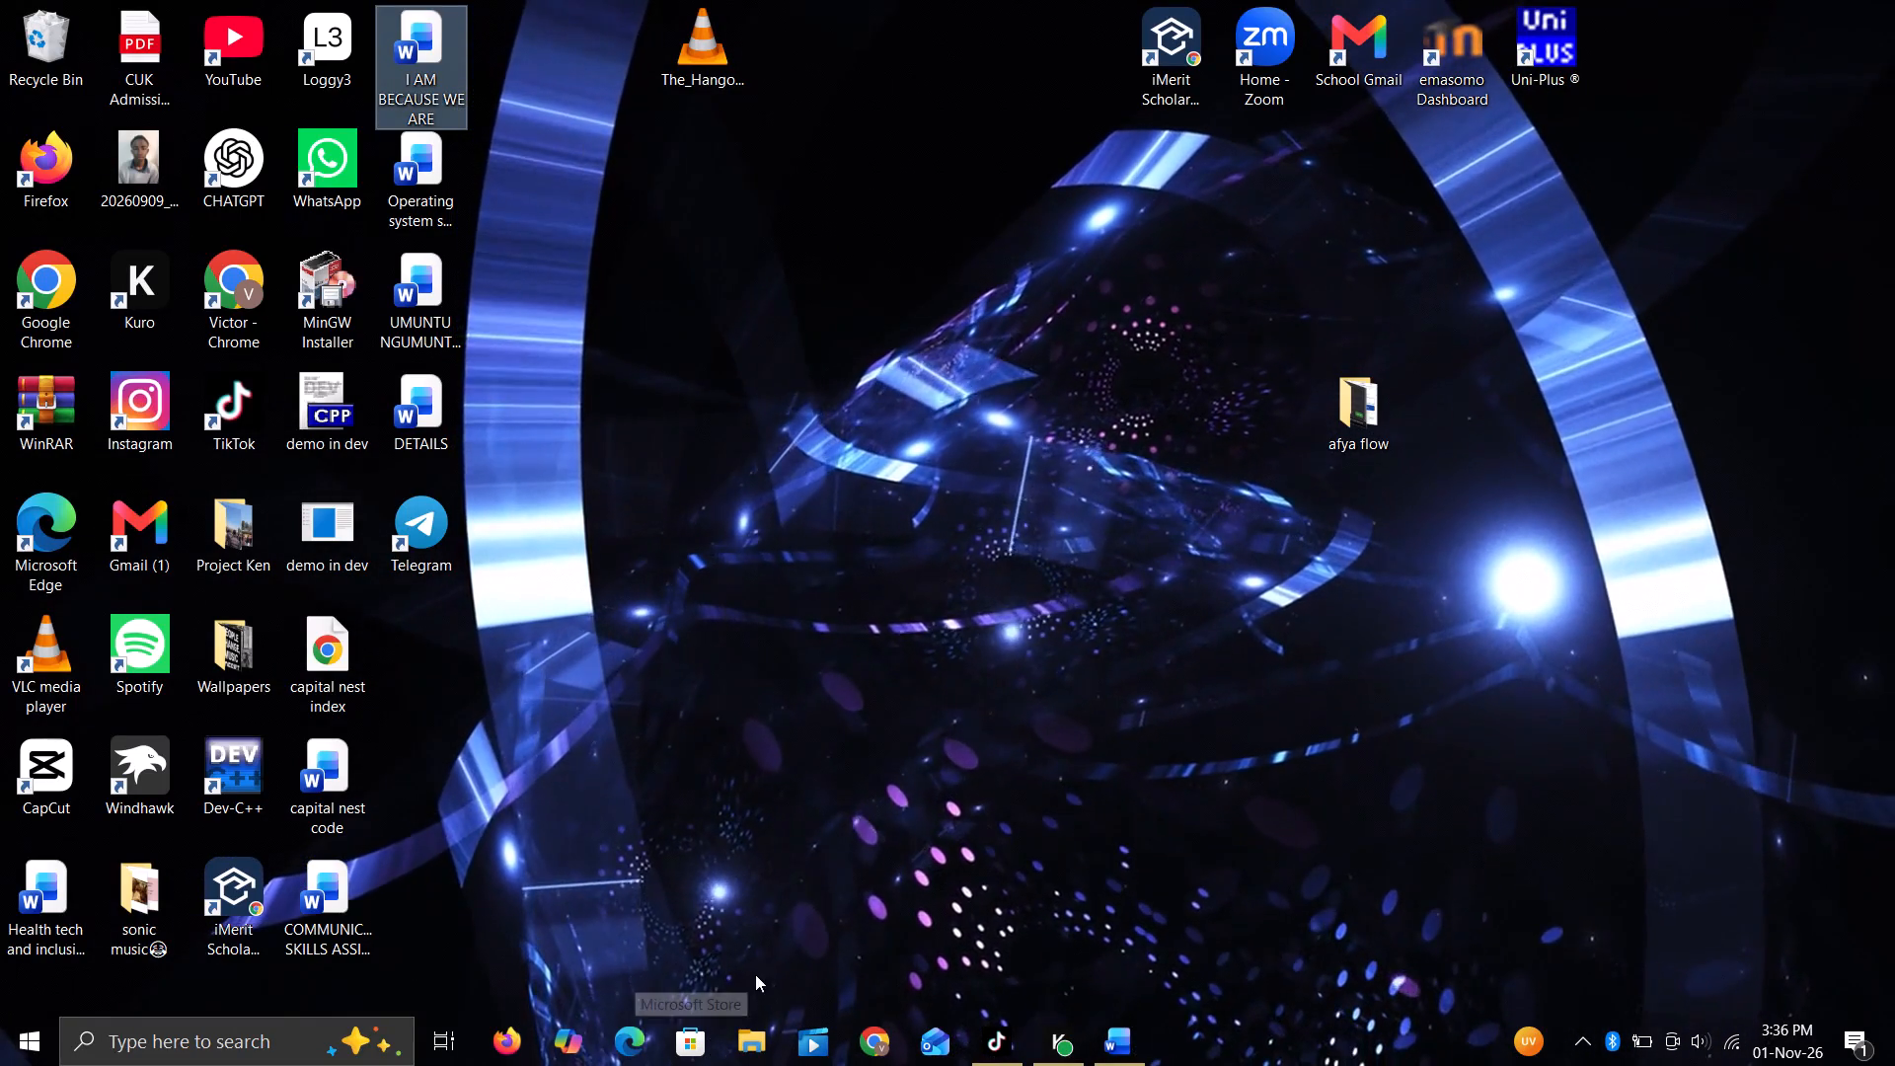
Open the Communication Skills -Set 1 PDF from the COMMUNICATION SKILLS NOTES folder in Documents.
double_click(767, 1038)
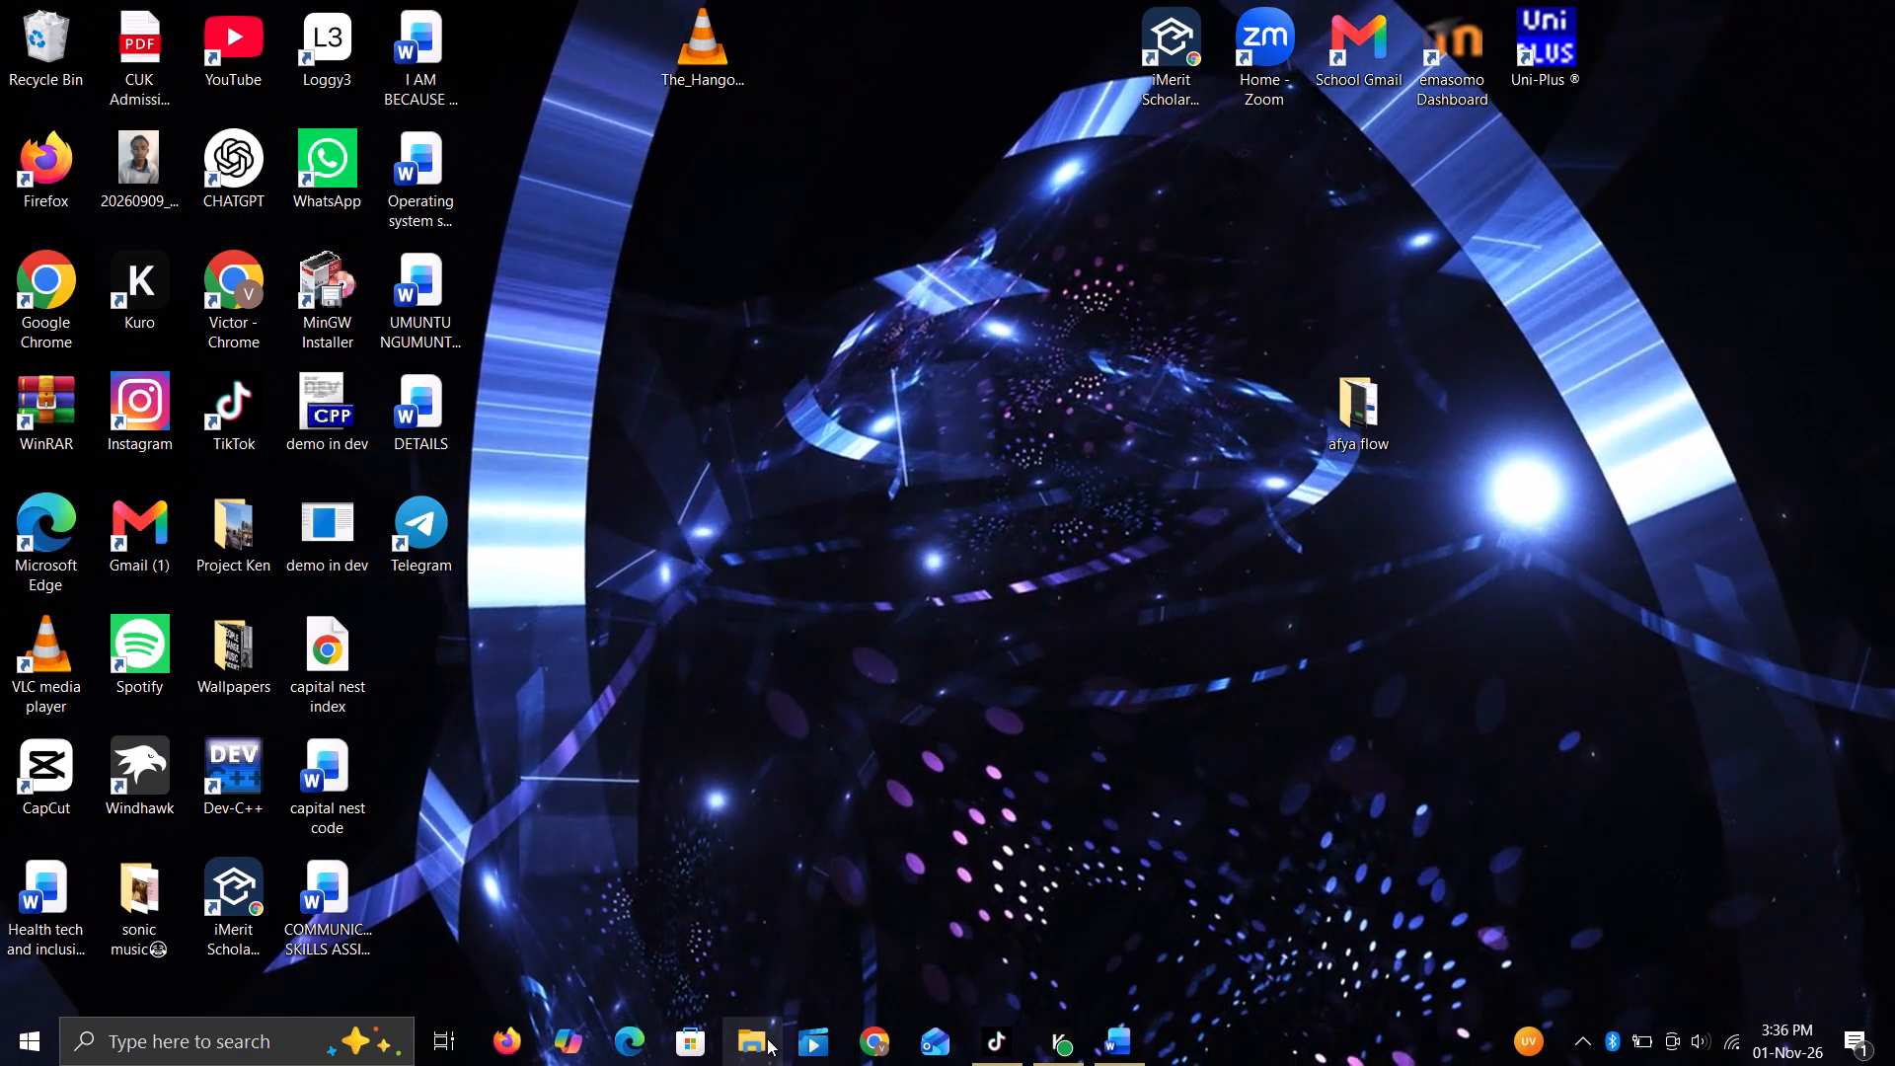
double_click(767, 1038)
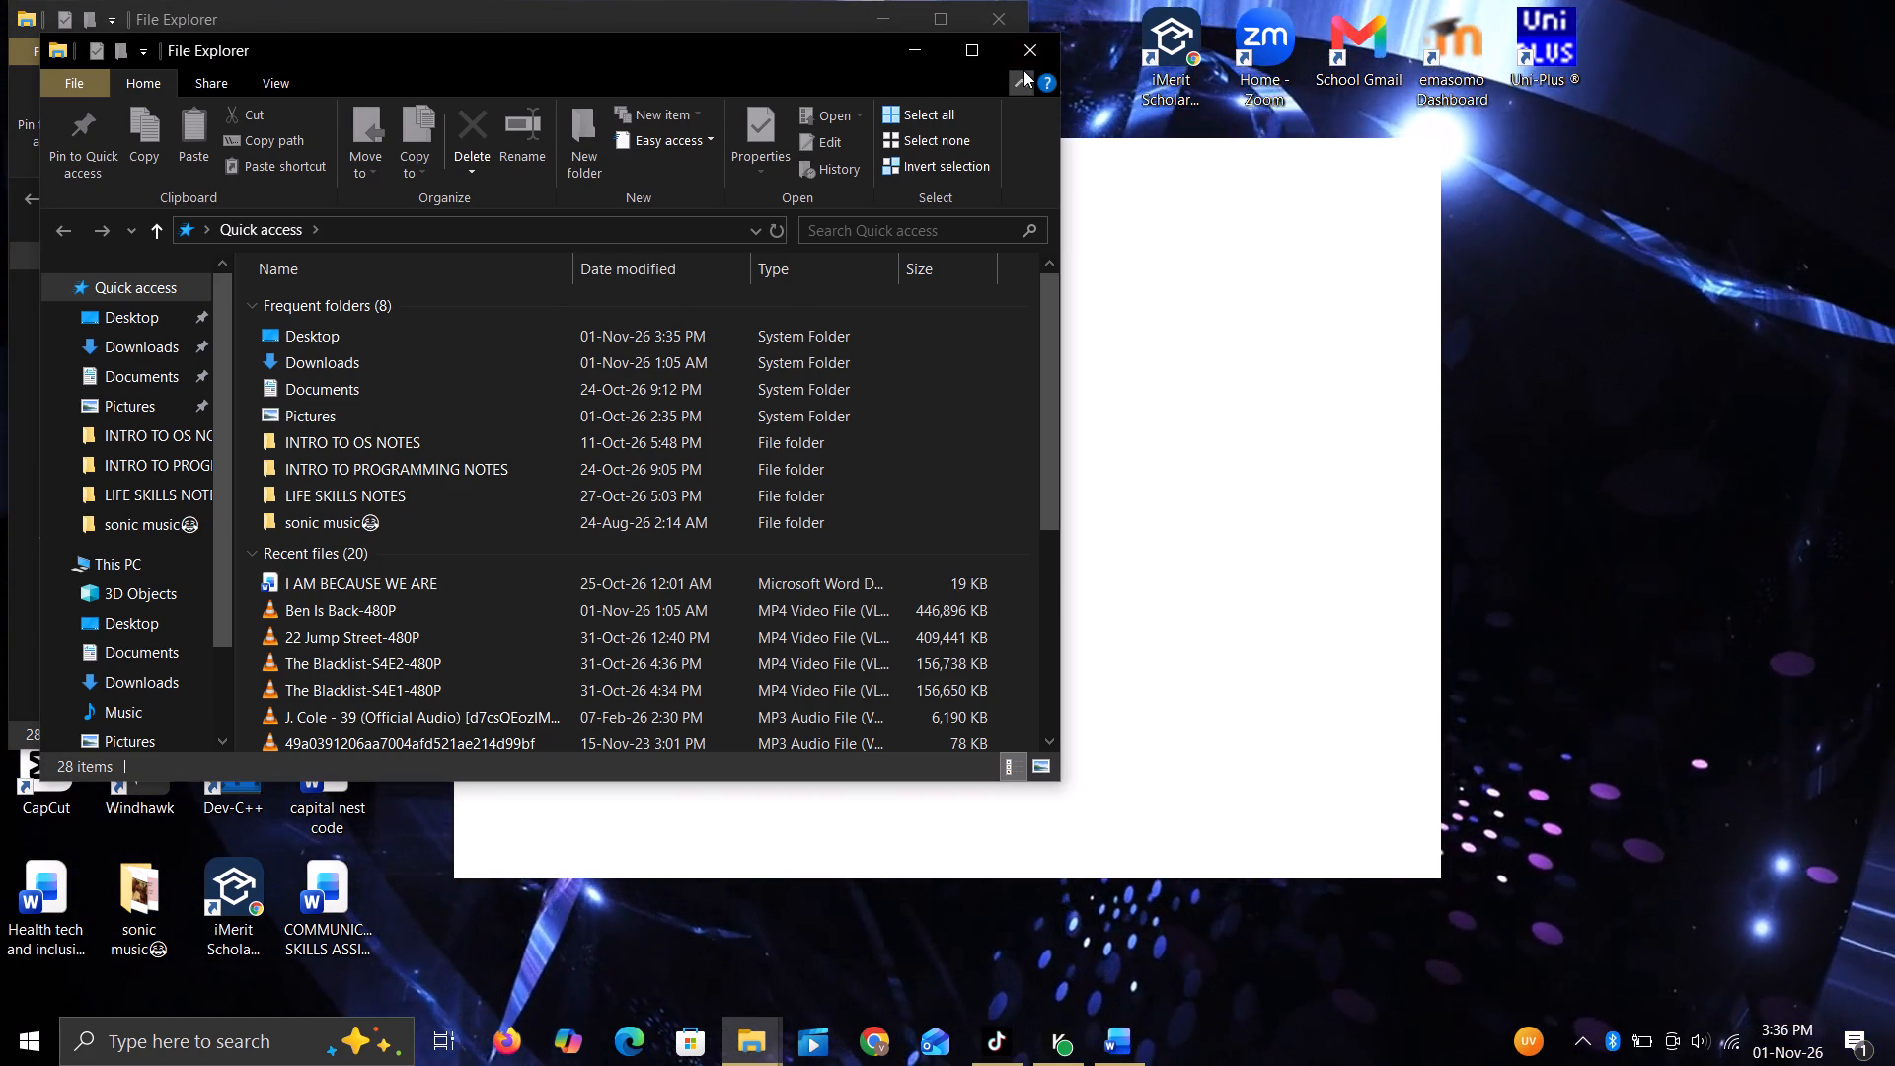
left_click(1030, 54)
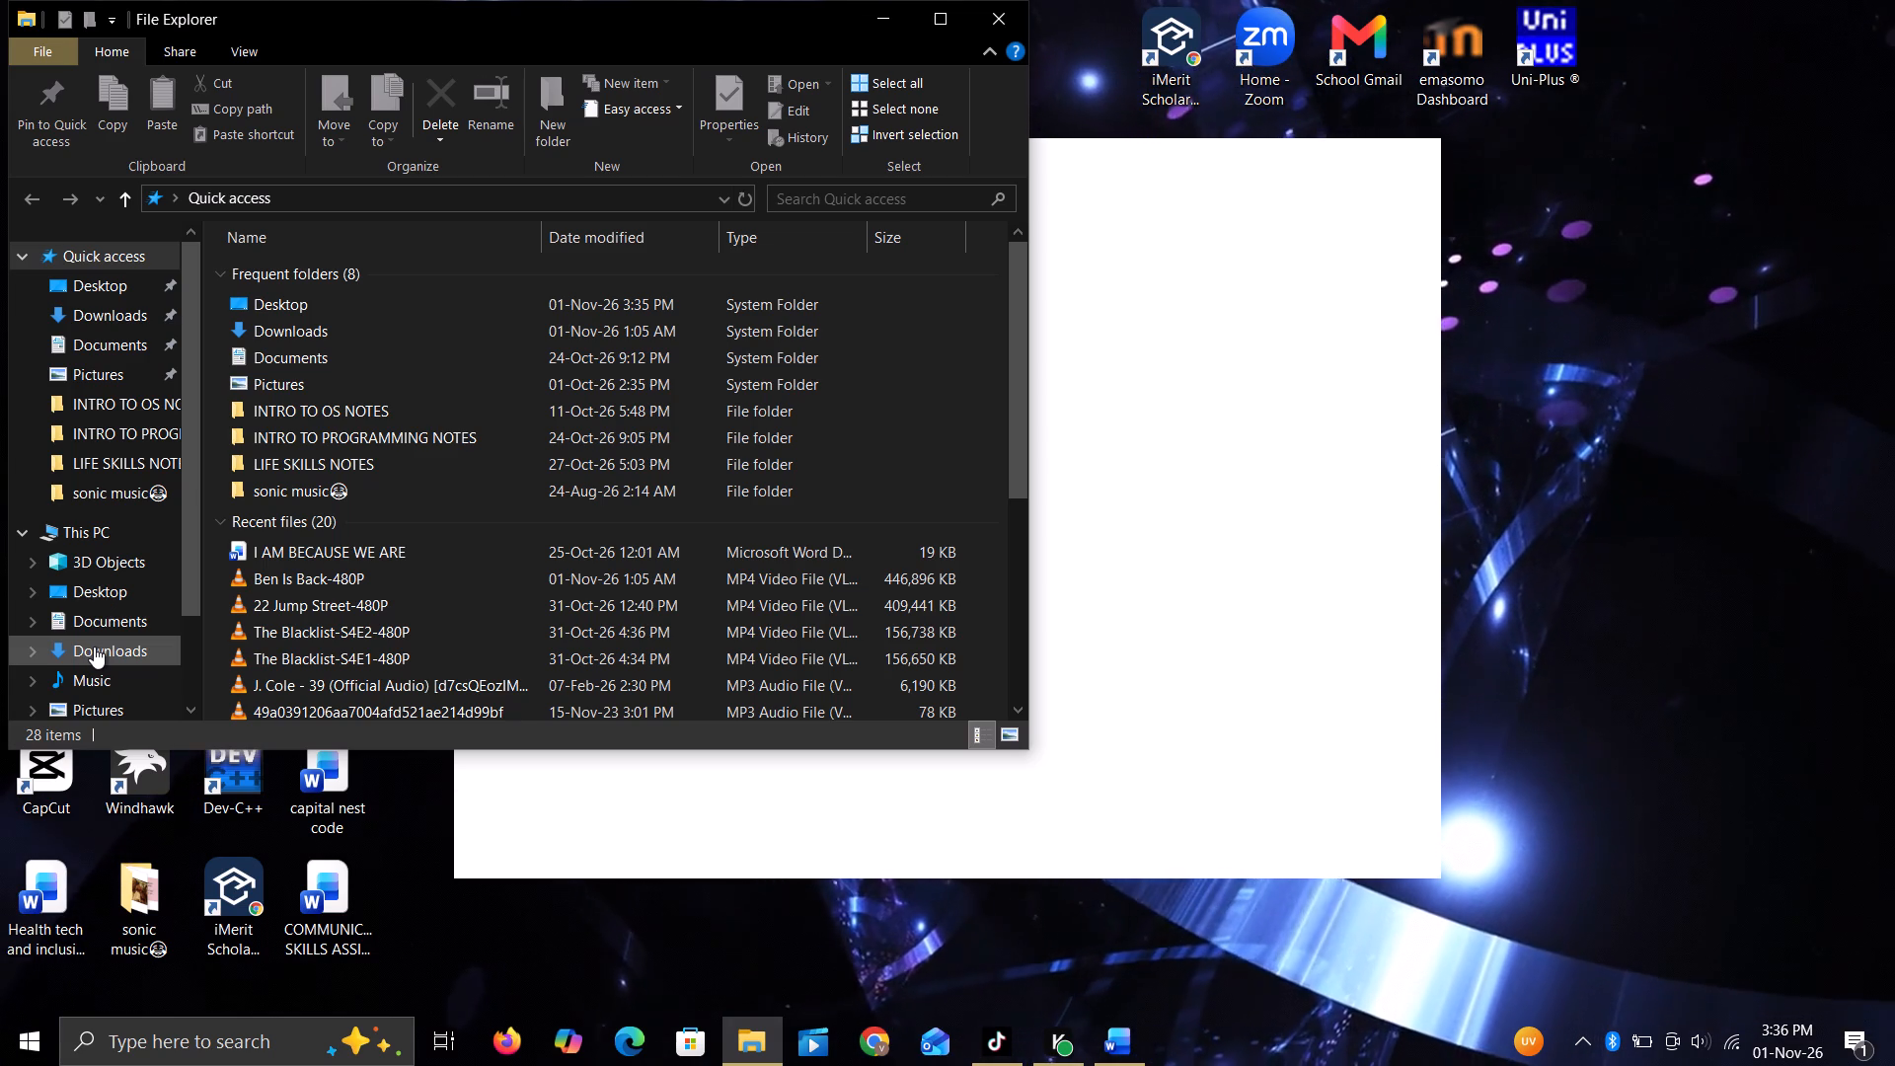
double_click(104, 621)
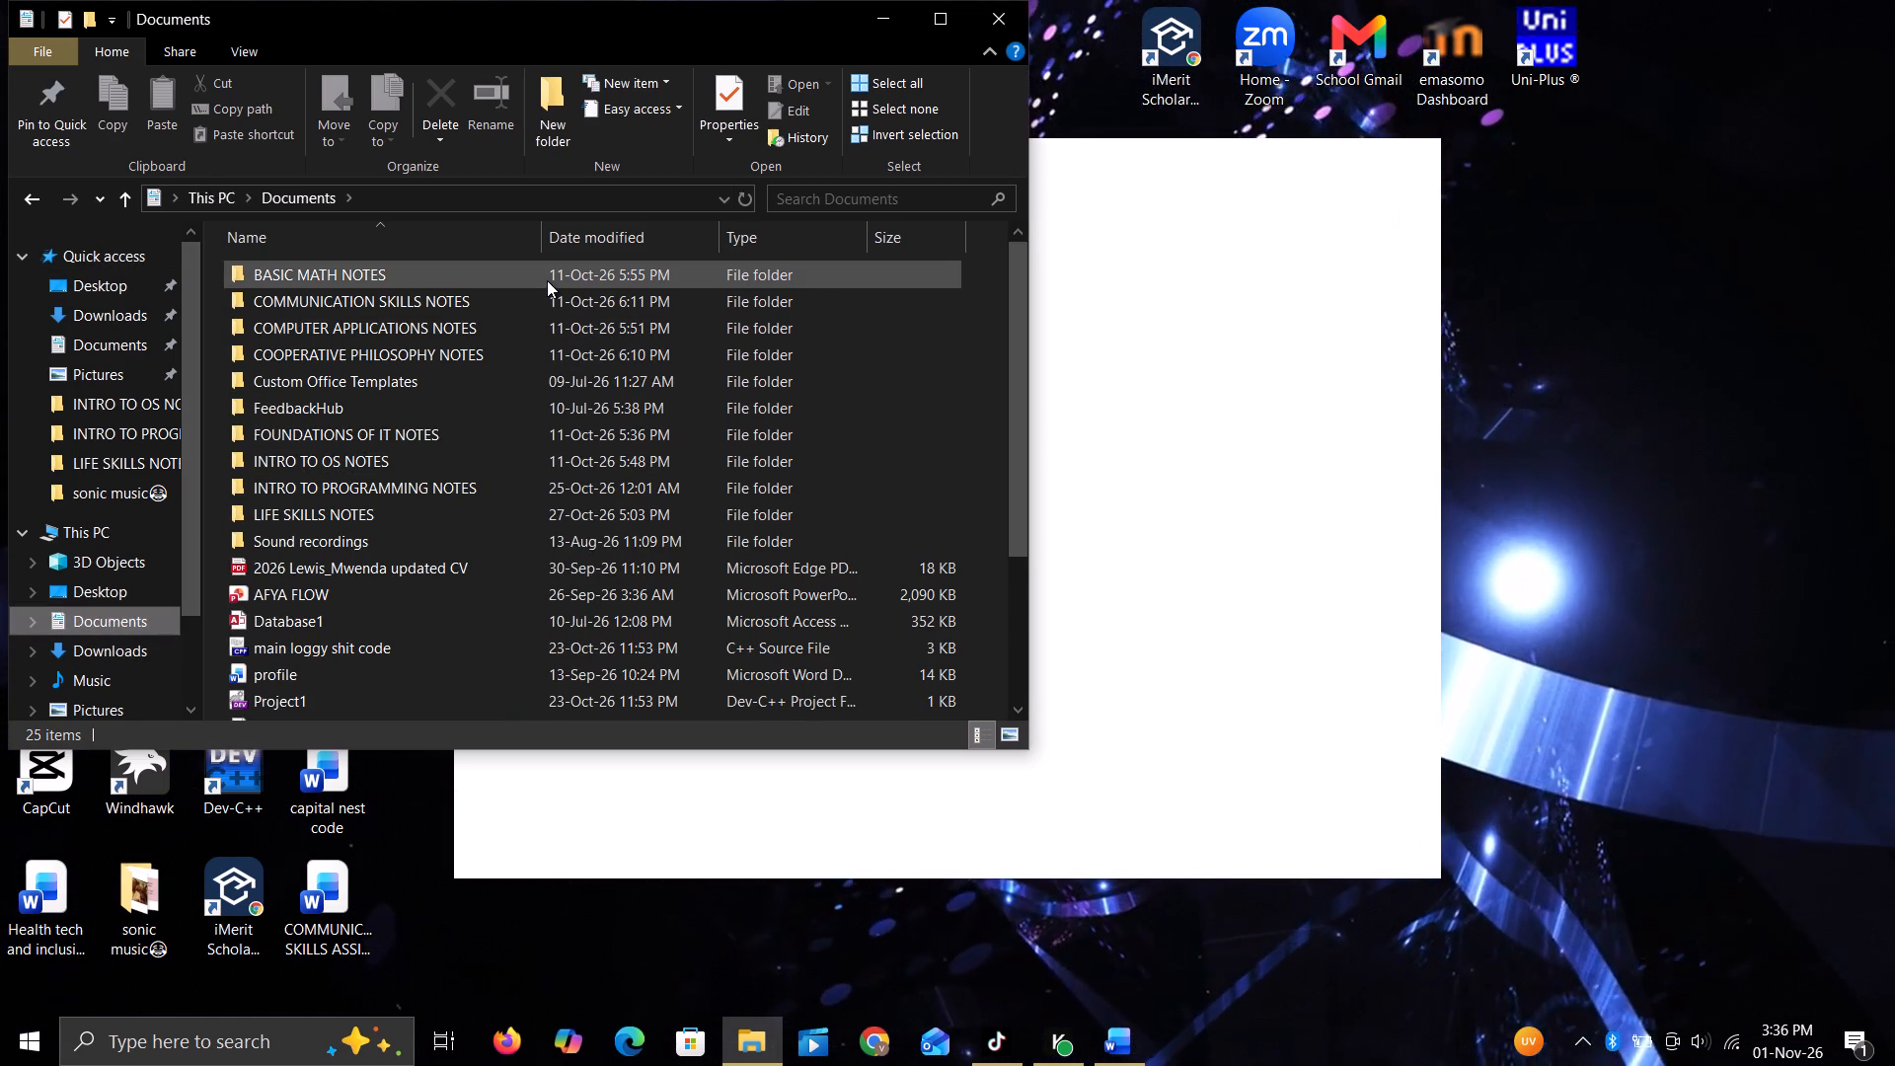
double_click(509, 312)
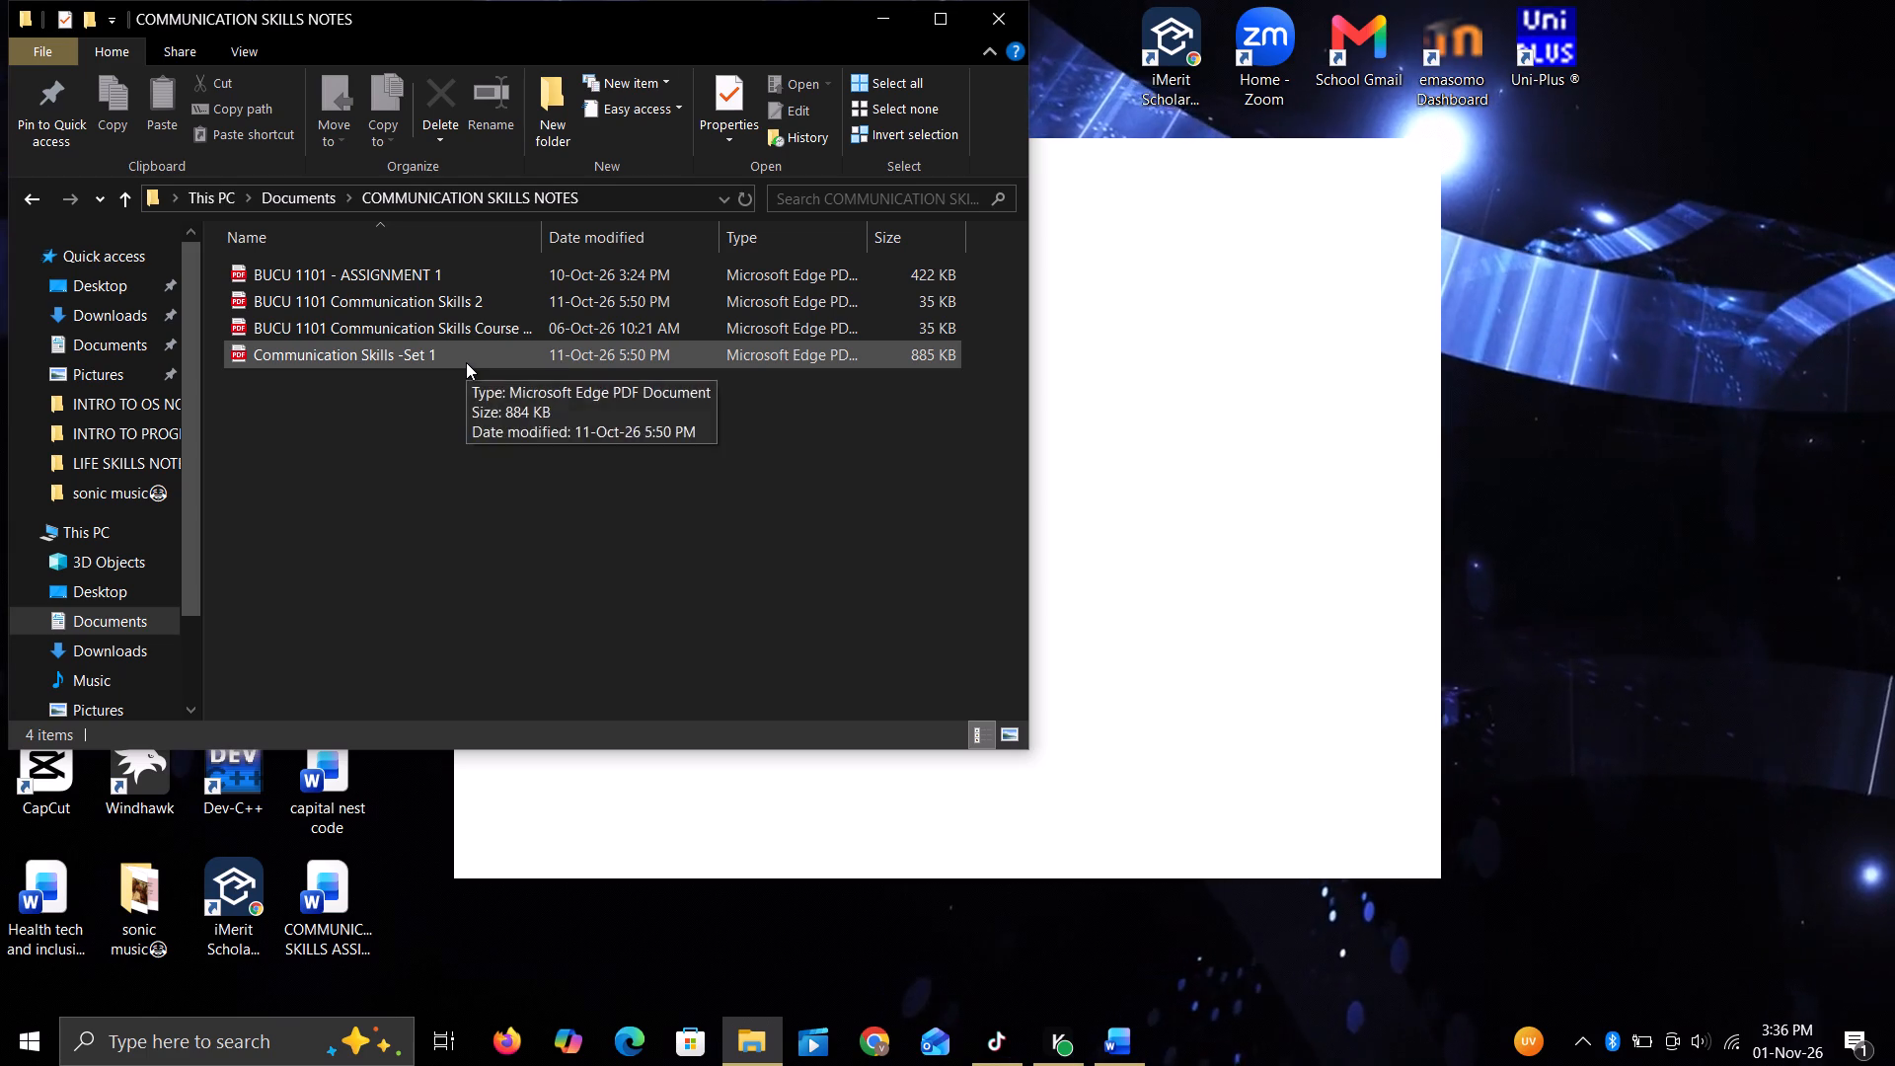
double_click(466, 362)
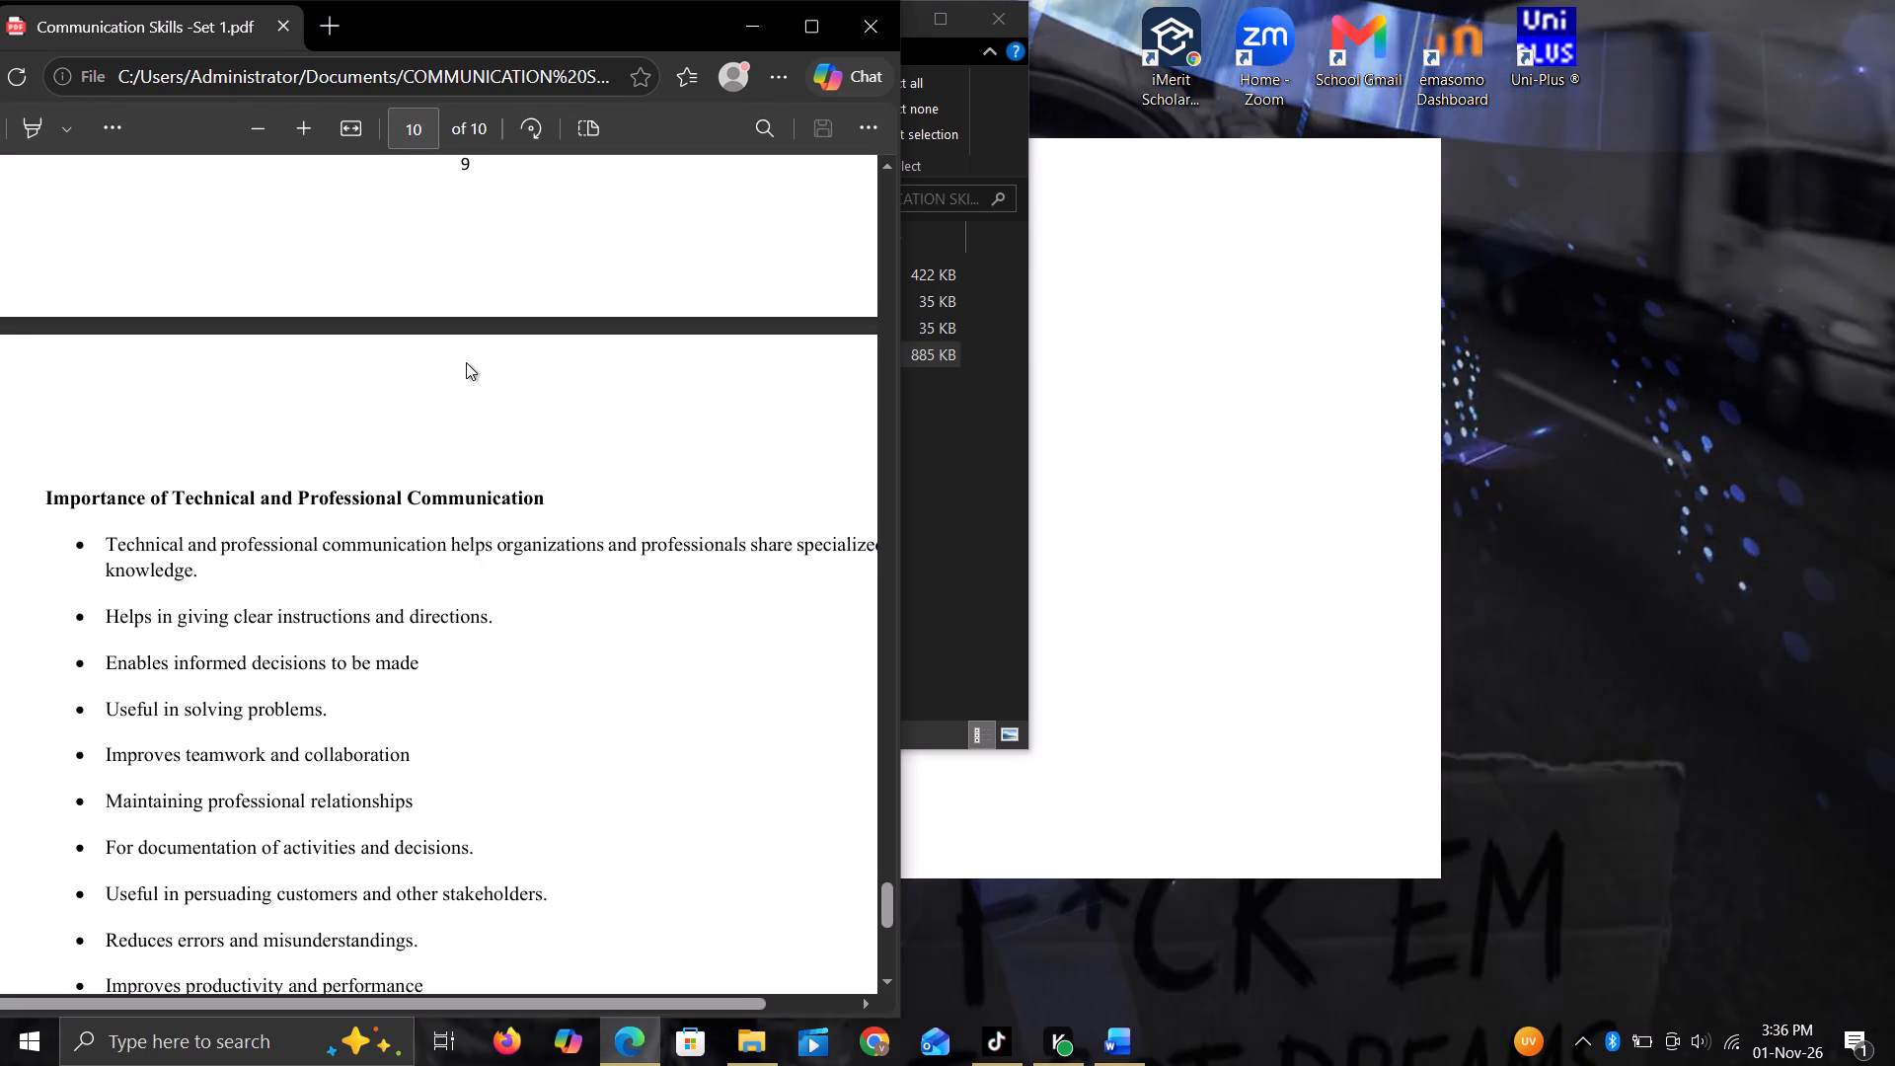
scroll(466, 362, "up", 8)
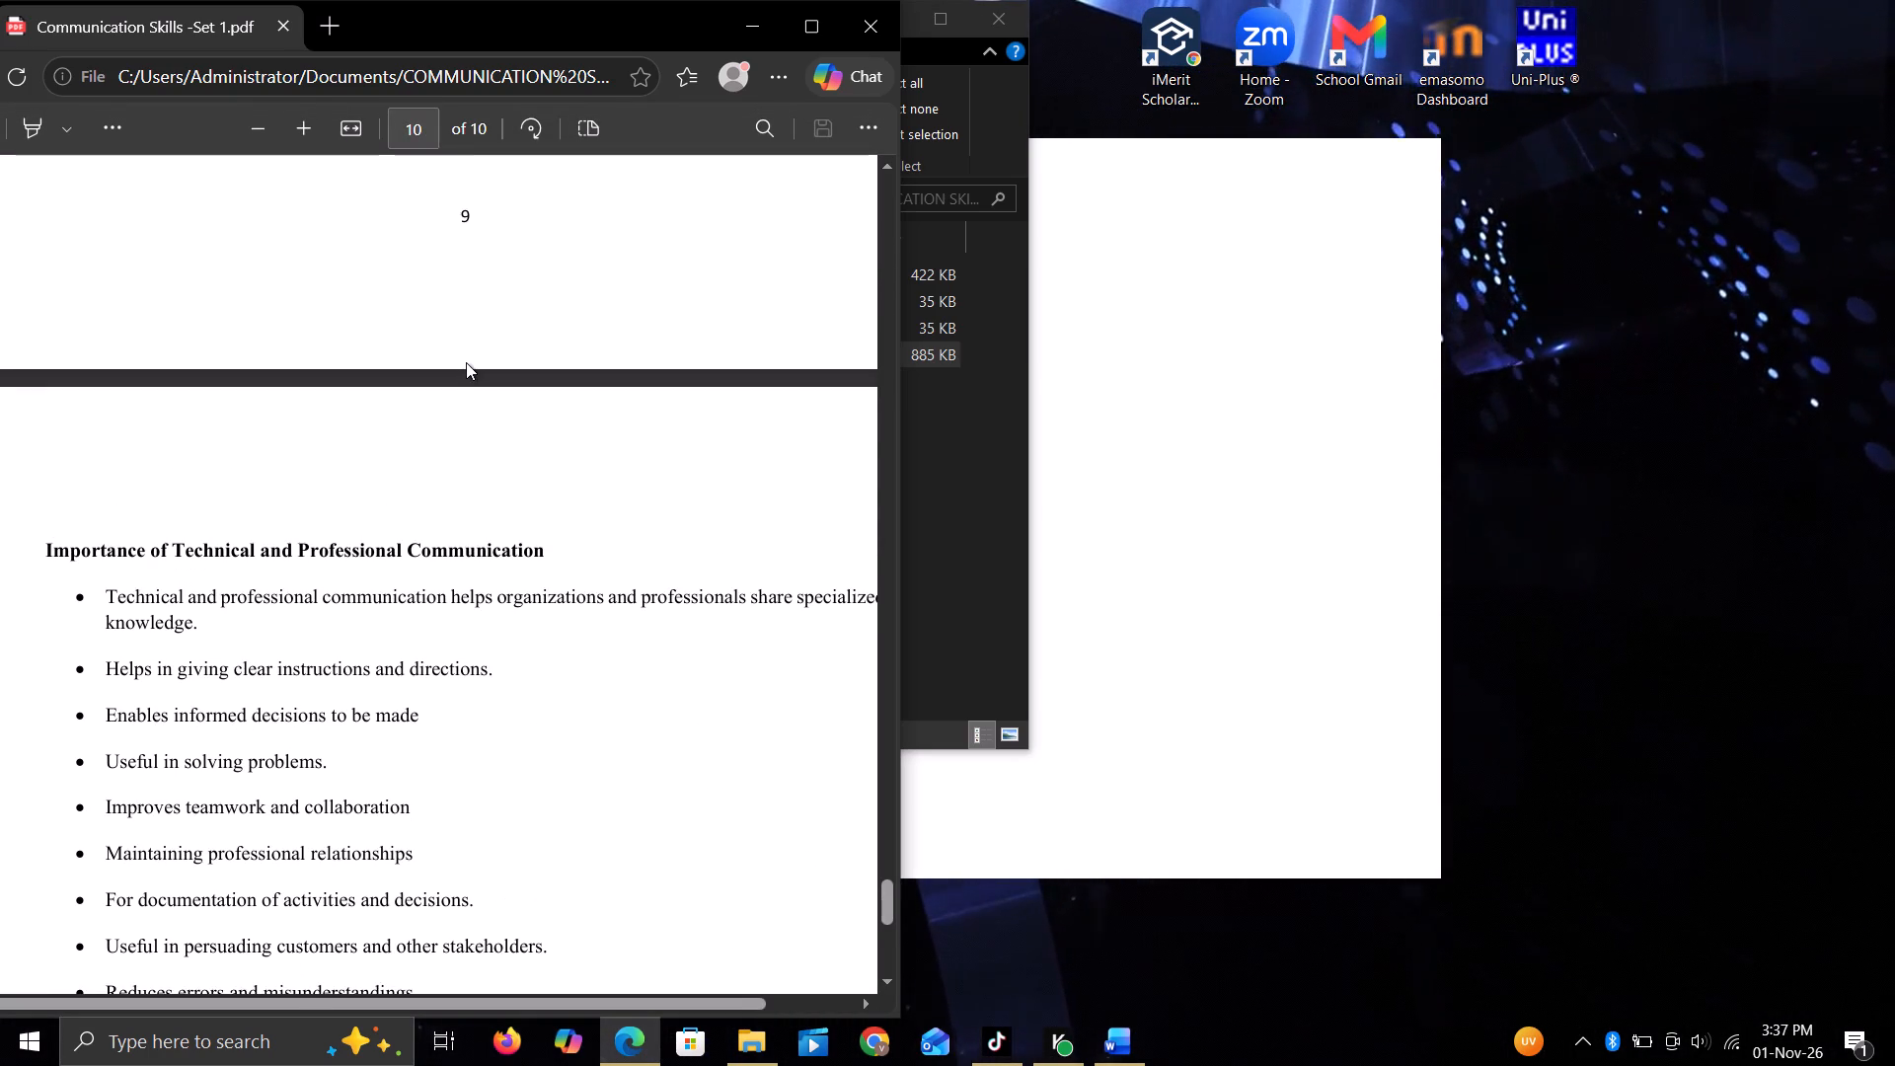
scroll(466, 362, "up", 2)
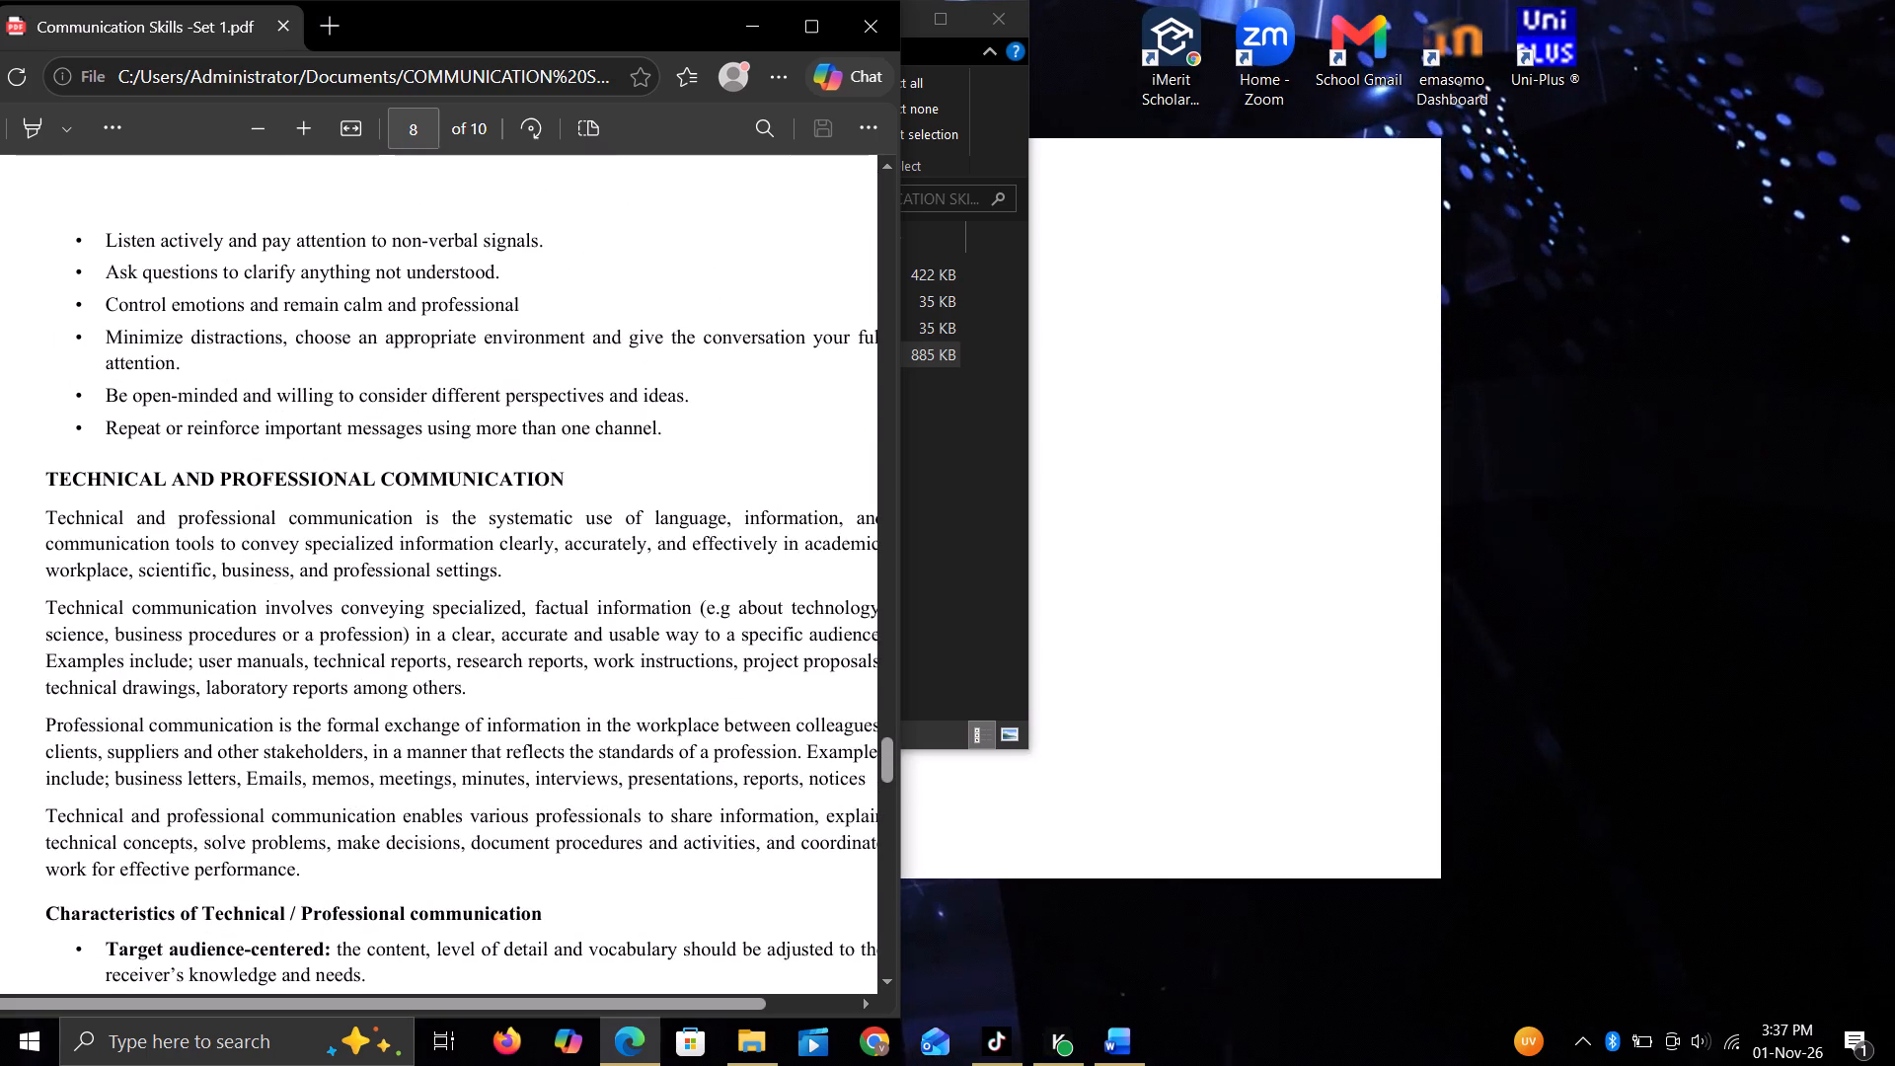
Launch Word and create a new blank document.
left_click(265, 1033)
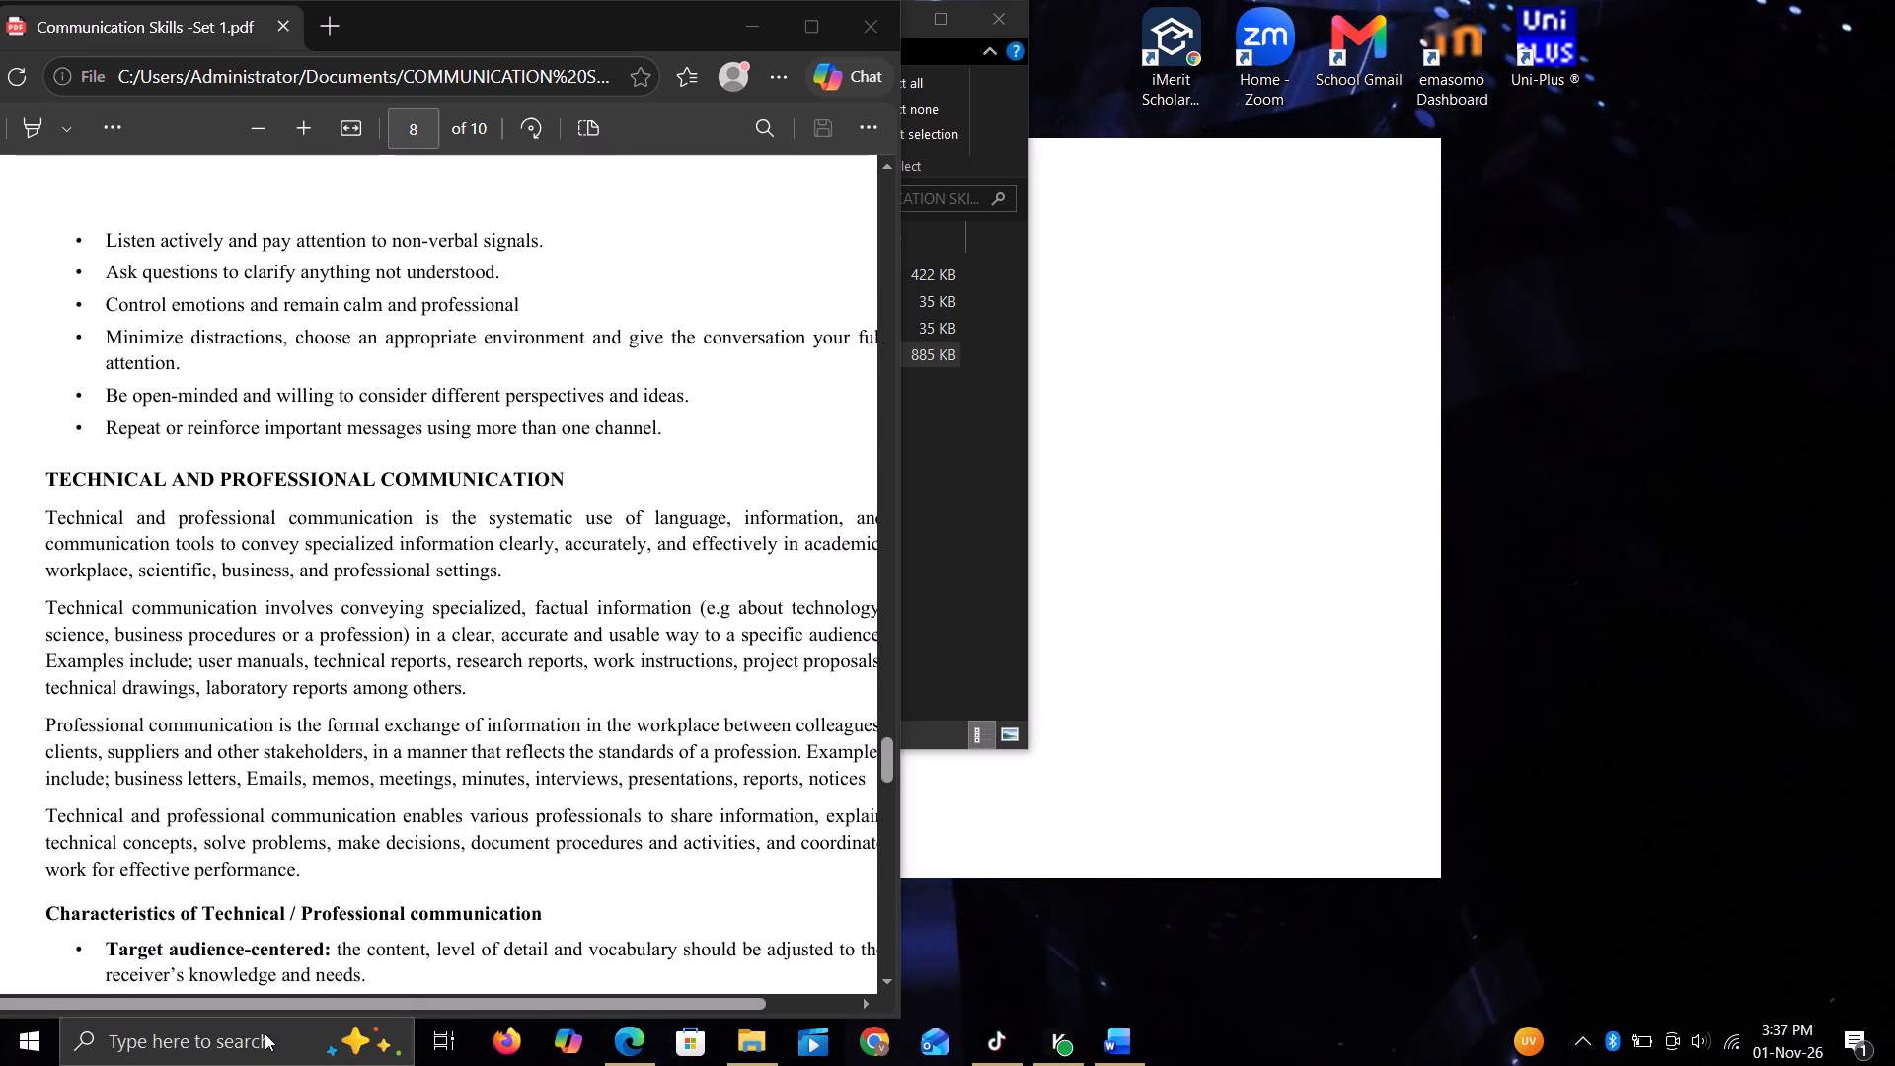
type("word")
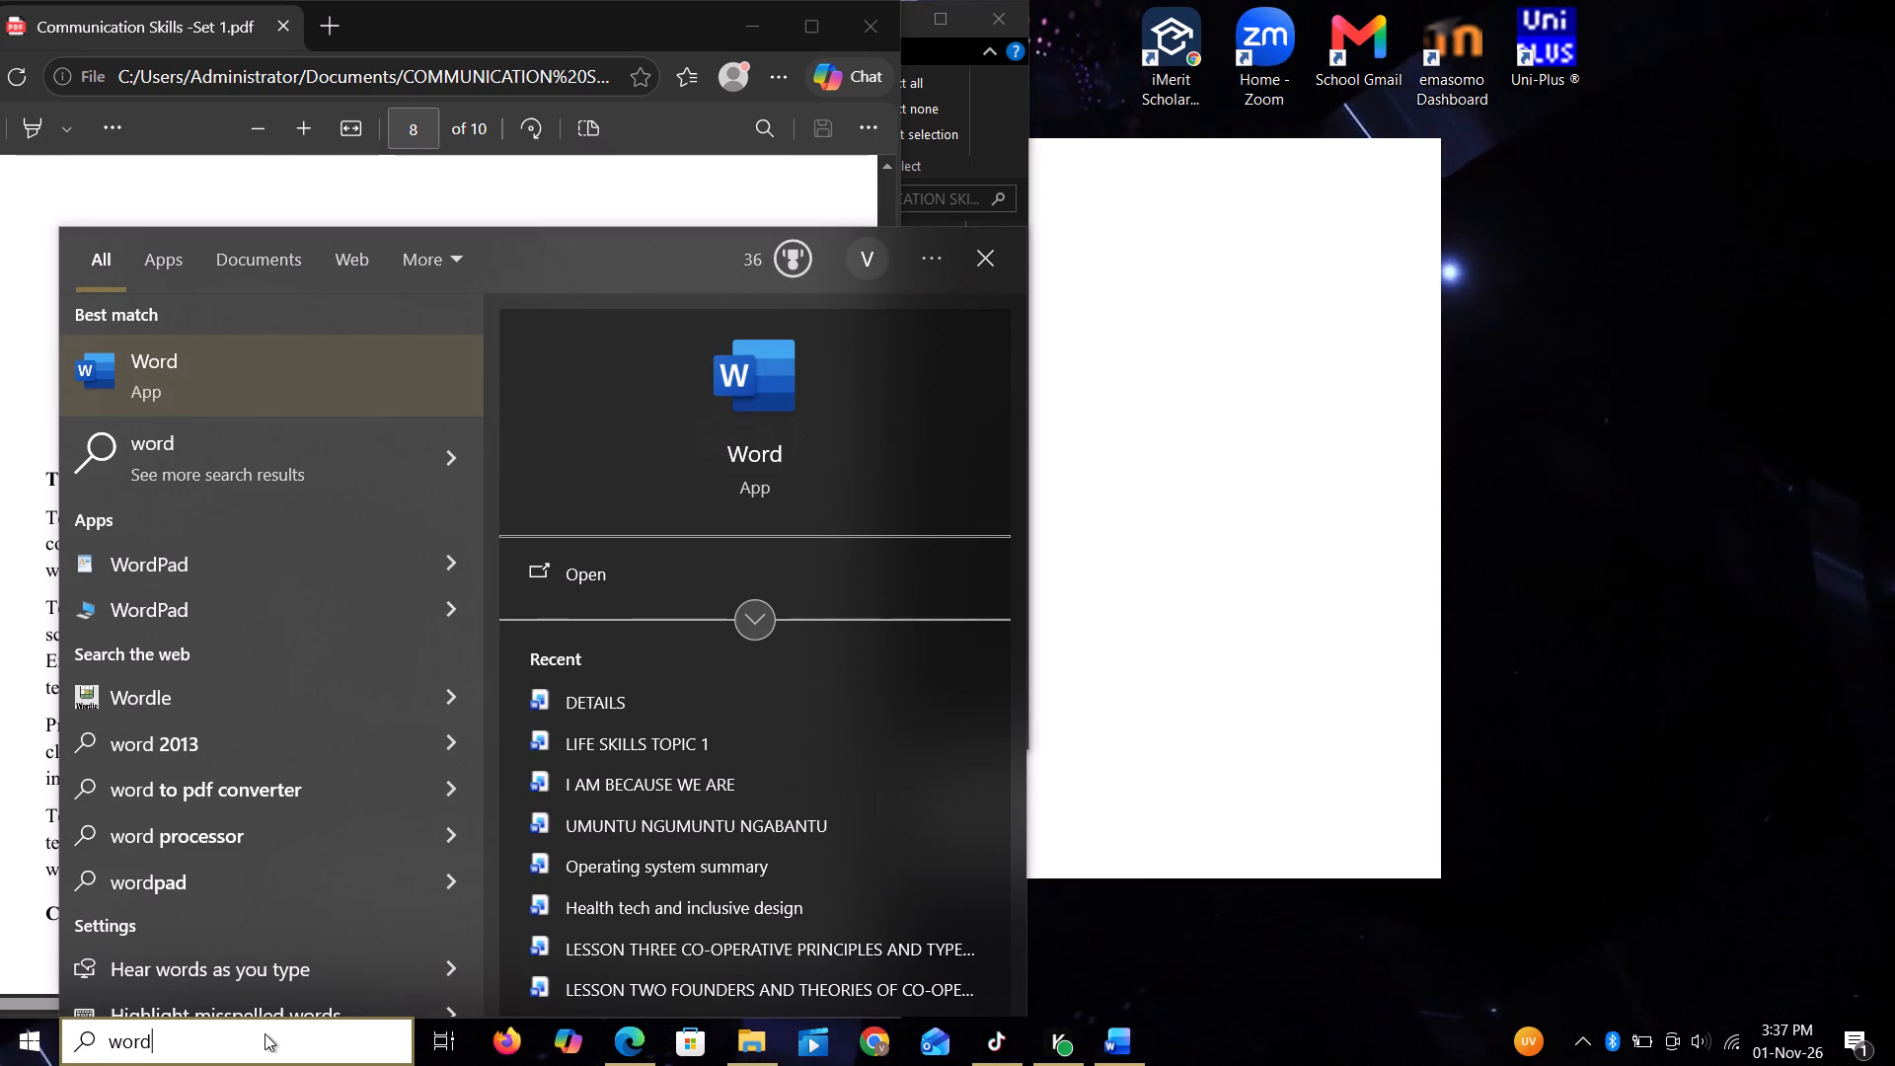
left_click(647, 560)
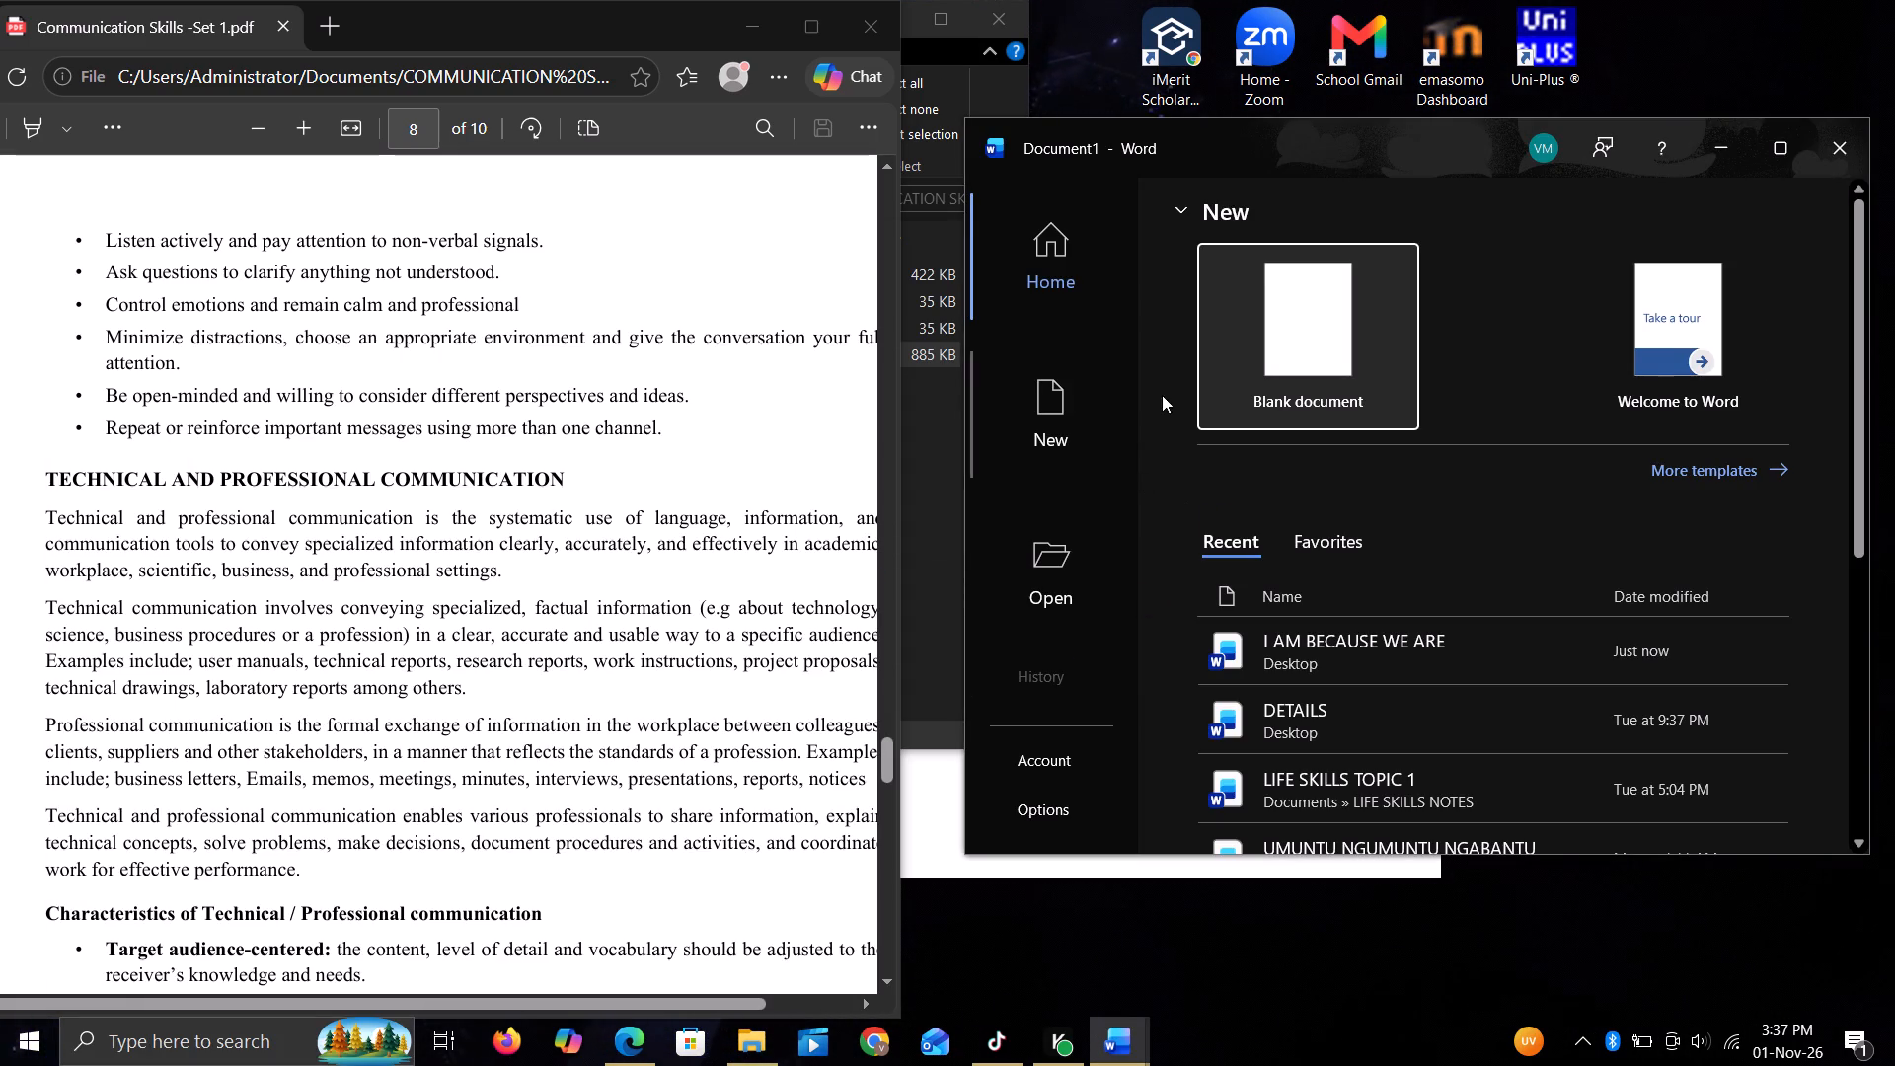
left_click(1054, 393)
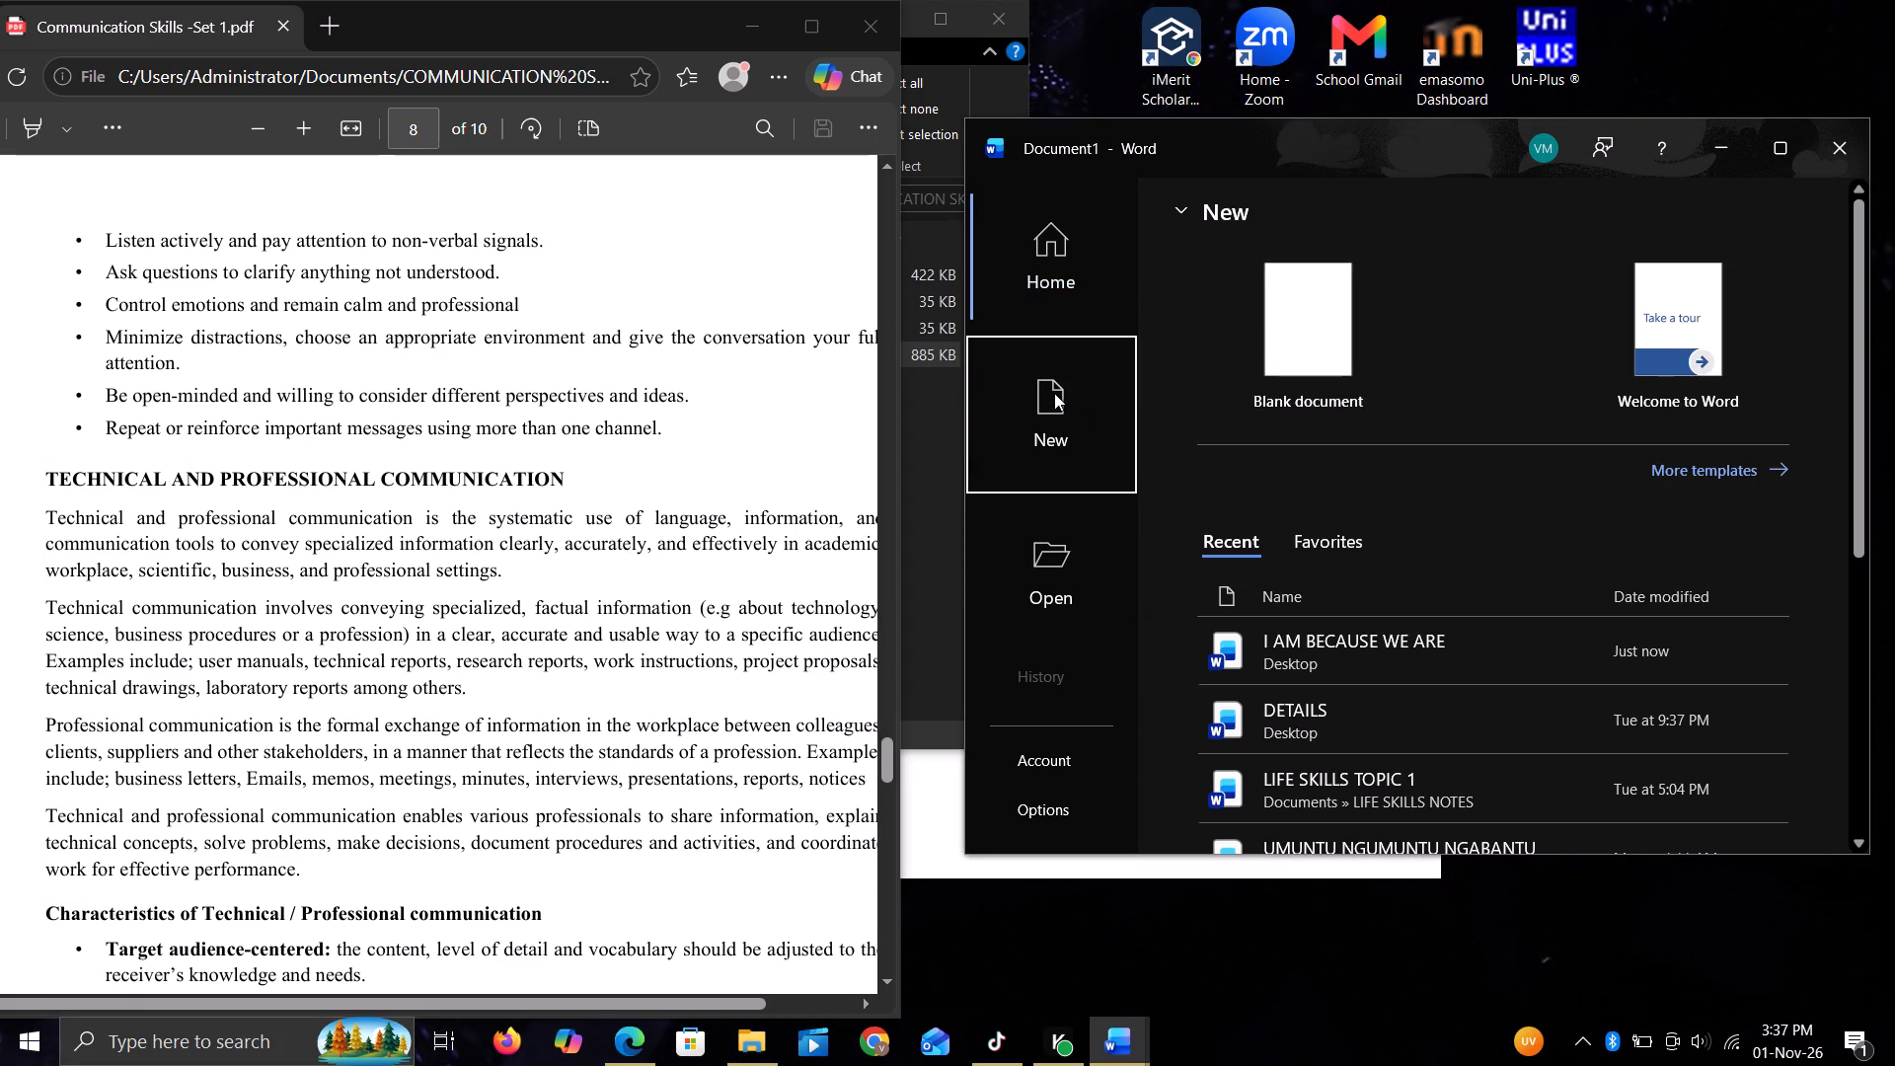
left_click(1258, 336)
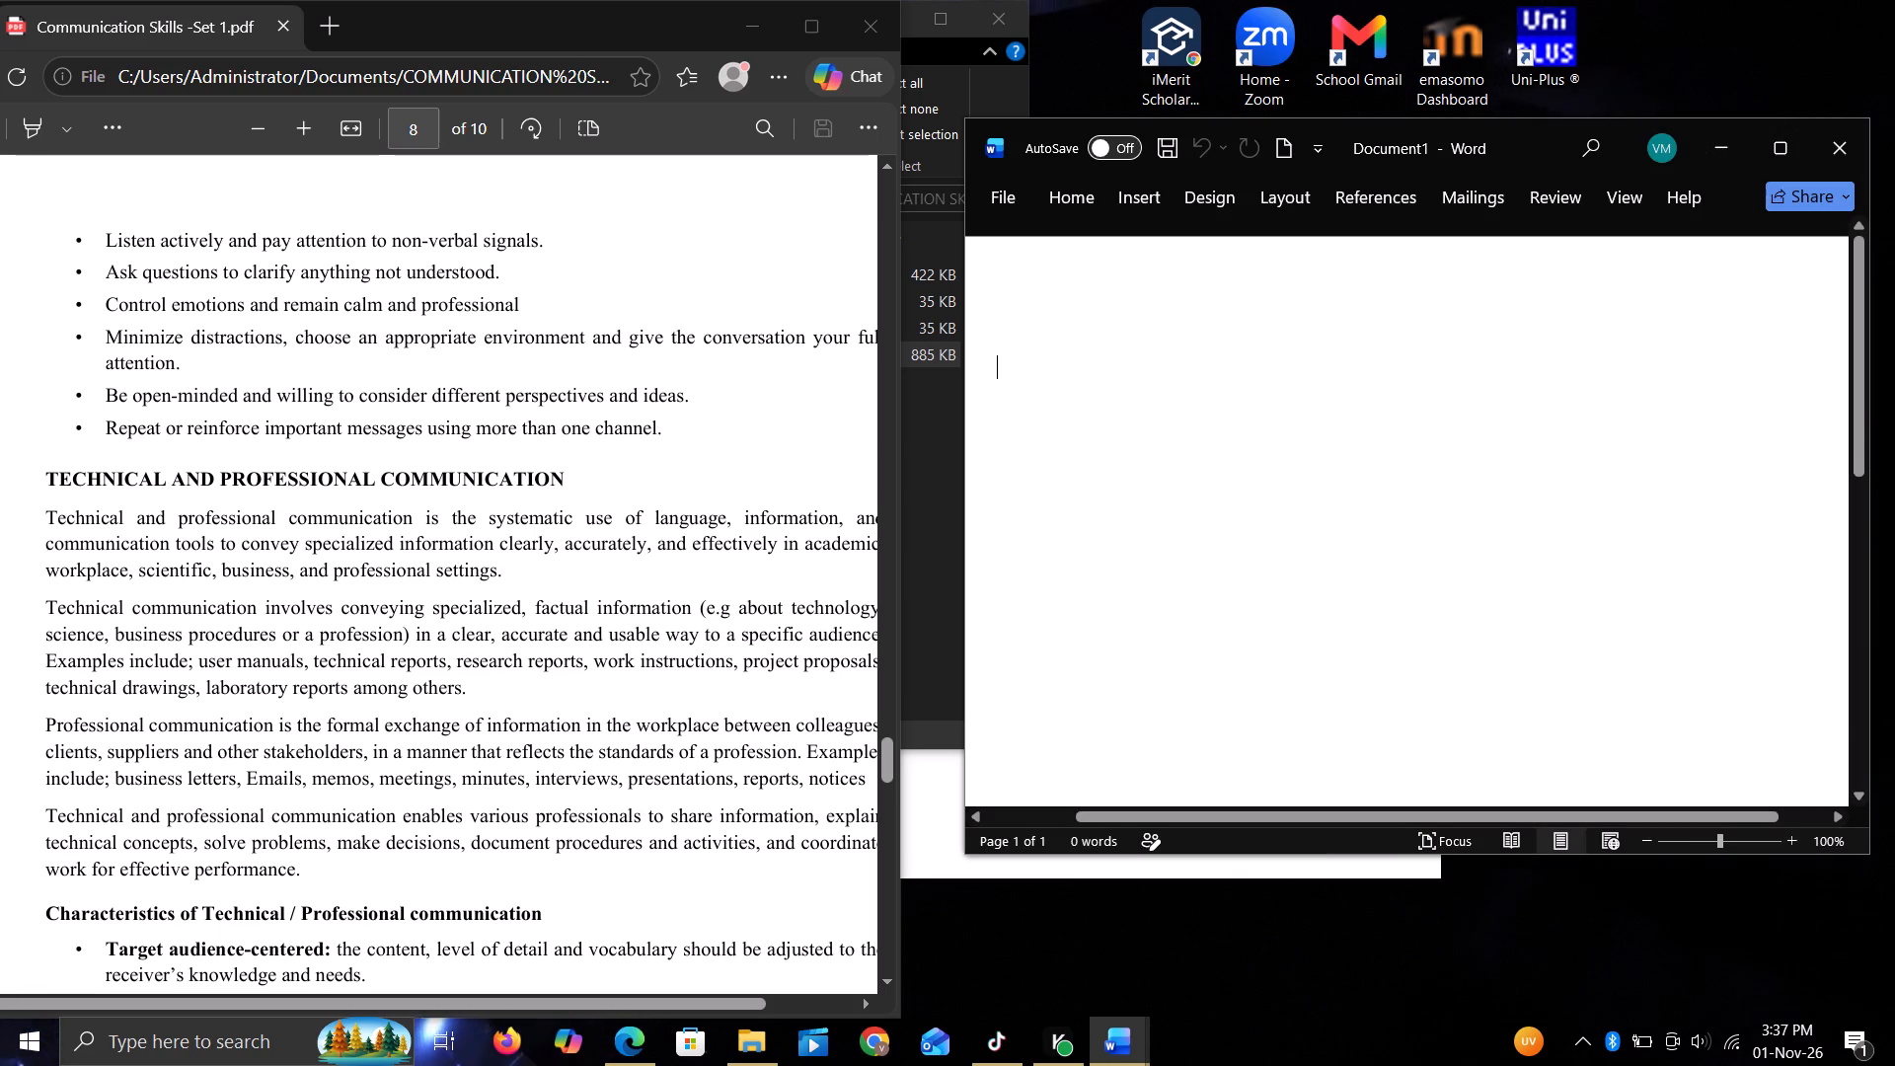
Arrange the blank Word document side by side with the Communication Skills -Set 1 PDF.
left_click(1772, 149)
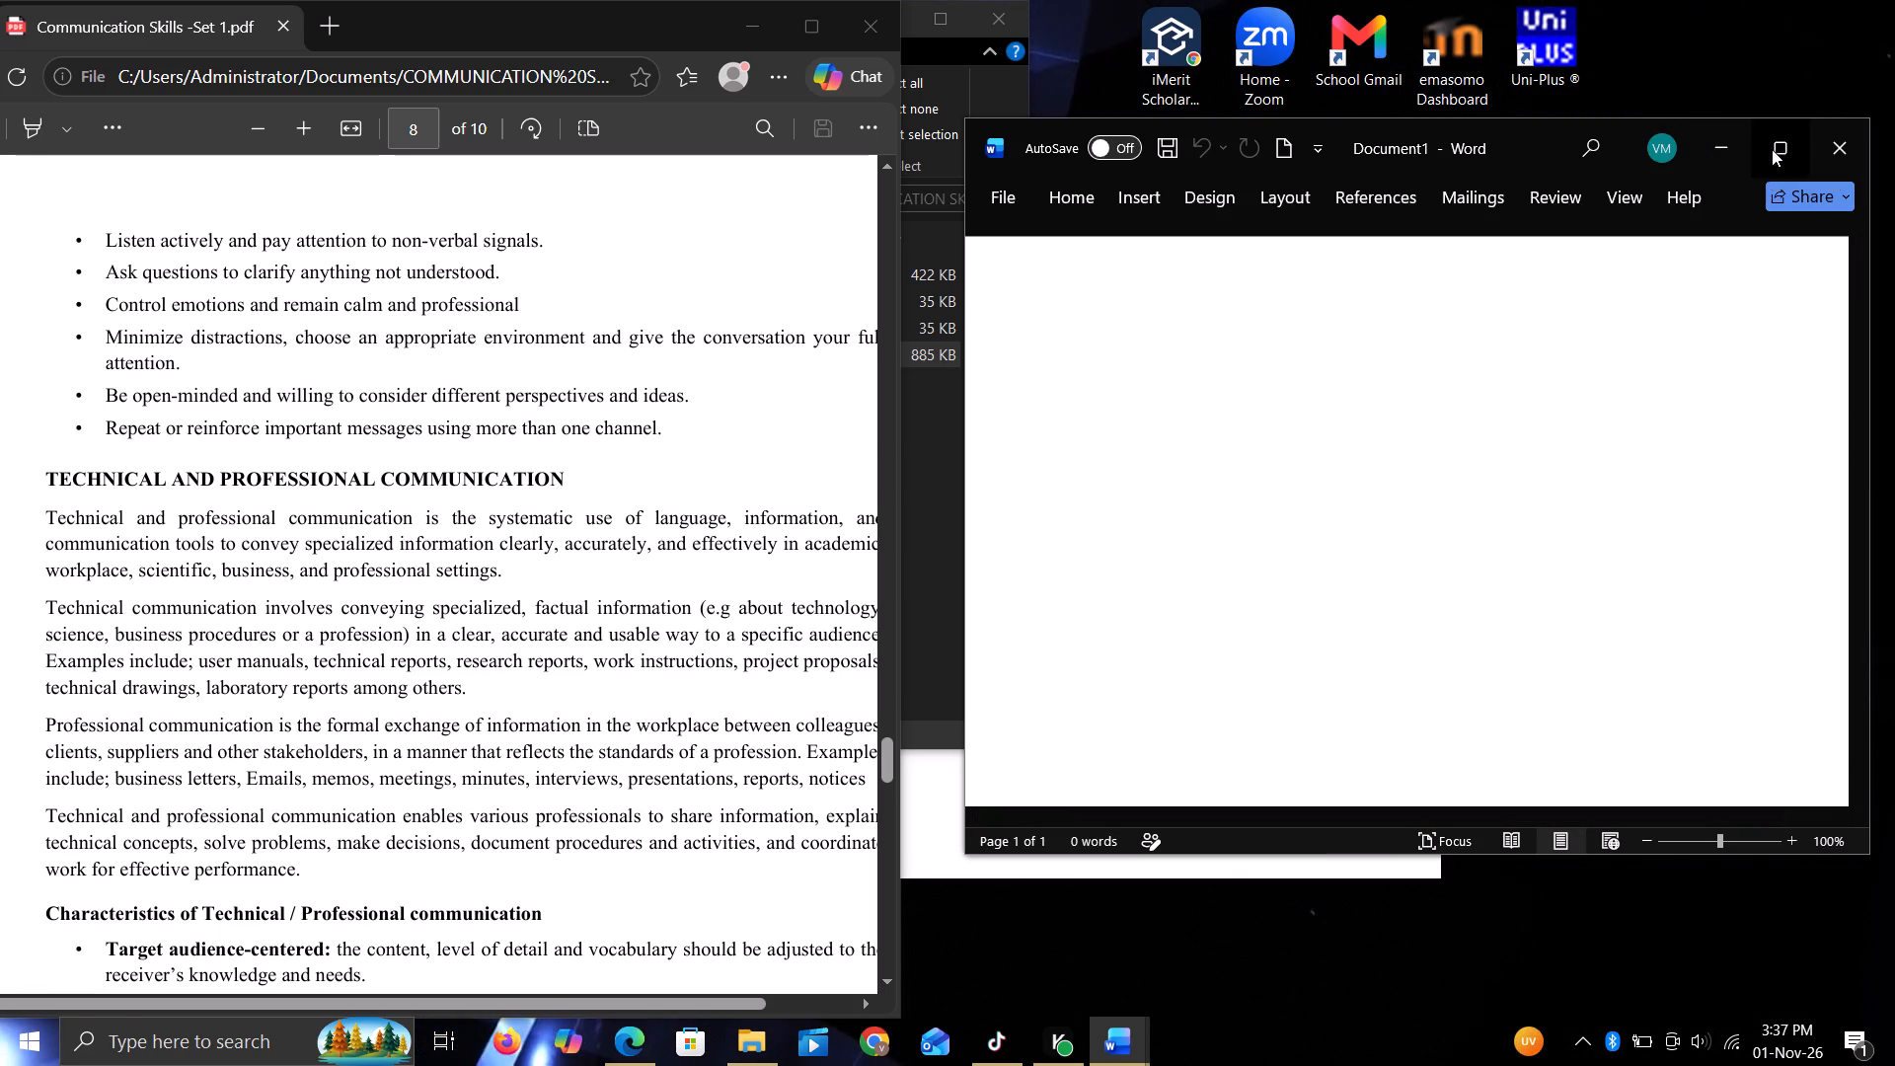
key("super+Right")
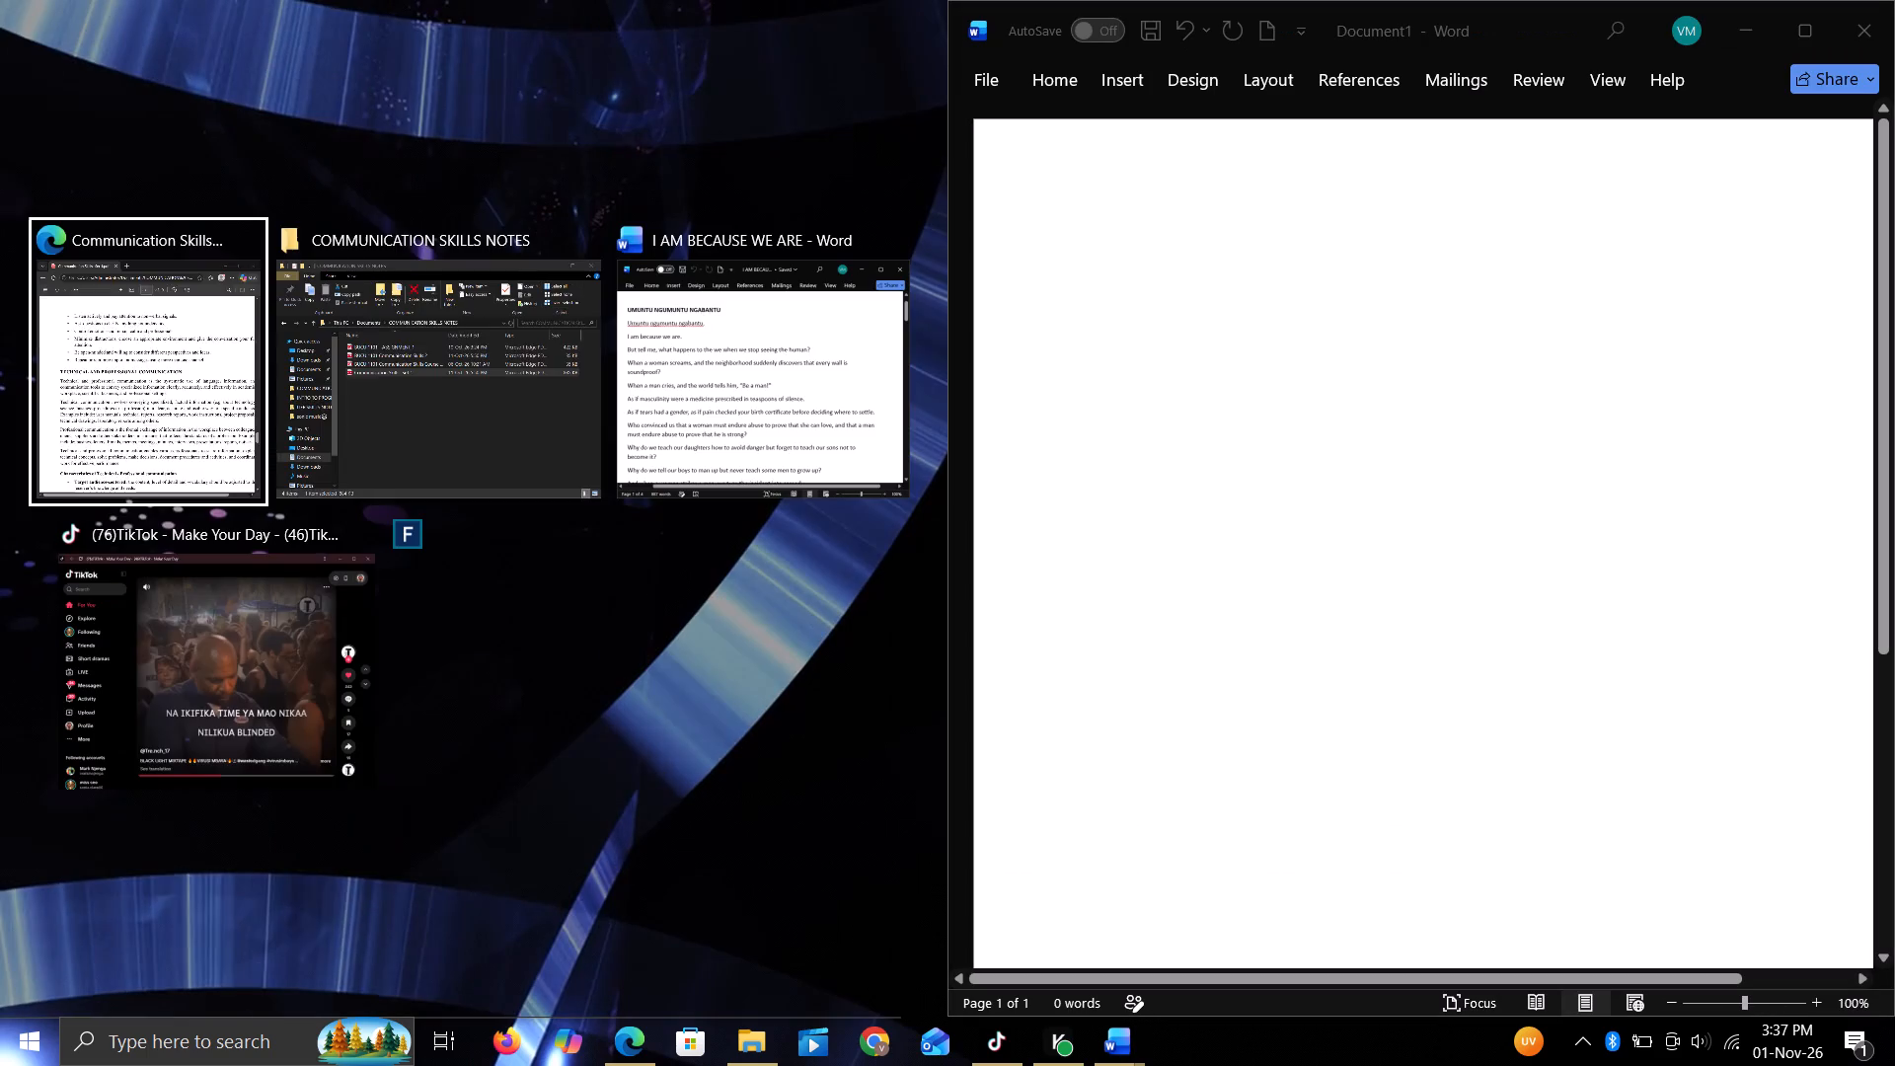
left_click(501, 303)
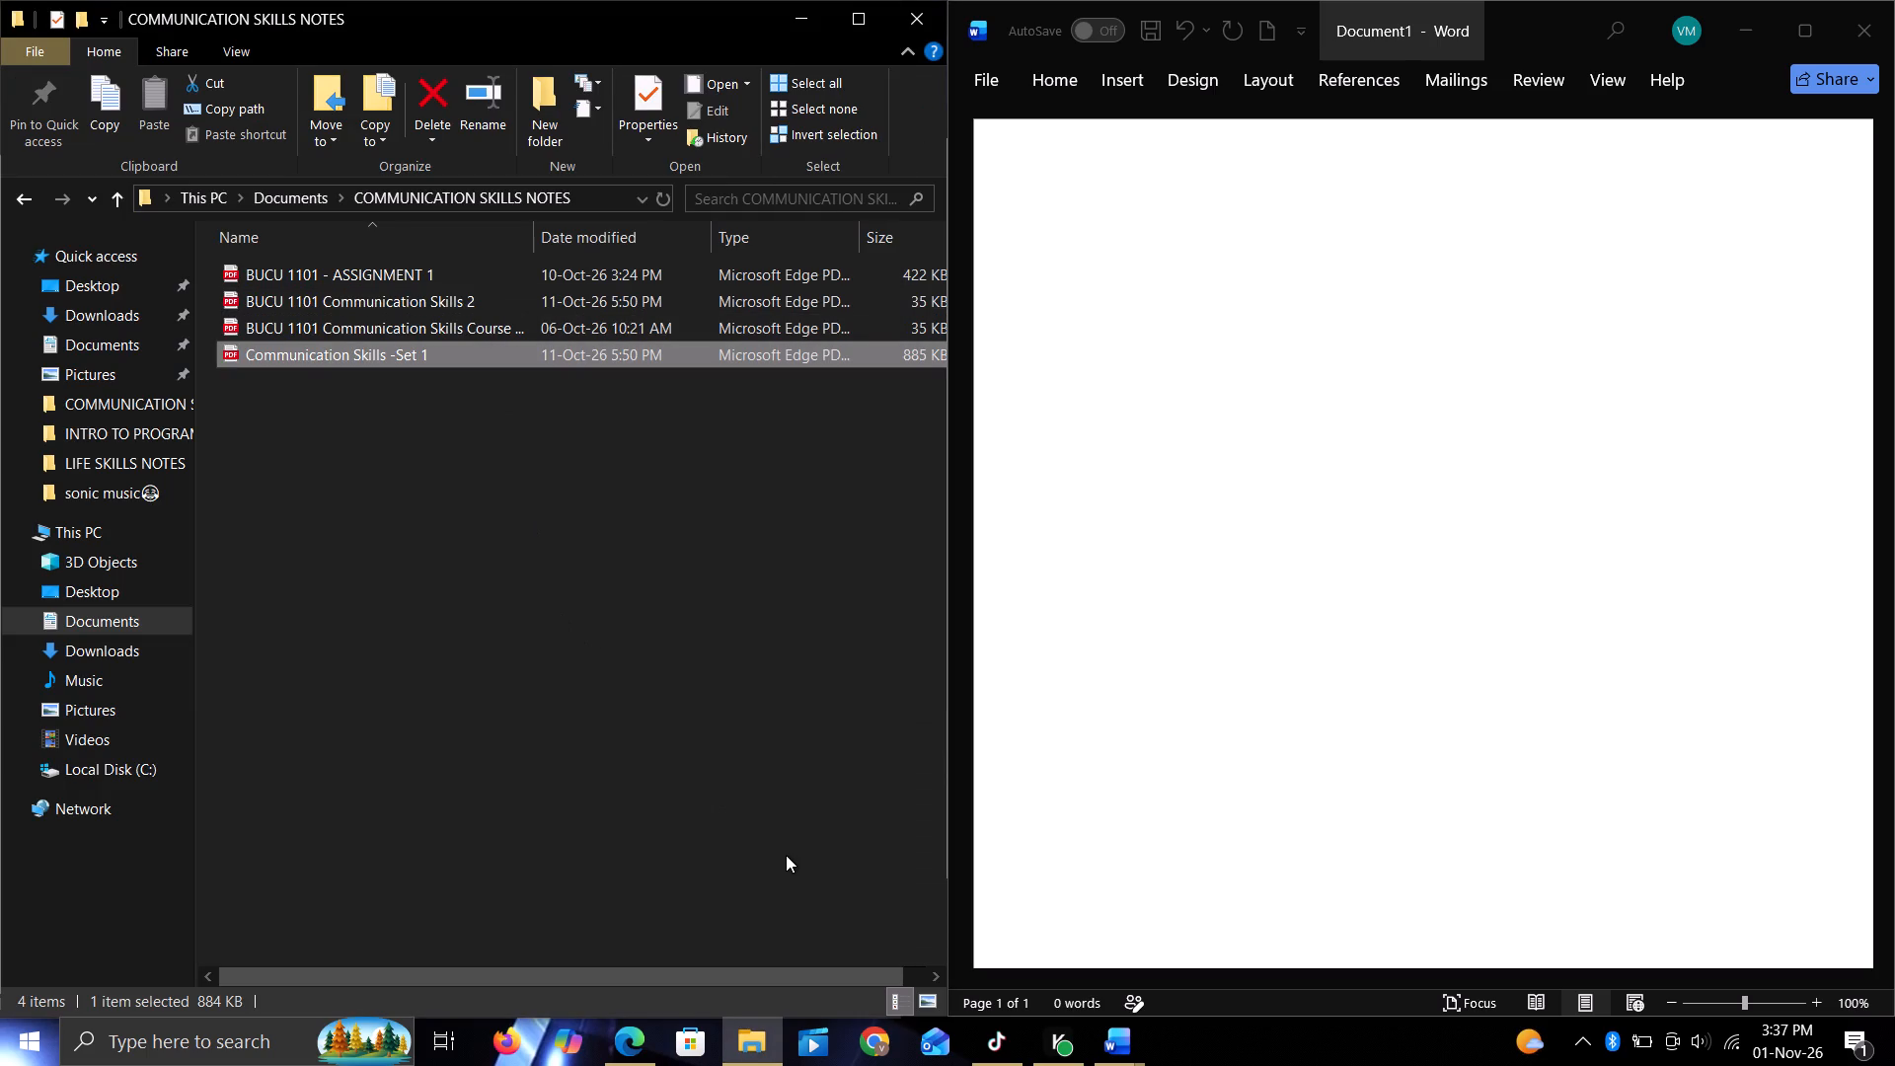
left_click(631, 1036)
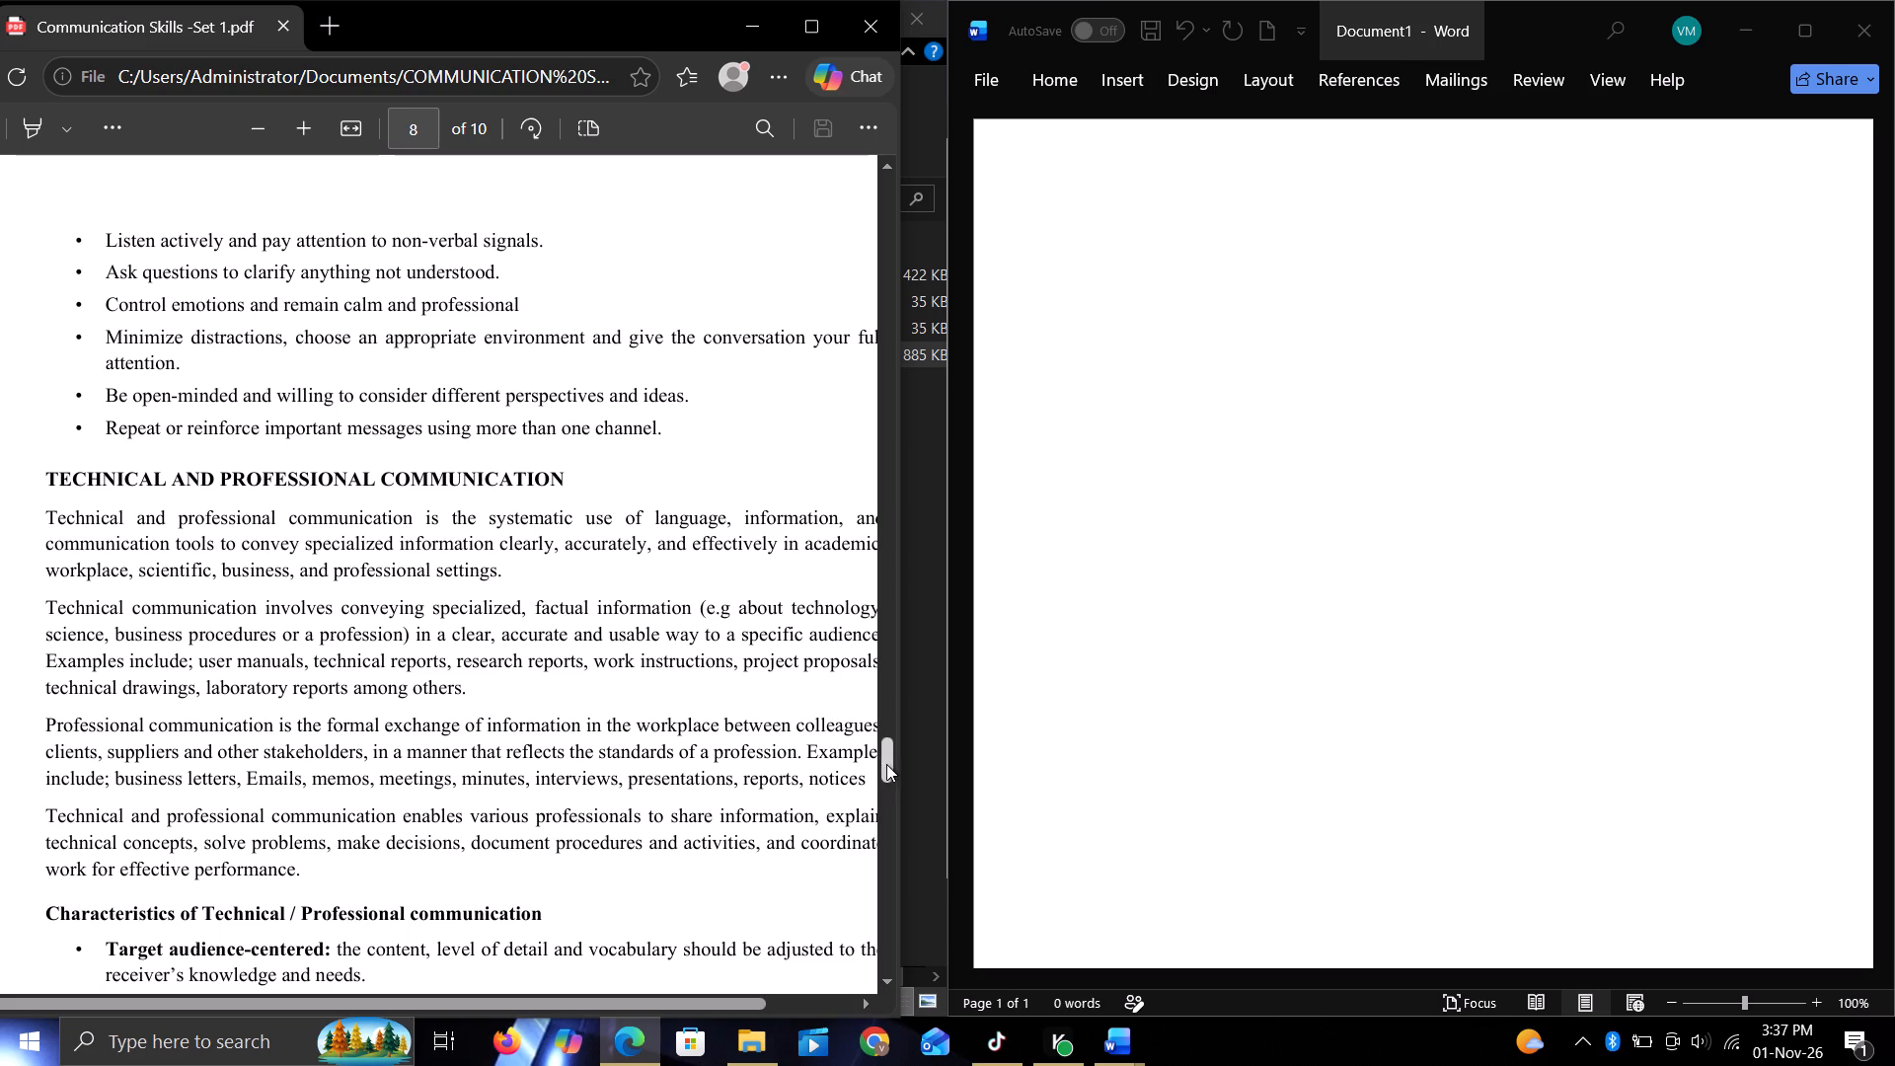
Go back to the first page of the PDF and examine the introduction to communication and its definitions.
left_click_drag(886, 764, 869, 408)
left_click_drag(869, 408, 887, 329)
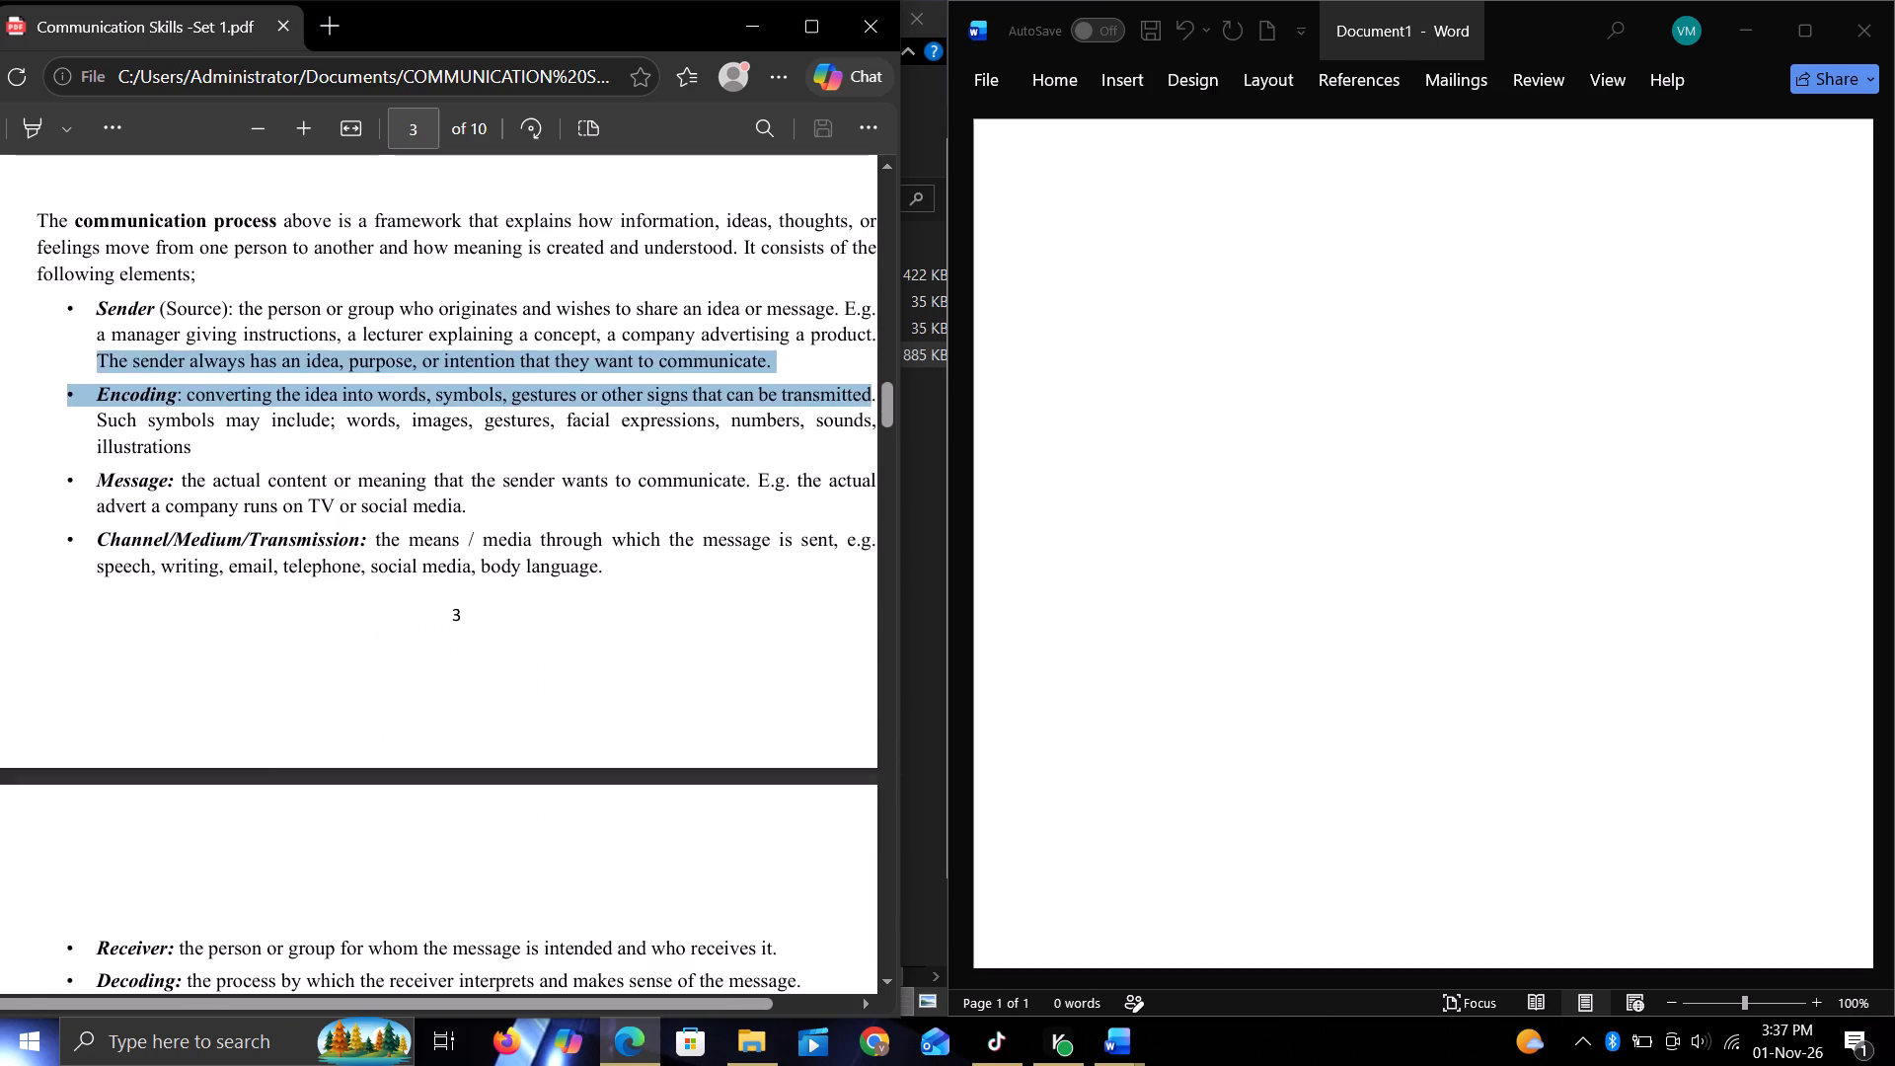
left_click_drag(887, 329, 894, 375)
left_click_drag(886, 400, 900, 113)
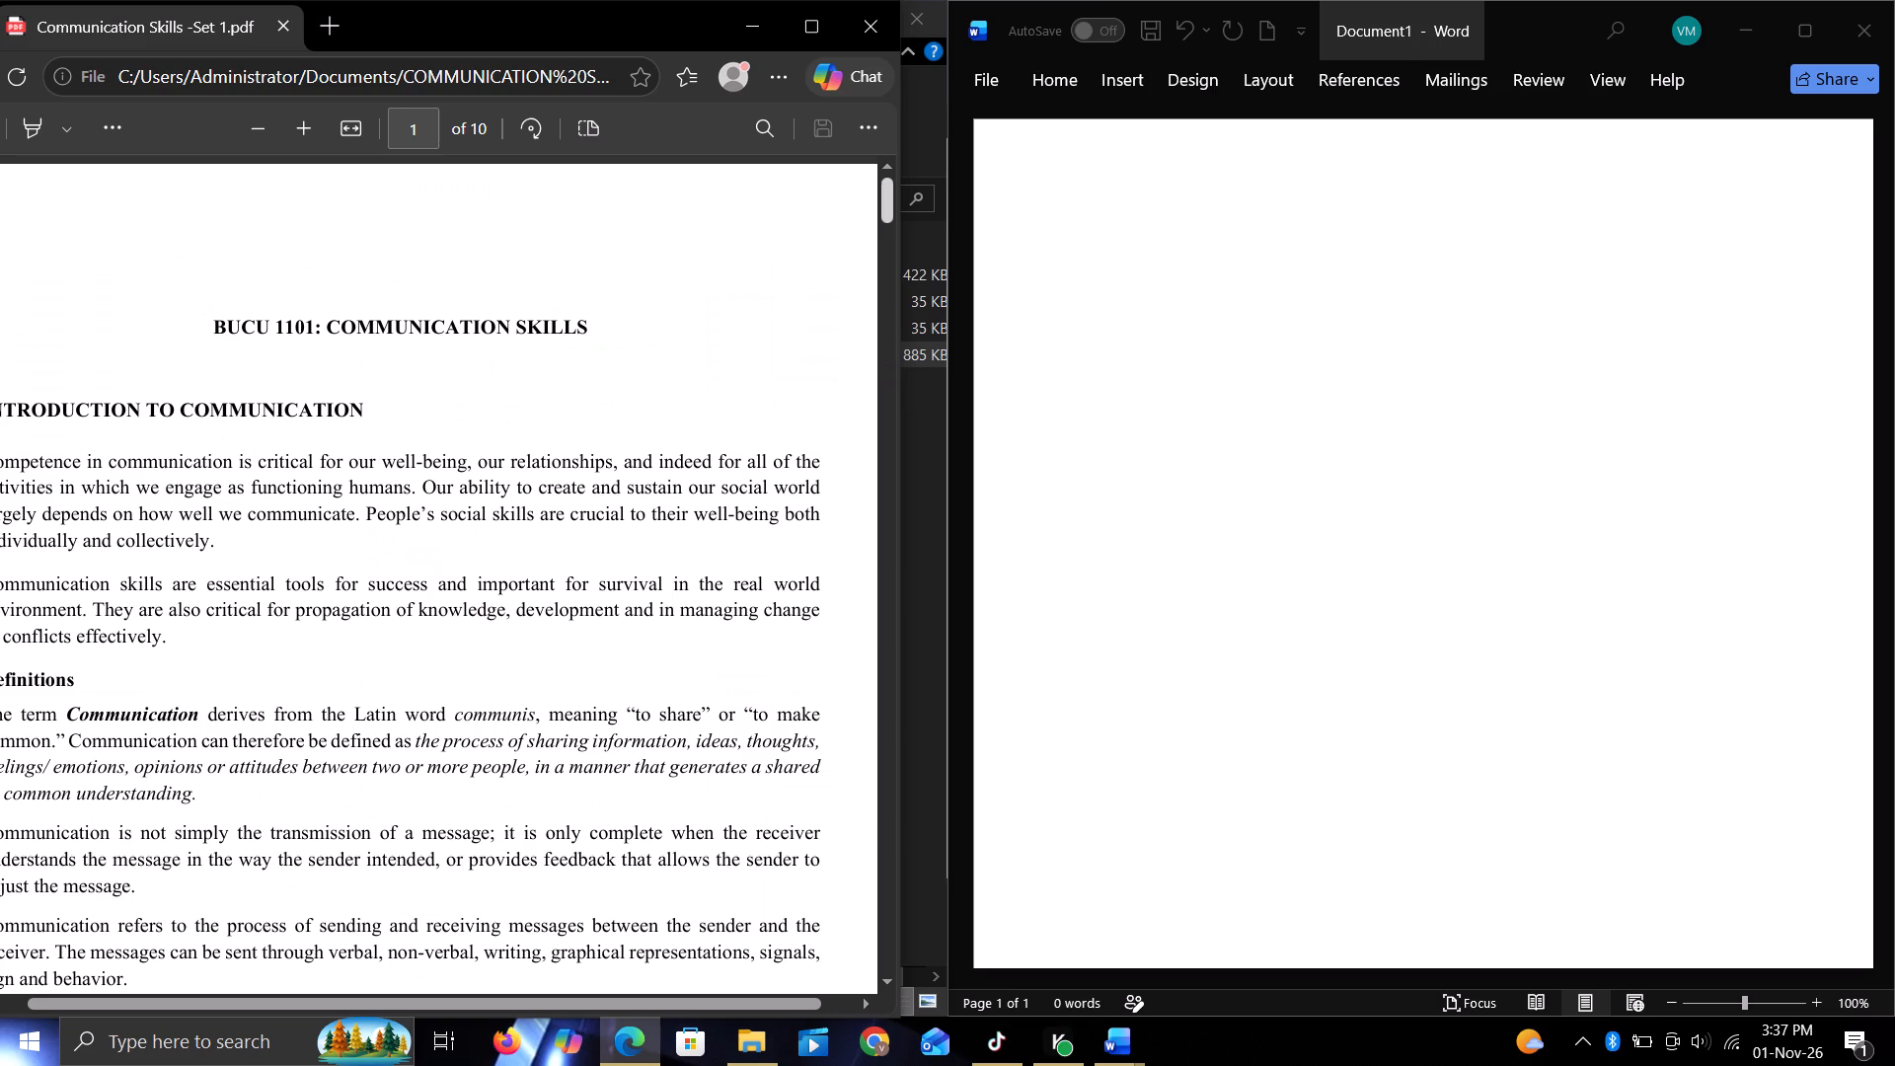
left_click_drag(900, 113, 900, 92)
left_click(631, 230)
scroll(631, 230, "right", 2)
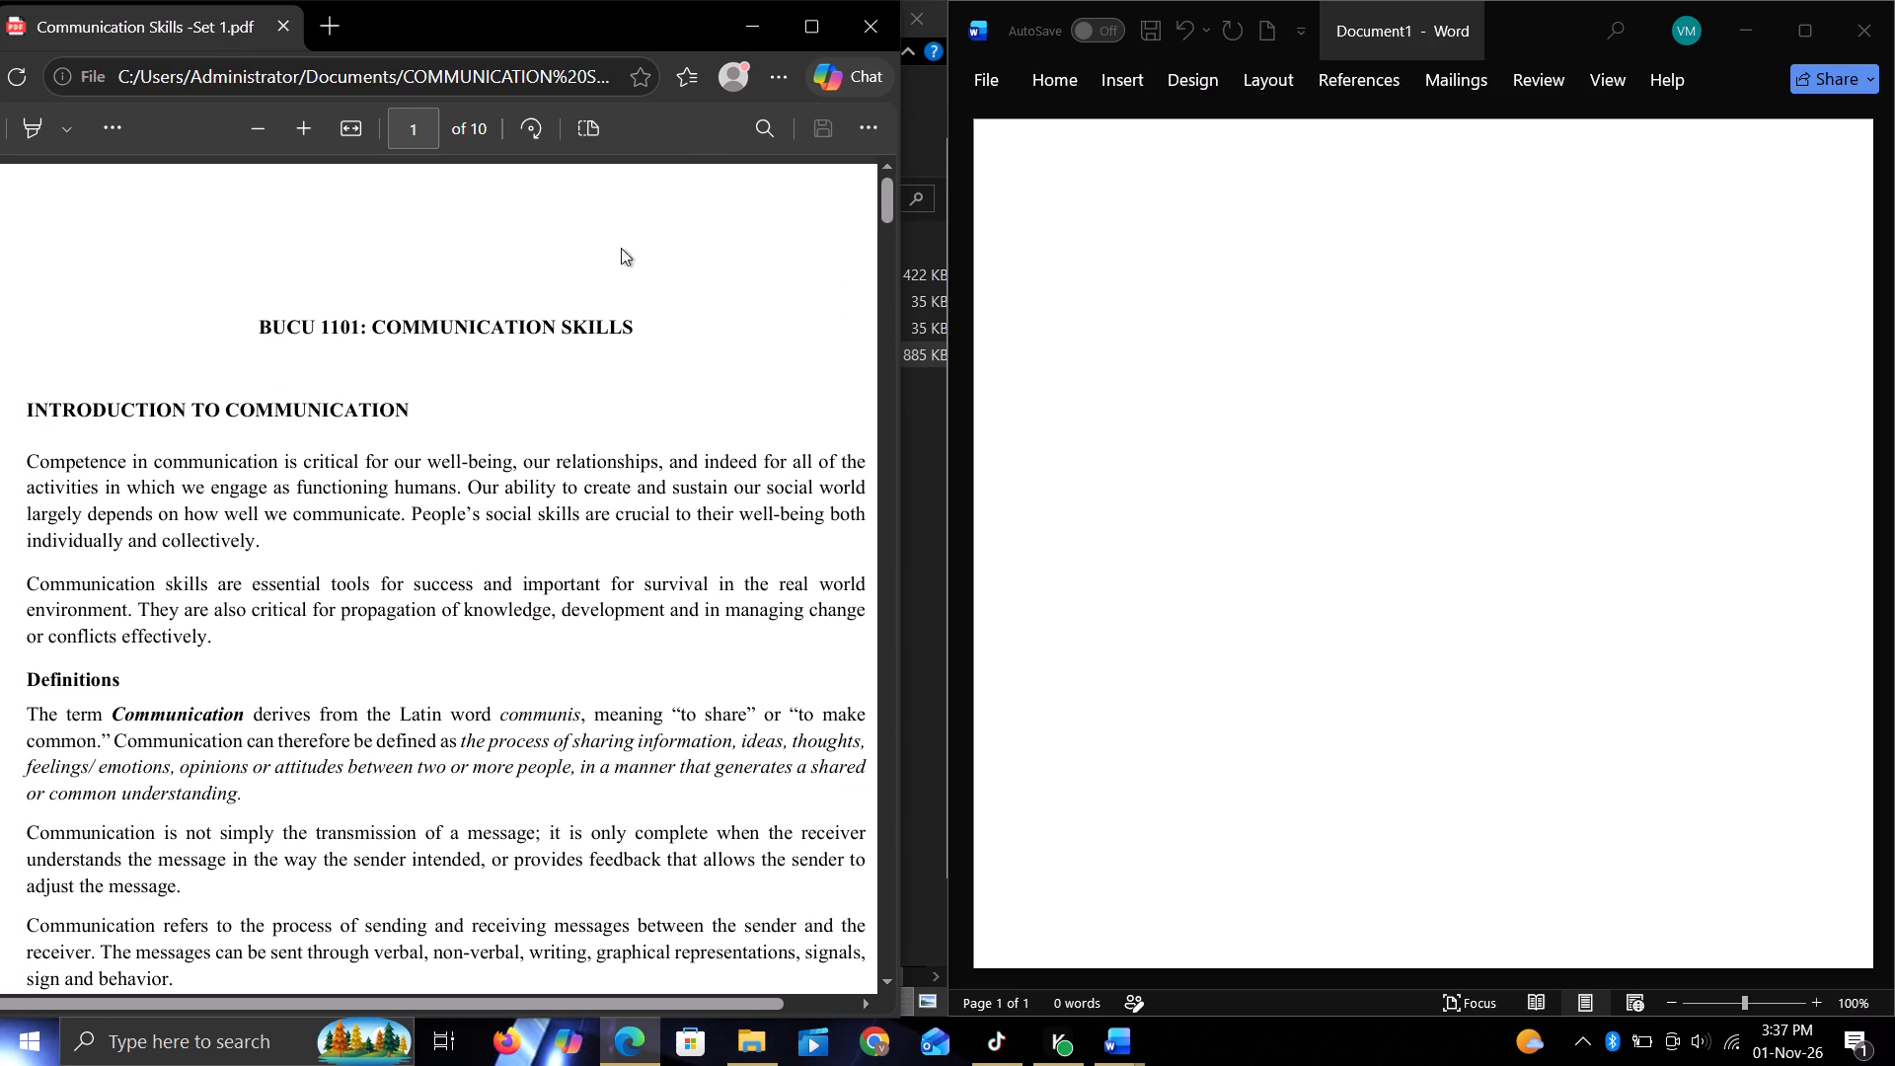
scroll(563, 381, "down", 1)
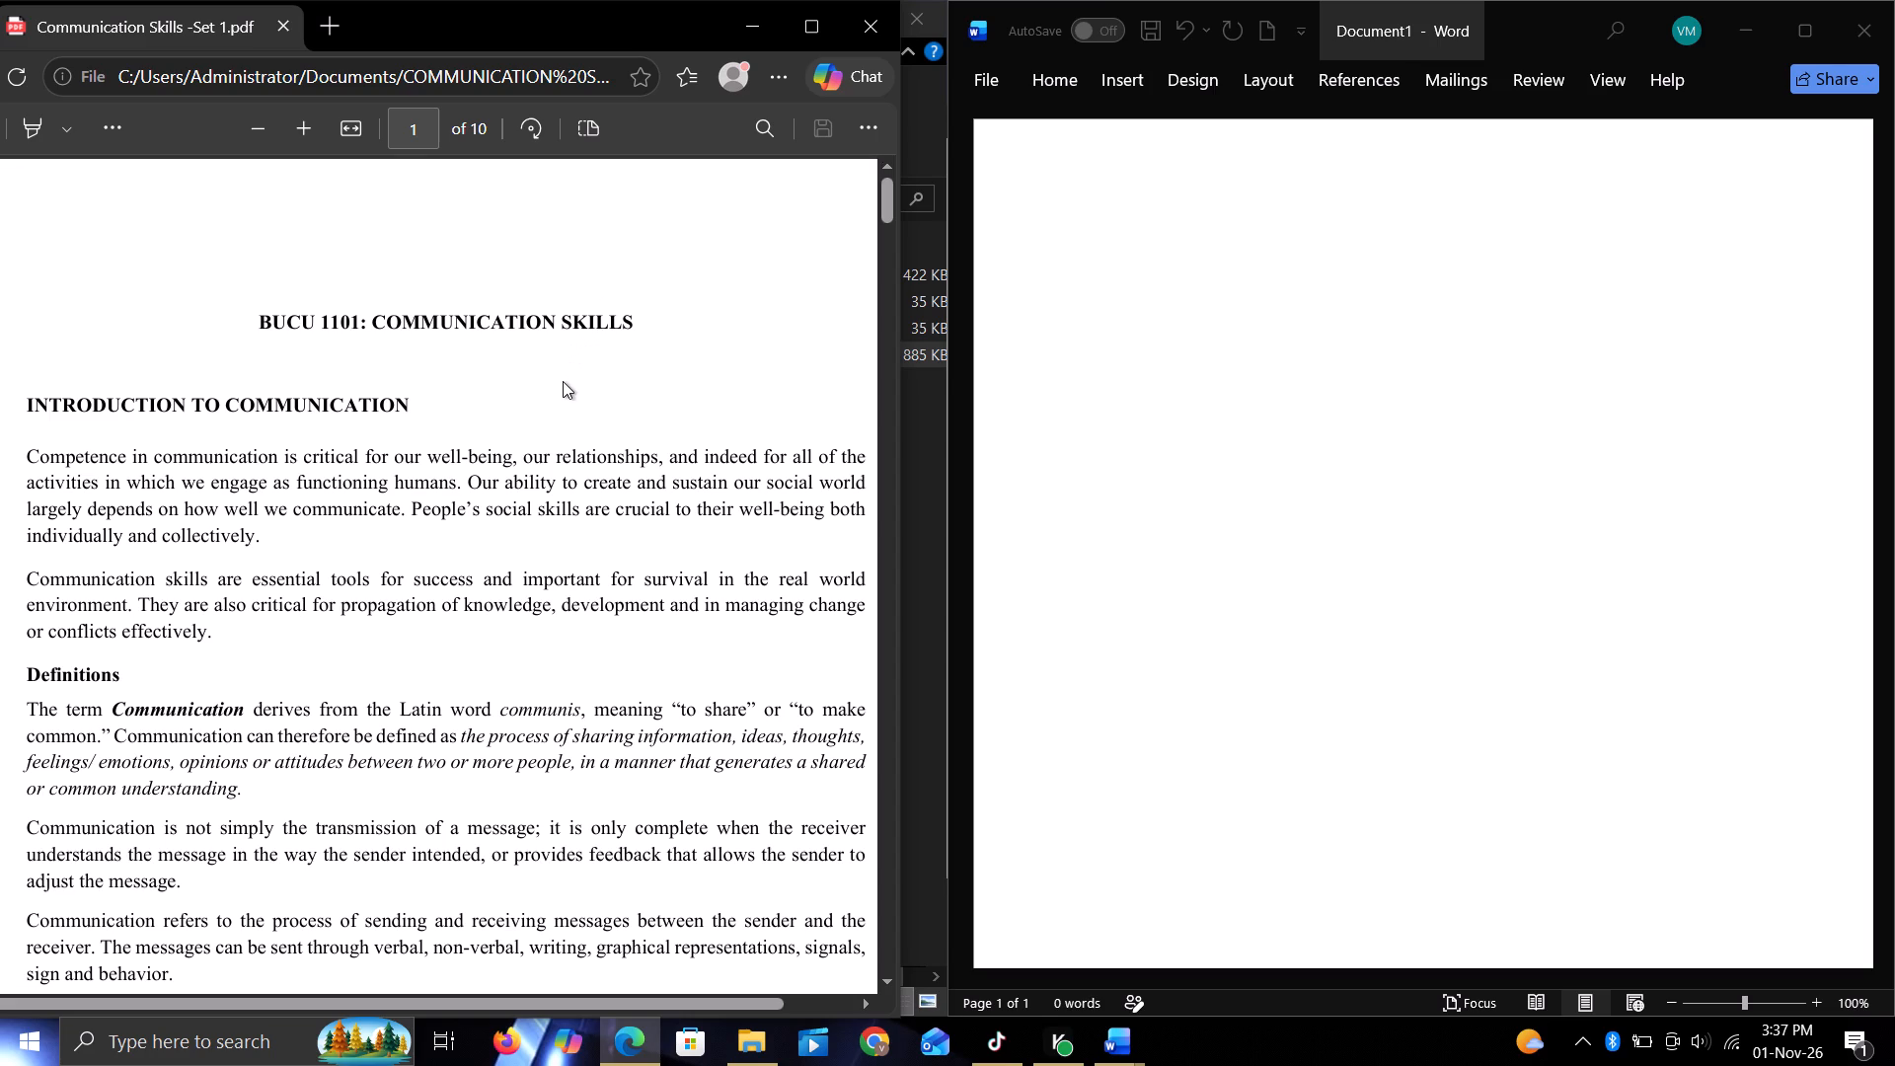
scroll(563, 381, "down", 1)
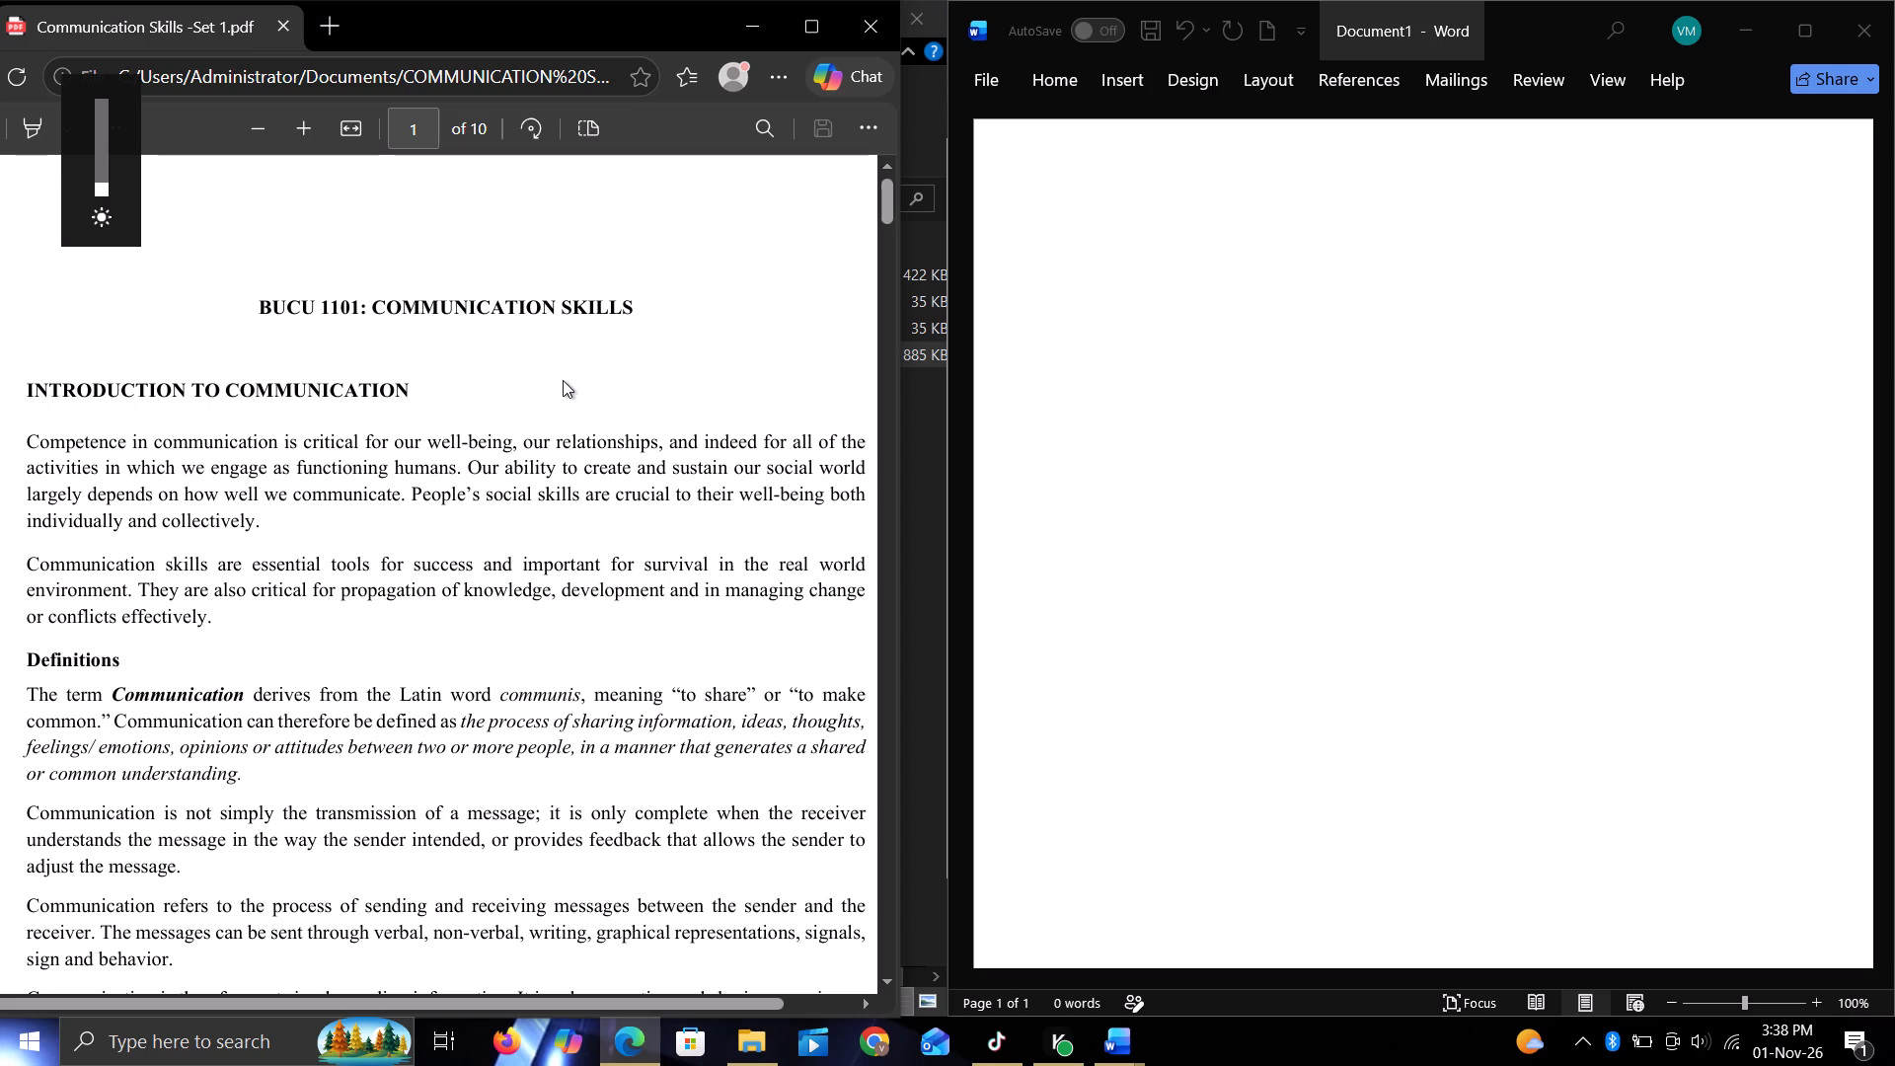
scroll(563, 380, "down", 1)
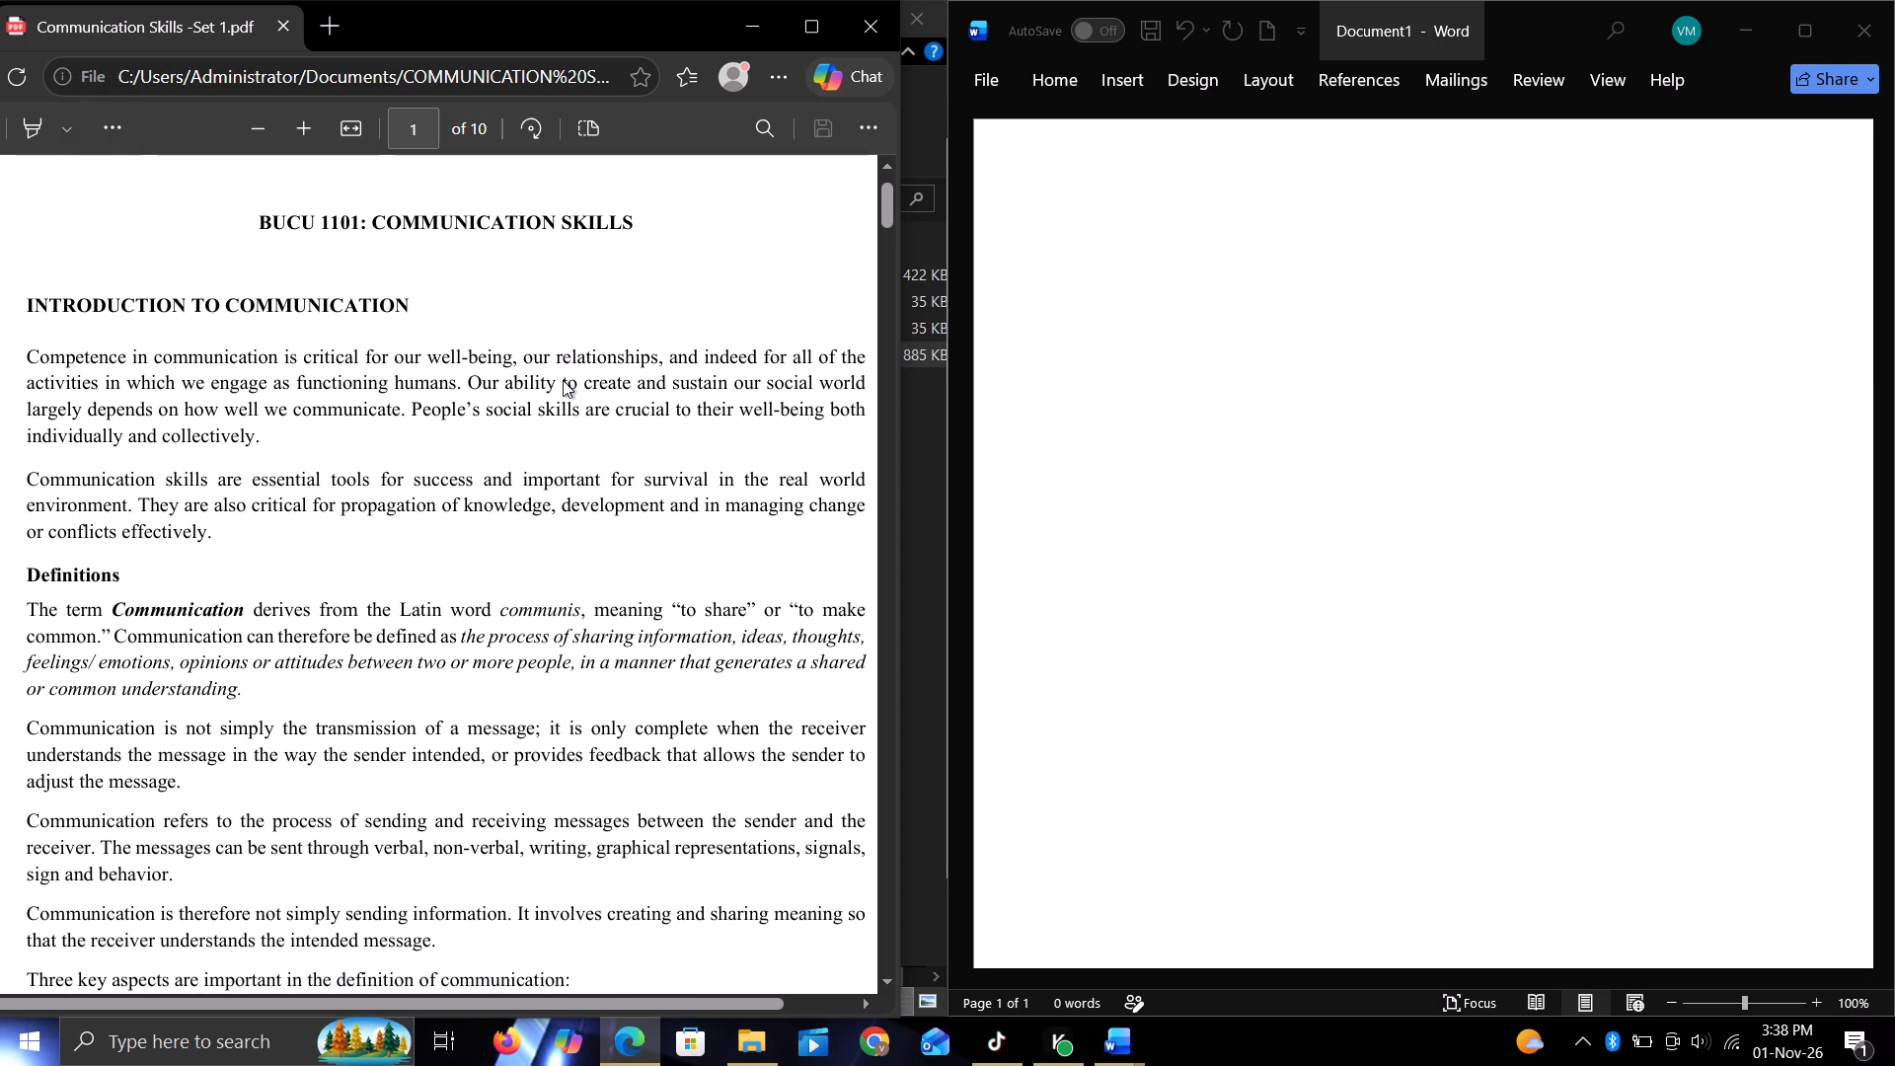
scroll(563, 380, "down", 3)
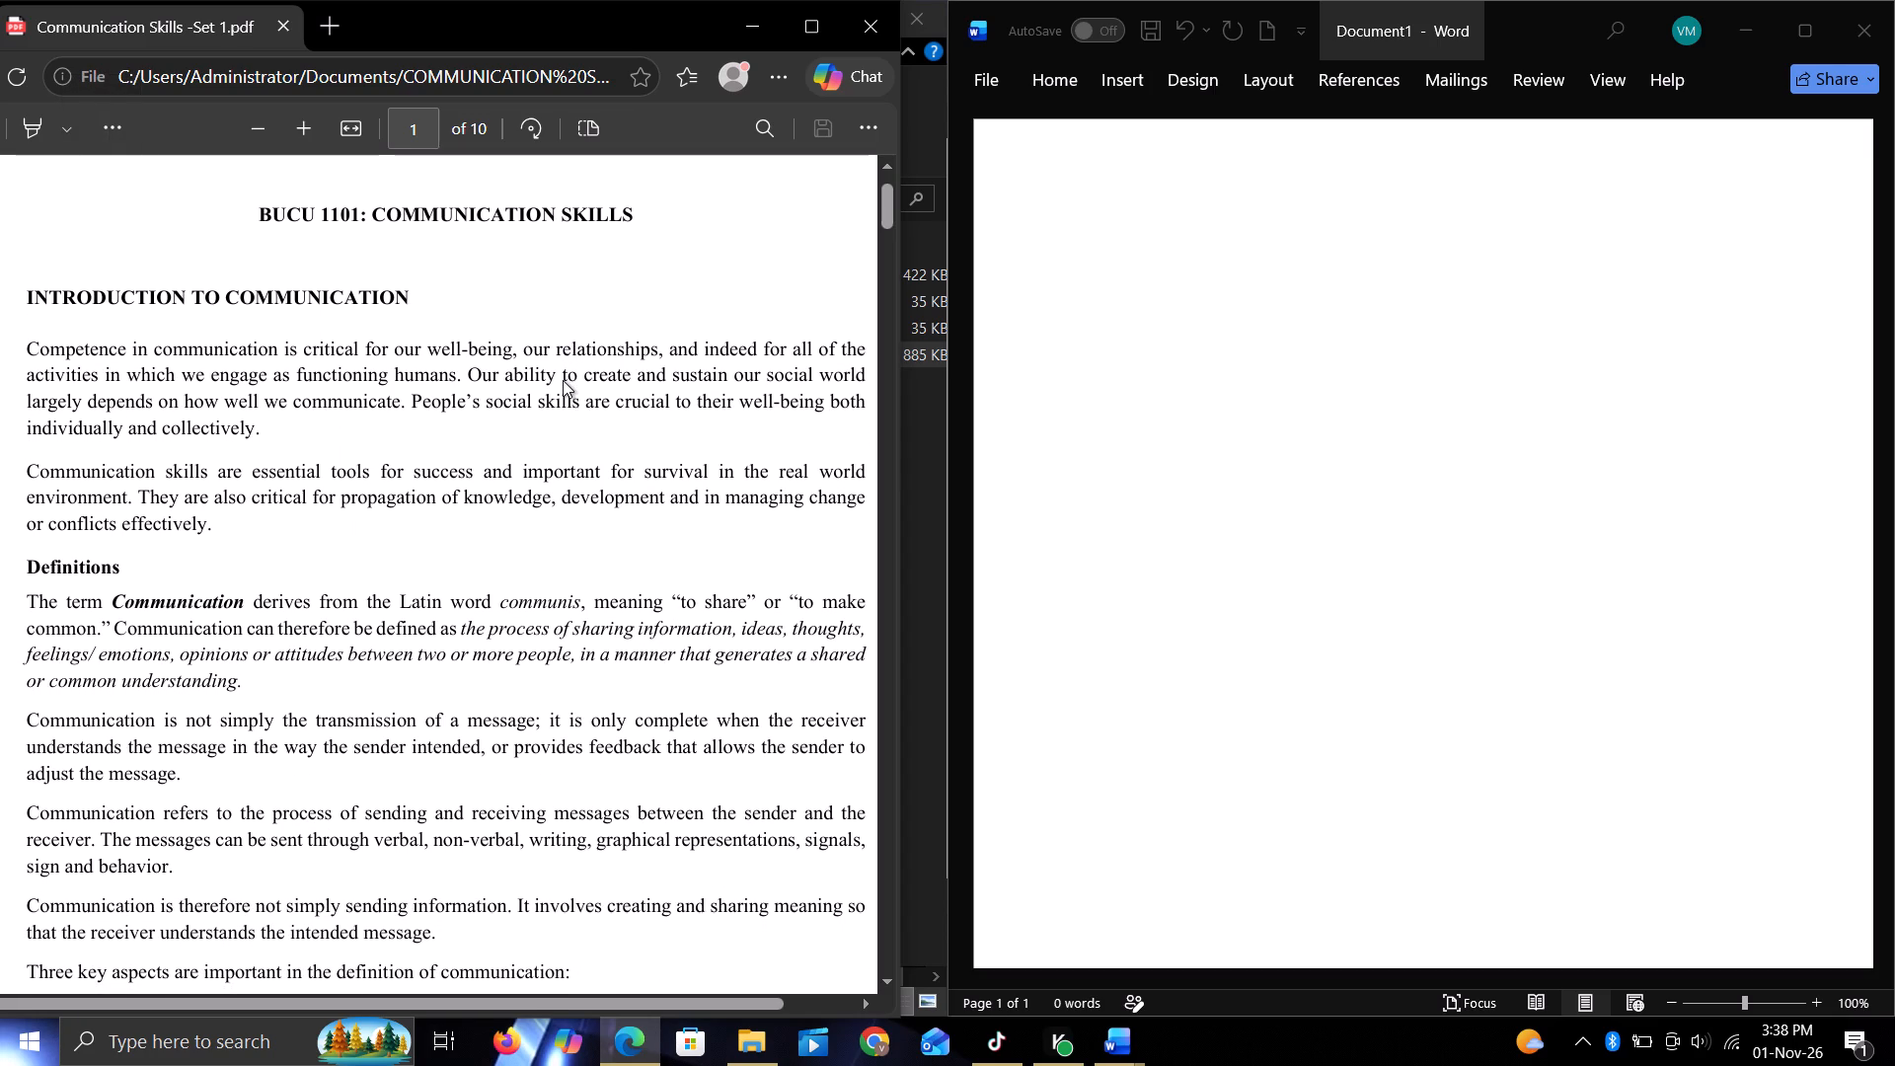
scroll(563, 380, "down", 4)
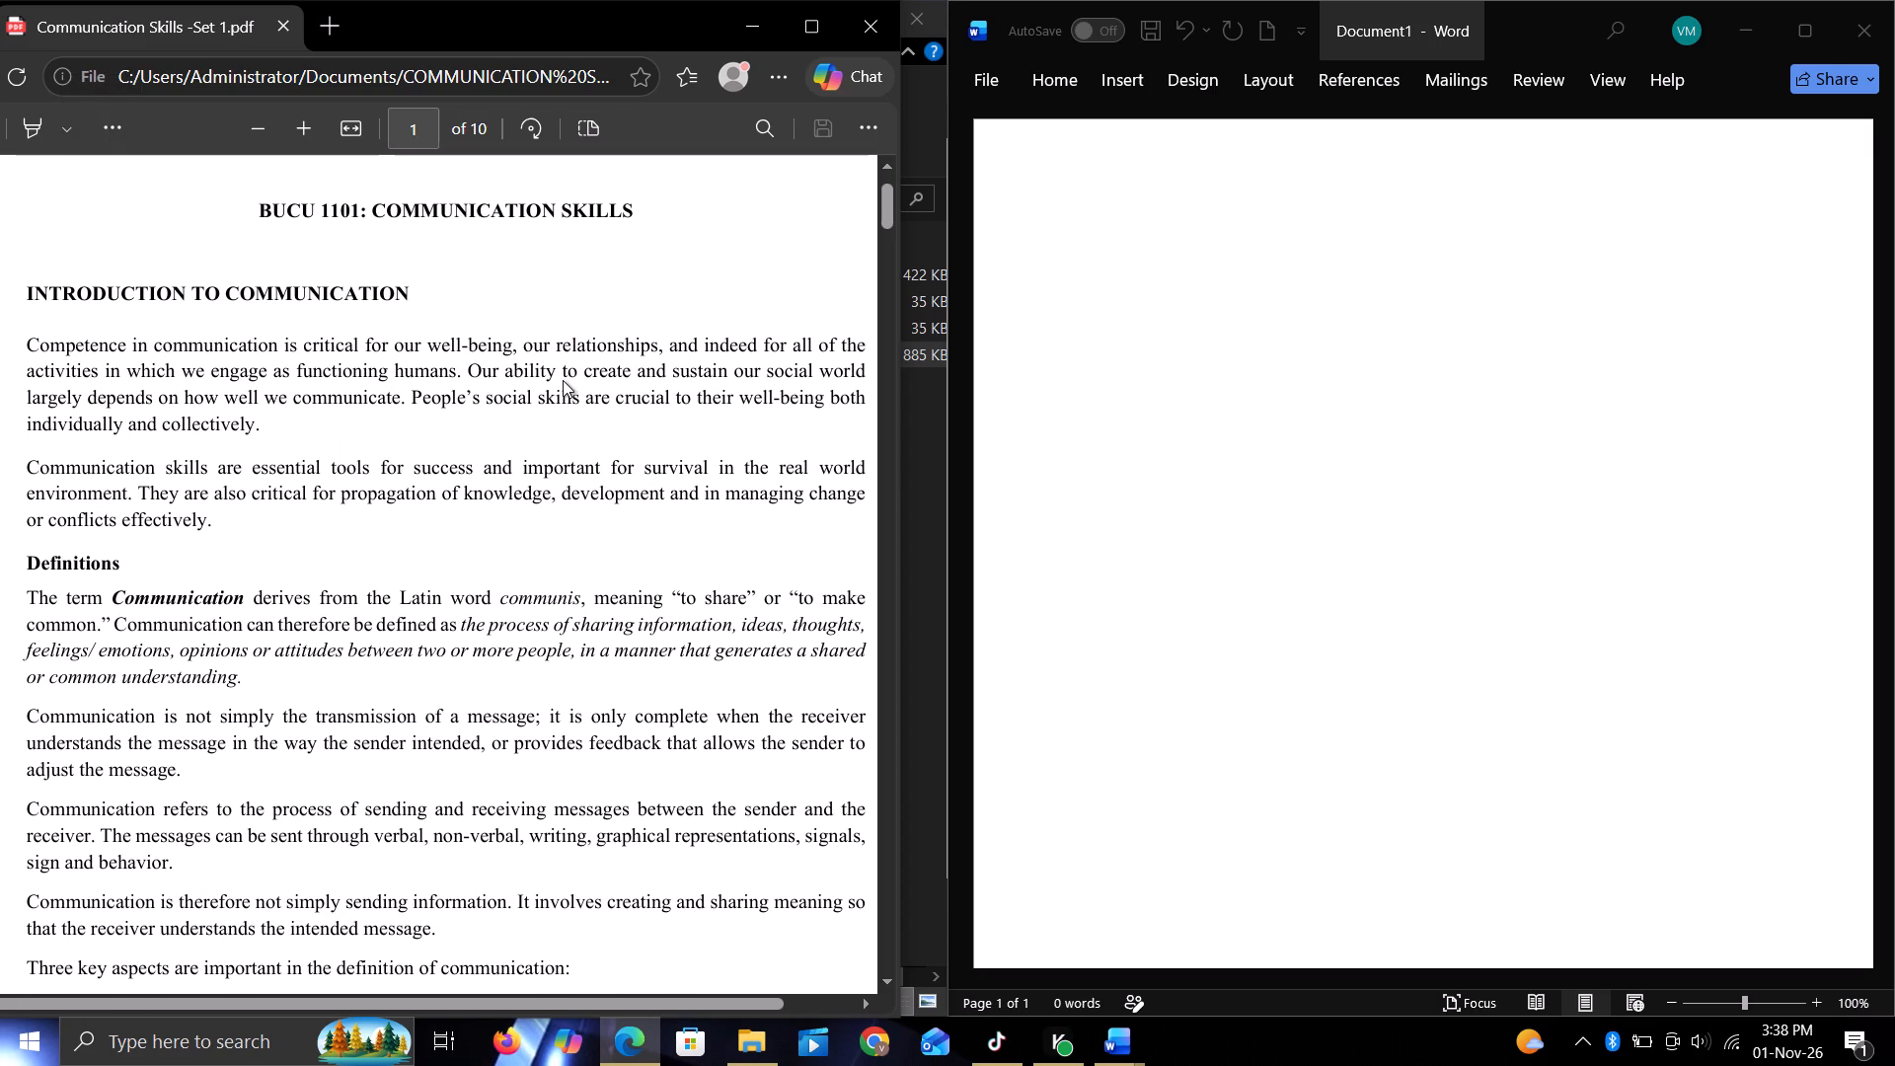
scroll(563, 380, "down", 6)
In the blank Word document, start the definition with "Communication – the process of sharing information".
left_click(1065, 194)
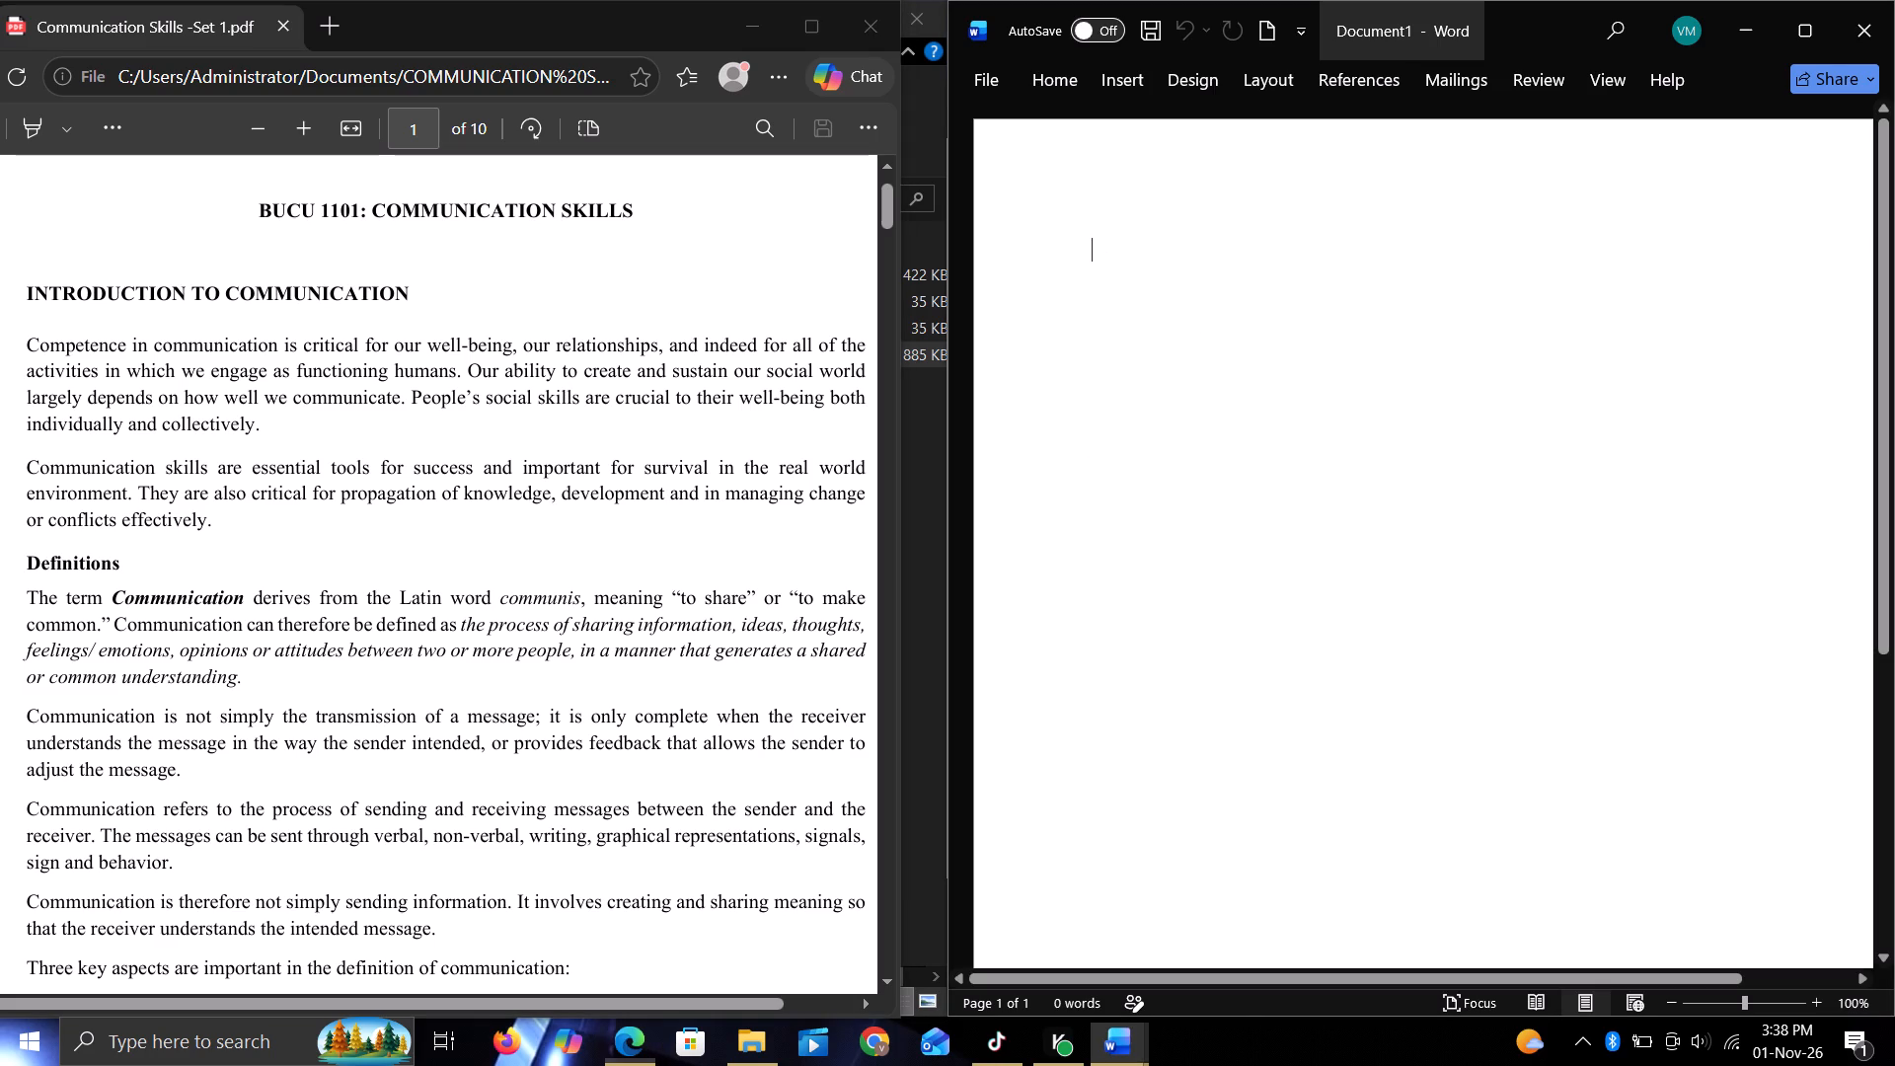
type("comm")
type("unicatio")
key("space")
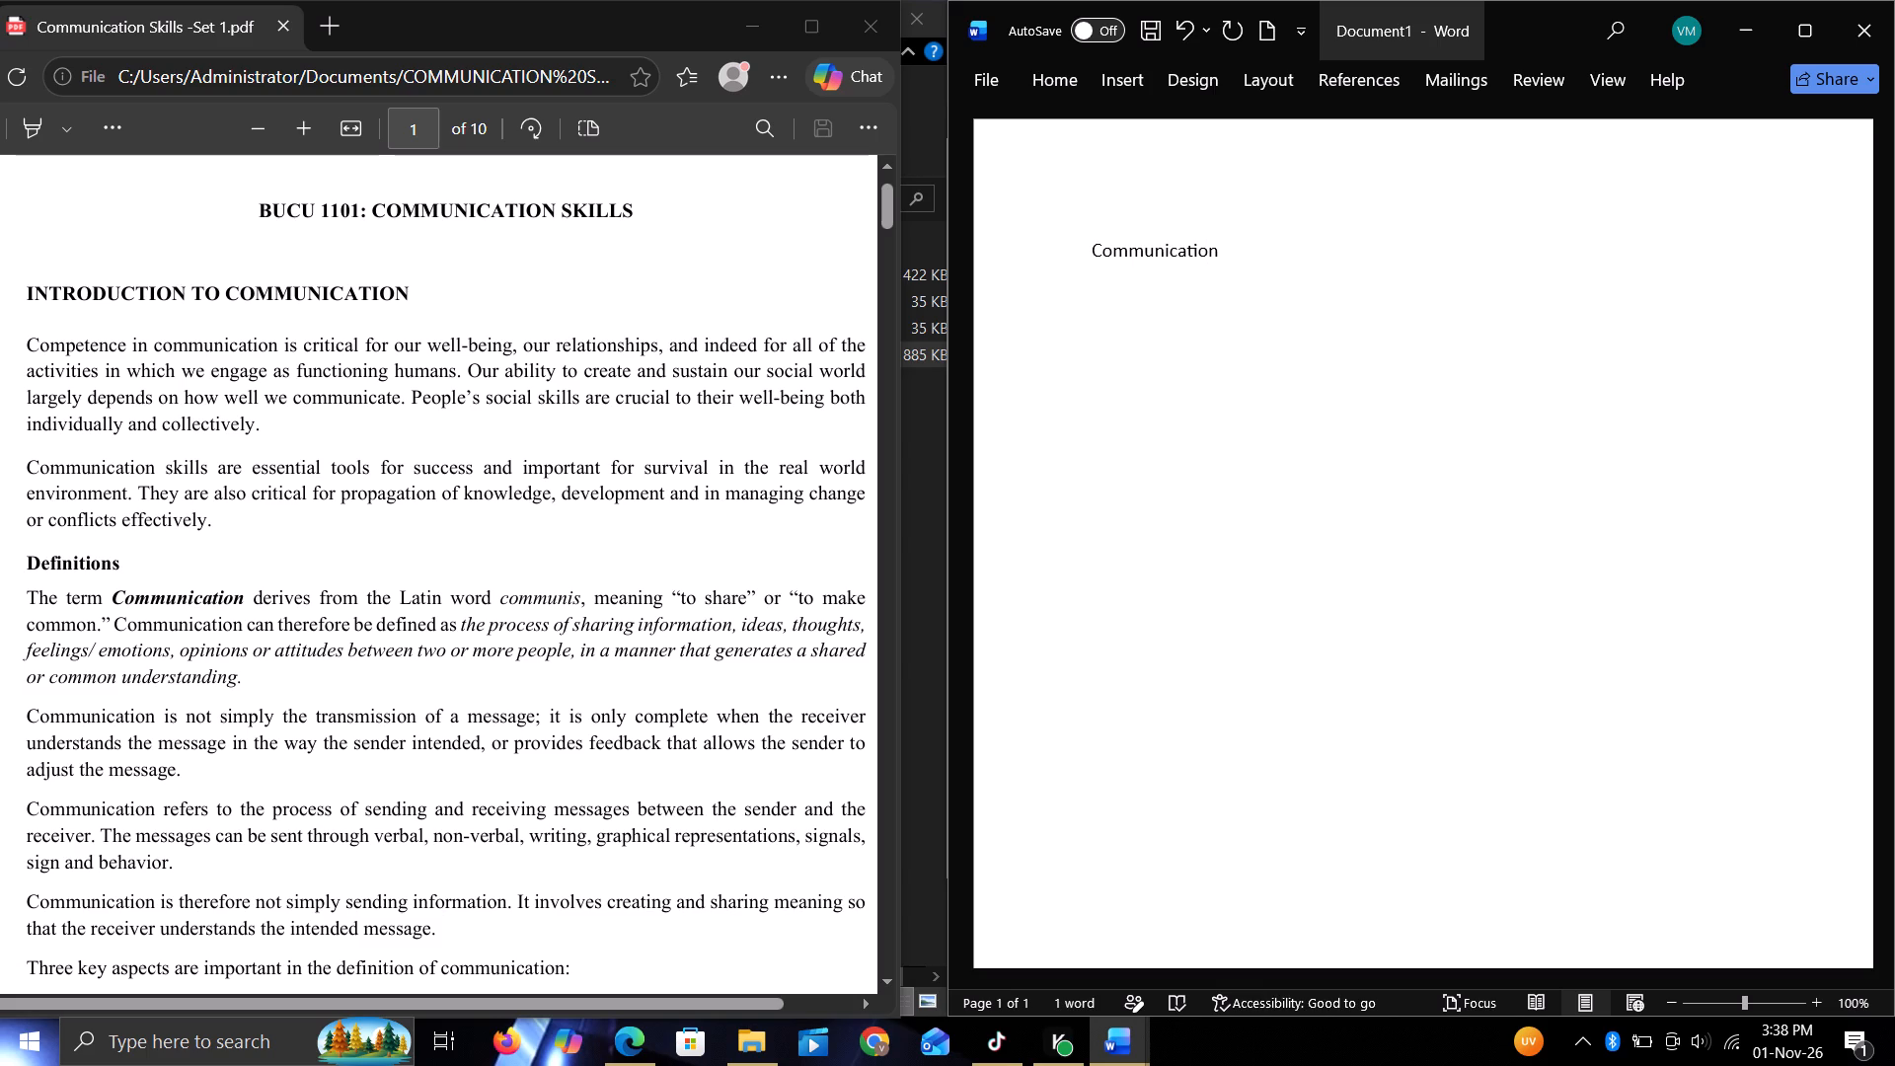
type("-")
key("space")
type("the process of sha")
type("ring information")
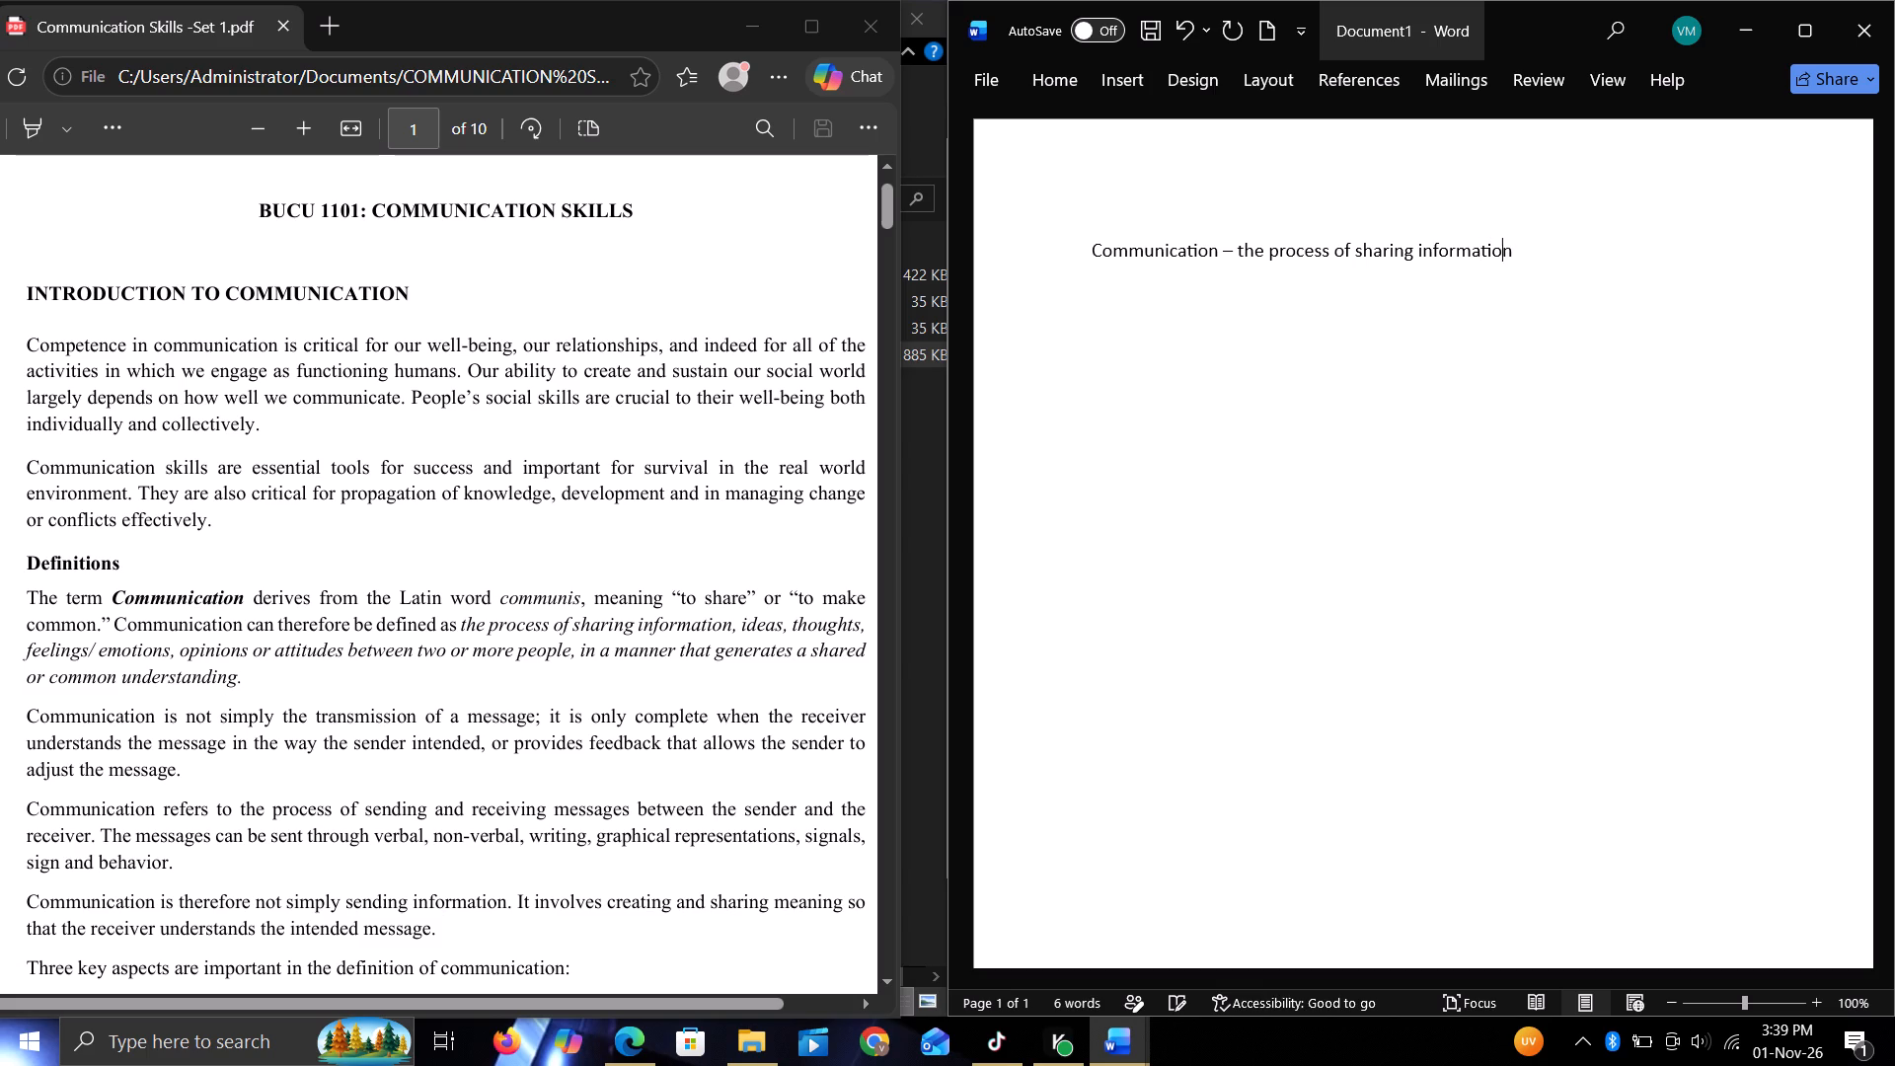
key("space")
key("period")
key("BackSpace")
key("BackSpace")
Continue the definition's list after "information" with ", ideas, thoughts, emotions,".
type(", ideas, th")
type("oughts,")
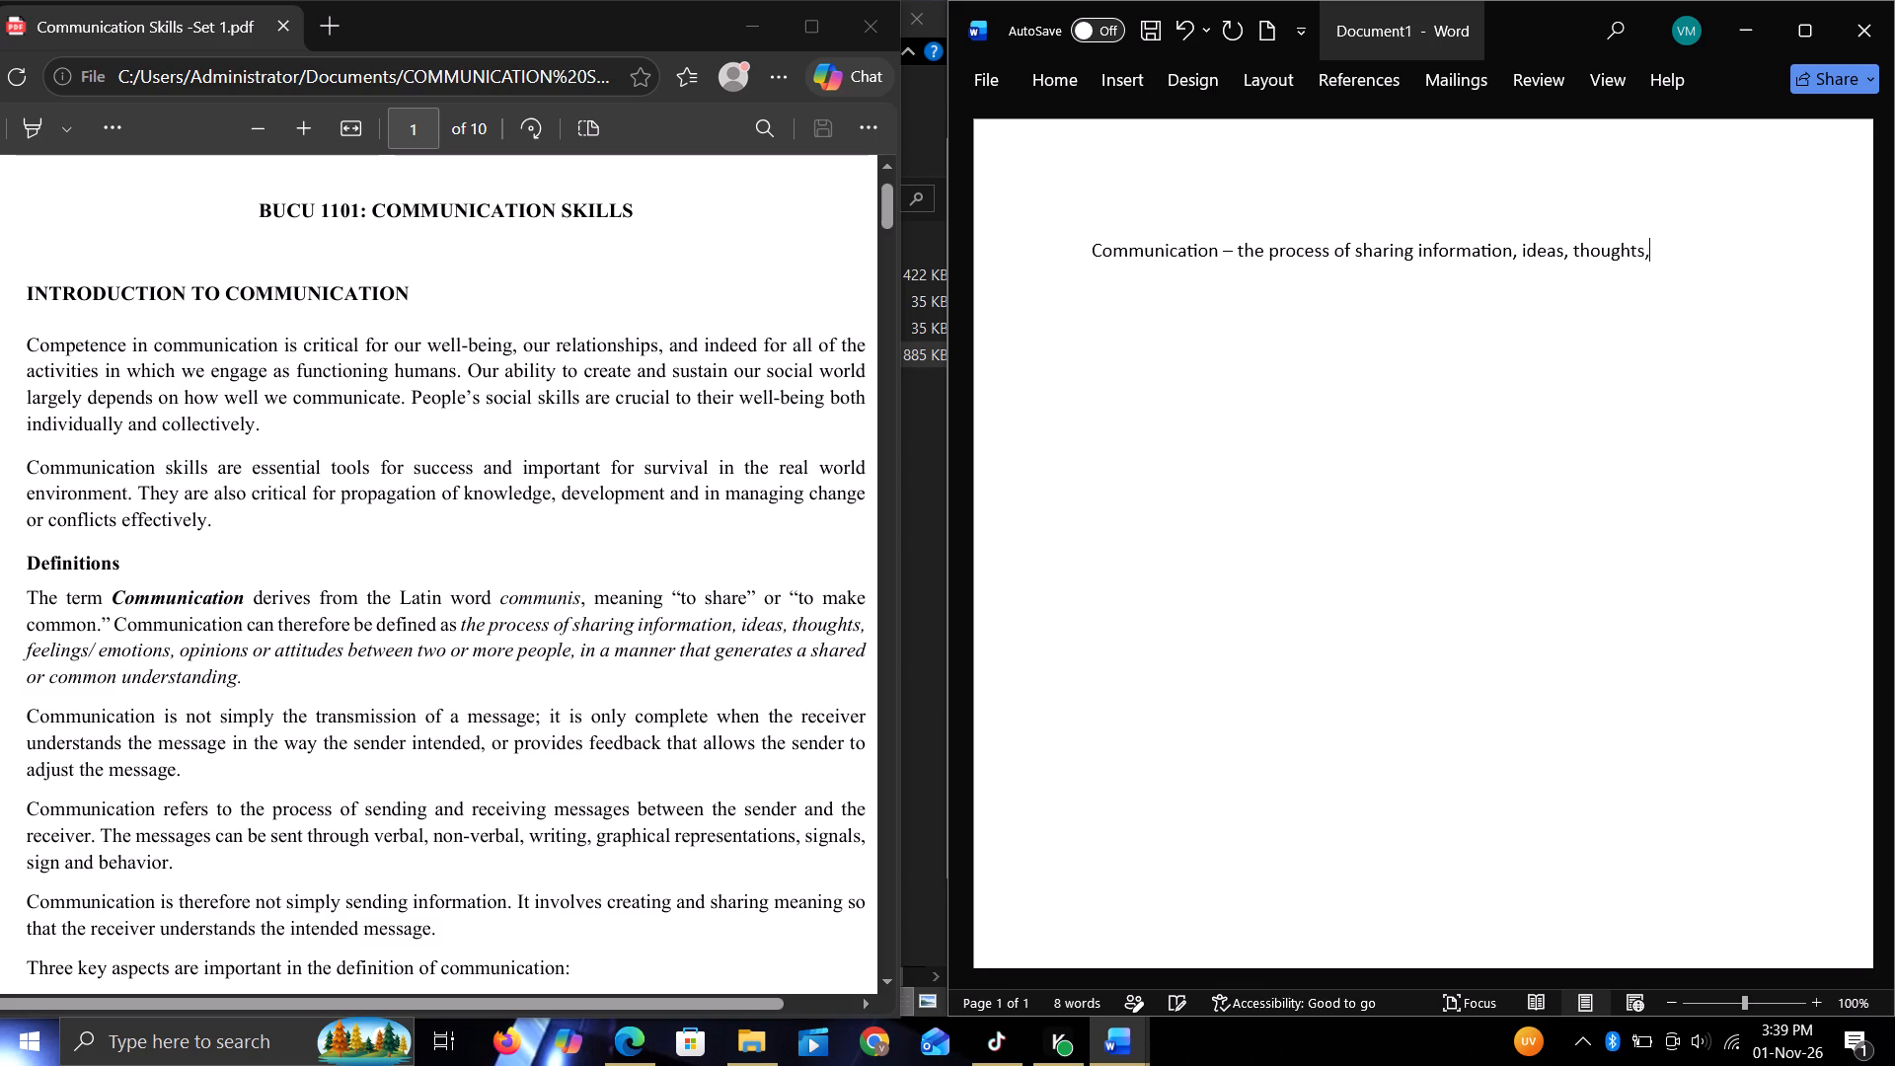
key("space")
key("e")
type("motios")
key("space")
key("Left")
key("Left")
key("Left")
key("Right")
key("n")
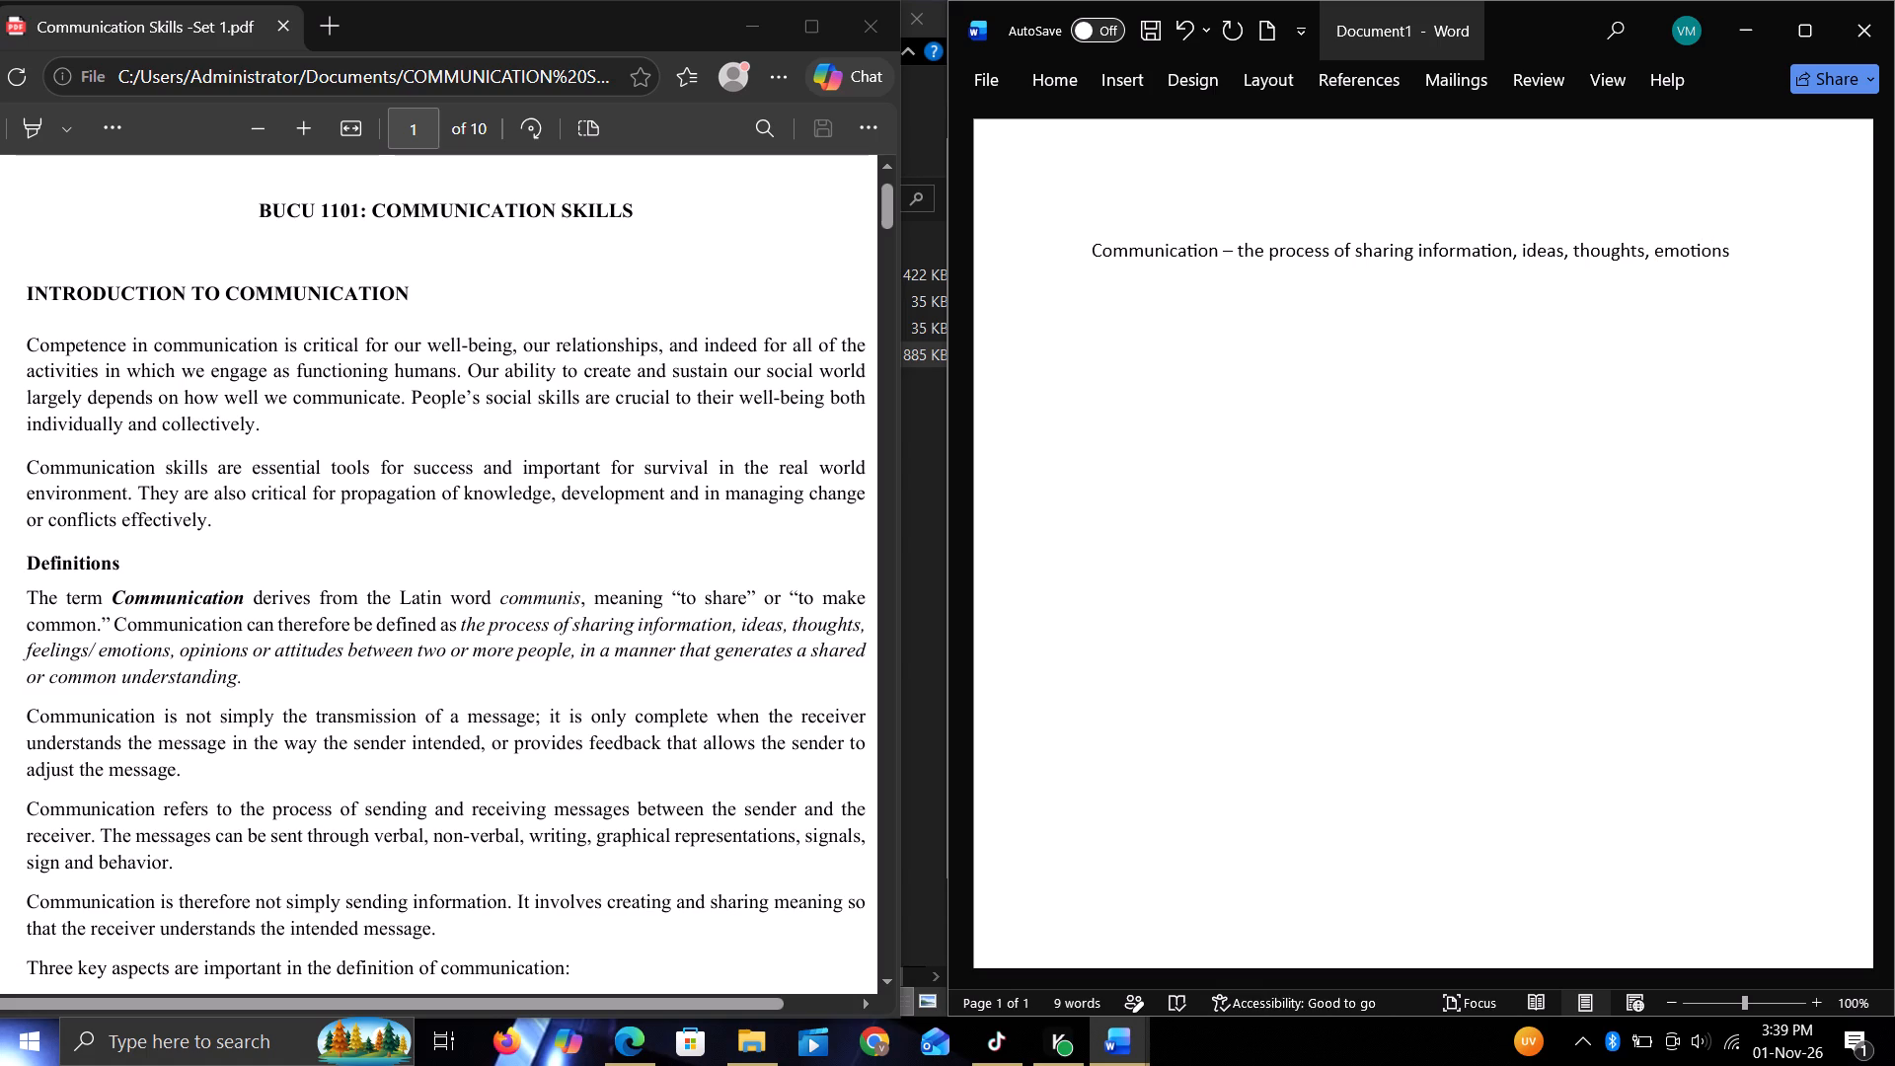
key("Right")
key("Right")
key("BackSpace")
type(",")
key("space")
Complete the communication definition with "in a manner that generates a shared understanding".
type("in a")
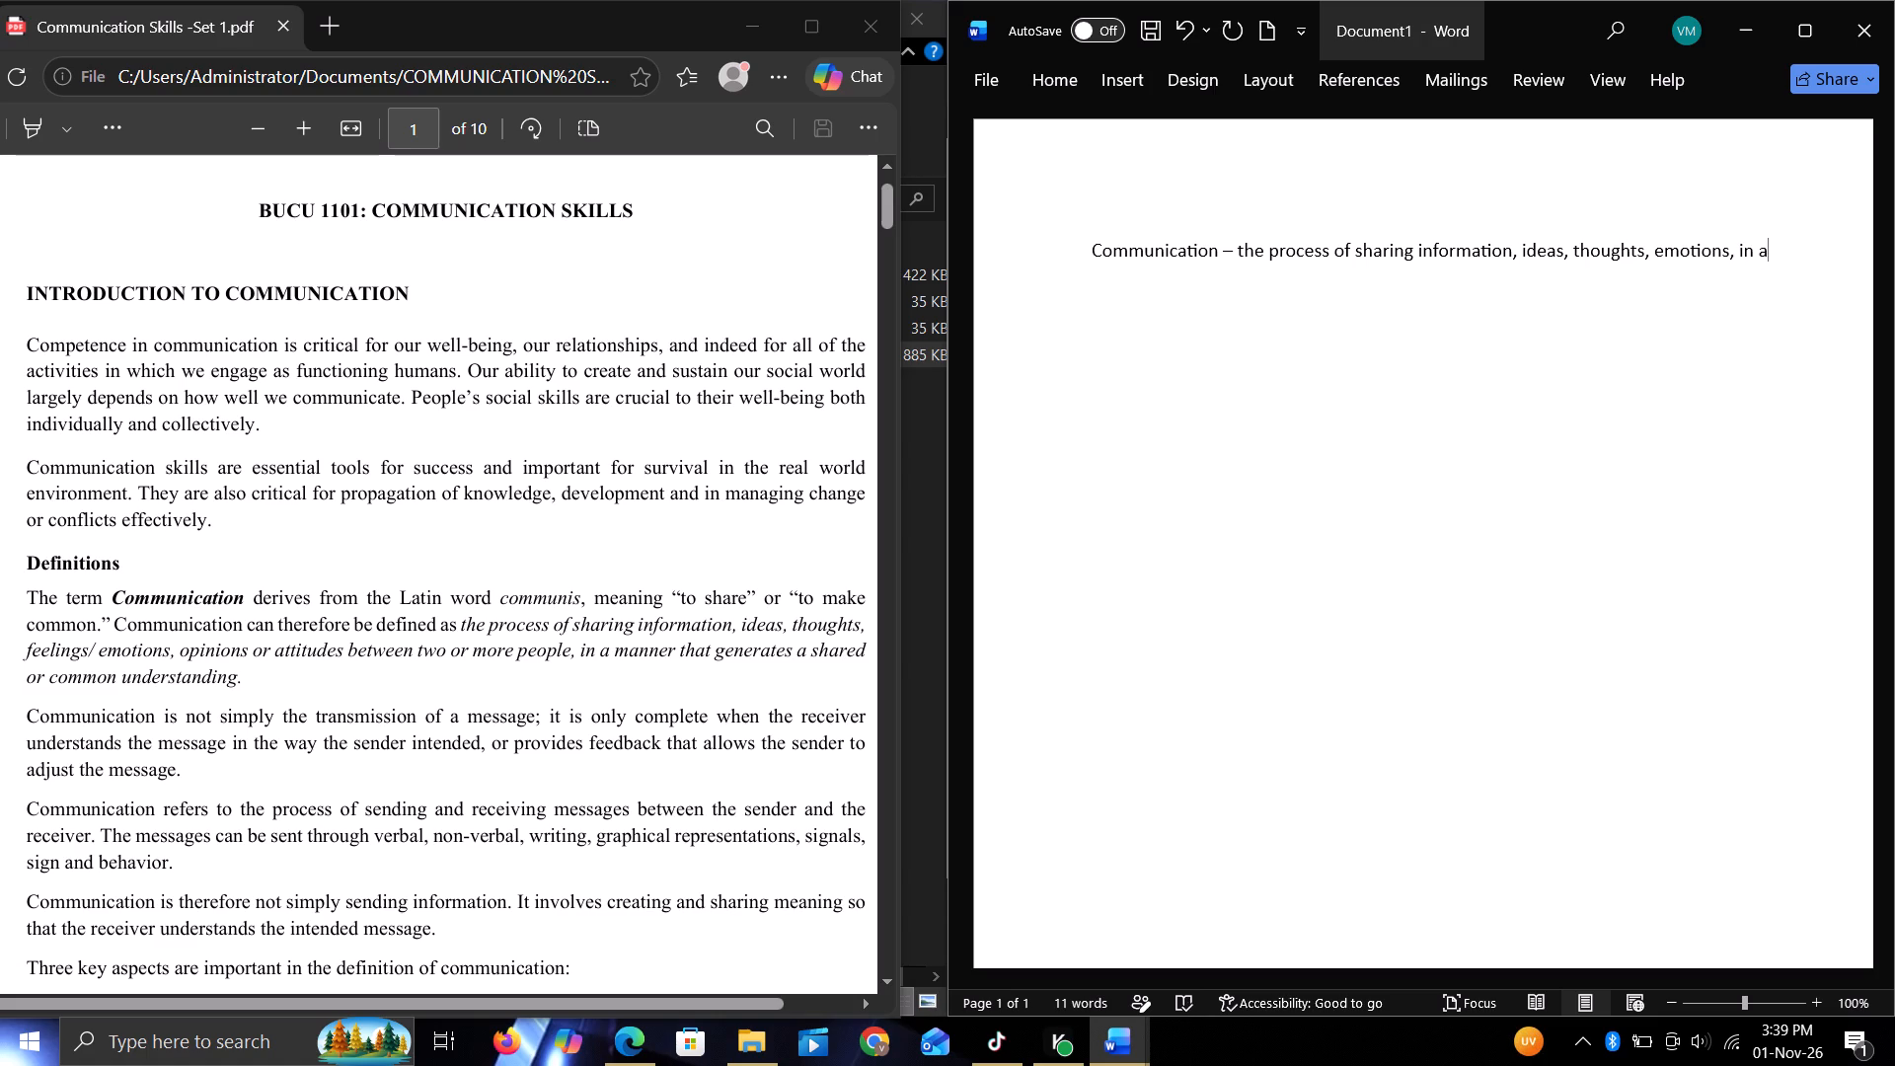
key("space")
type("manner that")
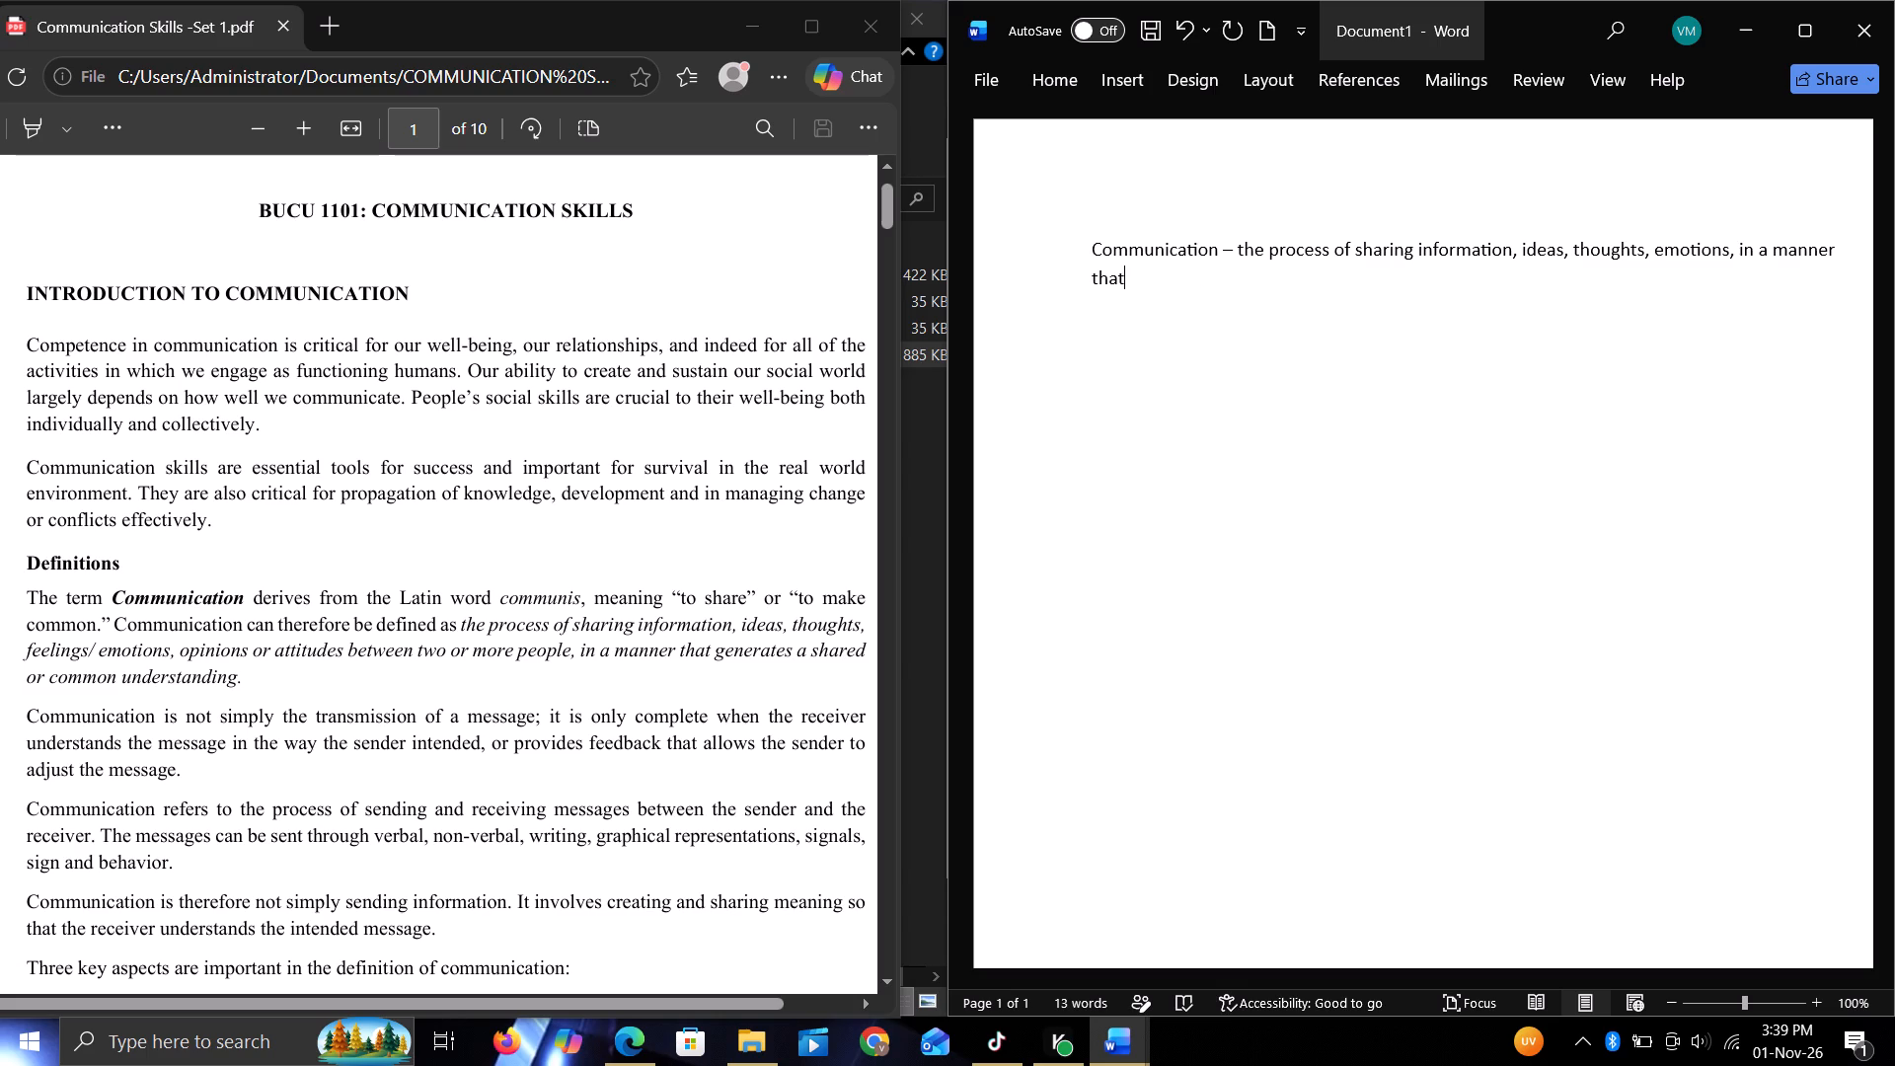
type("ge")
key("BackSpace")
key("BackSpace")
key("space")
type("generates")
key("space")
type("a shared")
key("space")
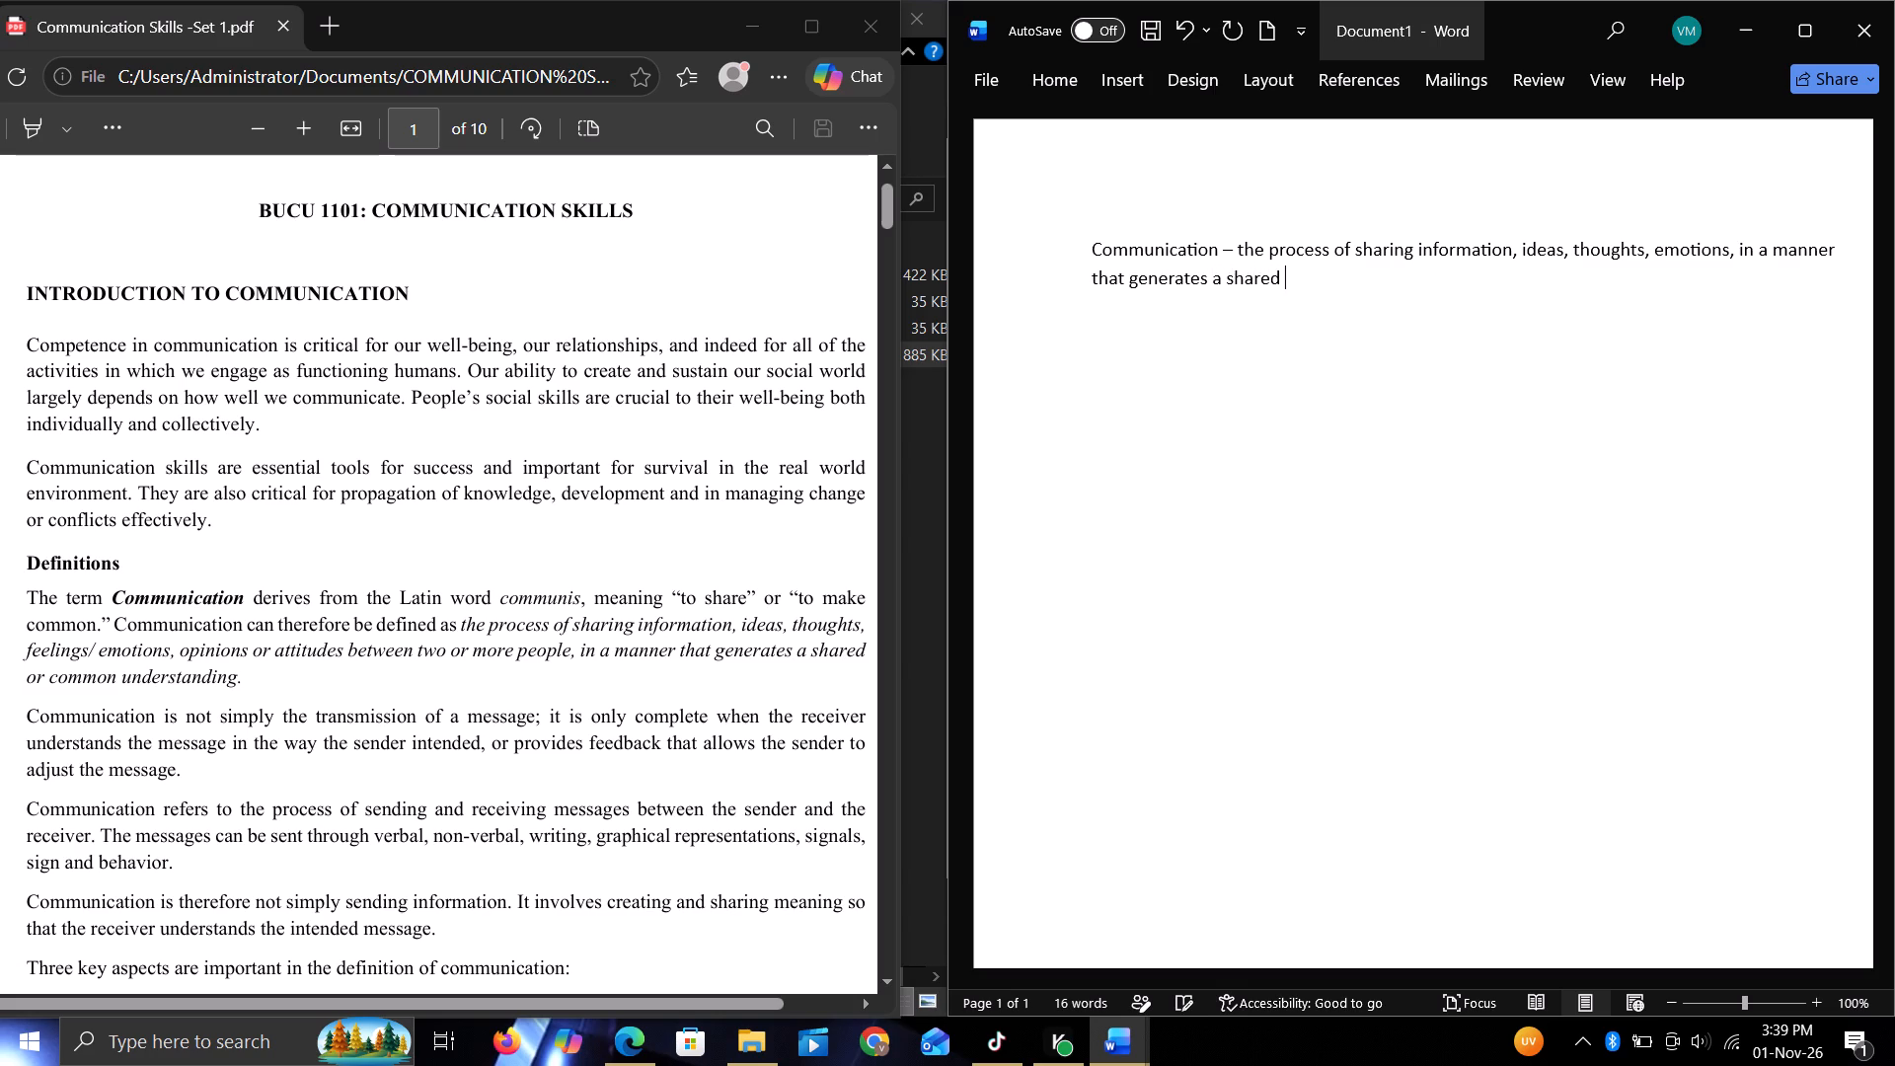
type("understanding")
Insert "/ common" directly after the word "shared" in the communication definition.
key("Left")
key("Left")
key("Left")
key("Left")
key("Left")
key("Left")
key("Left")
key("Left")
key("Left")
key("Left")
key("Left")
key("Left")
key("Left")
key("Left")
key("Left")
key("Right")
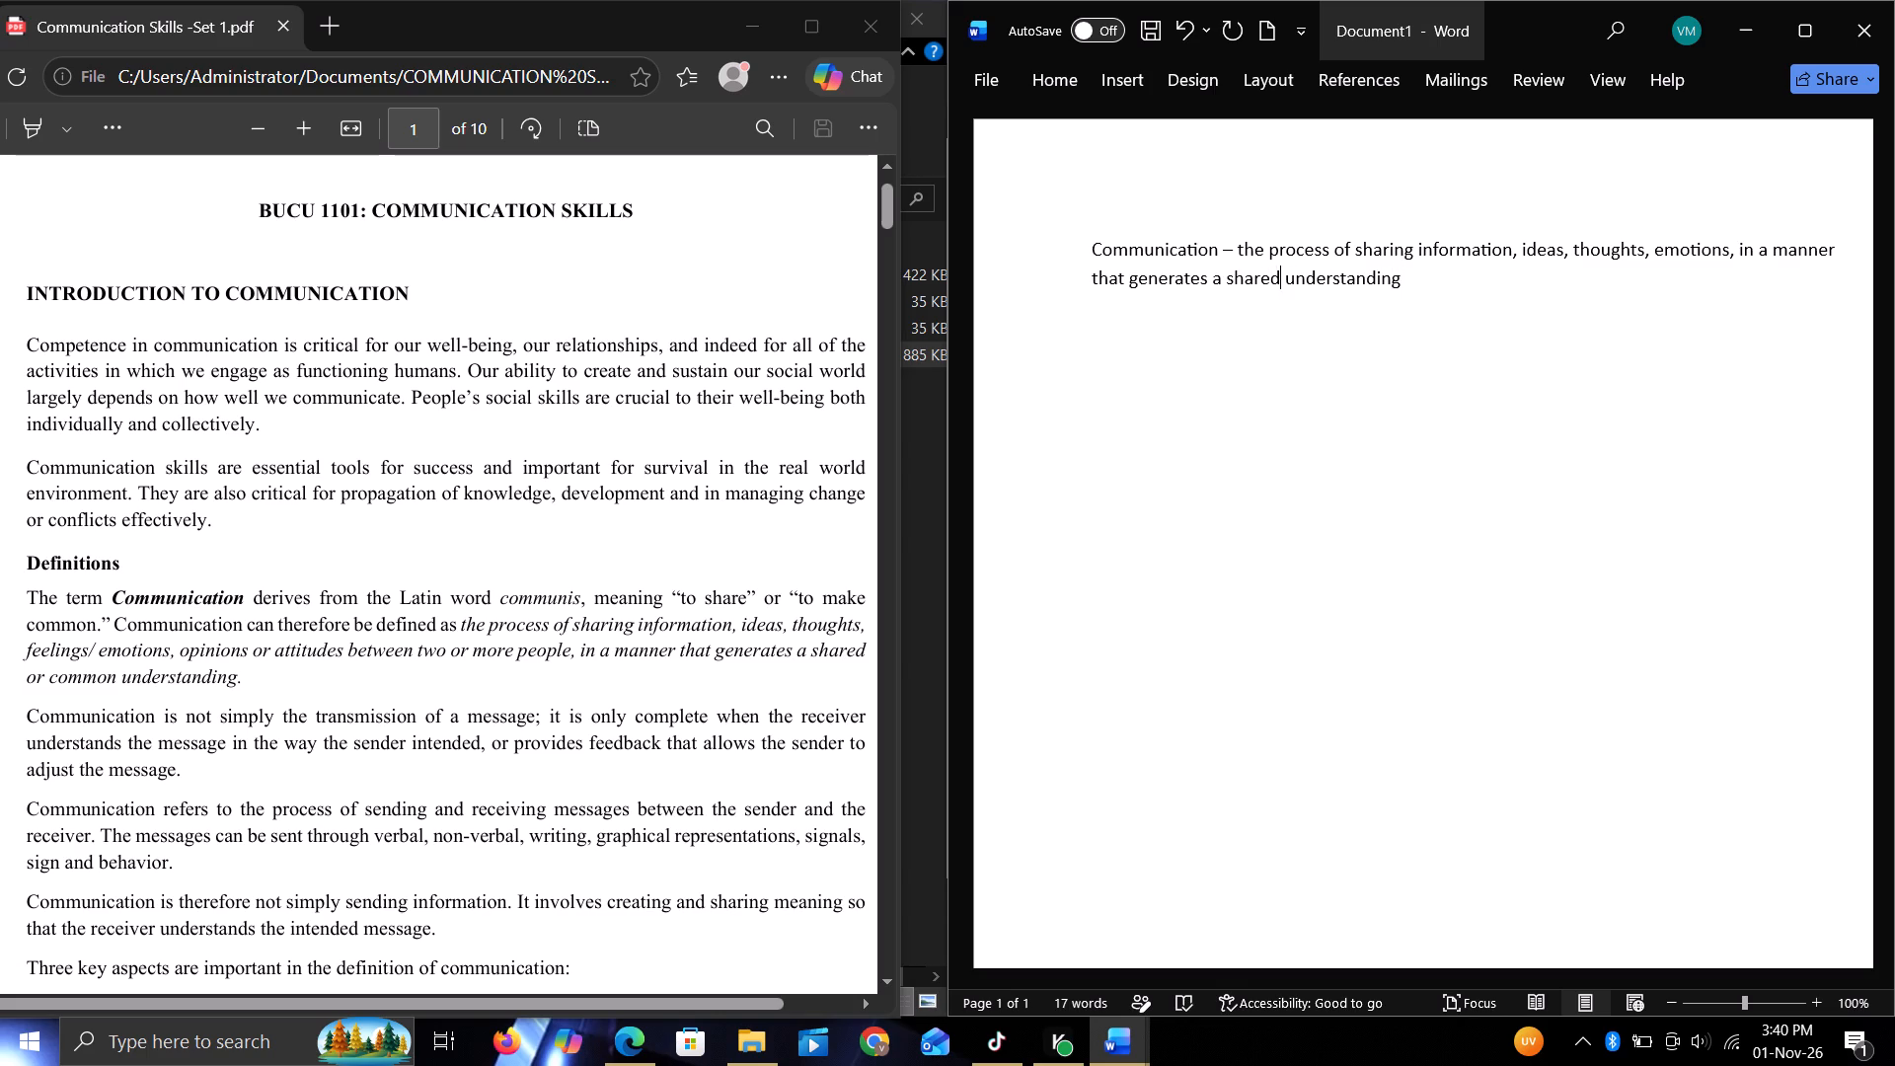
type("/ comm")
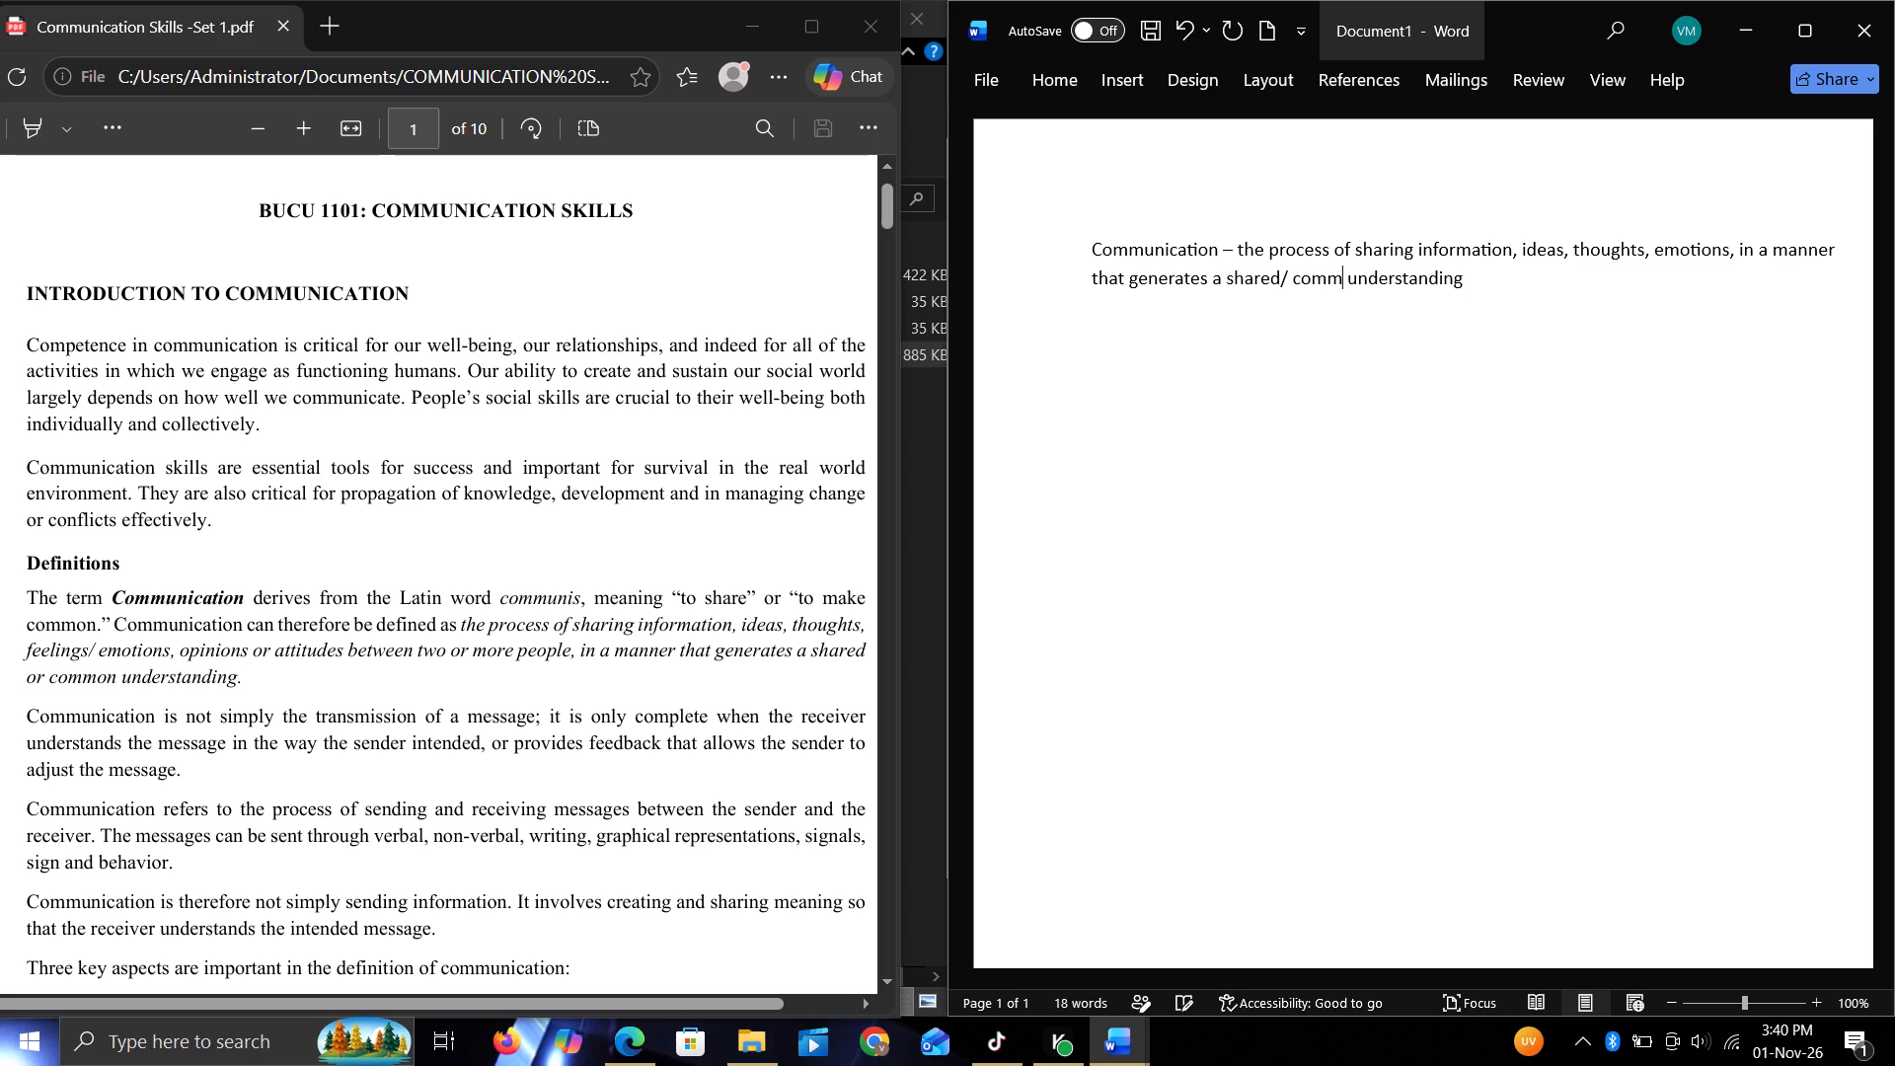
type("on")
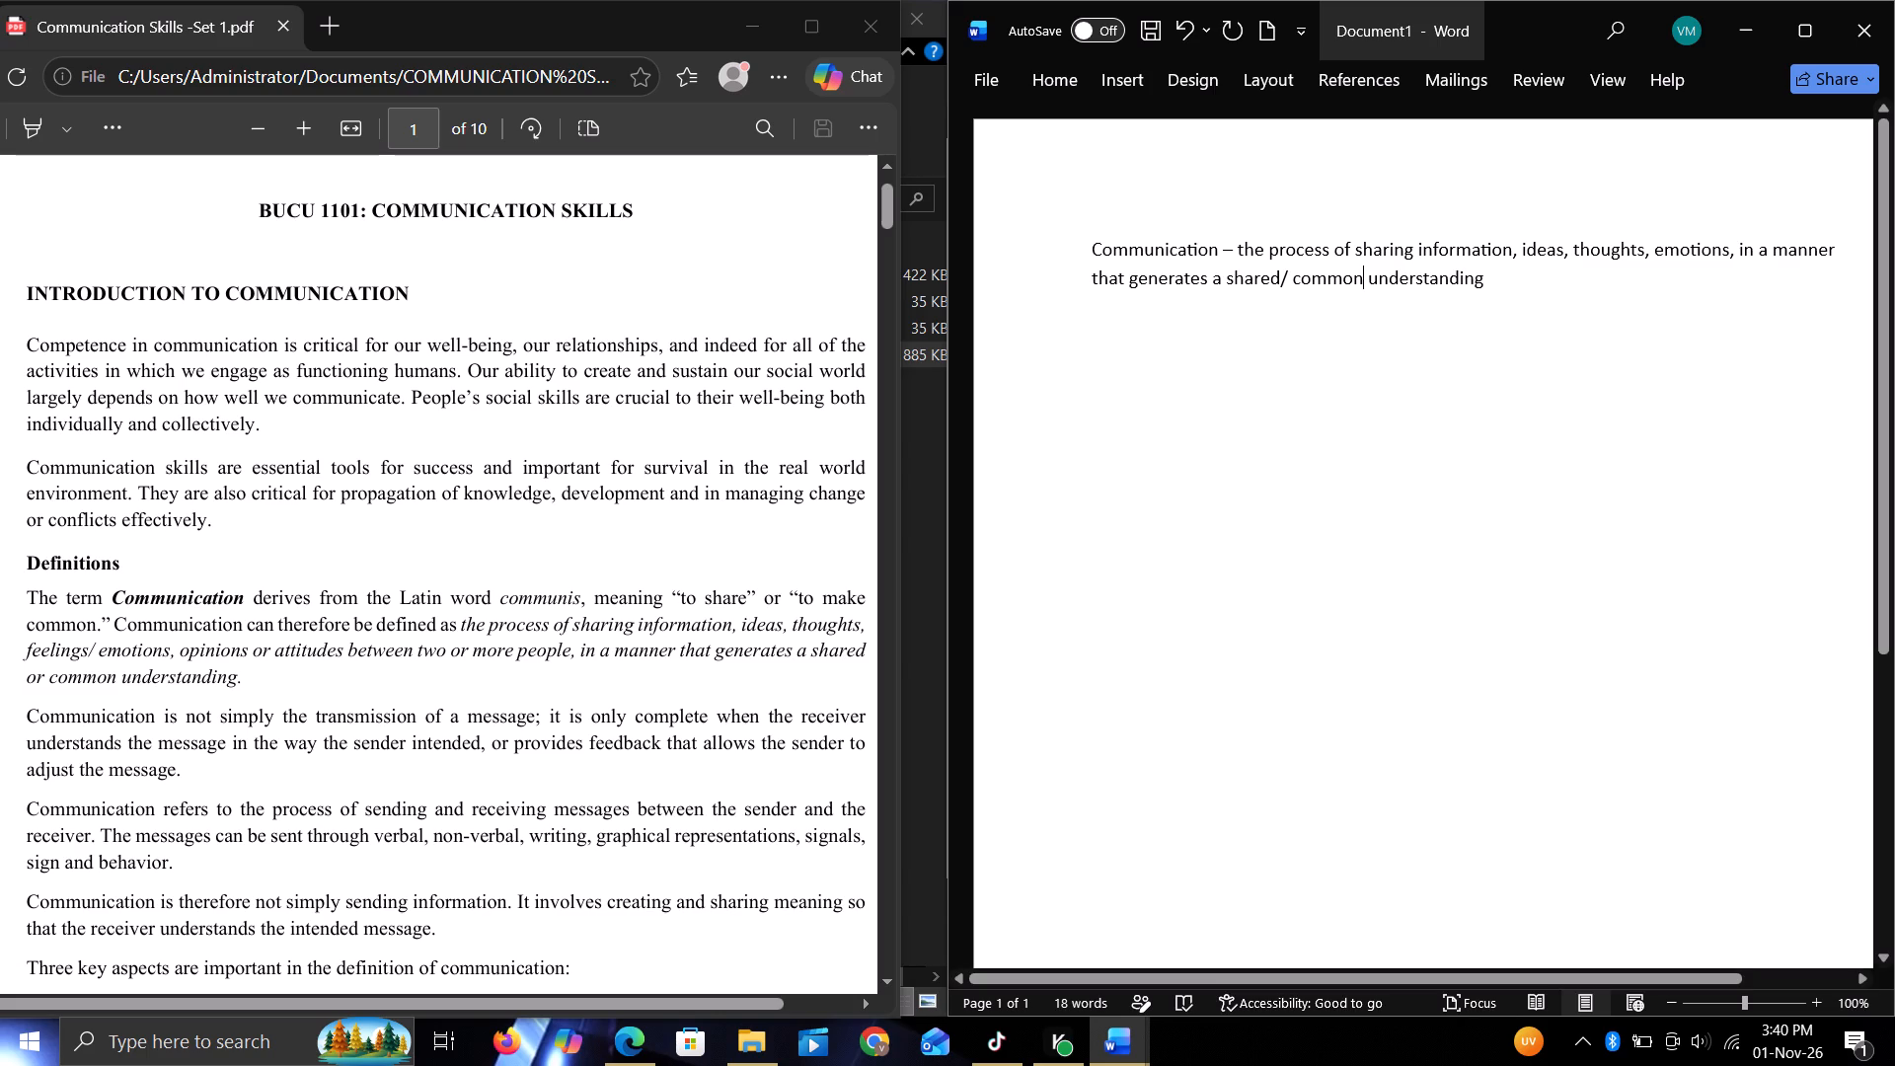
Start a new paragraph below the definition with "It is complete when the receiver understands".
left_click(1495, 292)
key("Return")
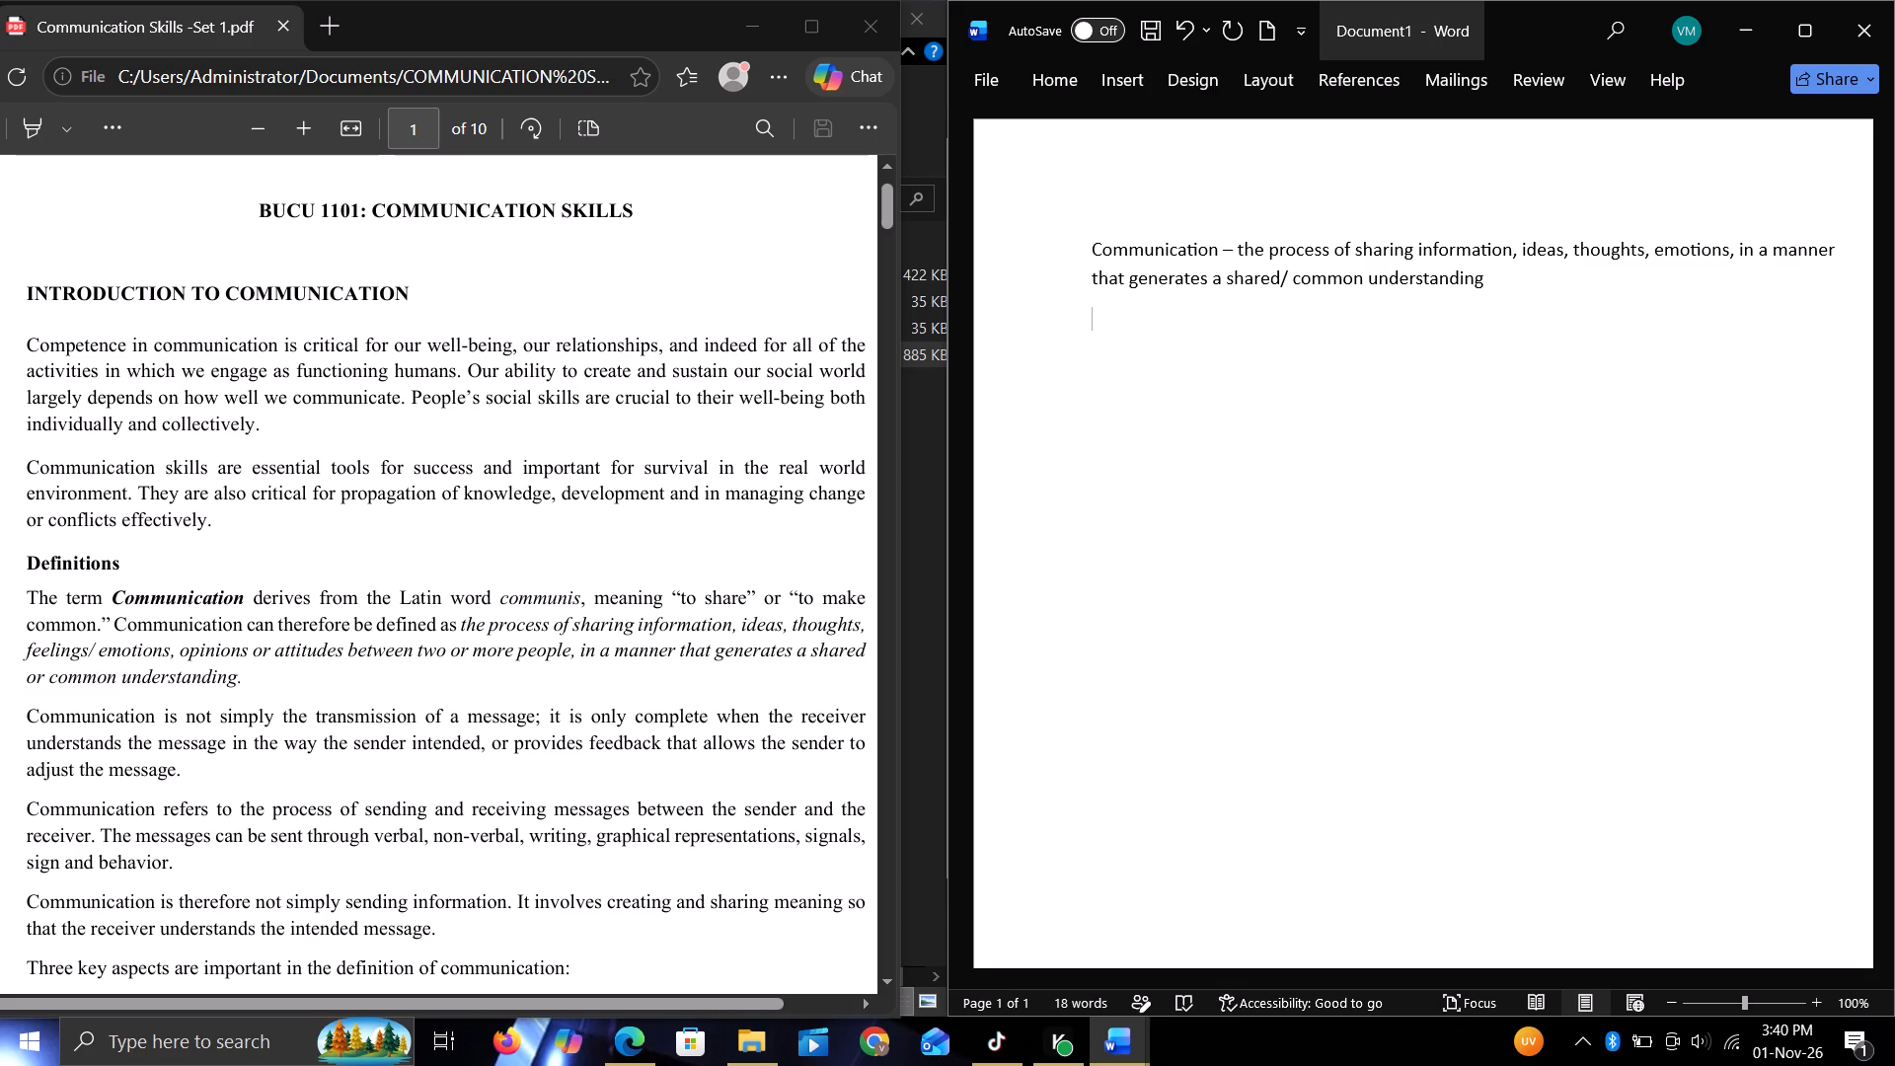
type("it is complete when th")
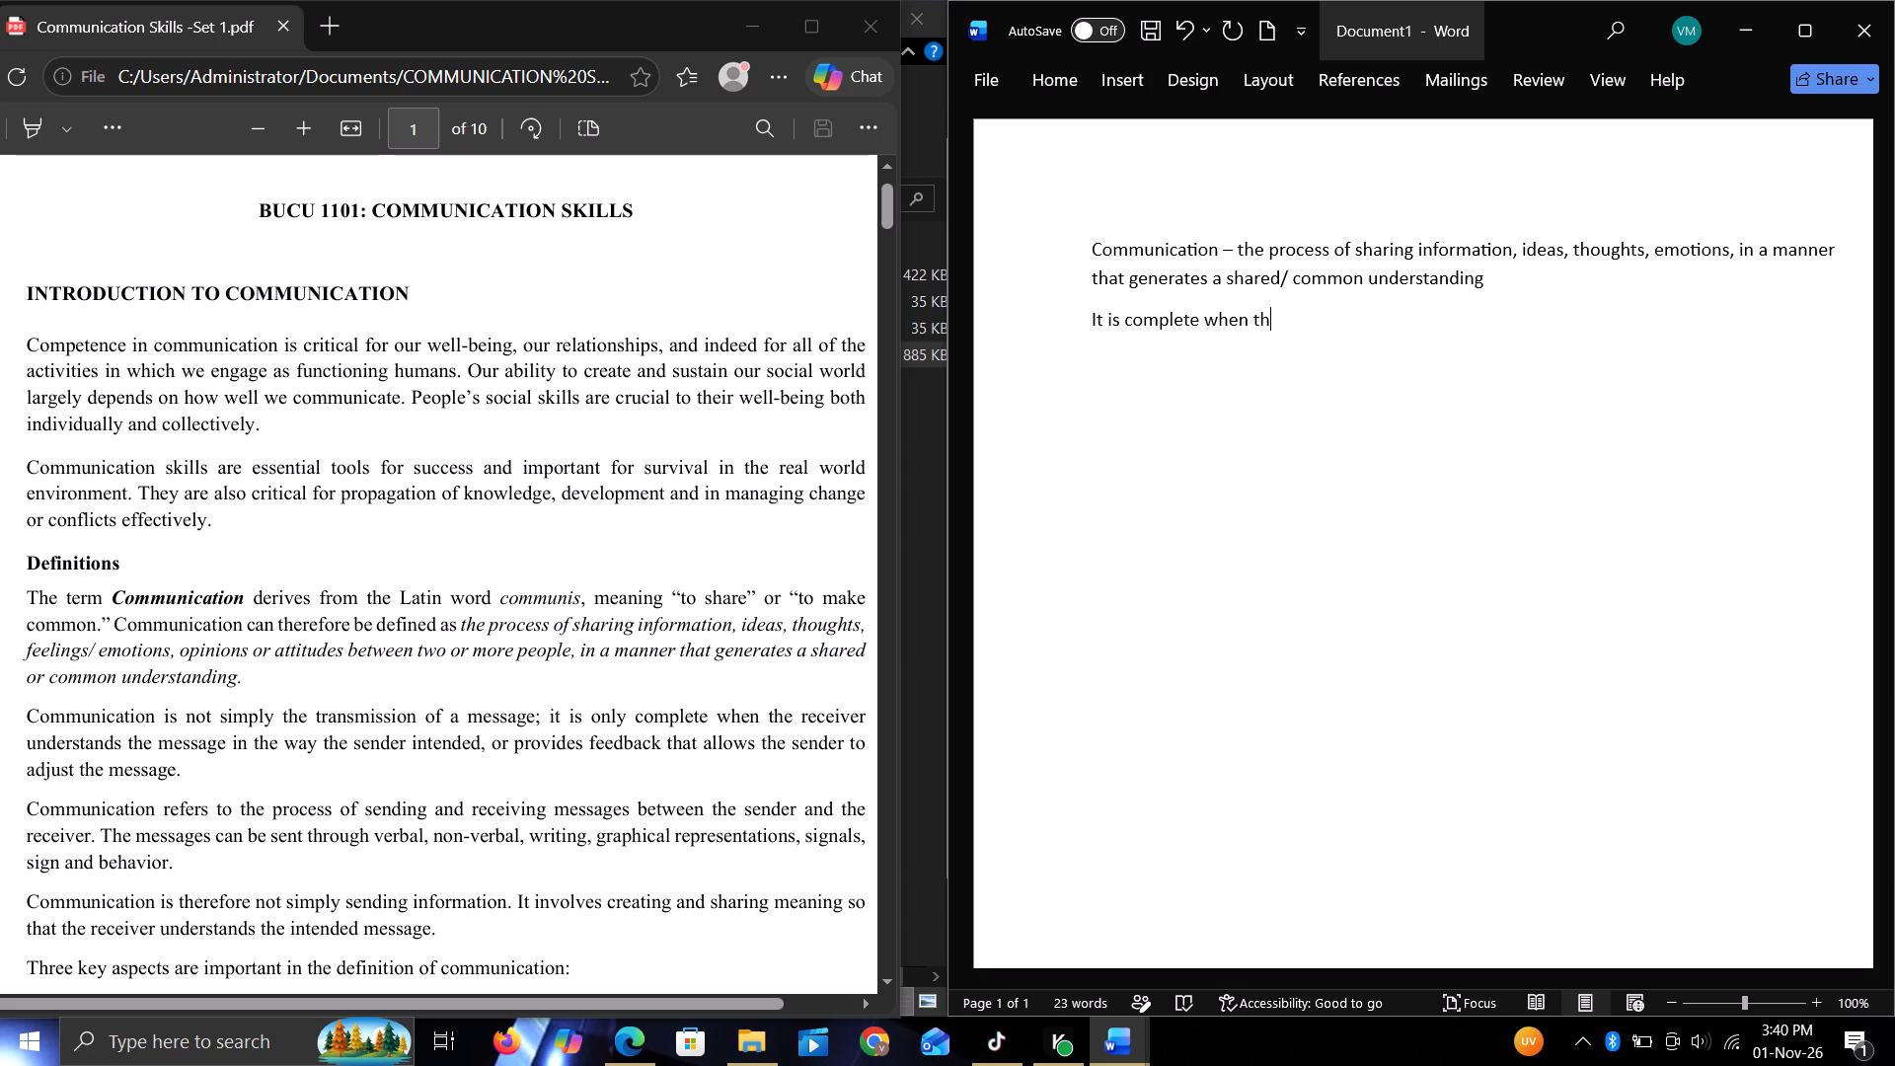
type("e receiver understands")
key("space")
Finish the second paragraph's sentence with "or shares a feedback", correcting any misspelled words.
type("or shaes")
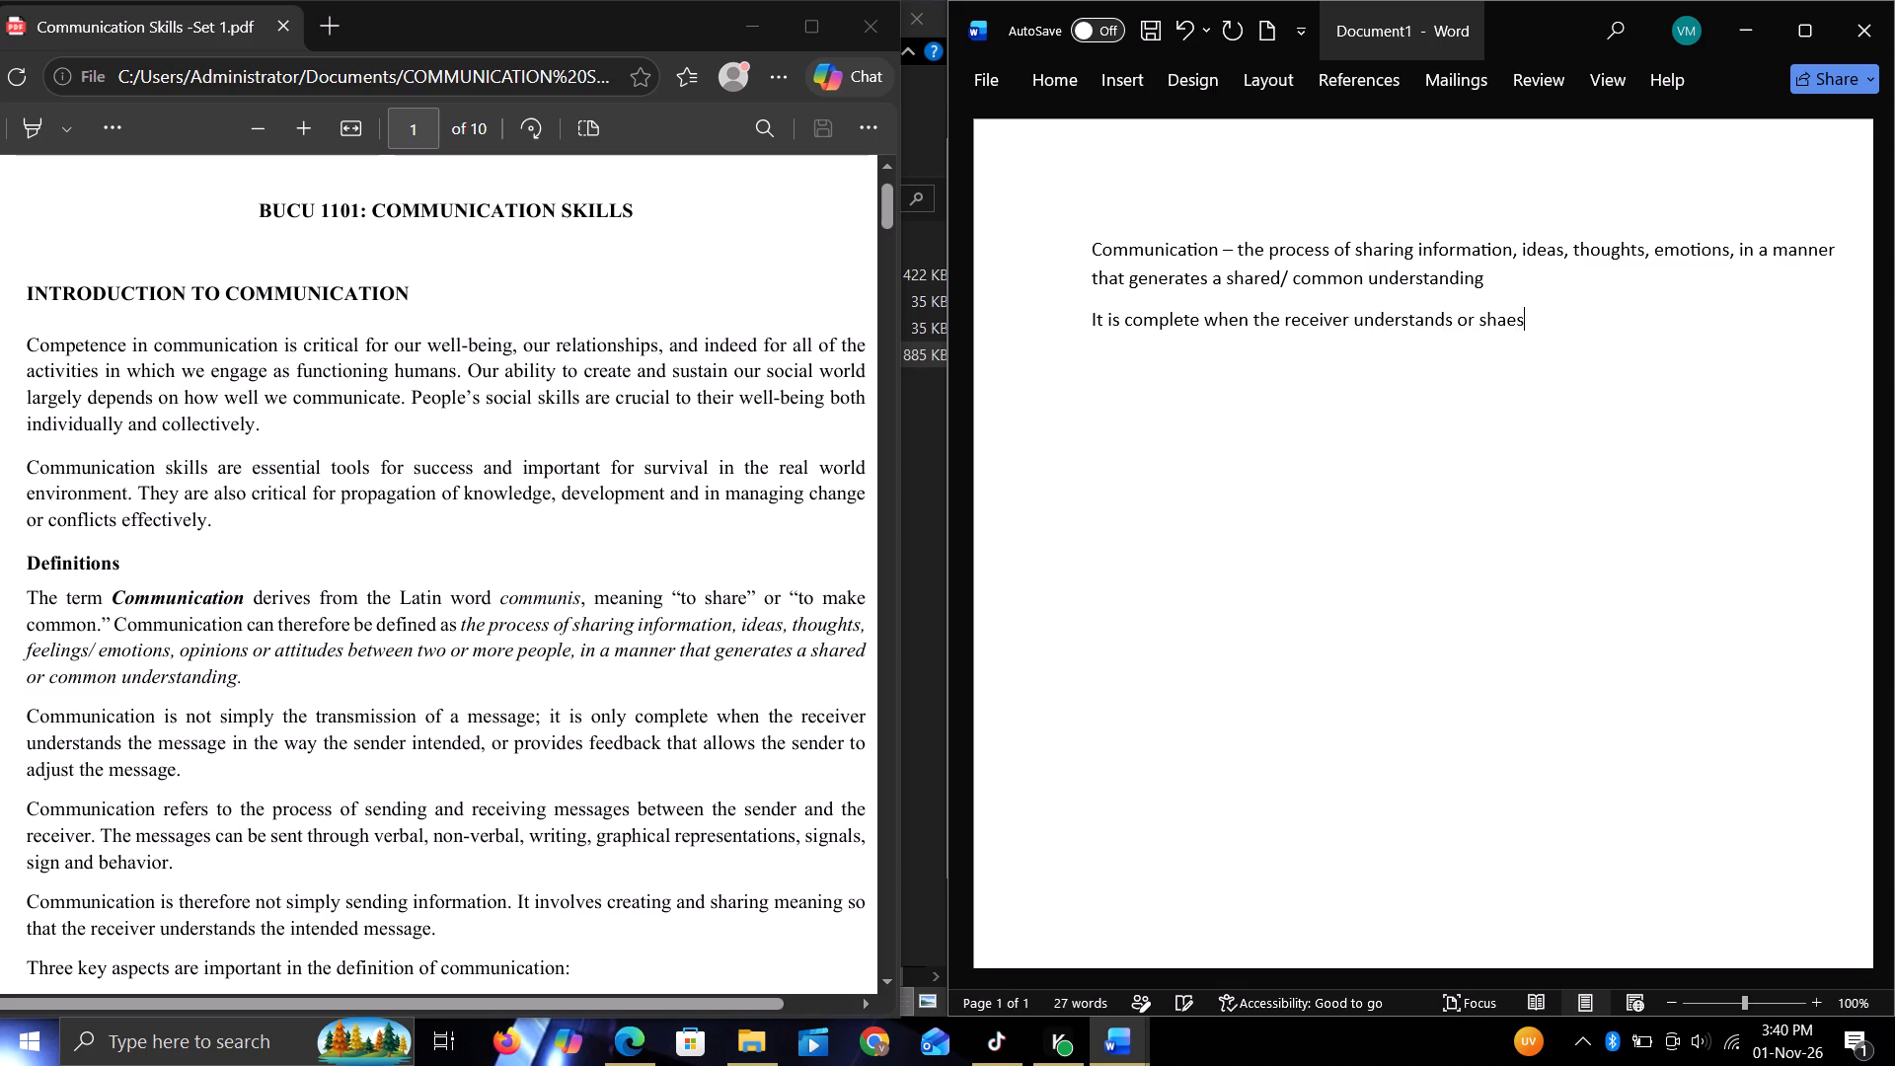
key("space")
type("a feedv")
key("BackSpace")
key("b")
type("ck")
key("Left")
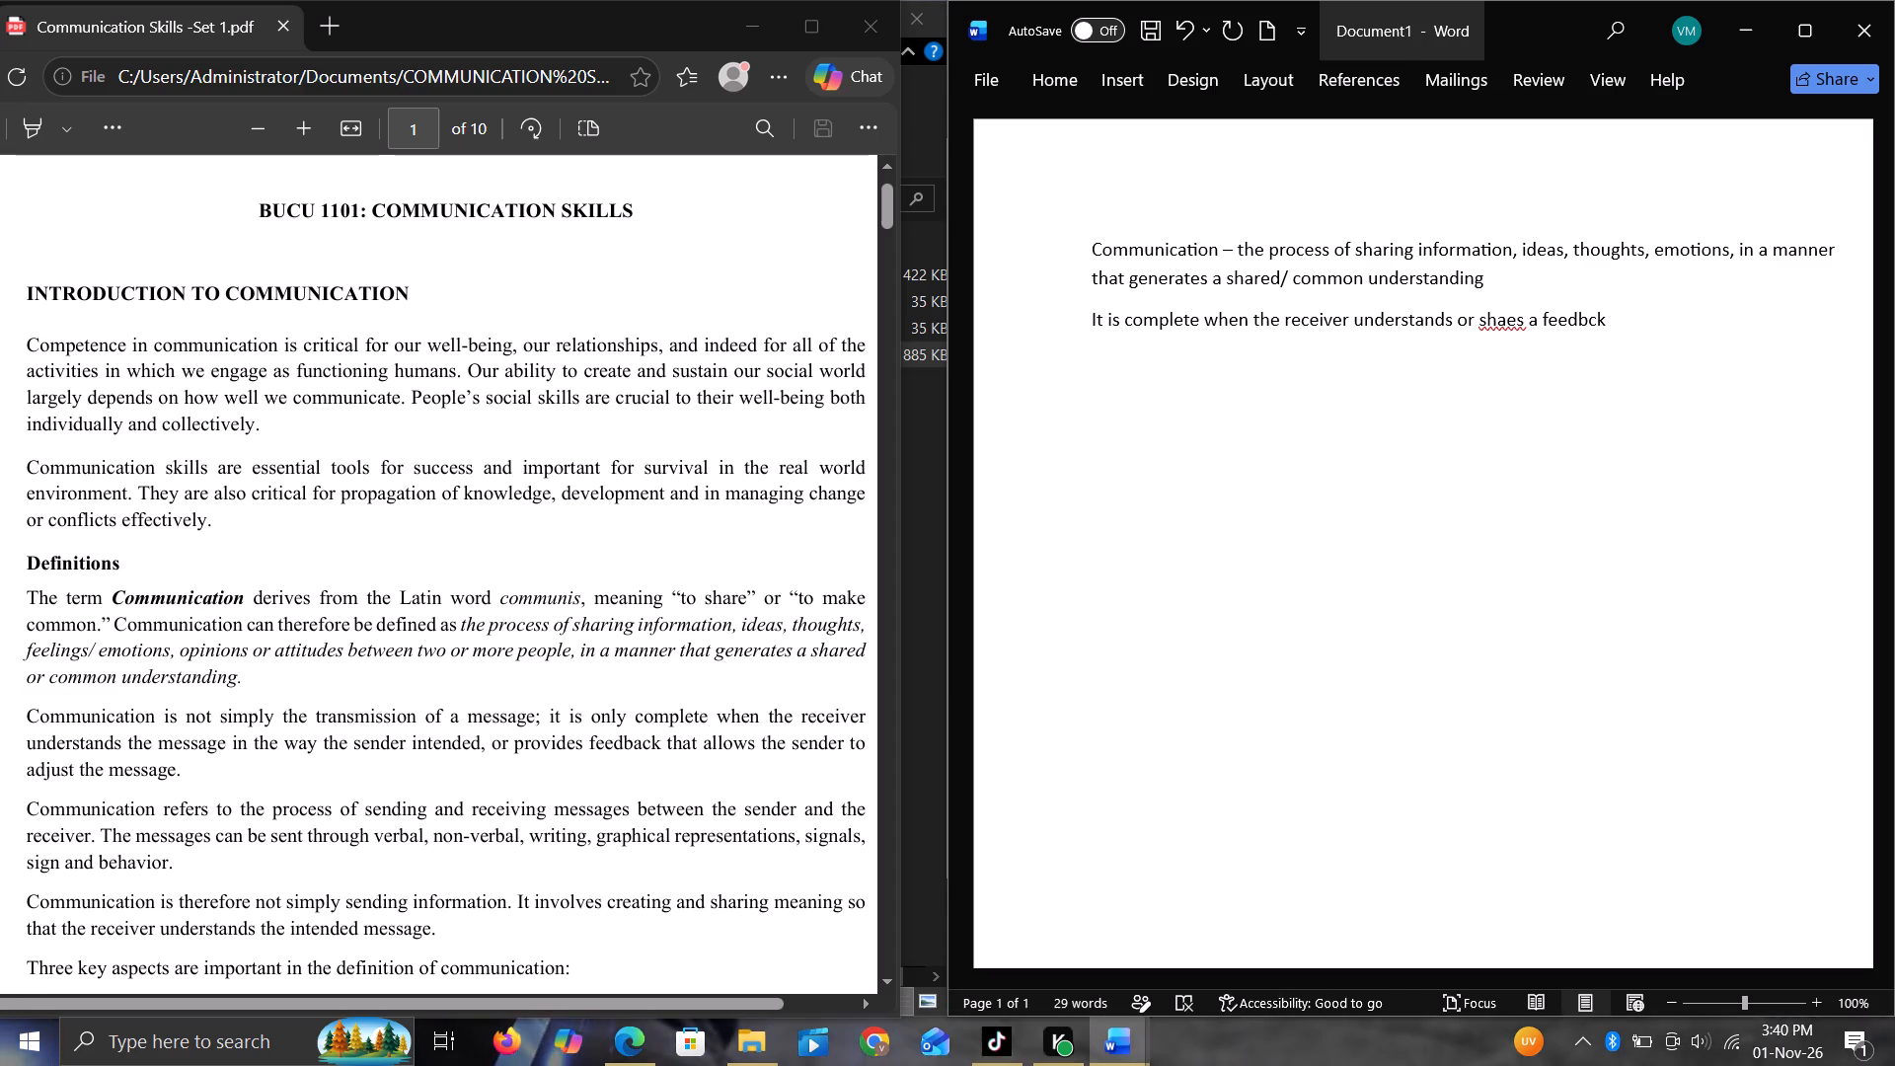
key("Left")
key("a")
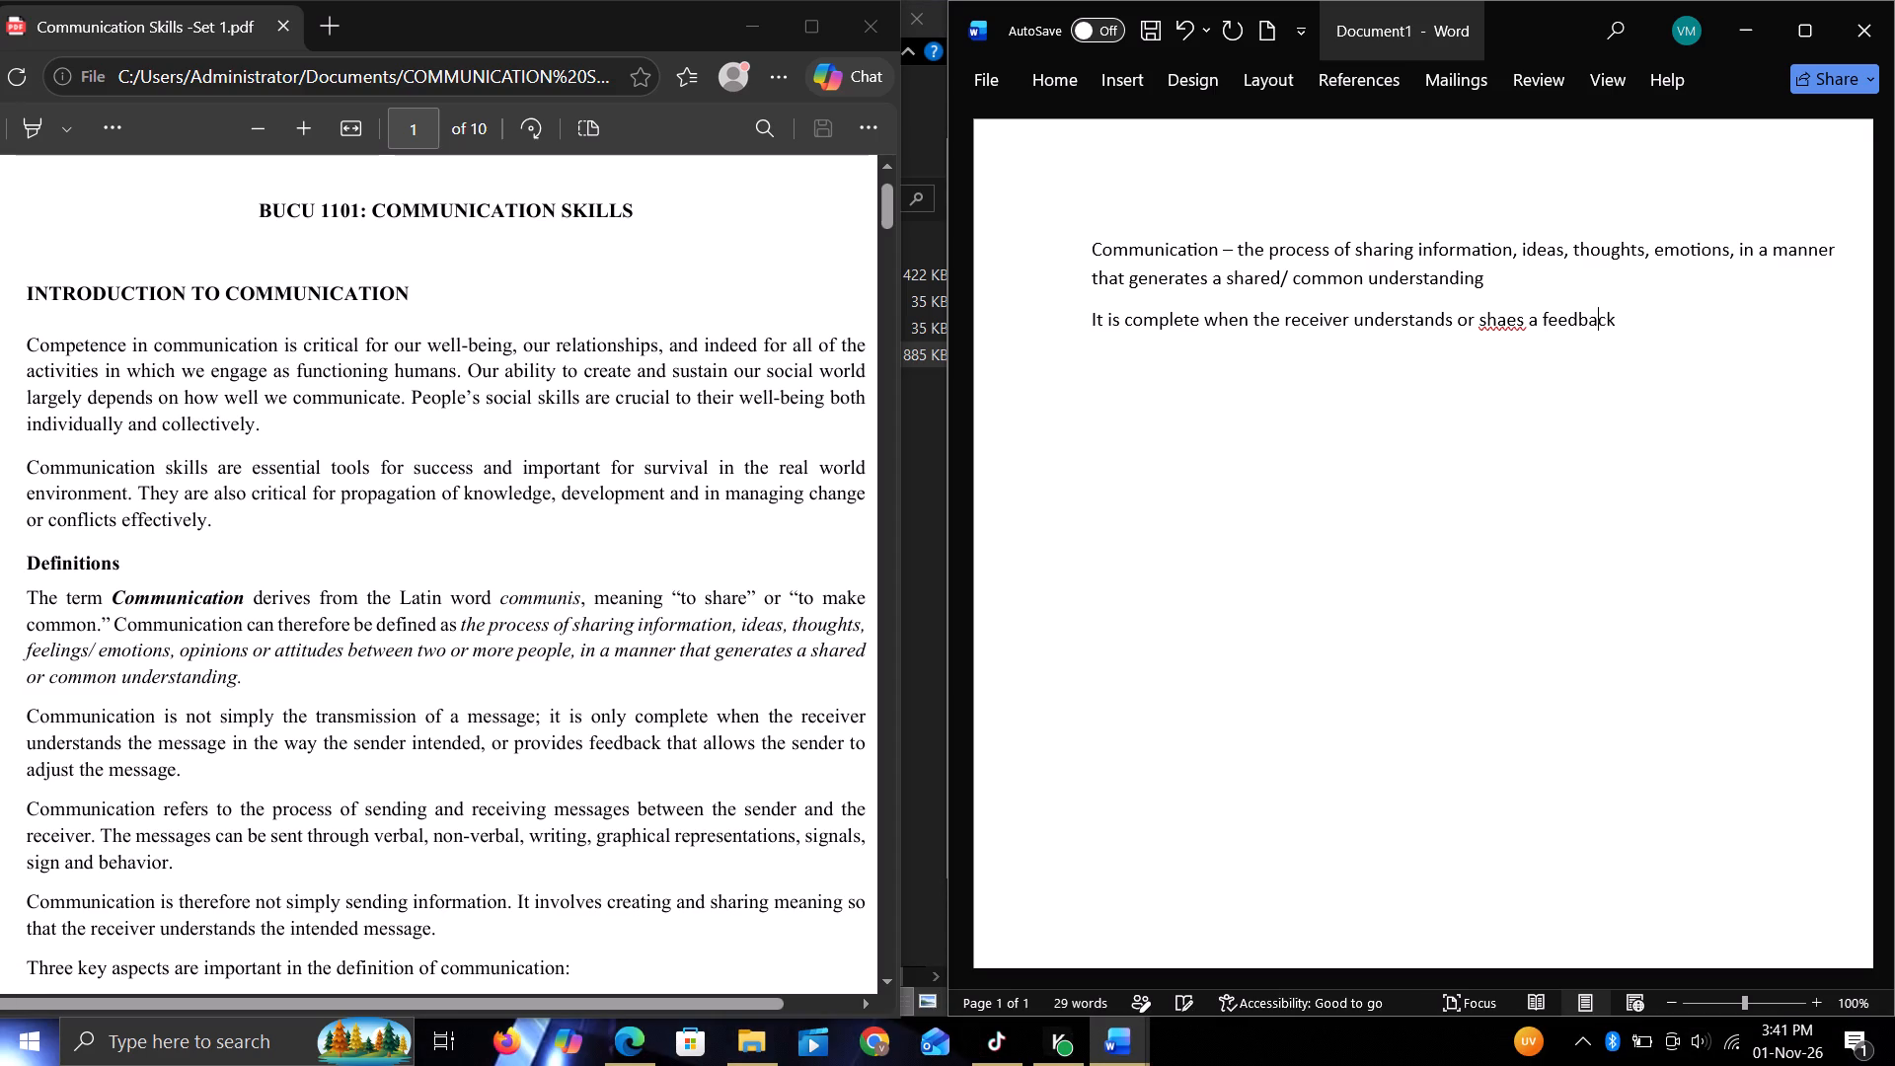
key("Left")
key("Left")
key("Left")
key("Left")
key("Left")
key("Left")
key("Left")
key("Left")
key("Left")
key("Left")
key("Left")
key("r")
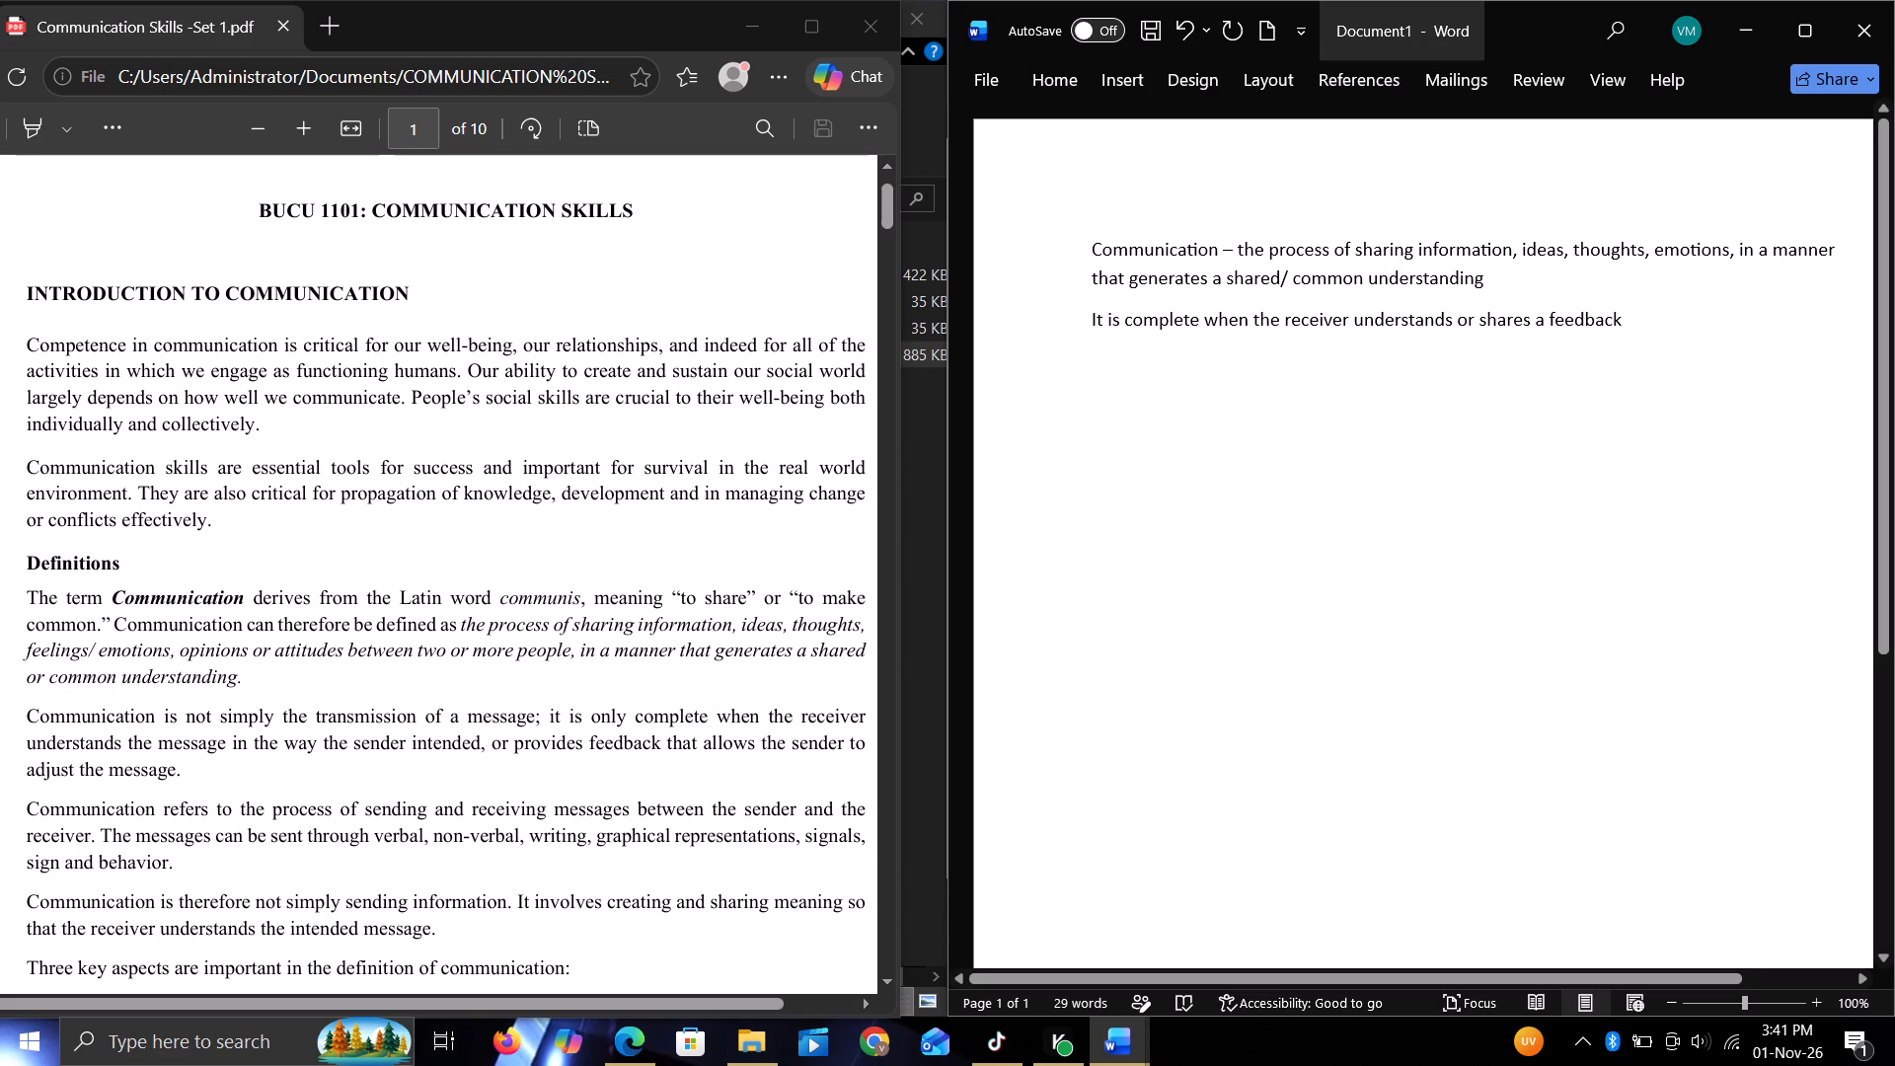
left_click(1637, 316)
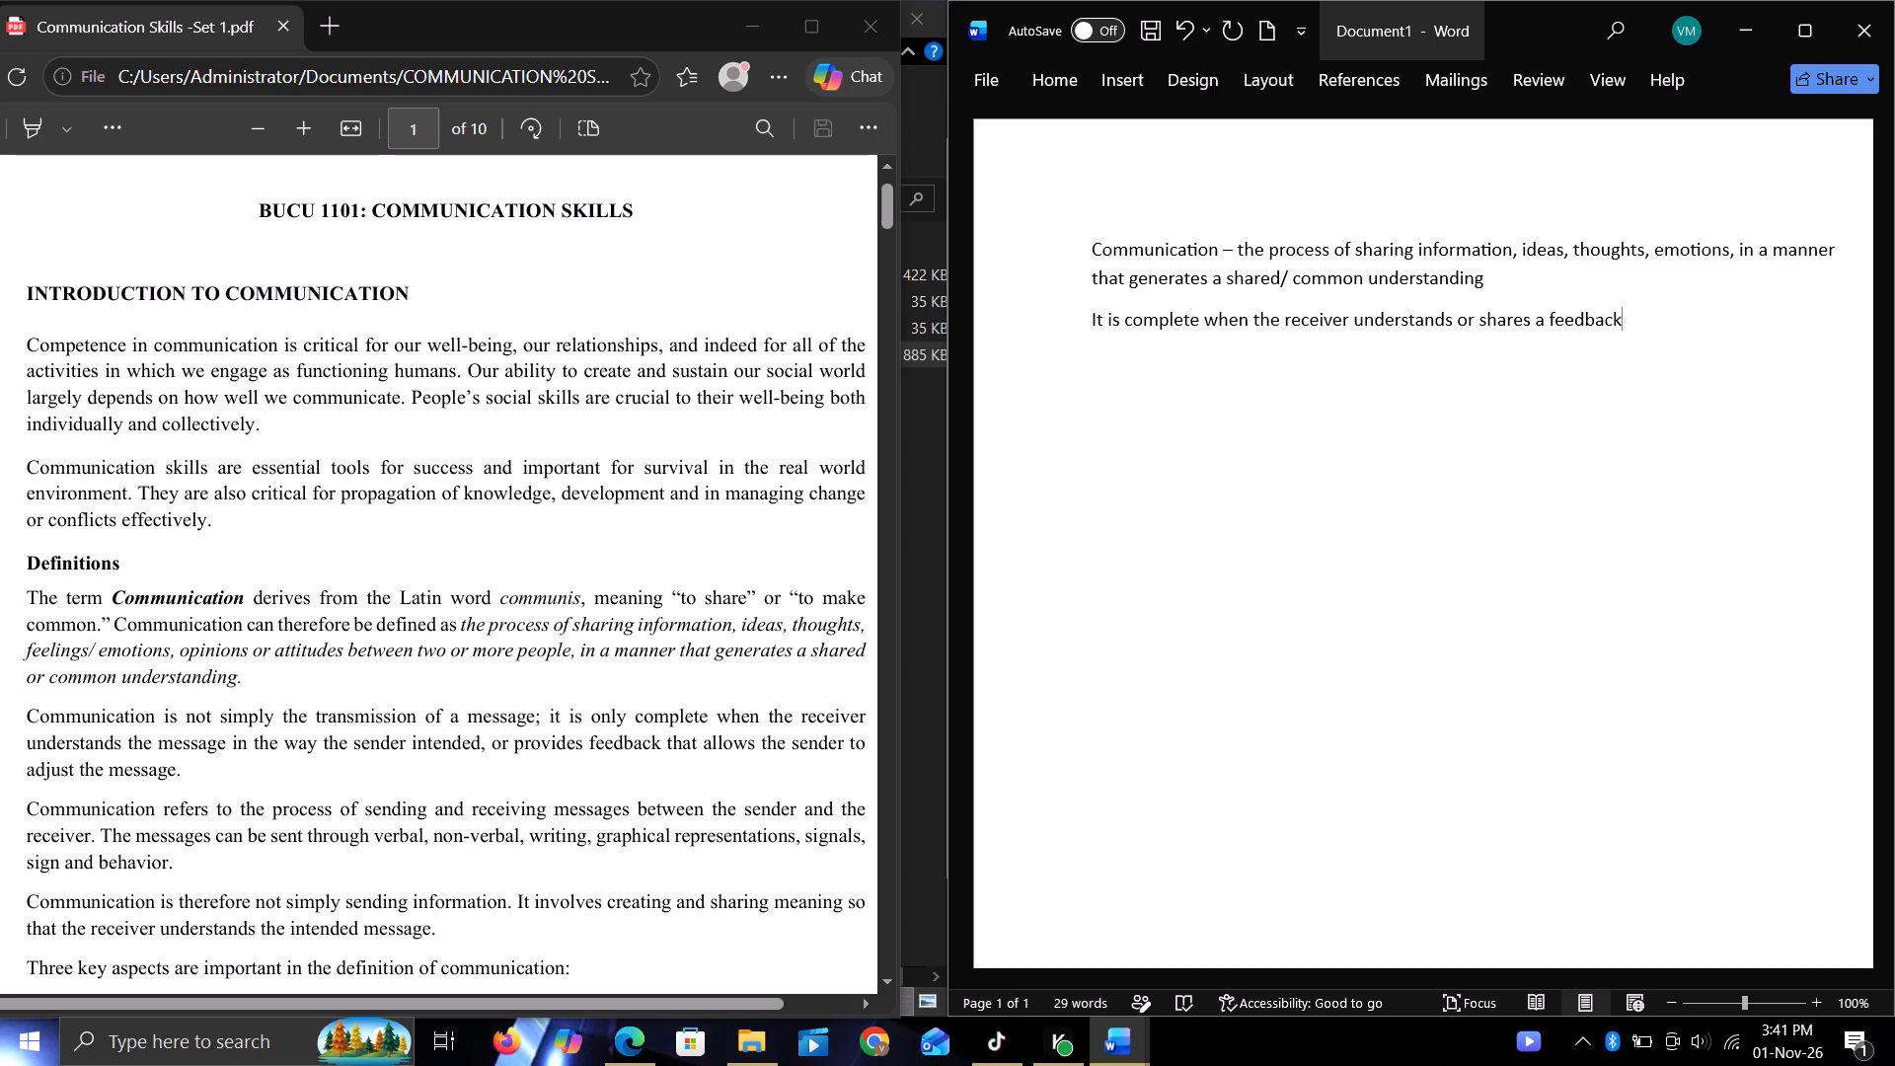
Read further in the Communication Skills PDF, from the communication definitions through the three key aspects of communication.
scroll(1637, 316, "down", 2)
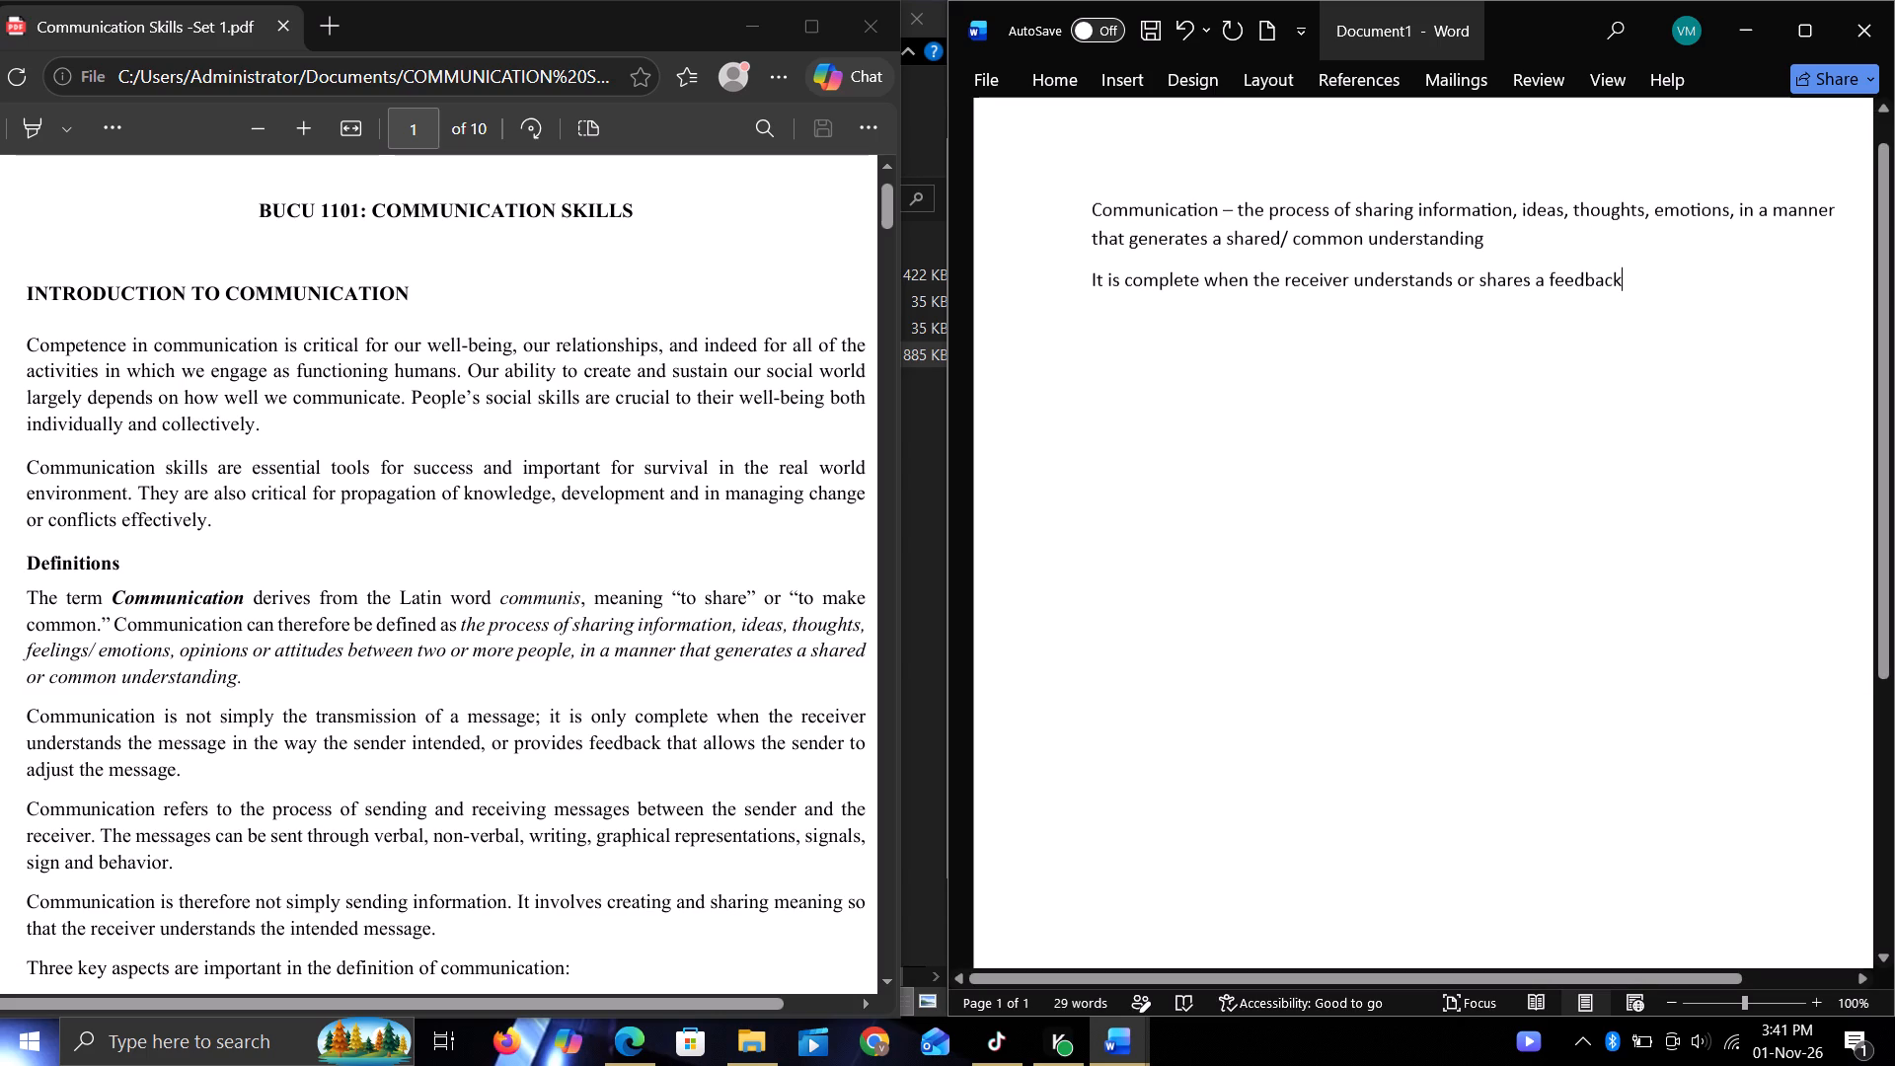
scroll(845, 597, "down", 1)
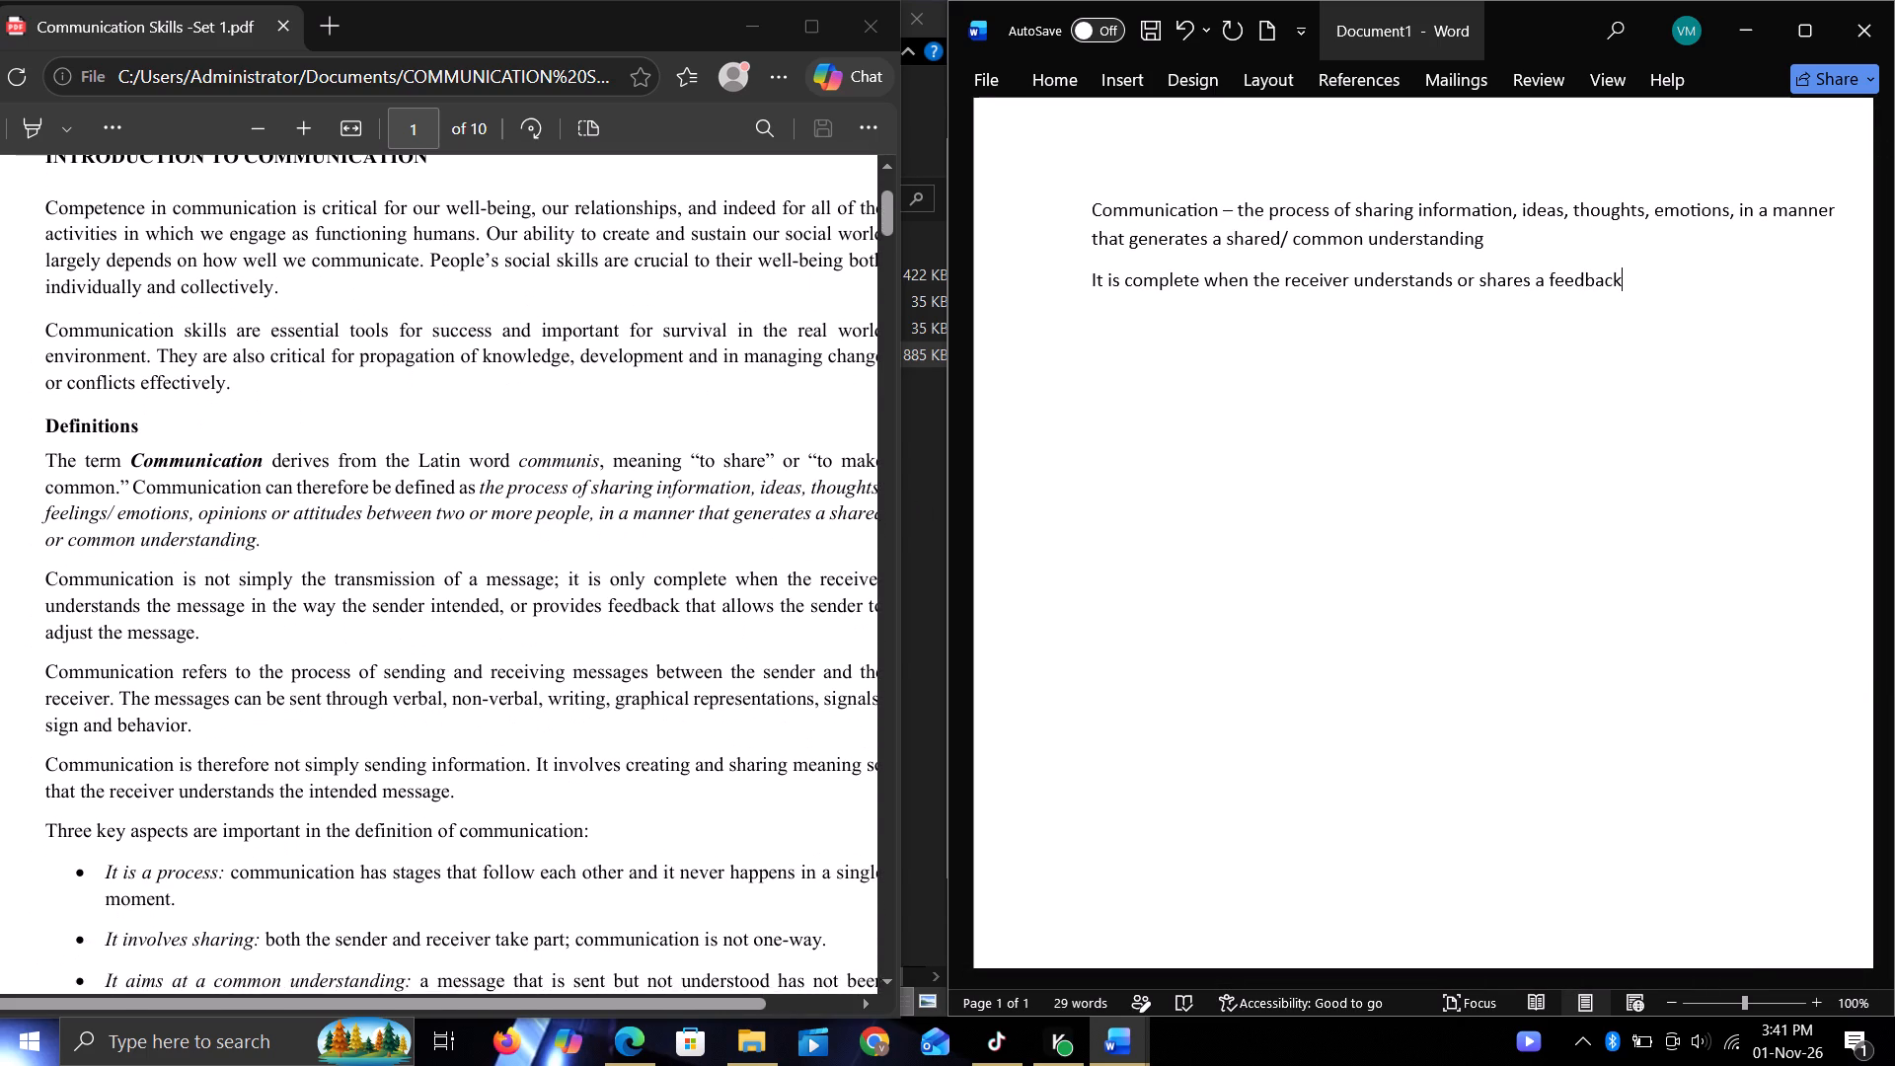
scroll(845, 597, "down", 3)
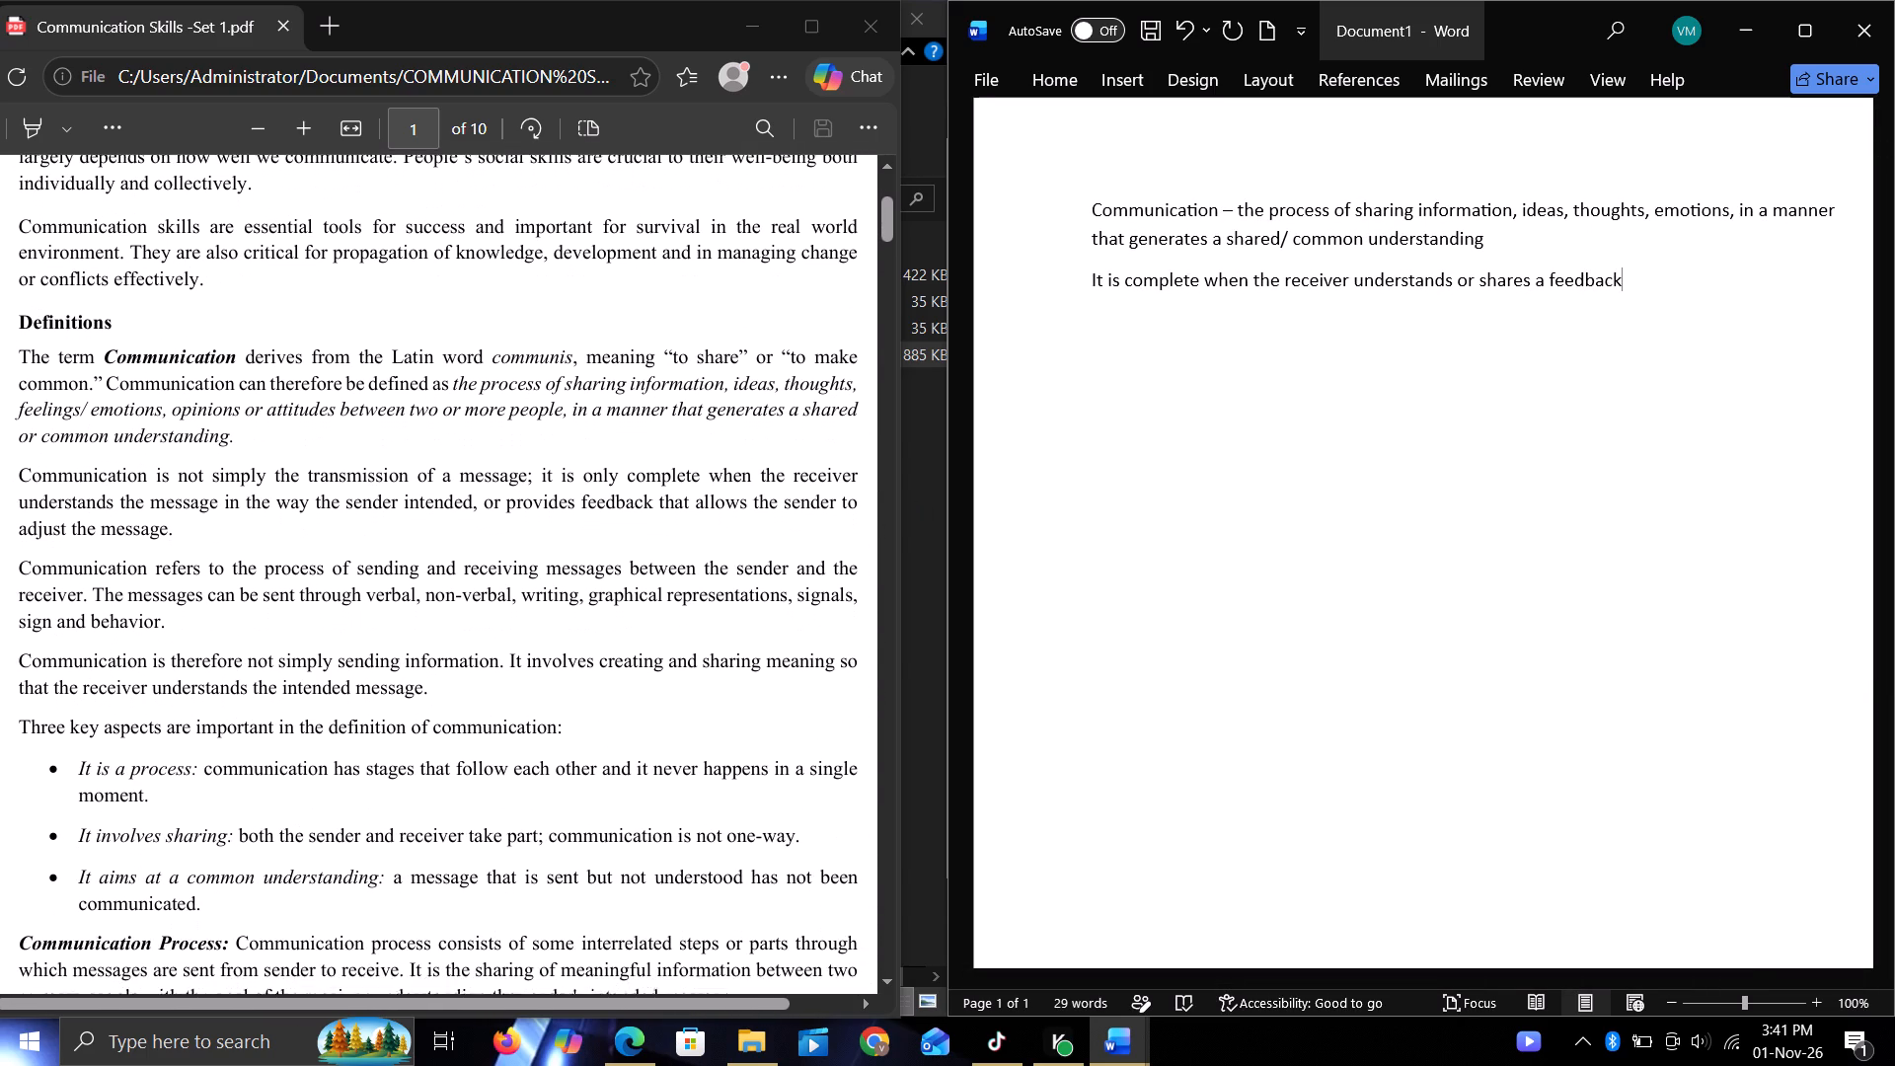
scroll(845, 597, "down", 3)
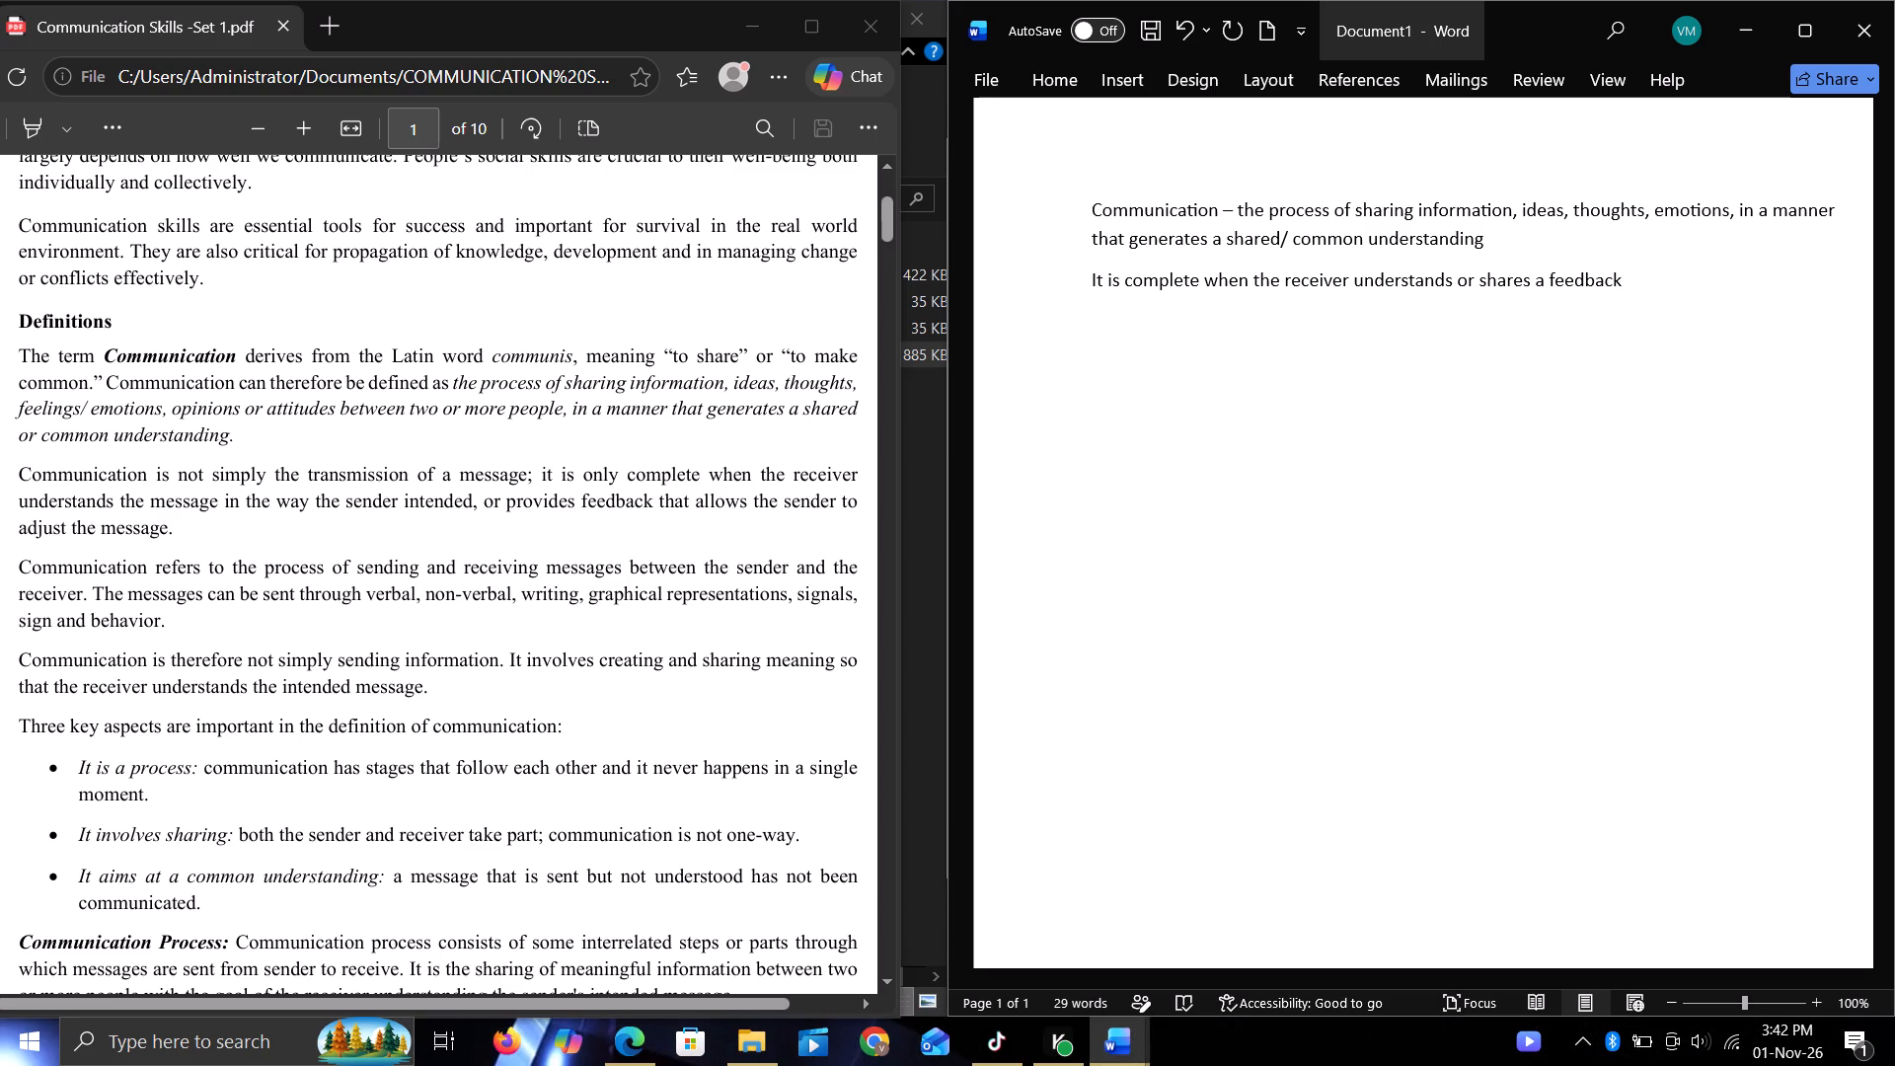
Start a third paragraph in the Word notes with "The info can be shared through verbal,".
key("Return")
scroll(284, 615, "down", 1)
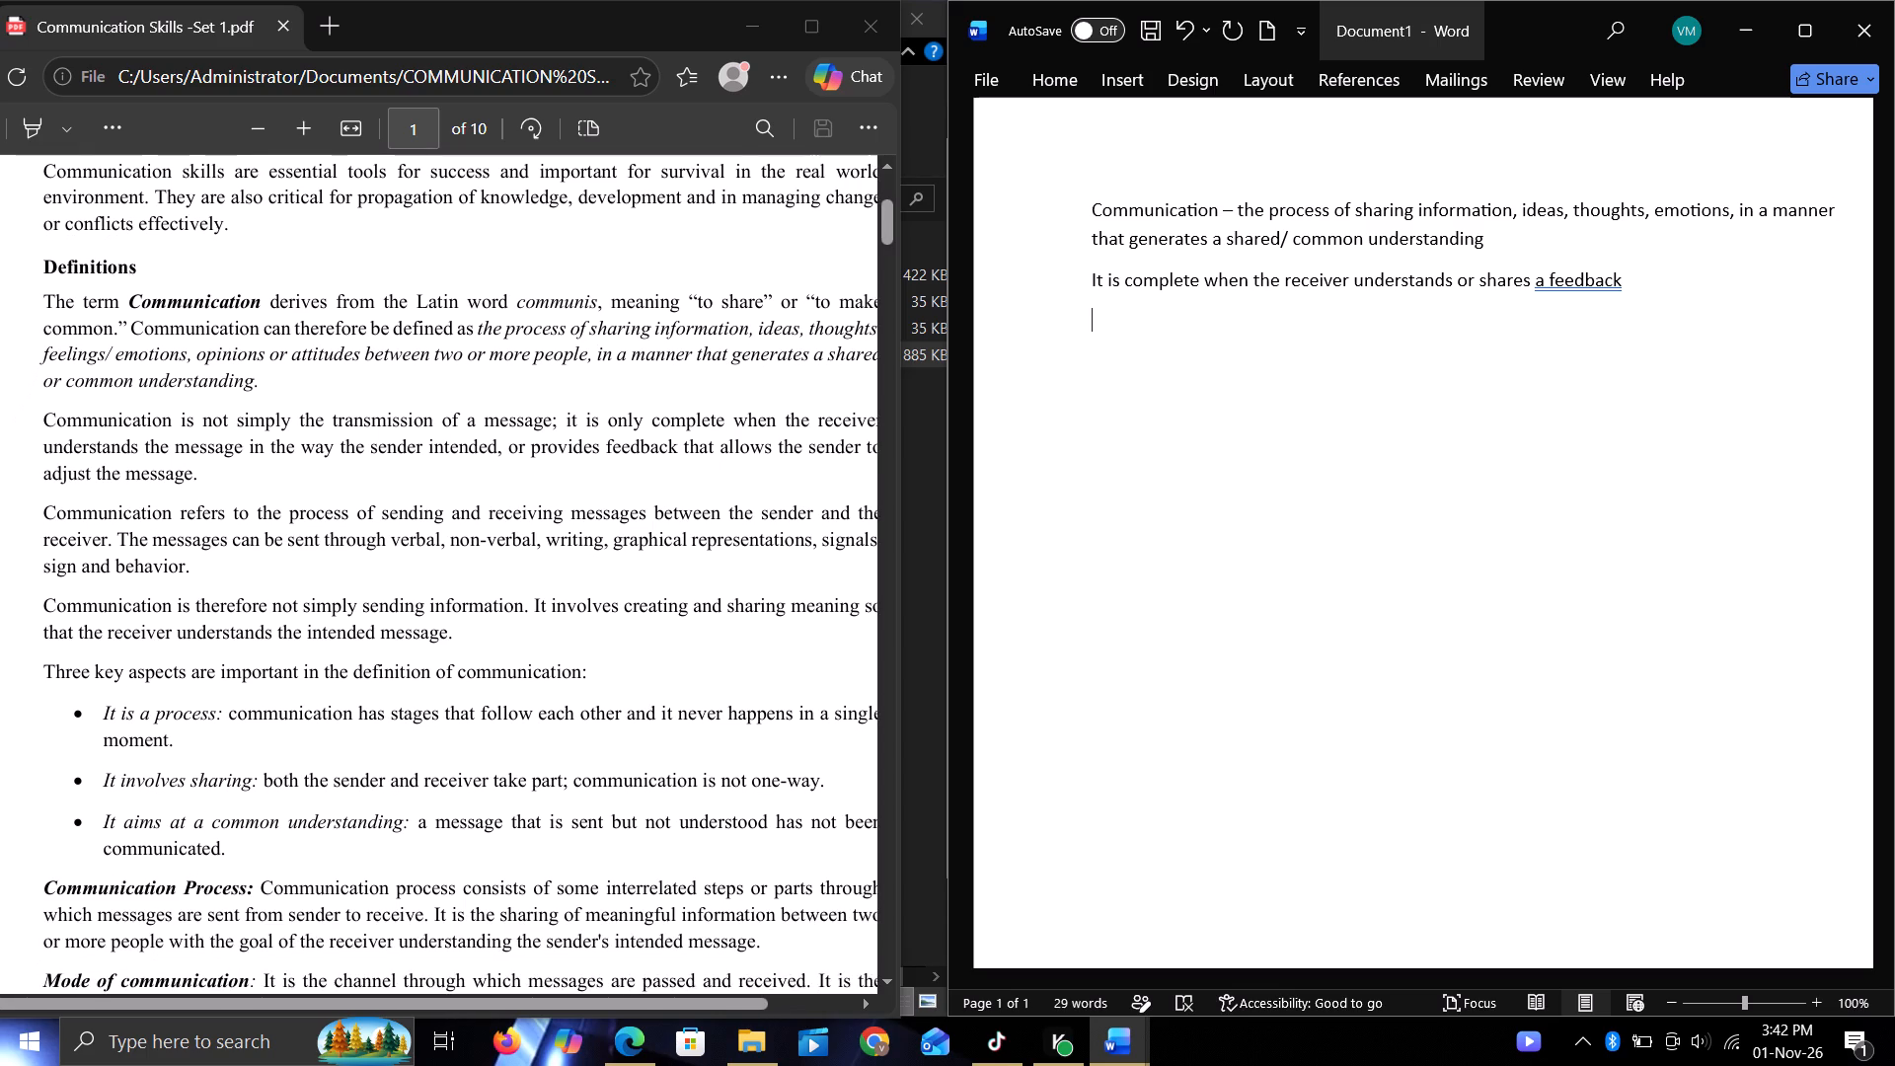
scroll(284, 615, "down", 1)
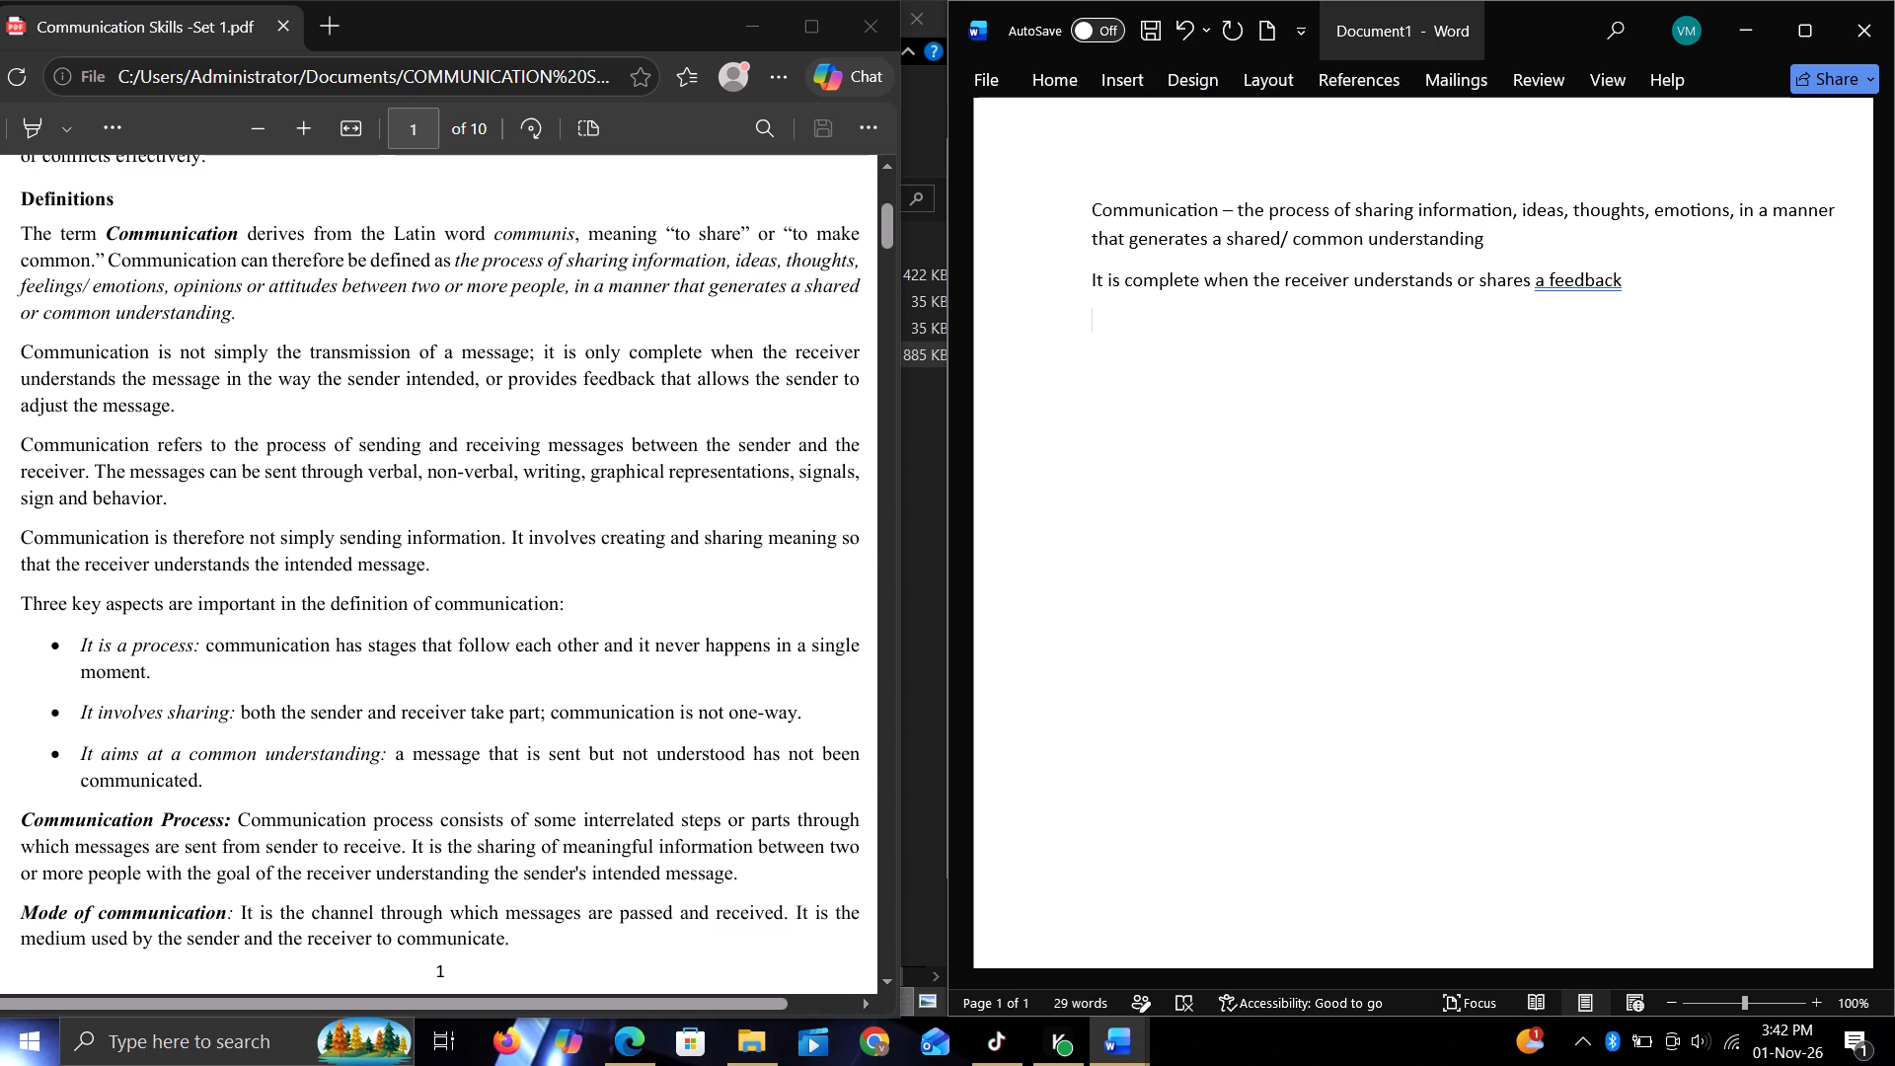
type("the")
key("space")
type("info can b")
type("e sg")
key("BackSpace")
type("hared through verbal,")
key("space")
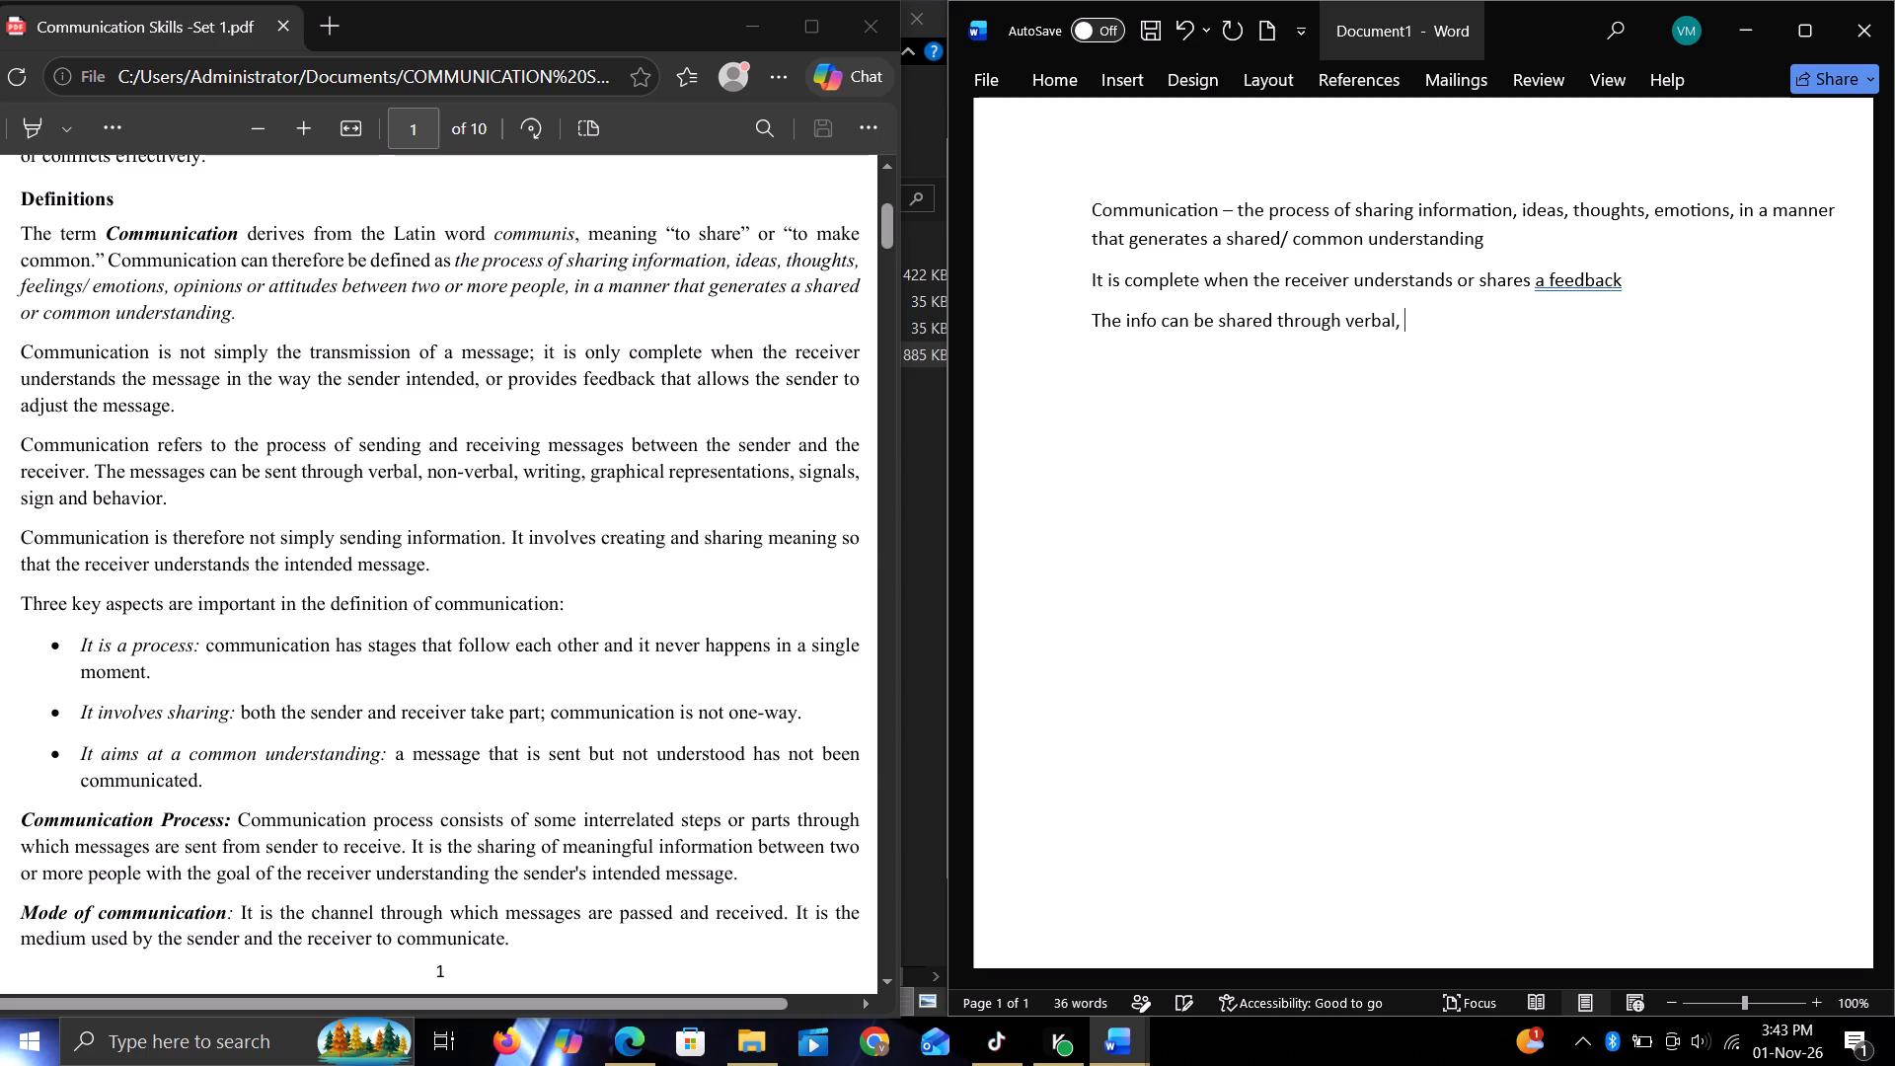
Complete the third paragraph's list with "non-verbal, writing, signs, behavior and signals", using the American spelling of "behavior".
type("non")
key("minus")
type("verbal, writing")
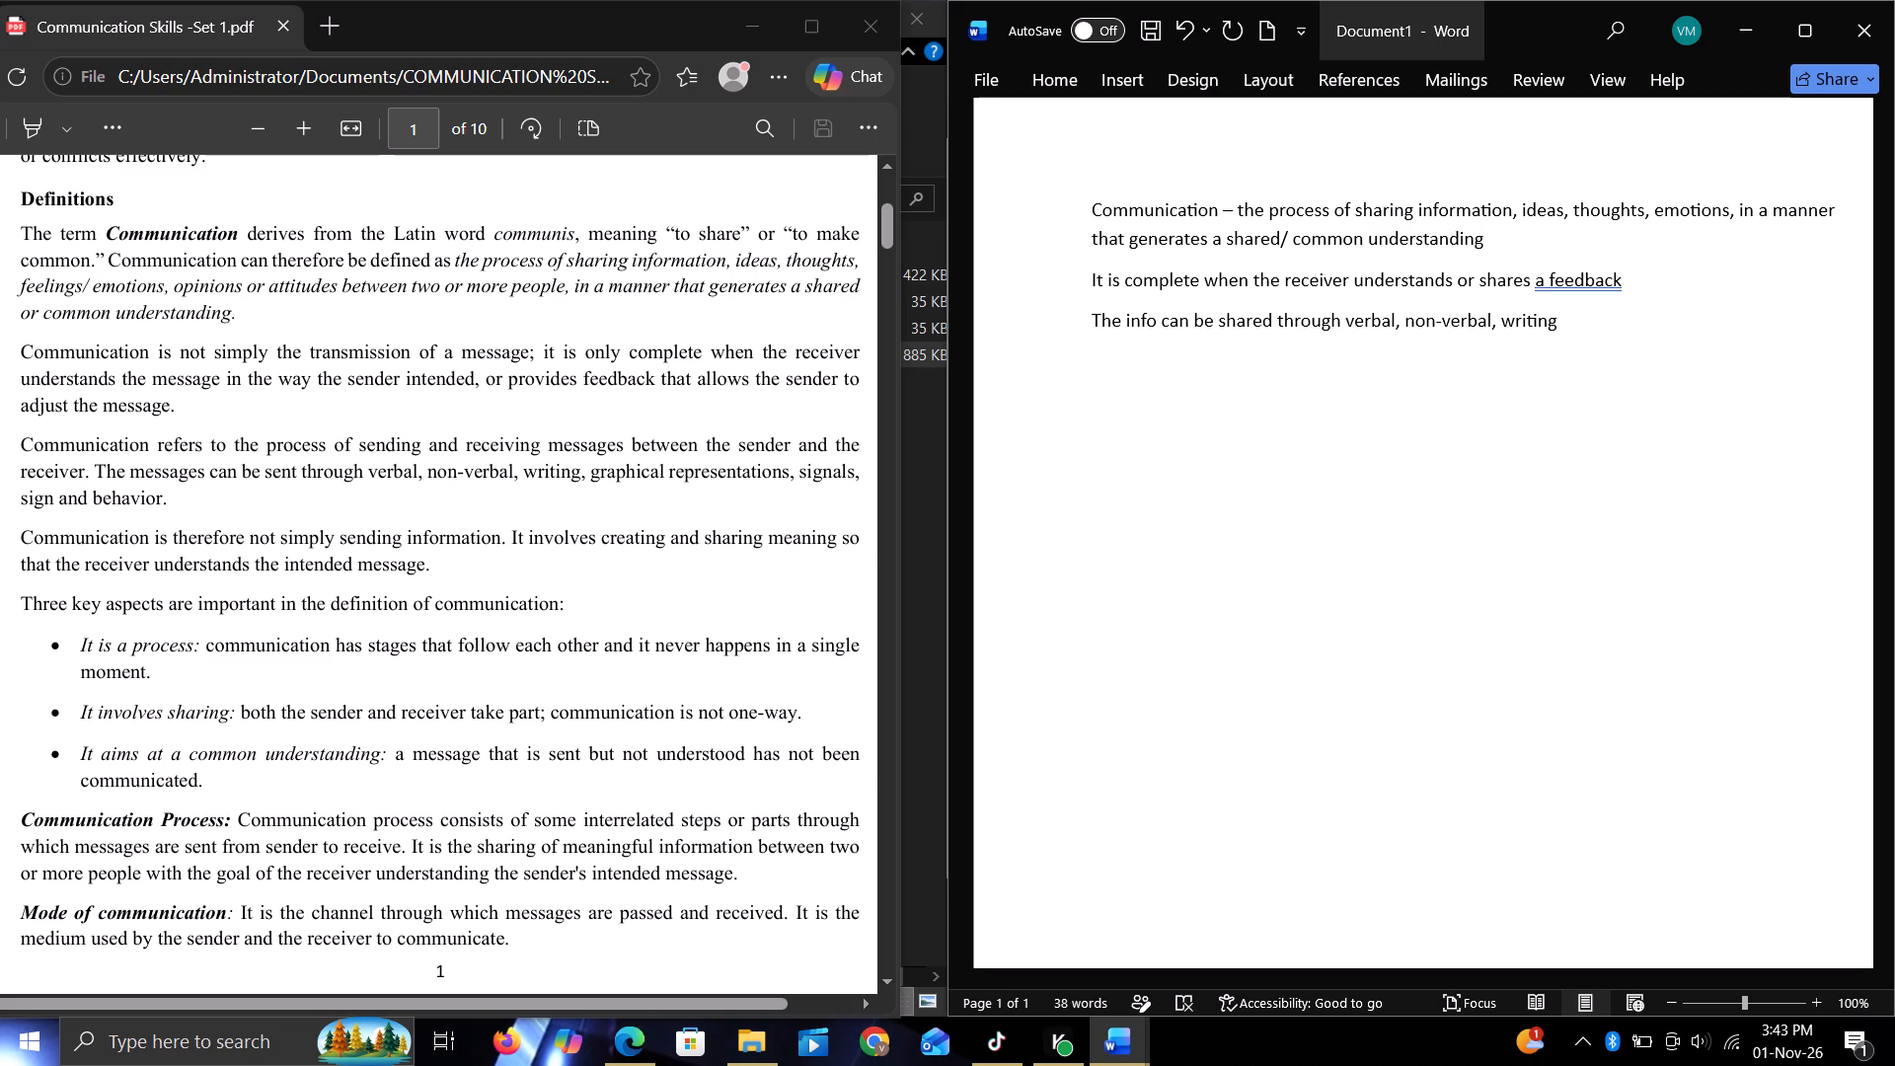
type(",")
key("space")
type("signs, behaviour")
key("space")
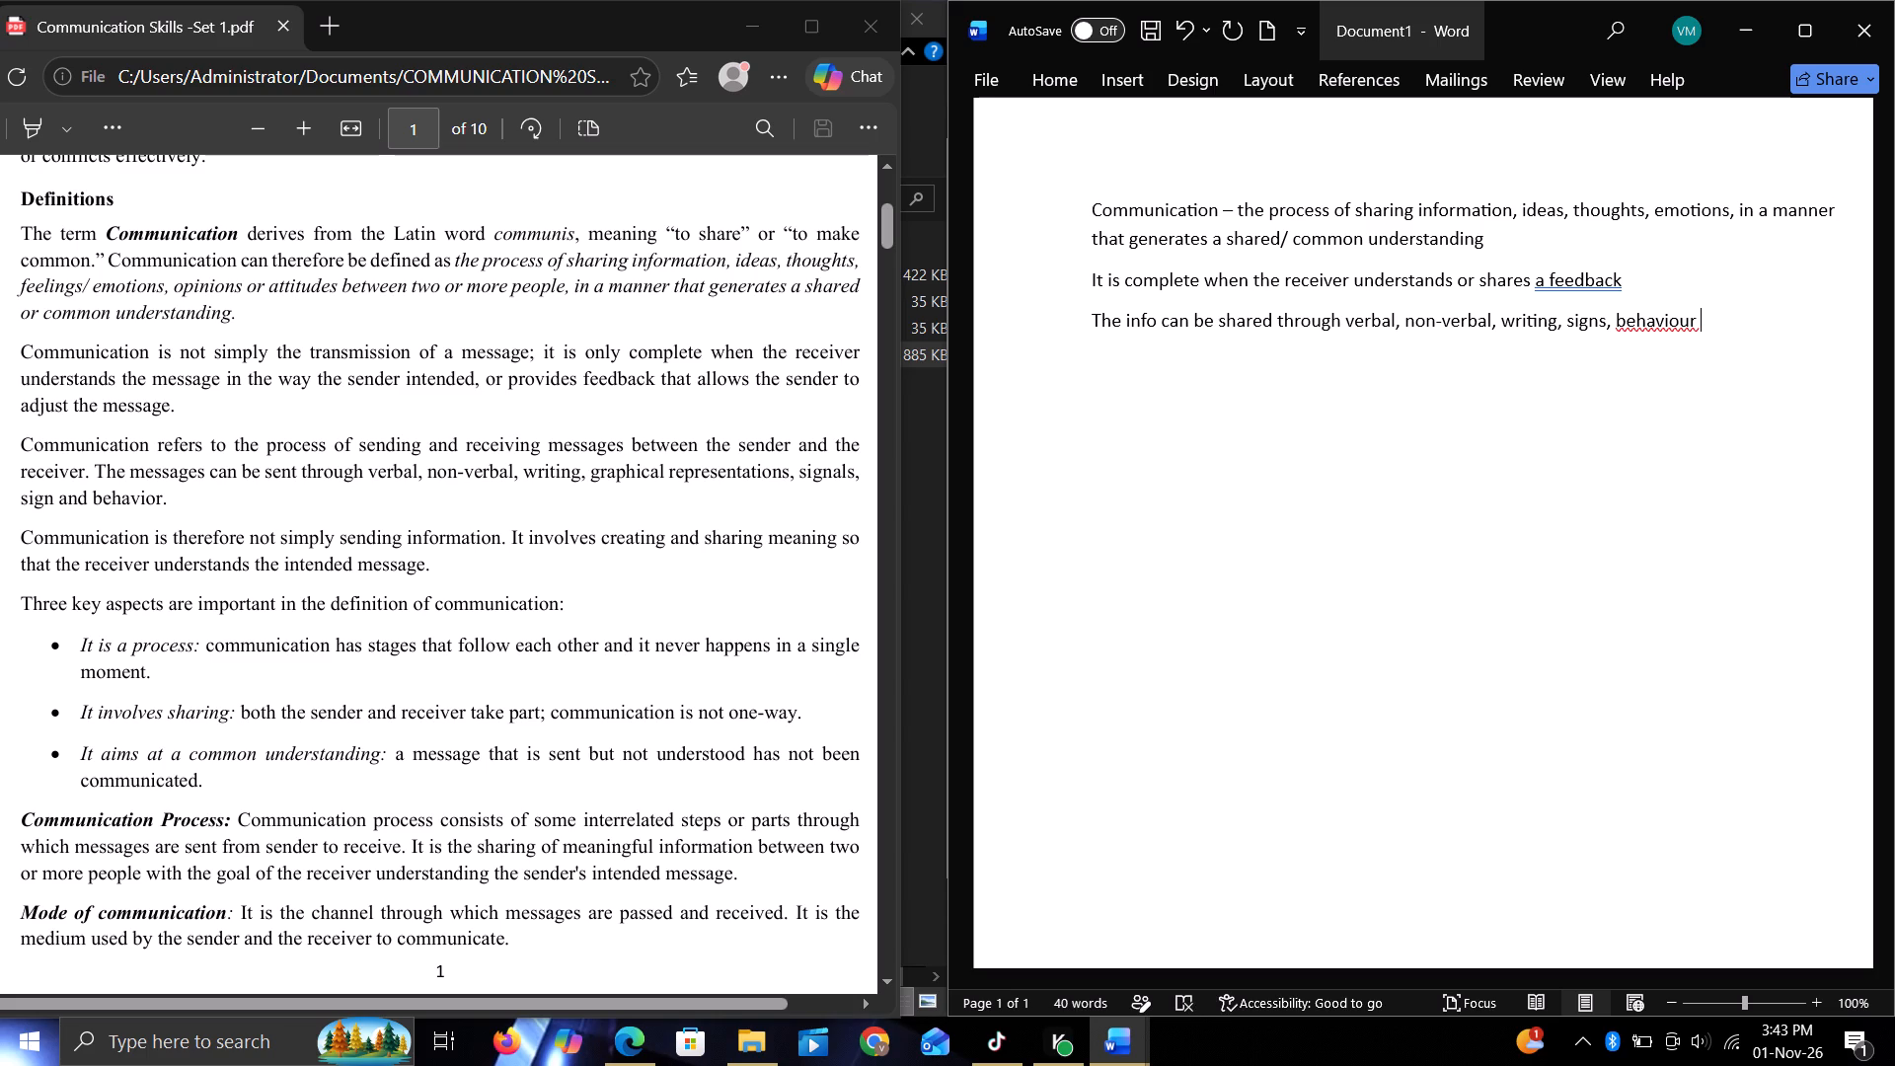
key("BackSpace")
key("BackSpace")
key("BackSpace")
key("r")
key("space")
type("and signals")
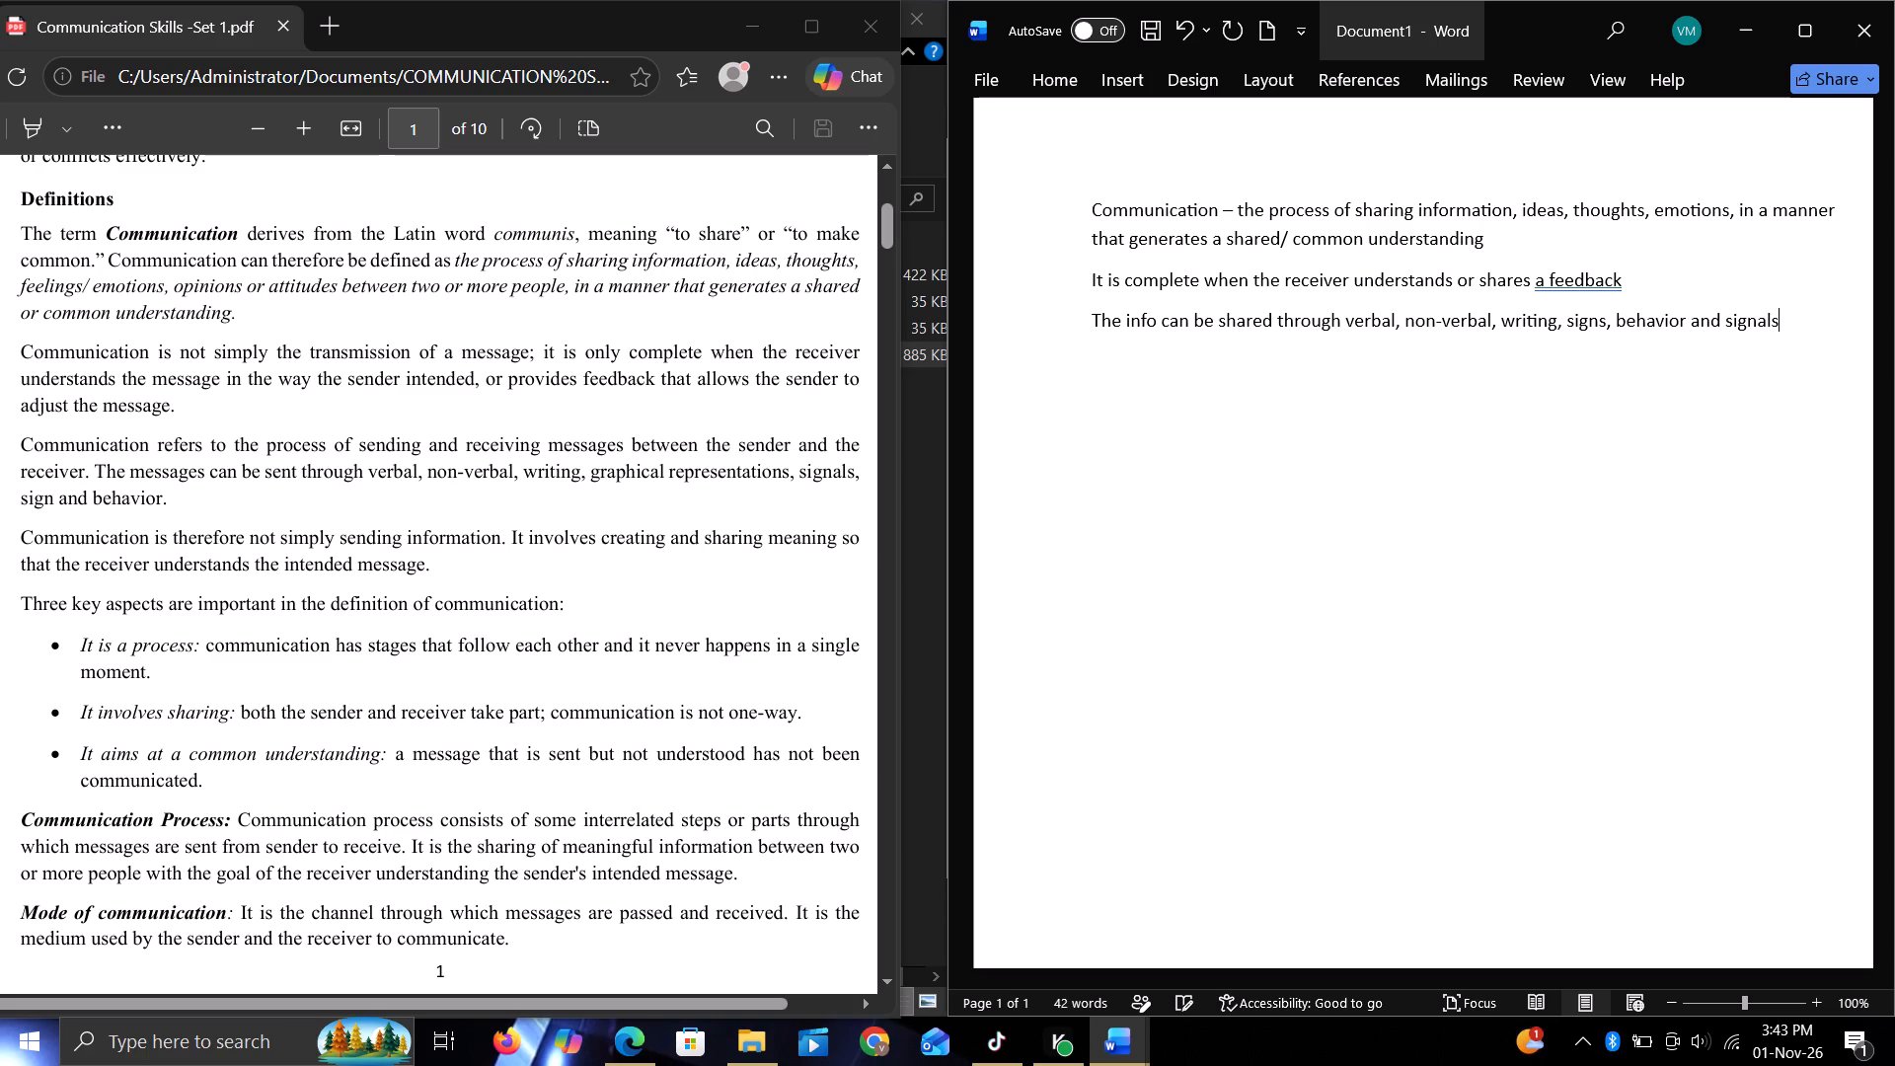
Start a fourth paragraph with "Communication process – it consists of some interraletaed steps".
key("Return")
type("commmunication process")
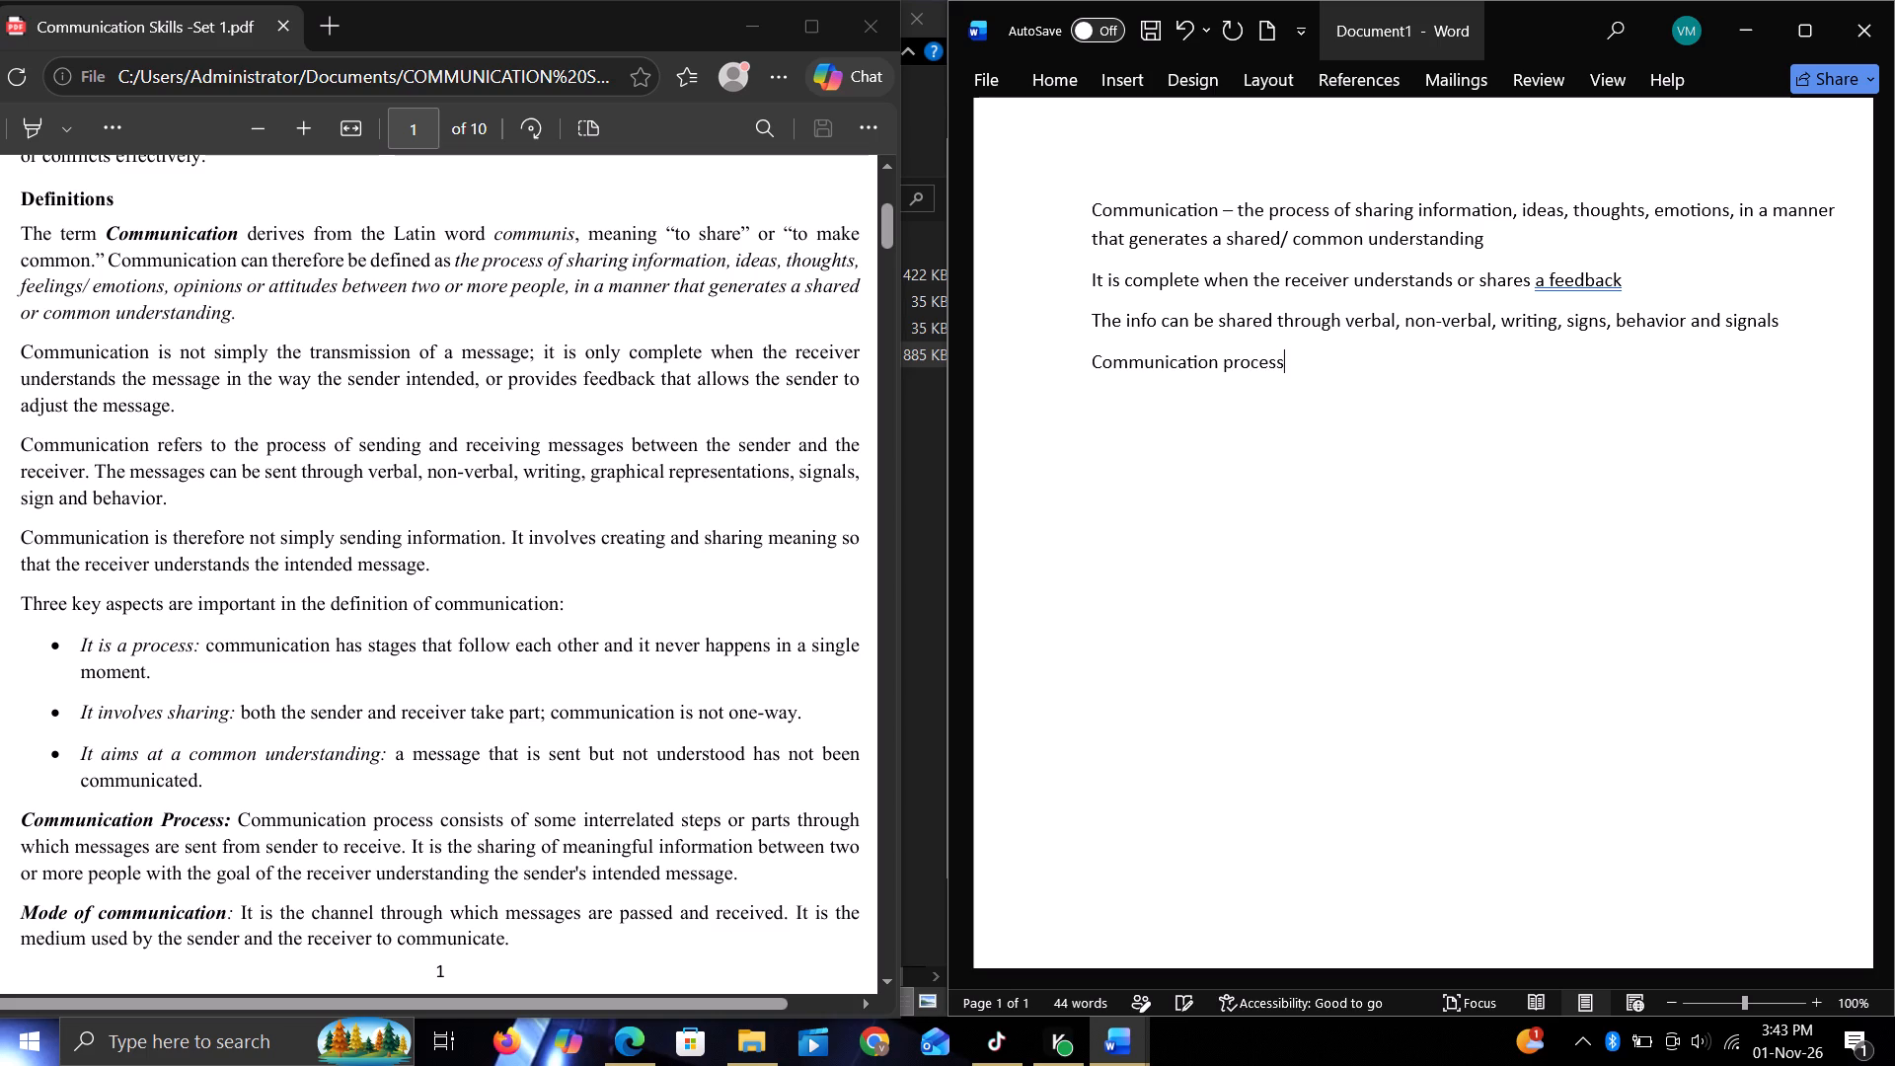
key("space")
type("-")
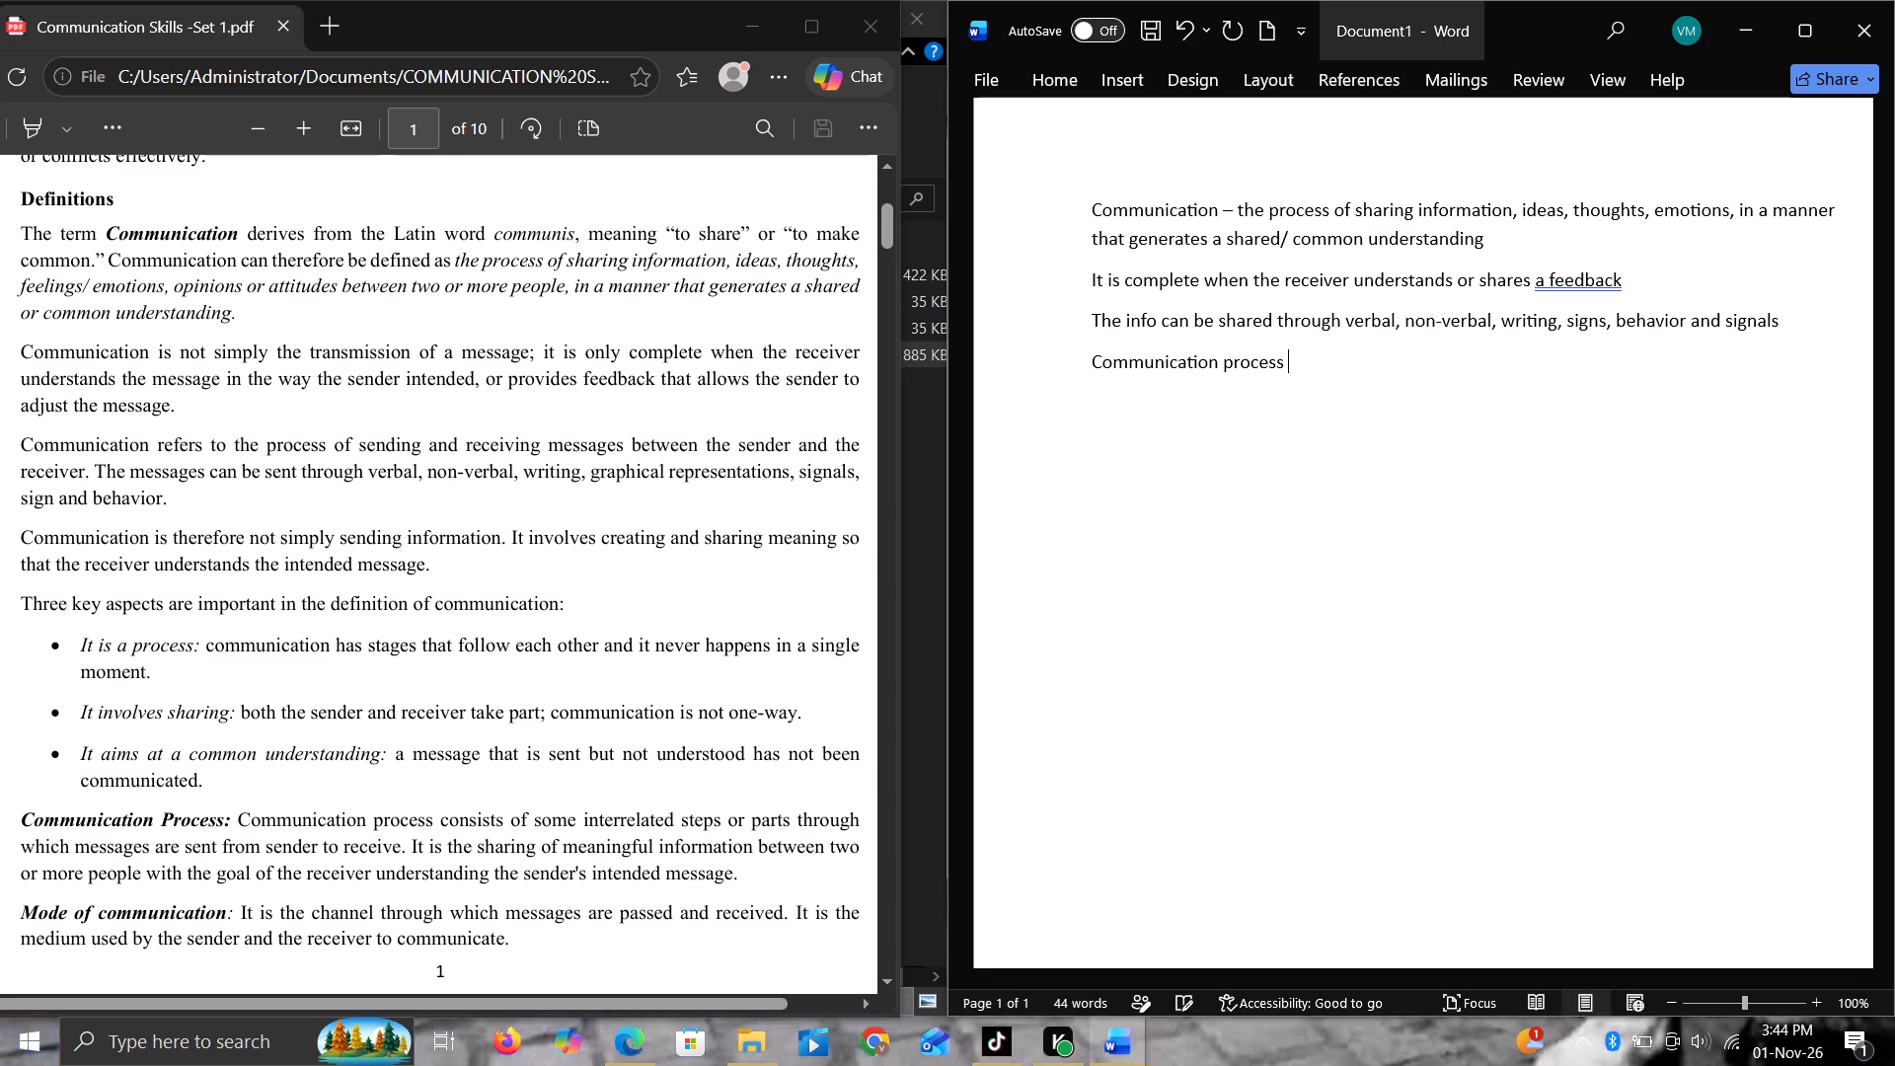
key("space")
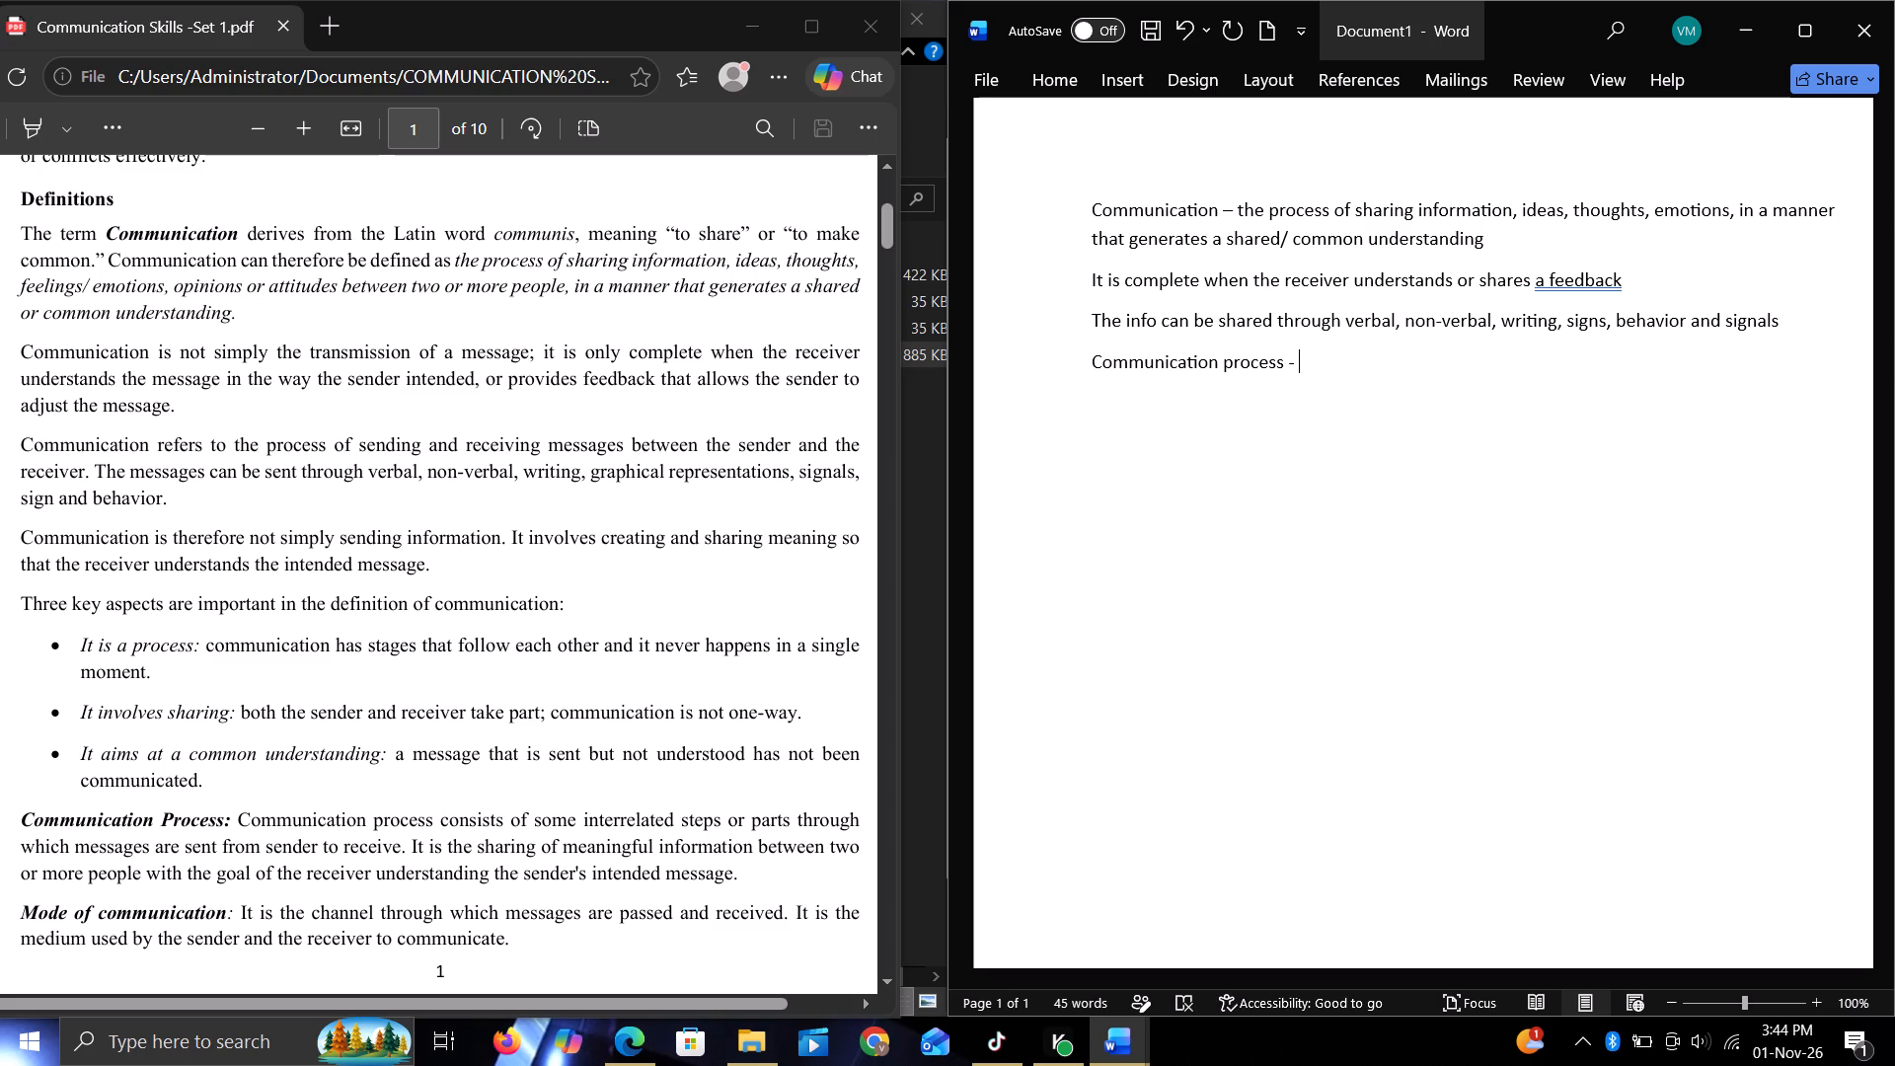
type("it consists of som")
type("e interraletaed")
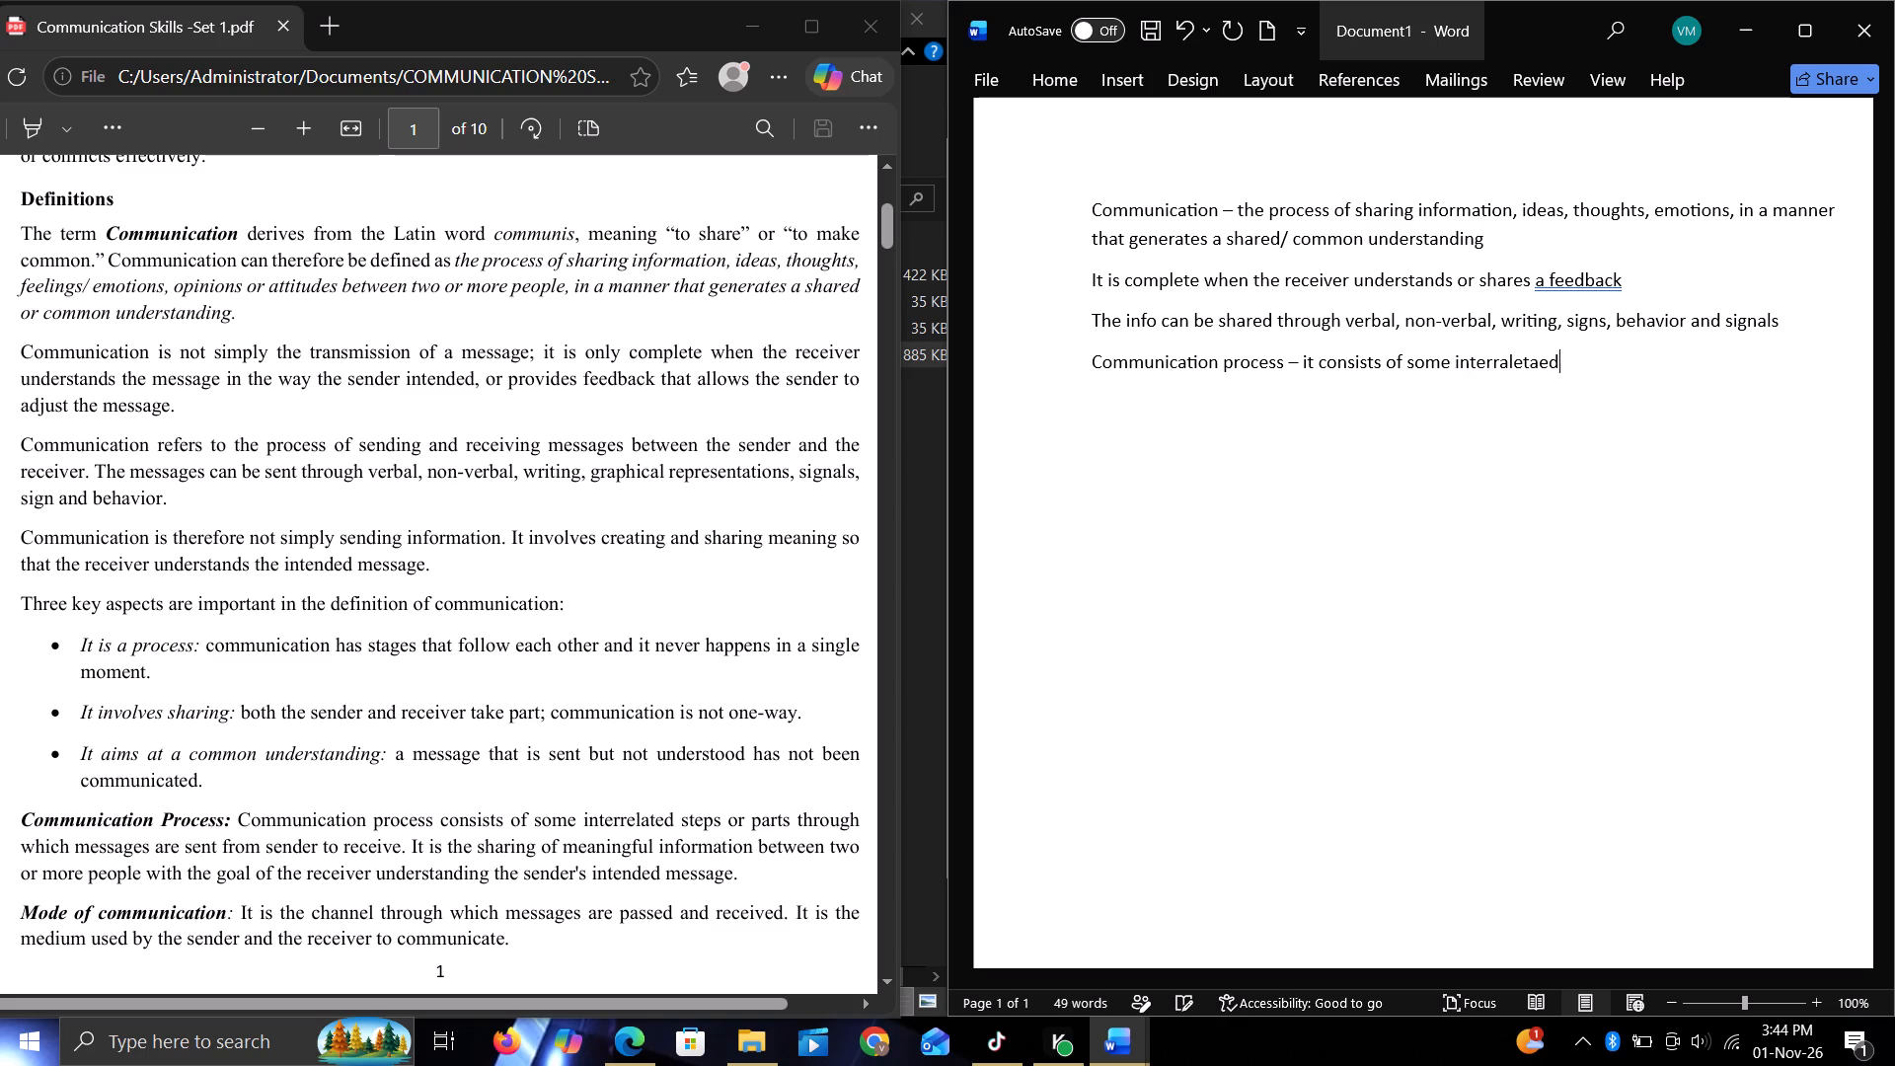
key("space")
type("steps")
key("space")
Finish the communication process sentence with "through which messages are sent from sender to receiver".
type("through which")
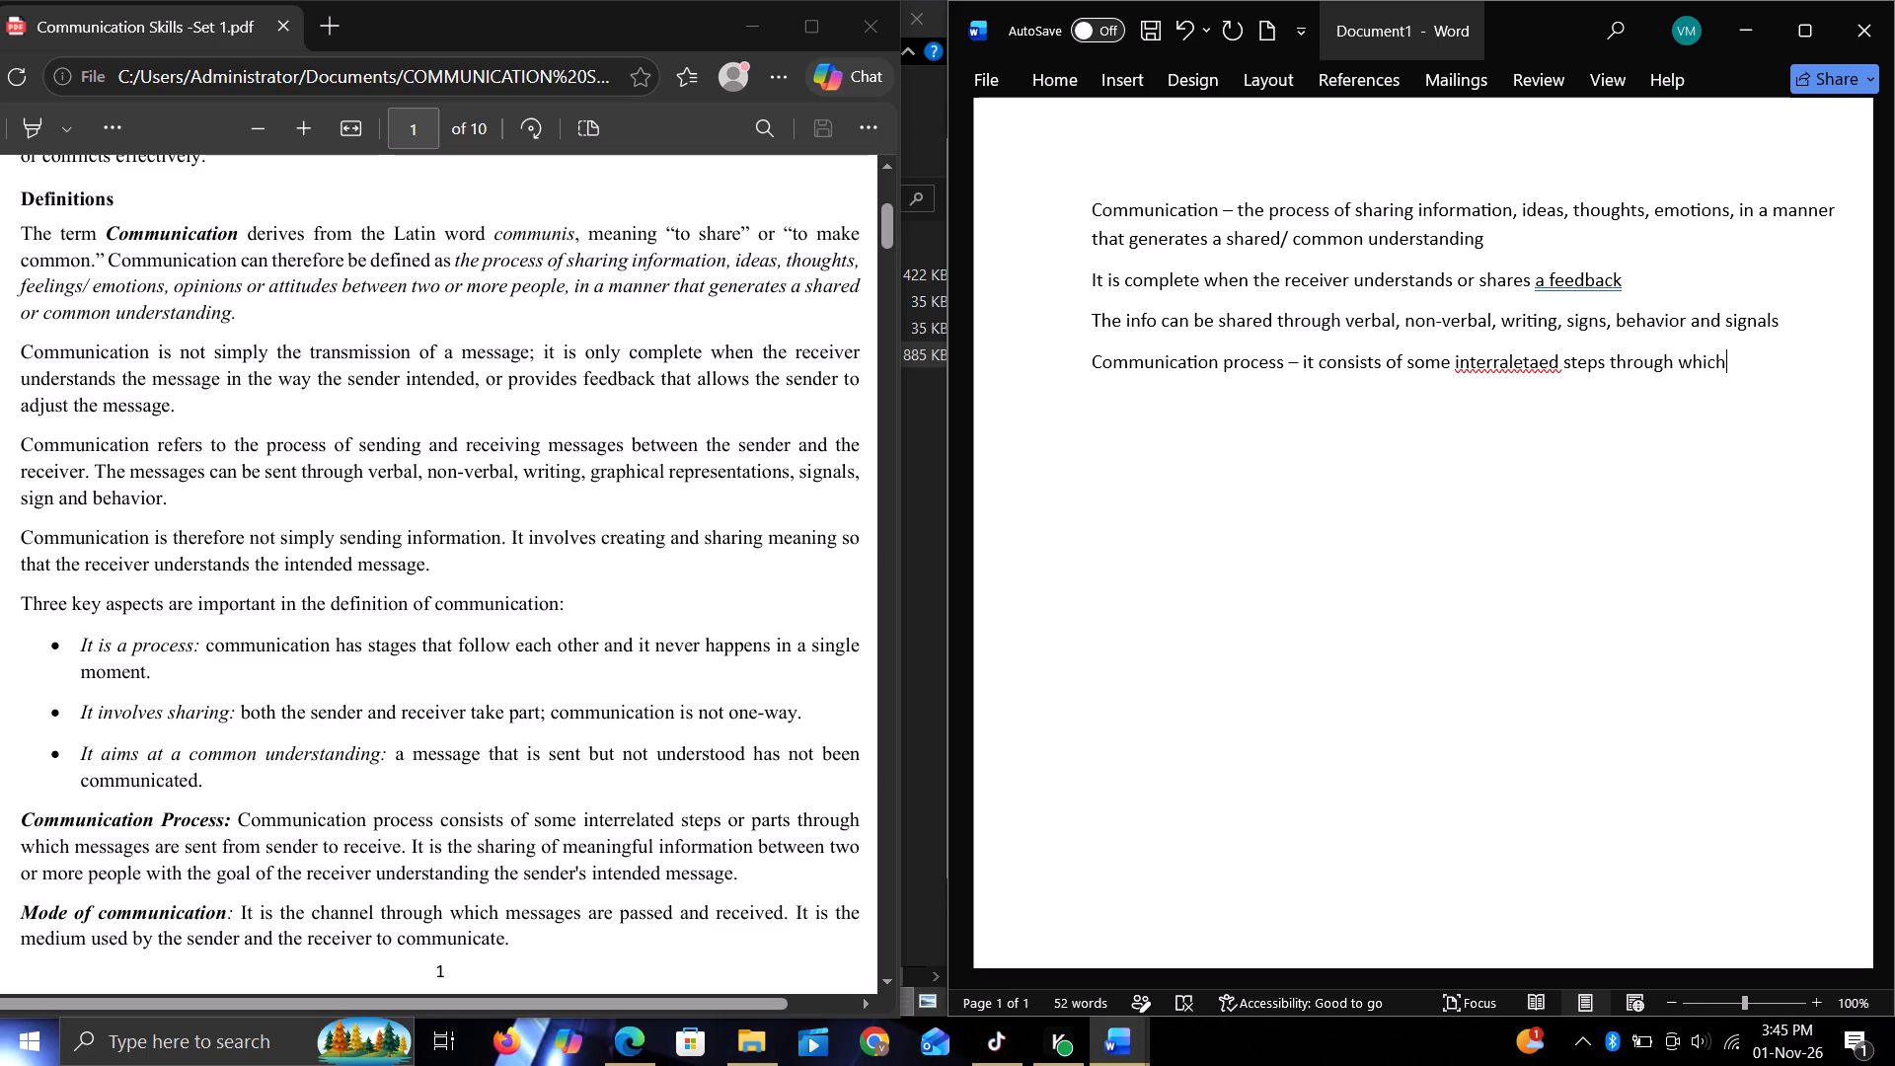
key("space")
type("messages are sent")
key("space")
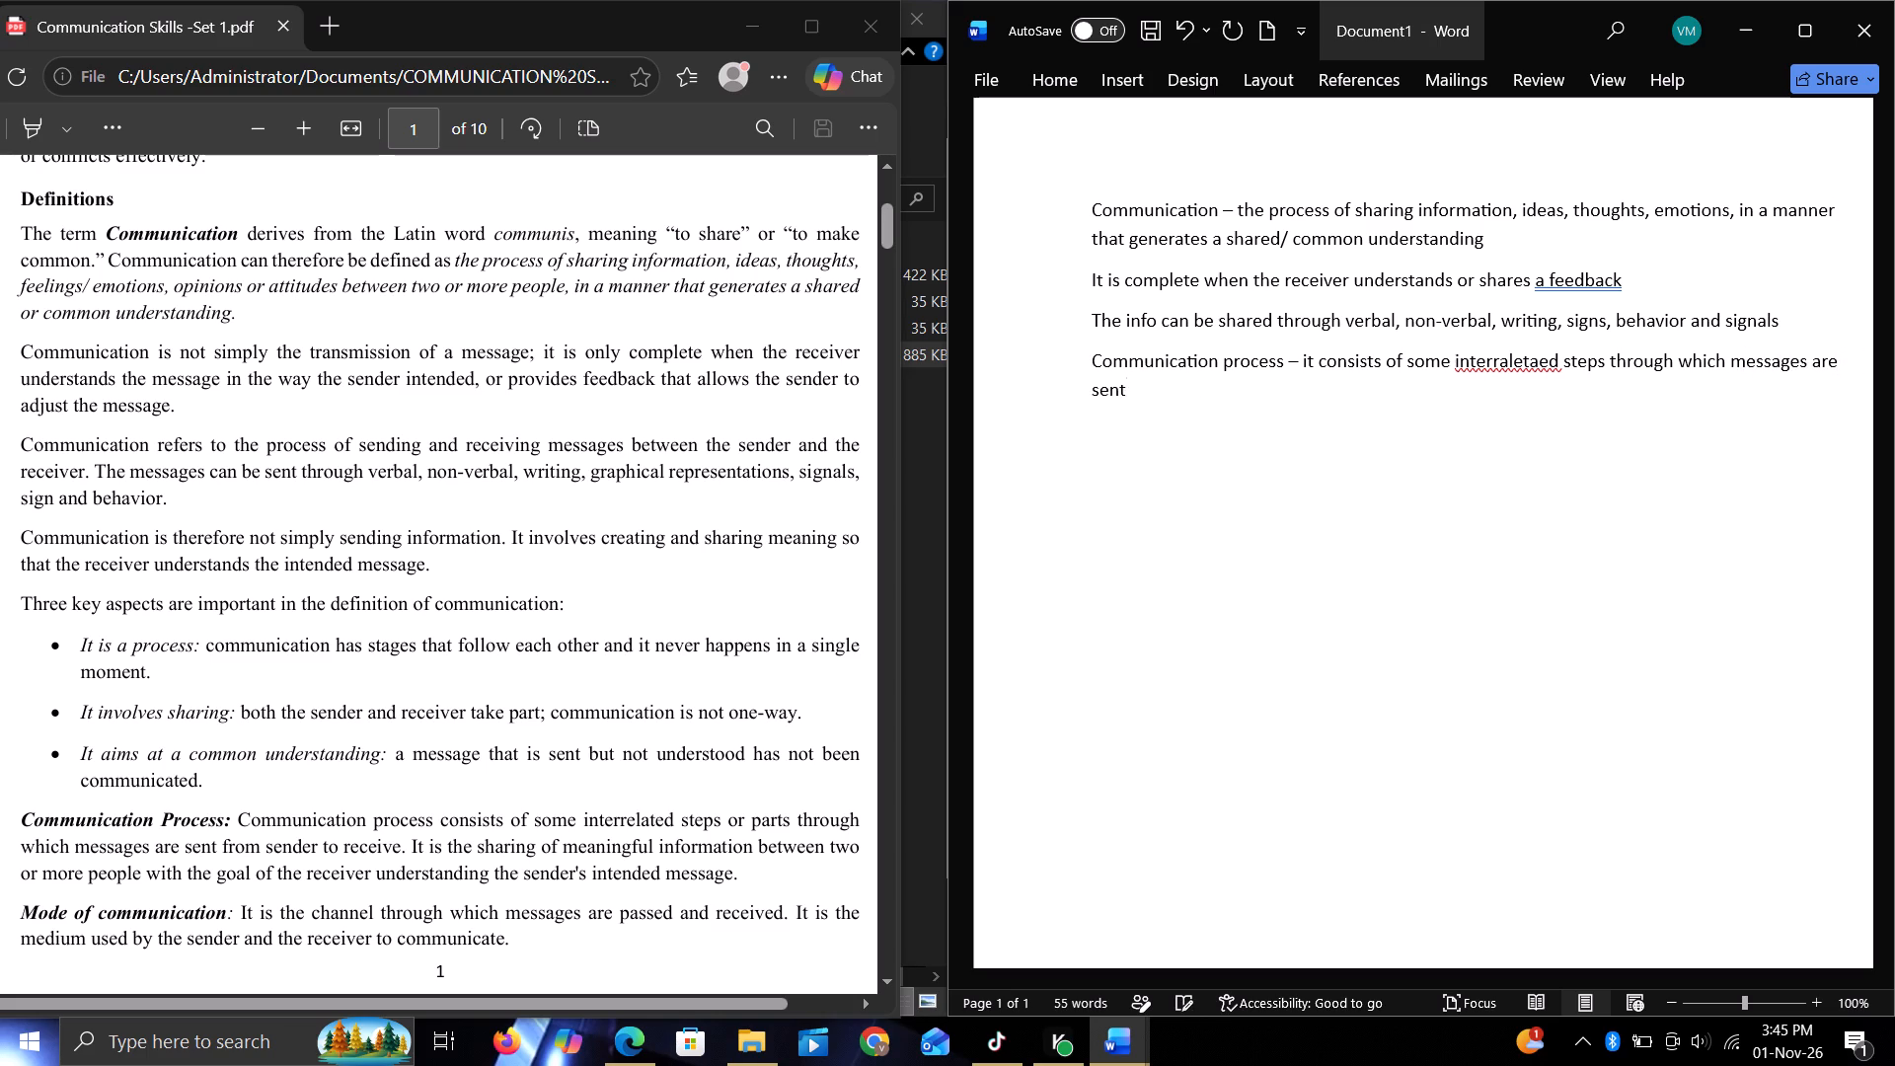
type("from sender t")
type("o receiver")
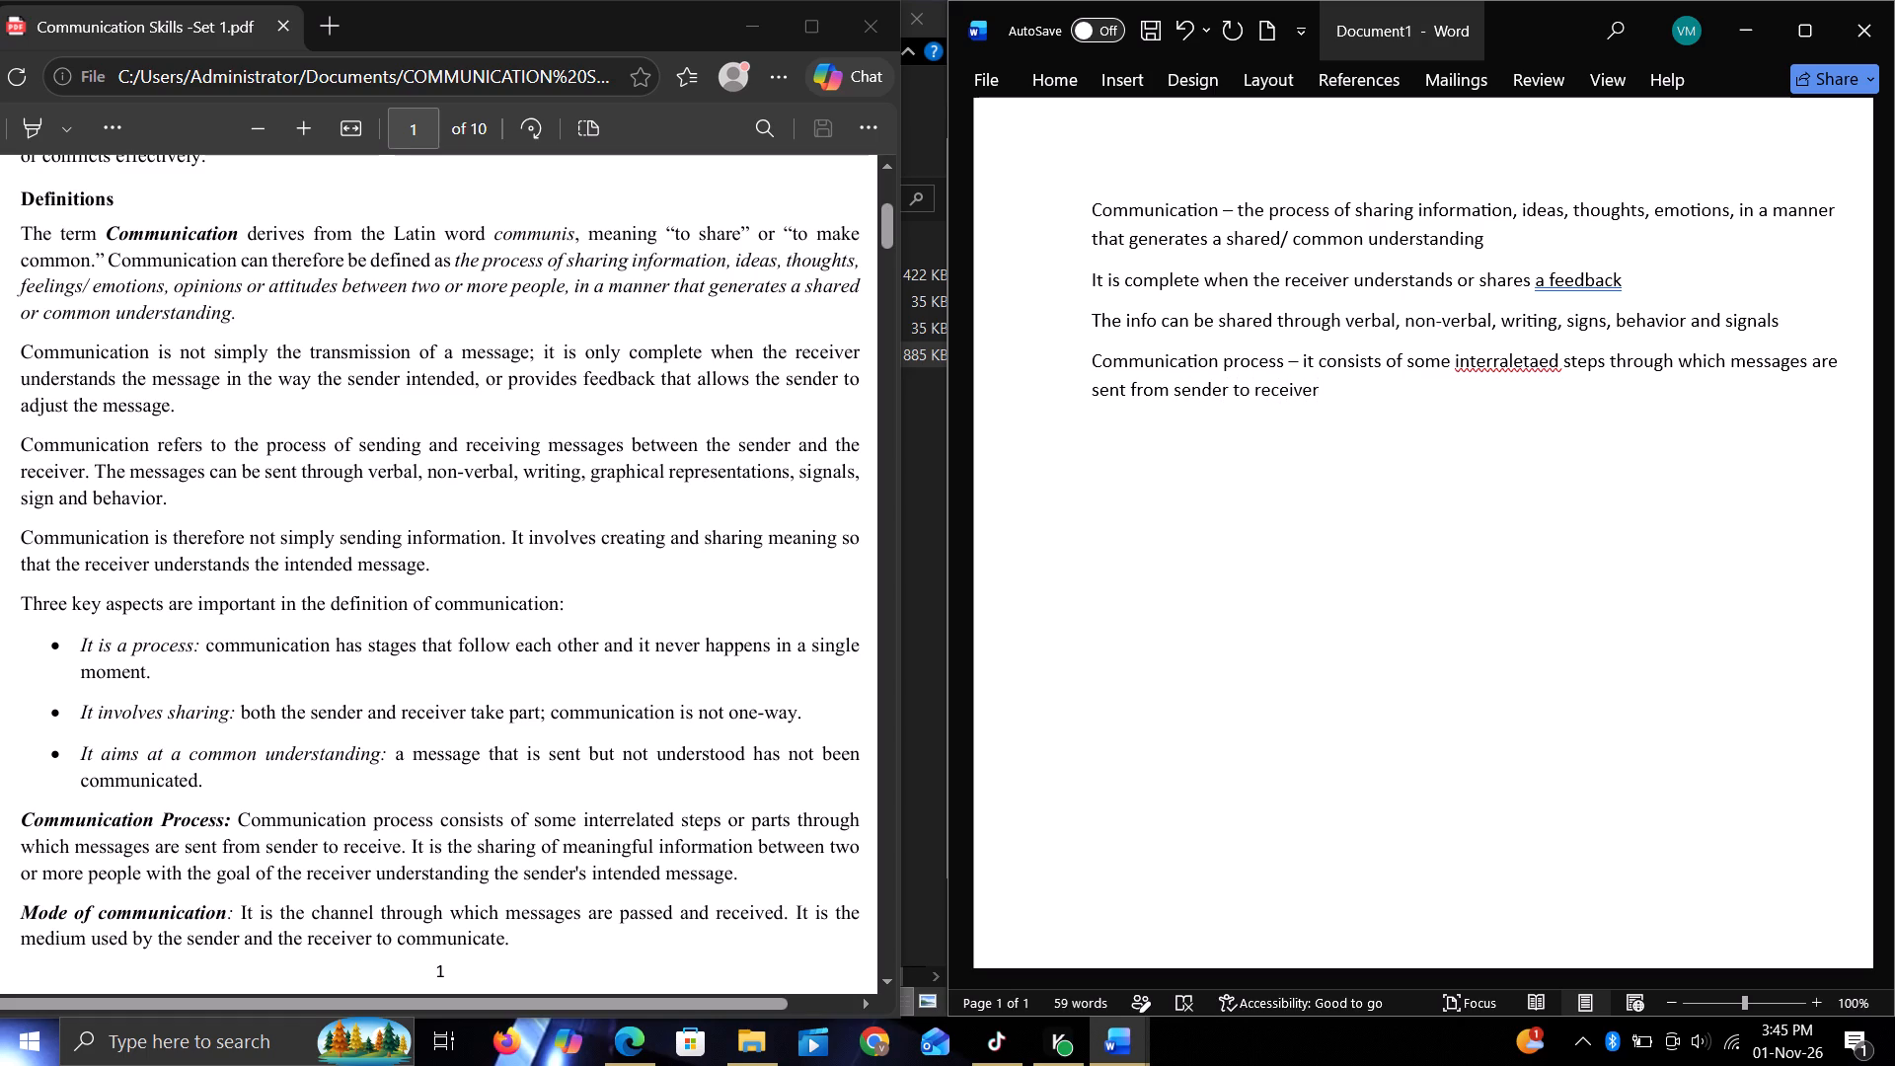
Correct the misspelled word before "steps" in the communication process paragraph to "interrelated" and return to the paragraph's end.
left_click(1510, 360)
key("BackSpace")
key("e")
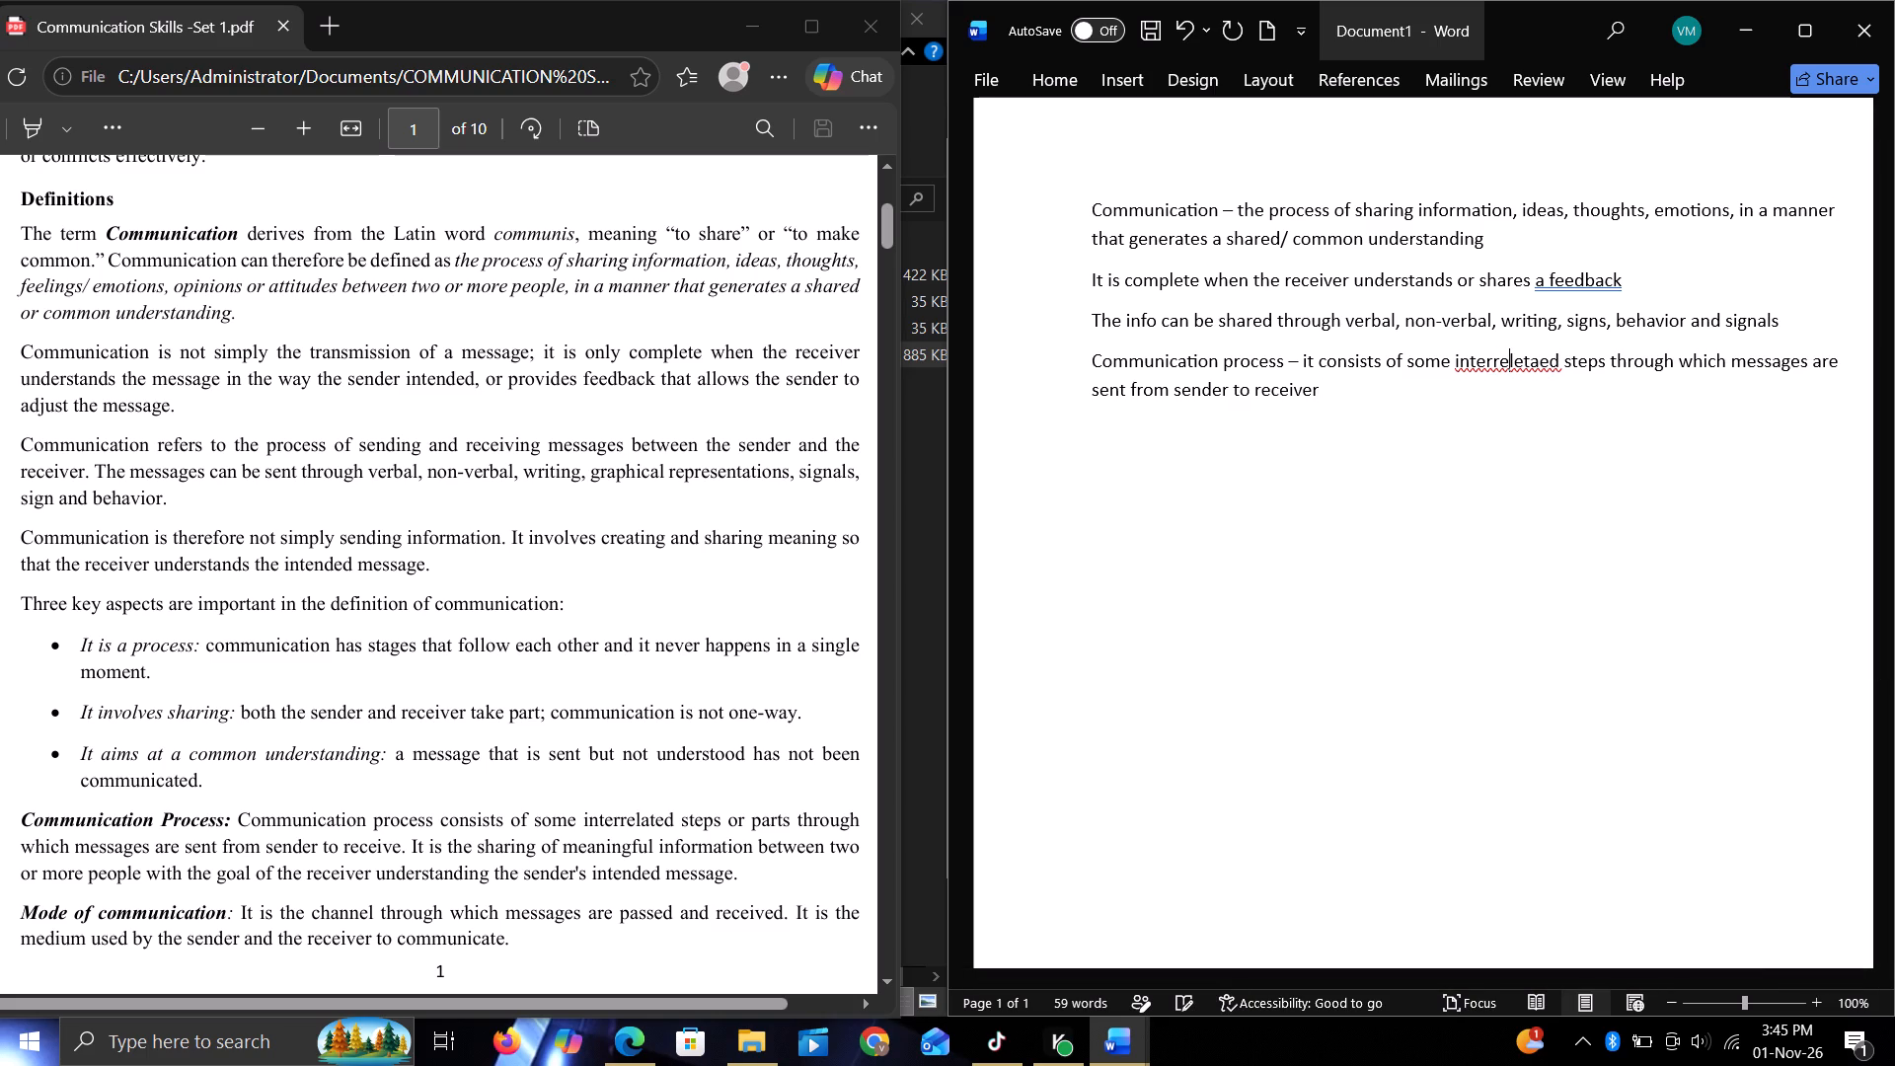
left_click(1523, 361)
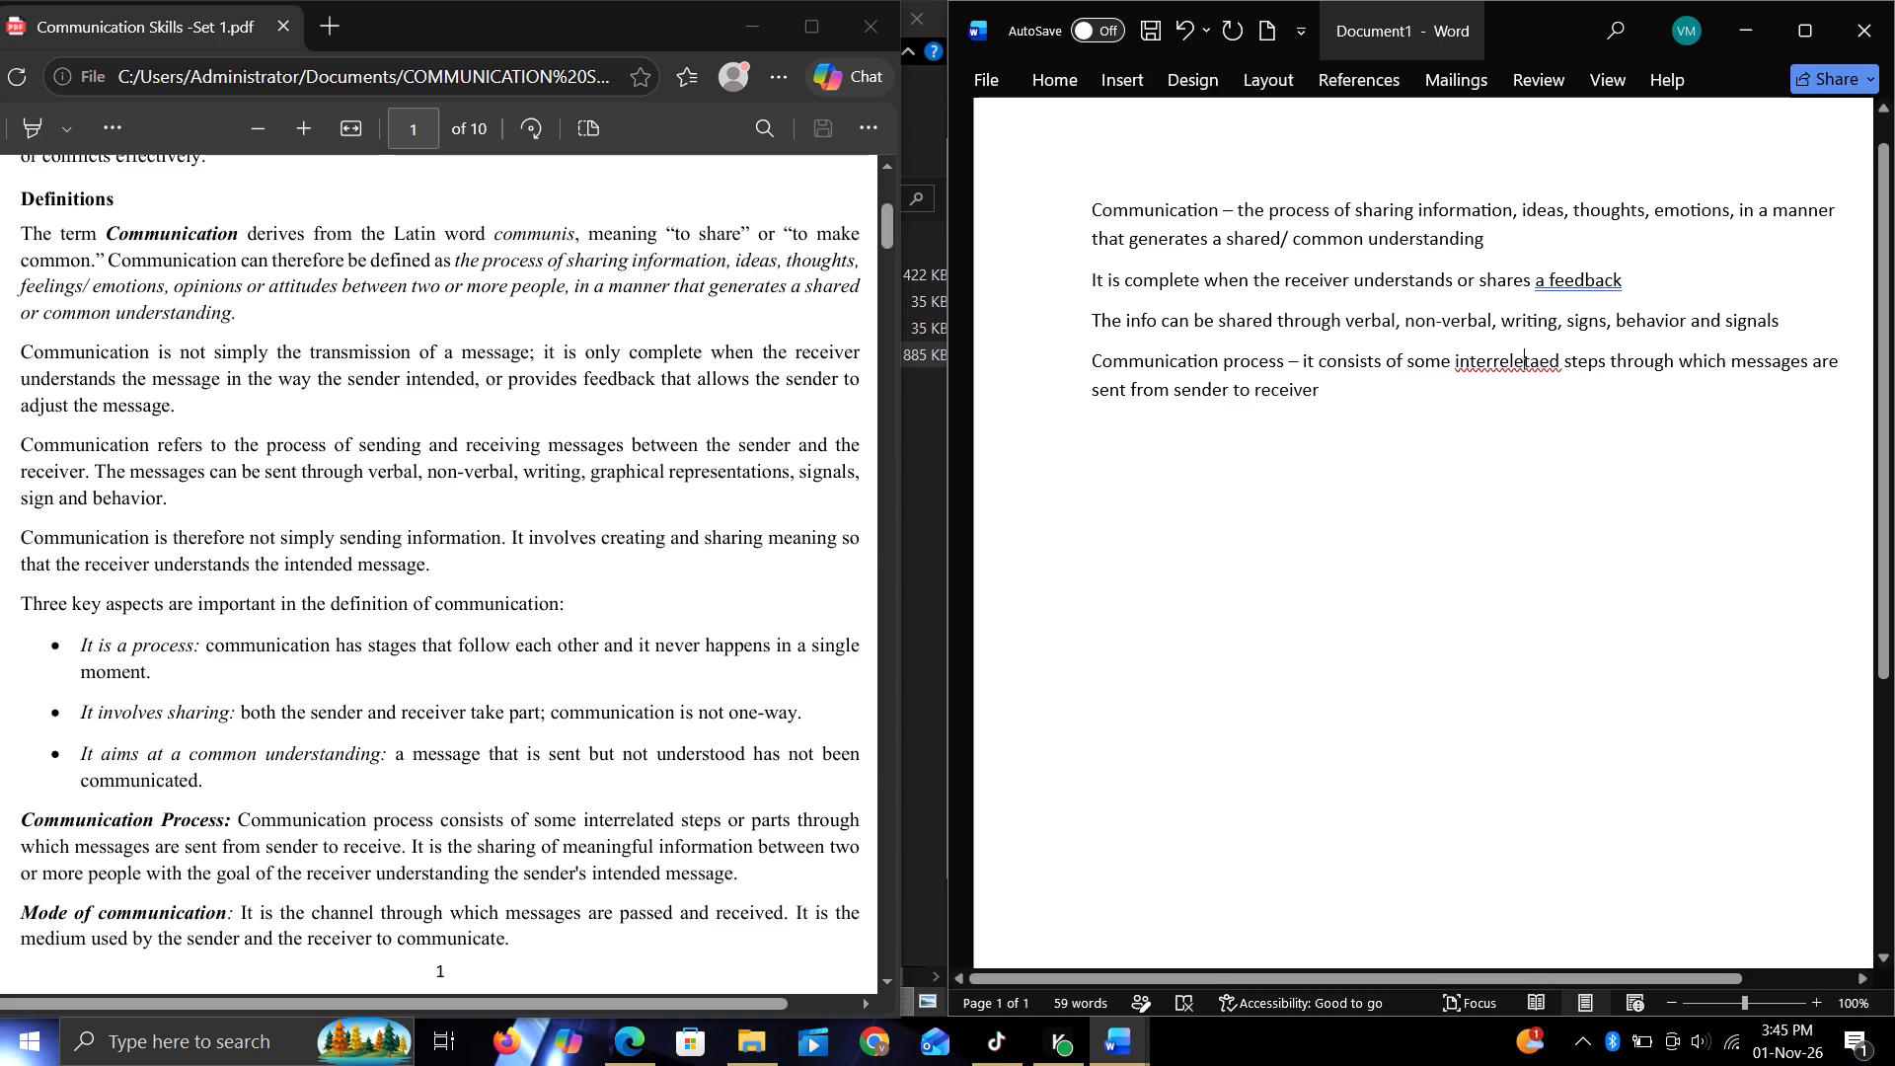
key("BackSpace")
key("a")
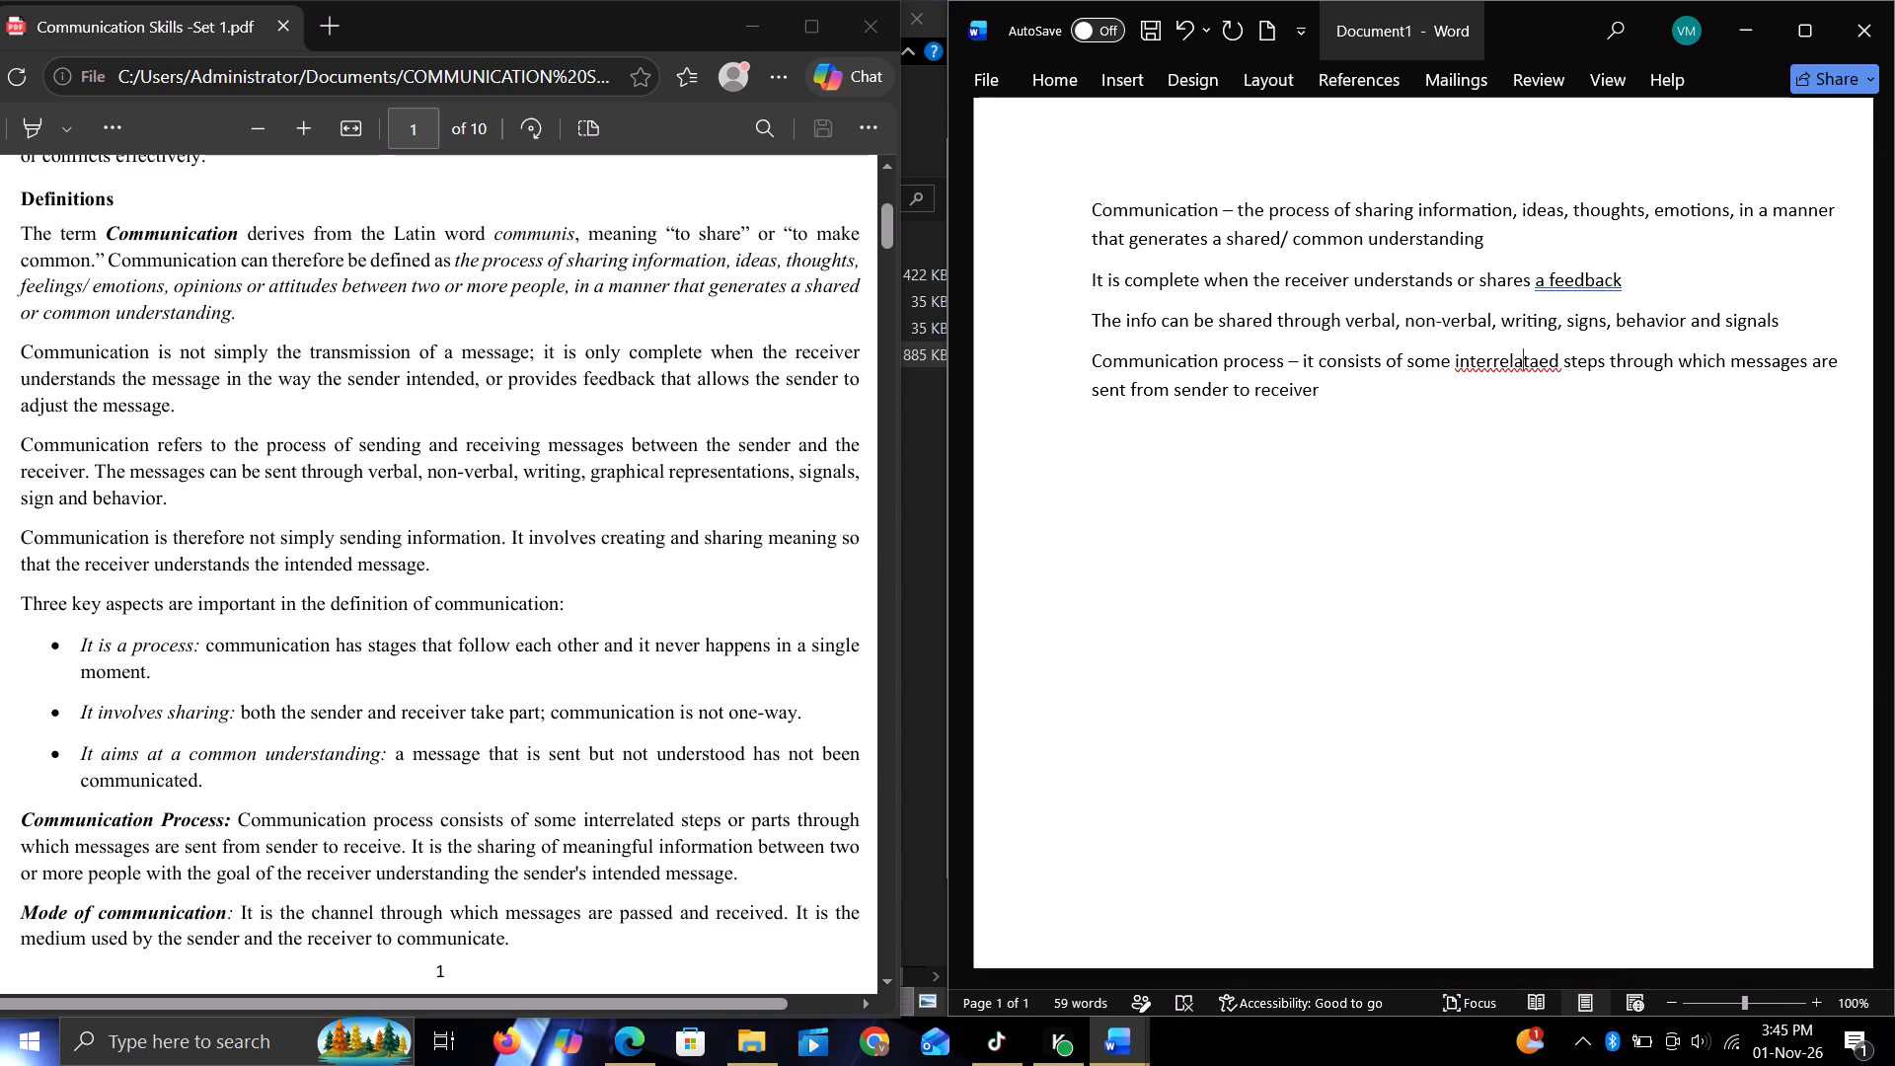
left_click(1538, 364)
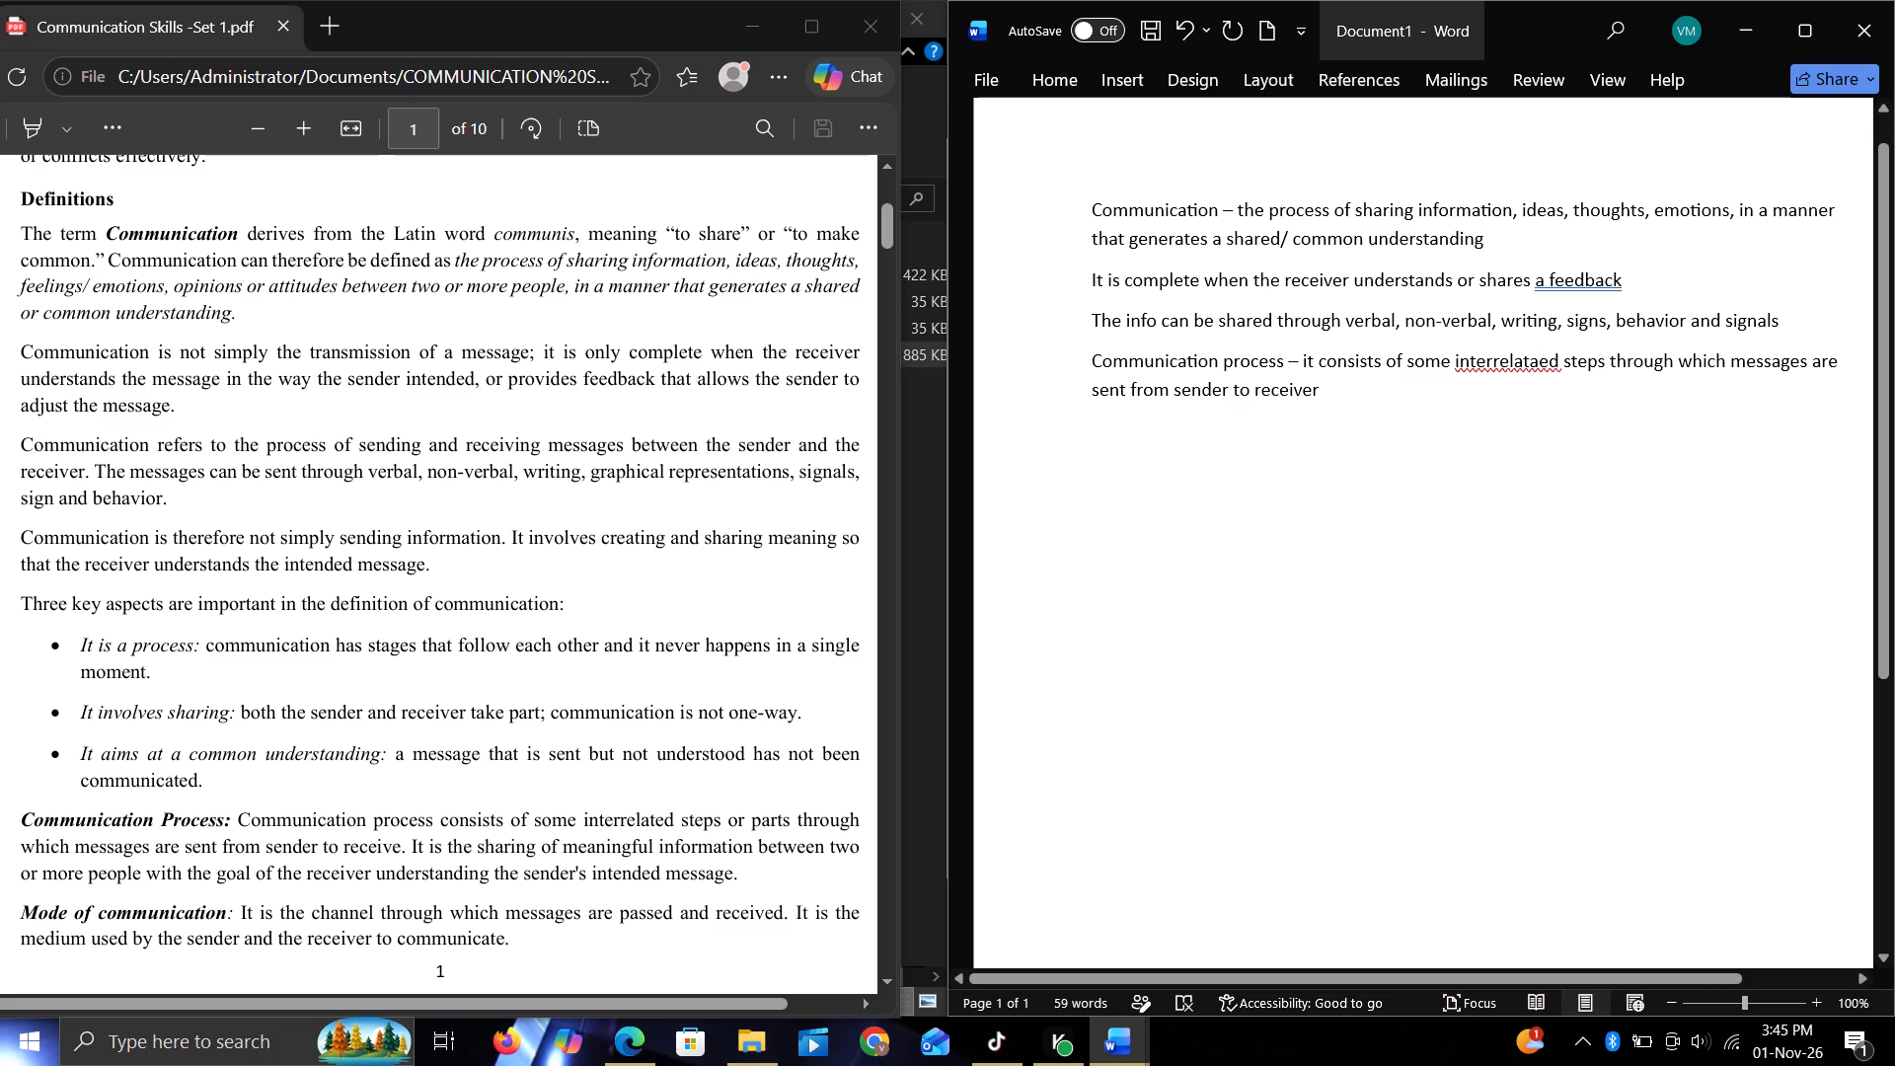
key("BackSpace")
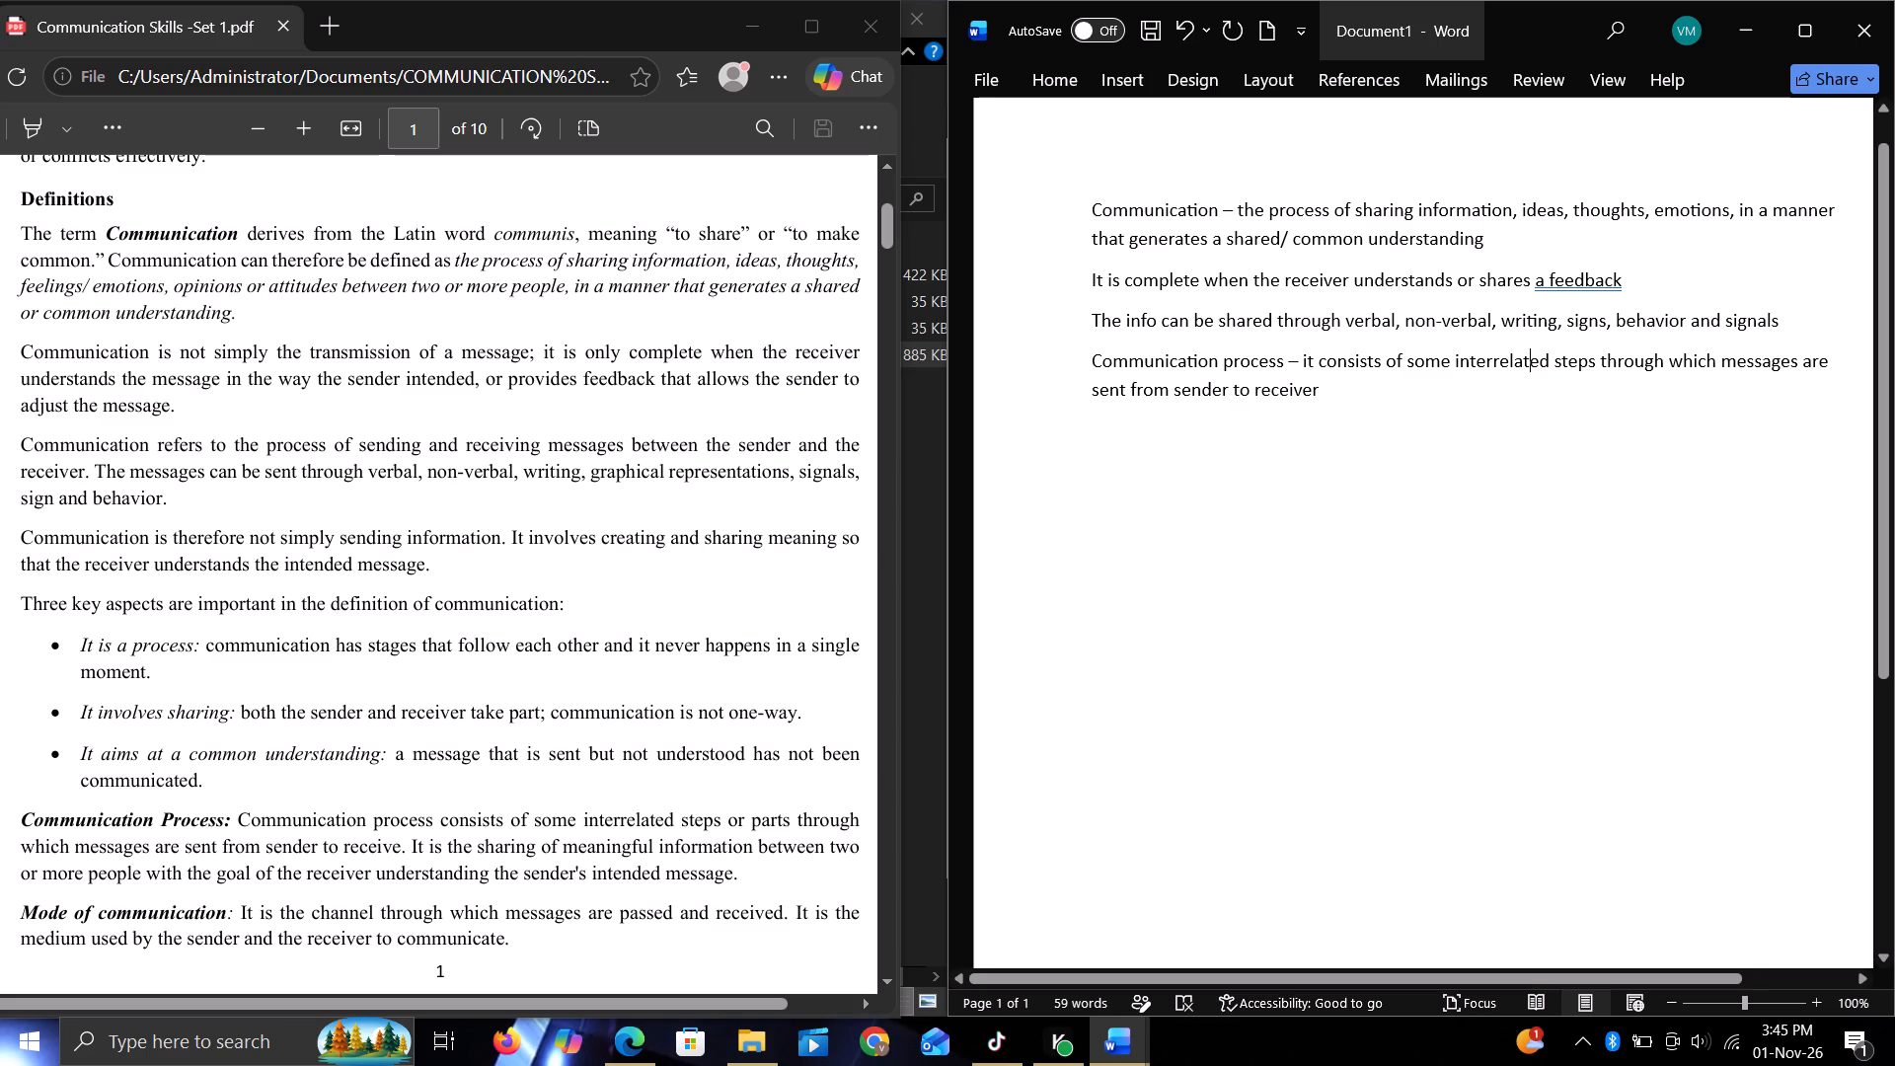
left_click(1348, 394)
Start a fifth paragraph with "Mode of communication – it" below the communication process paragraph.
key("Return")
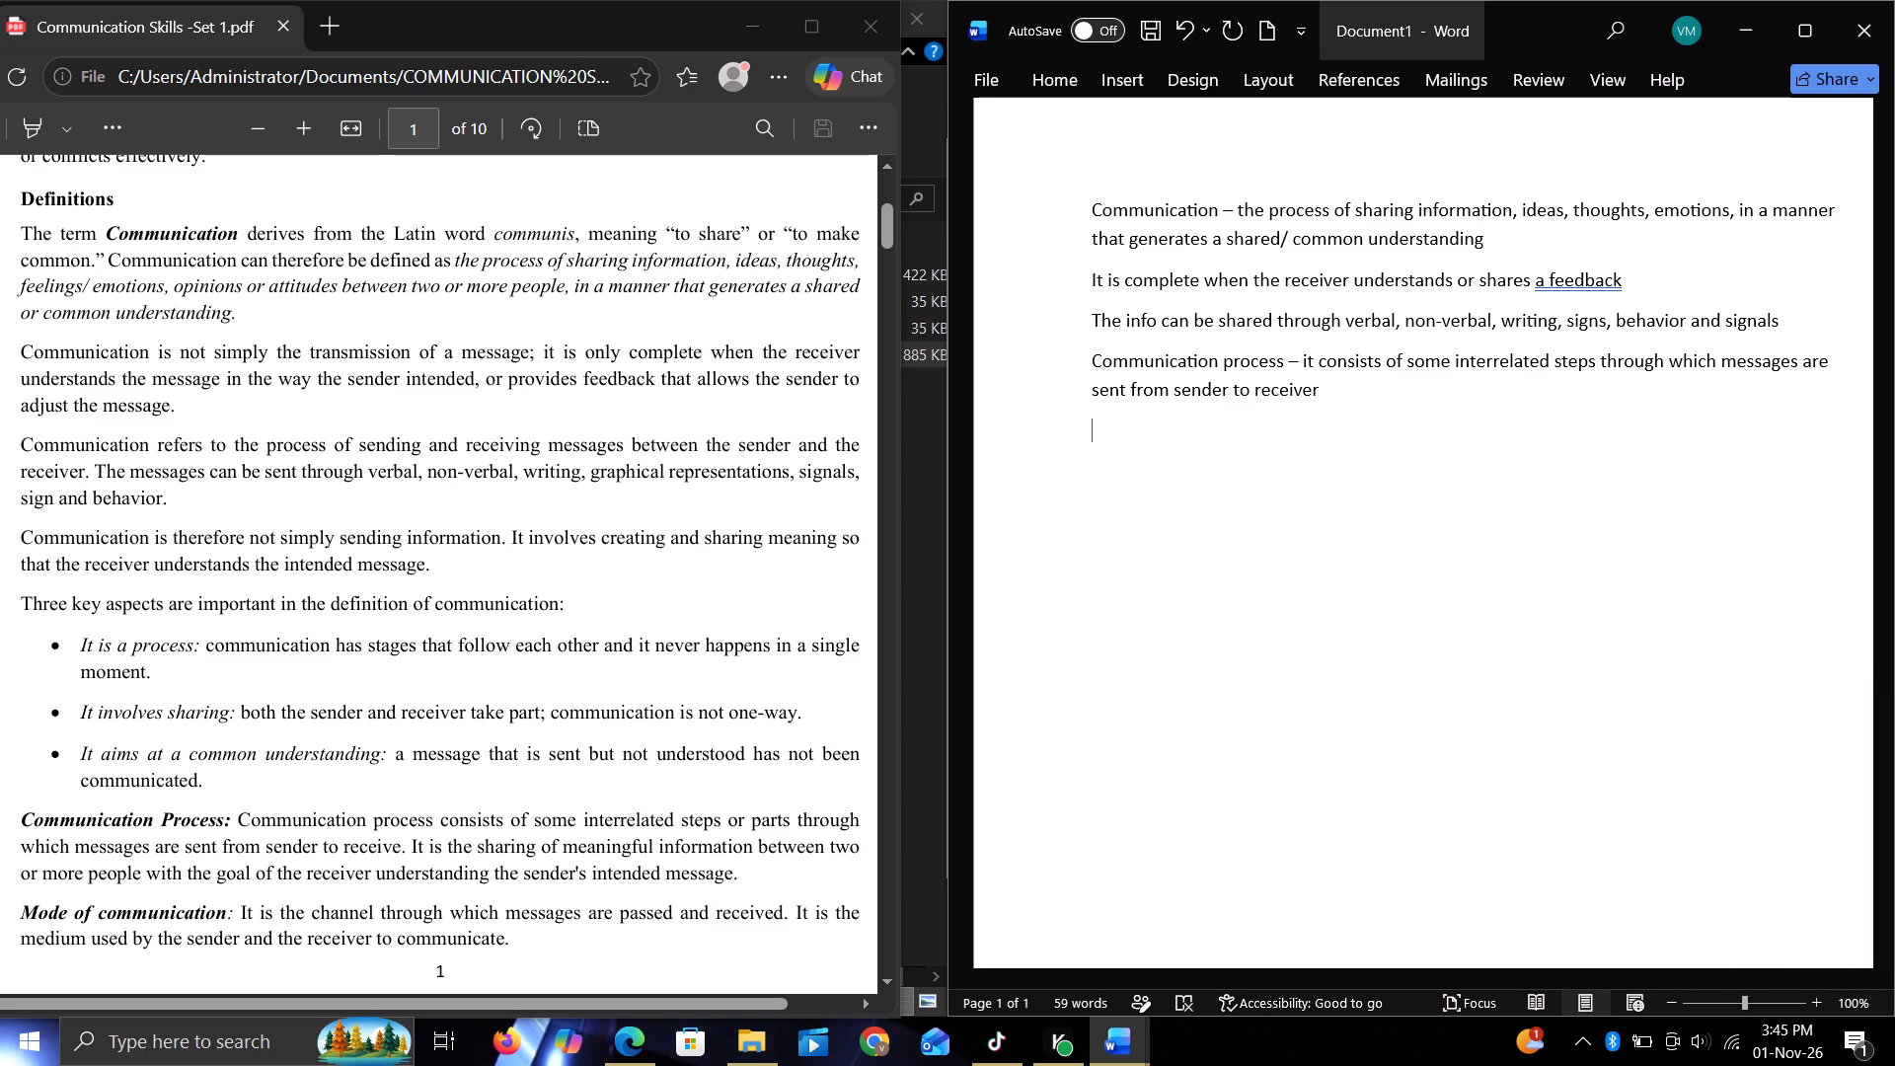
type("mode of communi")
type("catio")
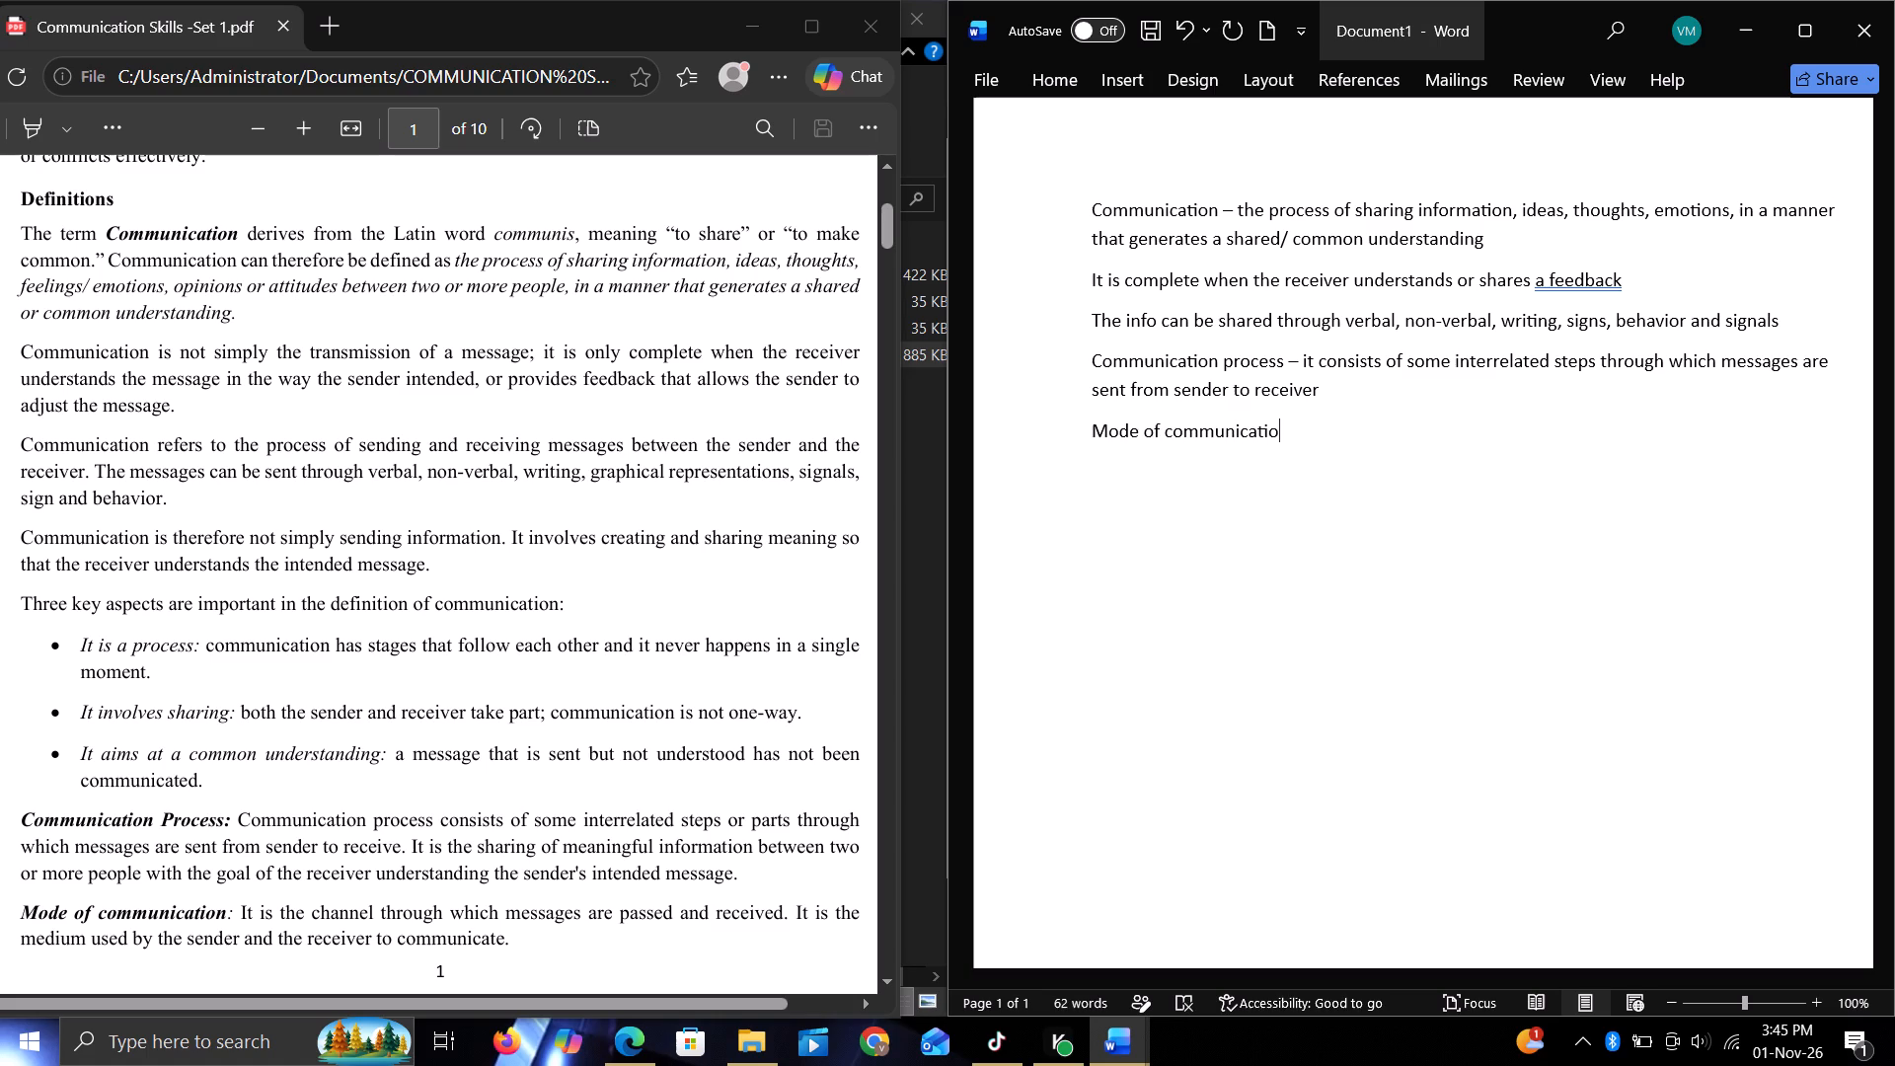
key("n")
key("space")
type("-")
key("space")
type("it")
key("space")
Continue the mode of communication sentence with "is the channel through which messages are passed and received from the sender to rece".
type("is the channnel thr")
type("ough which messages")
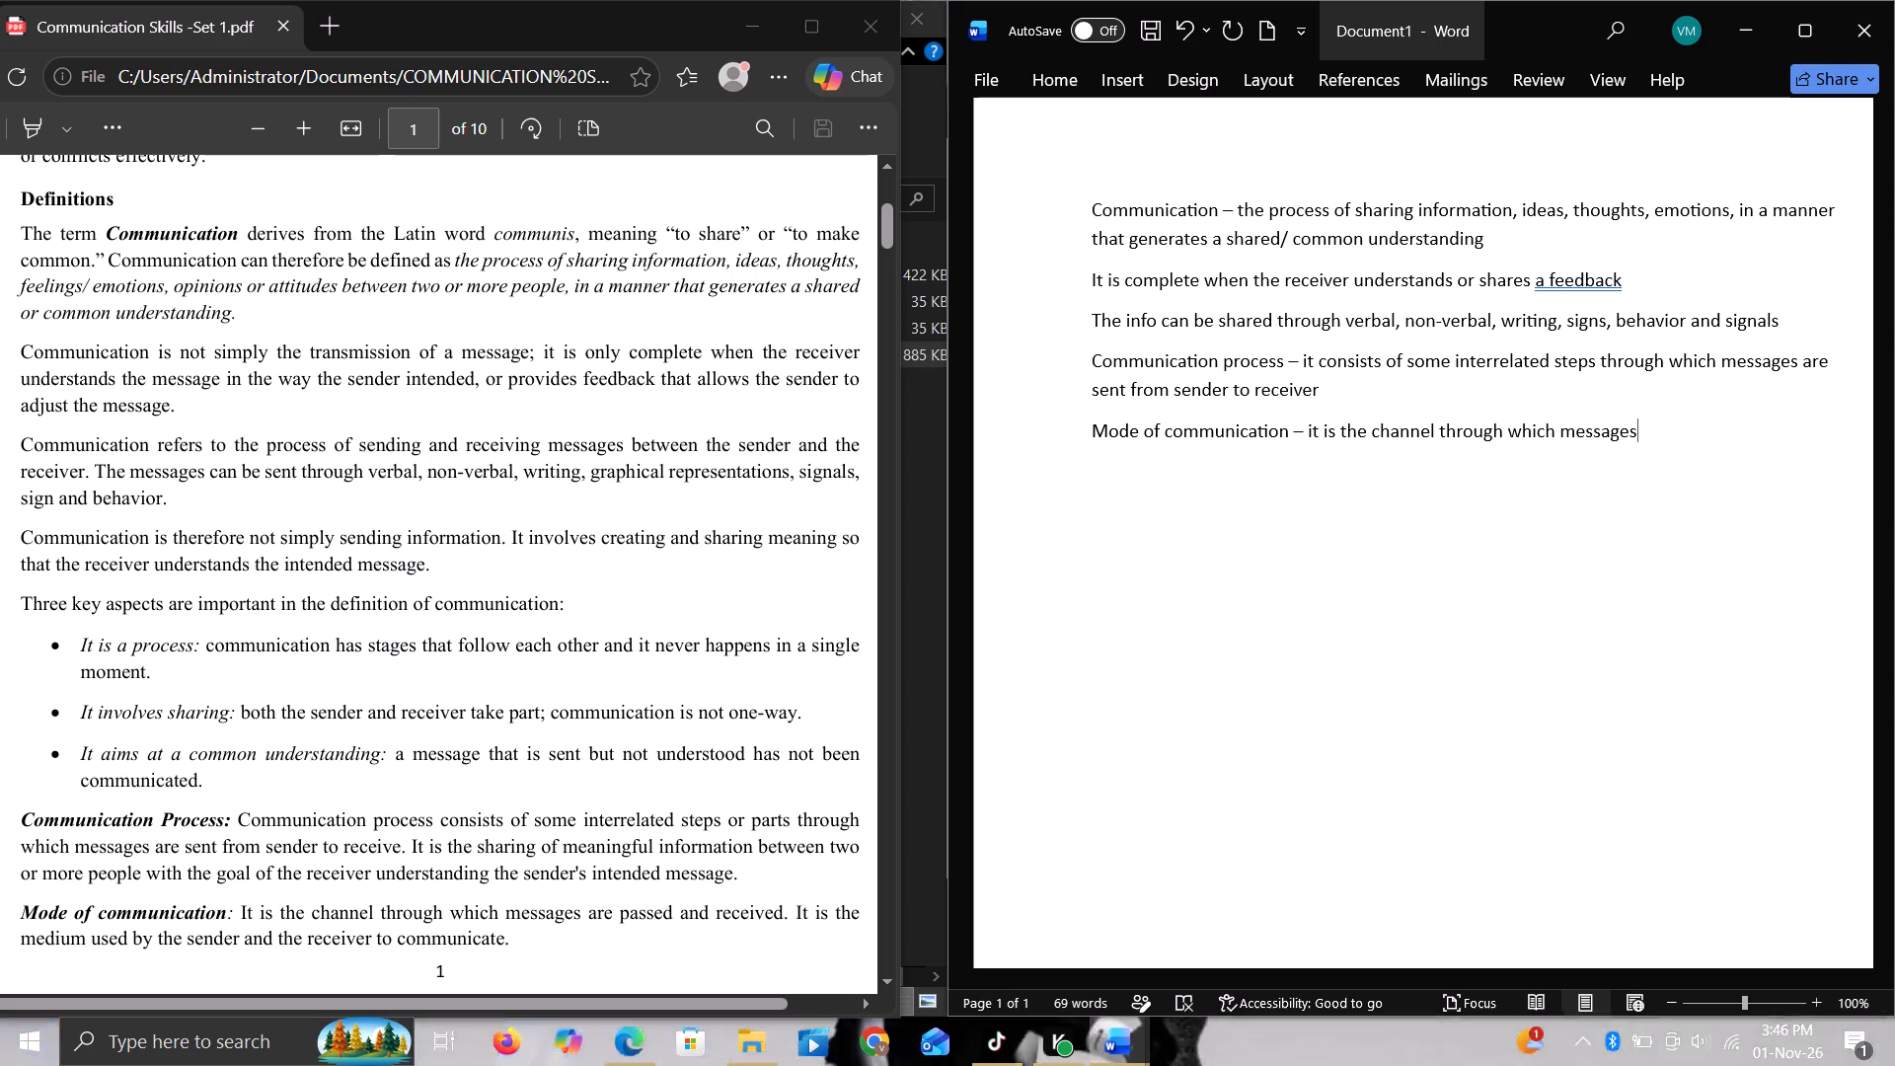
key("space")
type("are pass")
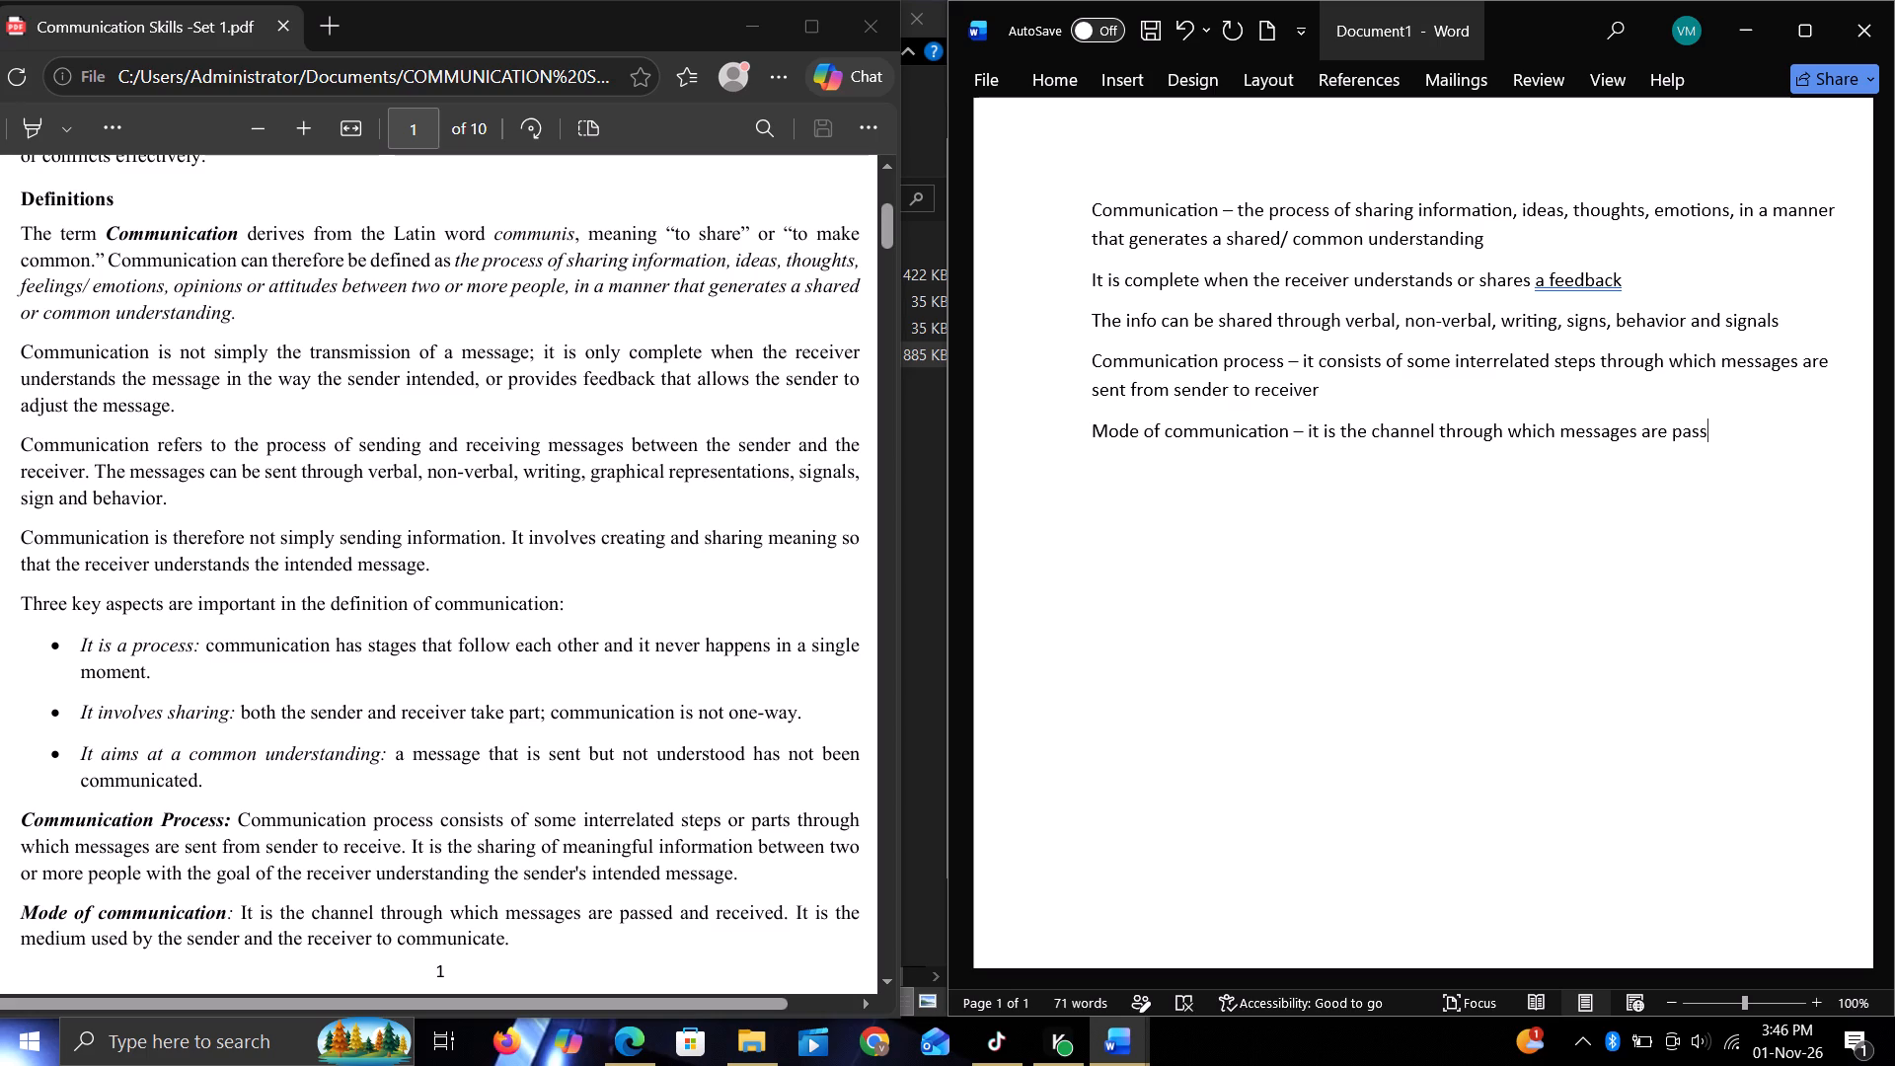
type("ed and received")
key("space")
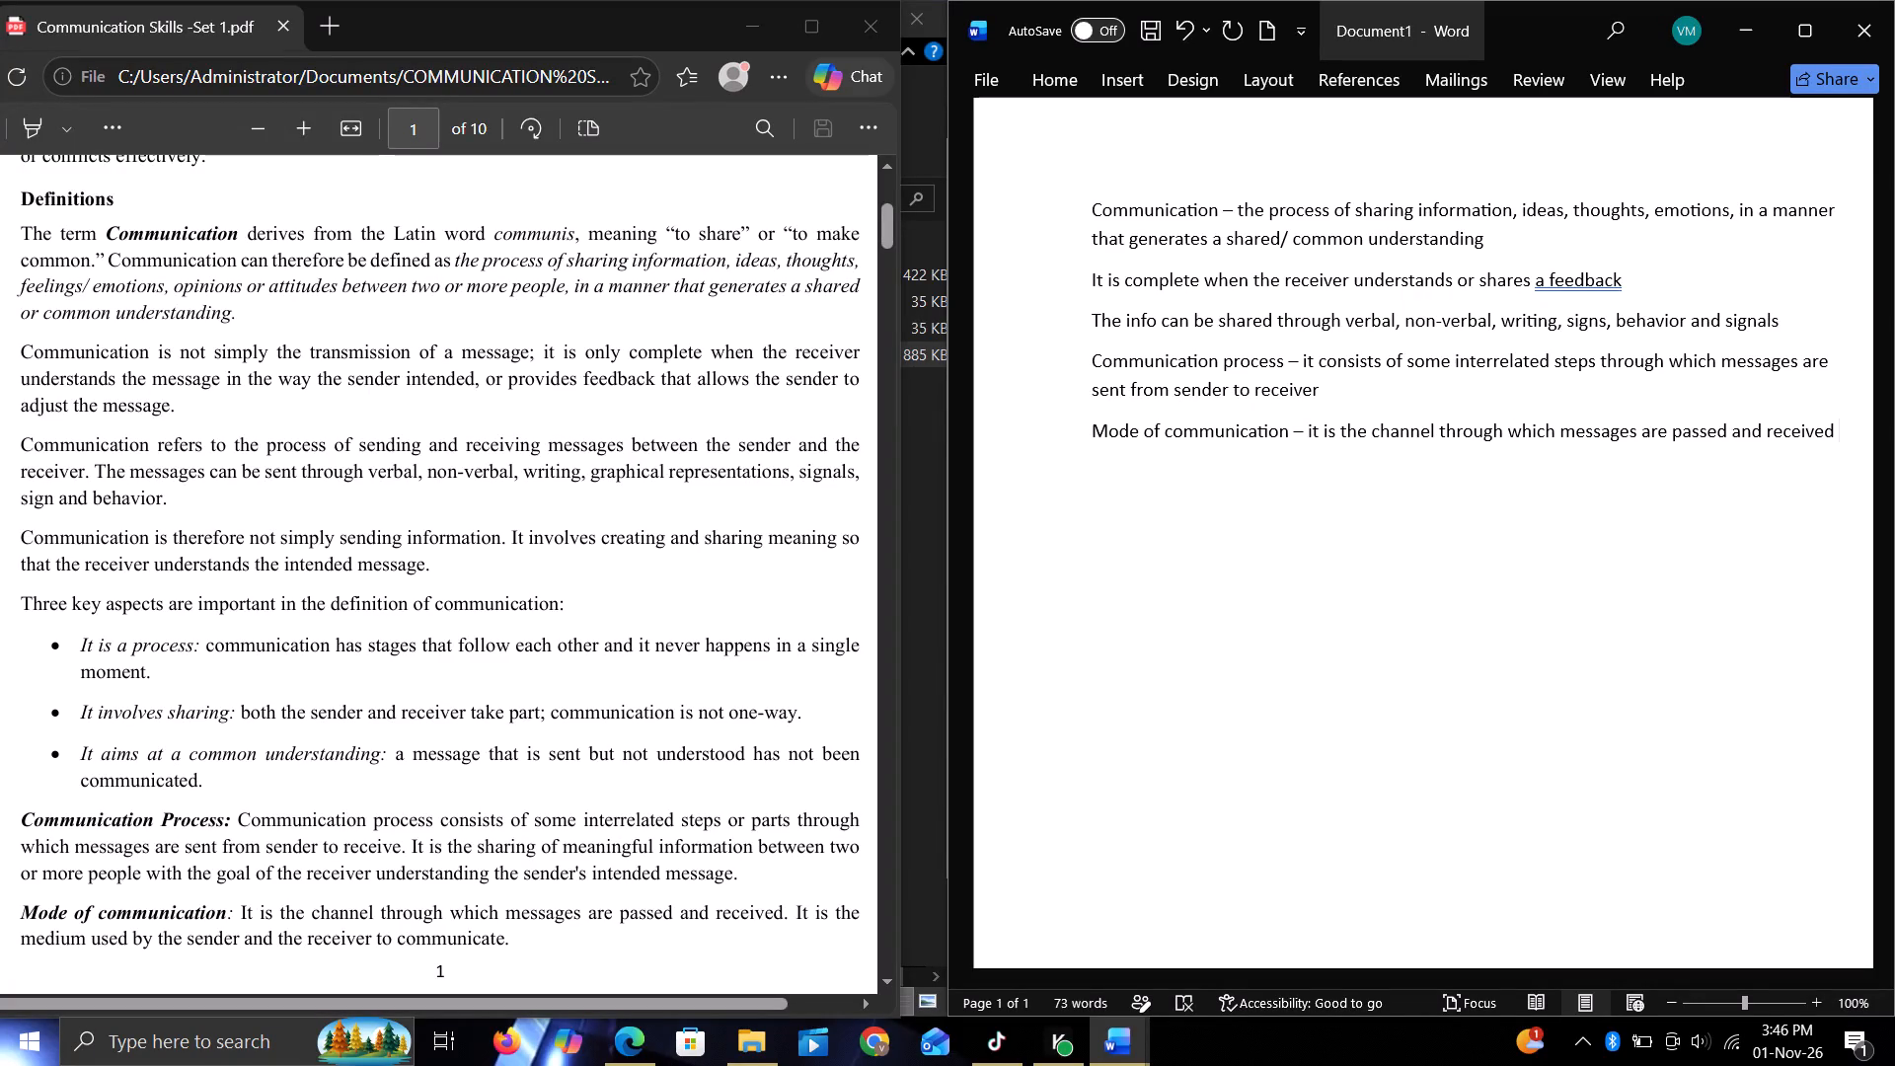
type("from the sender to rece")
Replace everything after "it is the" in the mode of communication sentence with "medium through which senders and receivers communicate".
key("BackSpace")
key("BackSpace")
key("BackSpace")
key("BackSpace")
key("BackSpace")
key("BackSpace")
key("BackSpace")
key("BackSpace")
key("BackSpace")
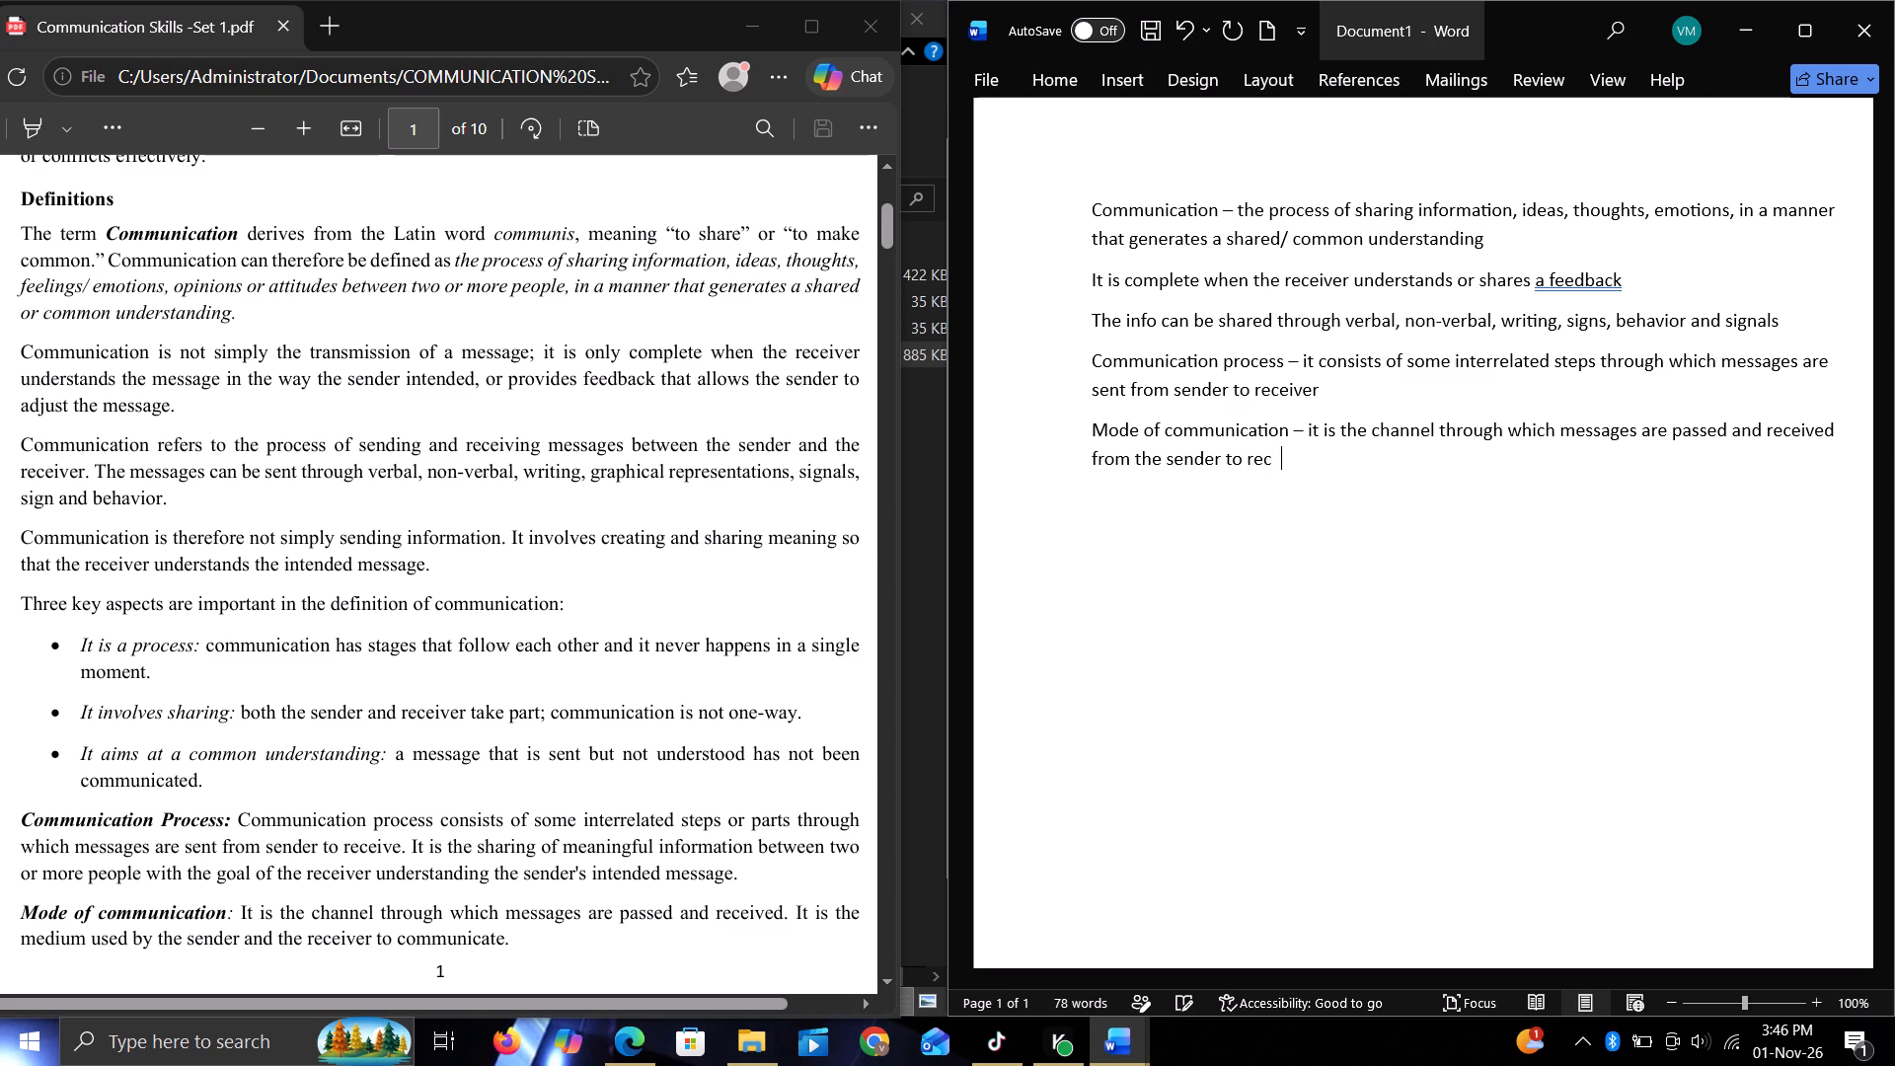
key("BackSpace")
key("BackSpace")
key("BackSpace")
key("BackSpace")
key("BackSpace")
key("BackSpace")
key("BackSpace")
key("BackSpace")
key("BackSpace")
key("BackSpace")
key("BackSpace")
key("BackSpace")
key("BackSpace")
key("BackSpace")
key("BackSpace")
key("BackSpace")
key("BackSpace")
key("BackSpace")
key("BackSpace")
key("BackSpace")
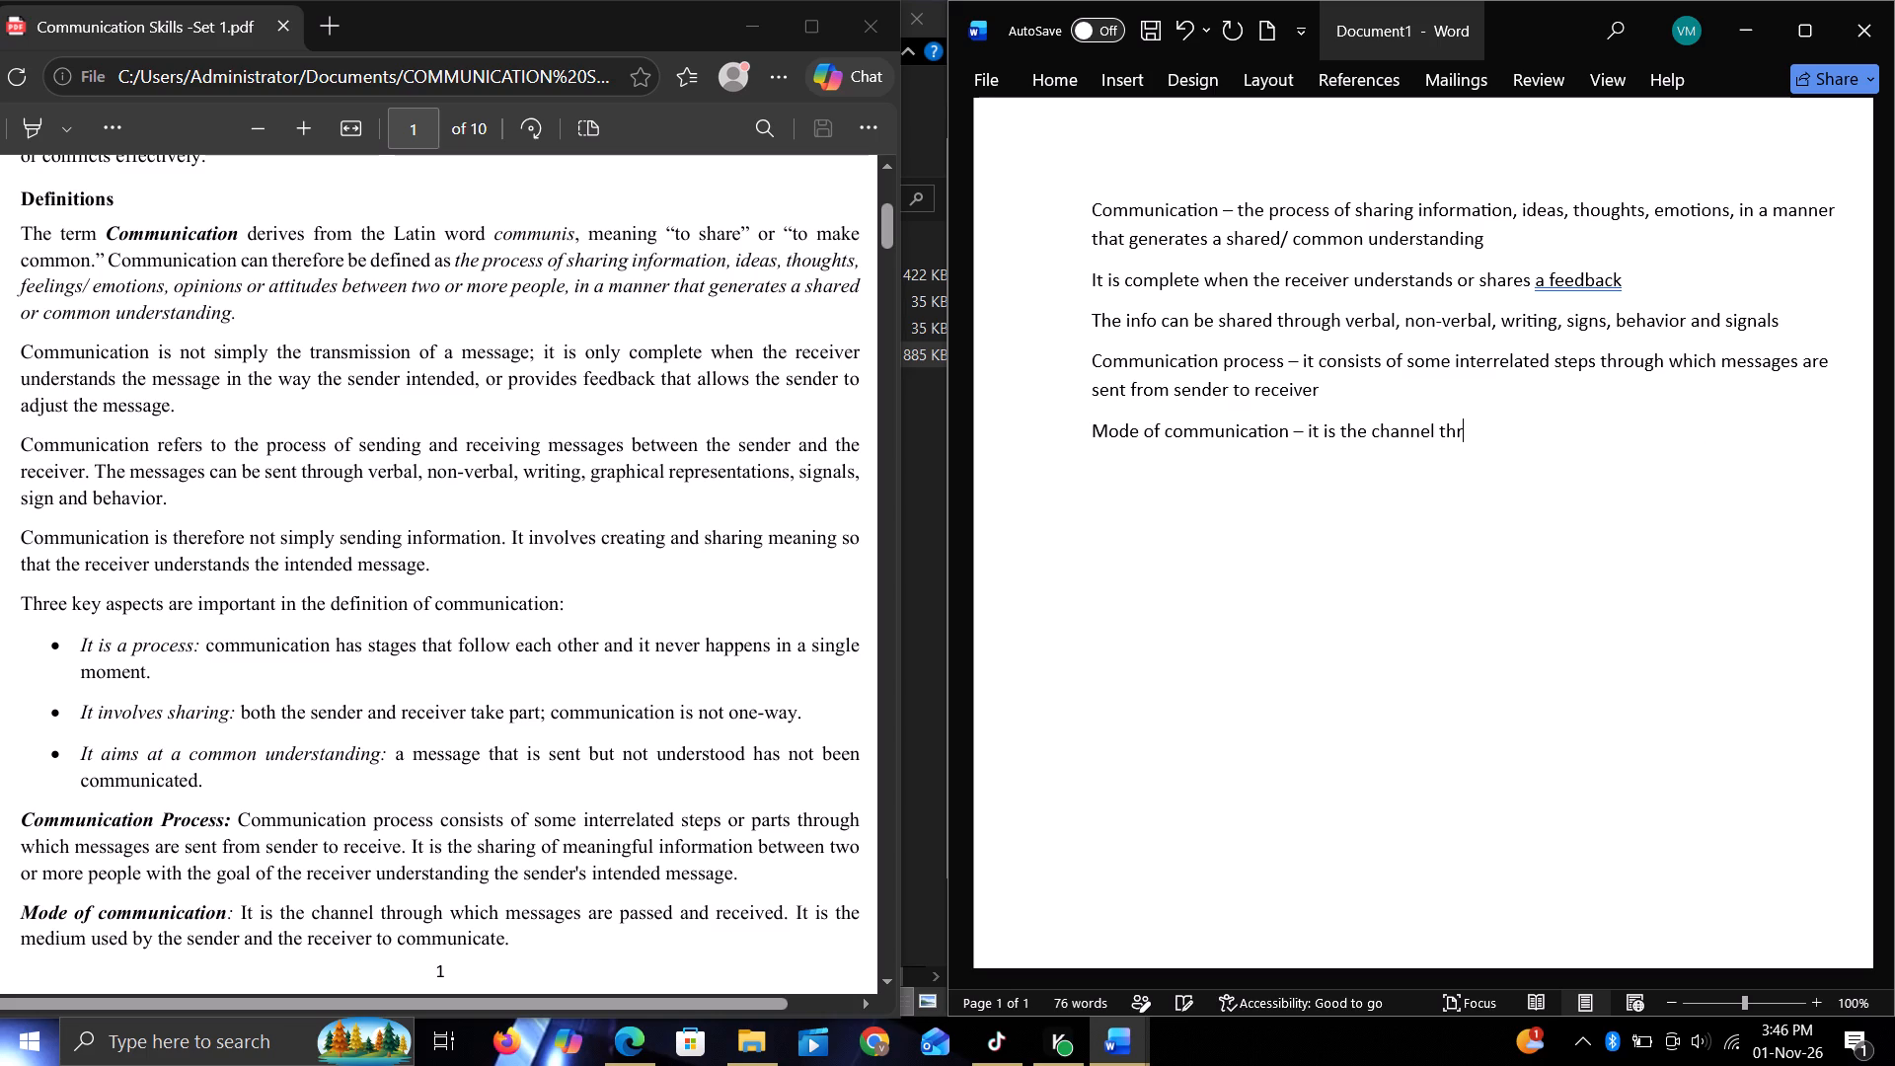
key("BackSpace")
key("BackSpace")
key("BackSpace")
key("BackSpace")
key("BackSpace")
key("BackSpace")
key("BackSpace")
key("BackSpace")
key("BackSpace")
key("BackSpace")
key("BackSpace")
type("medu")
key("BackSpace")
type("ium through whi")
type("ch senders and receivers commmun")
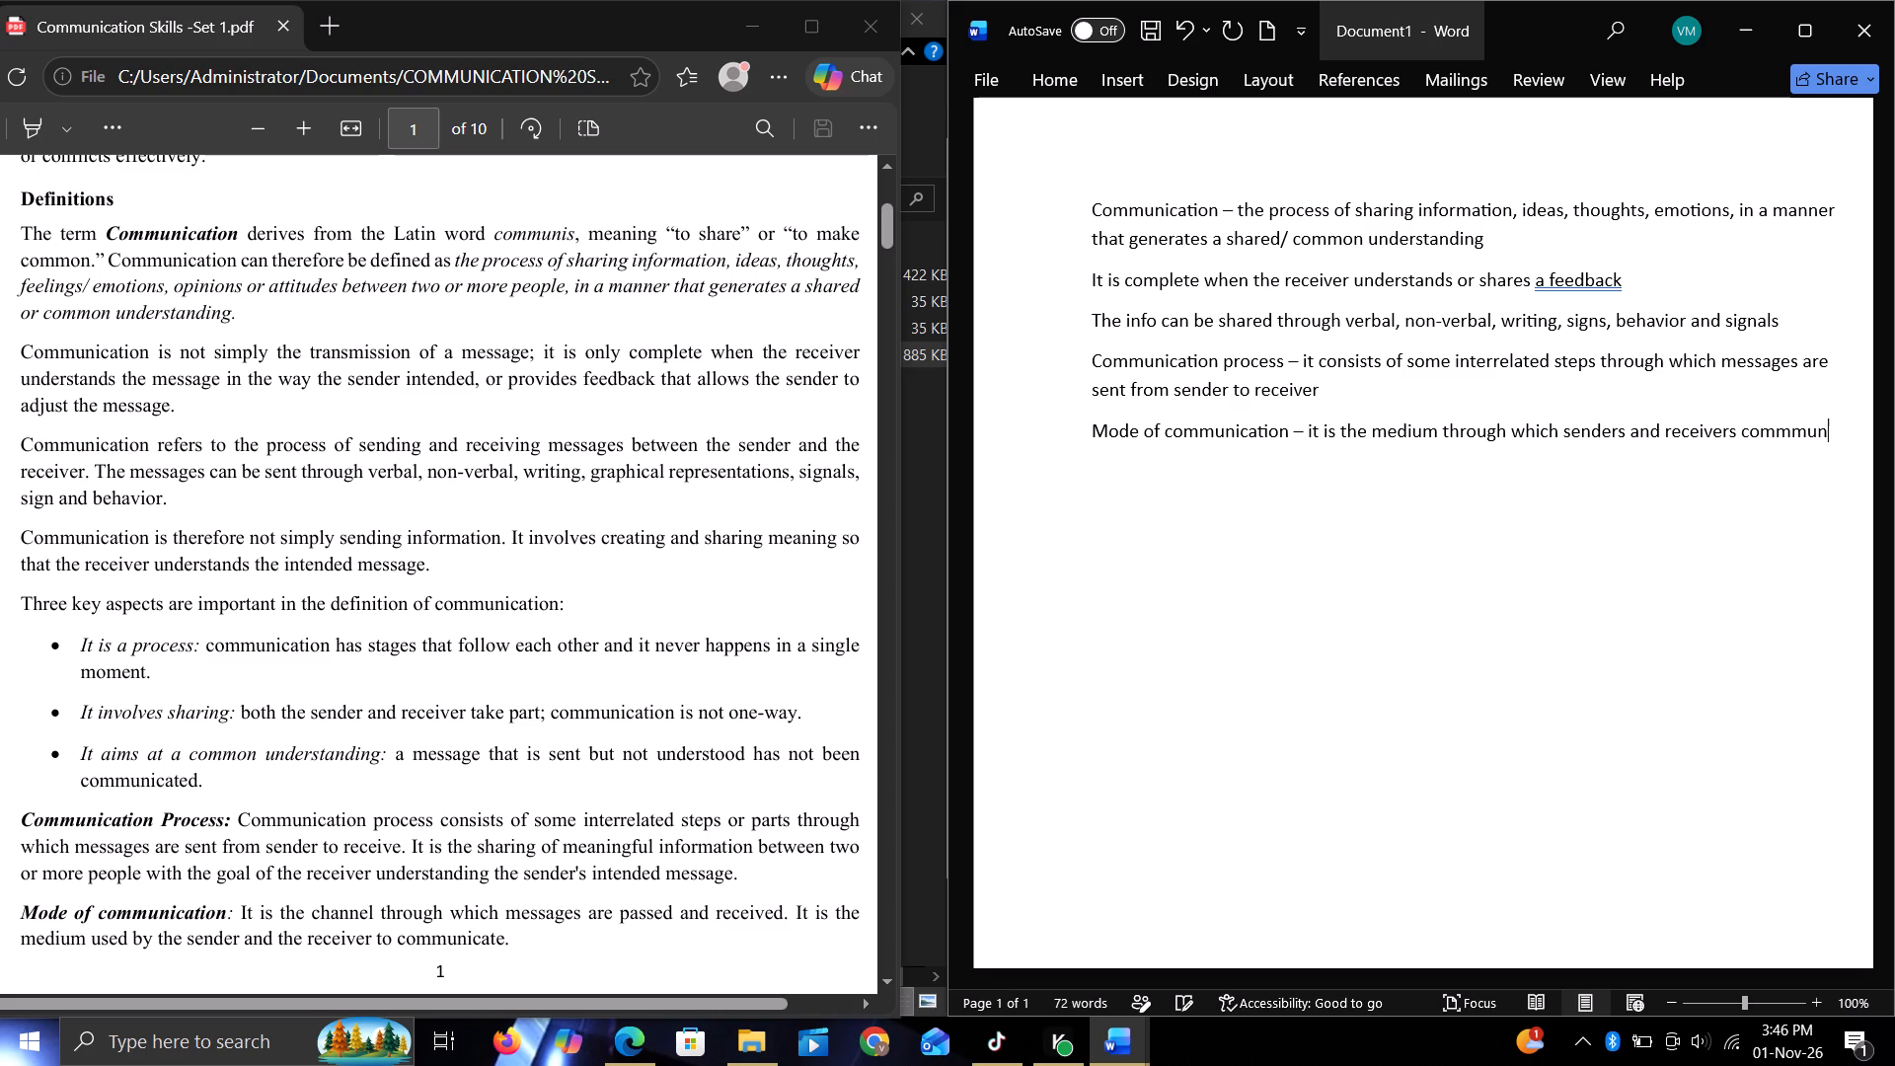
type("icate")
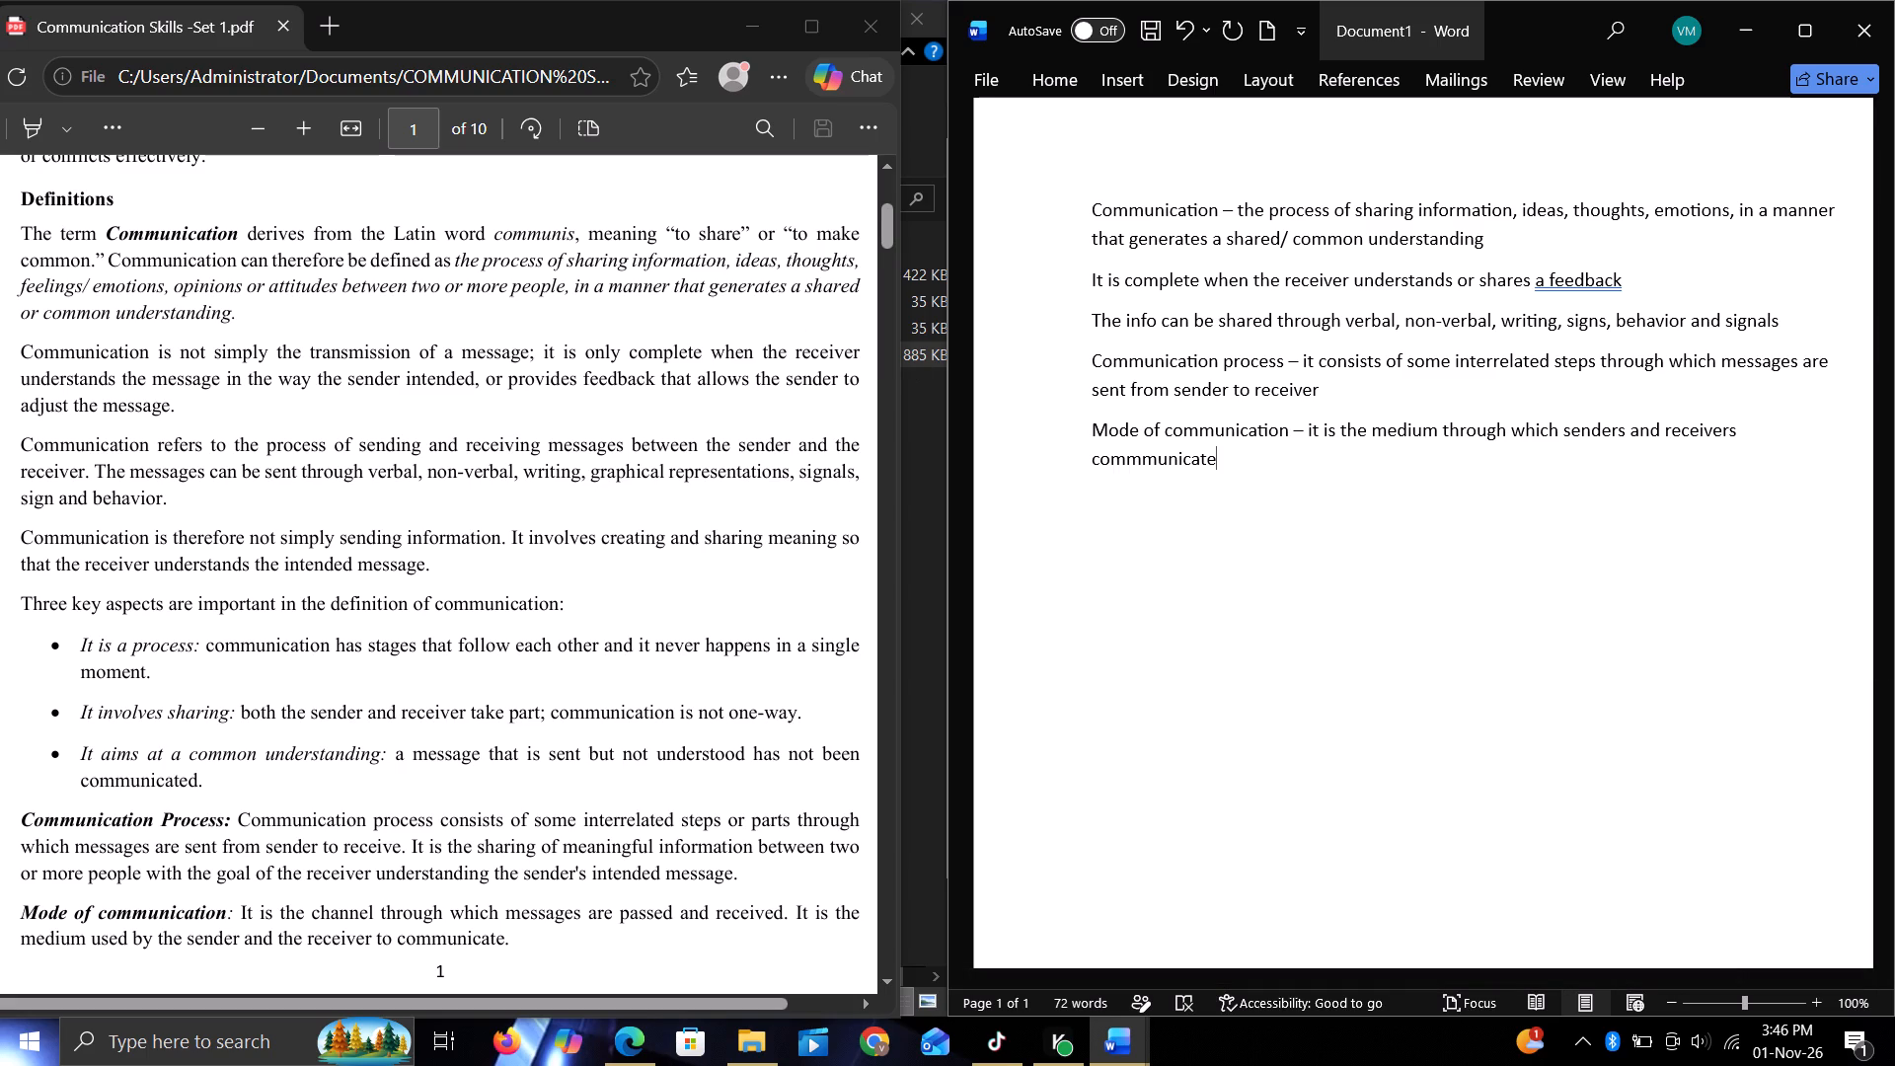
Start a sixth paragraph with "Effective communication –", following the next definition on page 2 of the PDF.
scroll(756, 398, "down", 7)
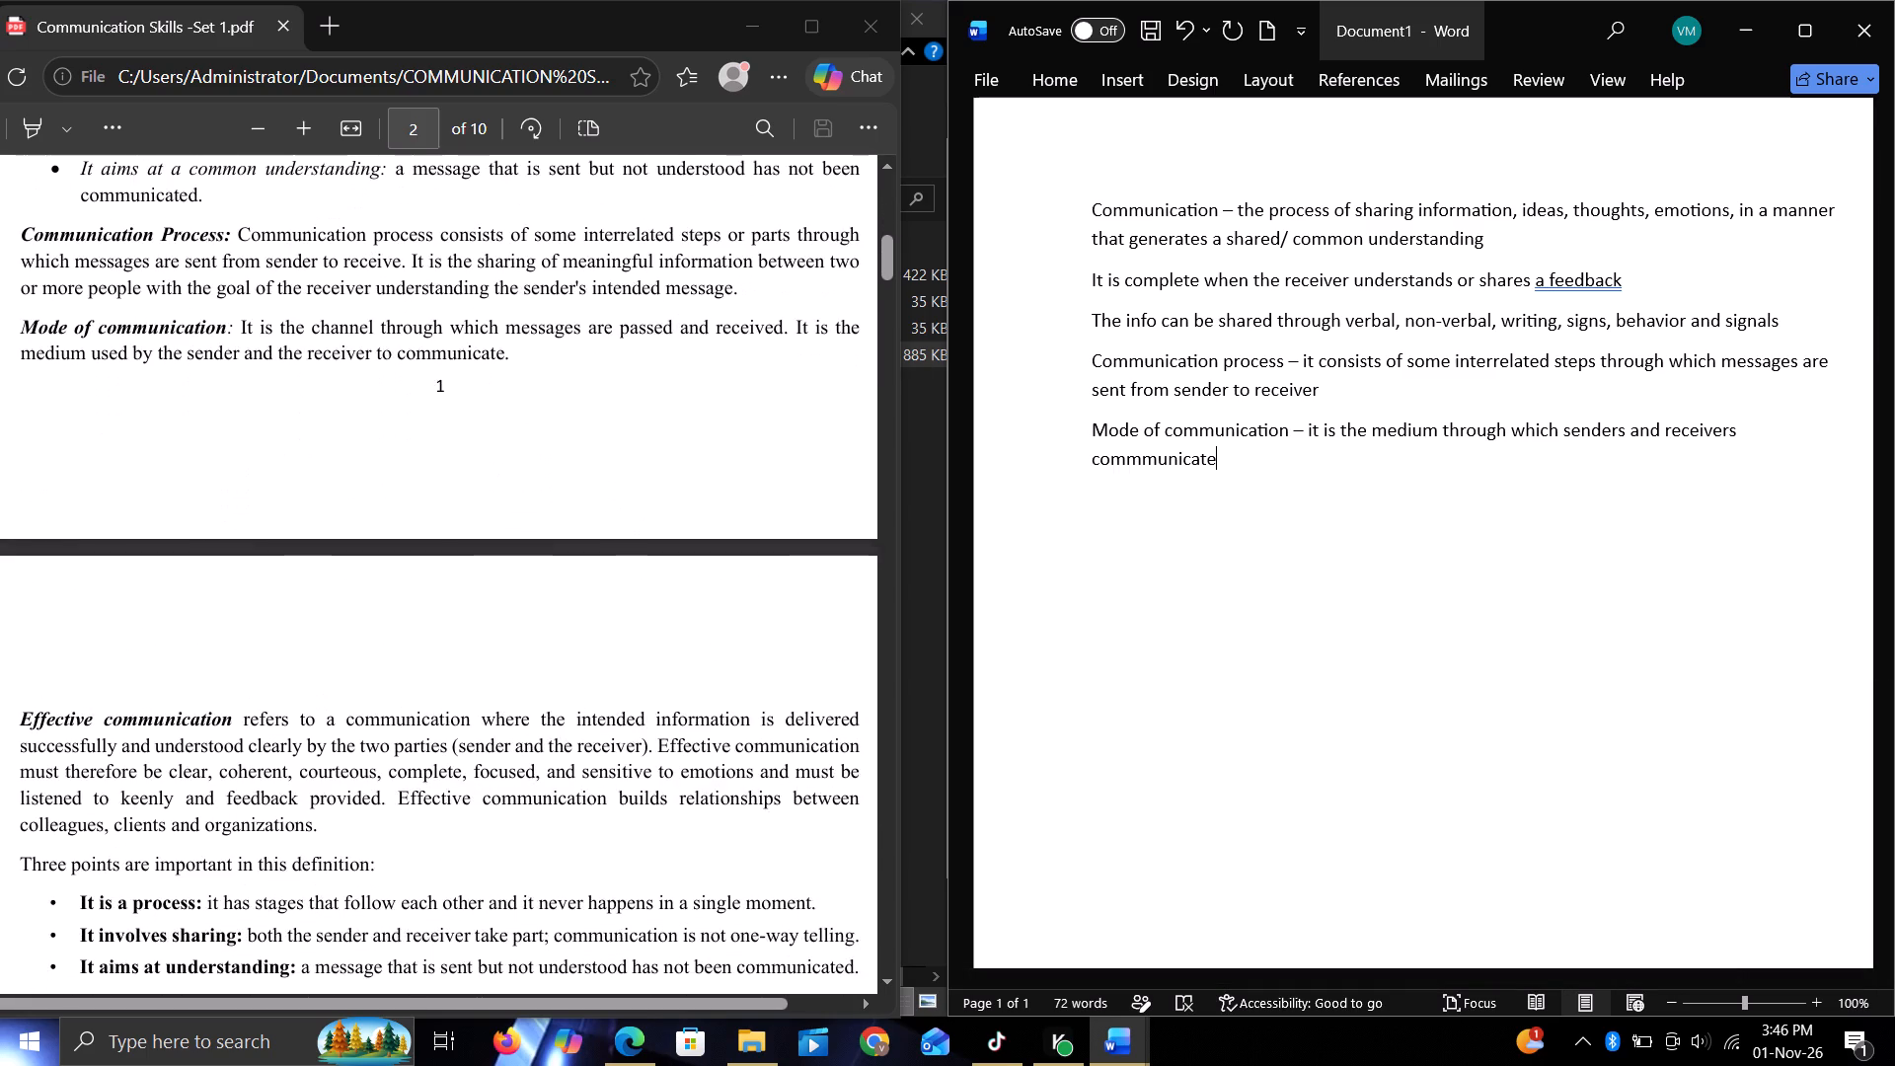
scroll(756, 398, "down", 1)
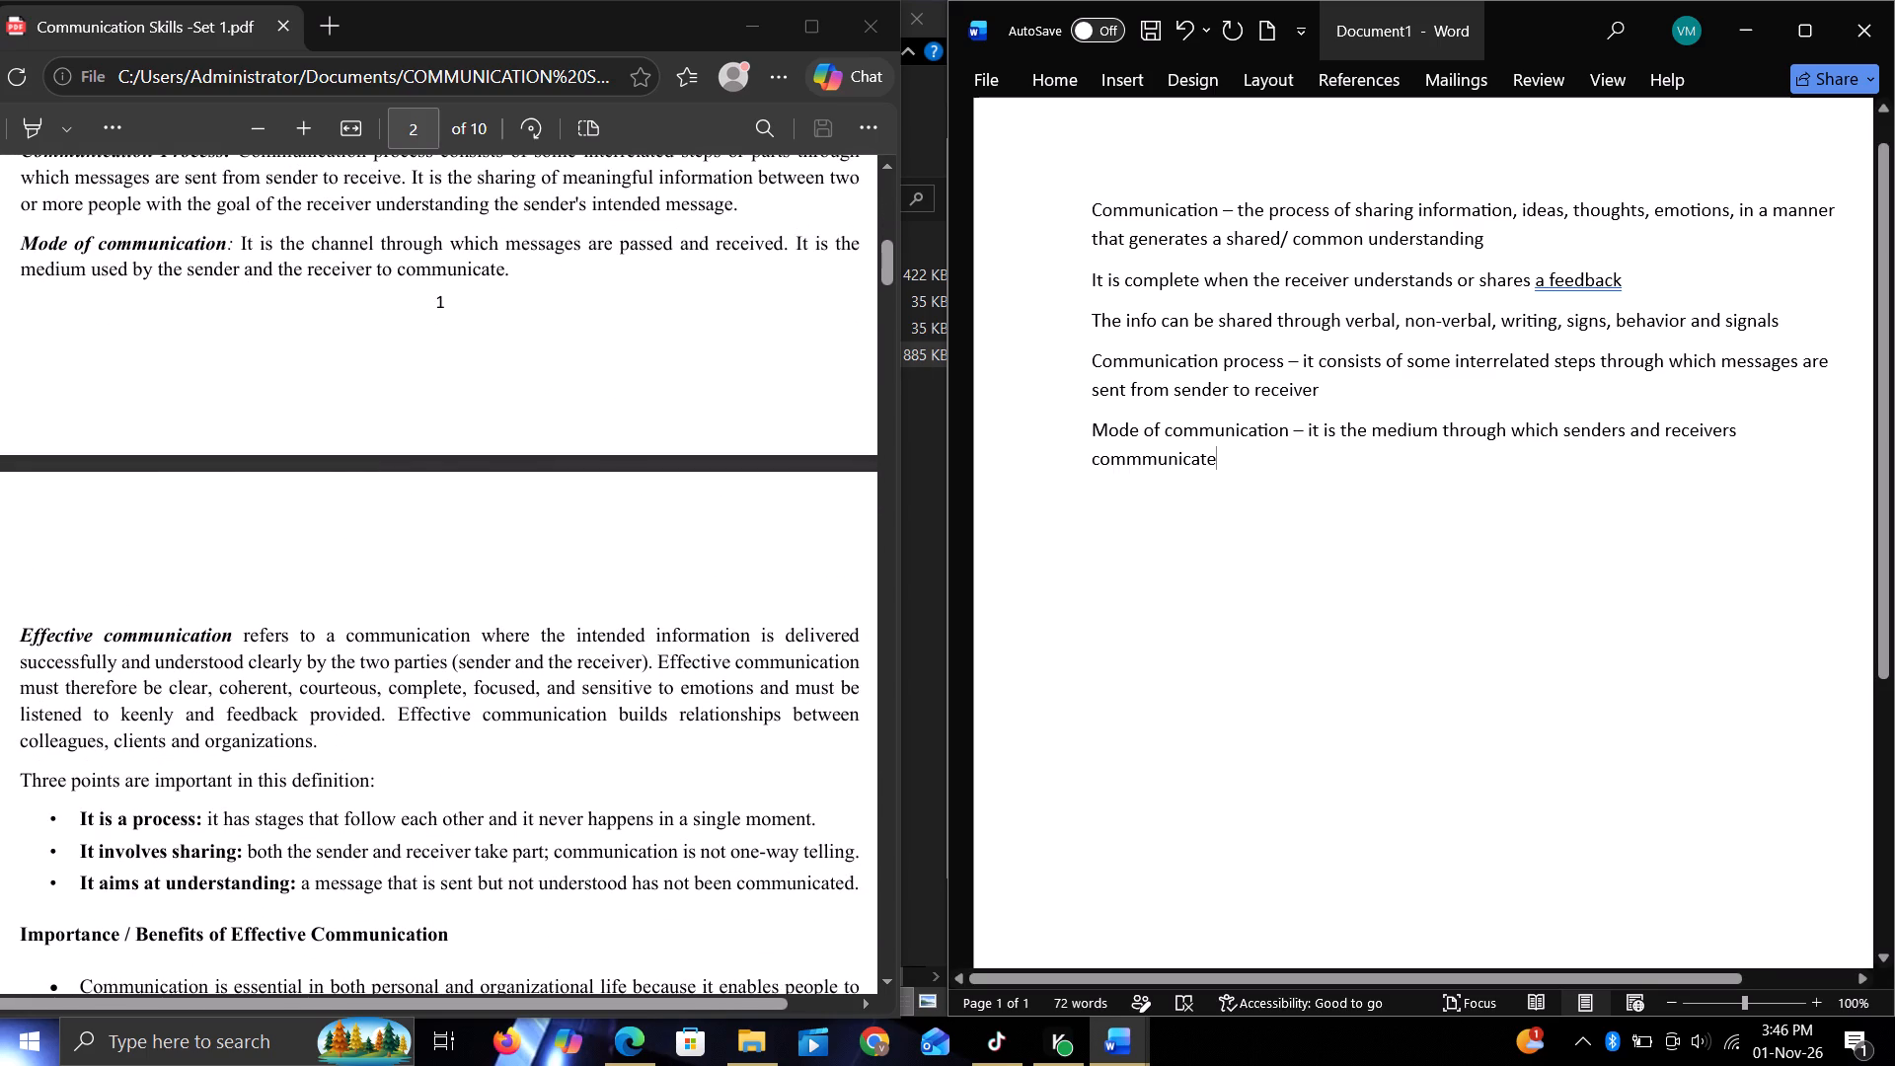
key("Return")
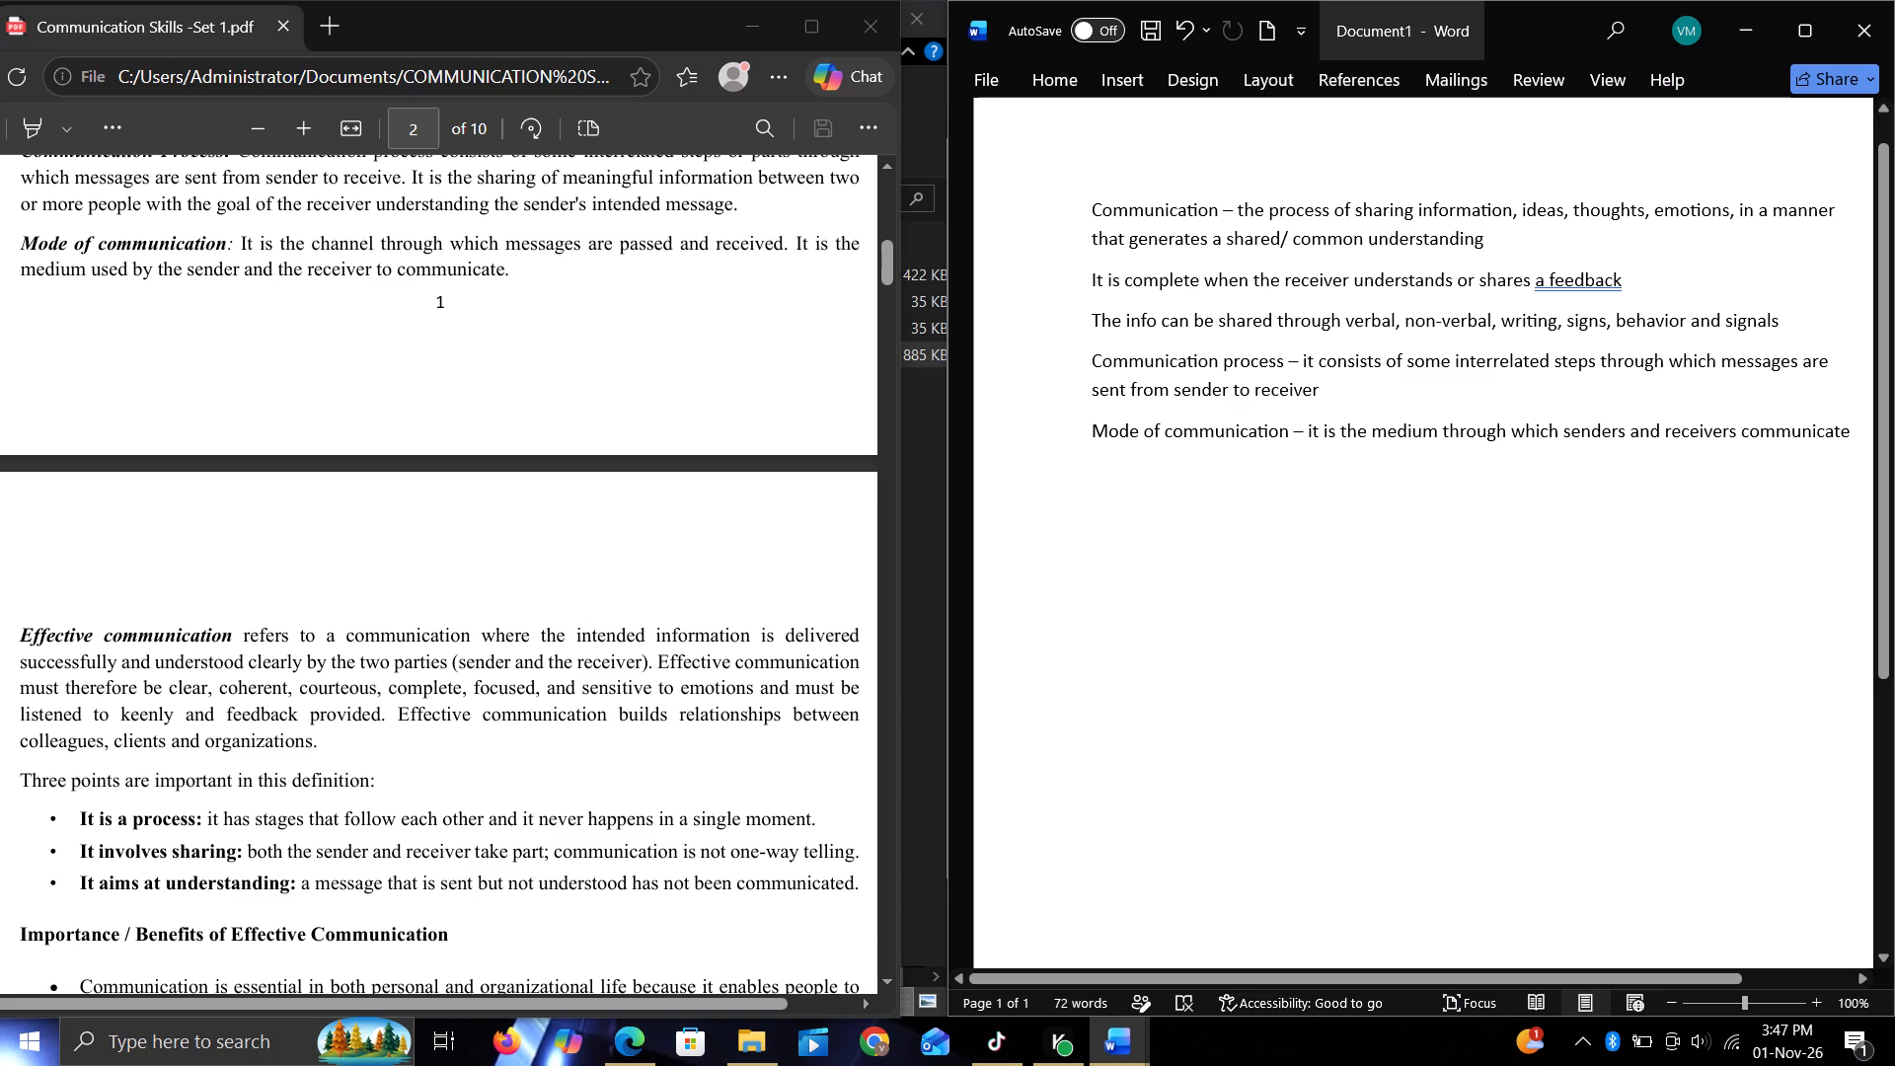
scroll(441, 488, "up", 1)
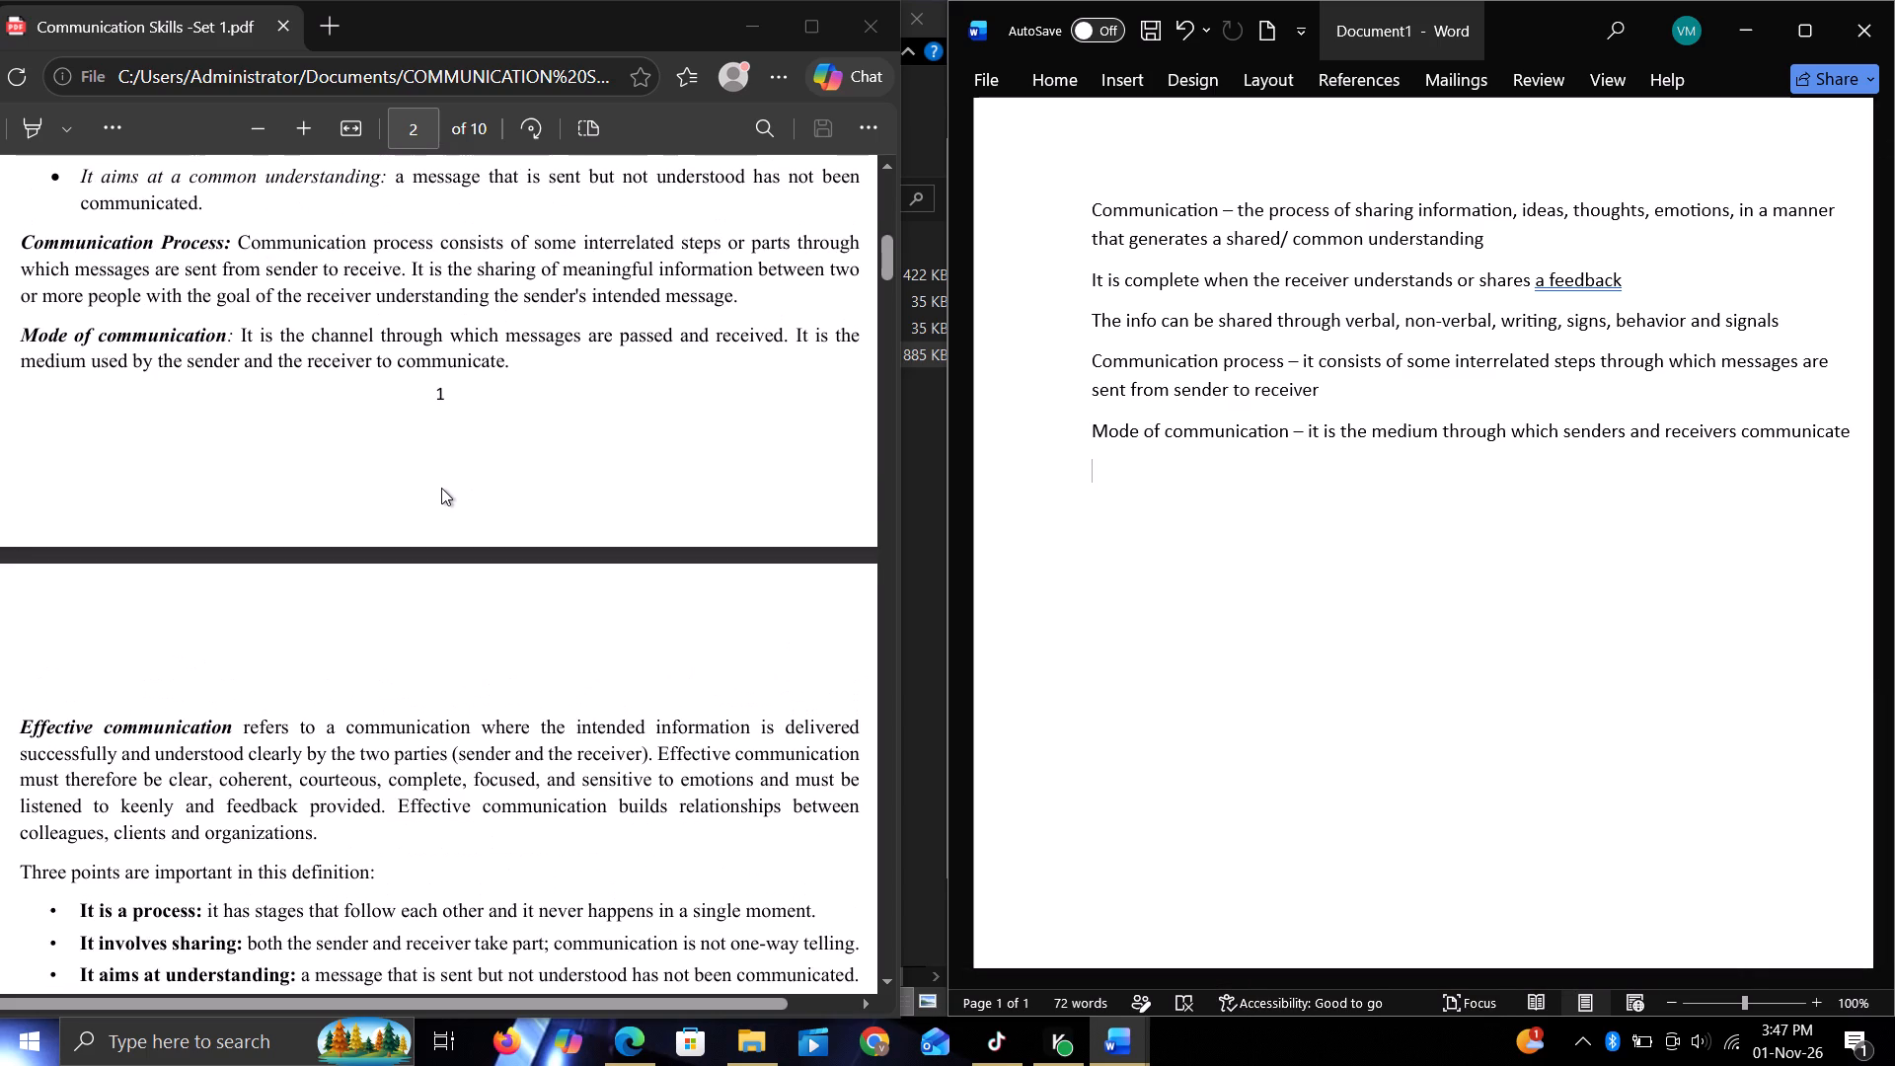
scroll(441, 488, "up", 1)
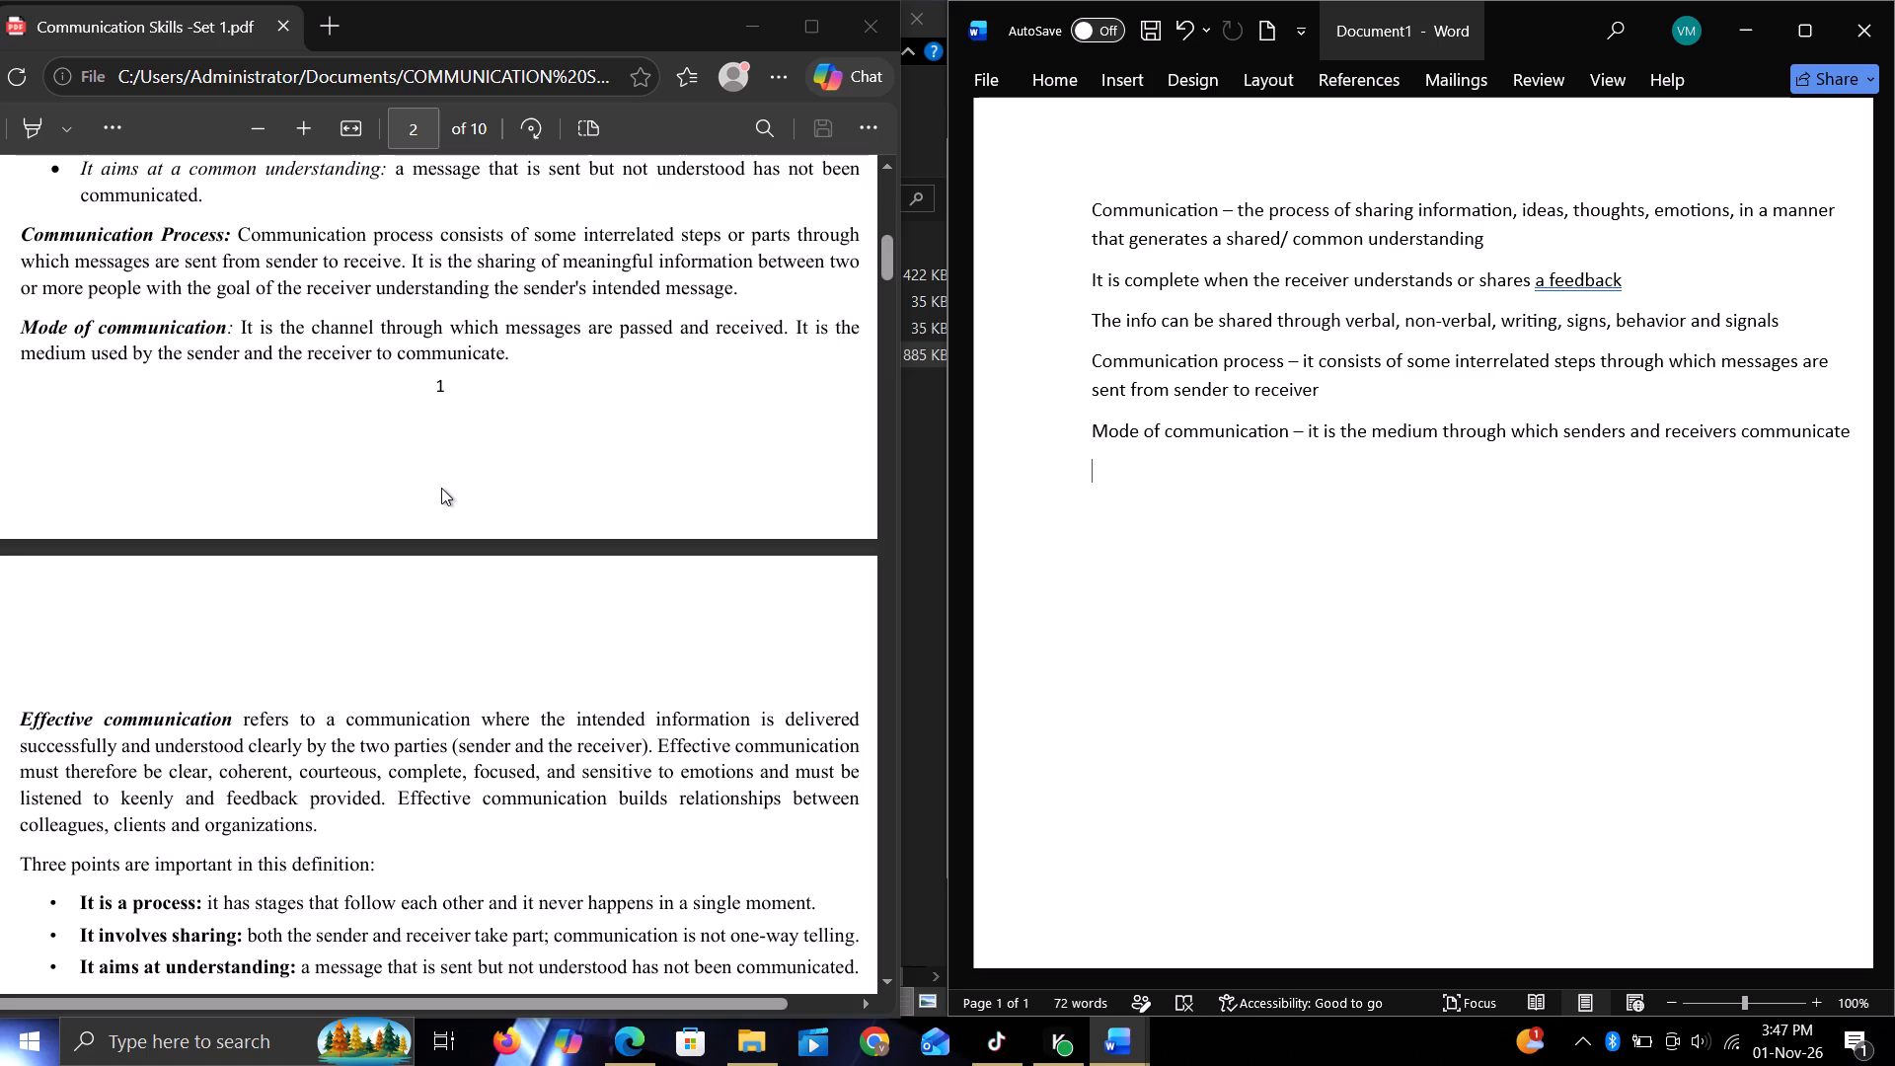
scroll(441, 488, "down", 2)
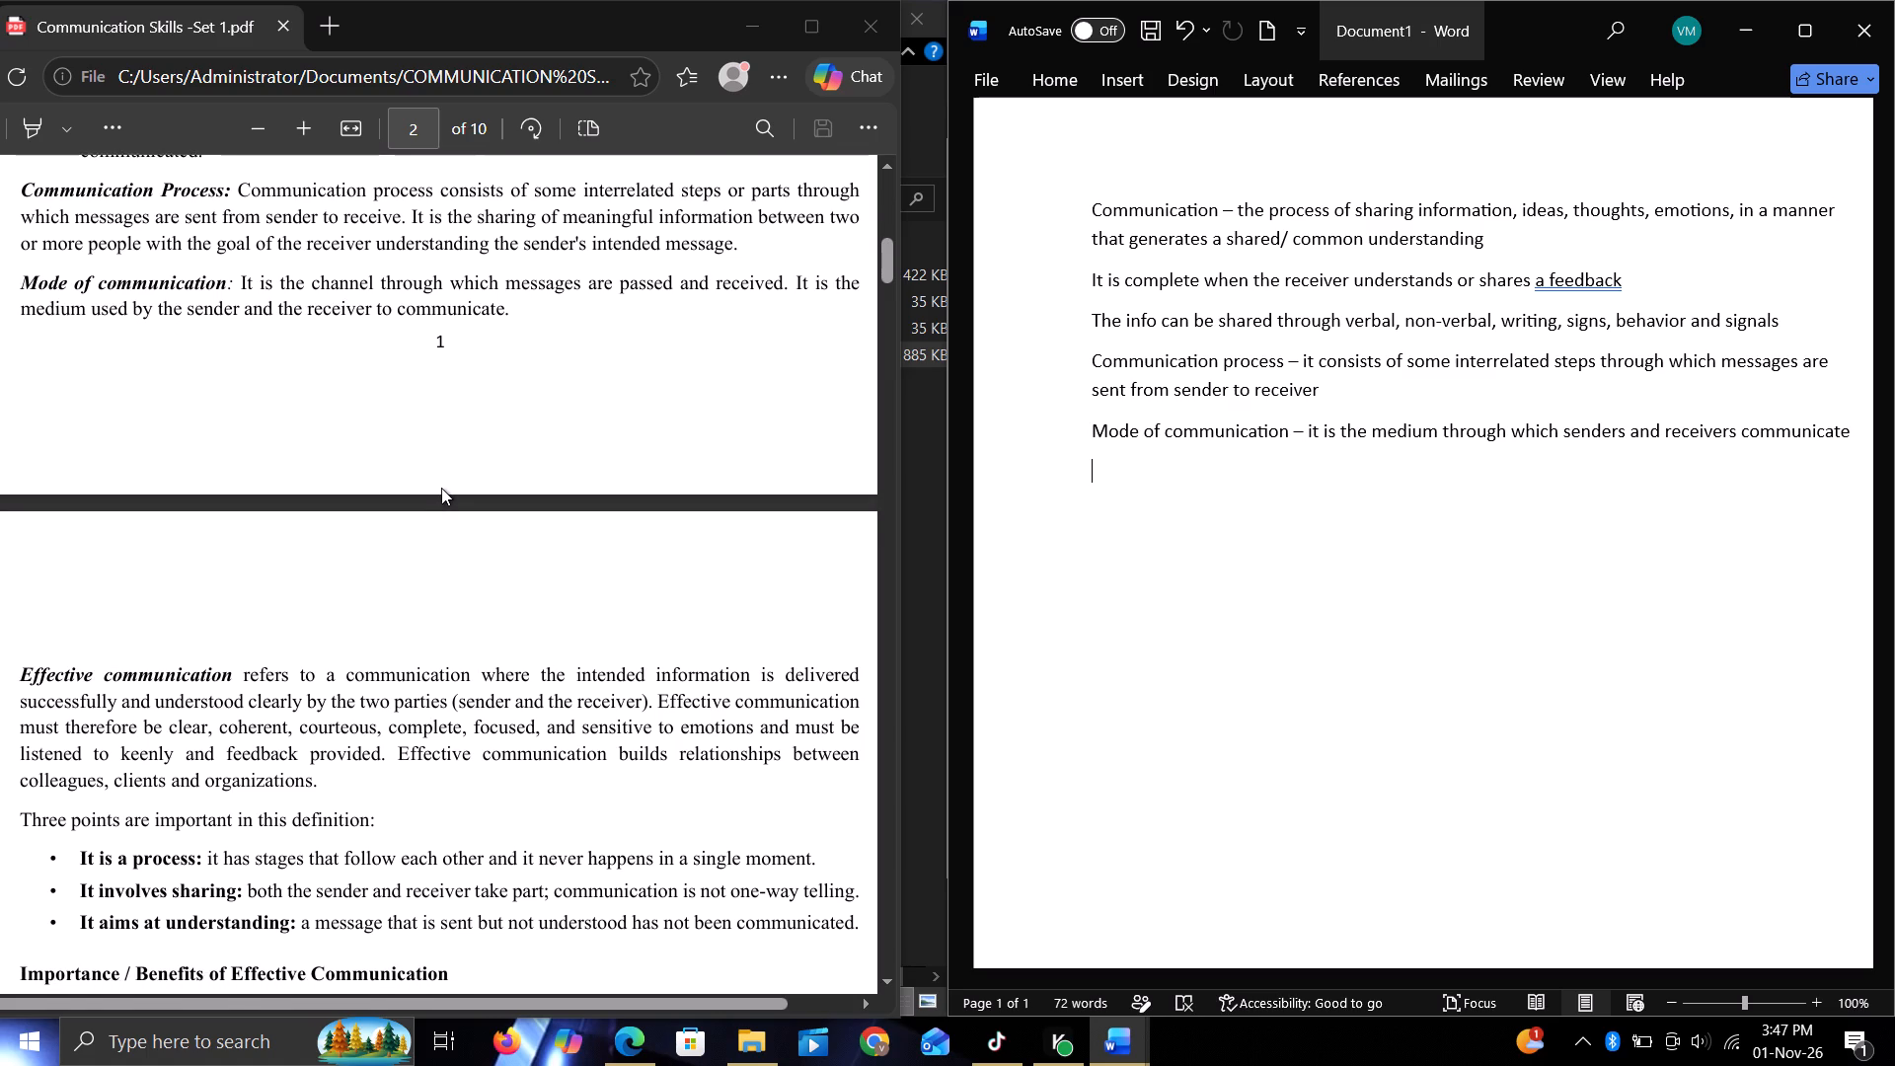
scroll(441, 488, "down", 3)
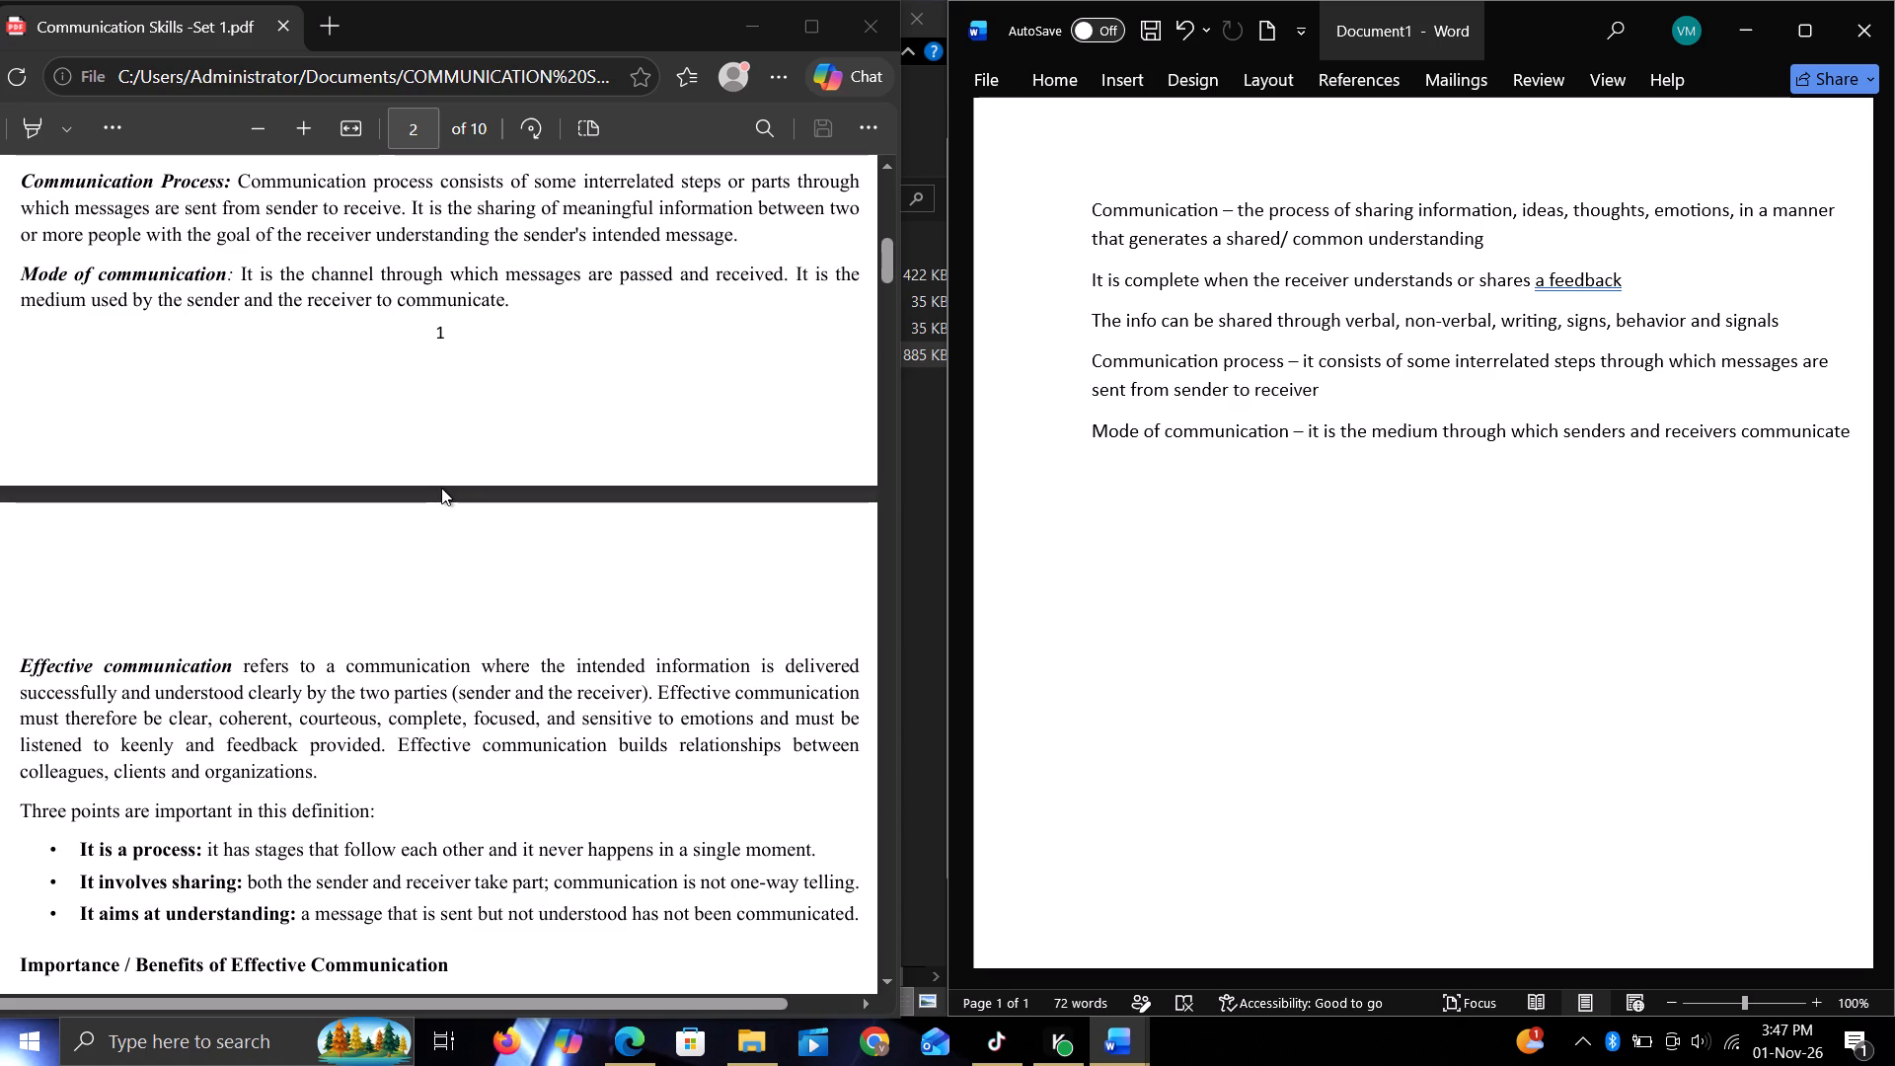
type("effect")
key("t")
key("BackSpace")
type("ive communication -")
key("space")
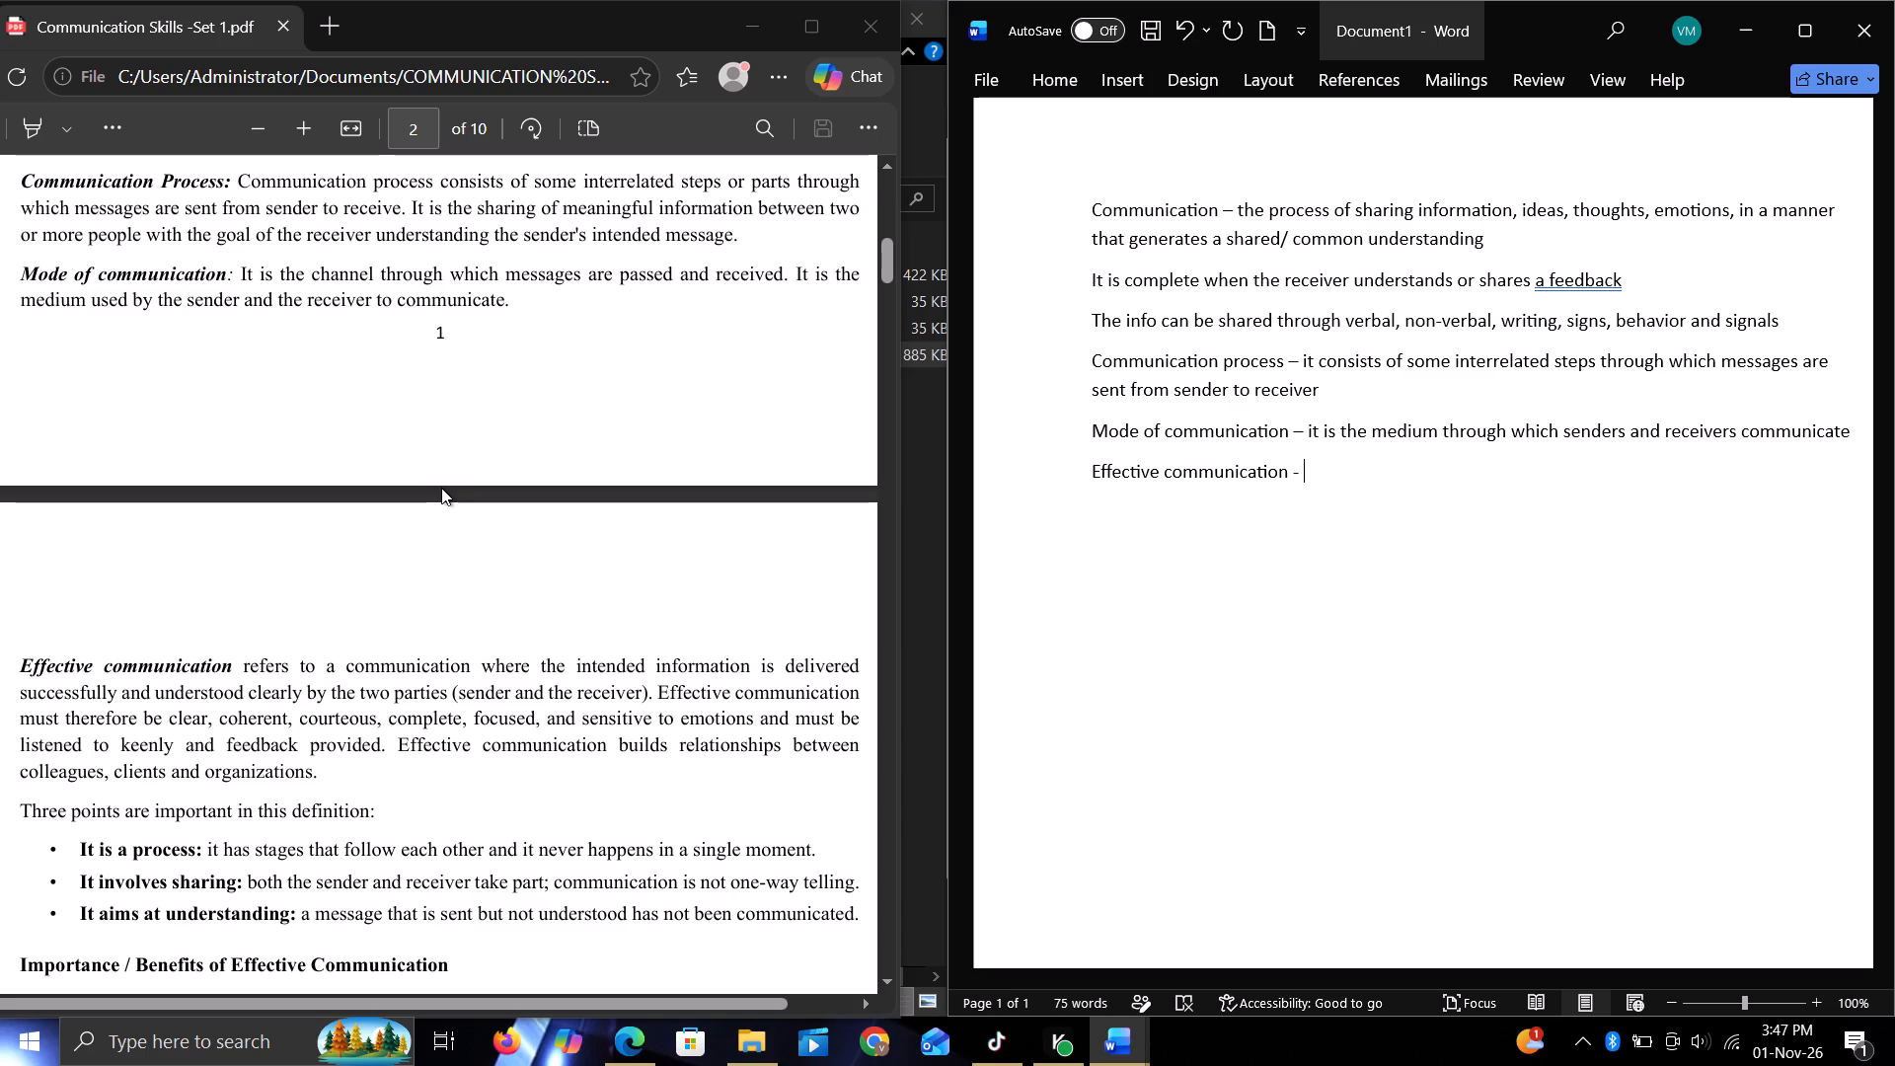
Continue the effective communication definition with "refers to a communication where the intended info".
type("refers to a communication")
key("space")
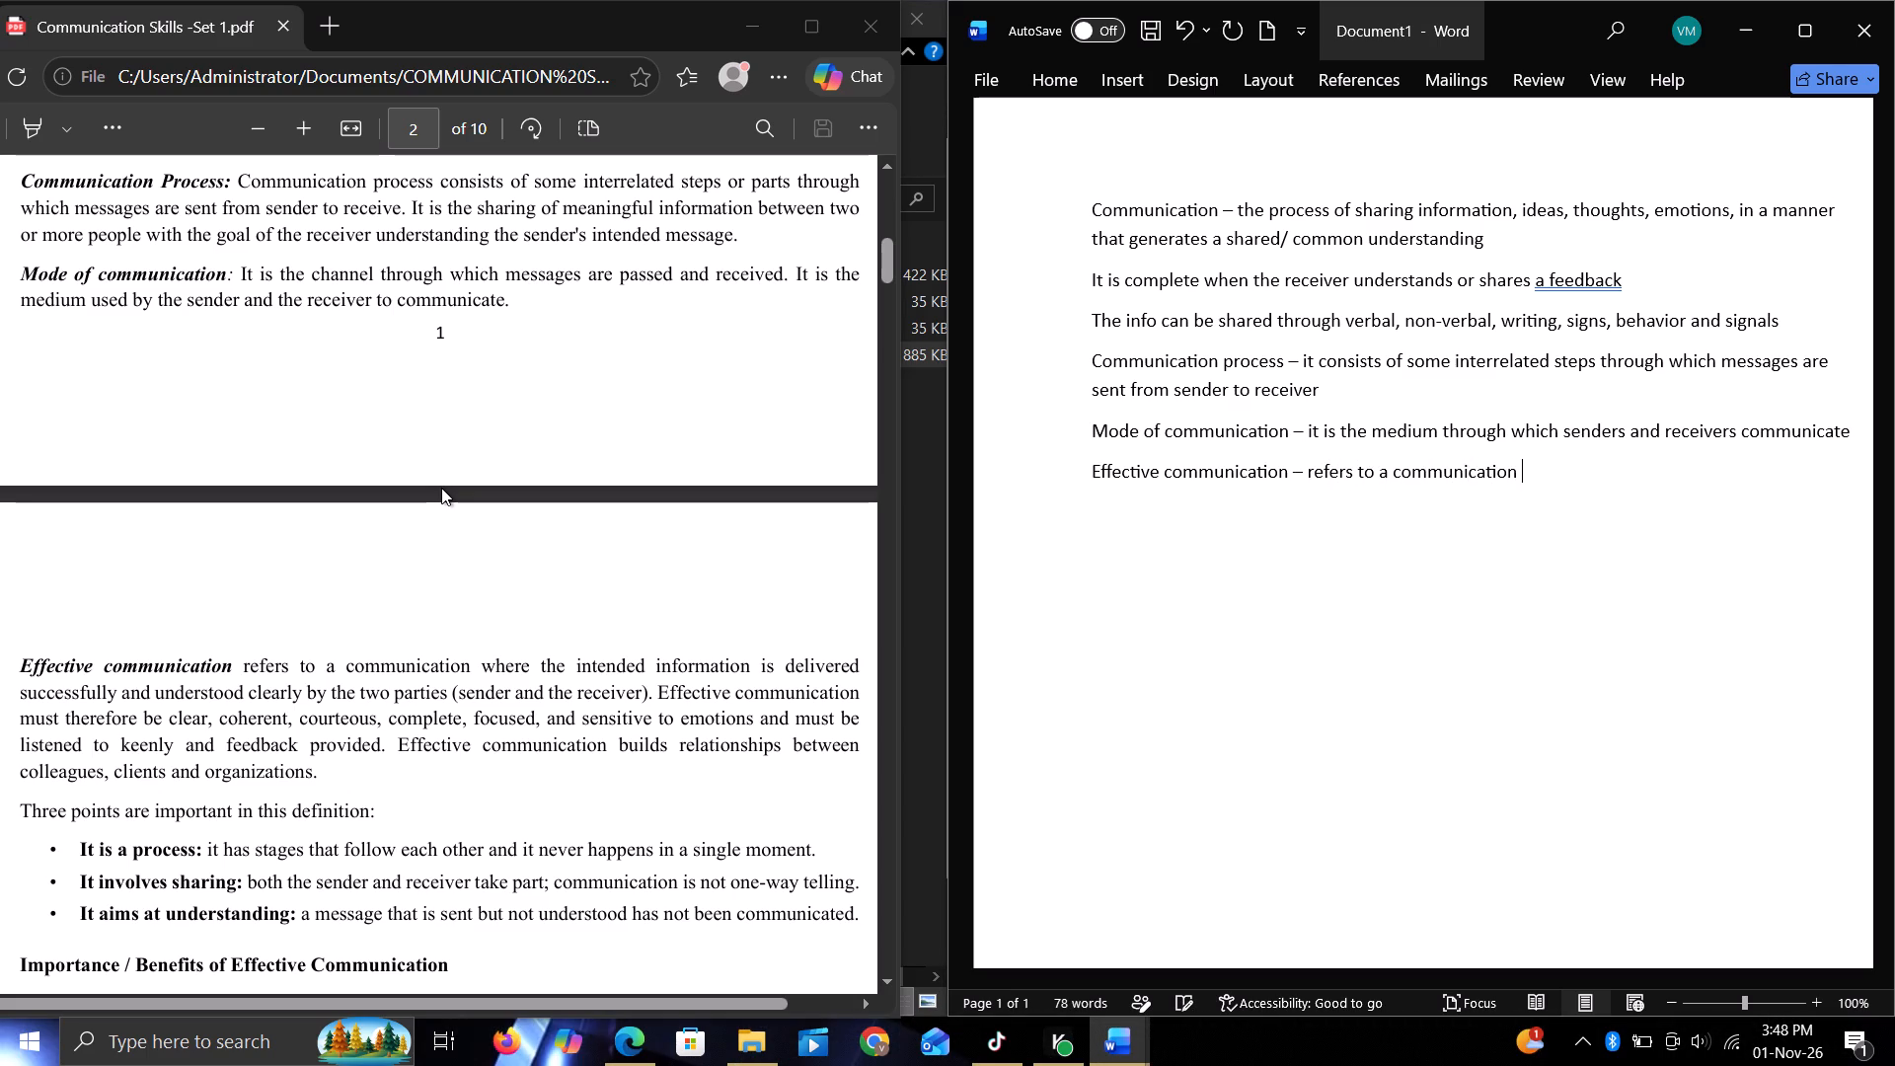
type("whw")
key("BackSpace")
type("ere the intended i")
type("nfo")
key("space")
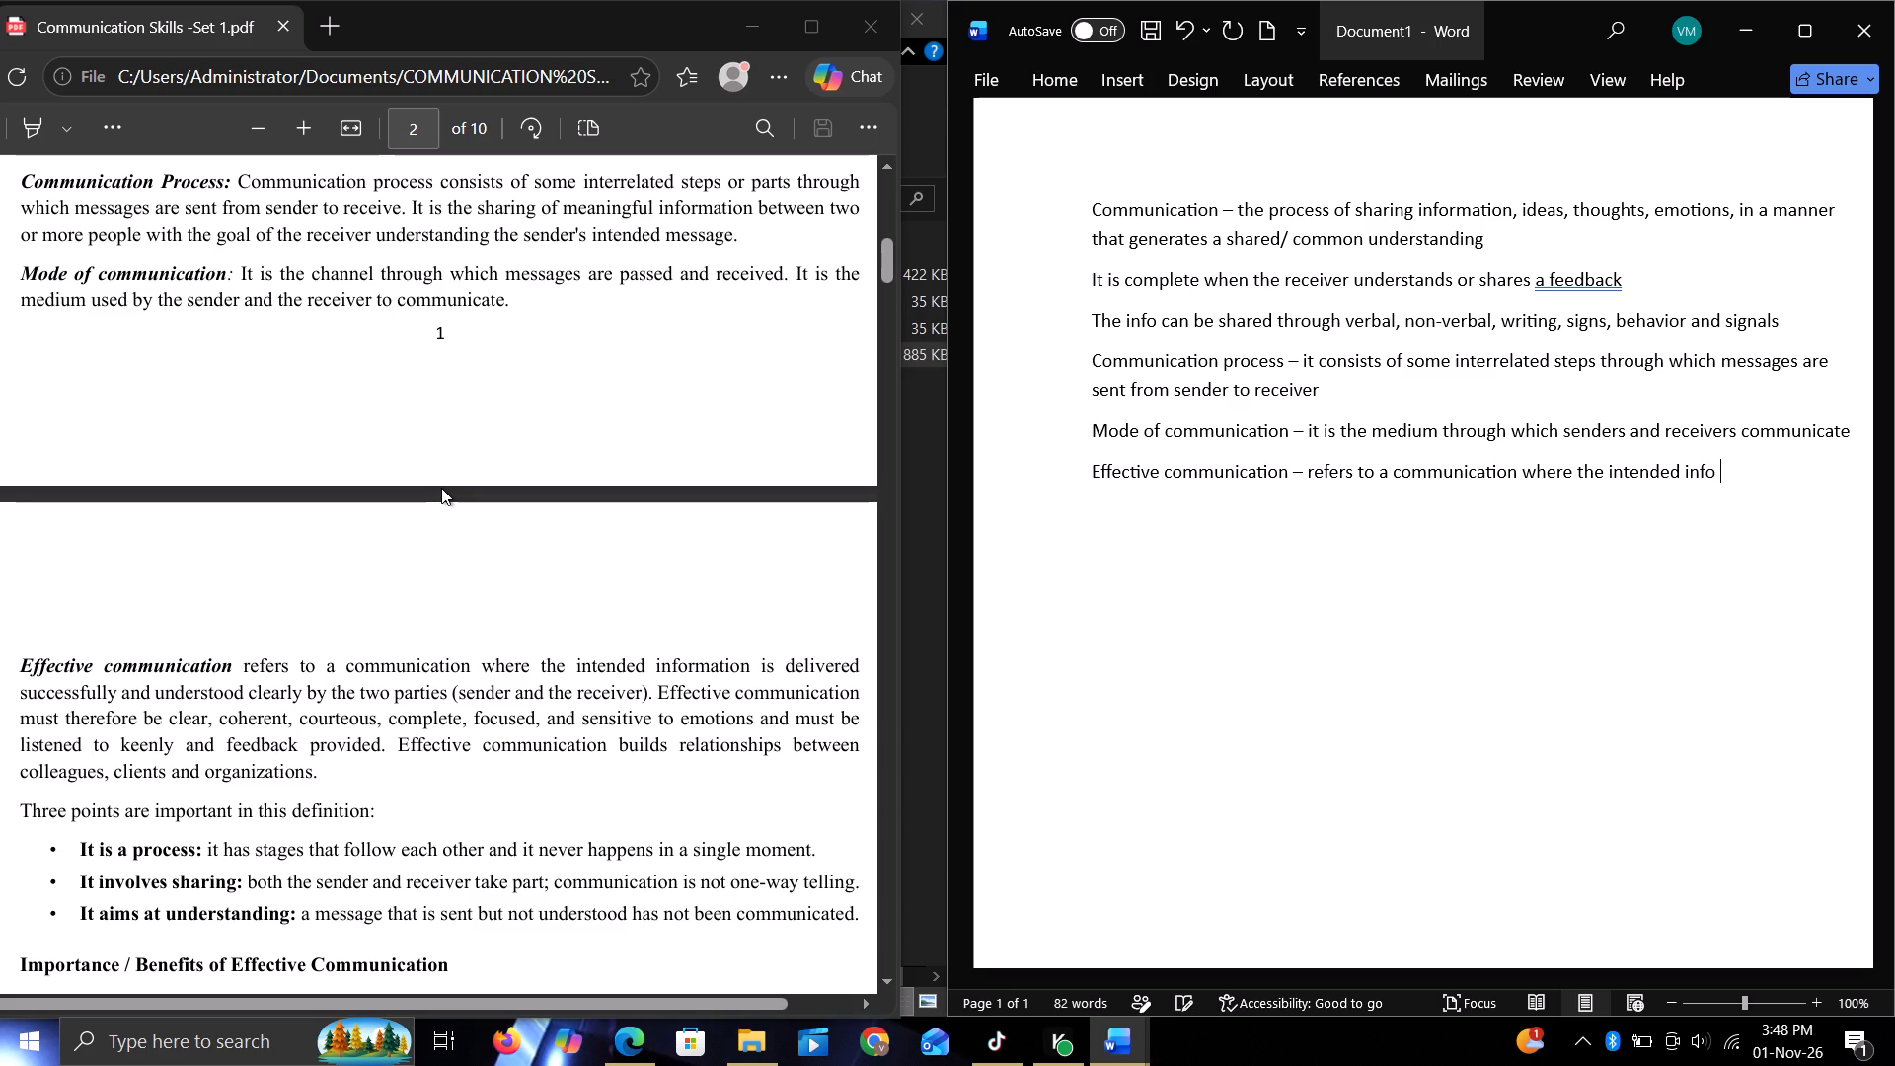
Finish the effective communication definition with "is delivered successfully and understood clearly by the two parties" and open a new paragraph below it.
type("id")
key("BackSpace")
type("s delivered succesfully")
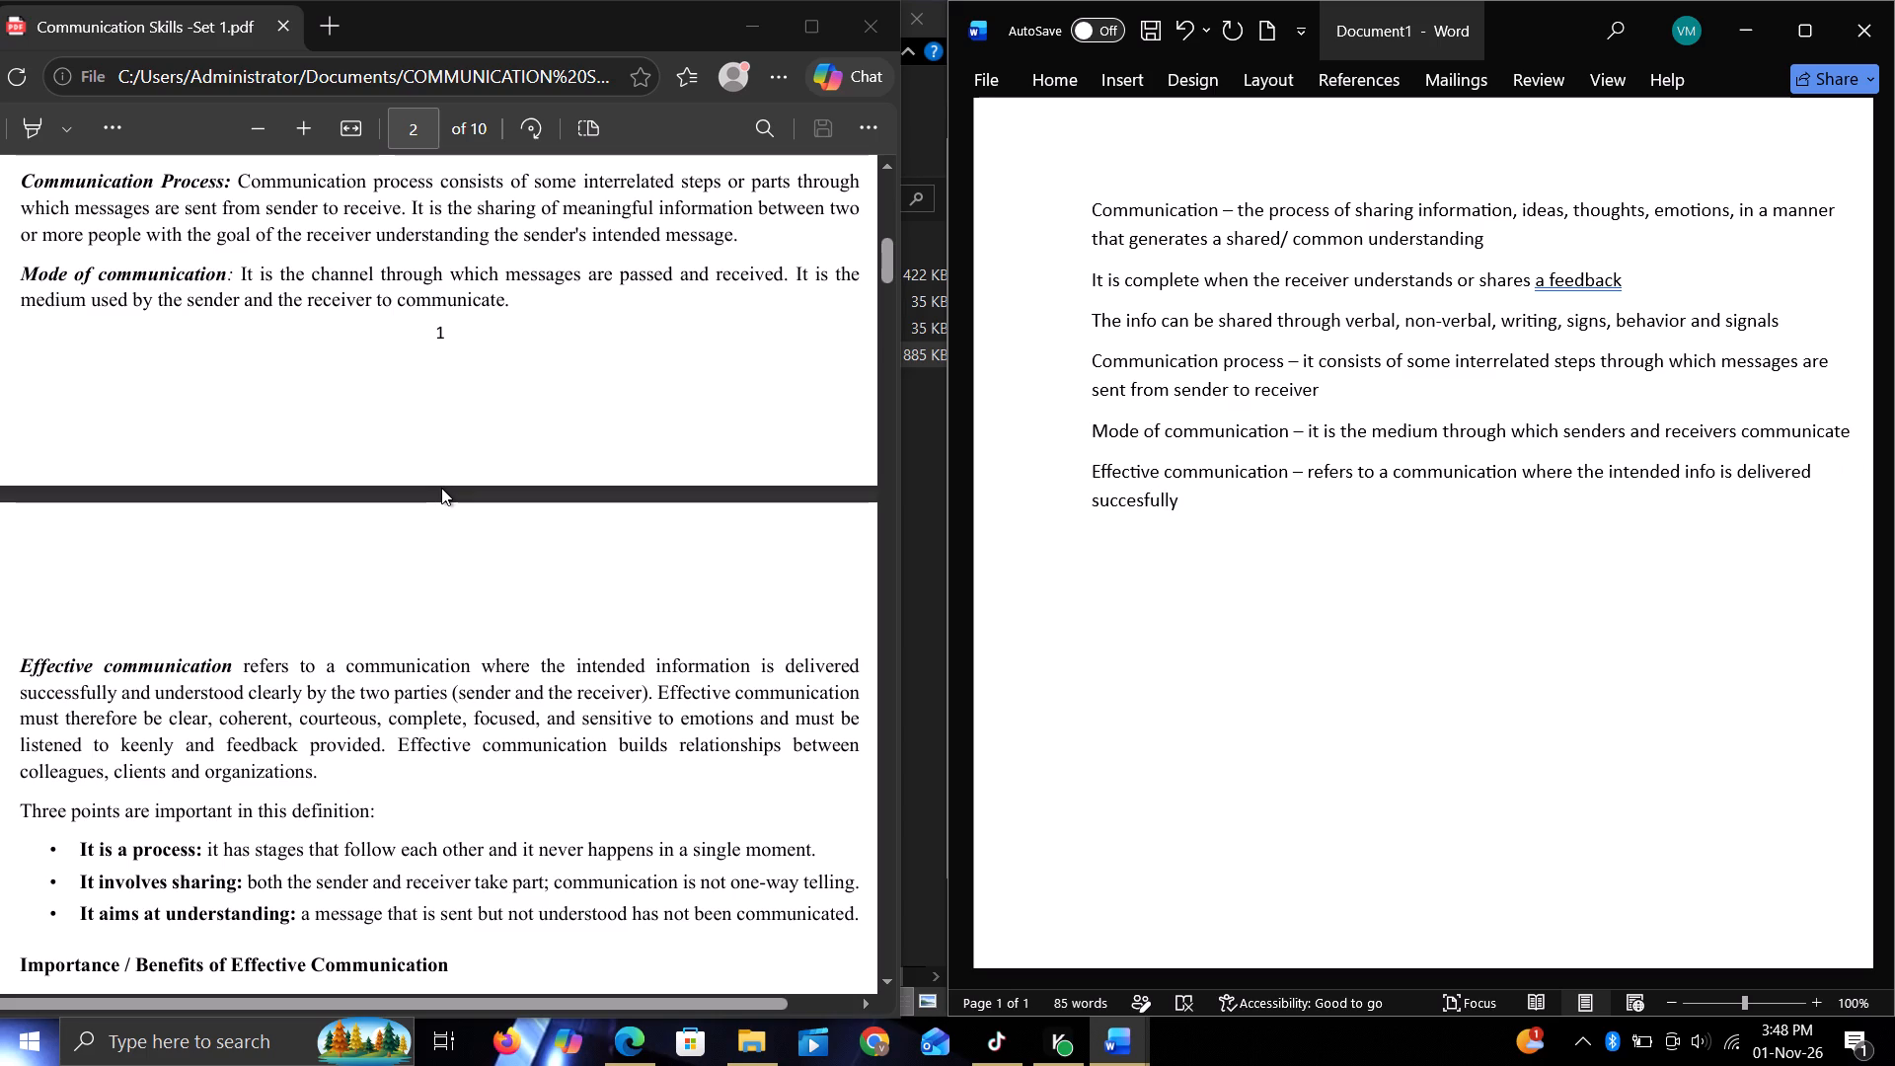
key("space")
type("and understood clearly")
key("space")
type("by the two")
key("space")
type("parties")
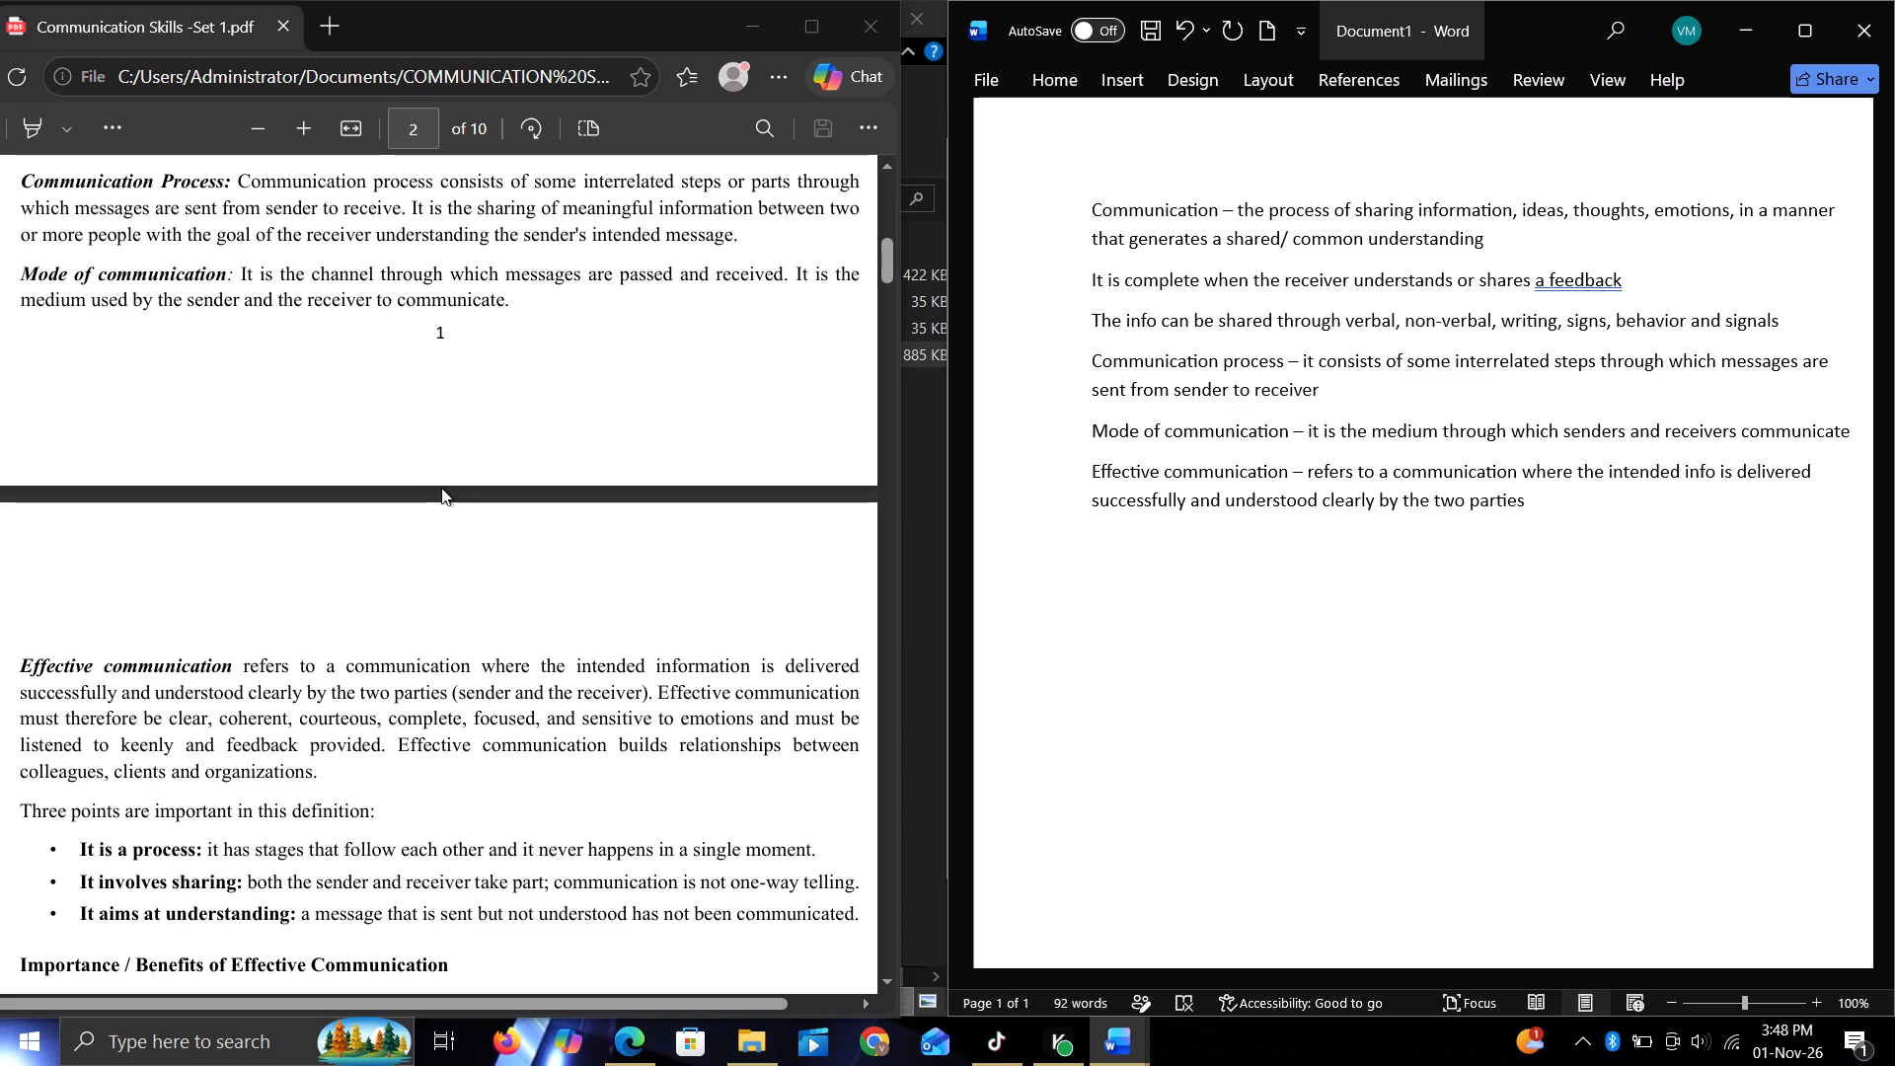
key("Return")
Read page 2 of the PDF, from the effective communication definition and its three points through the Importance / Benefits of Effective Communication list.
scroll(441, 488, "down", 2)
scroll(441, 488, "right", 1)
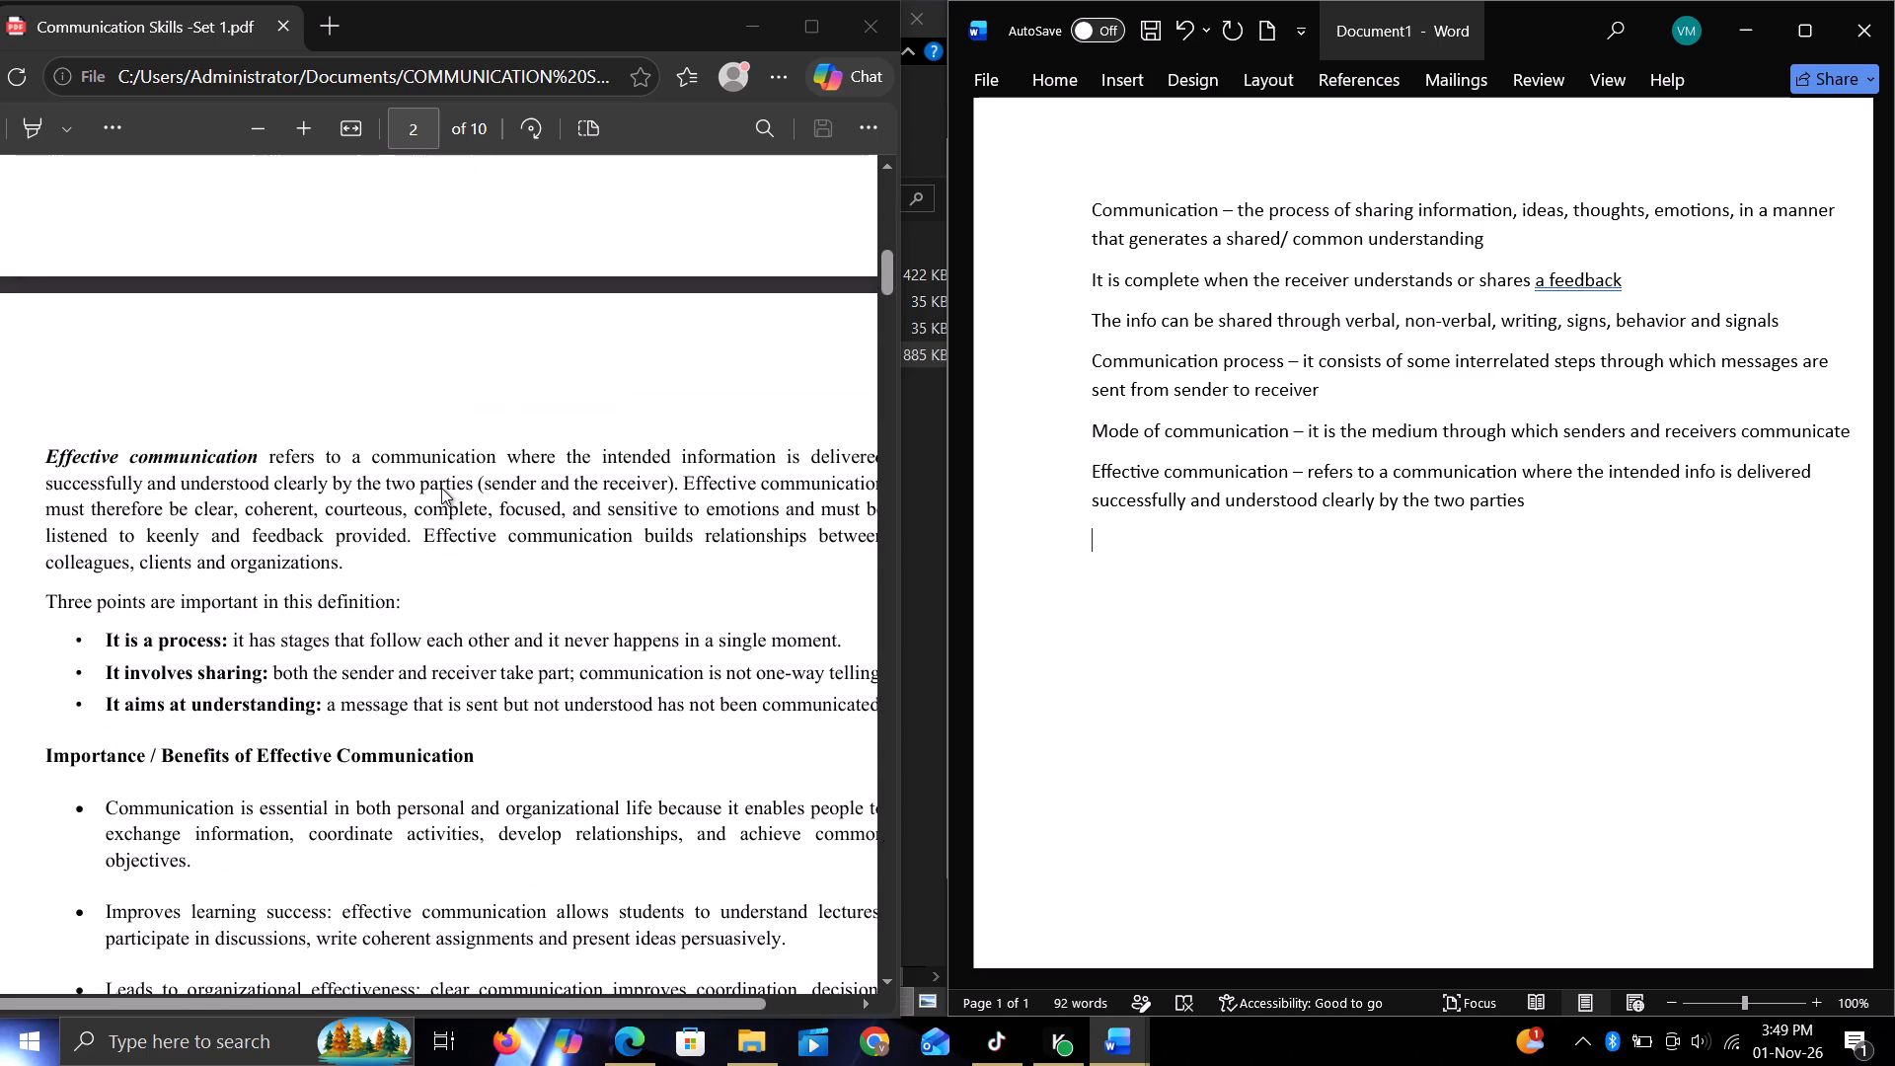
scroll(441, 488, "right", 1)
scroll(441, 488, "down", 1)
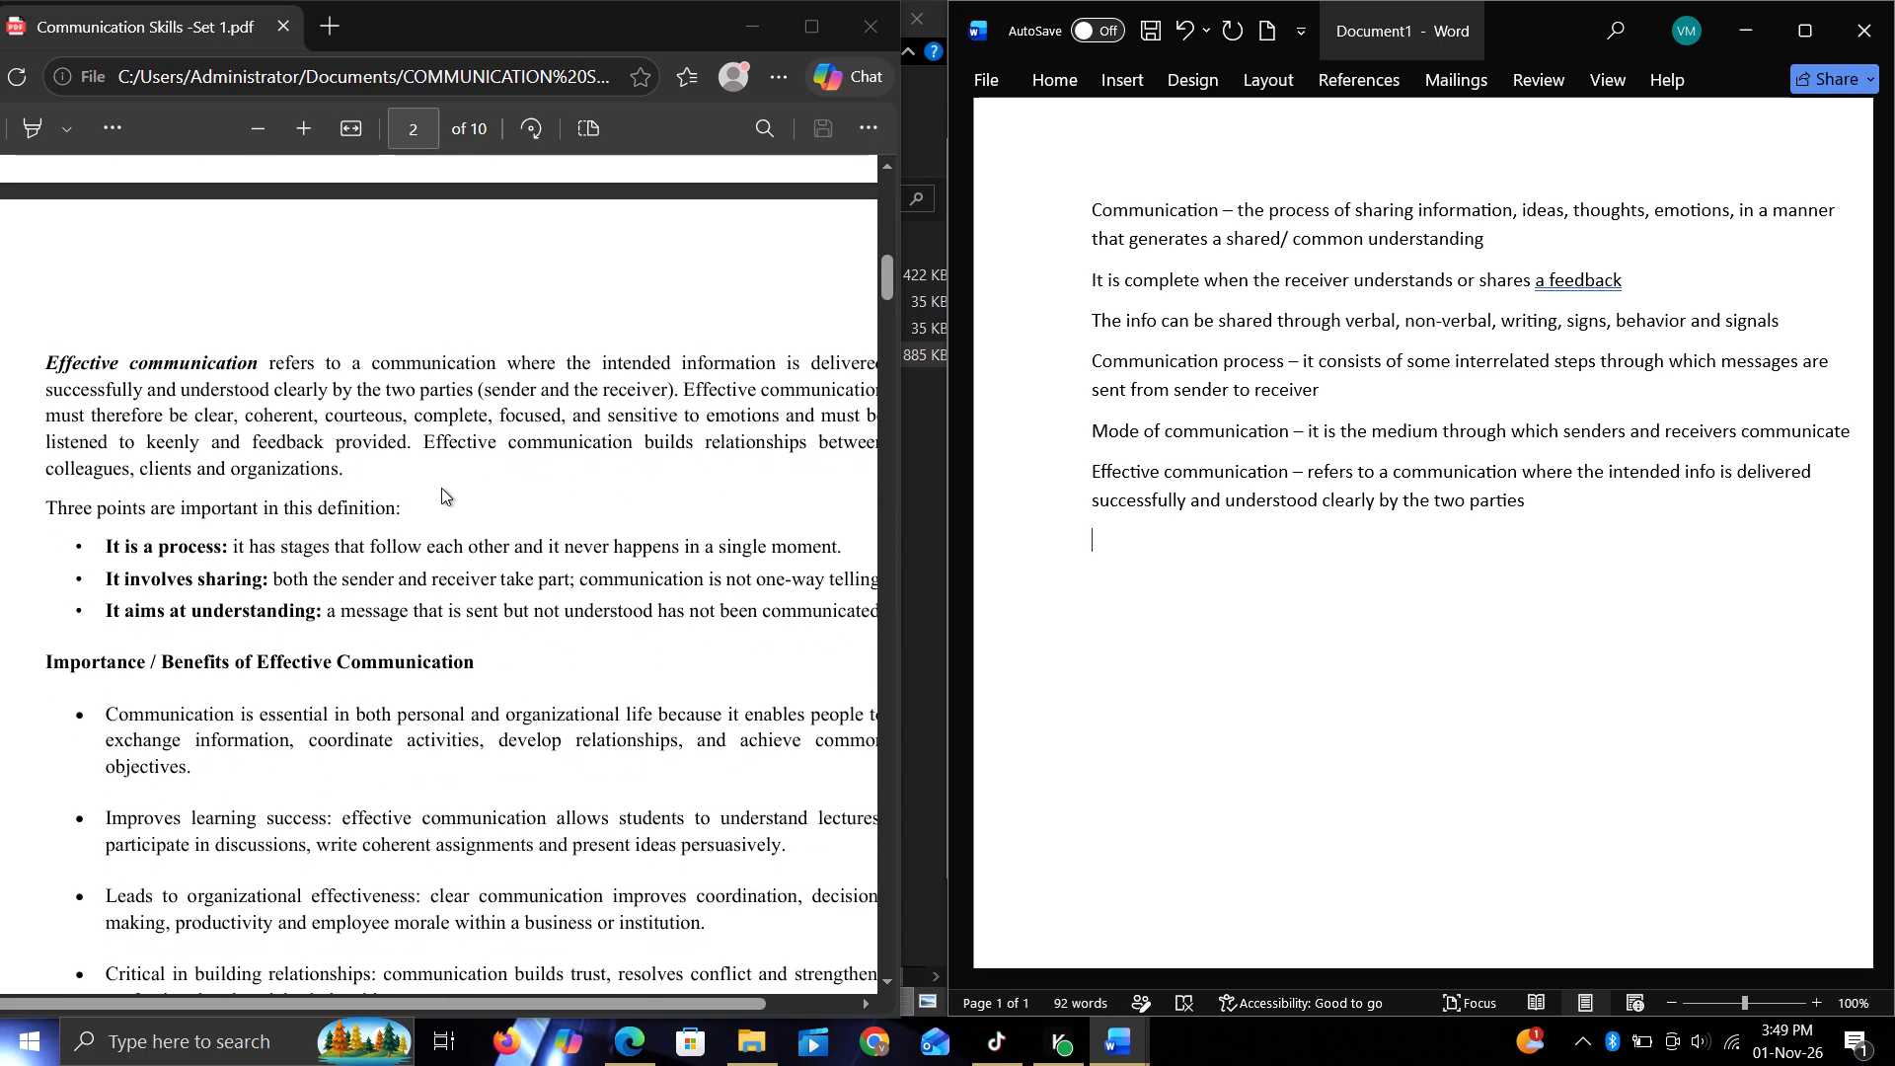
scroll(441, 488, "down", 2)
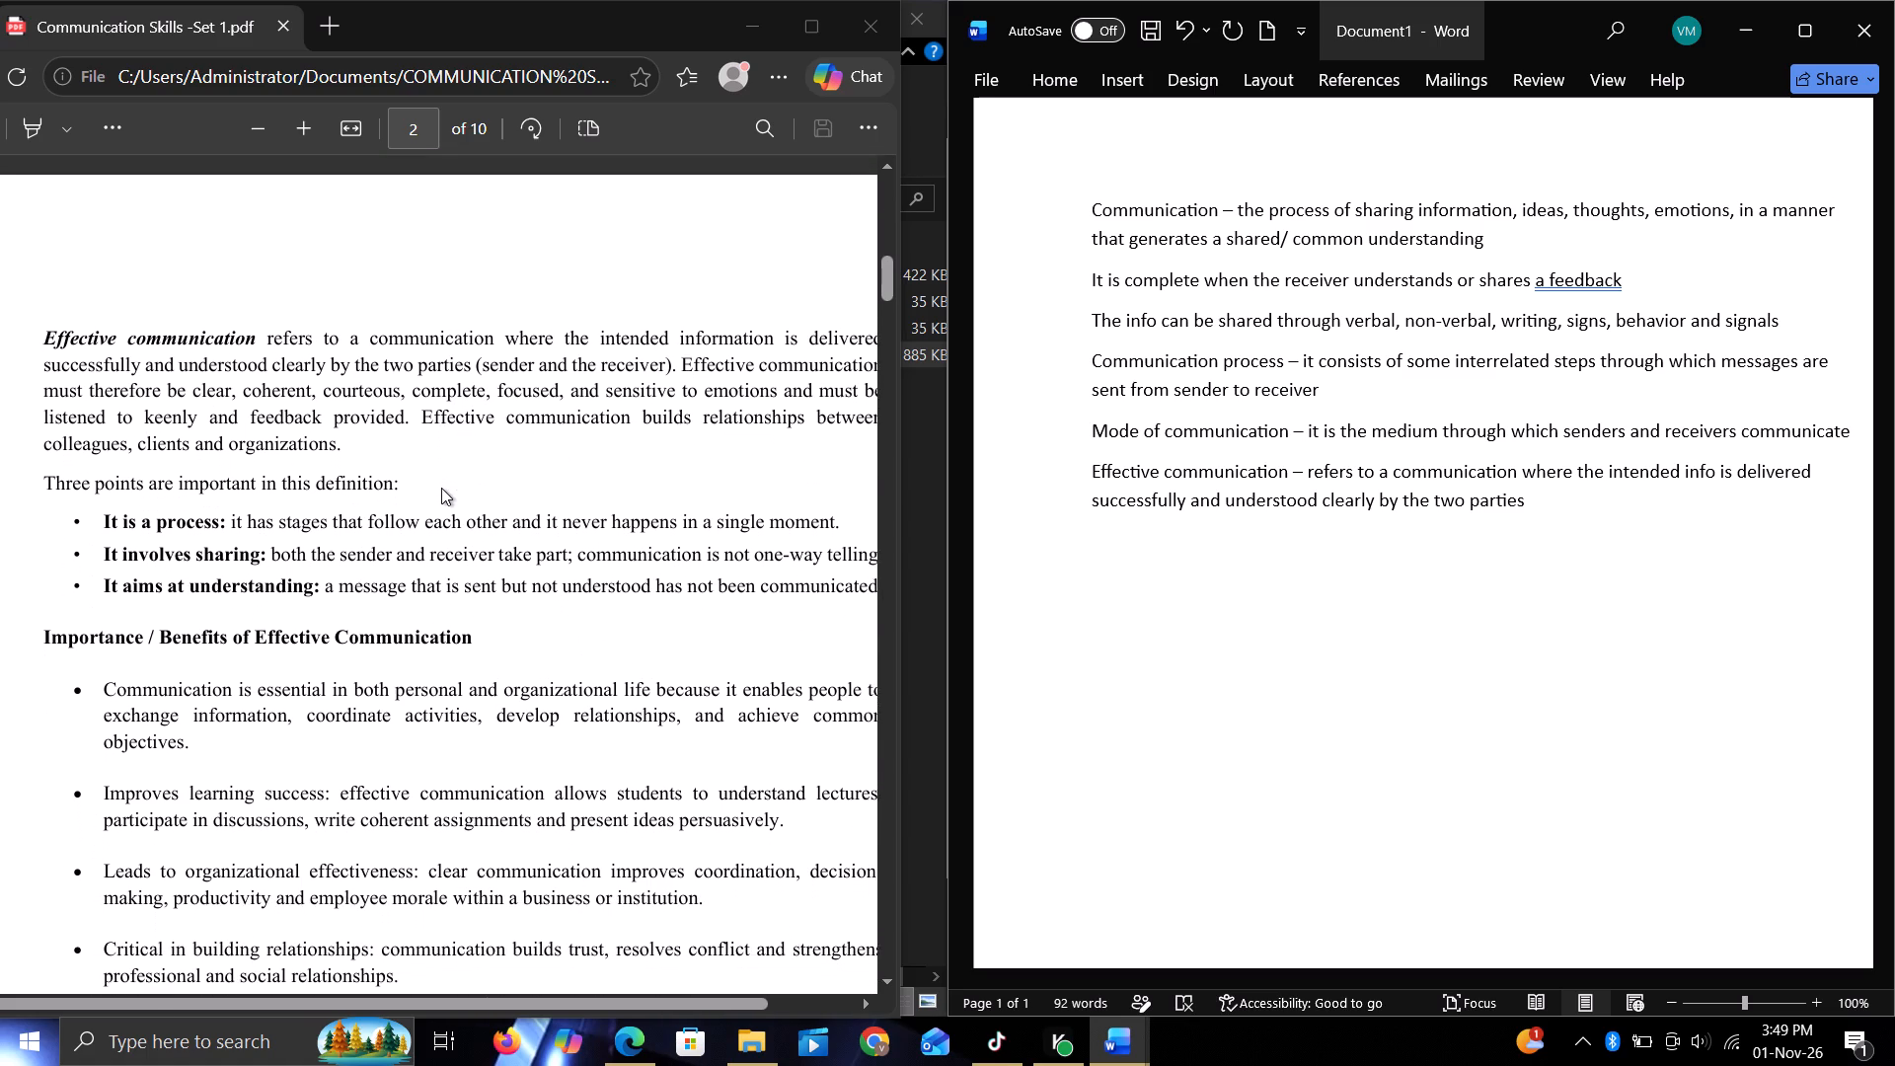
scroll(441, 488, "down", 1)
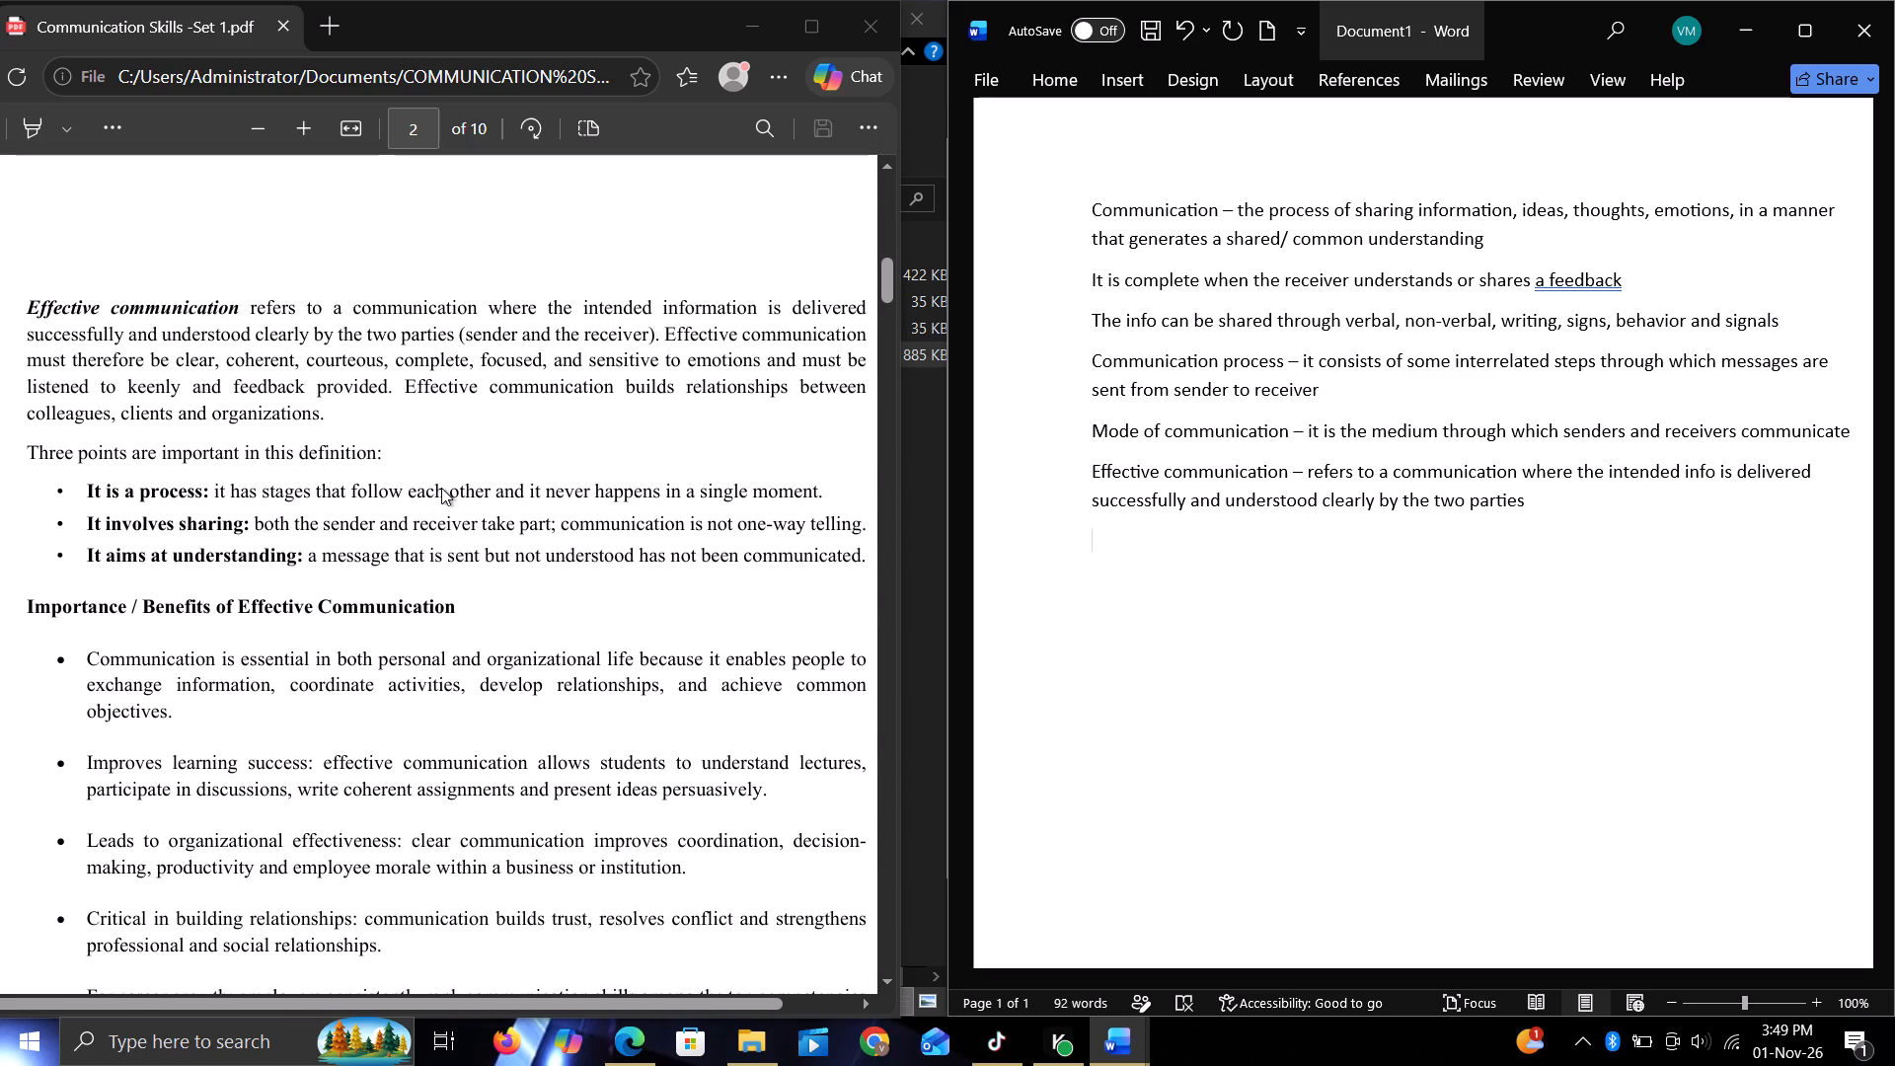
scroll(441, 488, "down", 2)
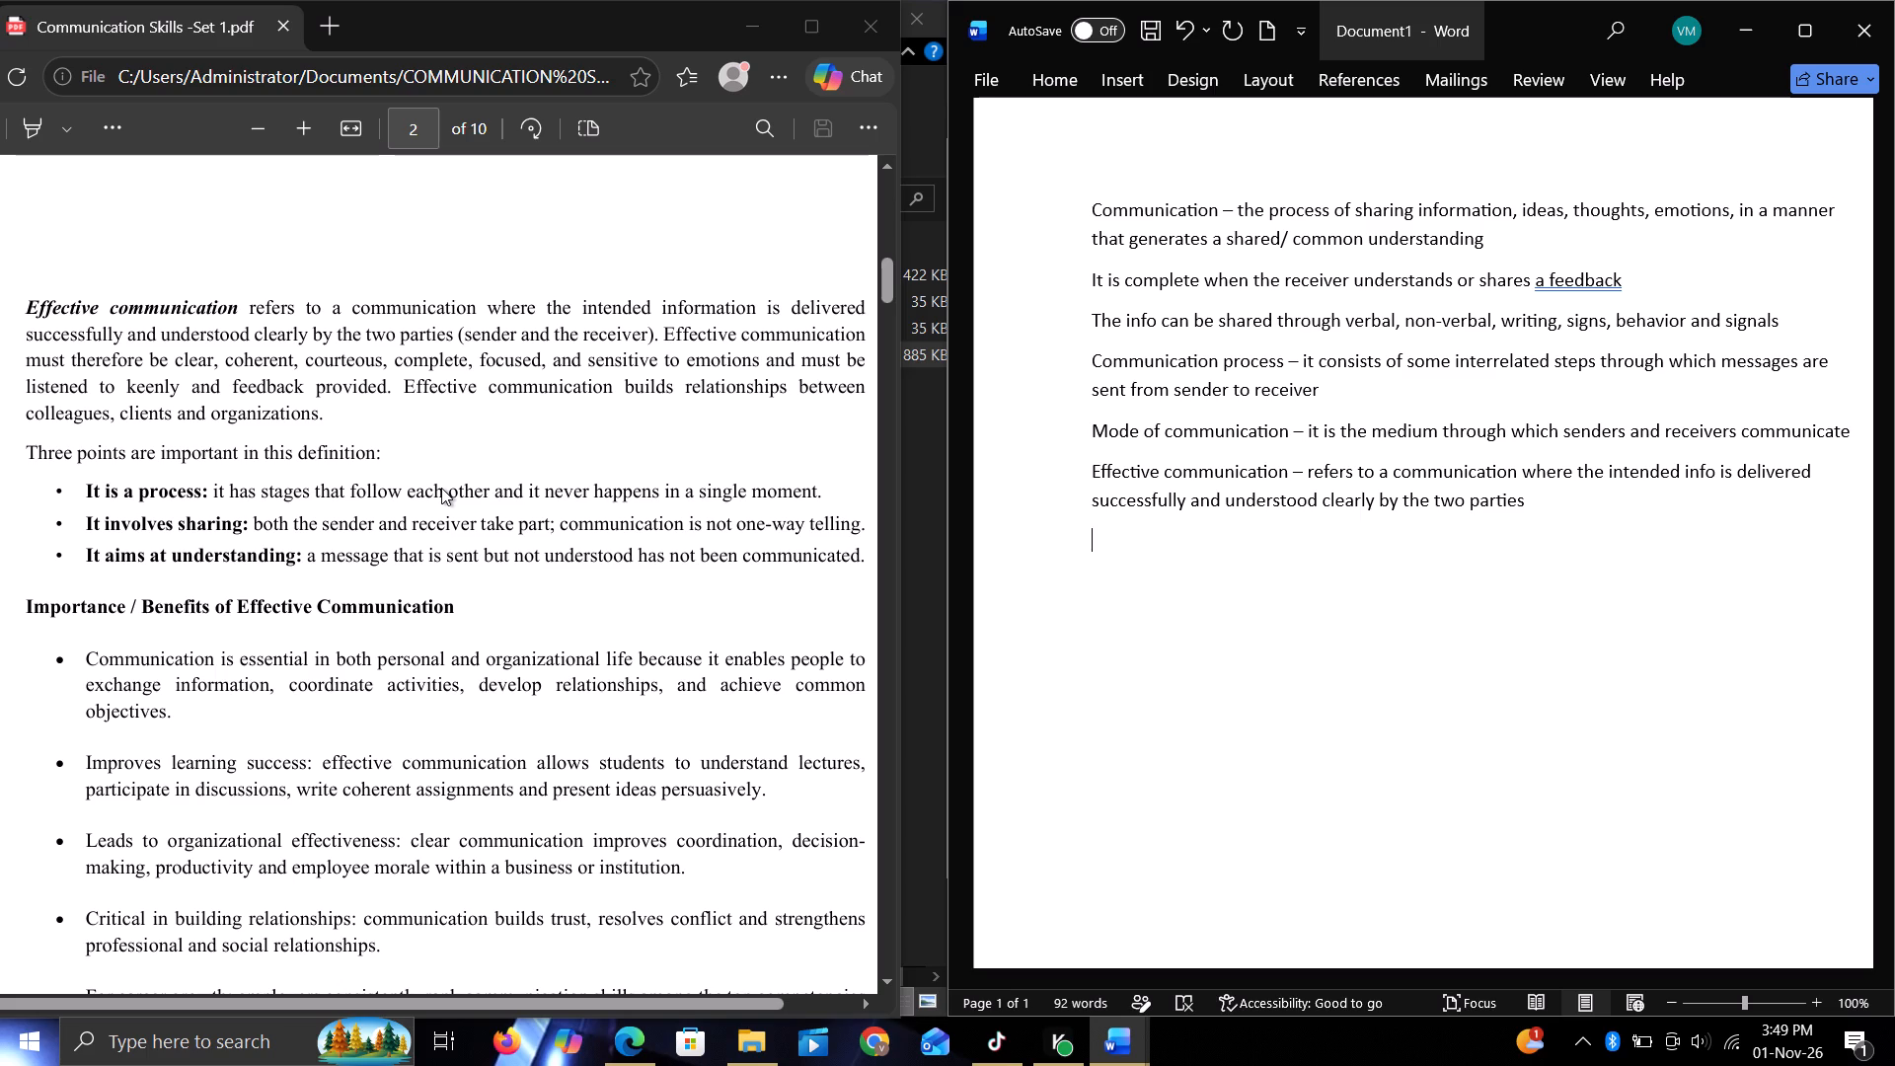
scroll(441, 488, "down", 1)
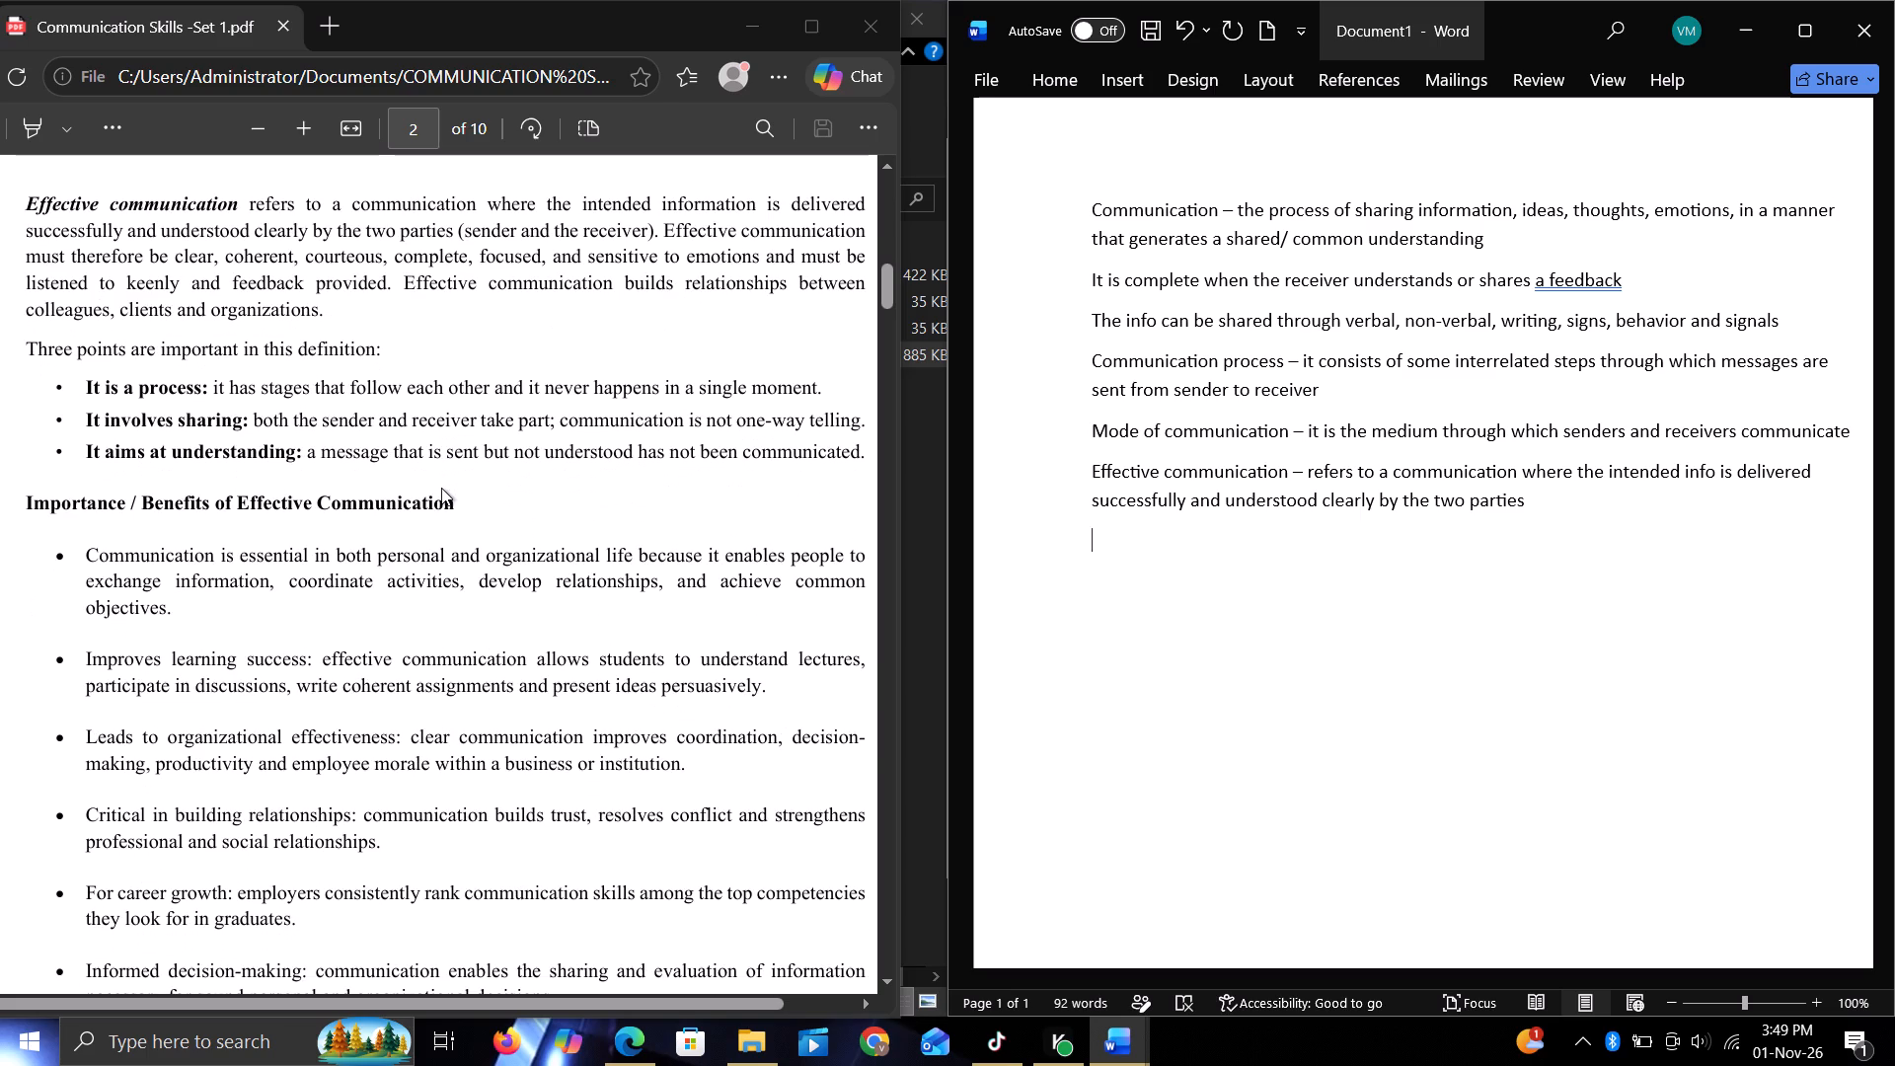
scroll(441, 488, "down", 3)
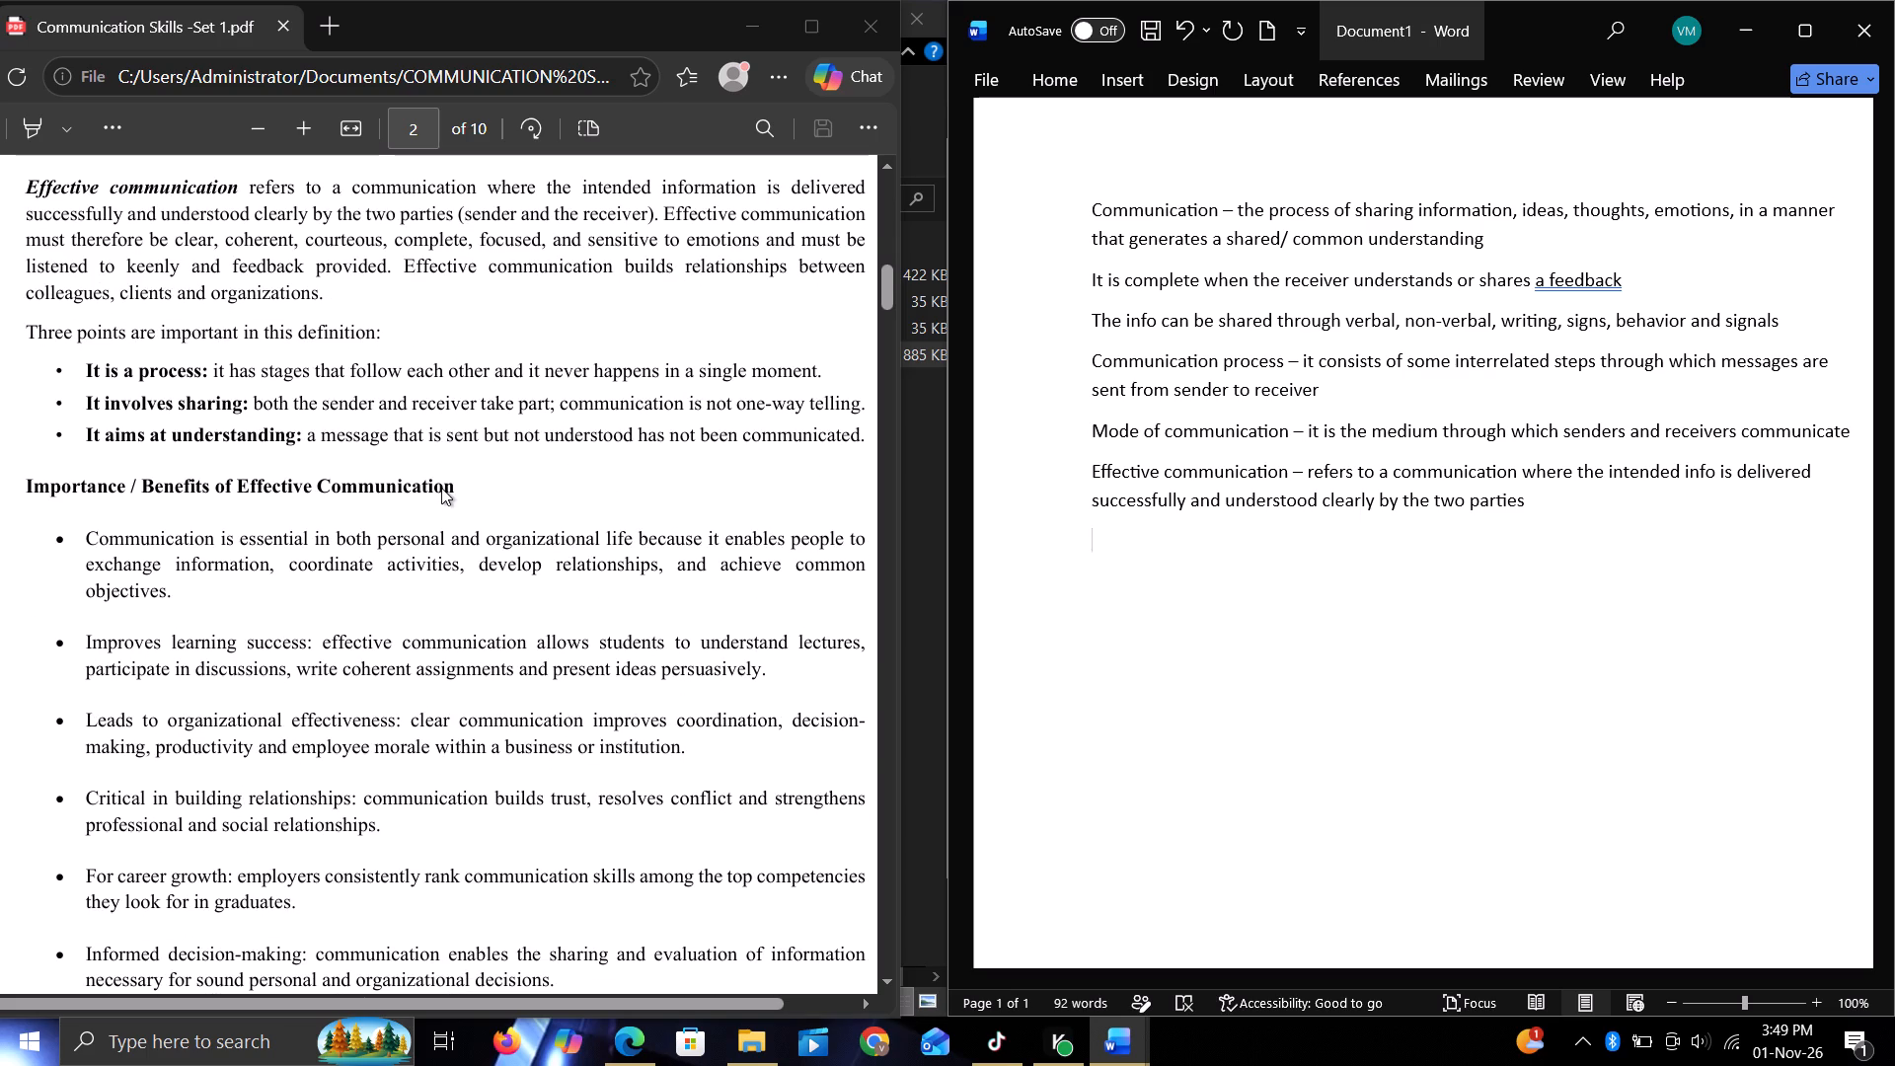
scroll(441, 488, "down", 2)
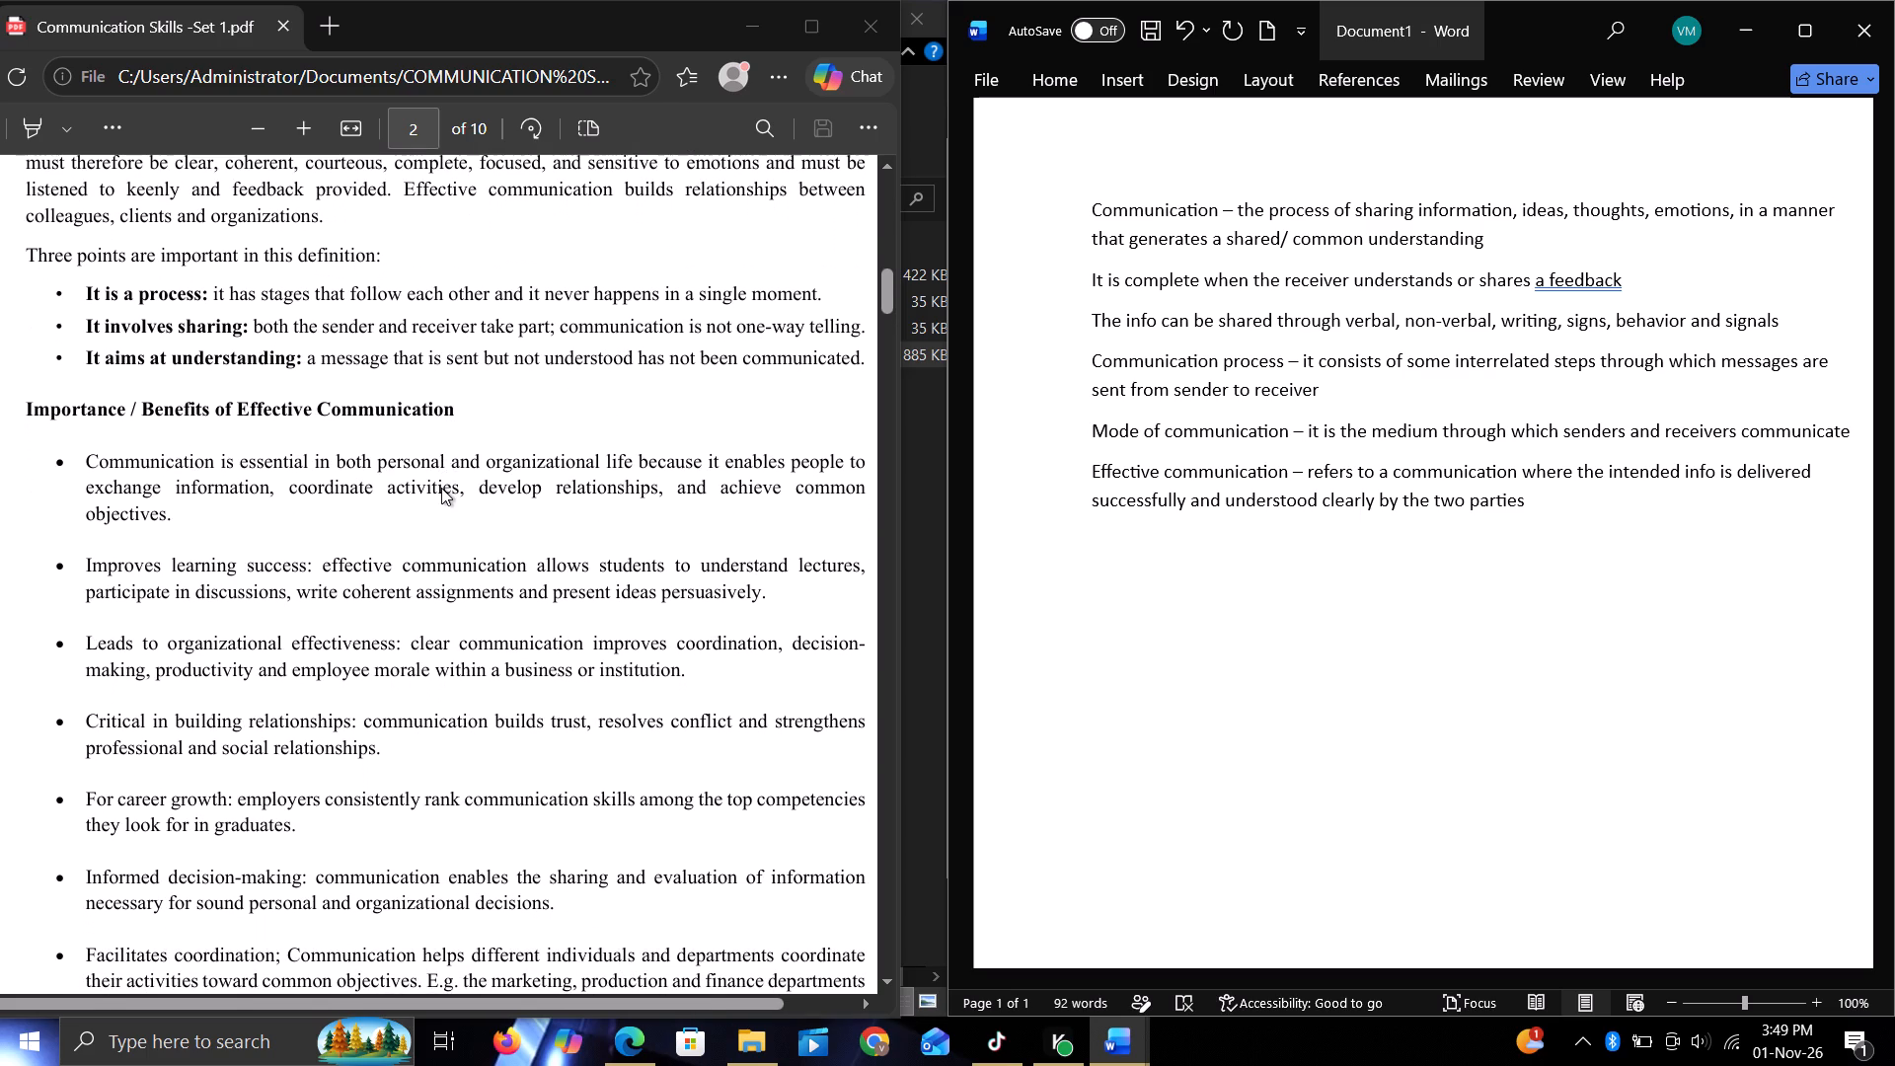
scroll(441, 488, "down", 1)
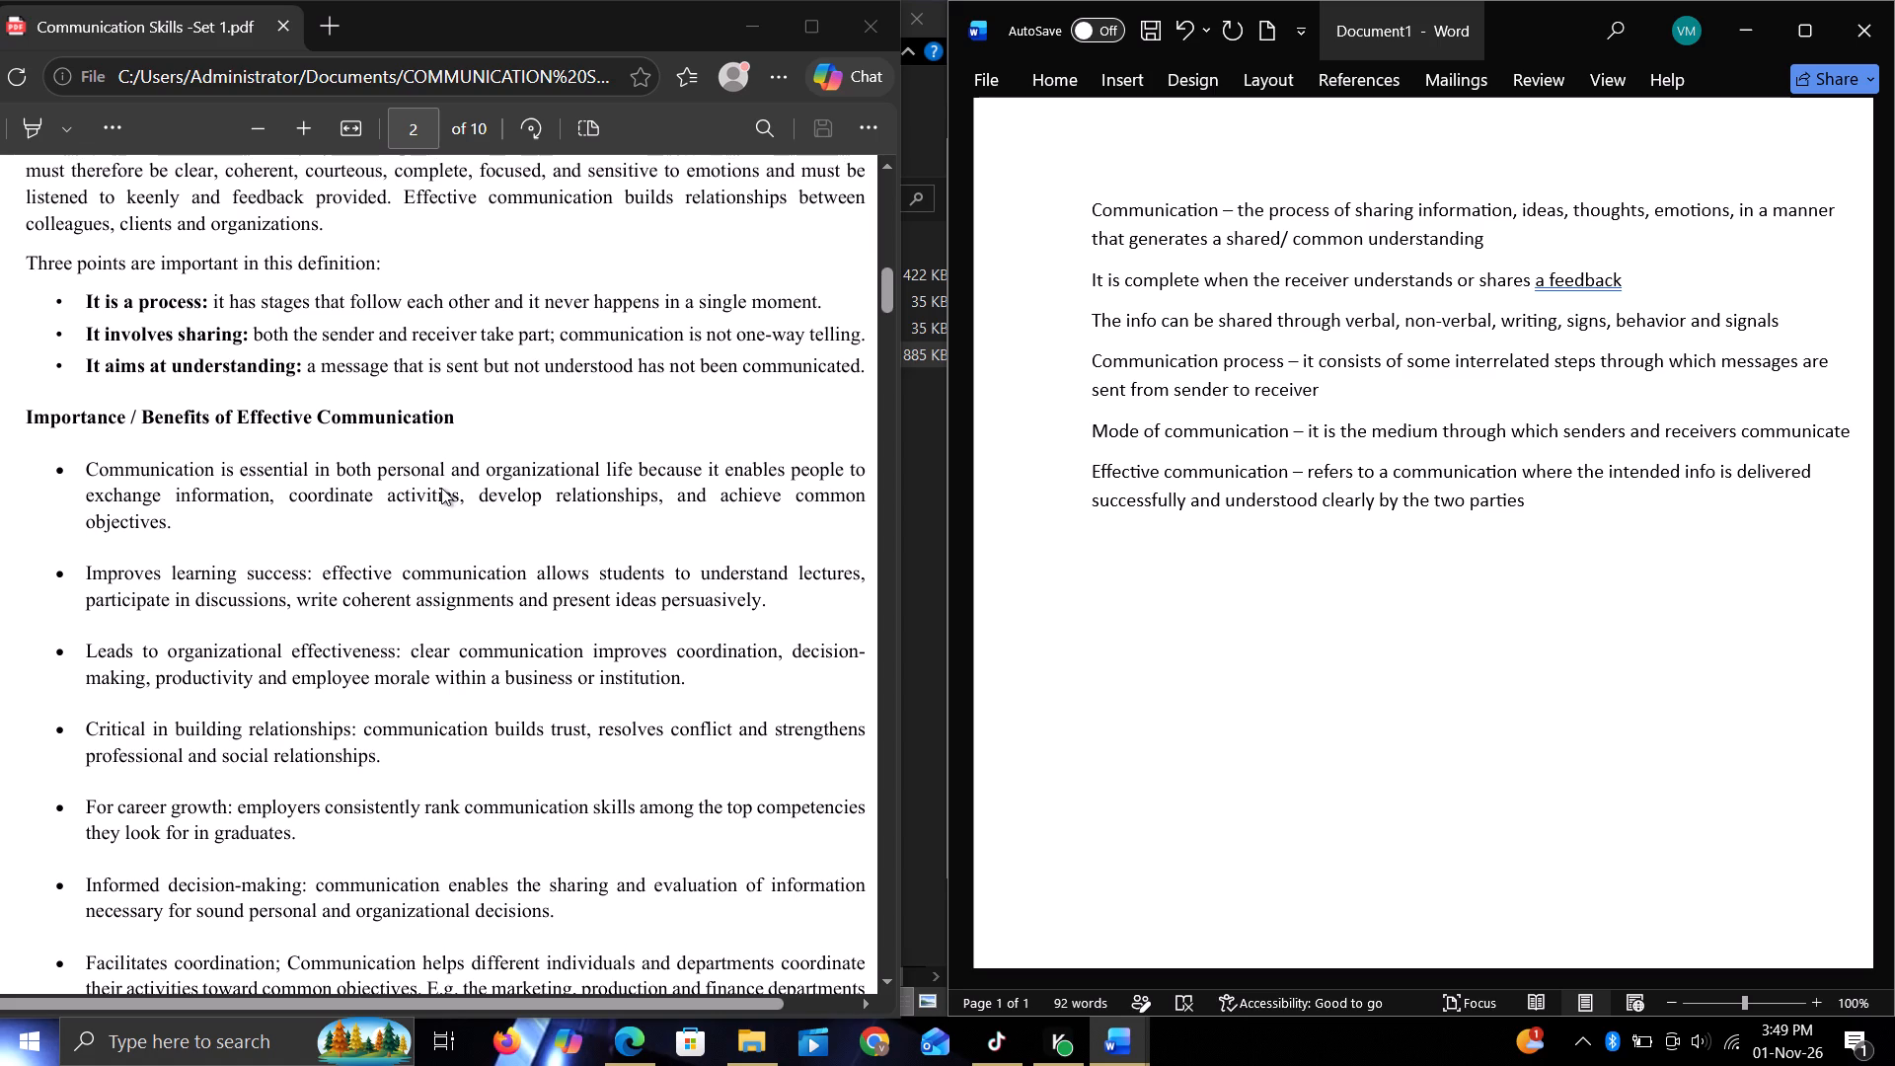
scroll(441, 488, "down", 1)
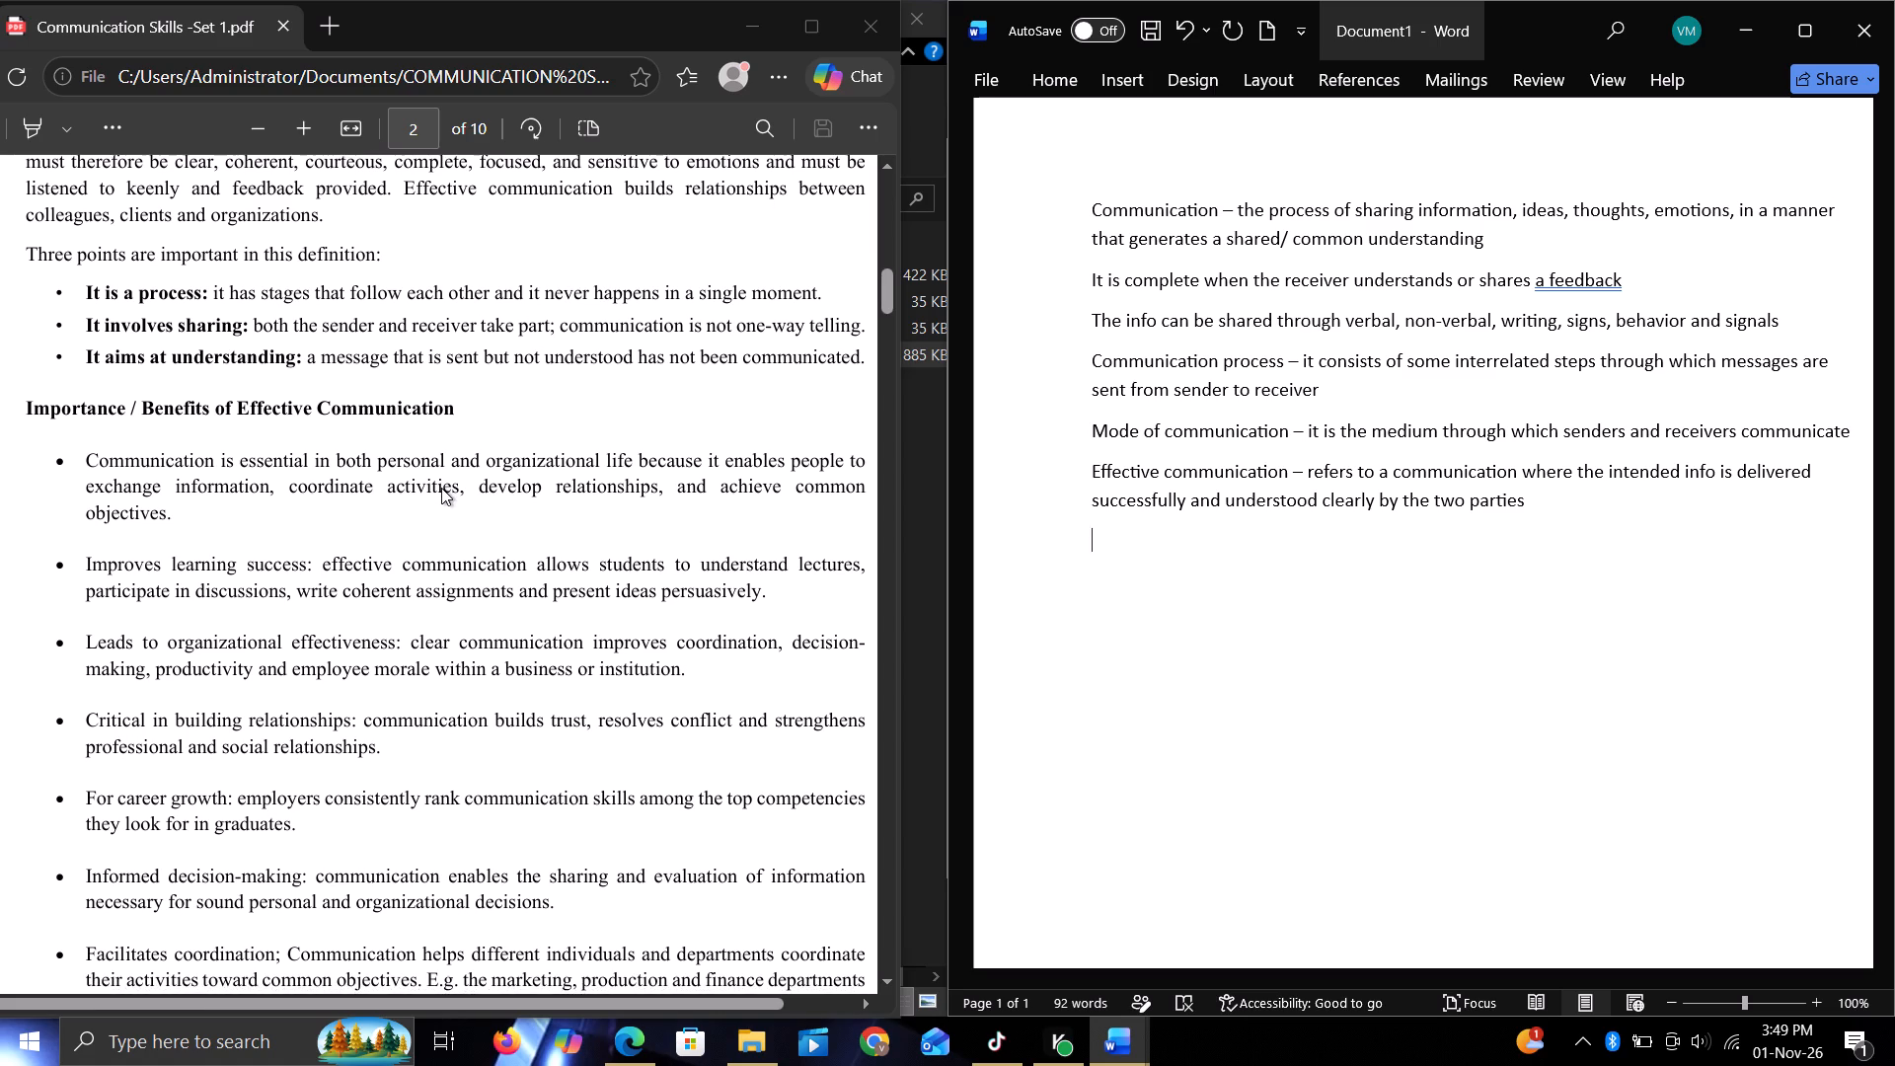
scroll(441, 488, "down", 1)
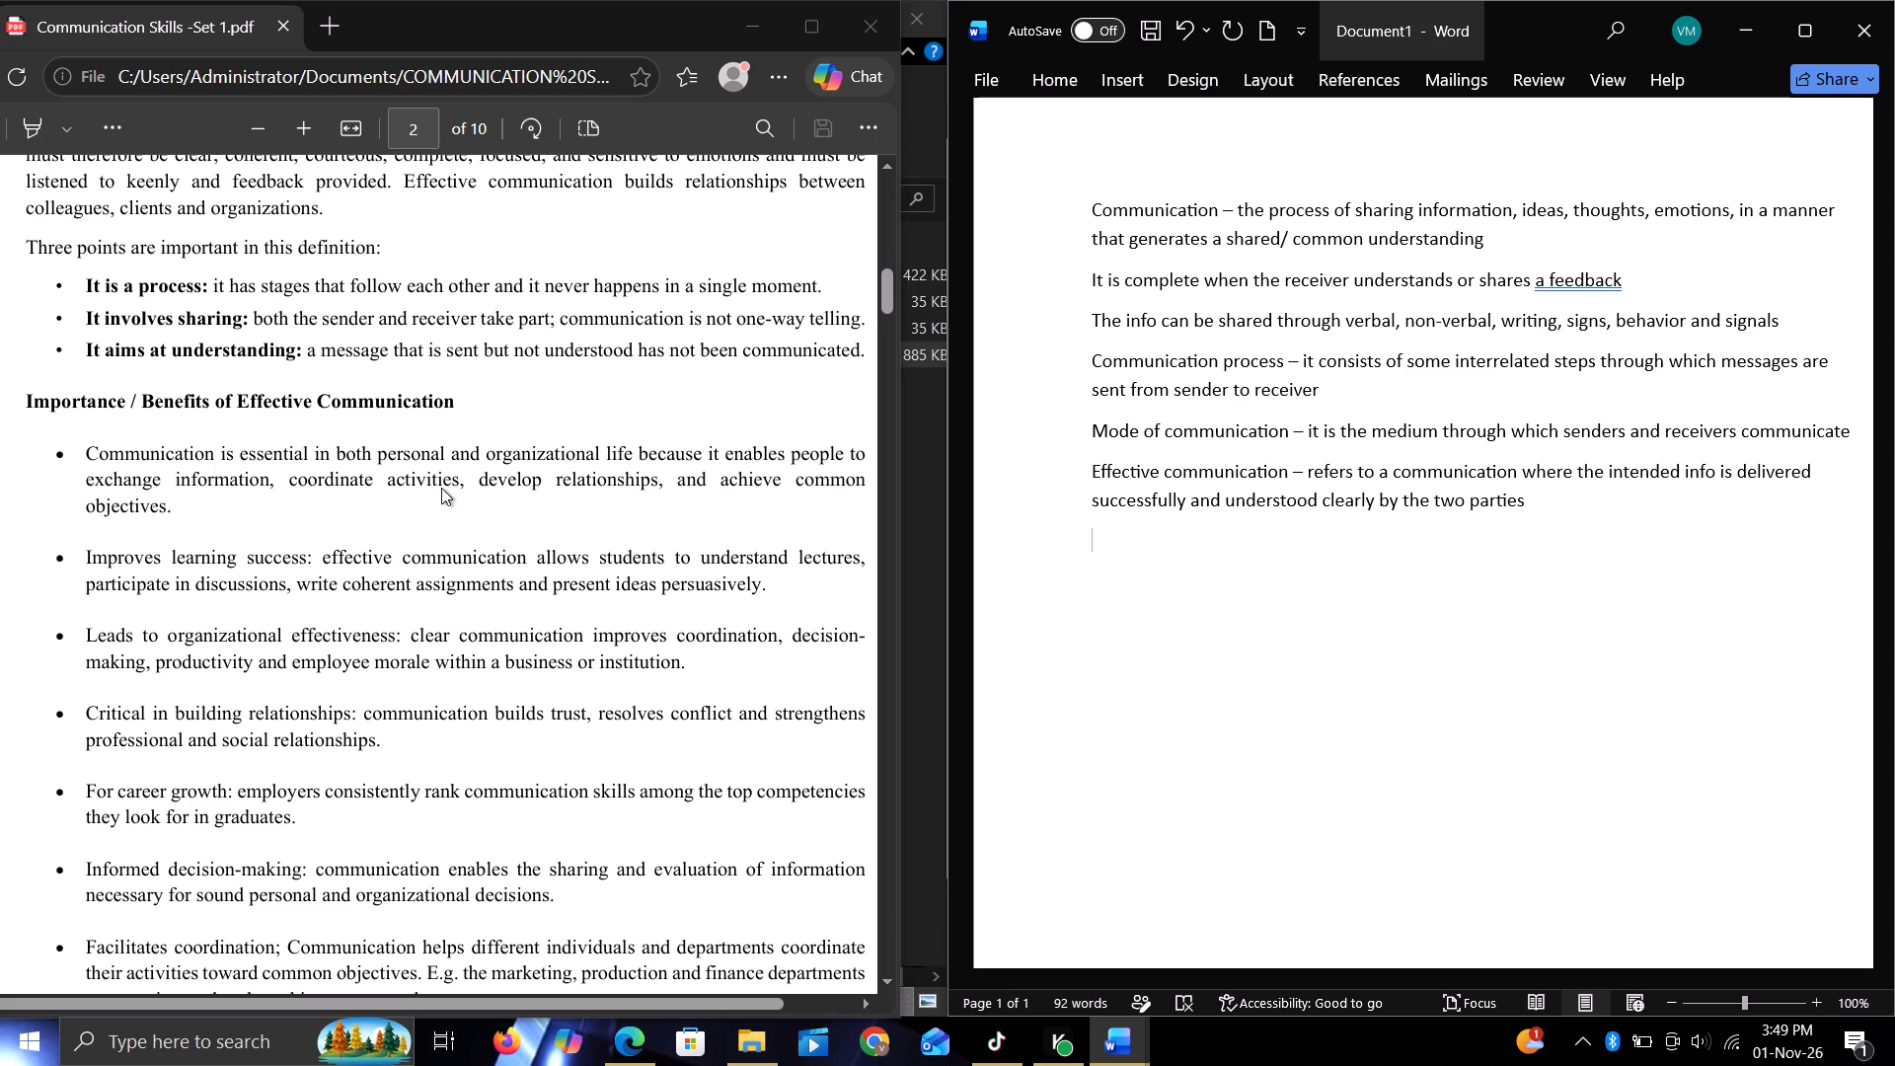
scroll(441, 488, "down", 1)
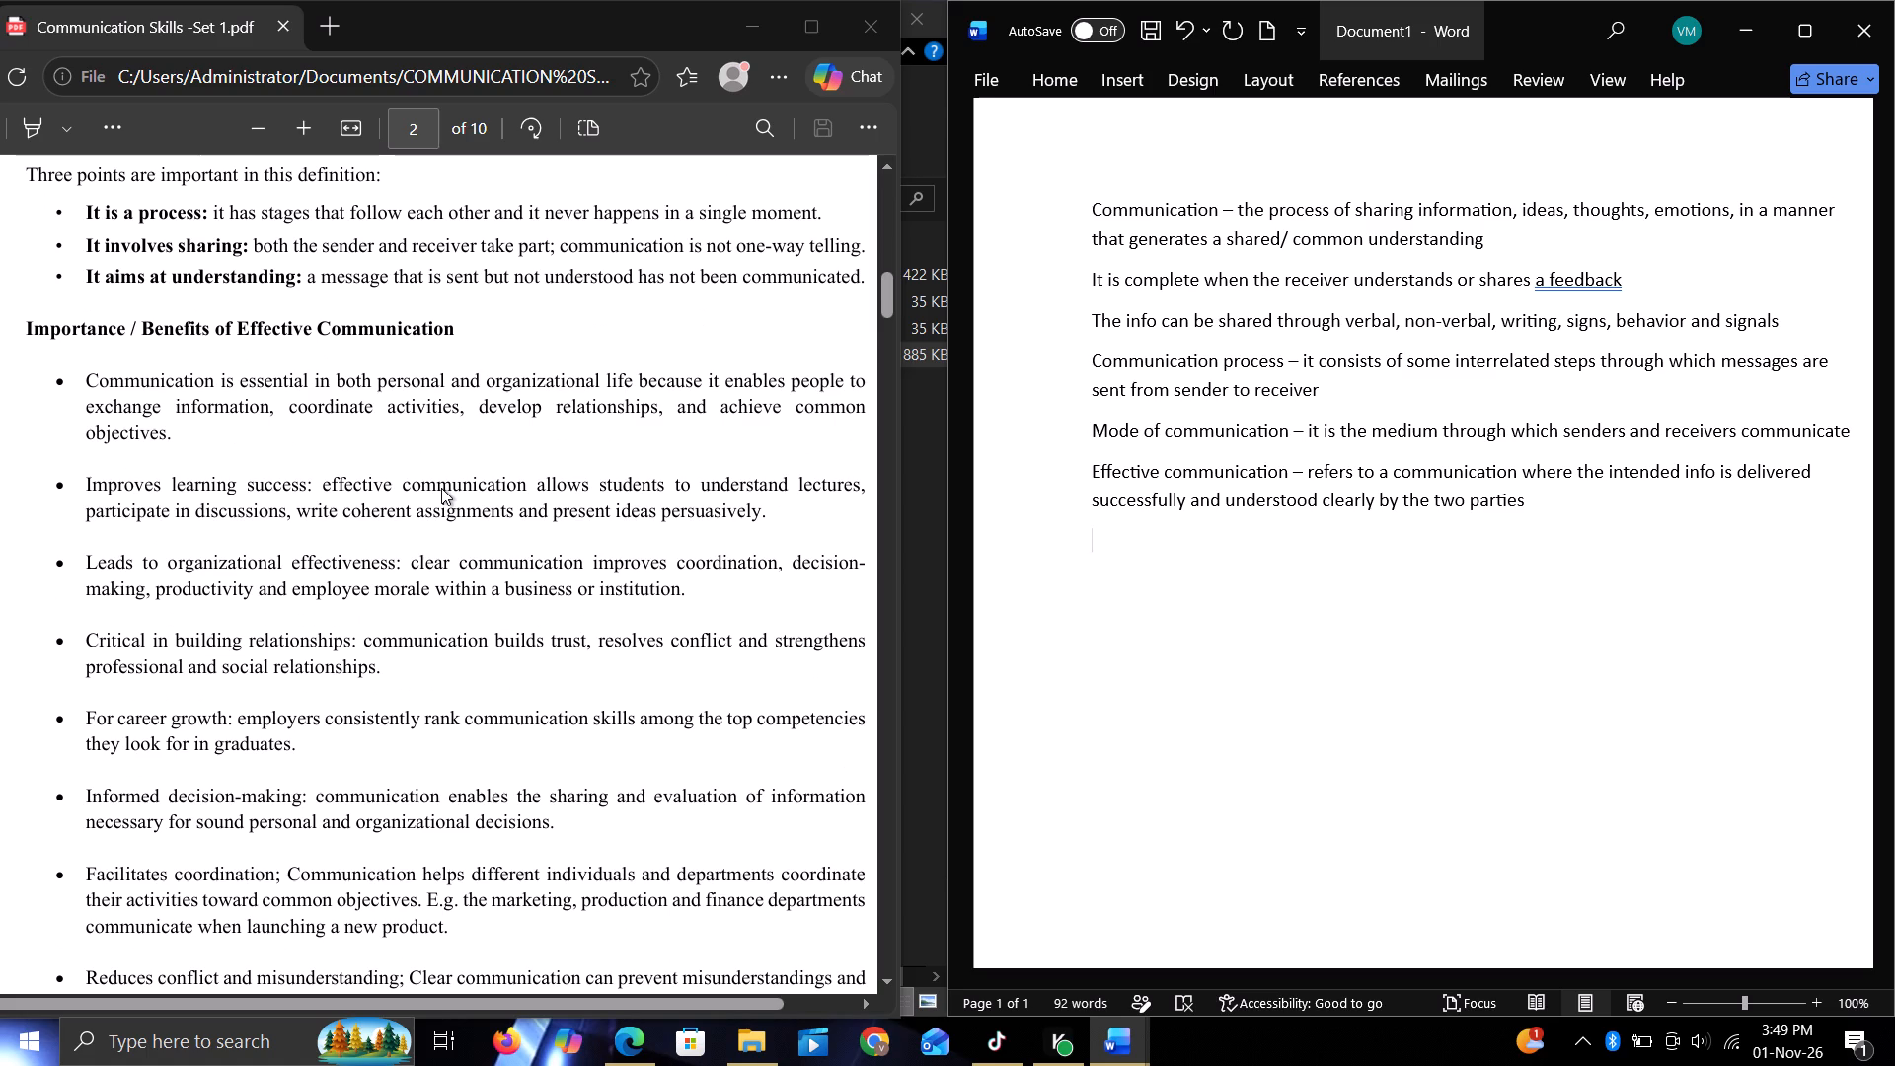
scroll(441, 488, "down", 2)
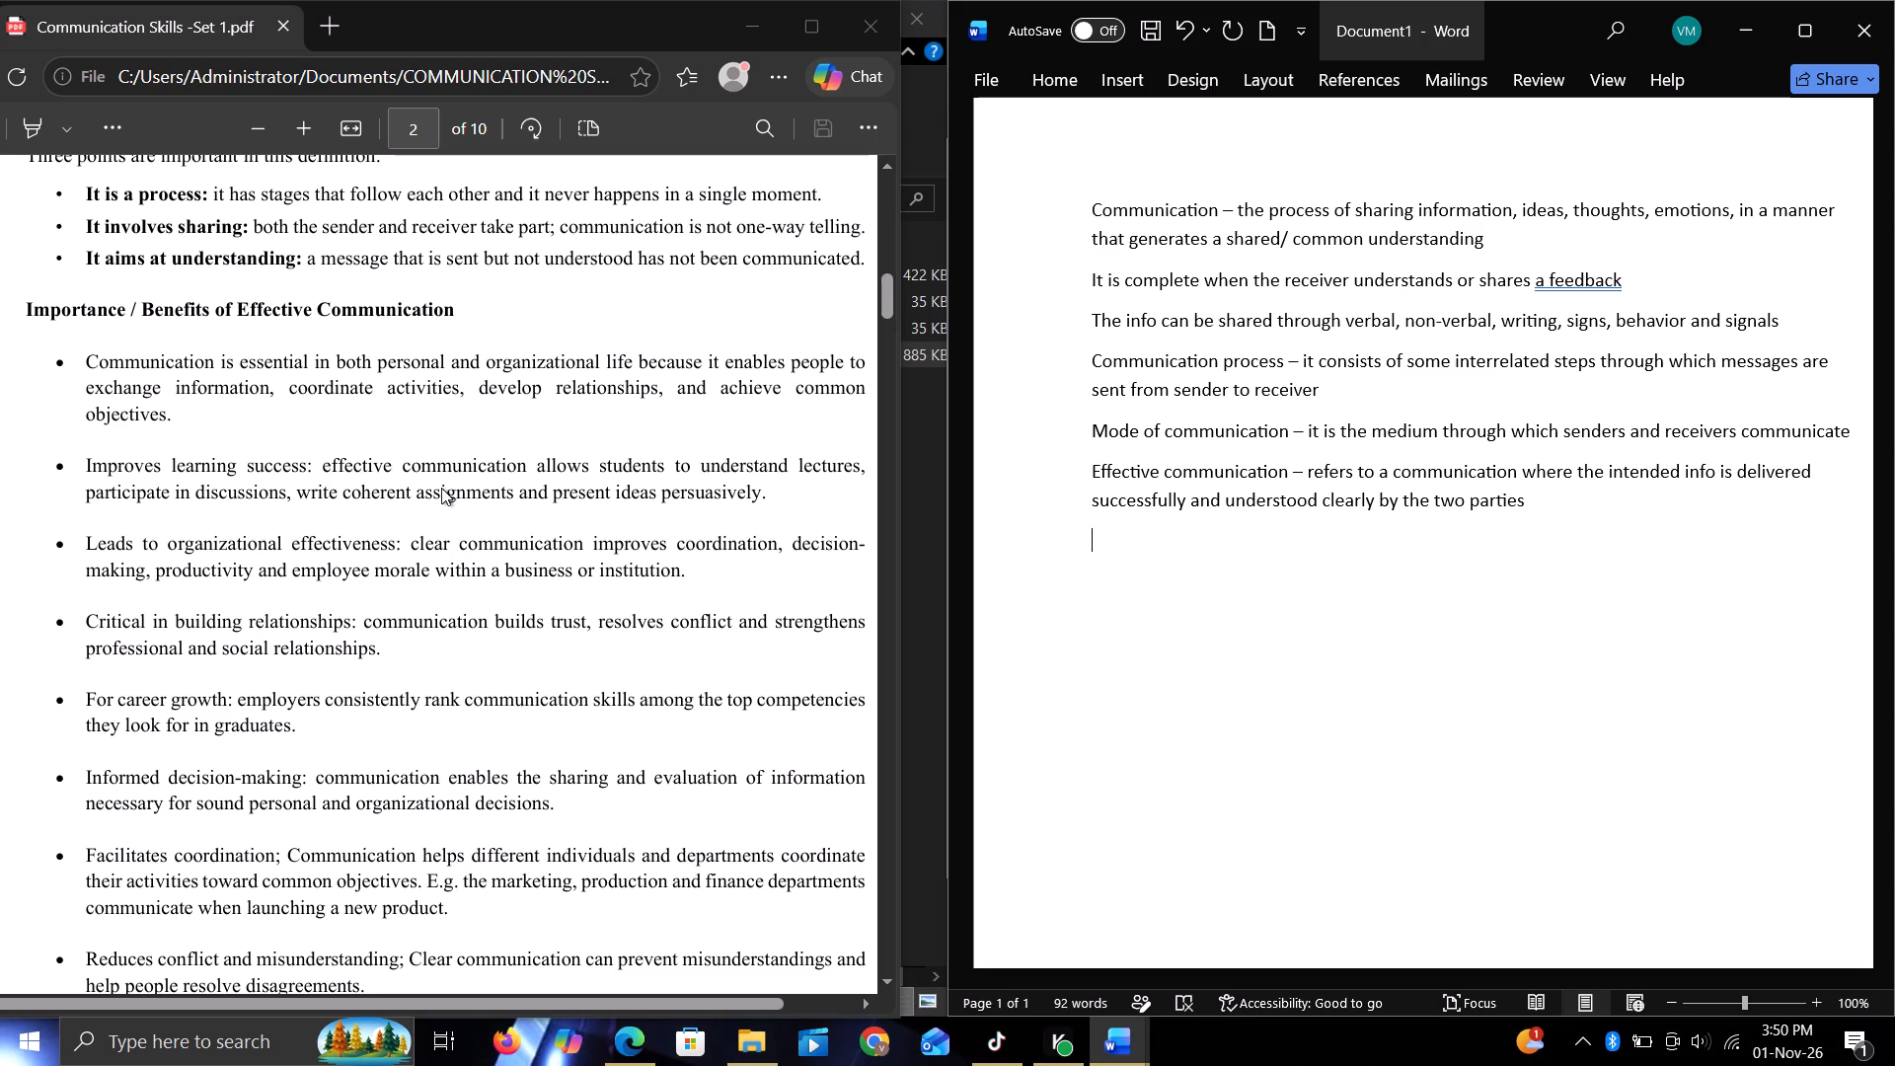
scroll(441, 488, "down", 1)
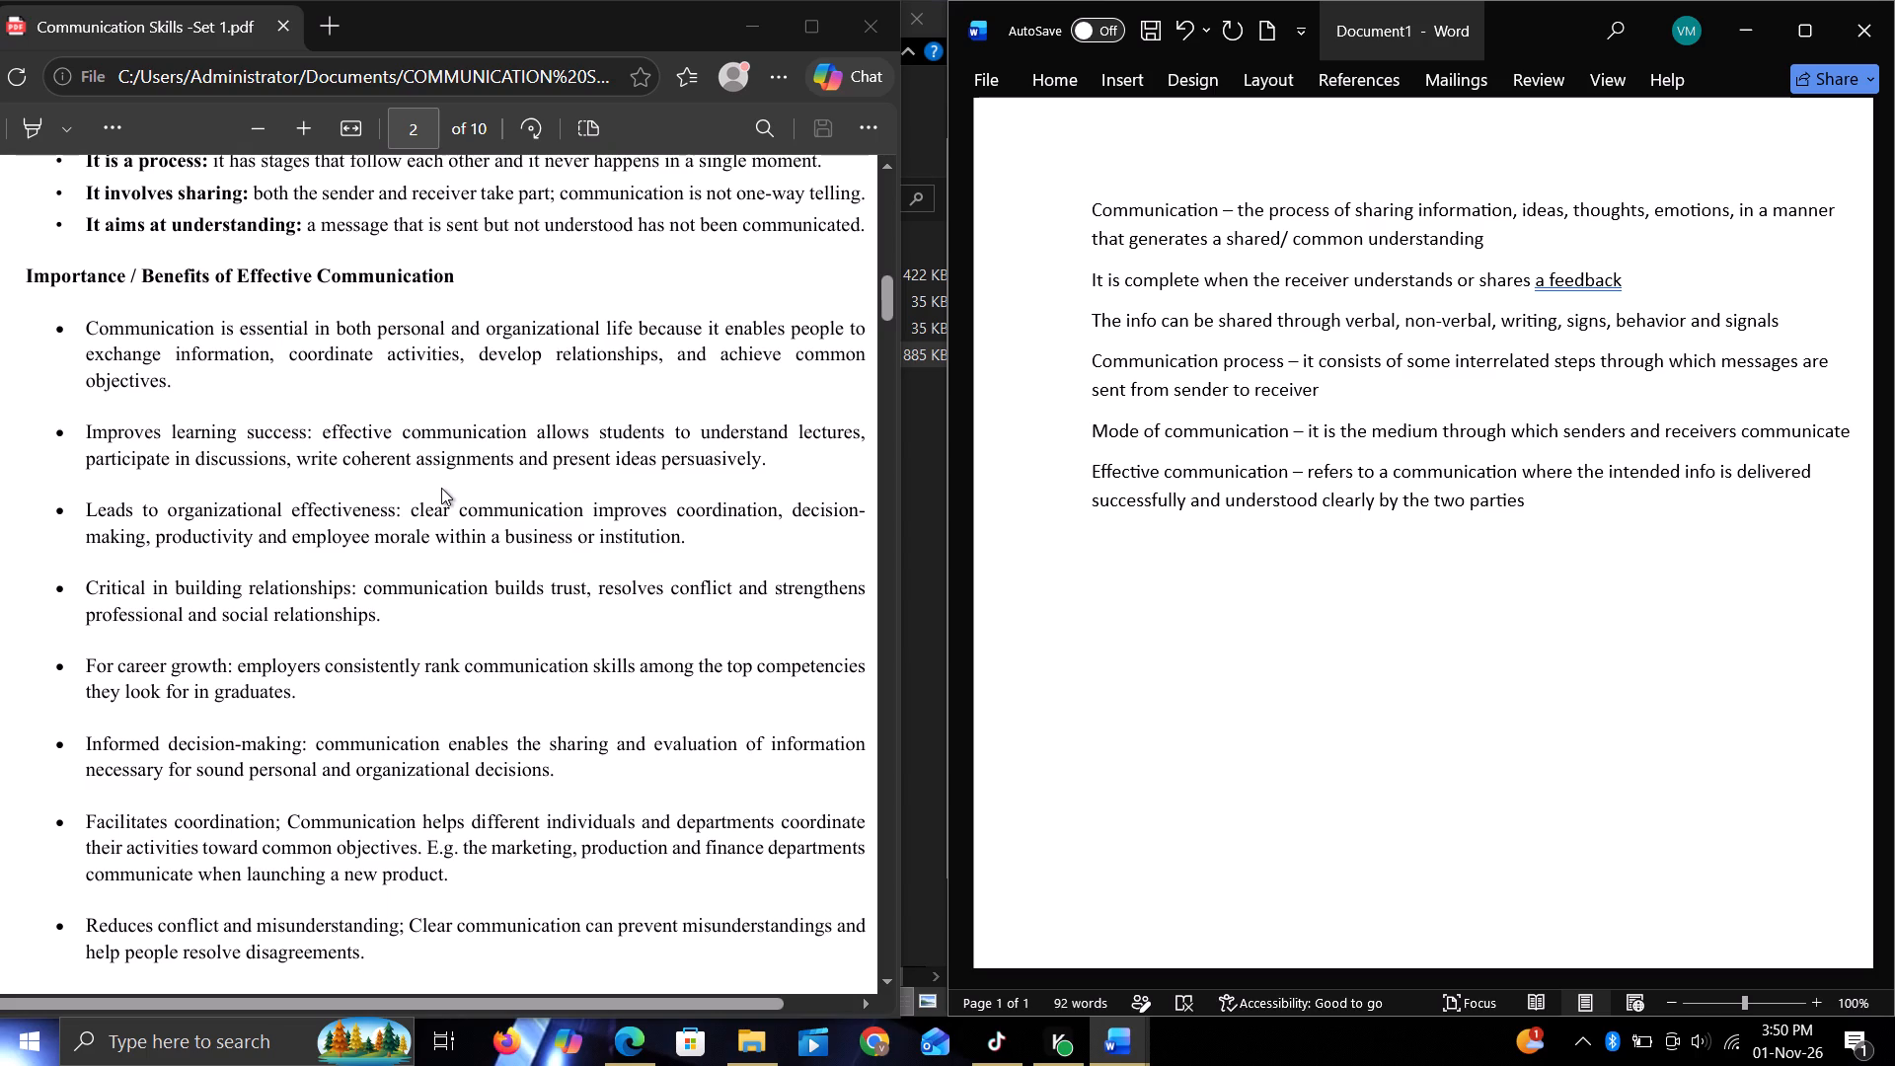
scroll(441, 488, "up", 1)
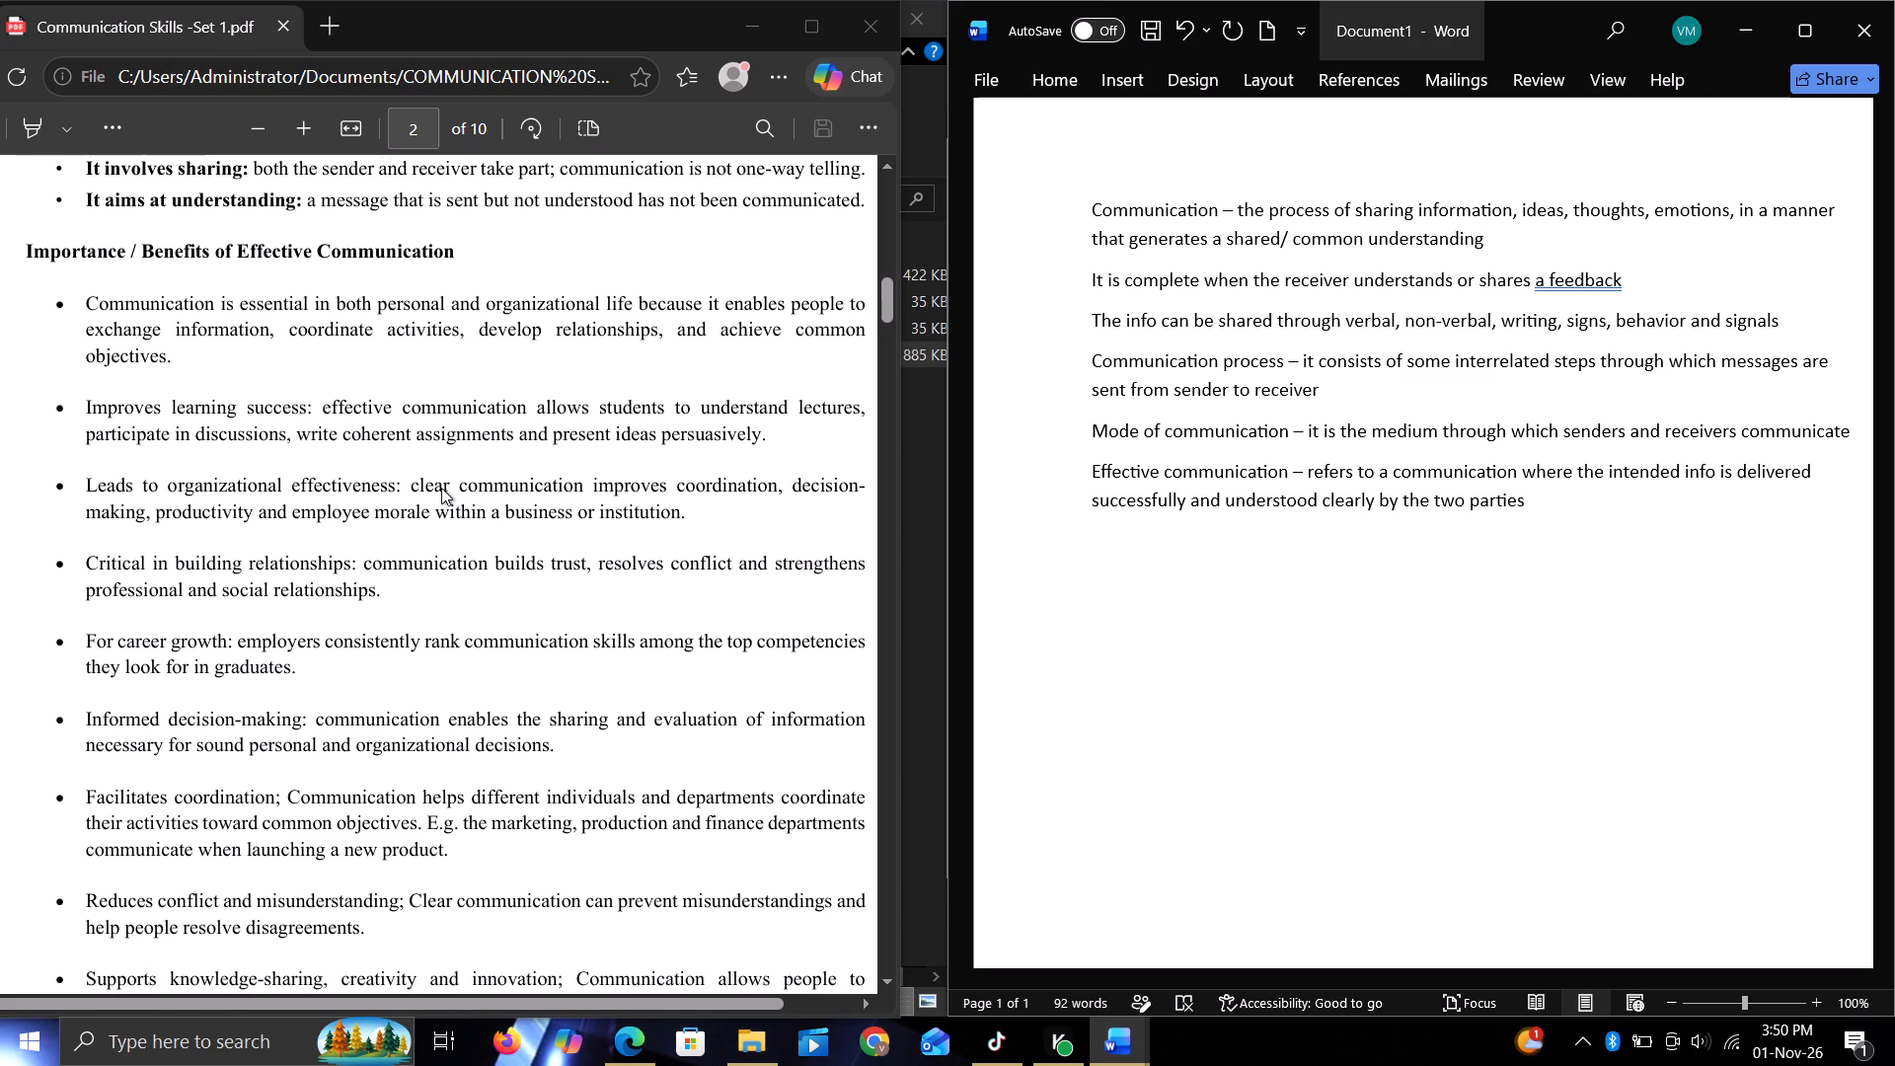
scroll(441, 488, "up", 2)
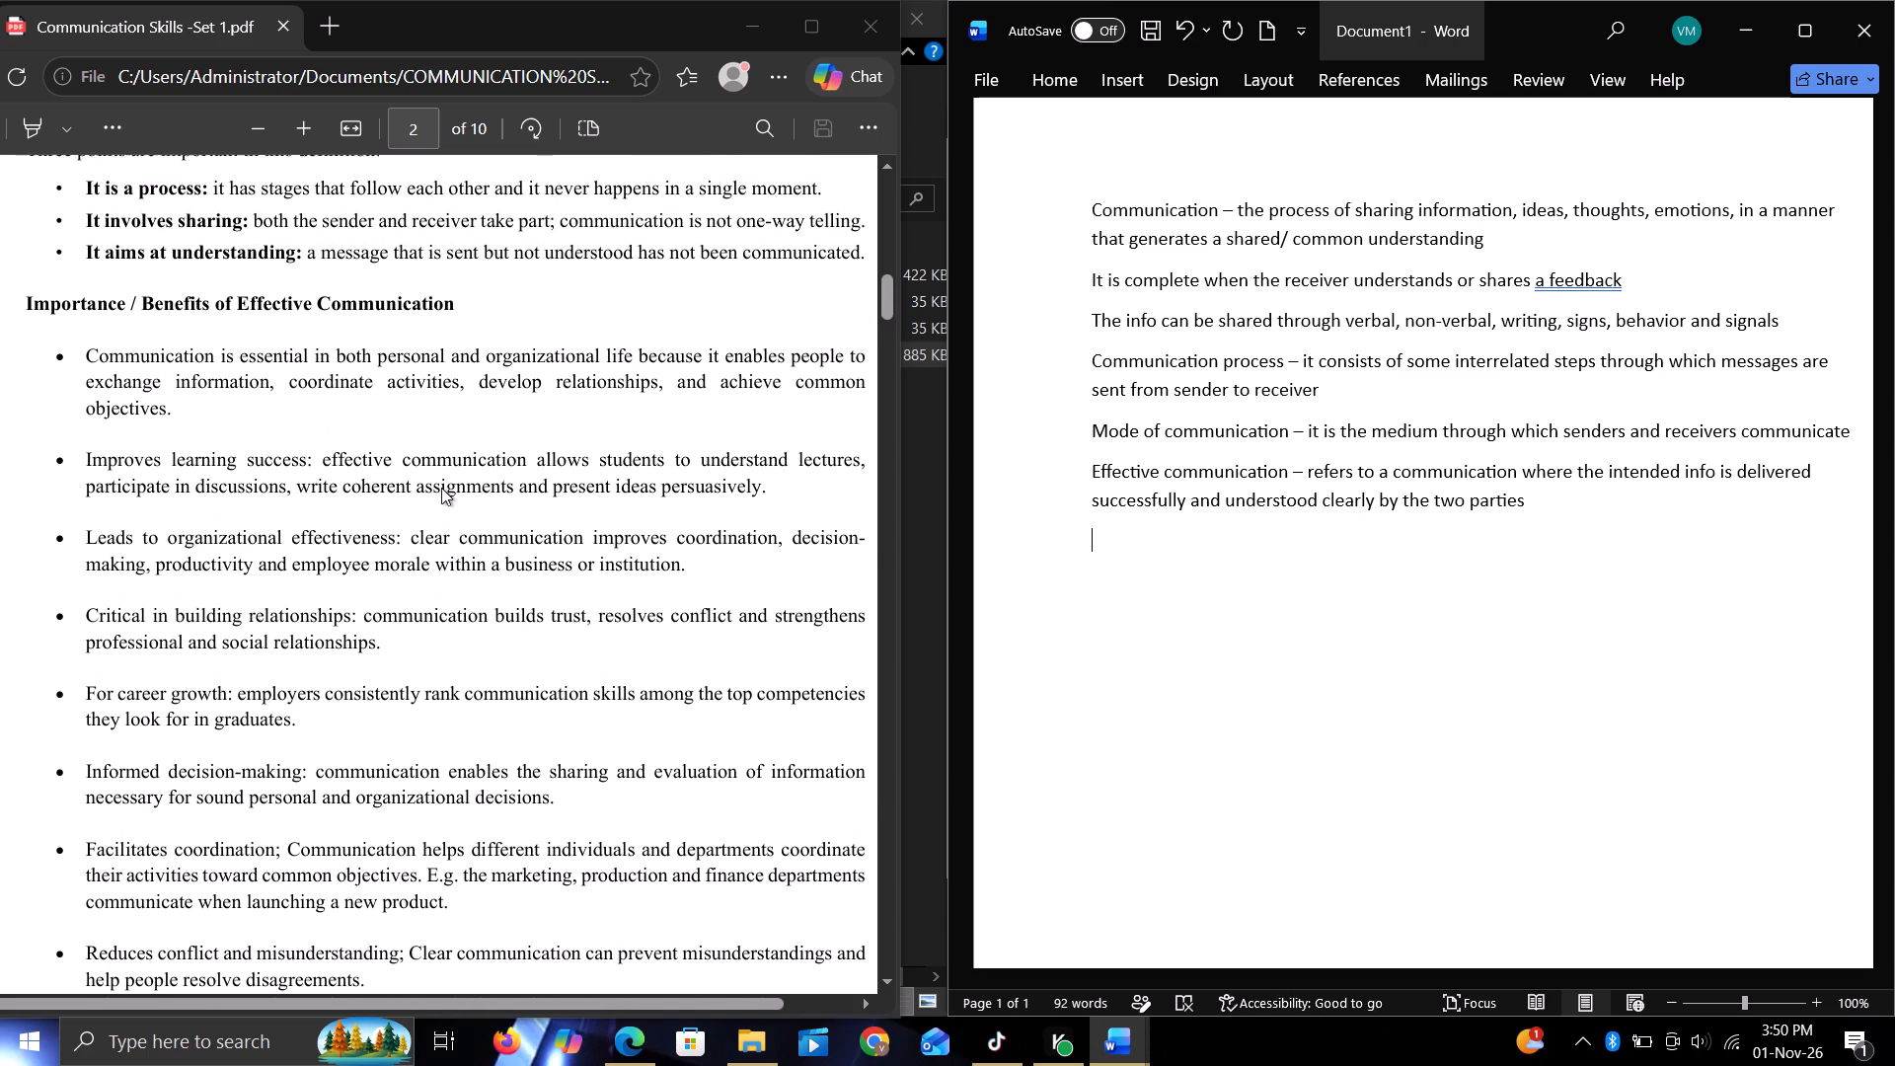
scroll(441, 488, "up", 2)
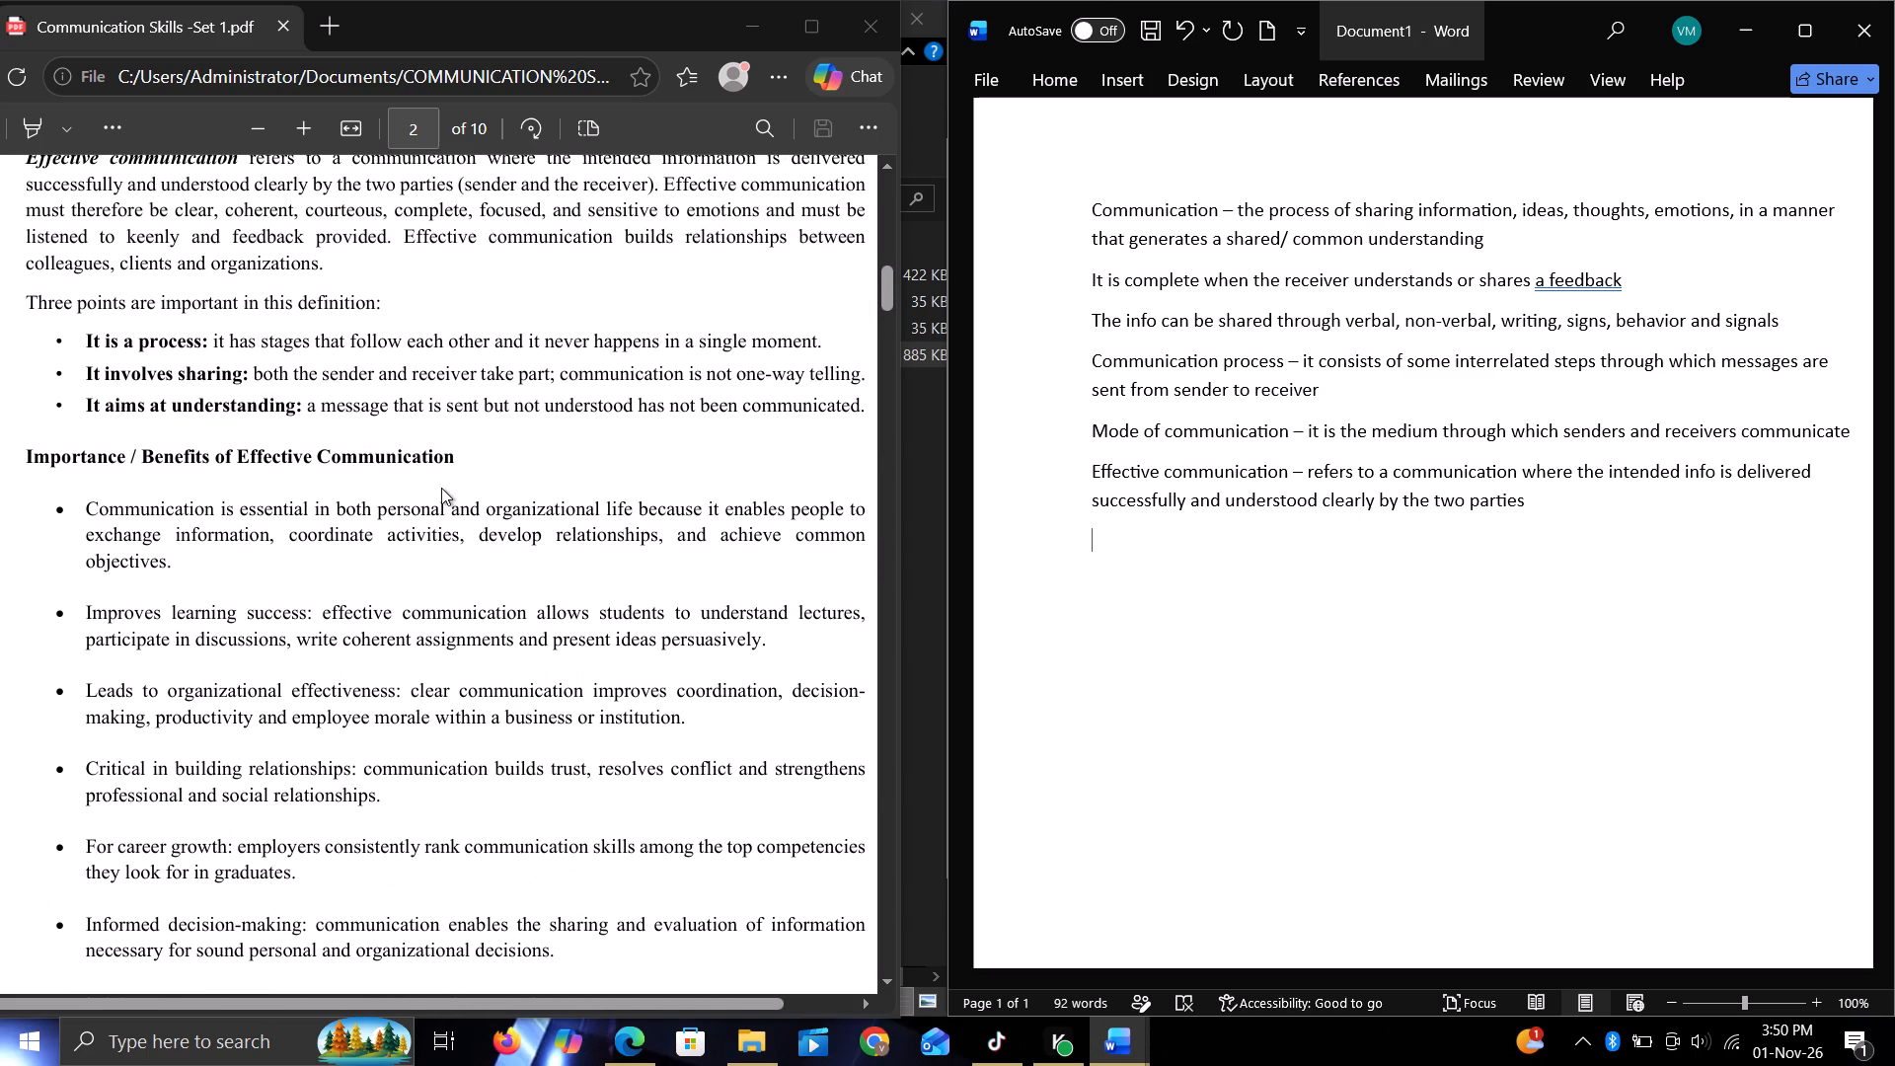
scroll(441, 488, "left", 1)
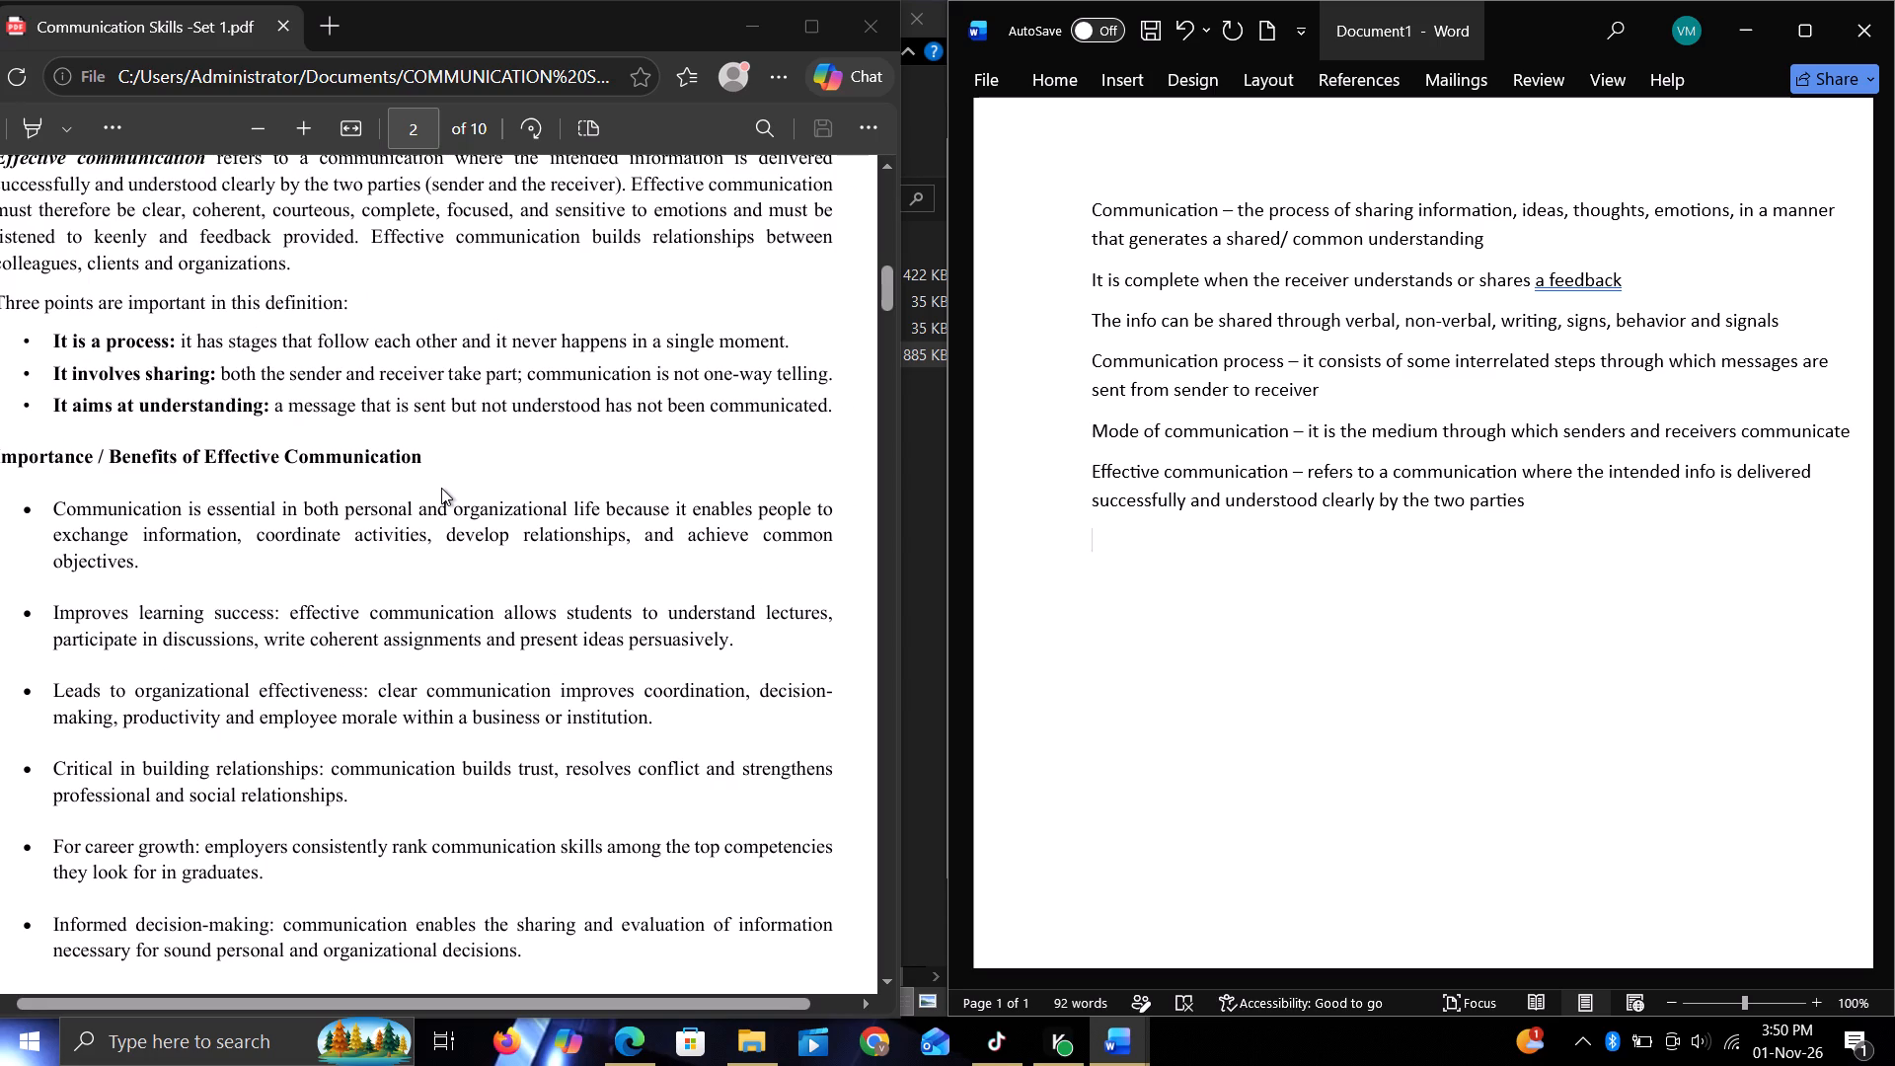
scroll(441, 488, "left", 1)
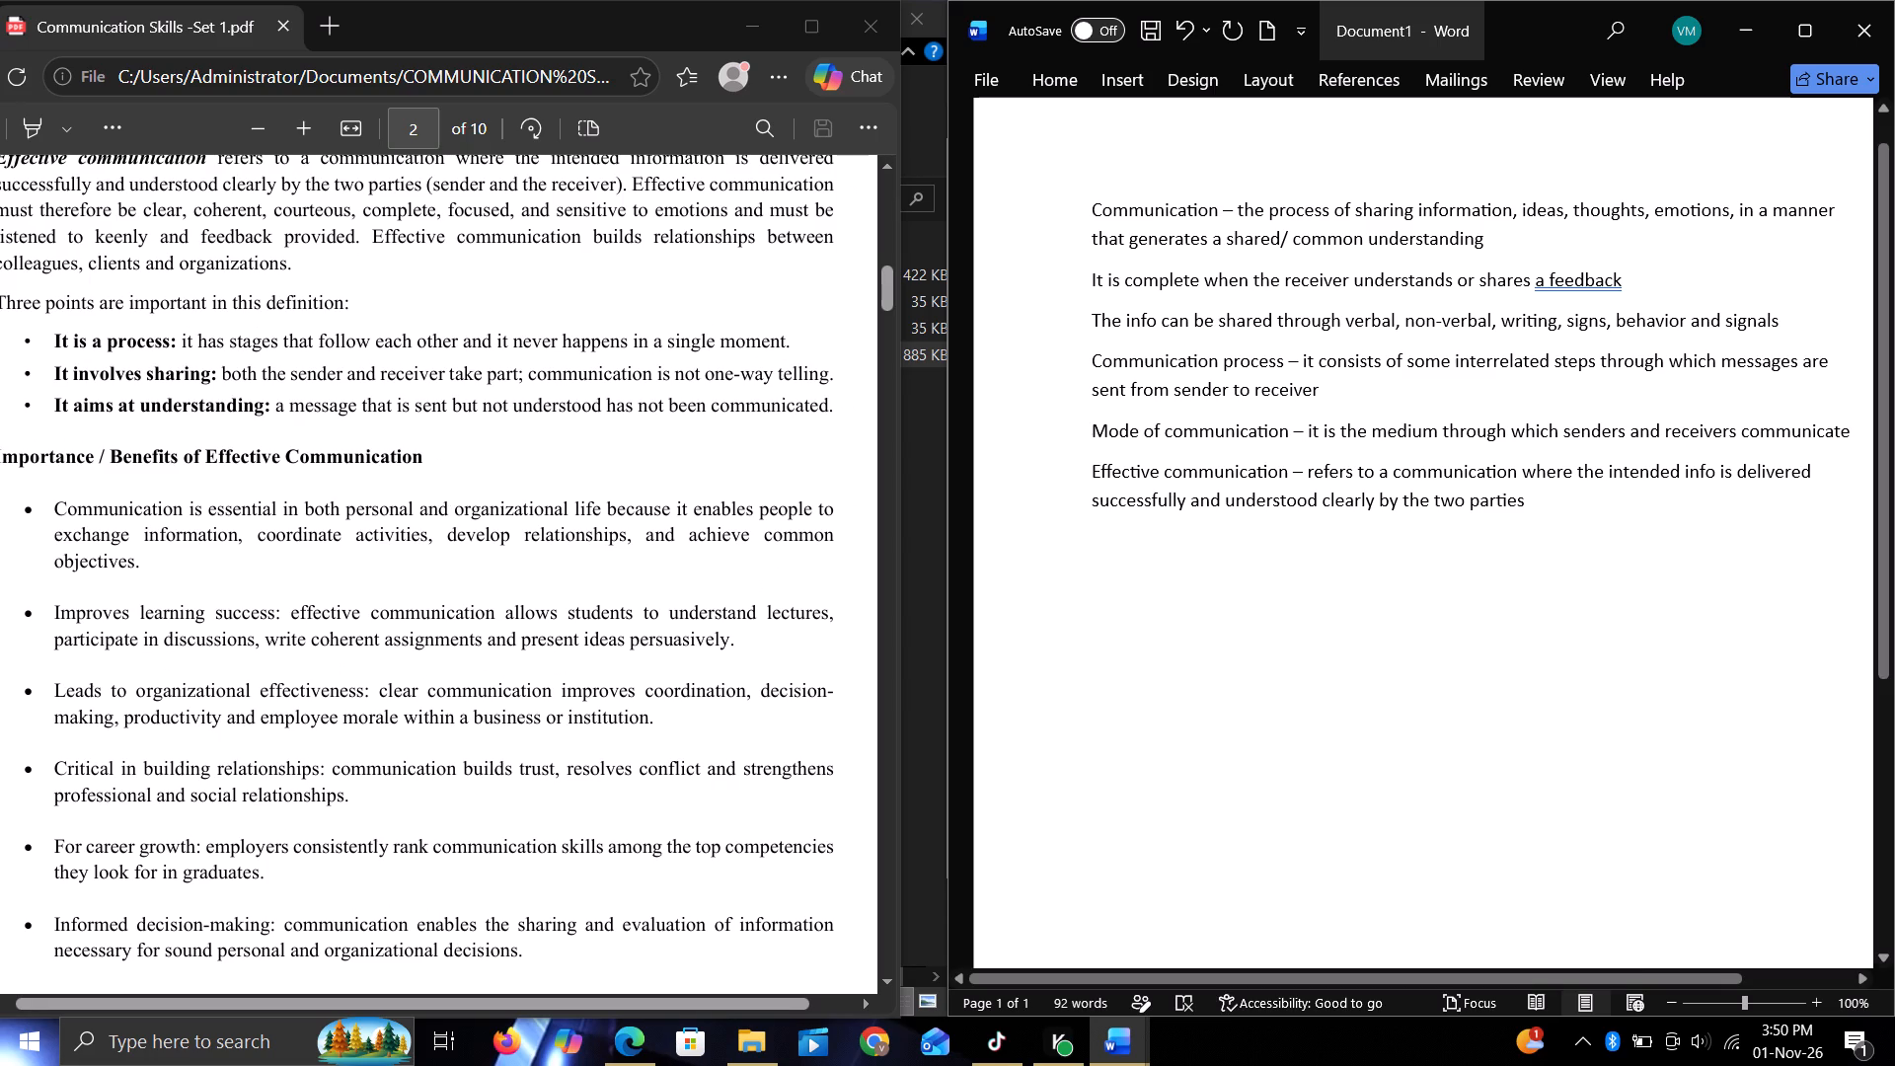
Leave a blank line below the effective communication definition, add the line "Importance / benefits of effective communication", and open a new paragraph under it.
left_click(1222, 554)
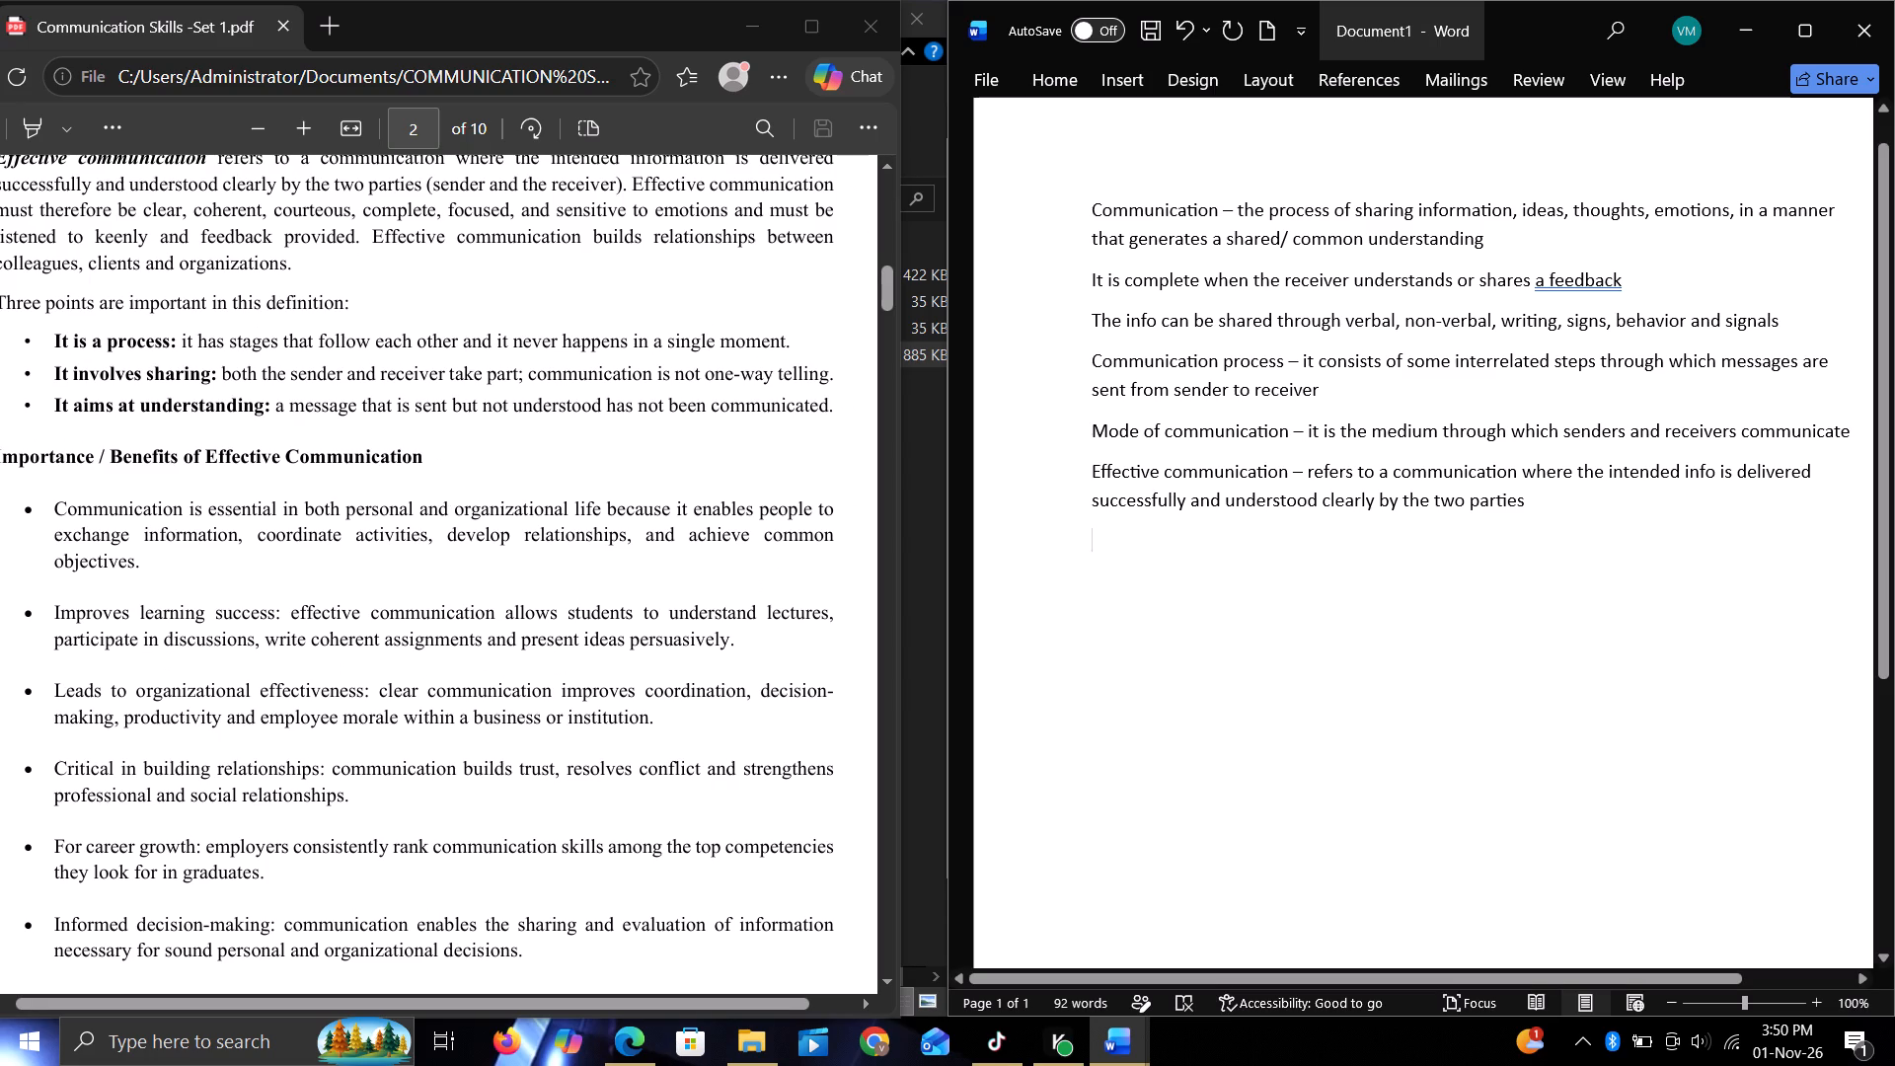
key("Return")
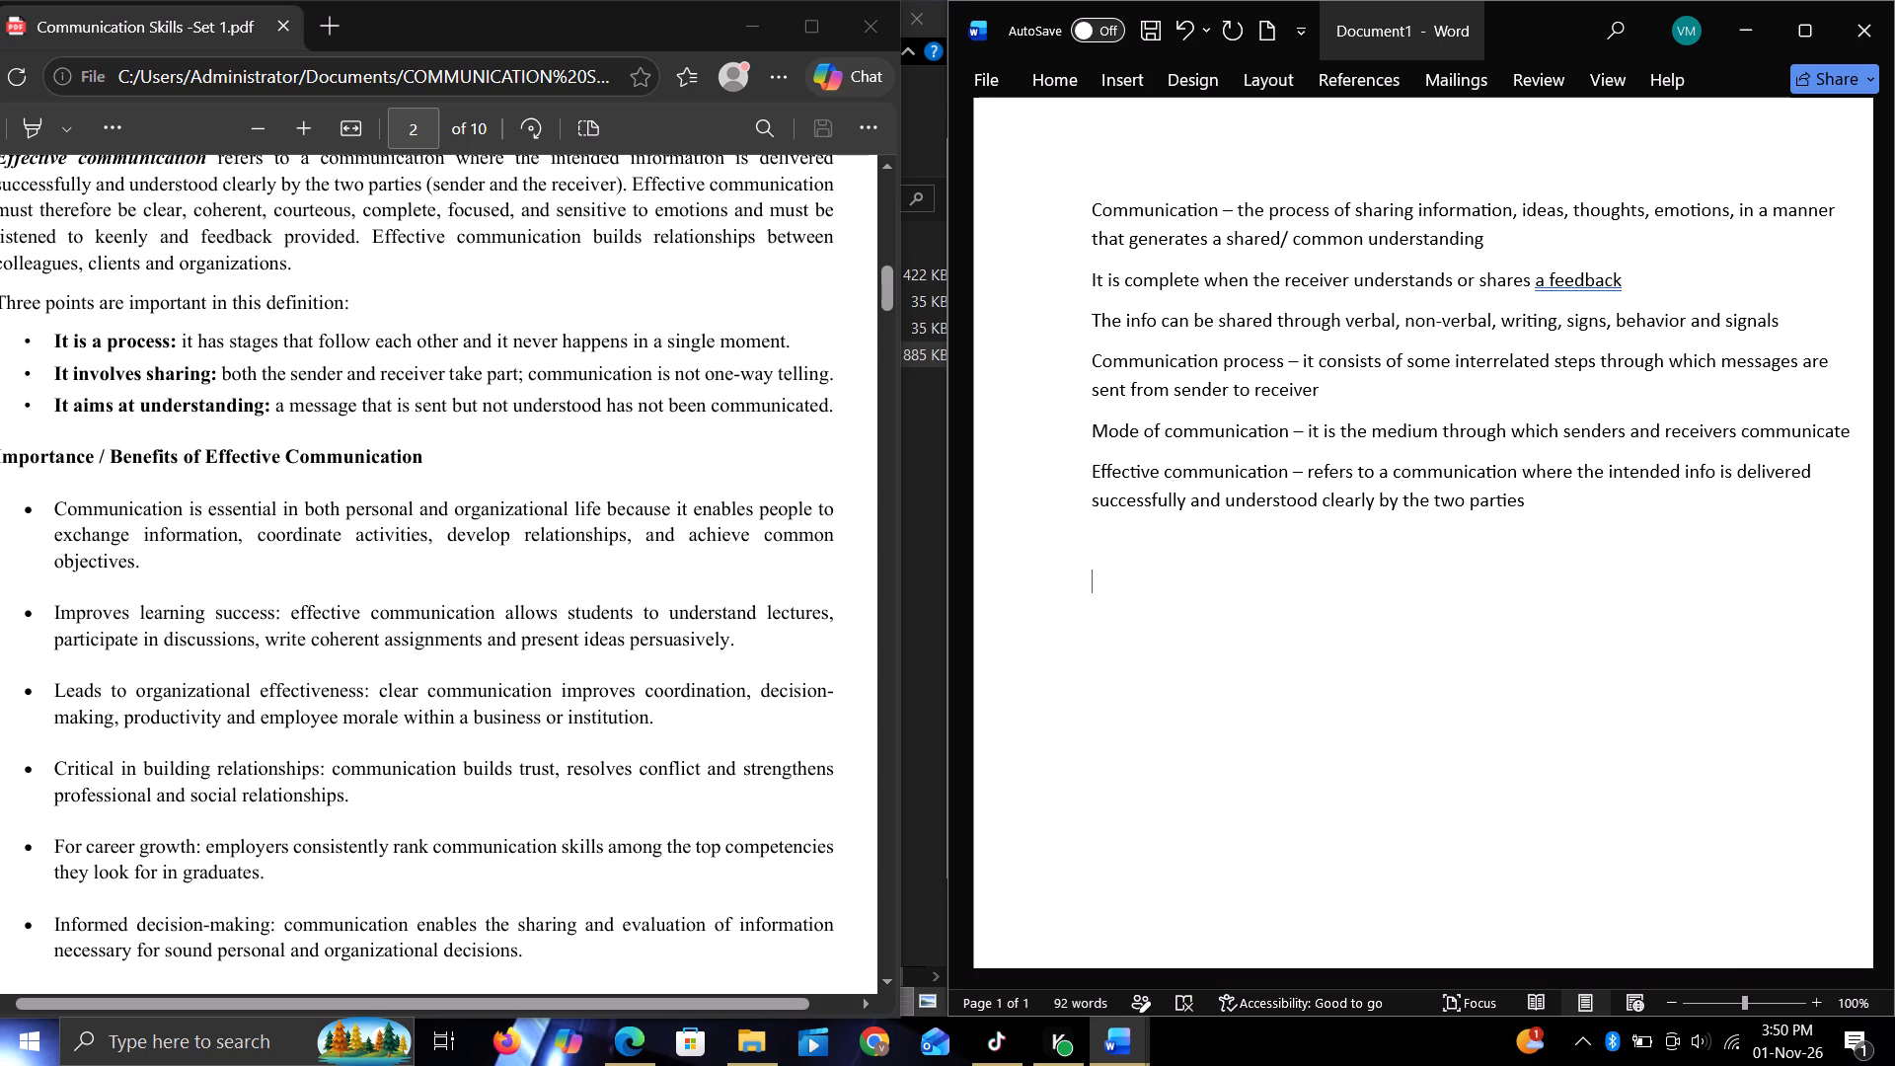
type("impo")
type("rtance")
key("space")
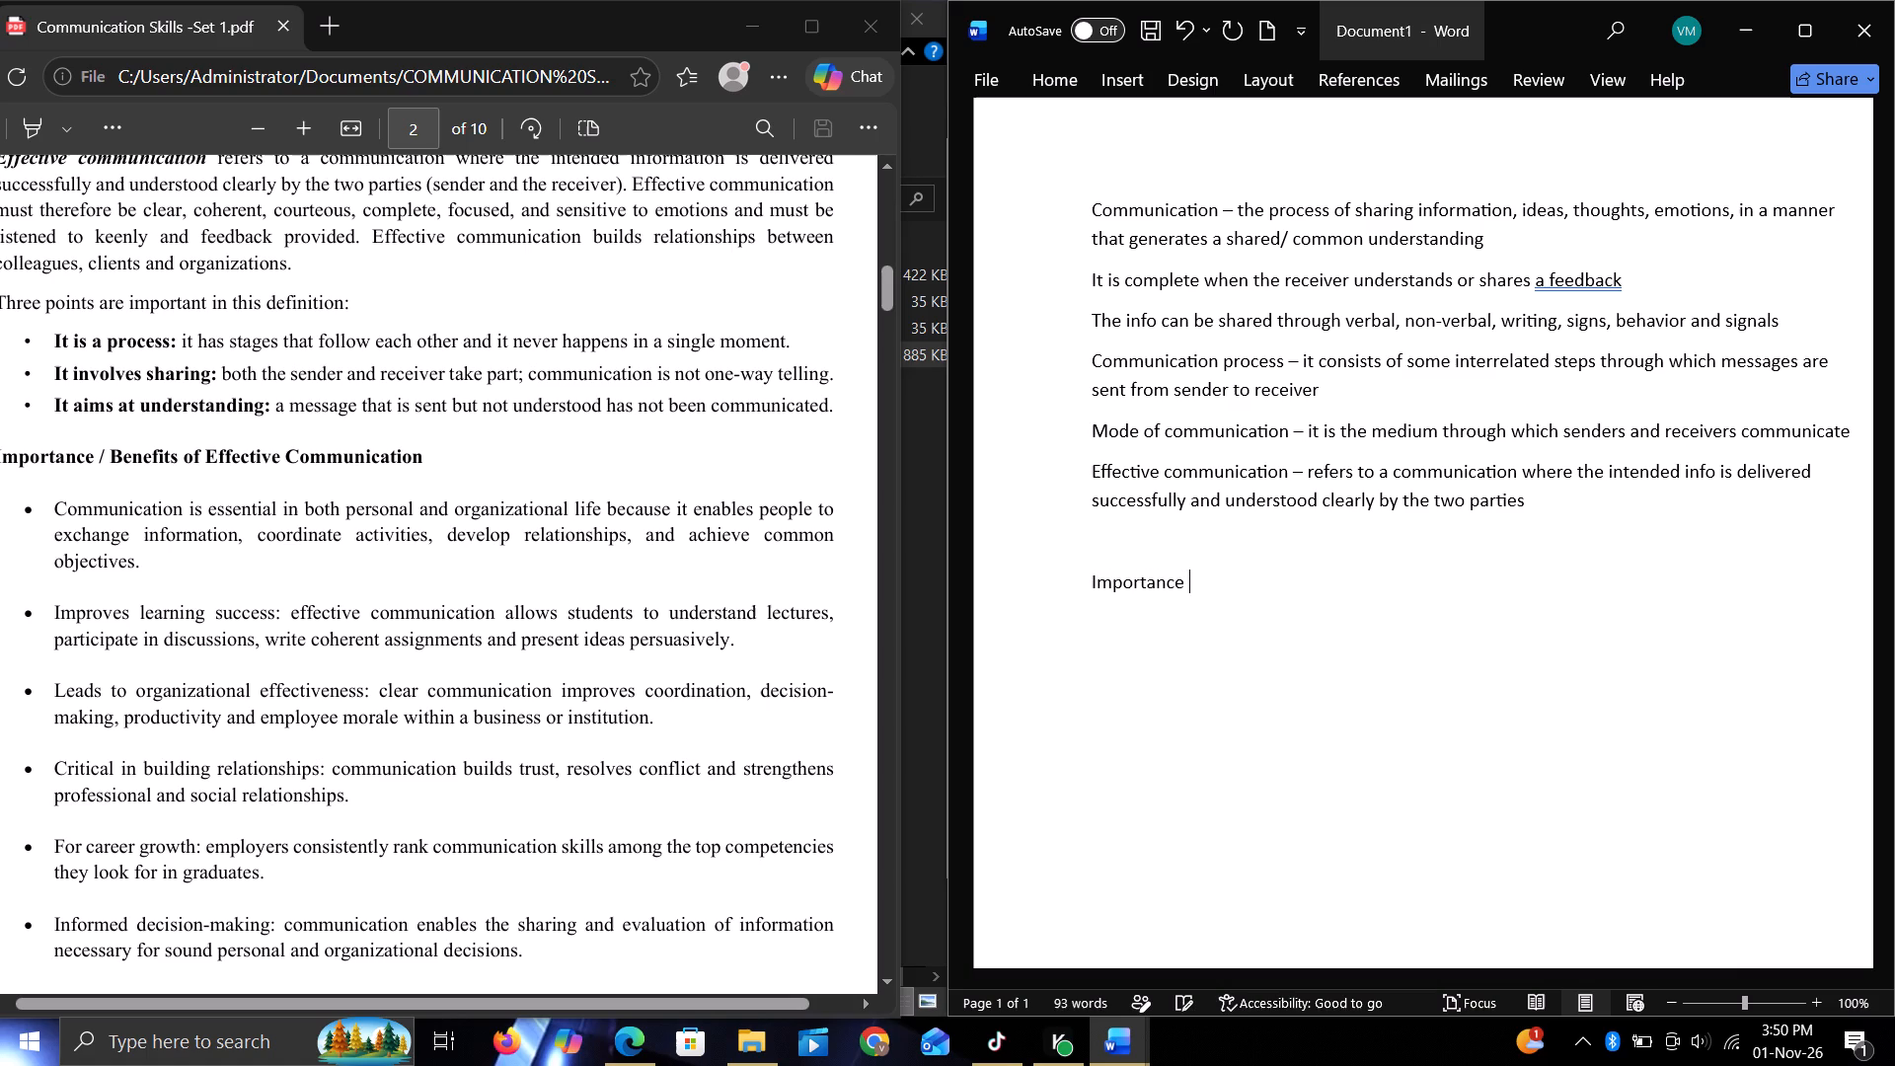
type("/ benefits")
key("space")
type("of effective commmunication")
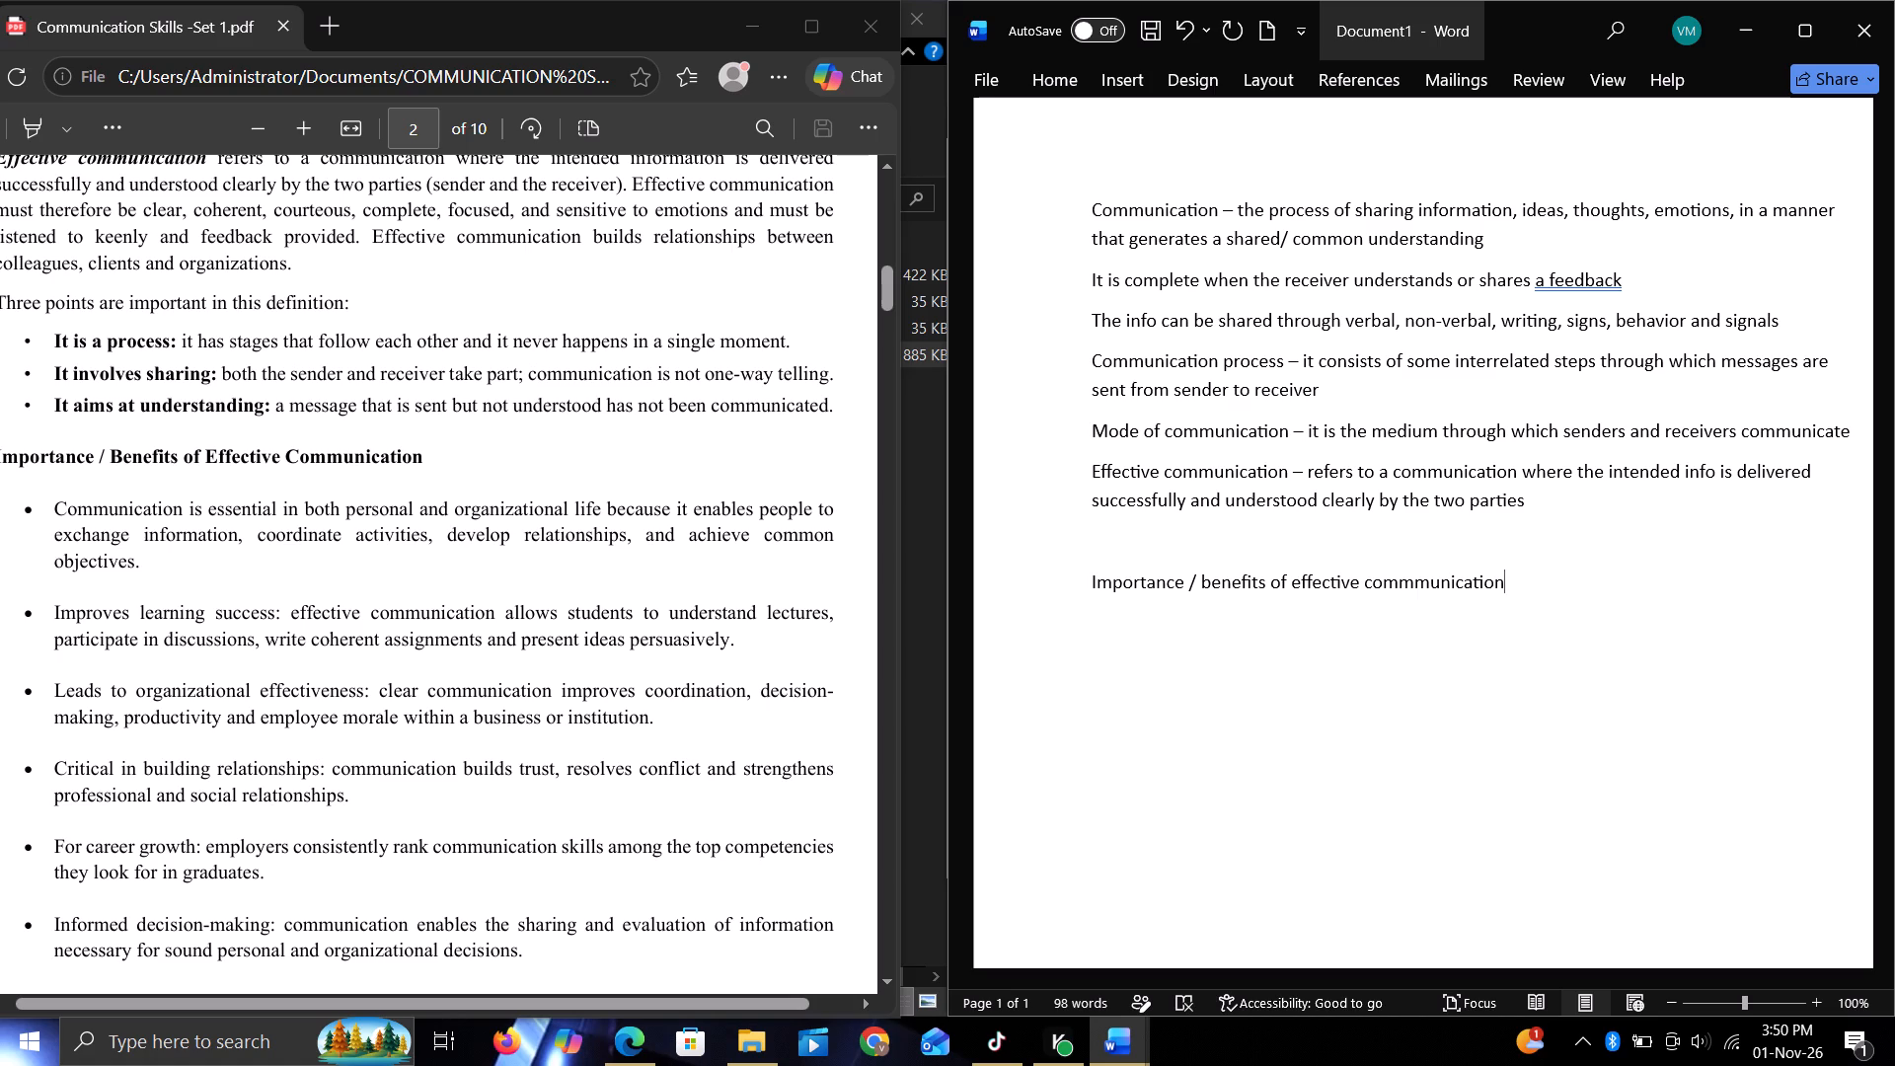
key("Return")
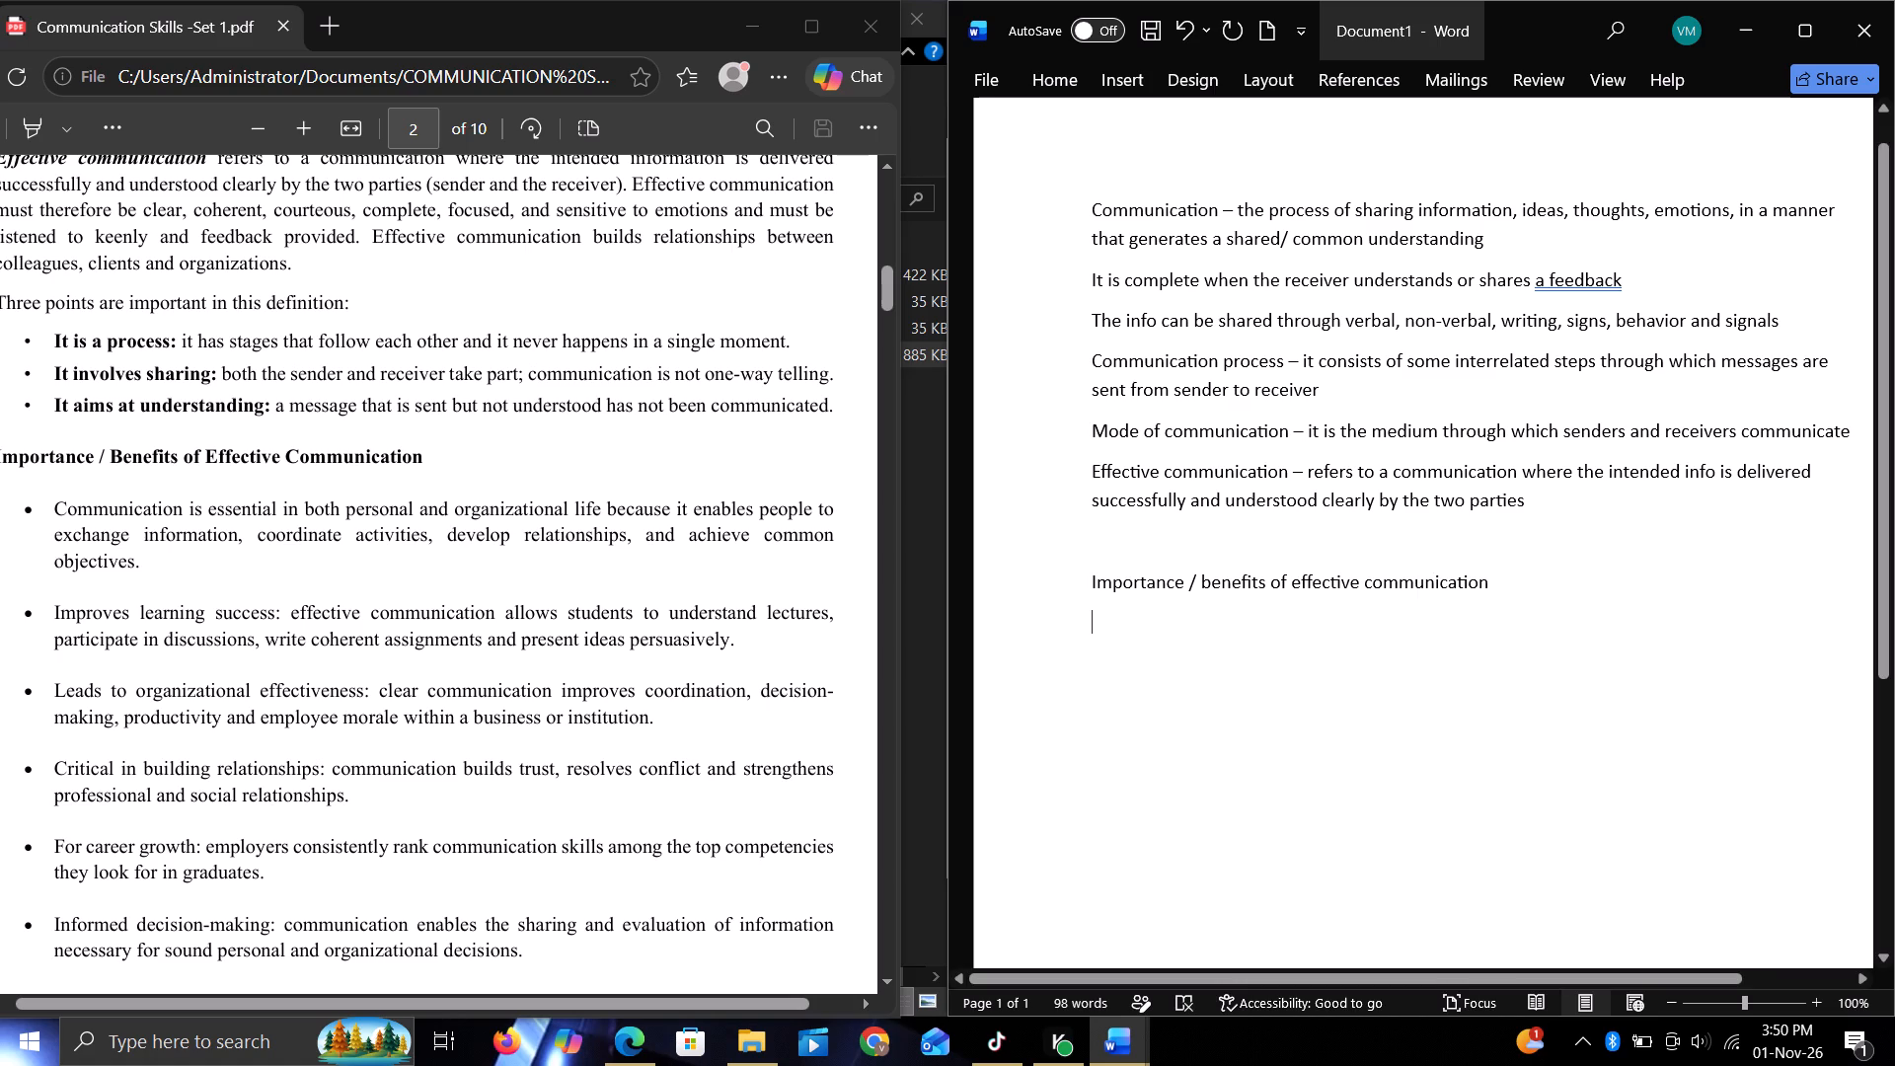
Format the "Importance / benefits of effective communication" line as a bold, underlined heading at font size 14.
left_click_drag(1498, 582, 1128, 571)
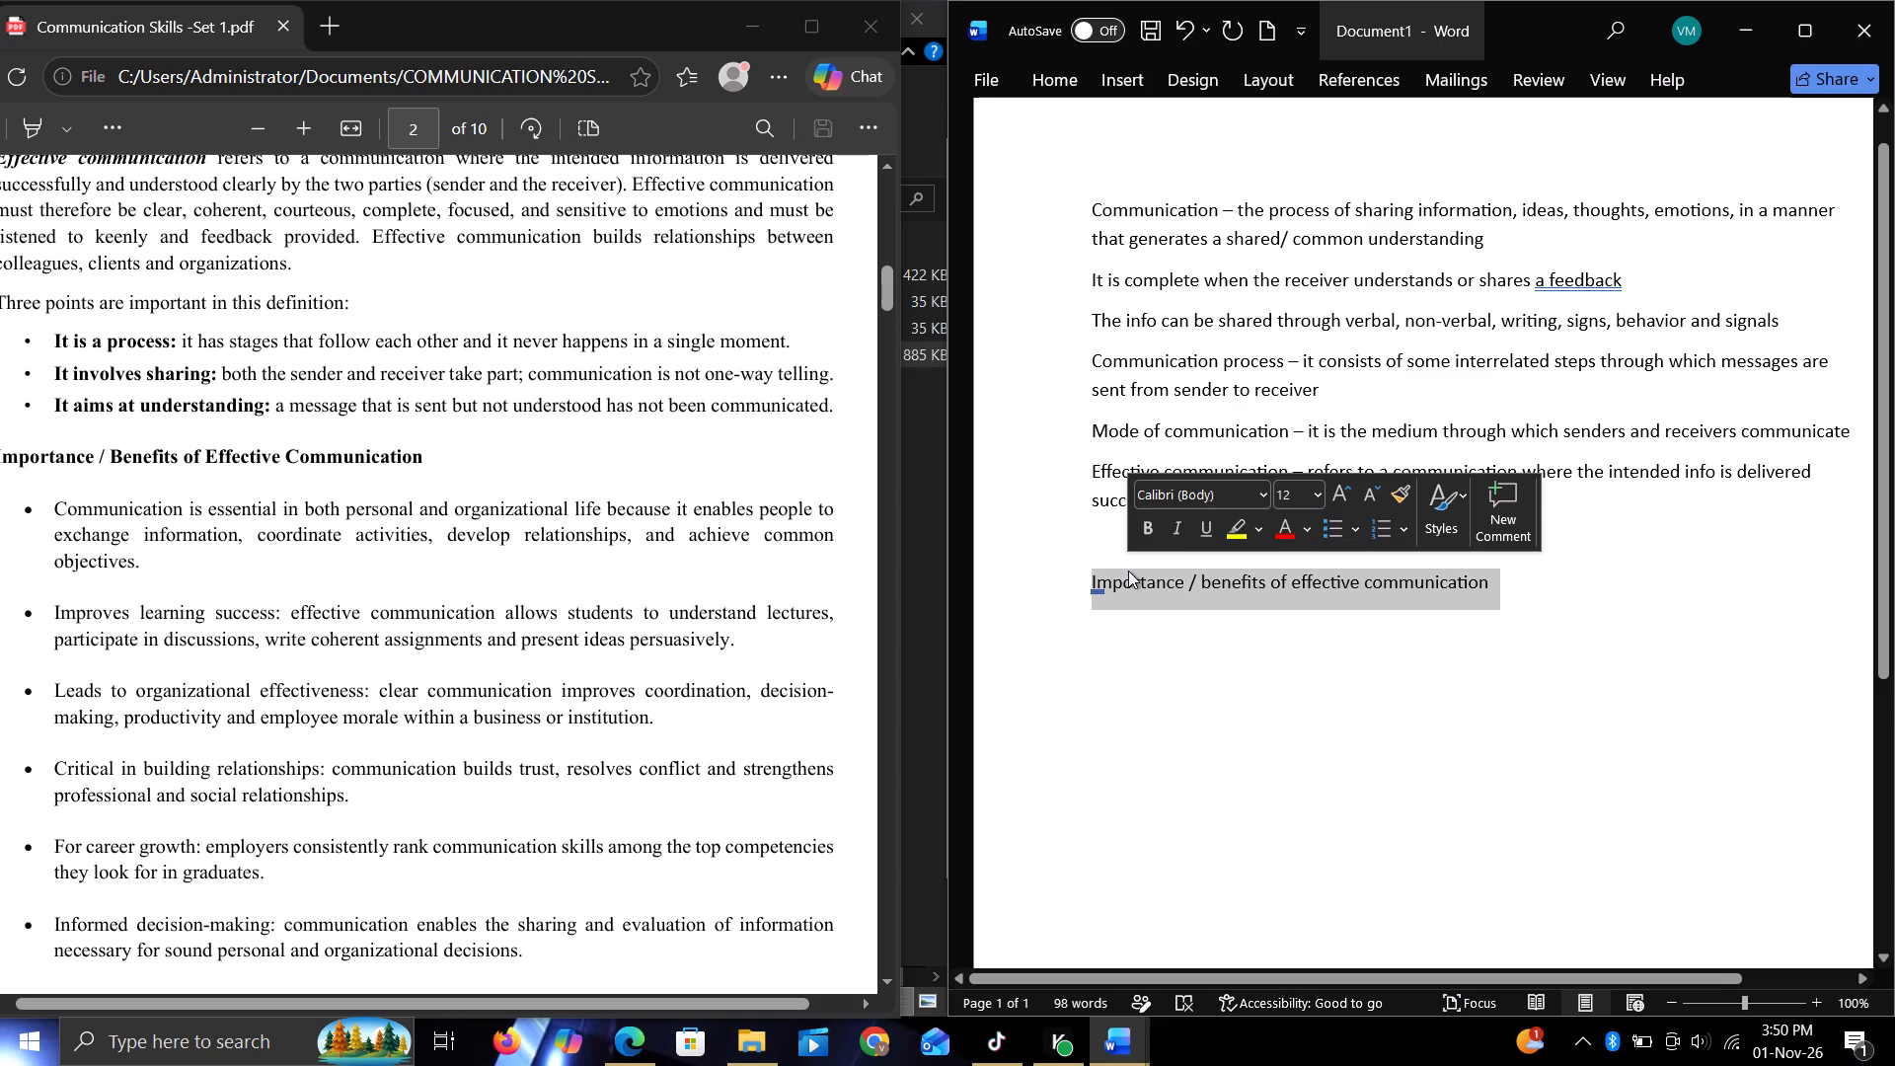
left_click(1151, 531)
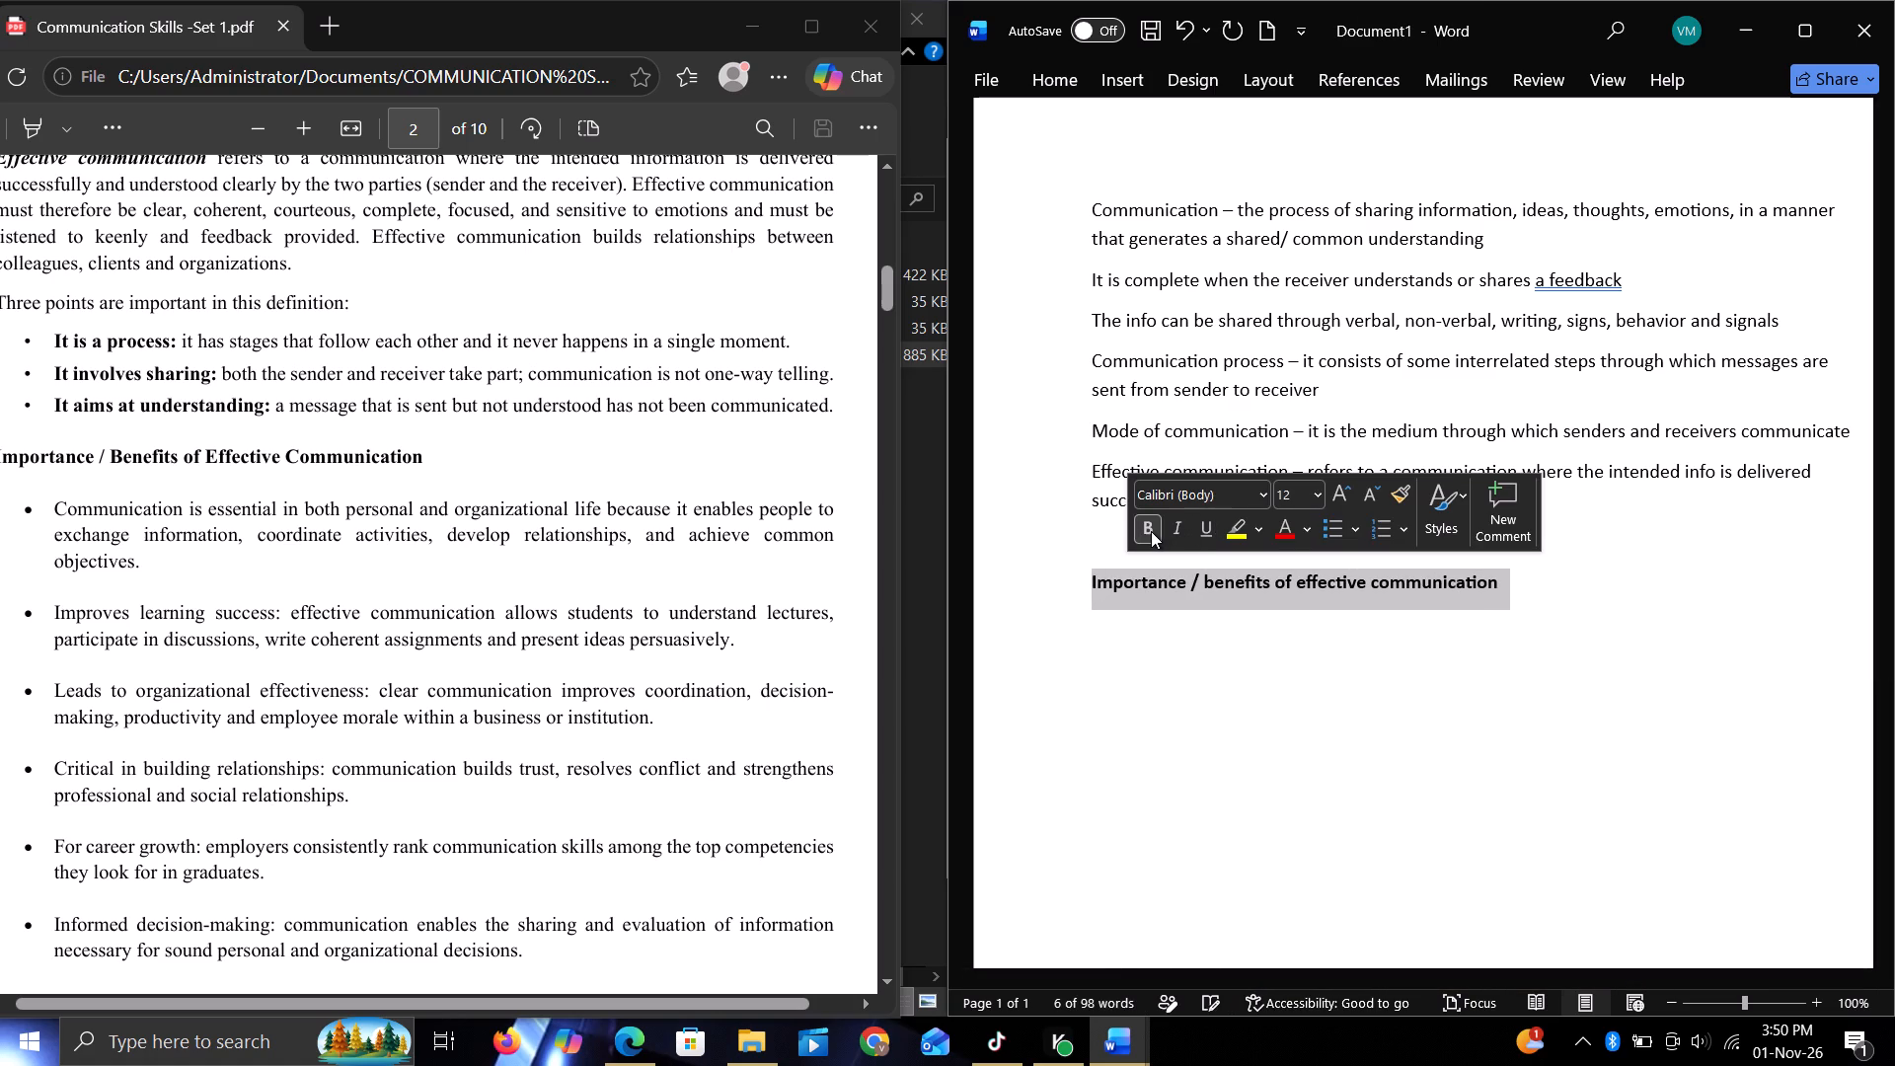
left_click(1200, 528)
left_click(1347, 496)
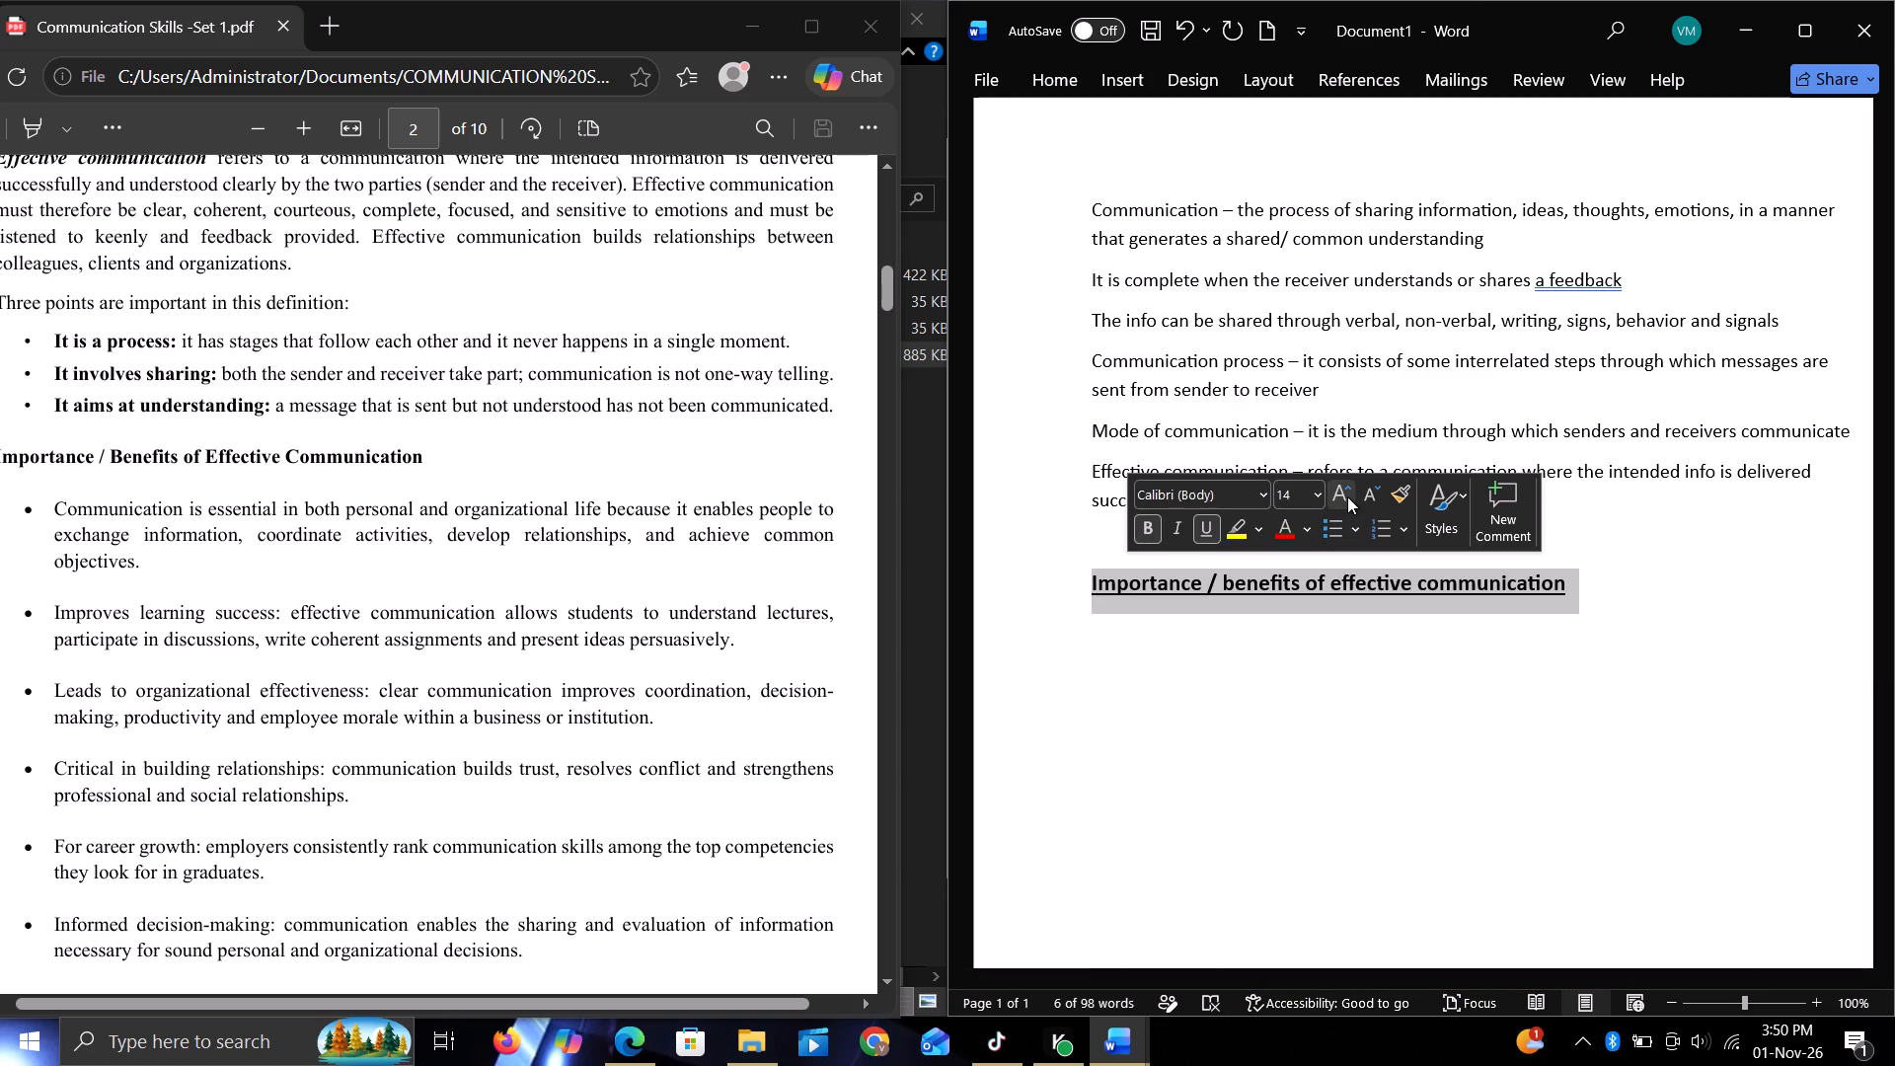
Start a numbered list on the empty line below the "Importance / benefits of effective communication" heading.
left_click(1371, 672)
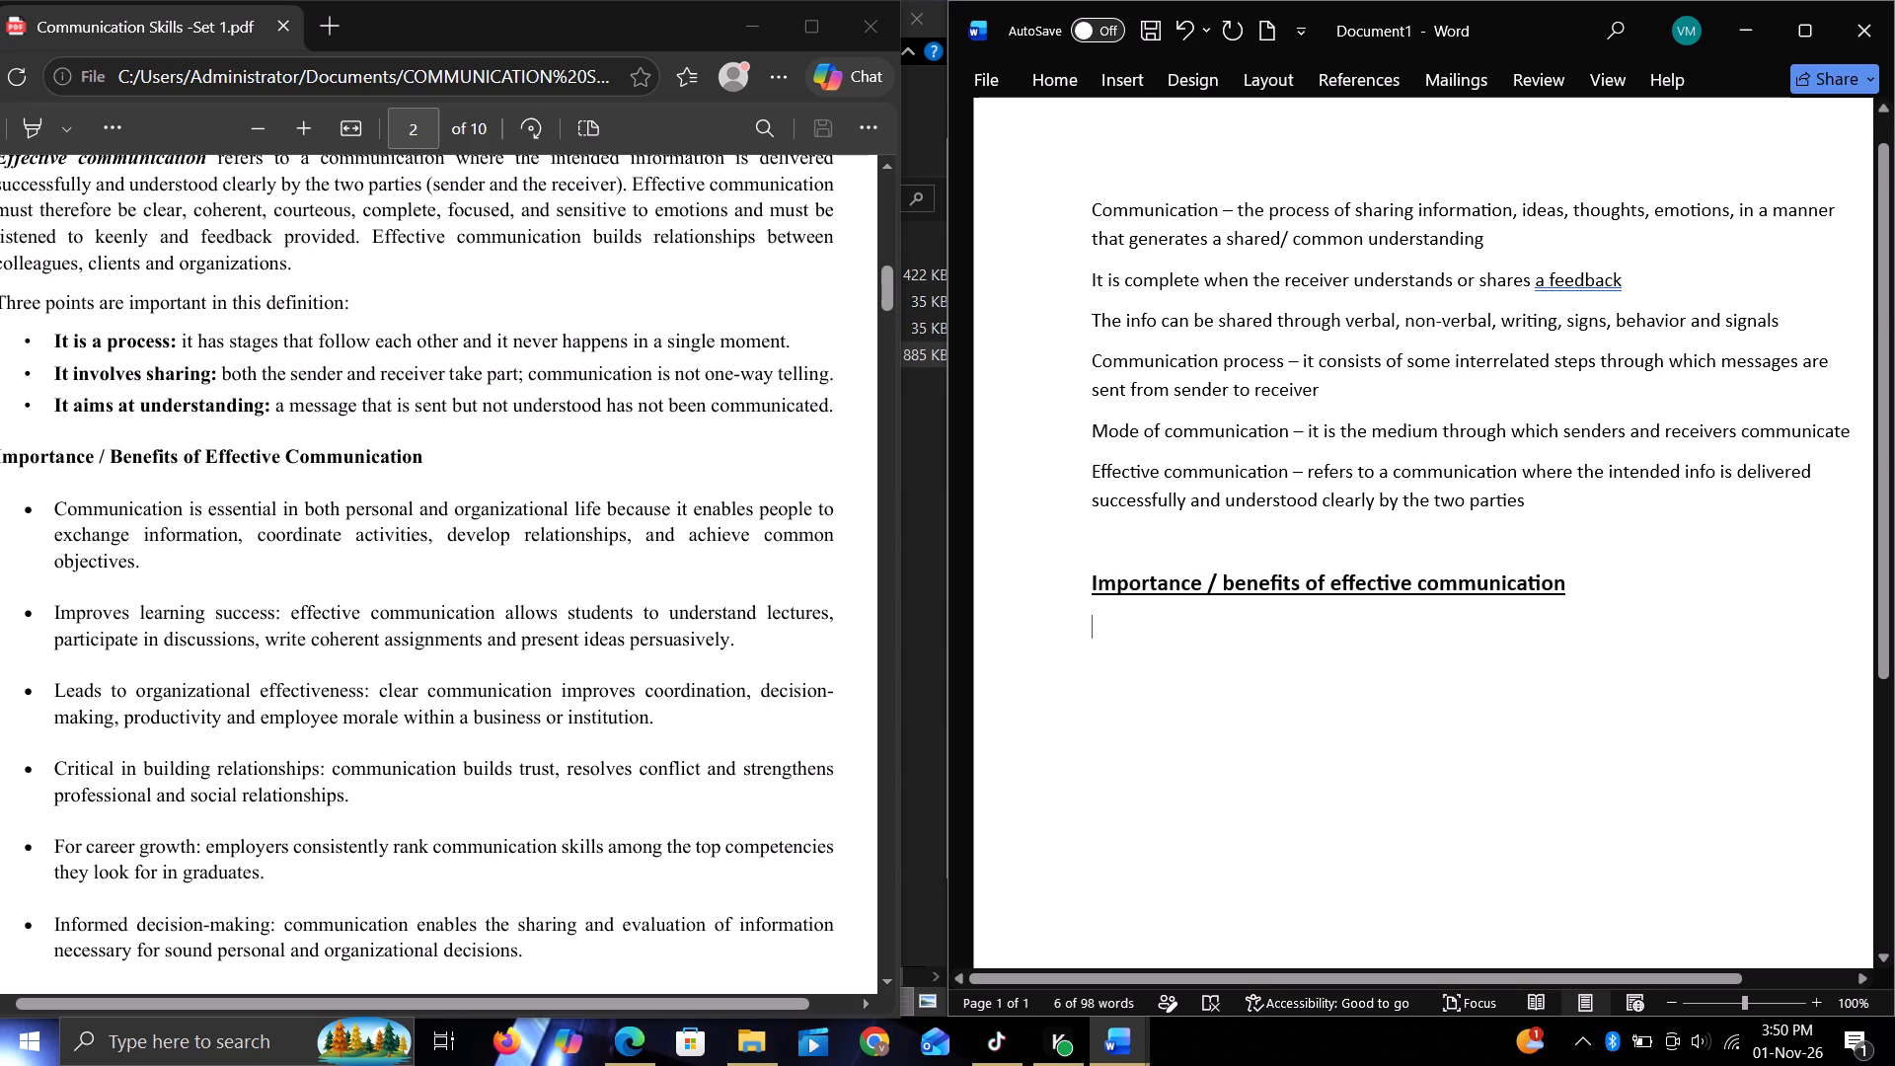
right_click(1210, 646)
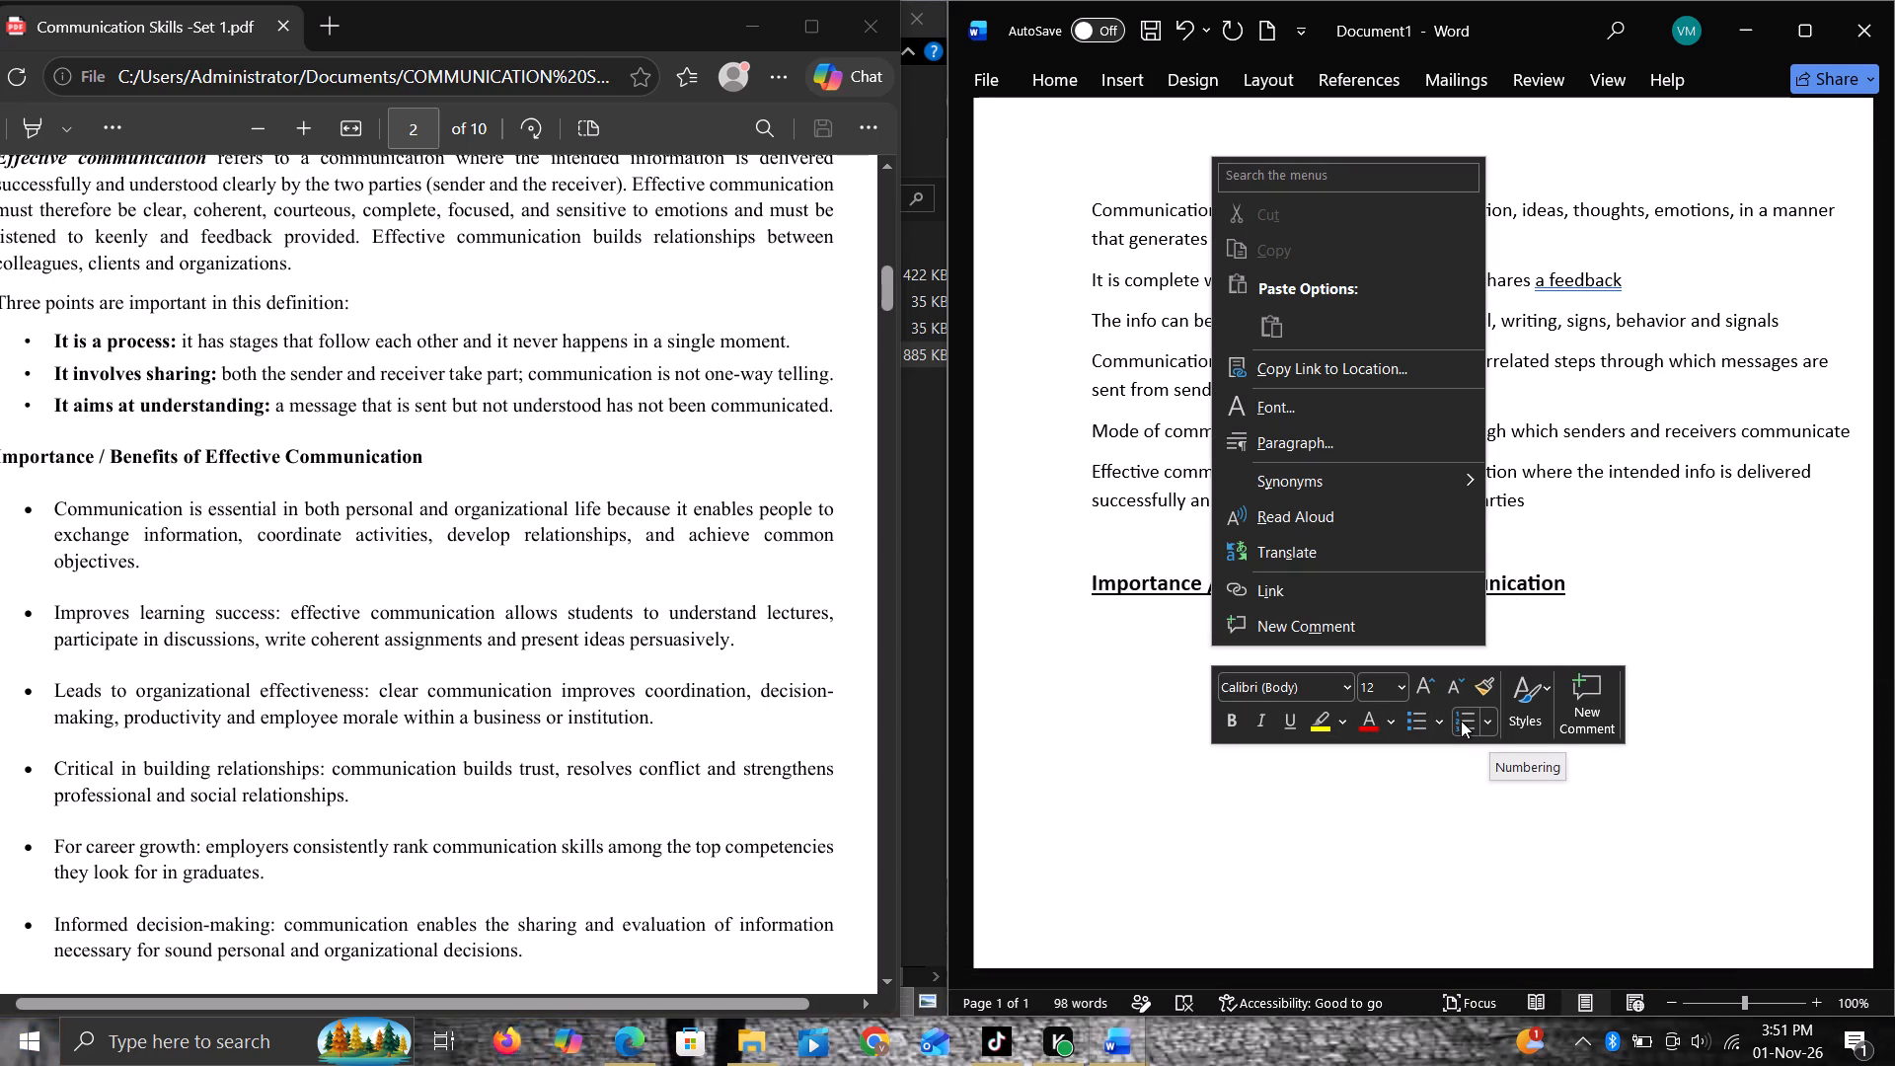
left_click(1461, 721)
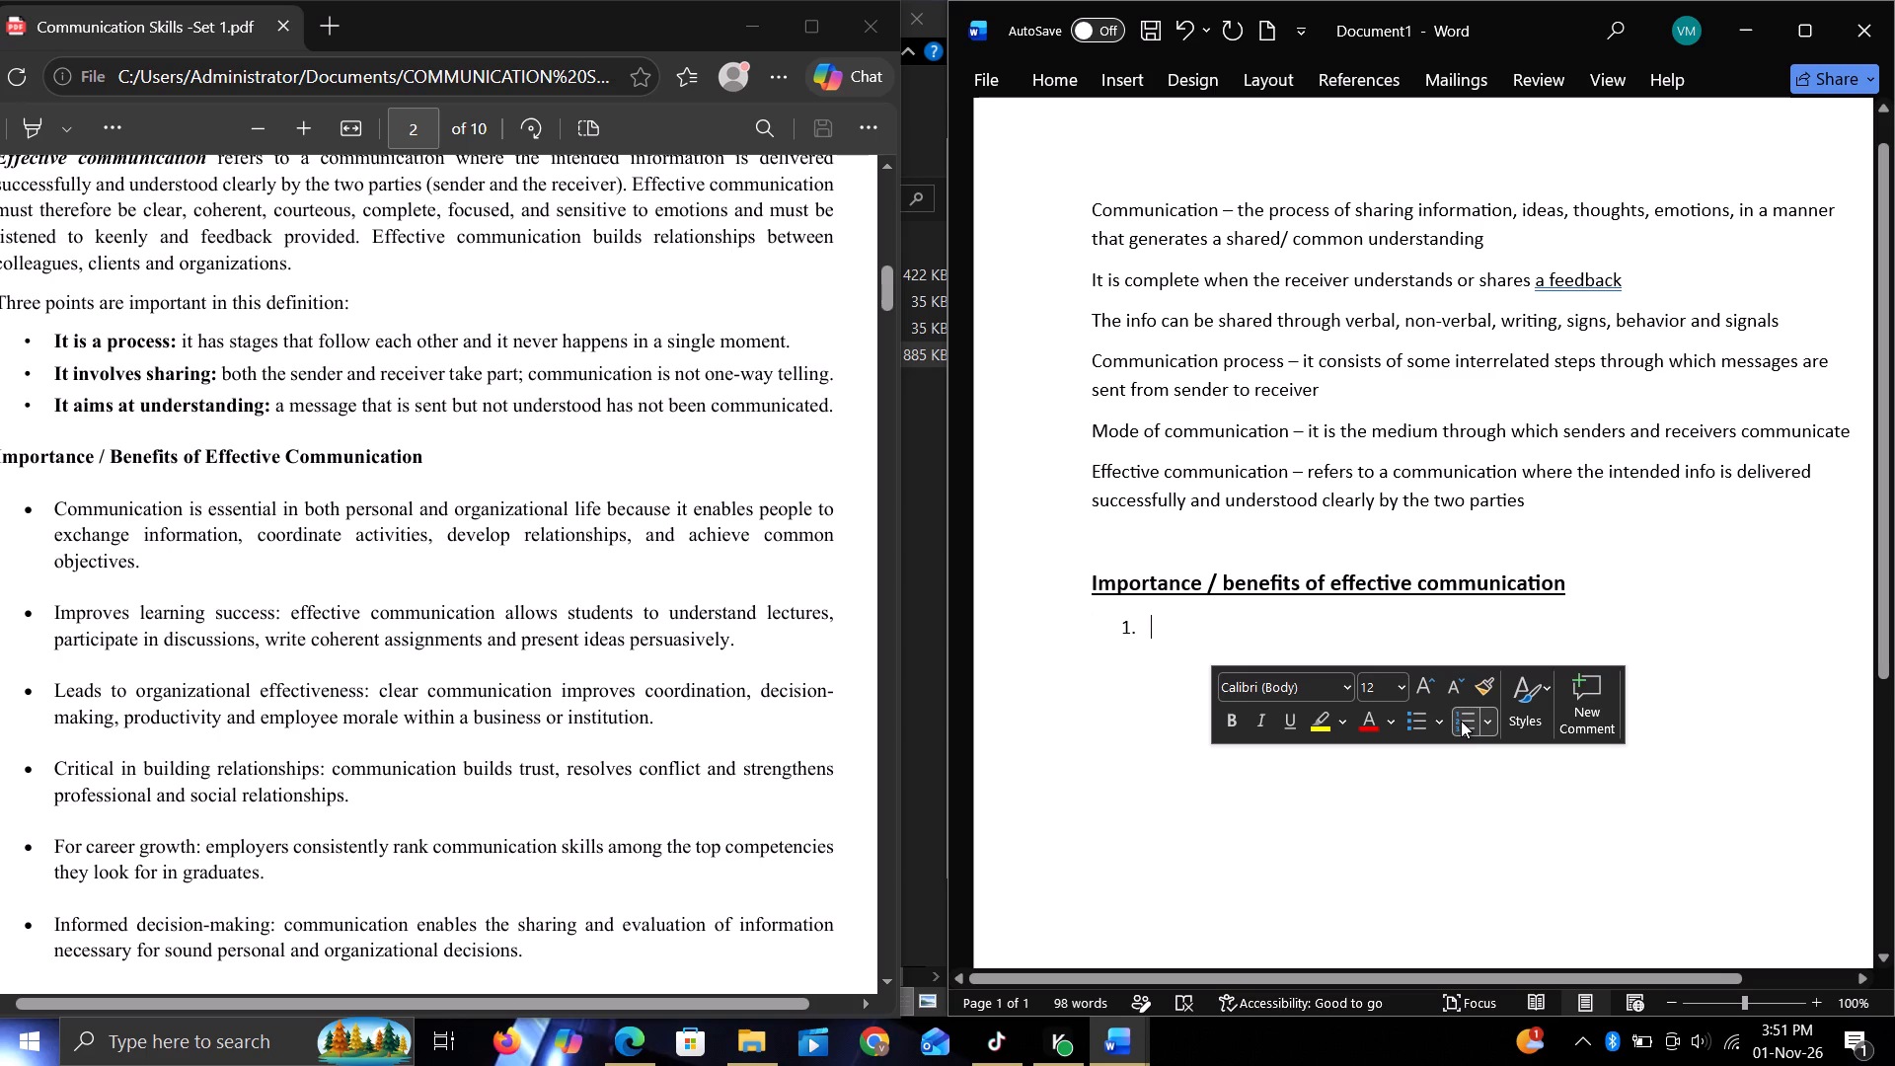
Write item 1 as "It enables people to exchange information, coordinate activities, develop relationships and achieve common objectives" and open item 2.
type("it enables")
key("space")
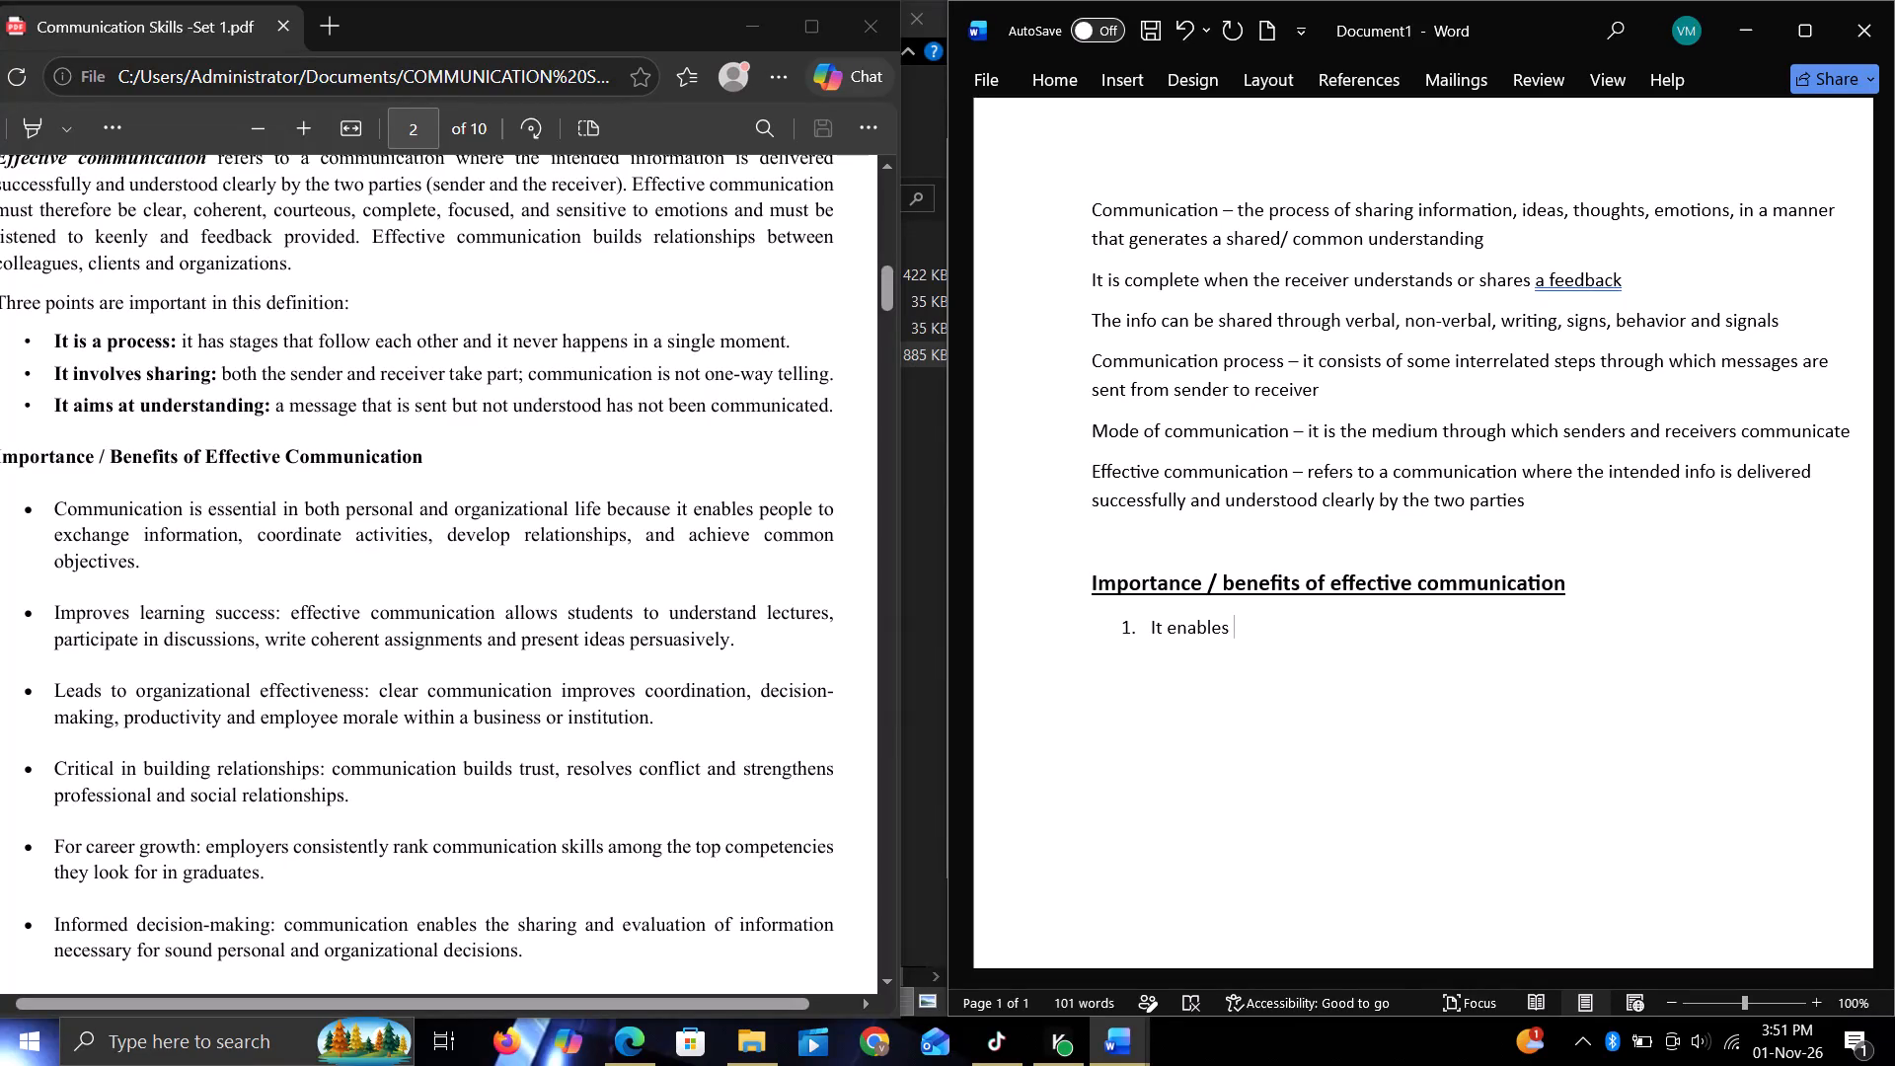
type("people")
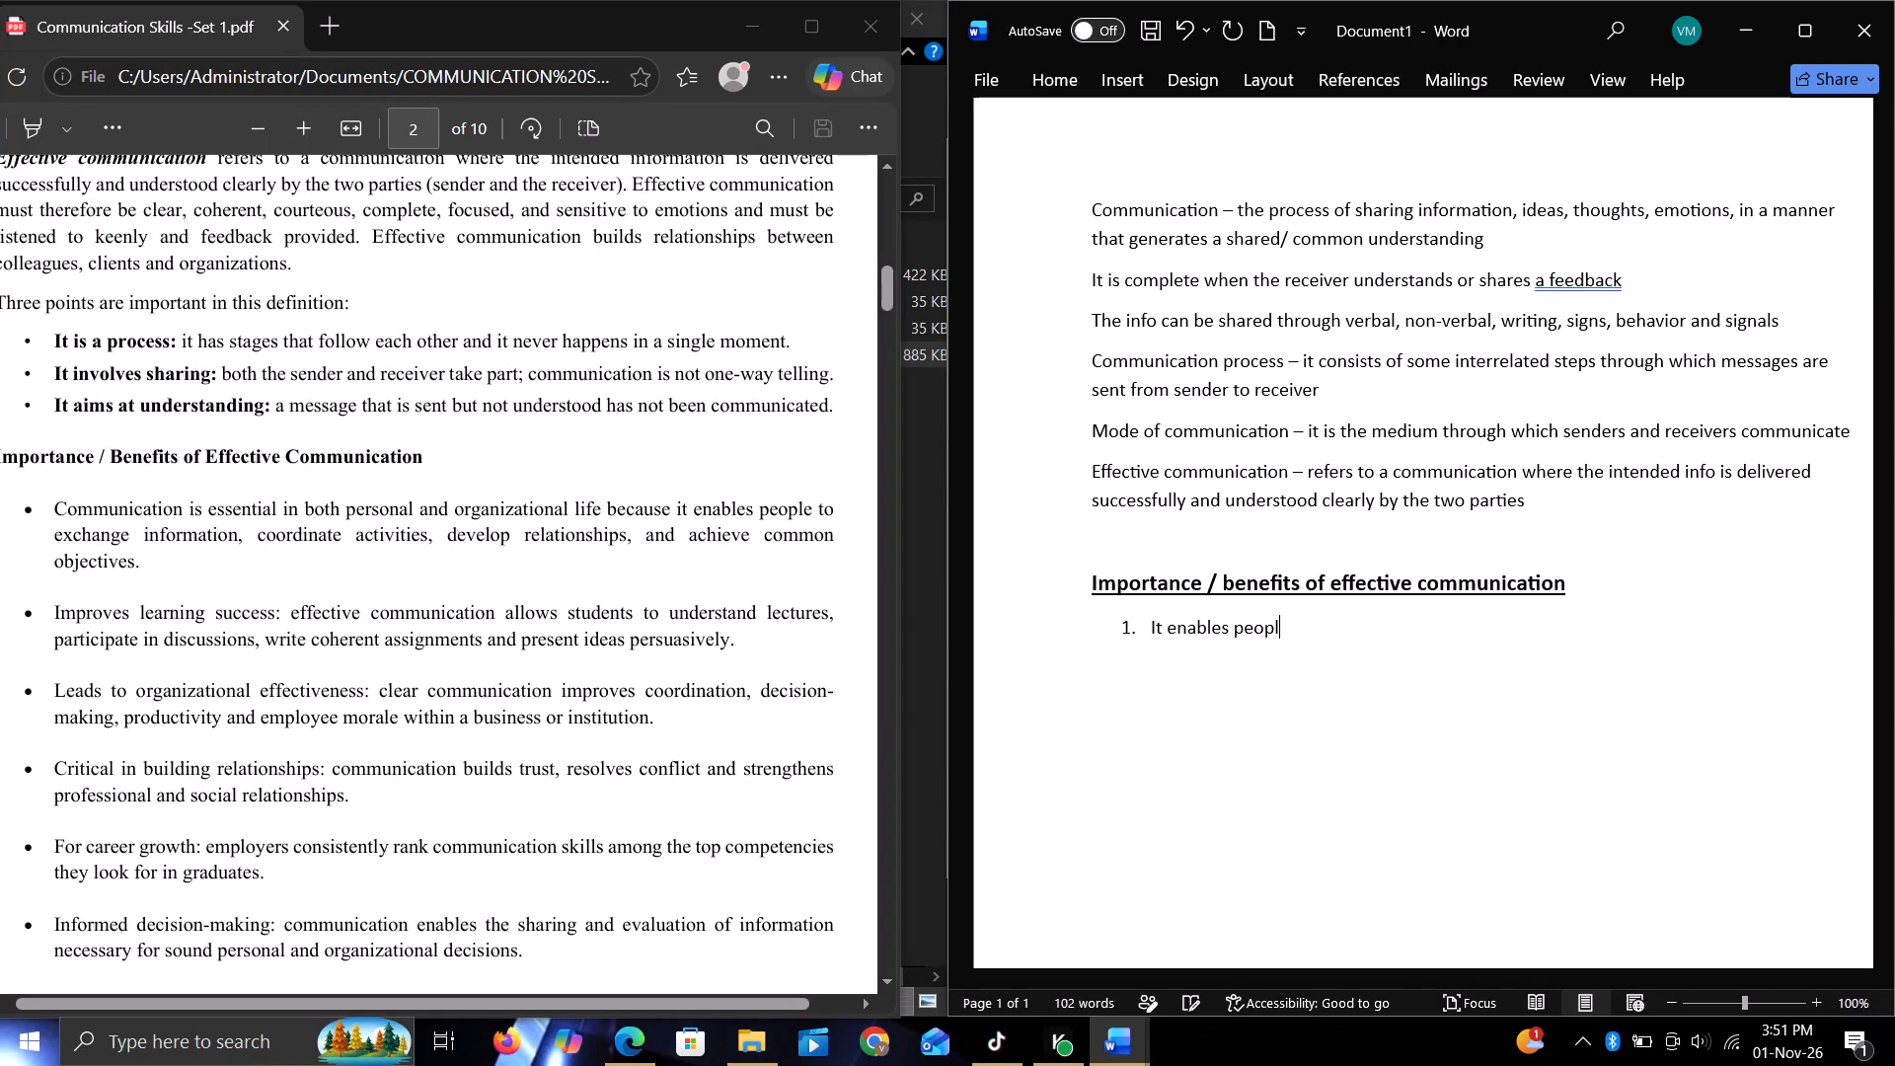
key("space")
type("to exchange information")
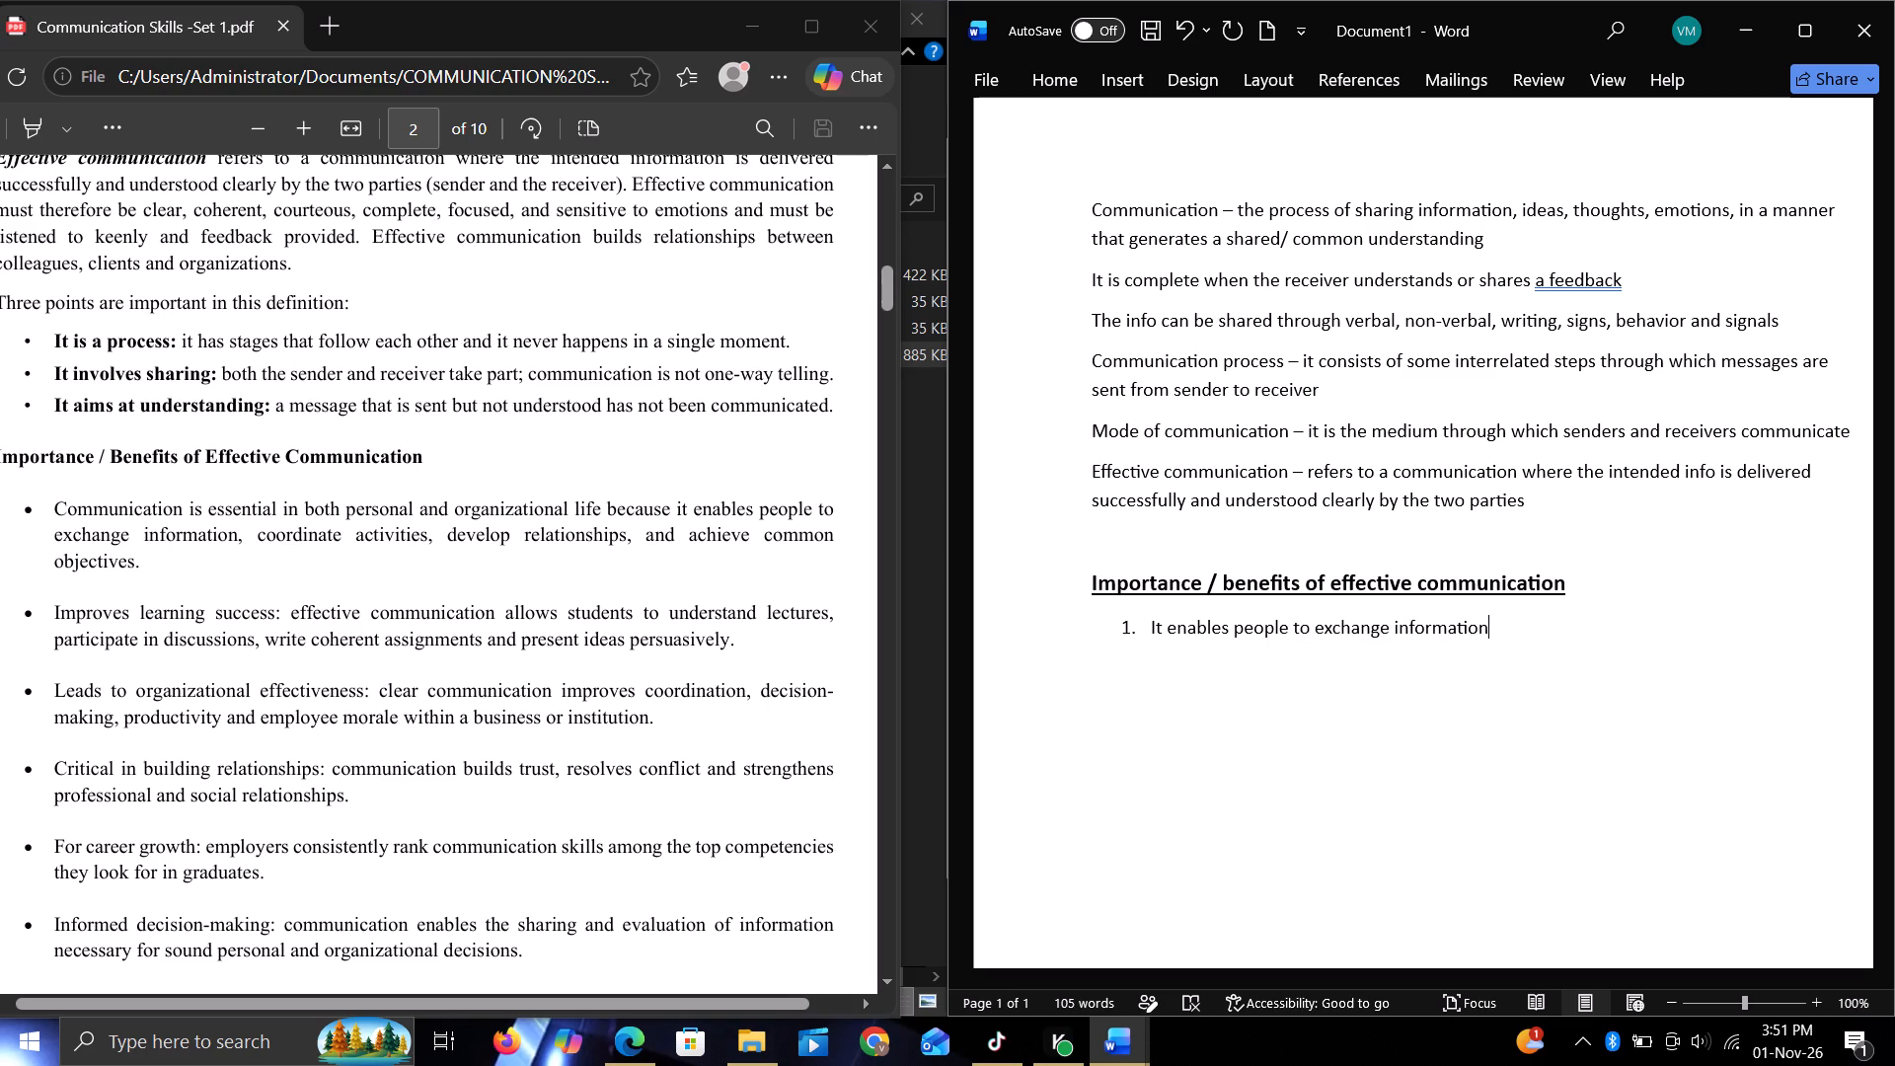
type(", co")
type("ordinate activities")
type(", develop relationships")
key("space")
type("and achieve commmom")
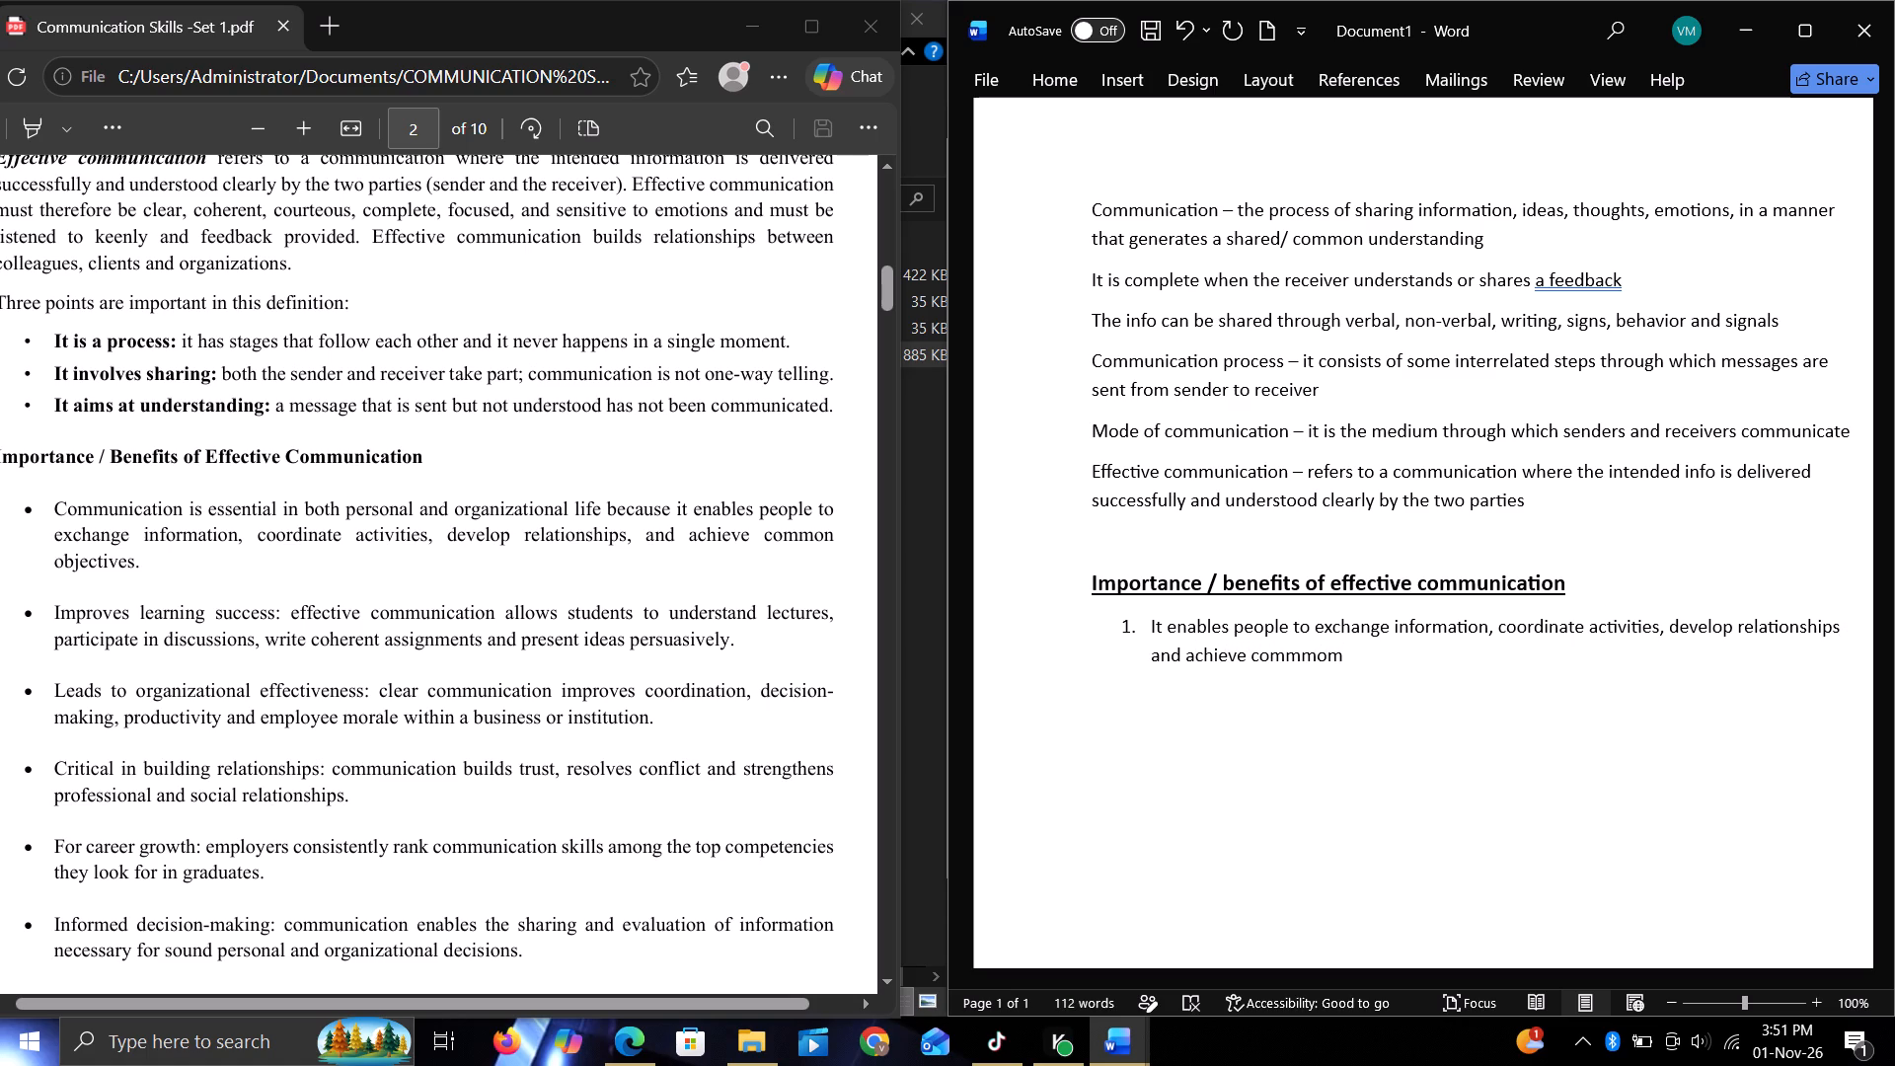
key("BackSpace")
key("BackSpace")
key("BackSpace")
type("on objectives")
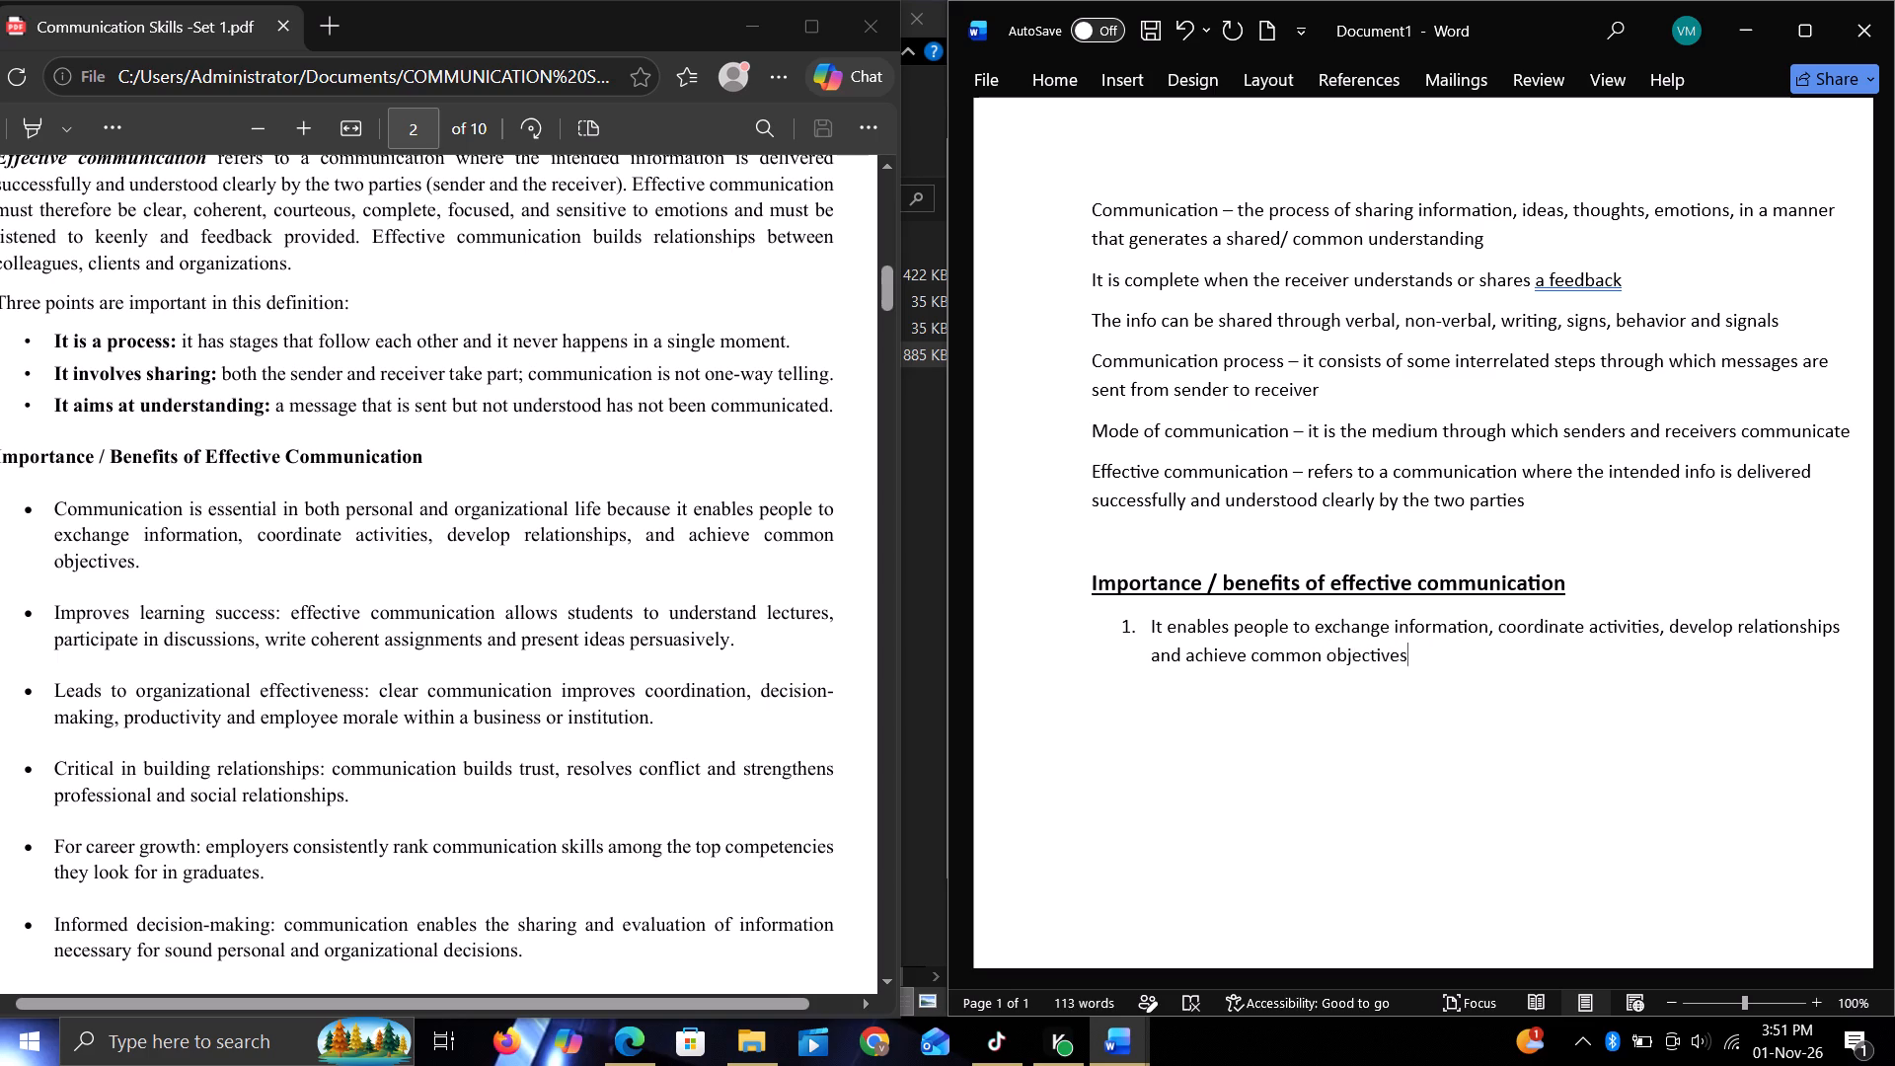
key("Return")
Begin item 2 of the list with "It improves learning success – as students".
type("it improves")
key("space")
type("learning success")
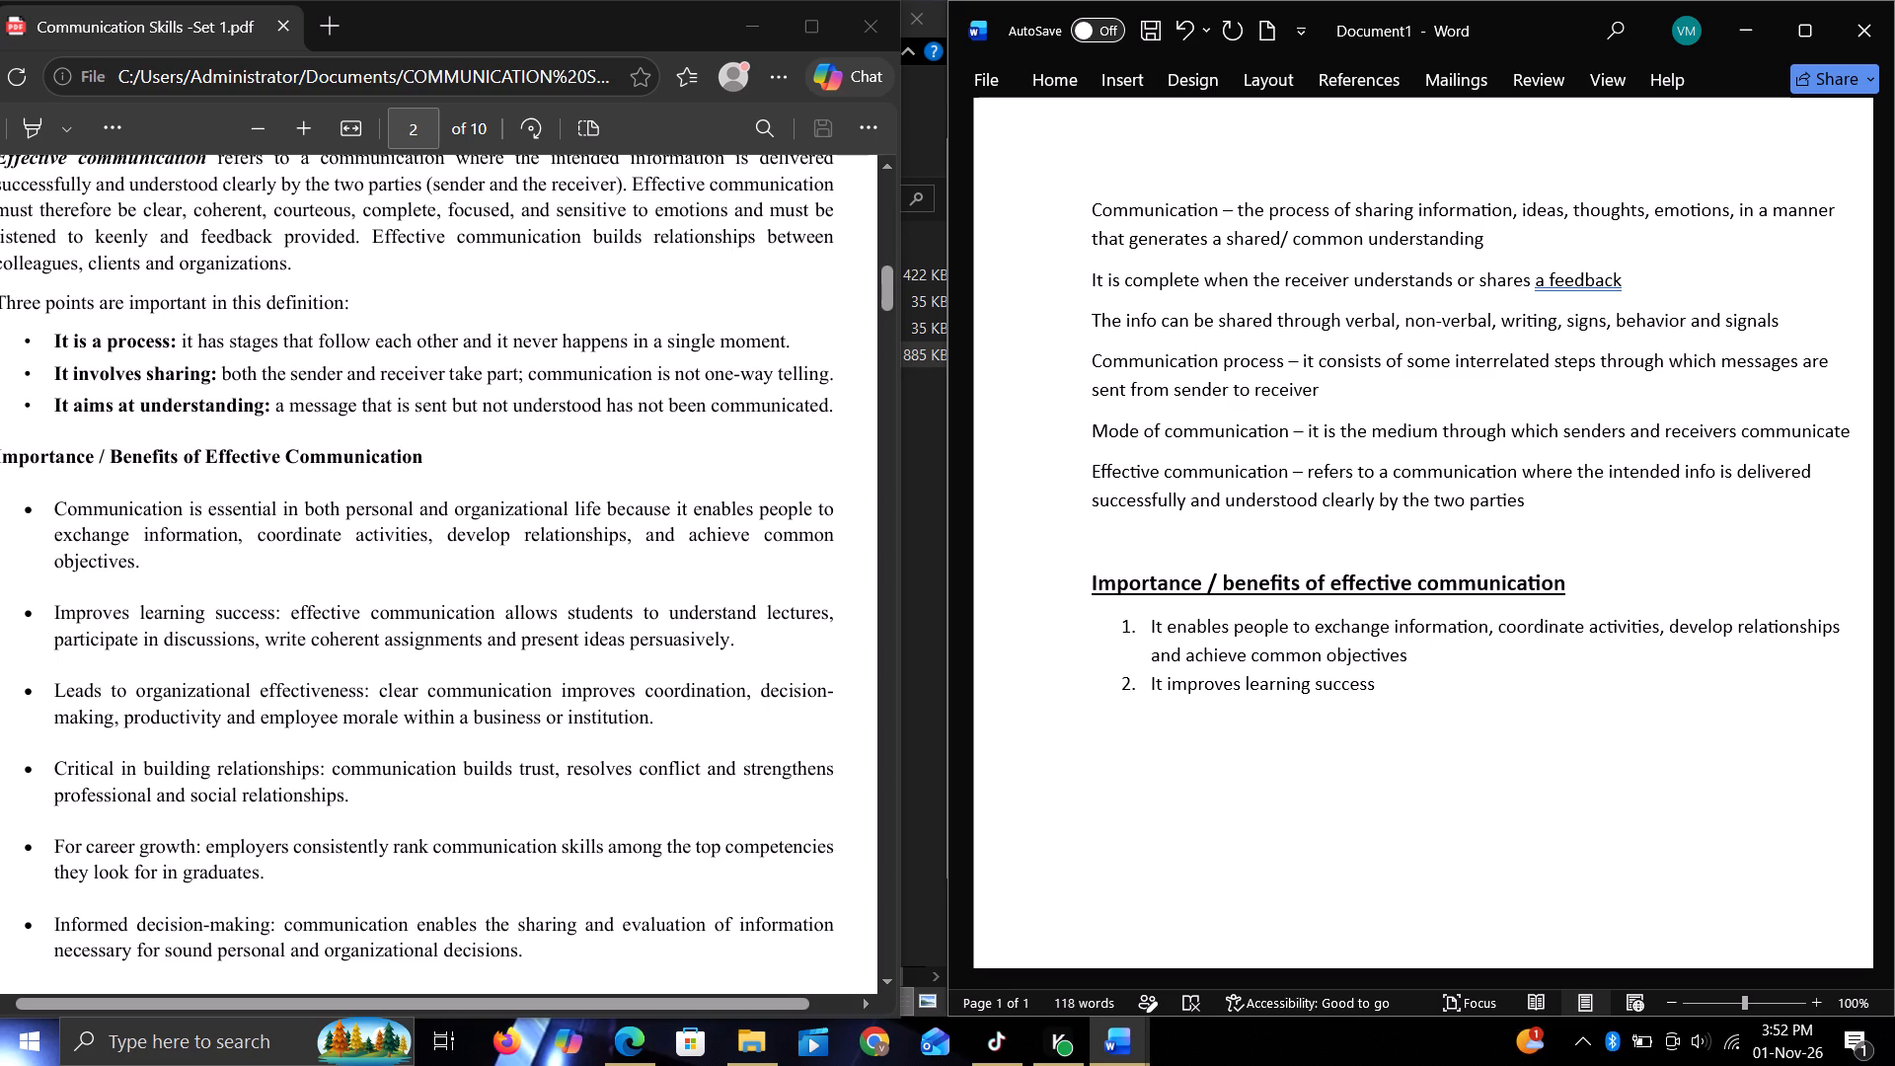
key("space")
type("-")
key("space")
type("as")
type("students")
key("space")
Insert the missing space between "as" and "students" in item 2 and return to the end of the line.
key("Left")
key("Left")
key("Left")
key("Left")
key("Left")
key("Left")
key("Left")
key("Left")
key("Left")
key("Left")
key("Left")
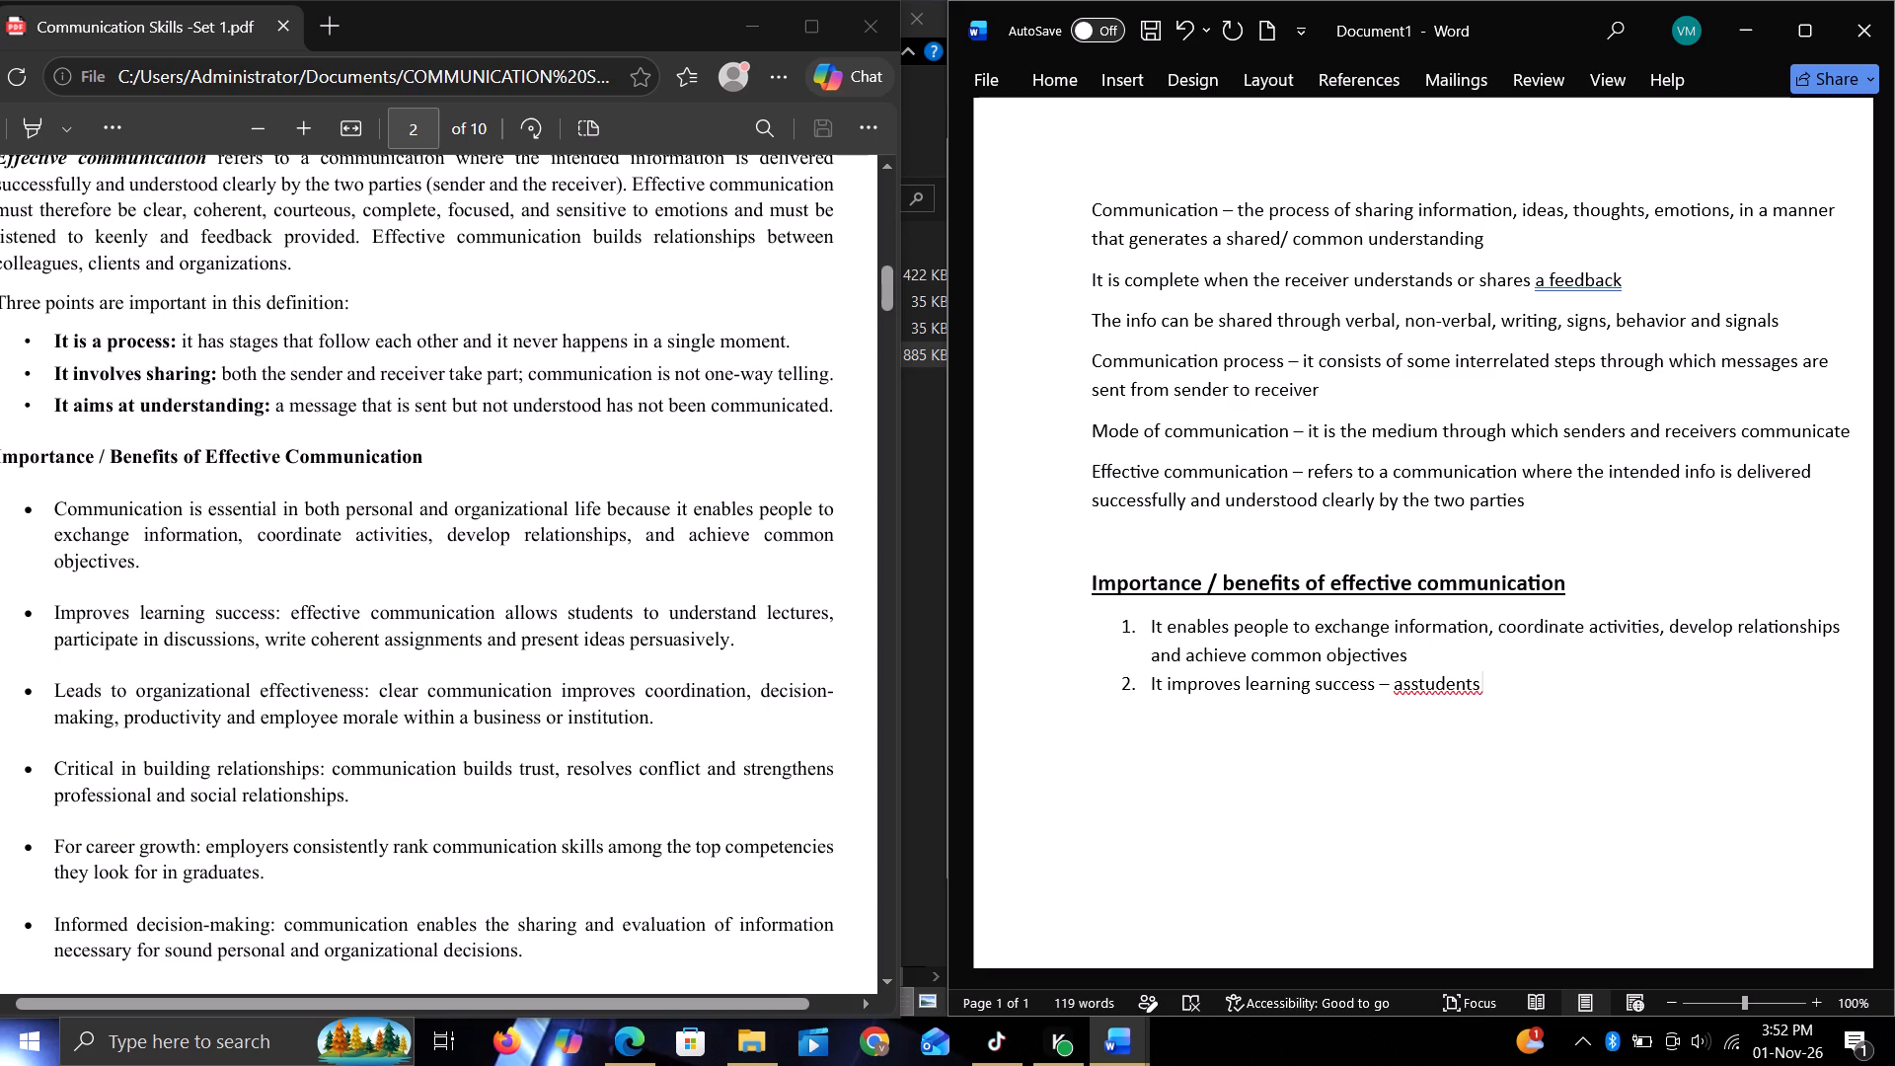
key("Right")
key("Right")
key("space")
key("Right")
key("Right")
key("Right")
key("Right")
key("Right")
key("Right")
key("Right")
key("Right")
key("Right")
Finish item 2 with "understand lecturers and participate in discussions" and open item 3.
type("understand lecture")
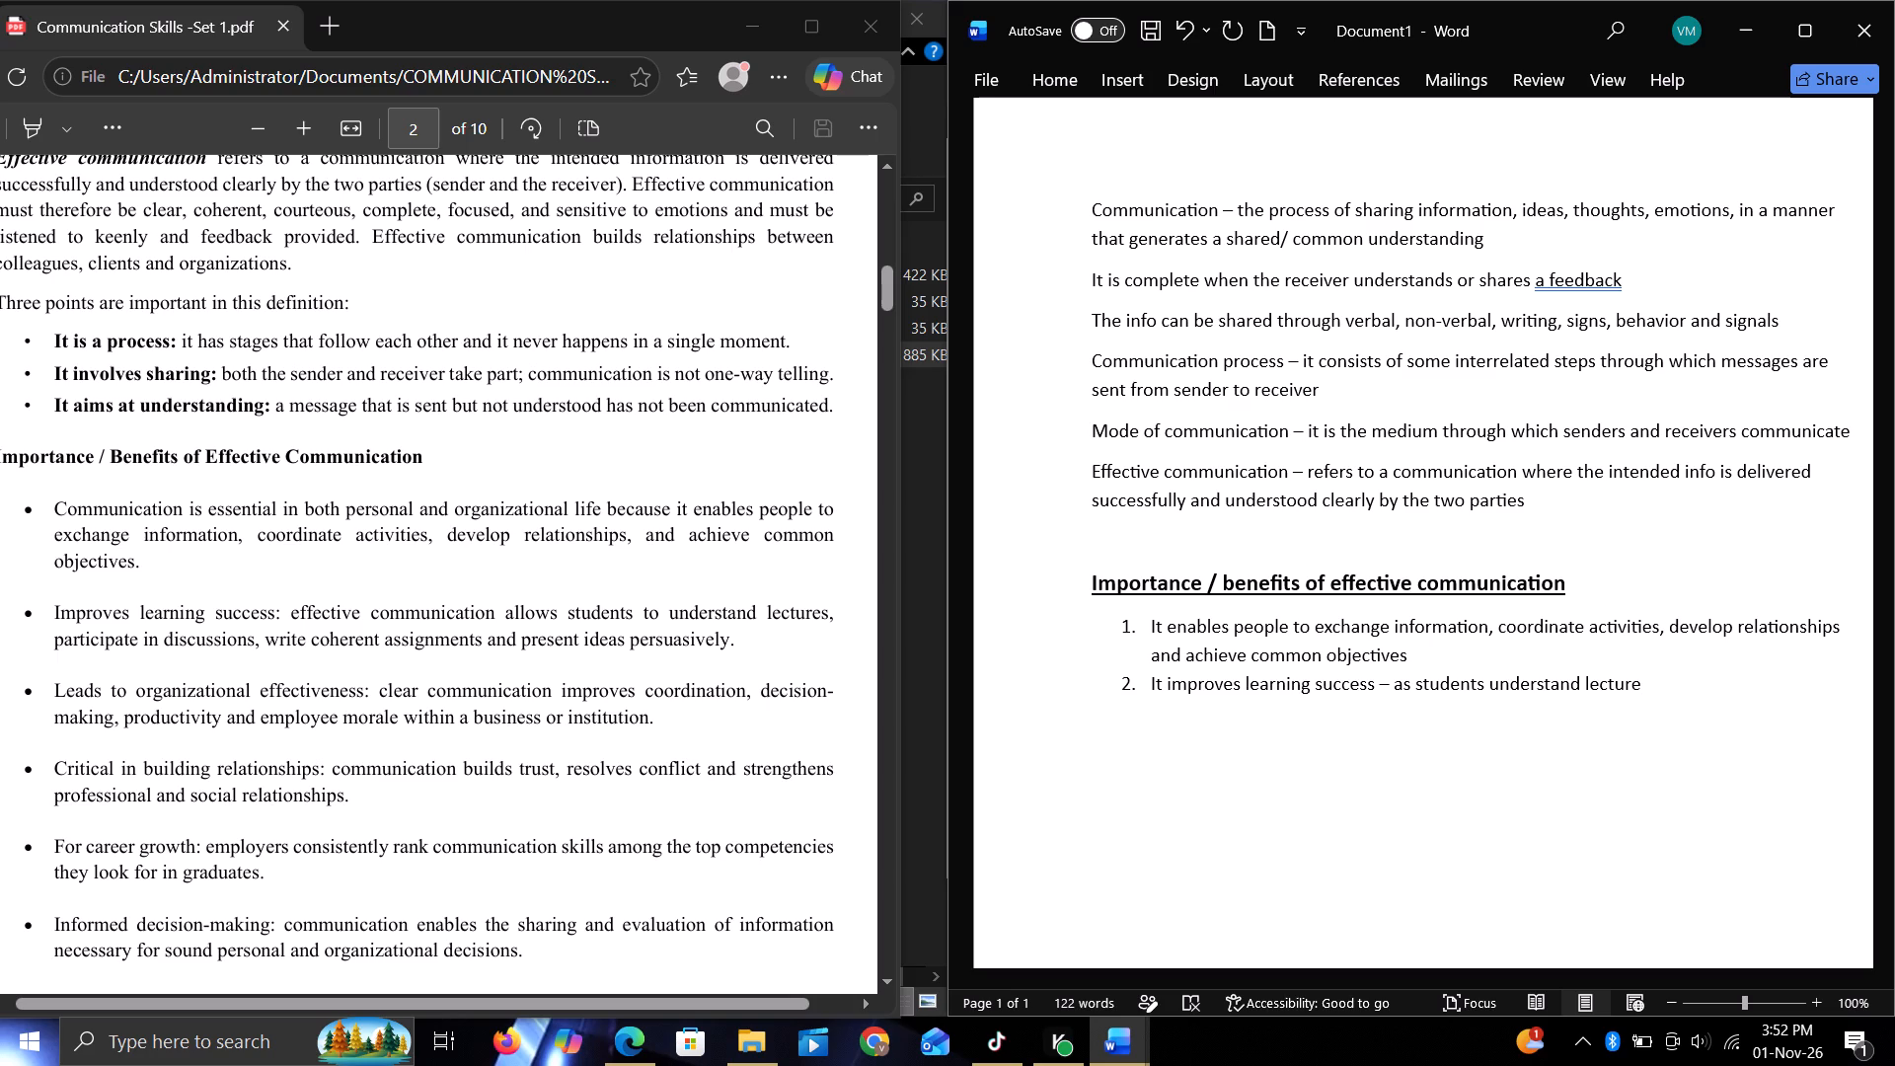
type("rs am")
key("BackSpace")
type("nd participate in discussions")
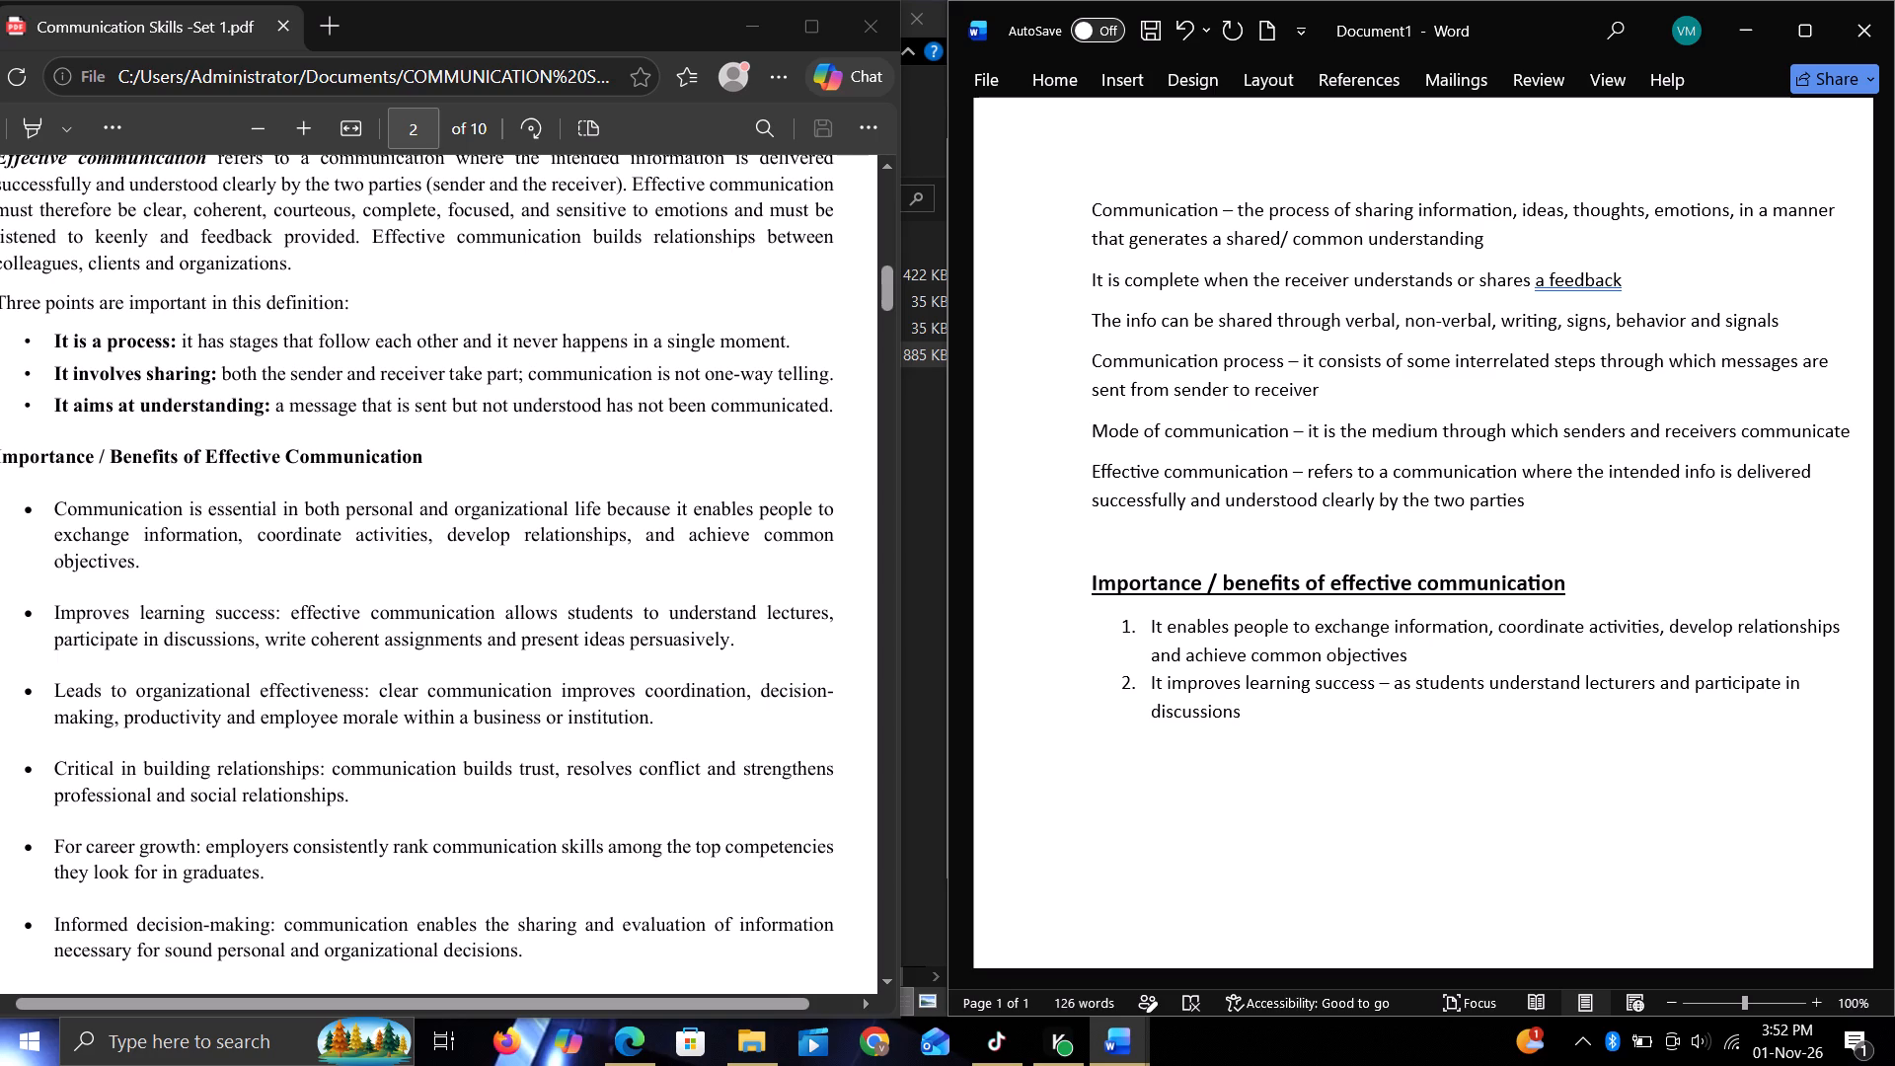
key("Return")
Begin item 3 of the list with "It leads to organizational effectiveness" followed by a dash.
type("it")
key("space")
type("leads to organizational")
key("space")
type("effectiveness")
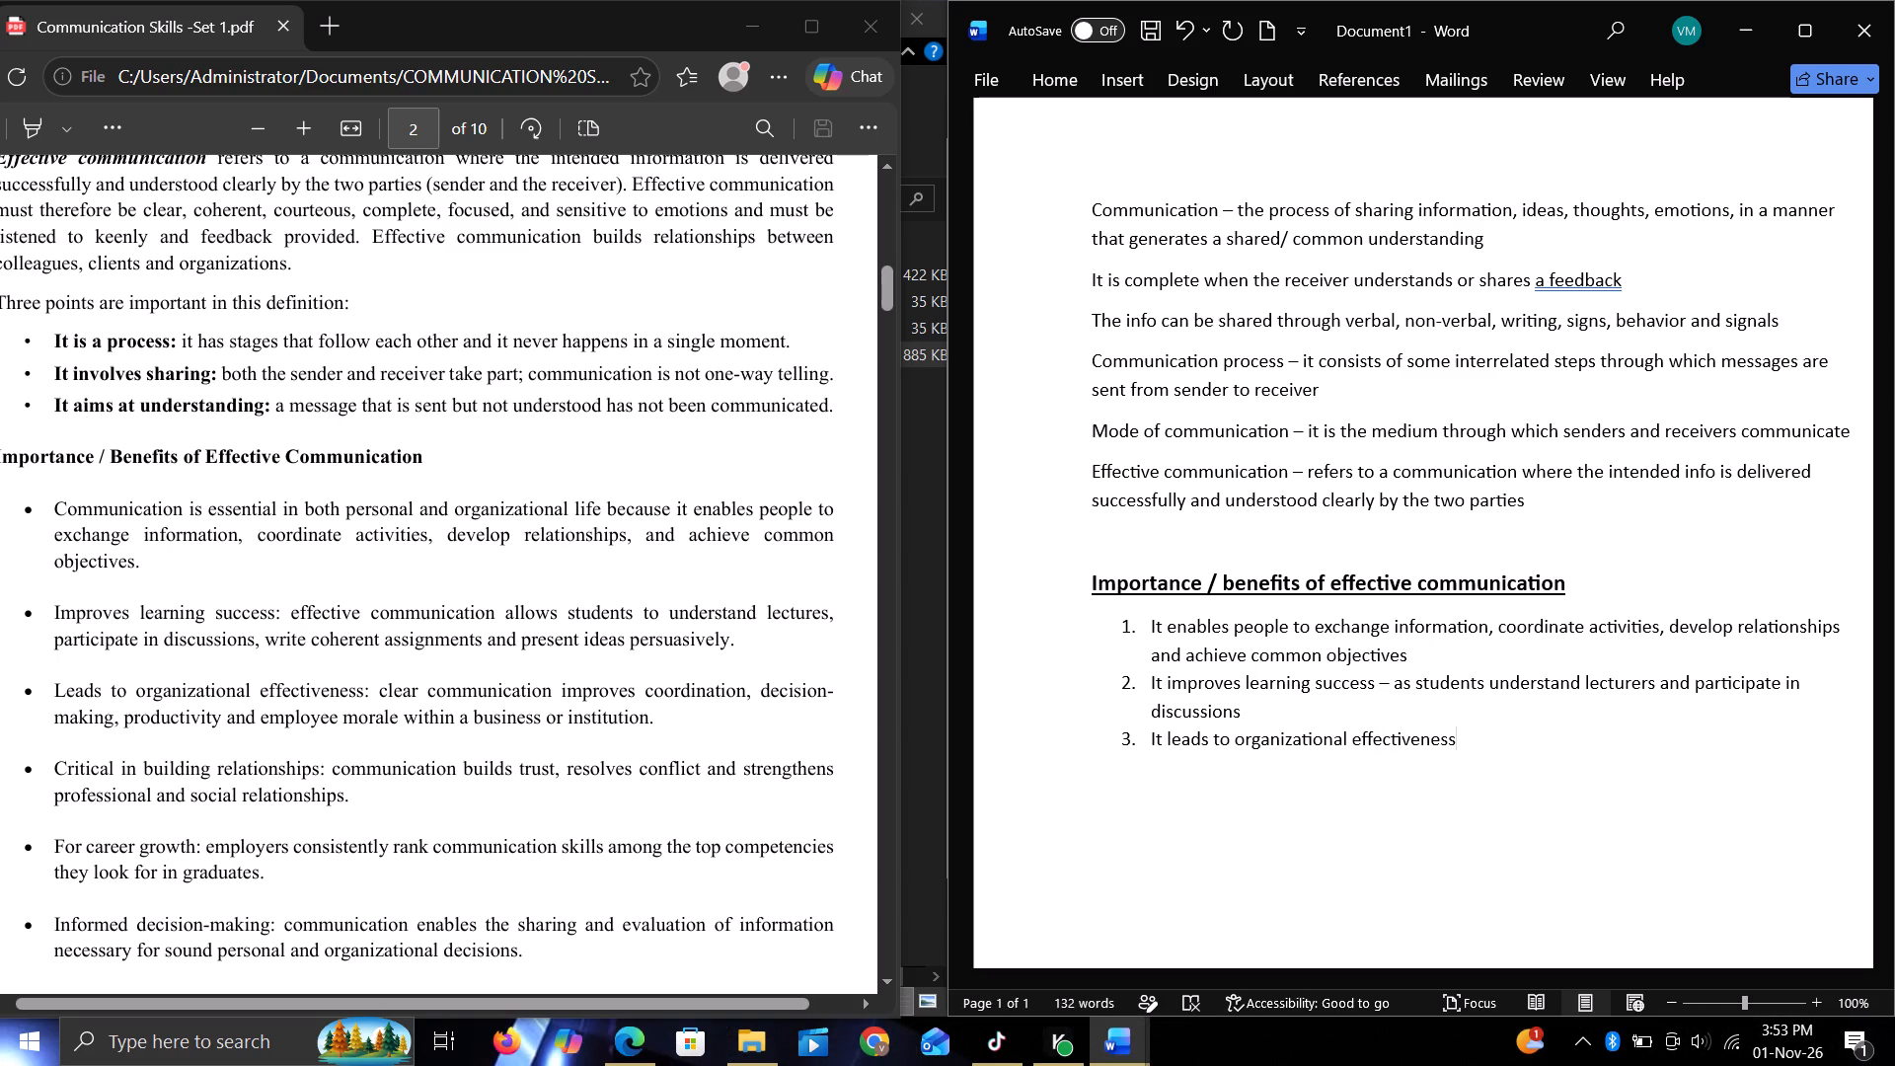
key("space")
type("-")
key("space")
Finish item 3 with "clear communication improves coordination making productivity and employee morale increase within an institution" and open item 4.
type("clear communication")
key("space")
type("improves")
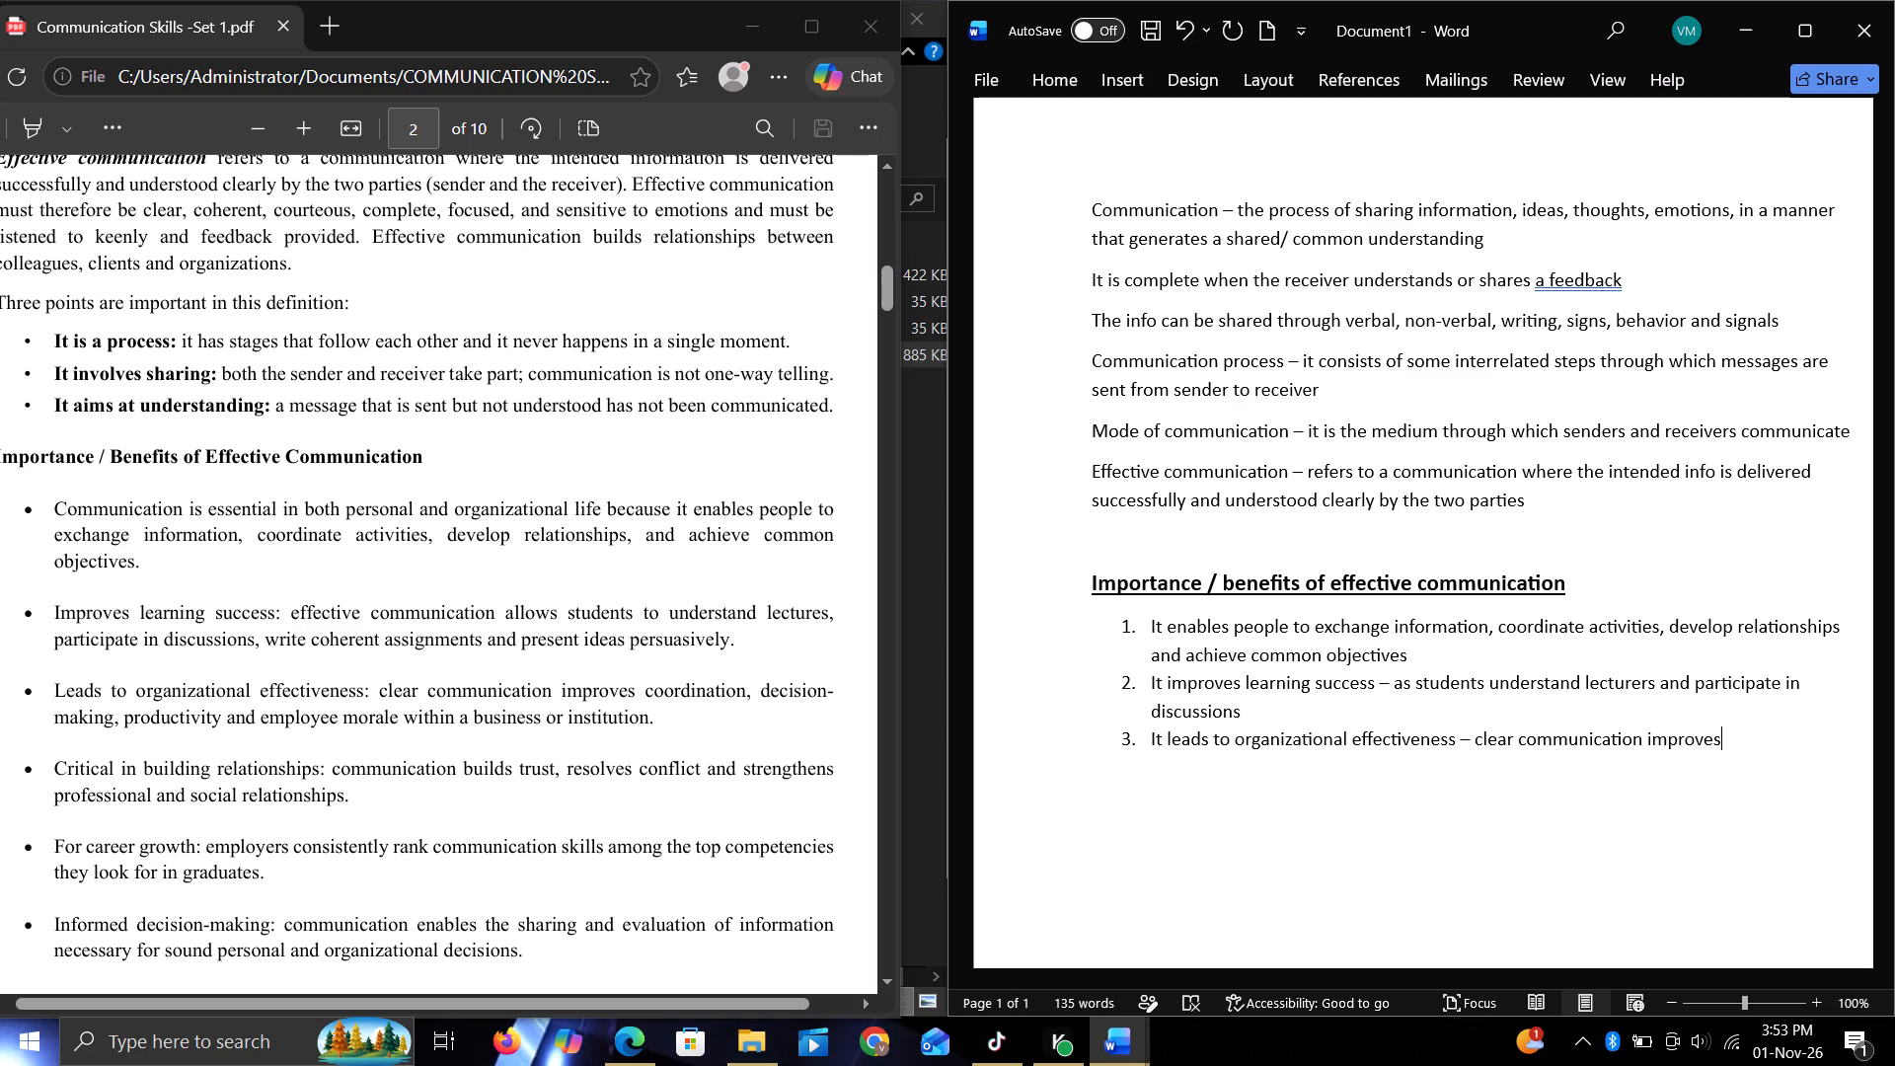
key("space")
type("coordination making")
key("space")
type("productivity and employee mora")
type("le")
key("space")
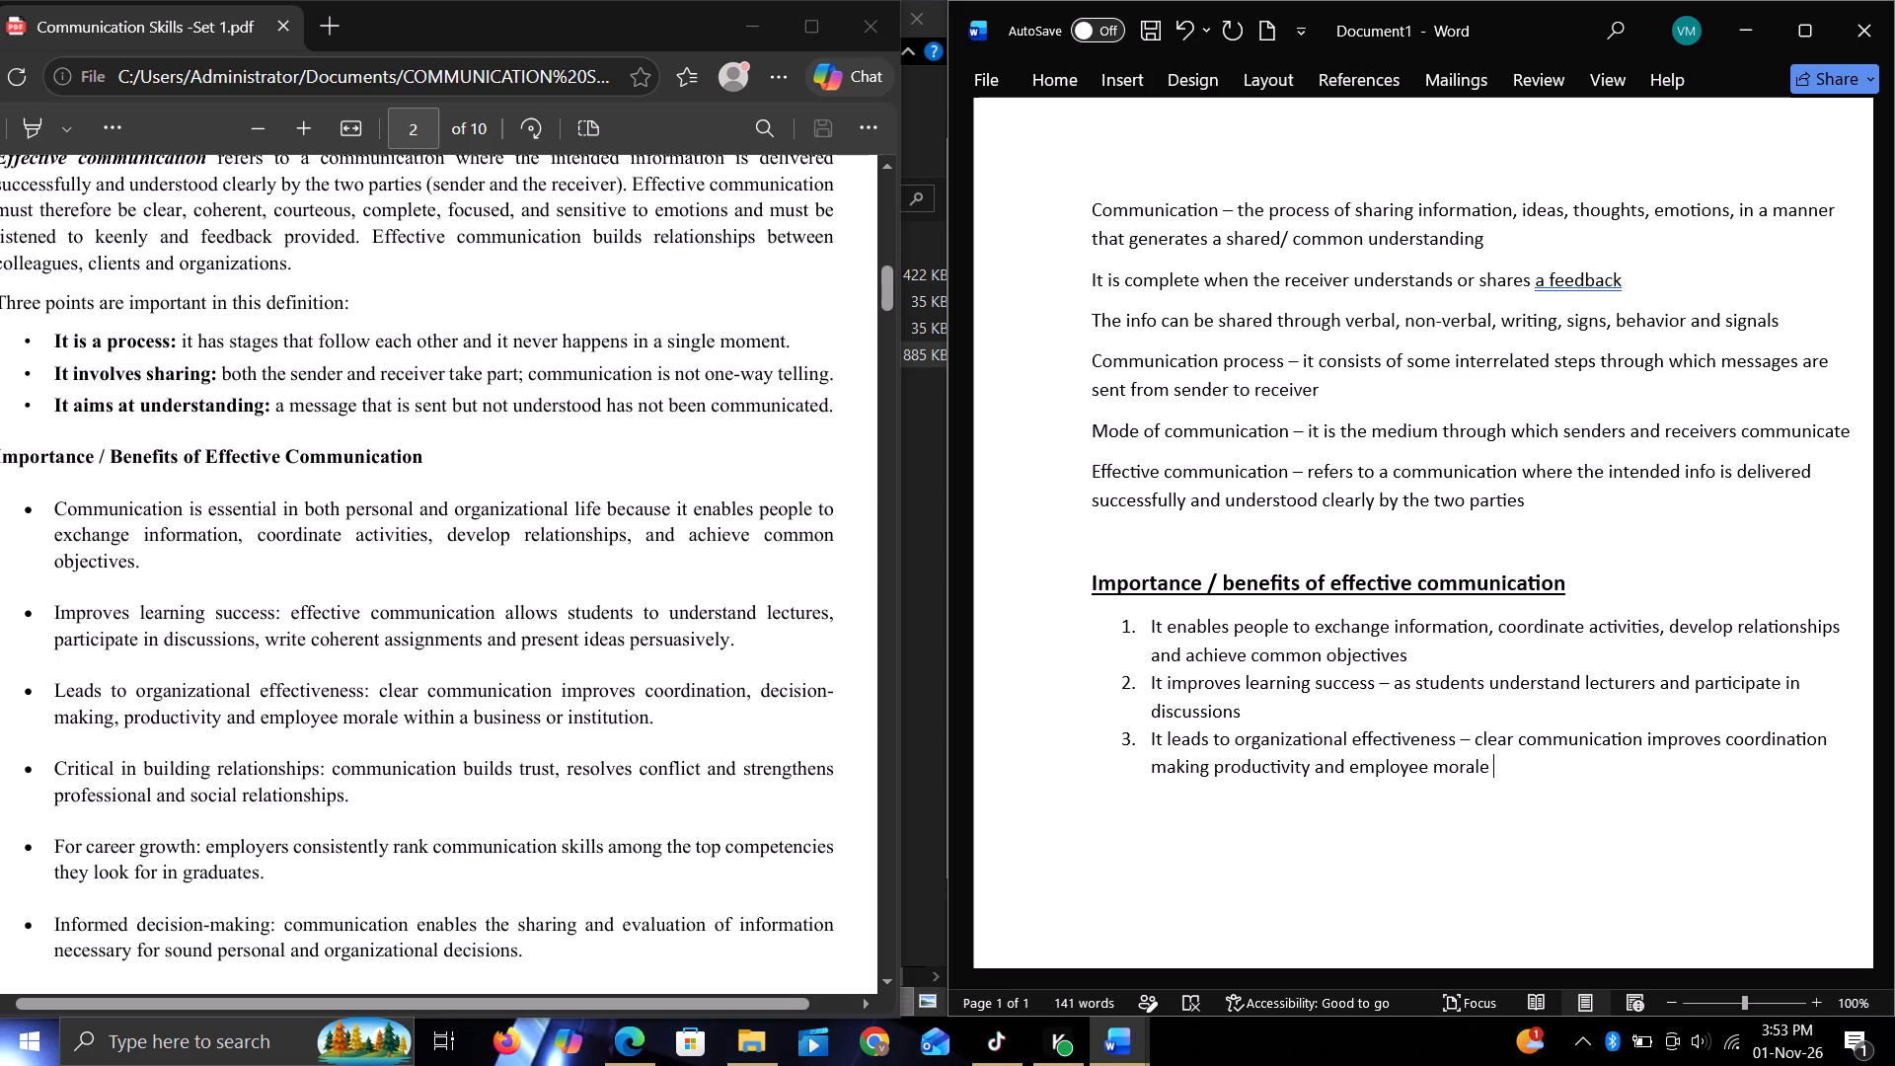
type("increase within an institution")
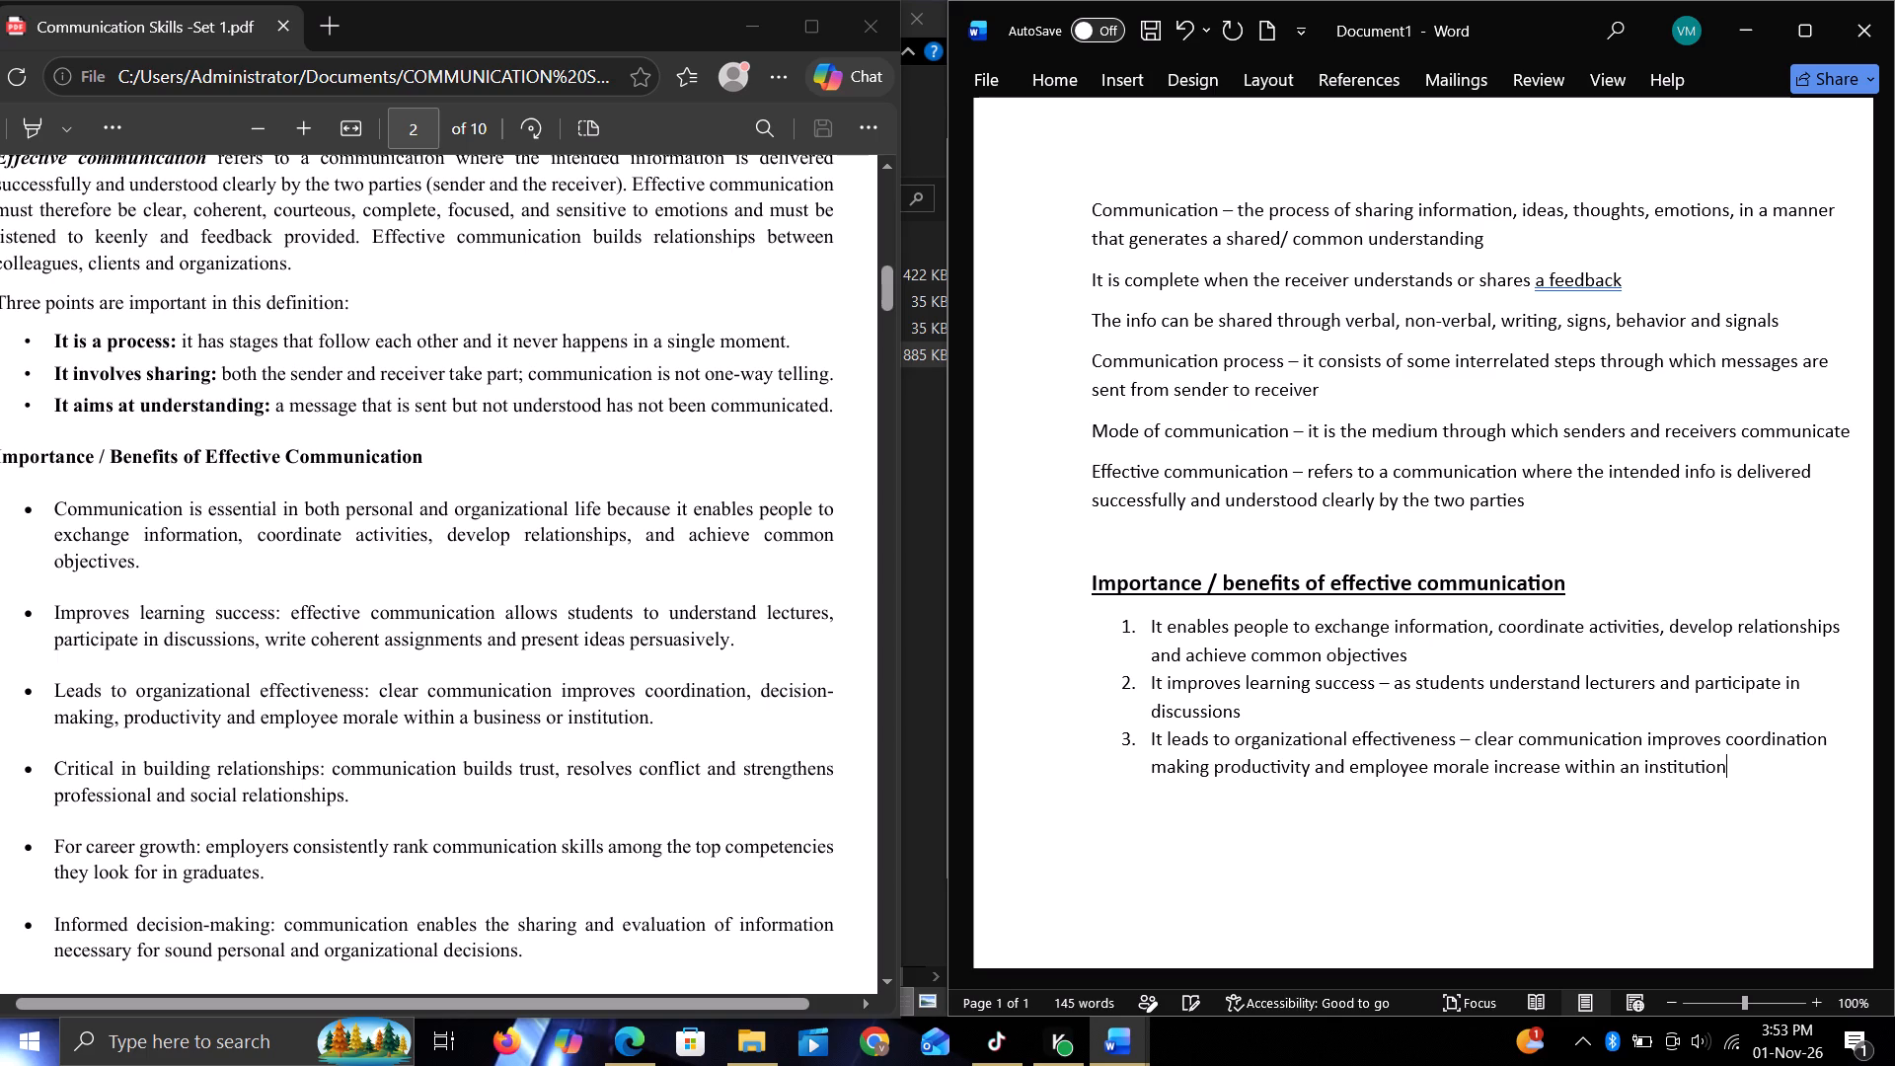
key("Return")
Write item 4 as "It enables career growth – employers consider communication skis while looking for graduates to employ" and open item 5.
type("it enables careeer growth")
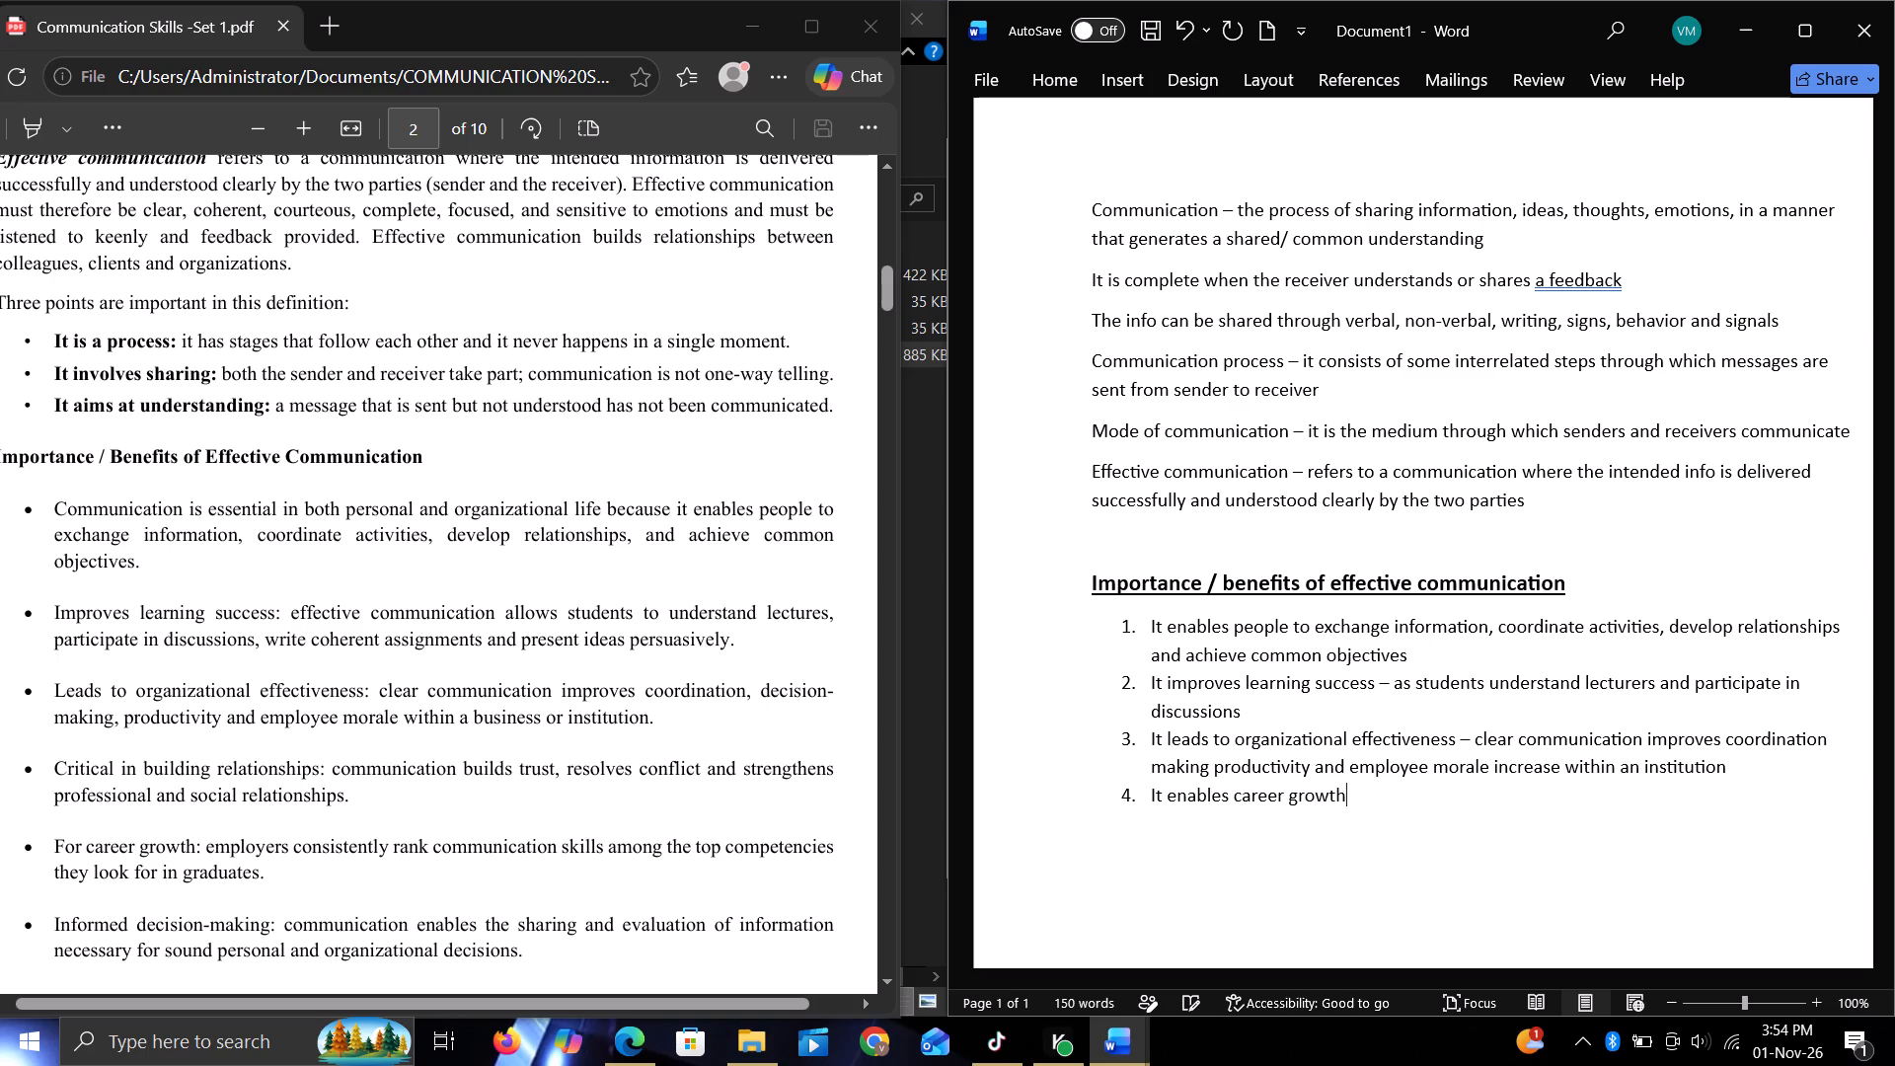
key("space")
type("-")
key("space")
type("emplo")
type("yers")
key("space")
type("consider")
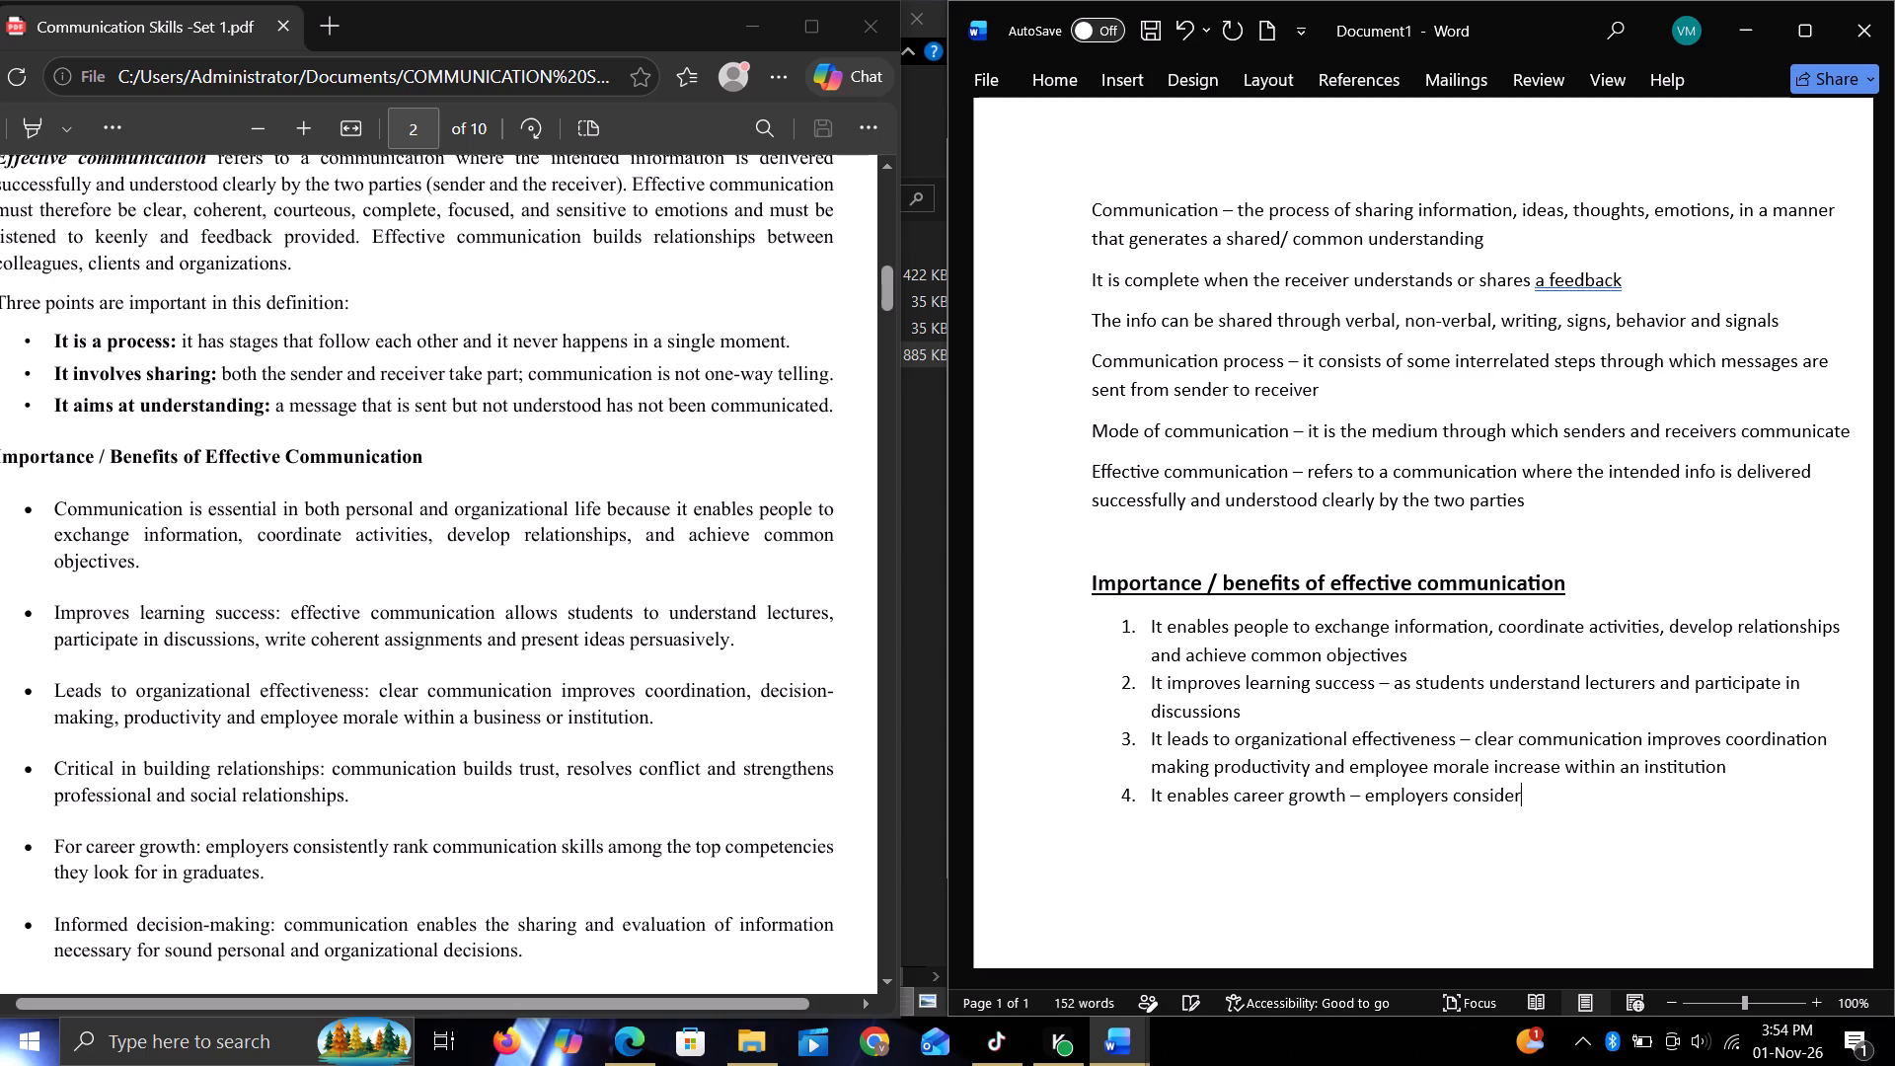
key("space")
type("communication ski")
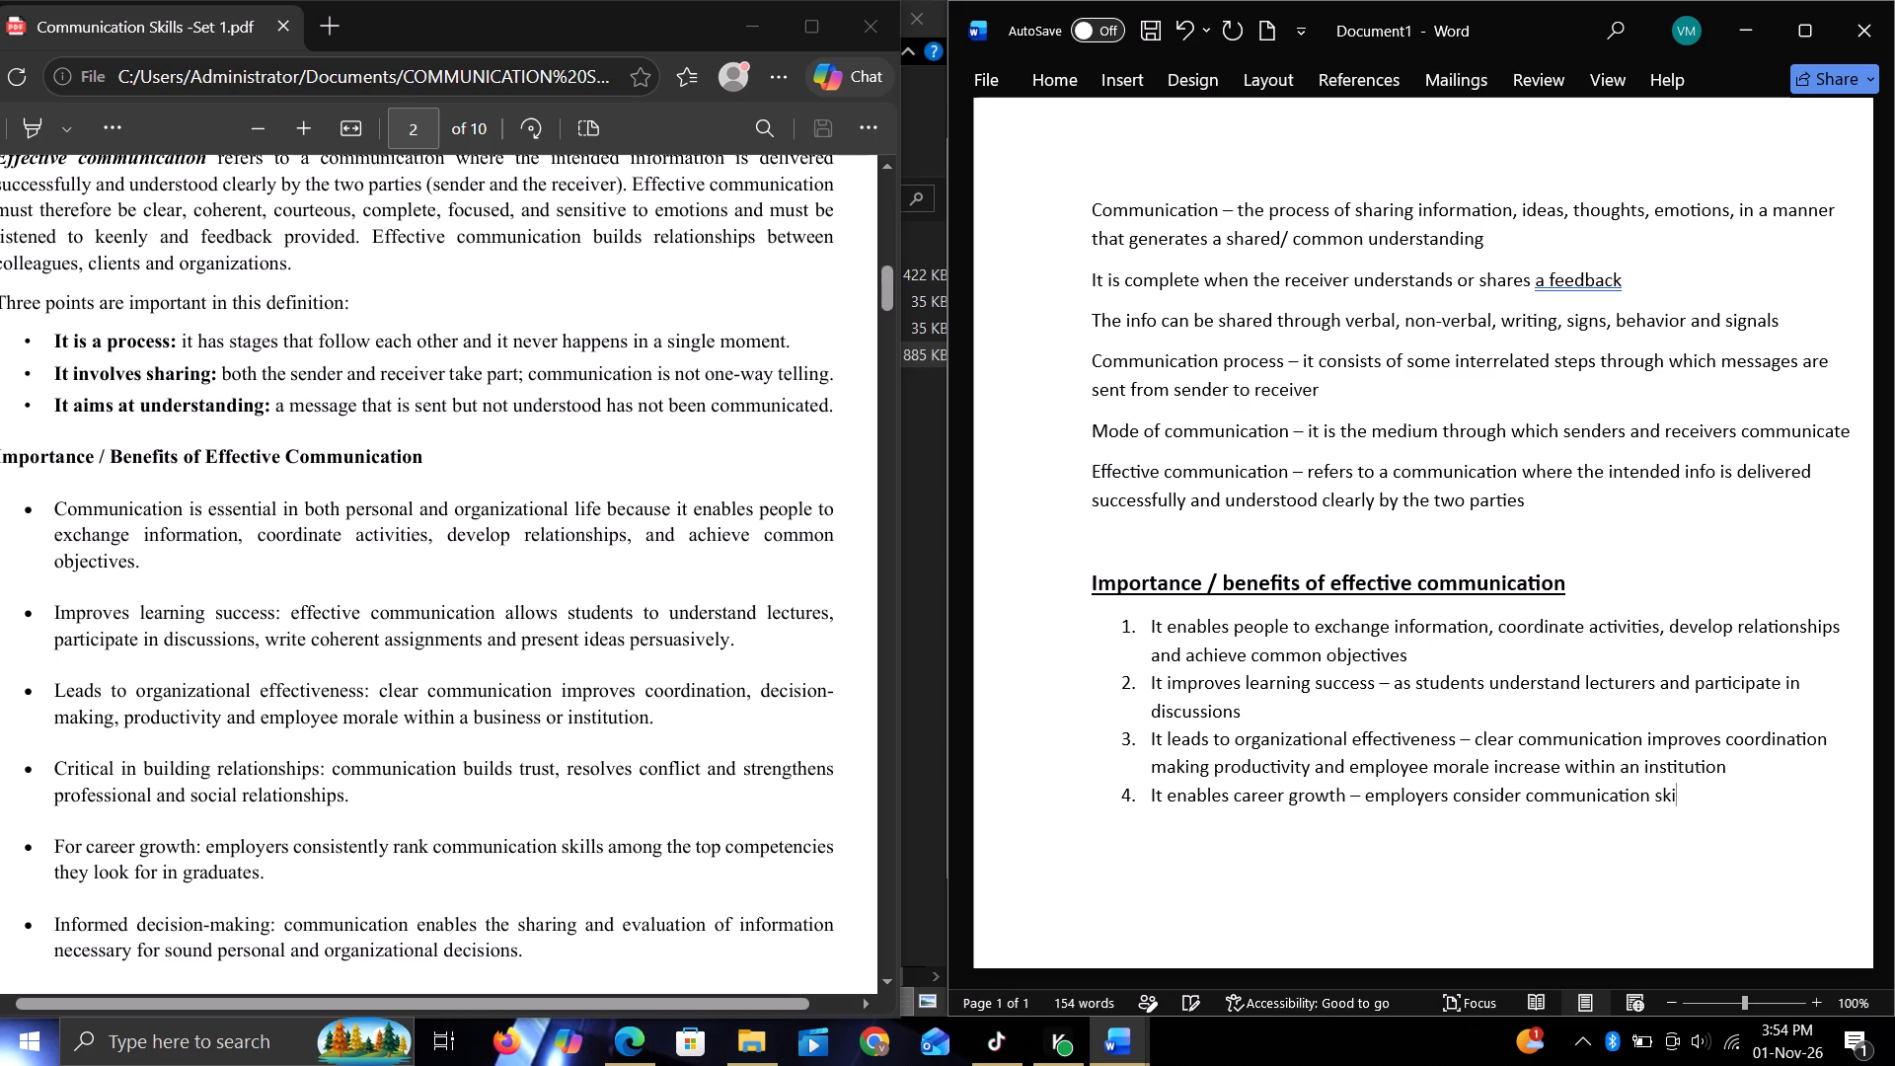
type("s")
key("space")
type("while looking for graduates to employ")
key("Return")
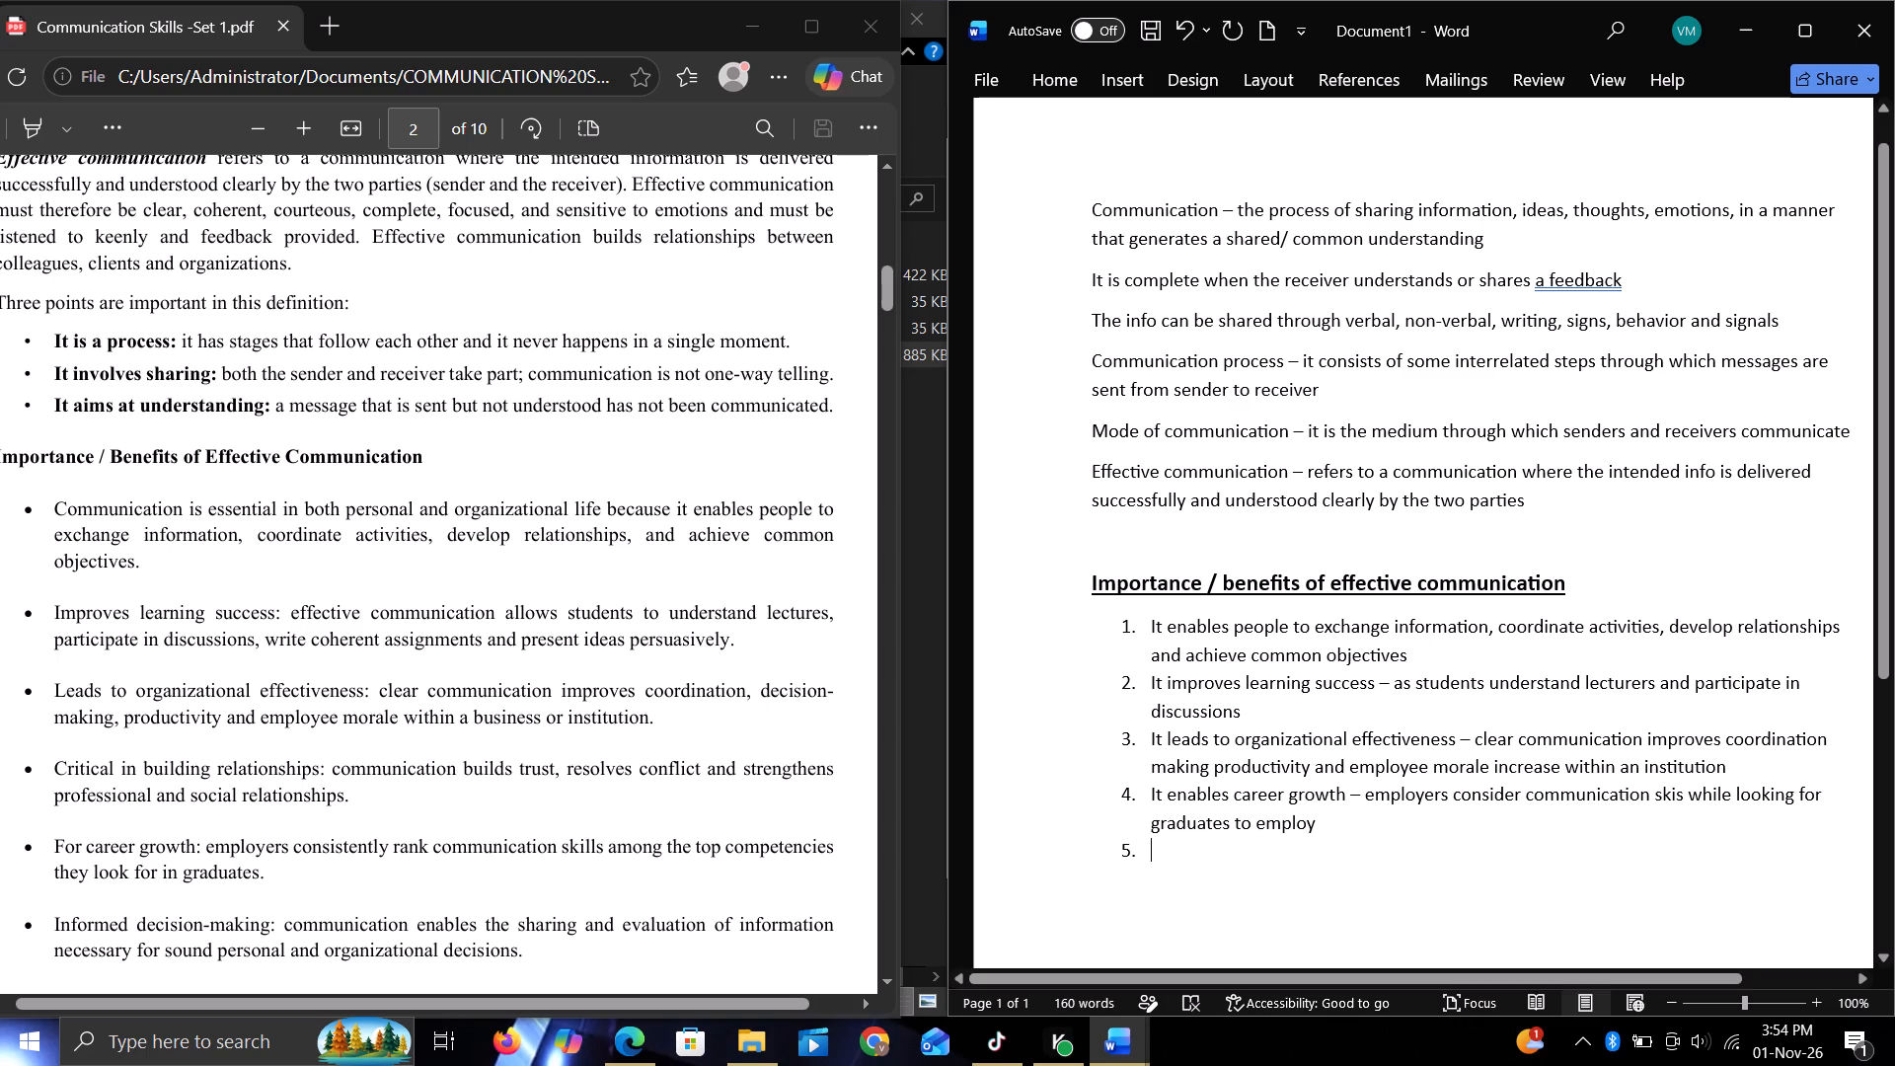
Begin item 5 of the list with "It enables informed decision making" followed by a dash.
scroll(771, 531, "down", 5)
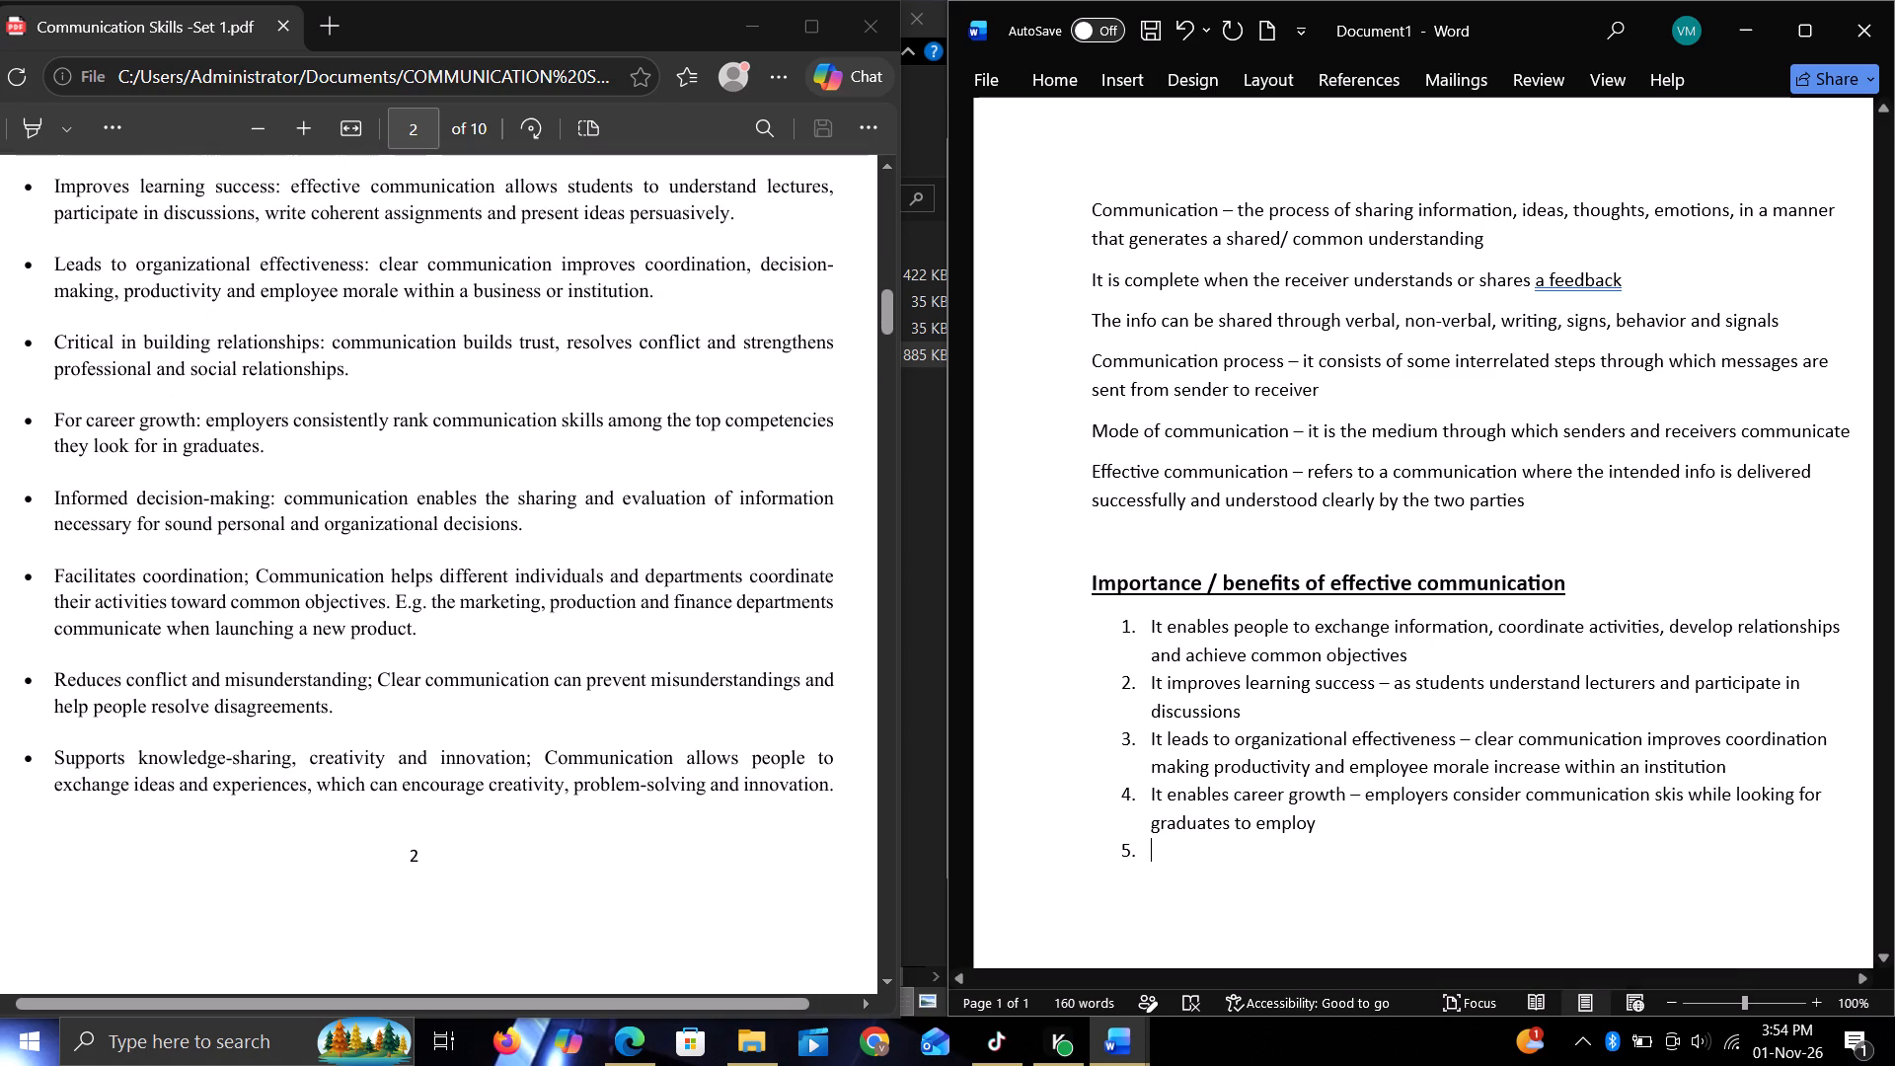
type("it")
key("space")
type("enables")
key("space")
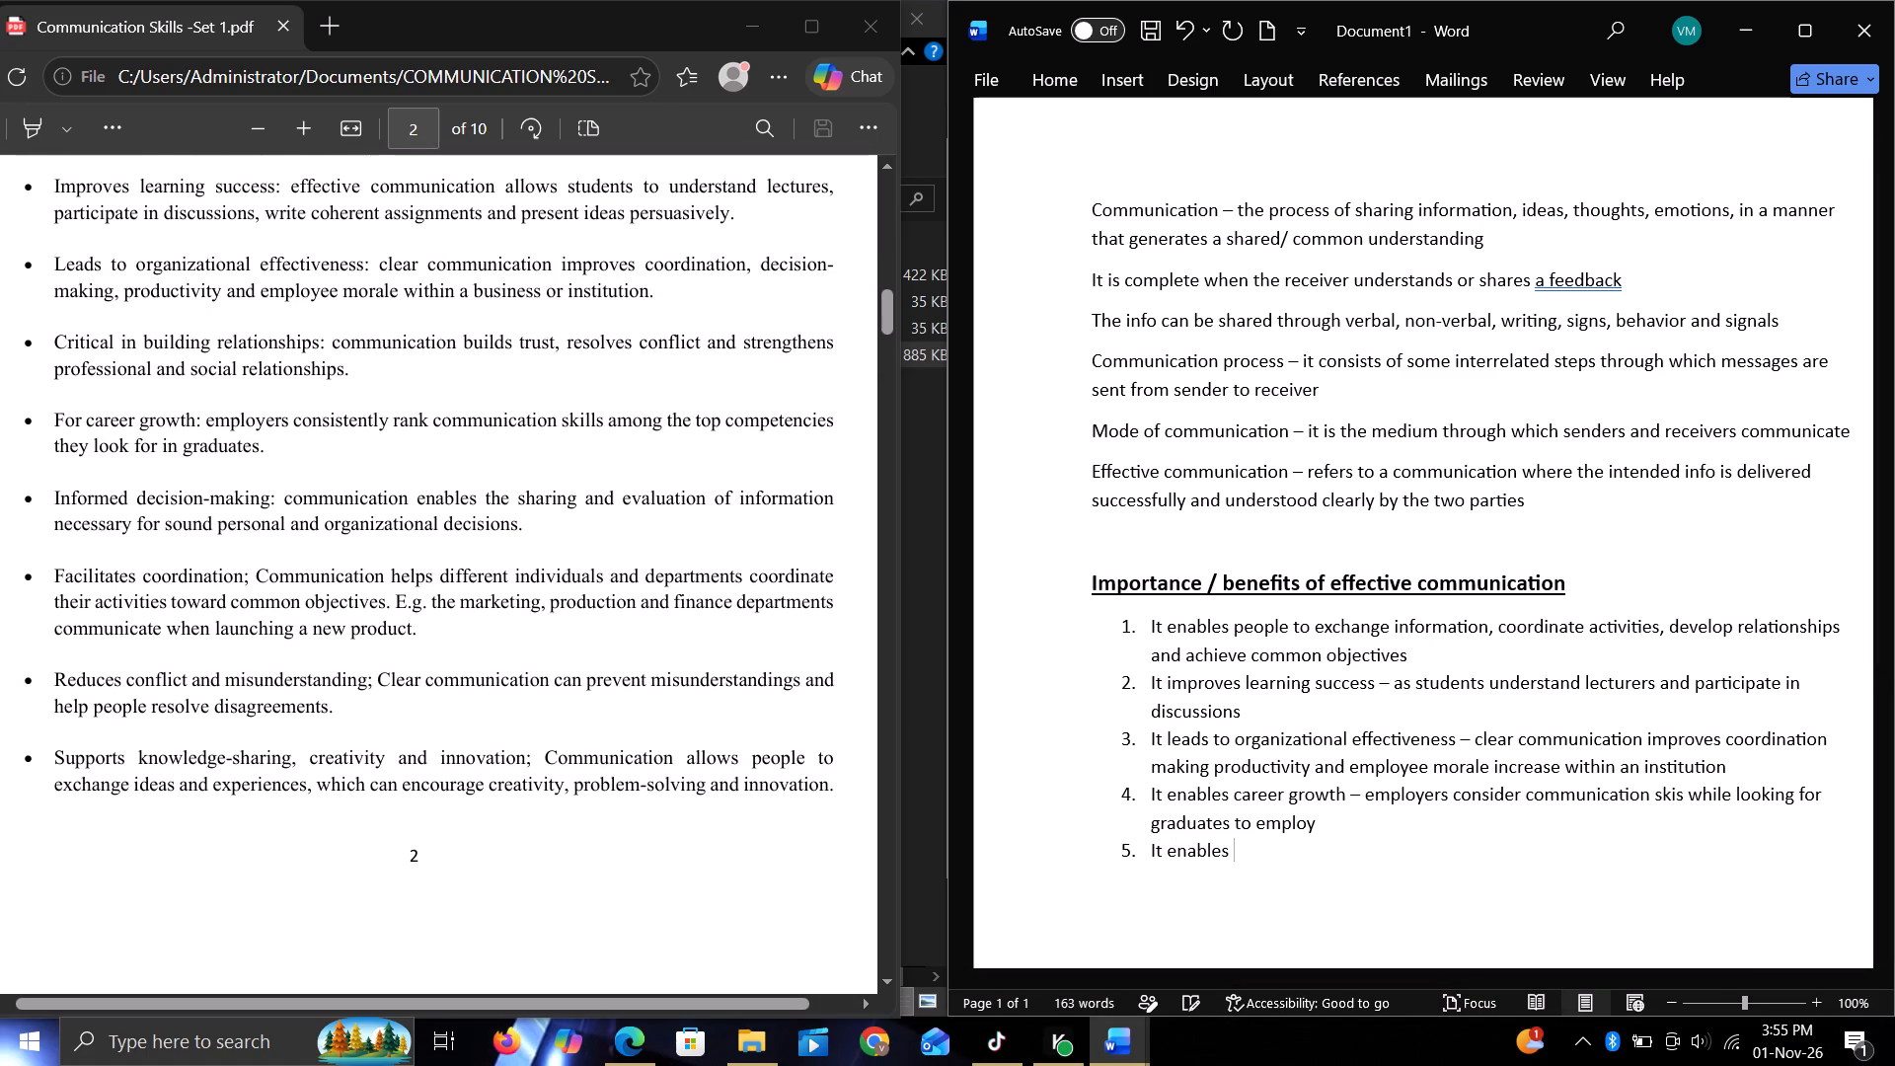
type("informed decision making")
key("space")
type("-")
key("space")
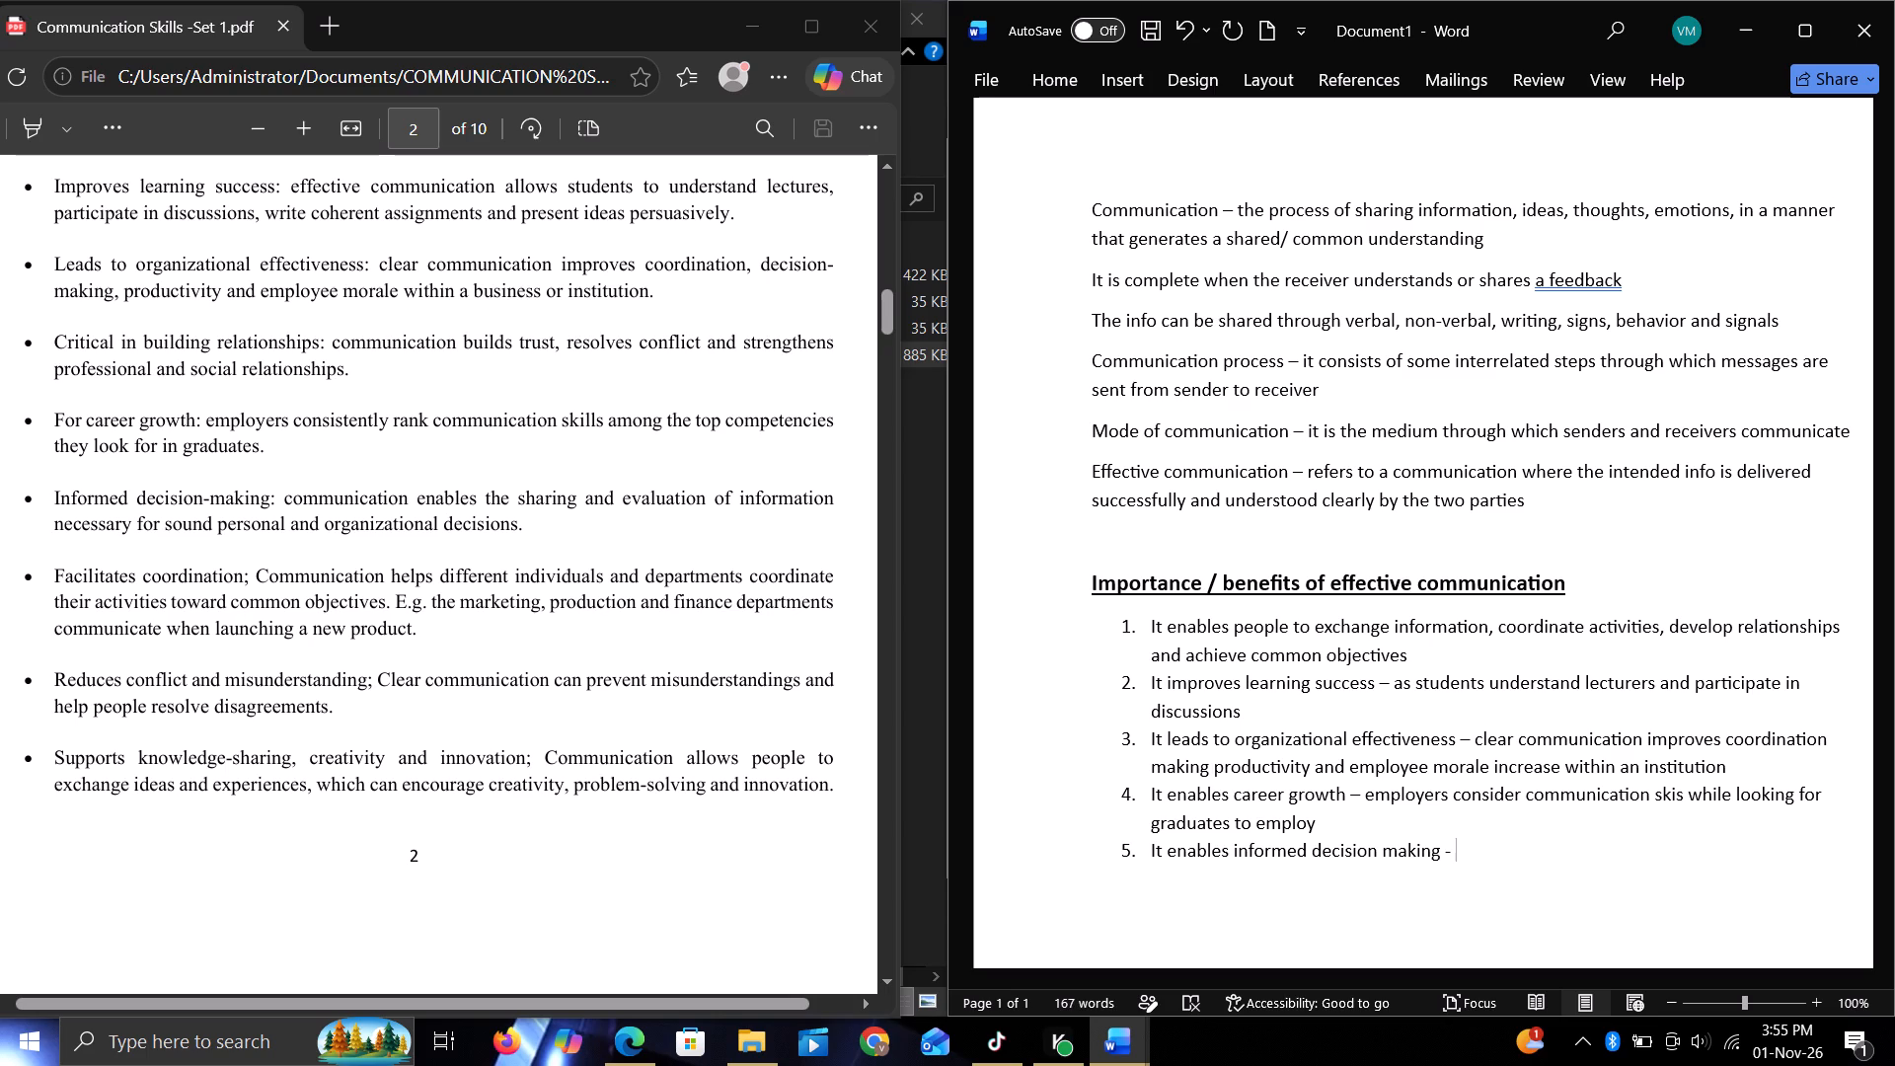
key("space")
key("BackSpace")
Continue item 5 with "it enables the sharing and evaluation of information necessary for sound personal and institutionl decisions".
type("it eb")
key("BackSpace")
type("nables thes")
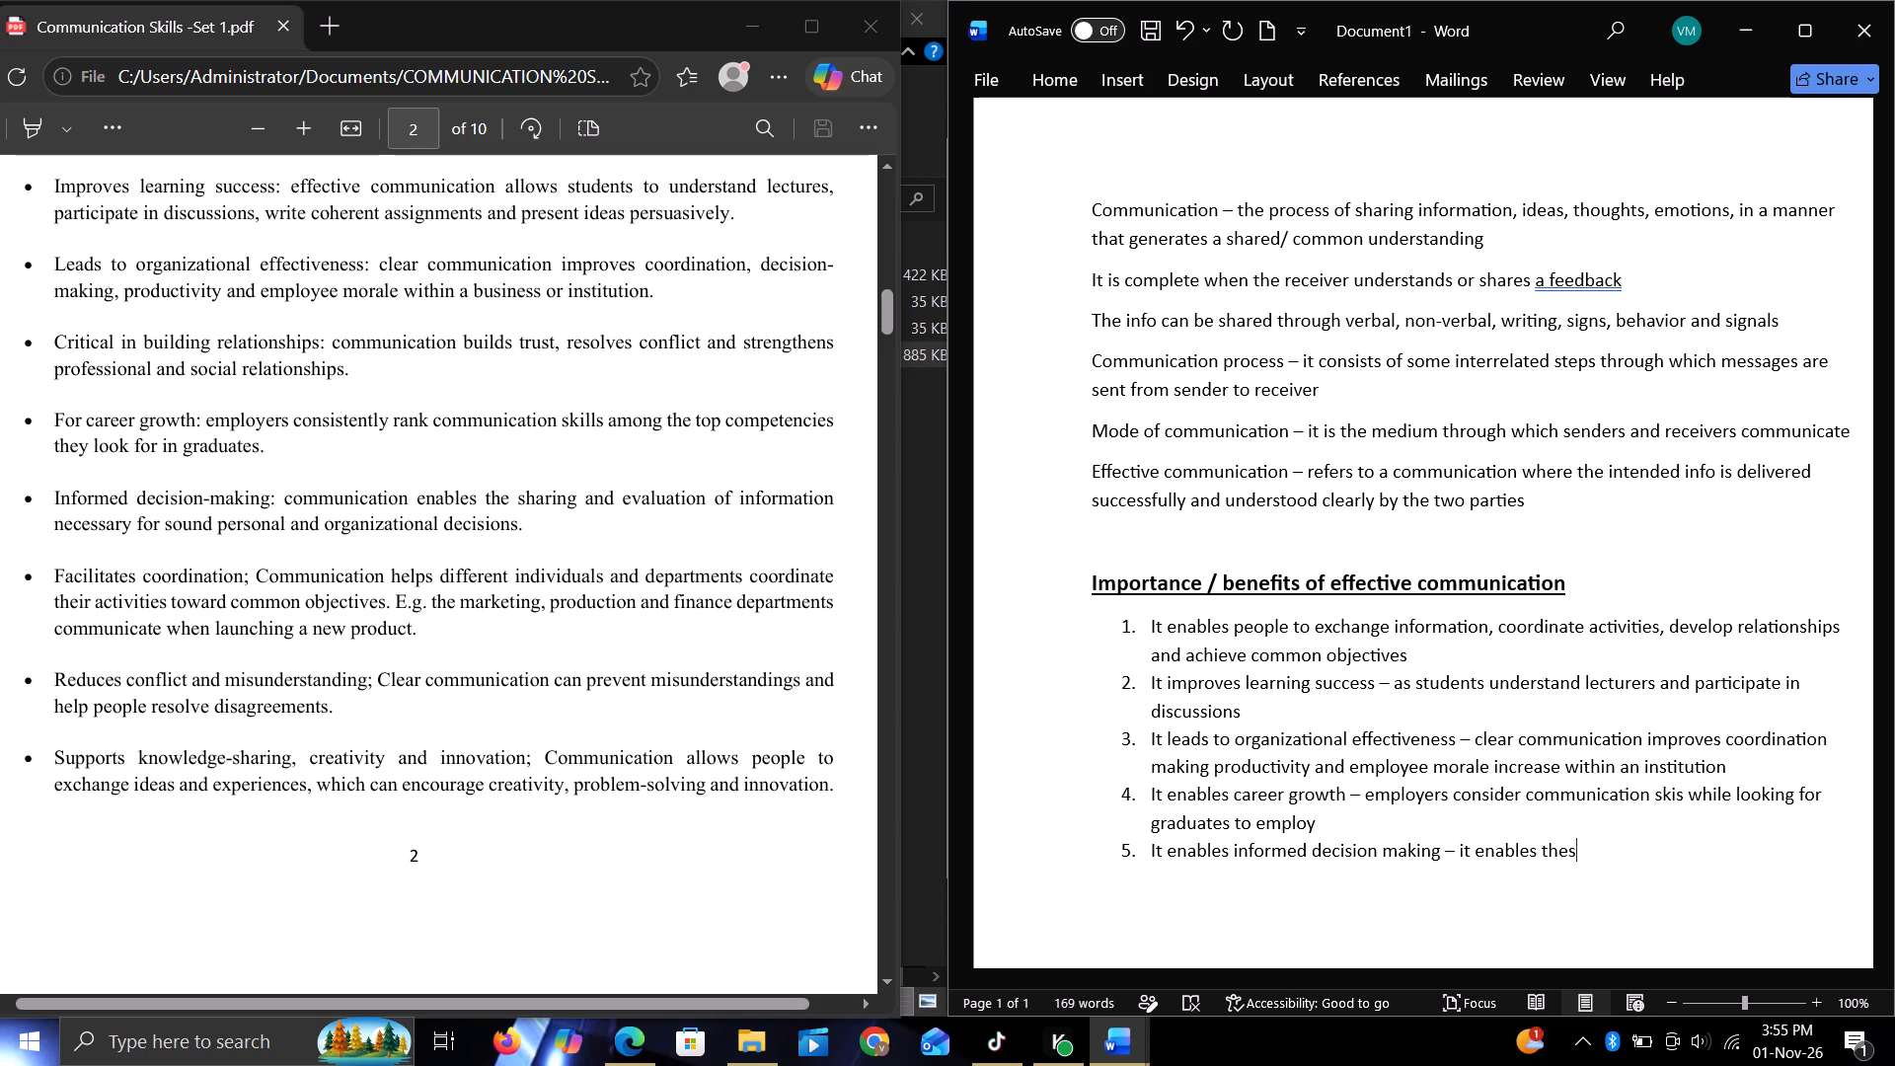
key("BackSpace")
key("space")
type("sha")
type("ring")
key("space")
type("and evaluation of information")
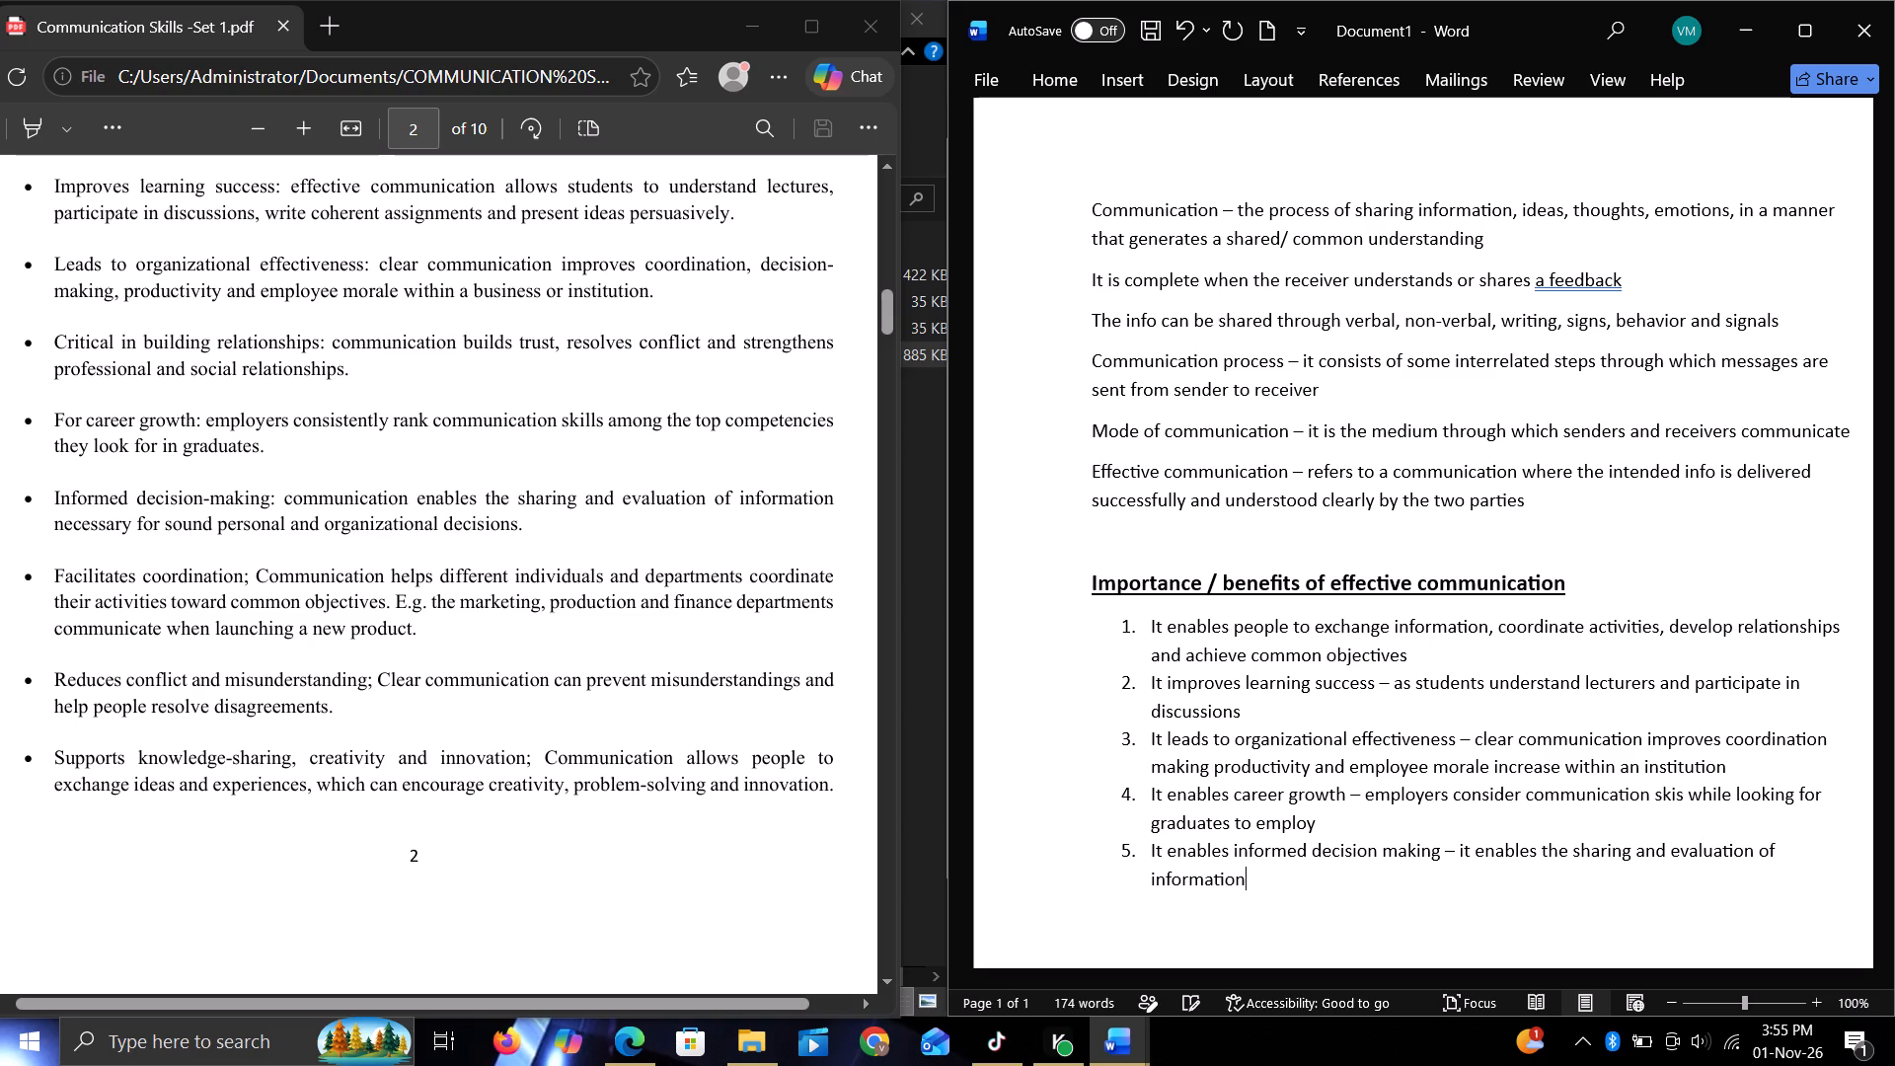
key("space")
type("necessary")
key("space")
type("for")
key("space")
type("sound personal and institutionl")
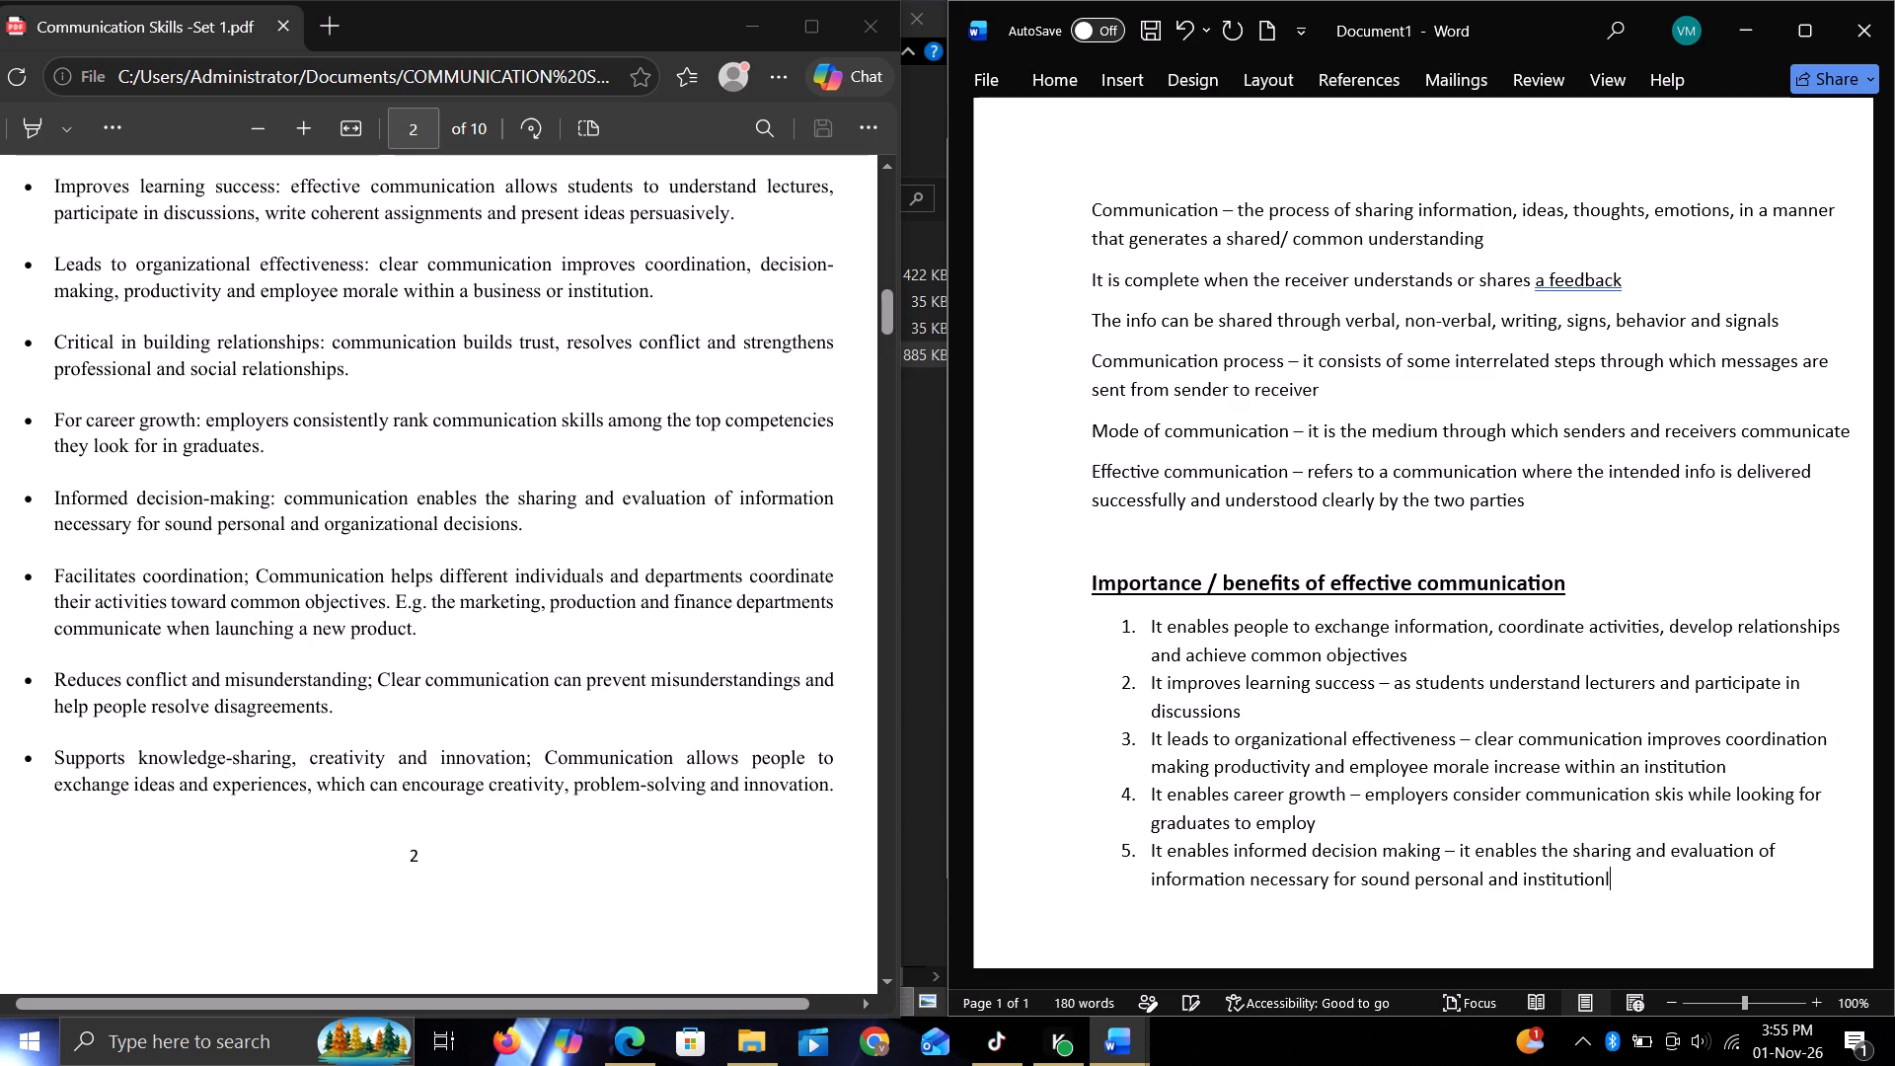
key("space")
type("decisions")
Insert the missing "a" in item 5 so the word reads "institutional", and open item 6 after the end of the line.
key("Left")
key("Left")
key("Left")
key("Left")
key("Left")
key("Left")
key("Left")
key("Left")
key("Left")
key("Left")
key("Left")
key("a")
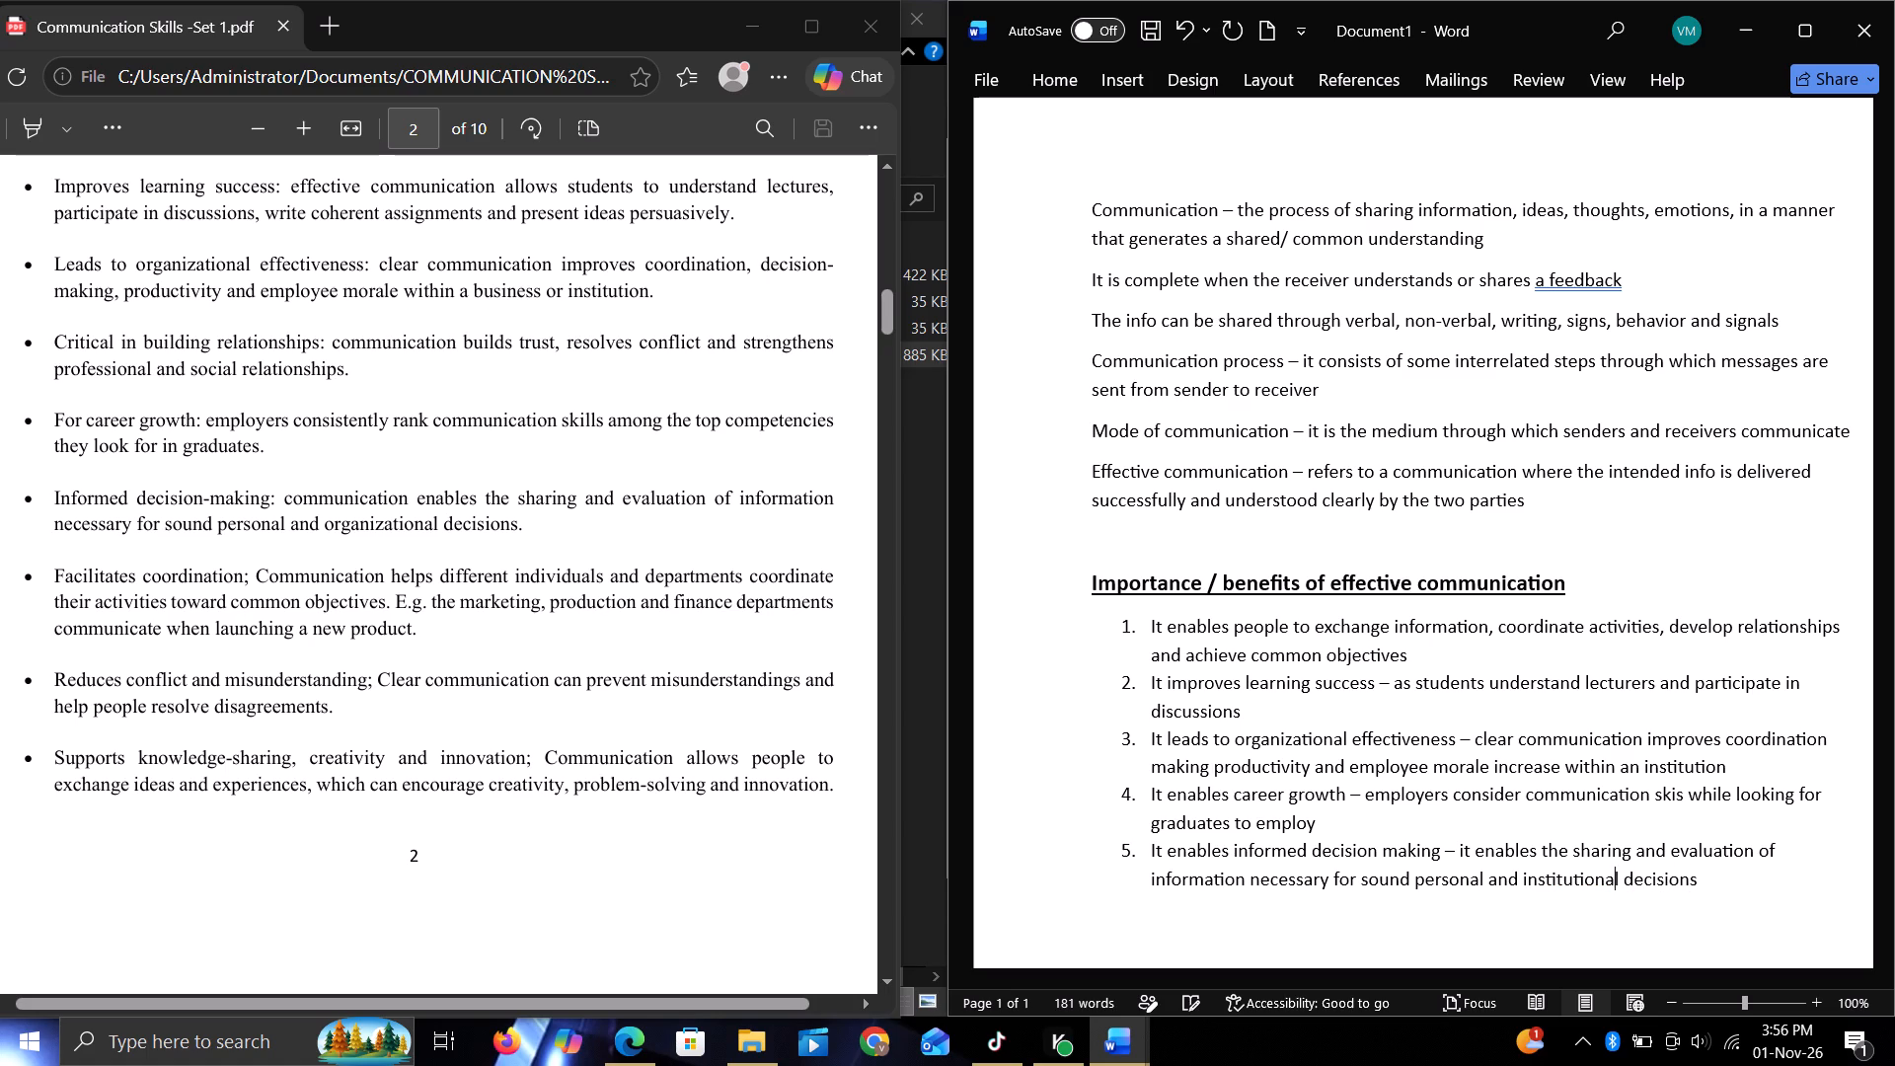
key("End")
key("Return")
Begin item 6 of the list with "It facilitates coordination" followed by a dash.
scroll(1171, 709, "down", 1)
type("it f")
type("acilitates coordination")
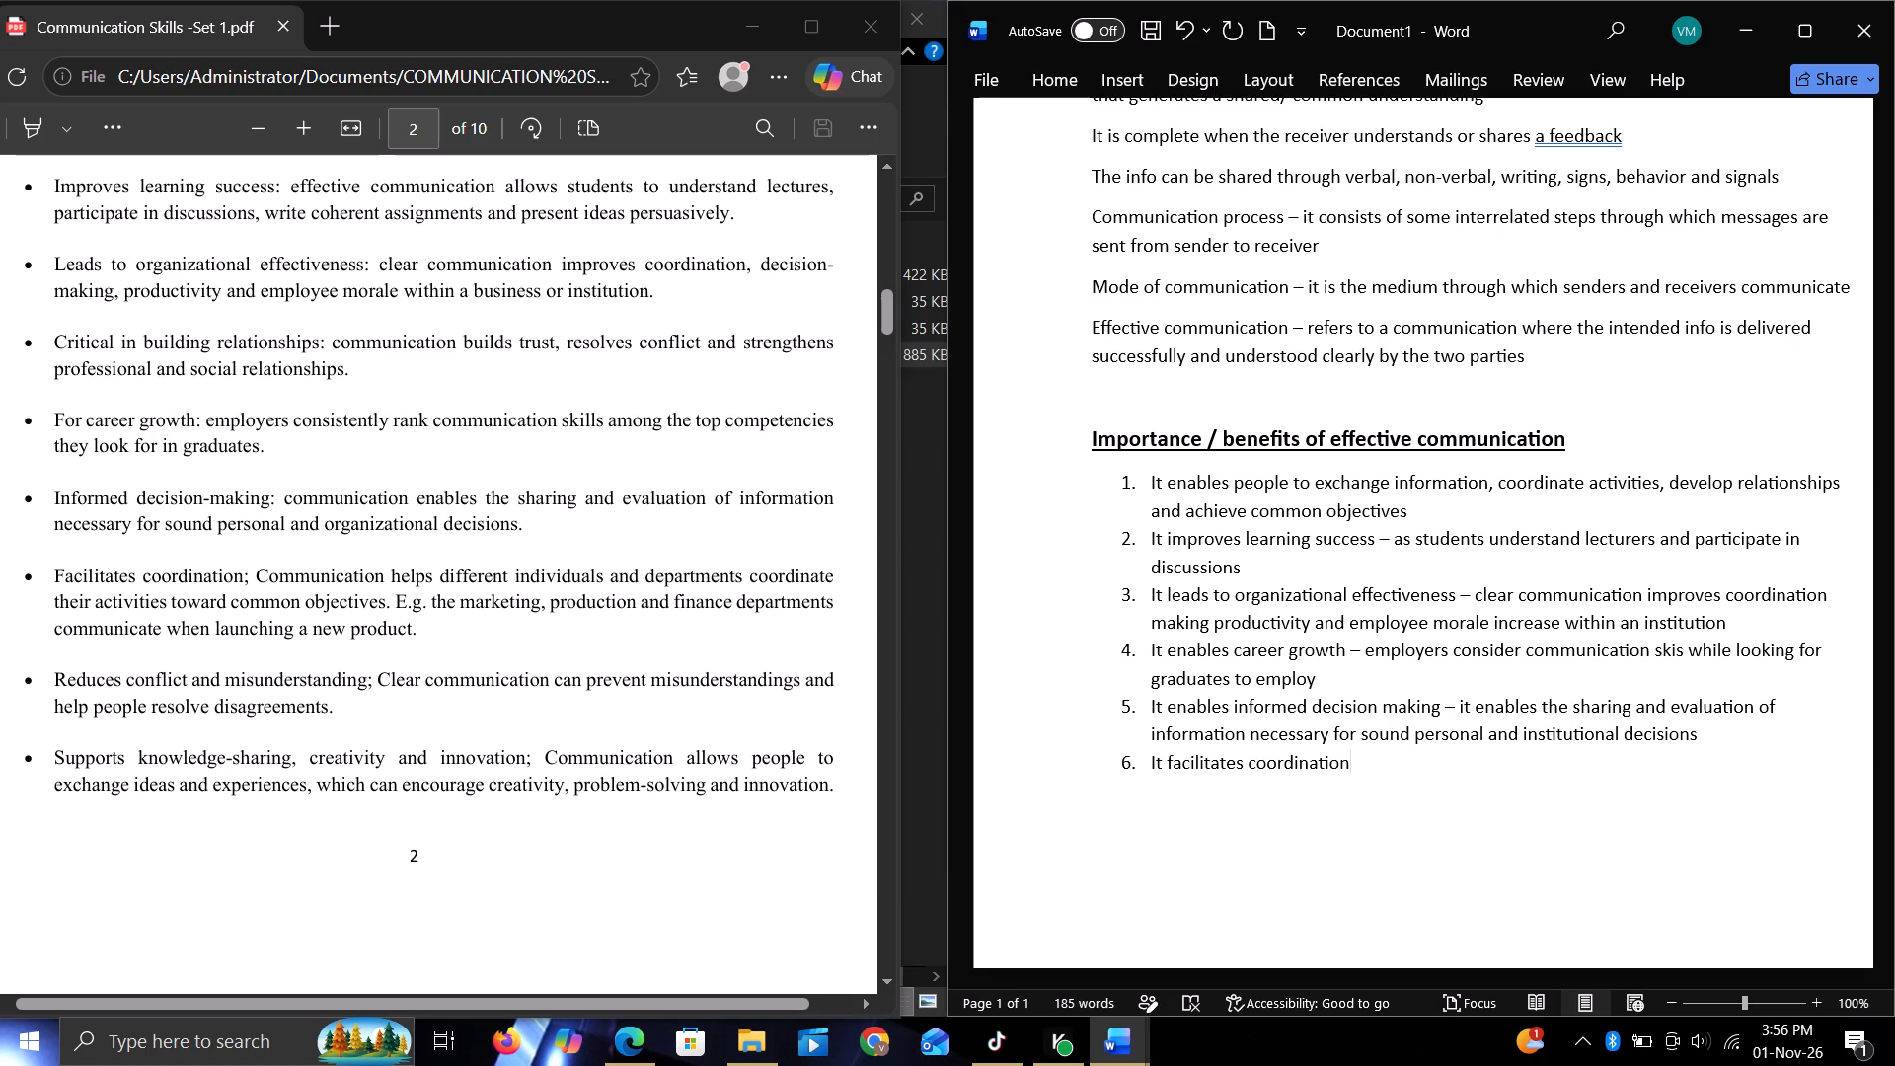
key("space")
type("-")
key("space")
Continue item 6 with "it helps different individuals or departments ccordinate their activities towards a common objective".
type("it")
key("space")
type("helps diffferen")
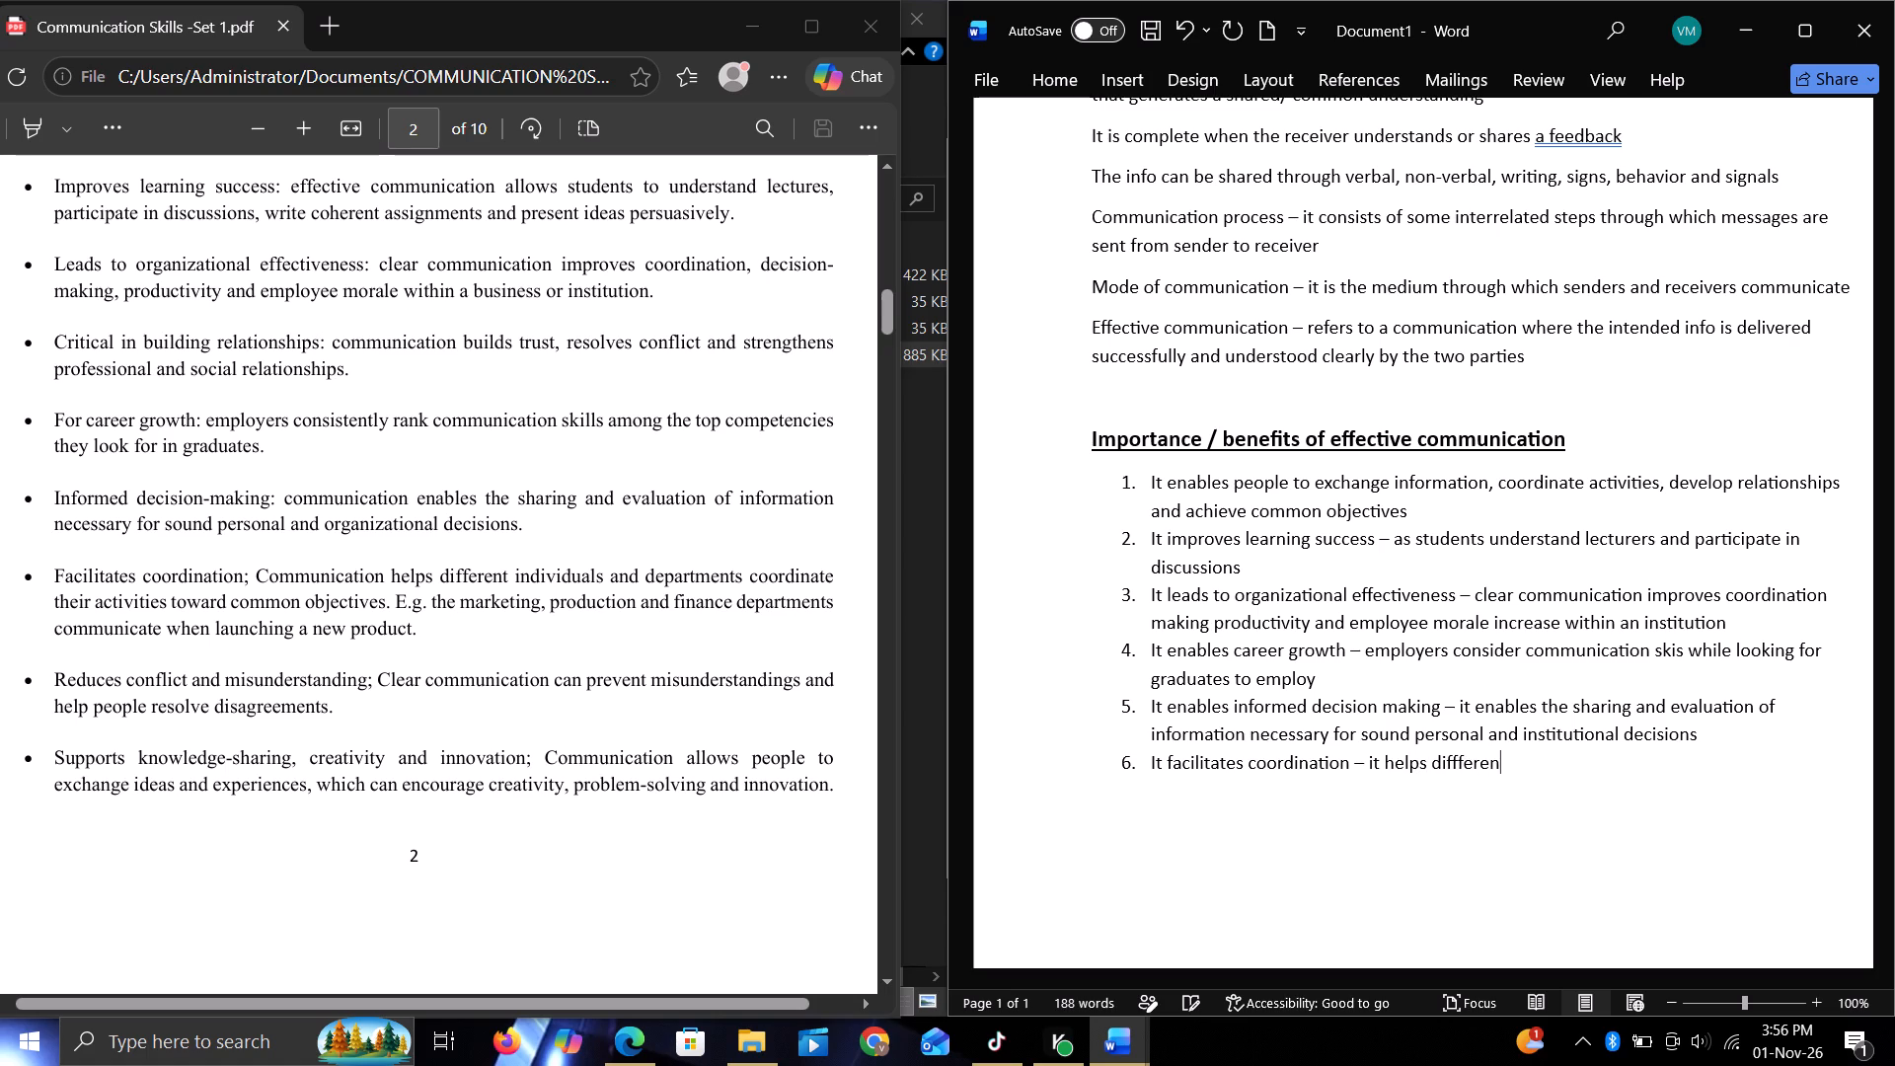
key("t")
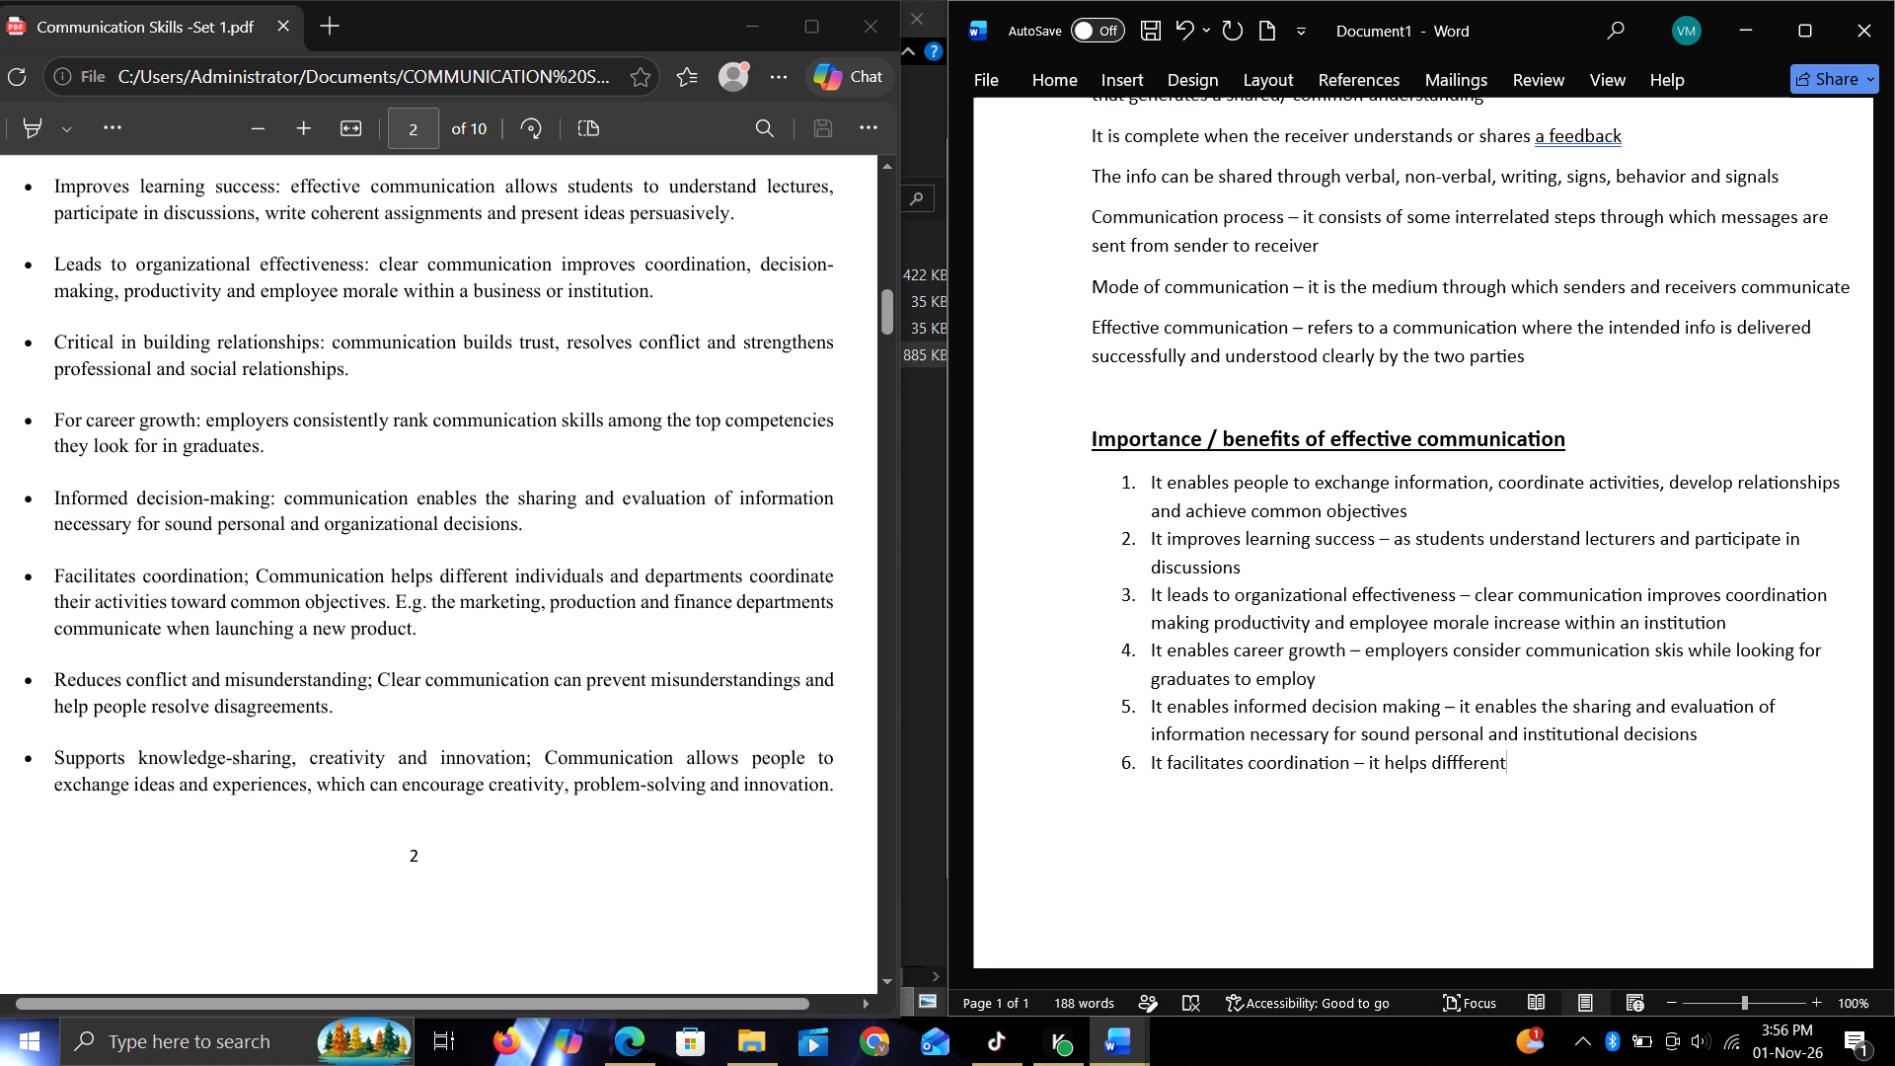
key("space")
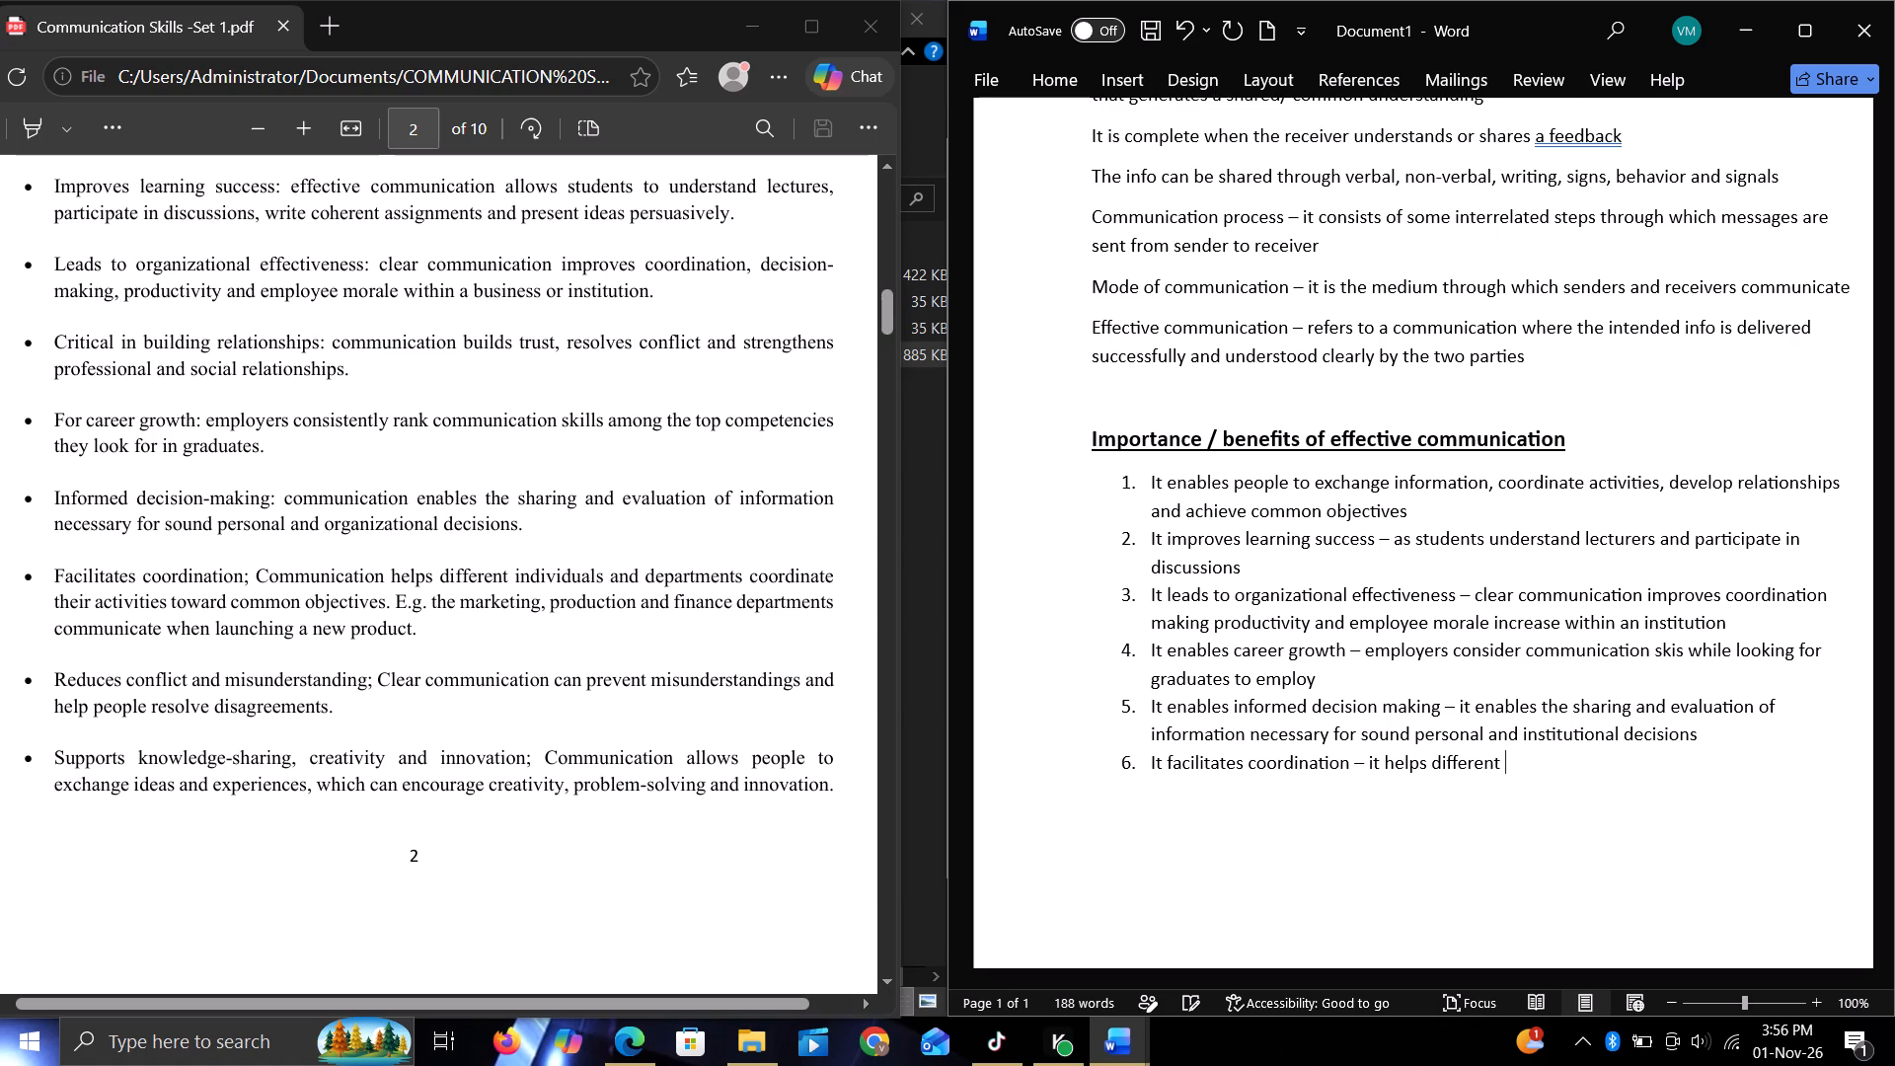
type("individuals or departments cco")
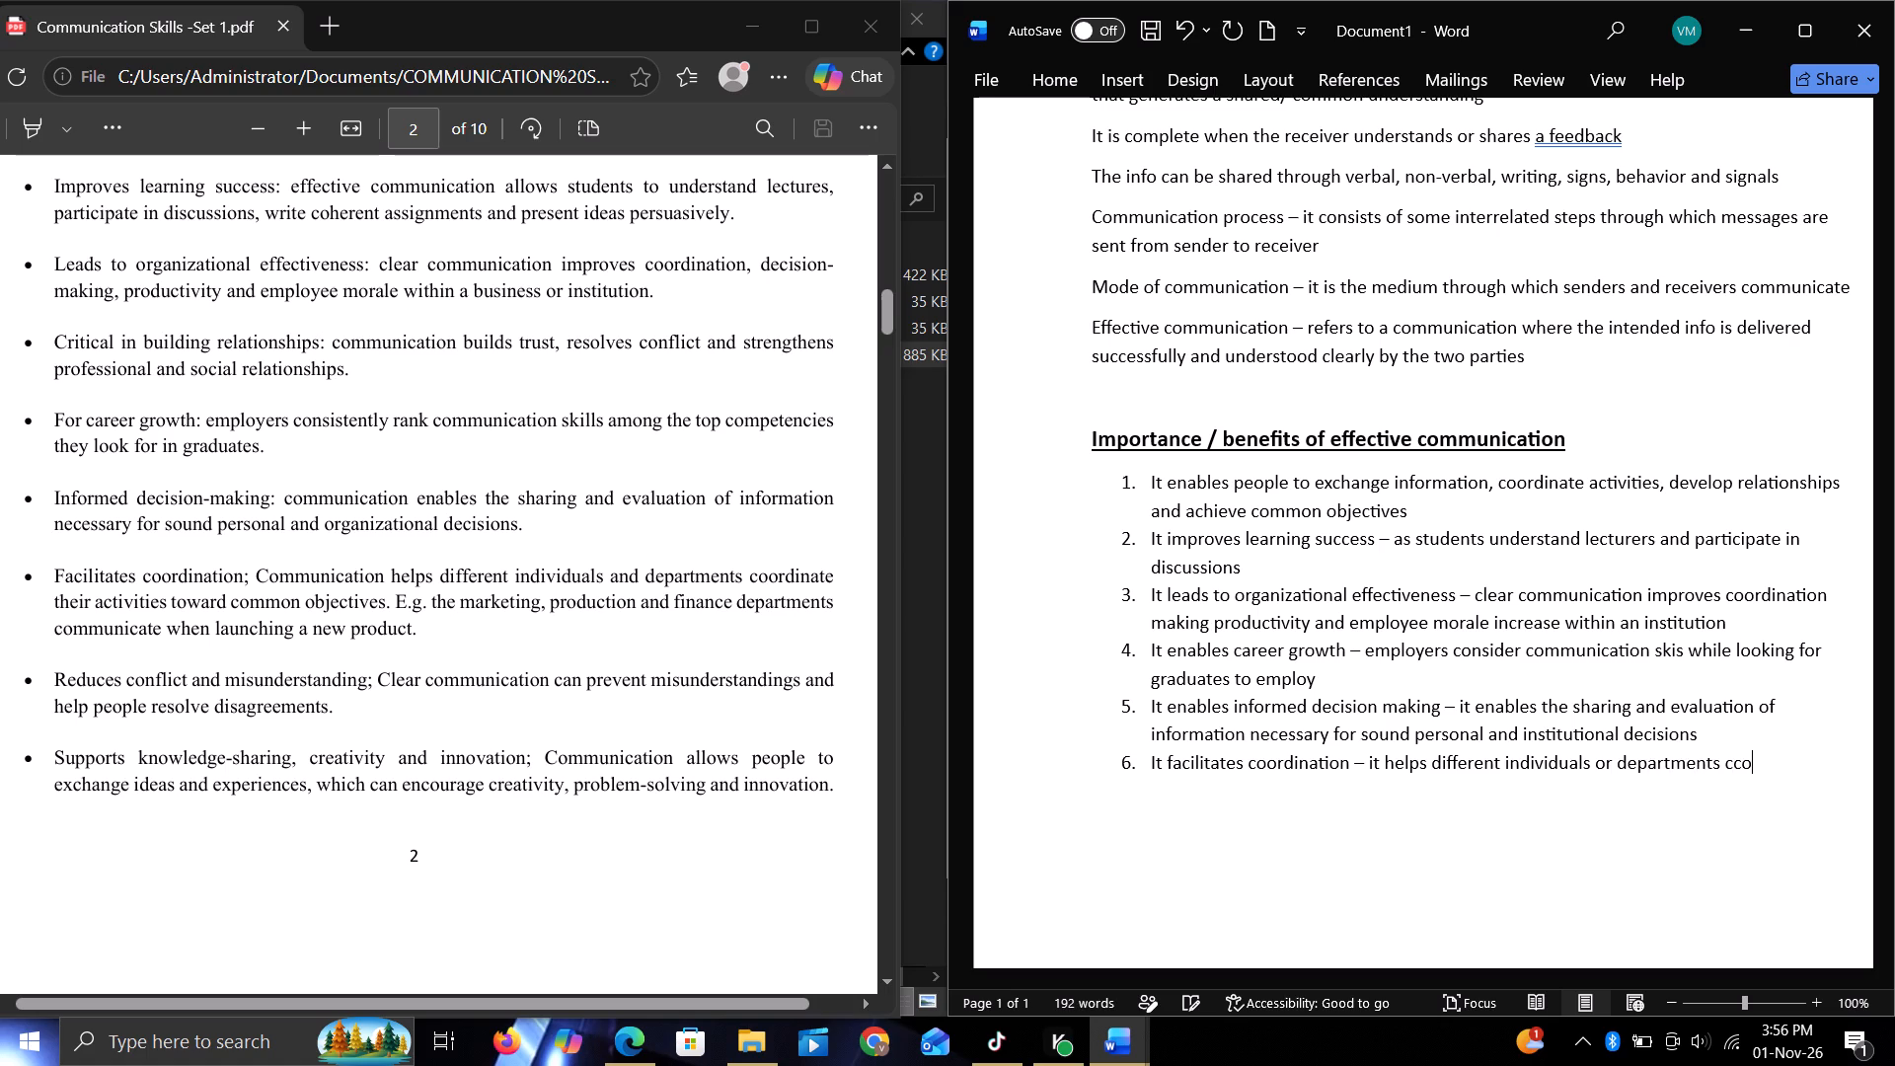
type("rdinate their activities")
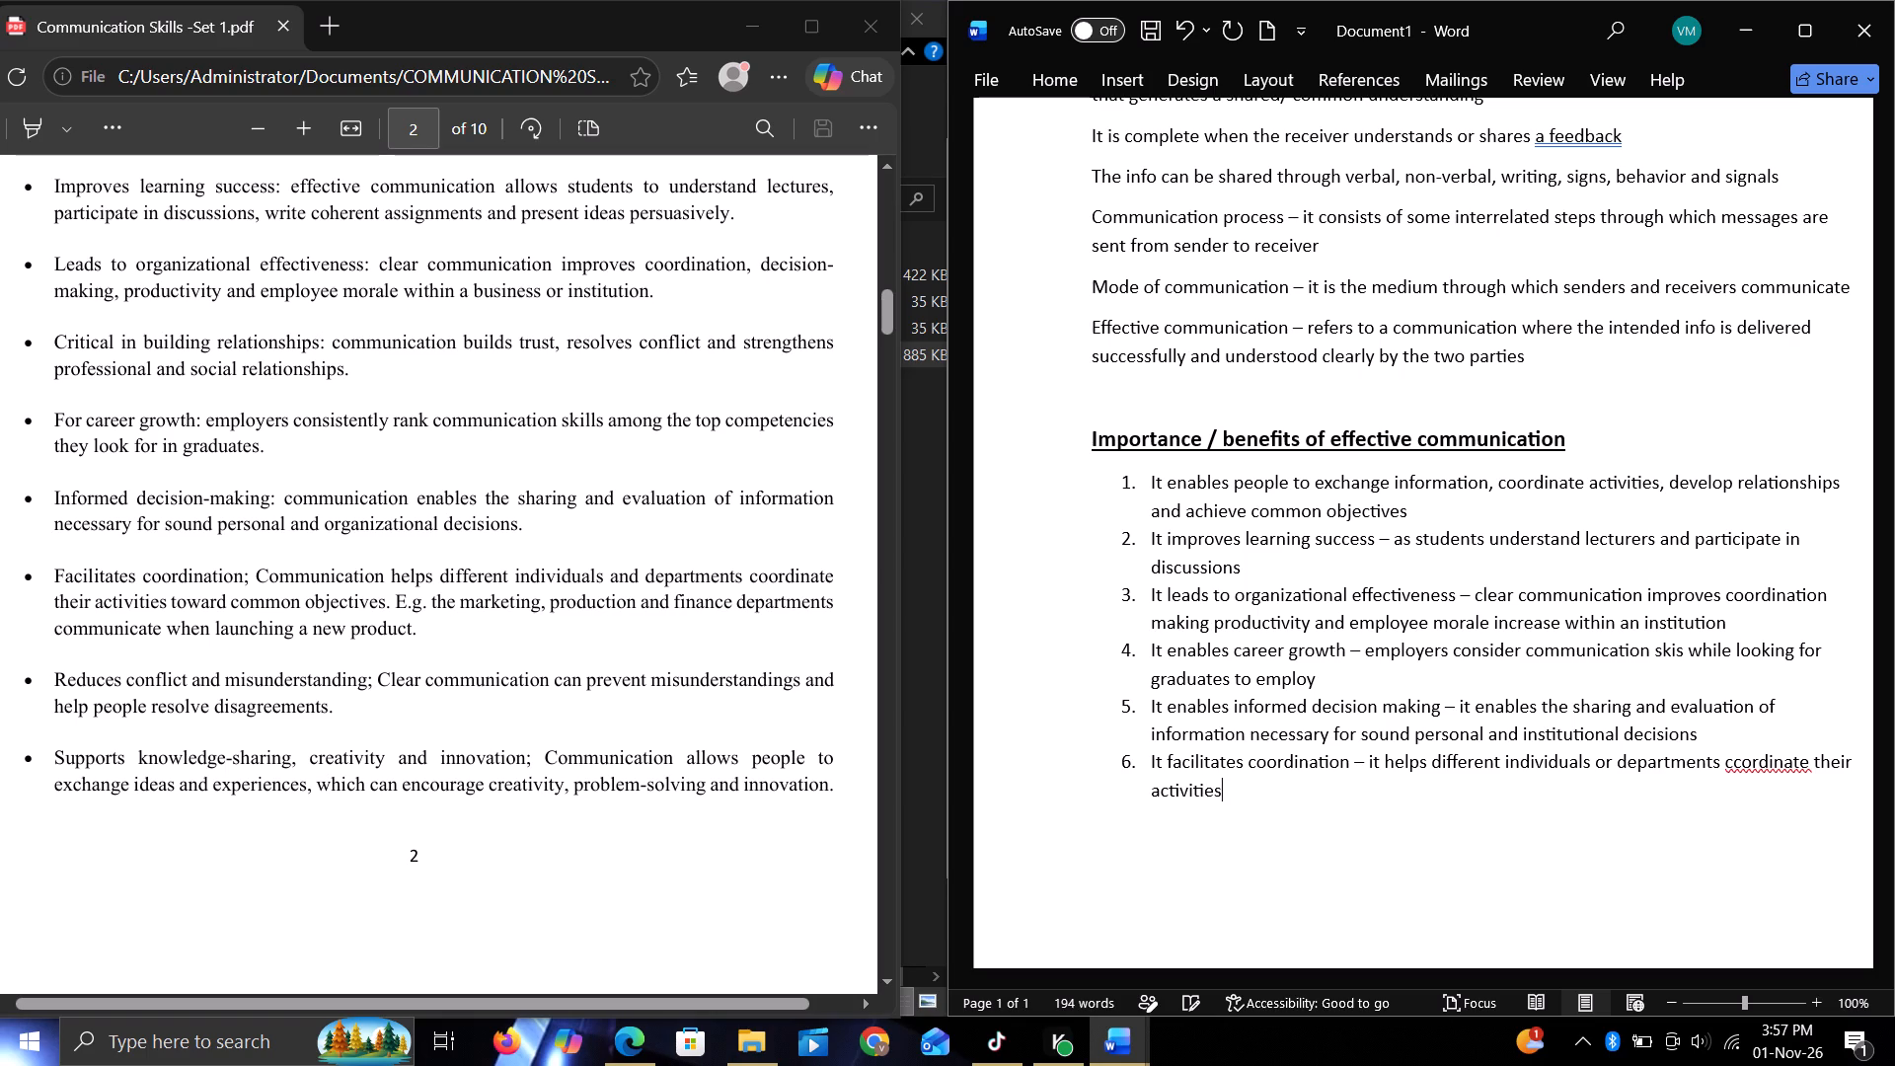
key("space")
type("towars")
key("BackSpace")
type("ds a commmon objective")
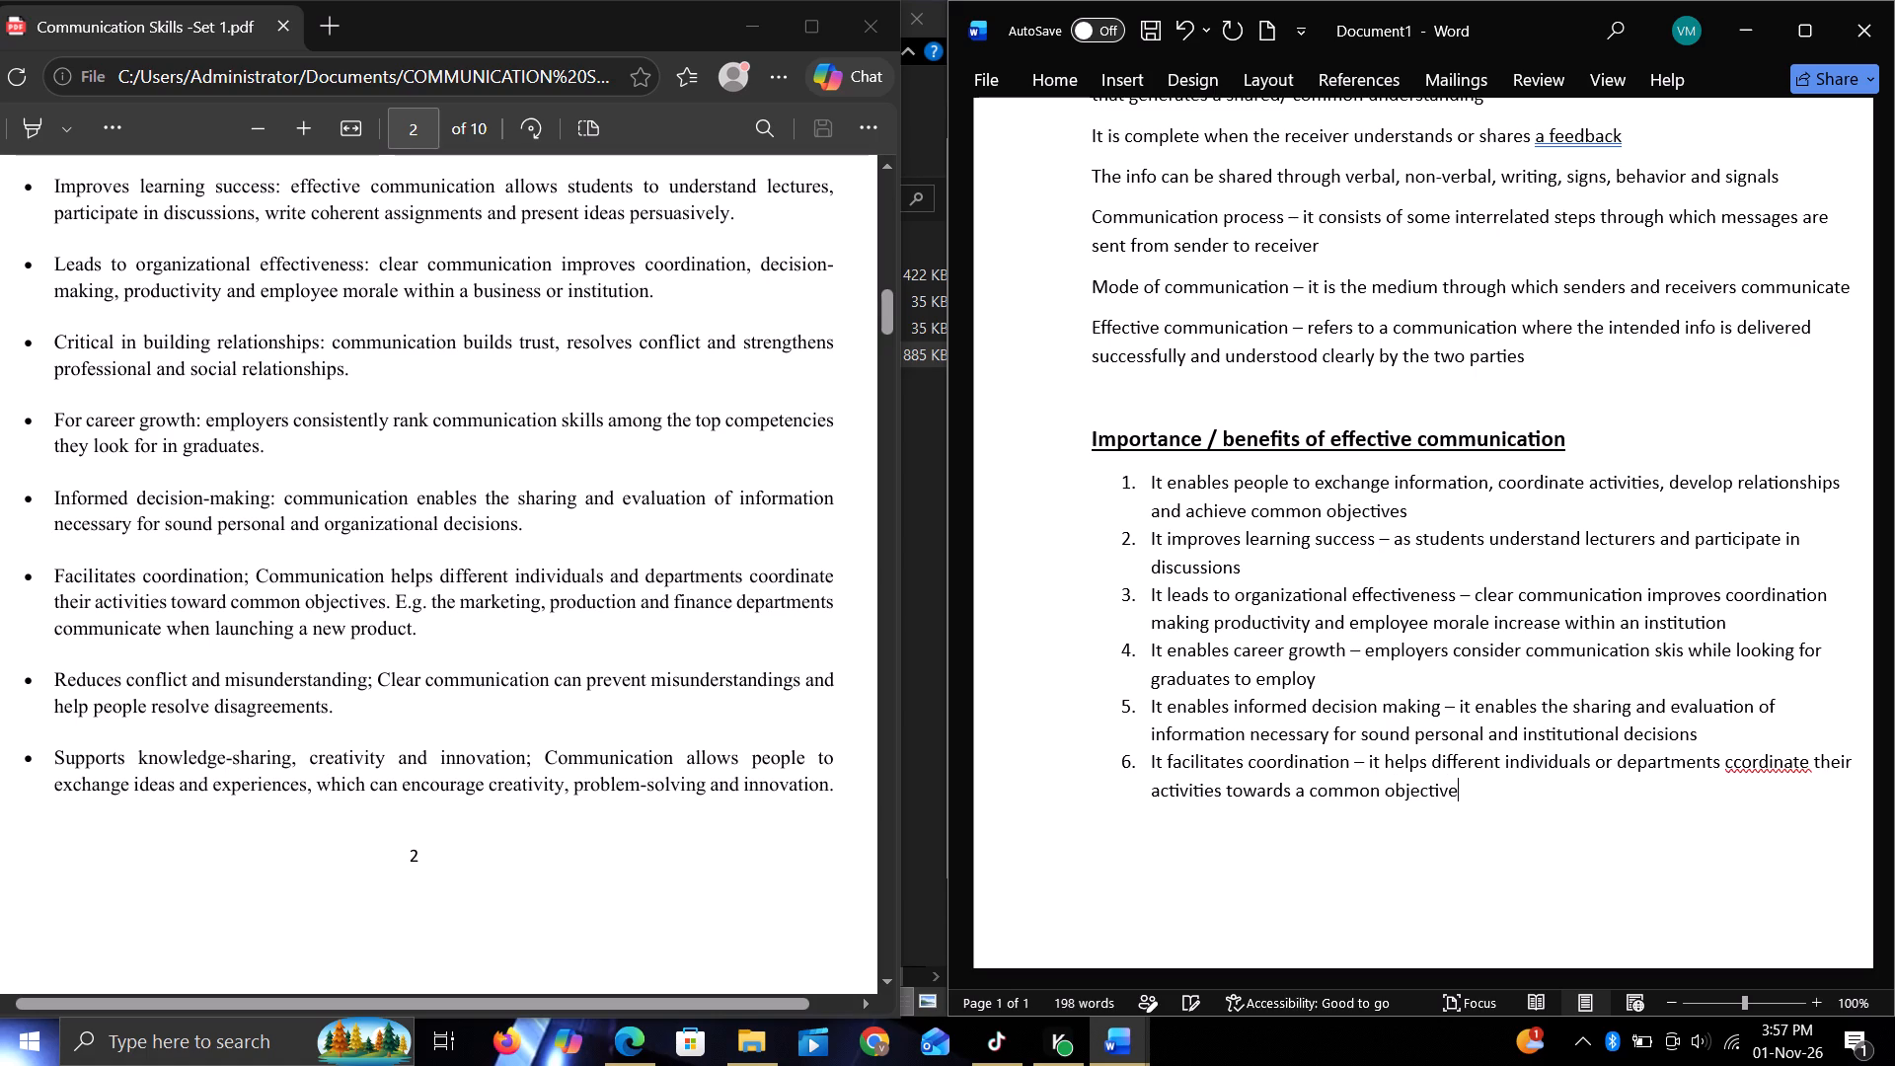
Begin item 7 of the list with "It reduces conflict and misunderstanding" followed by a dash.
key("Return")
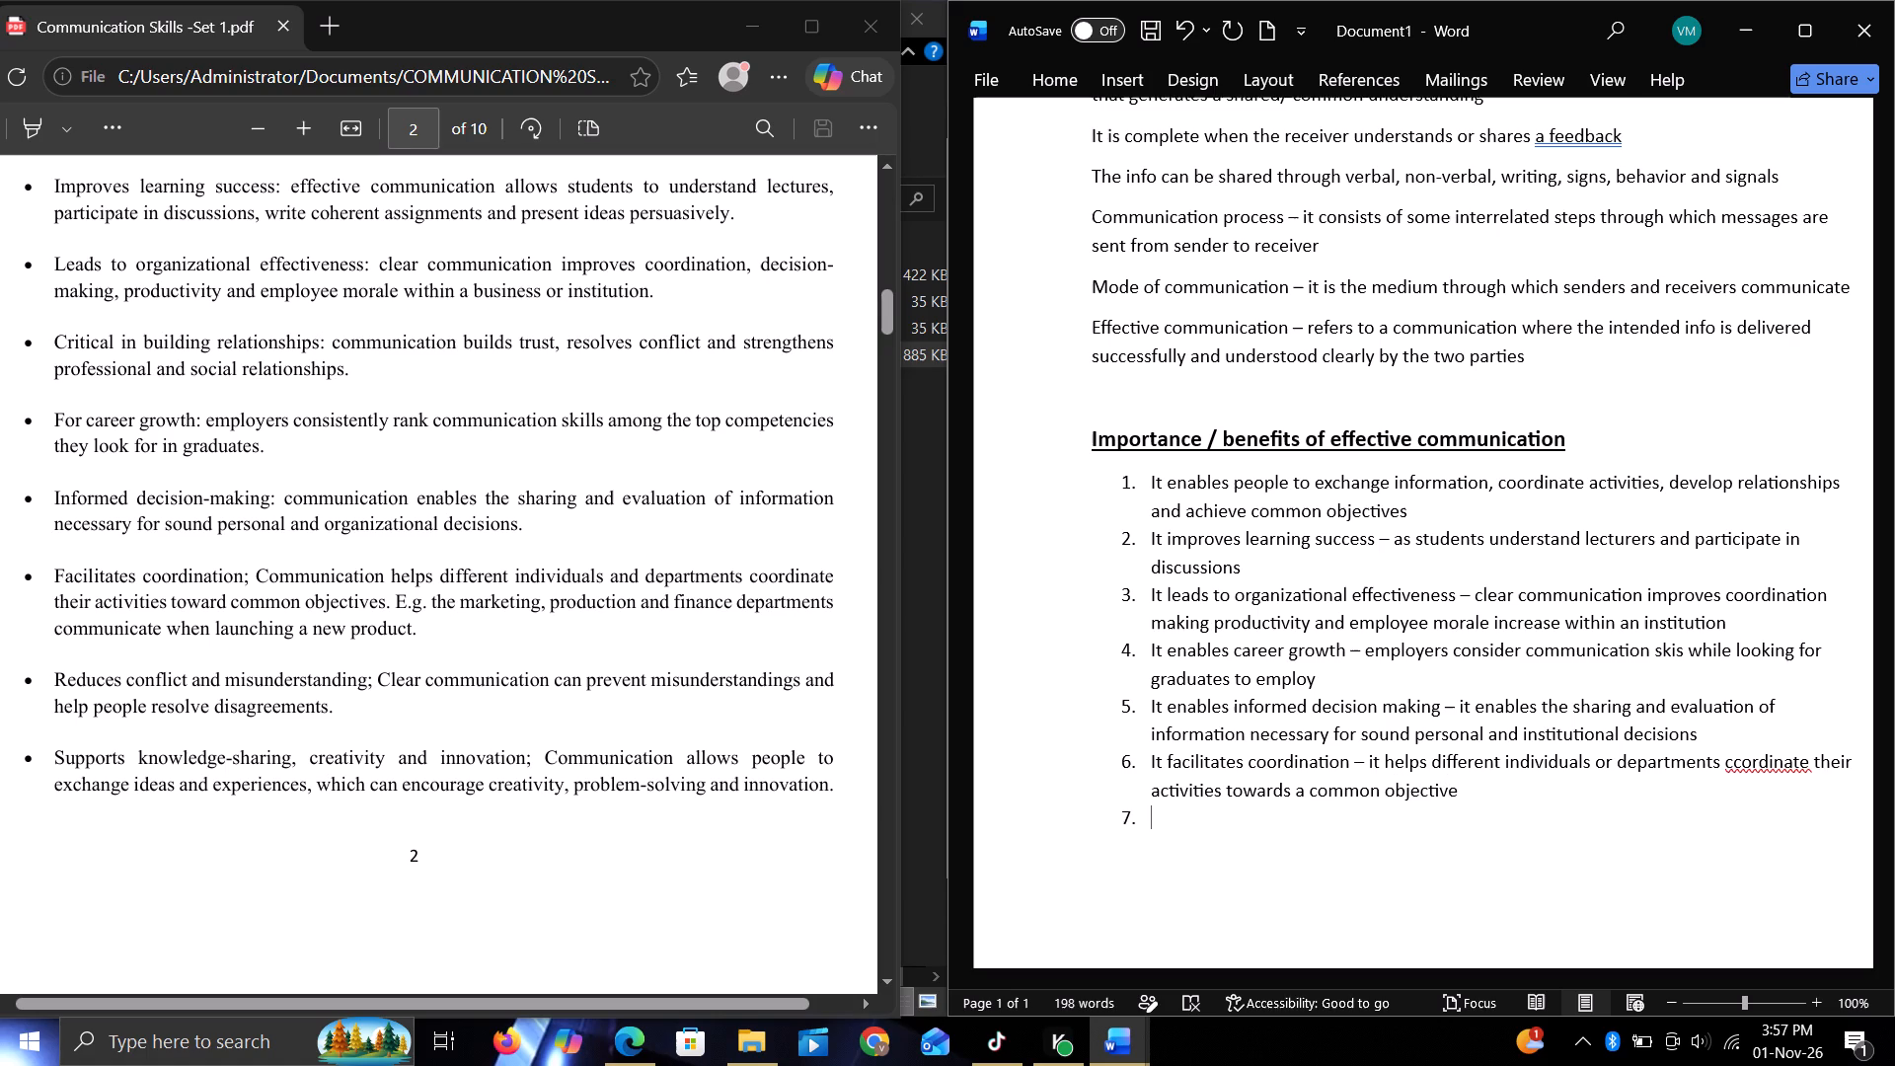
type("it reduces conflict and misunders")
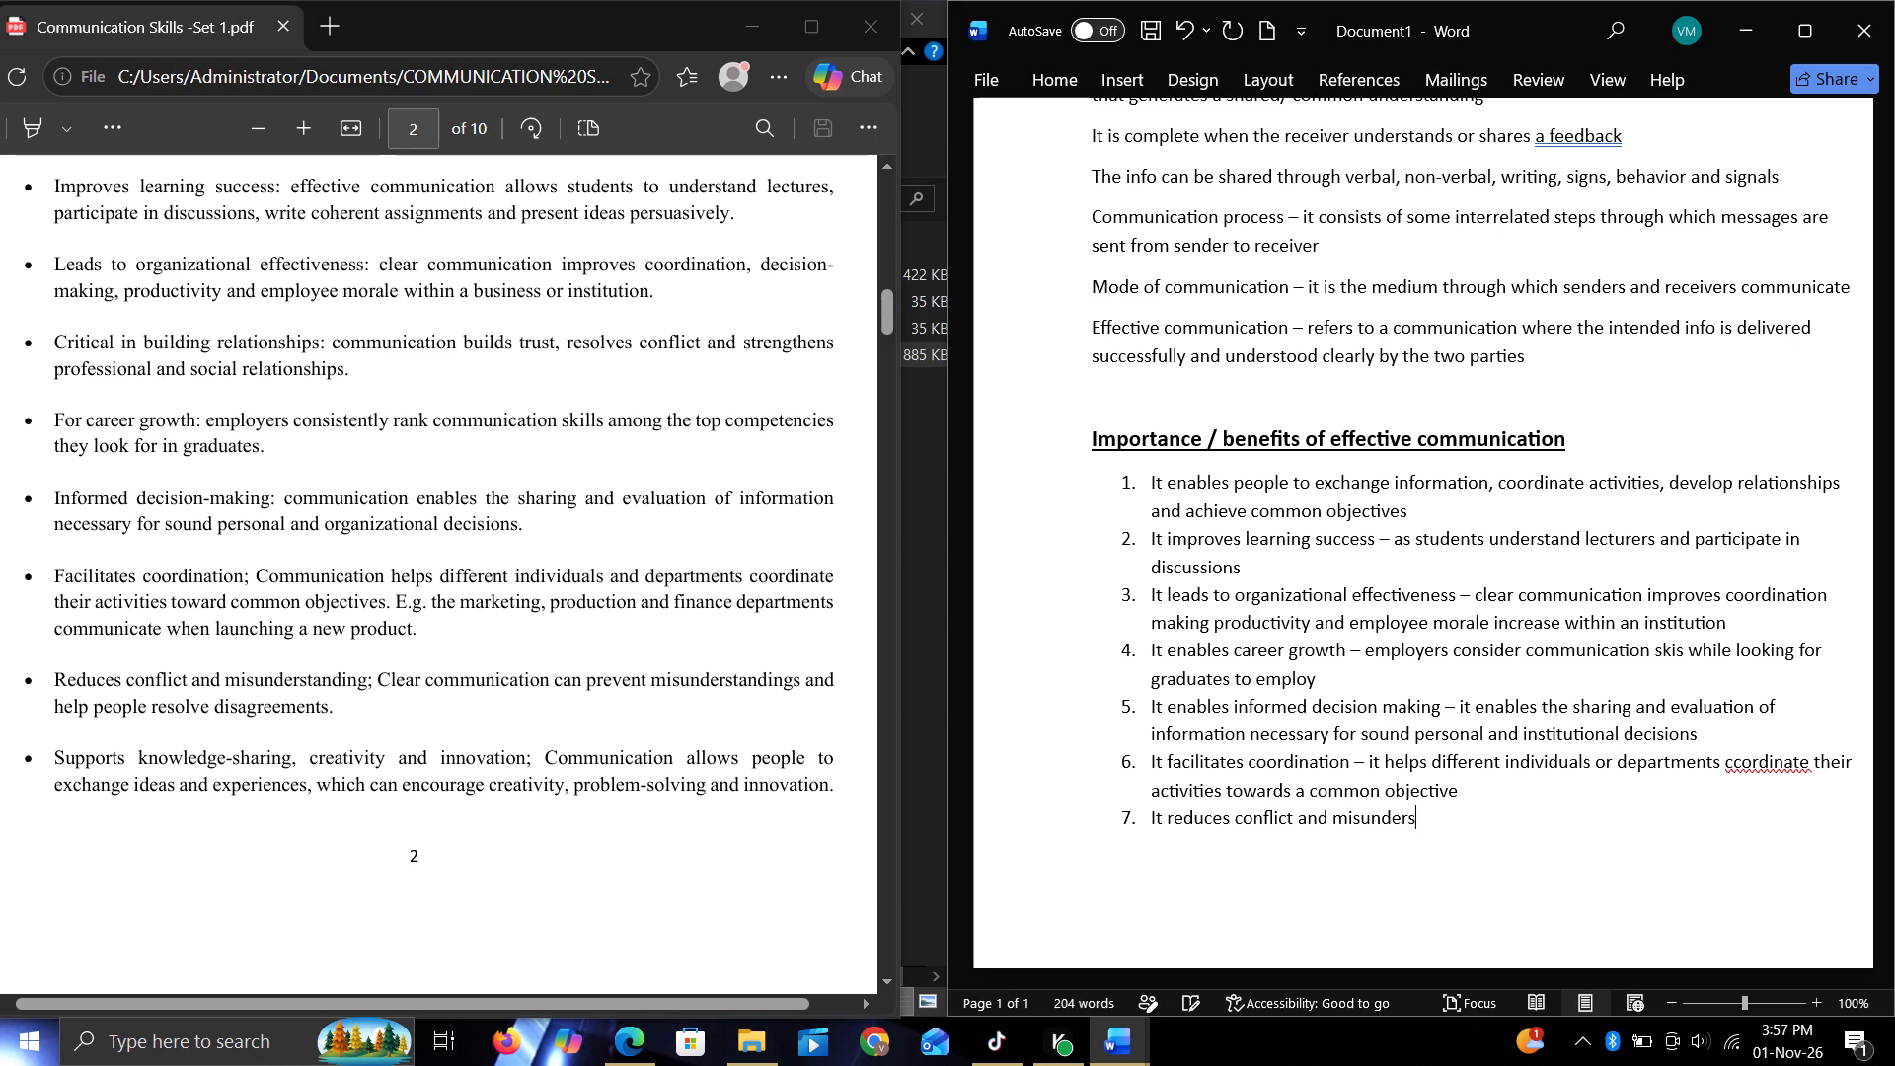
type("tanding")
key("space")
type("-")
key("space")
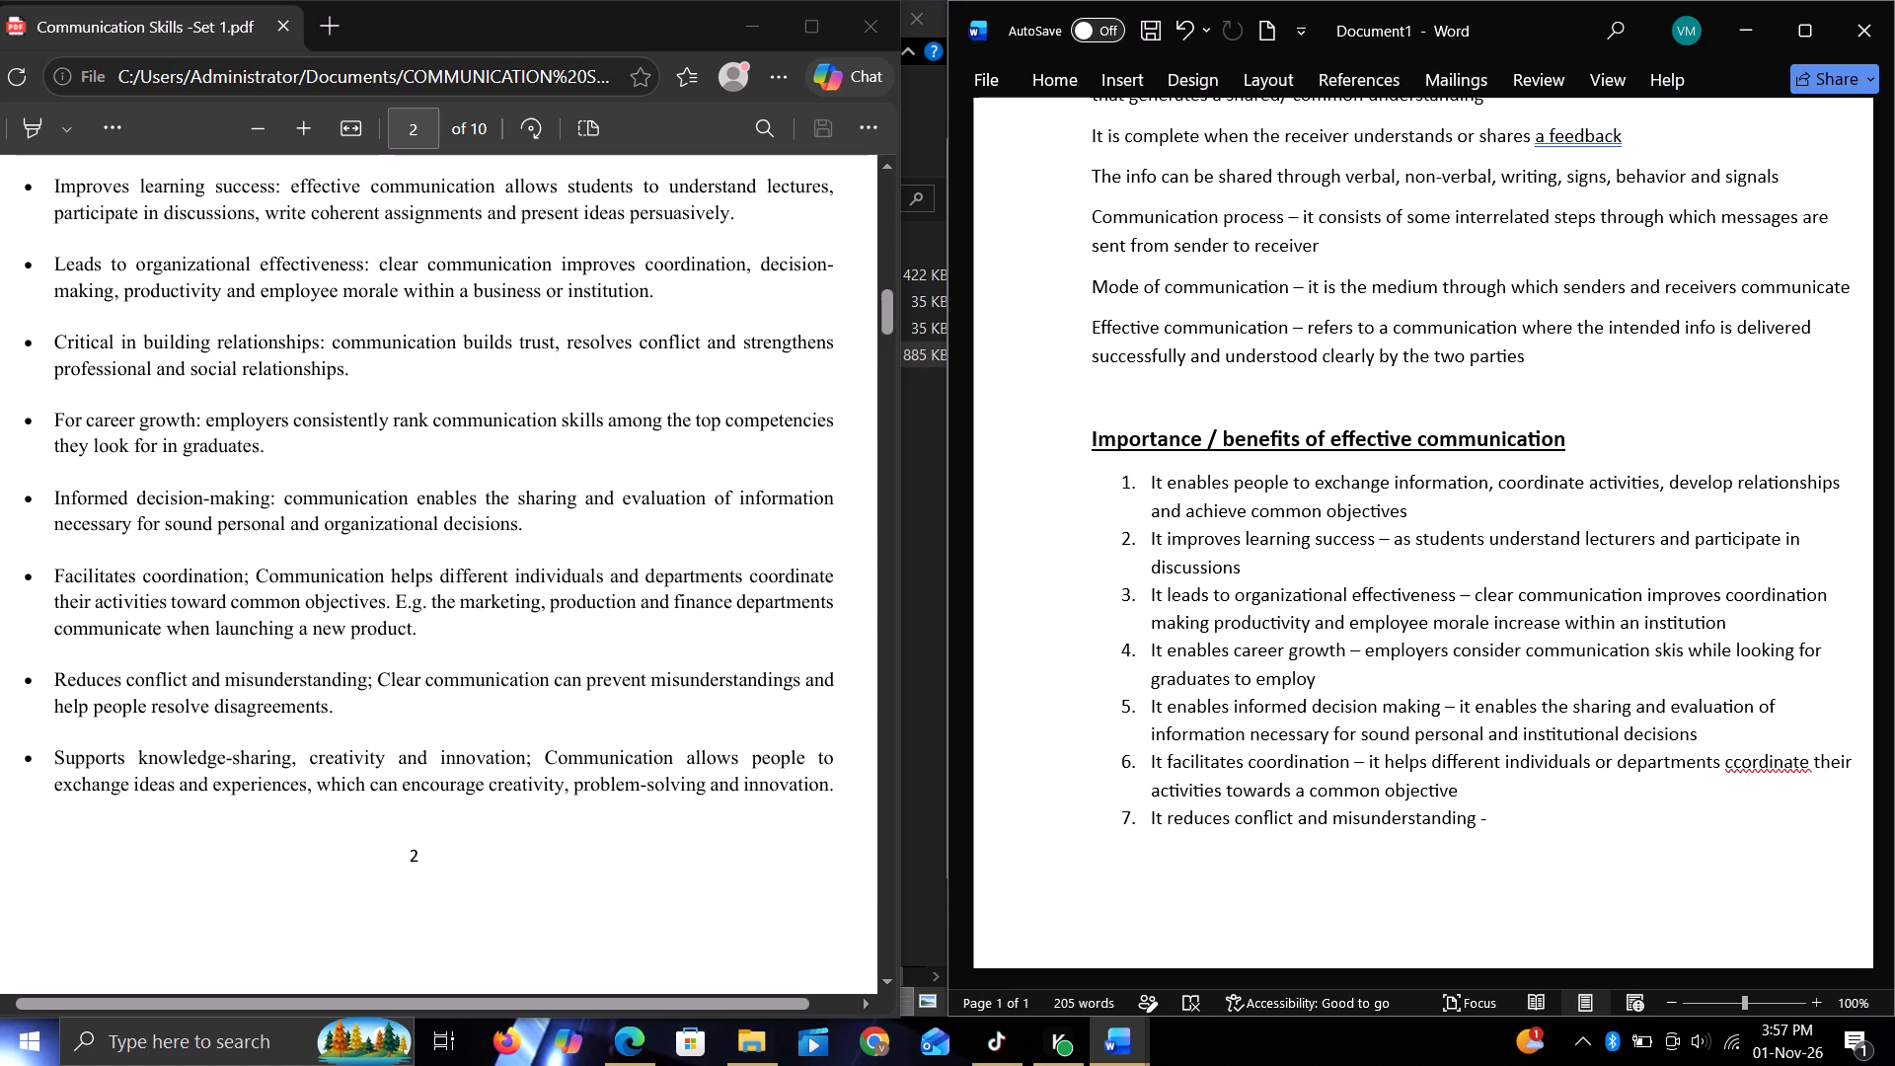
Continue item 7 with "as clear communication helps people resolve disagreements".
type("as clear")
key("space")
type("communication helps")
key("space")
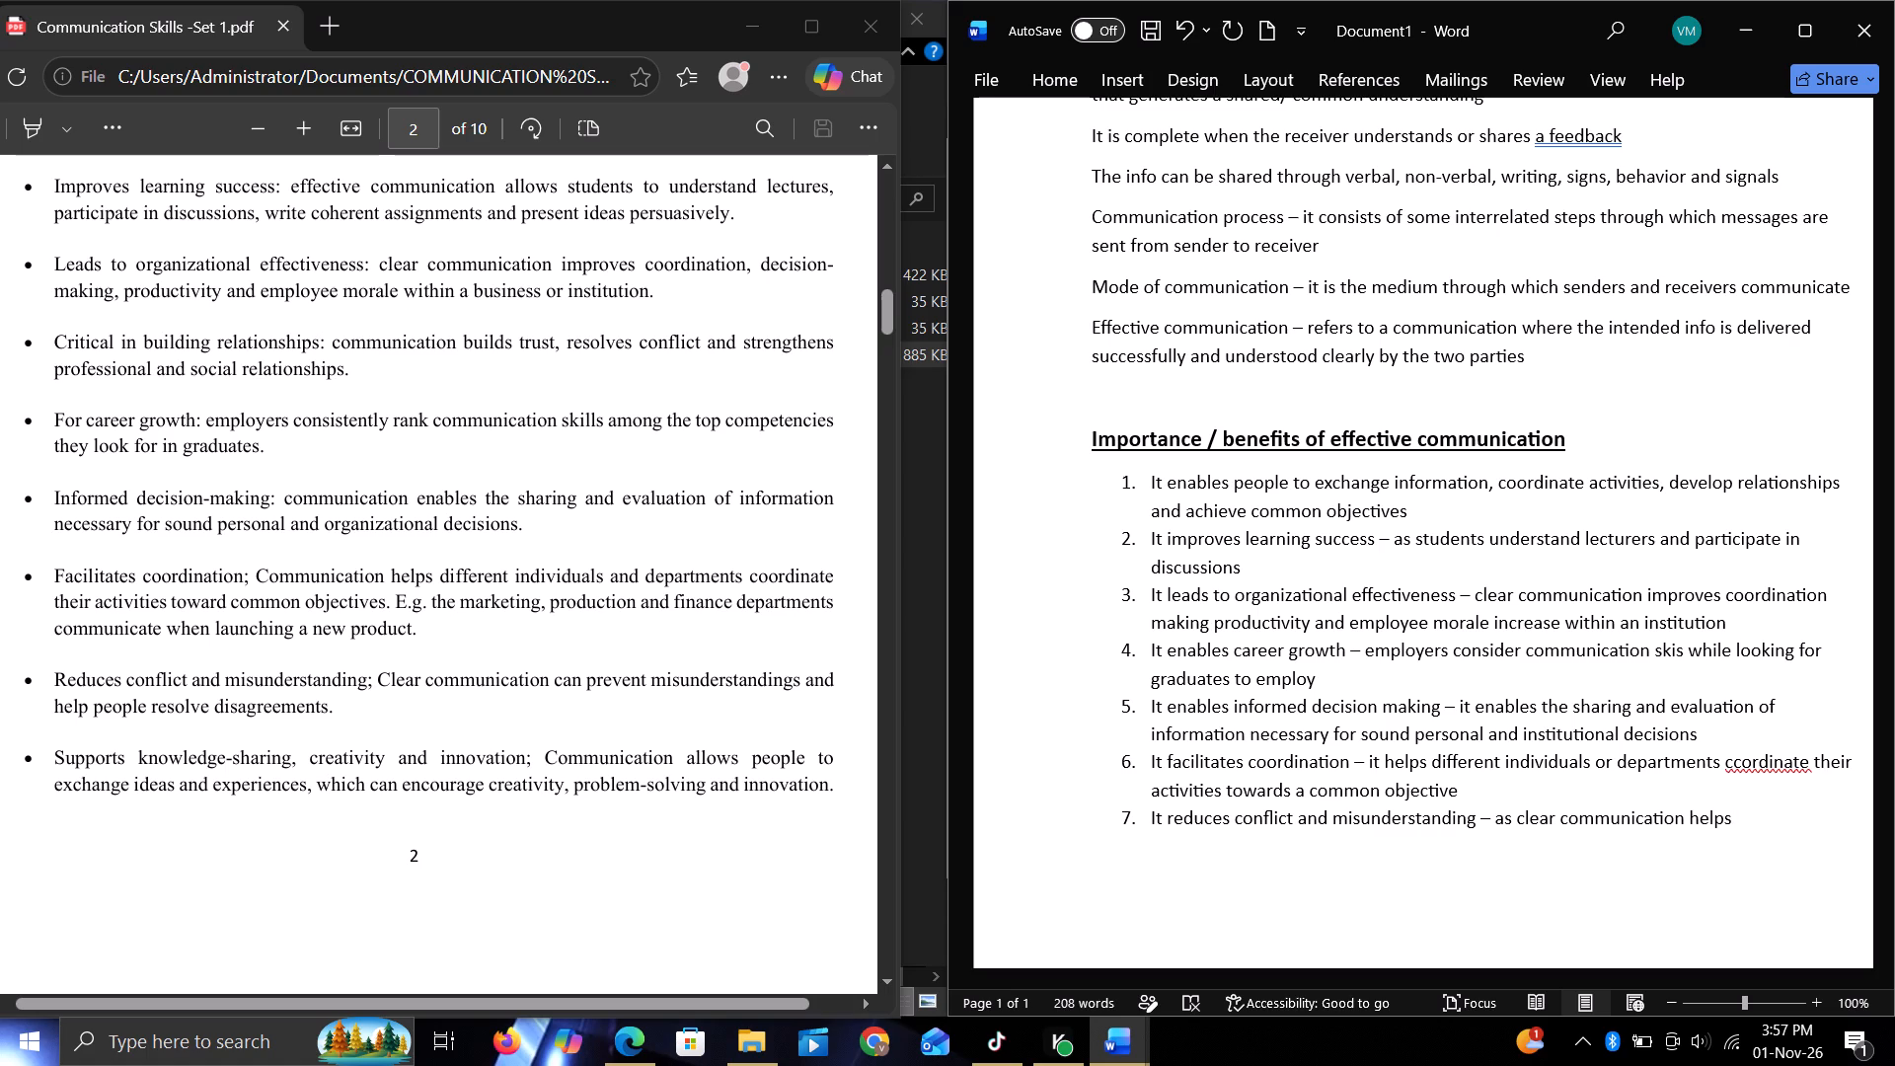
key("BackSpace")
key("BackSpace")
type("s")
key("space")
type("people resi")
type("ol")
key("BackSpace")
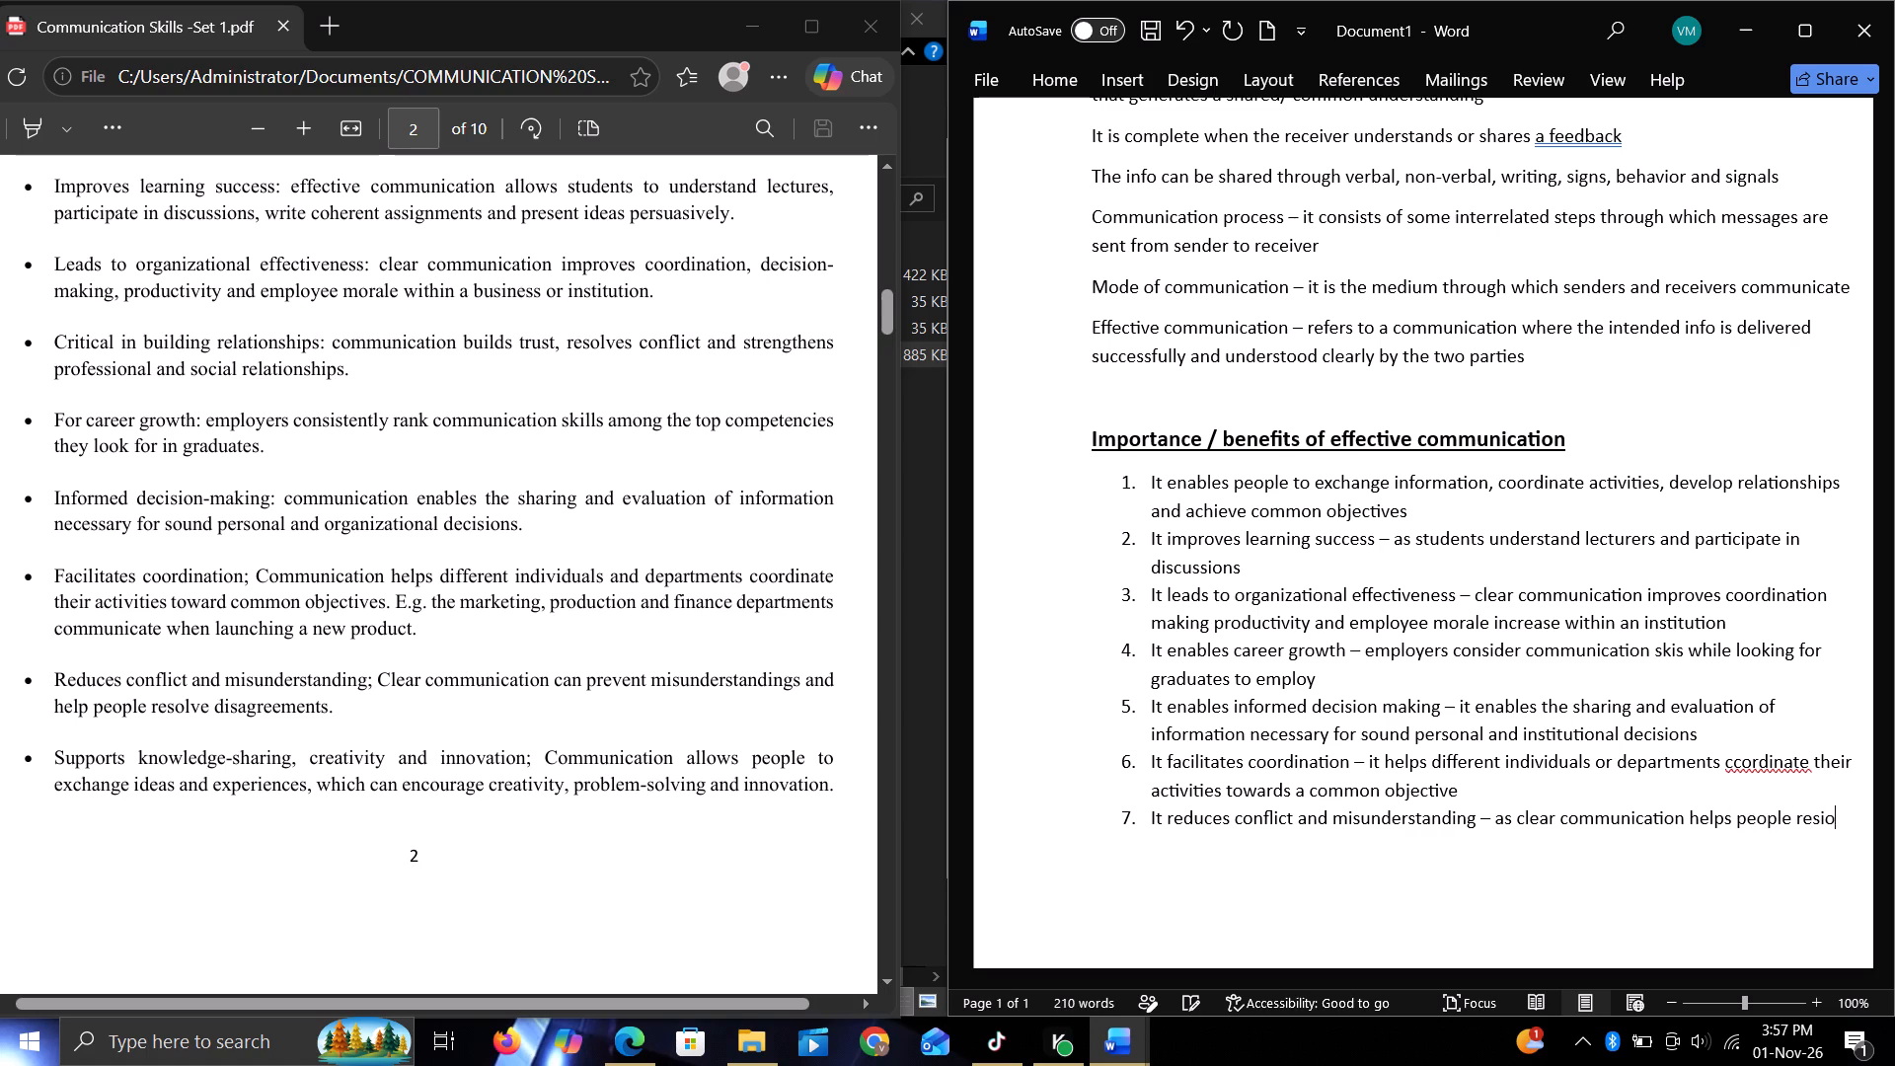
key("BackSpace")
key("BackSpace")
type("olve")
key("space")
type("disagreements")
Begin item 8 of the list with "It supports knowledge-sharing, creativity, and innovation" followed by a dash.
key("Return")
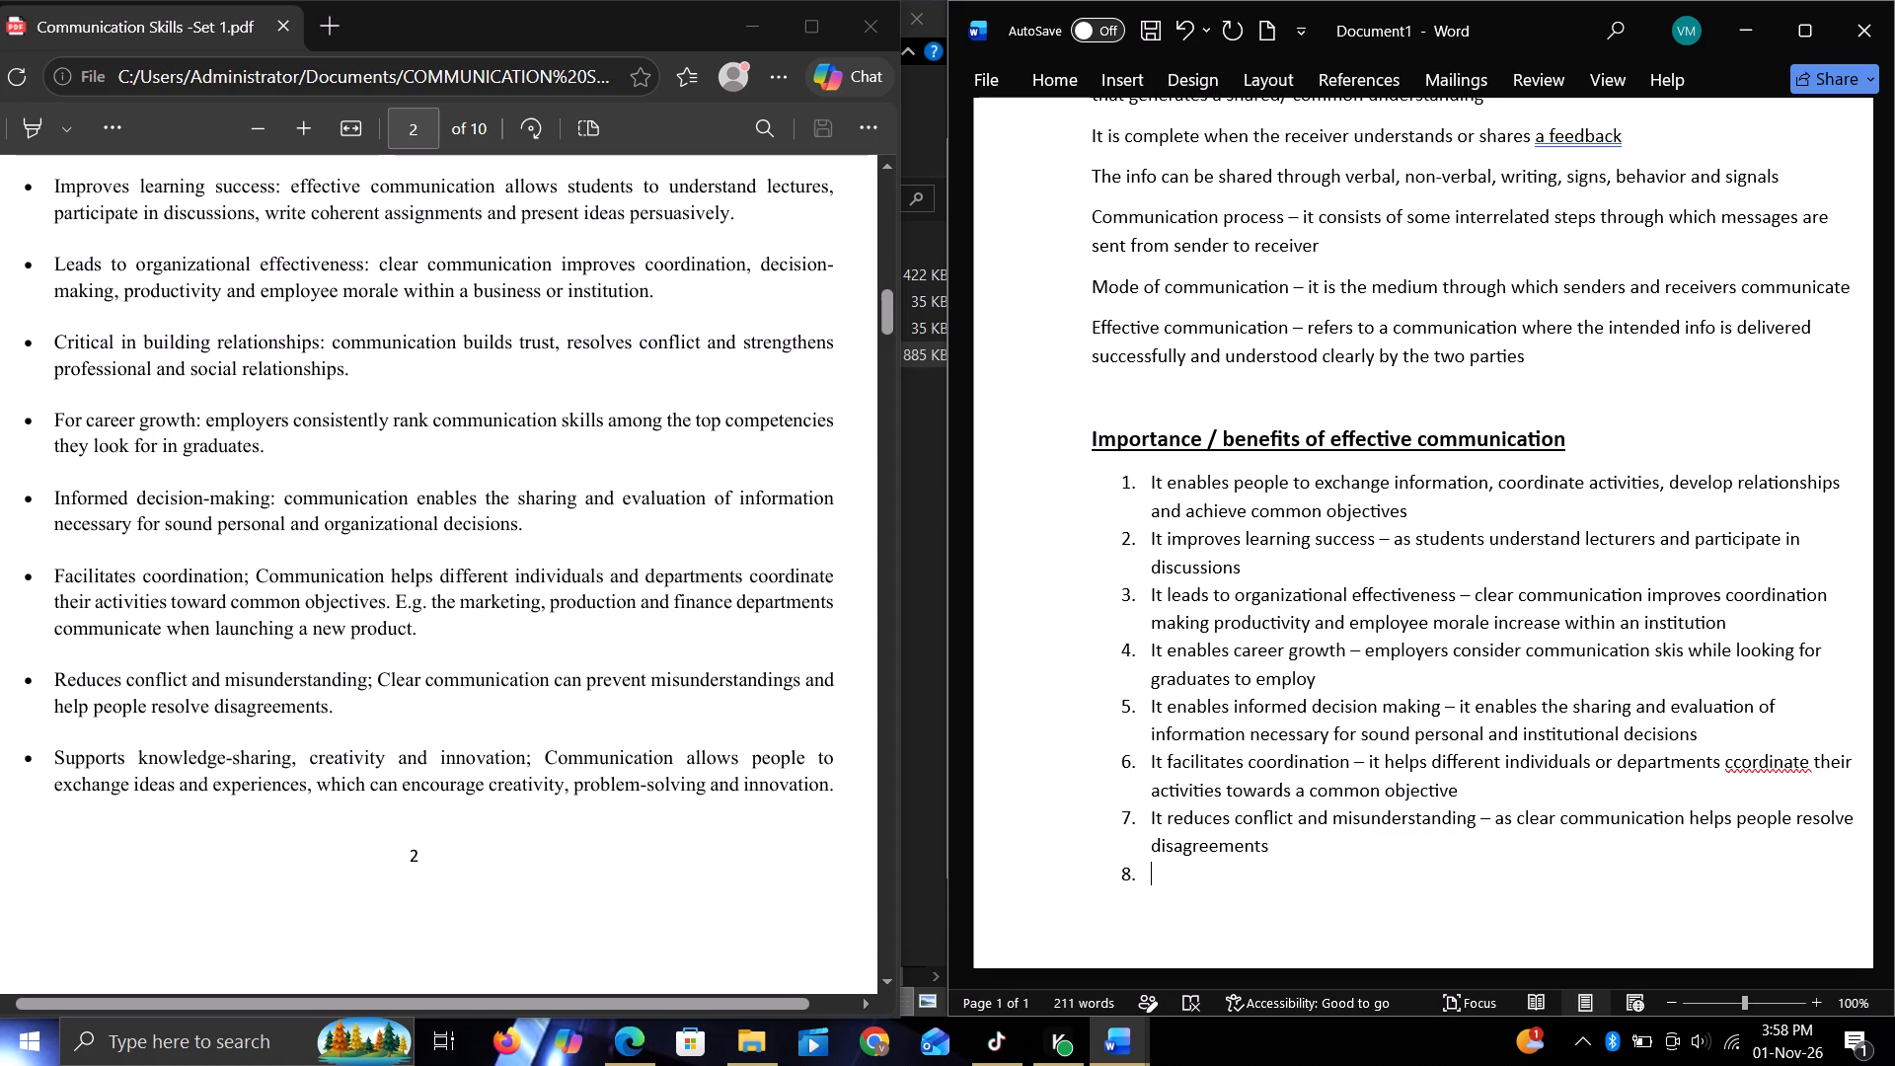
type("it")
key("space")
type("supports knowledge")
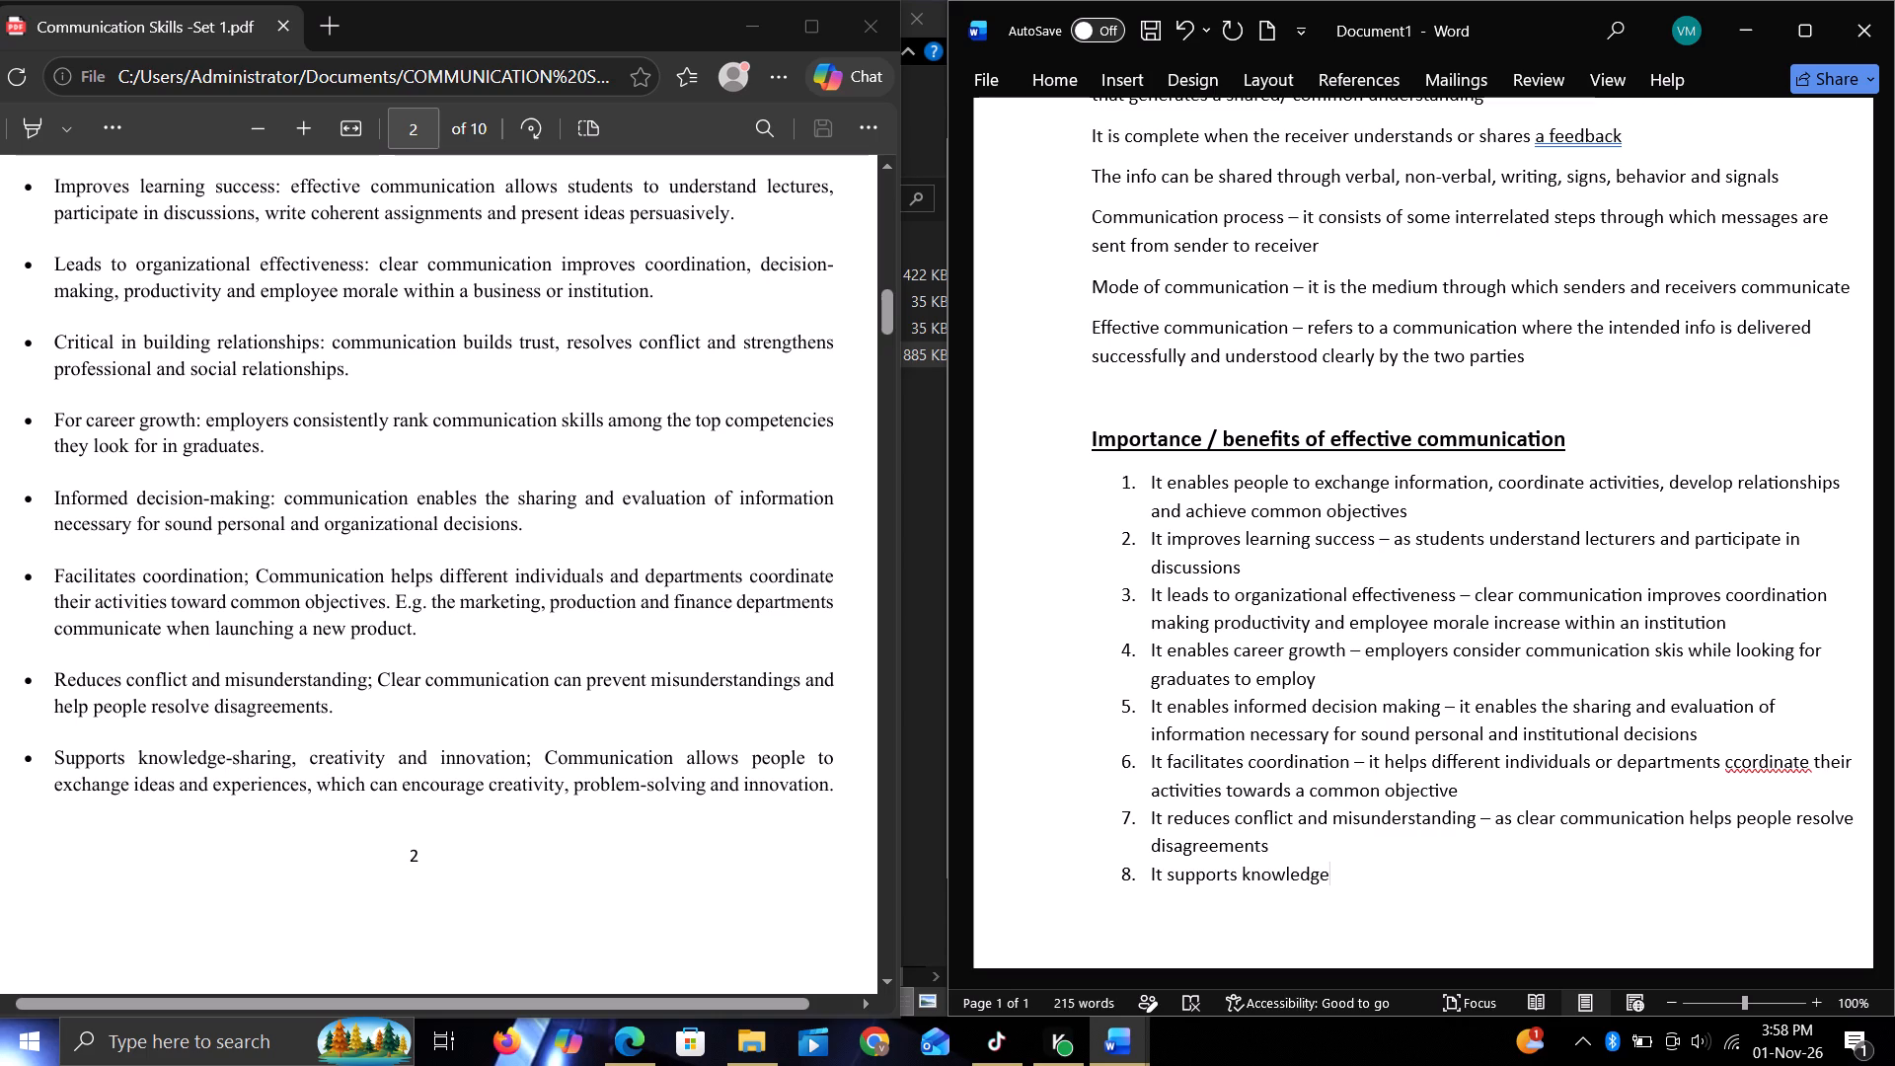
type("-sharing")
type(", creativity")
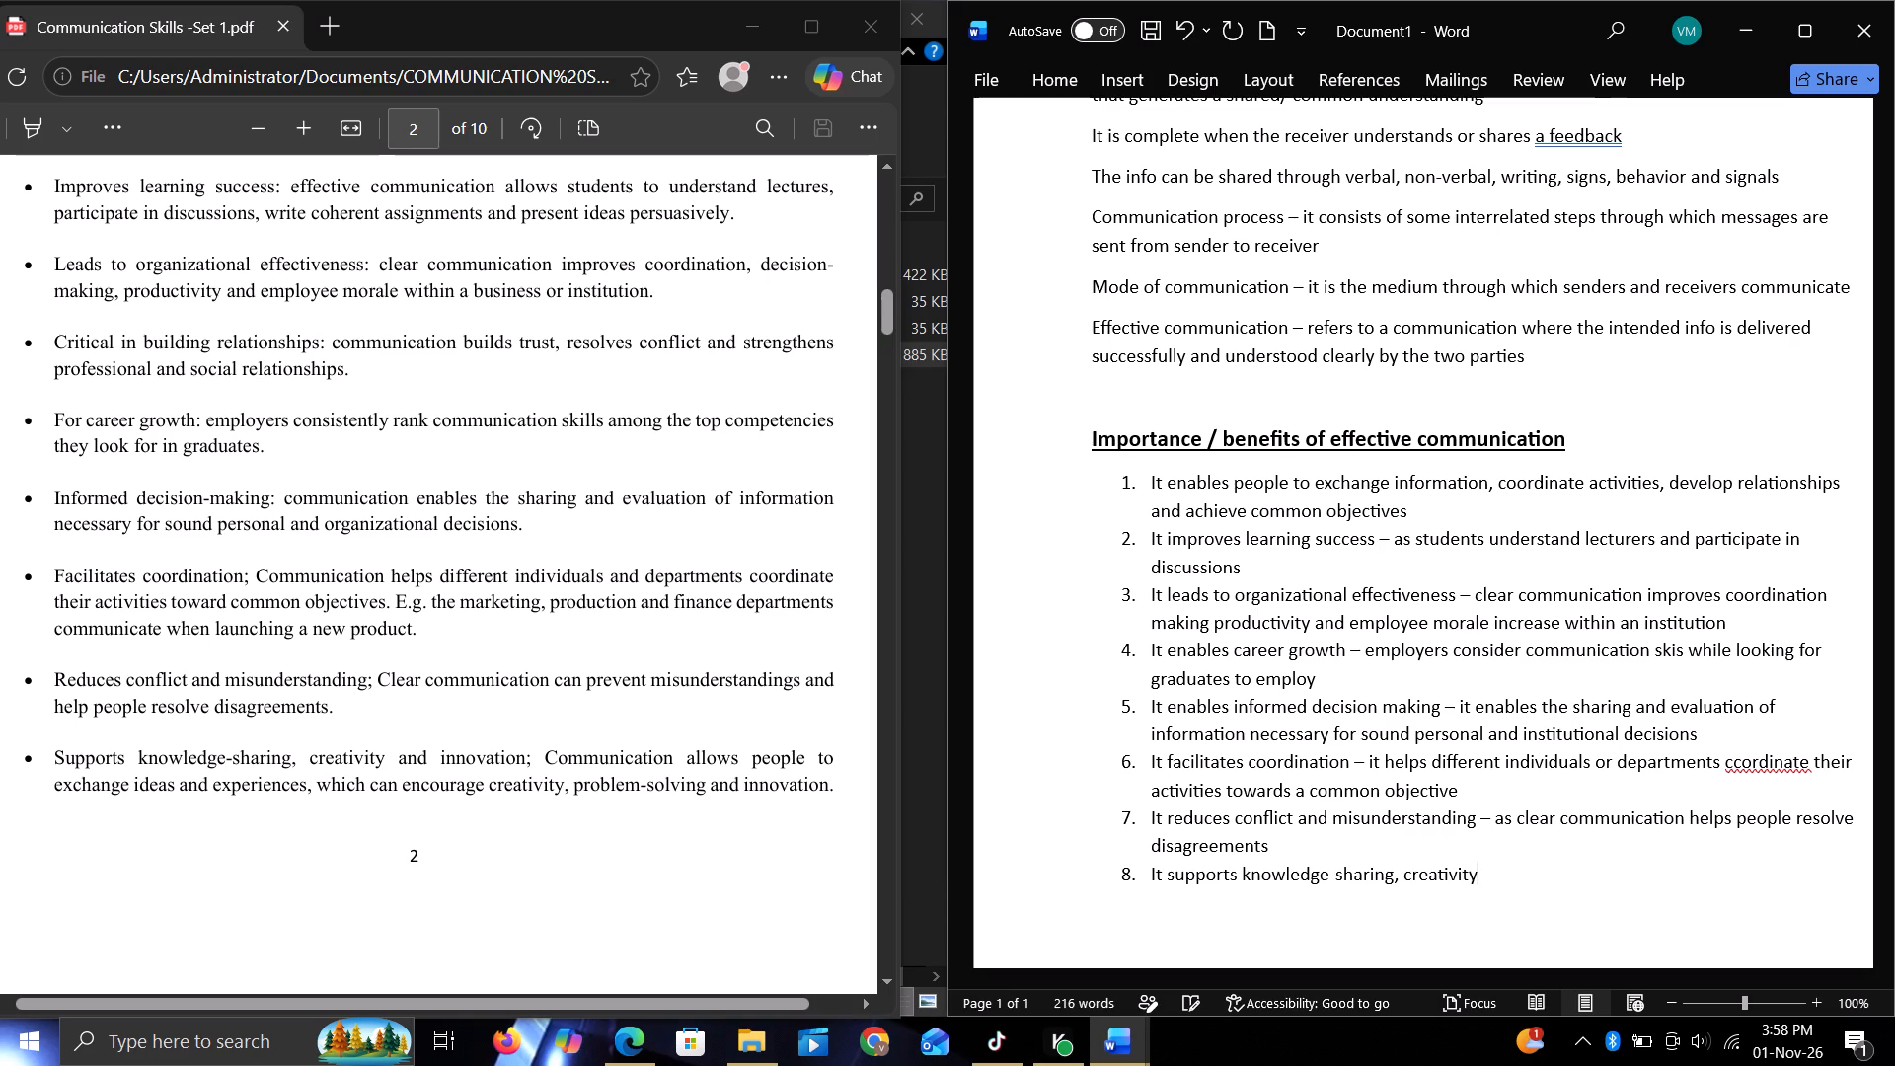
key("period")
key("BackSpace")
type(", and")
key("space")
type("innovation")
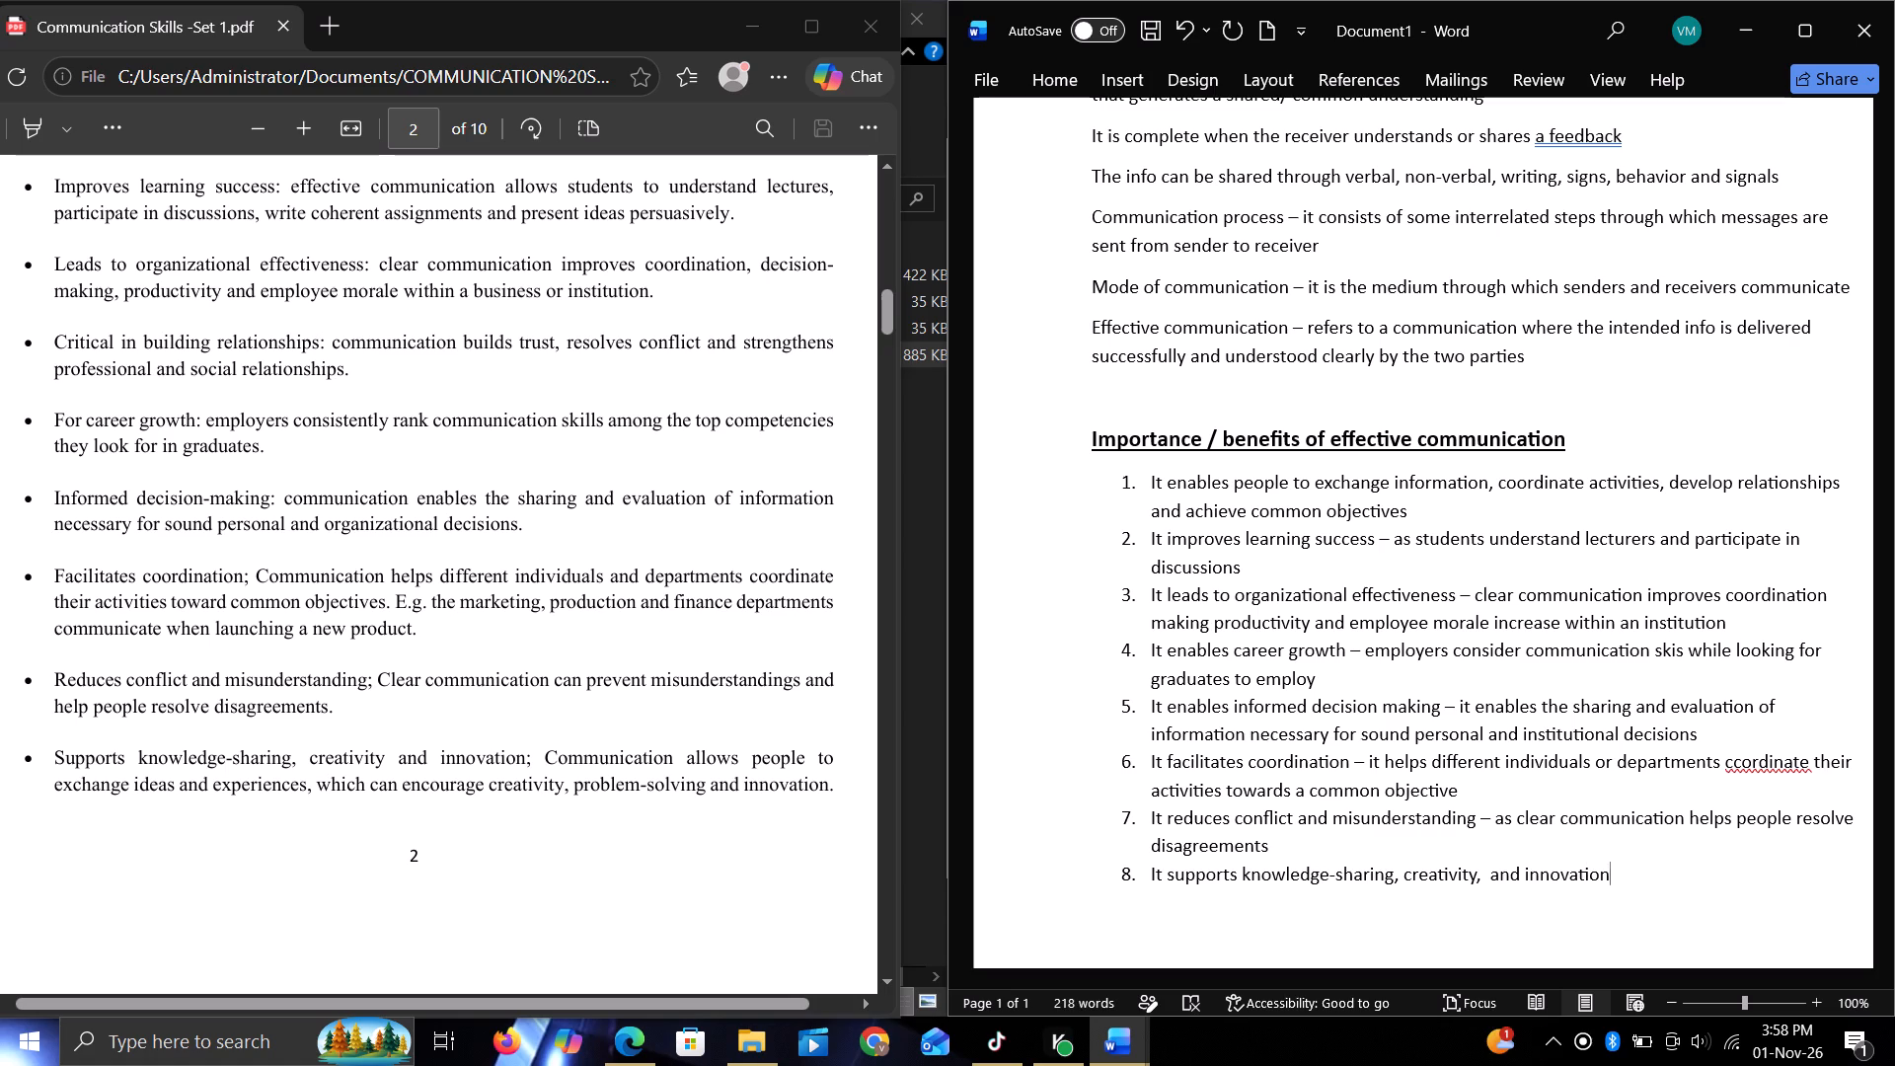
key("space")
type("-")
key("space")
Continue item 8 with "it allows people exchange ideas".
type("it alllows people")
key("space")
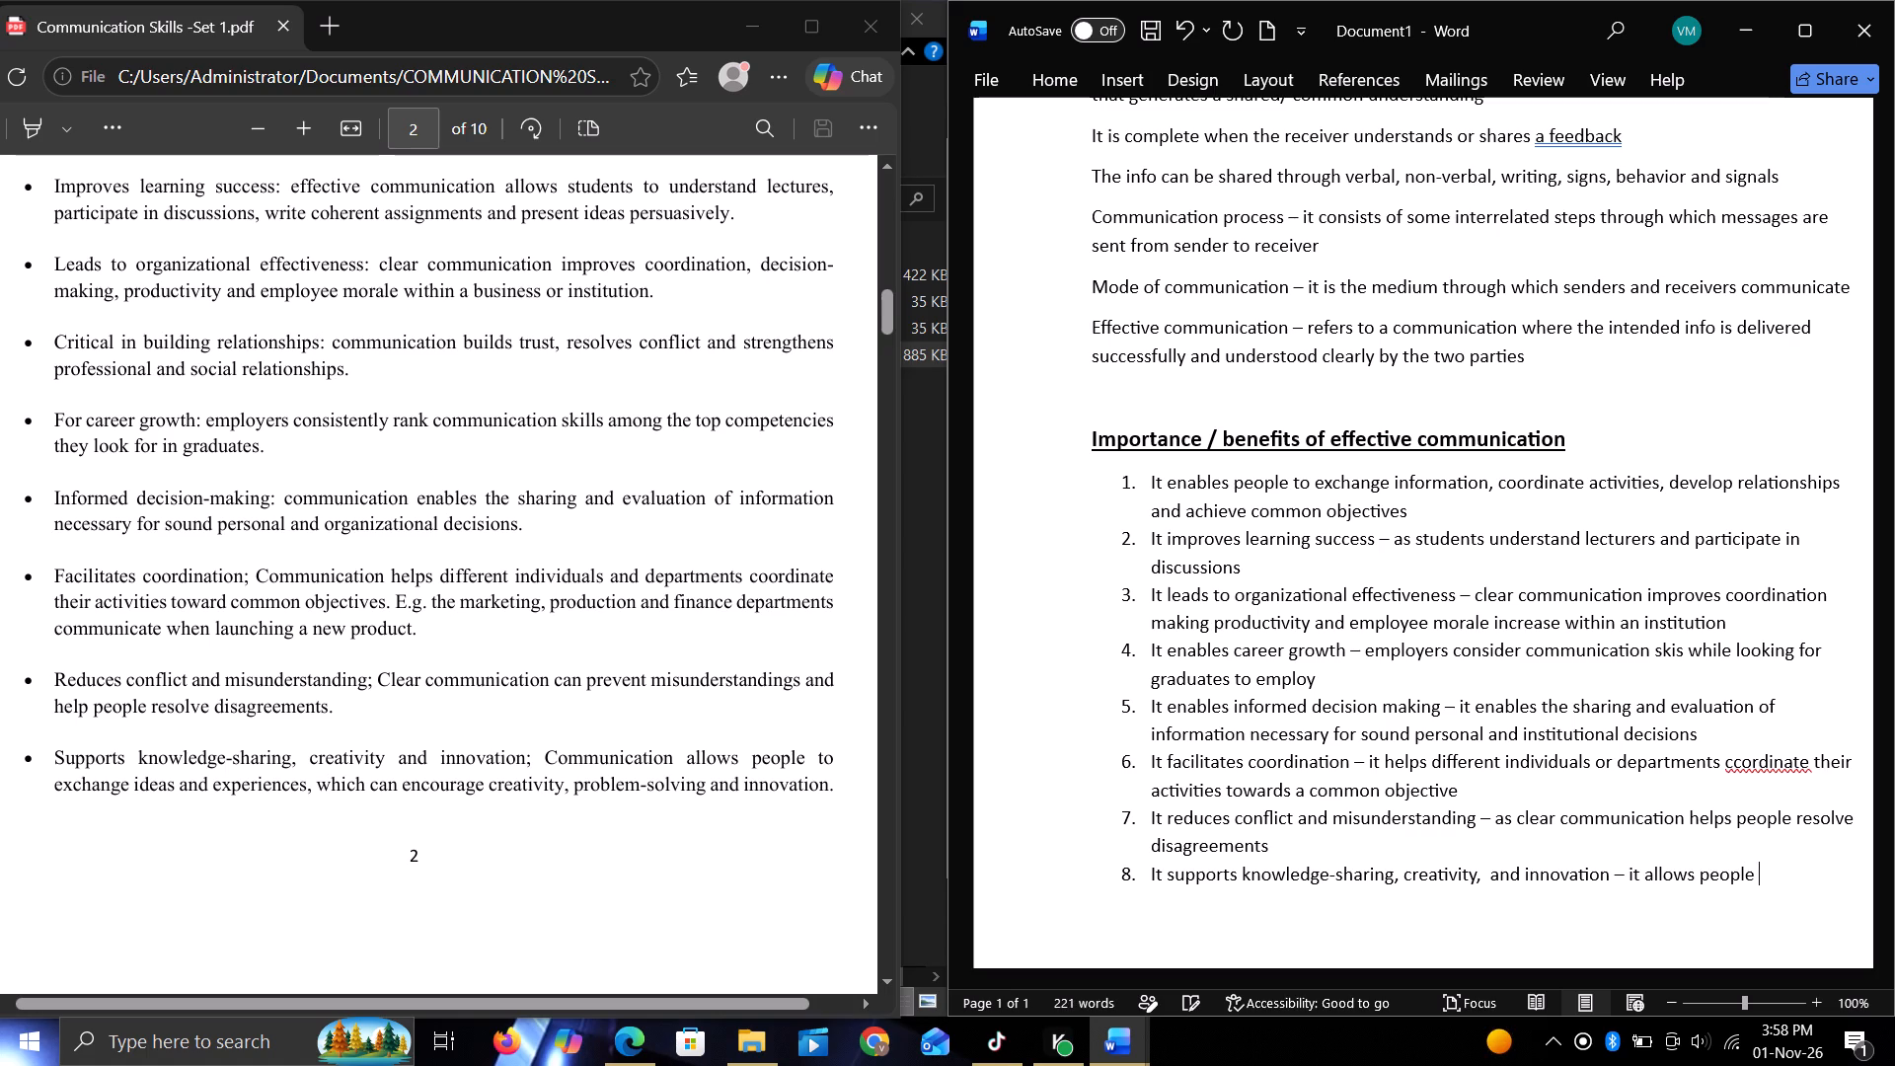
type("exchab")
key("BackSpace")
type("nge")
key("space")
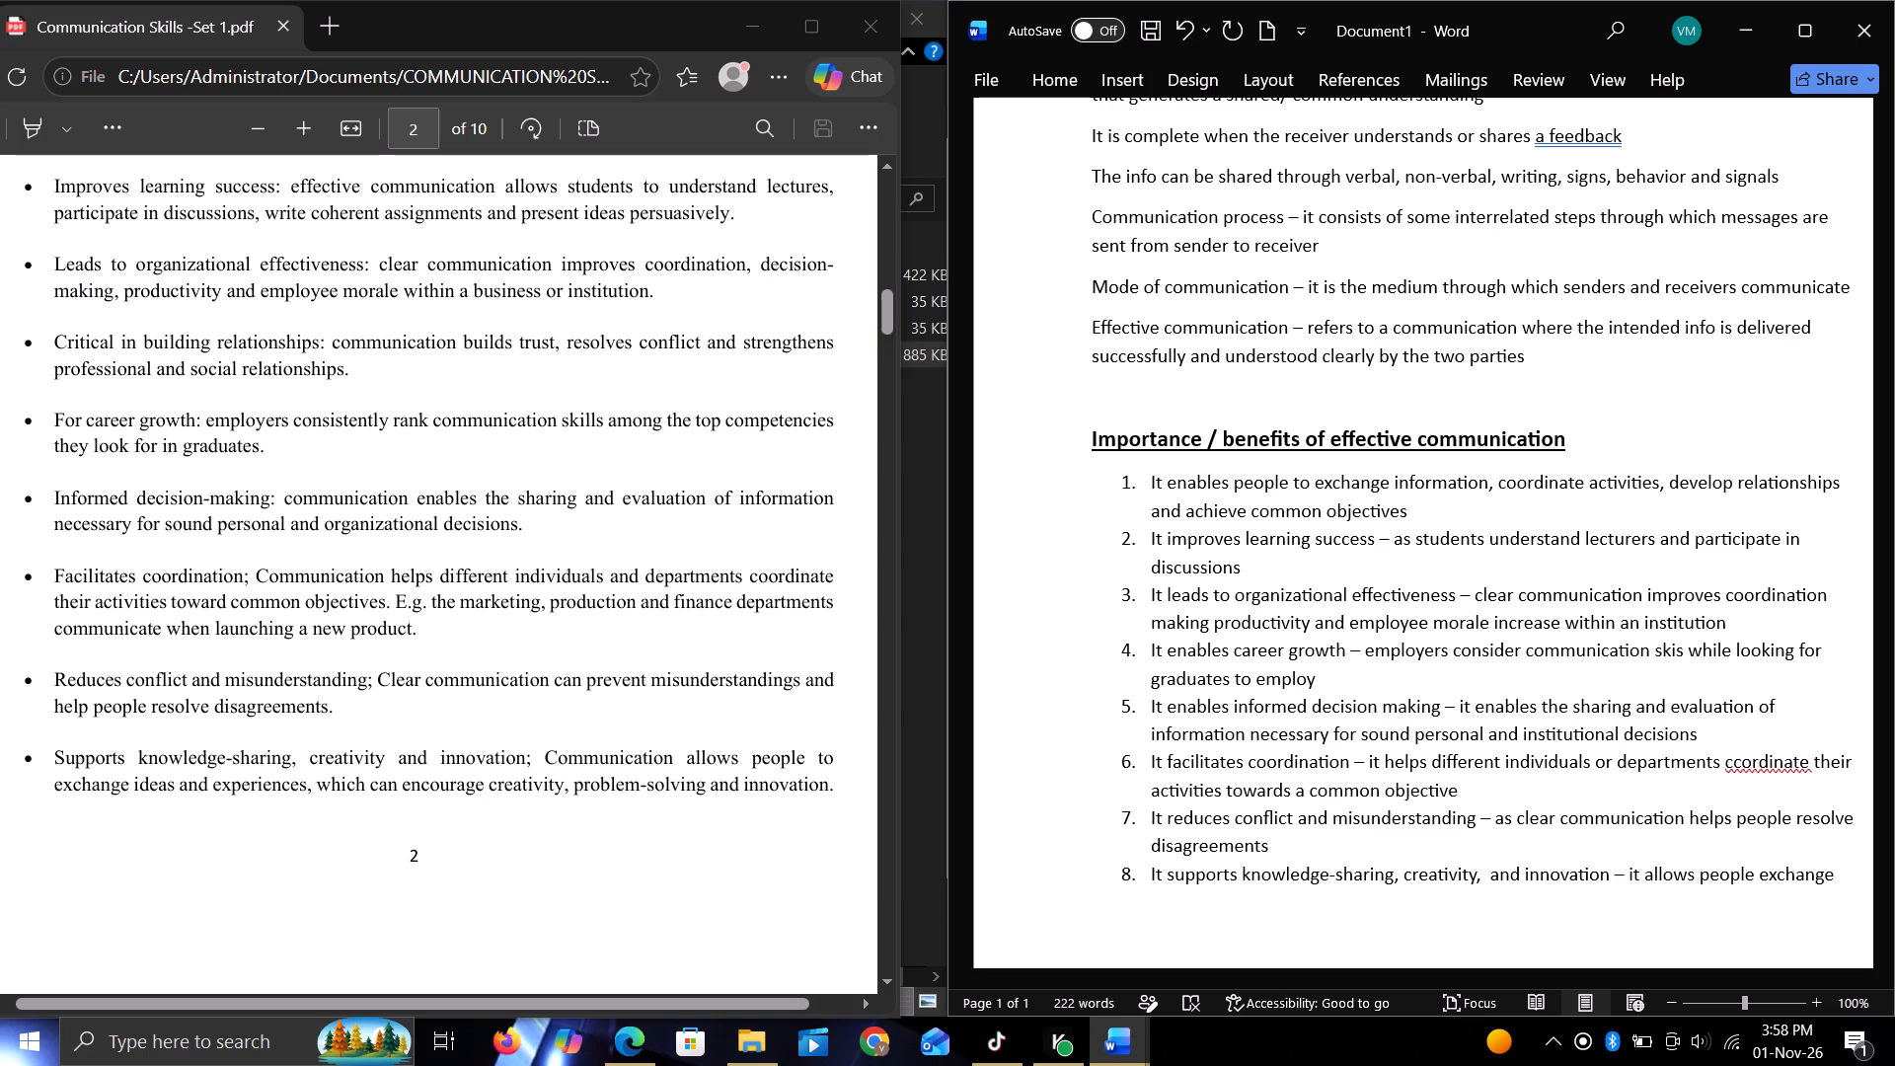
type("odea")
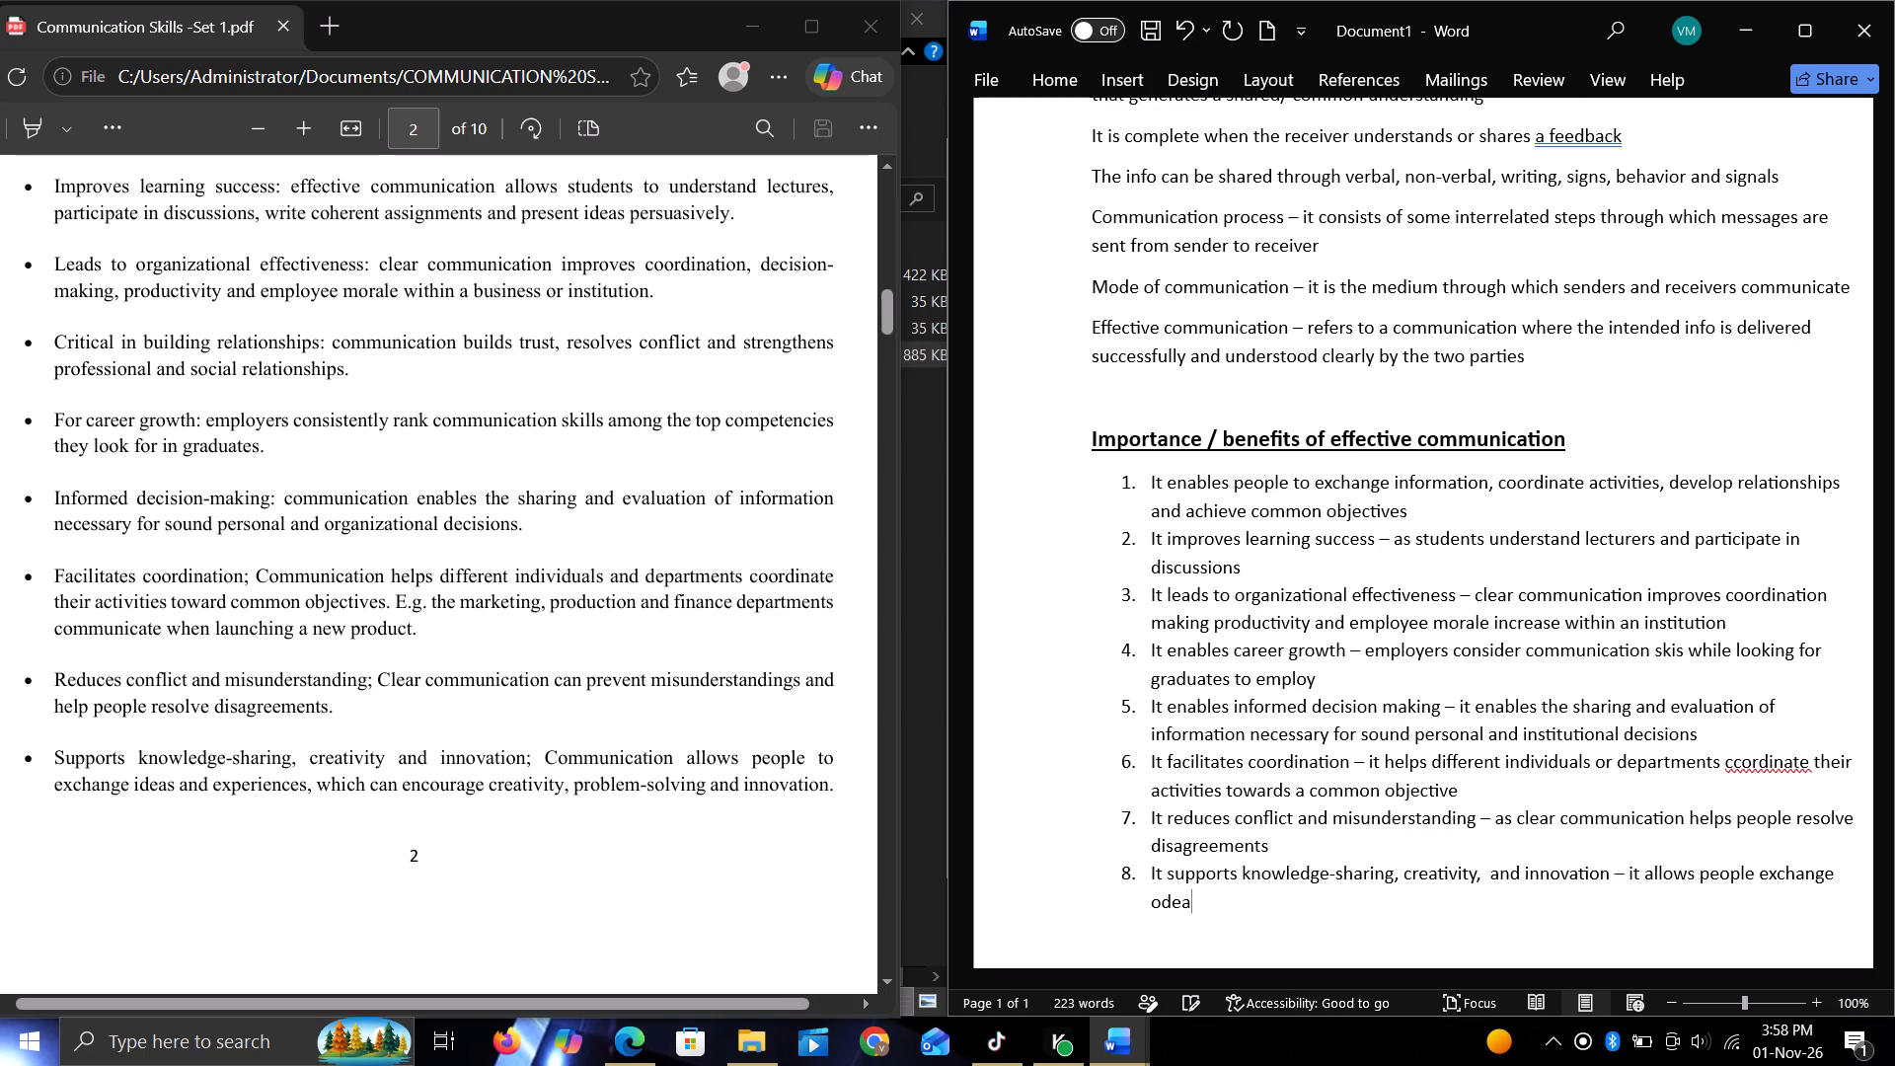
type("s and")
key("space")
key("BackSpace")
key("BackSpace")
key("BackSpace")
key("BackSpace")
key("BackSpace")
key("BackSpace")
key("BackSpace")
key("BackSpace")
key("BackSpace")
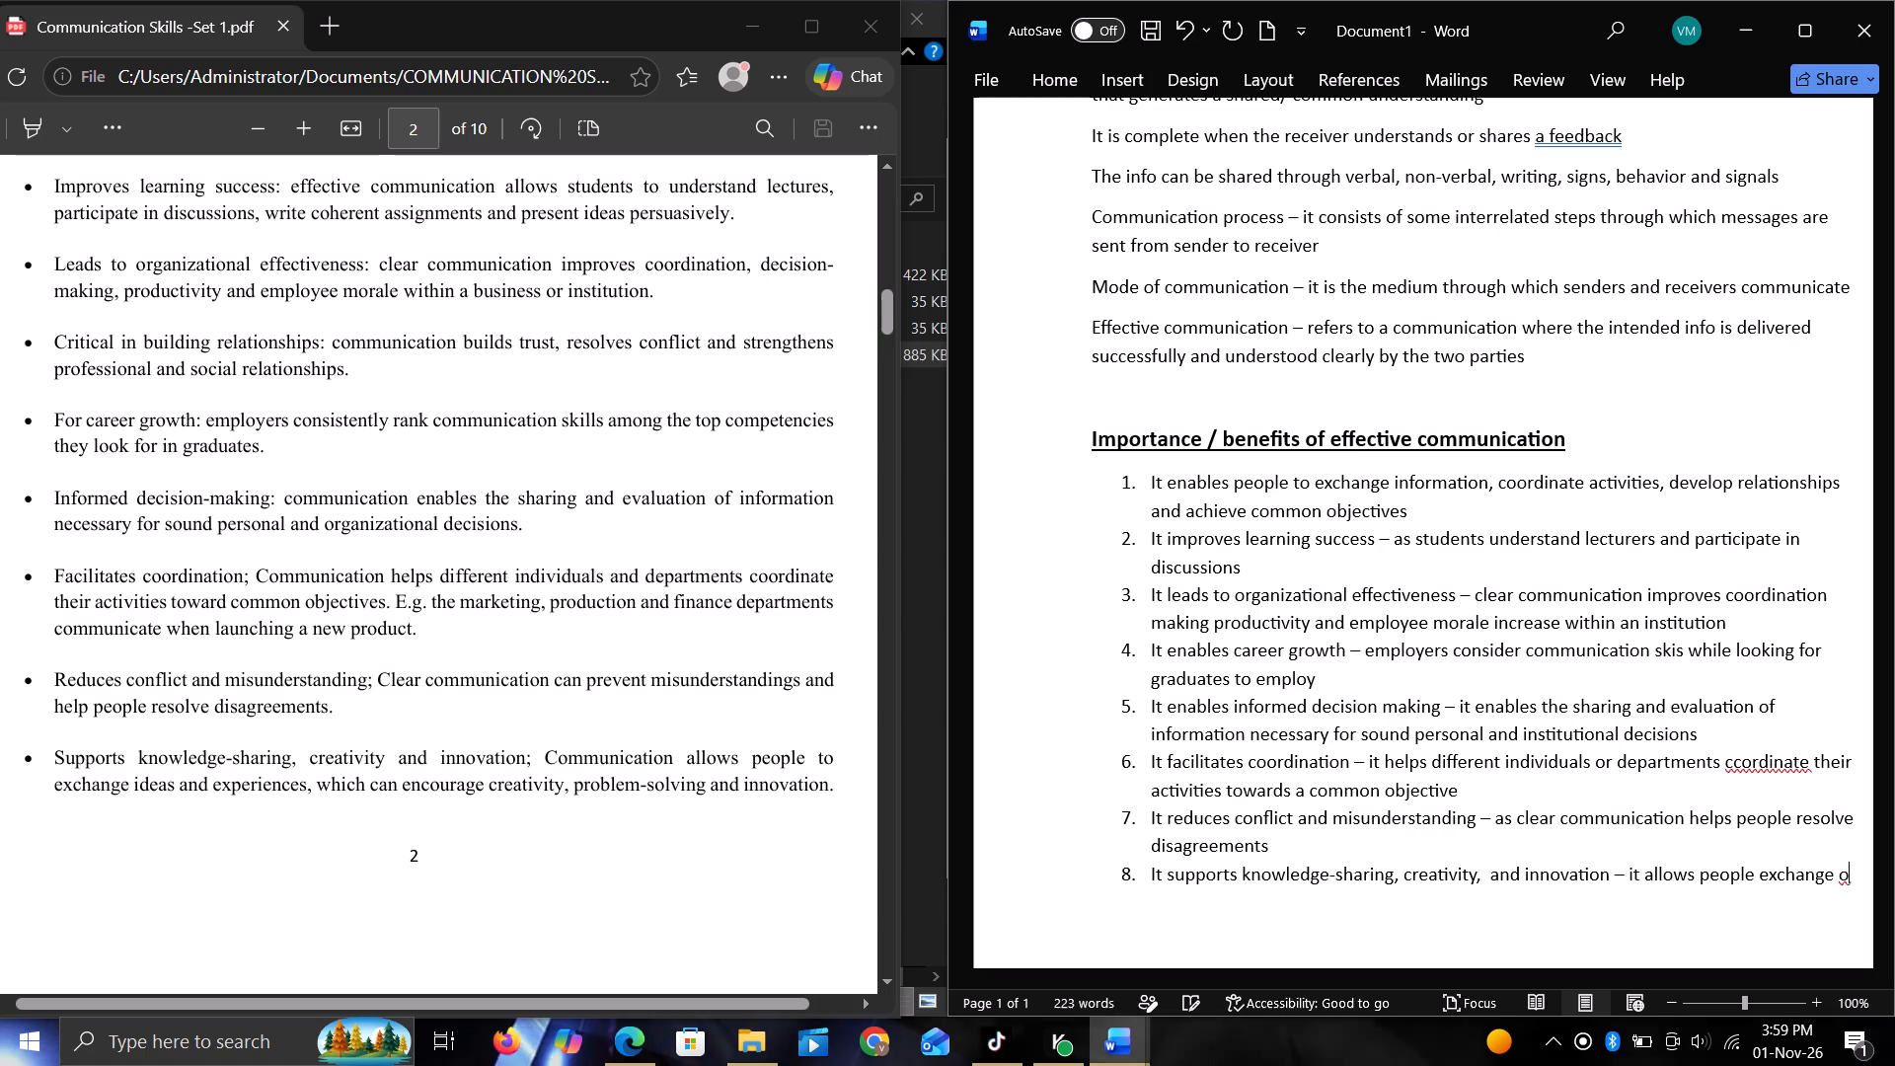
key("BackSpace")
type("ideas")
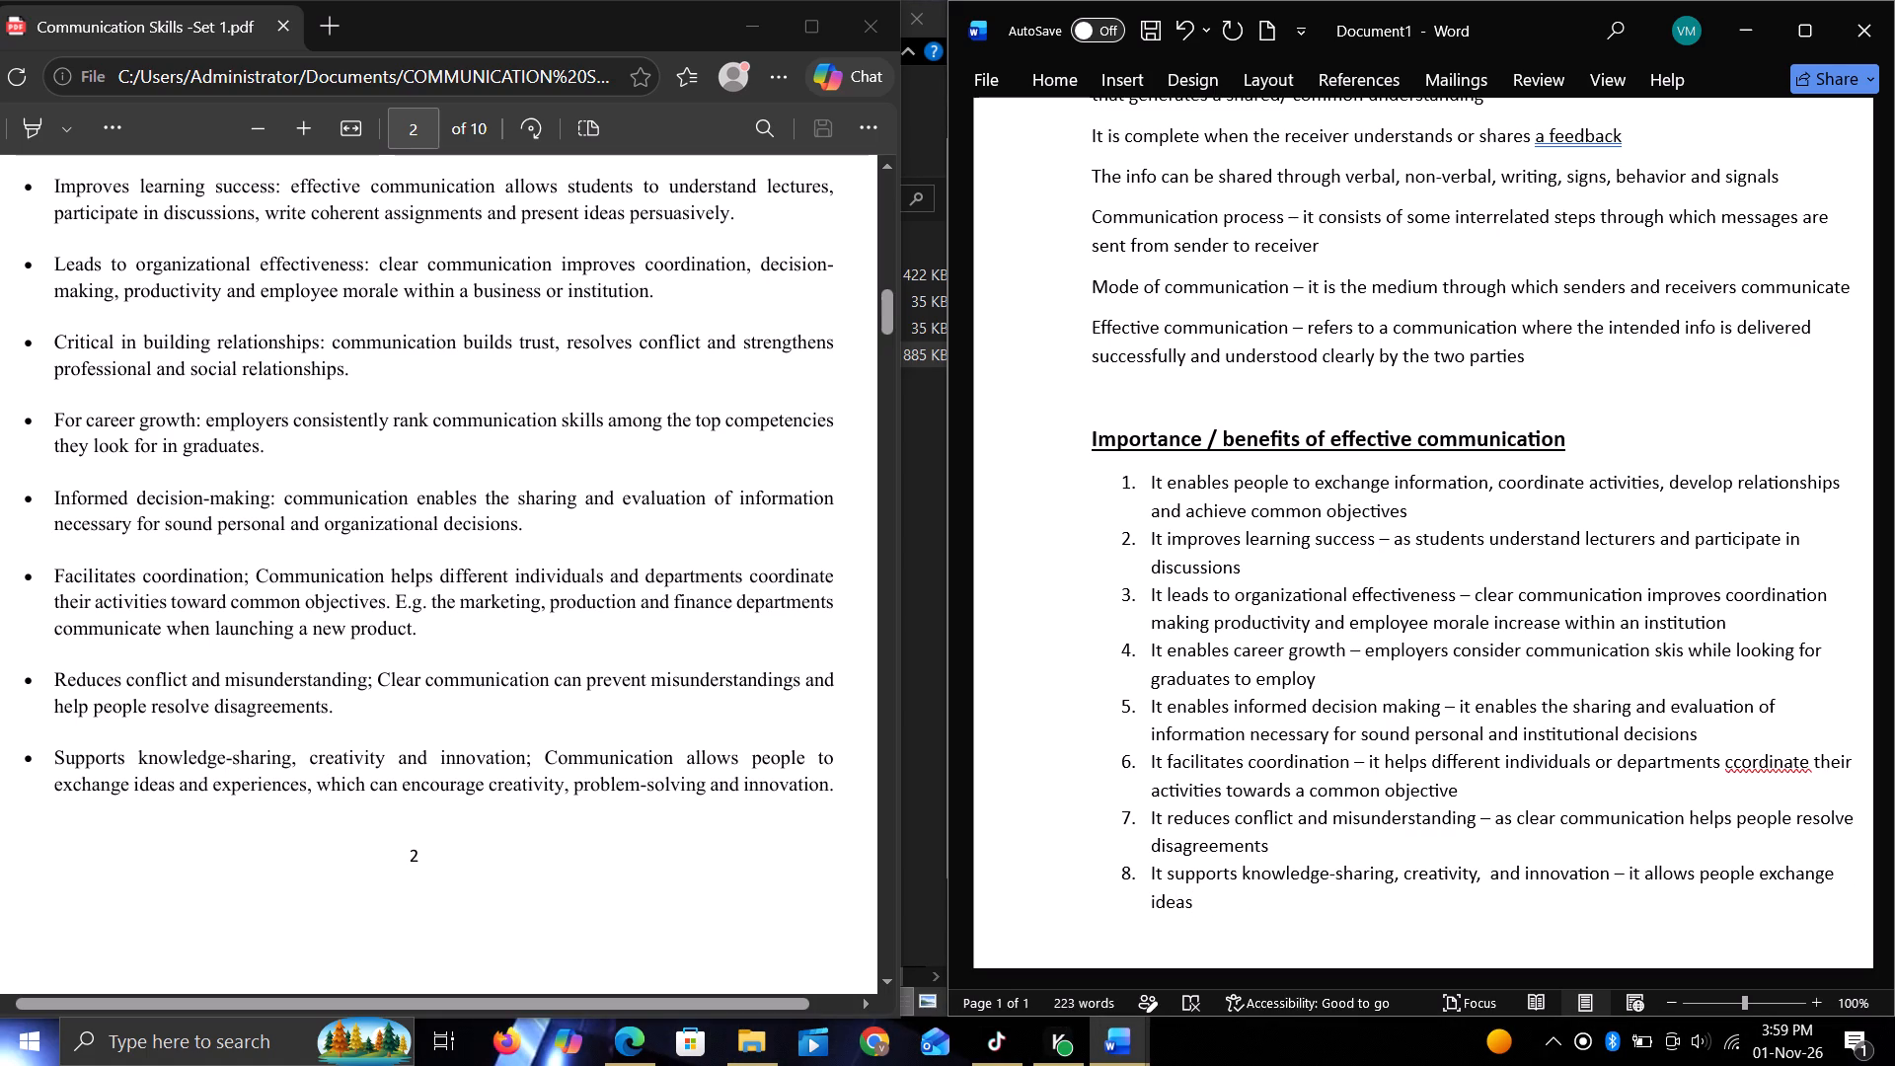
Finish item 8 with "which encourages creativity".
key("space")
type("which encourages creativity")
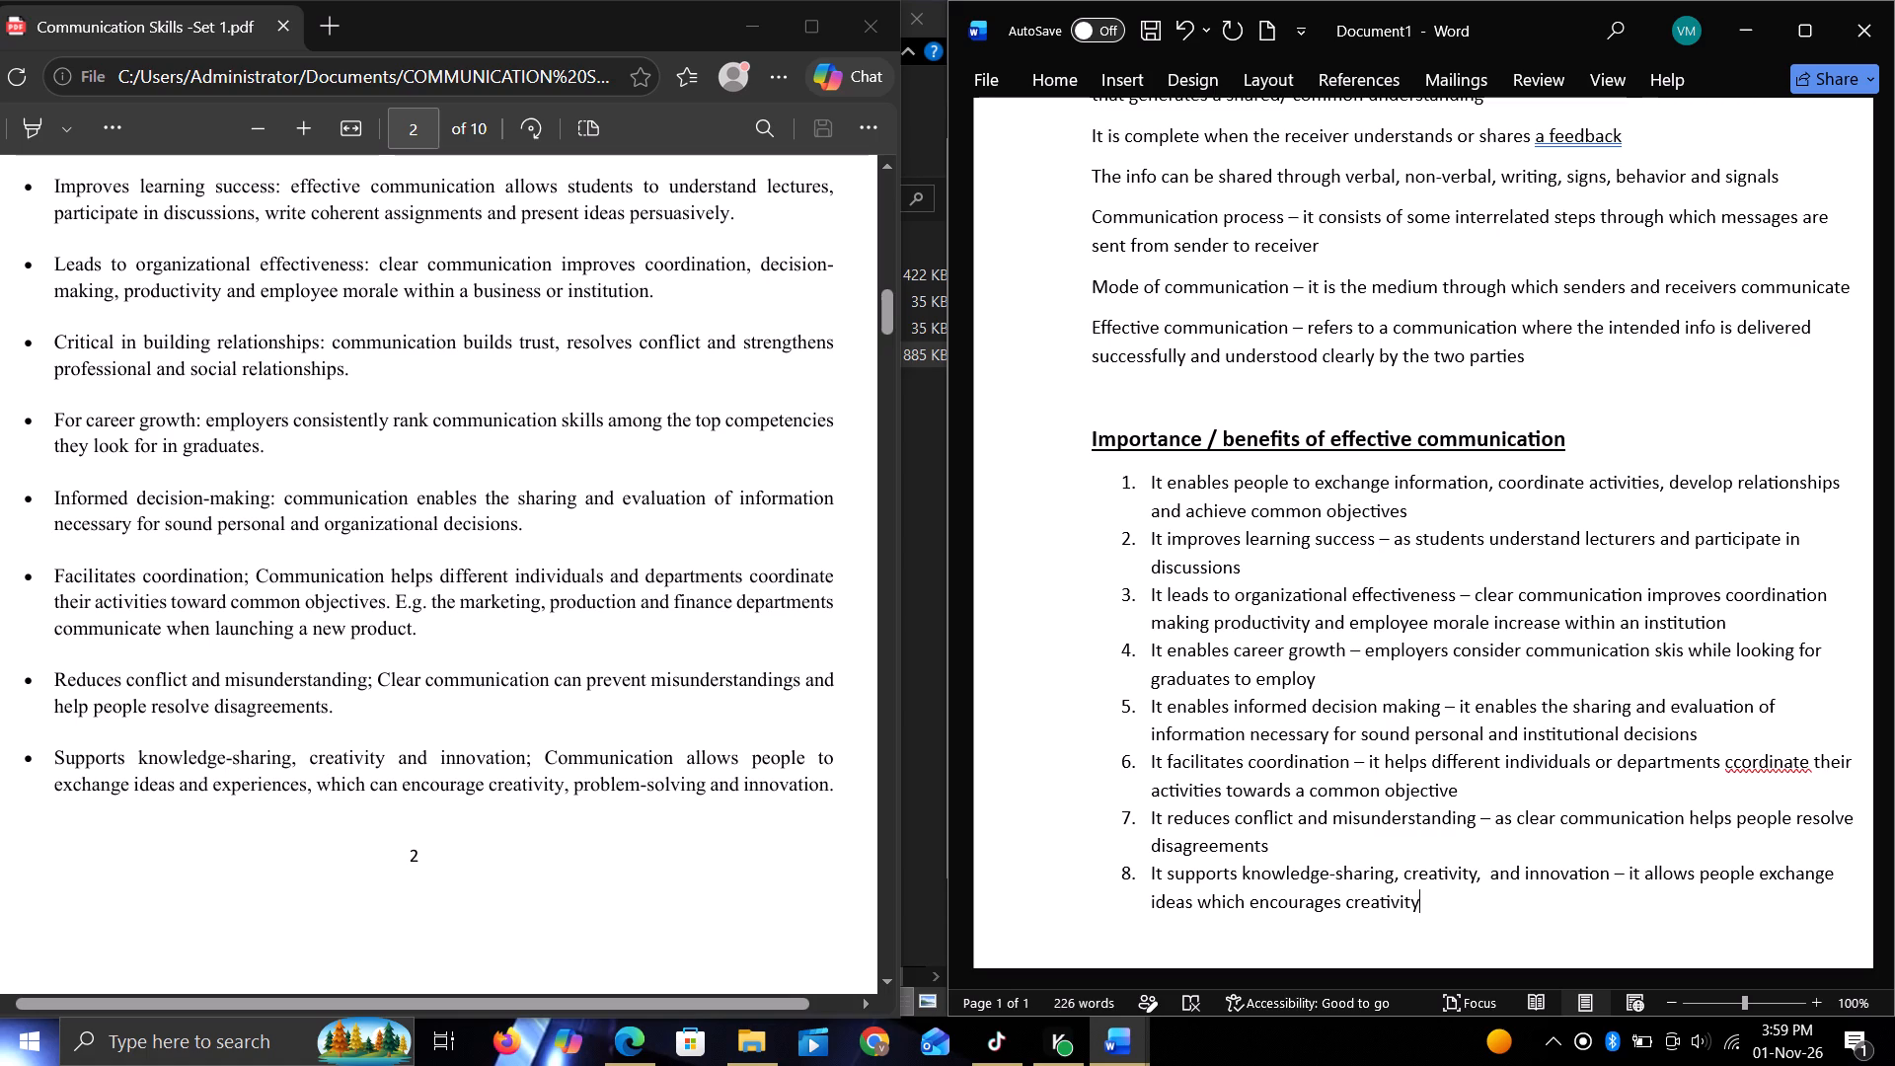
type(",")
key("space")
key("BackSpace")
key("BackSpace")
Correct the misspelled word in item 6 to "coordinate" and return the cursor to the end of item 8.
left_click(1746, 768)
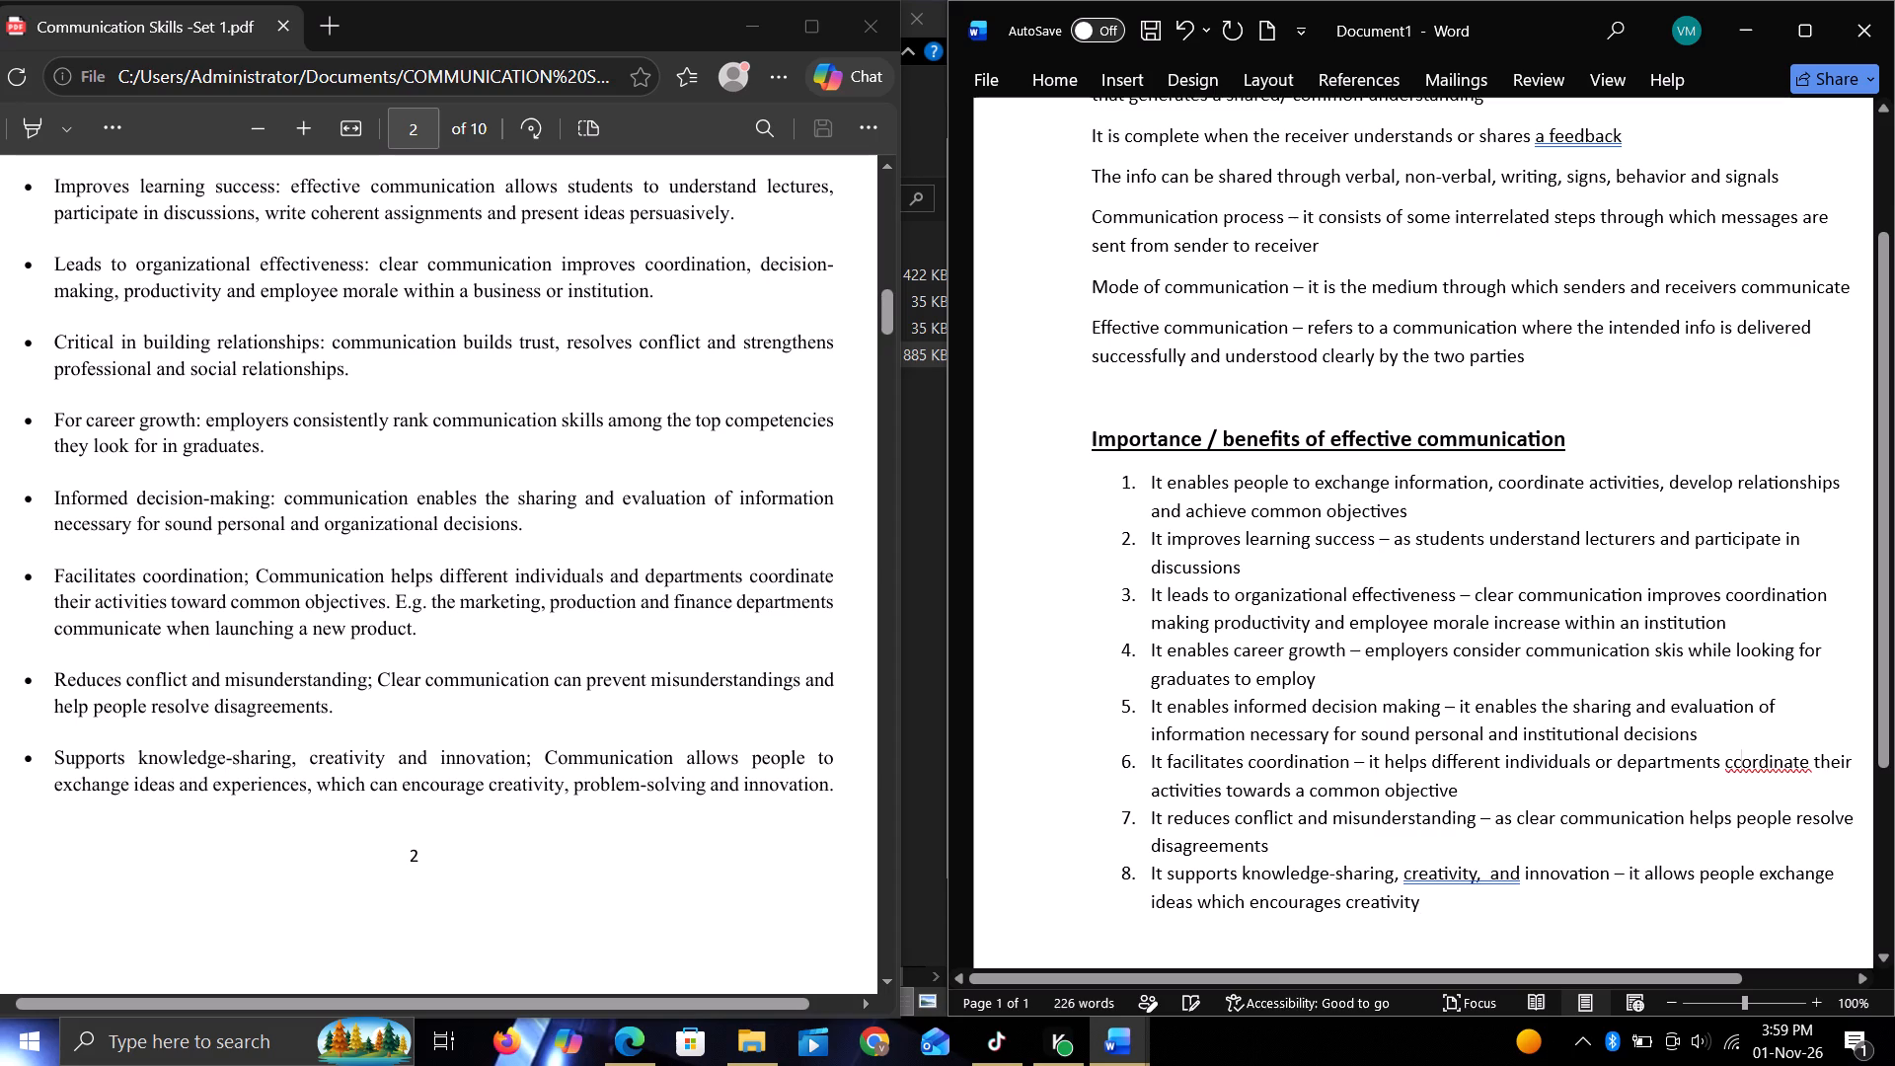
key("BackSpace")
key("o")
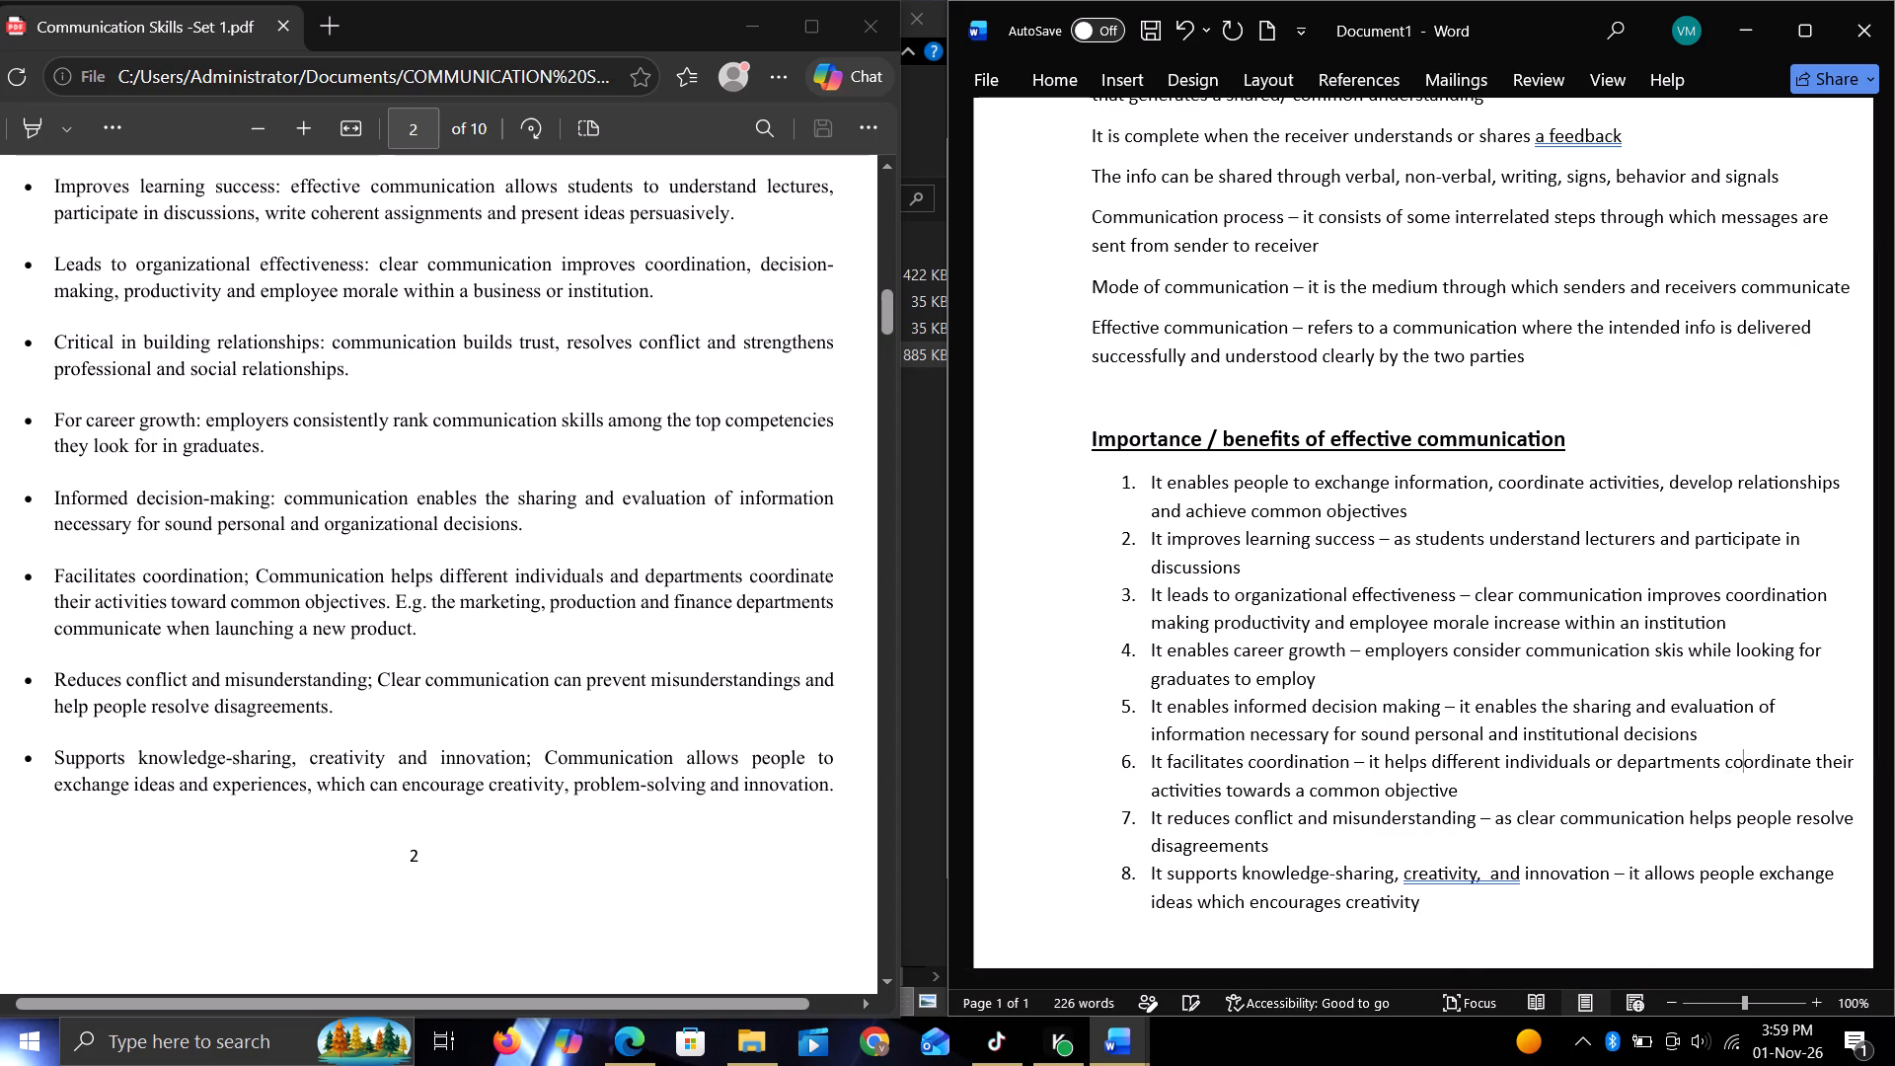
left_click(1501, 917)
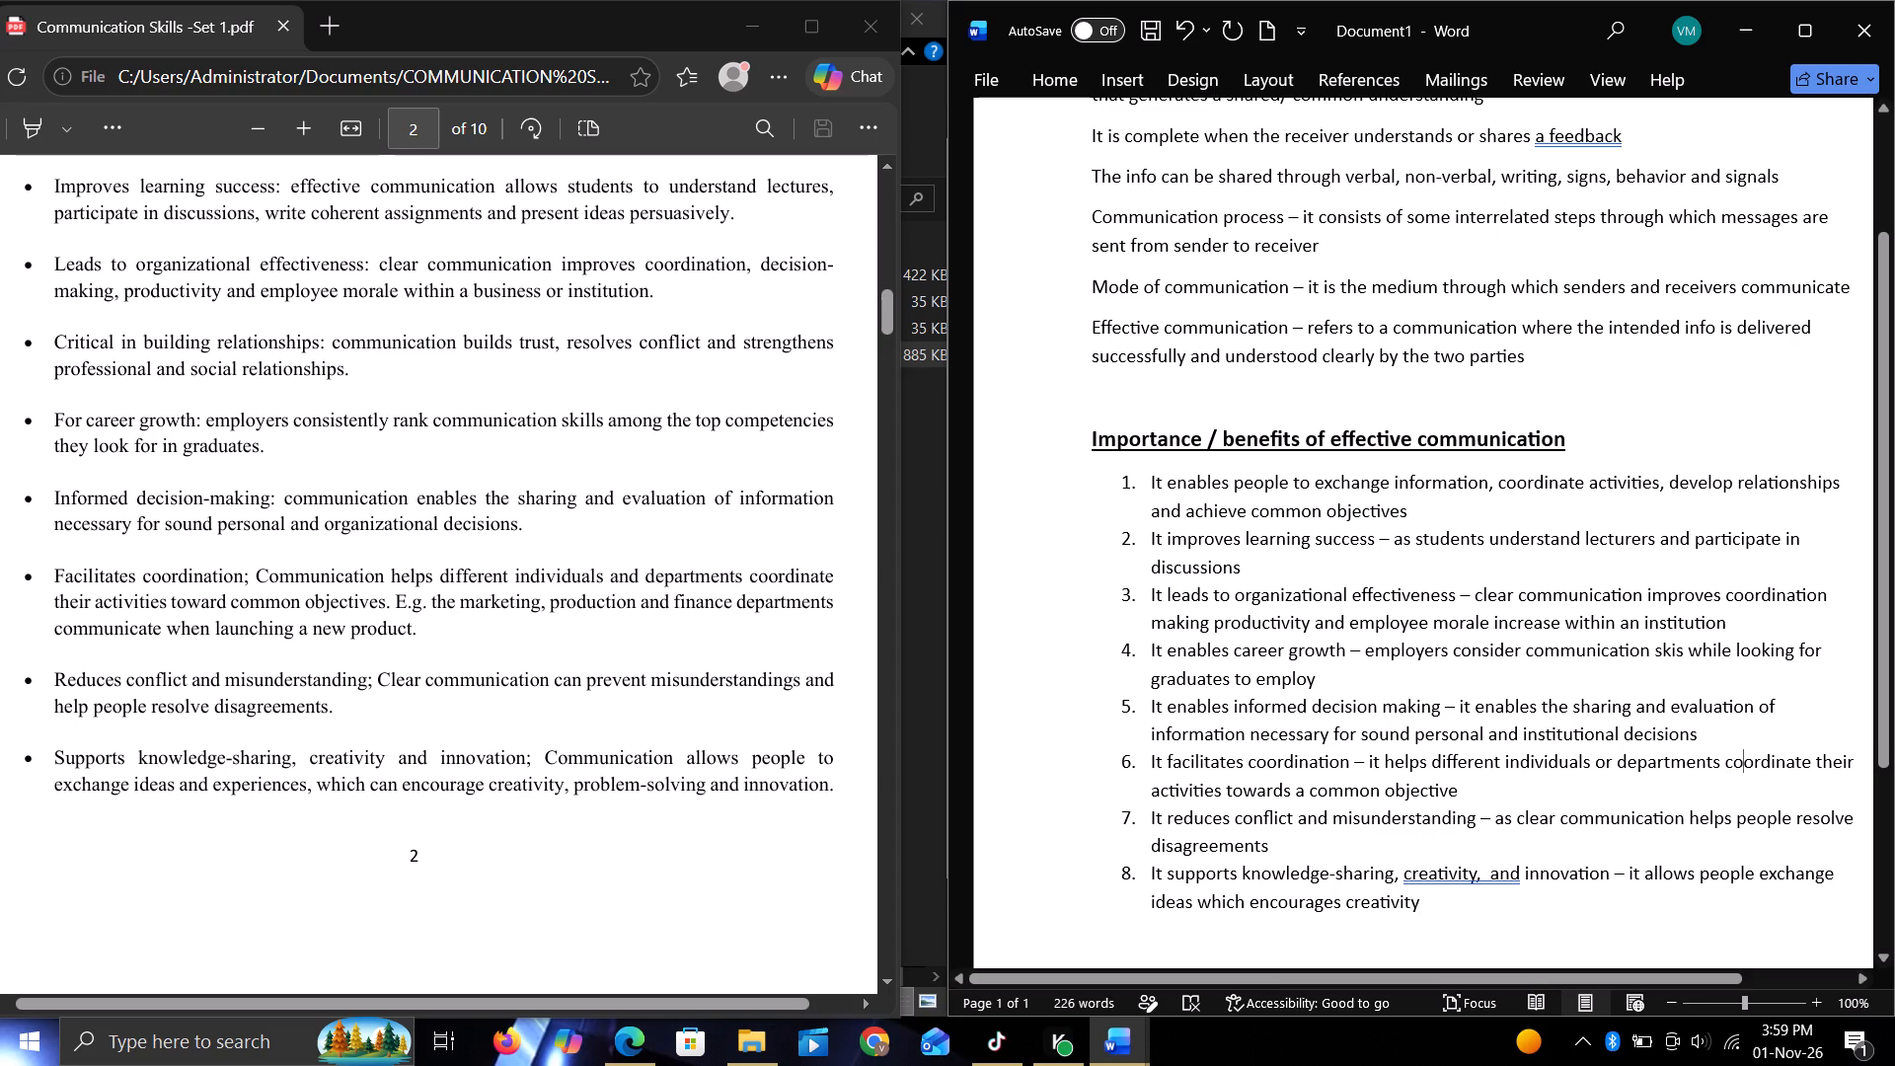
Examine the communication process diagram in Figure 1 on page 3 of the PDF.
scroll(1462, 788, "down", 5)
scroll(676, 729, "down", 1)
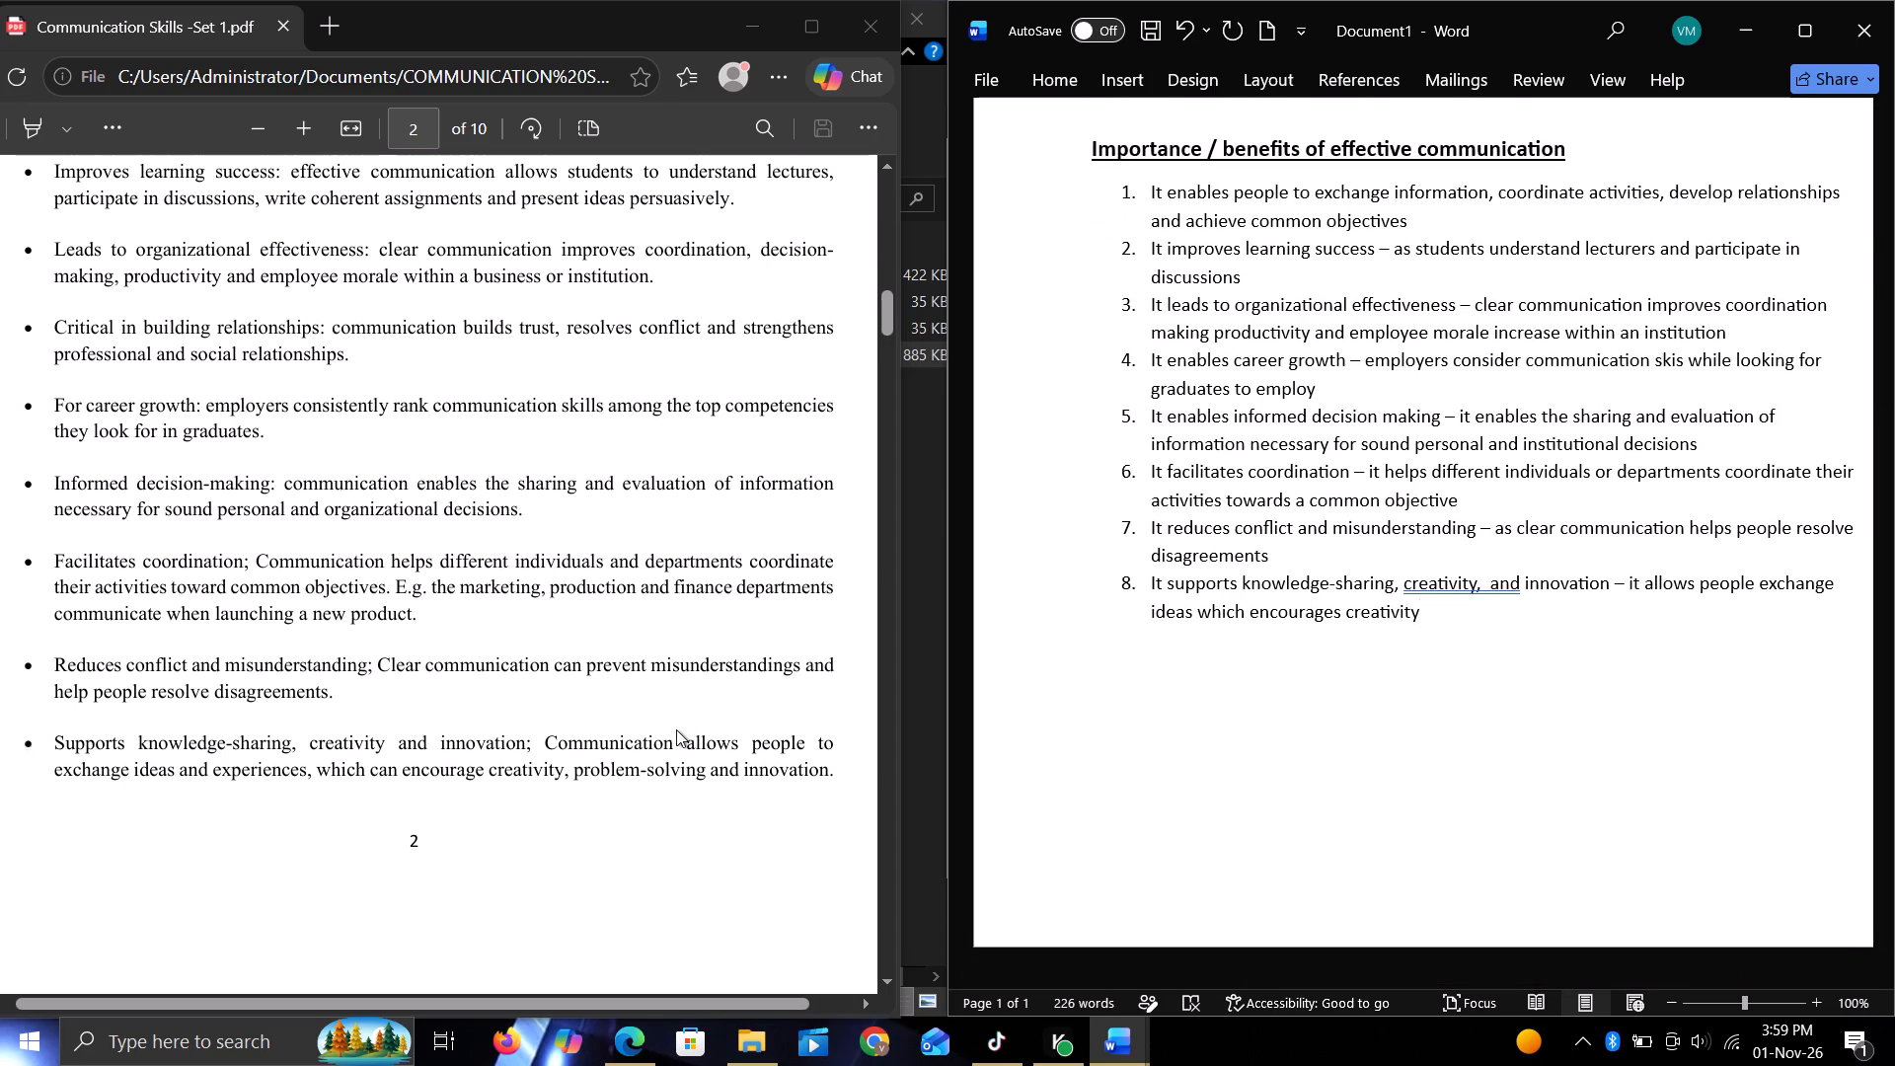
scroll(676, 729, "down", 3)
scroll(569, 605, "down", 3)
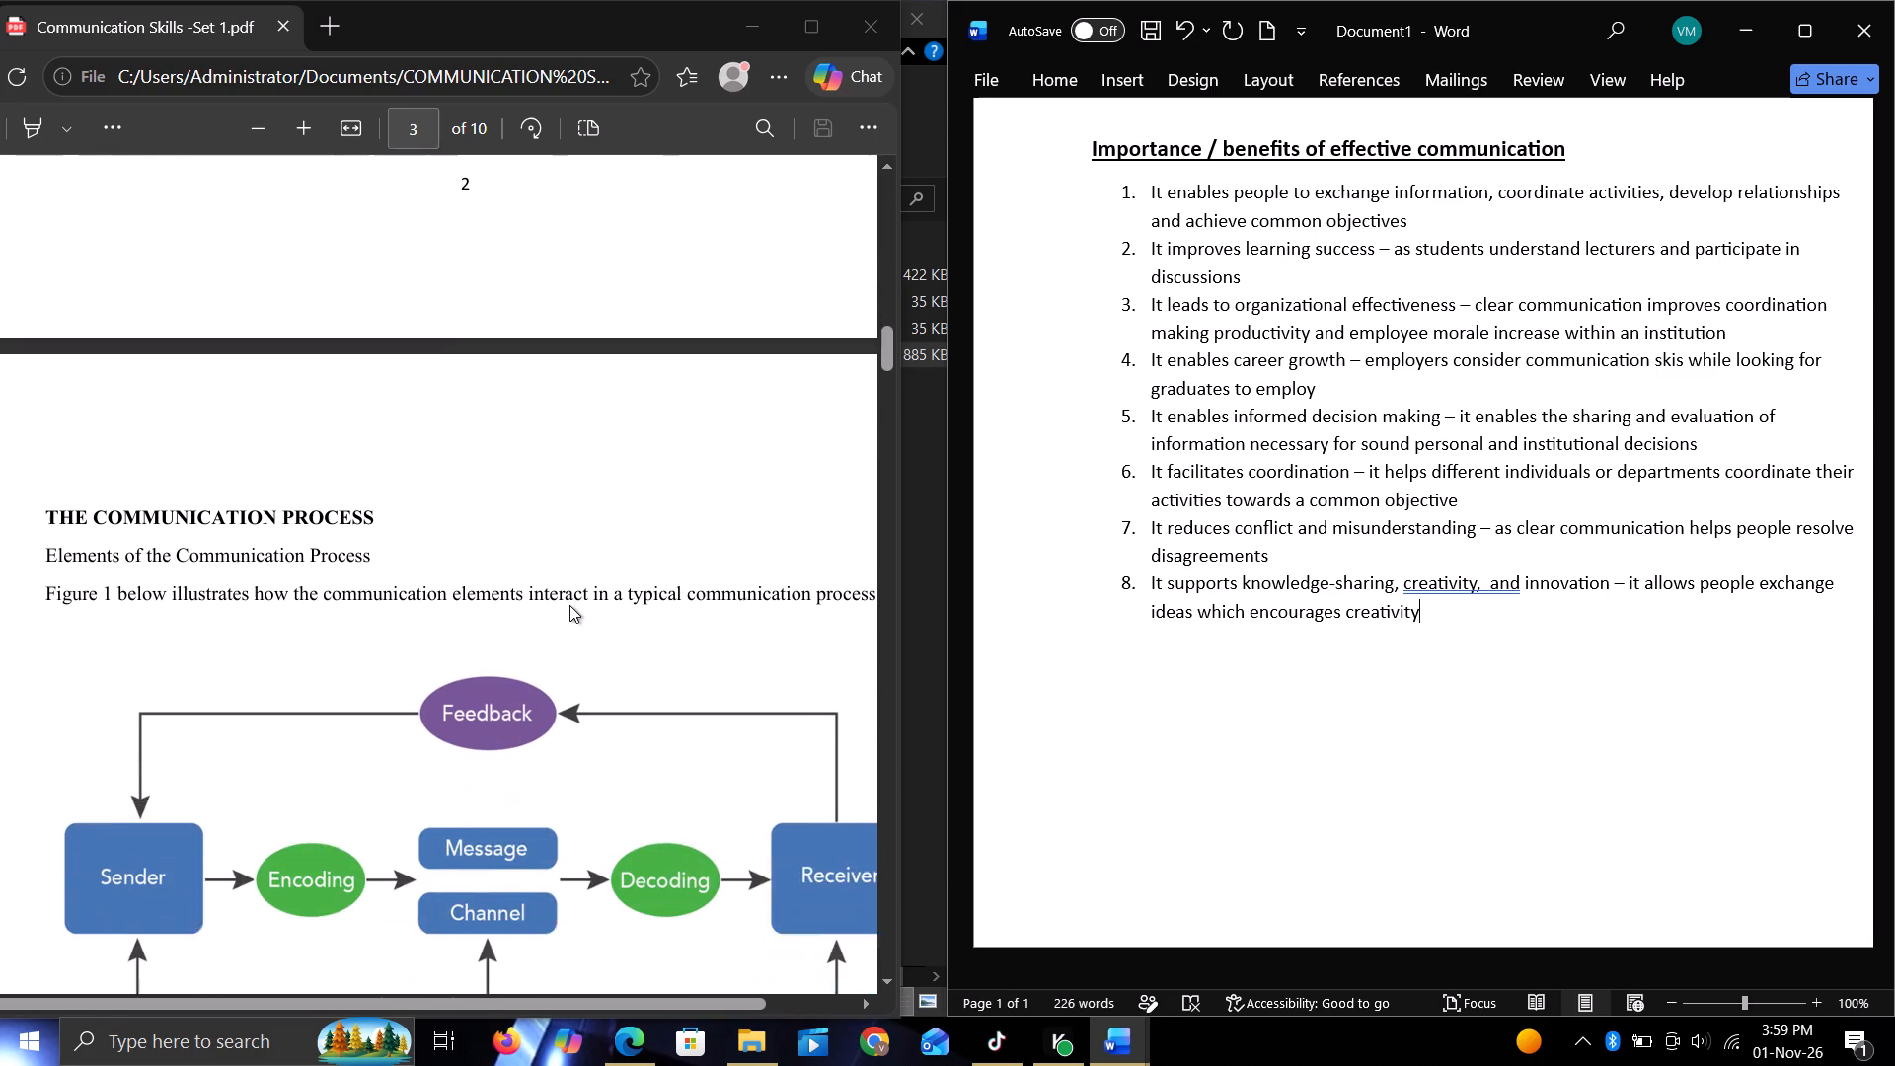
scroll(569, 605, "down", 1)
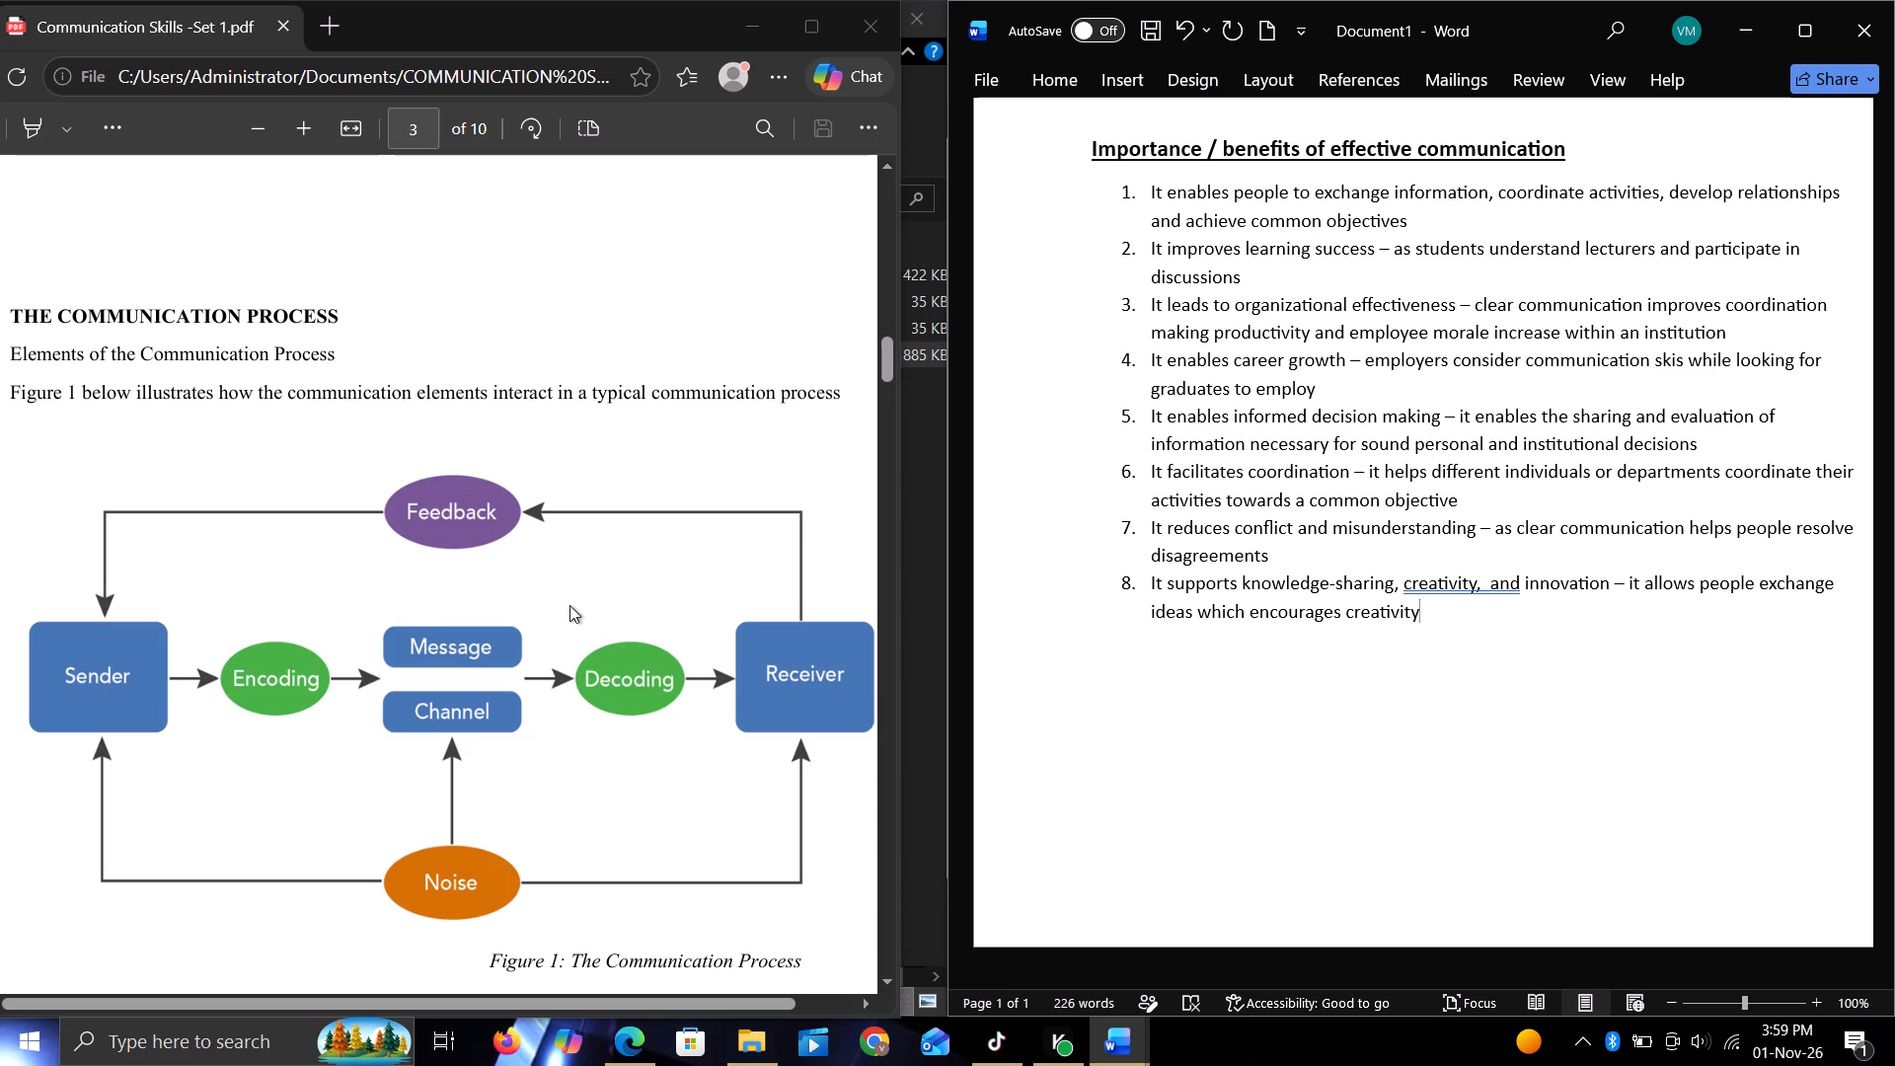
scroll(569, 605, "down", 3)
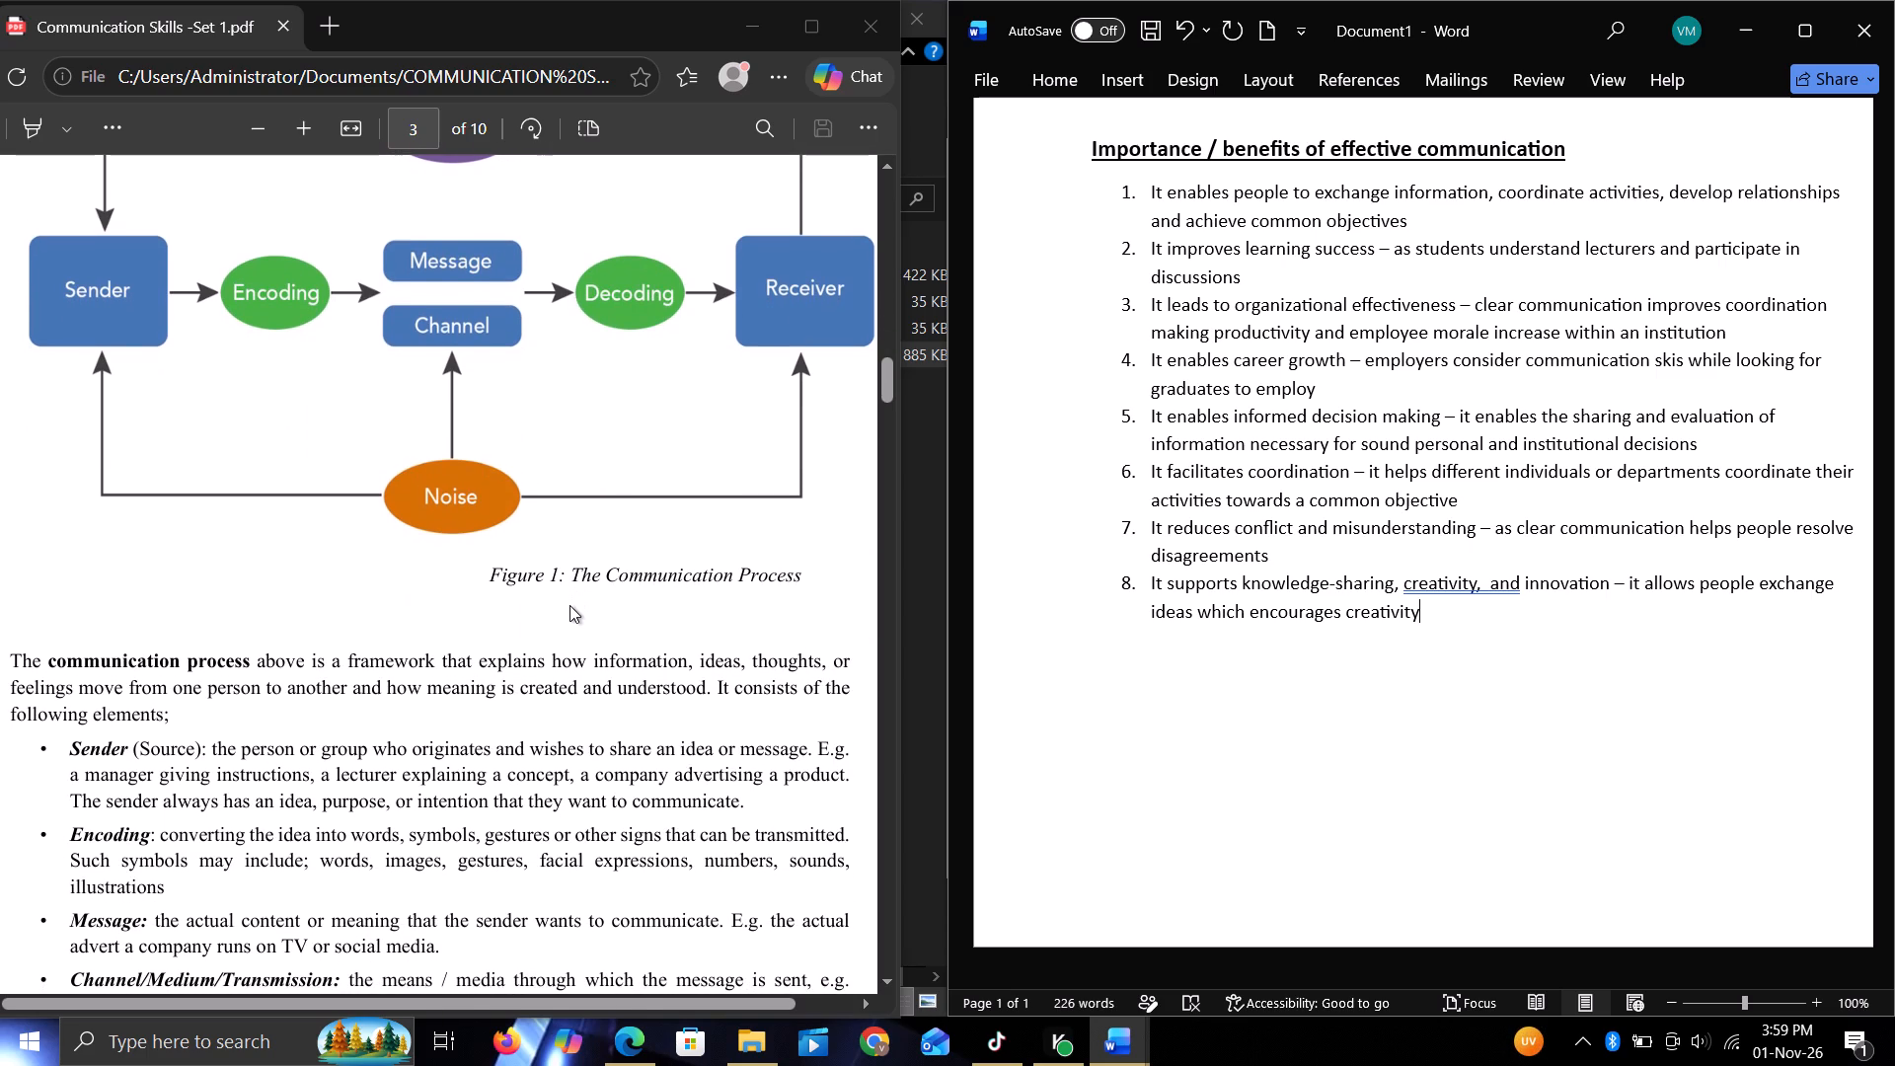
Read the communication process definition and its element descriptions from Sender to Channel on page 3 of the PDF.
scroll(569, 605, "down", 1)
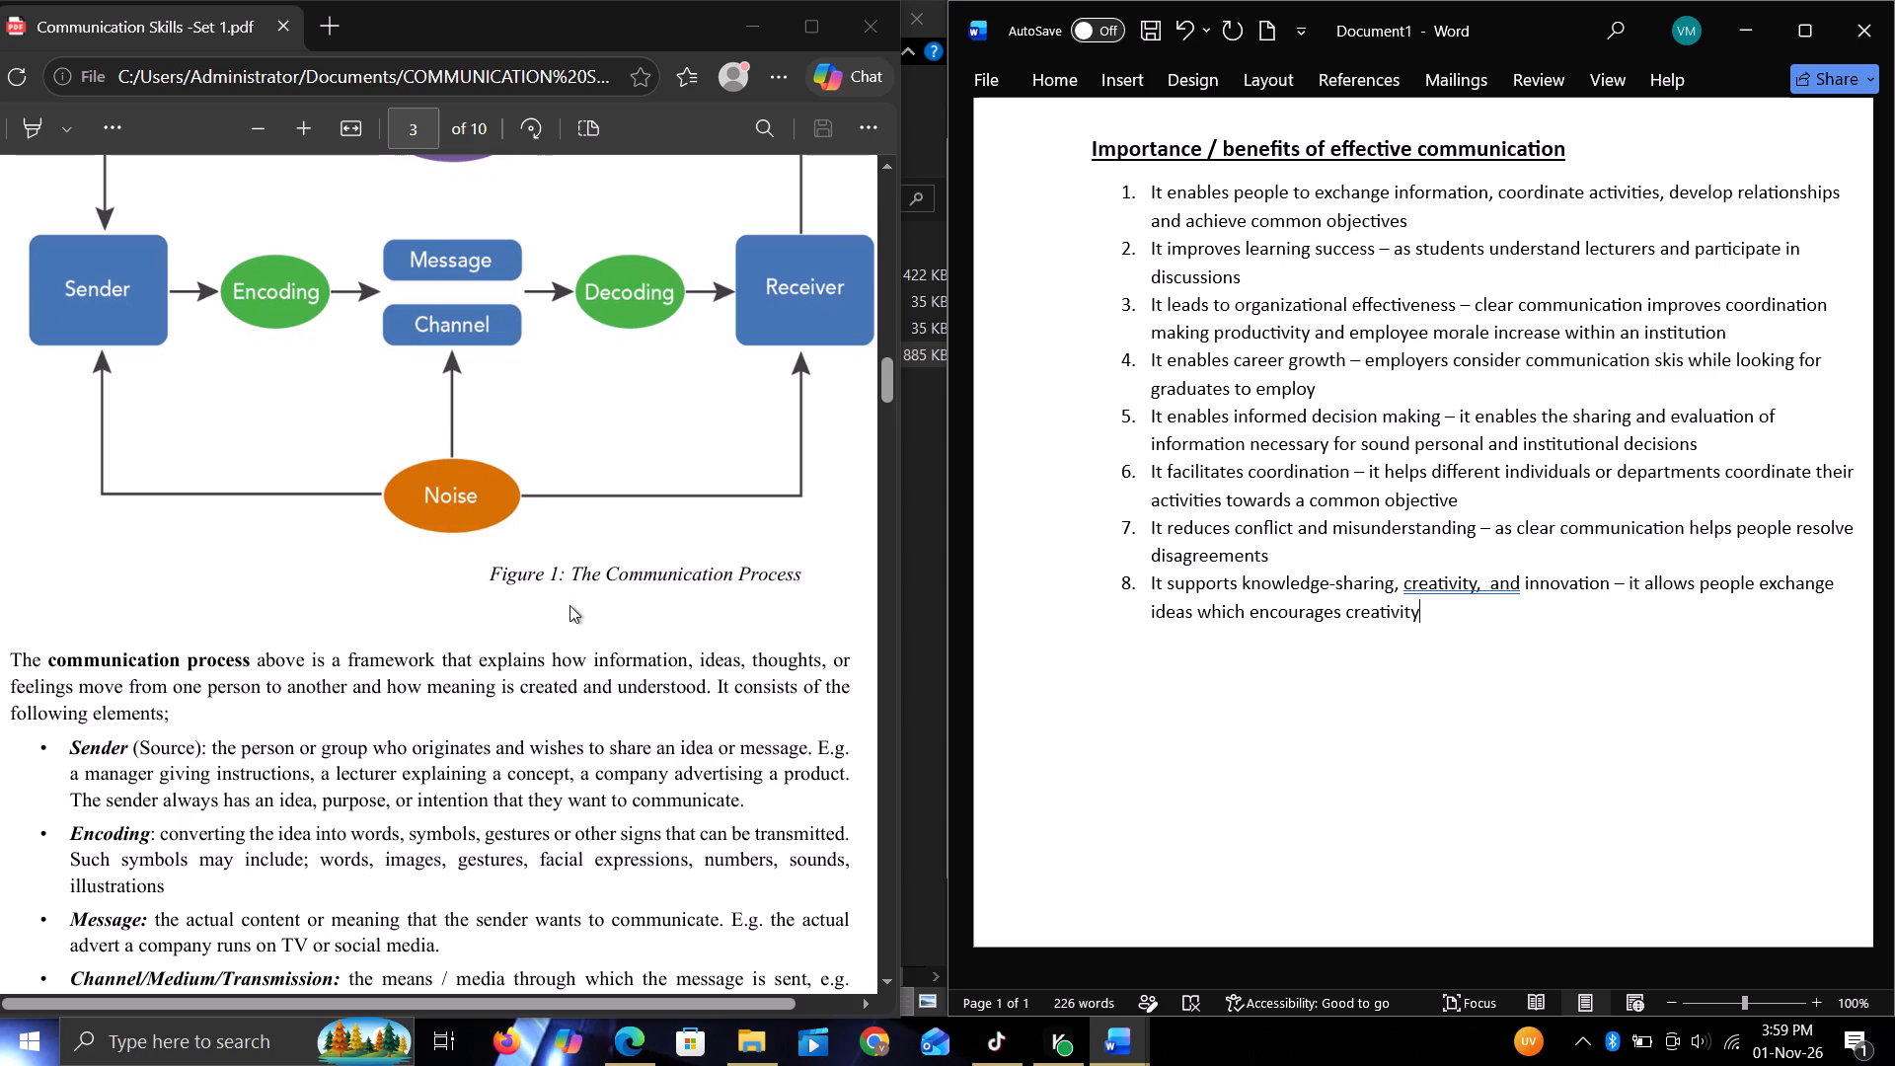
scroll(569, 605, "down", 2)
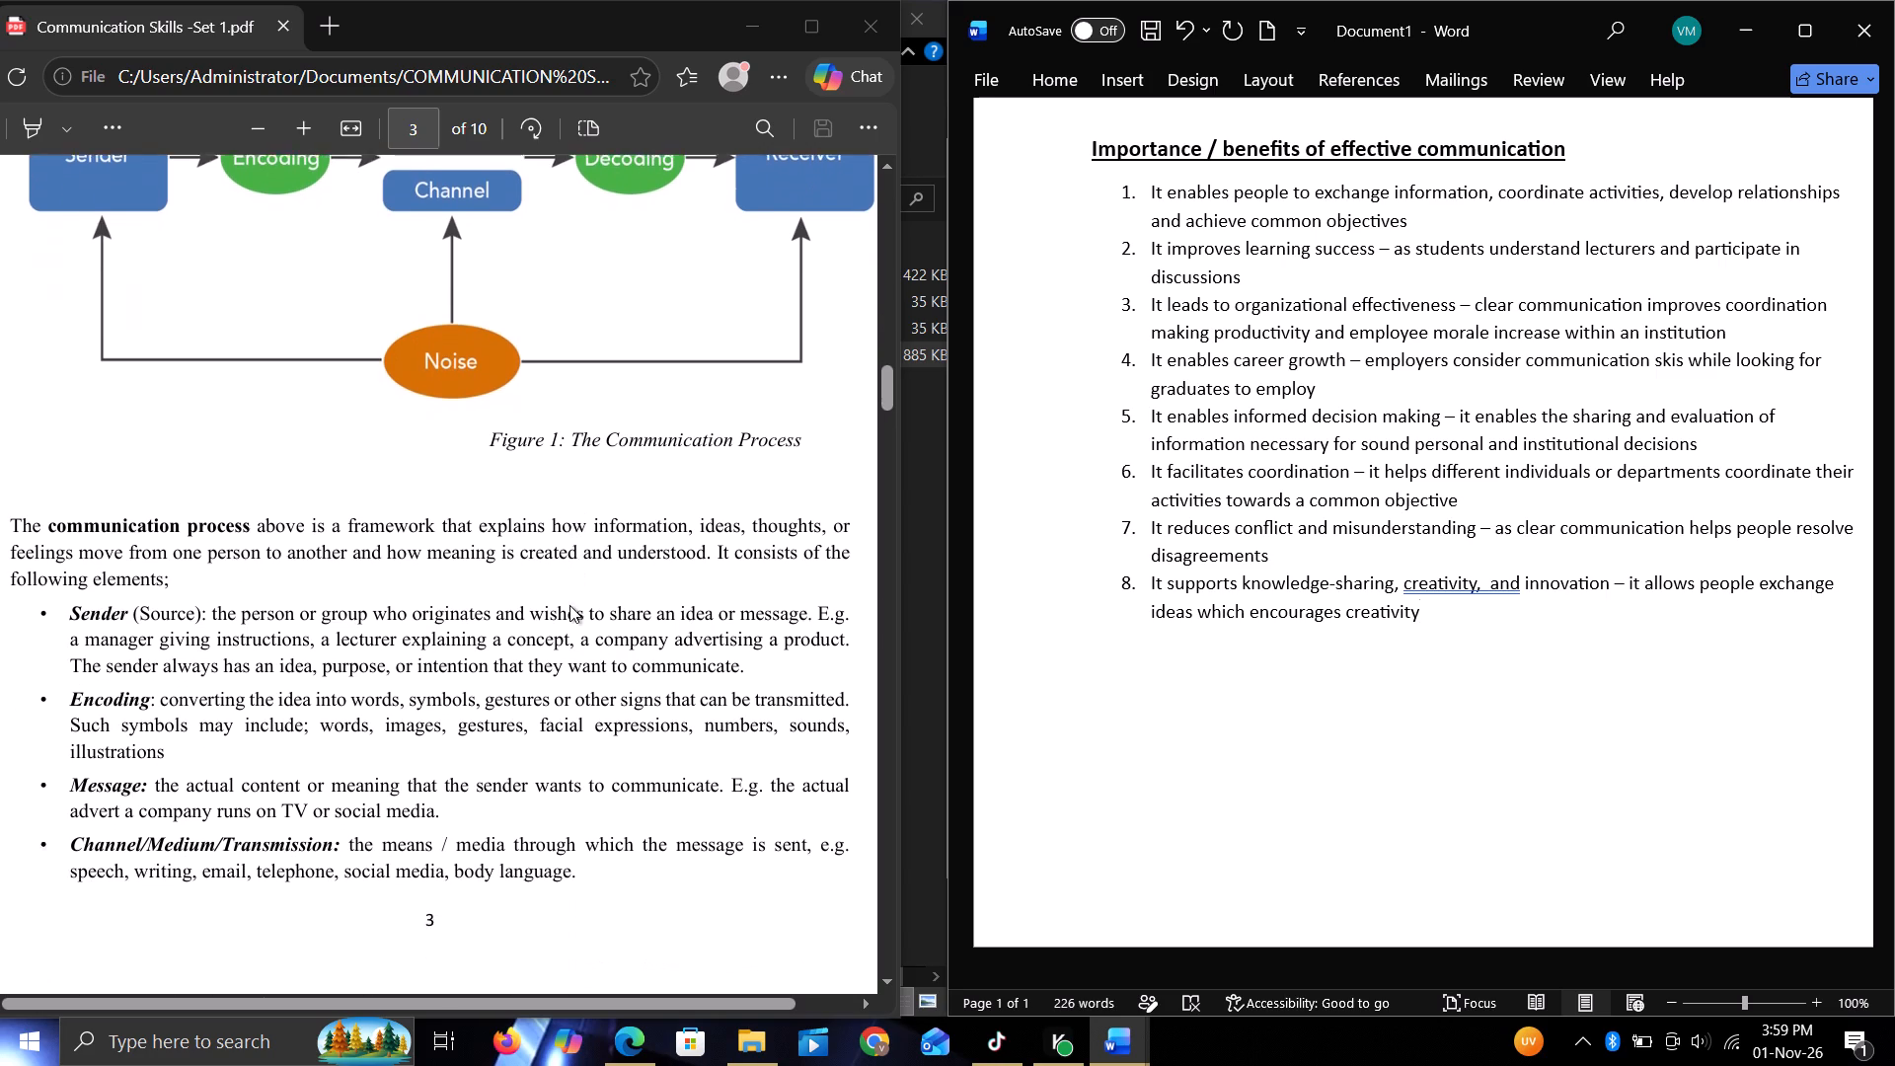
scroll(569, 605, "down", 3)
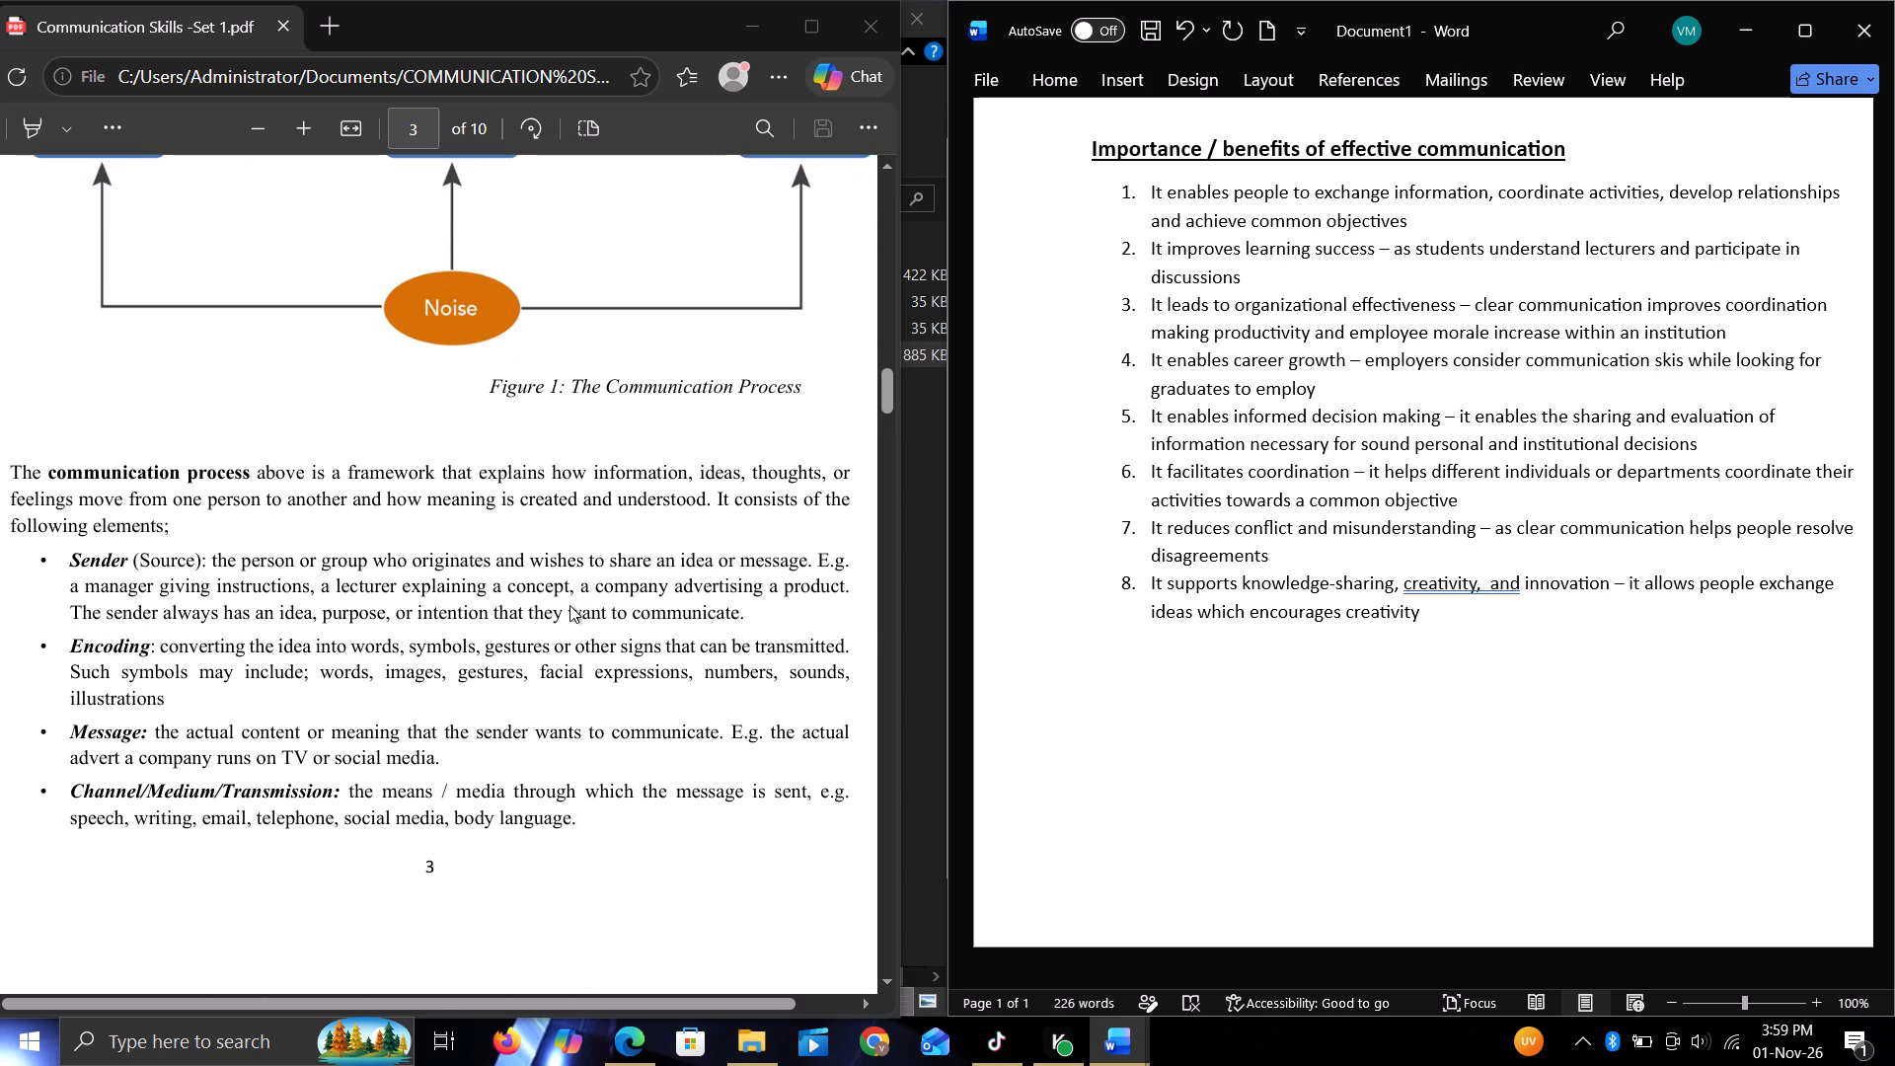
scroll(569, 605, "down", 3)
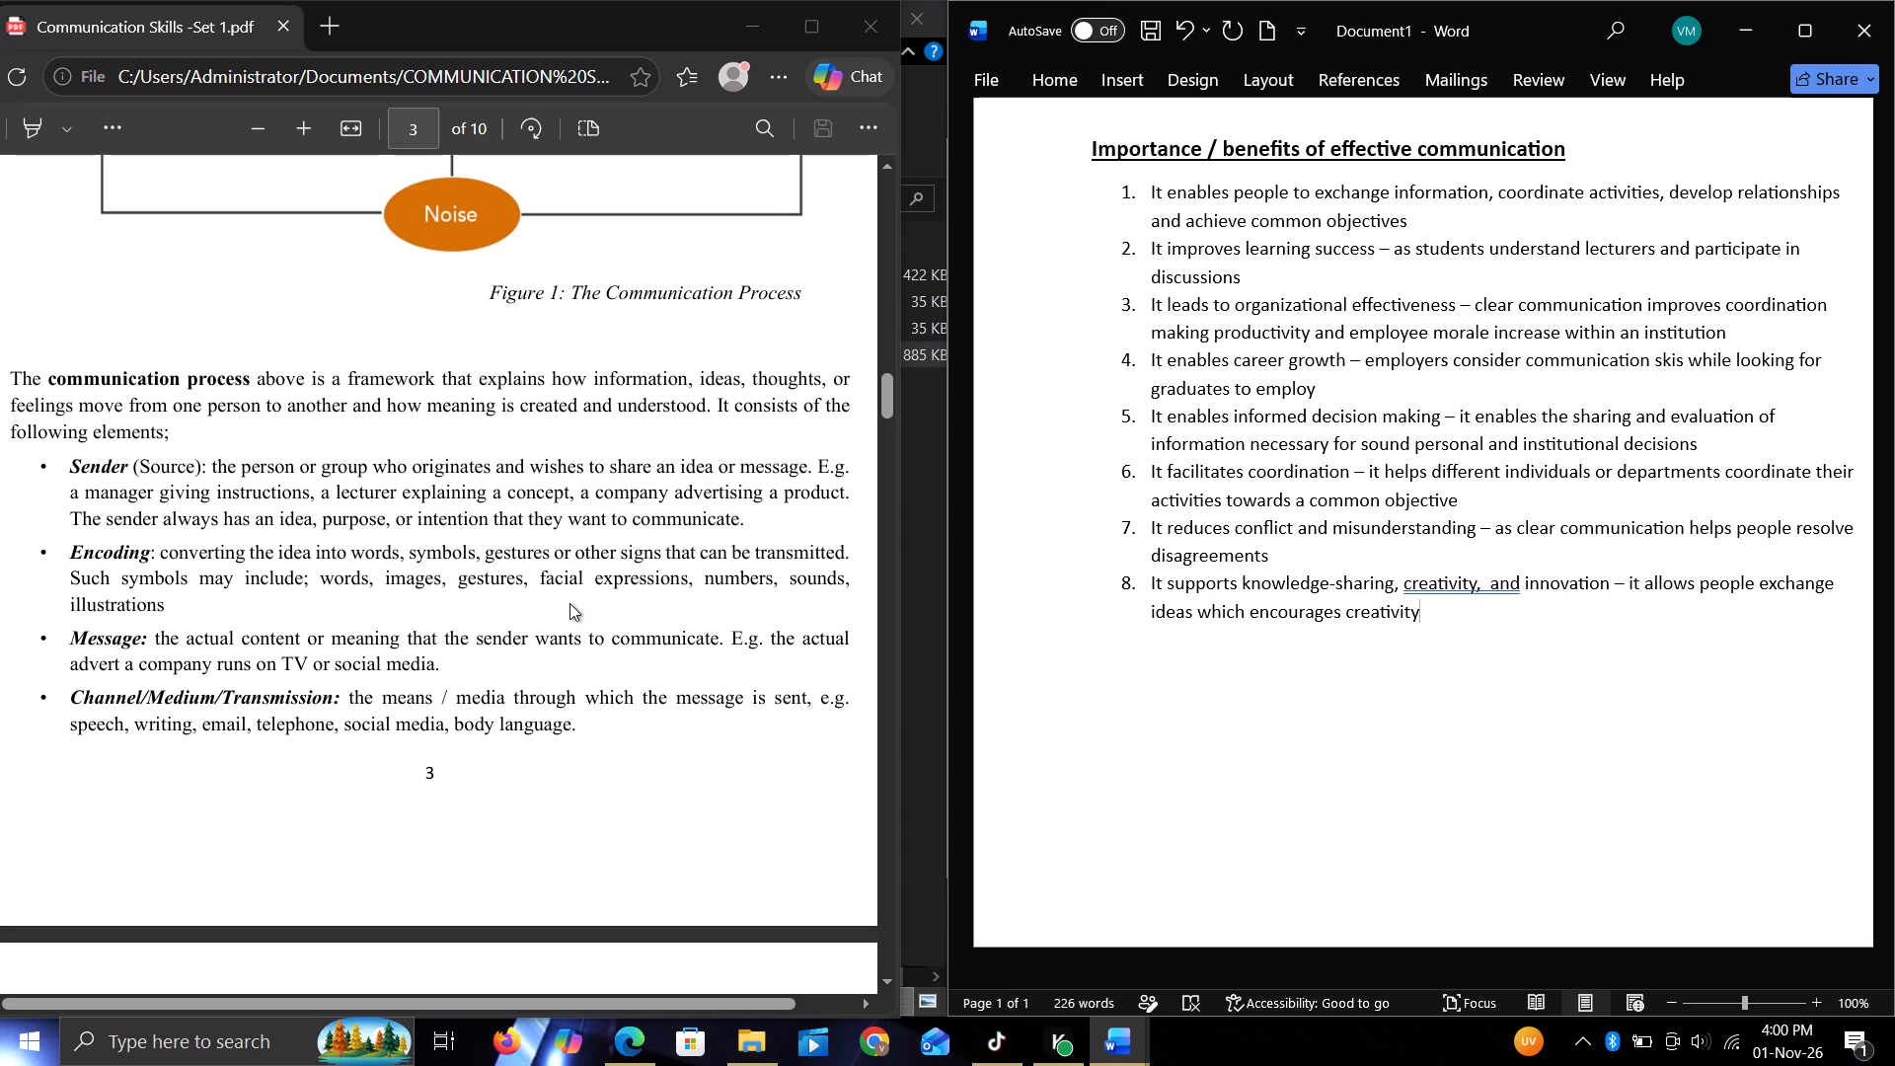
scroll(569, 603, "down", 1)
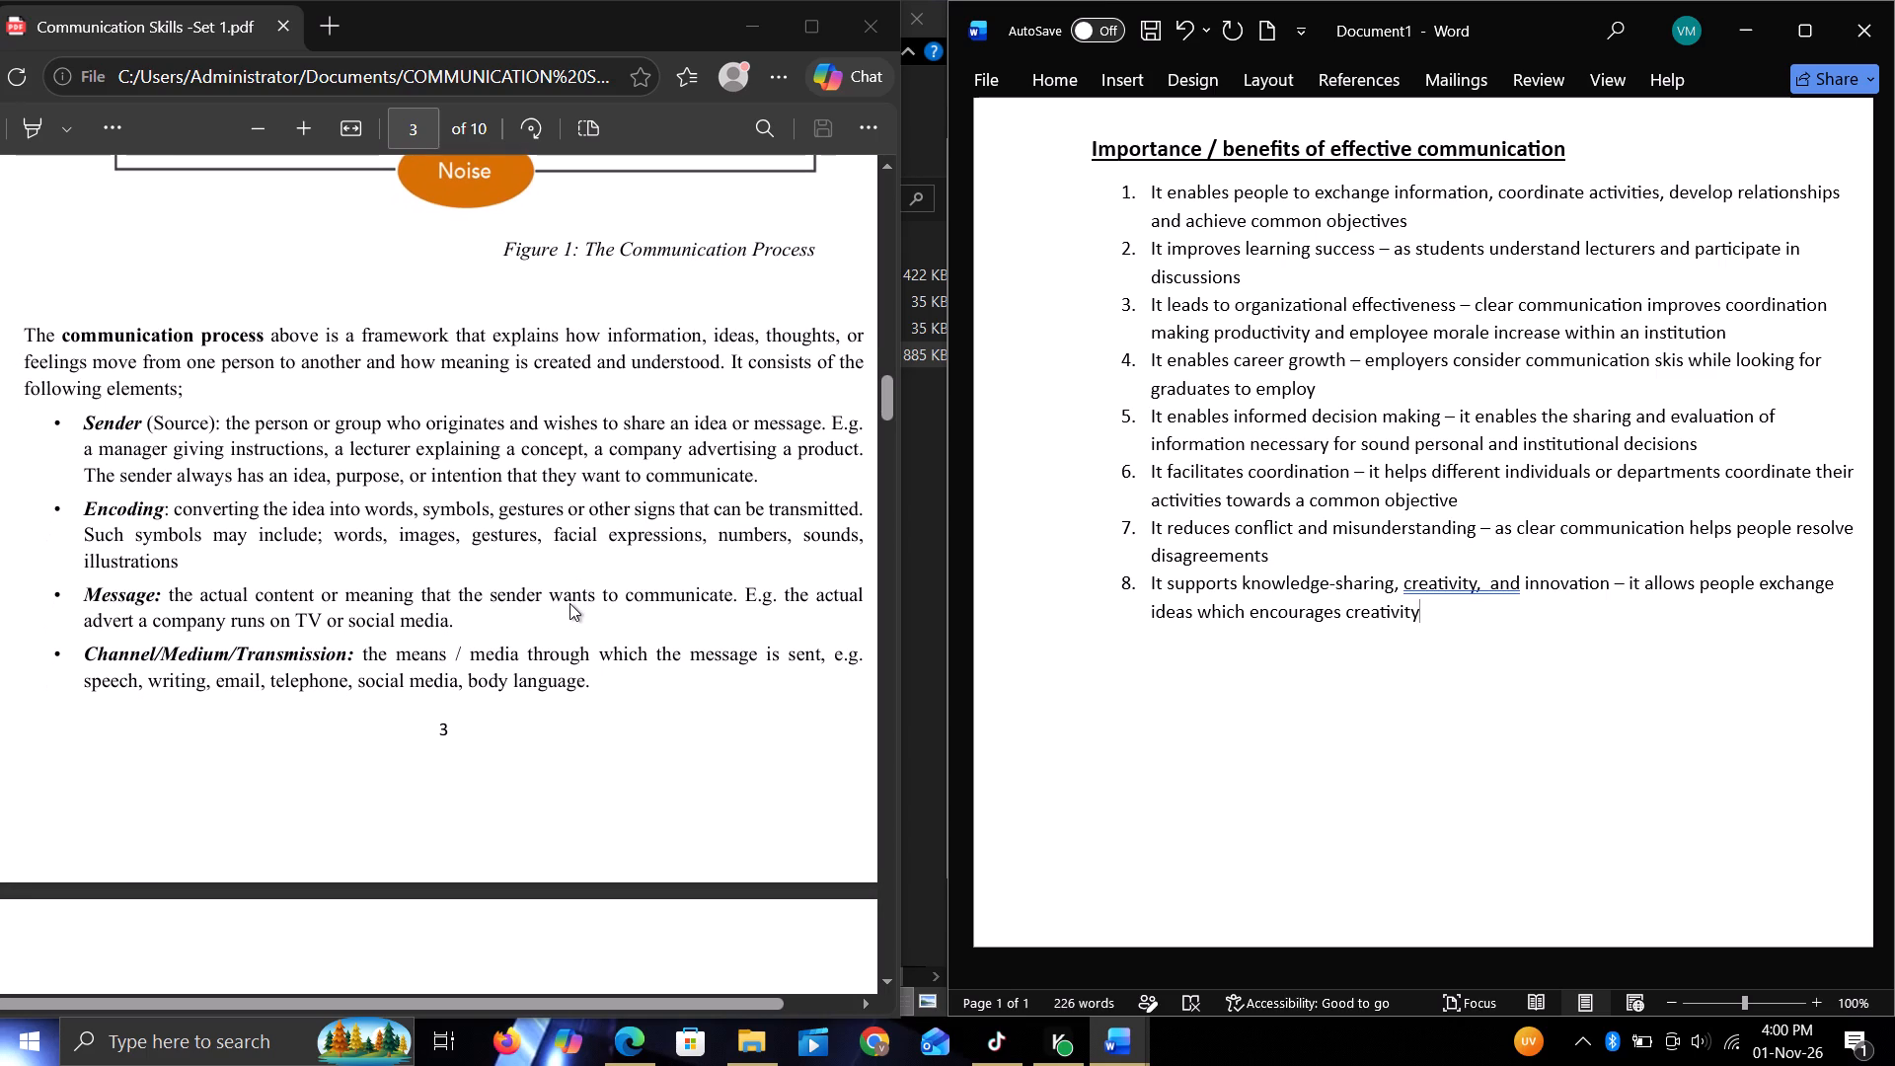
scroll(569, 603, "down", 1)
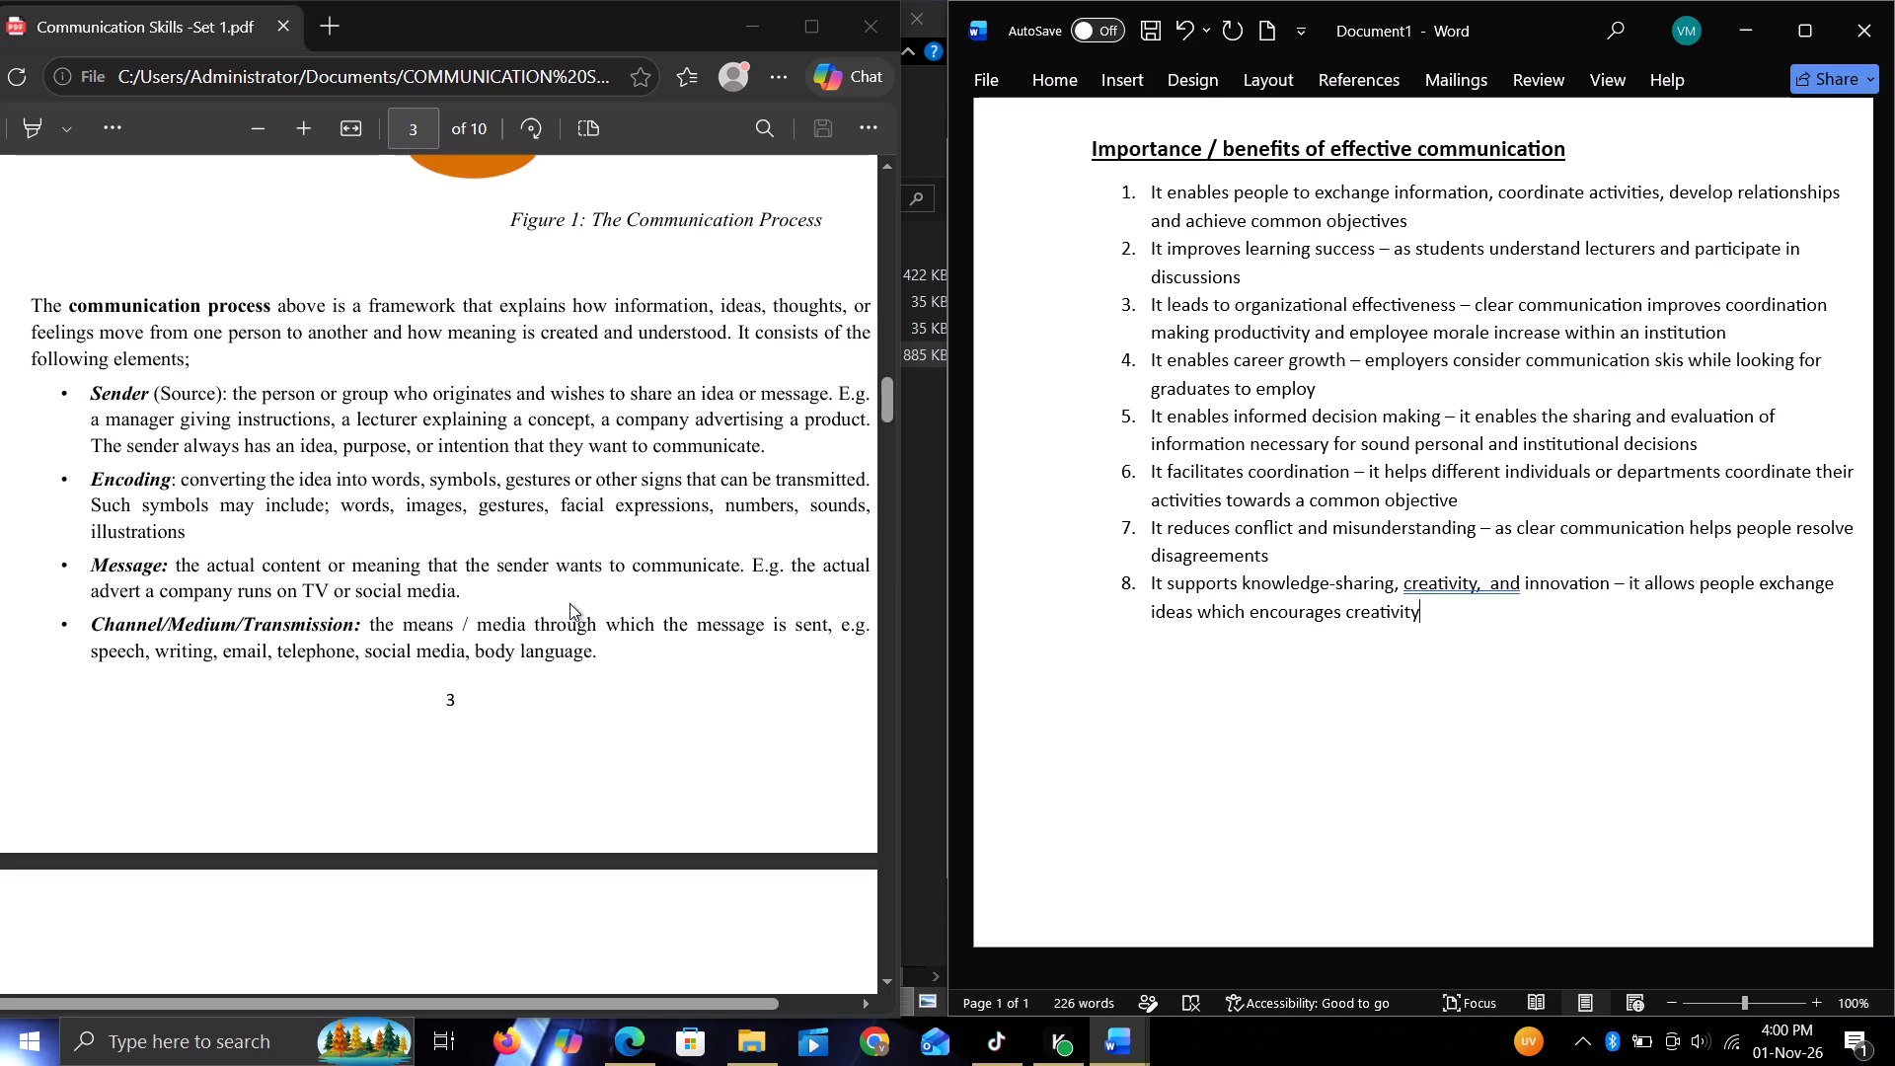
scroll(569, 603, "down", 1)
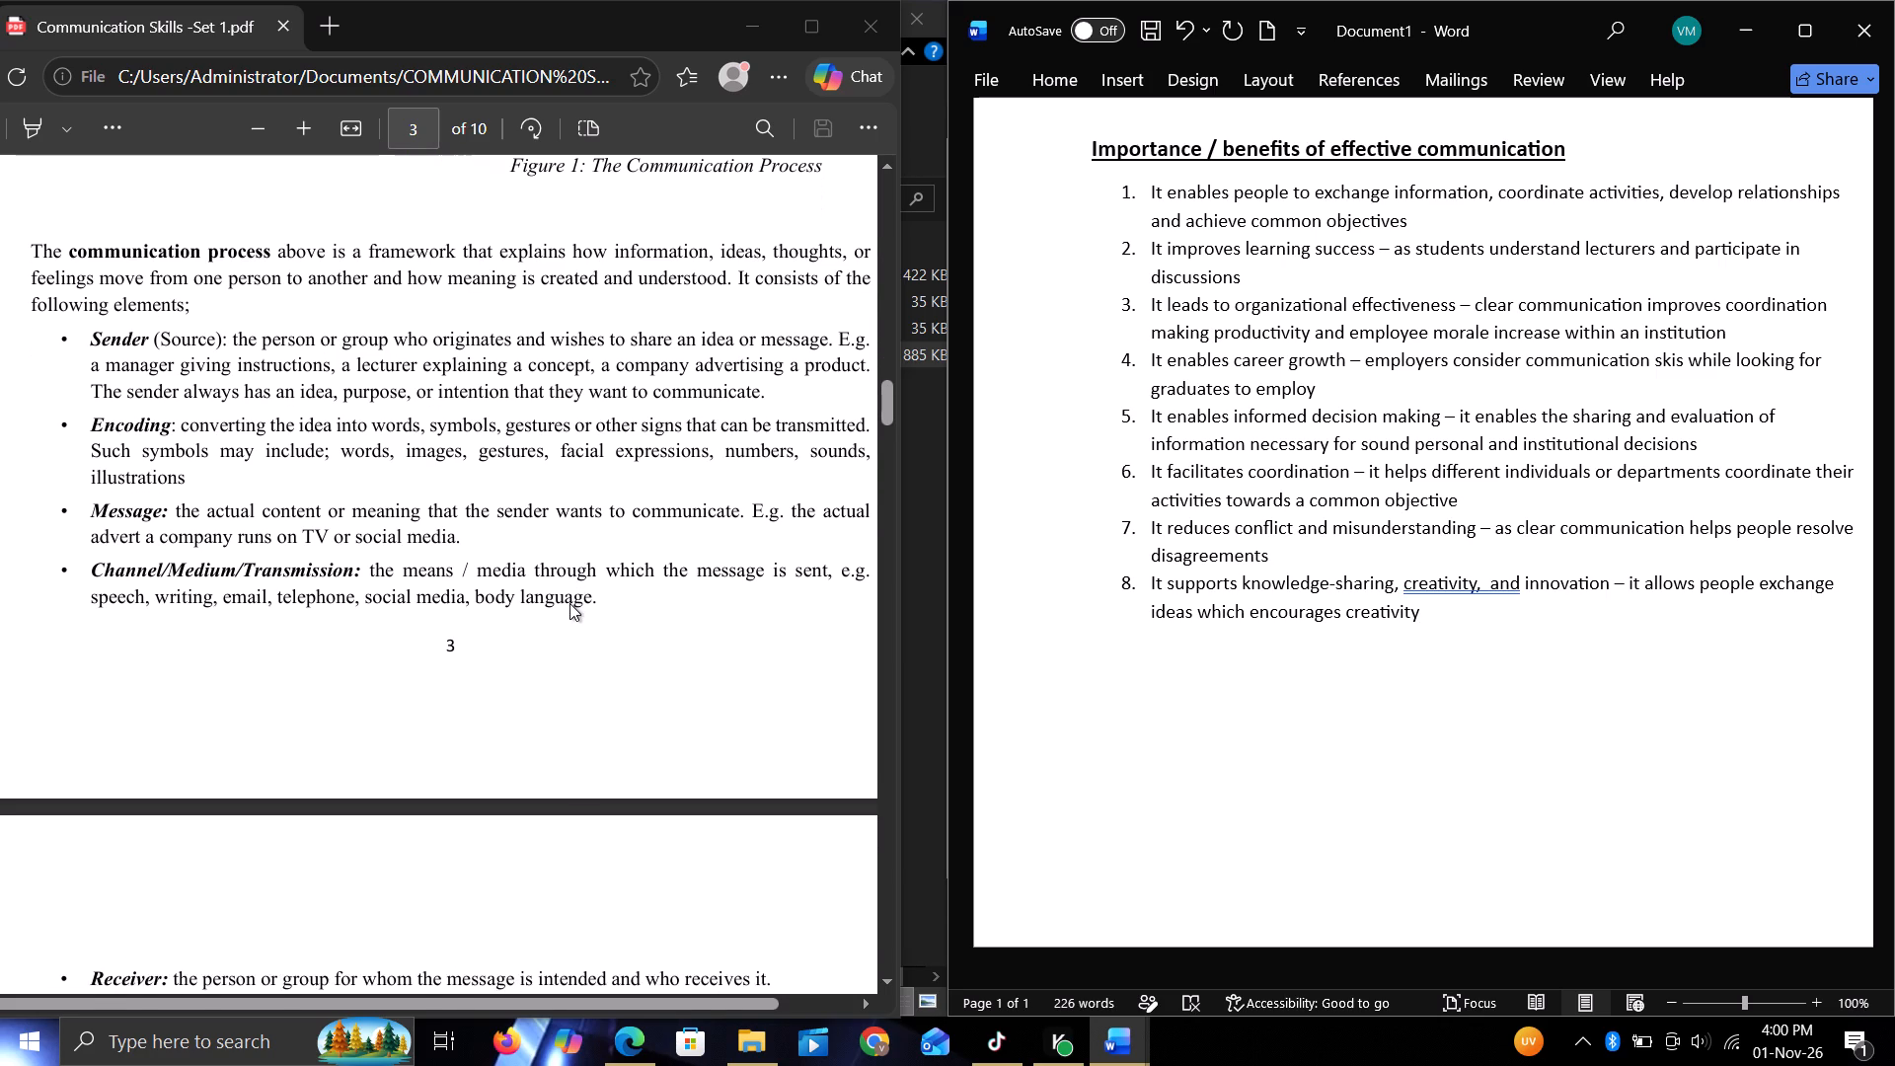
Read the remaining communication element descriptions, from Receiver to Context, on page 4 of the PDF.
scroll(569, 603, "down", 1)
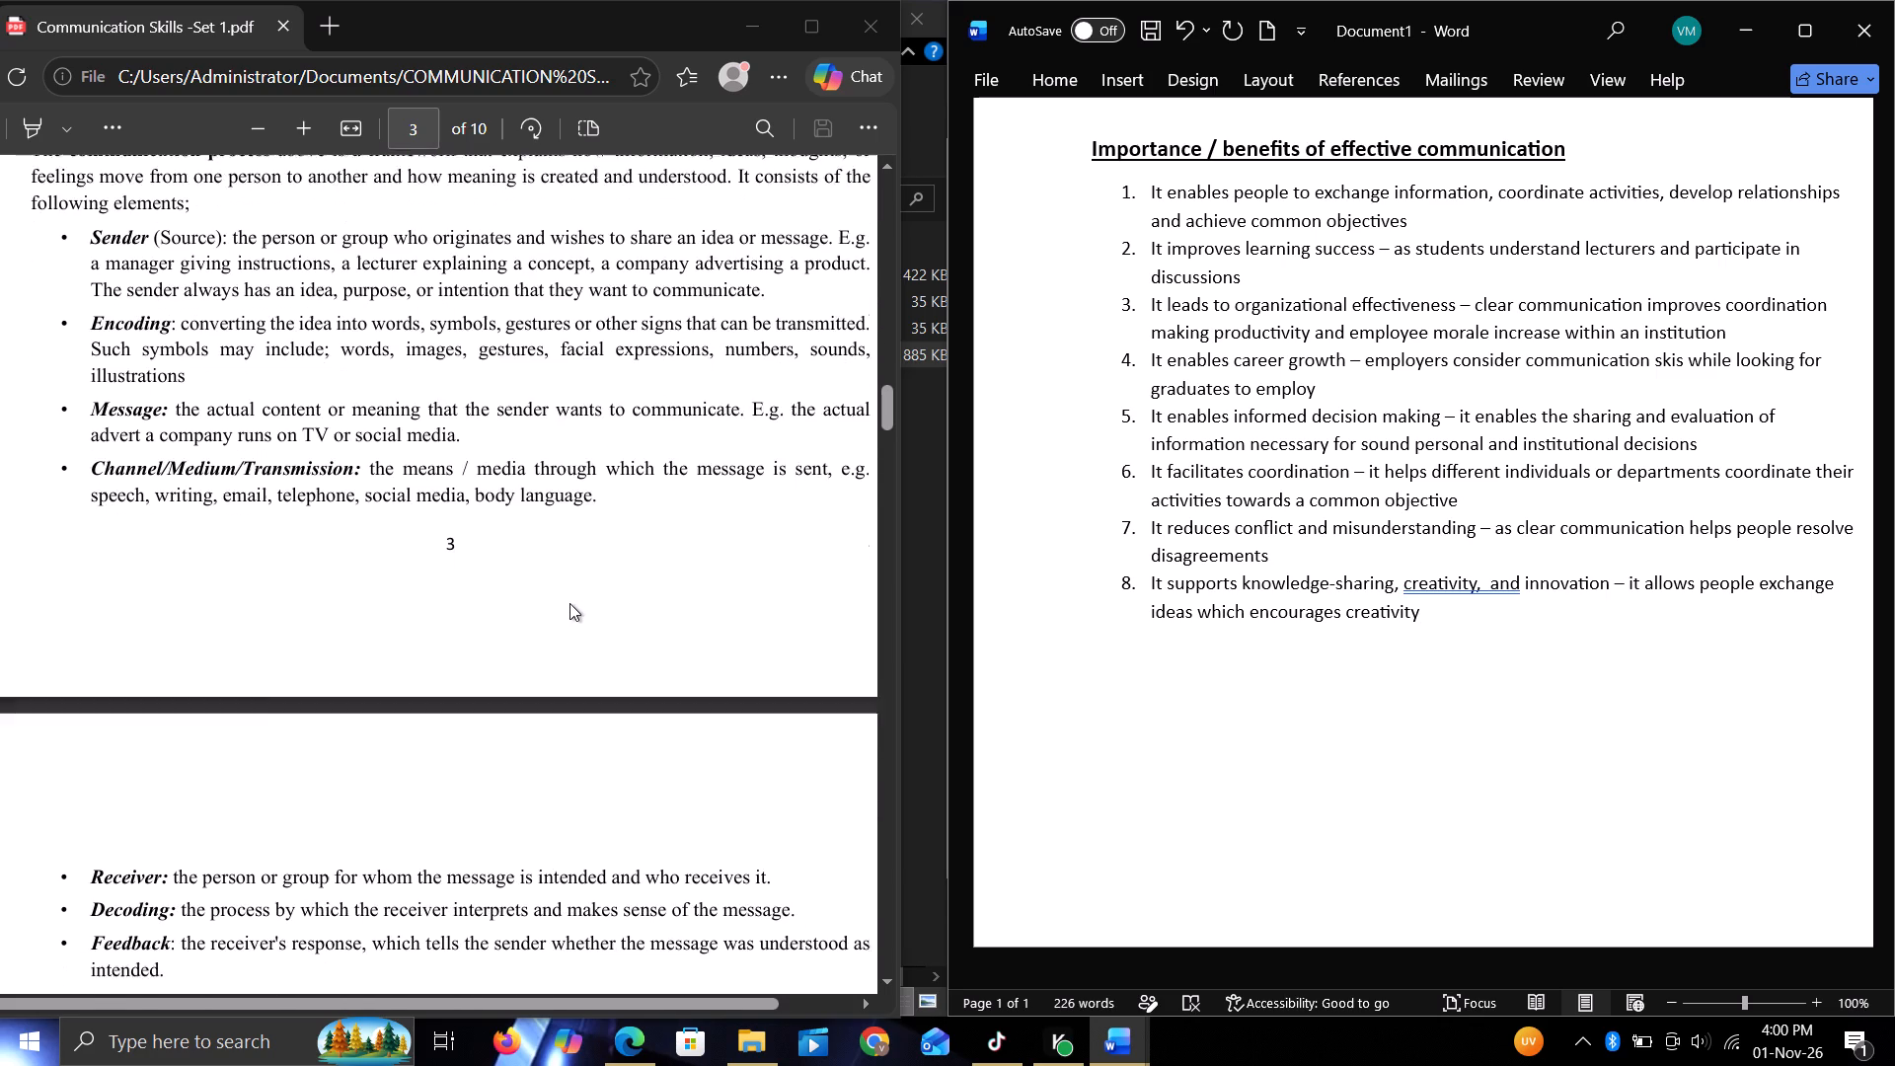
scroll(569, 603, "down", 1)
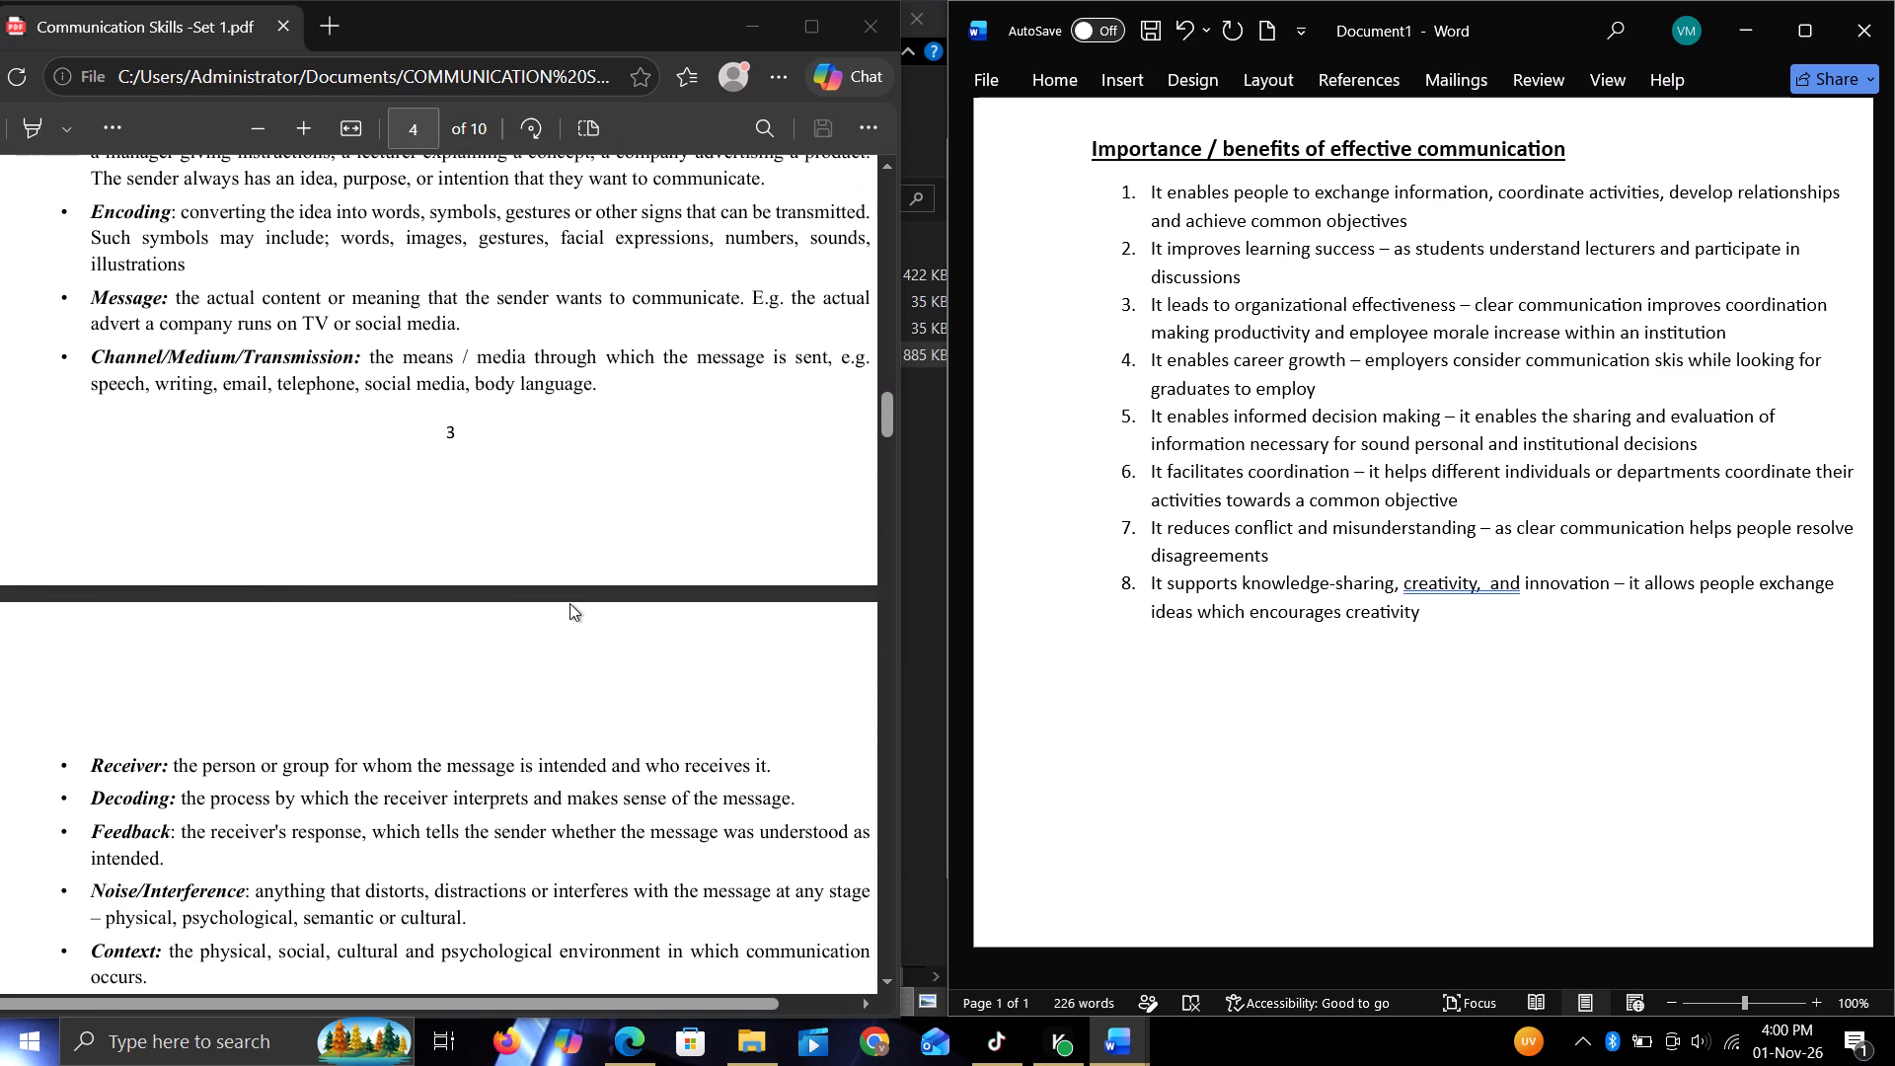
scroll(569, 603, "down", 3)
scroll(505, 699, "down", 1)
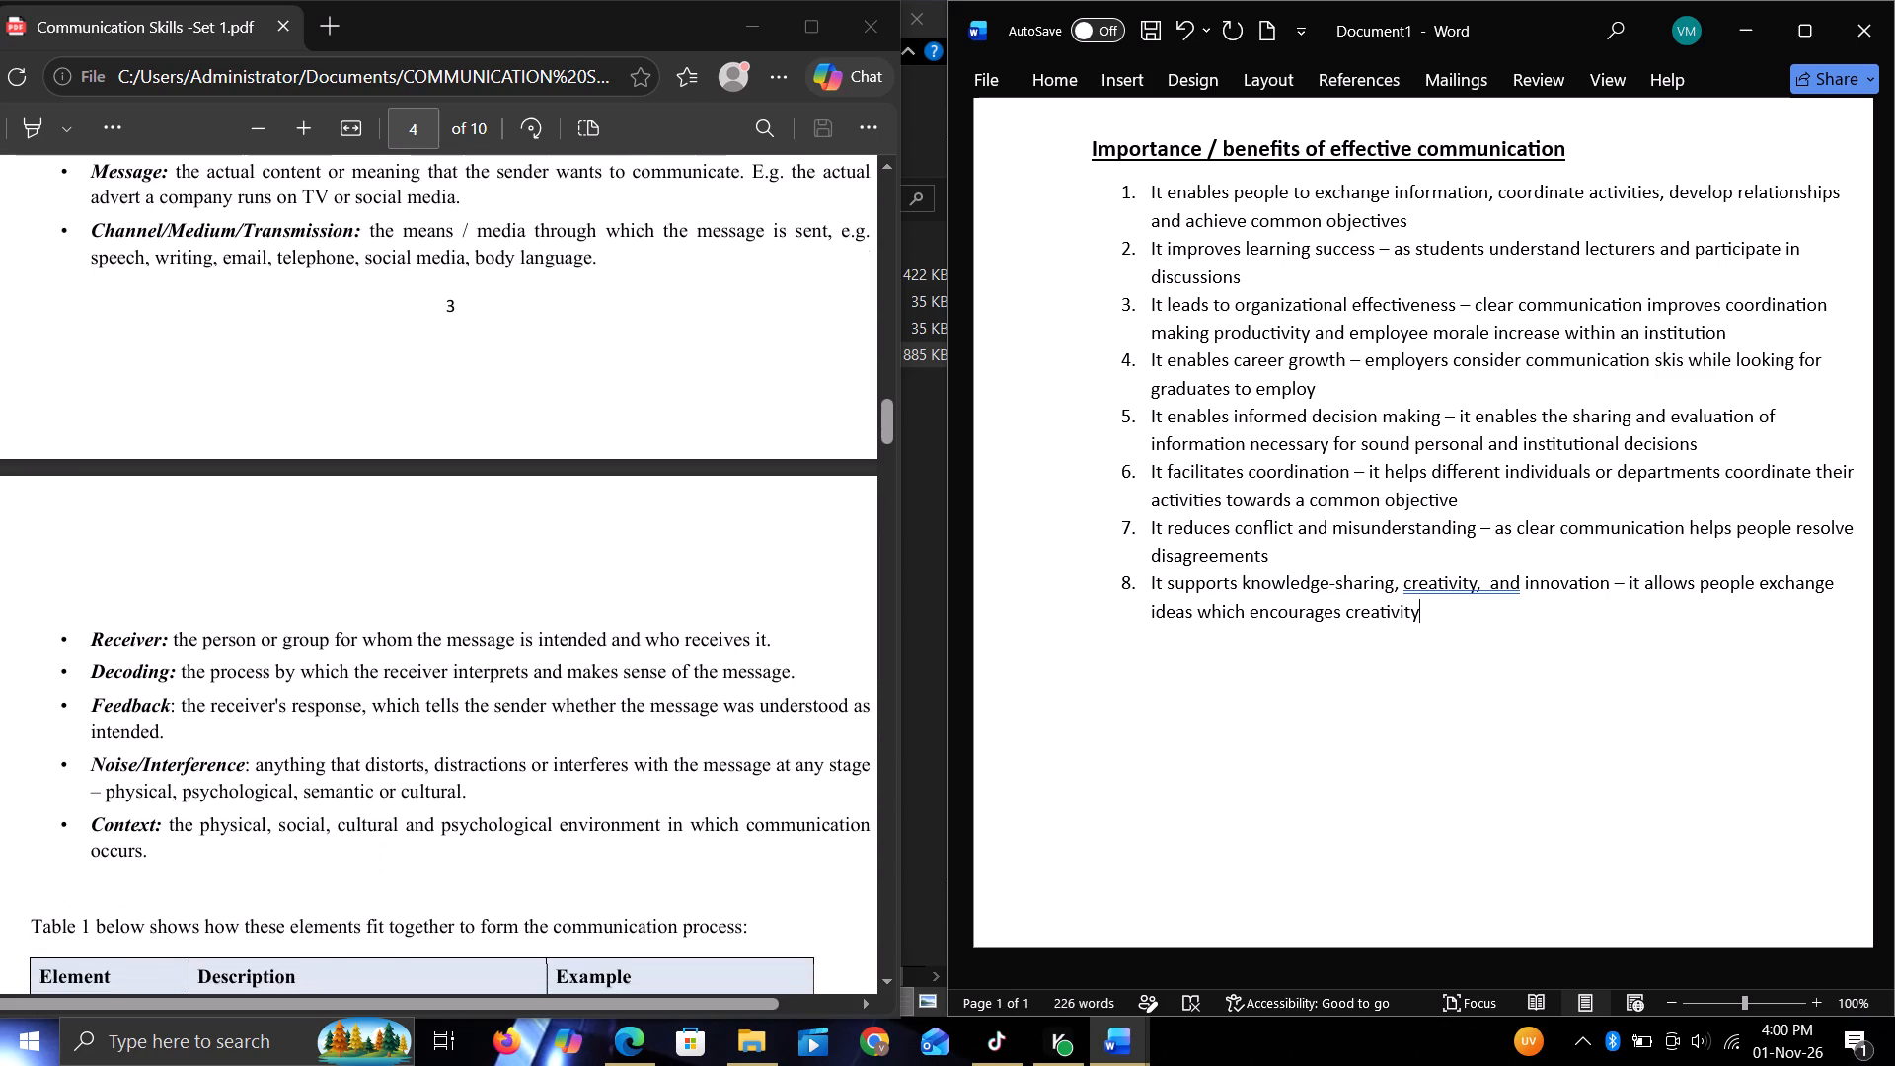
scroll(505, 699, "down", 1)
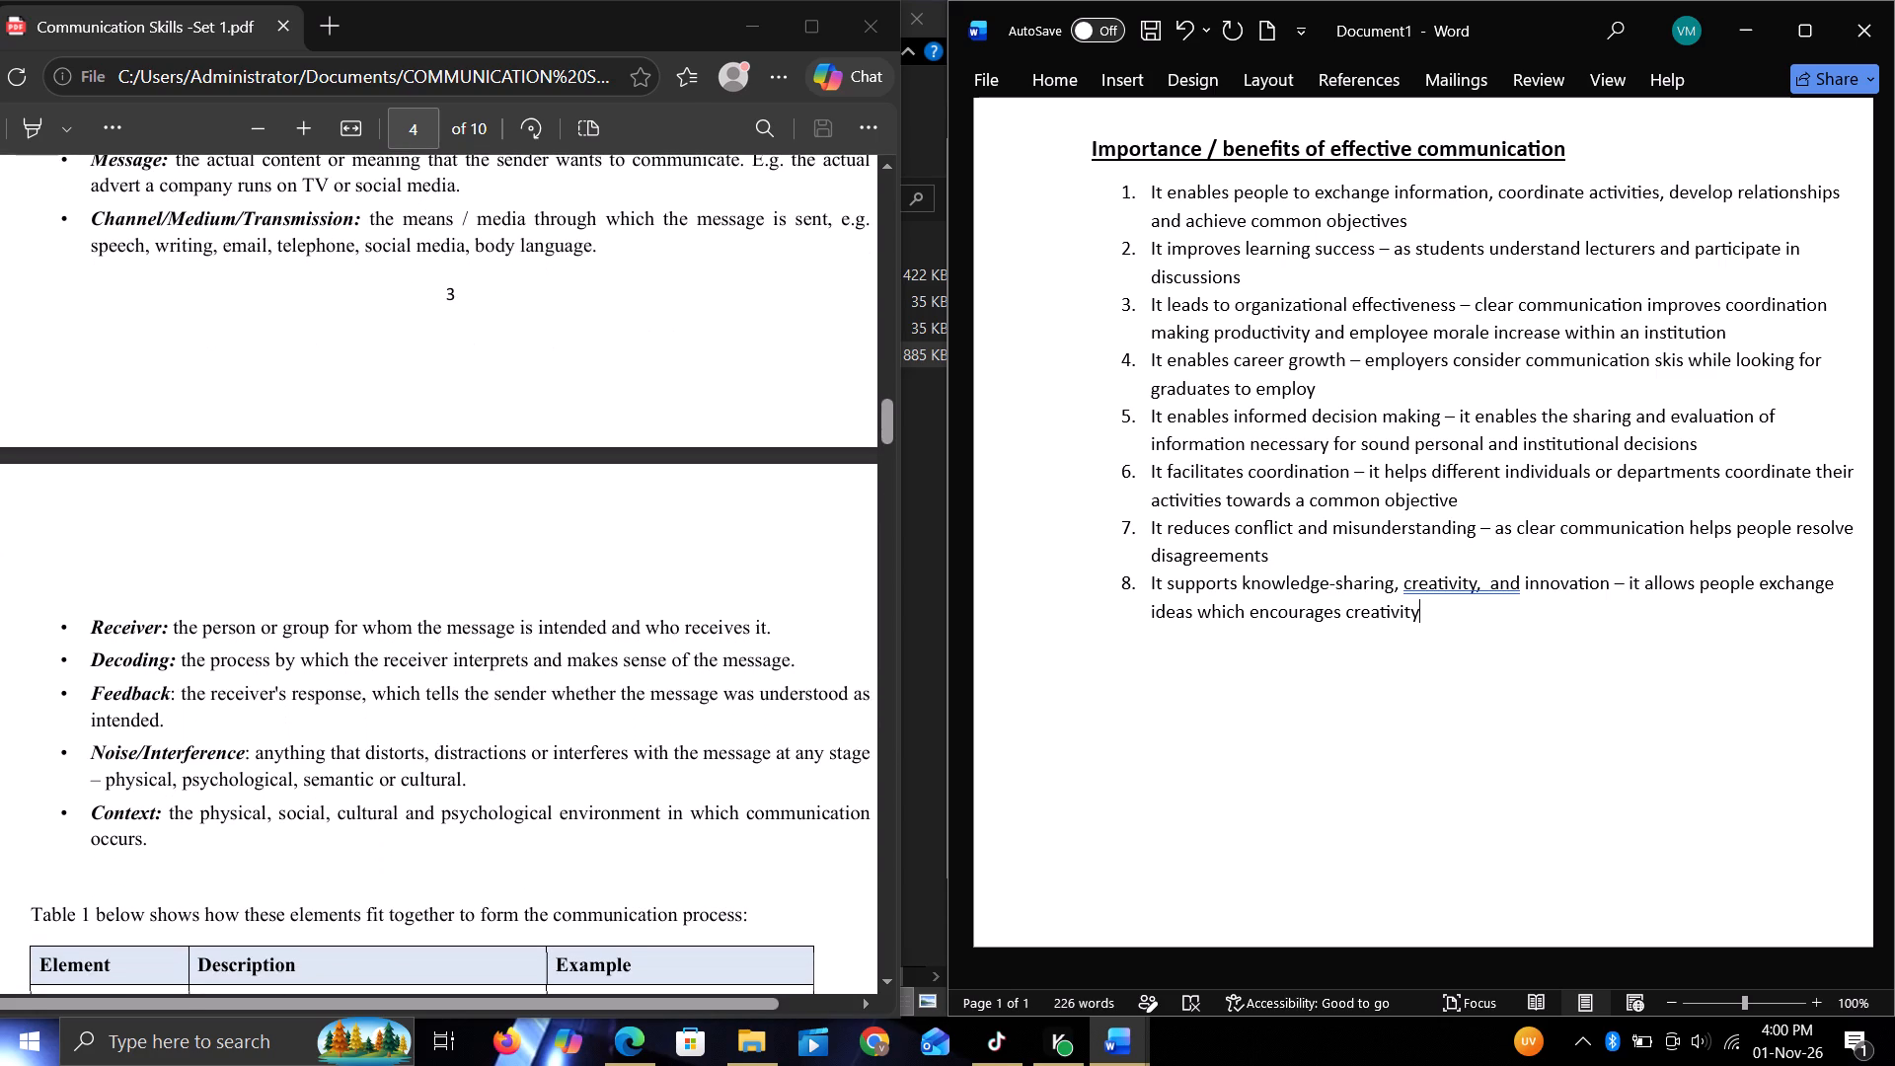
scroll(505, 699, "down", 4)
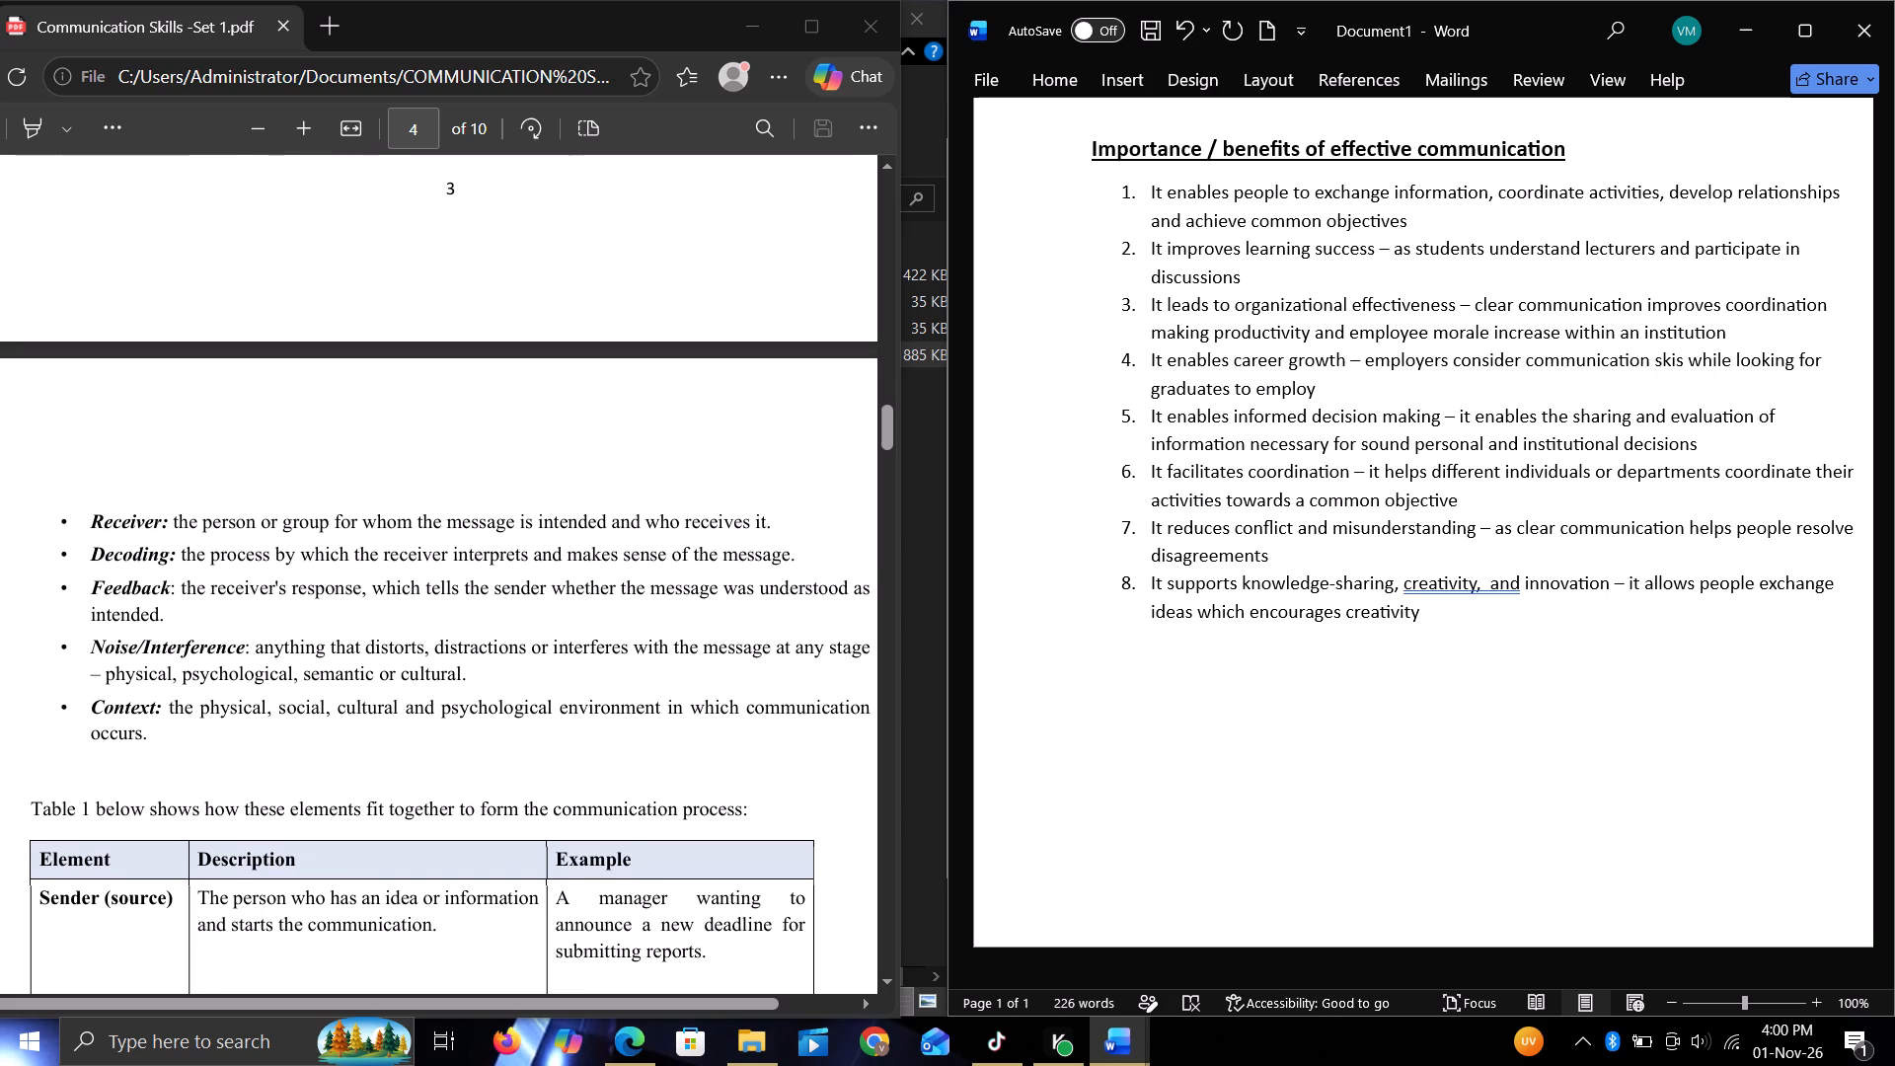
scroll(505, 699, "down", 1)
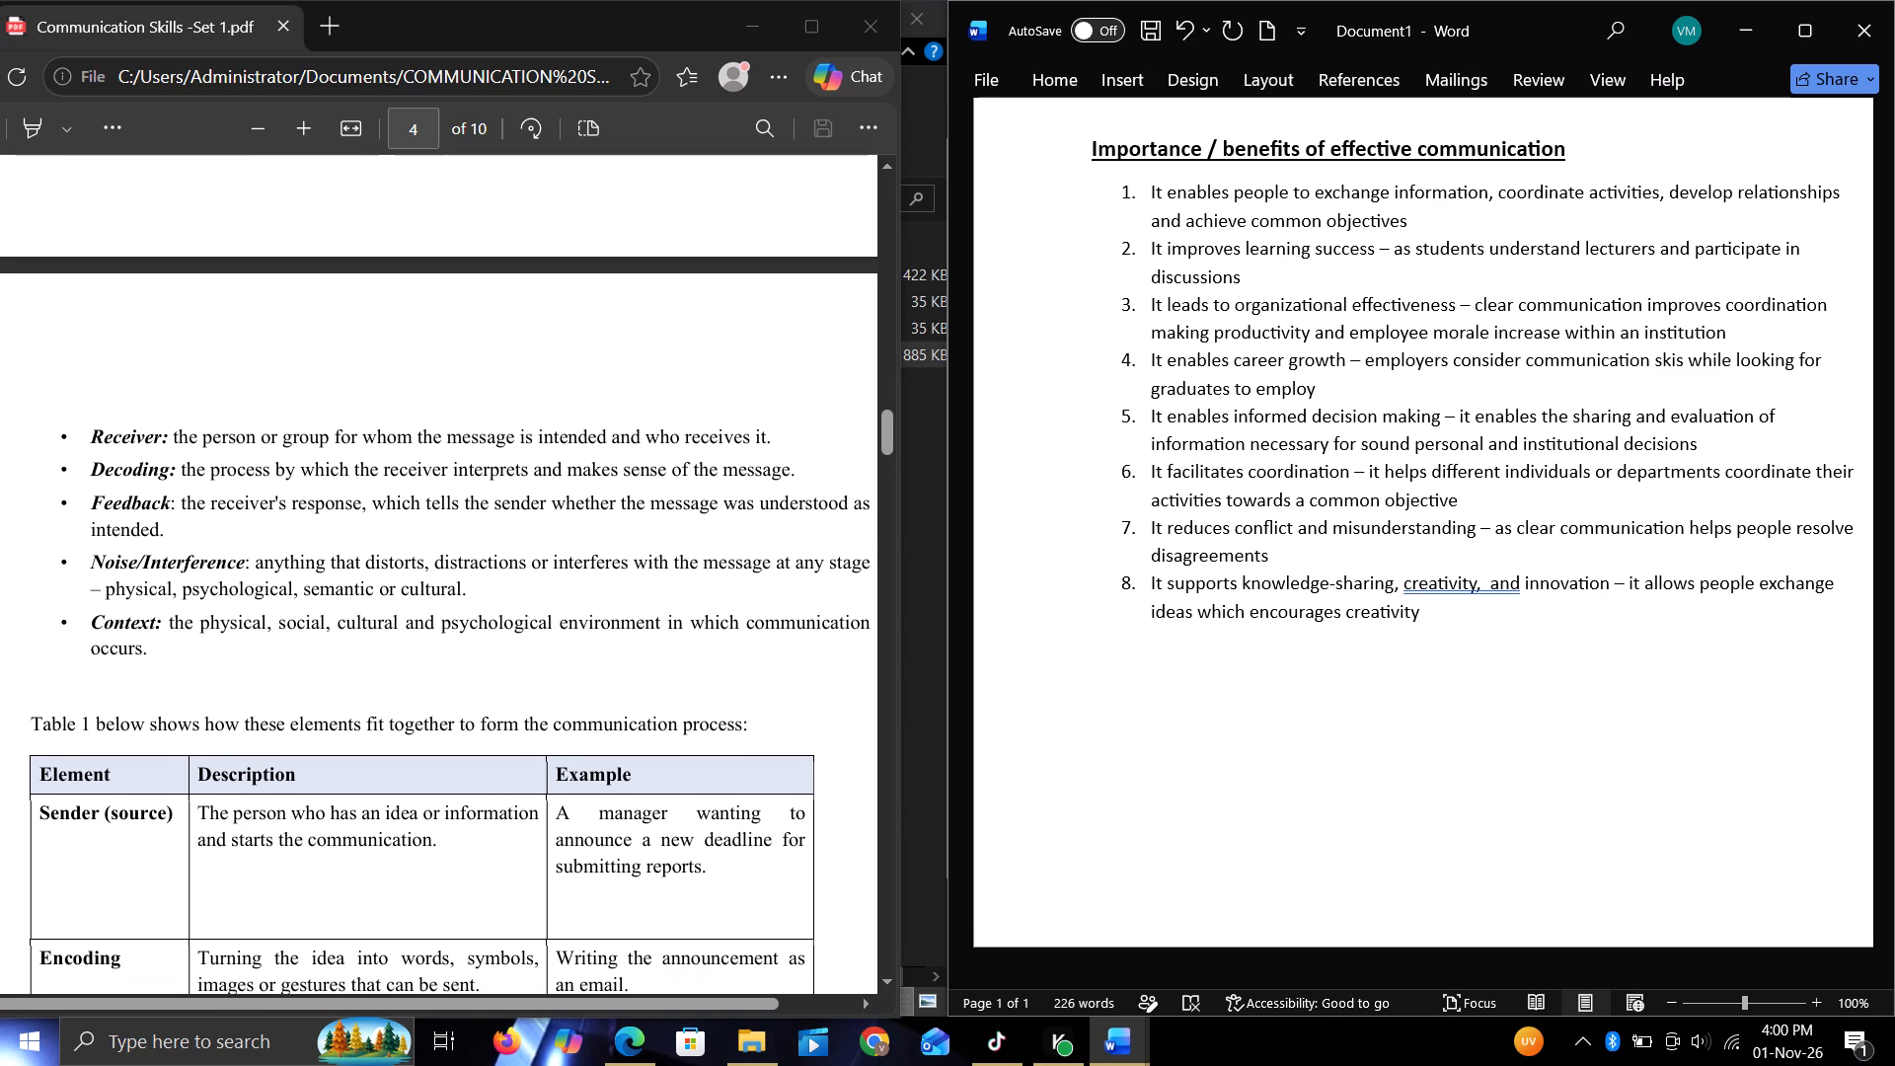
Examine Table 1 on page 4, covering each communication element's description and example.
scroll(505, 699, "down", 2)
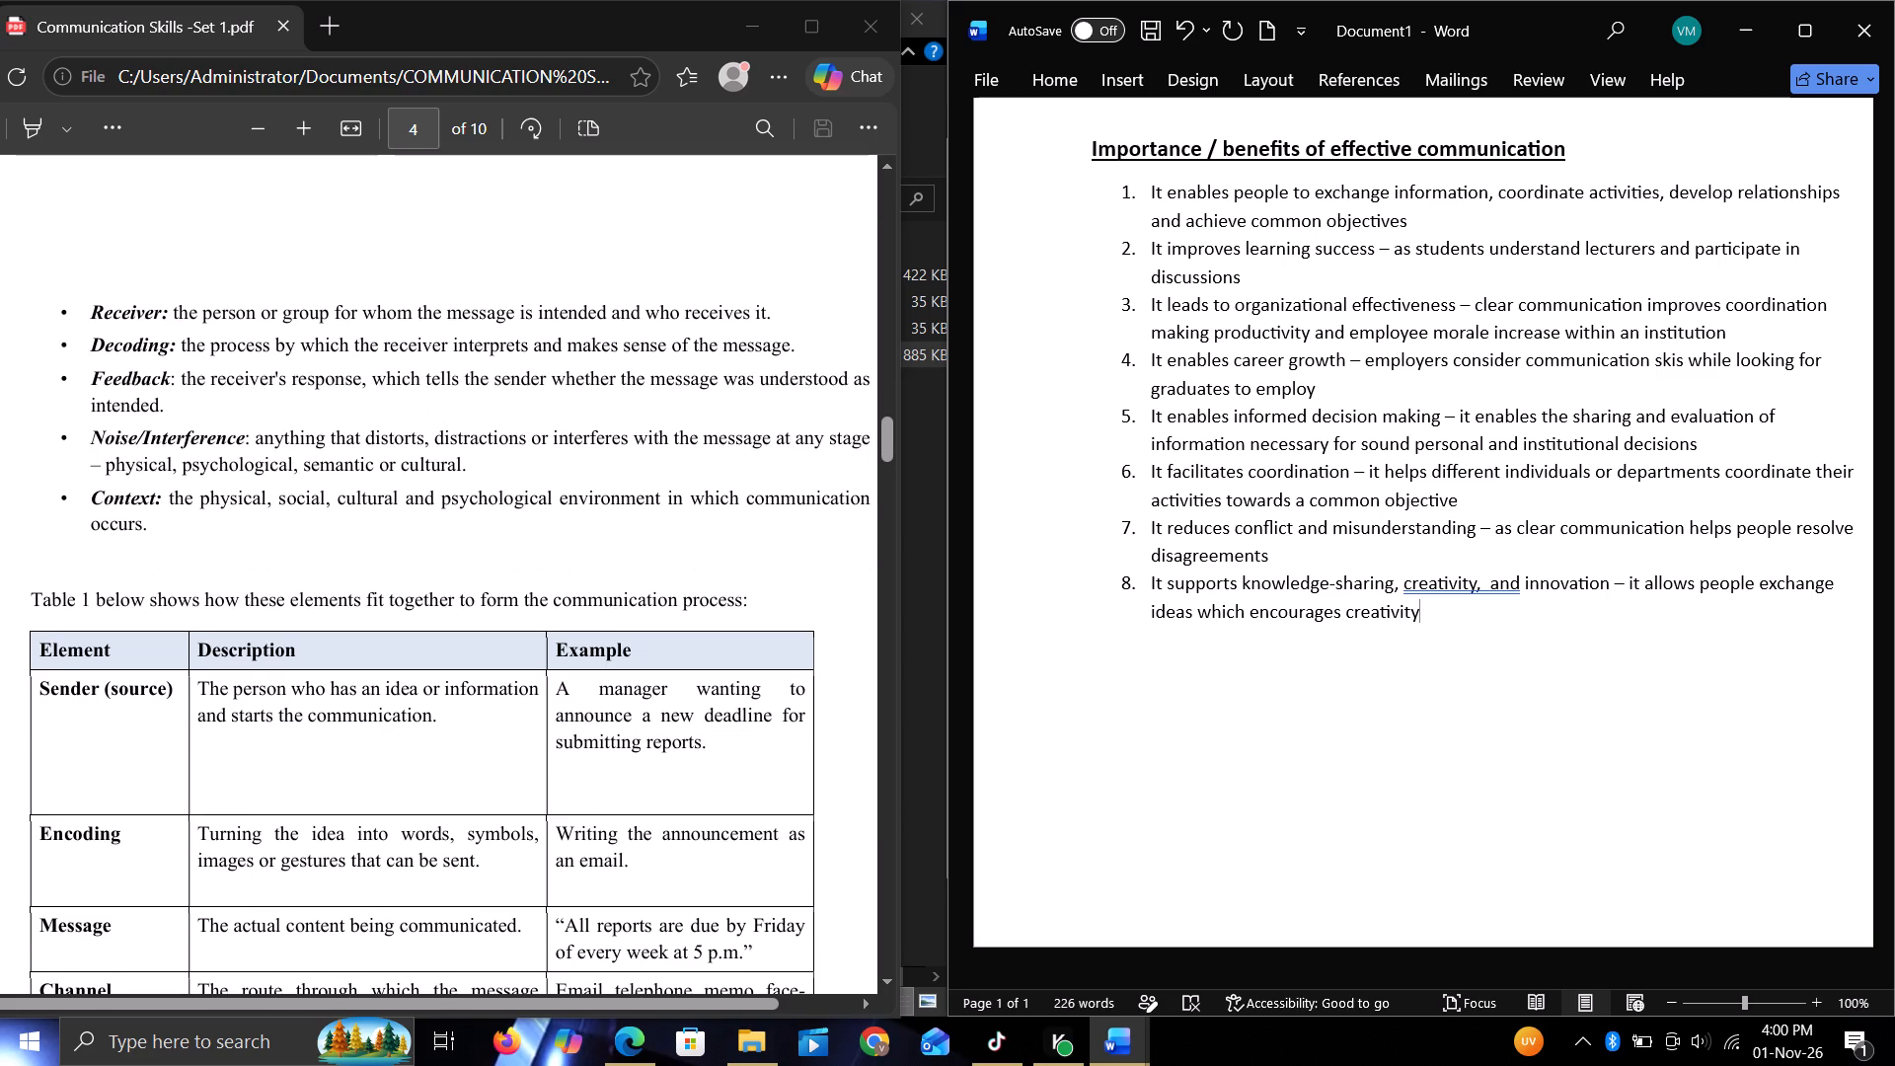
scroll(505, 699, "down", 3)
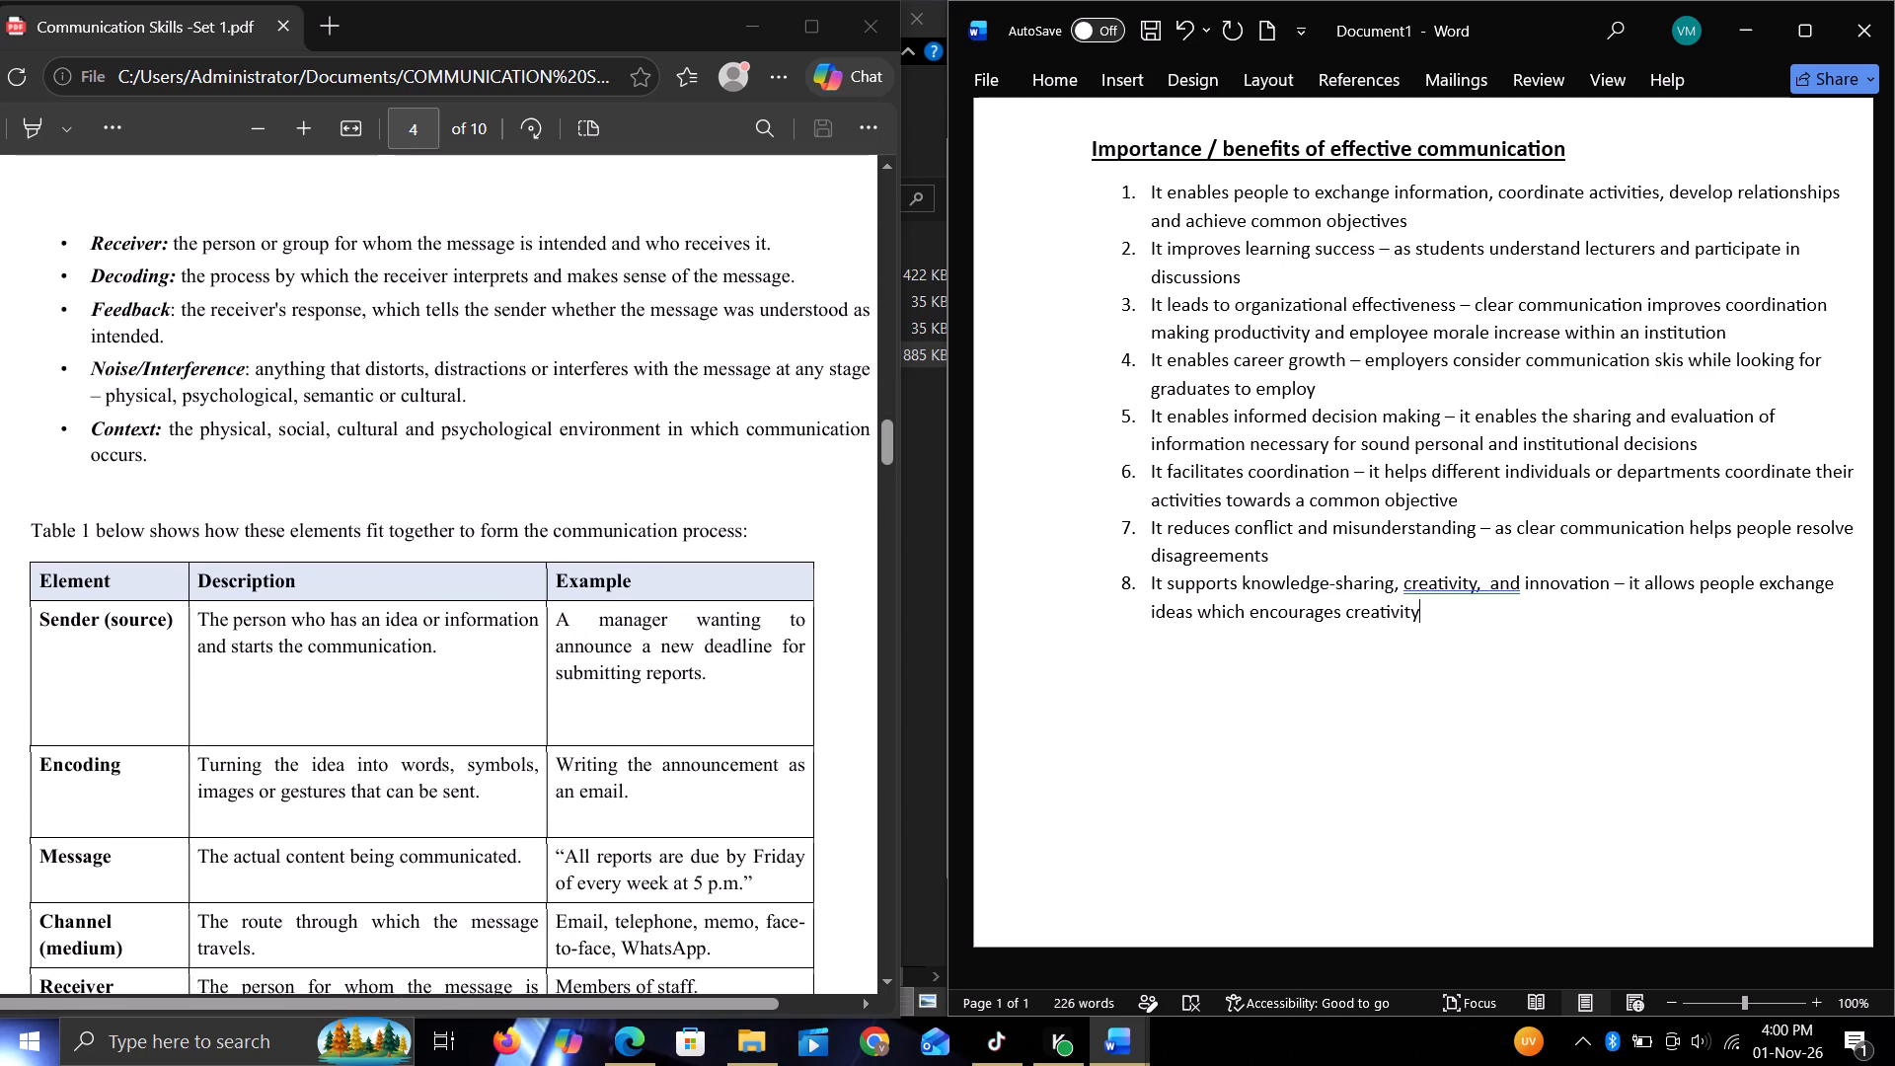
scroll(505, 699, "down", 2)
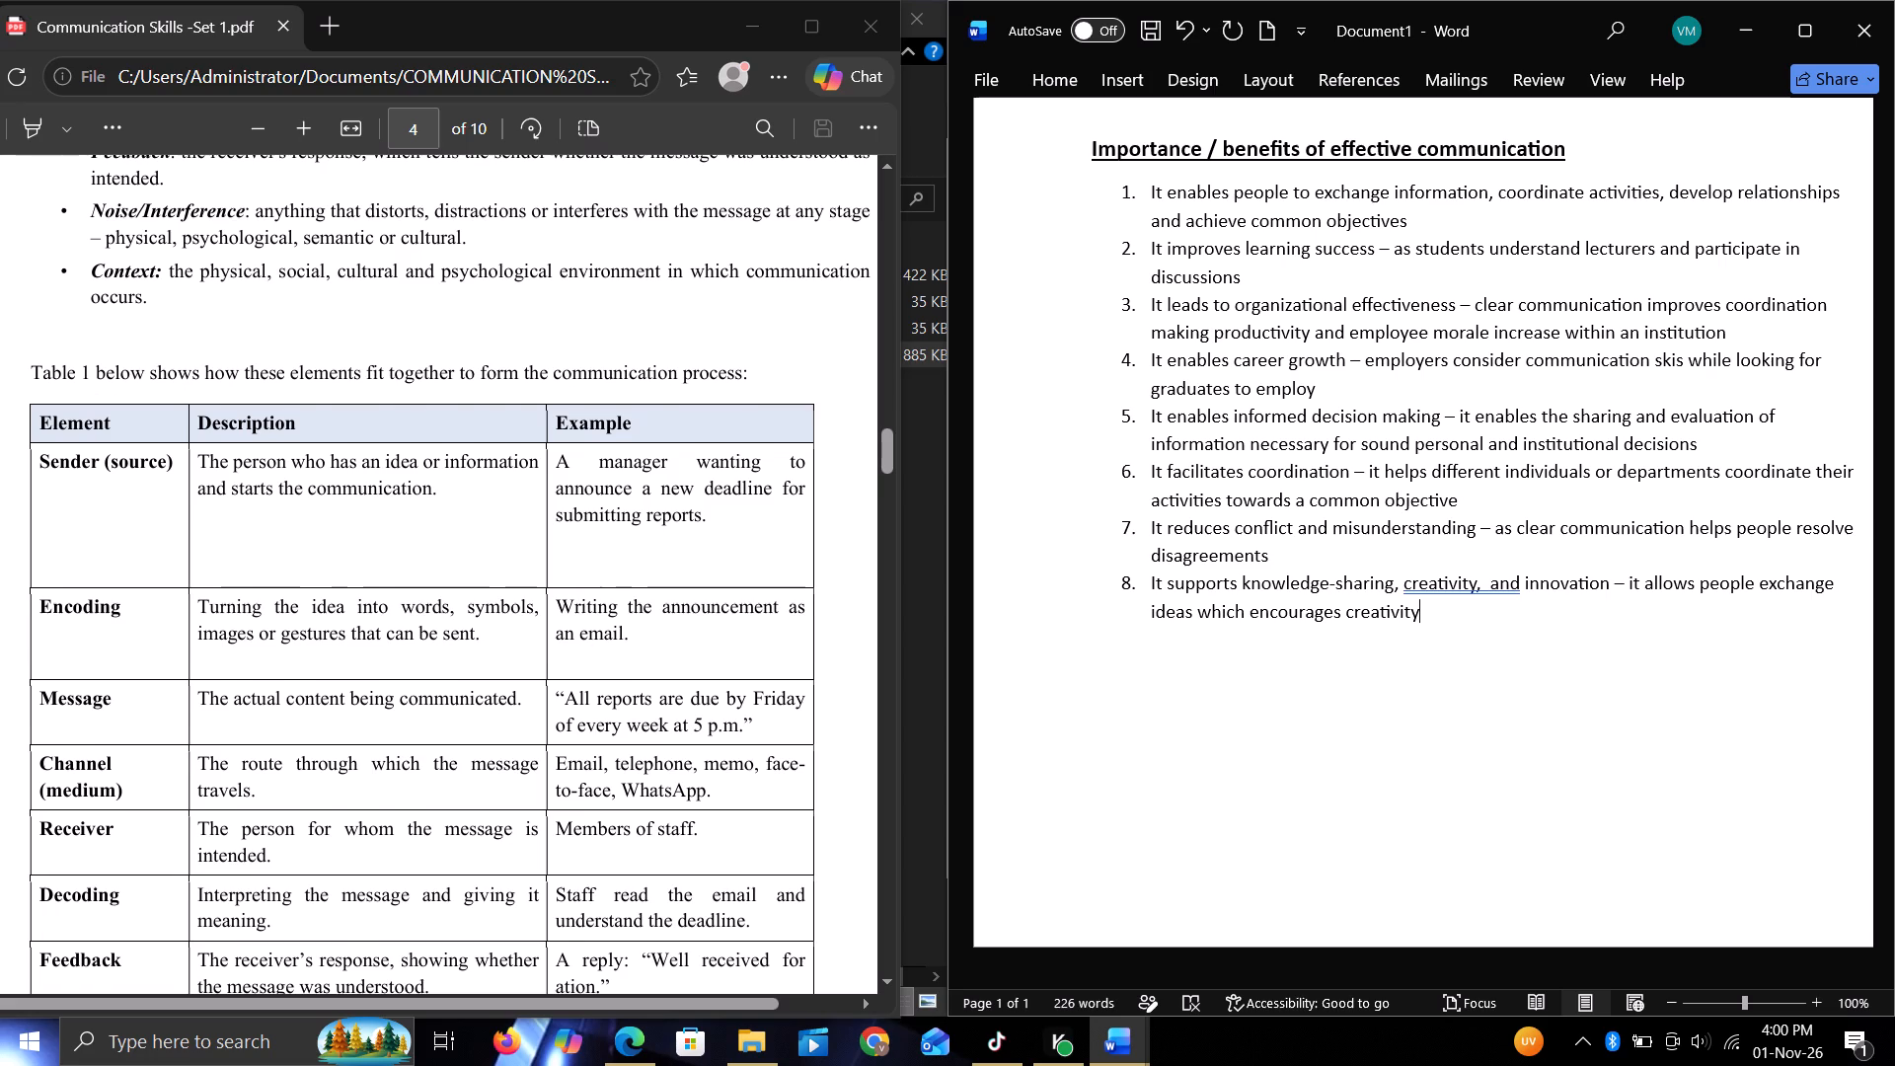
scroll(505, 699, "down", 2)
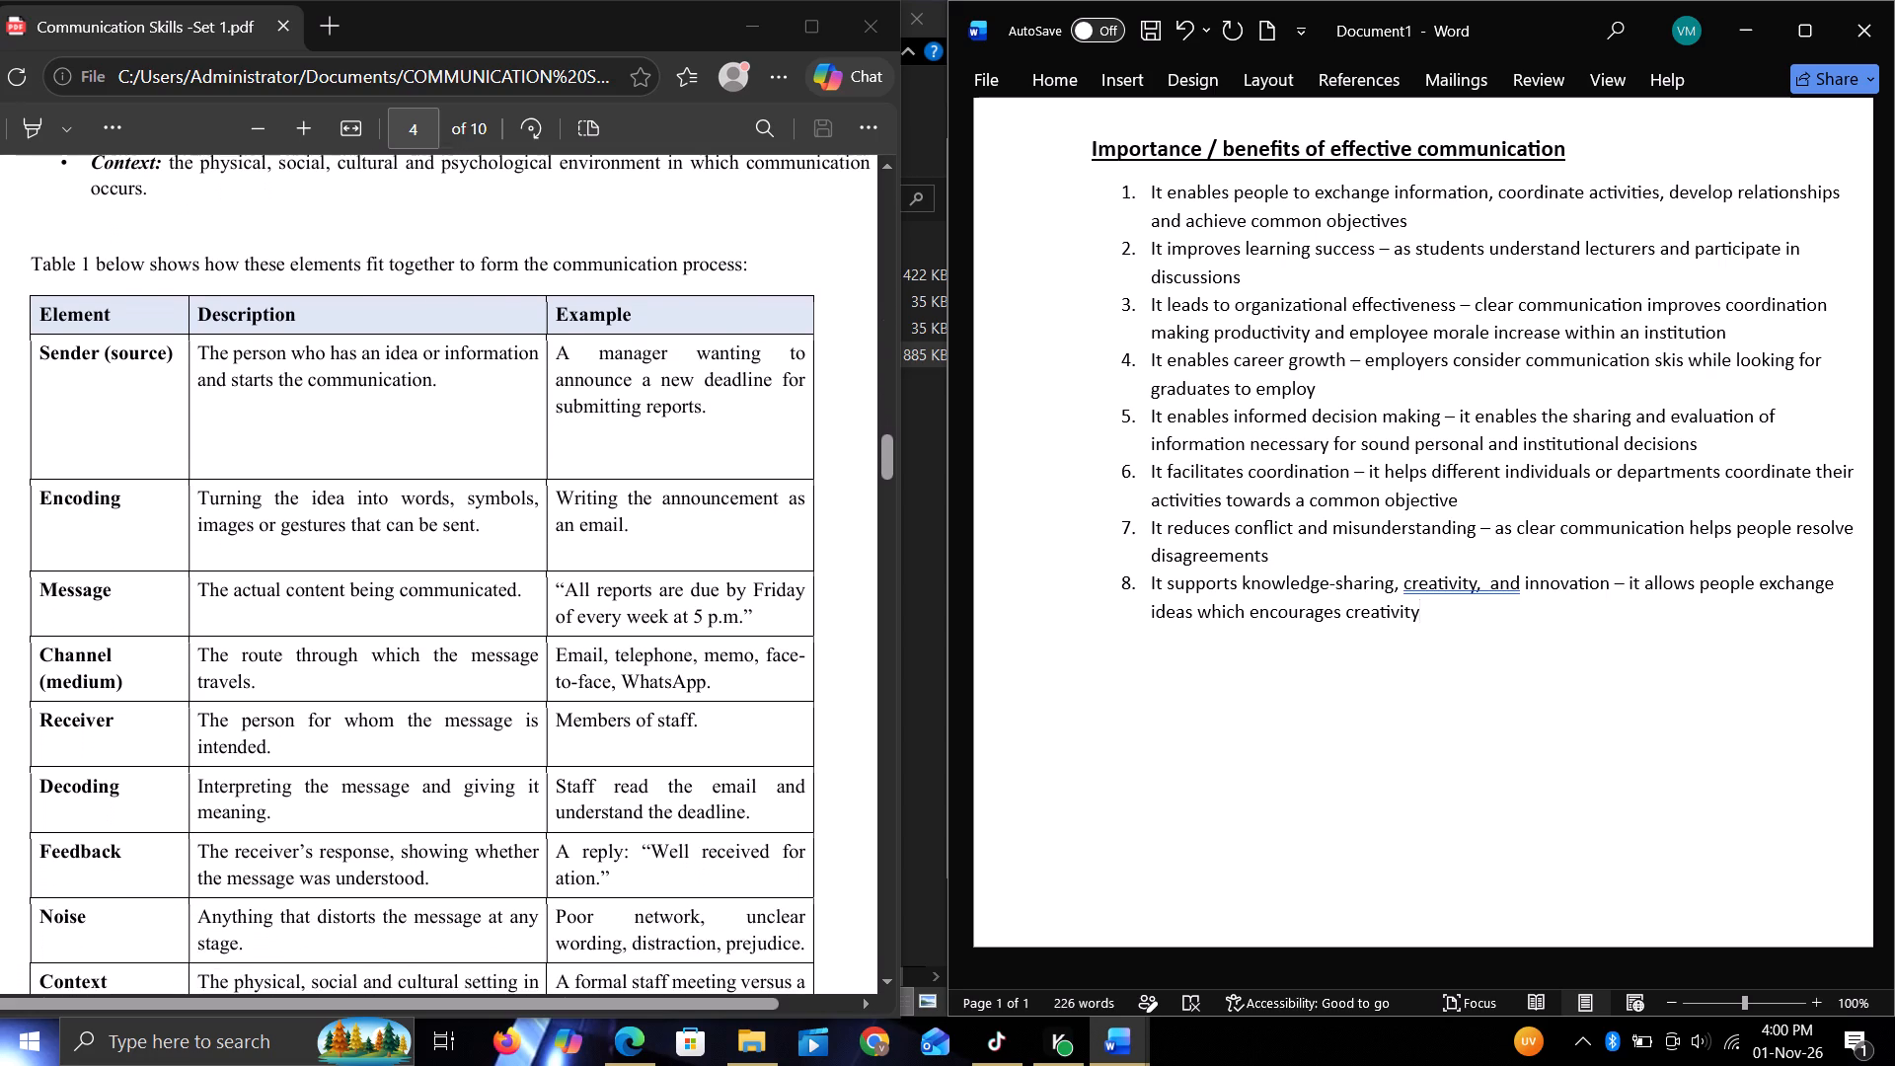
scroll(505, 699, "down", 1)
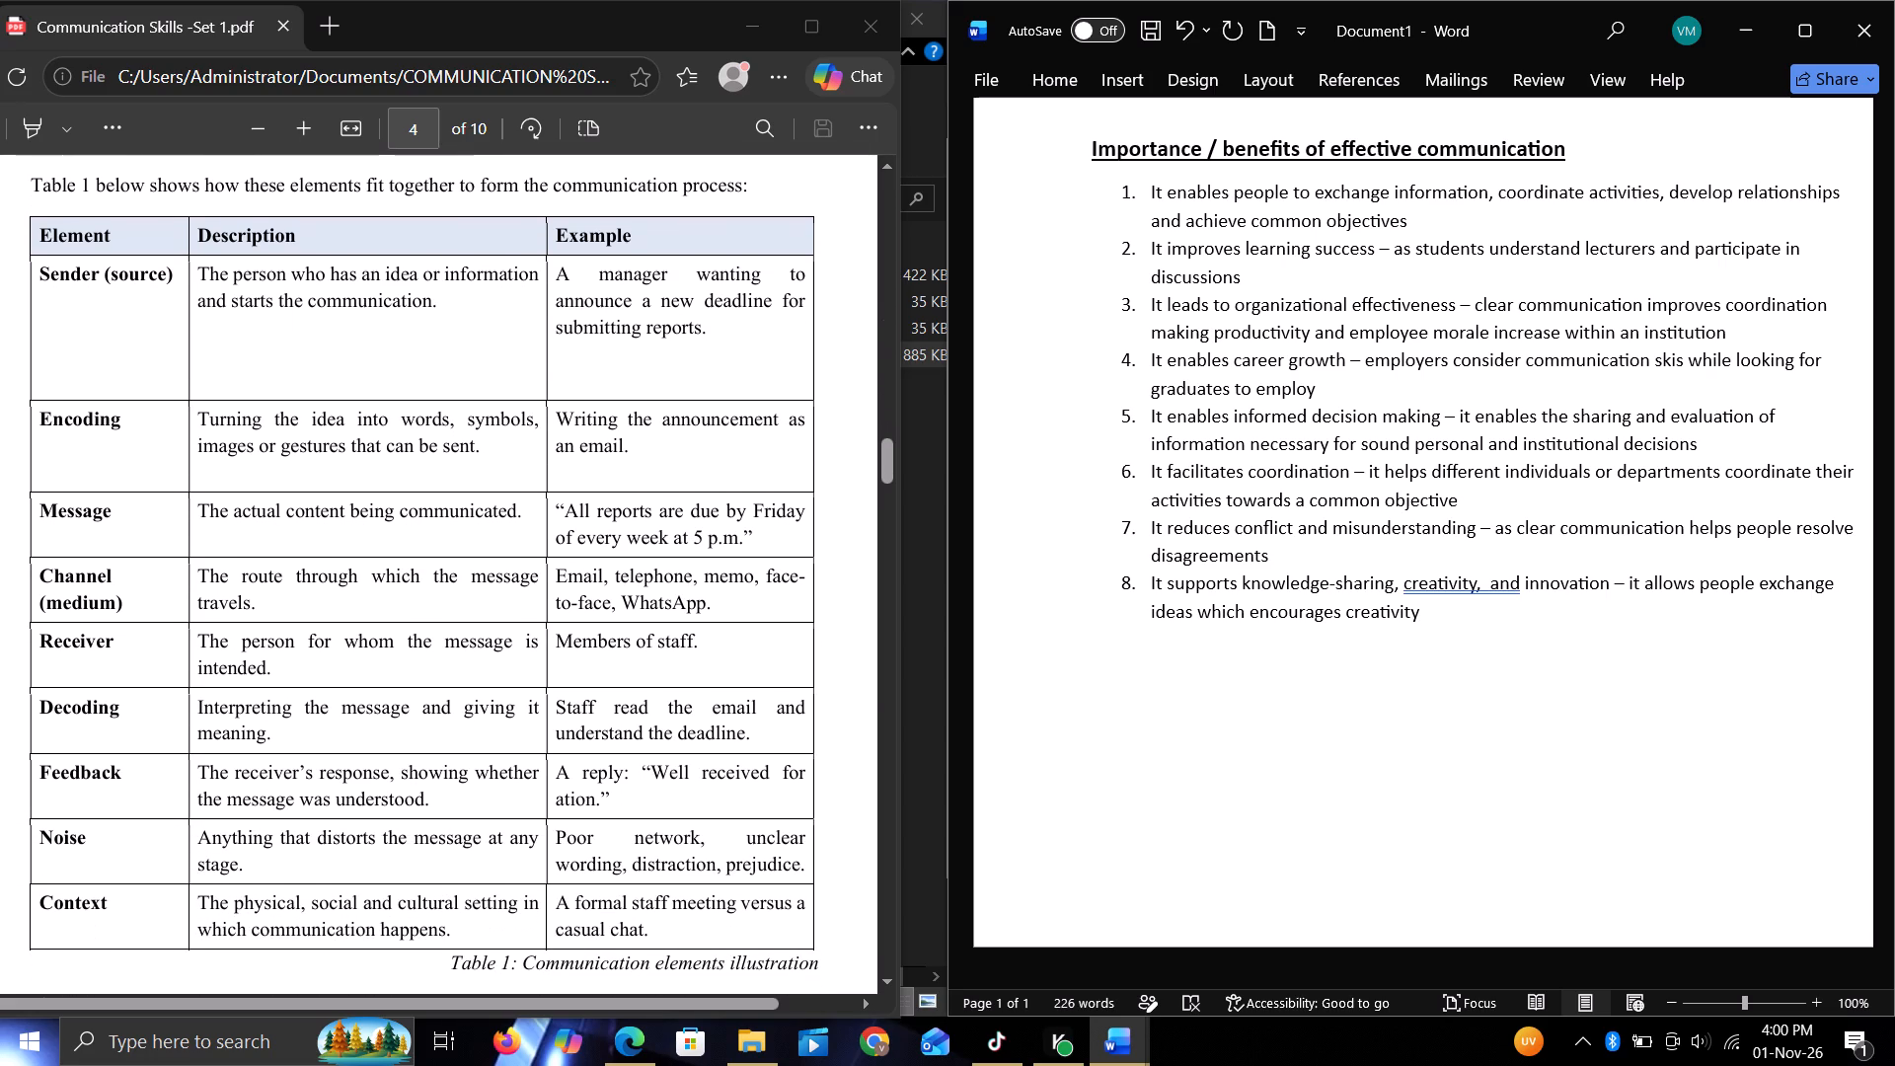
scroll(1147, 665, "down", 1)
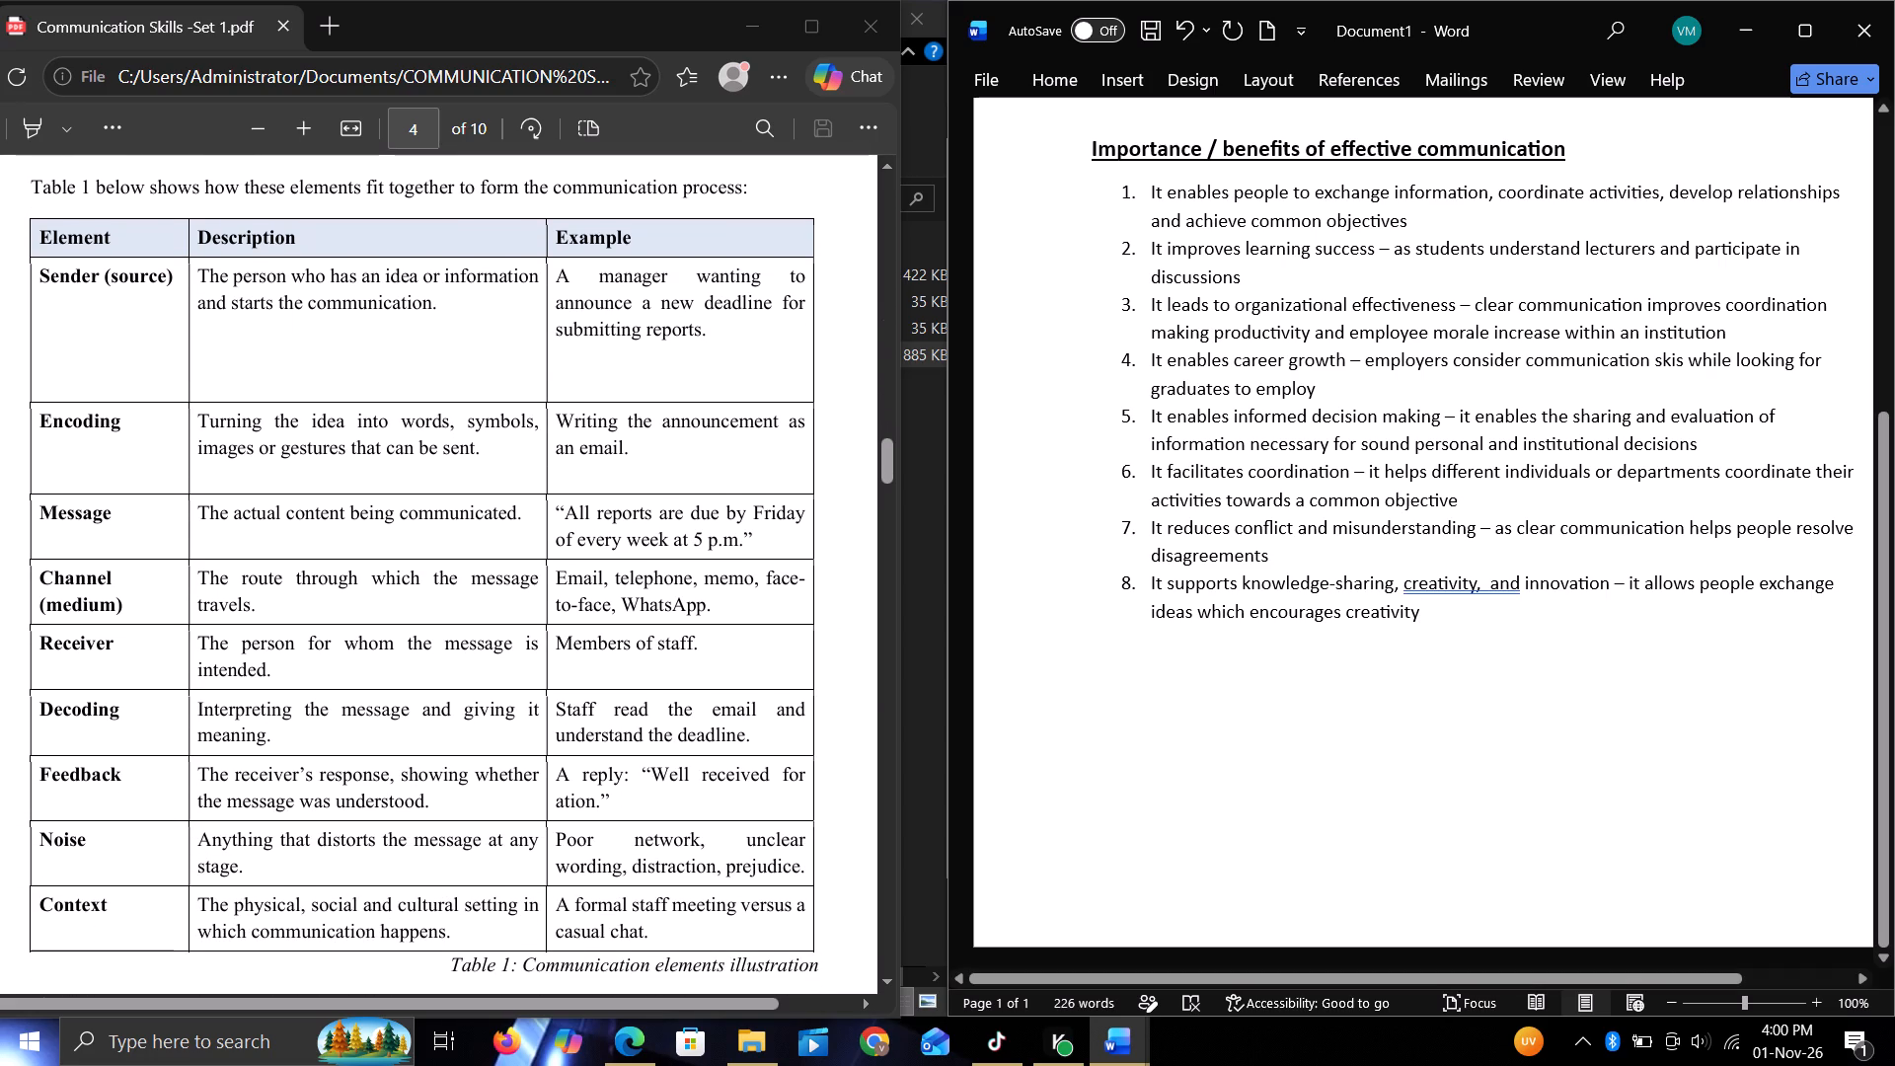
scroll(1147, 665, "down", 1)
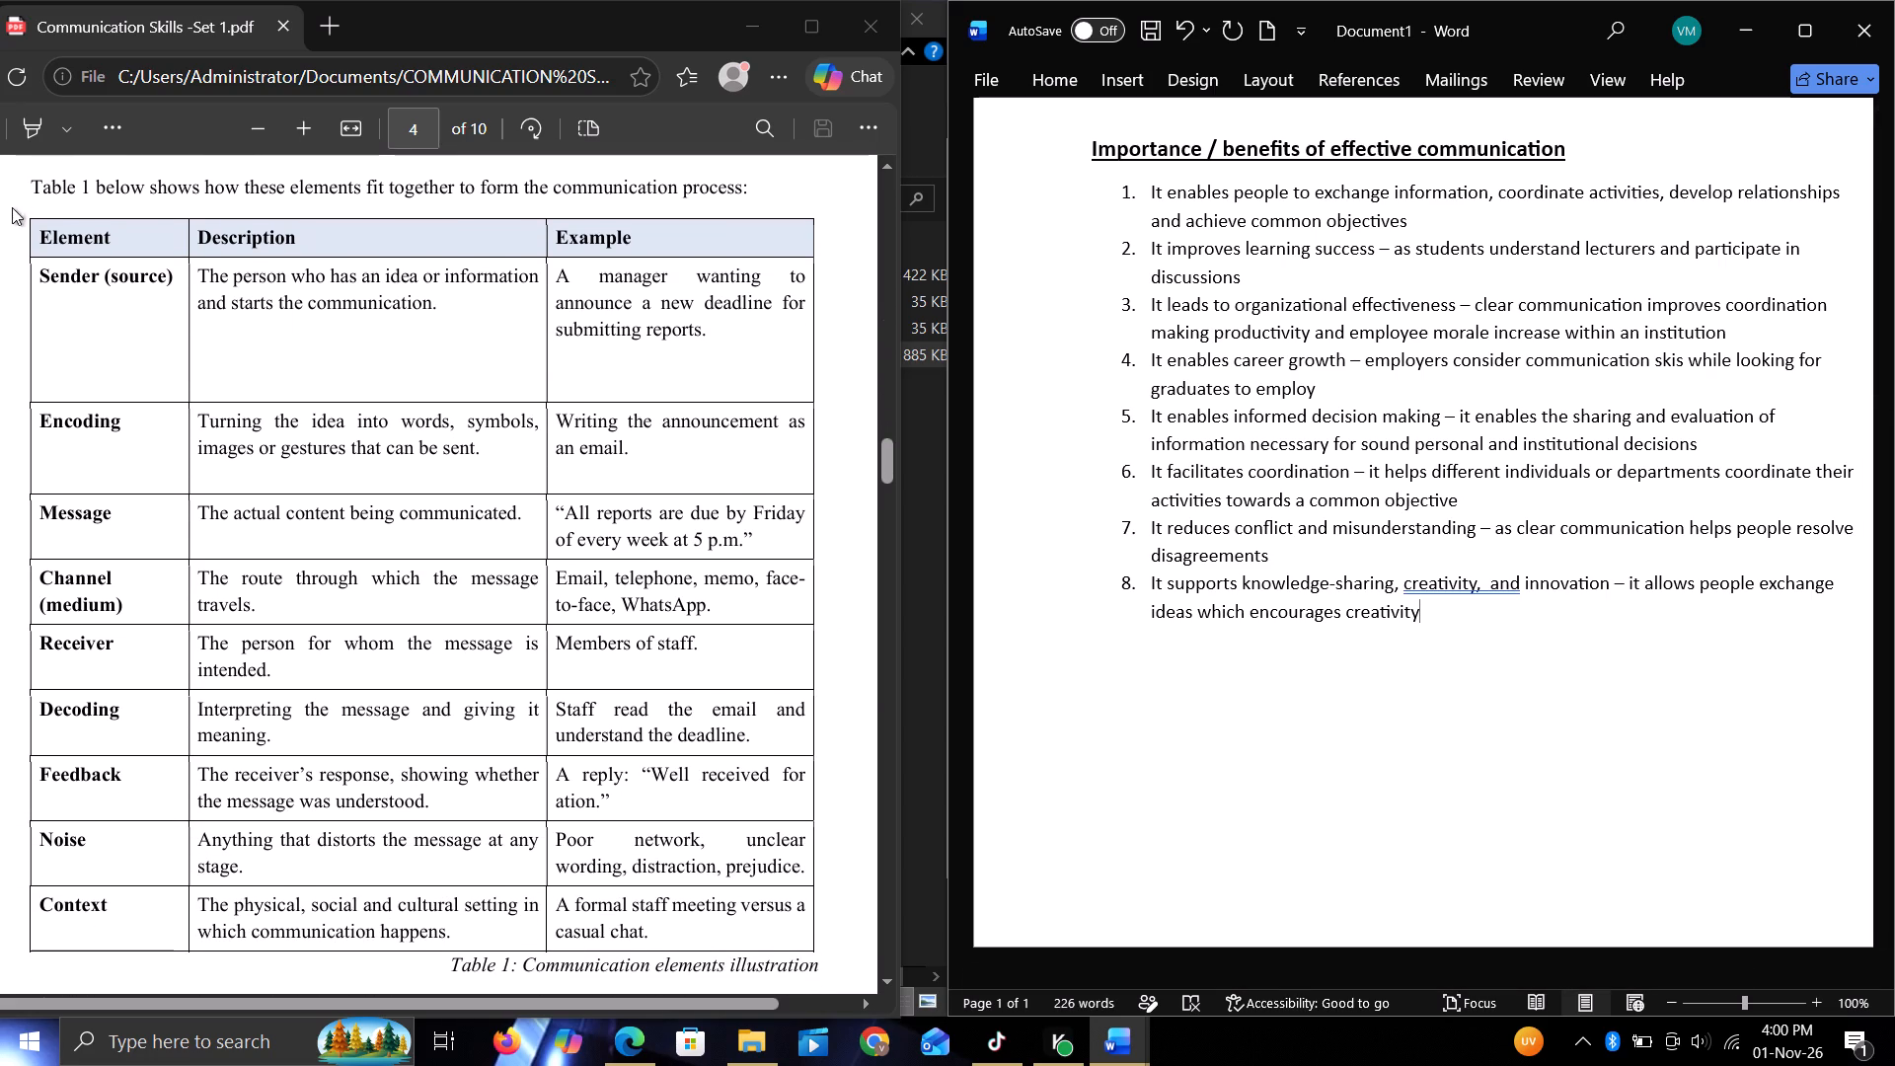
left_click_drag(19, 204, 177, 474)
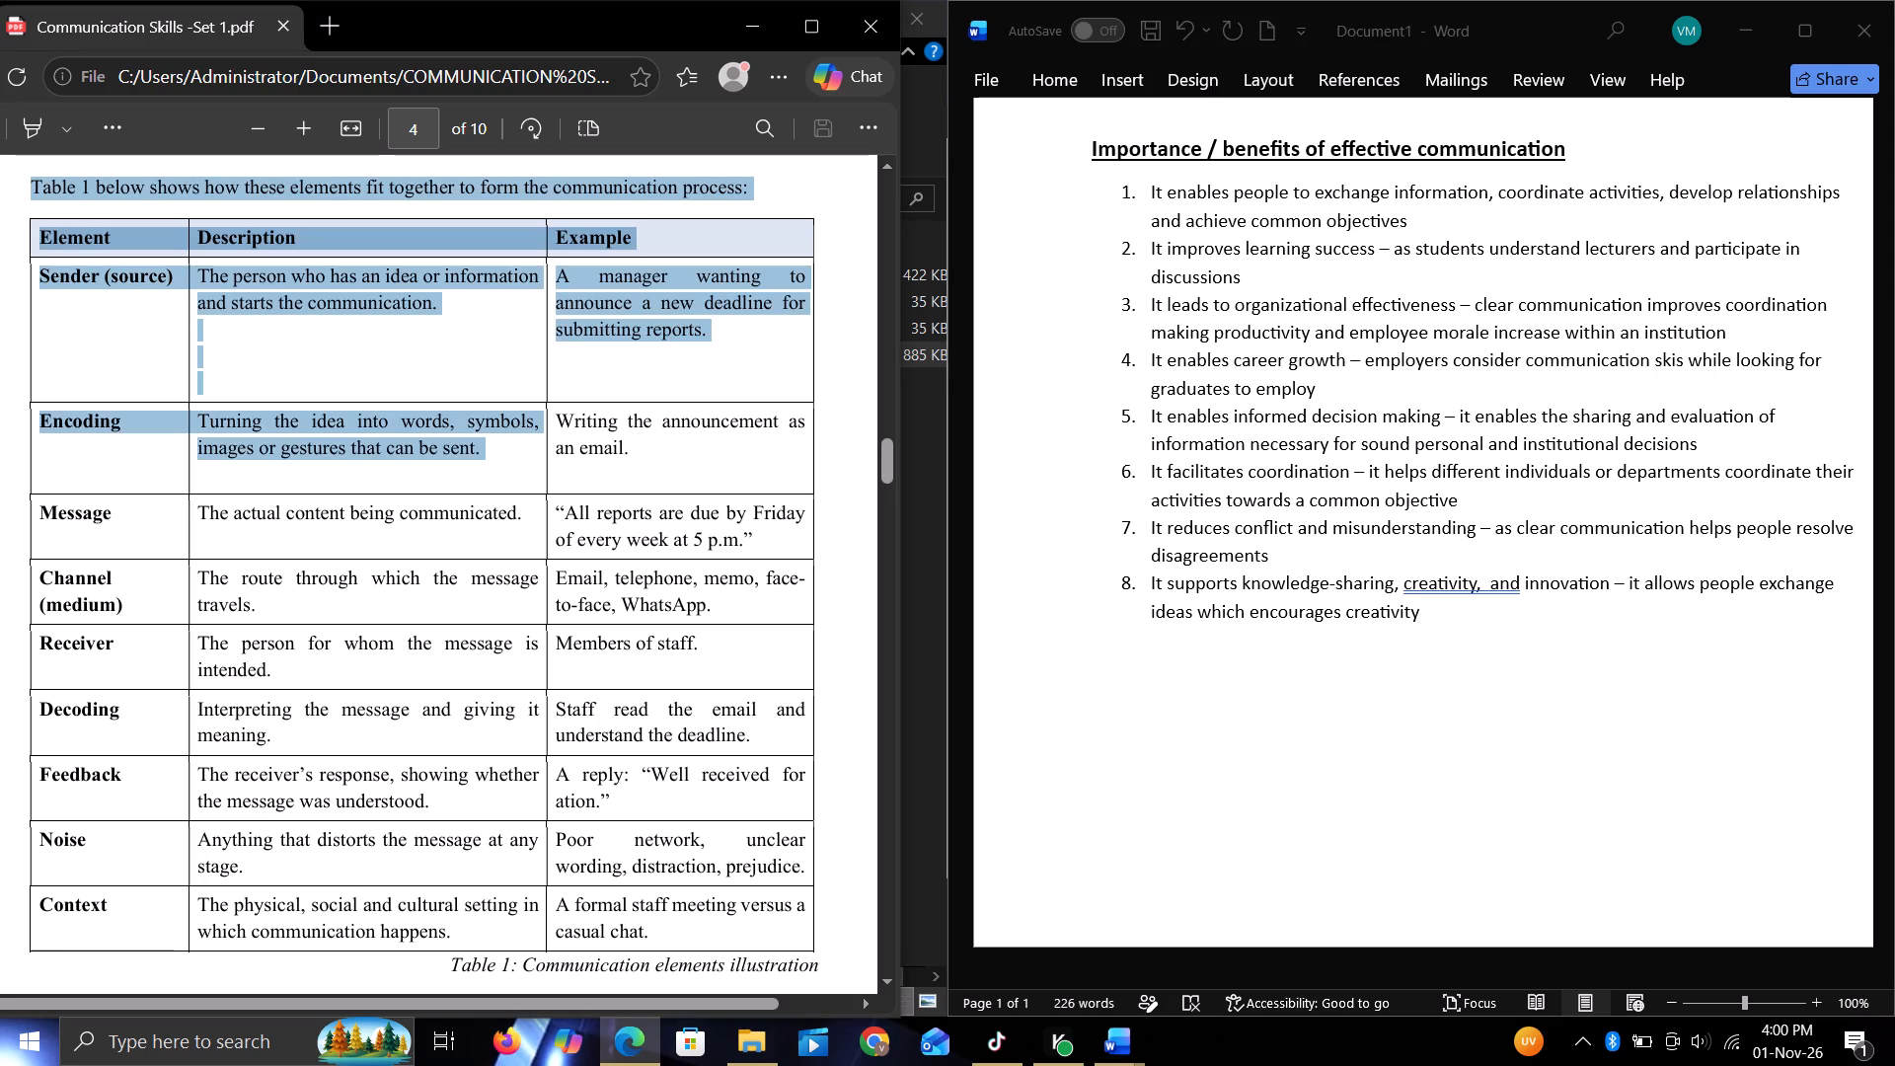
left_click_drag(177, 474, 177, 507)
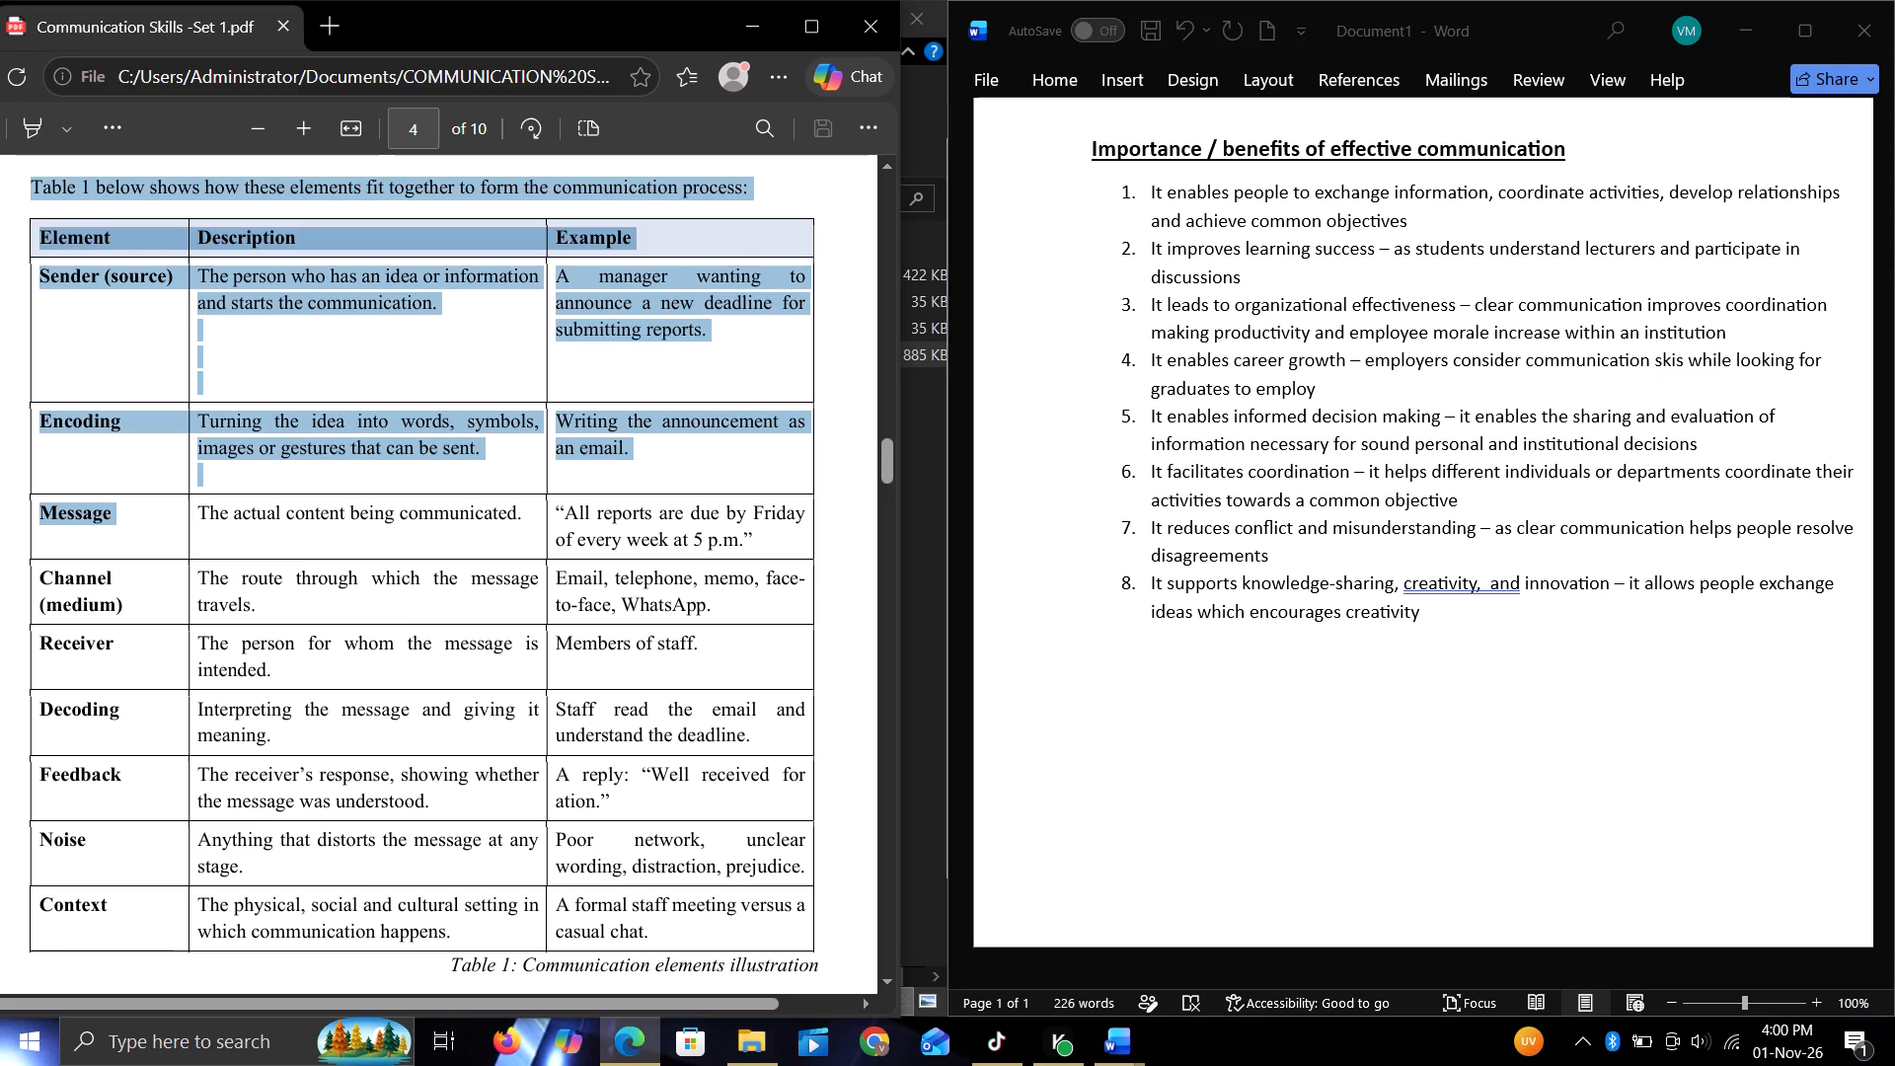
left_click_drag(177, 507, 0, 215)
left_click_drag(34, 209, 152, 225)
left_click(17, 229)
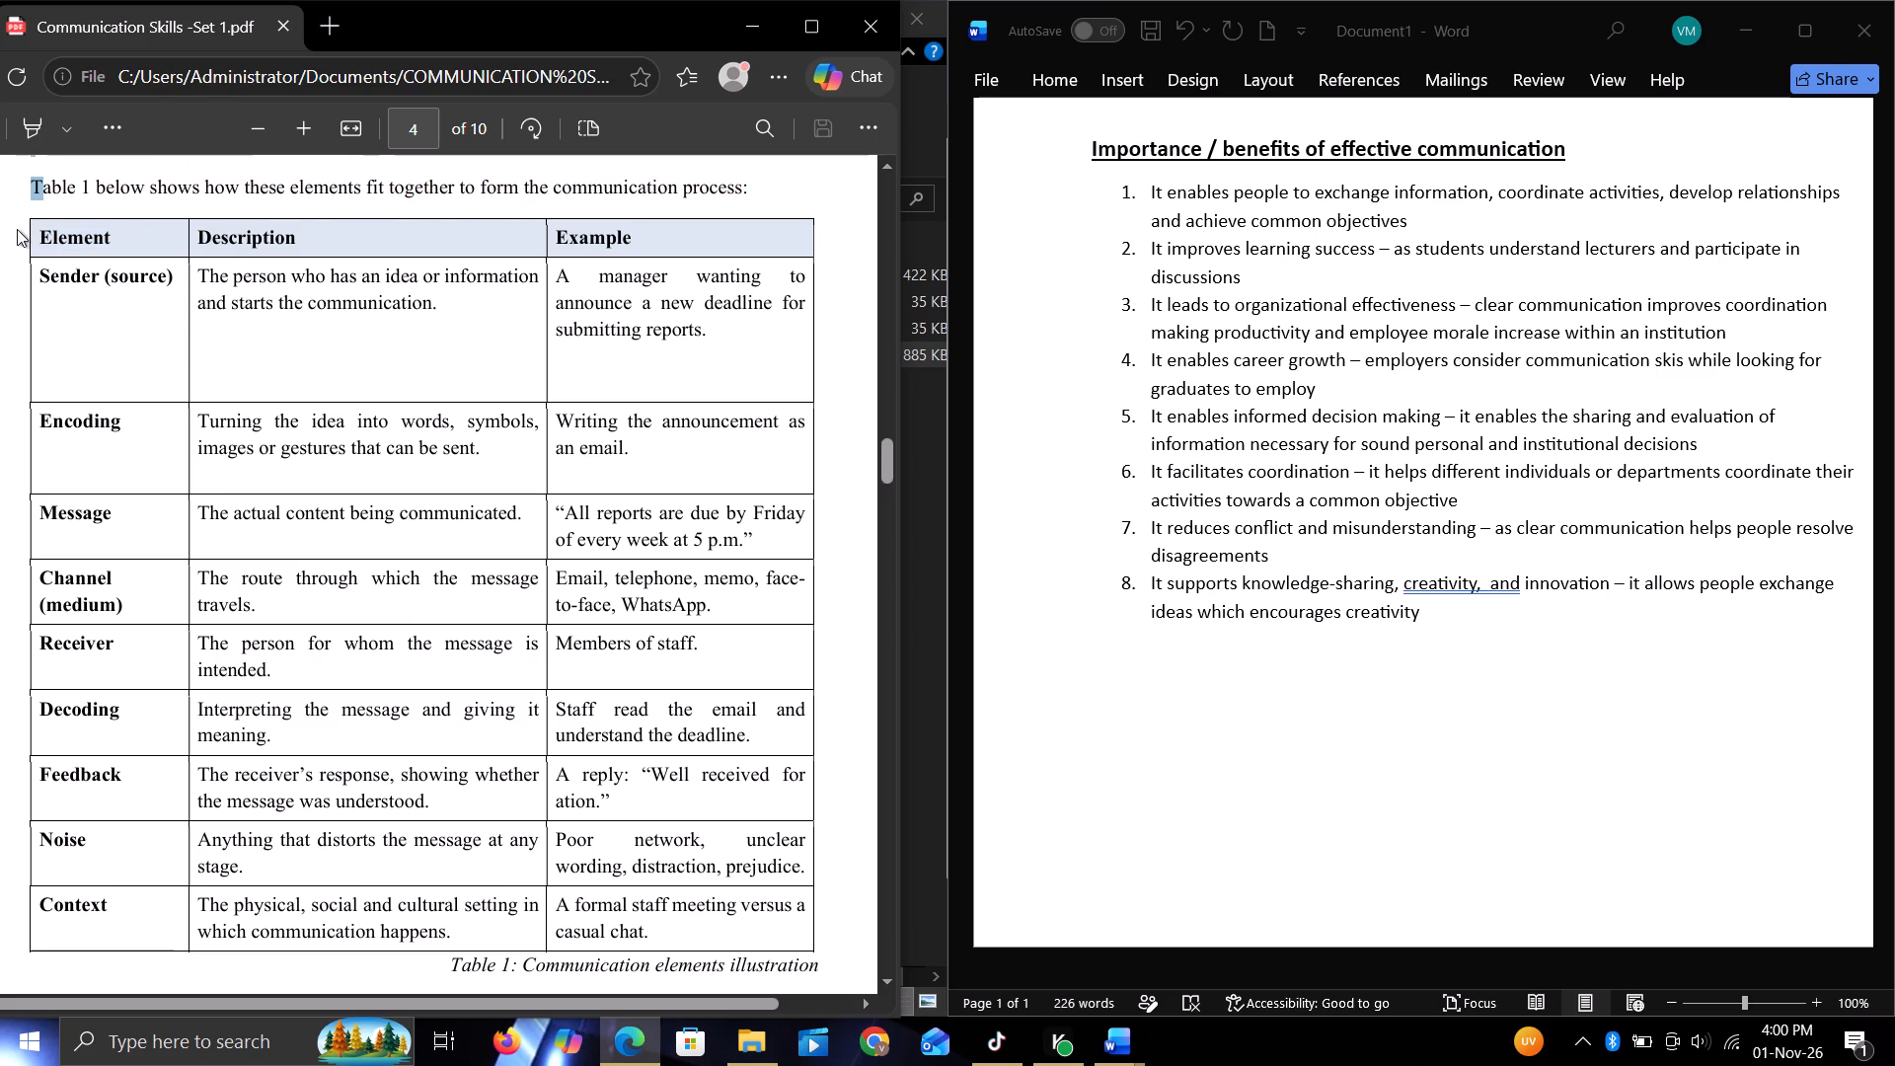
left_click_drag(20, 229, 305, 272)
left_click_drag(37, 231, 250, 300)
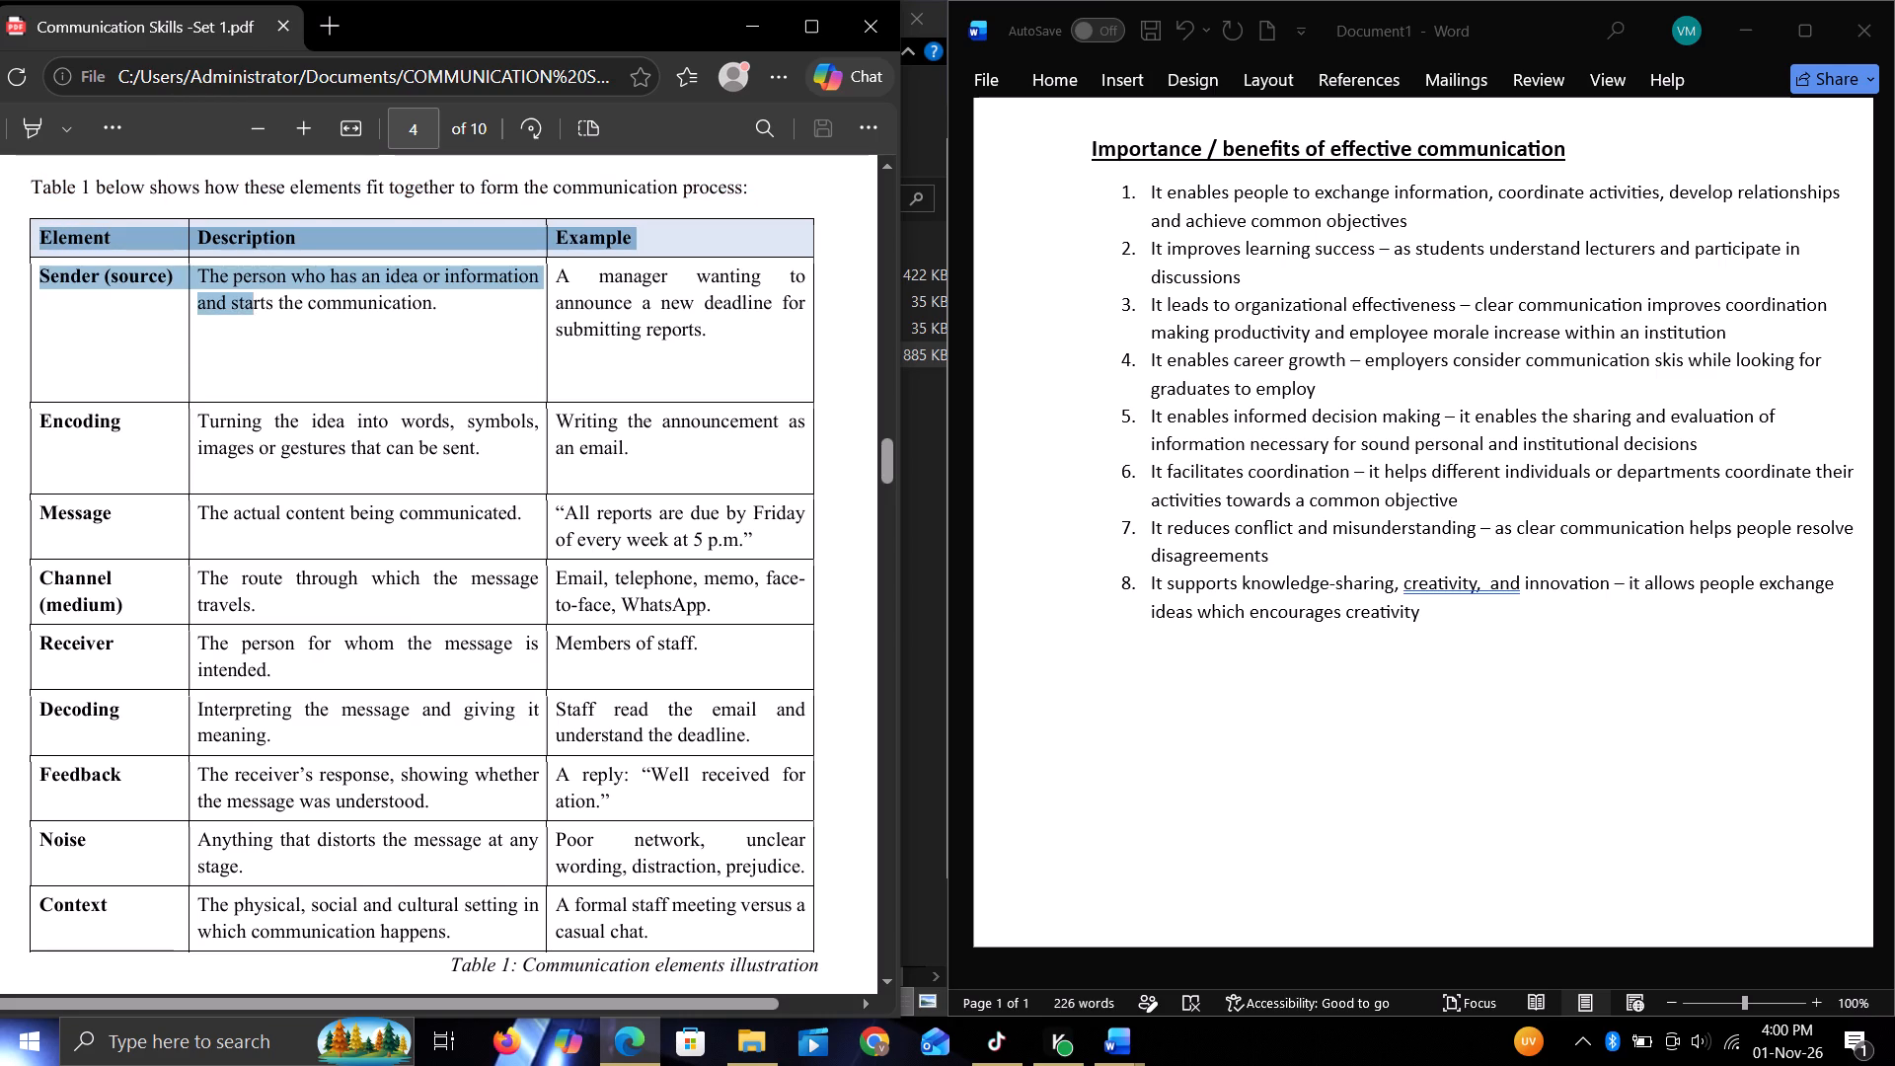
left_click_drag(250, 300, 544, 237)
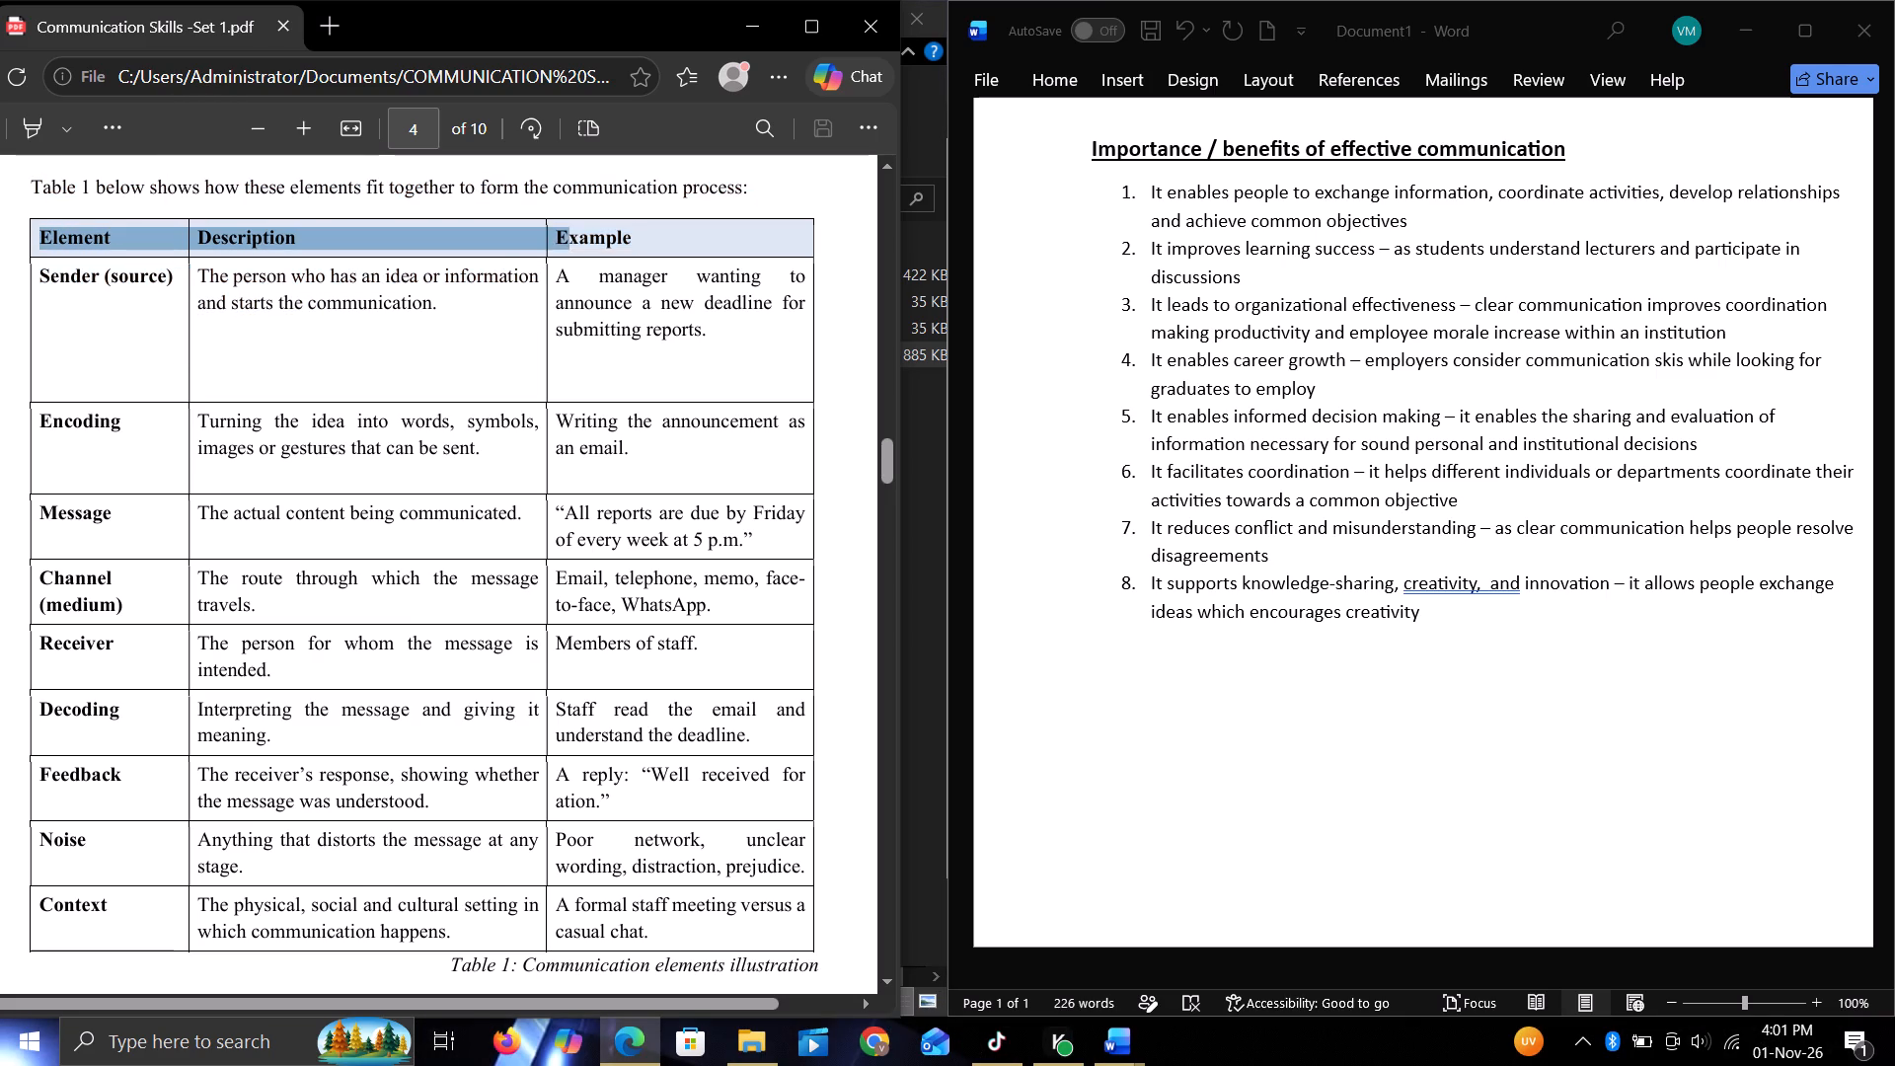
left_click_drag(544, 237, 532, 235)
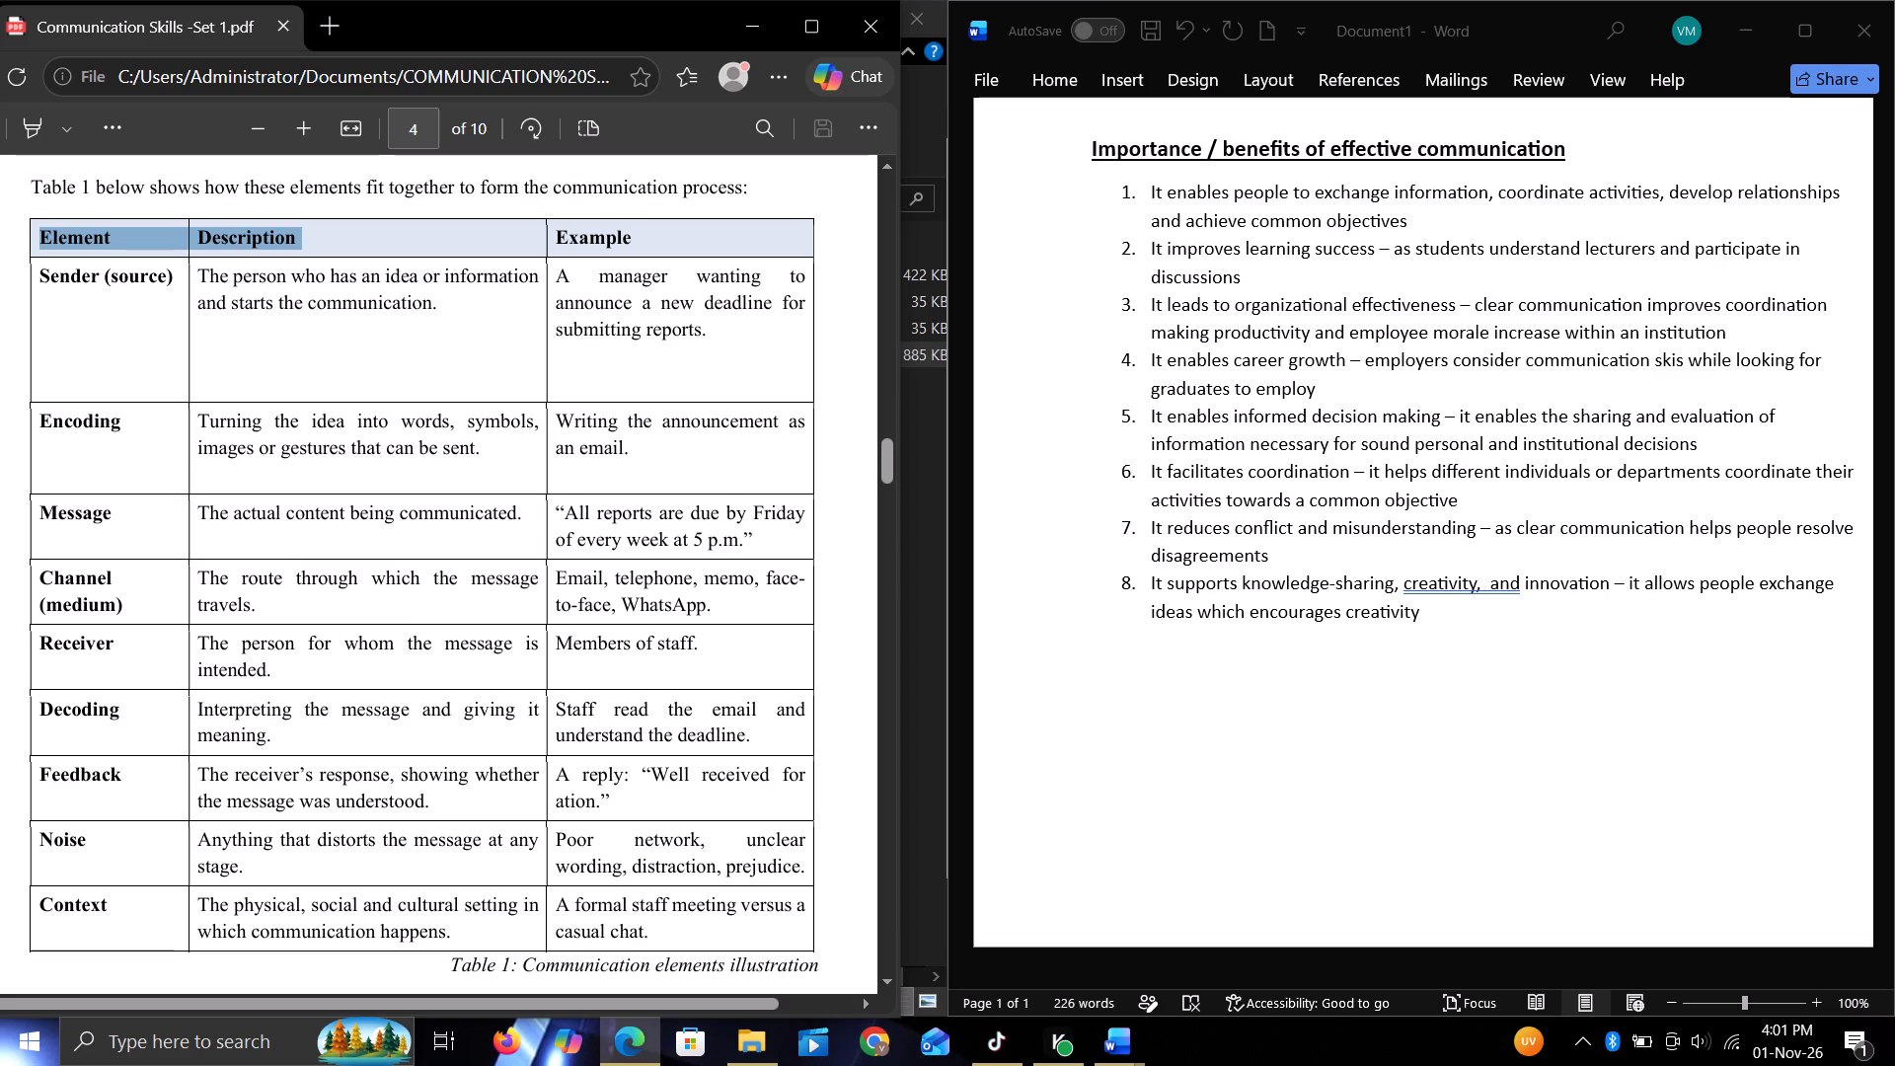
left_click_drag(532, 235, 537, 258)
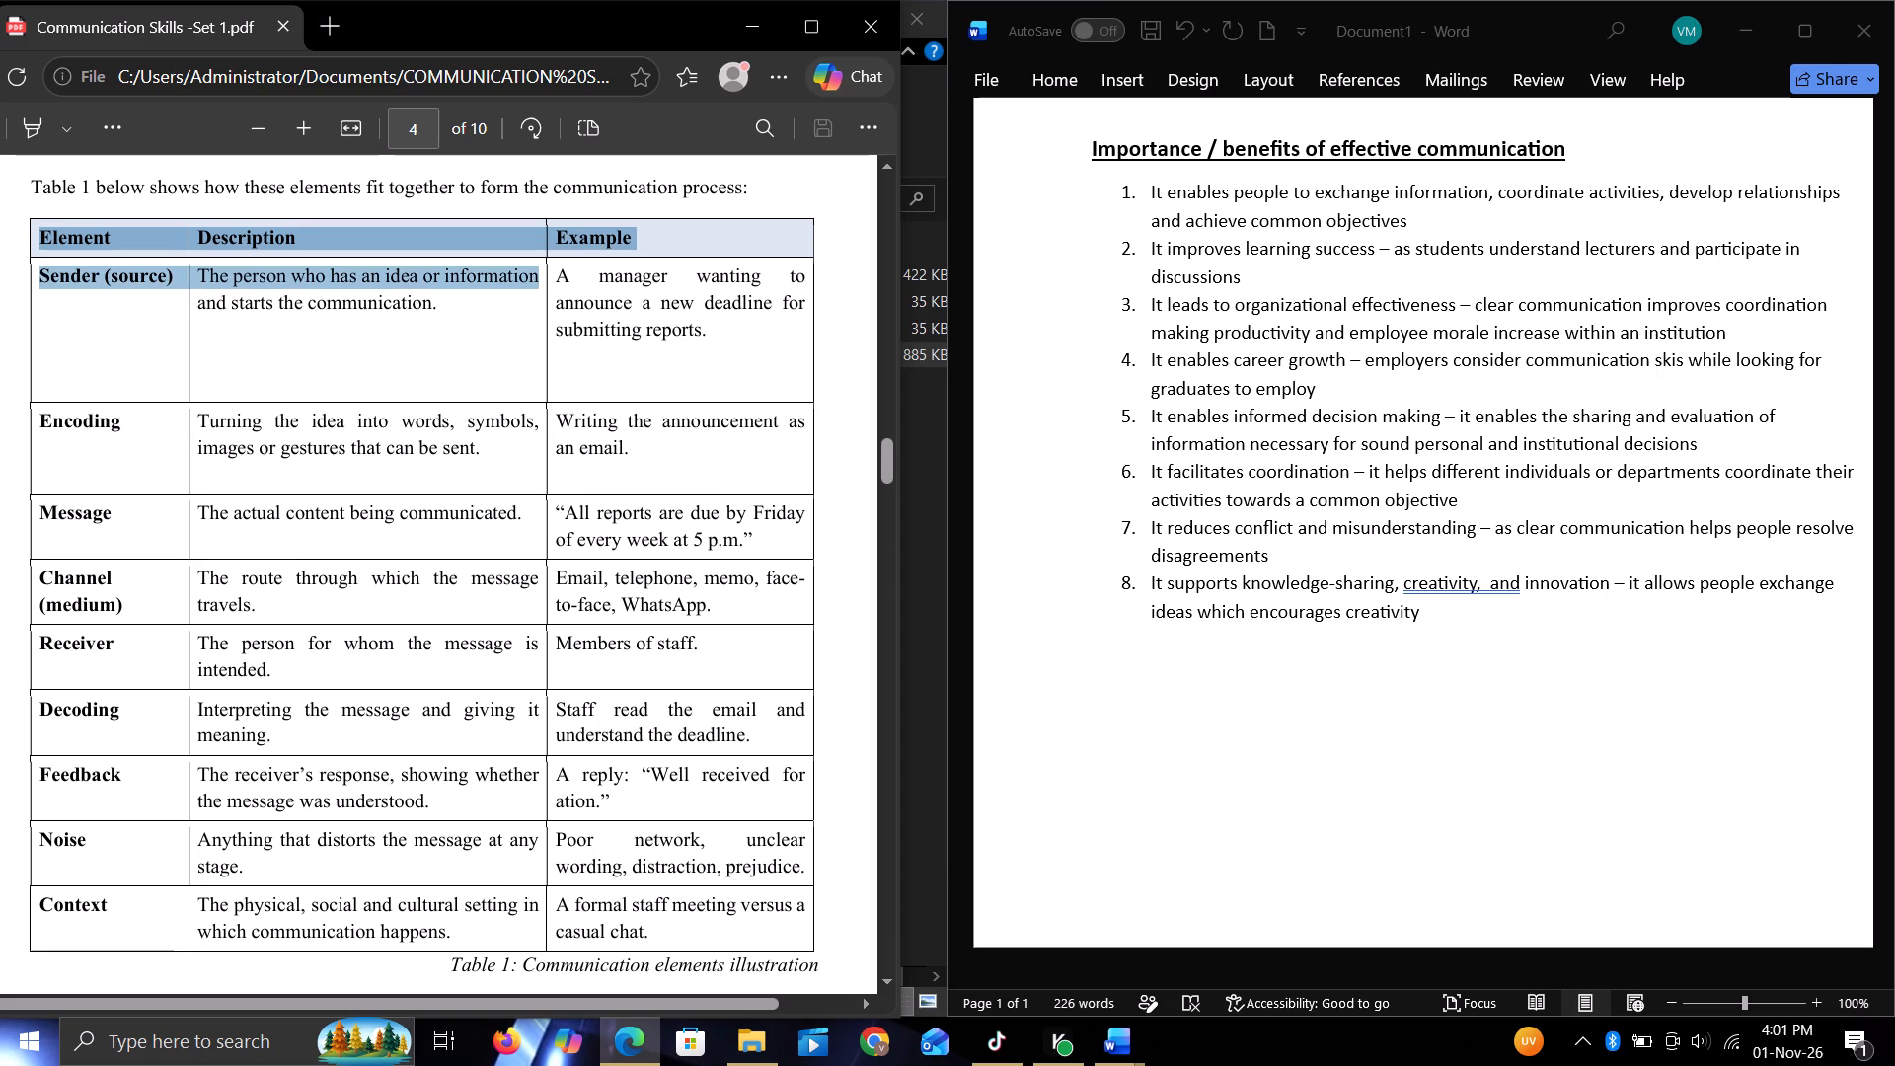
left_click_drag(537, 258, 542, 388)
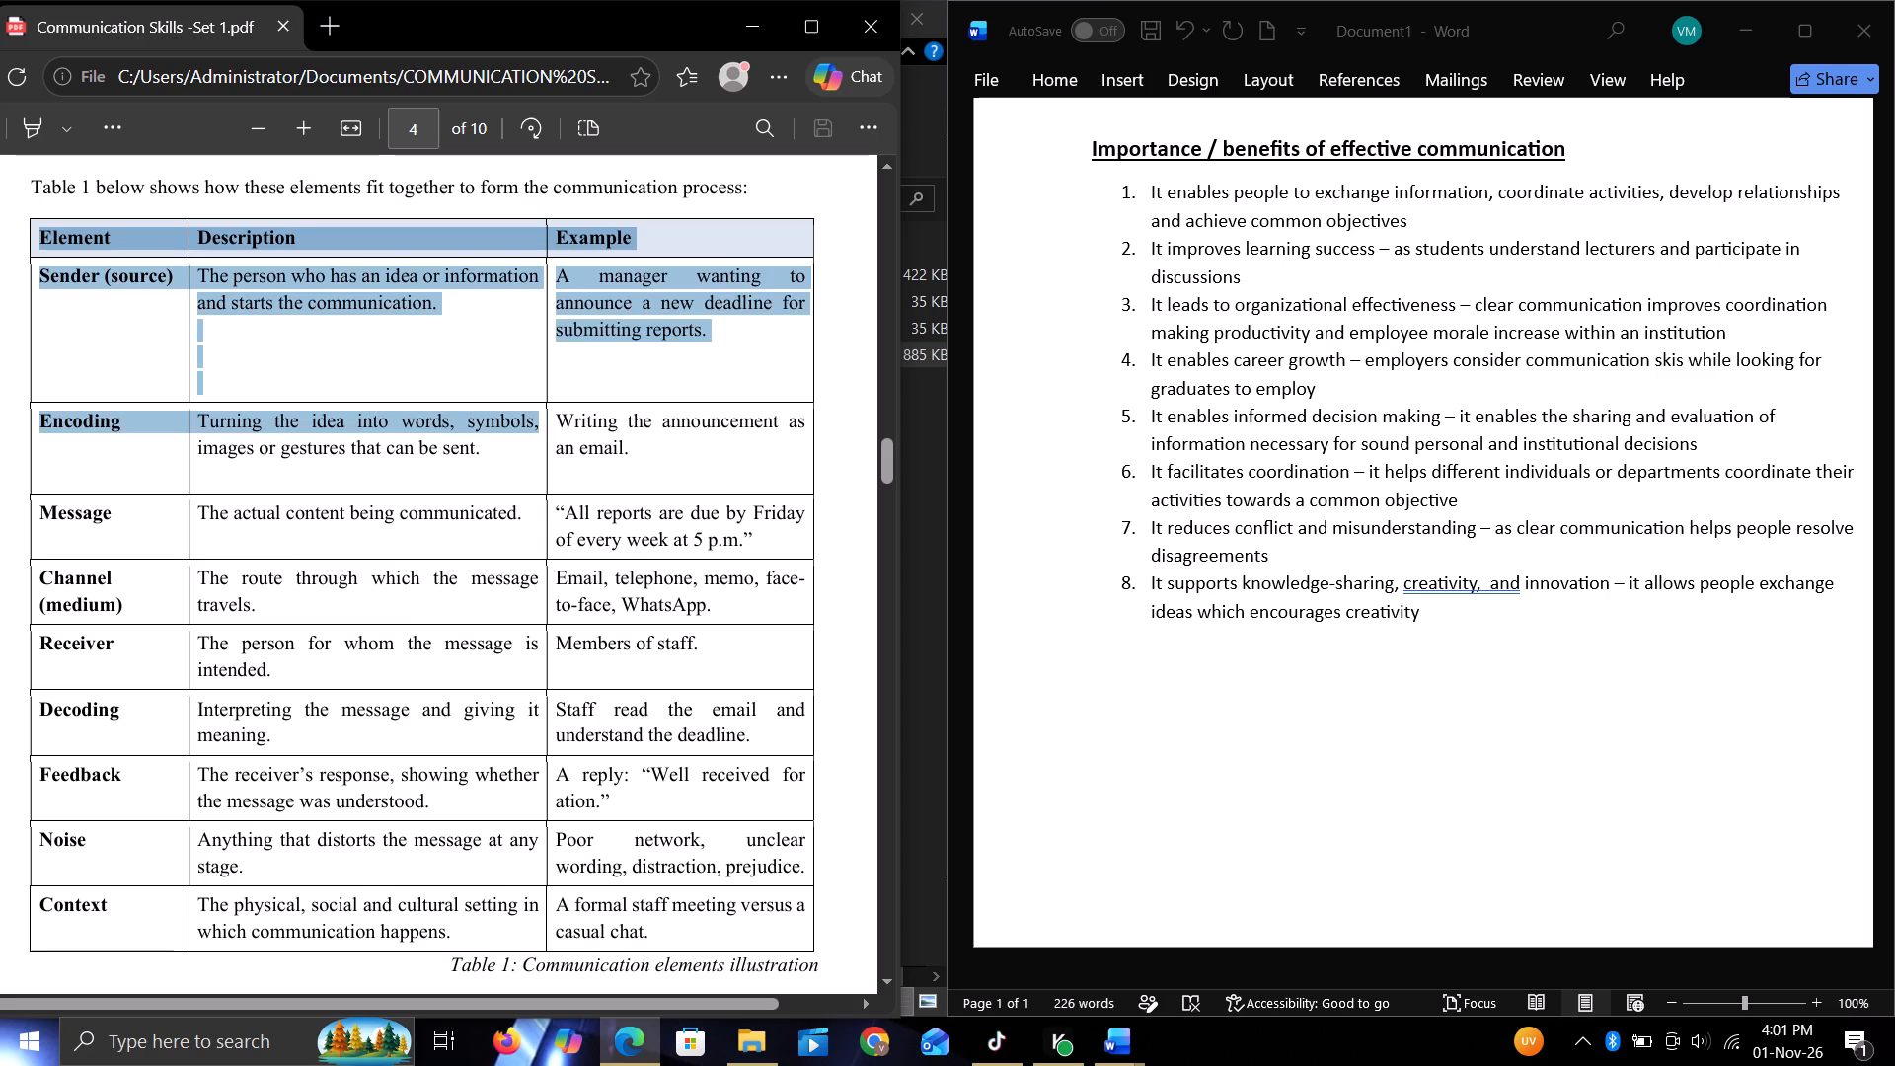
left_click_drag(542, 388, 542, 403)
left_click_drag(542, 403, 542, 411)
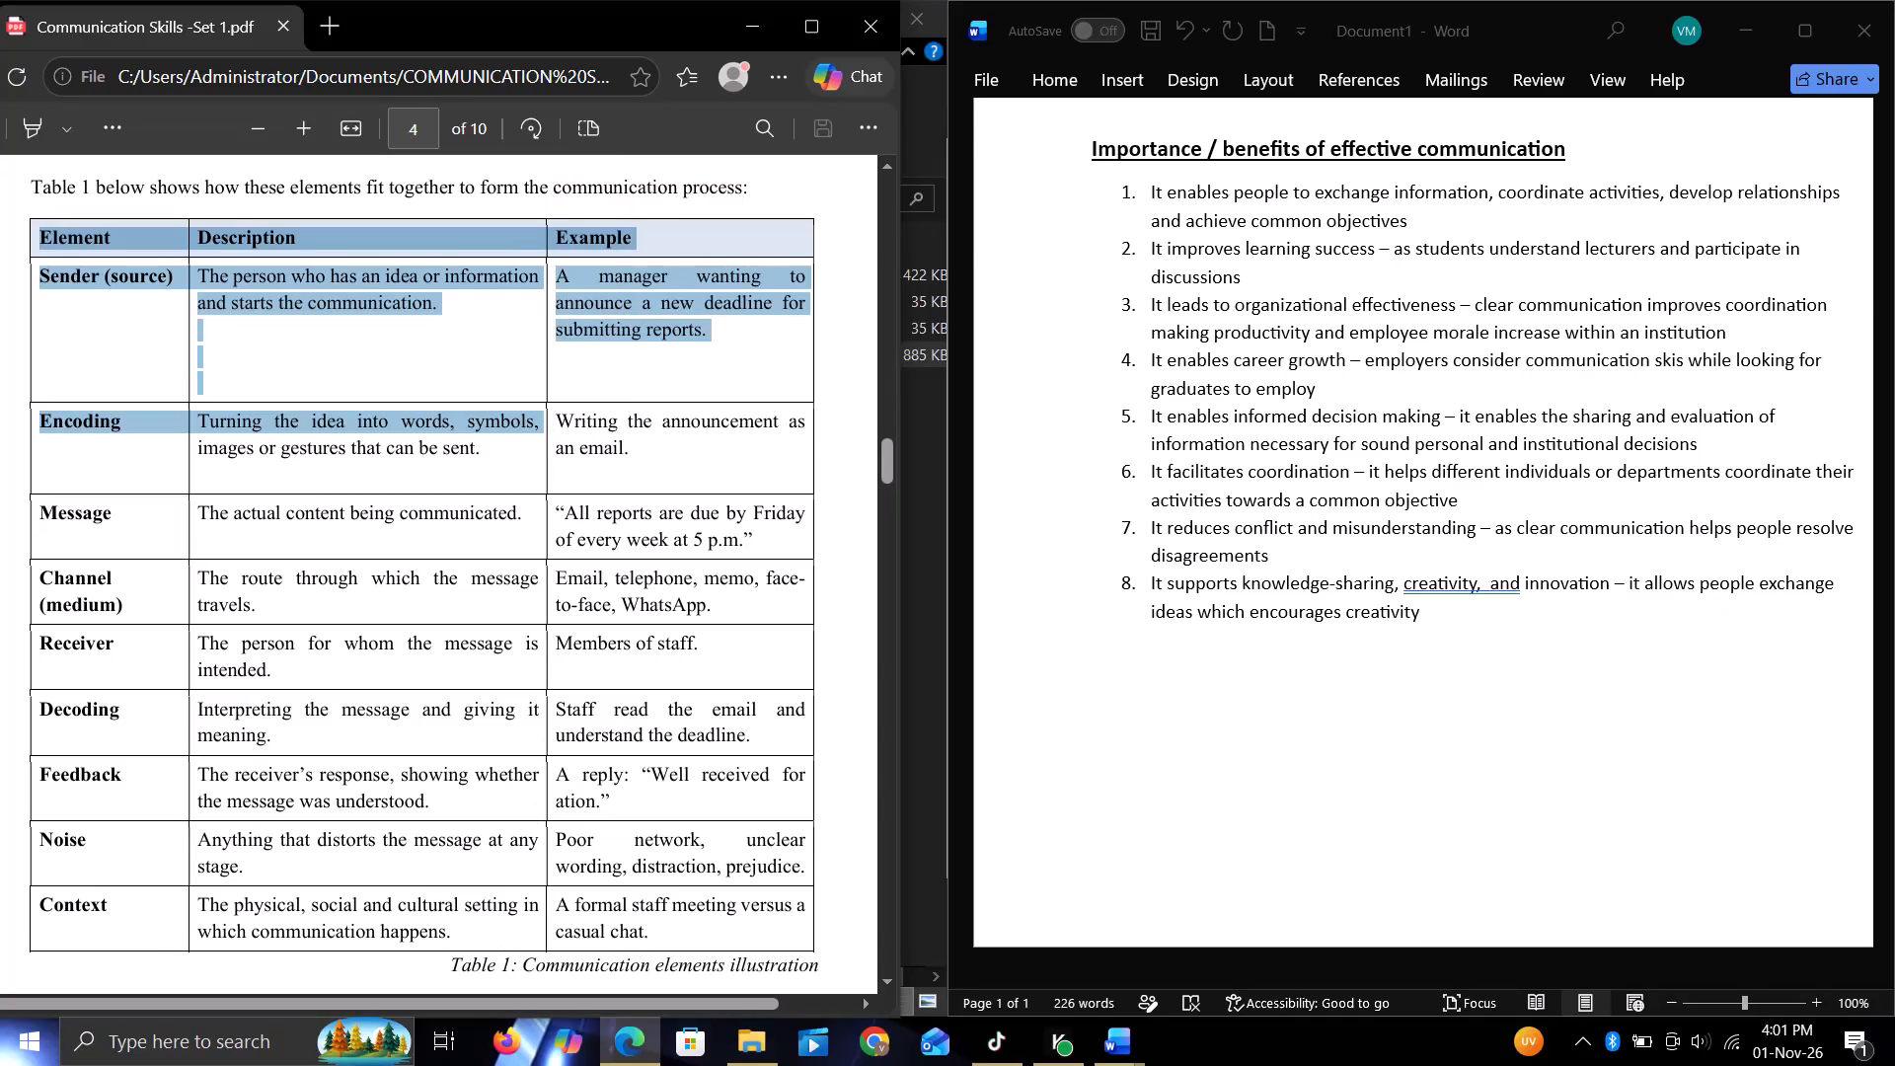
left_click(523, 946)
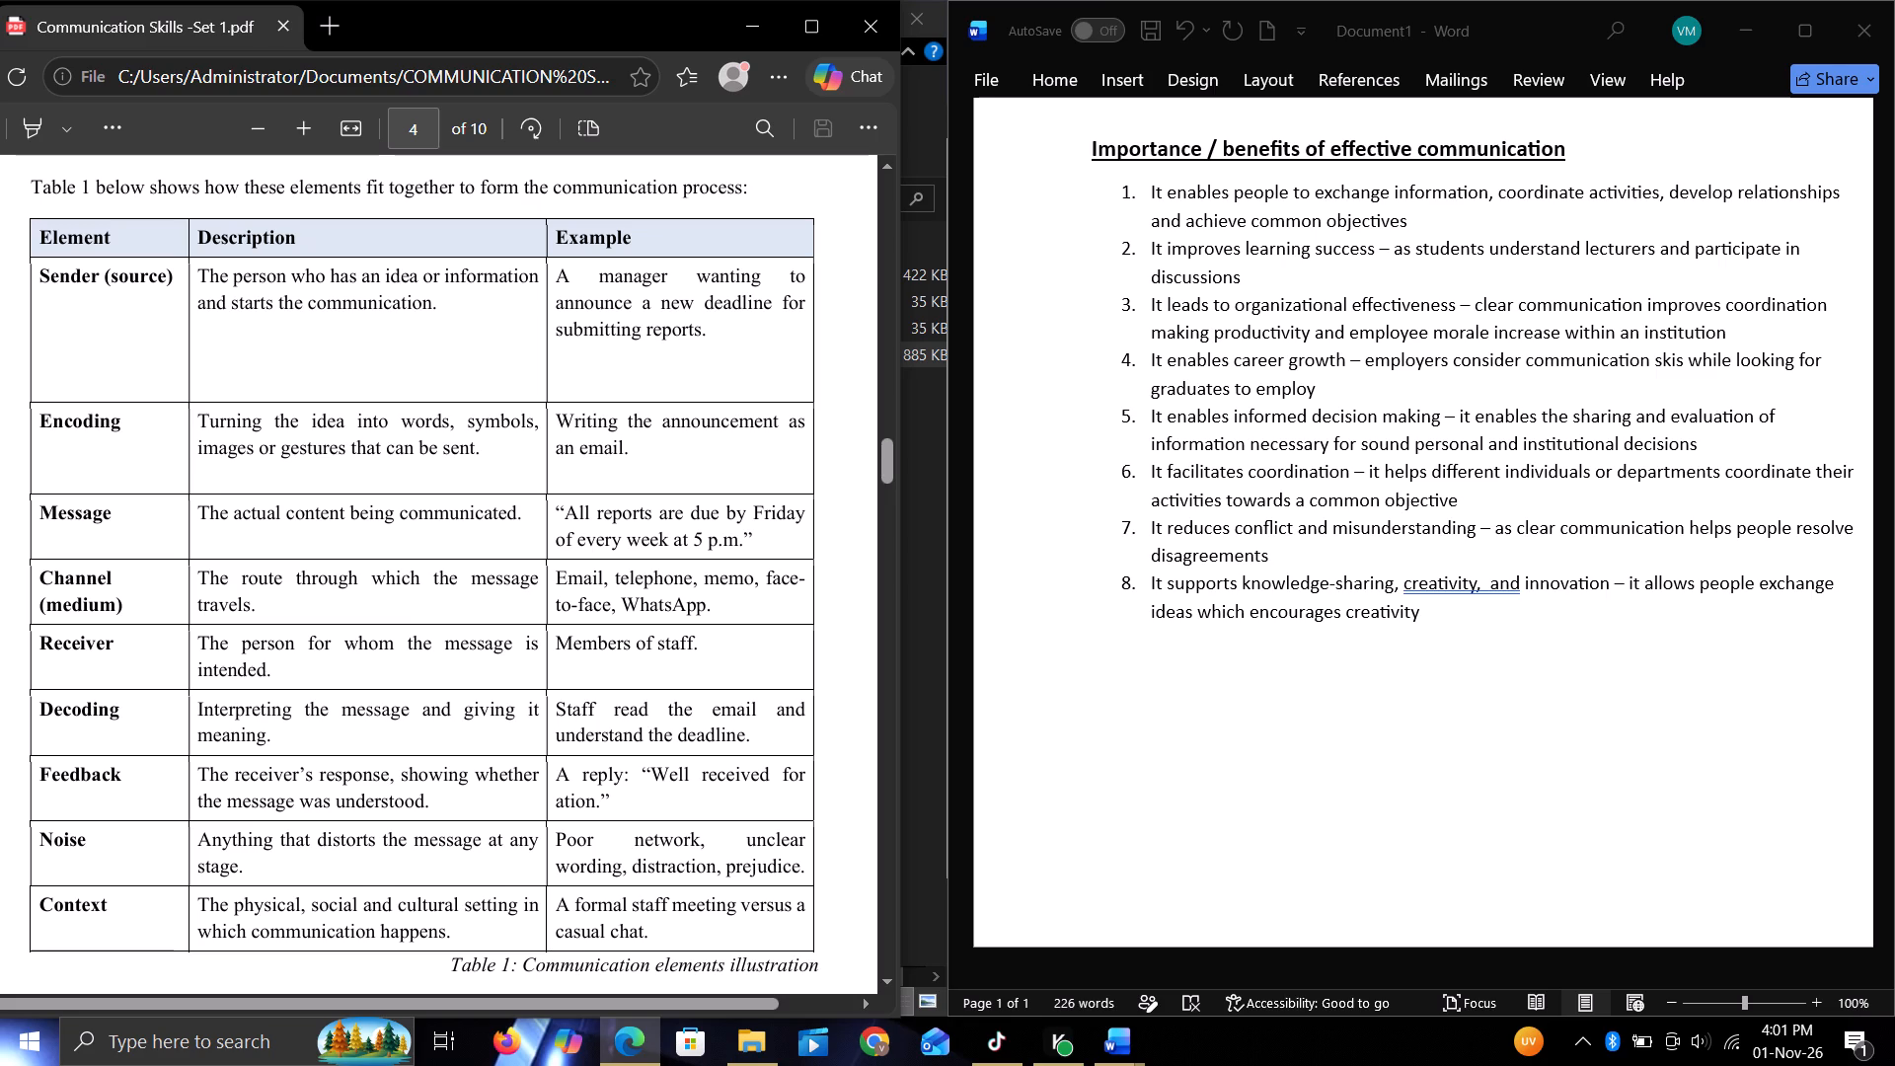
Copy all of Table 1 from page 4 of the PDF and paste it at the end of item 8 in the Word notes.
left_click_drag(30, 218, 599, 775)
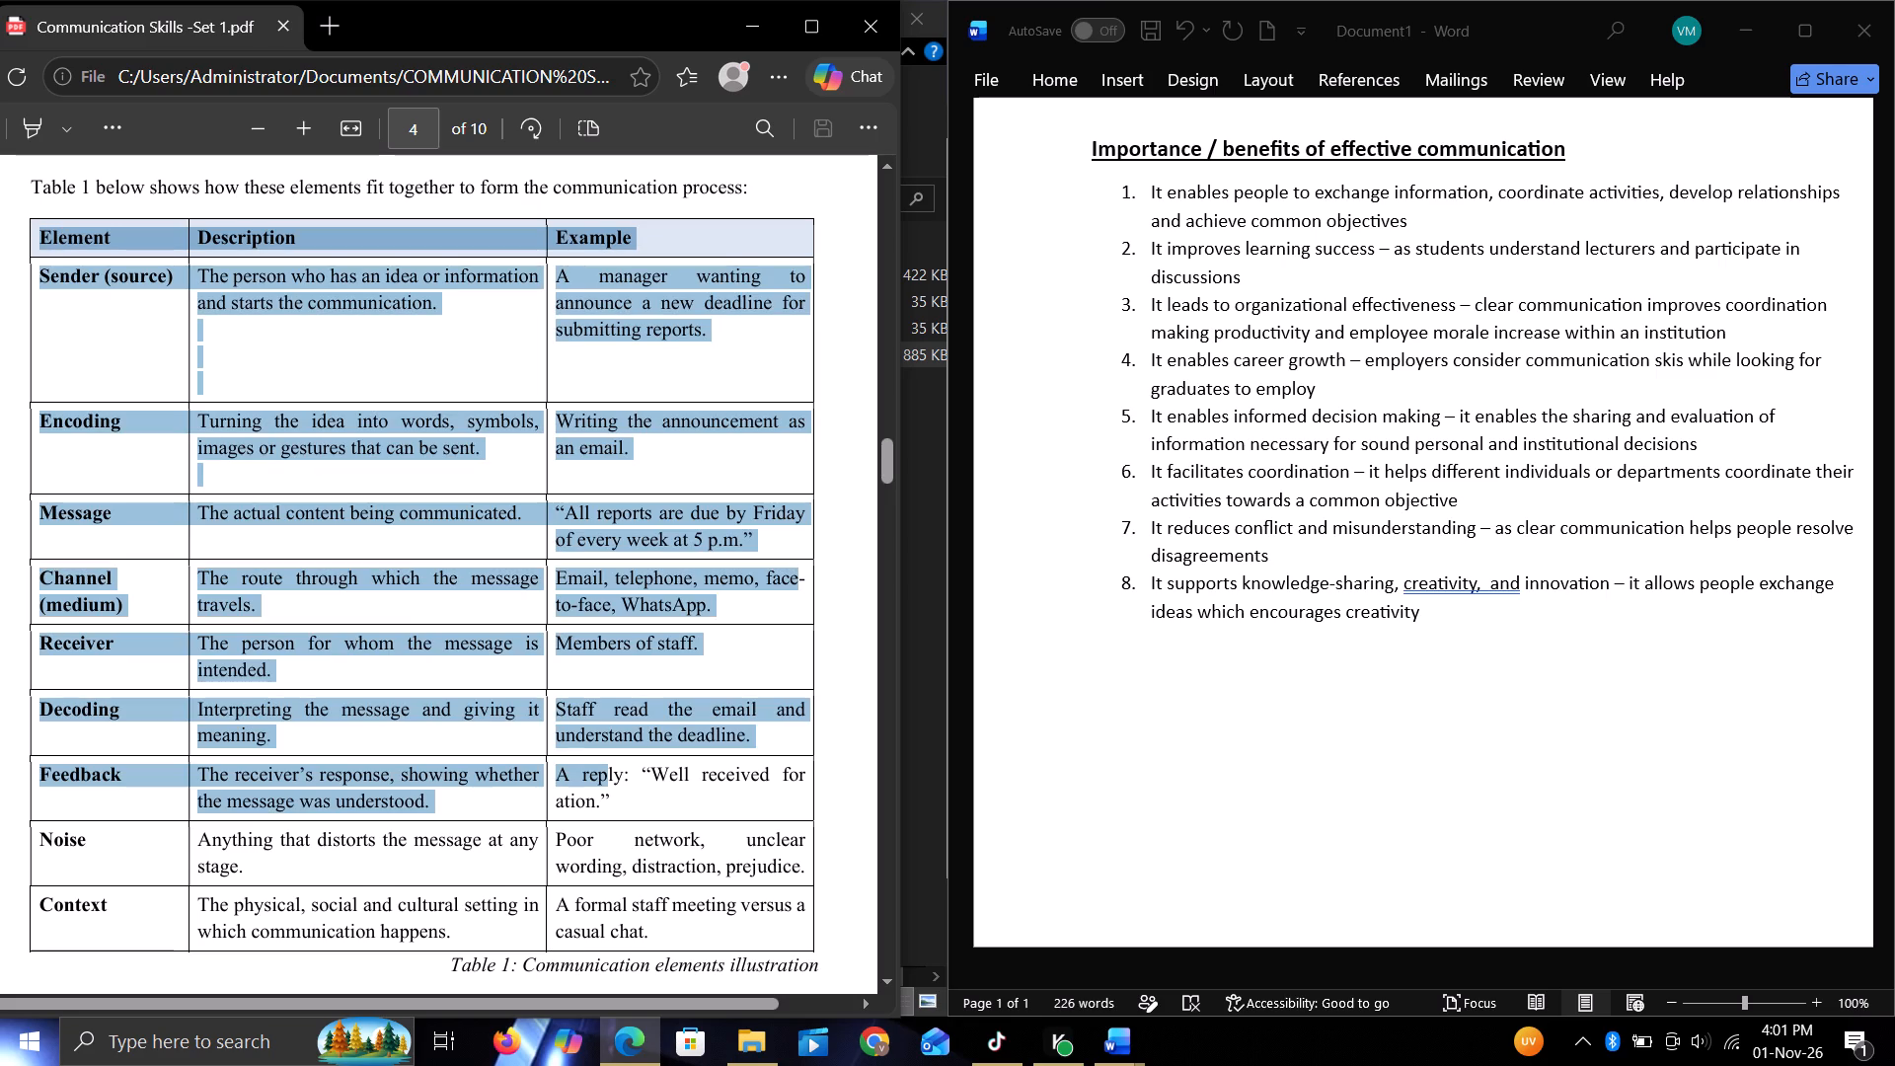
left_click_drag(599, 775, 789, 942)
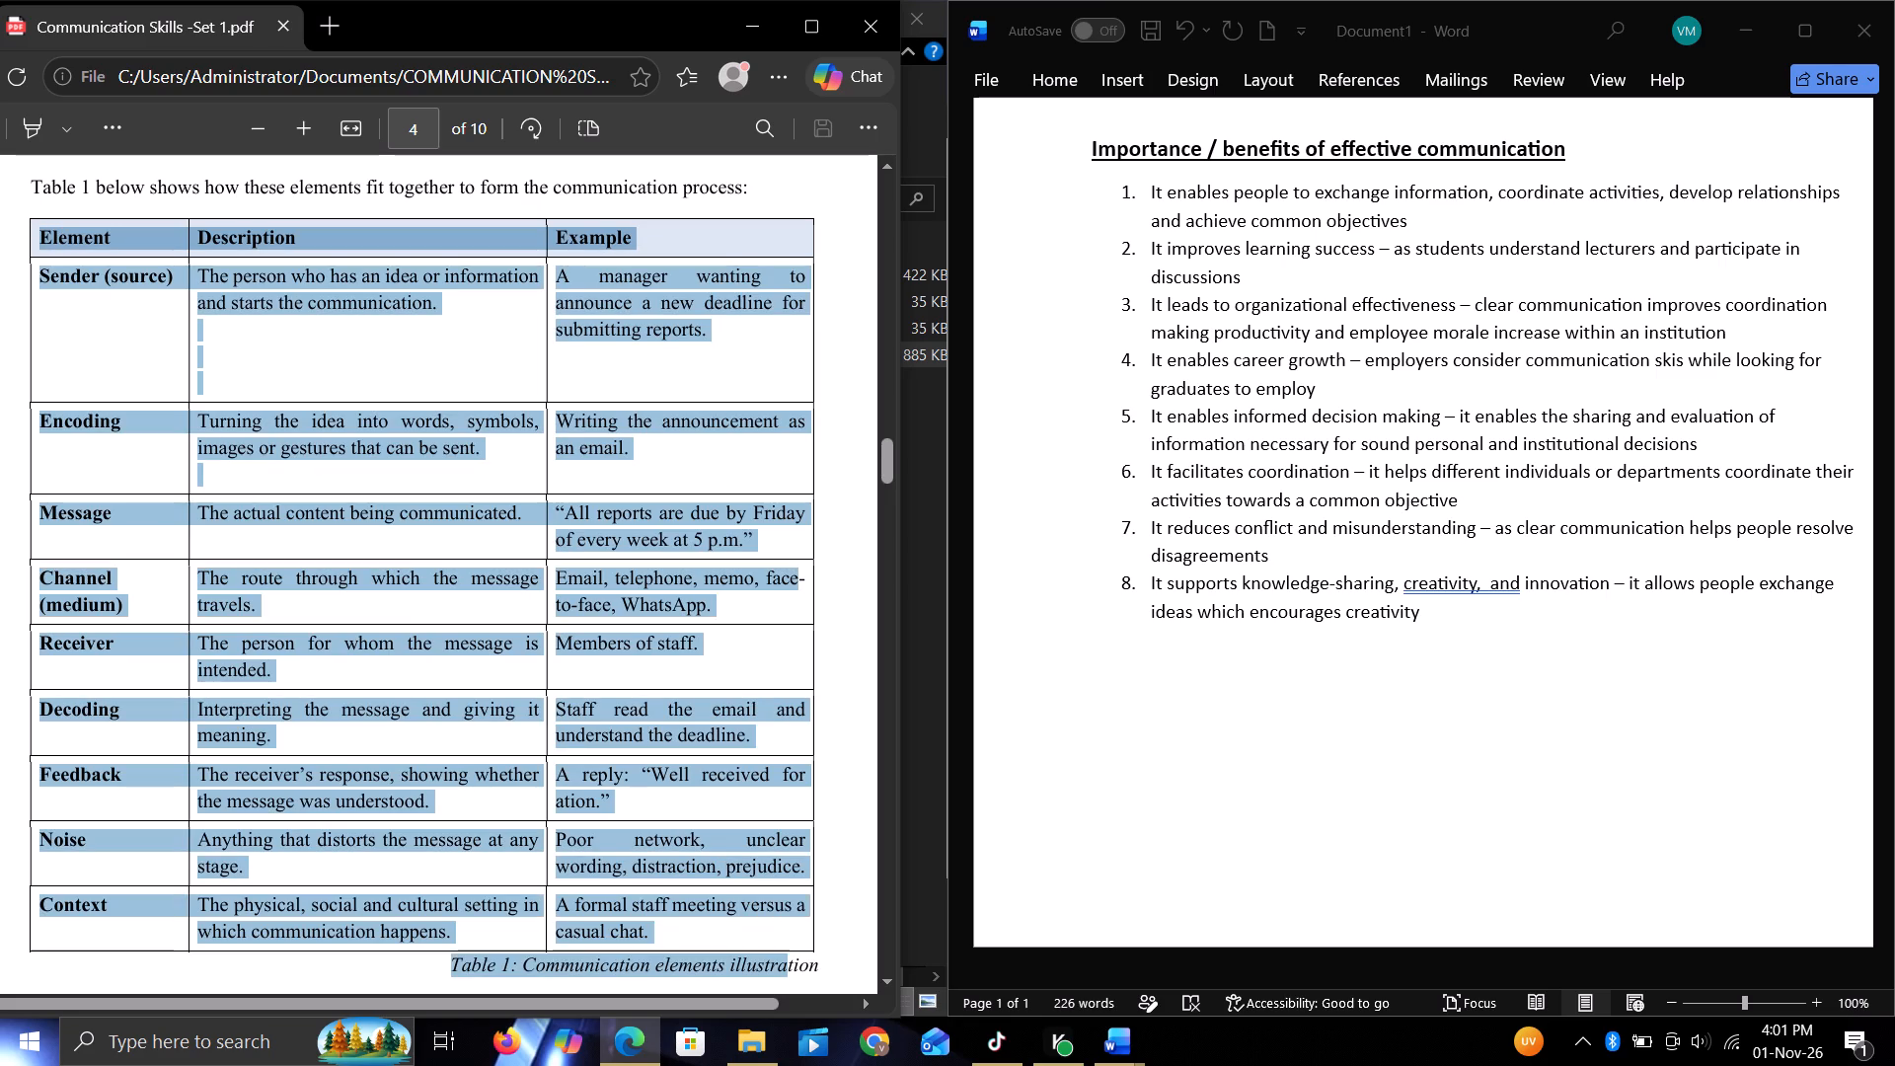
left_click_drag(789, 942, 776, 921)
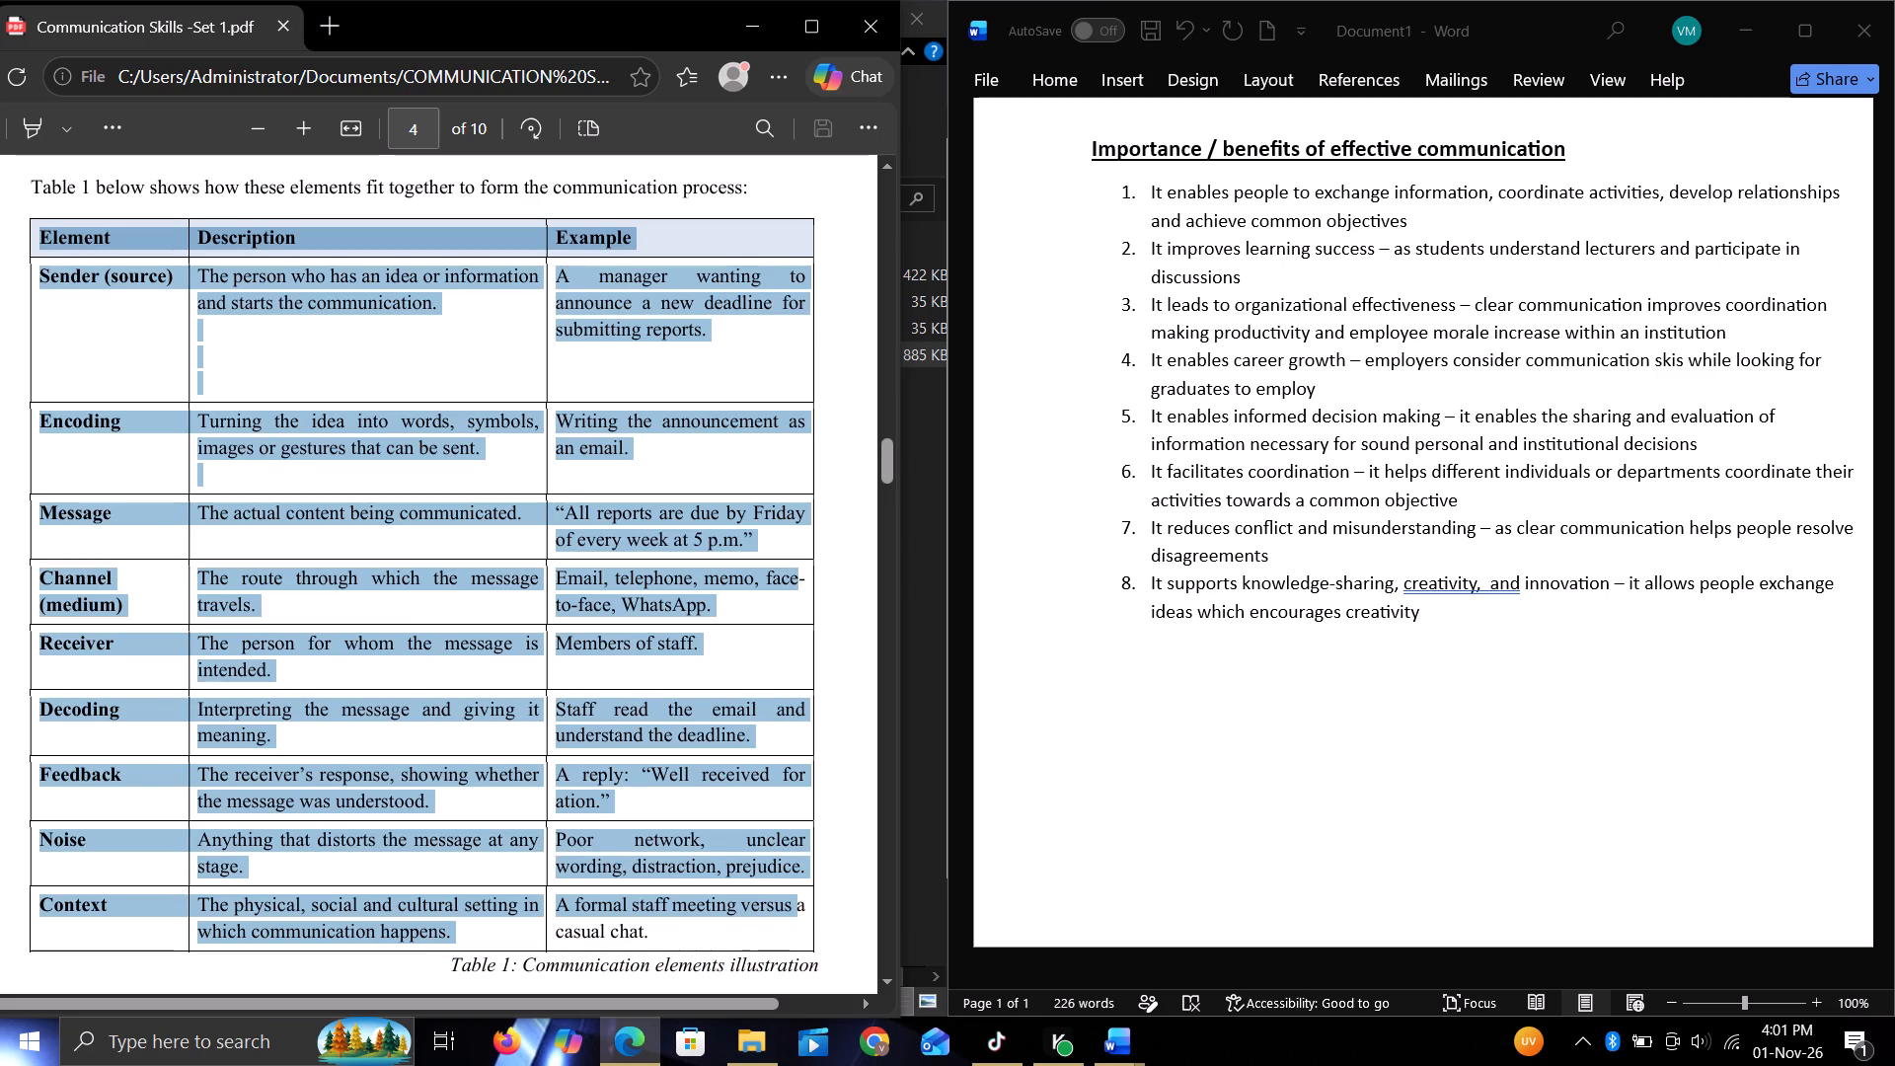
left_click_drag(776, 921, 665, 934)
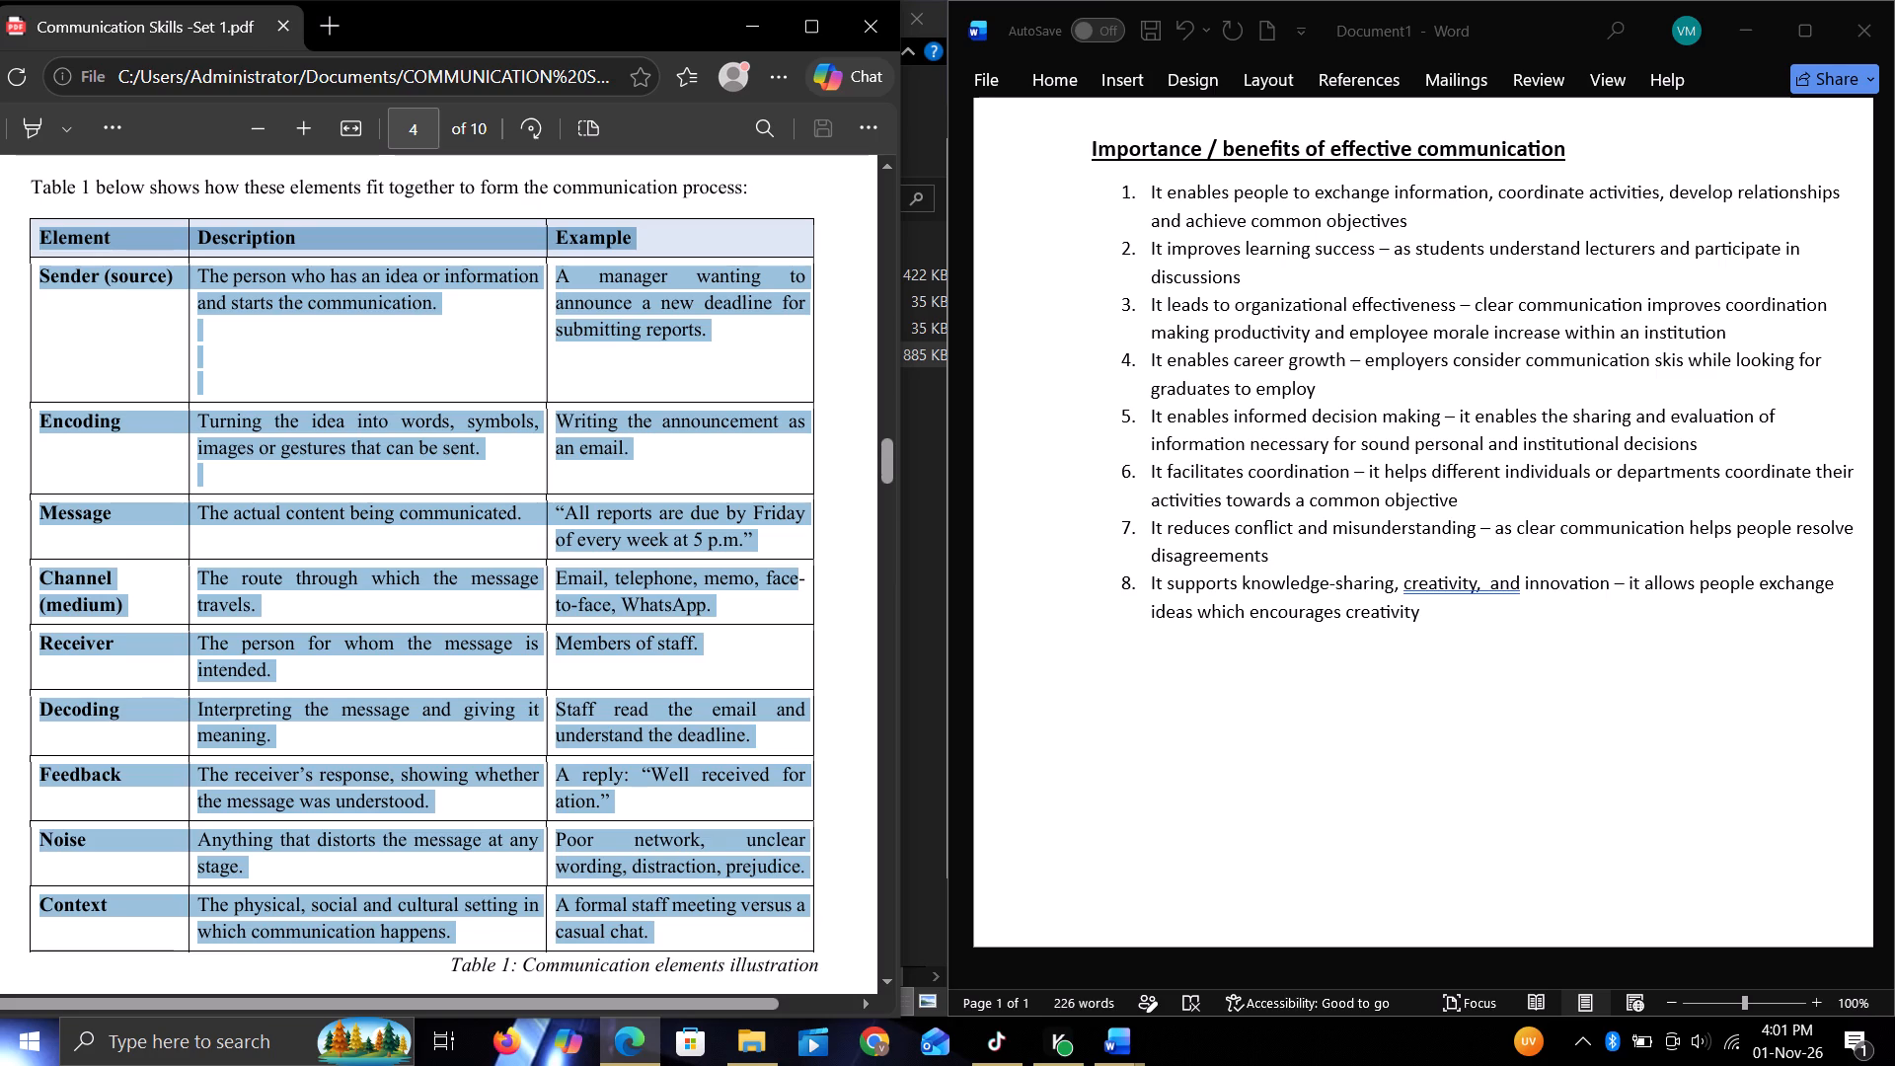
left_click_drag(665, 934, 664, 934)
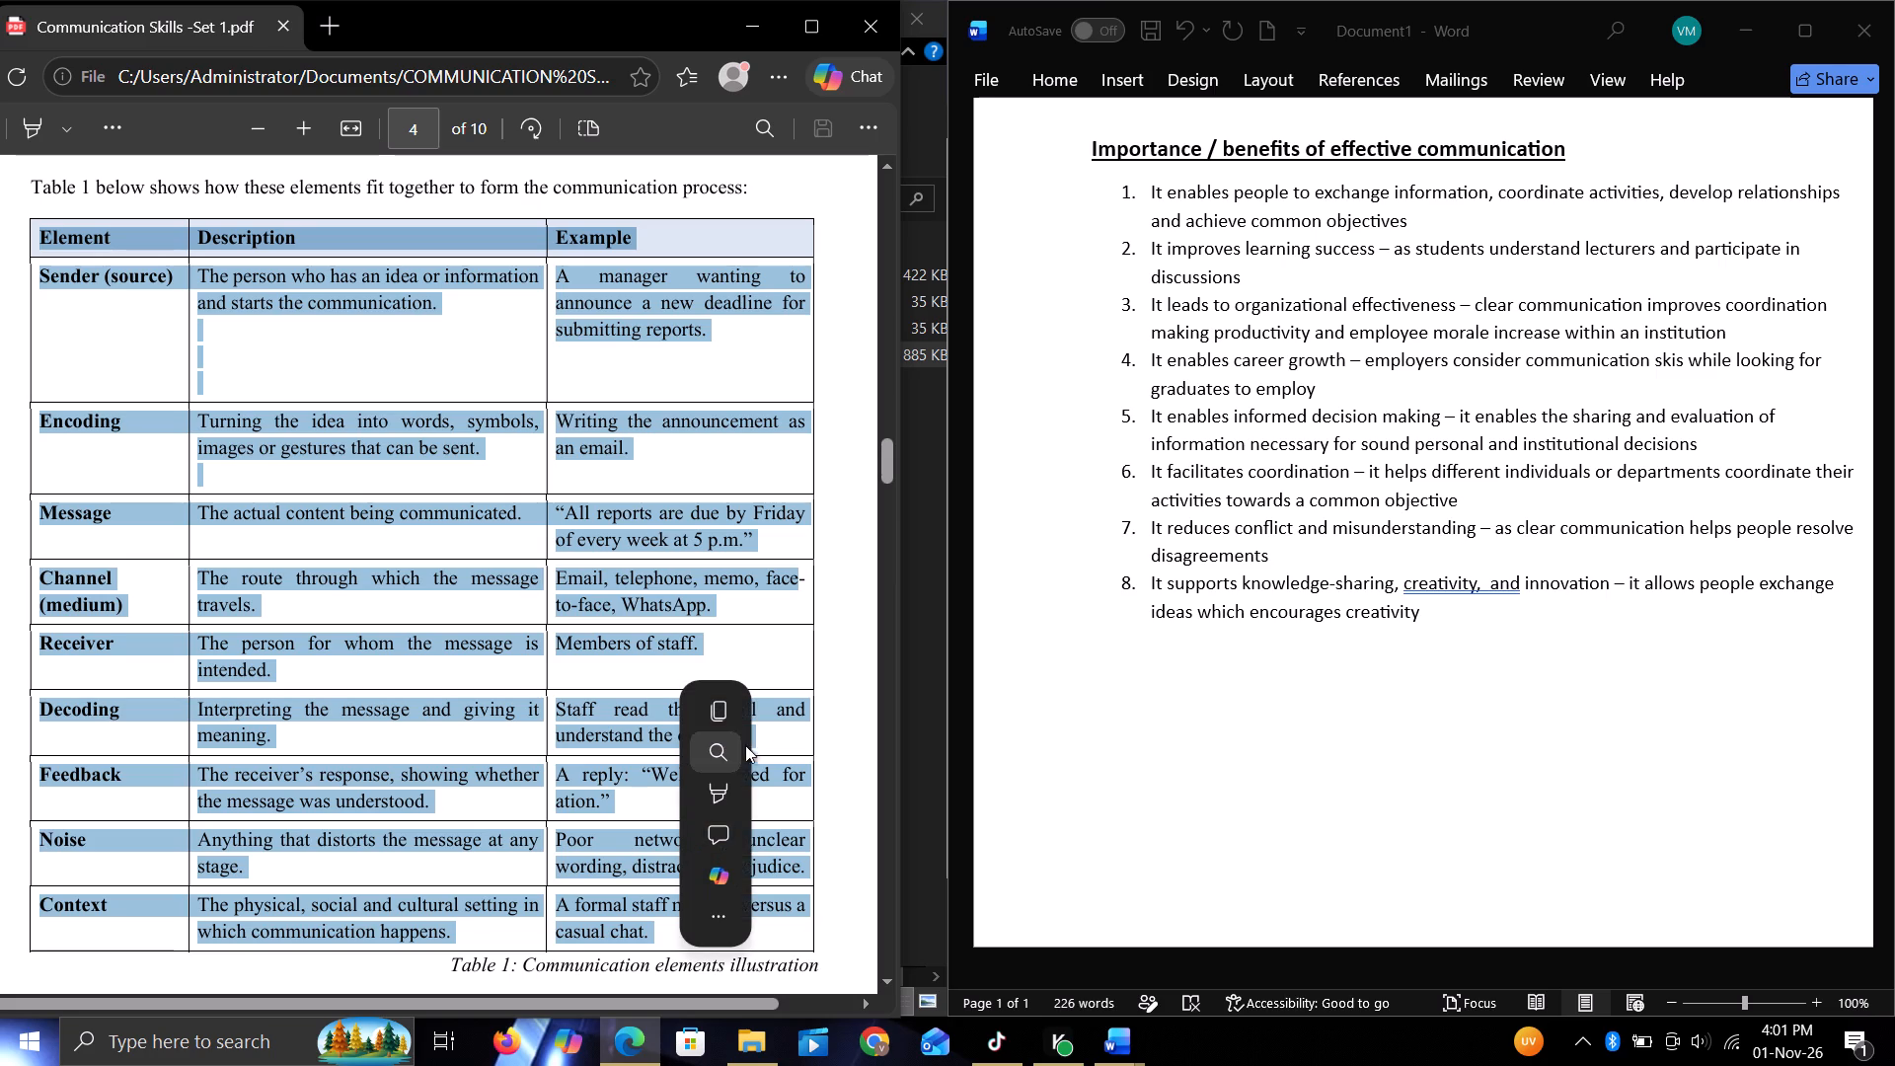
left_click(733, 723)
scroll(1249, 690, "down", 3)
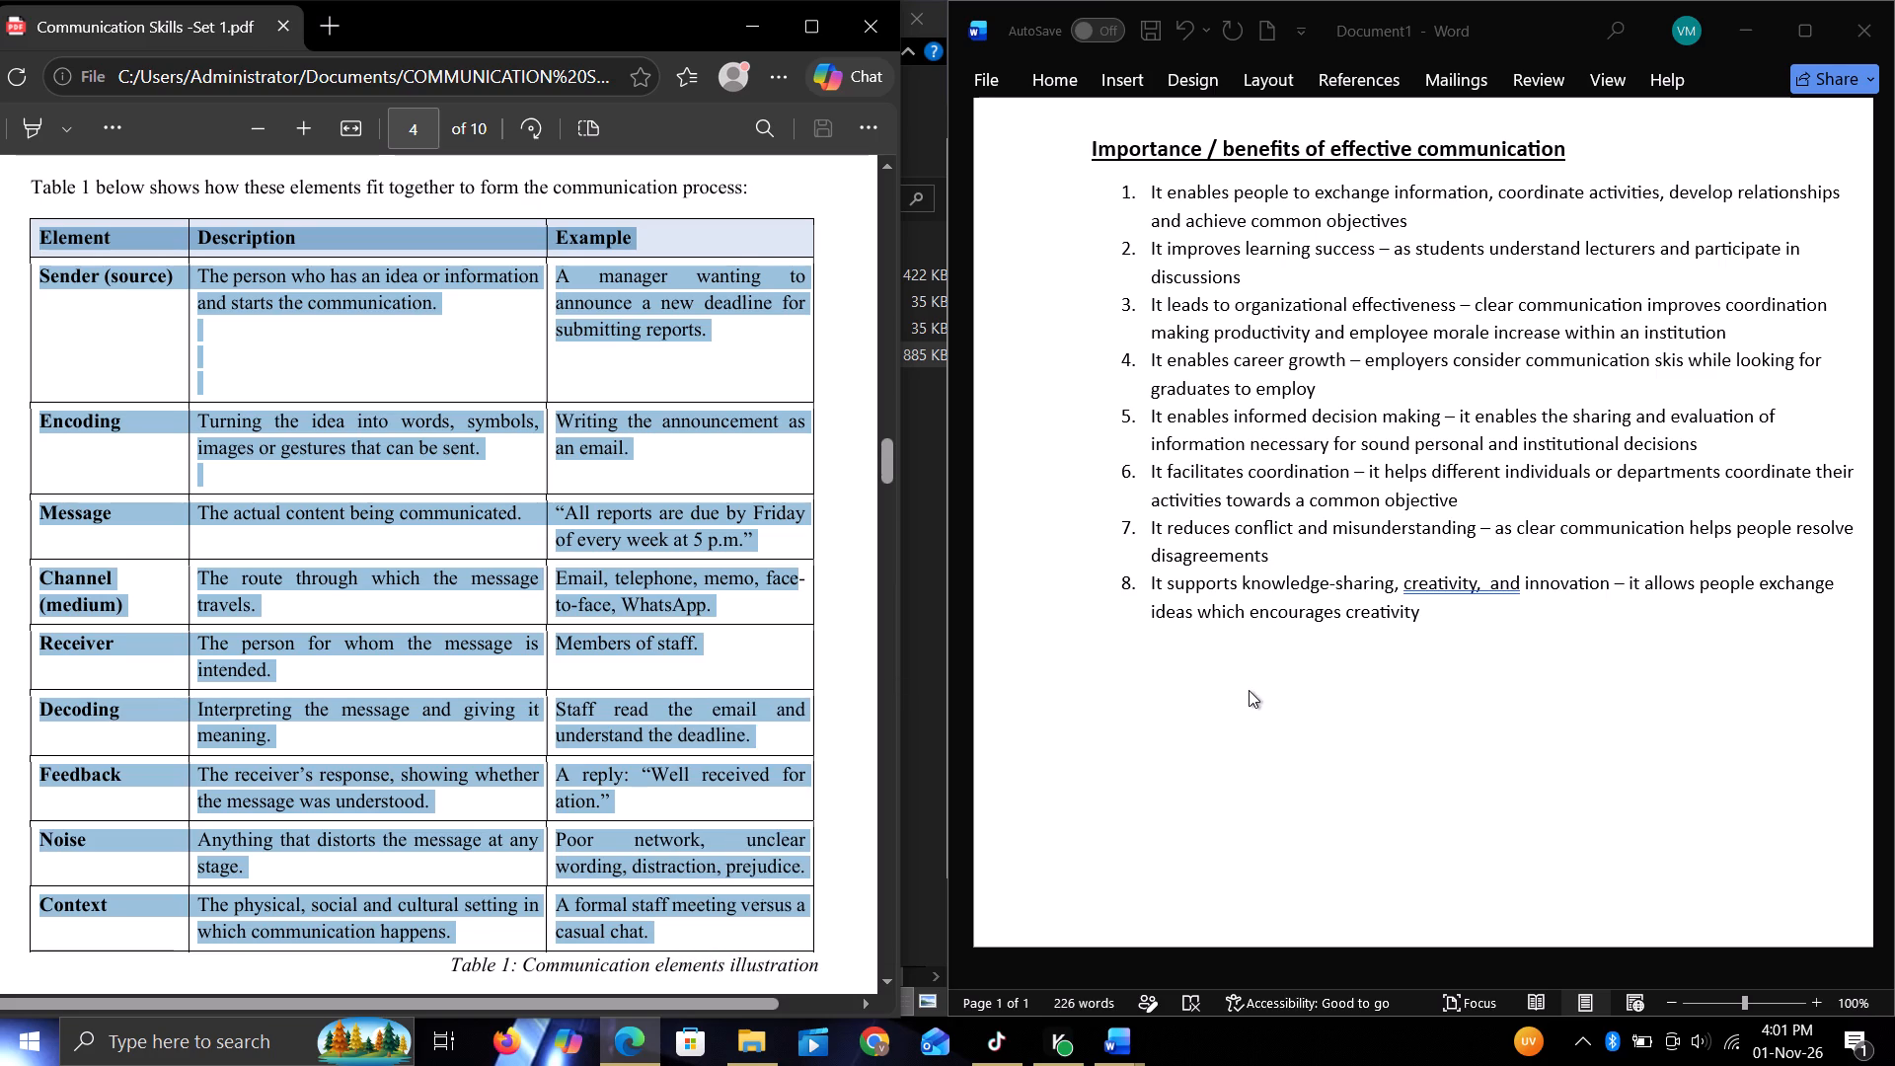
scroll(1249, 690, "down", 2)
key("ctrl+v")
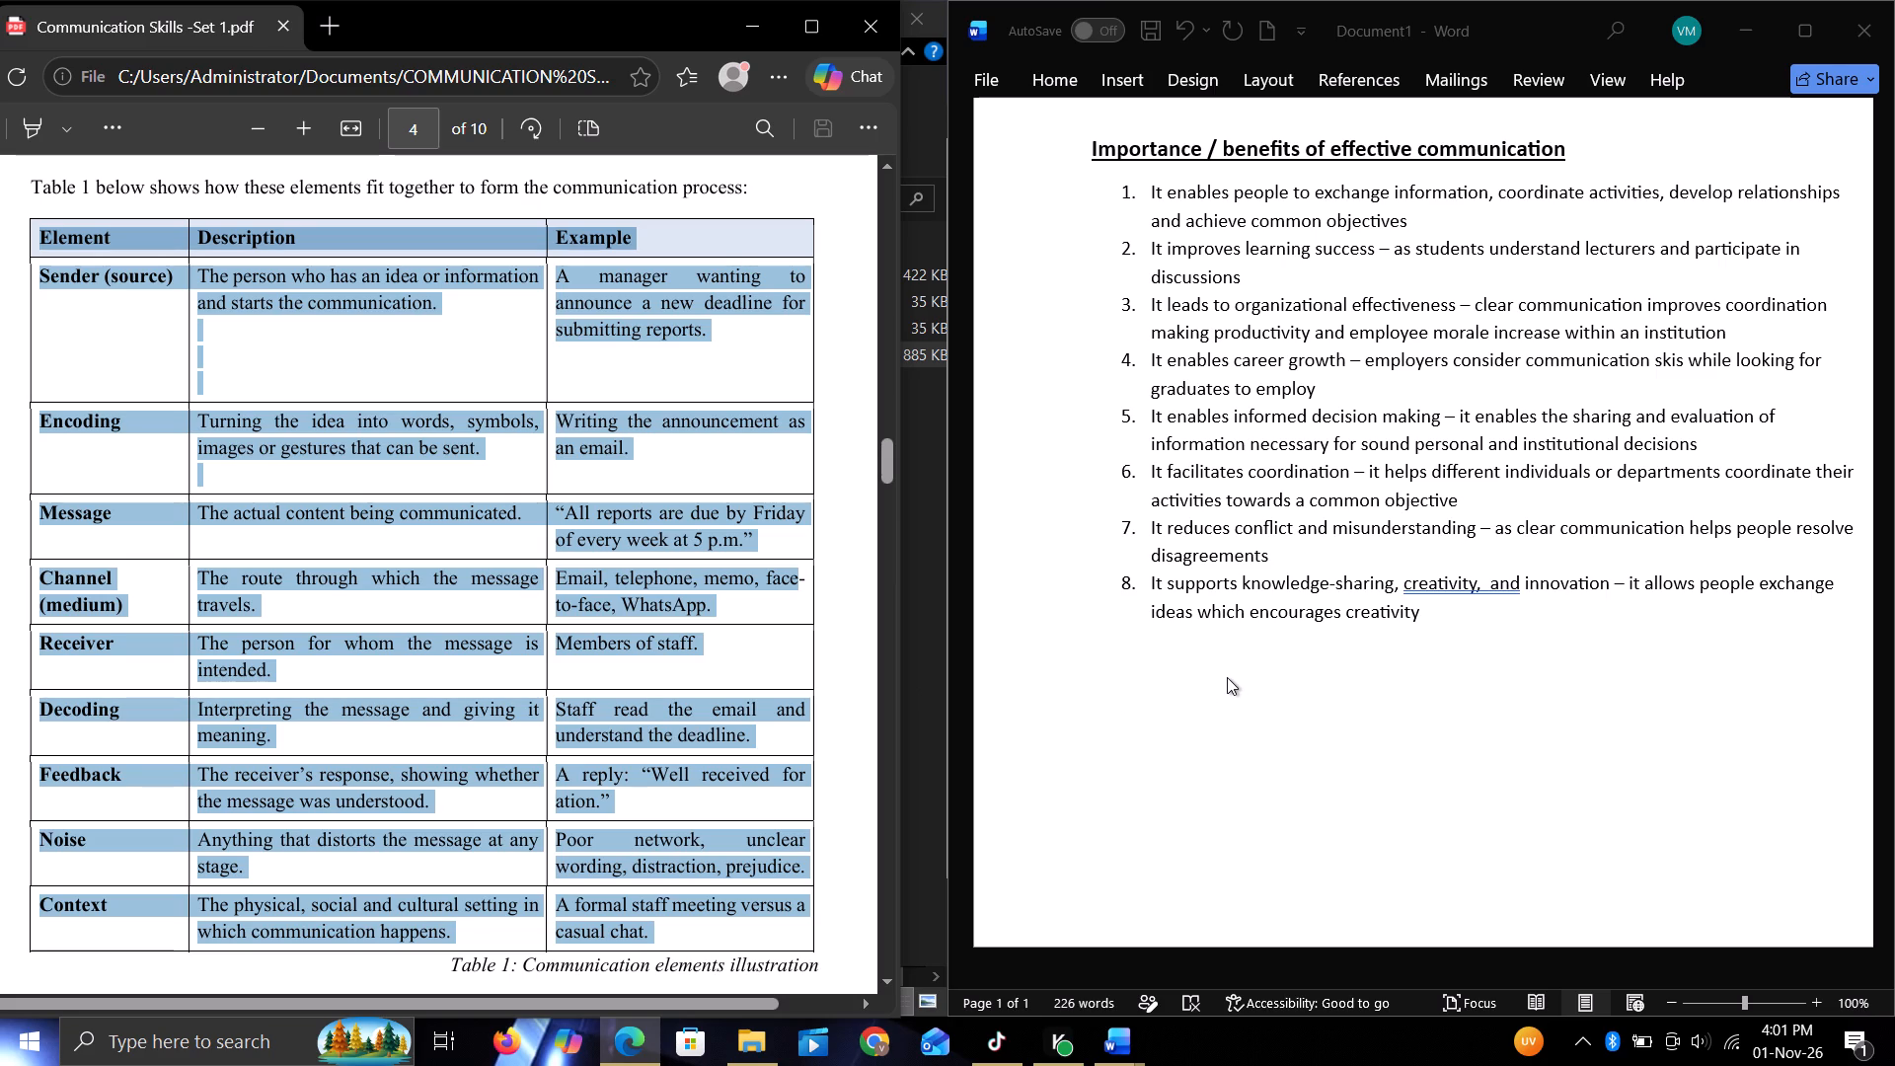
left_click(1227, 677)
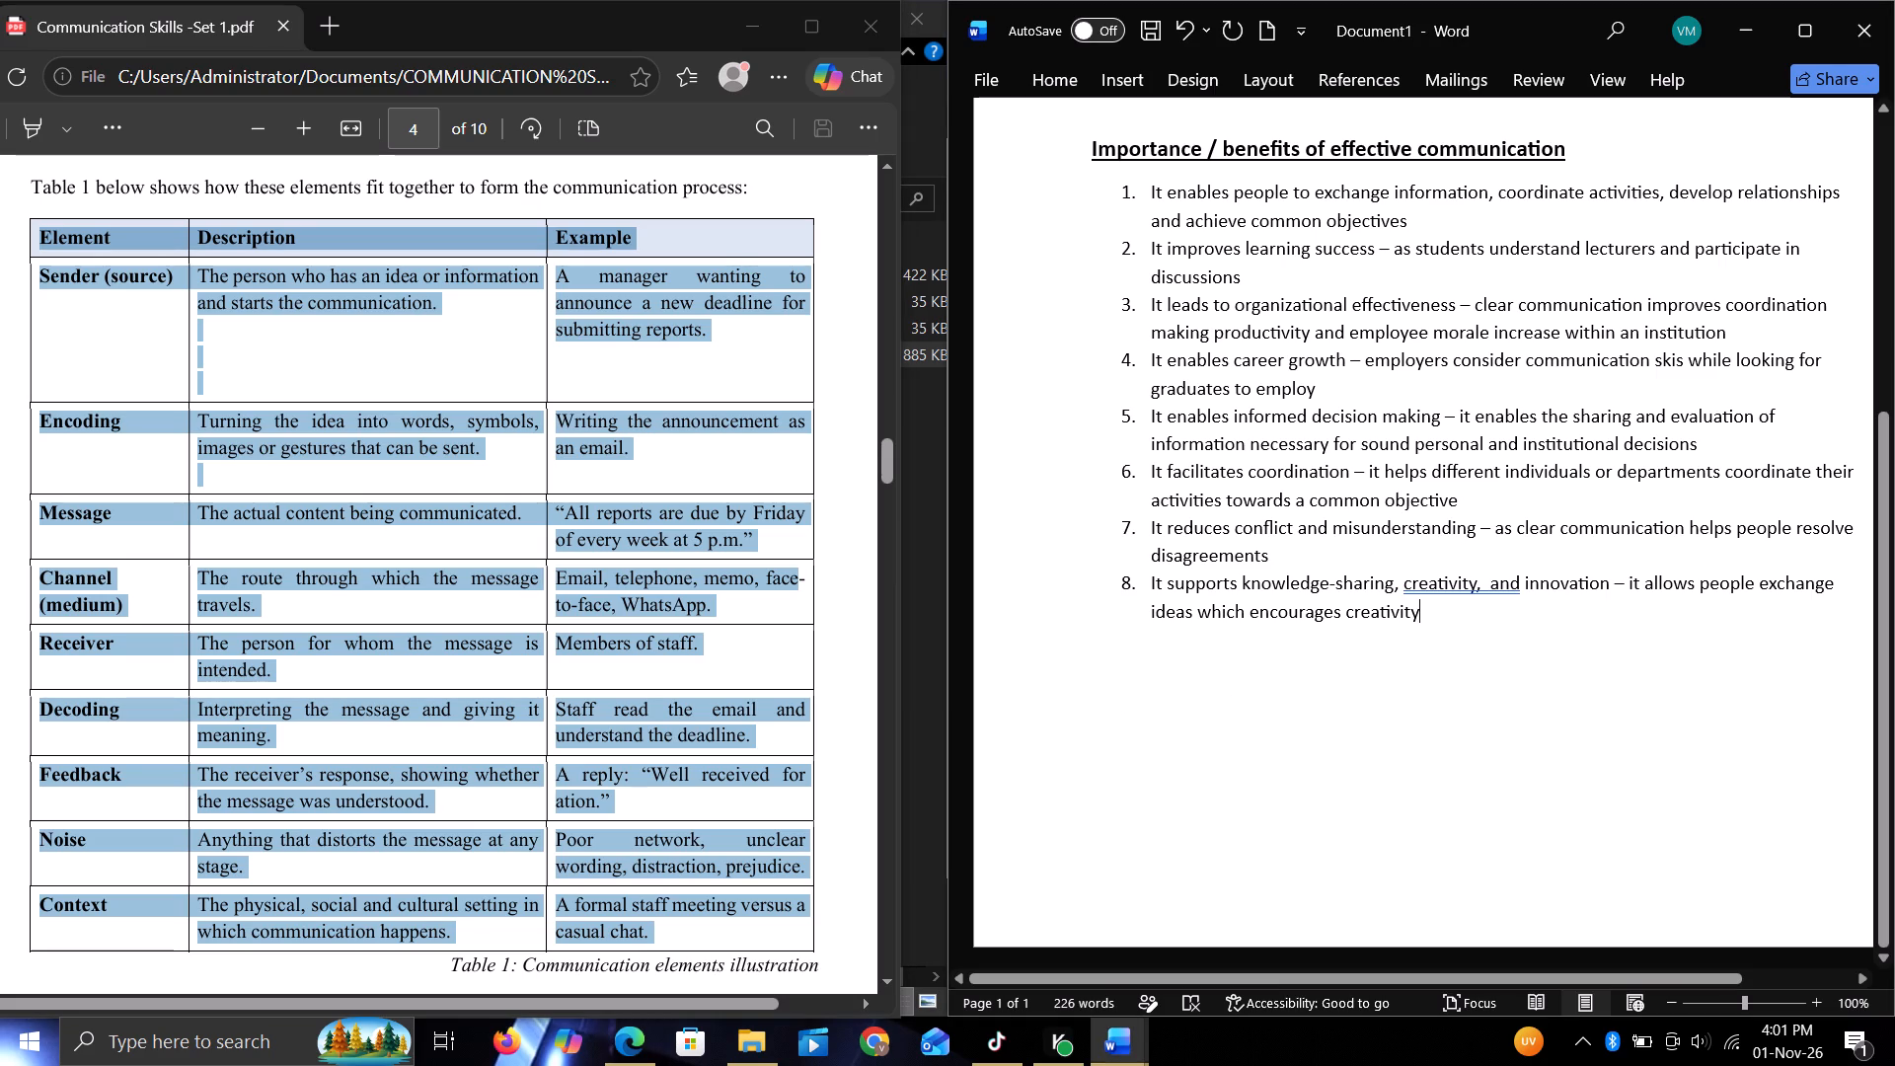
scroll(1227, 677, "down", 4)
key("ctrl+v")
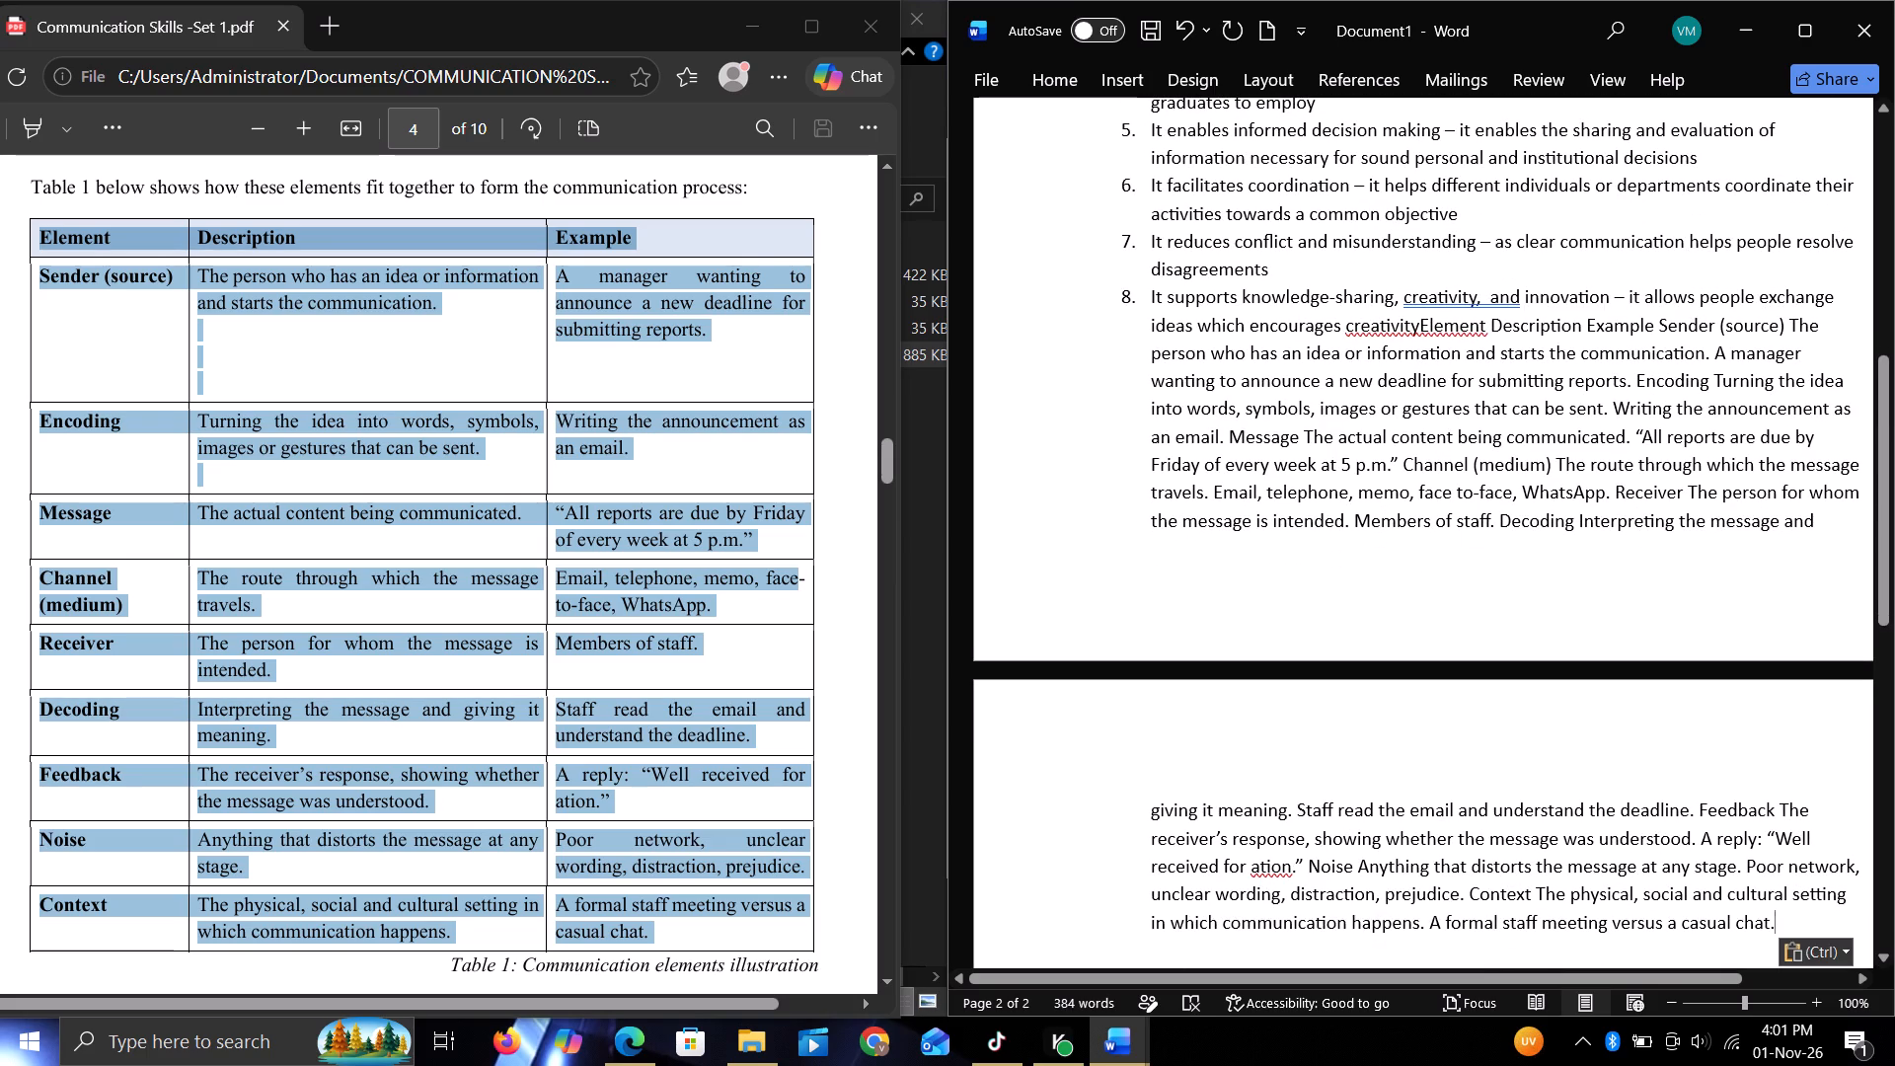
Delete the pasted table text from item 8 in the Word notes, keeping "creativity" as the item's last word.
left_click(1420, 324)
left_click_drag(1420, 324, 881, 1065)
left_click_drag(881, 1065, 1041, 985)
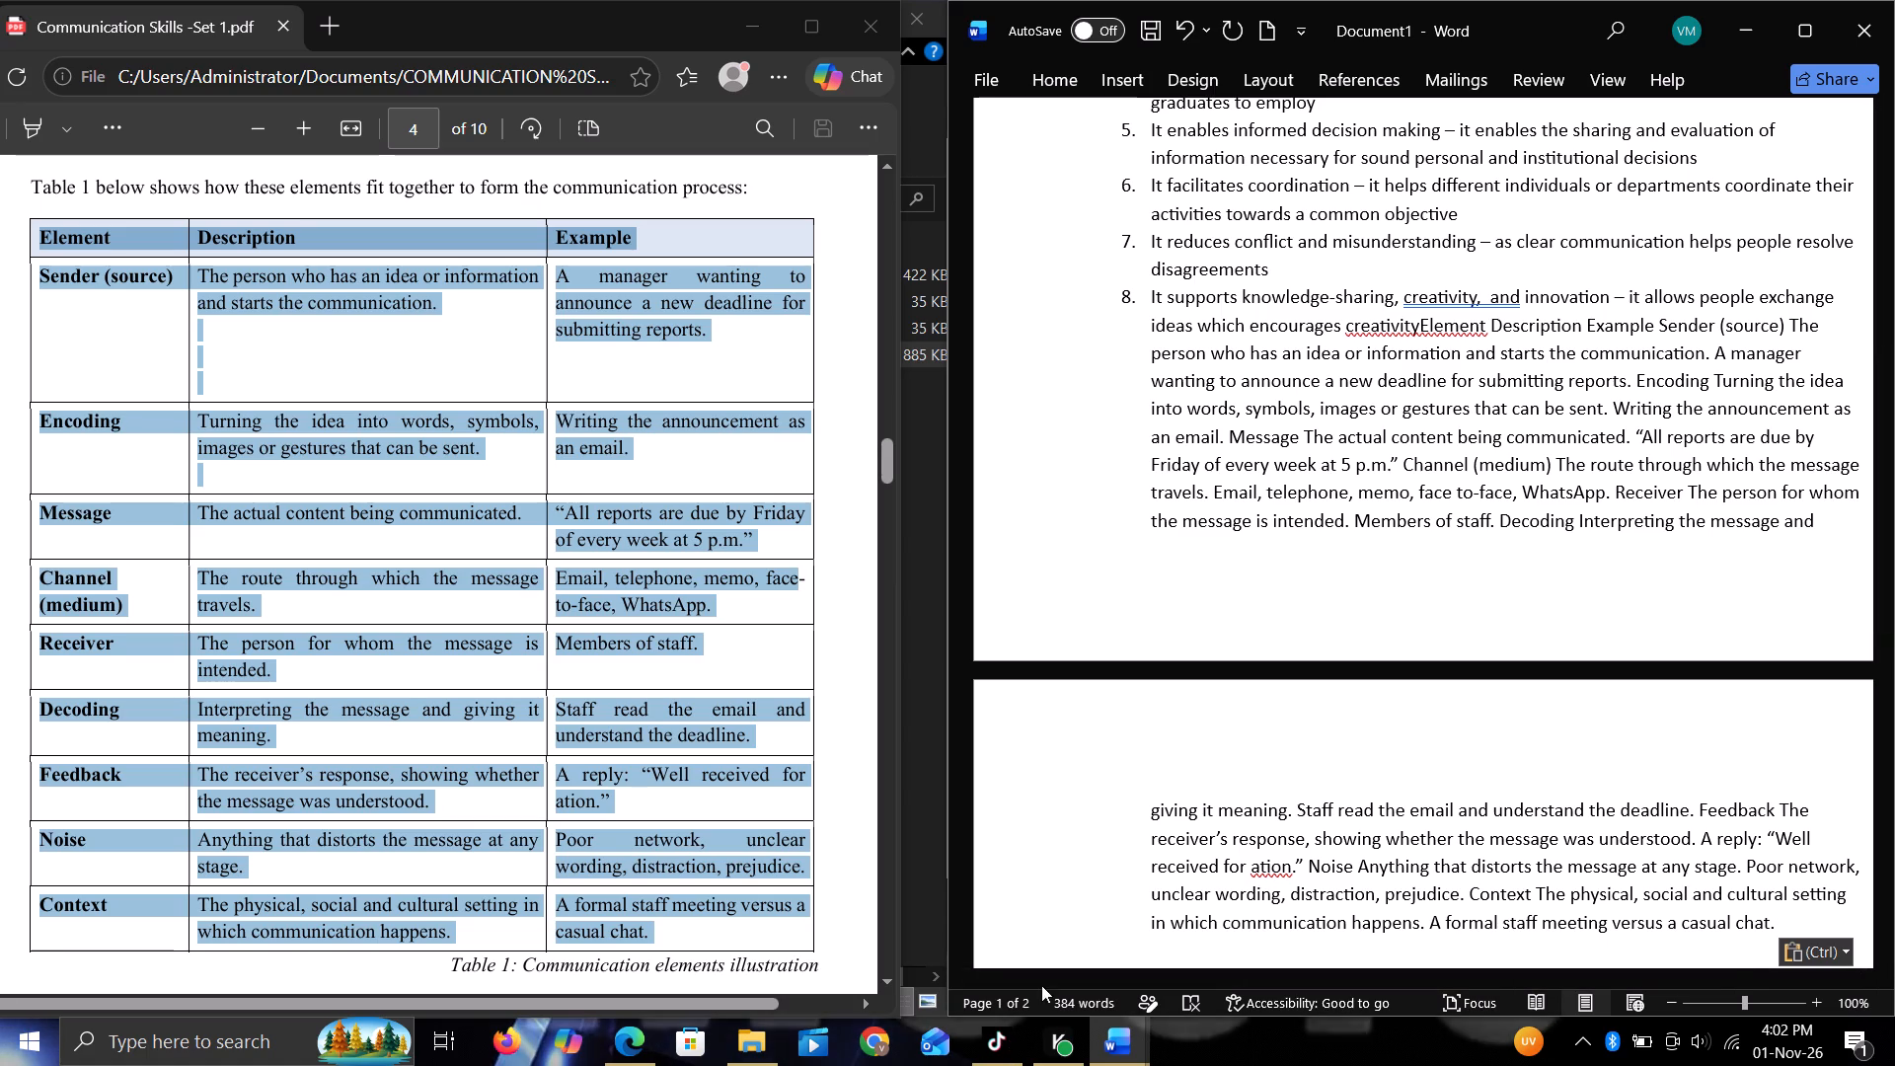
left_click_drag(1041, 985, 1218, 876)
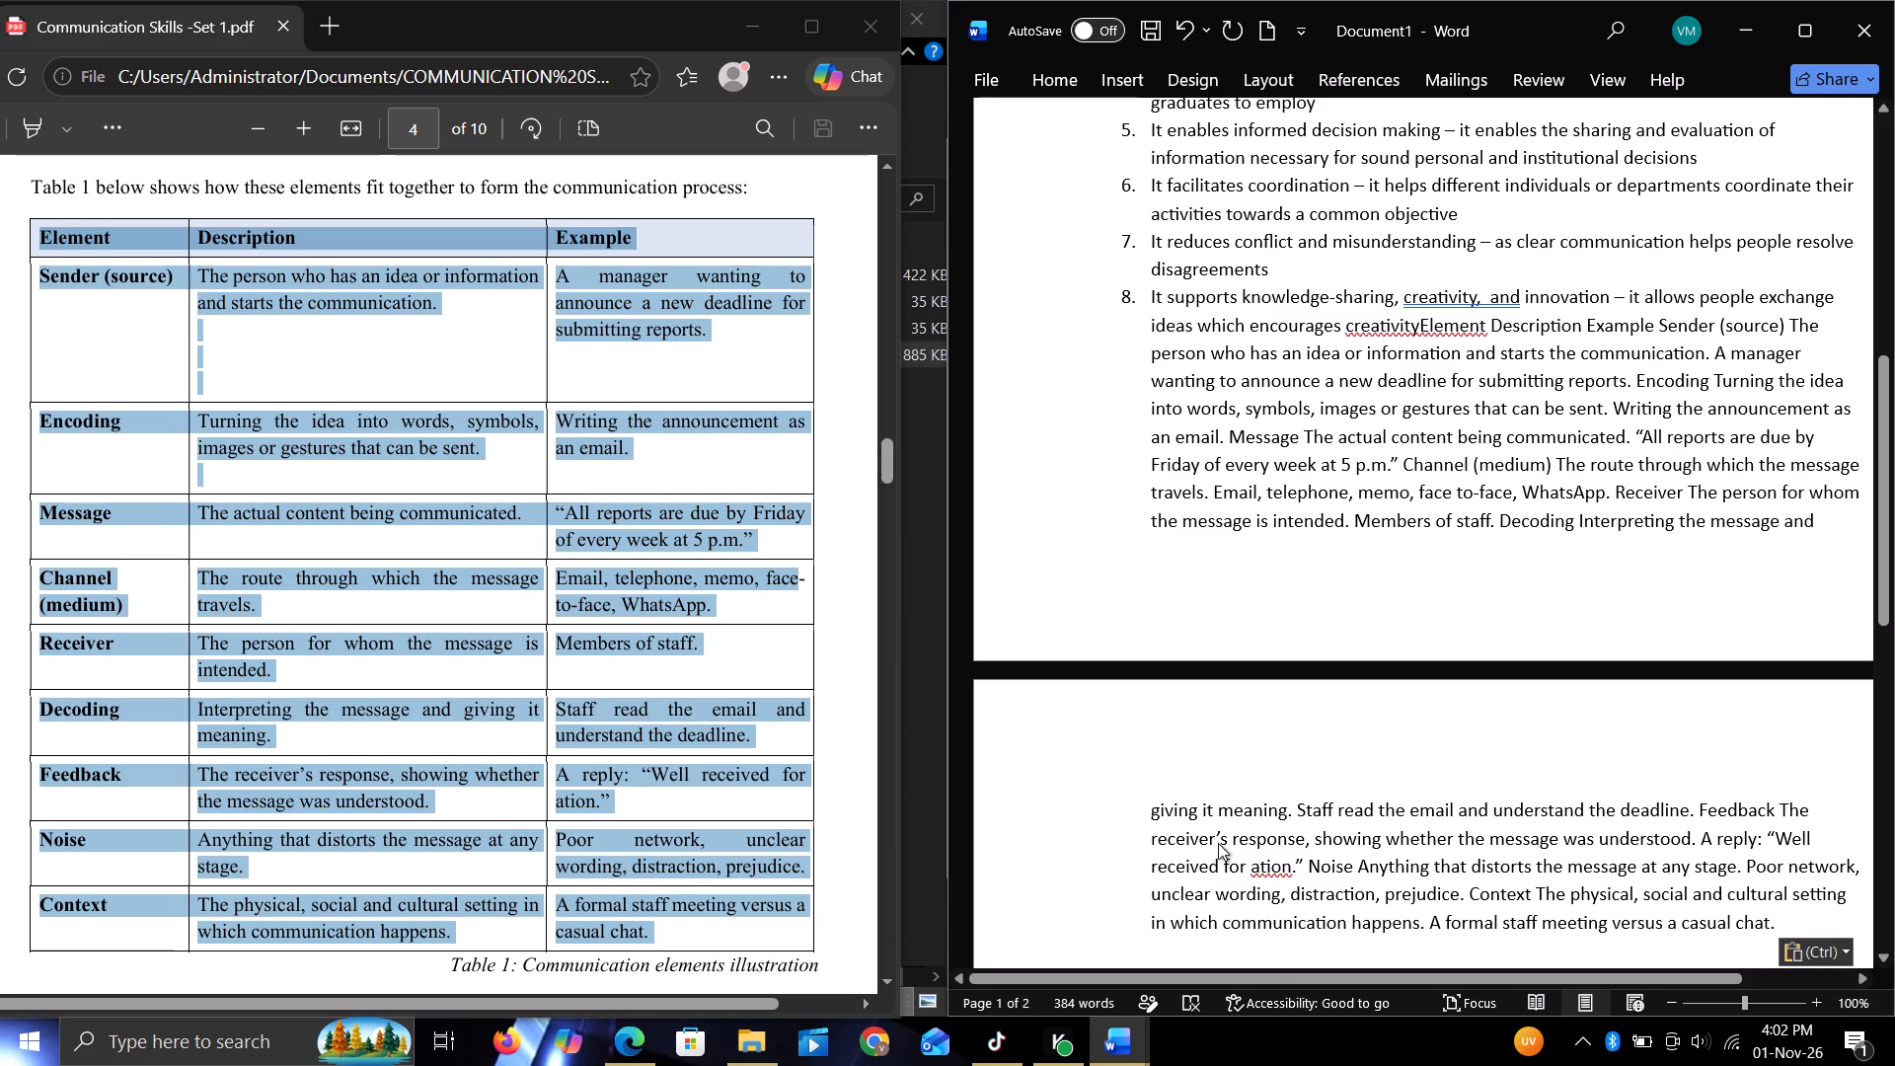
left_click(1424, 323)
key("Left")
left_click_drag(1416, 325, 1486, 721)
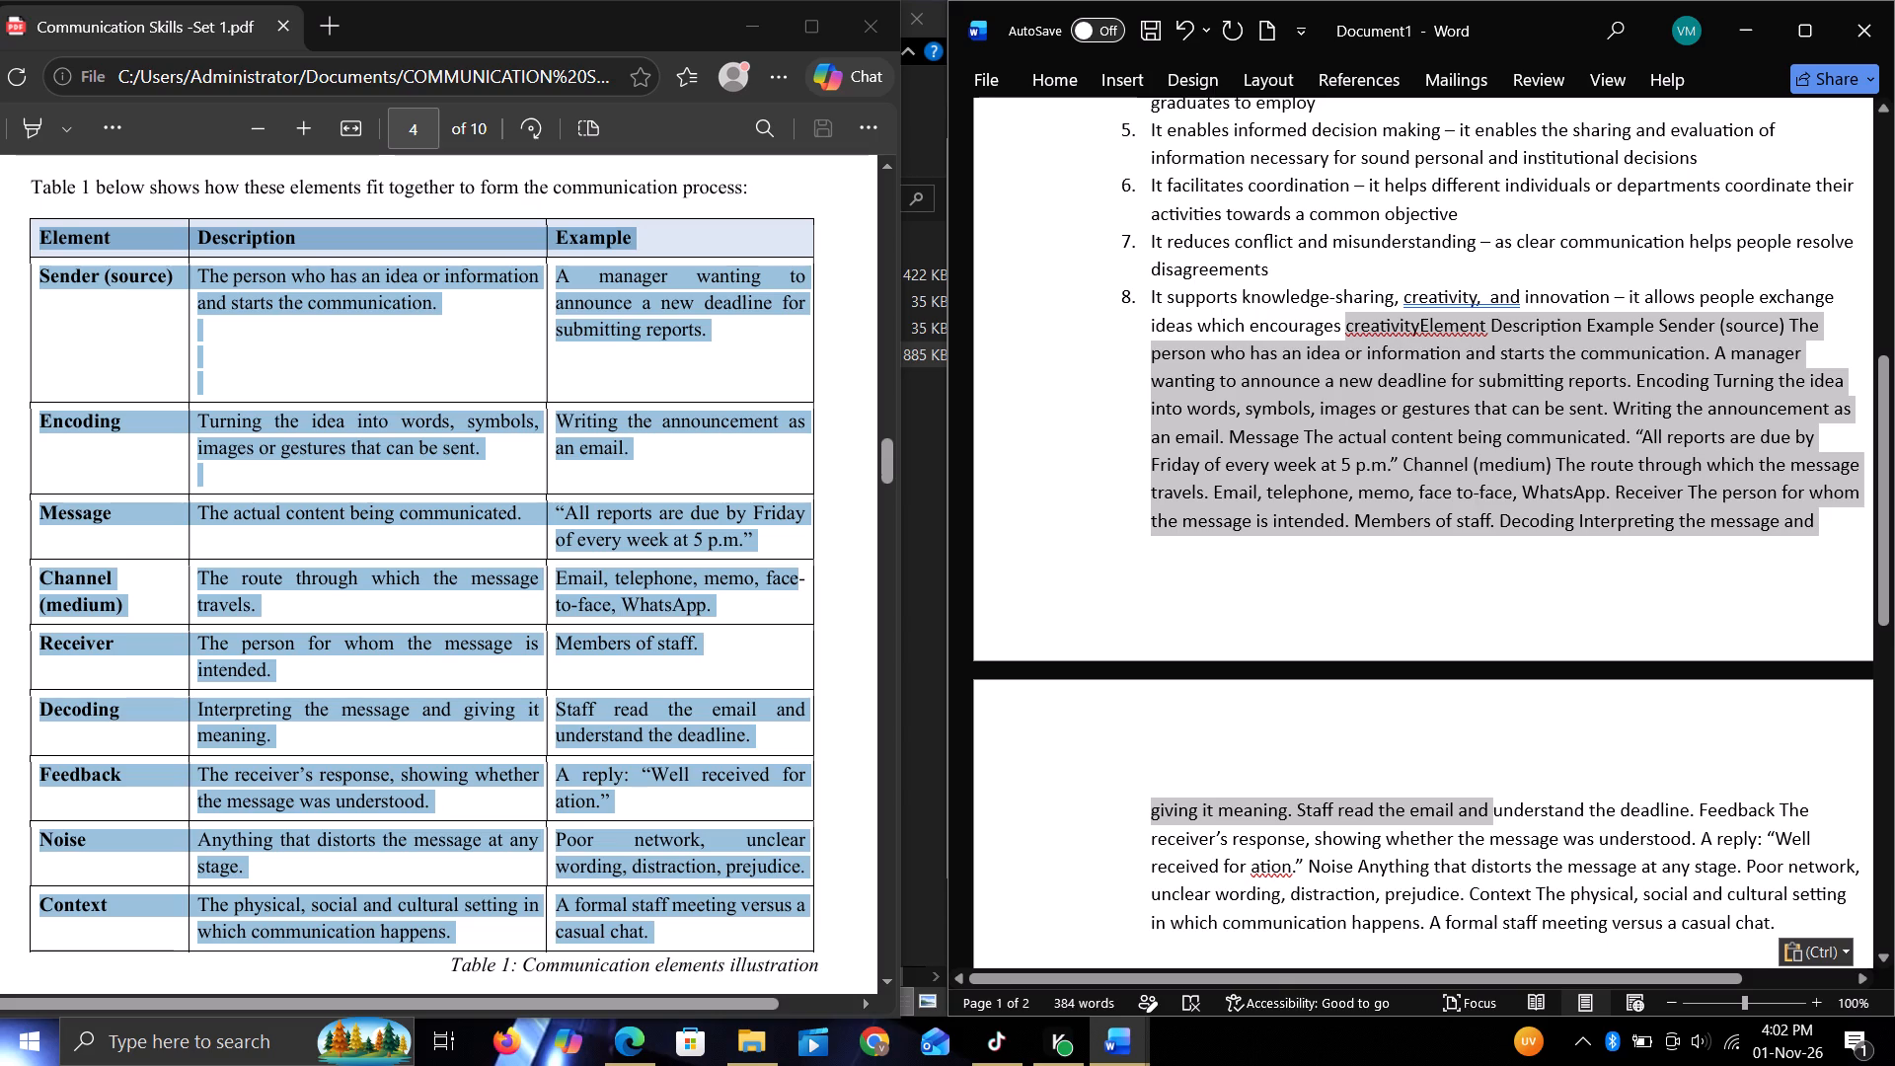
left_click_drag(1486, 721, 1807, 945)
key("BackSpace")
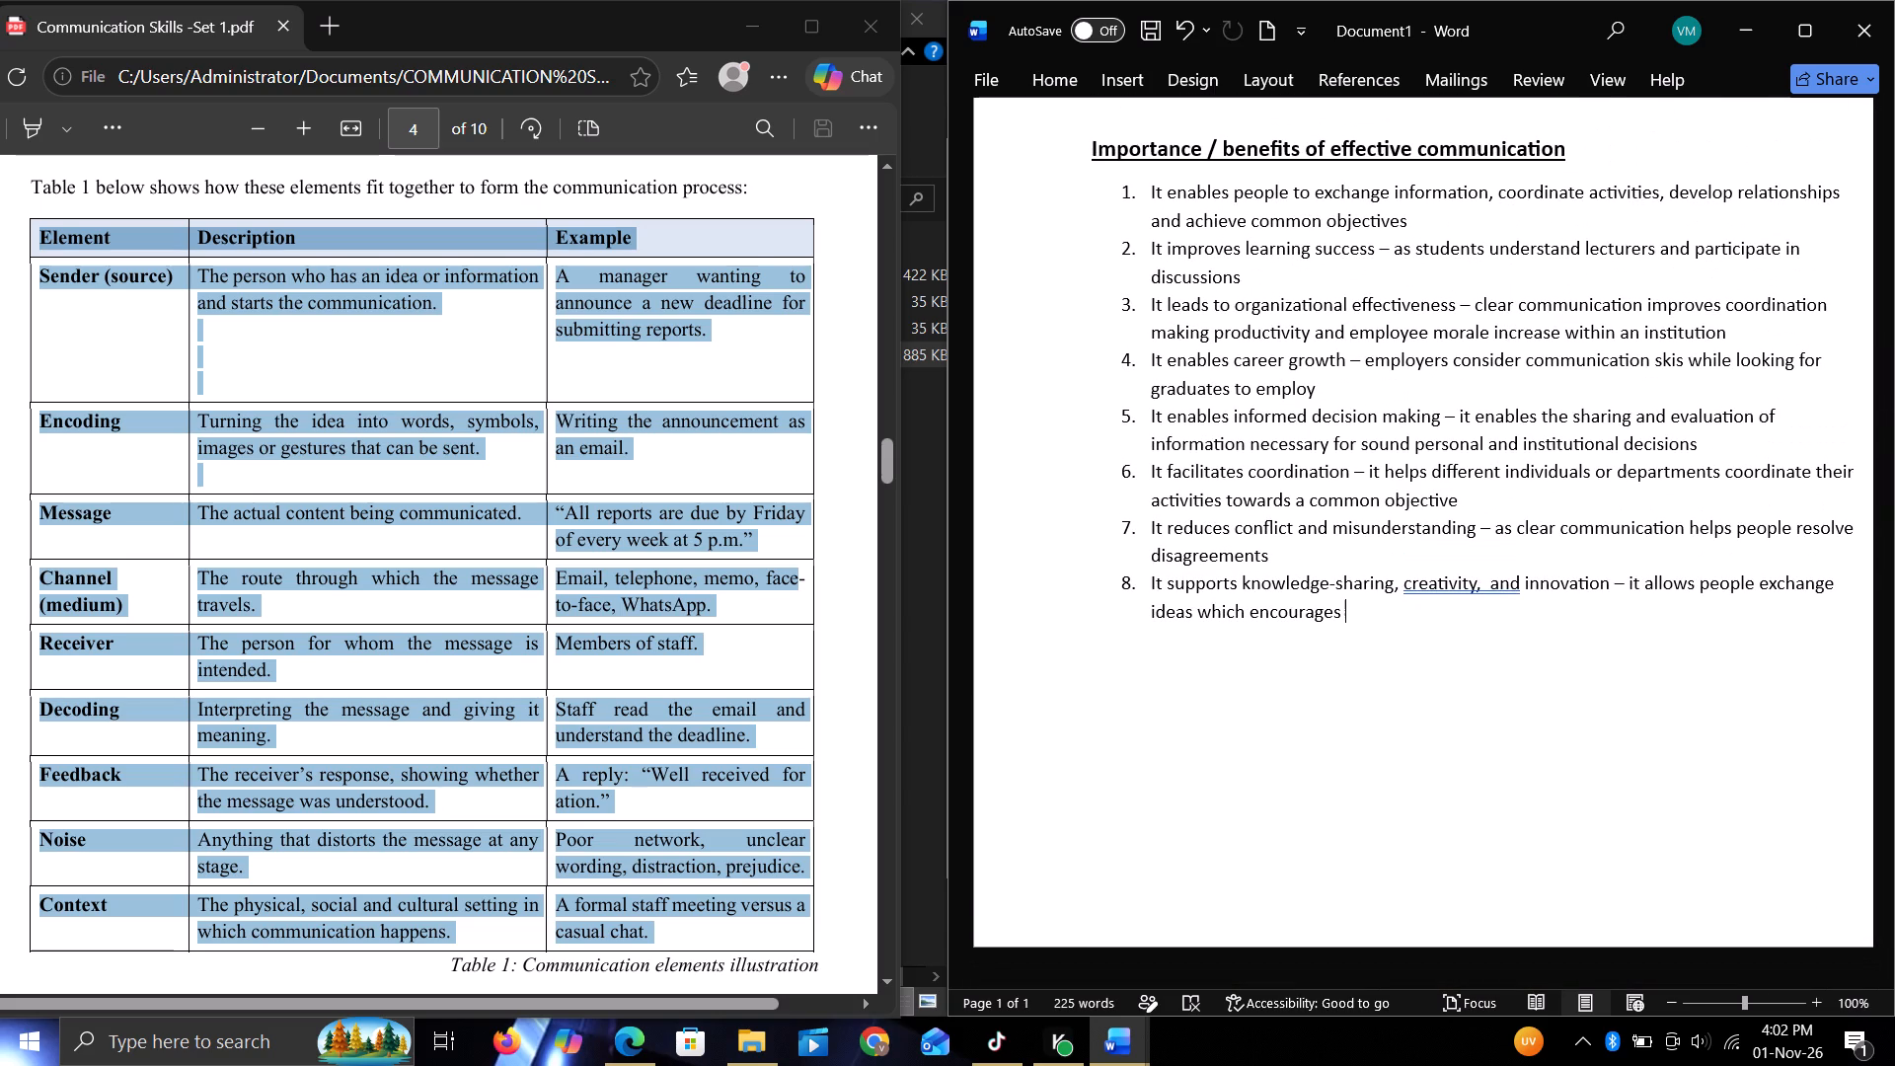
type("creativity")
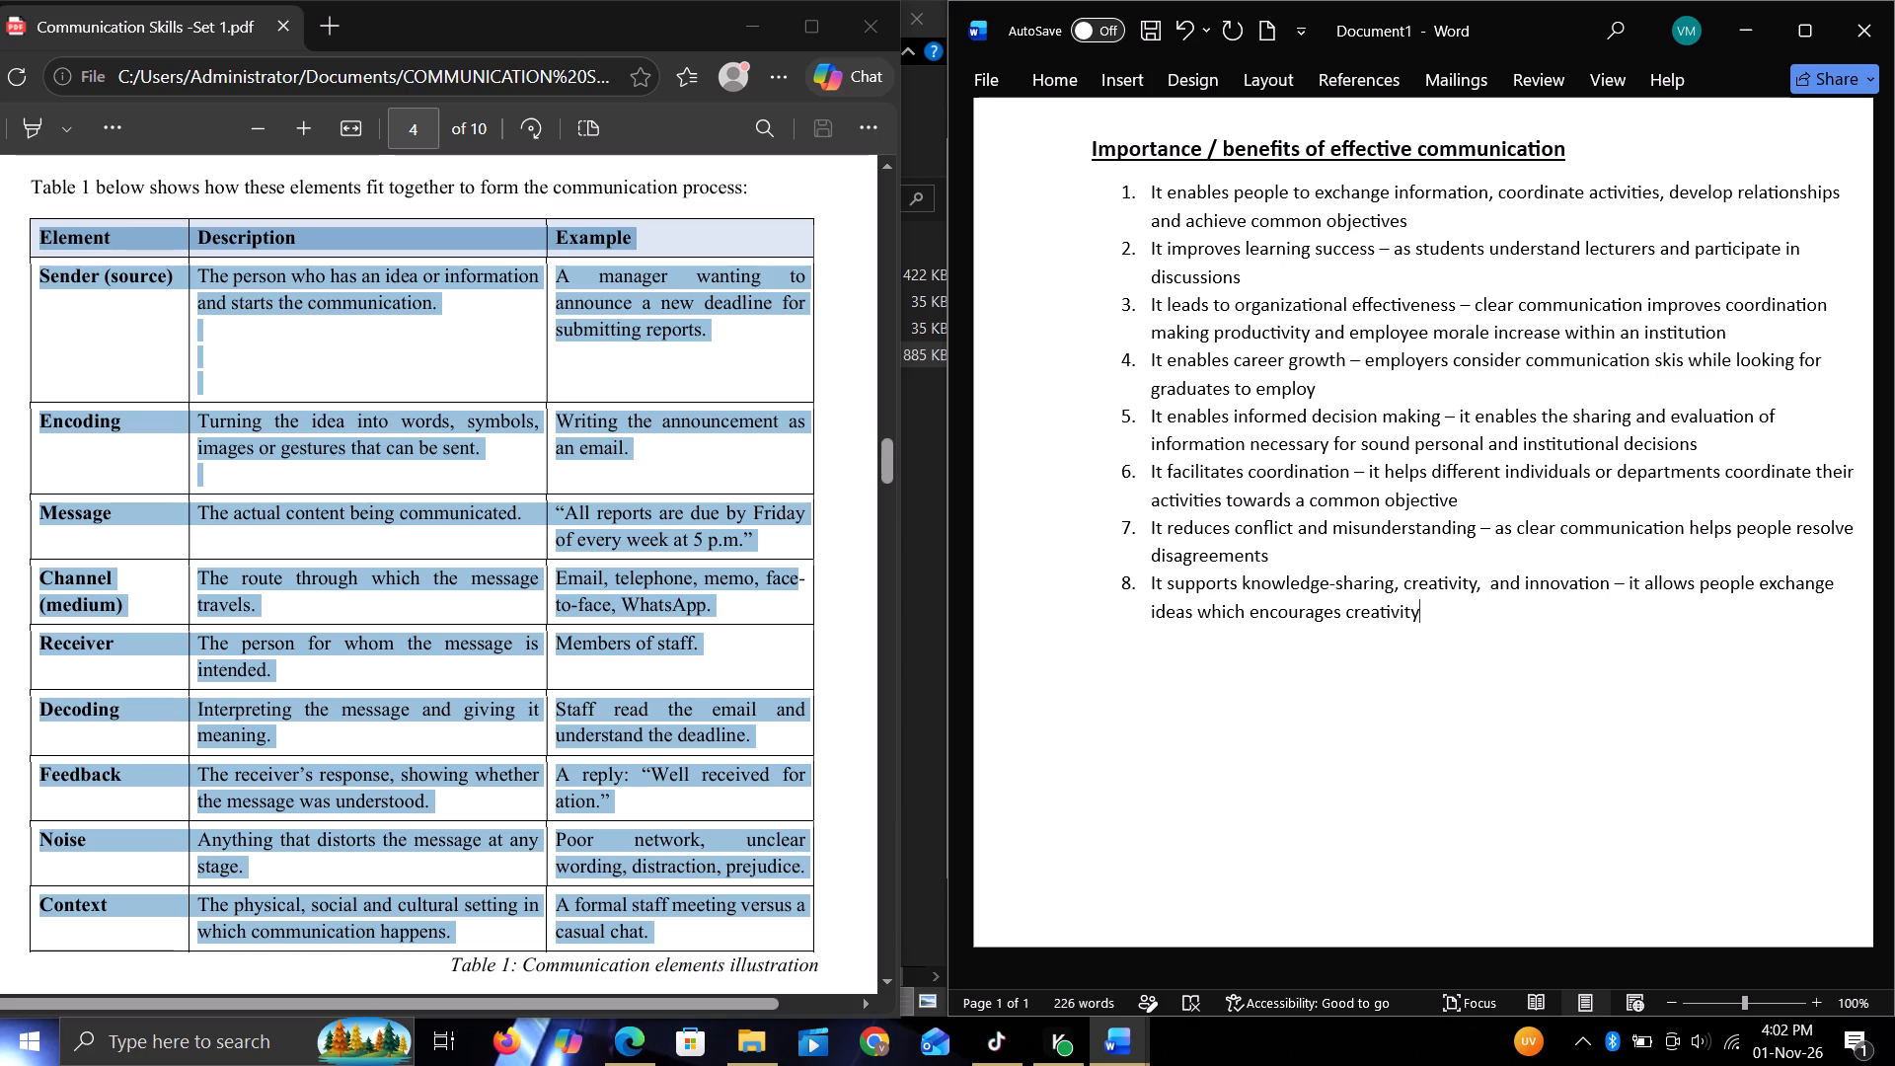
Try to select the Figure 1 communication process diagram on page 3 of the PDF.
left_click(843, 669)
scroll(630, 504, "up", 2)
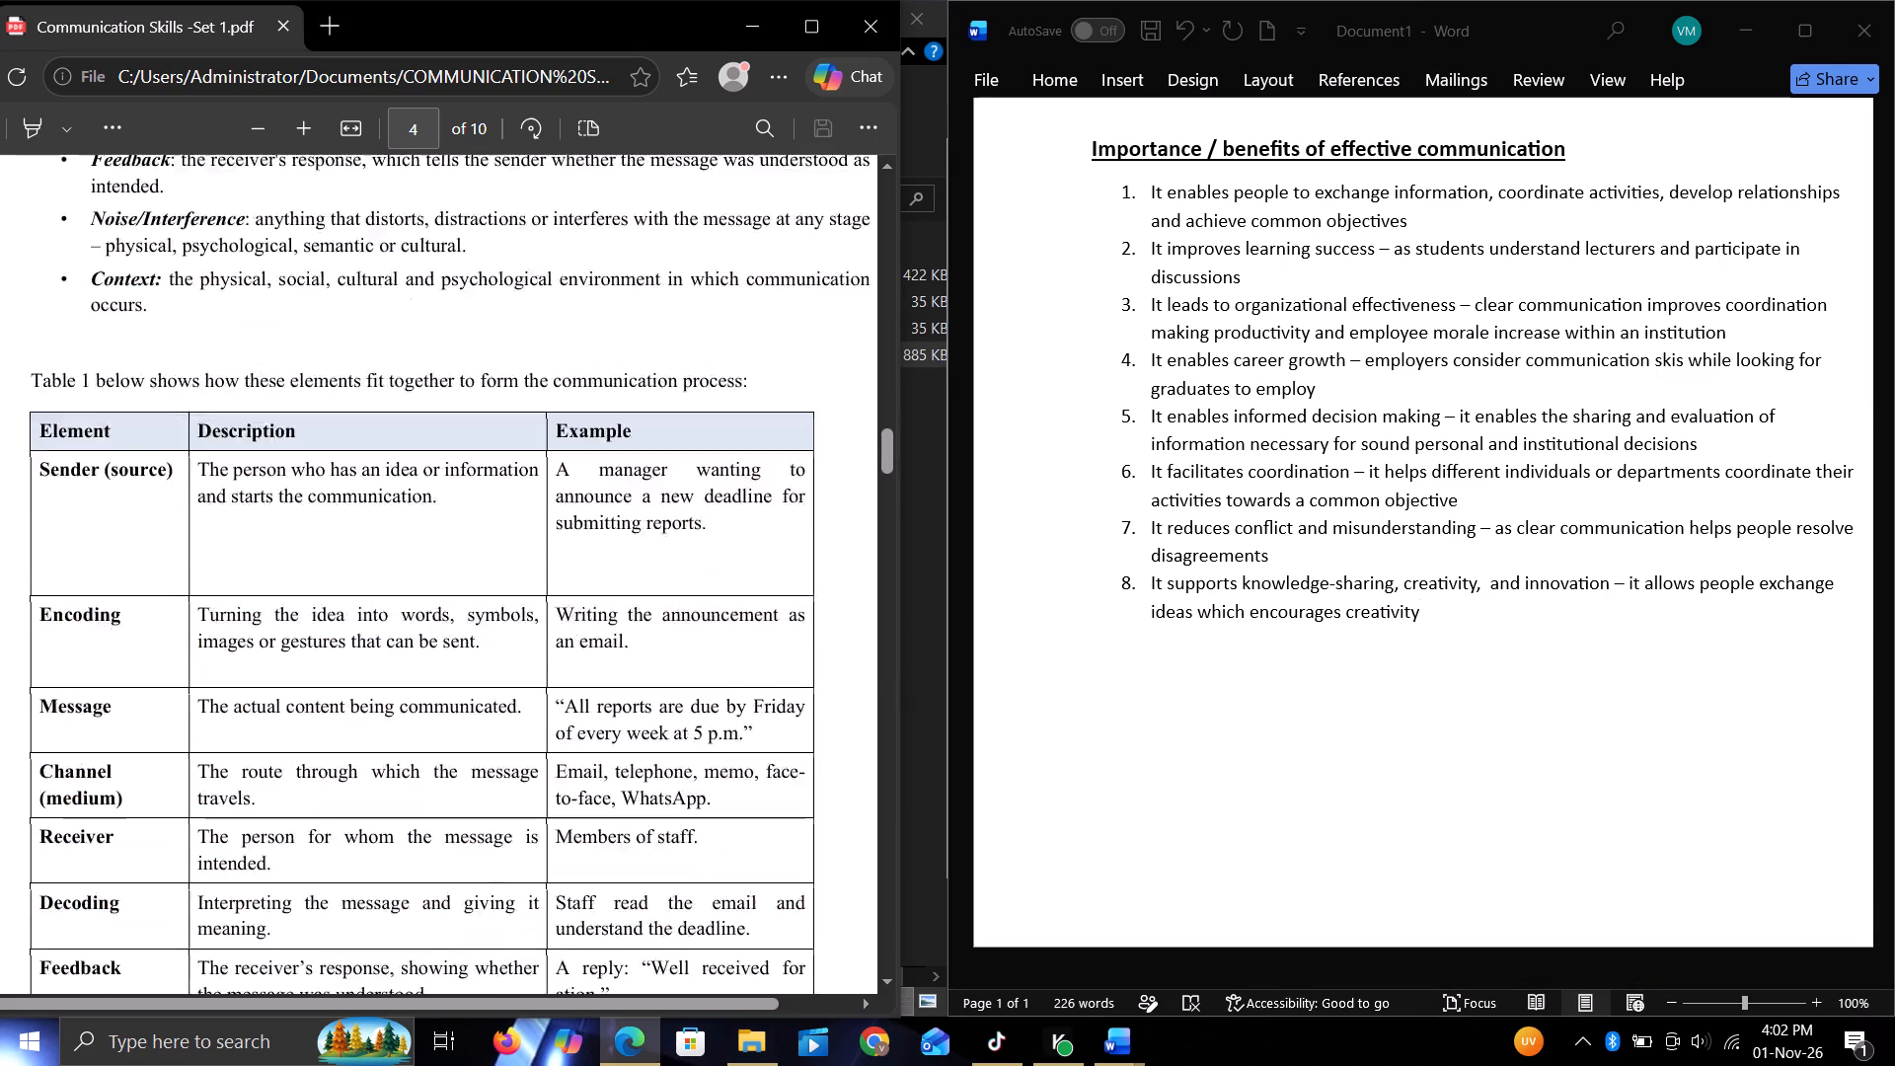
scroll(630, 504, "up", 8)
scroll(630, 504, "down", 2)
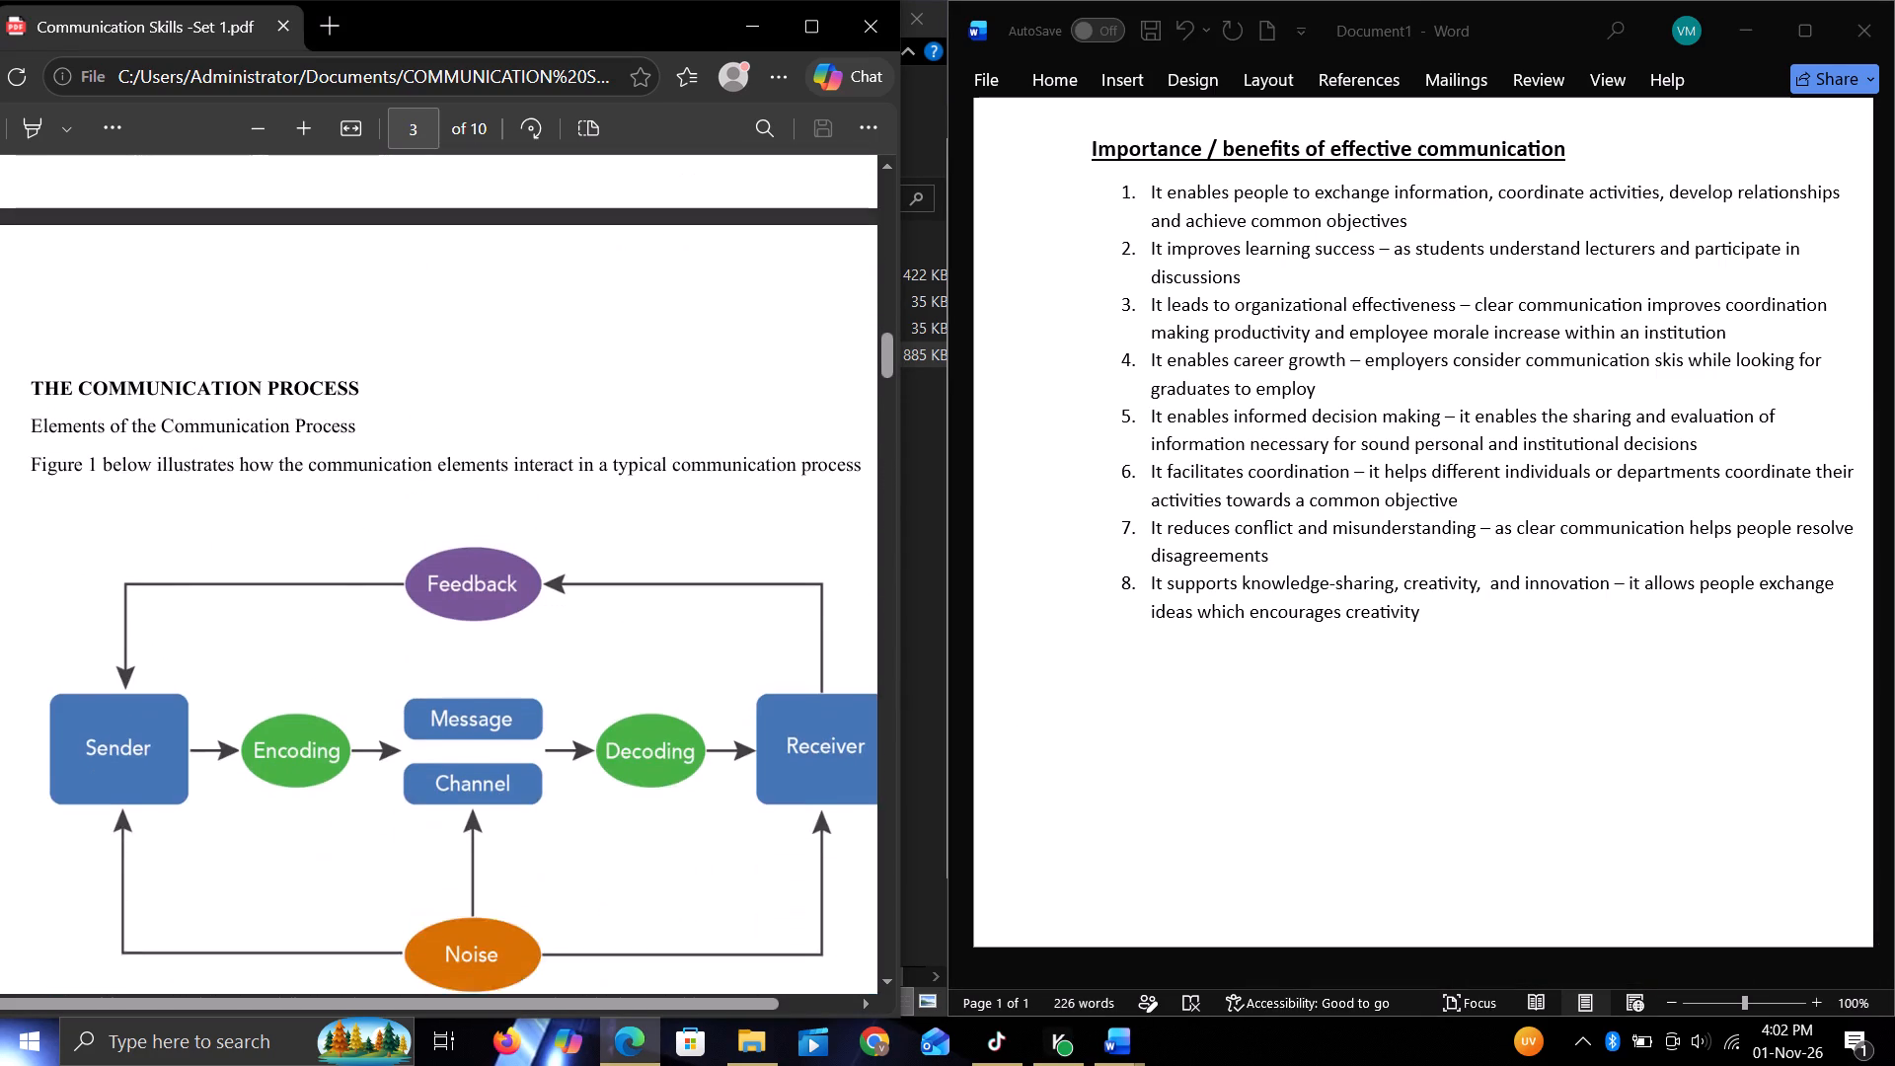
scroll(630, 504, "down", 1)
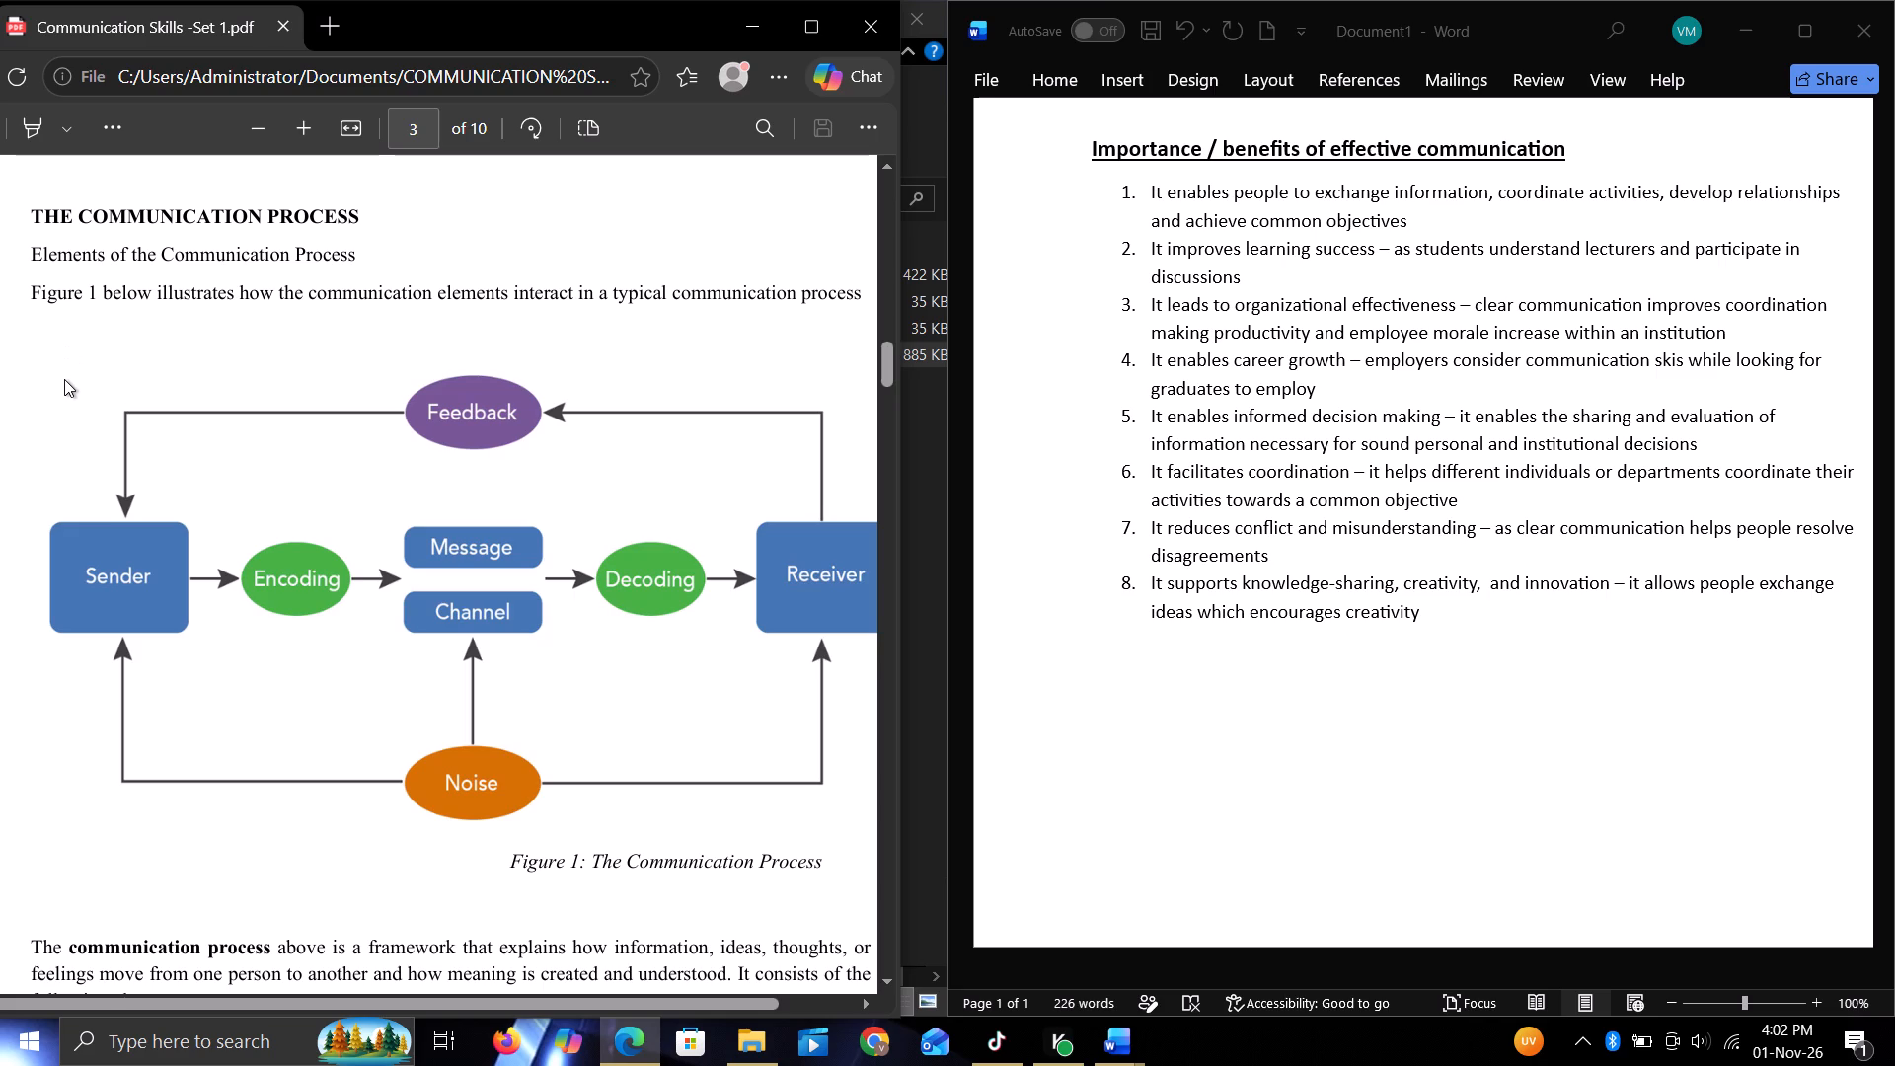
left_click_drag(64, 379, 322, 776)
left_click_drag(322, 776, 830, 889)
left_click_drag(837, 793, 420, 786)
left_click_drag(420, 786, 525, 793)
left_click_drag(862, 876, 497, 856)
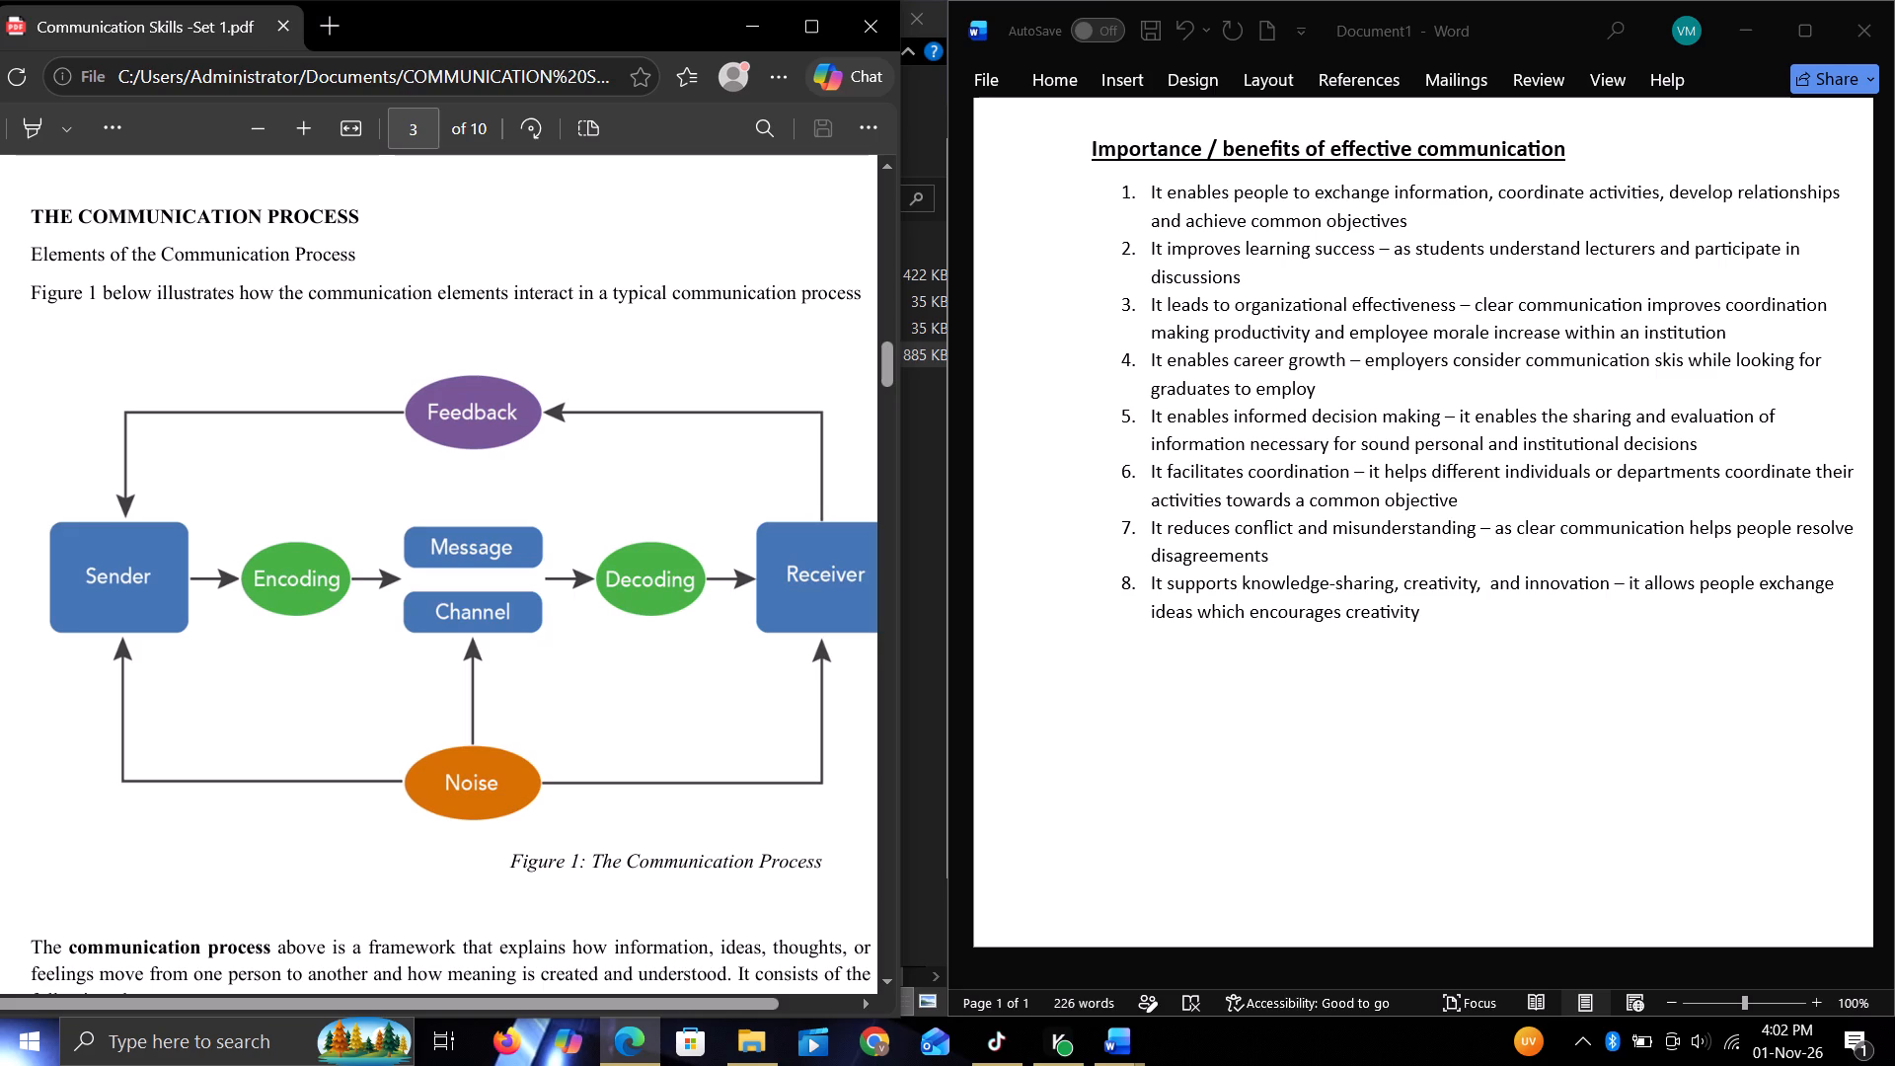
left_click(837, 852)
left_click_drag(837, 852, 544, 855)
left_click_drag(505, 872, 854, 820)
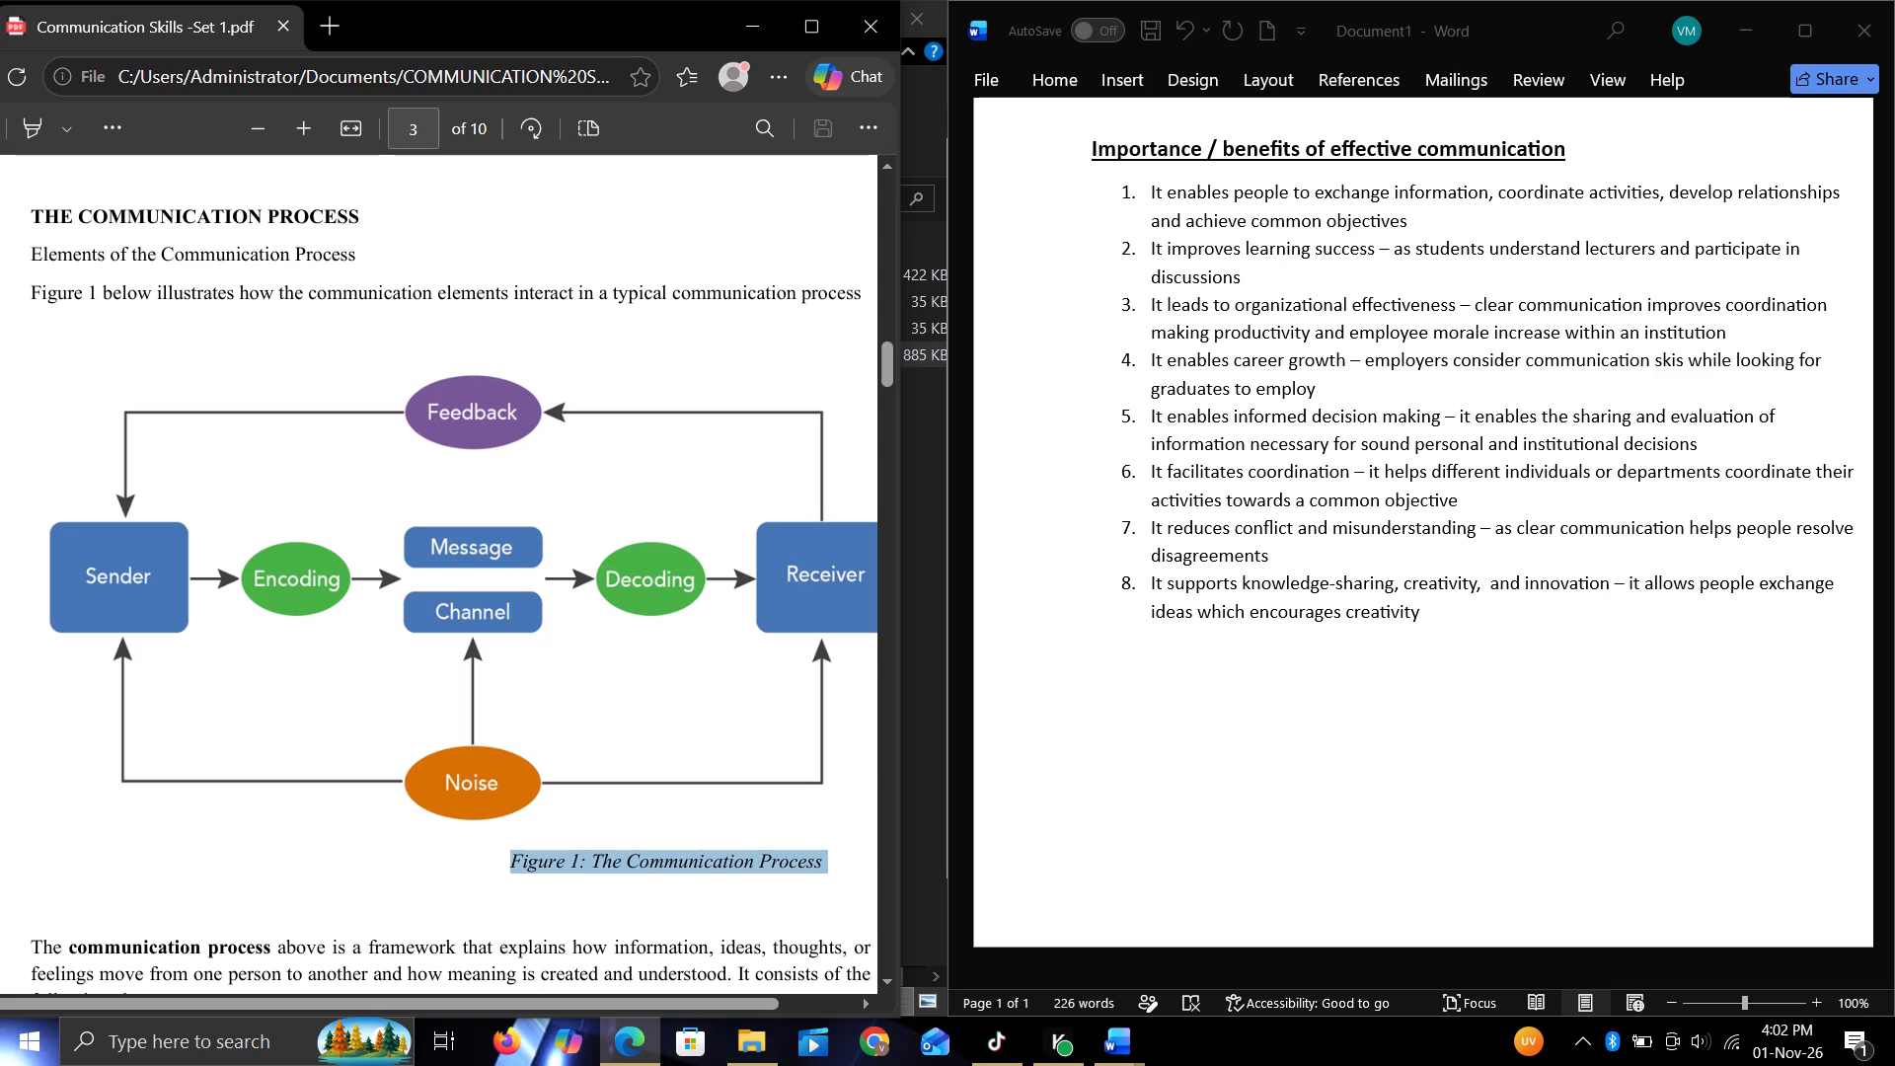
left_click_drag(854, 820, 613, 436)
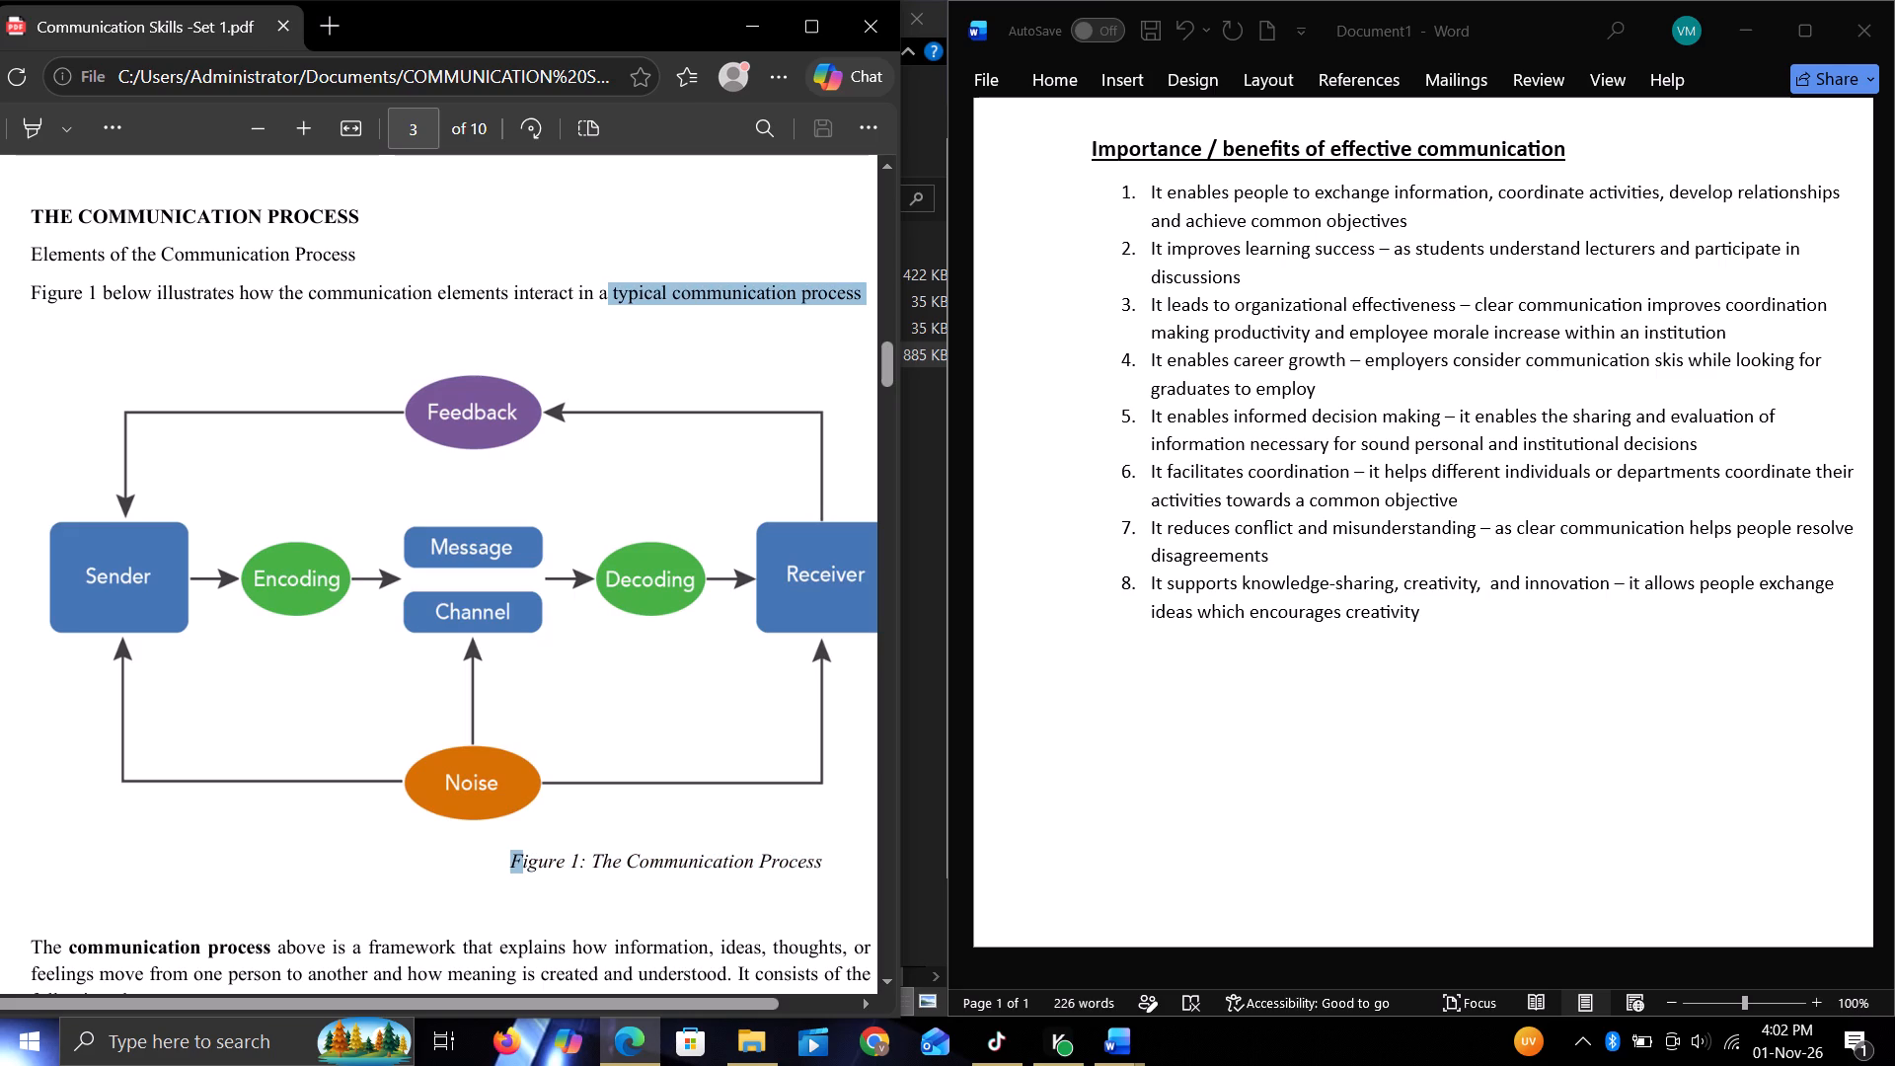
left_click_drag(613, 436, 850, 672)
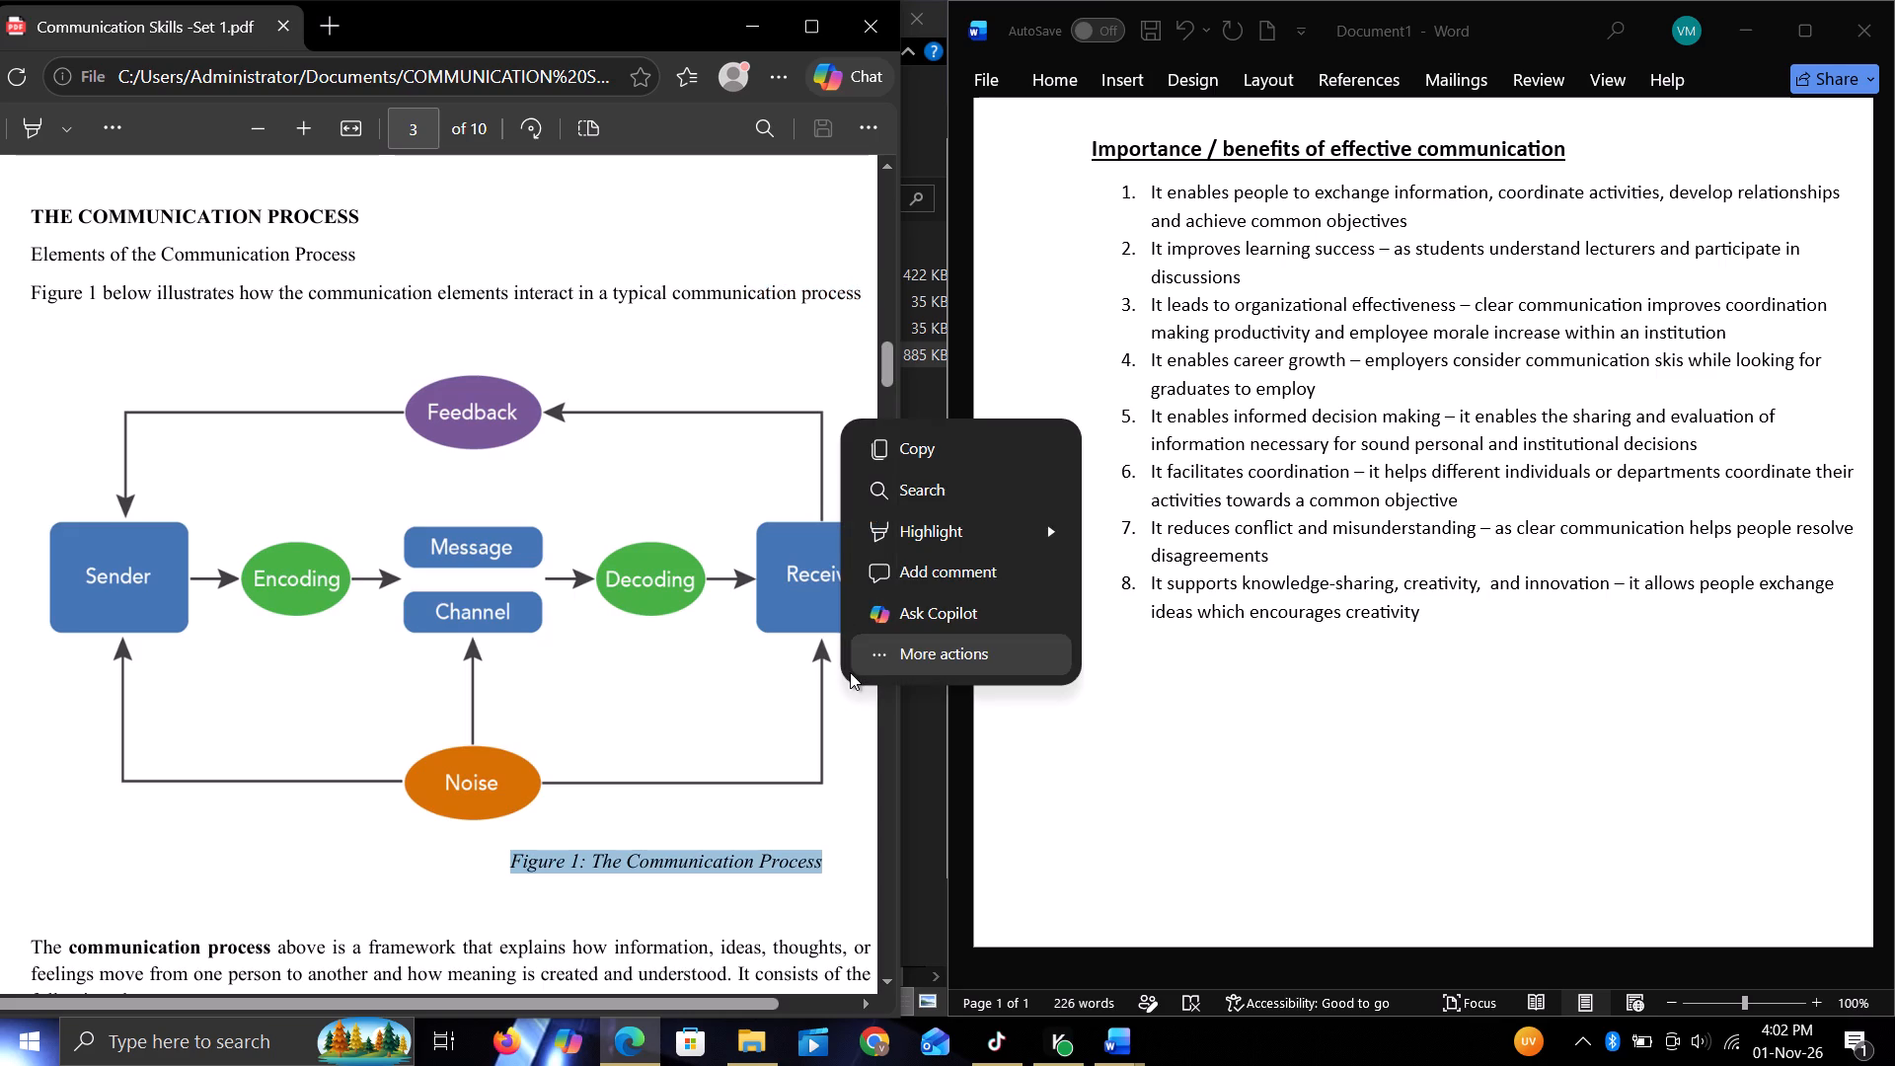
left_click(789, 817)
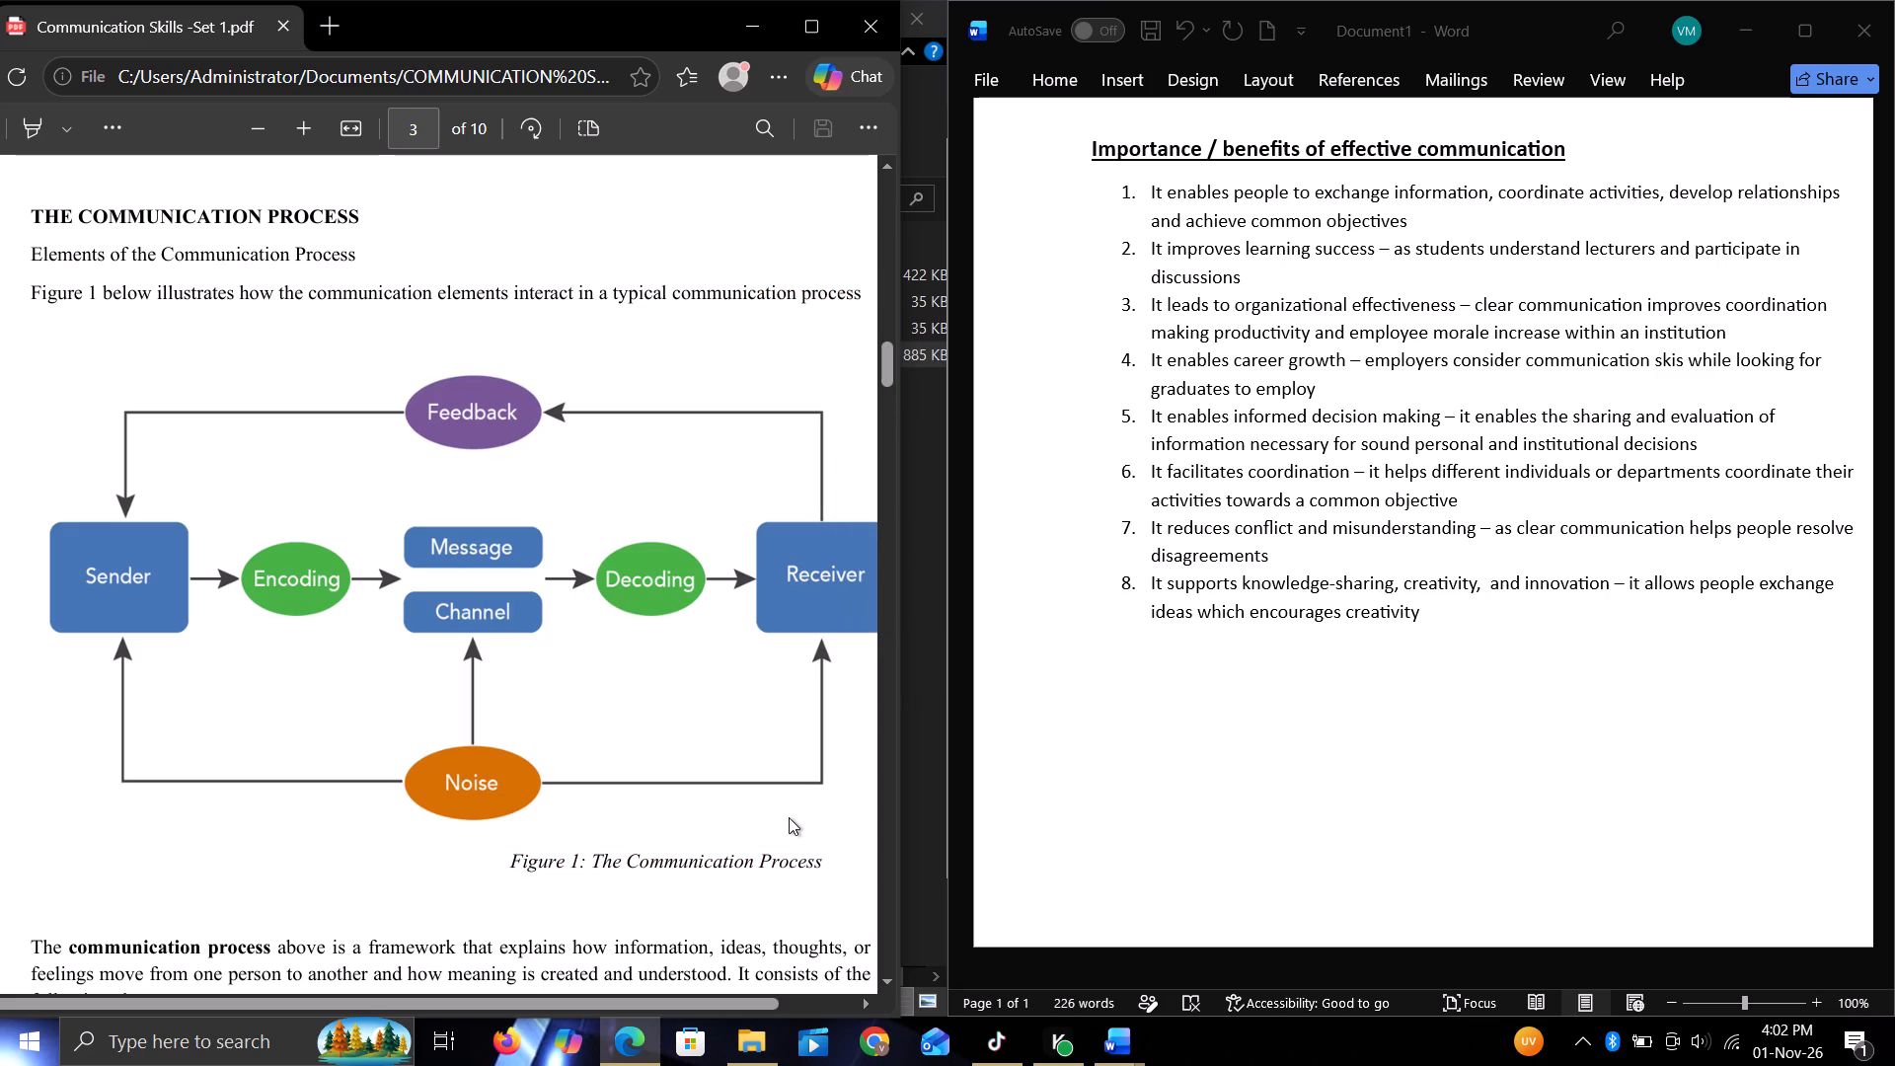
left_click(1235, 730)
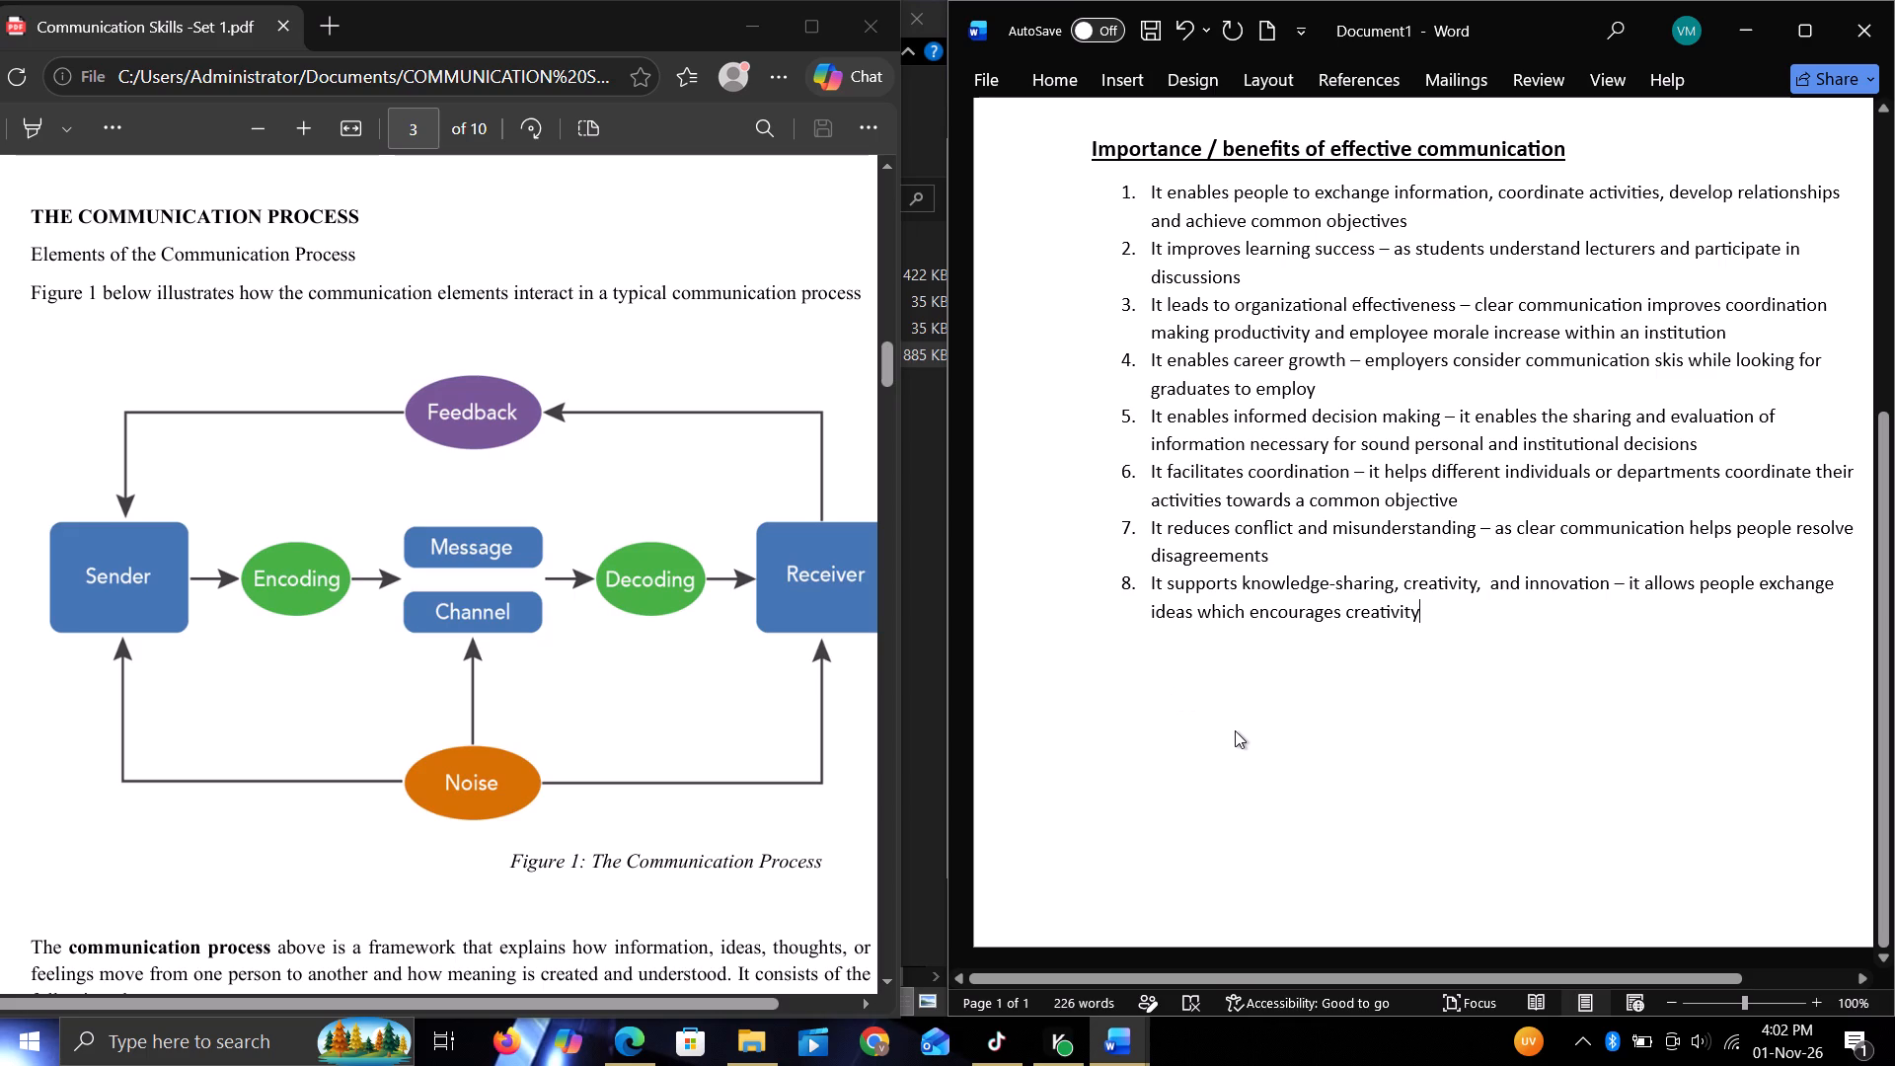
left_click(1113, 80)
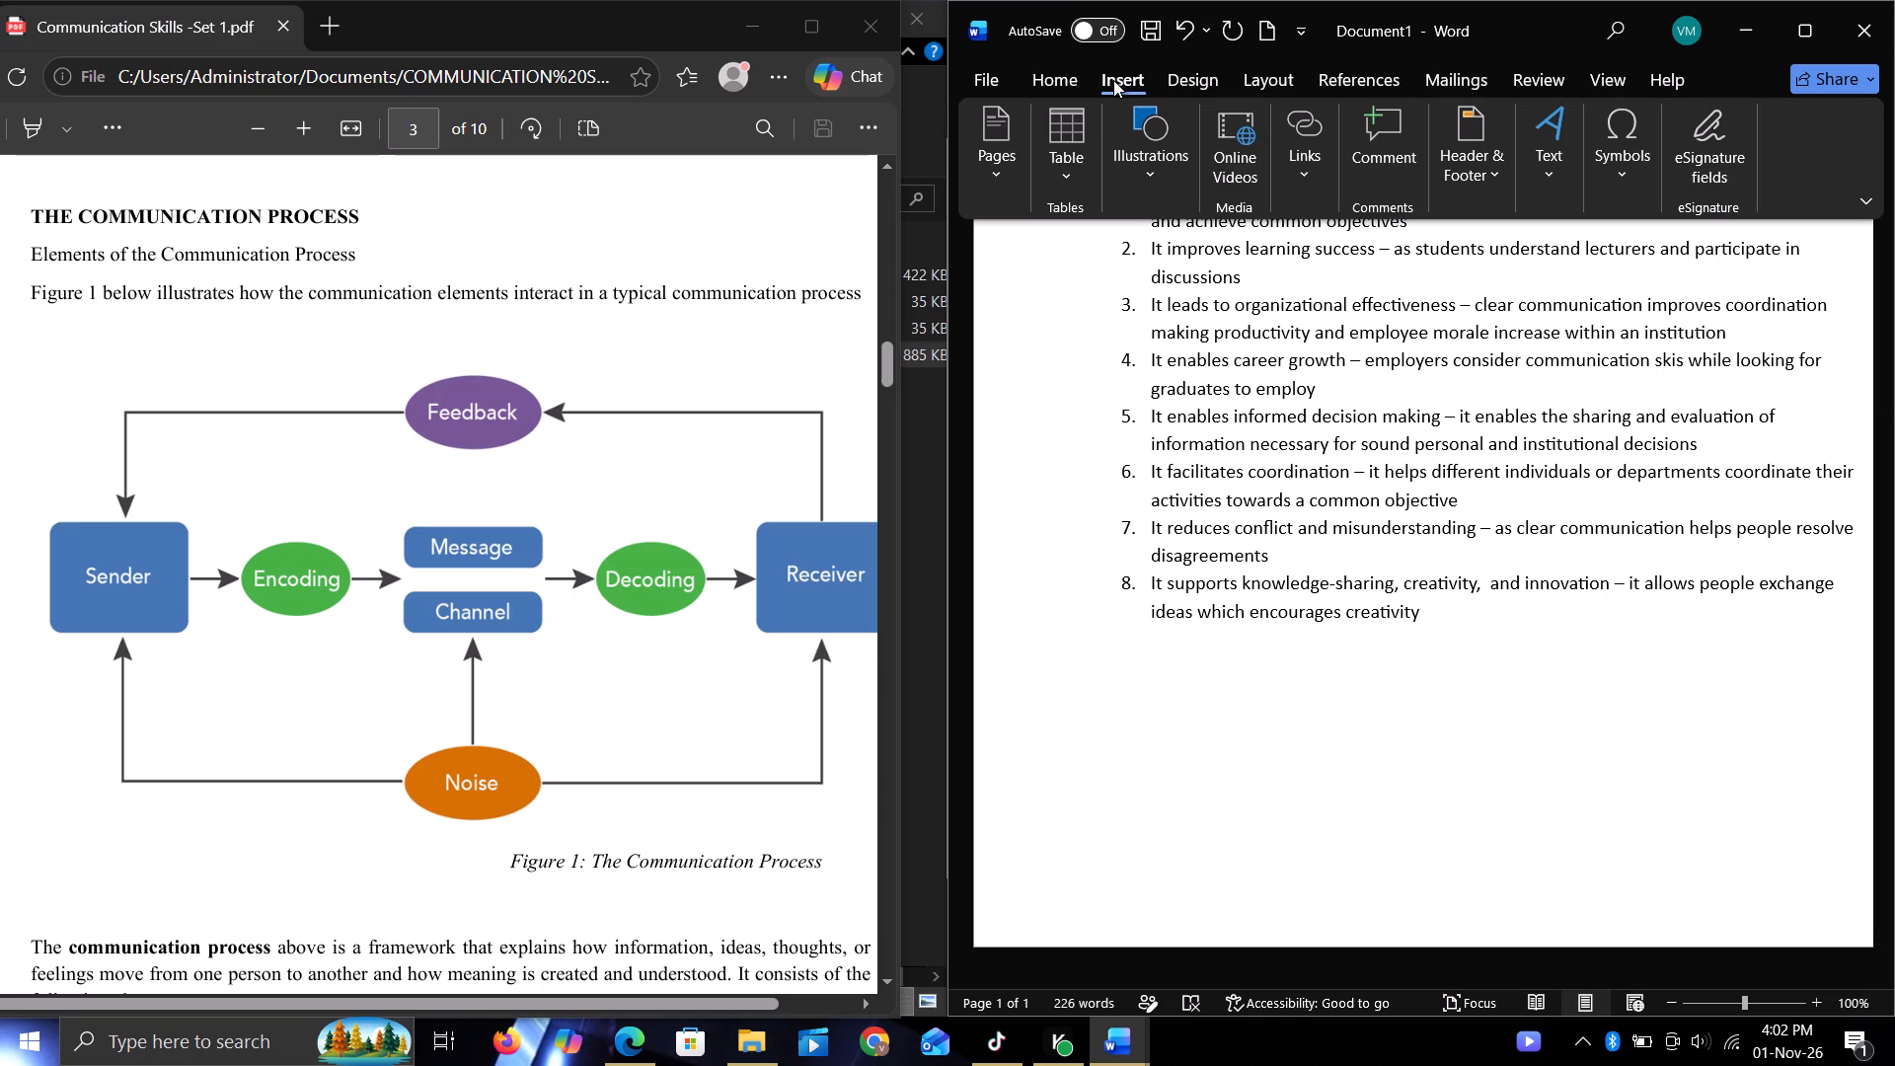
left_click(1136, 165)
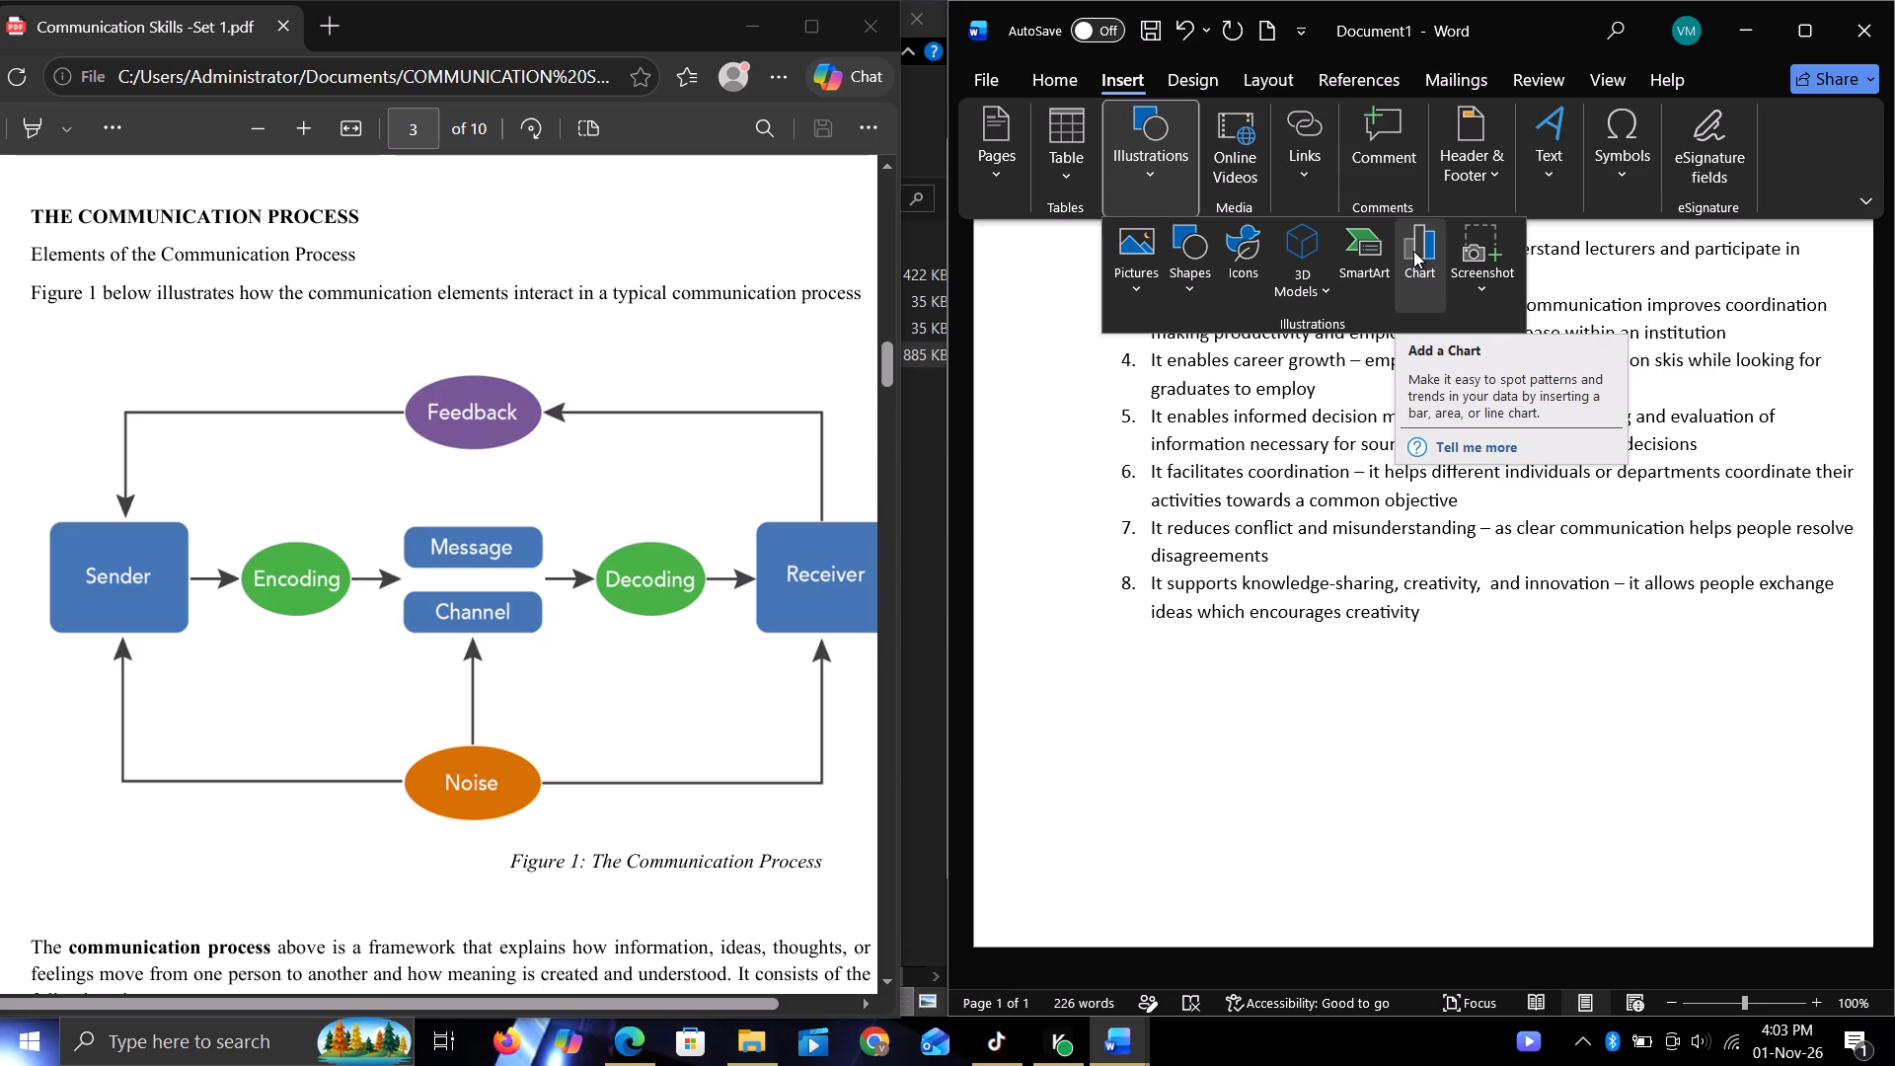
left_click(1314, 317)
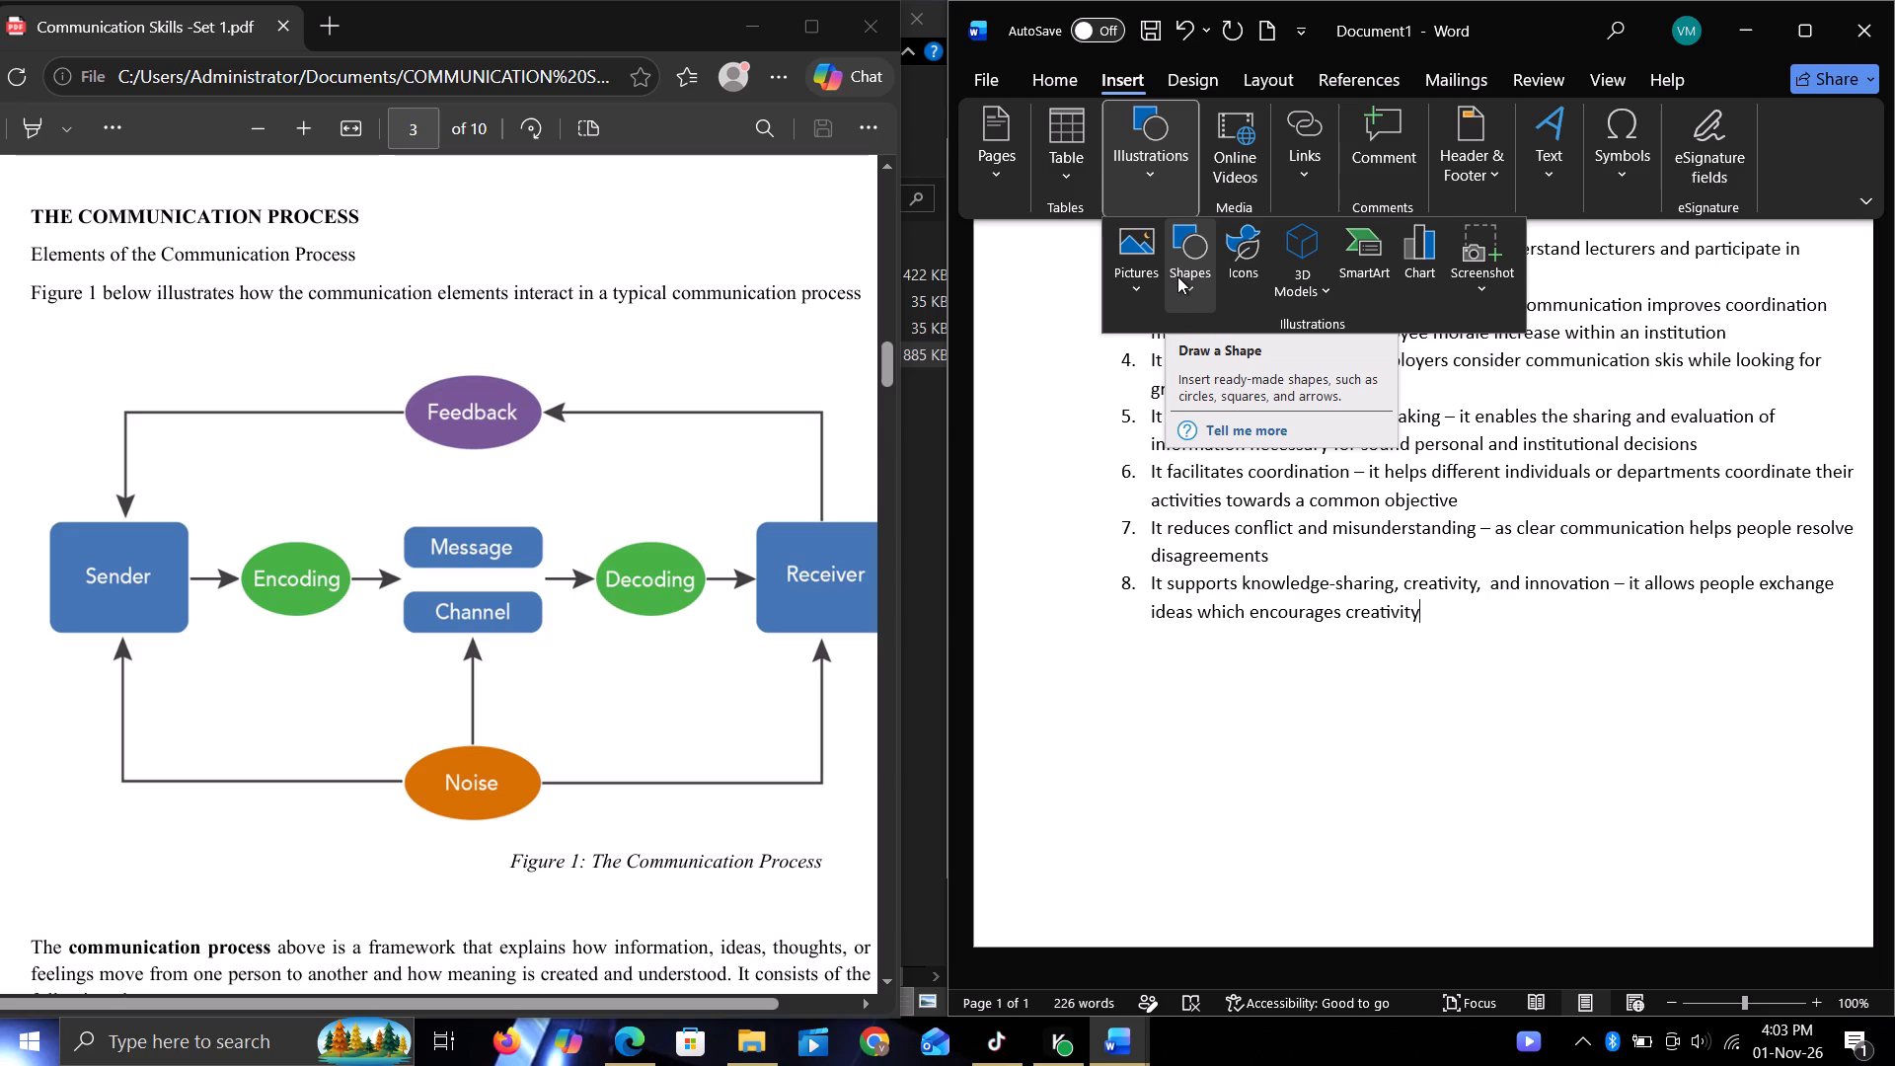
Capture a rectangular screen snip of the whole Figure 1 diagram, from Feedback down to Noise, without its caption.
scroll(671, 345, "left", 1)
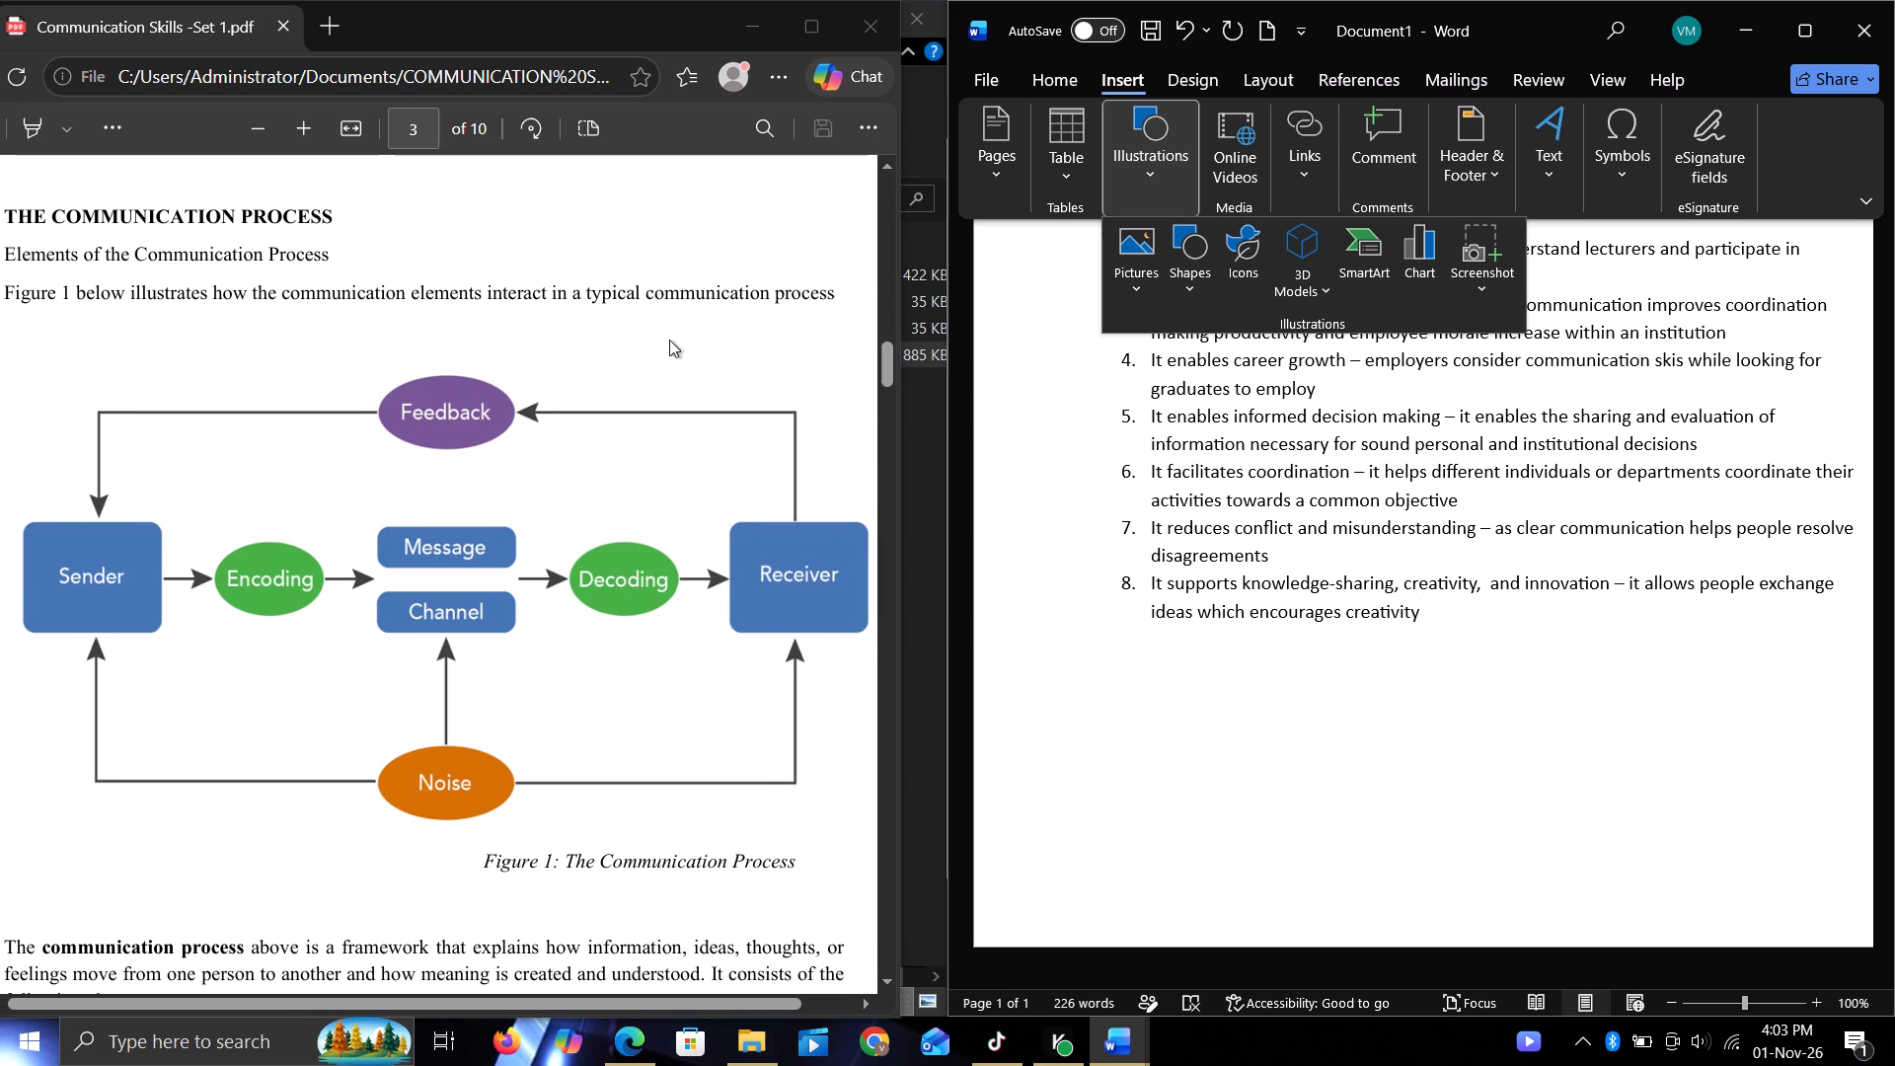
scroll(671, 345, "left", 1)
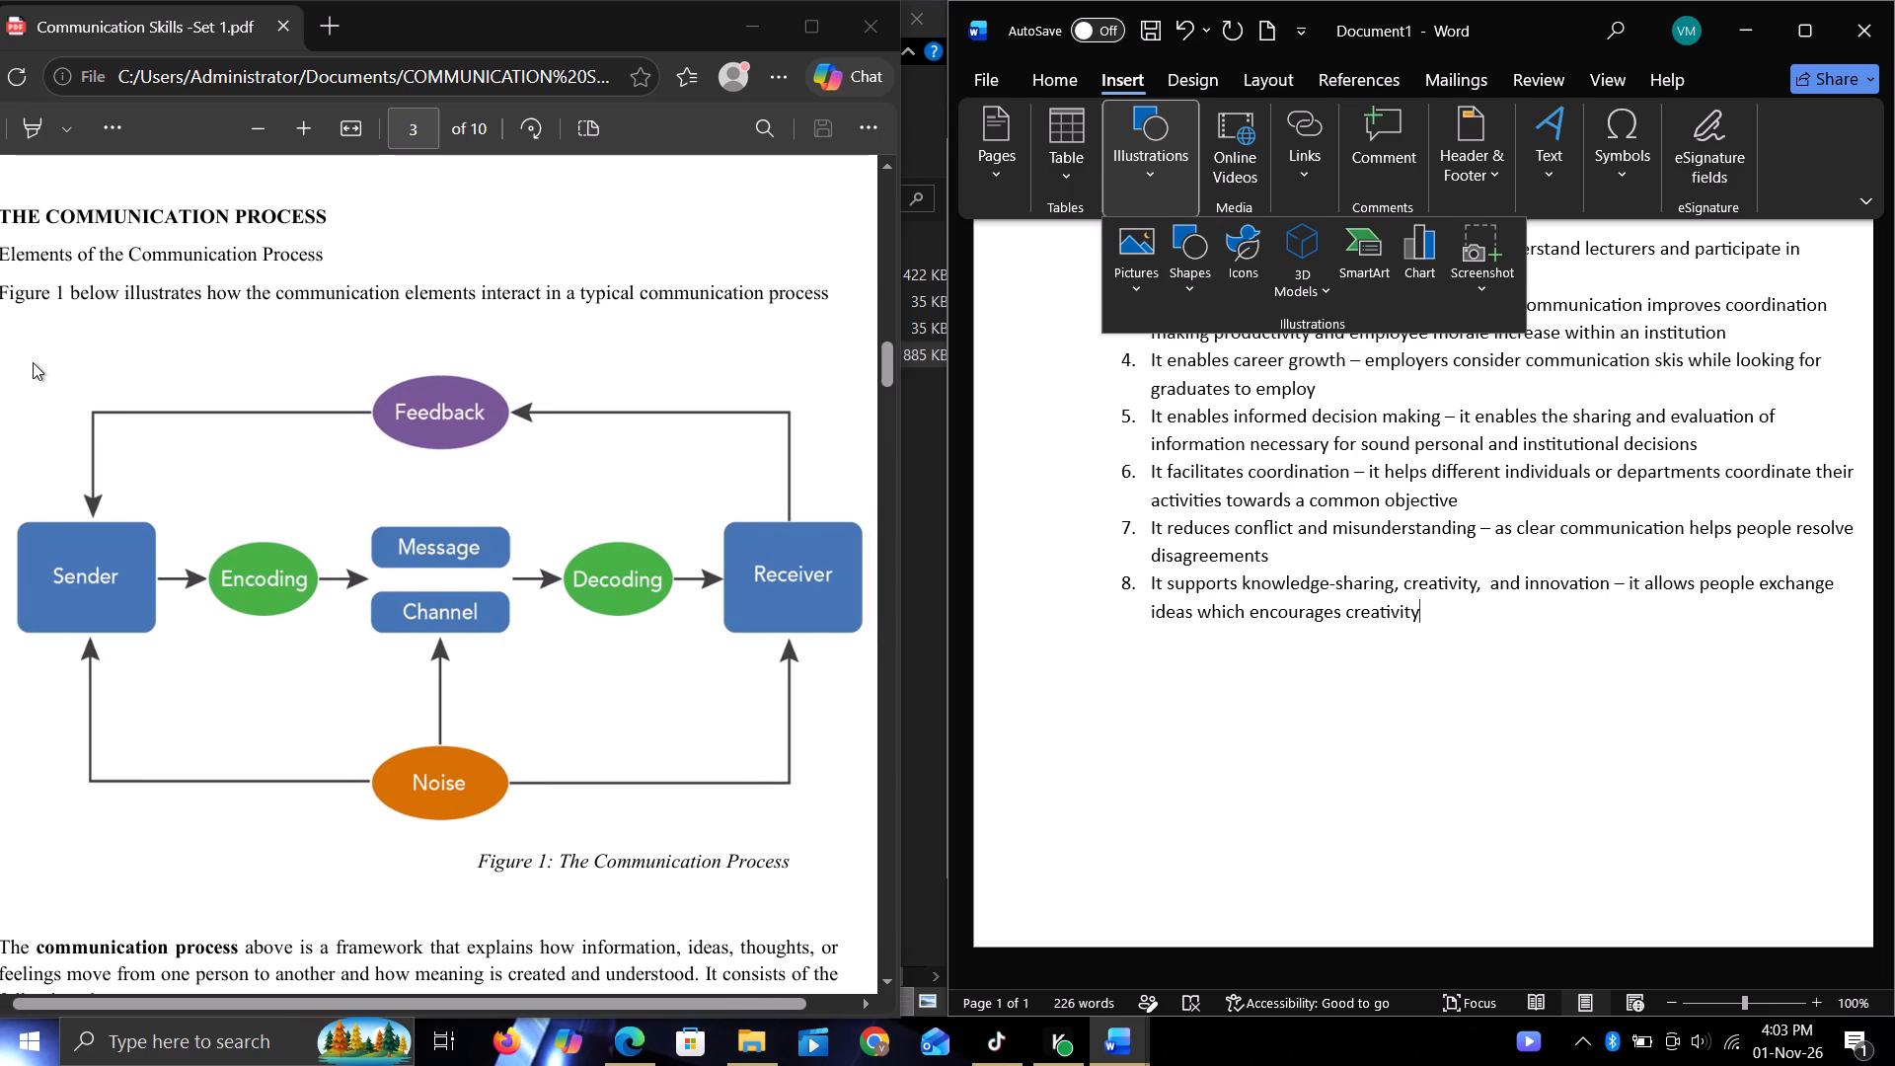
key("shift+super+s")
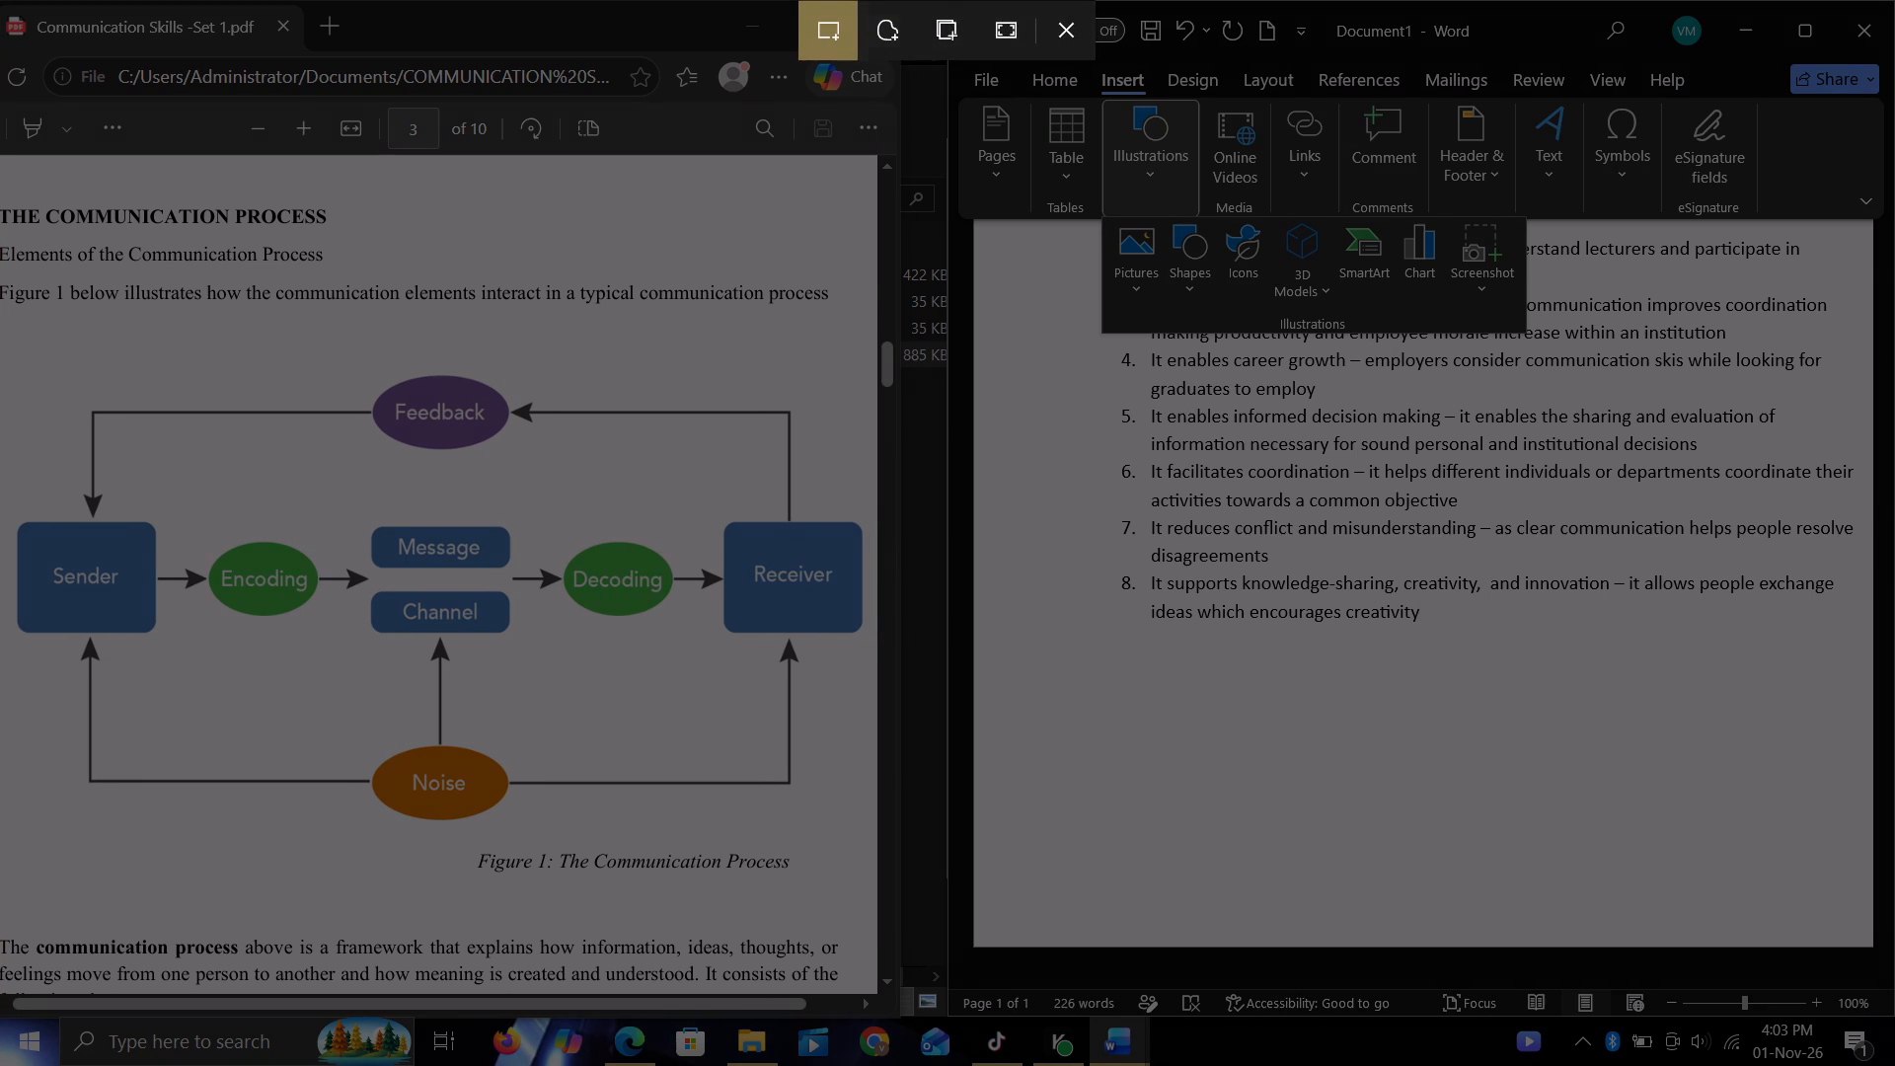
left_click_drag(3, 333, 129, 390)
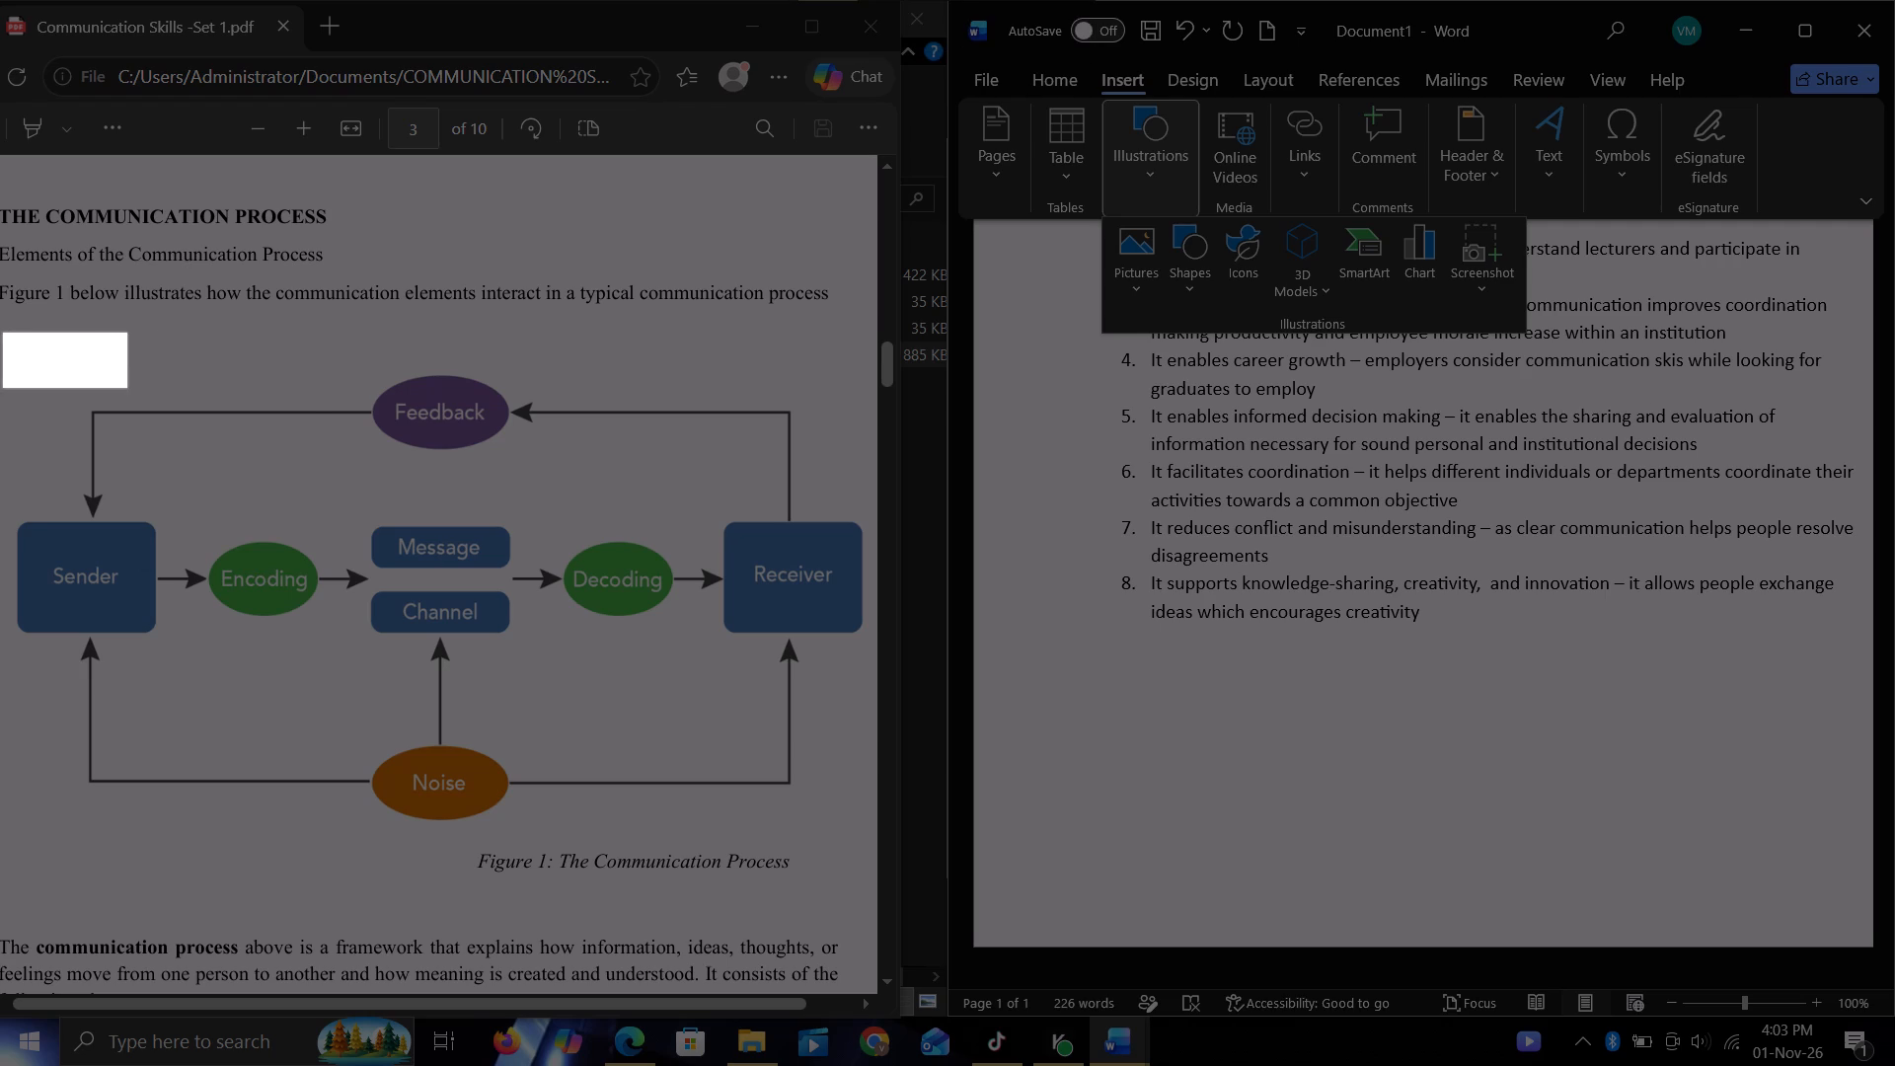
left_click_drag(129, 390, 874, 743)
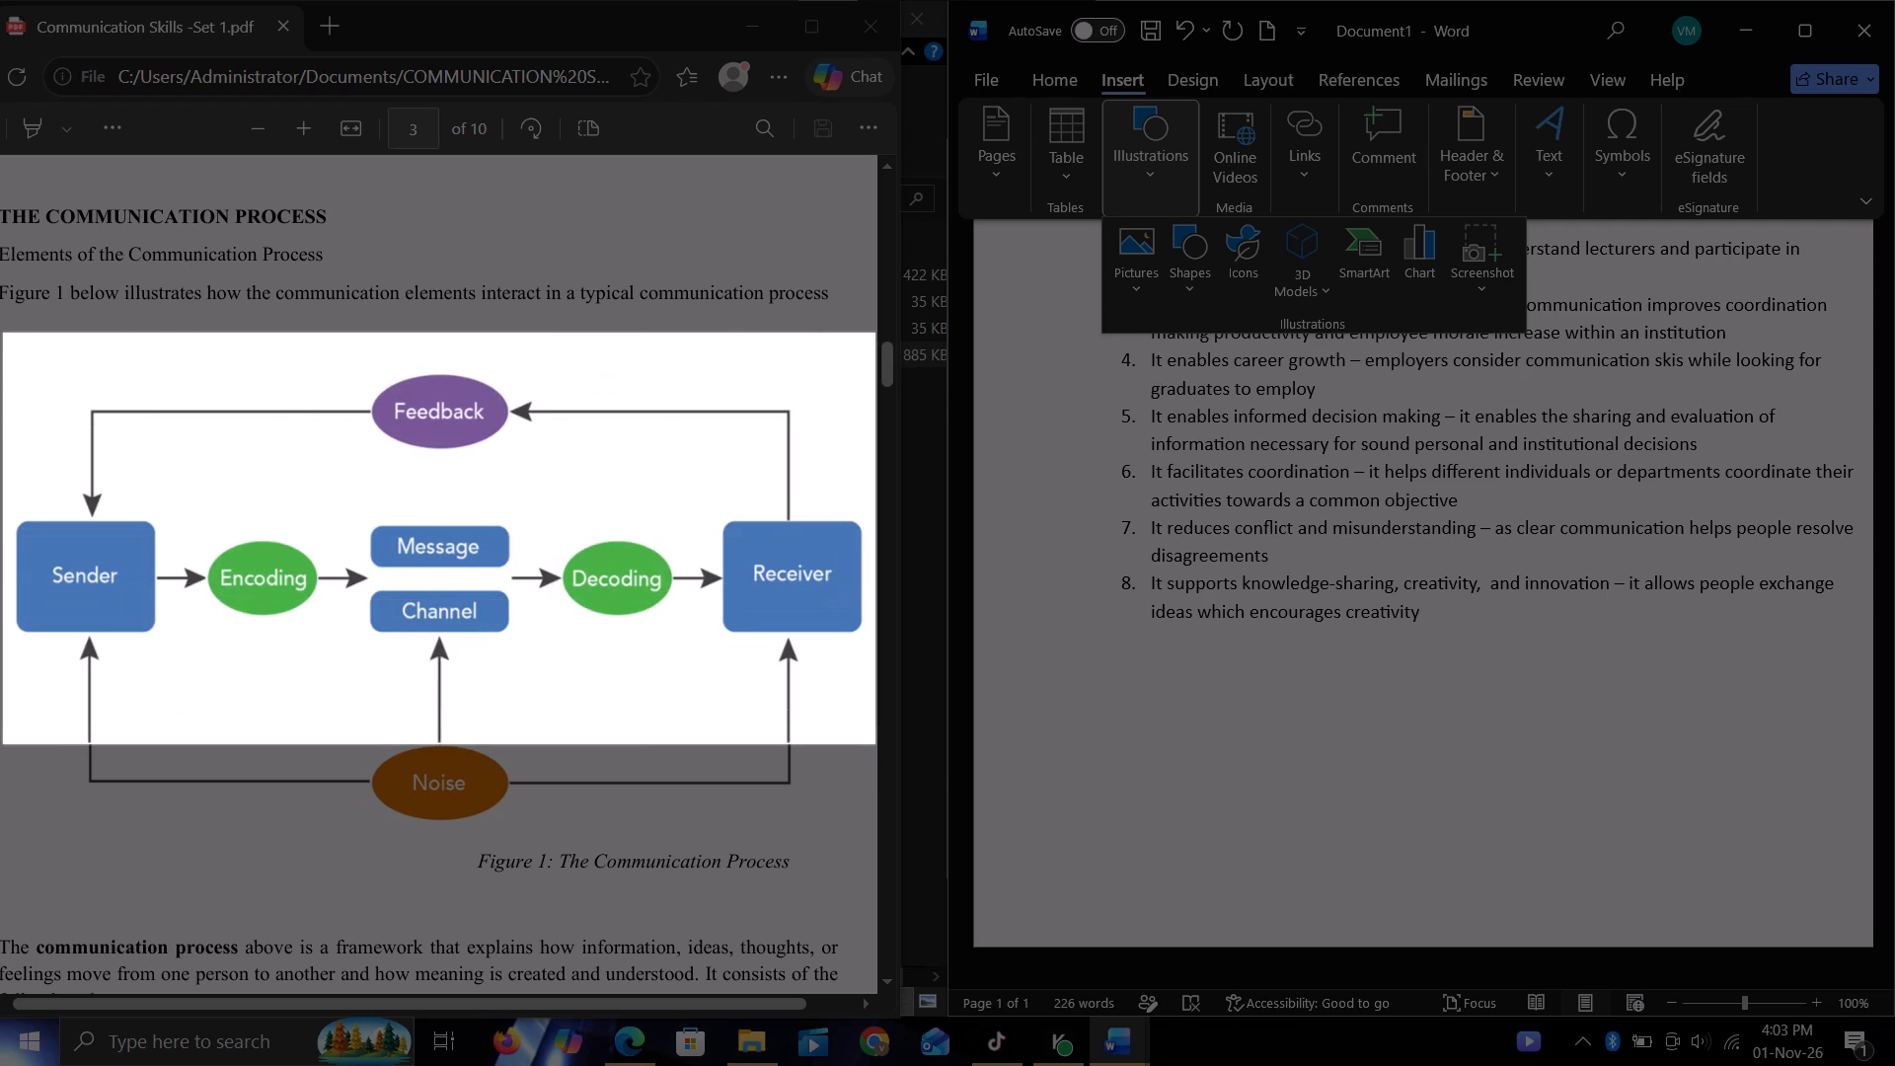
left_click_drag(874, 743, 872, 826)
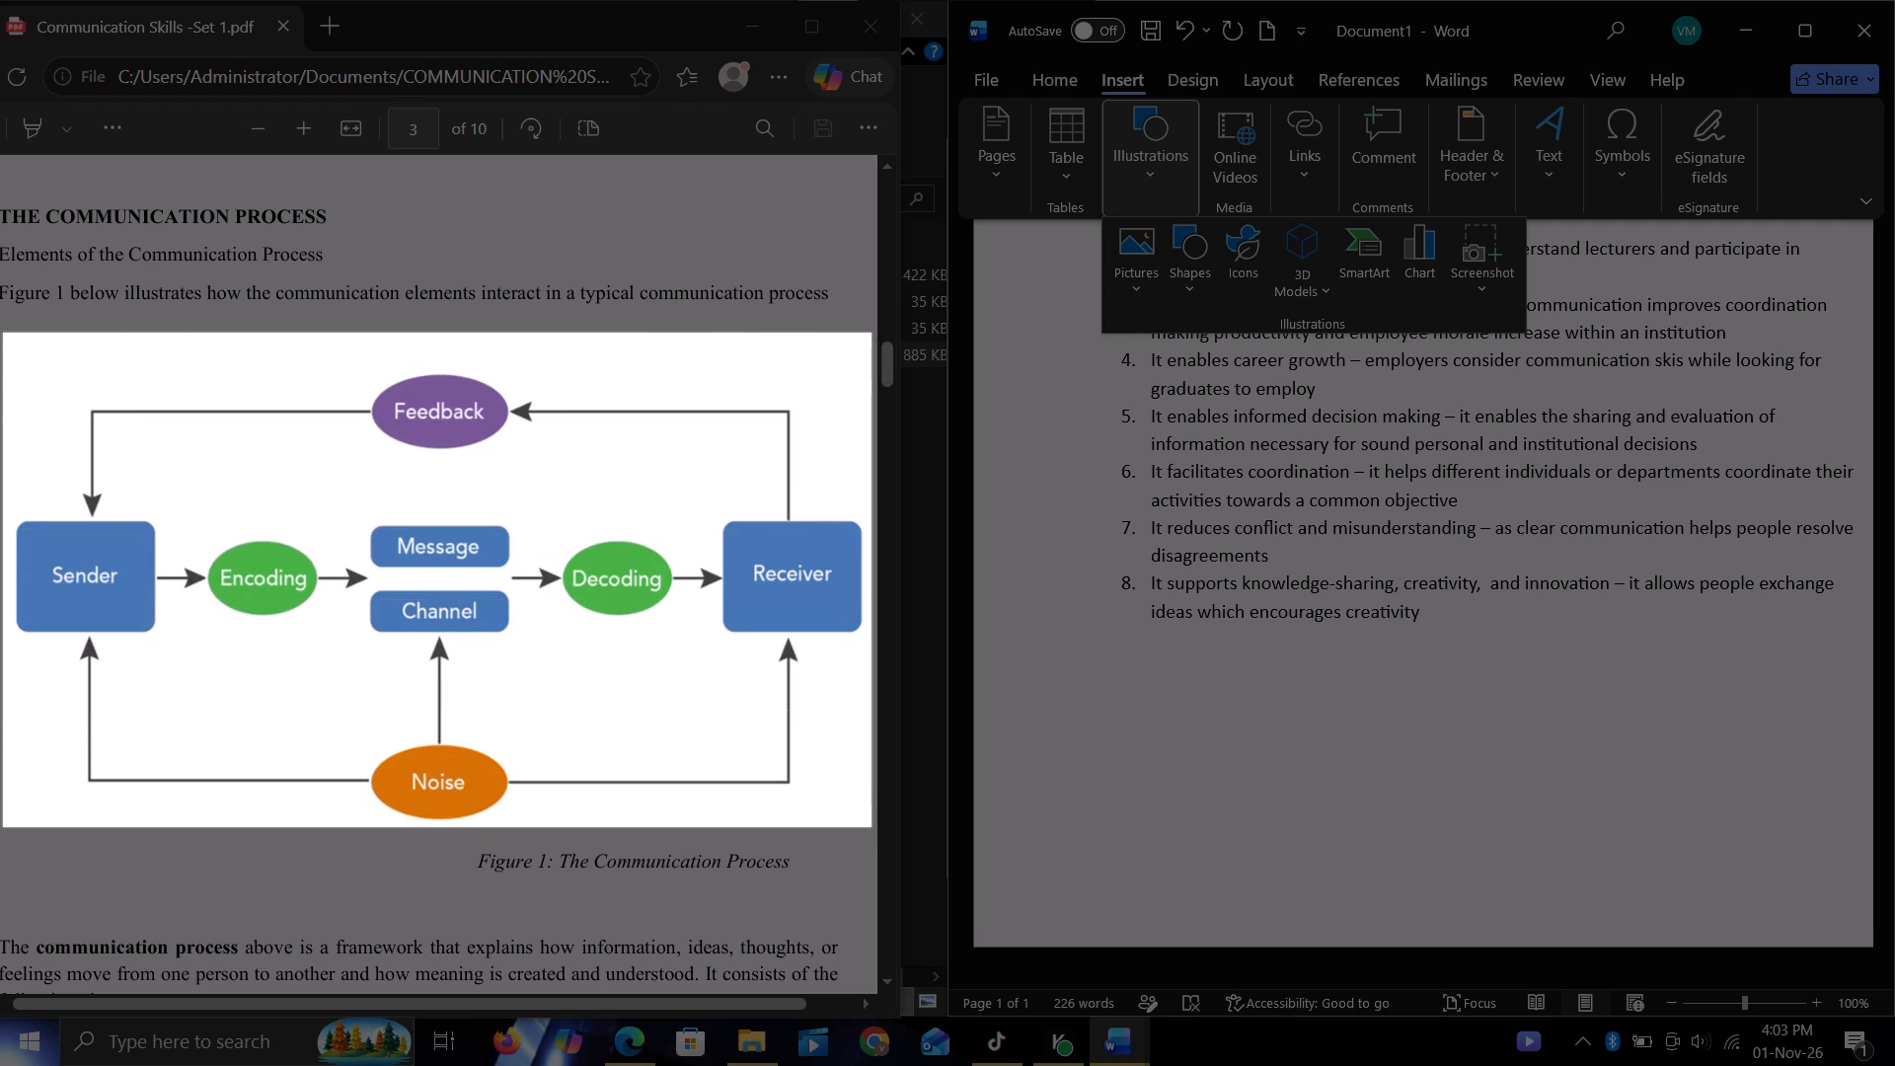
left_click_drag(872, 826, 872, 827)
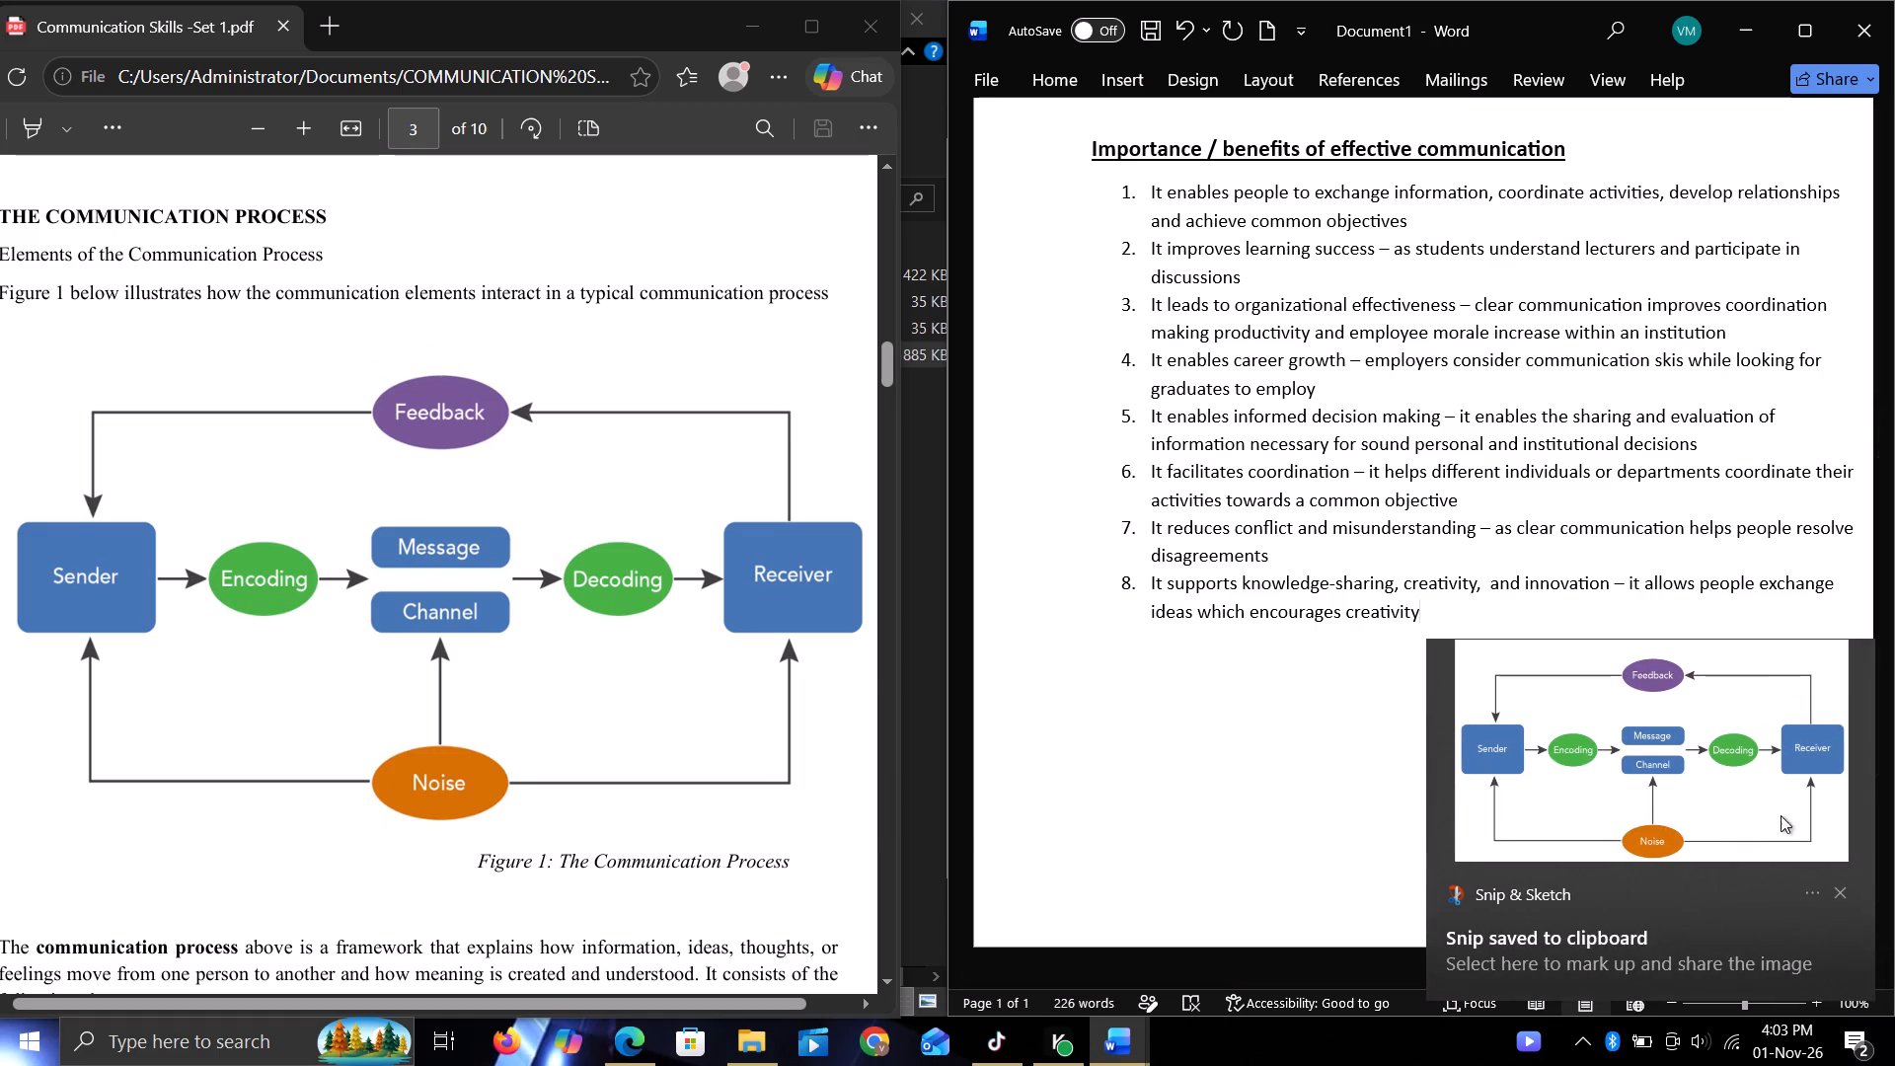
Save the diagram snip as a PNG named "commmunication process" in the Pictures folder and close Snip & Sketch.
left_click(1773, 806)
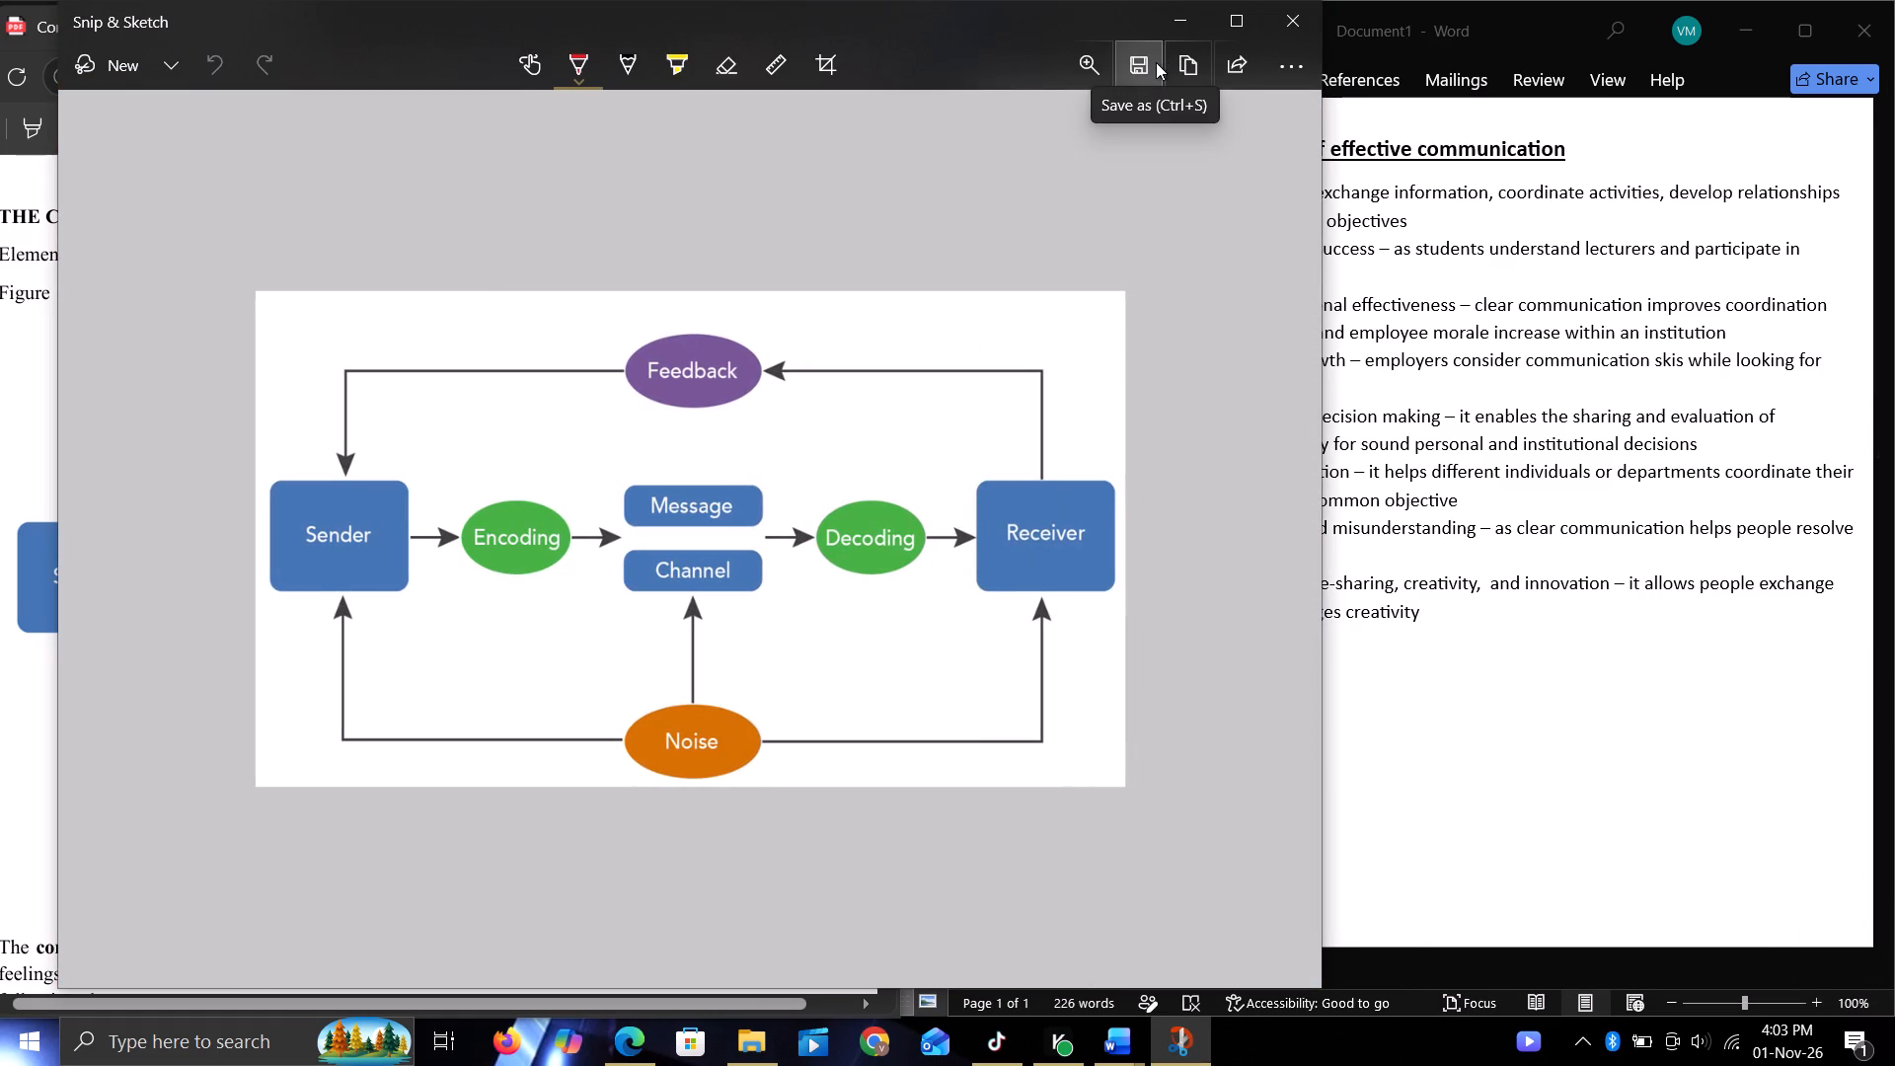
left_click(1156, 62)
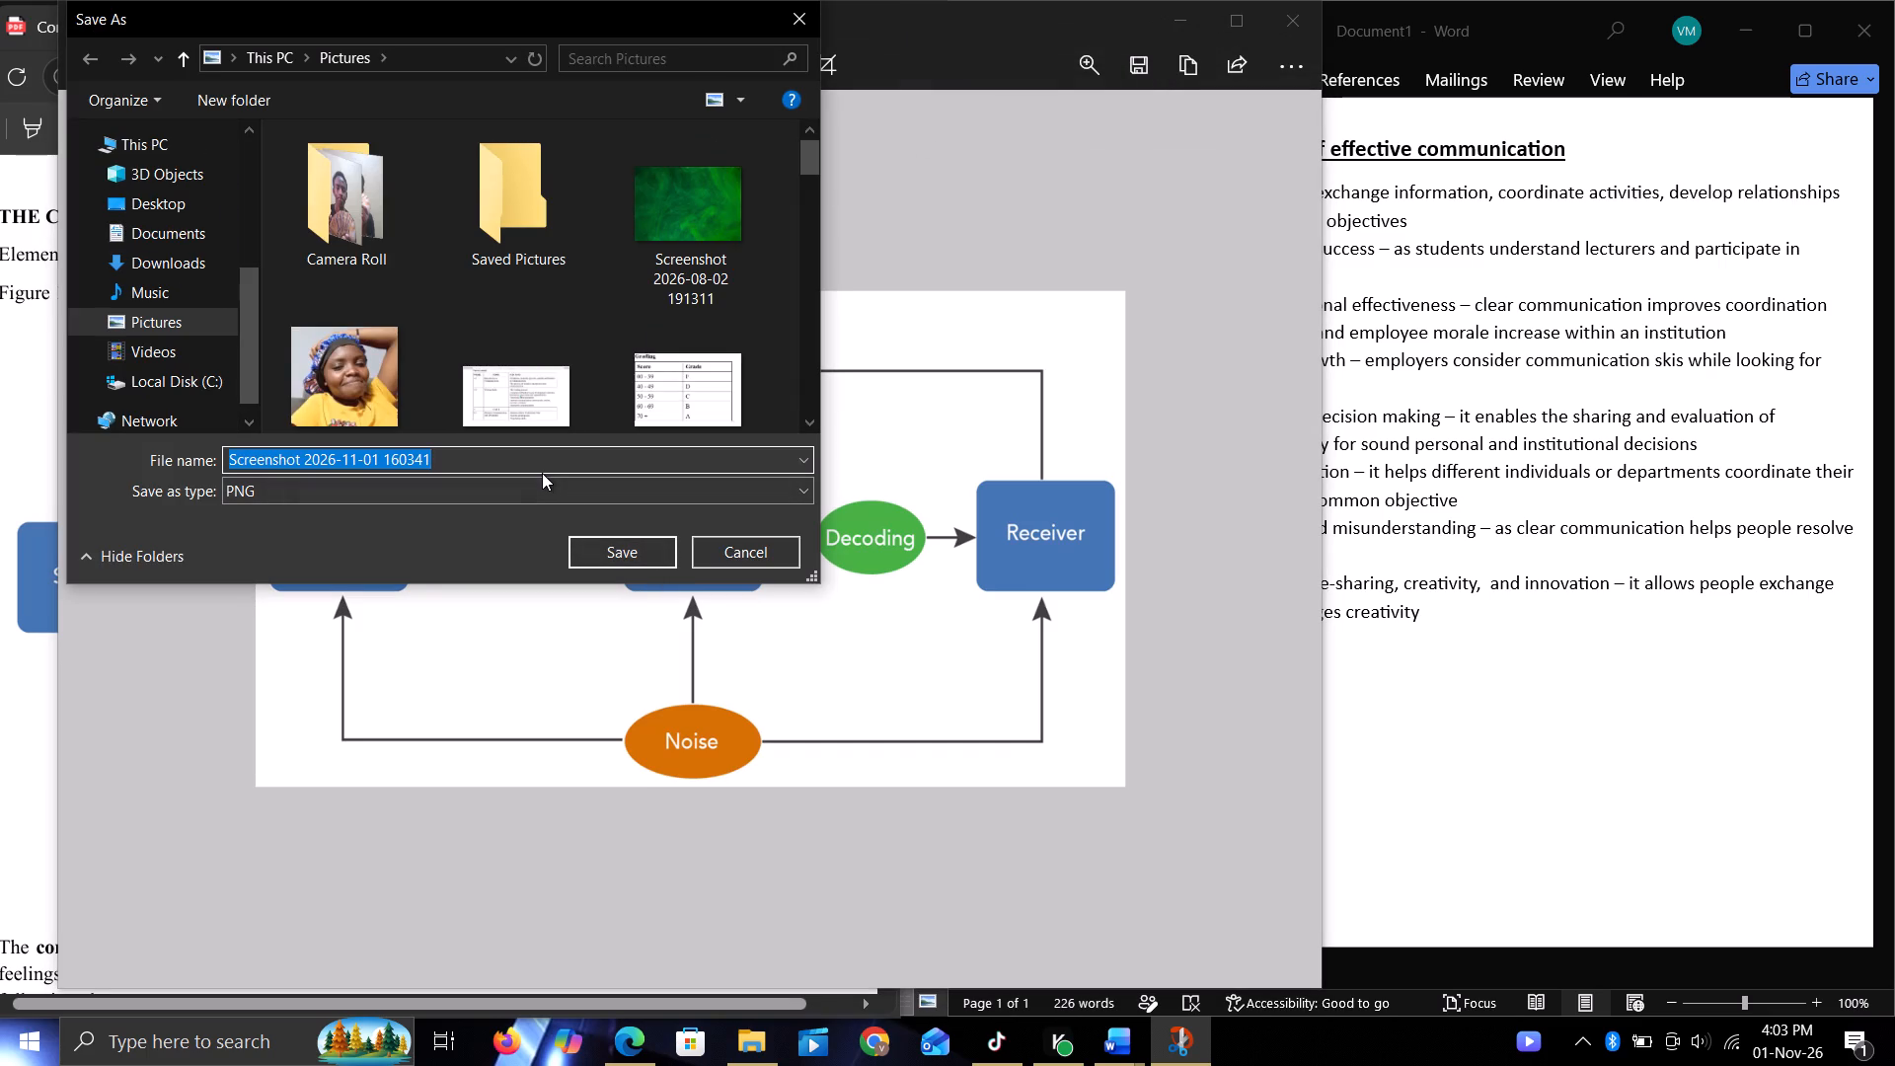
key("BackSpace")
type("commmunication")
key("space")
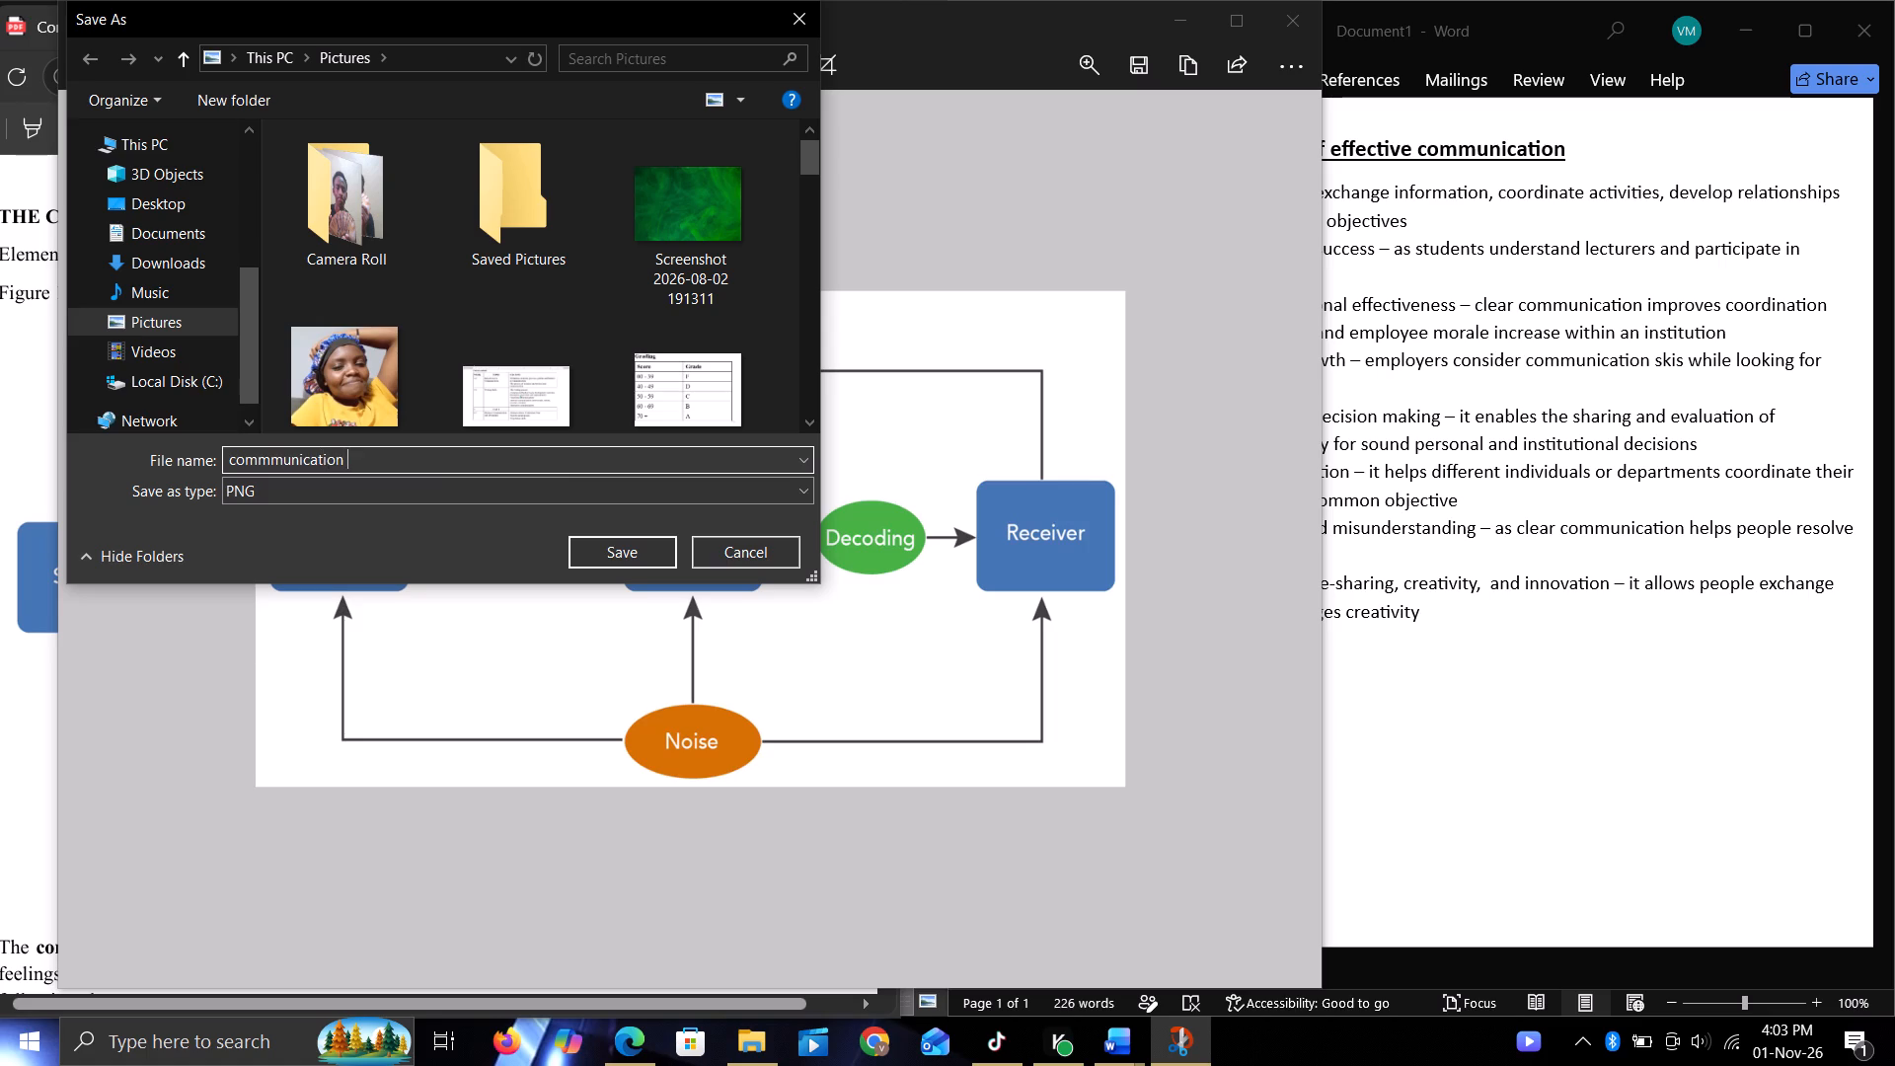
type("process")
key("Return")
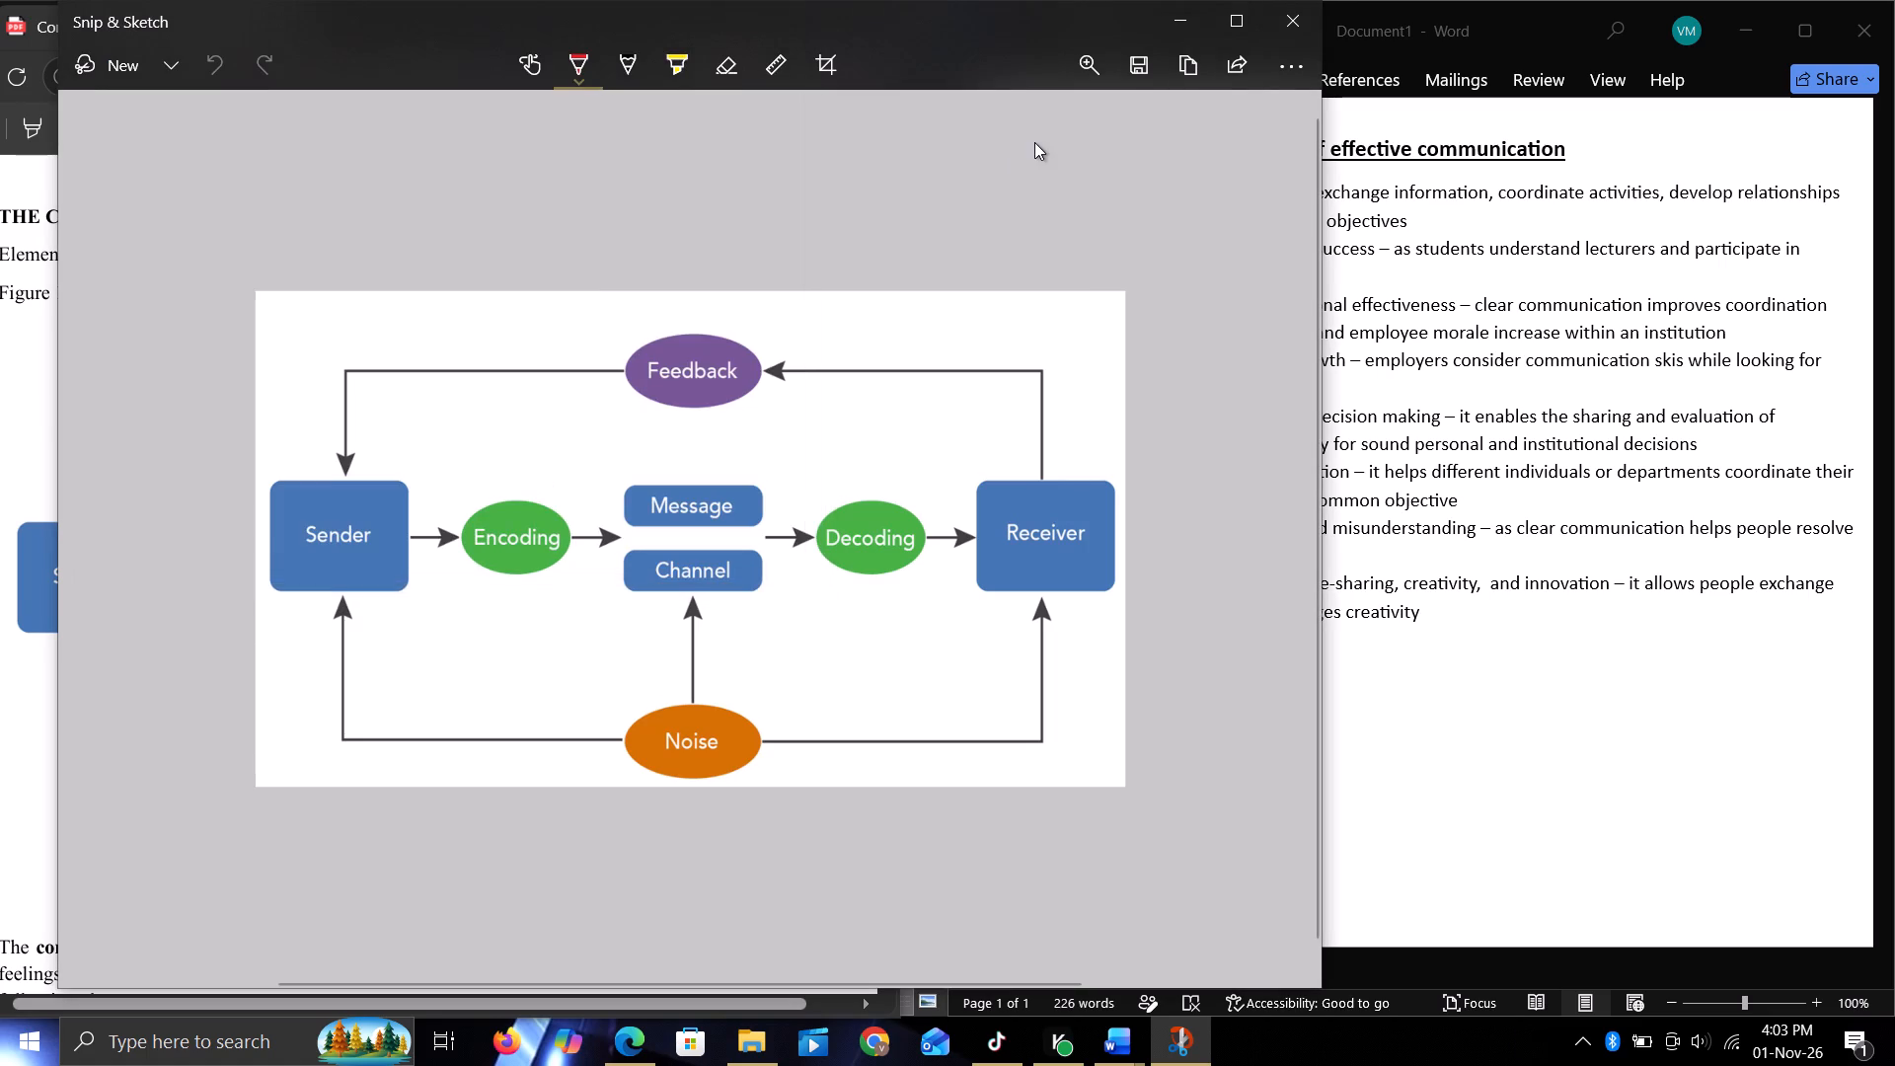
left_click(1295, 32)
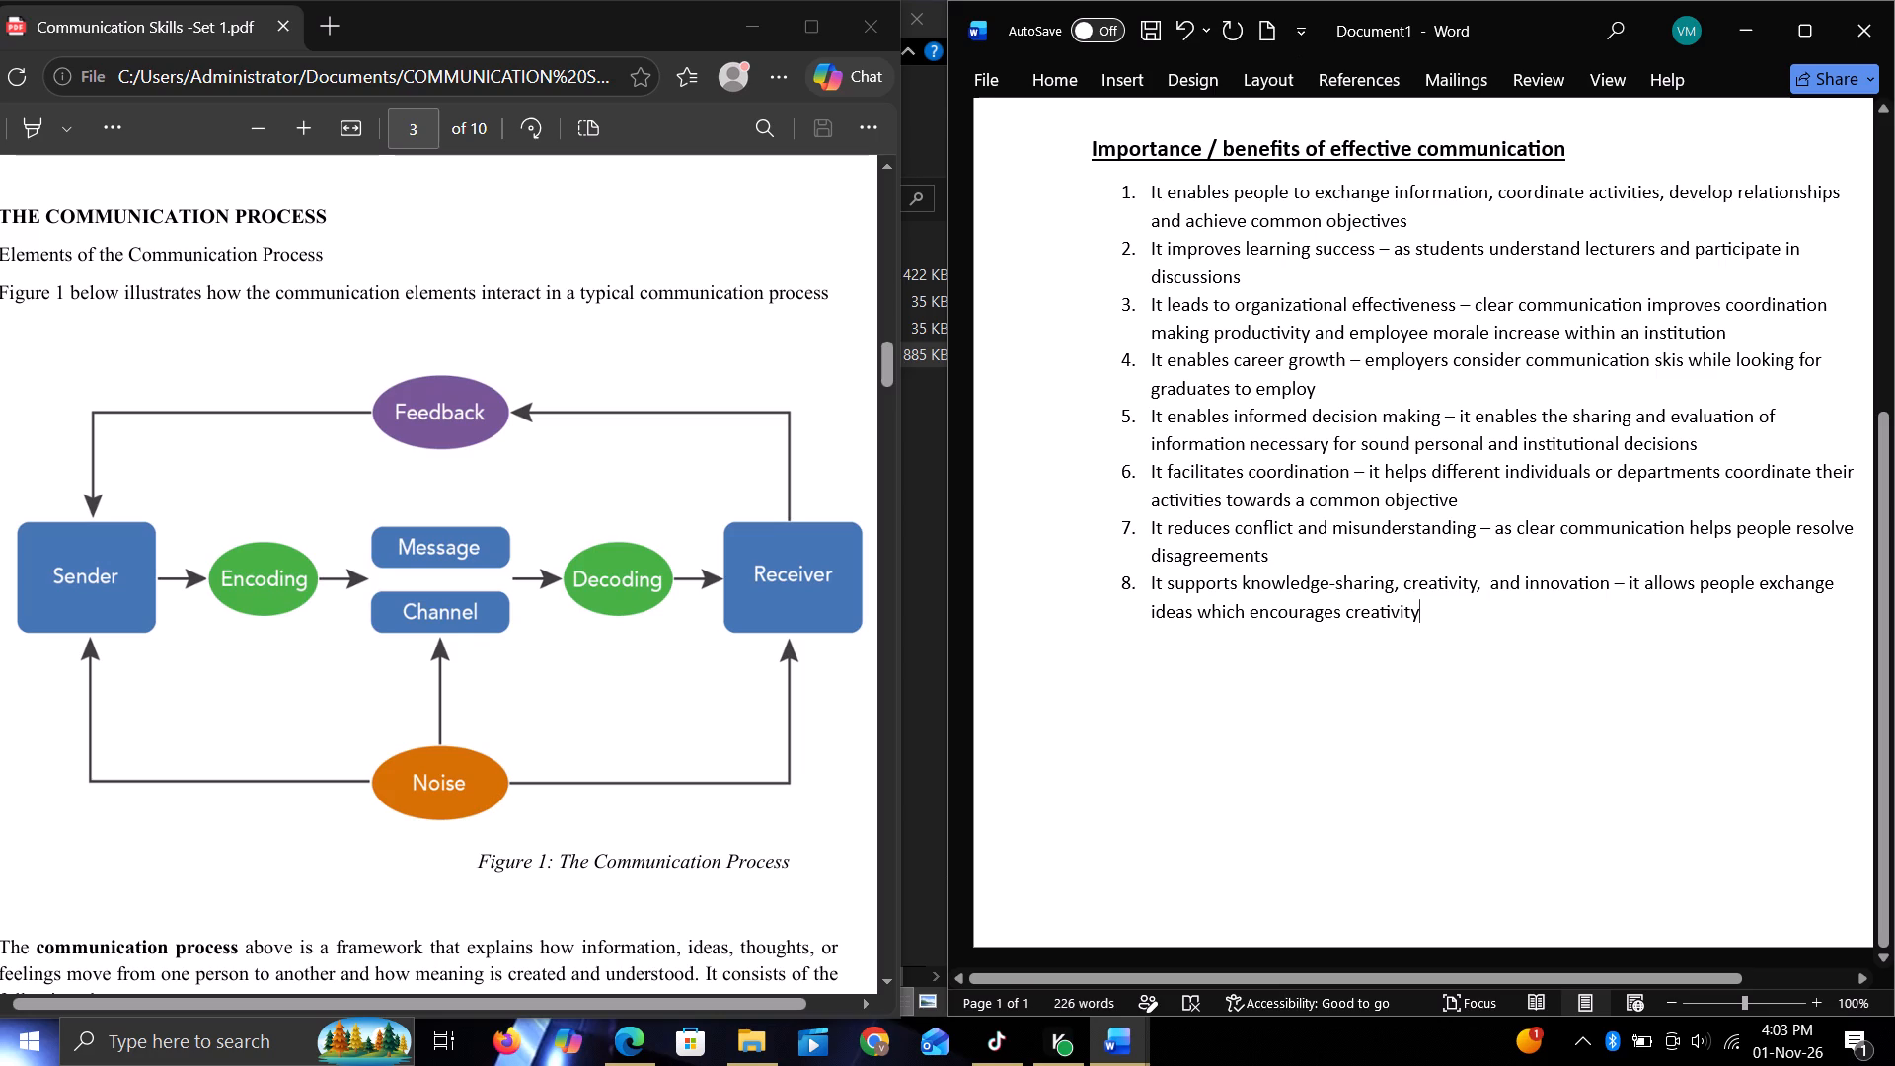
End the numbered list after item 8 in the Word notes and add the unnumbered line "The communication process" below a blank line.
key("Return")
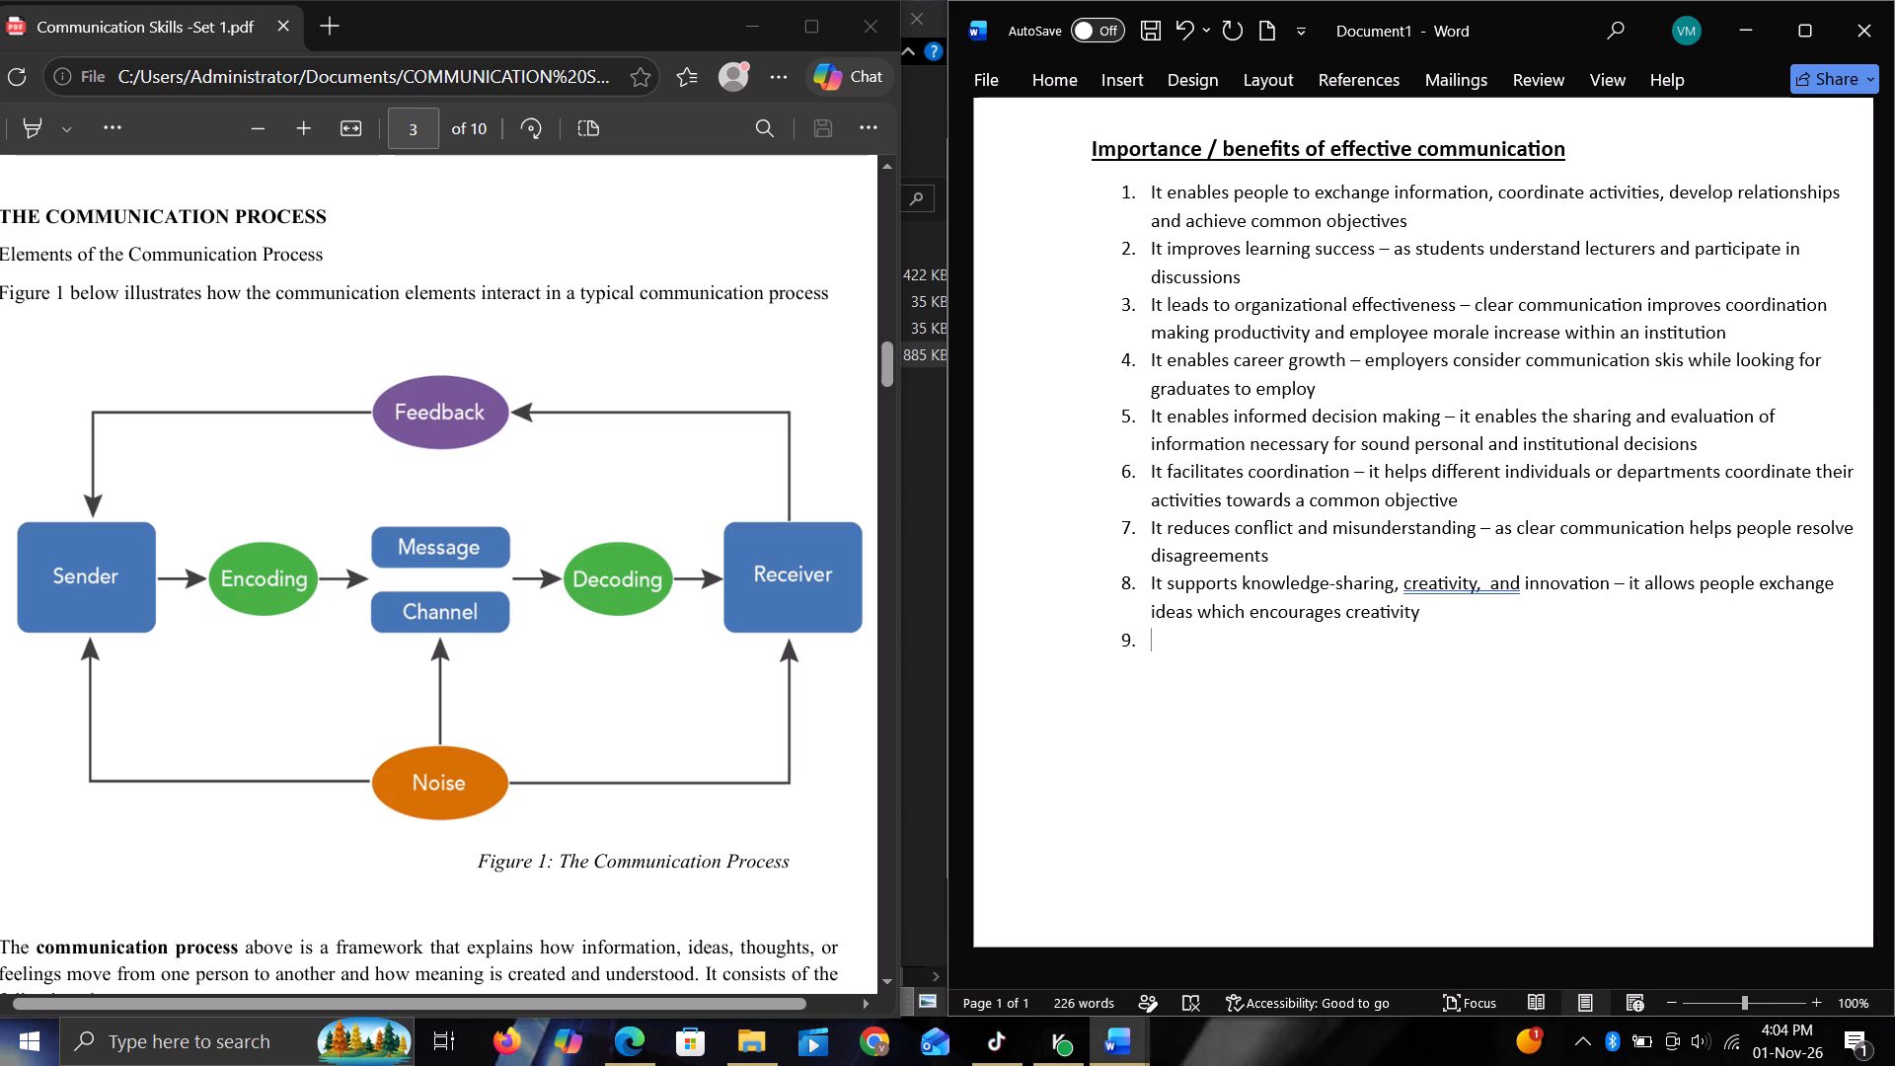
left_click(1495, 736)
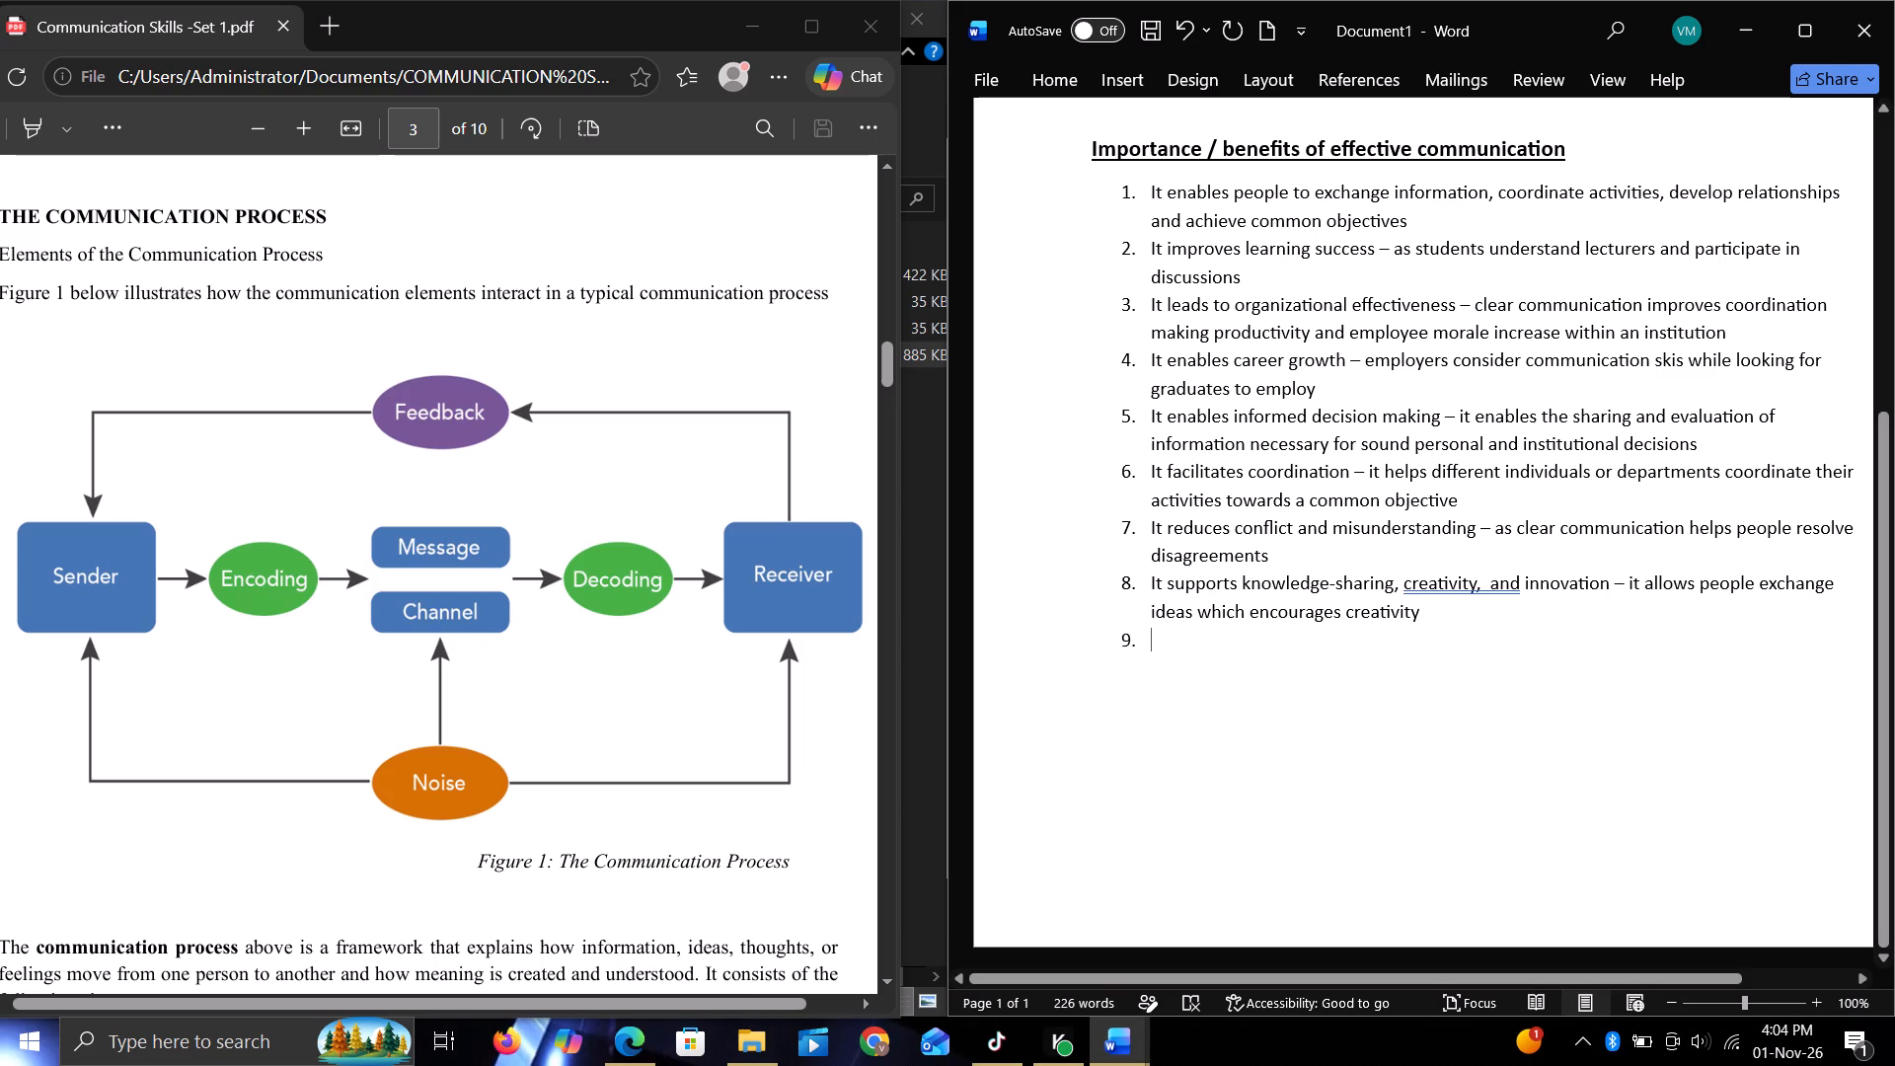
right_click(1154, 643)
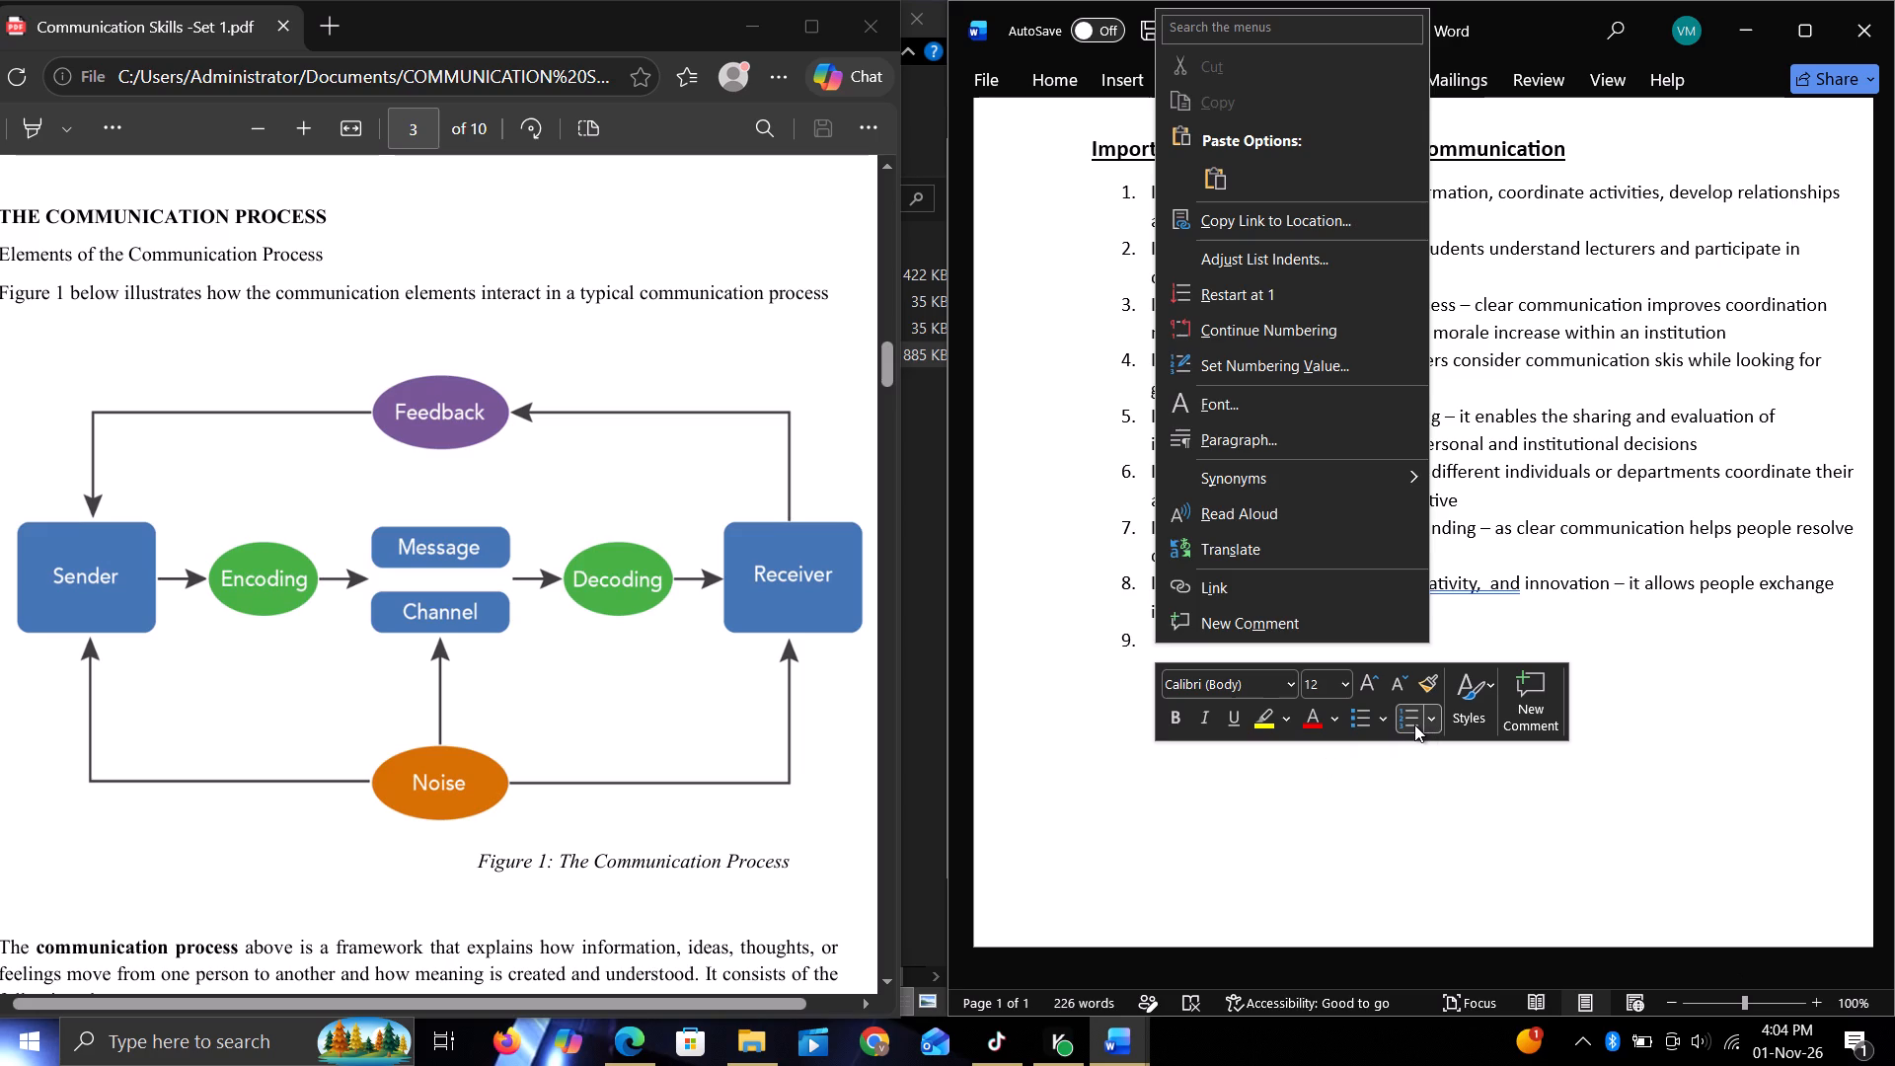
left_click(1414, 724)
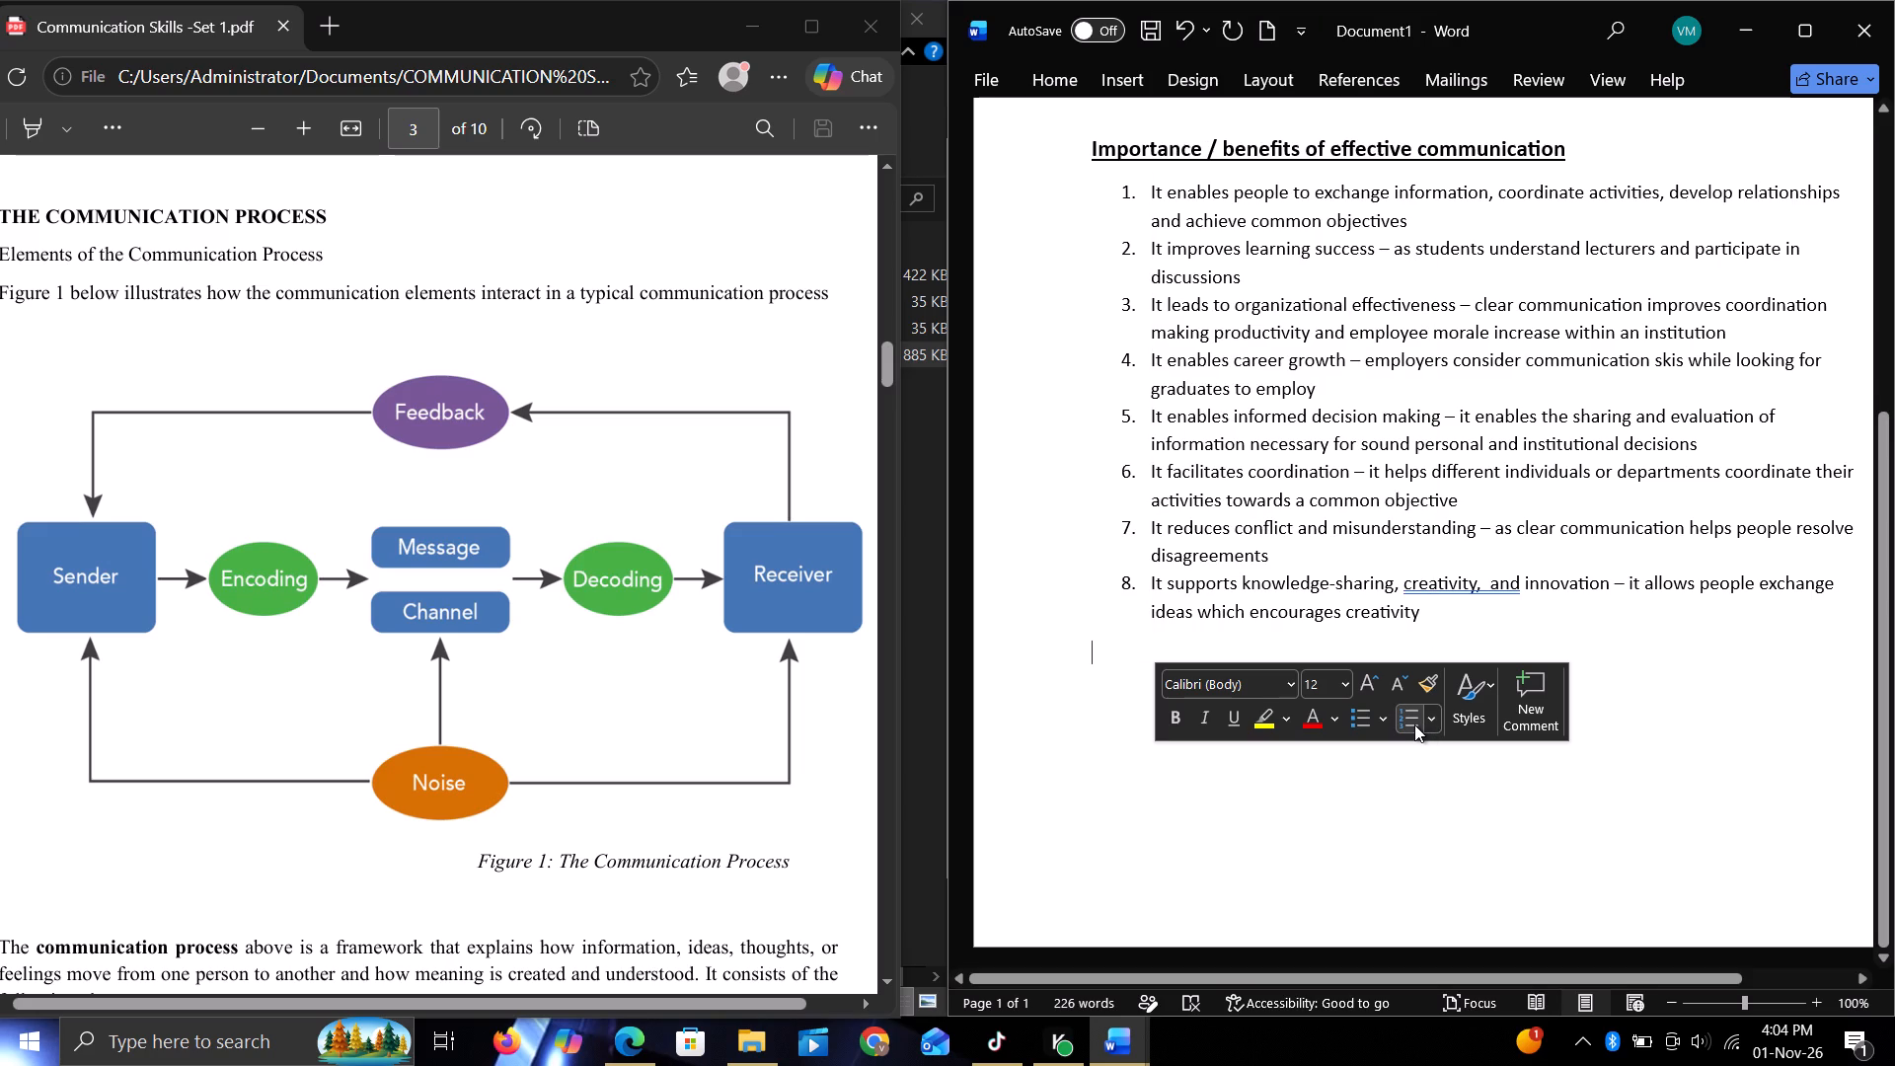
key("Return")
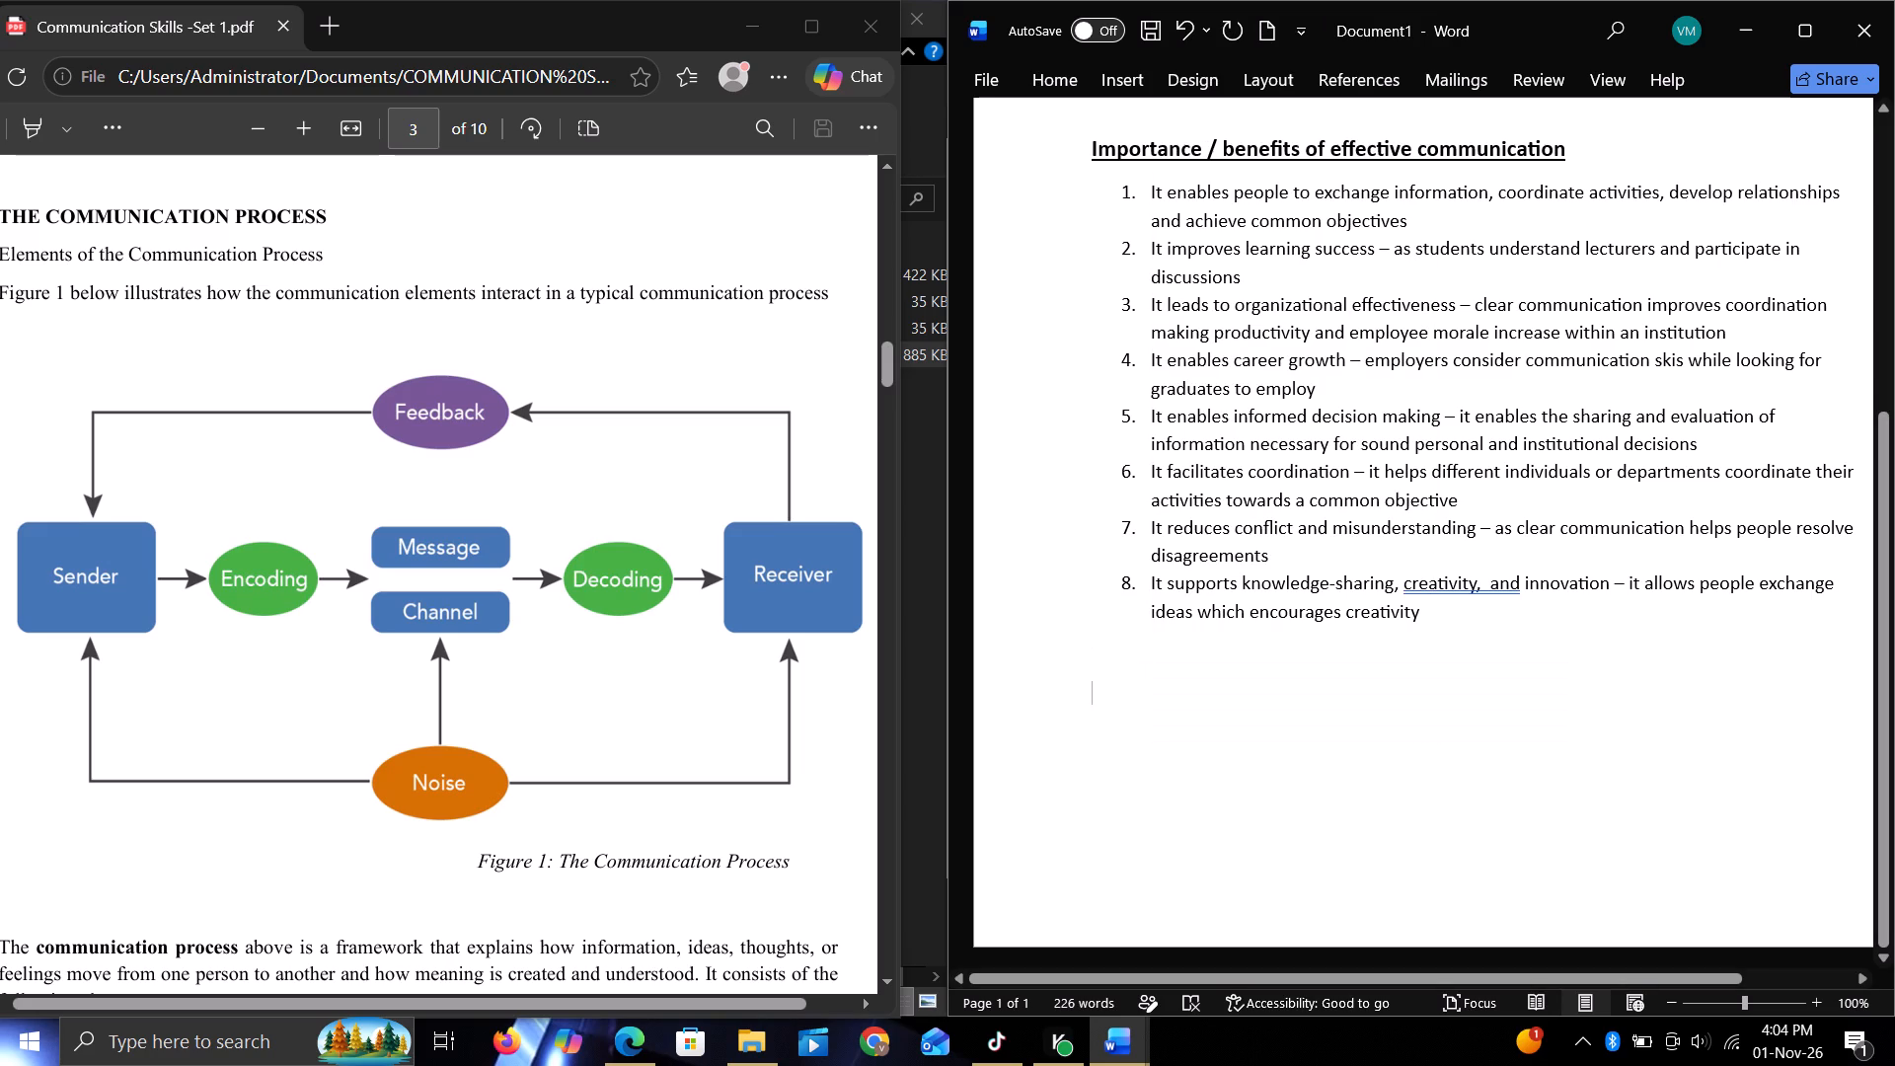
type("the communi")
type("ca")
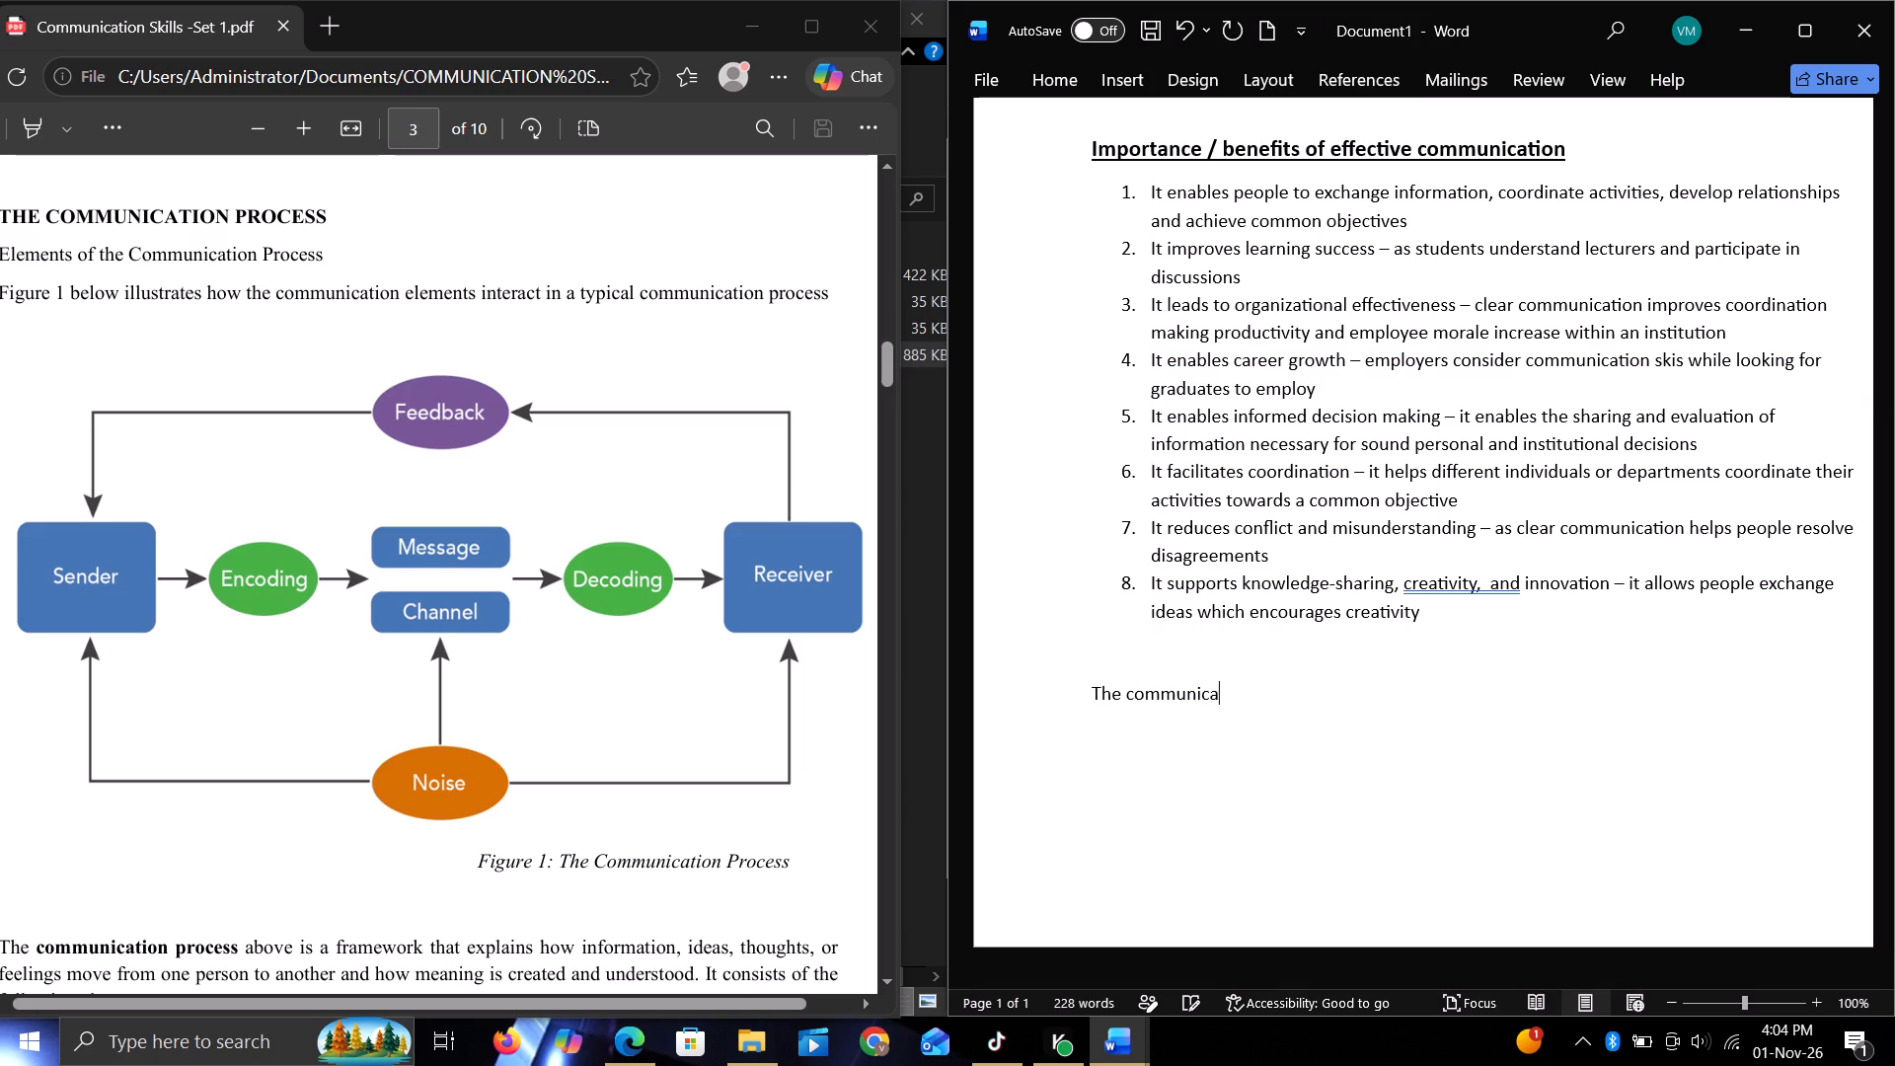
type("tion process")
Format "The communication process" in the notes as a bold, underlined 14 pt heading with an empty line below it.
scroll(1410, 724, "up", 1)
scroll(1410, 724, "down", 1)
scroll(1410, 724, "left", 1)
scroll(1410, 724, "down", 1)
scroll(1410, 724, "left", 1)
scroll(1410, 724, "down", 1)
scroll(1410, 724, "left", 1)
scroll(1410, 724, "down", 1)
scroll(1410, 724, "left", 1)
scroll(1410, 724, "down", 1)
scroll(1410, 724, "left", 1)
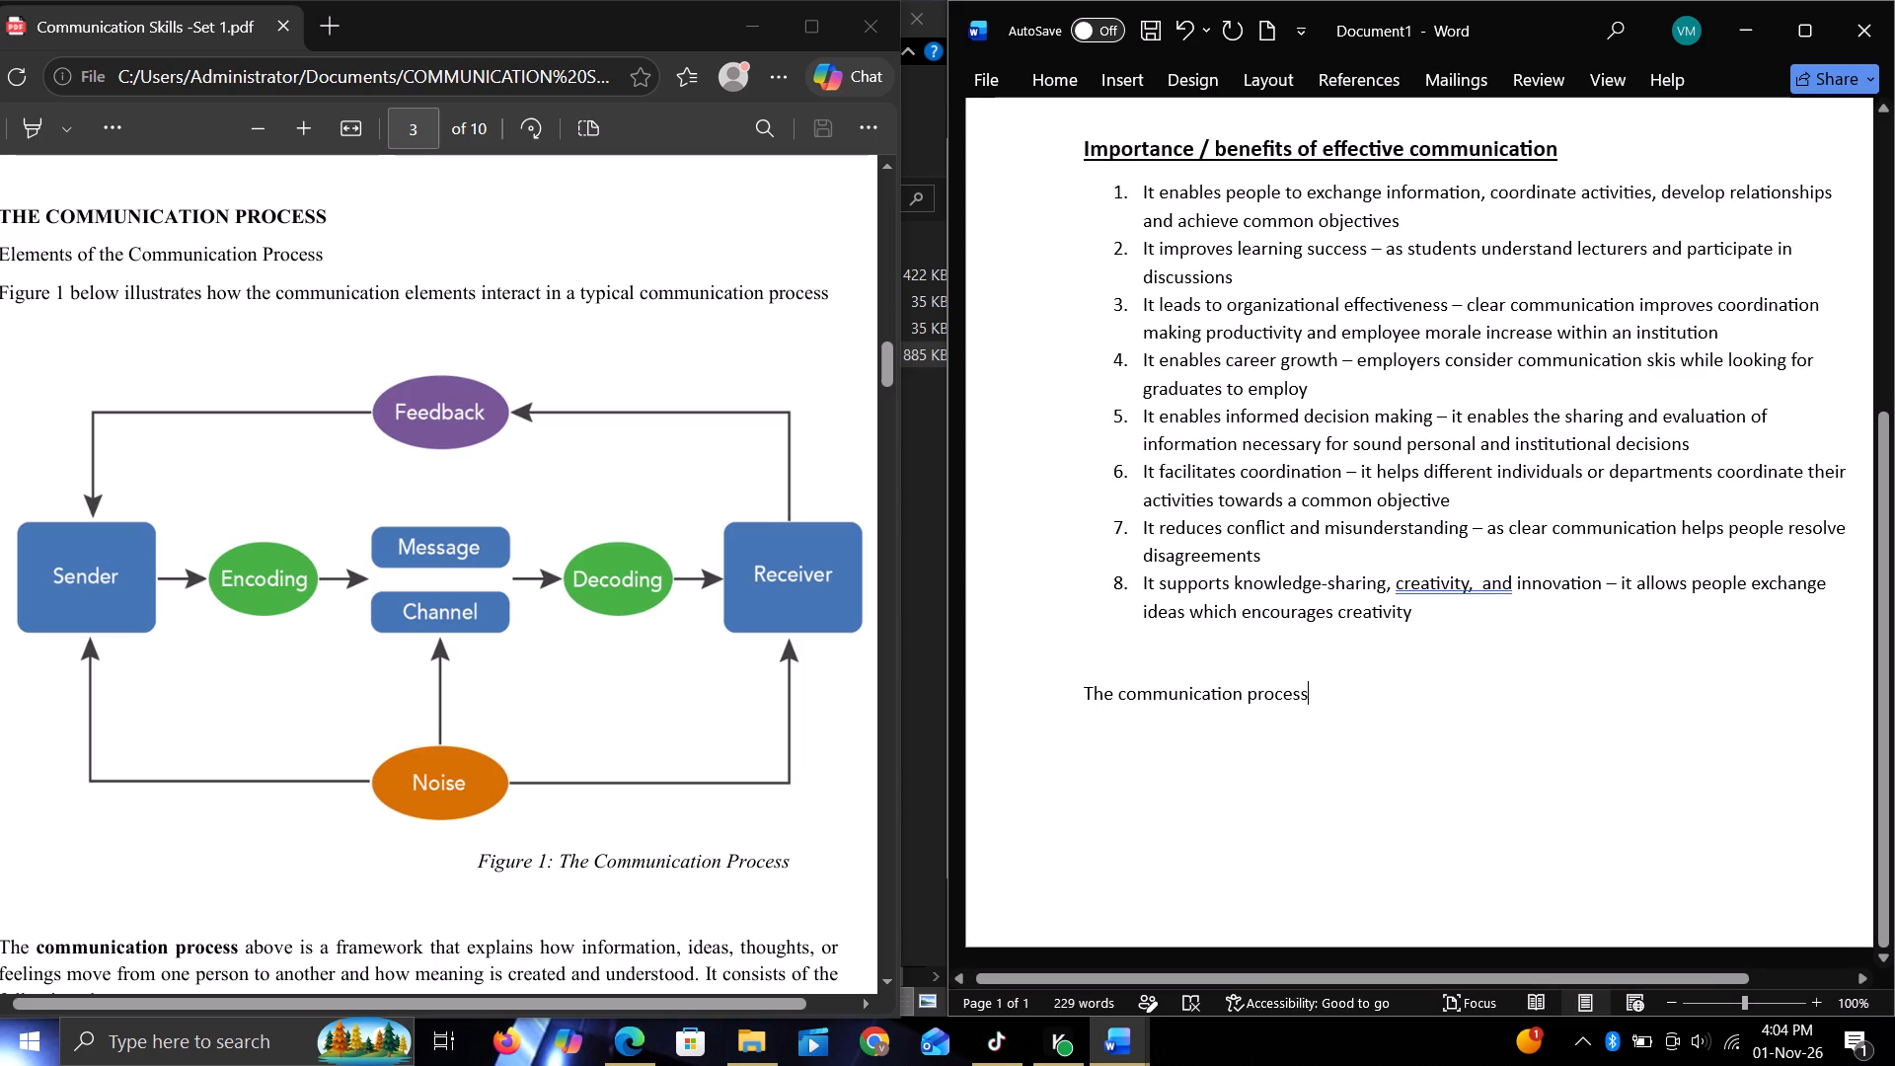
left_click_drag(1333, 700, 1089, 696)
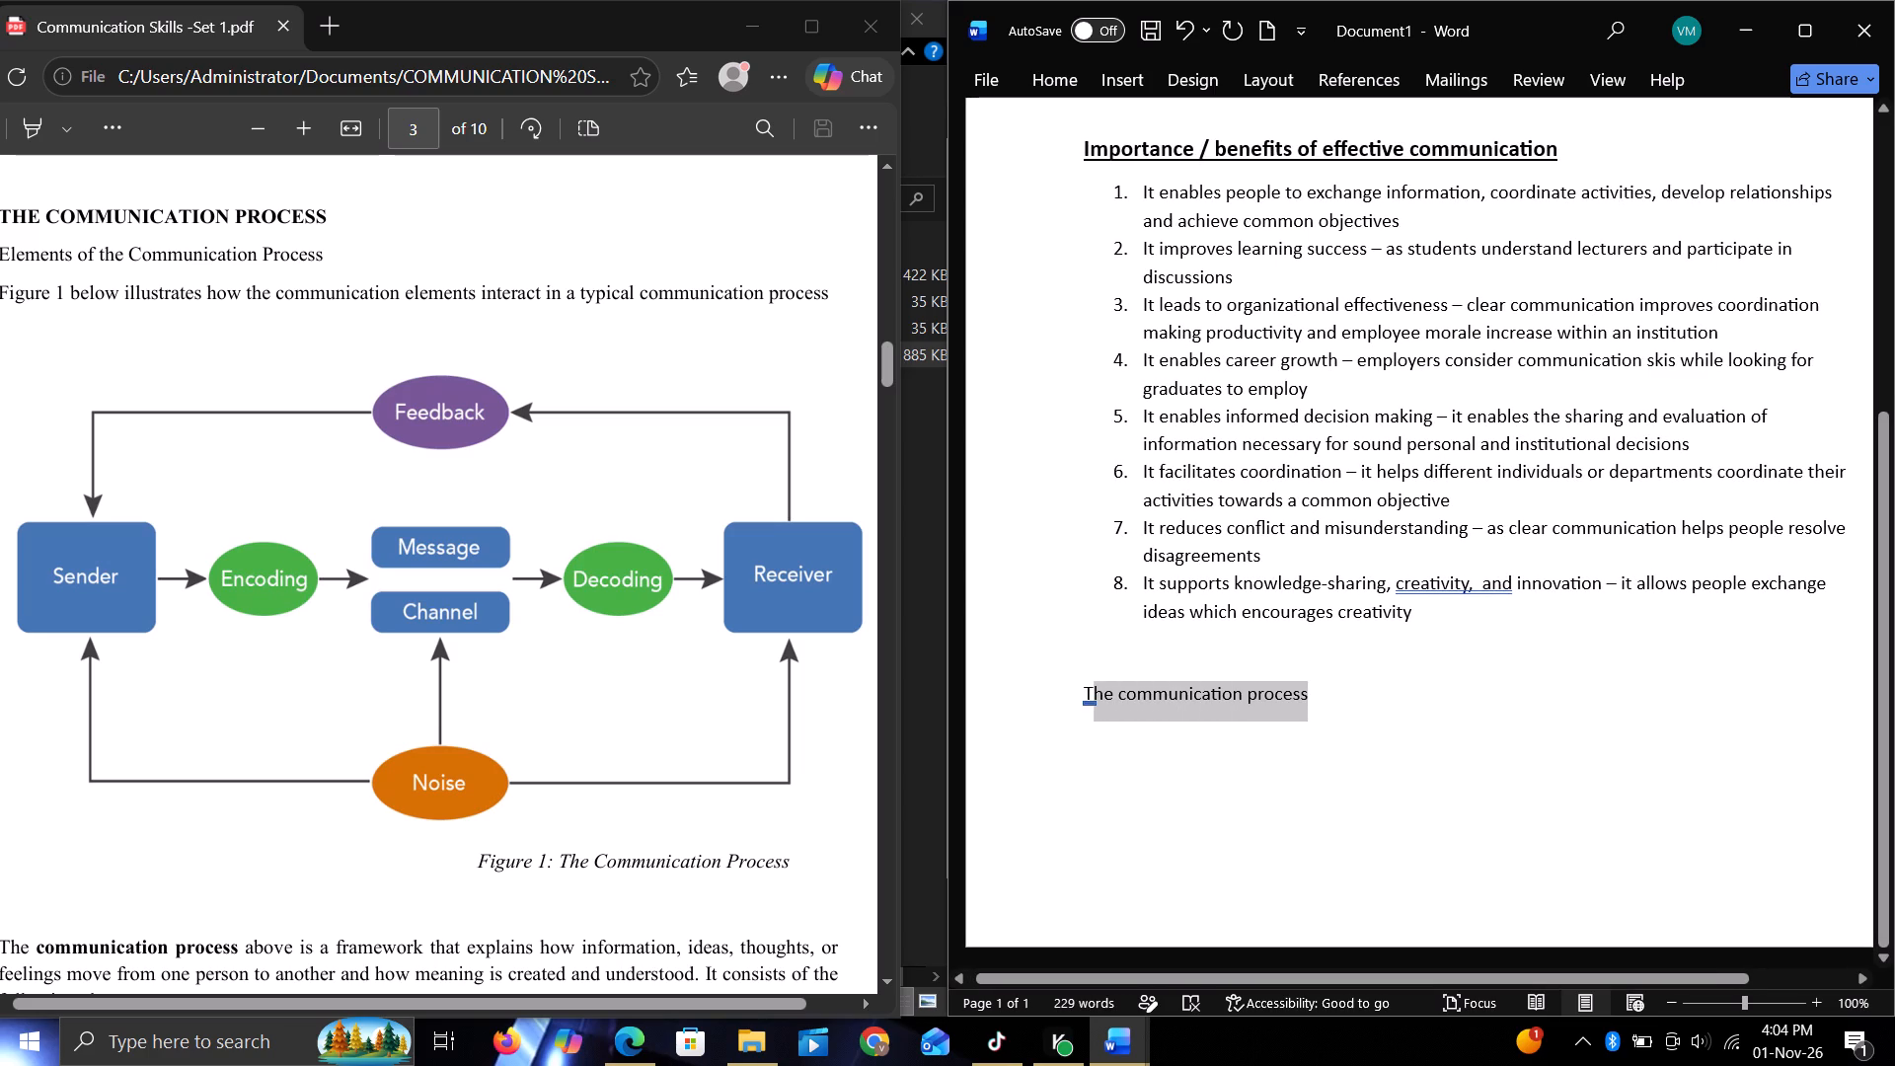
left_click_drag(1089, 696, 1086, 696)
left_click(1397, 710)
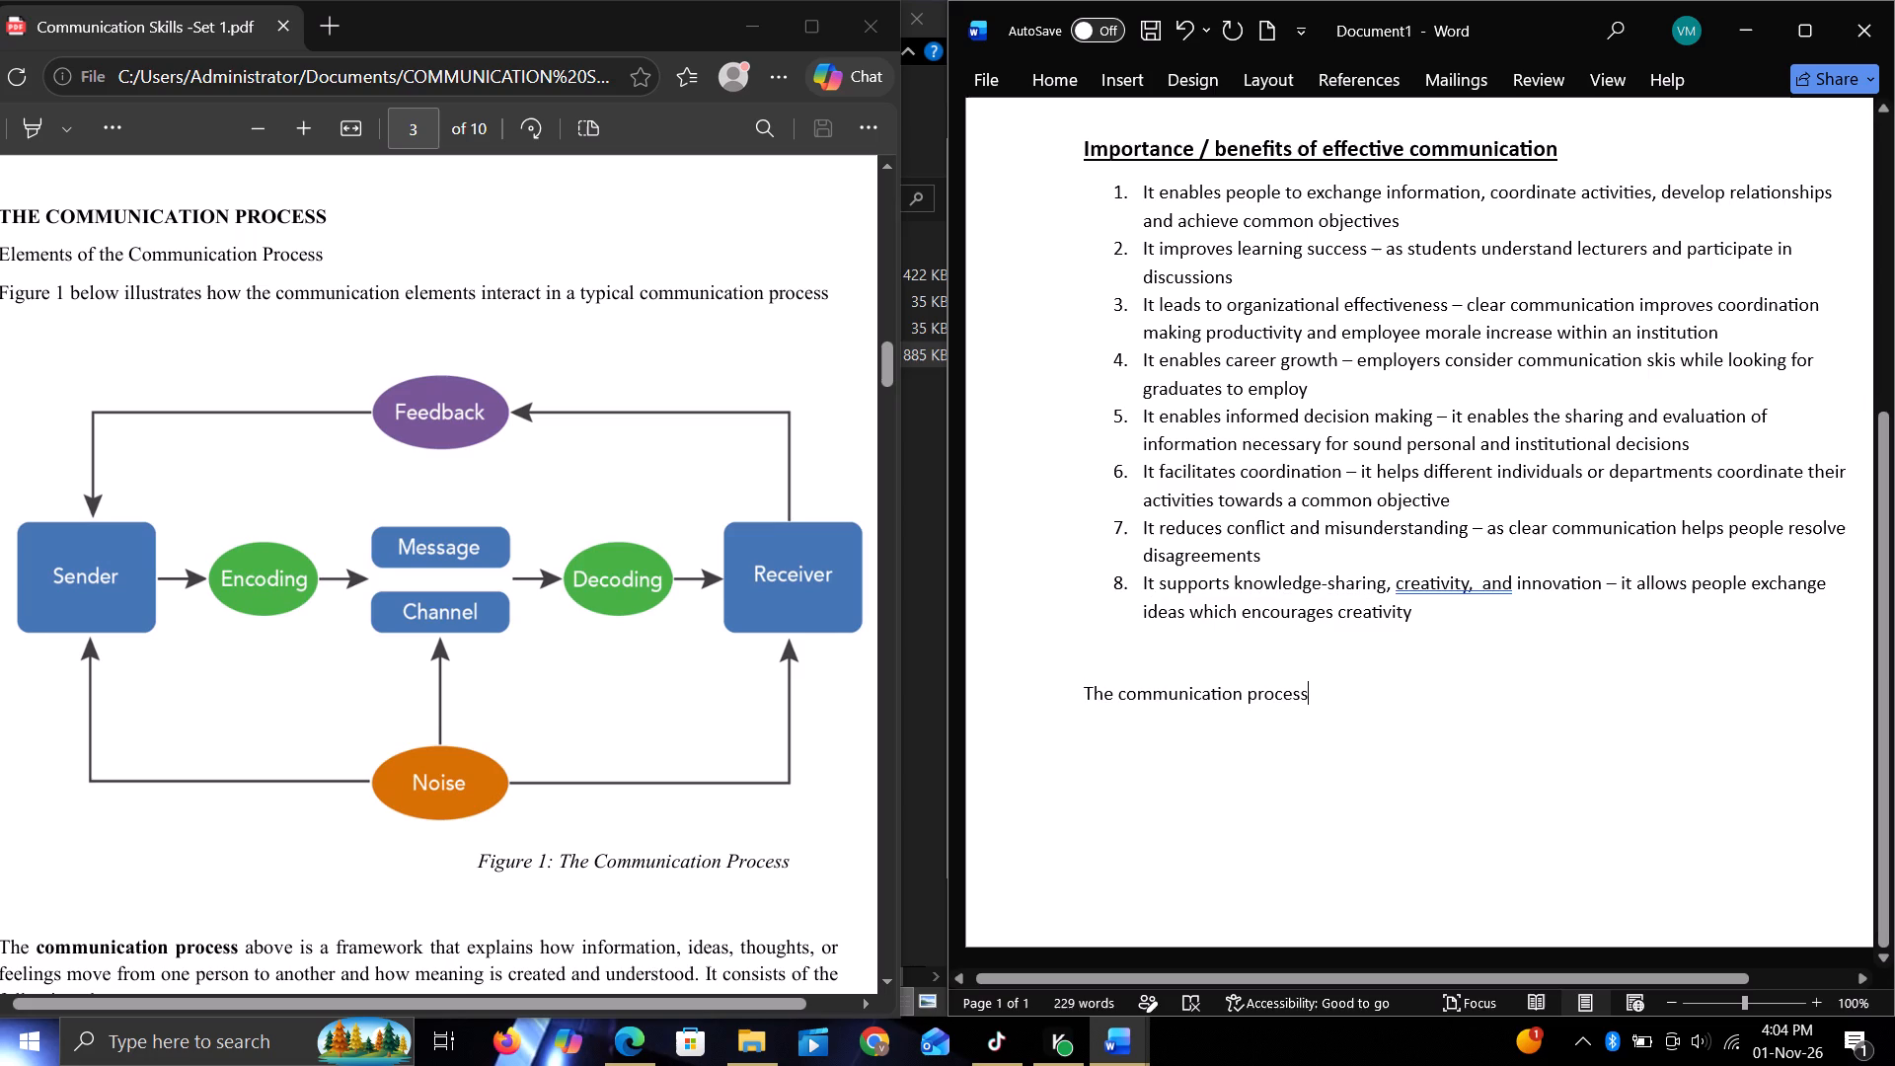
key("Return")
left_click_drag(1317, 686, 1097, 693)
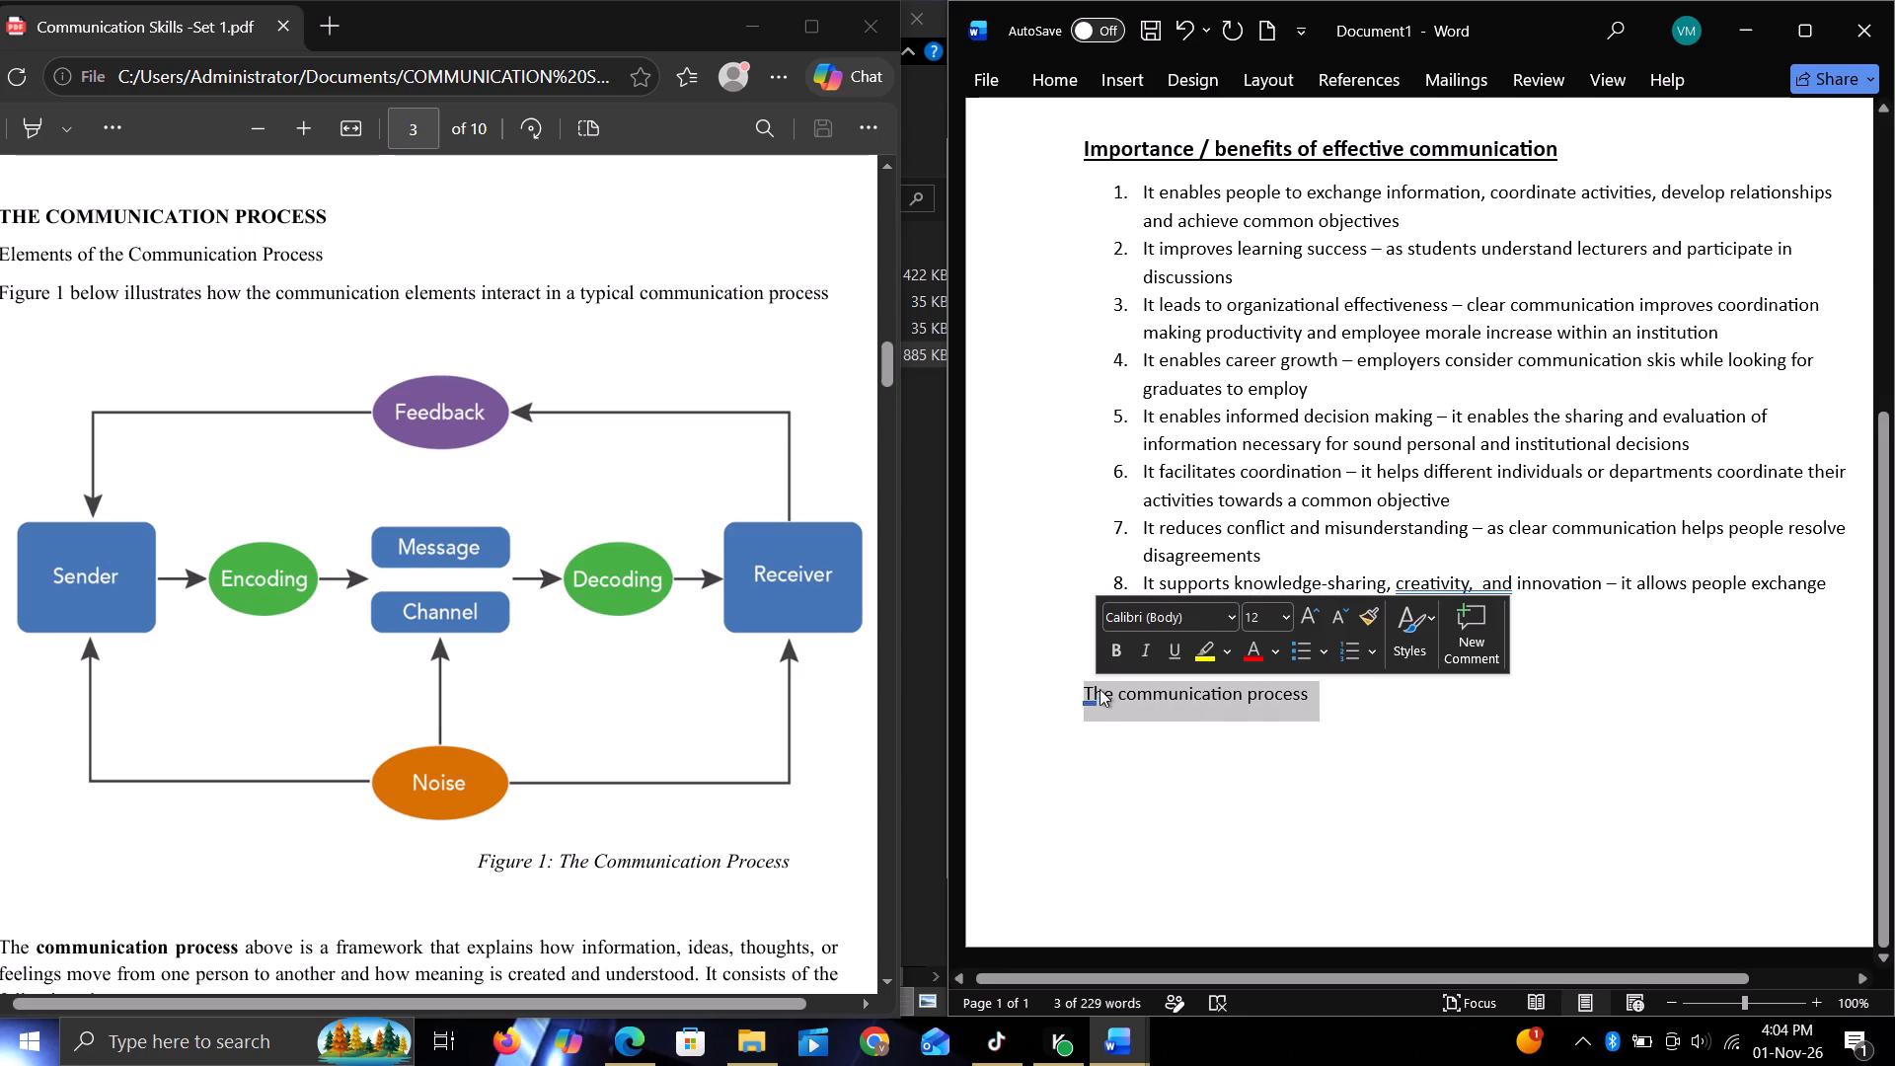
left_click(1118, 647)
left_click(1175, 647)
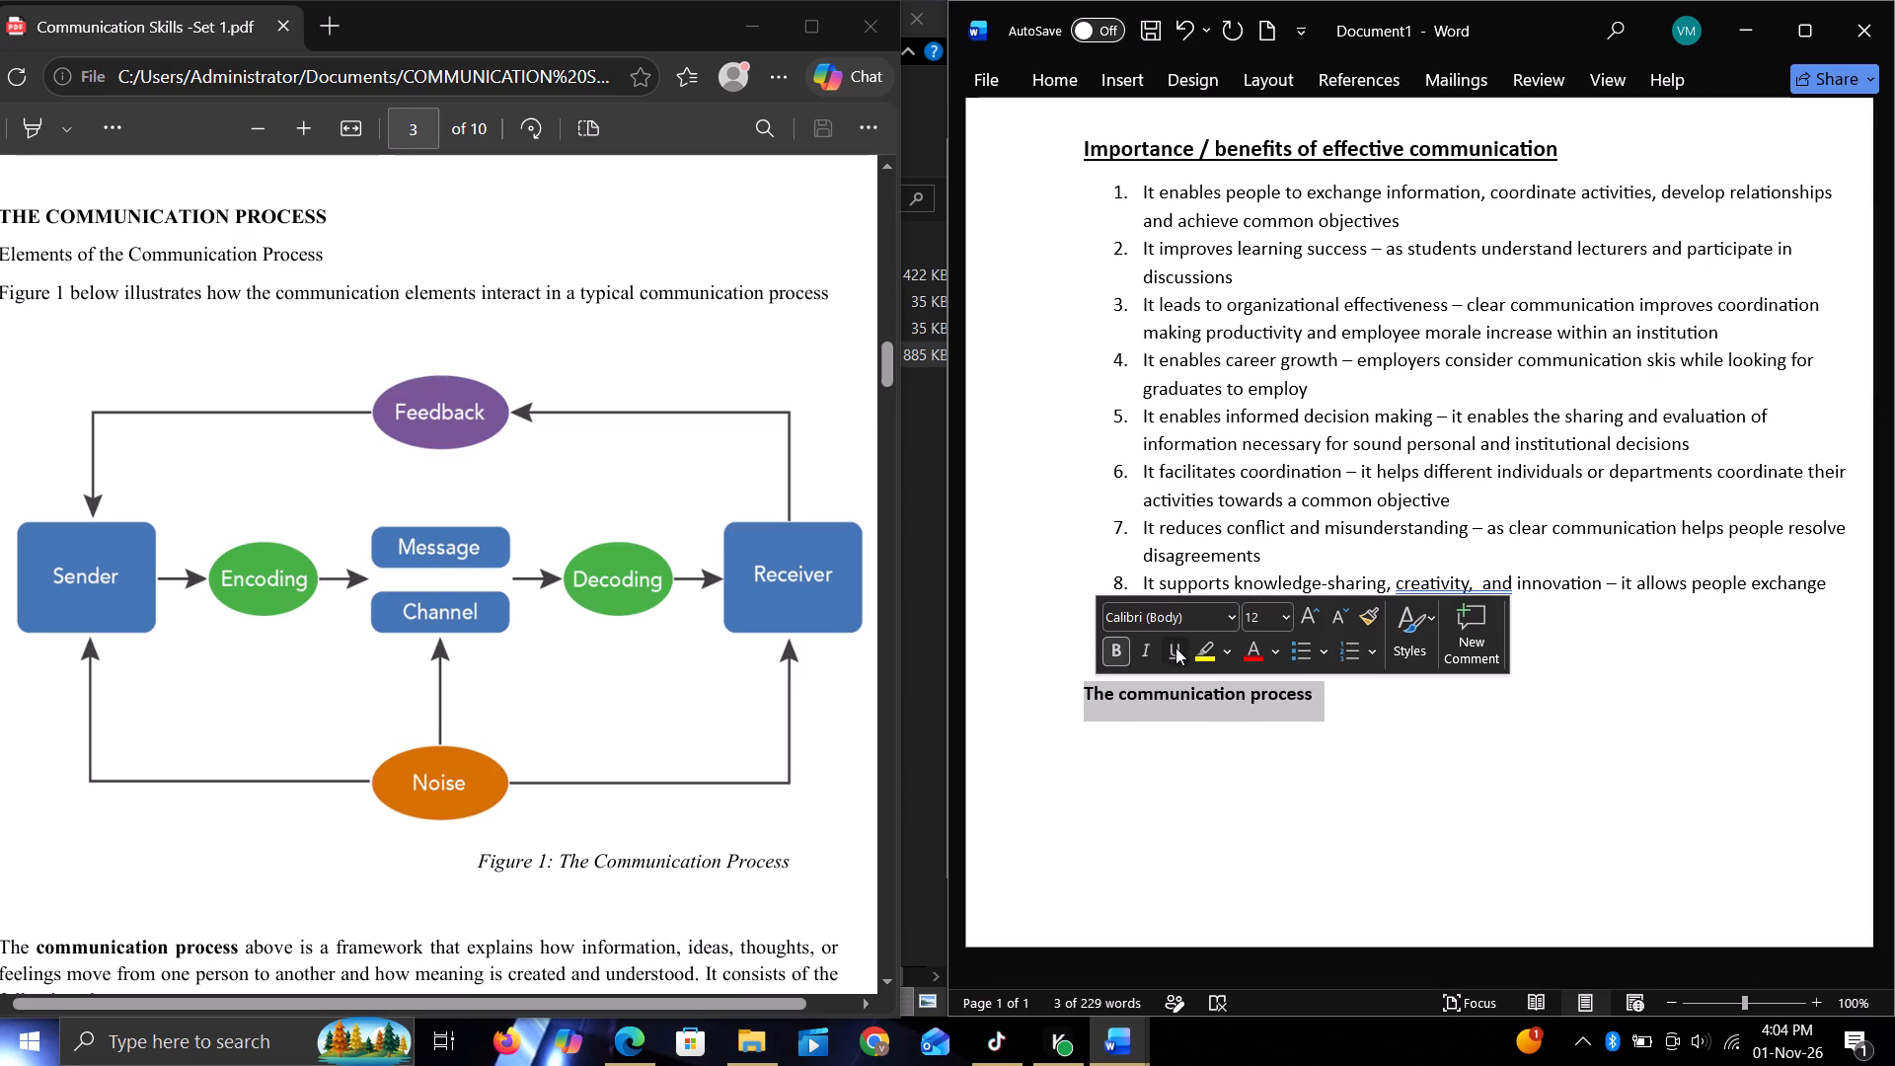
left_click(1313, 608)
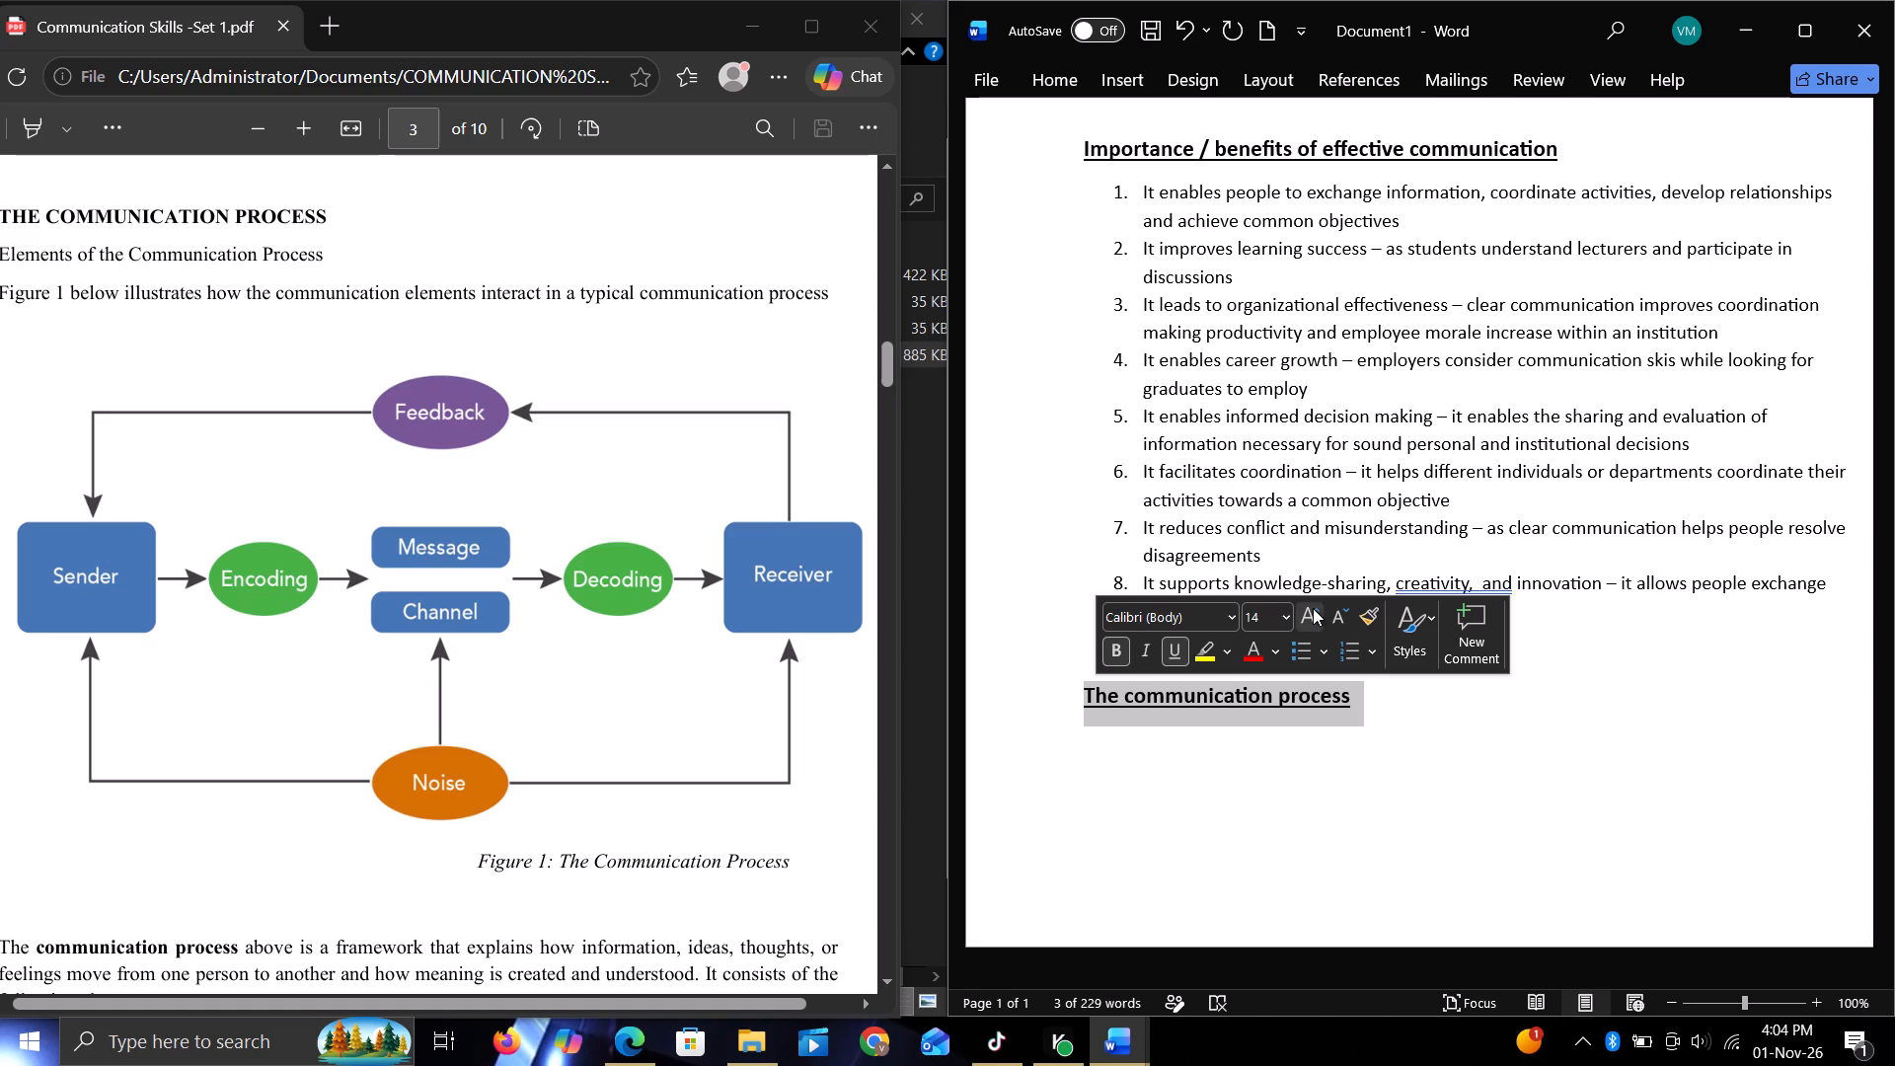
left_click(1336, 733)
Insert a screenshot of the open Communication Skills PDF window below the "The communication process" heading.
scroll(1399, 789, "down", 4)
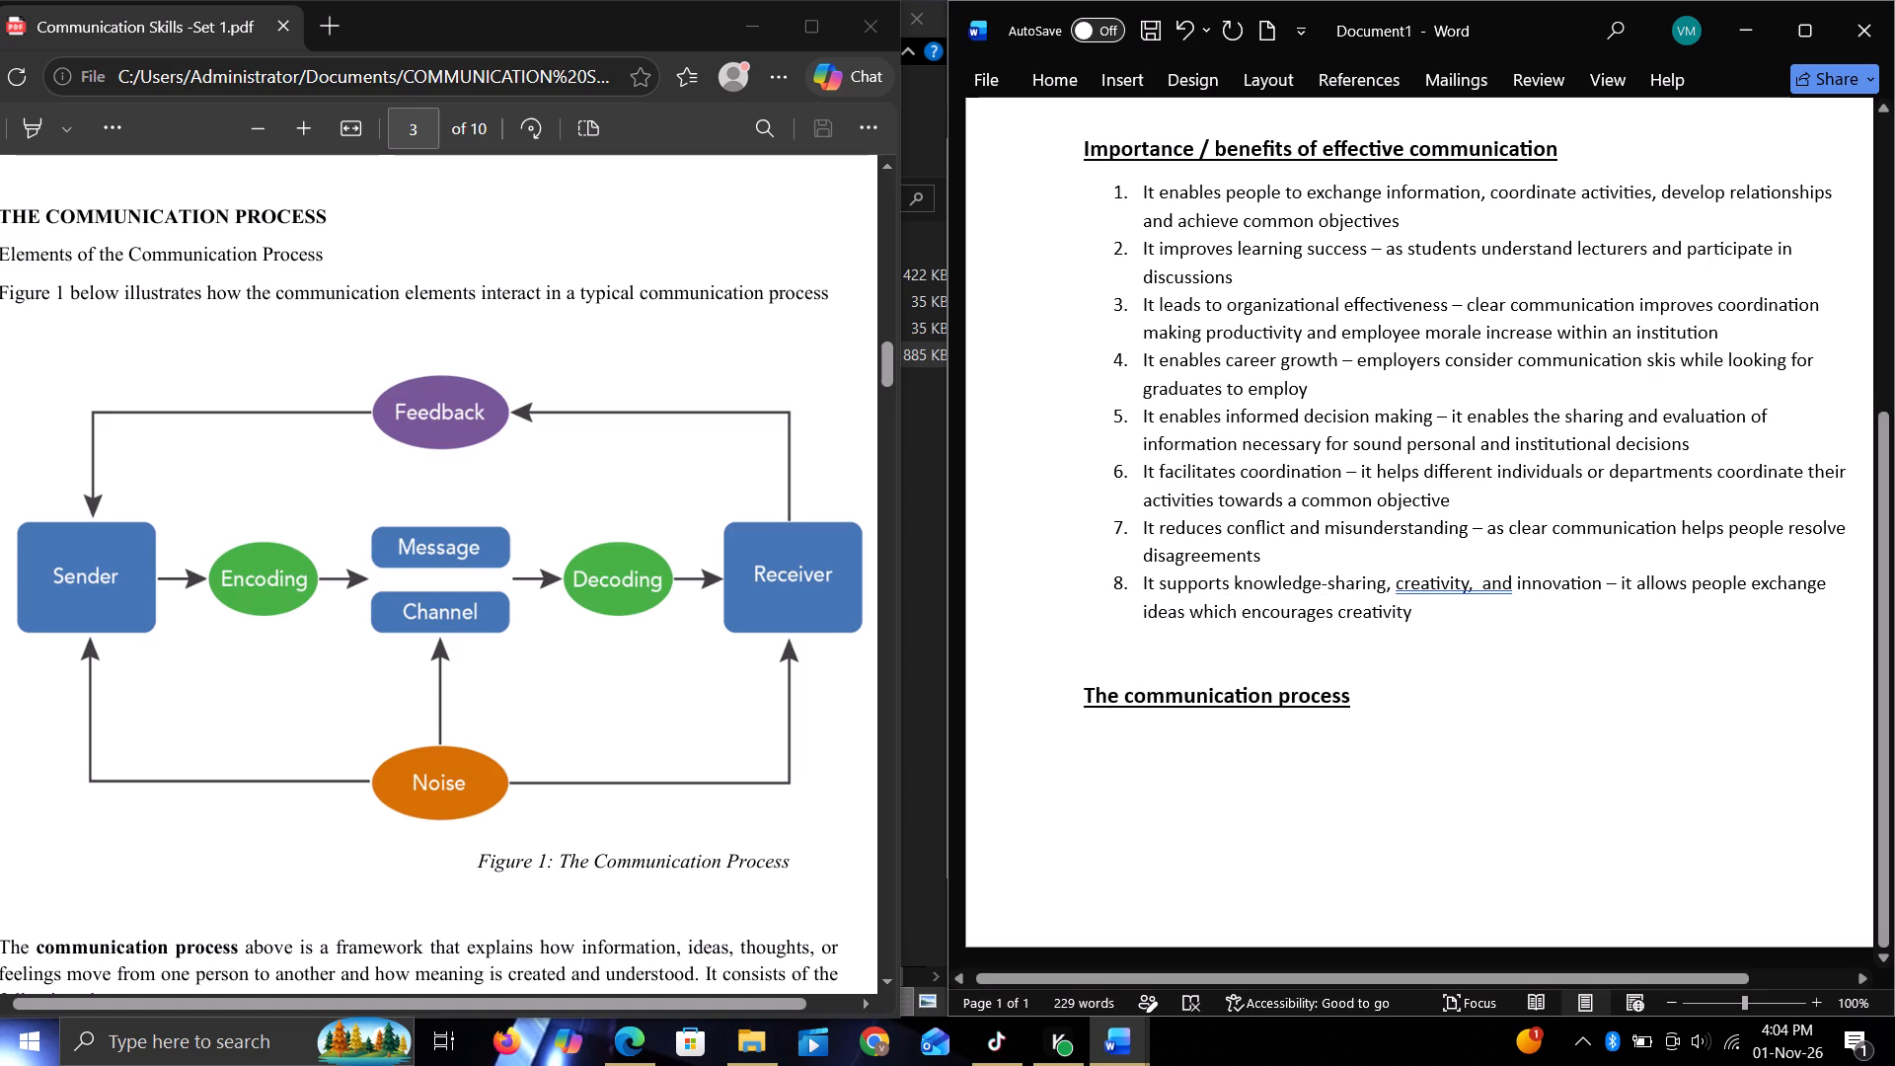
left_click(1124, 71)
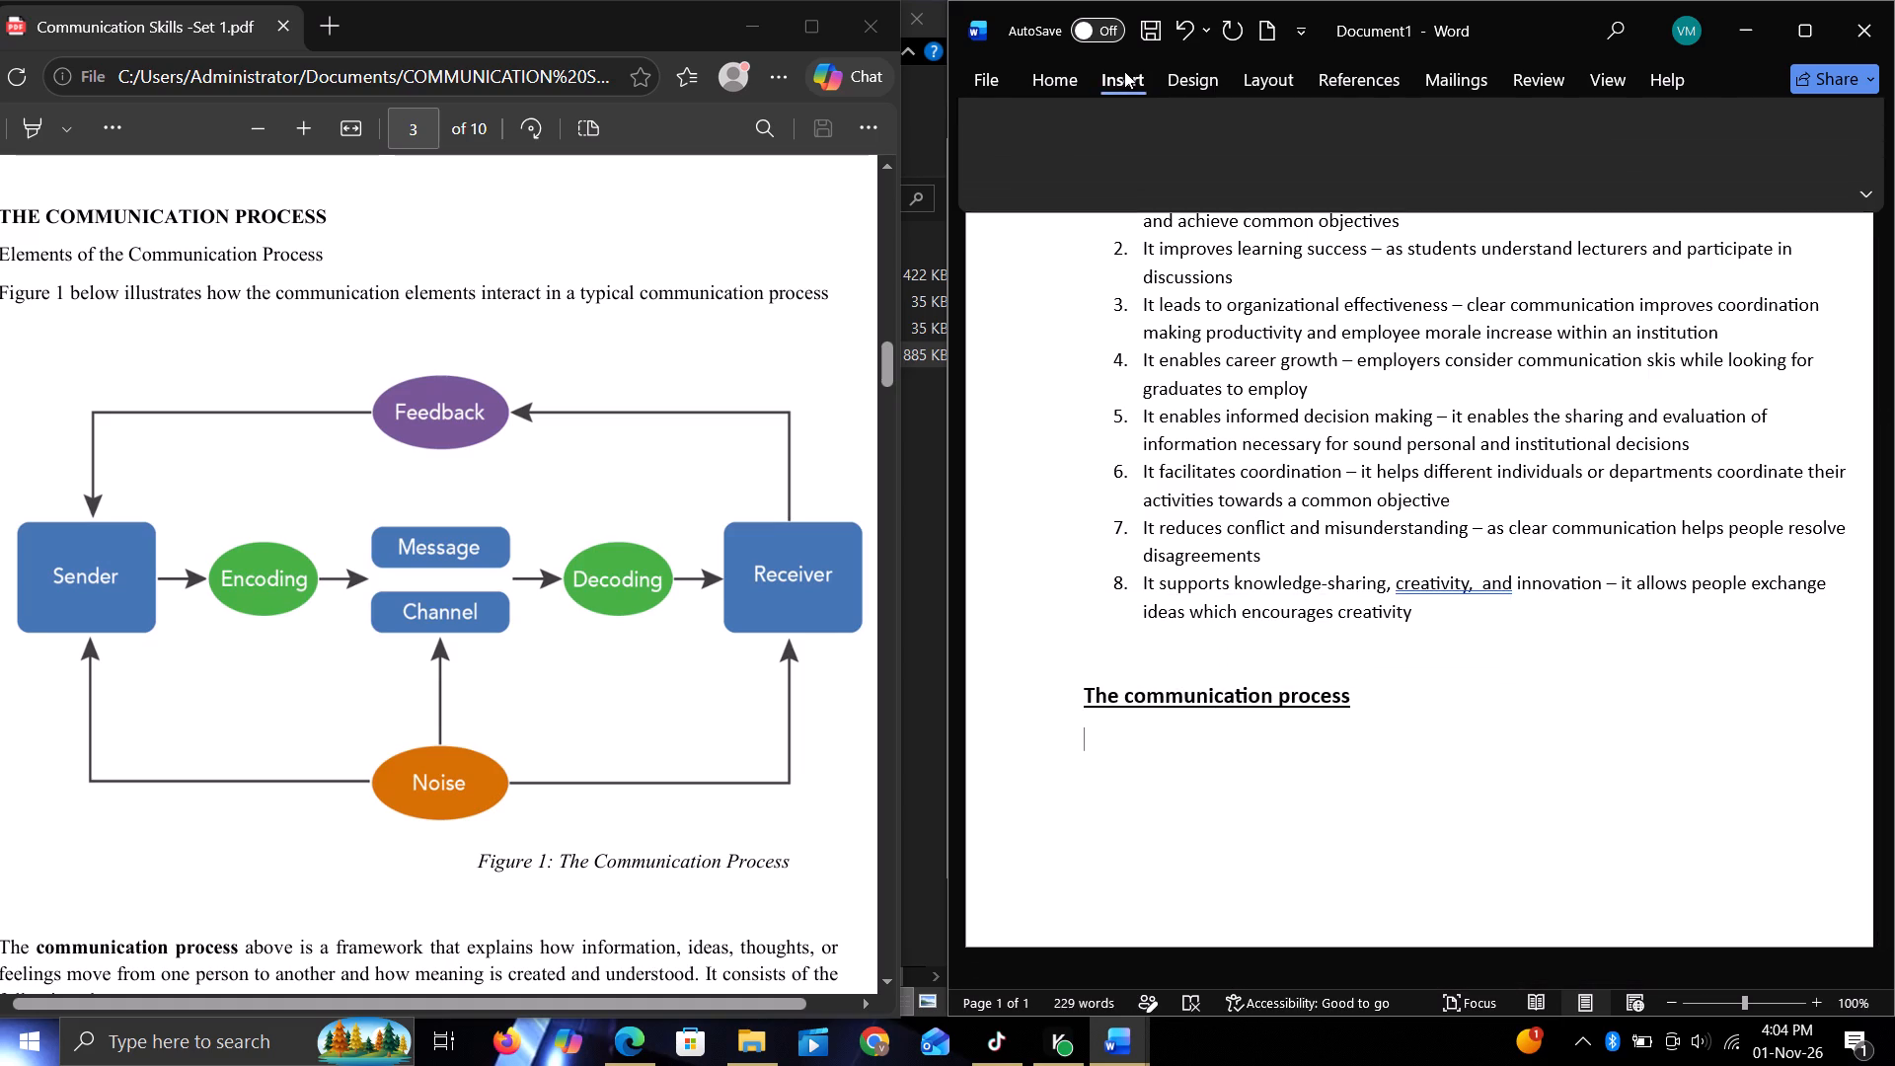
left_click(1163, 168)
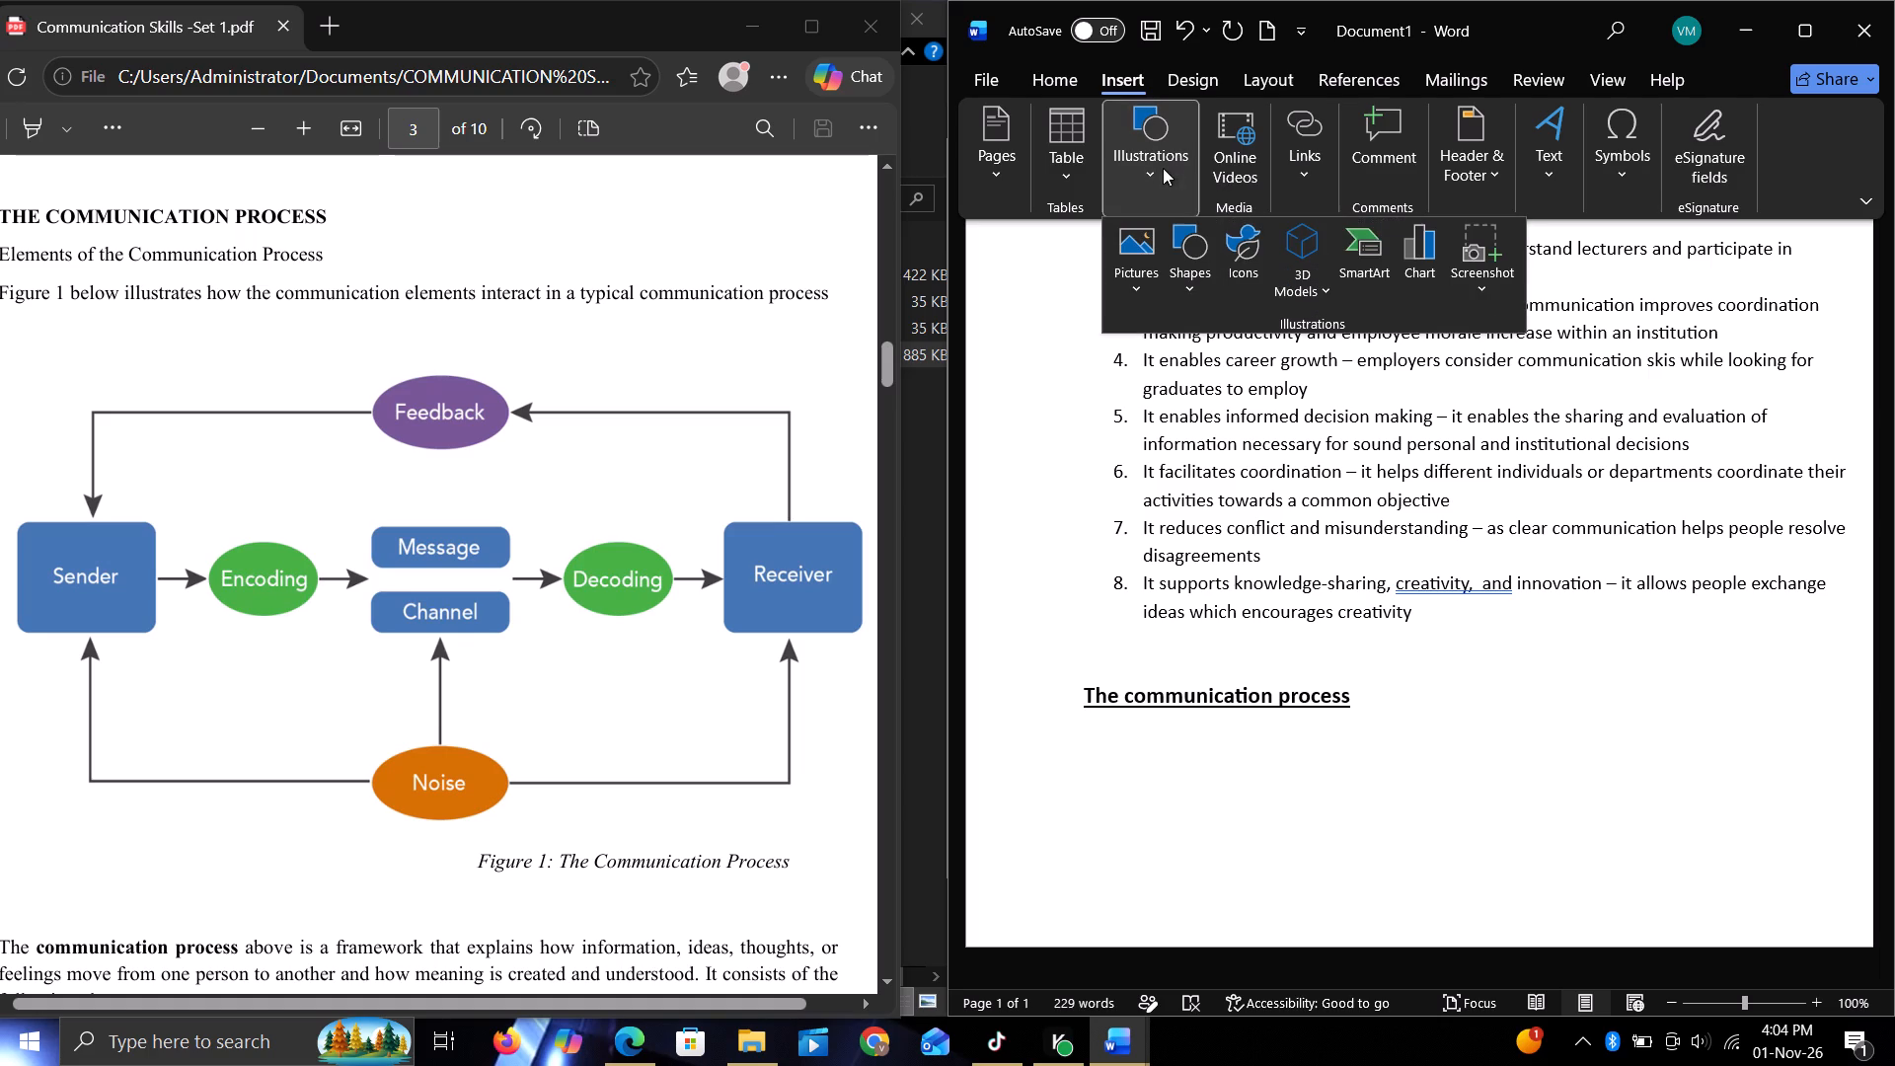
left_click(1491, 292)
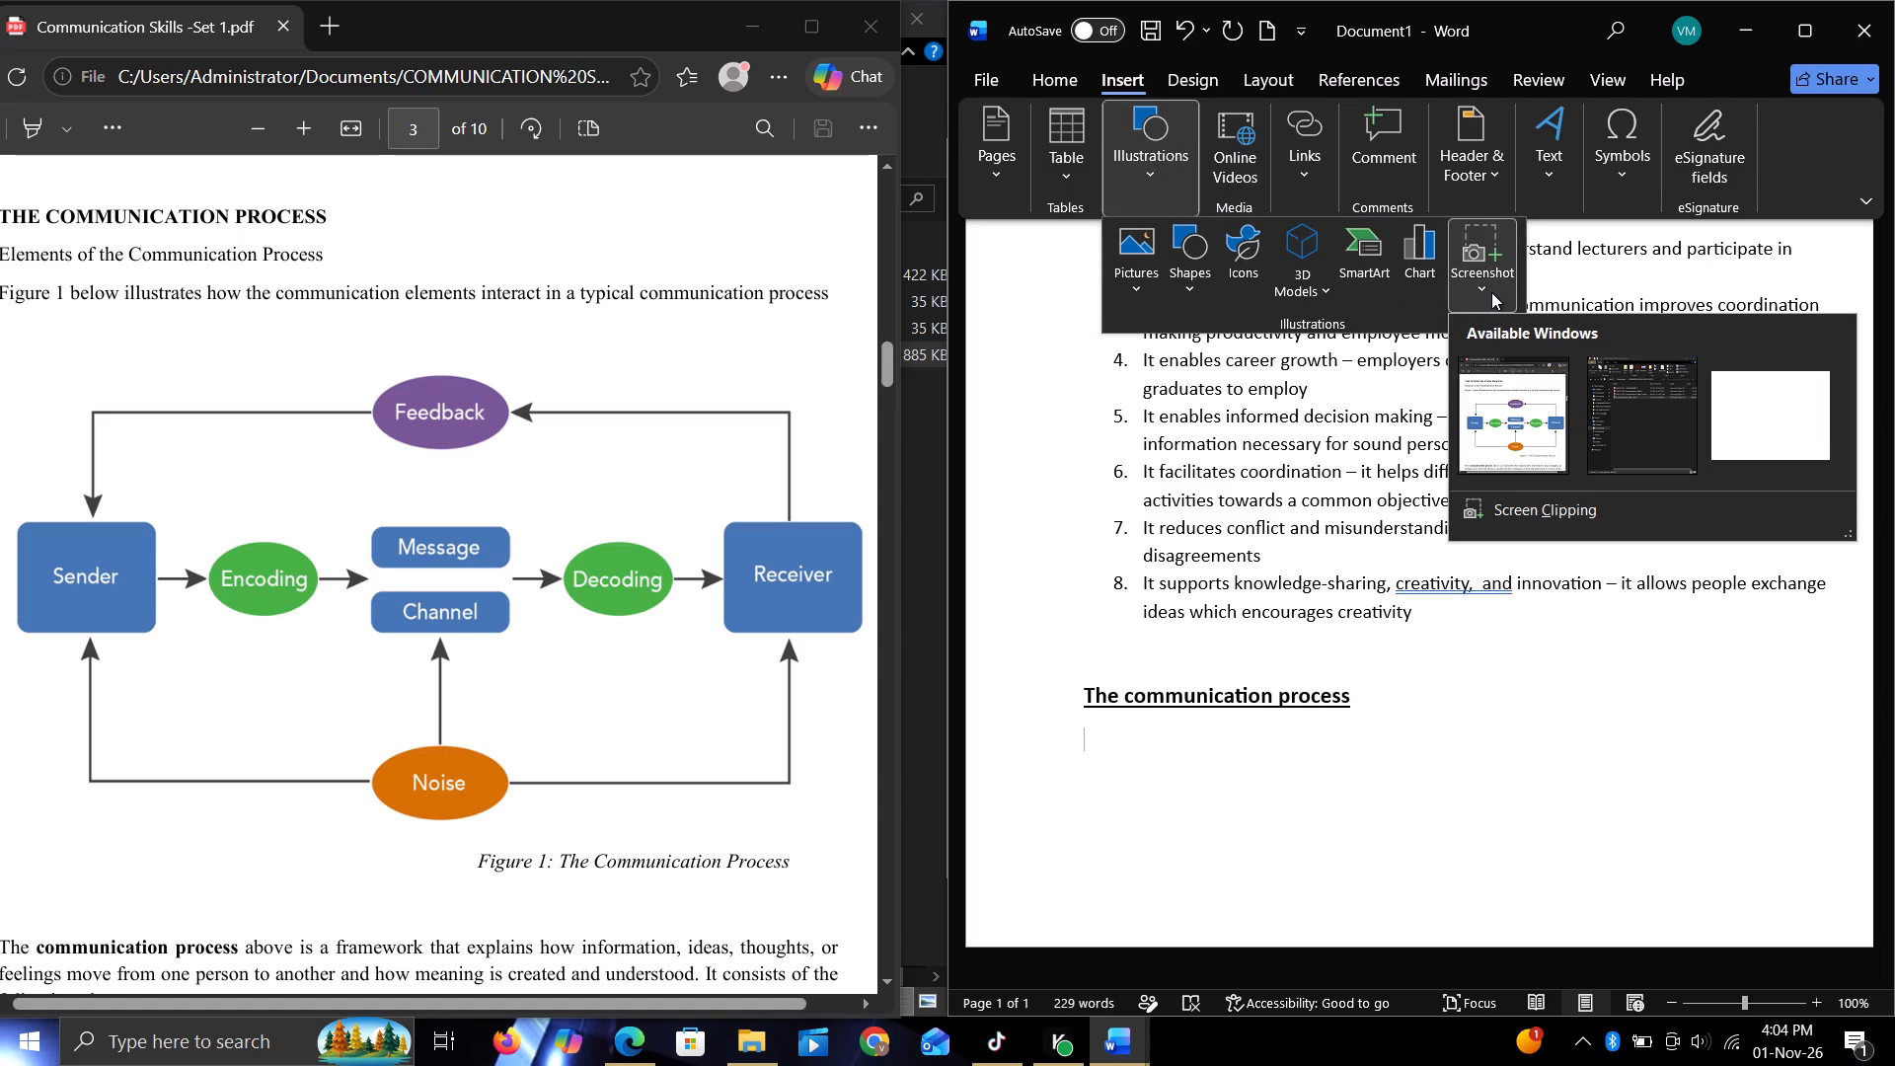
left_click(1524, 432)
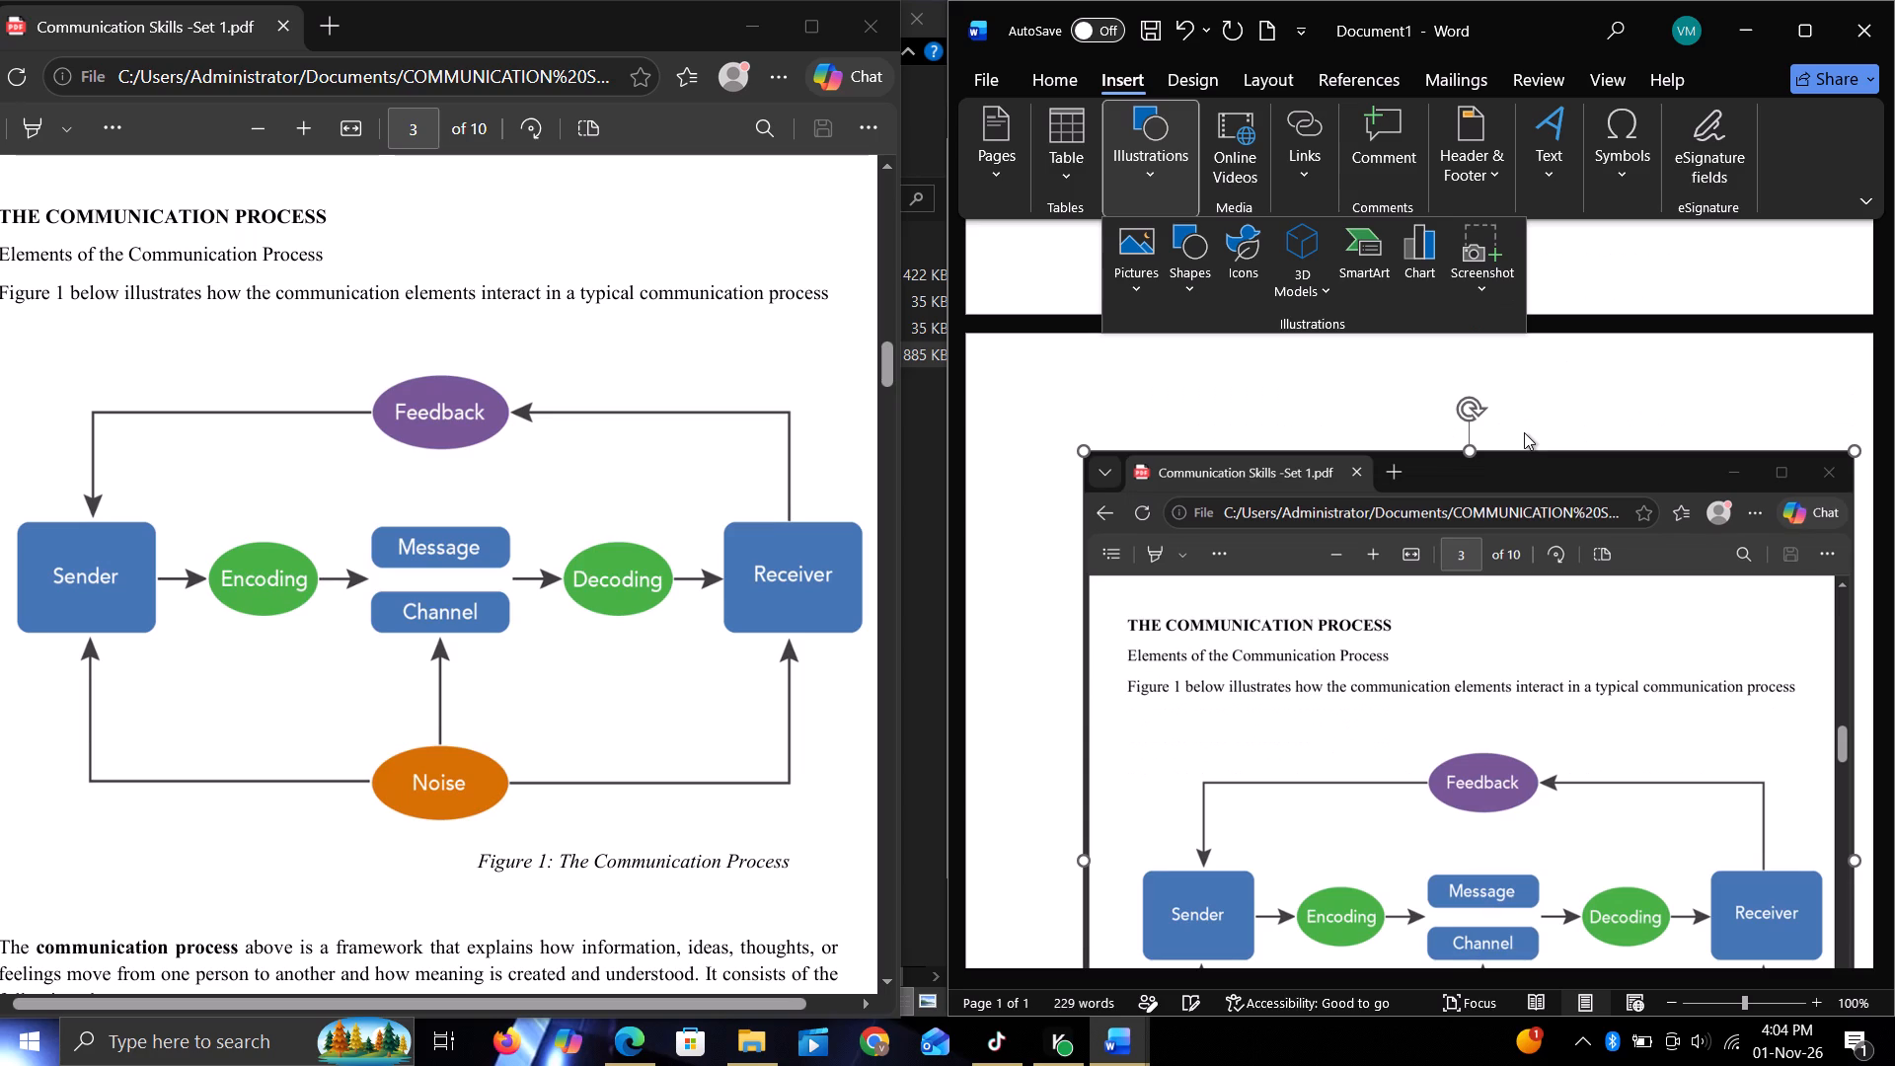
Shrink the inserted PDF window screenshot proportionally to about four-fifths of its inserted width.
scroll(1524, 432, "down", 1)
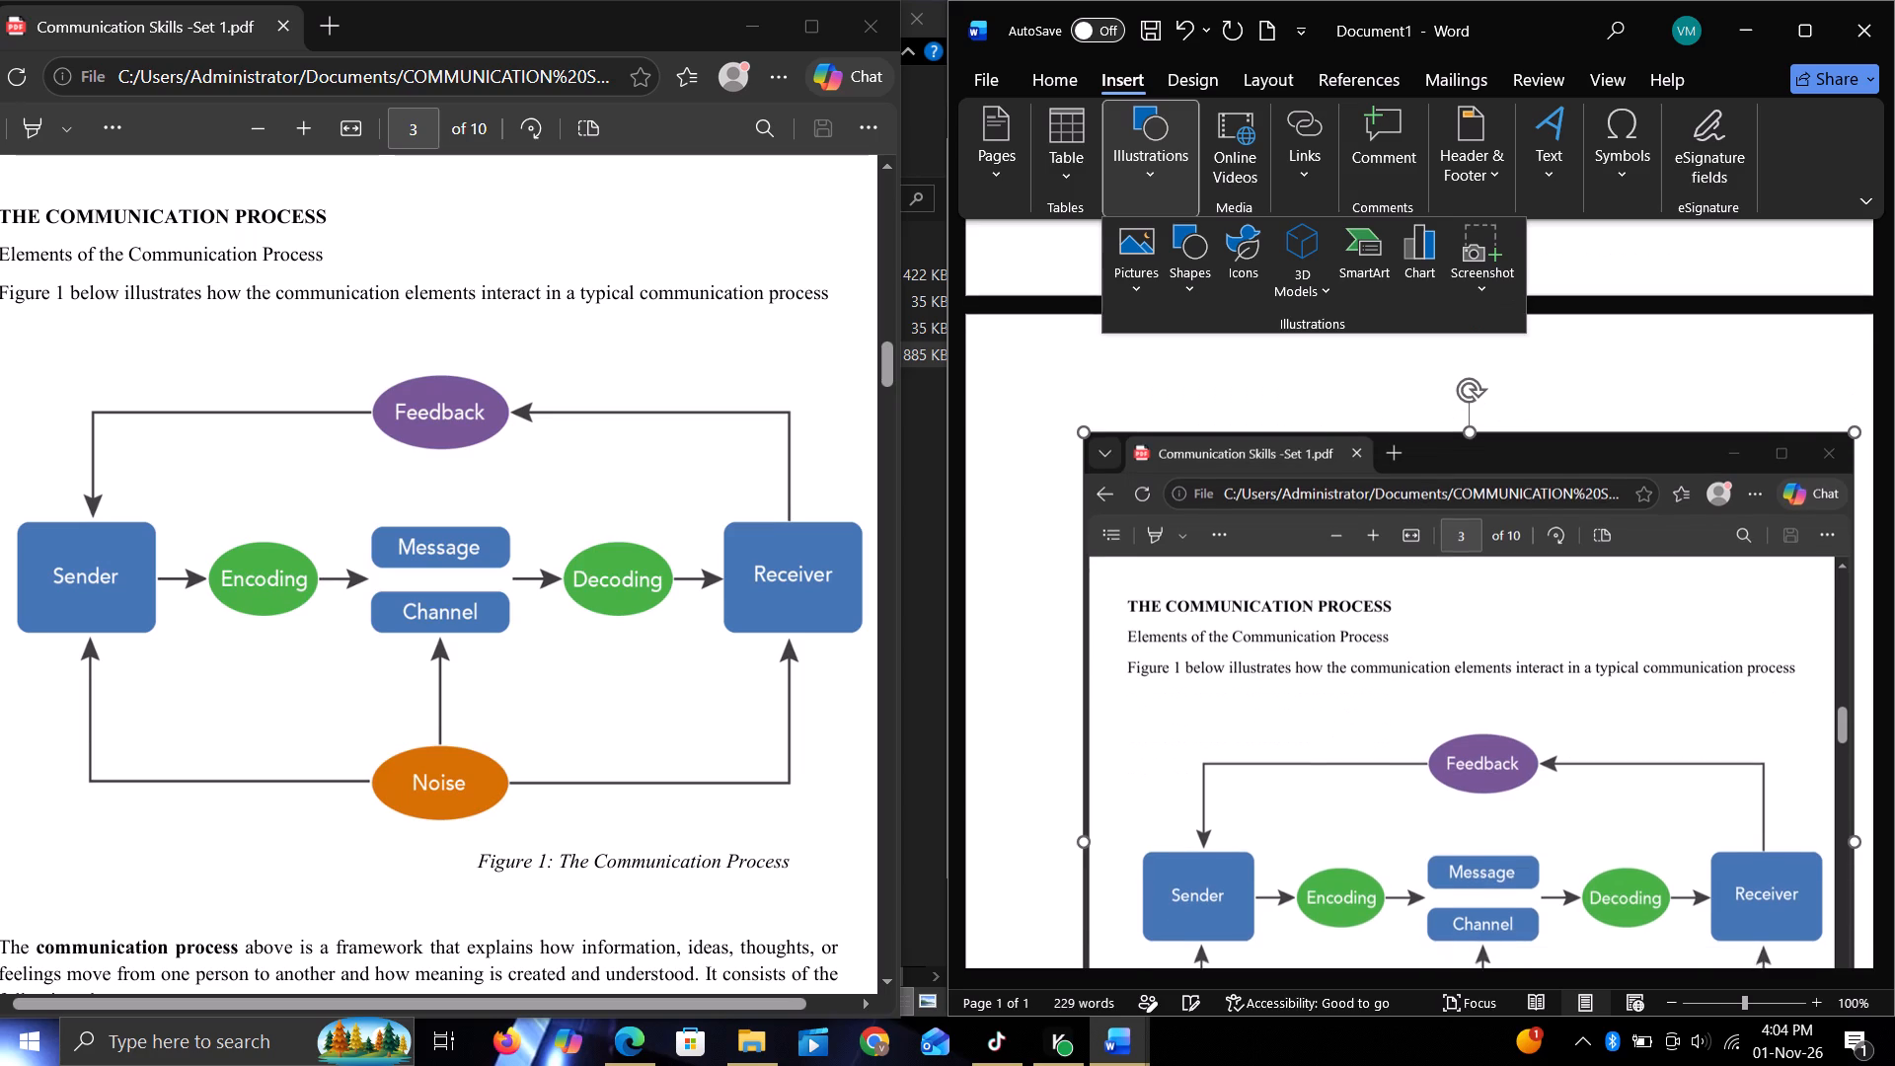
scroll(1524, 432, "down", 4)
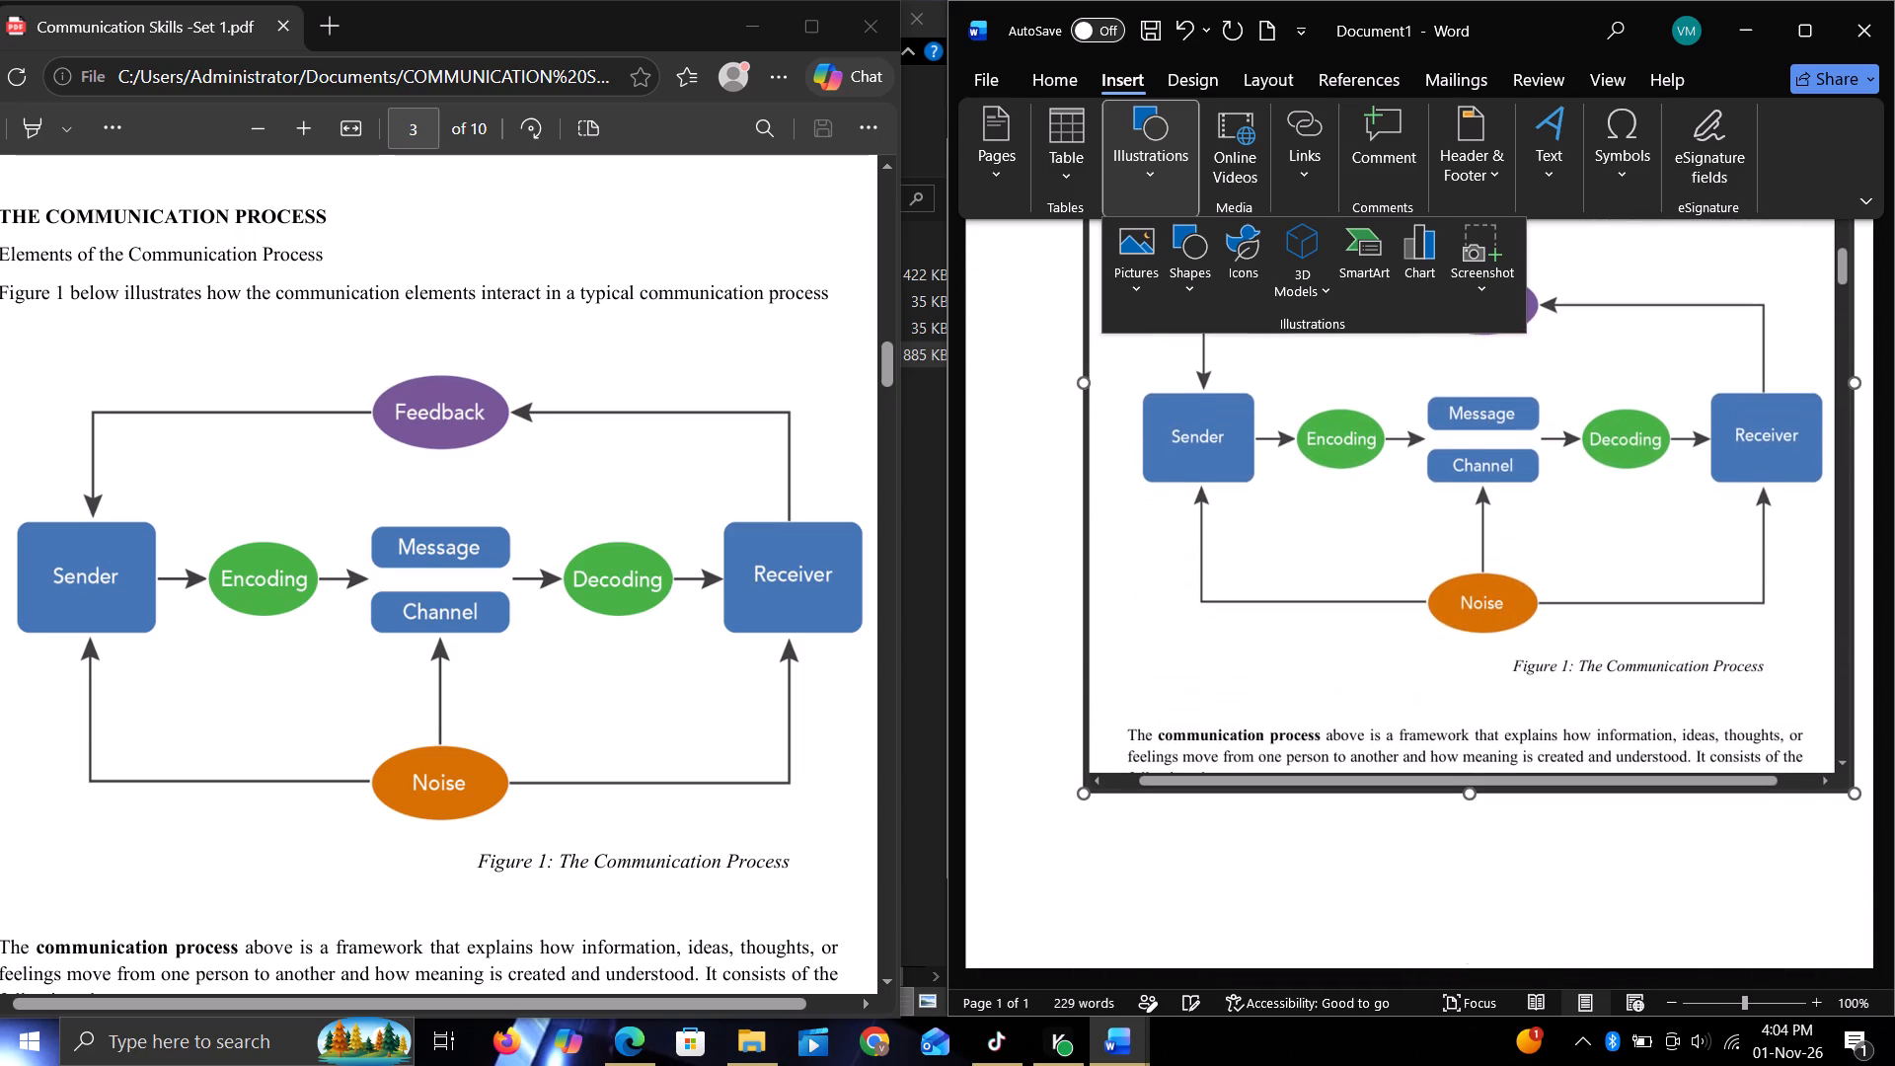
scroll(1524, 432, "up", 1)
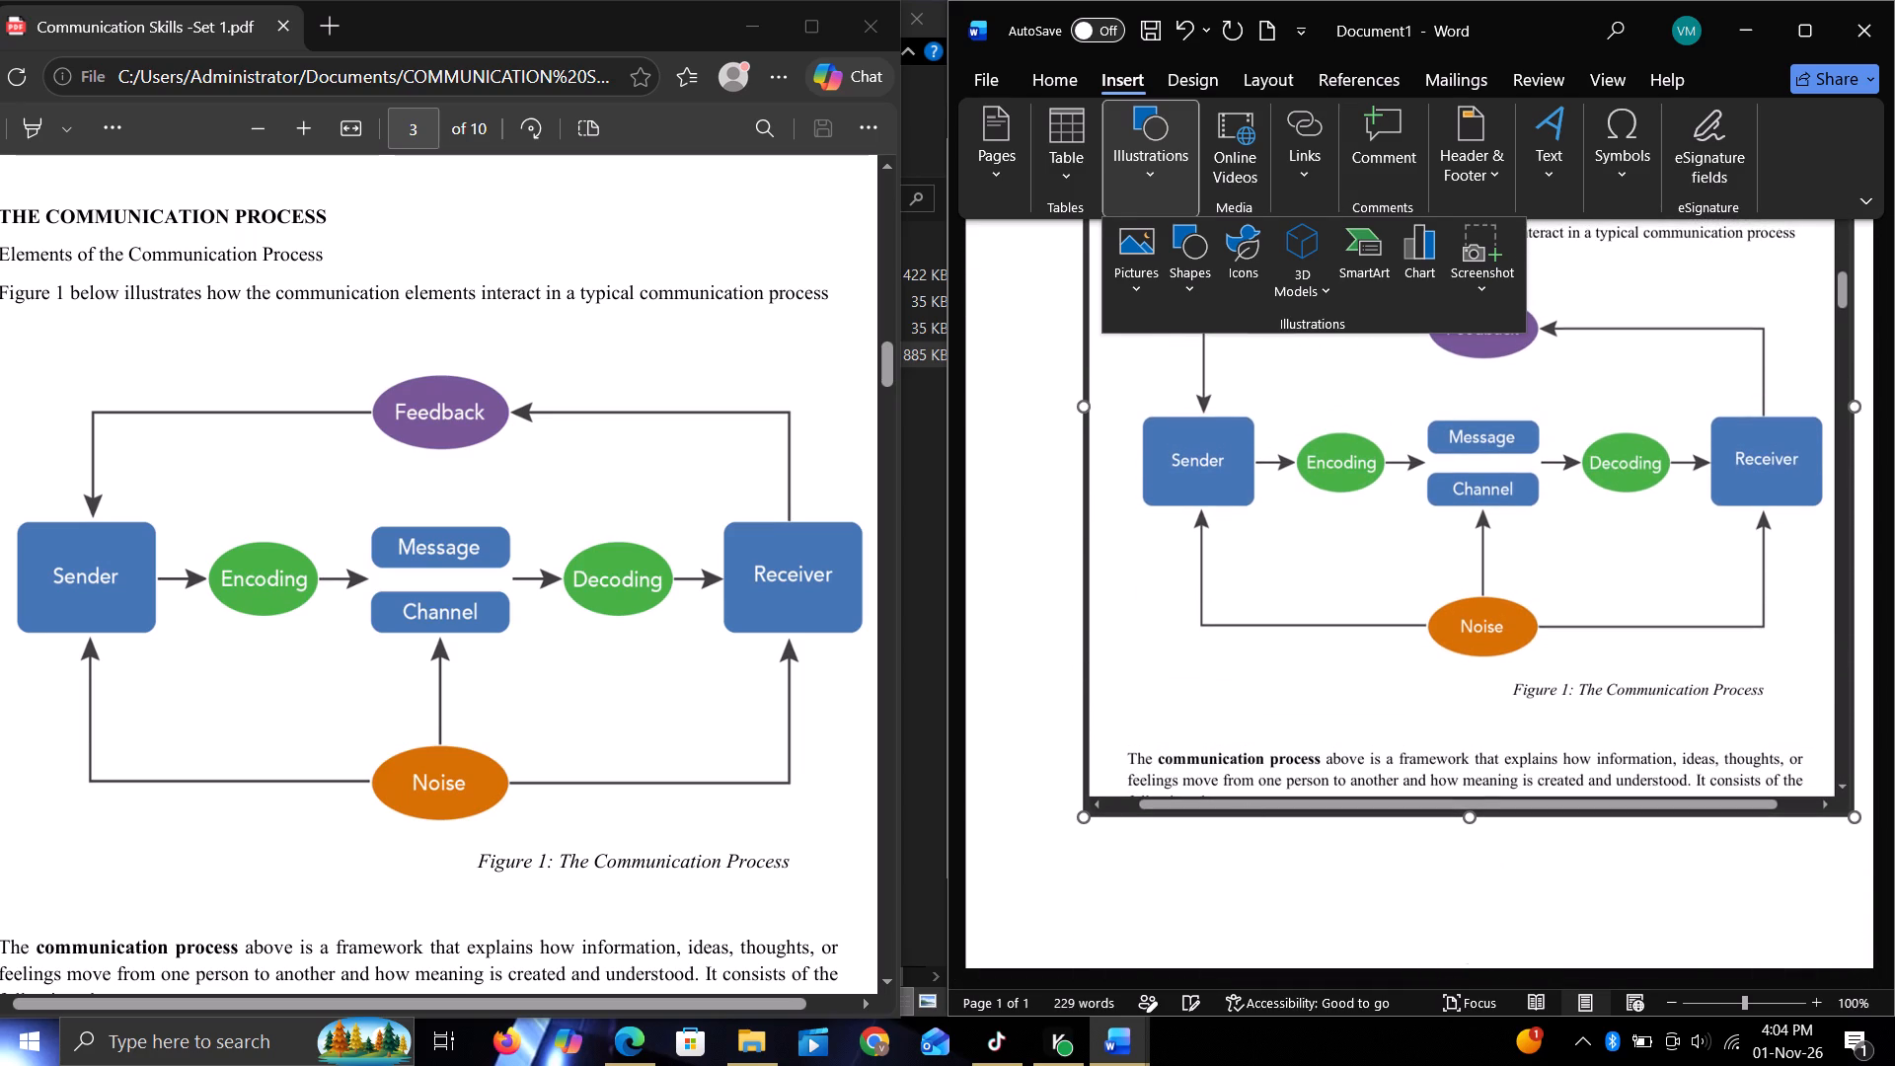
left_click_drag(1129, 785, 1132, 752)
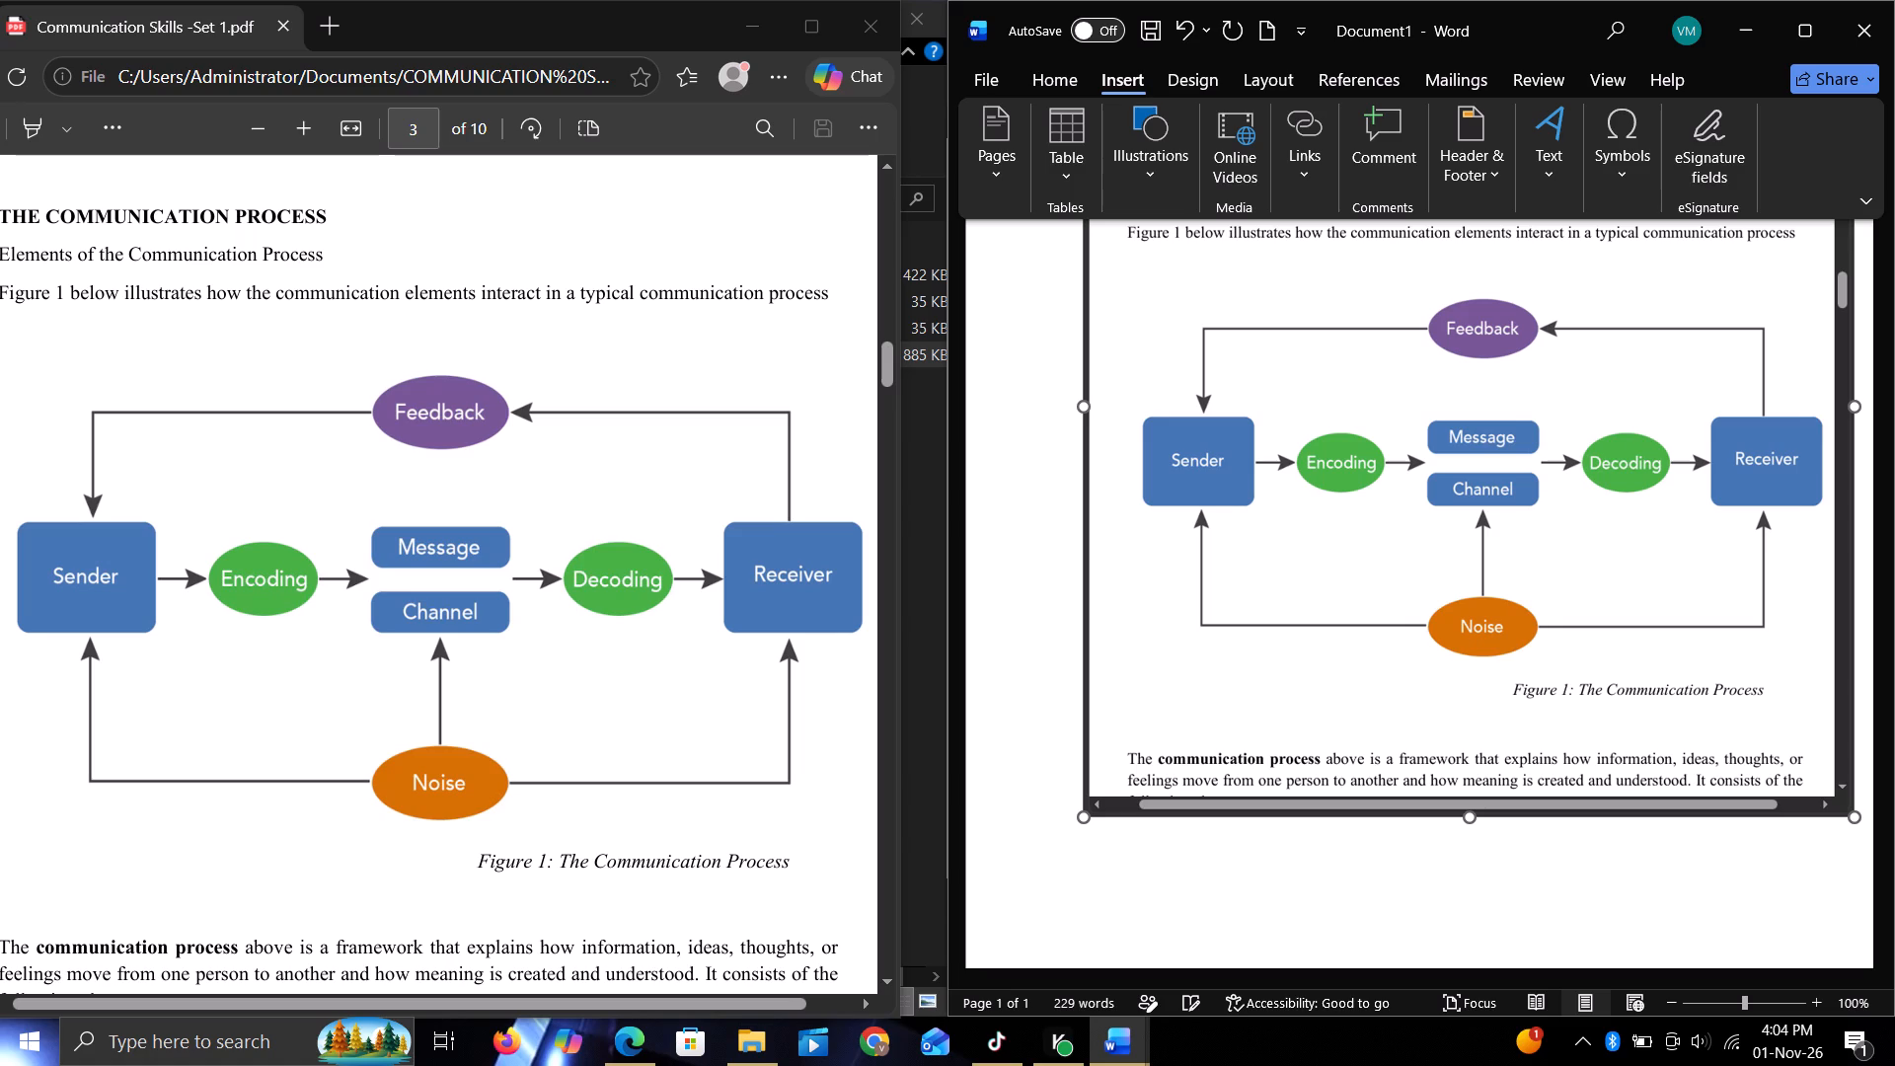
left_click_drag(1082, 407, 1142, 408)
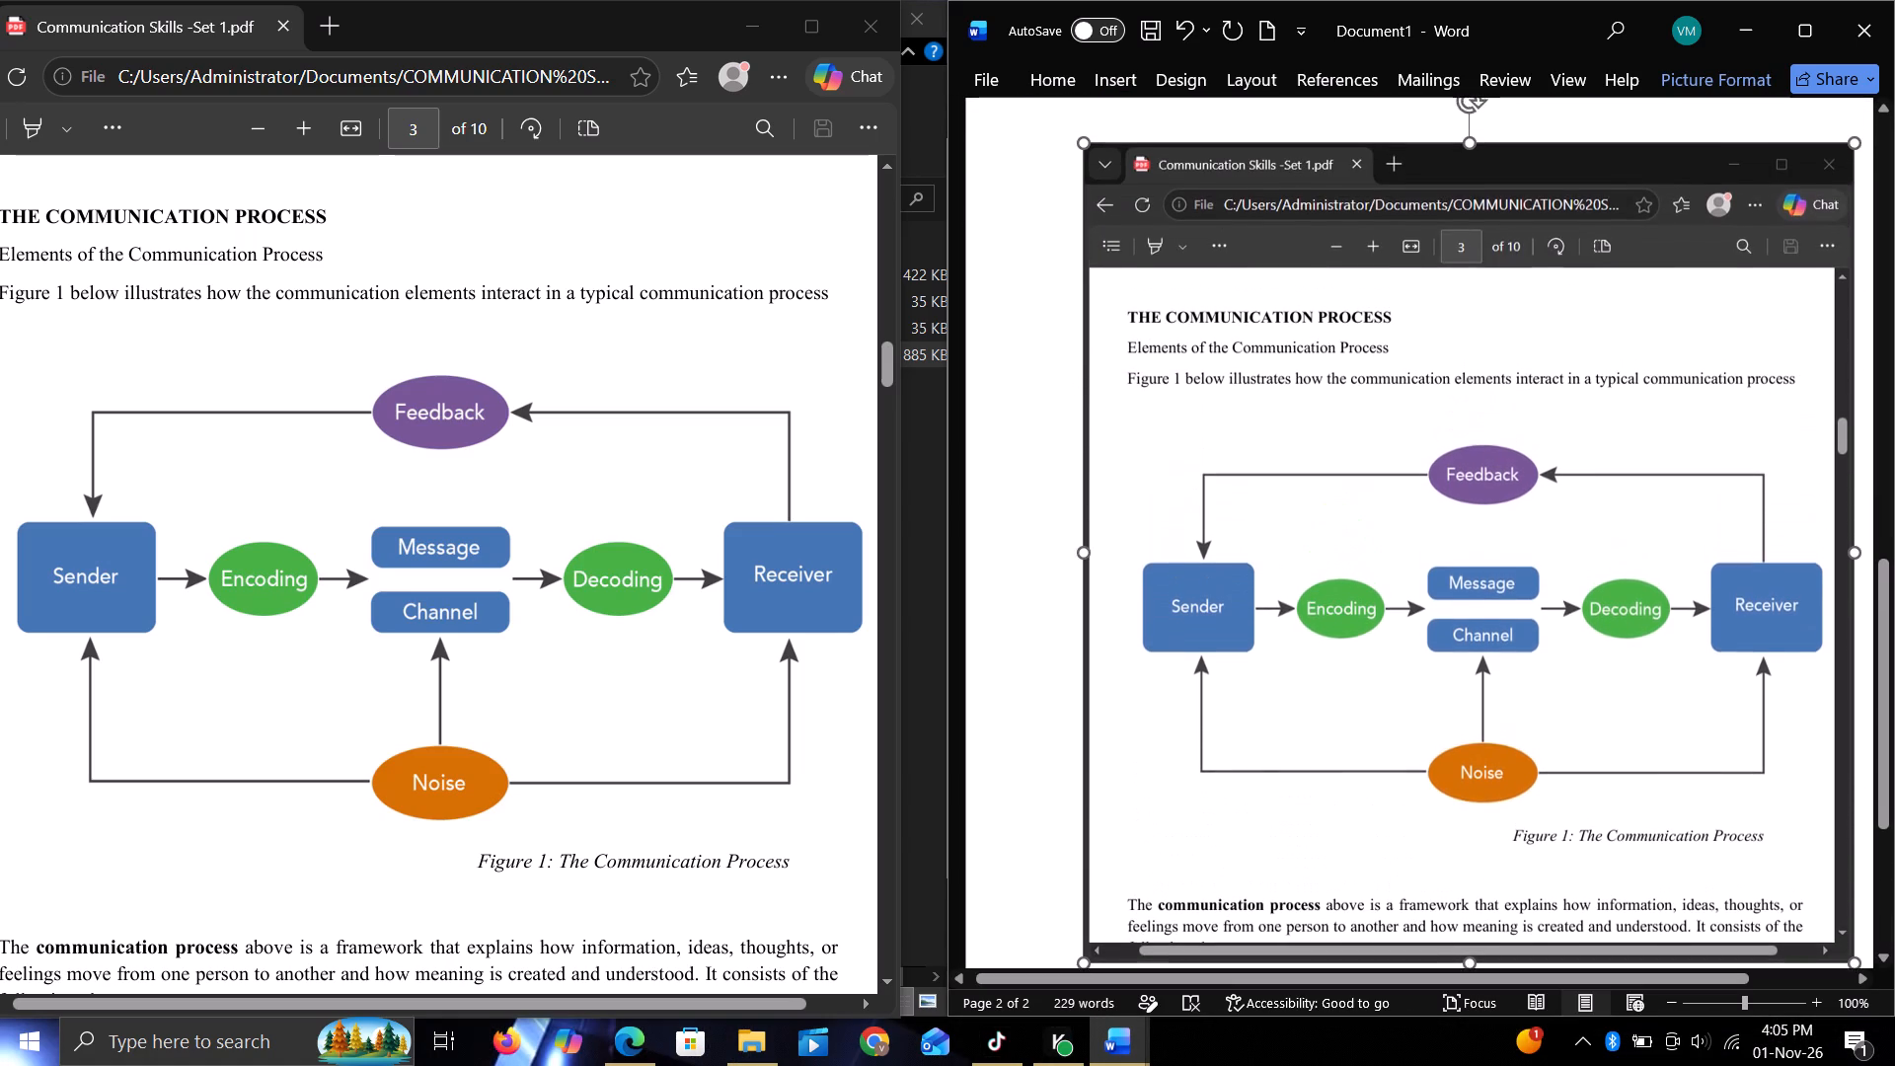
scroll(1632, 708, "down", 1)
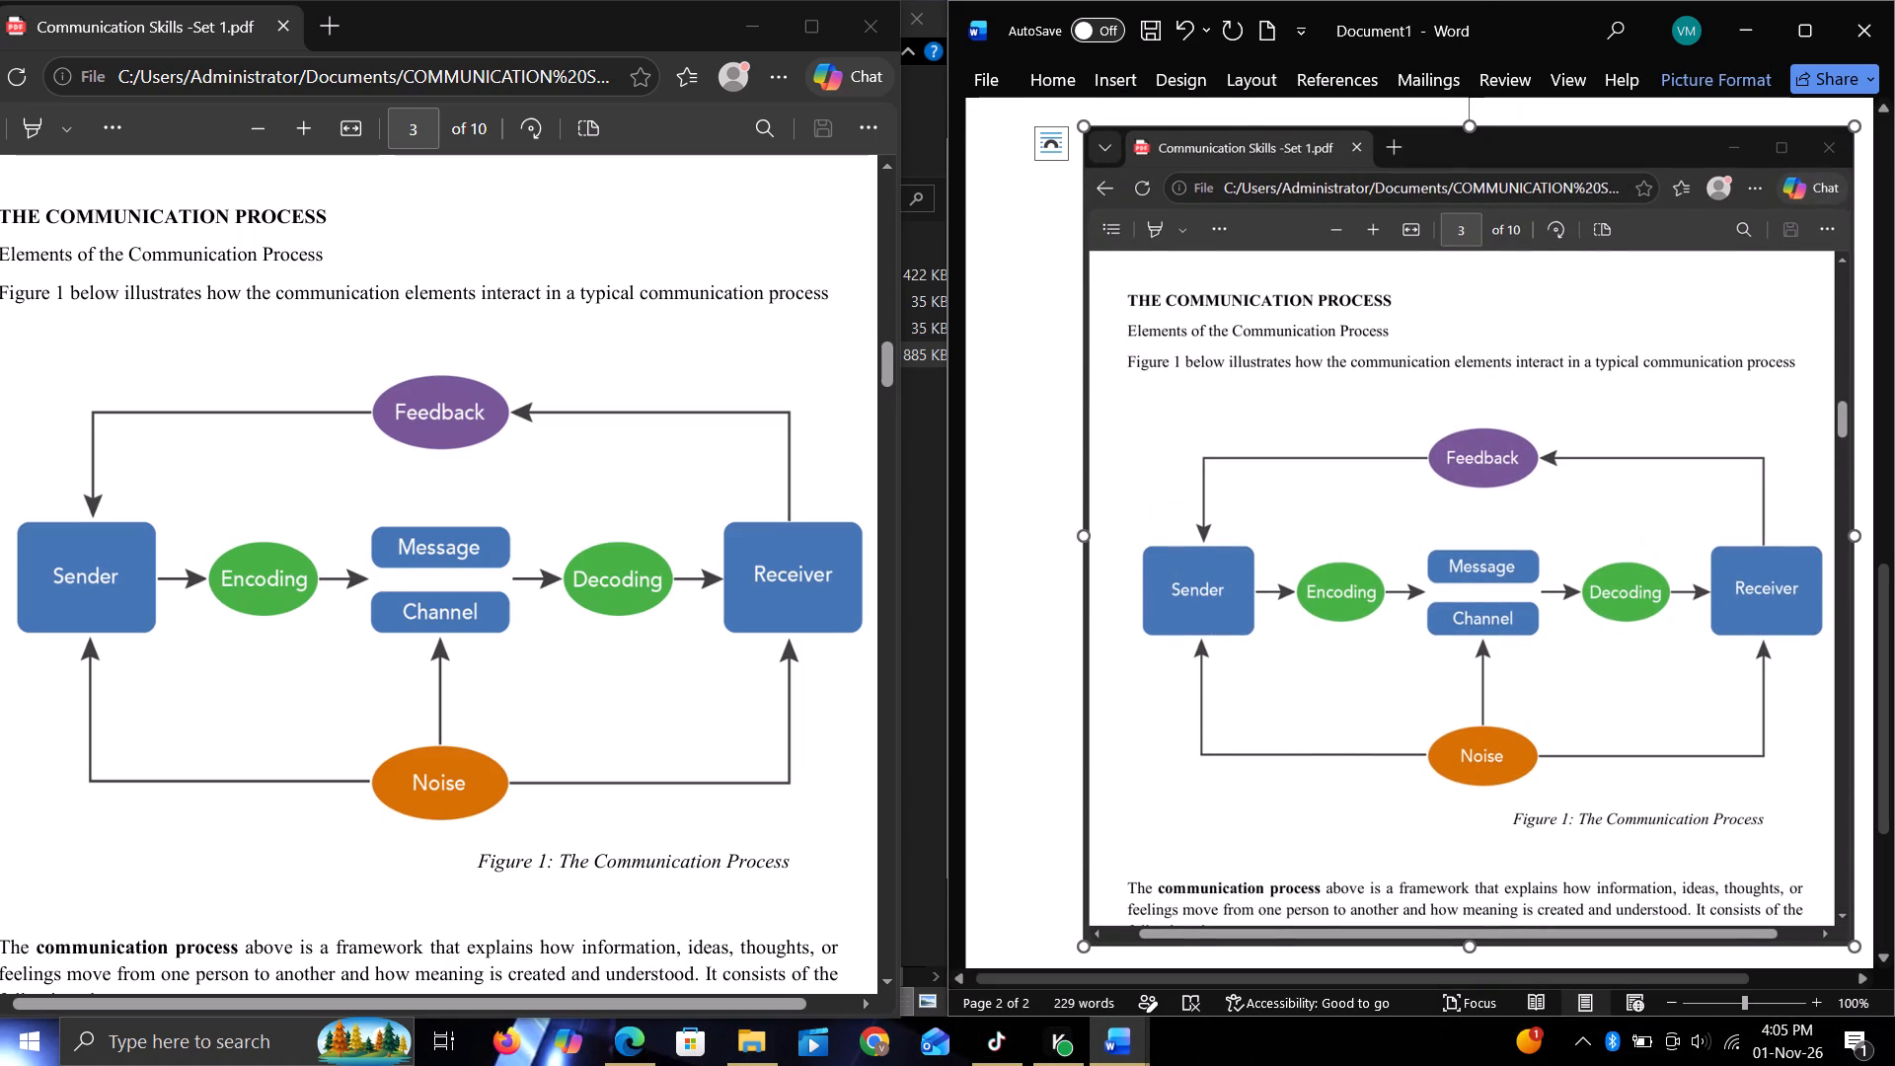
left_click_drag(1092, 120, 1131, 221)
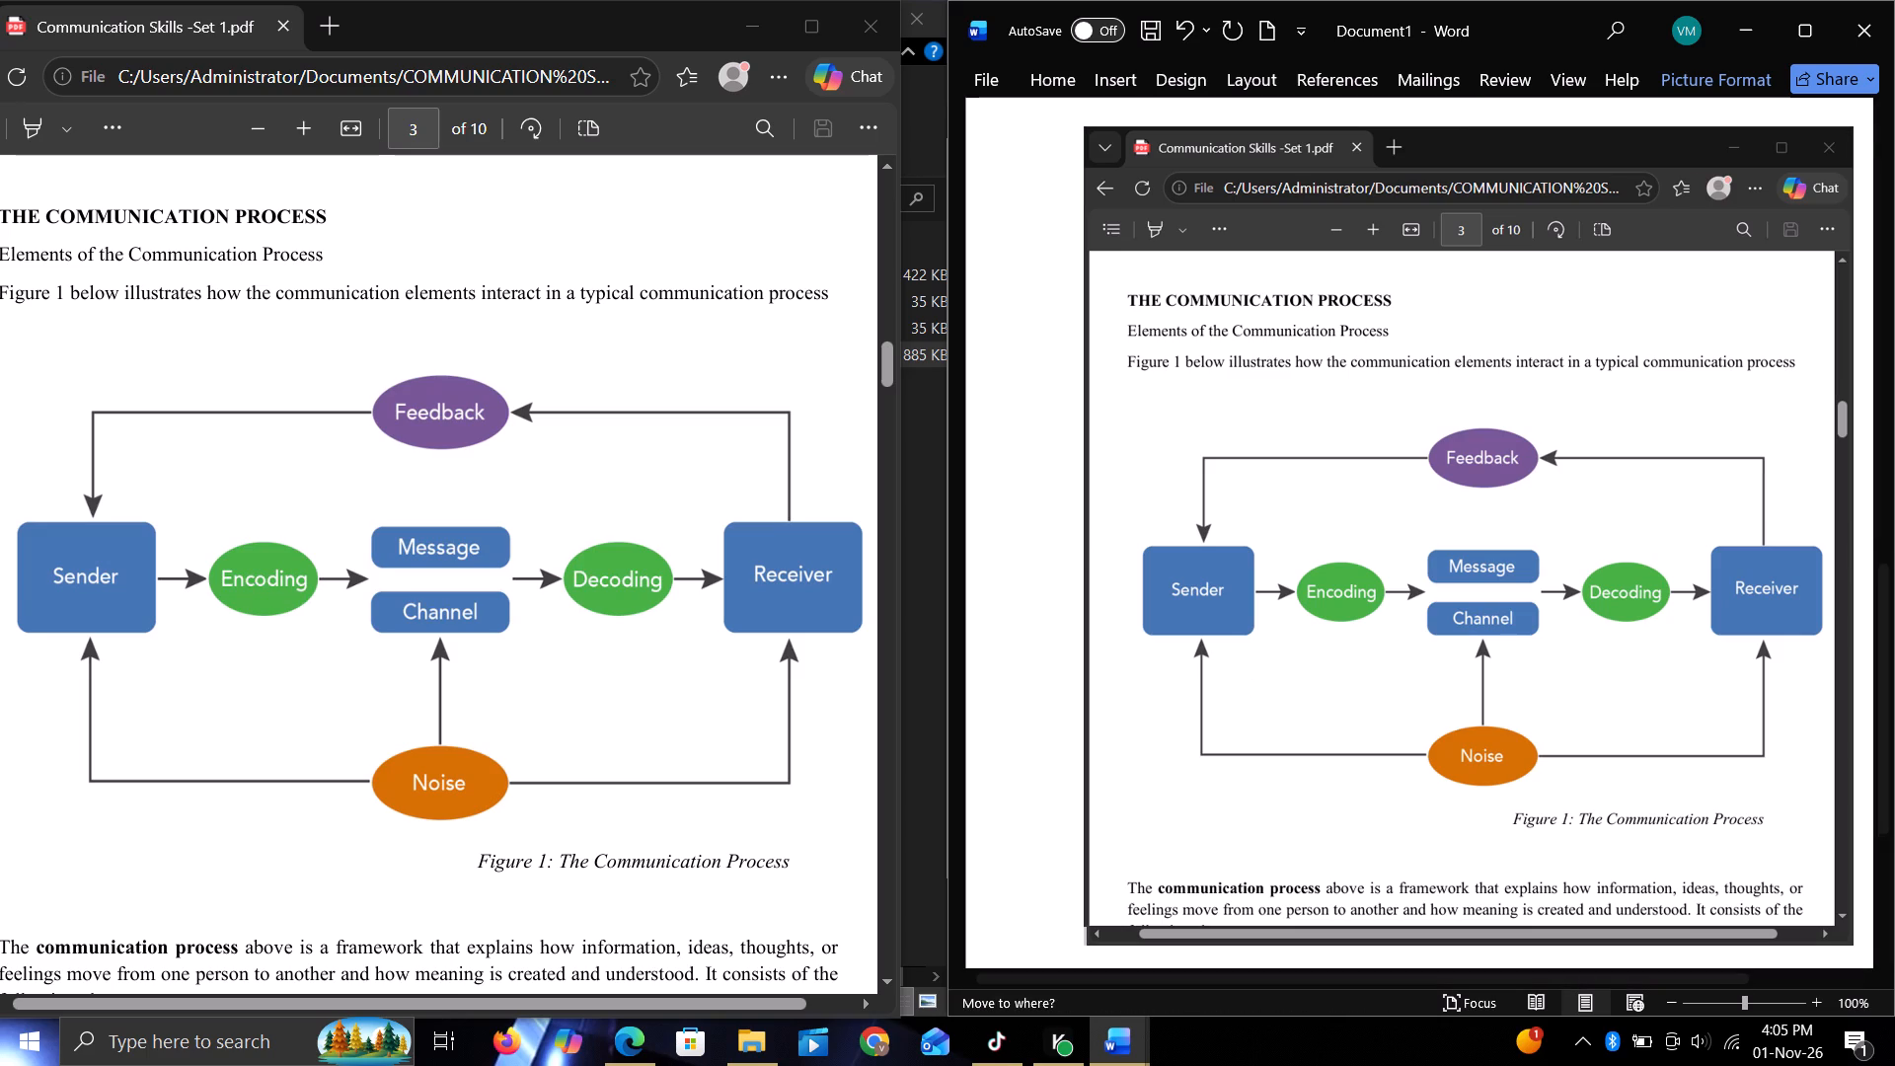
left_click_drag(1131, 221, 1138, 290)
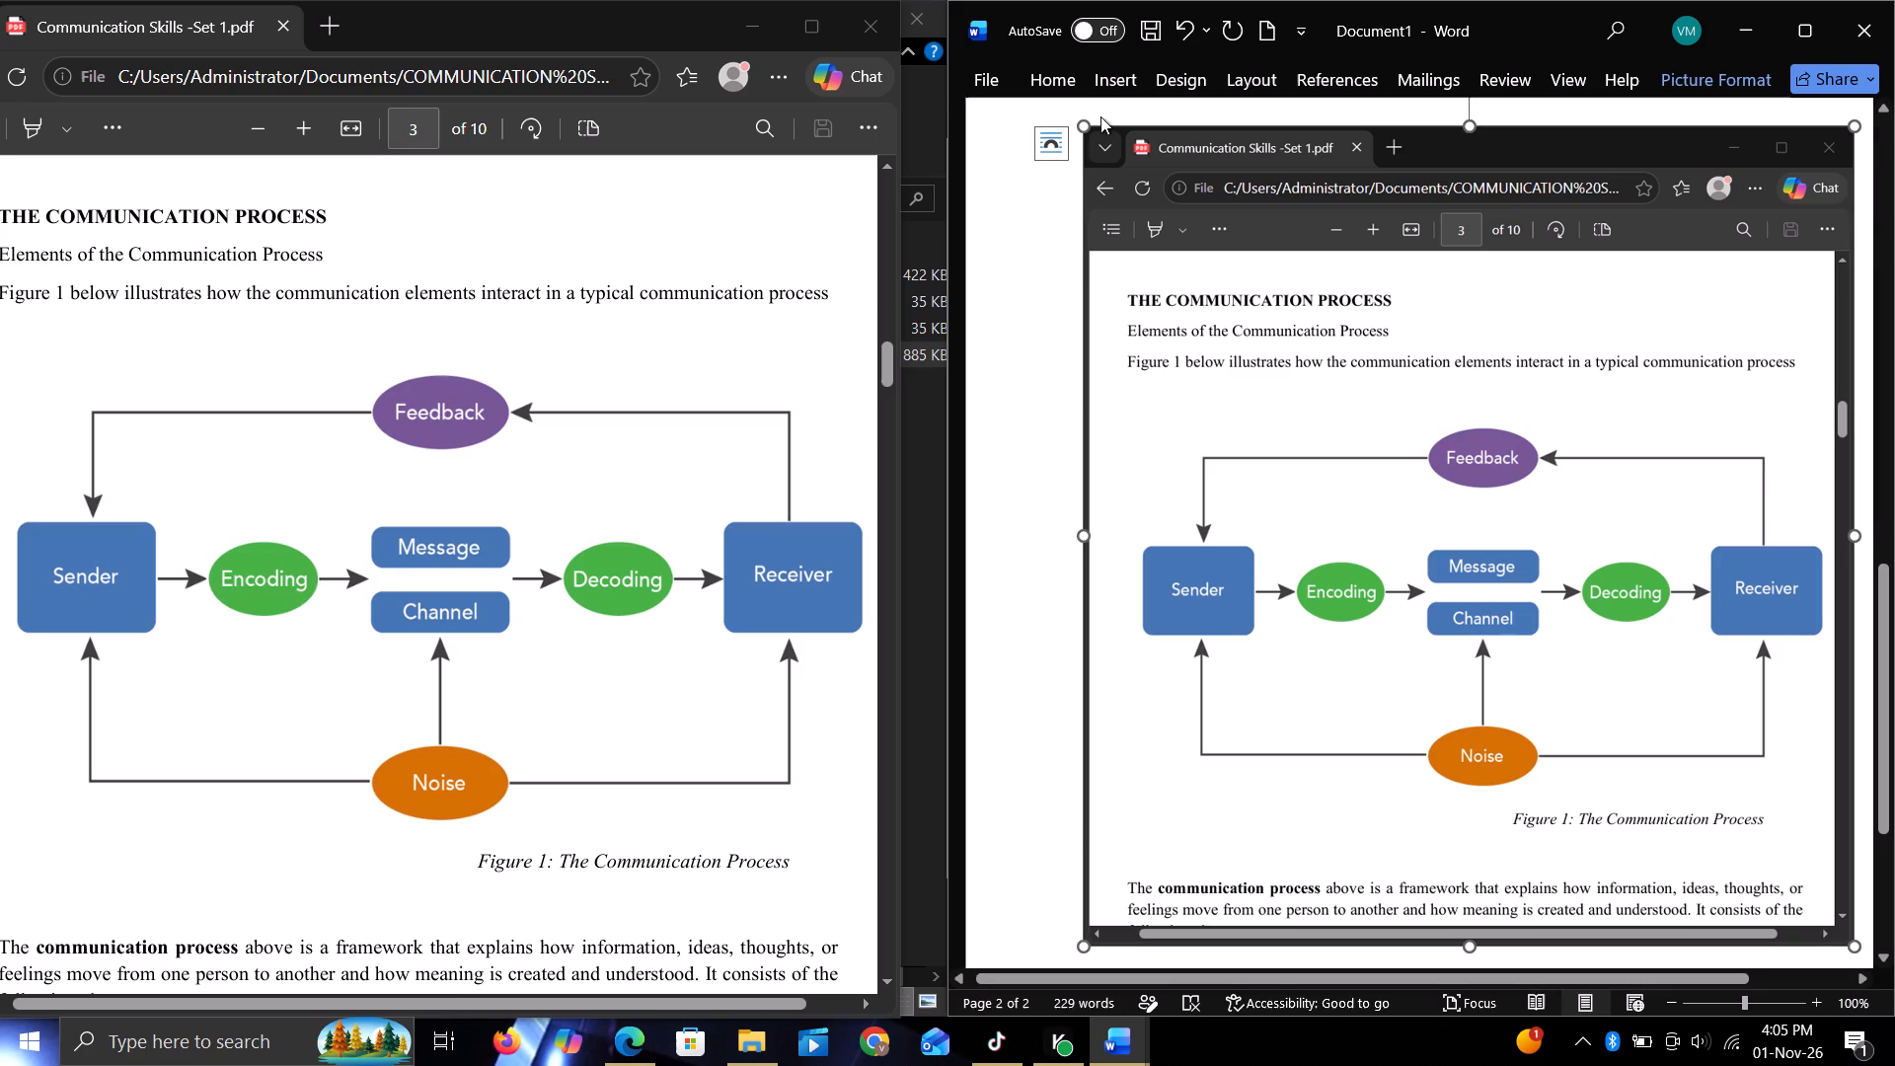
left_click_drag(1083, 127, 1125, 204)
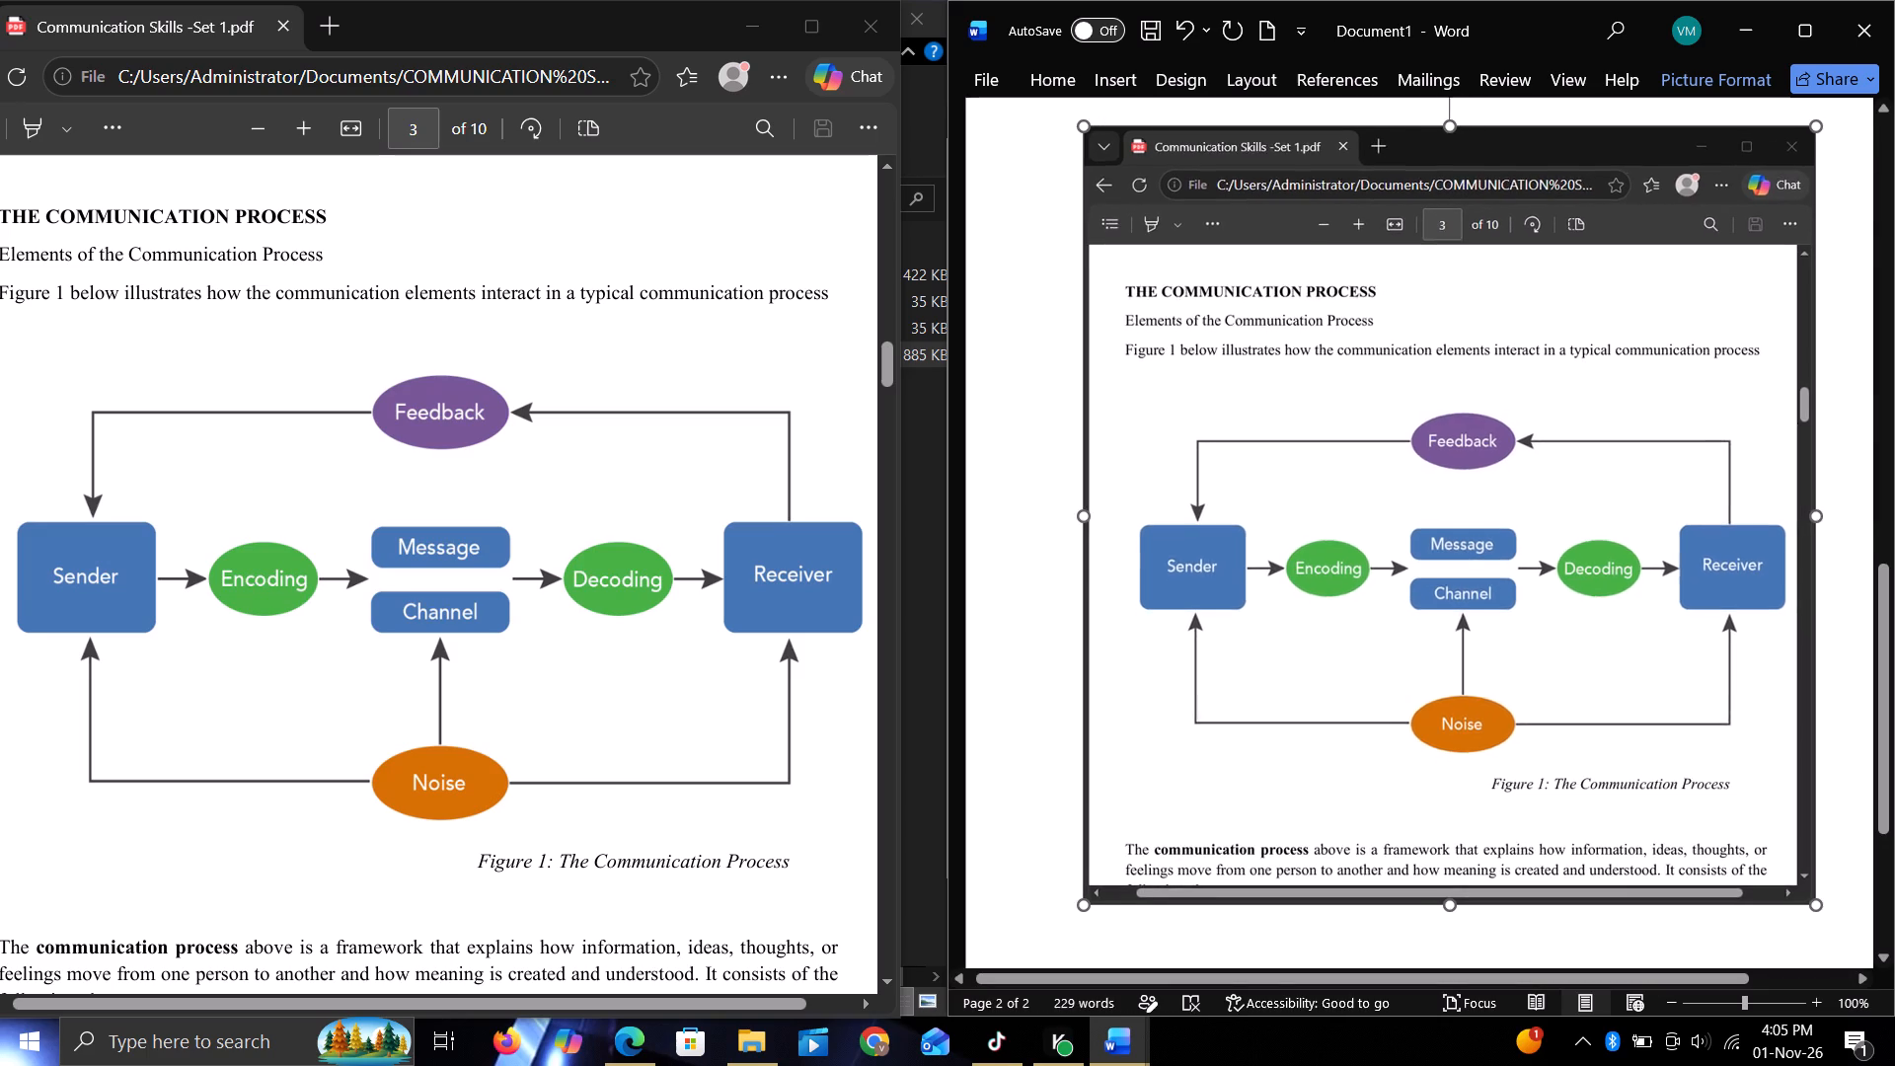
left_click_drag(1125, 204, 1245, 502)
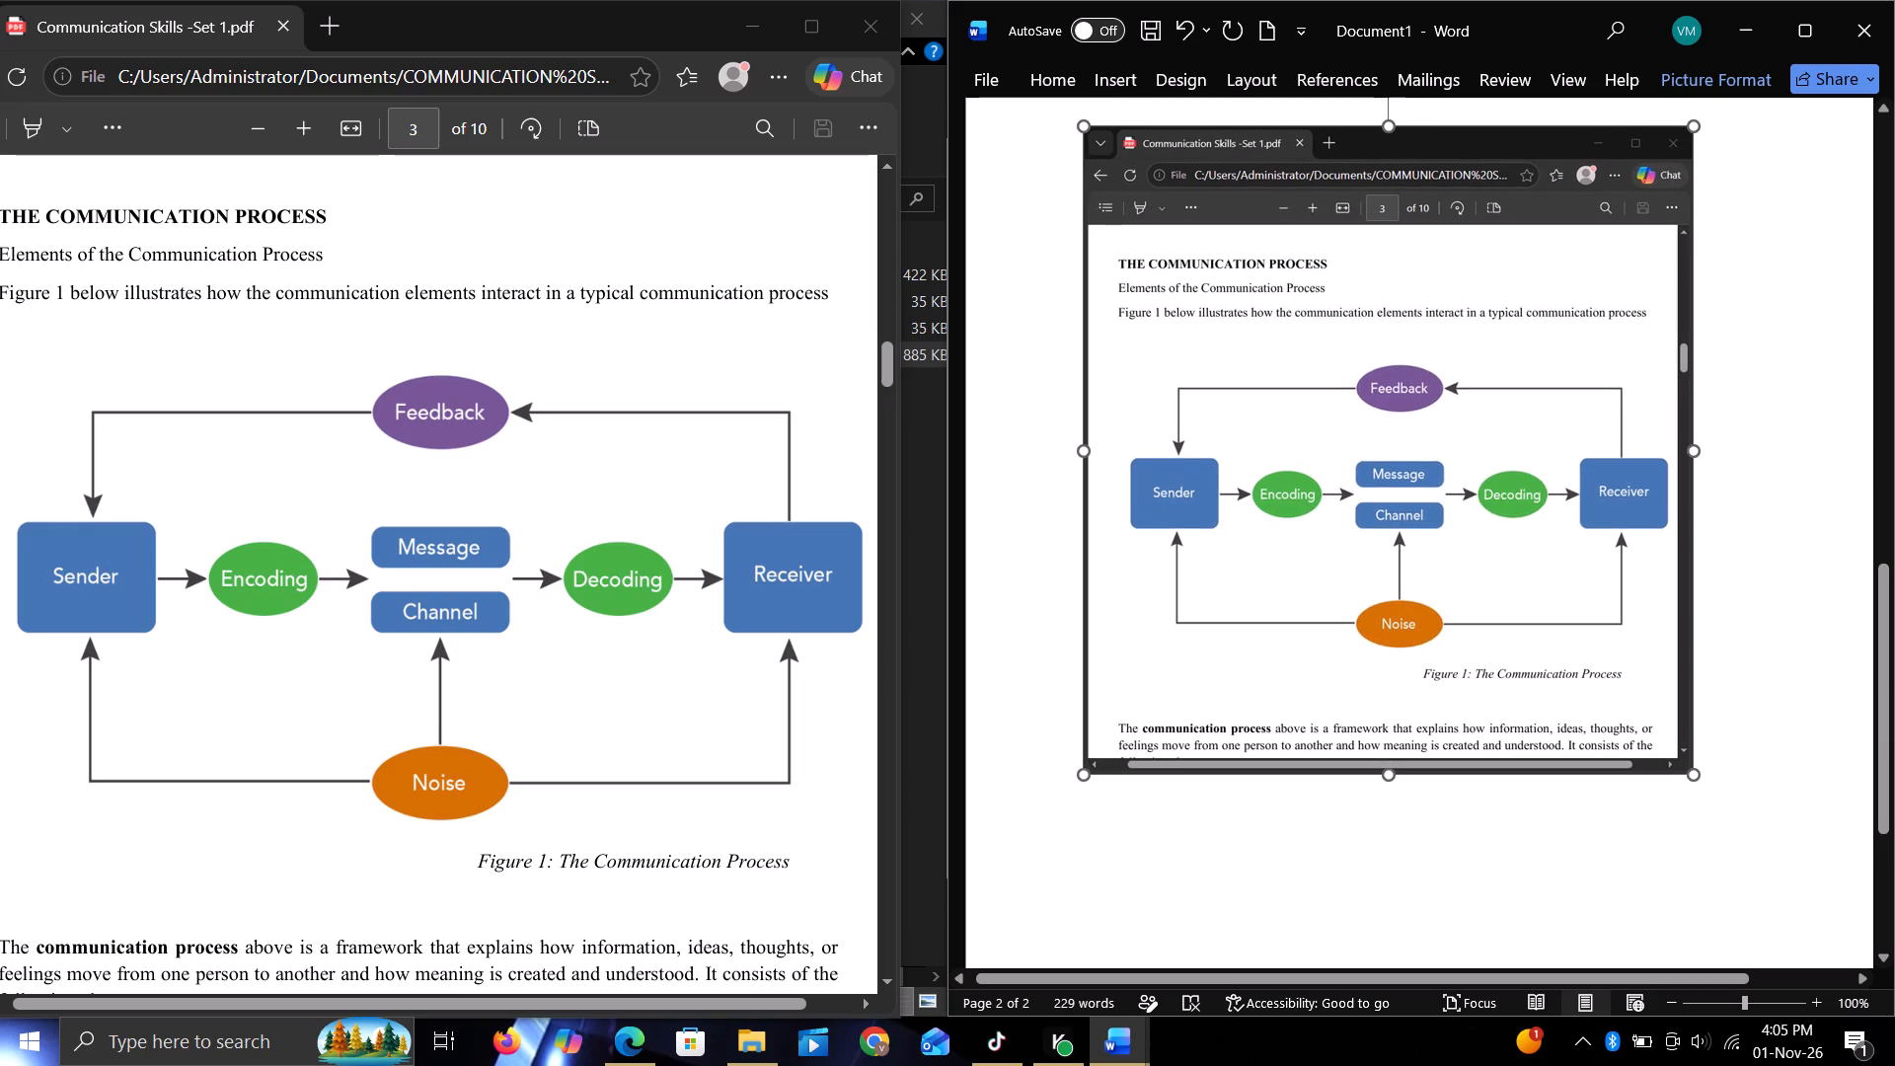
left_click_drag(1245, 502, 1245, 537)
left_click_drag(1666, 640, 1689, 630)
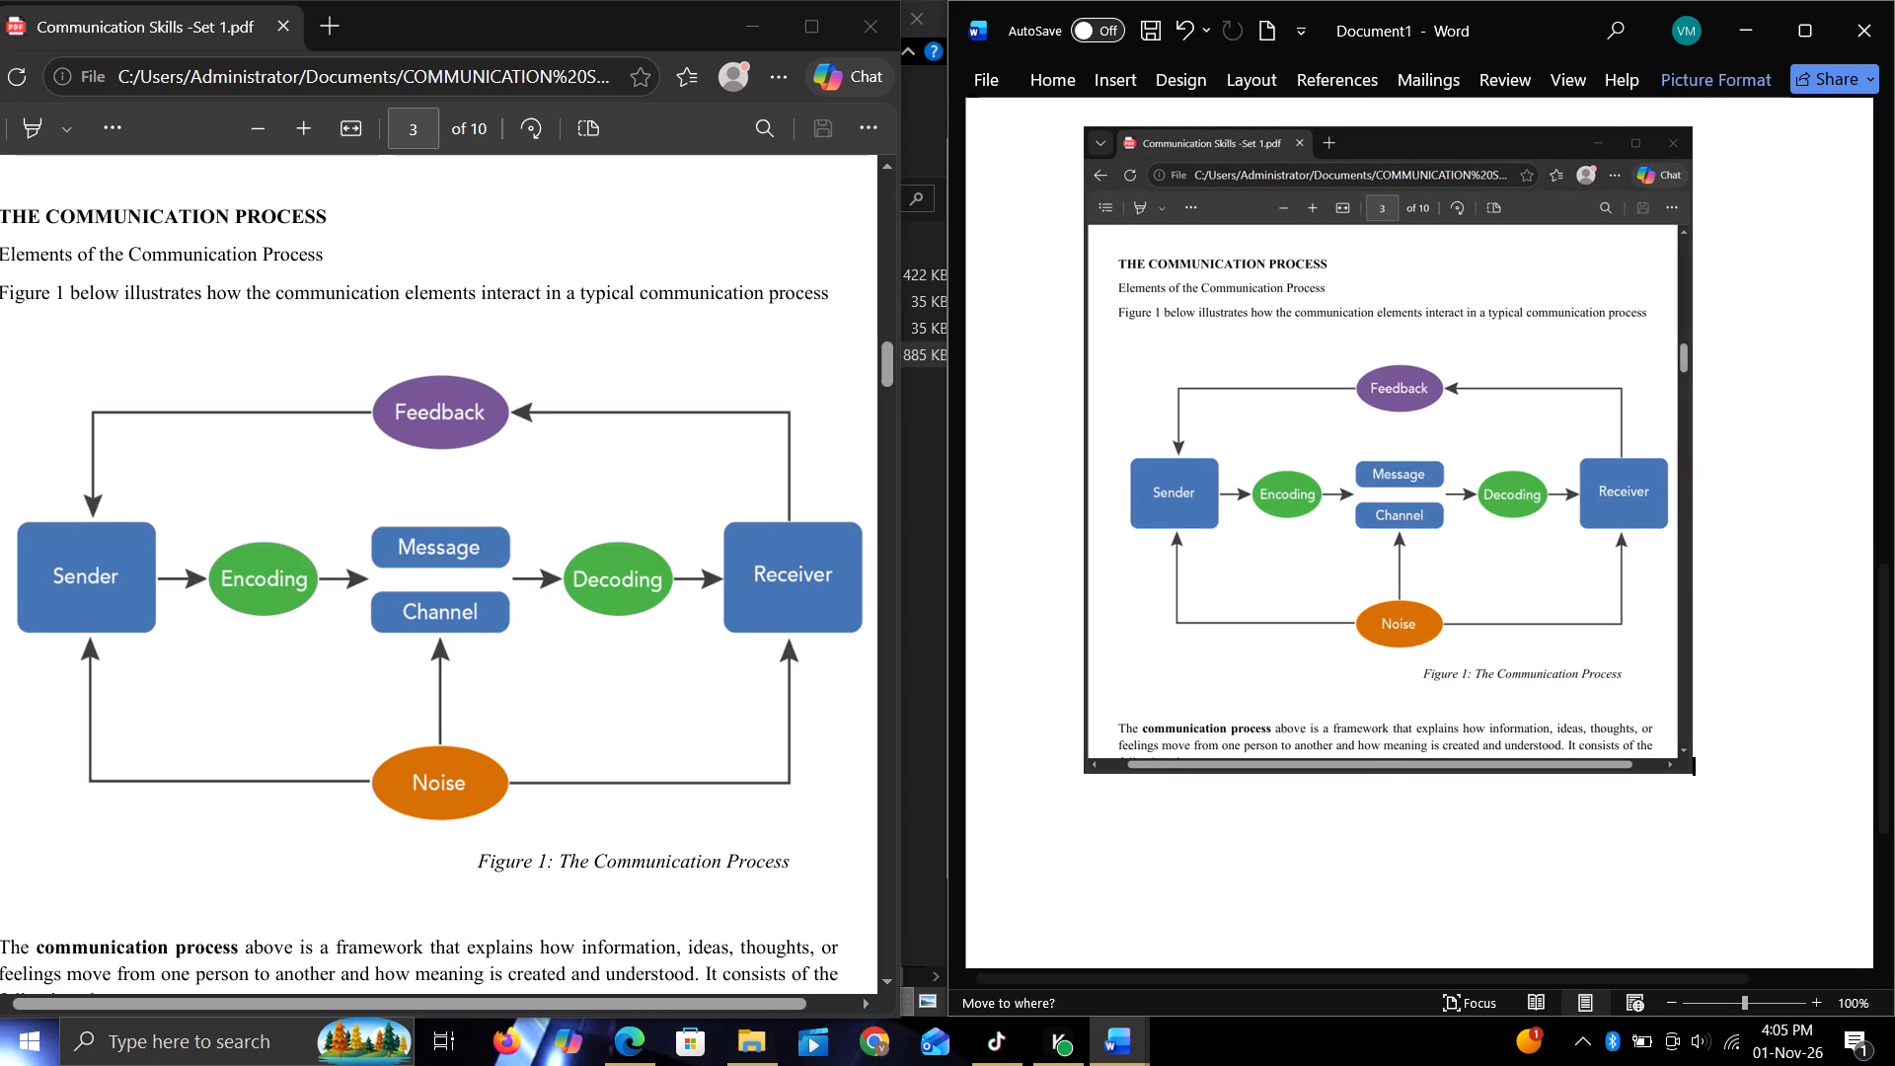
left_click_drag(1689, 630, 1731, 616)
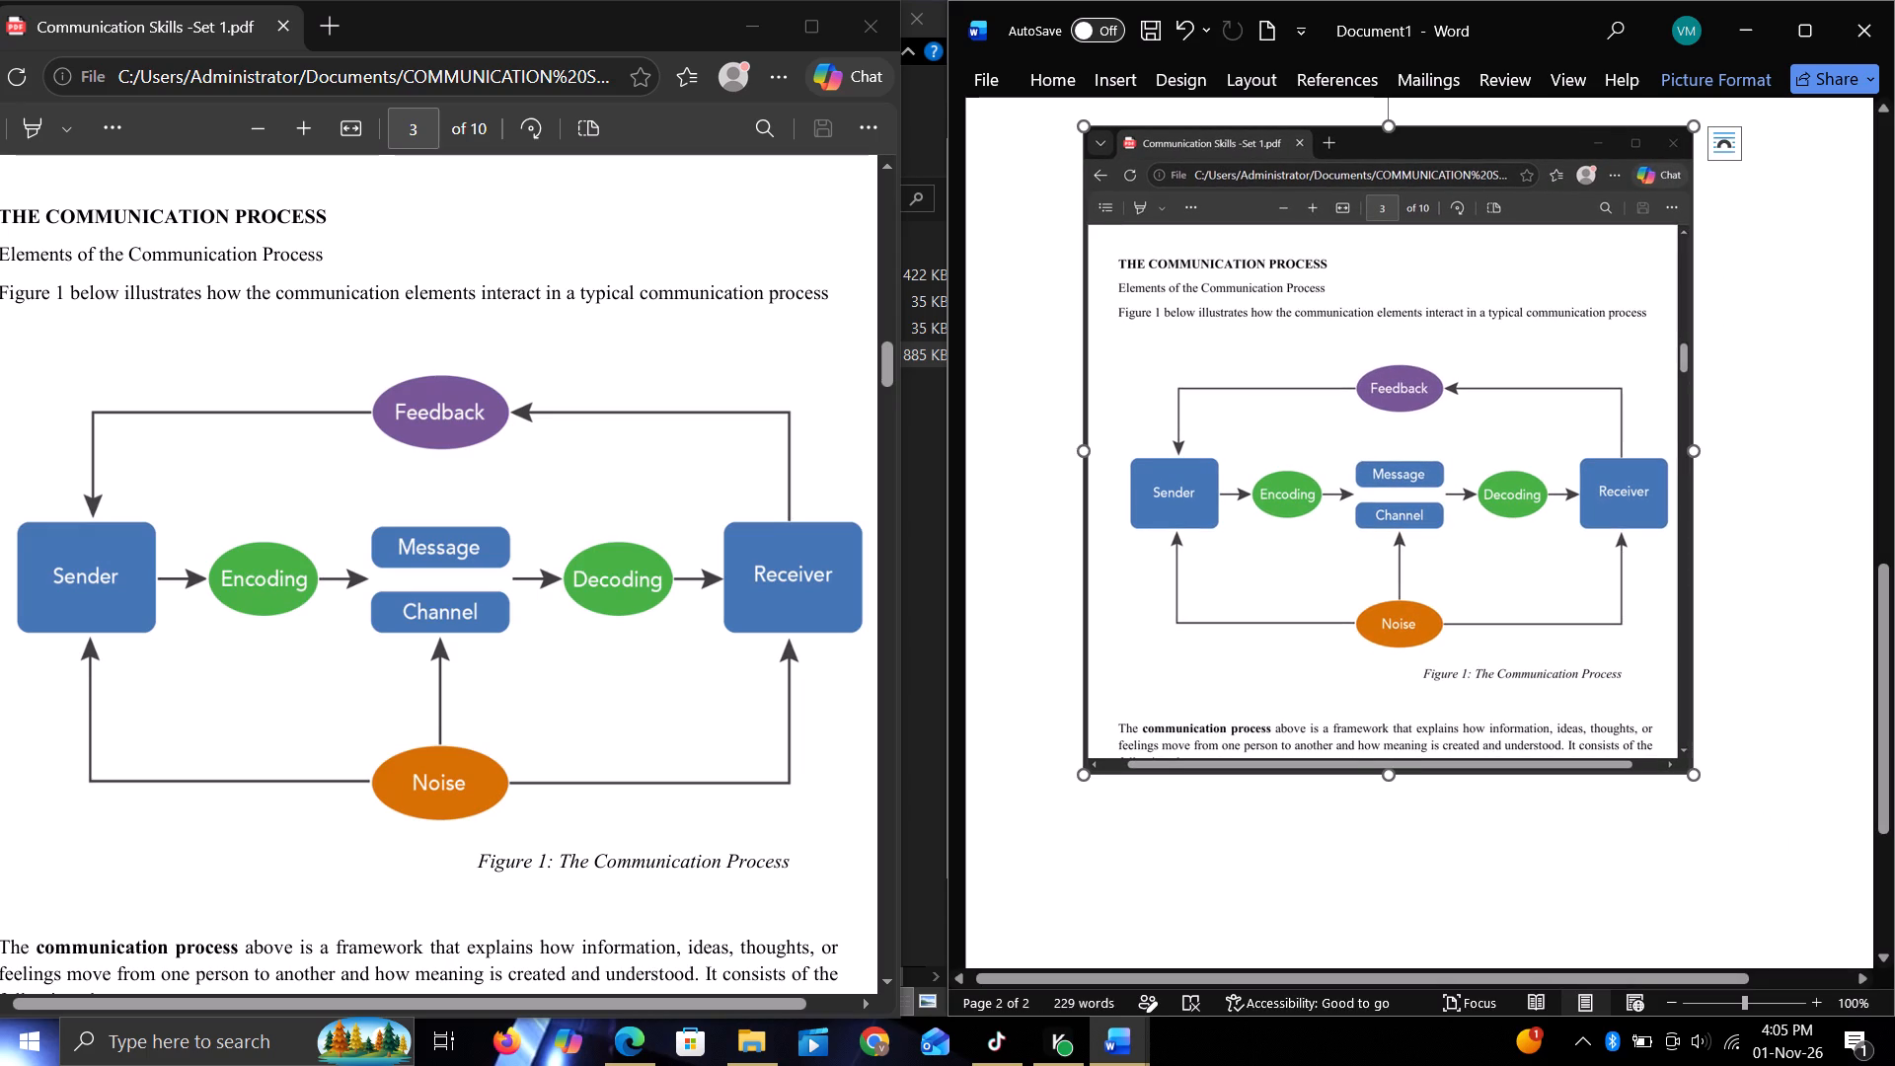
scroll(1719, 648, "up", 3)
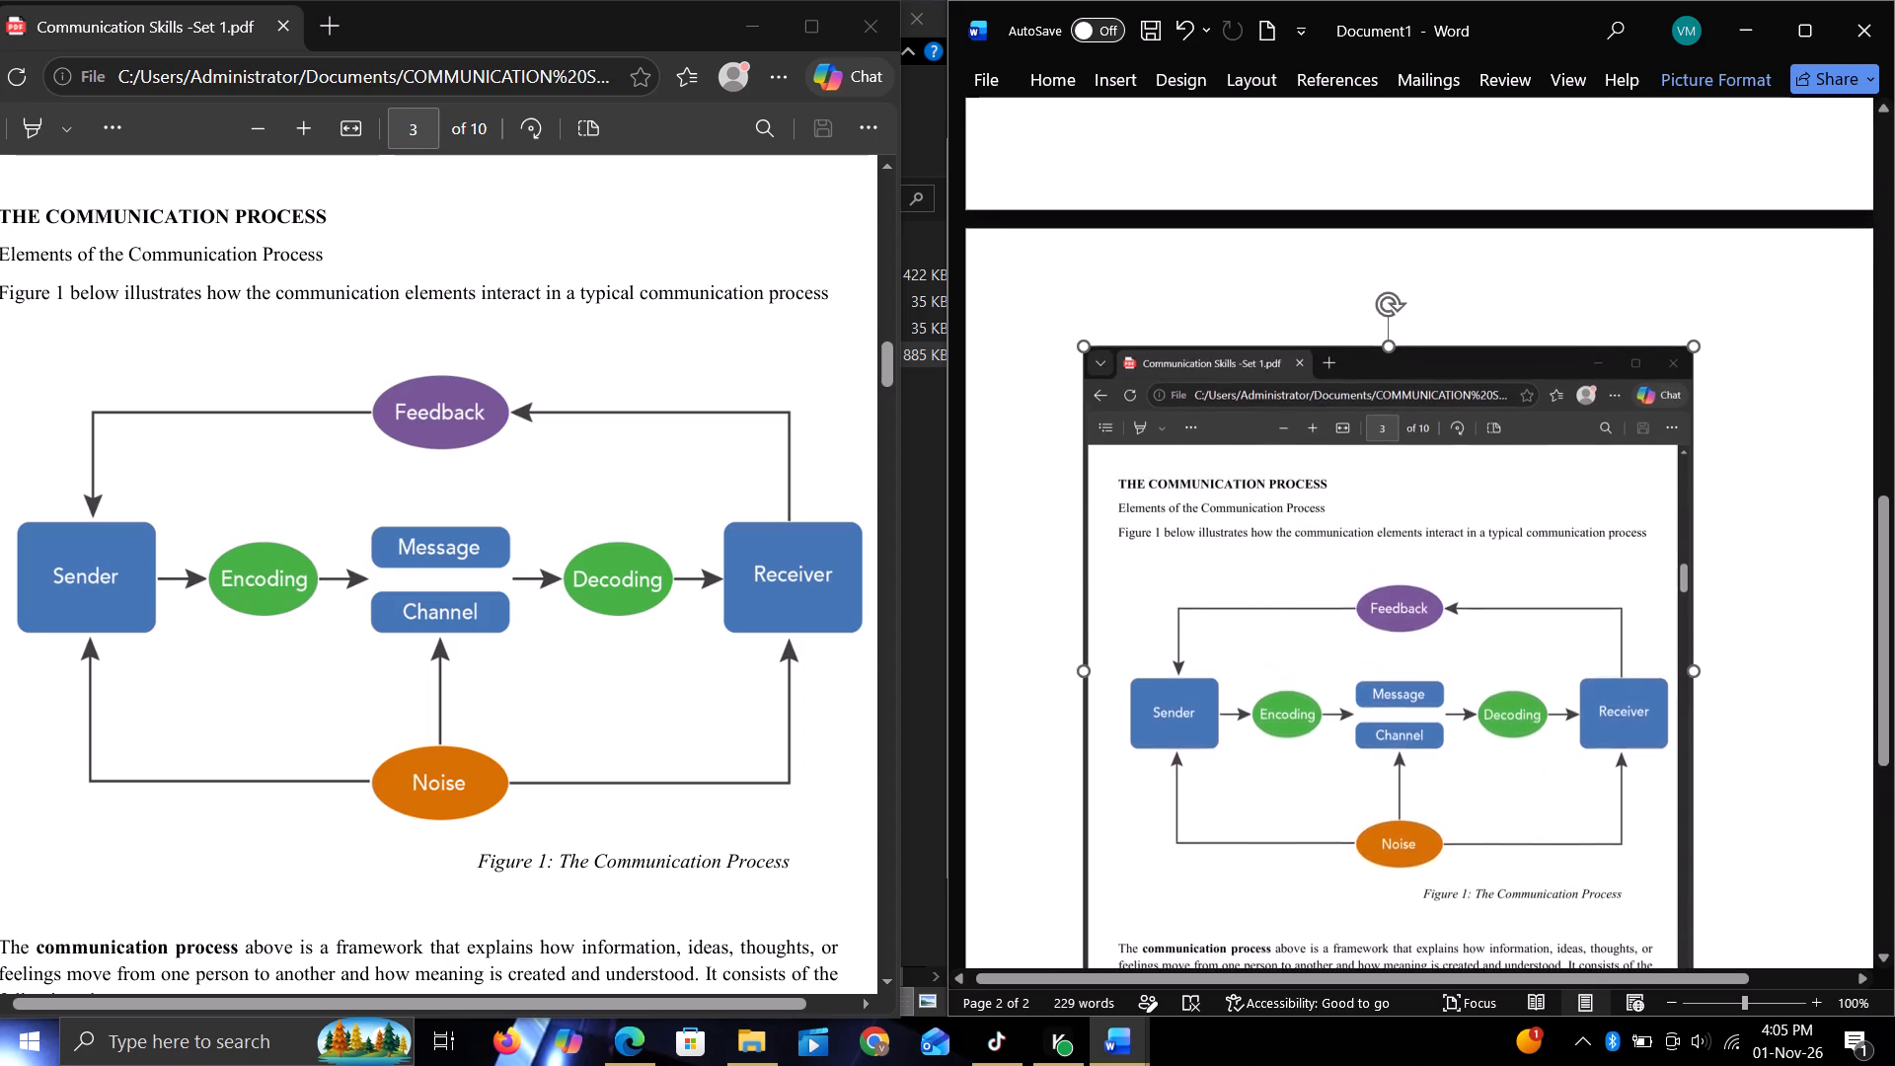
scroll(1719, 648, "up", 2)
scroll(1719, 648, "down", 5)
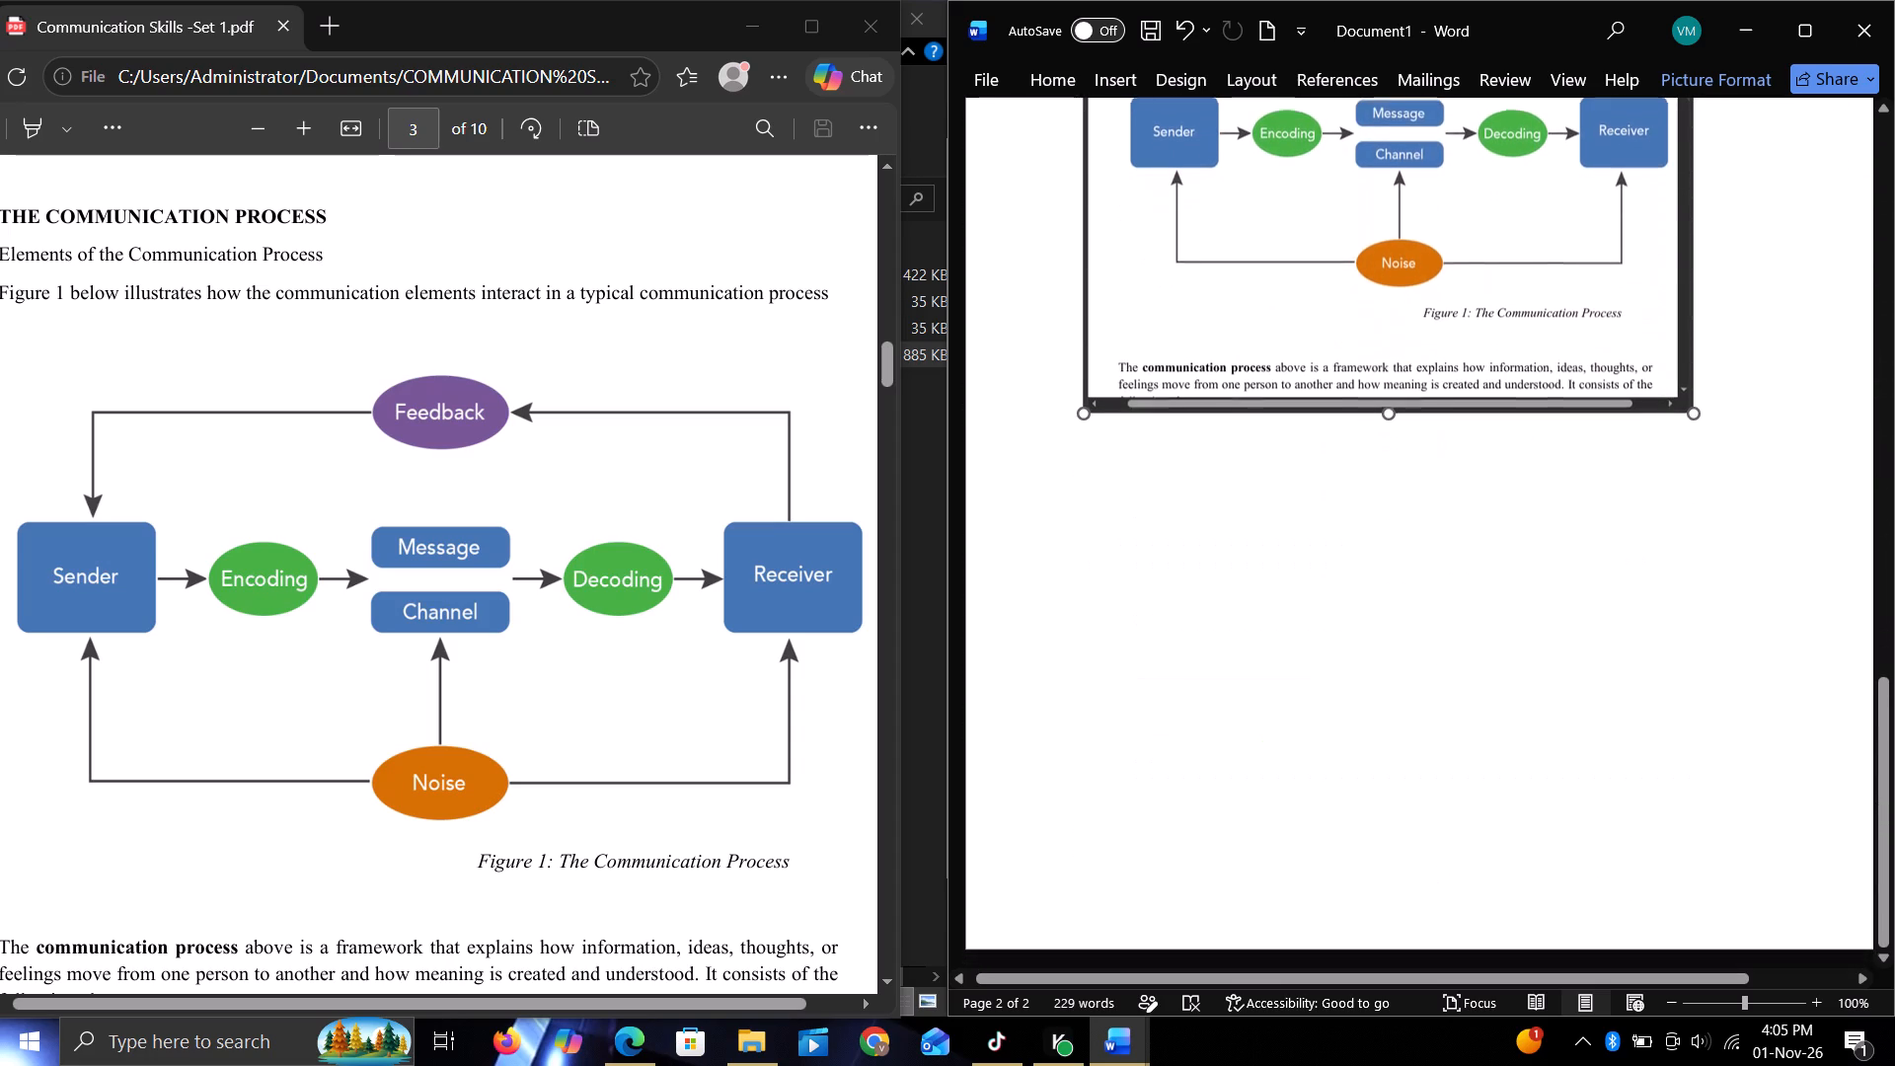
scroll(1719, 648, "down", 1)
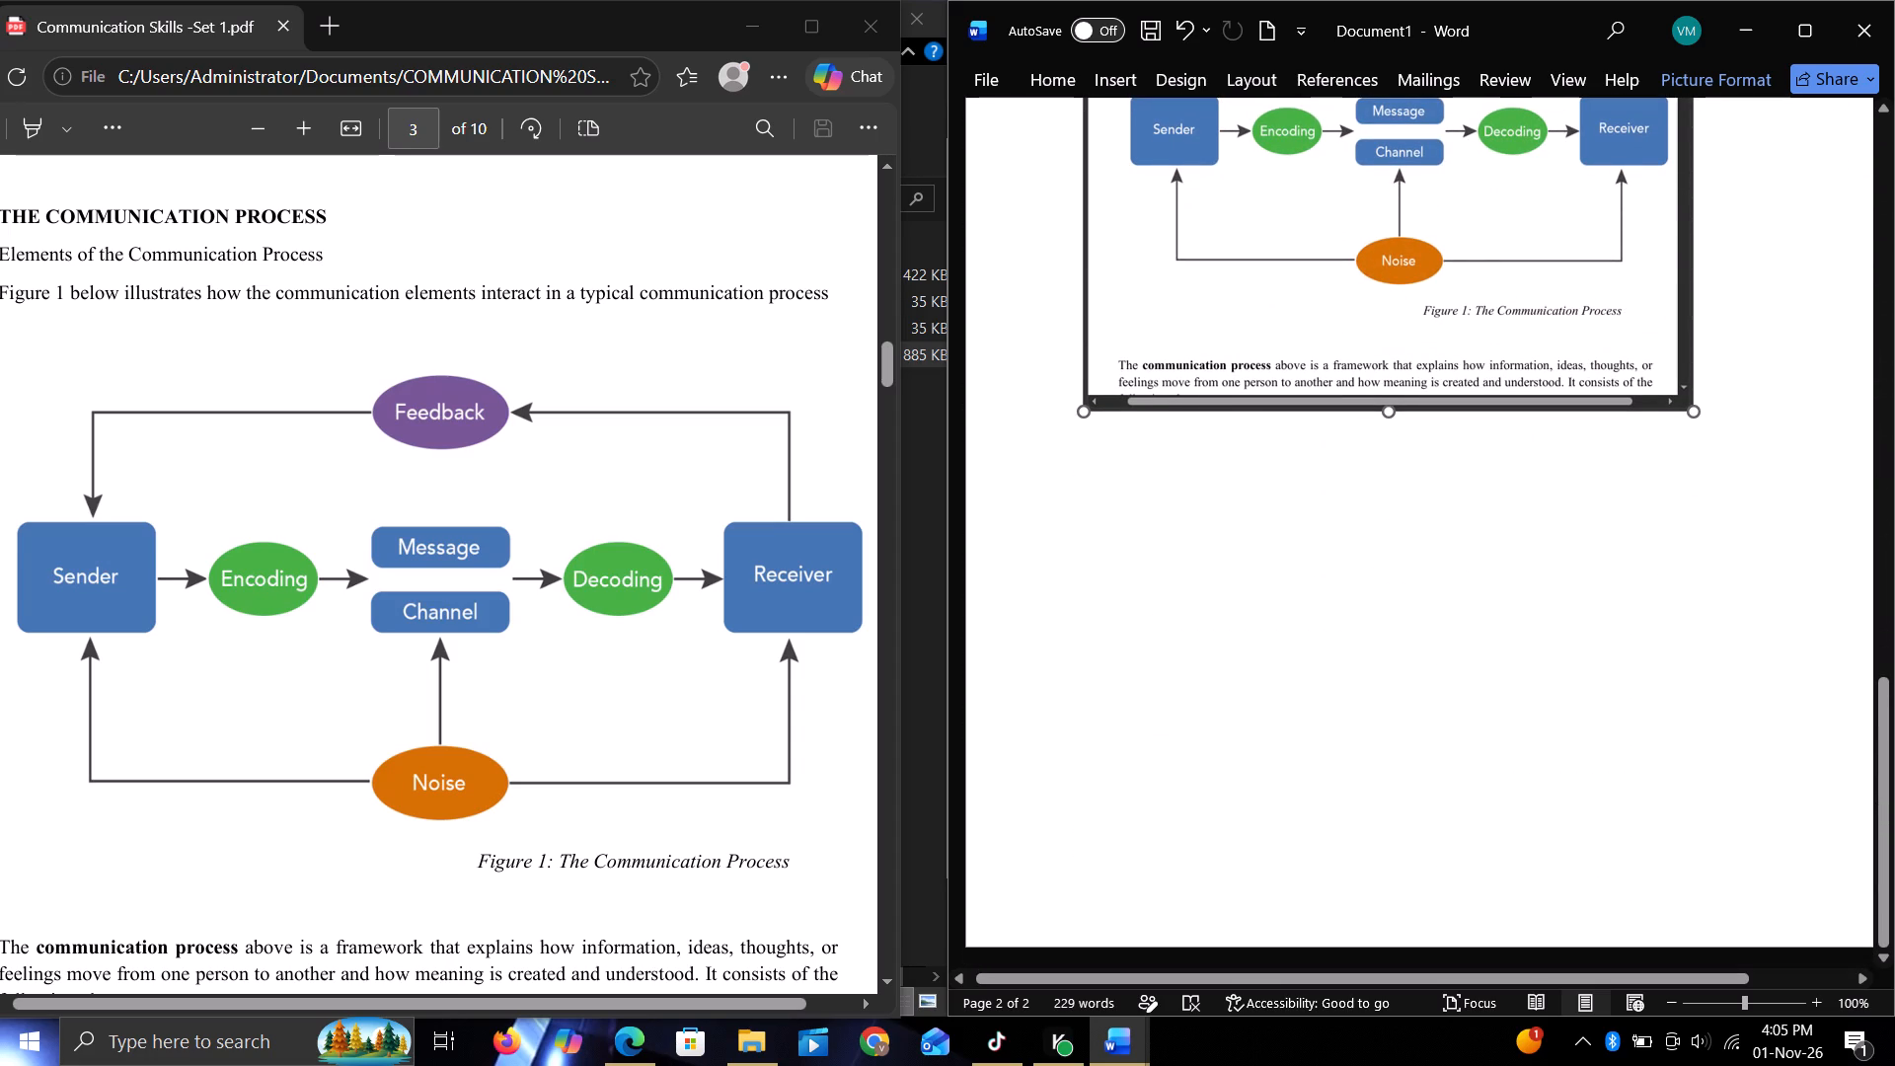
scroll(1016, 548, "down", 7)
Capture a rectangular screen snip of the Element, Description and Example table on page 4 of the PDF, excluding its caption.
left_click(824, 719)
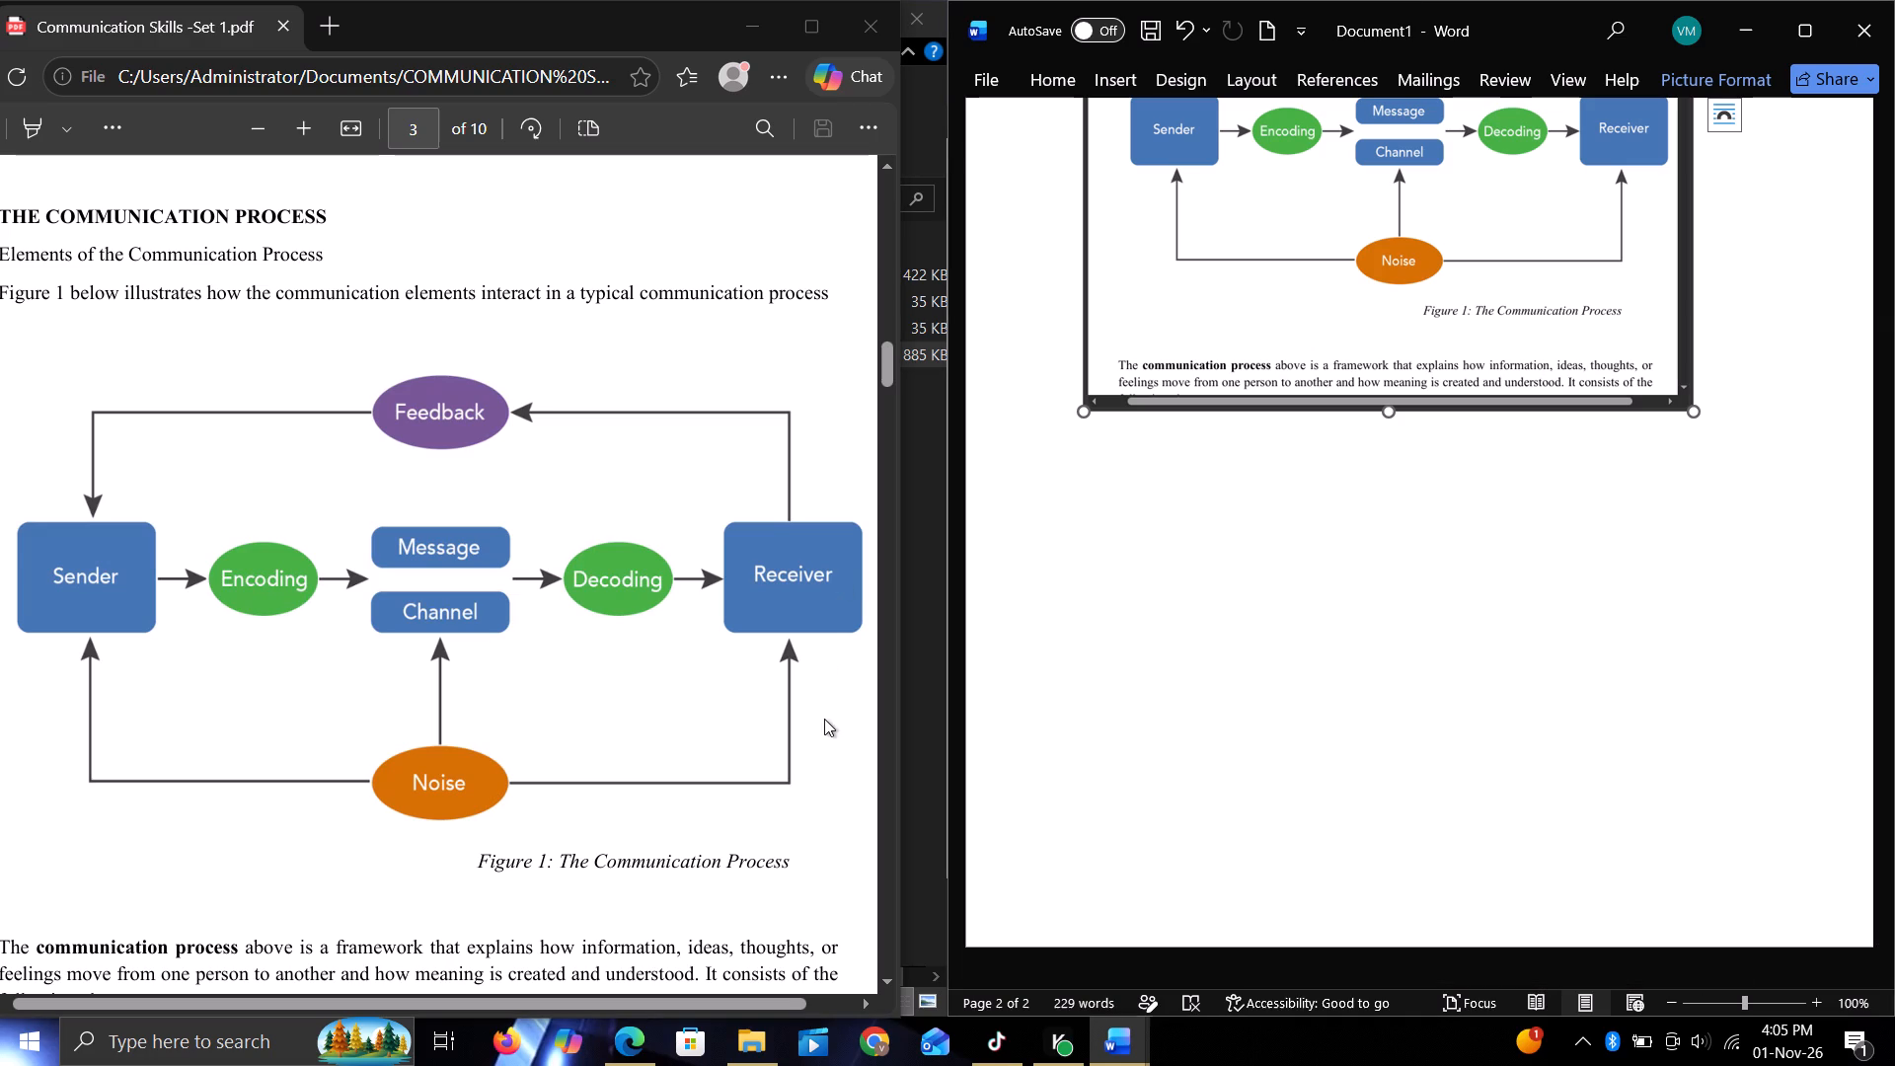
right_click(644, 718)
scroll(644, 718, "down", 1)
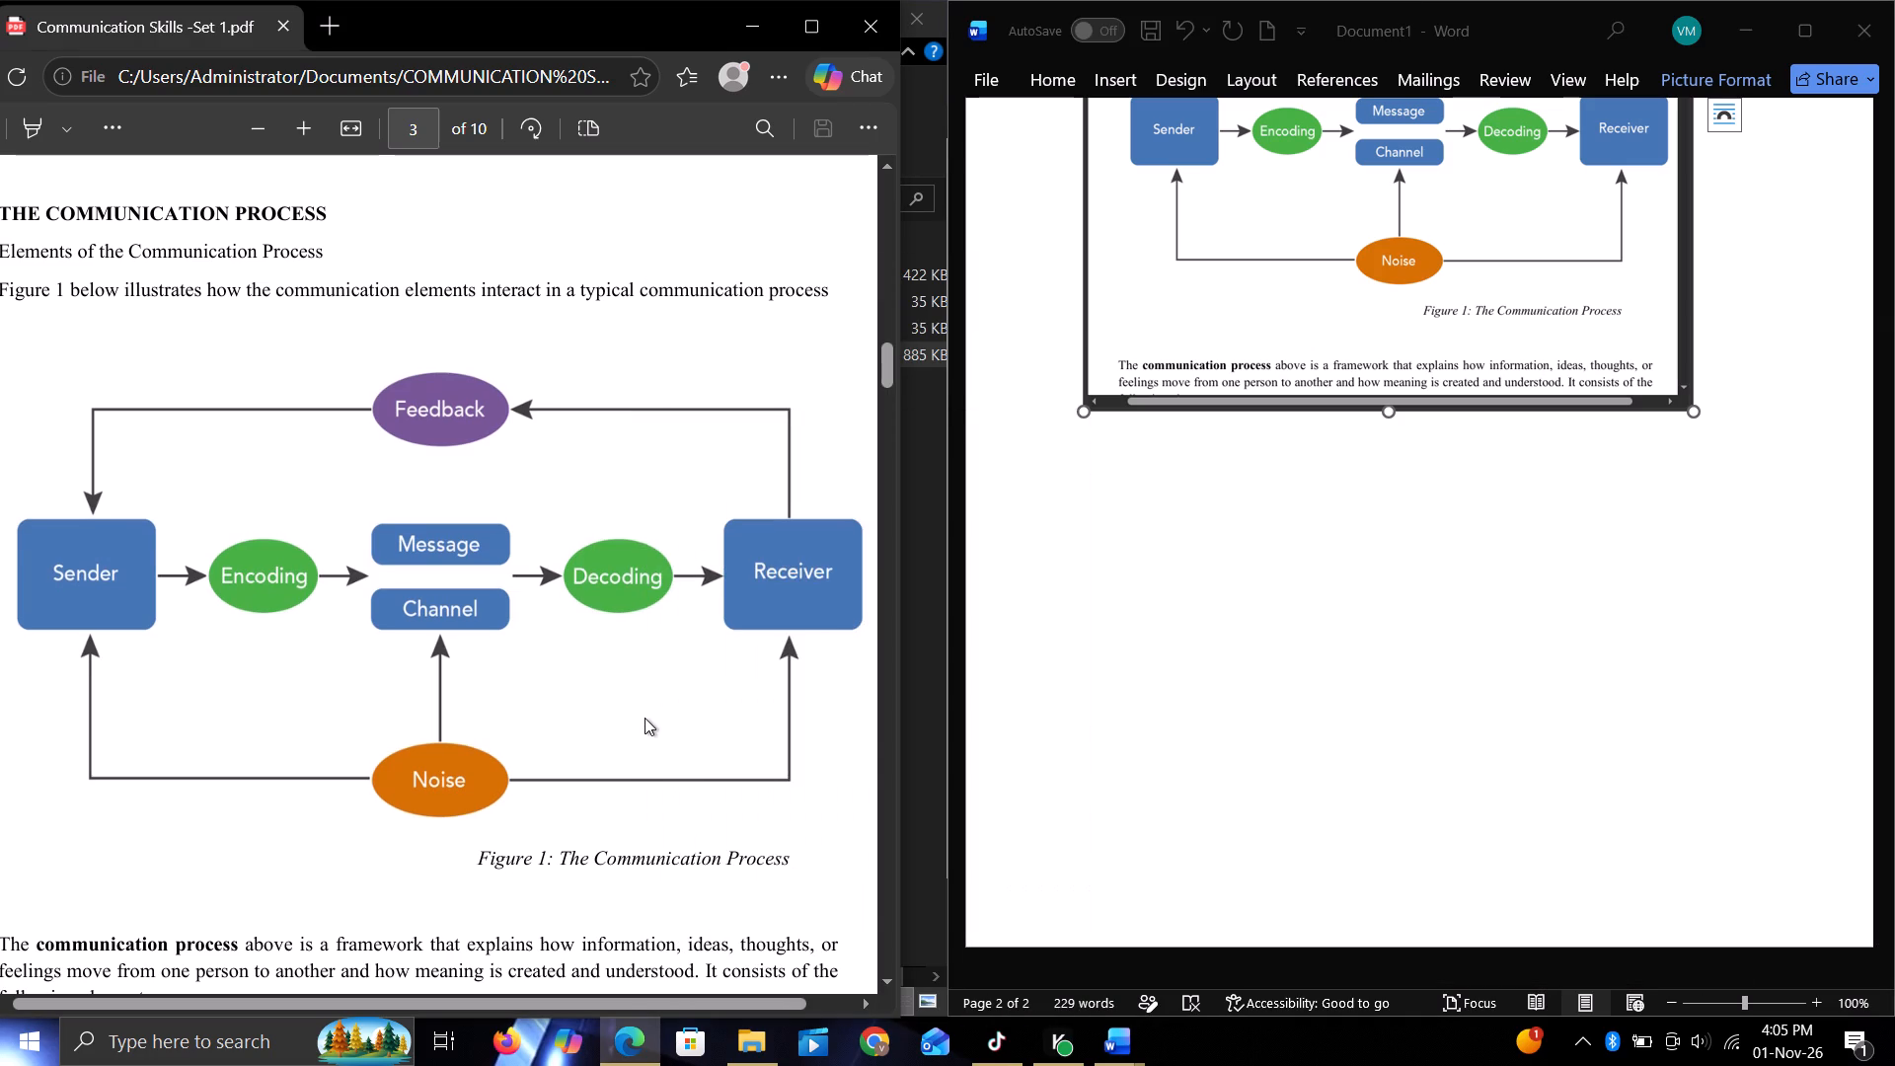
scroll(644, 718, "down", 7)
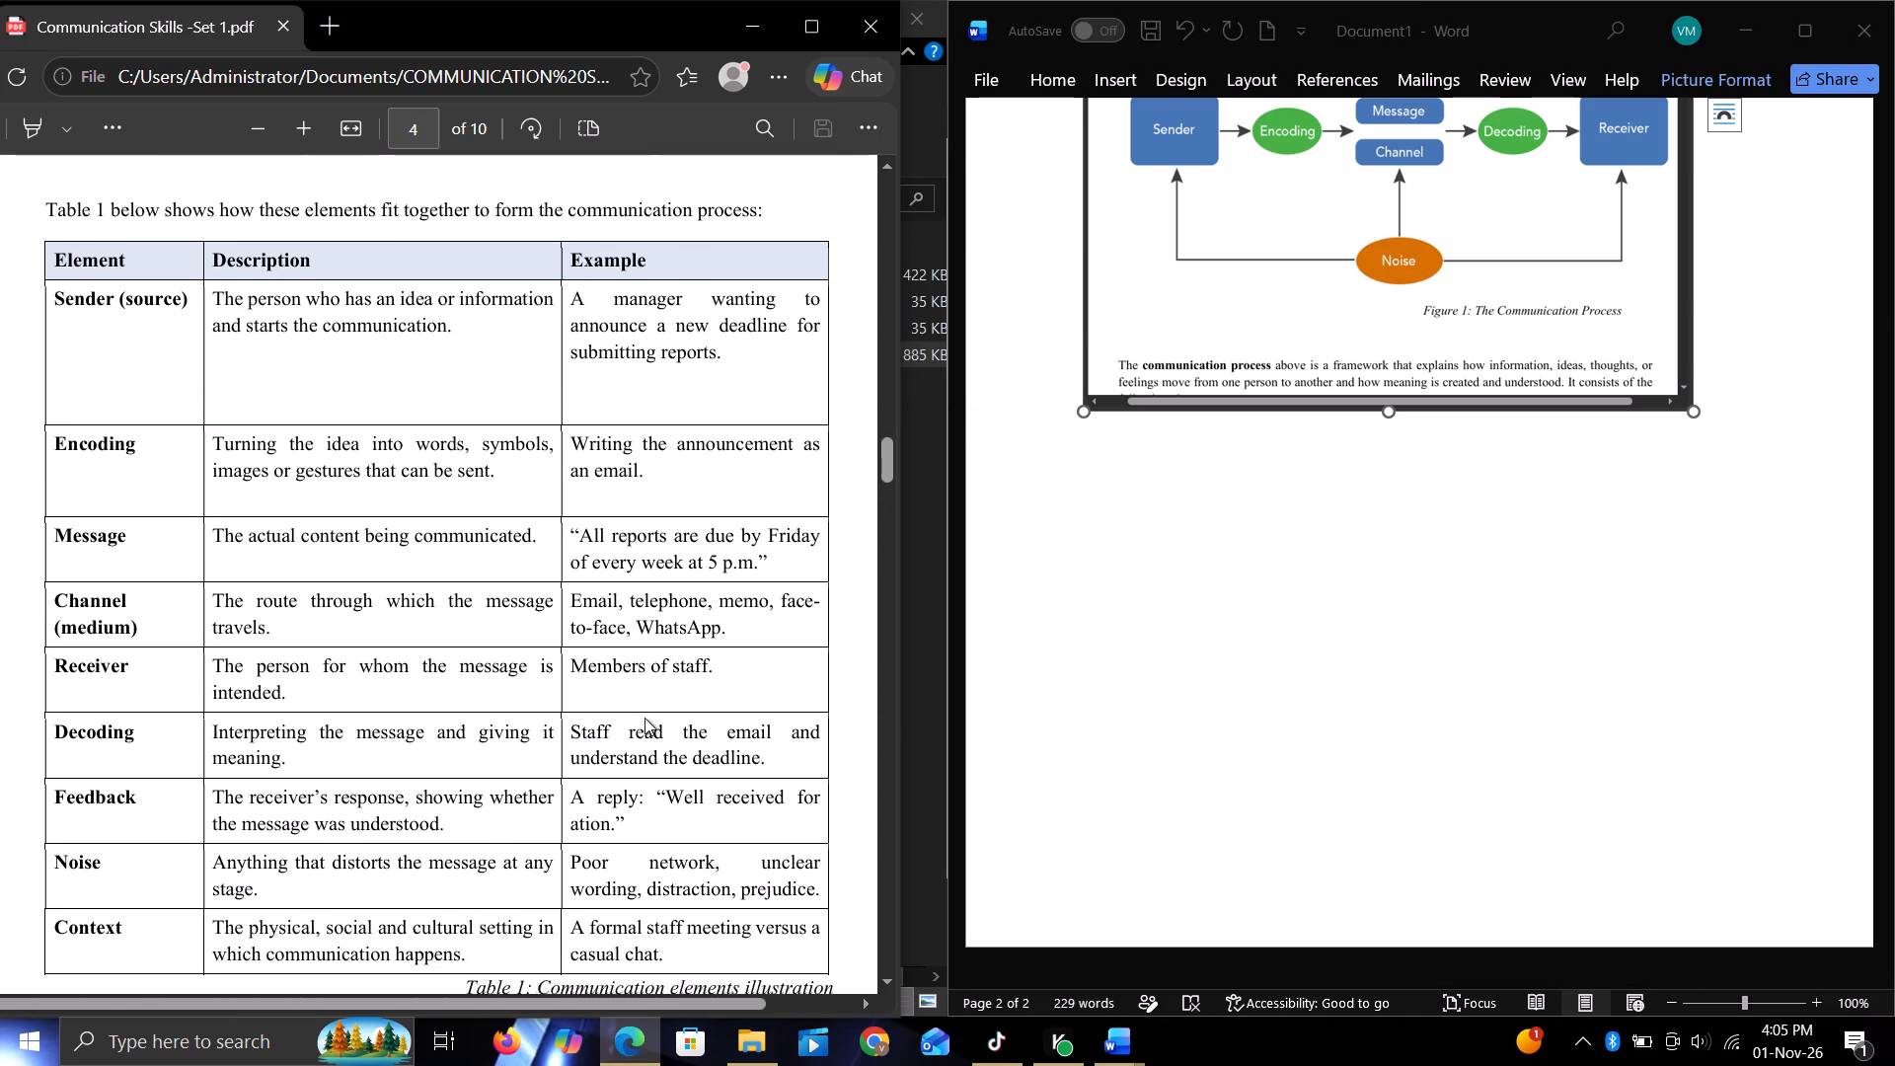
scroll(644, 718, "down", 1)
right_click(644, 718)
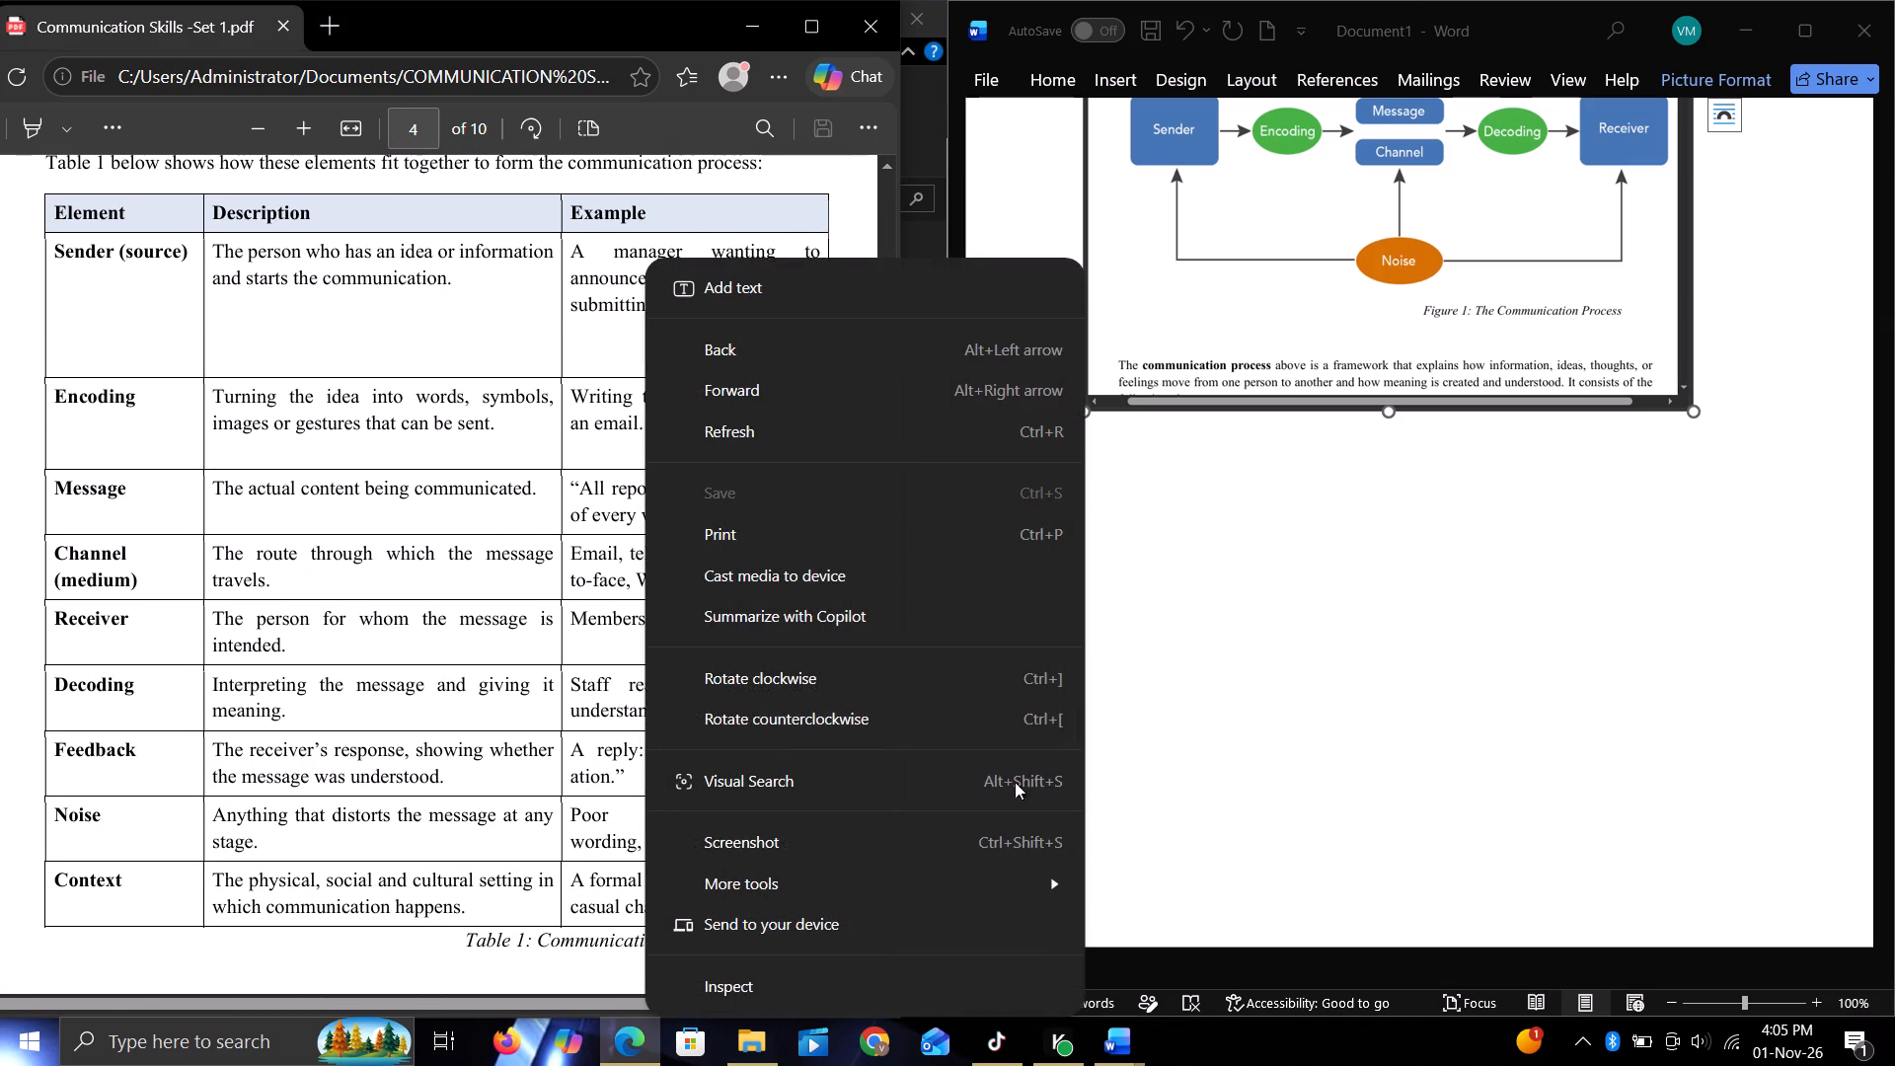
left_click(1198, 617)
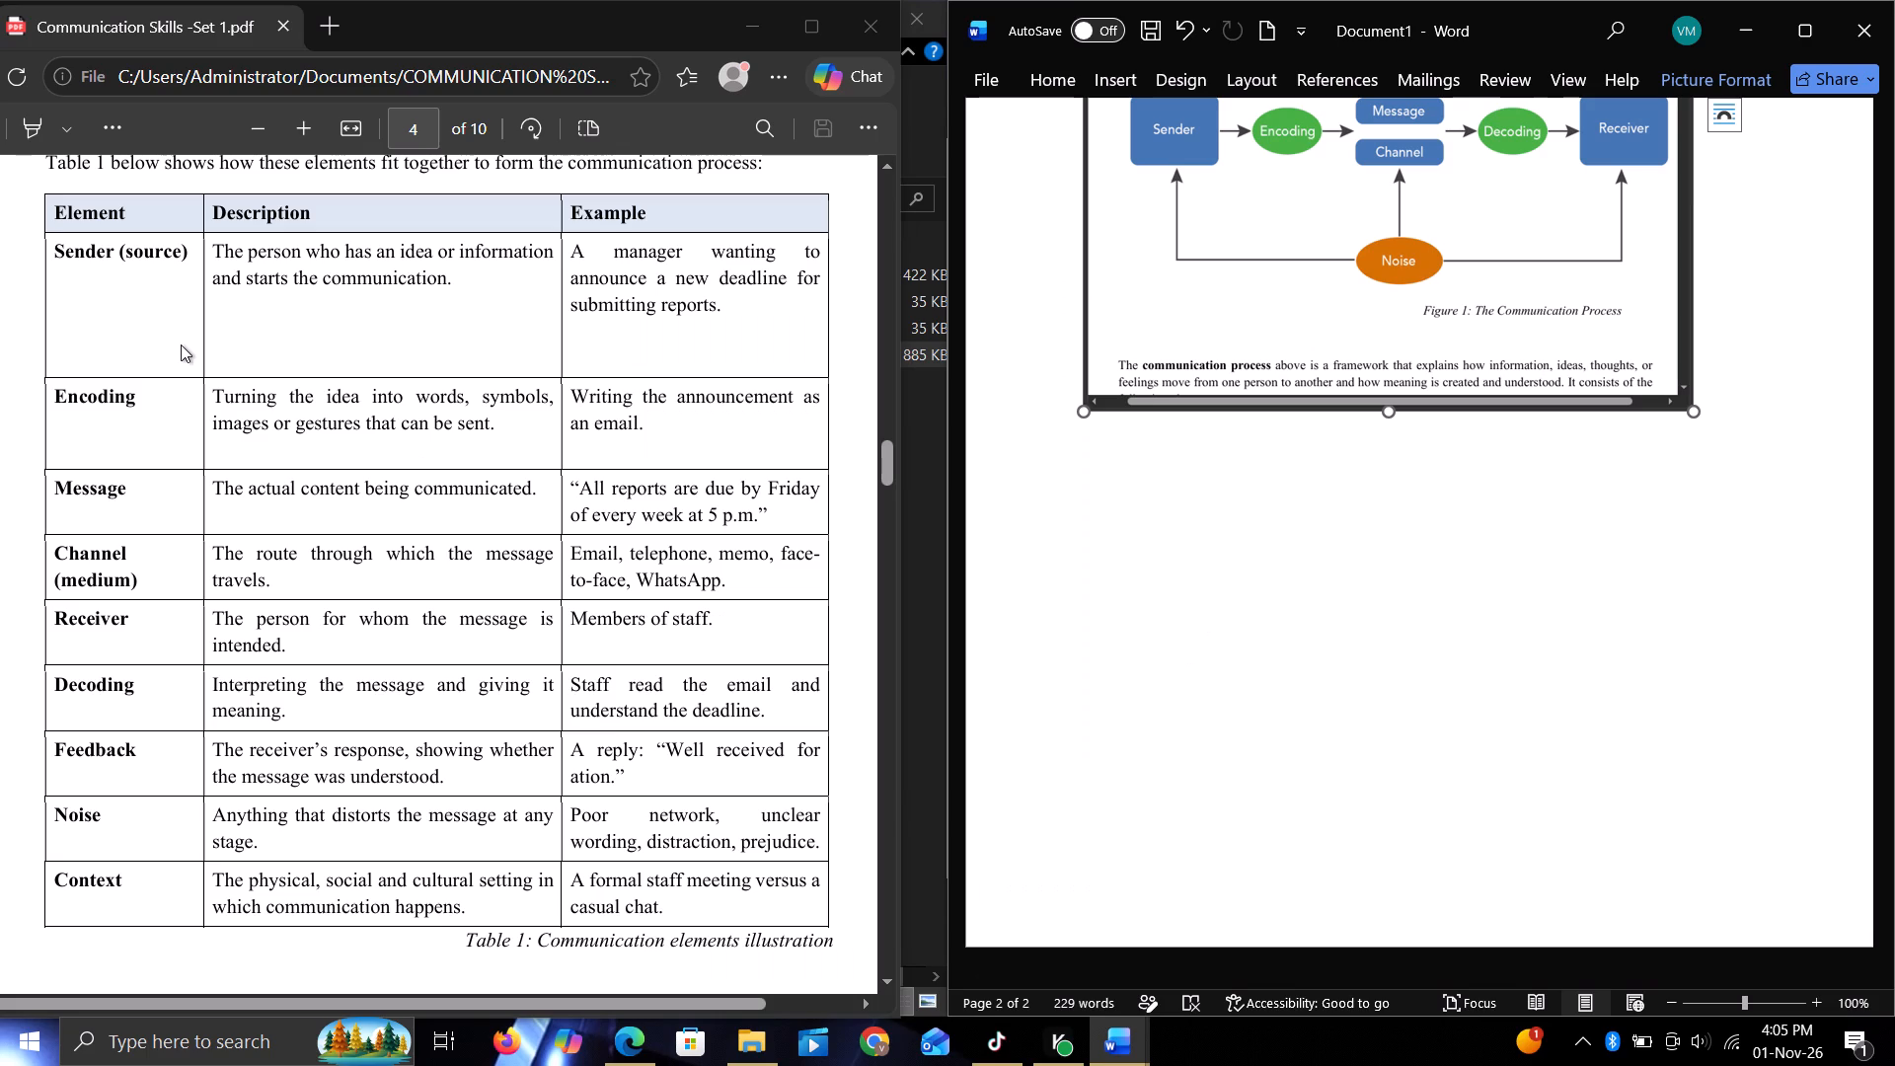
key("shift+super+z")
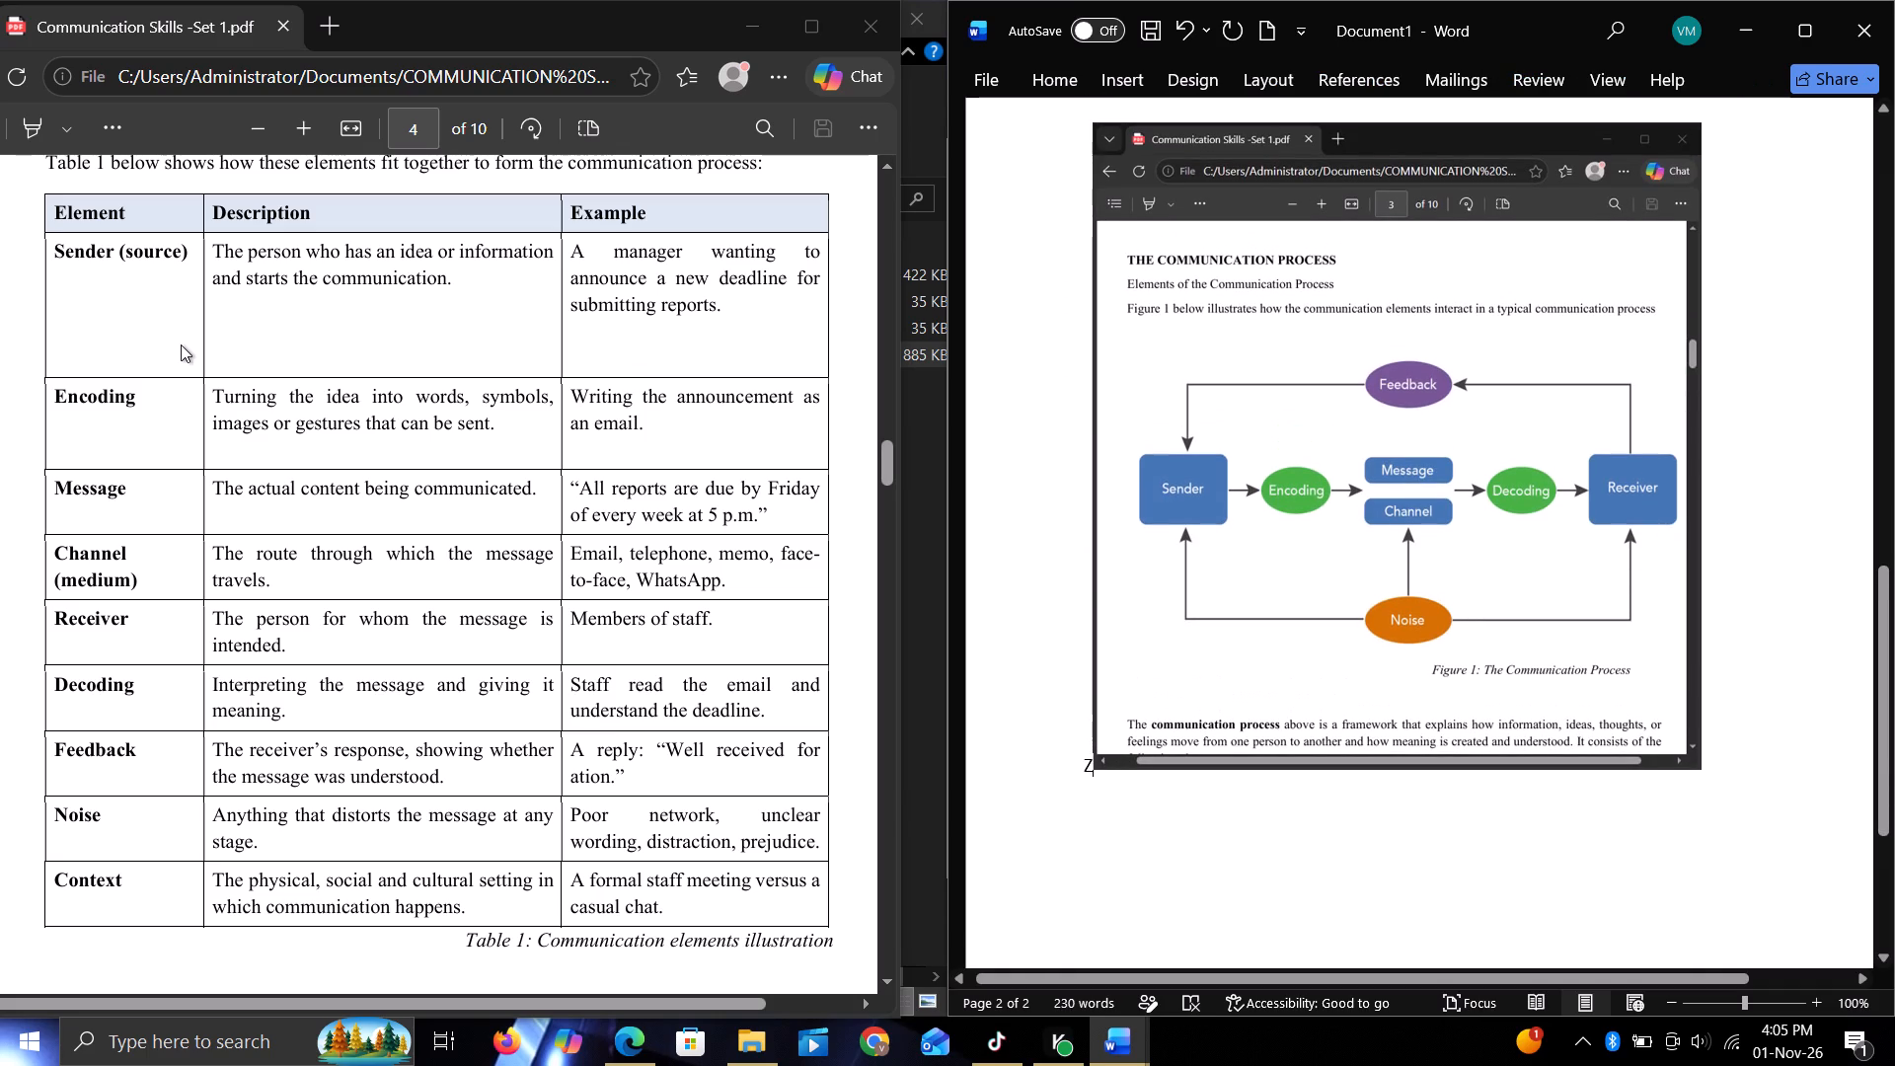
left_click(4, 226)
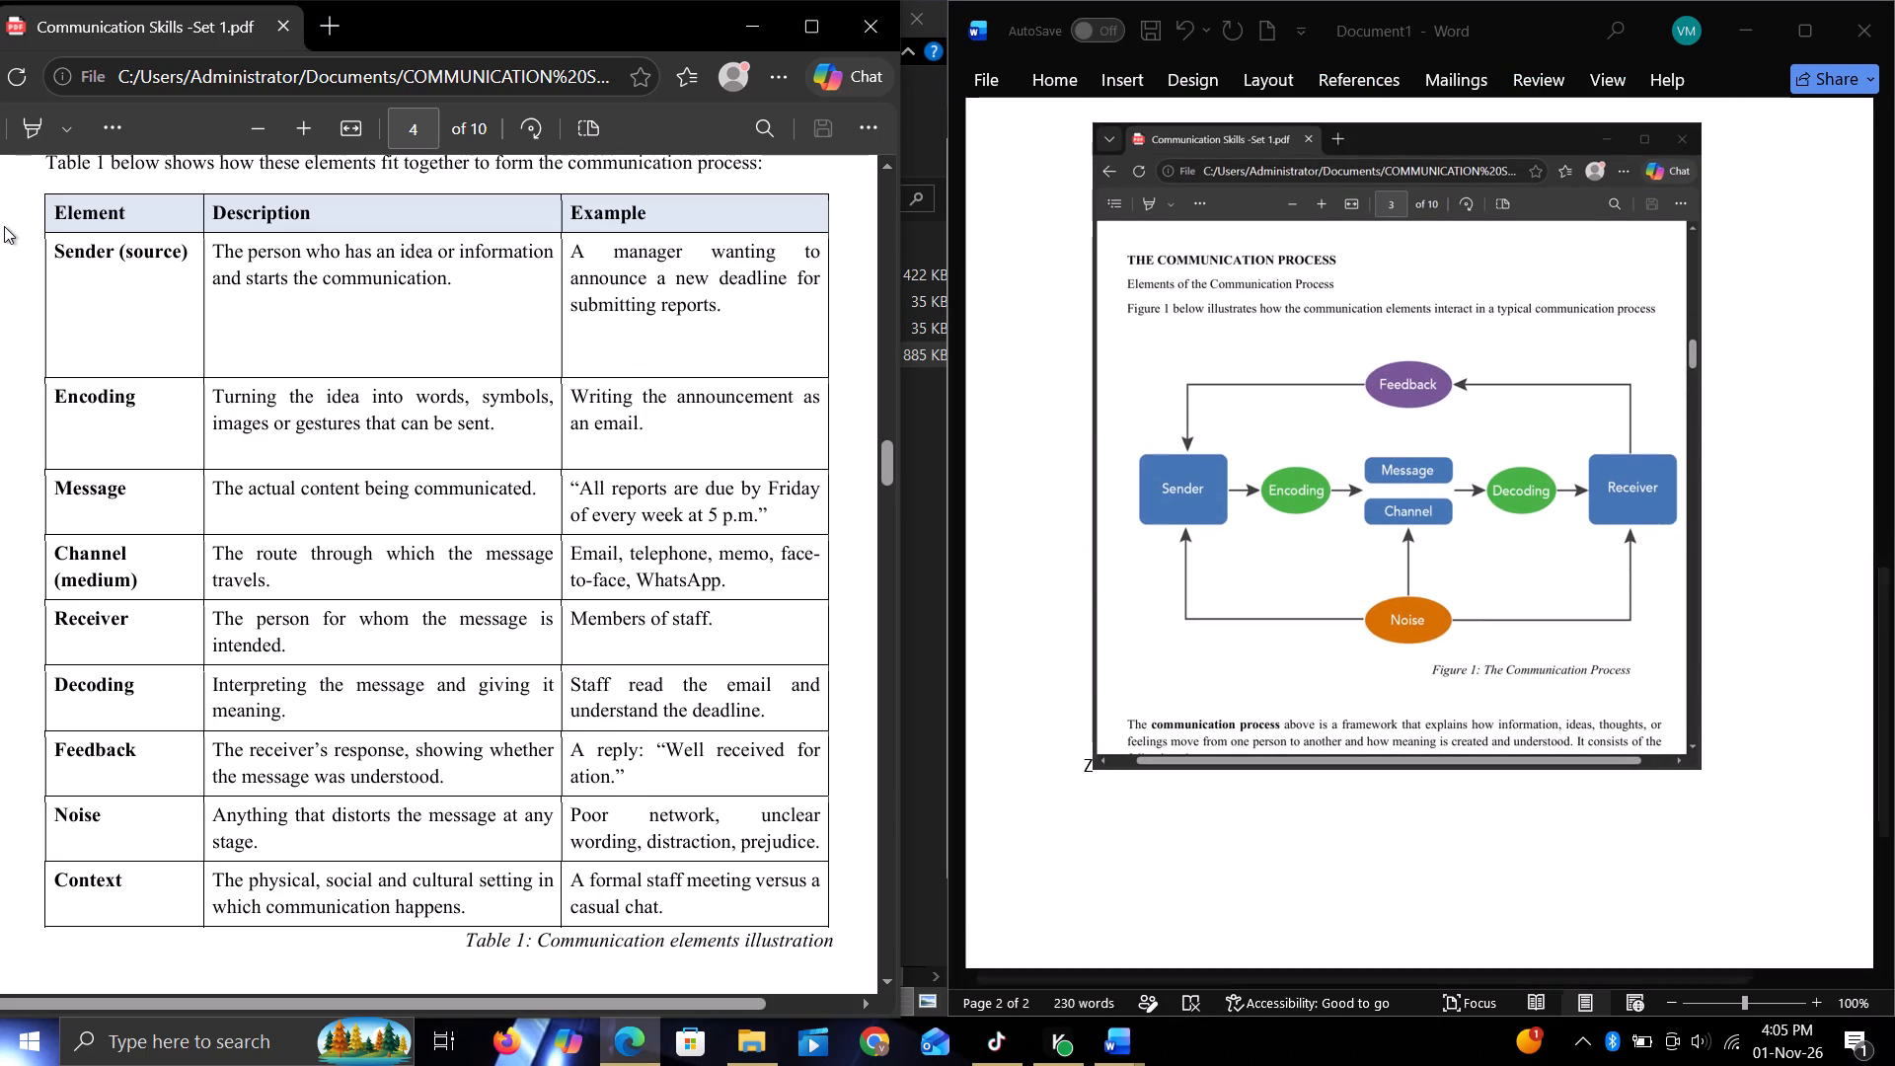
key("shift+super+s")
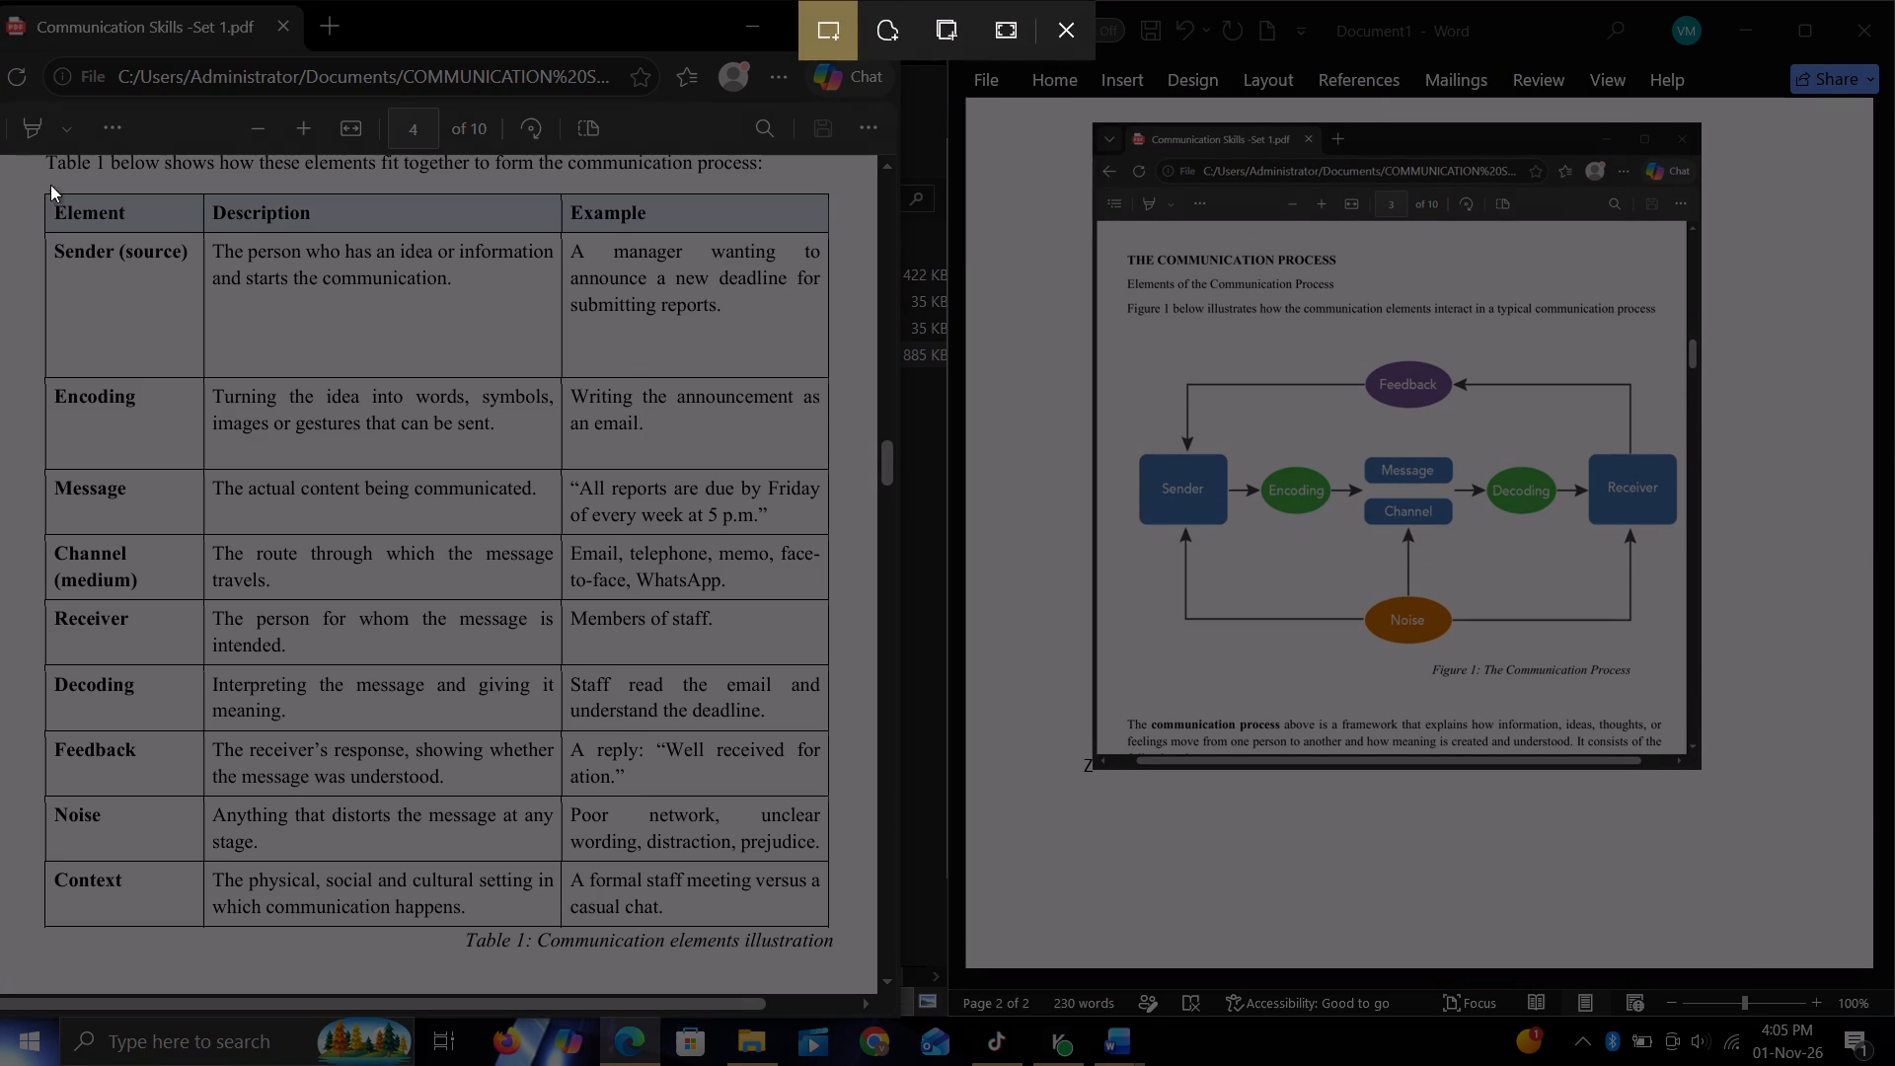
left_click_drag(36, 186, 102, 282)
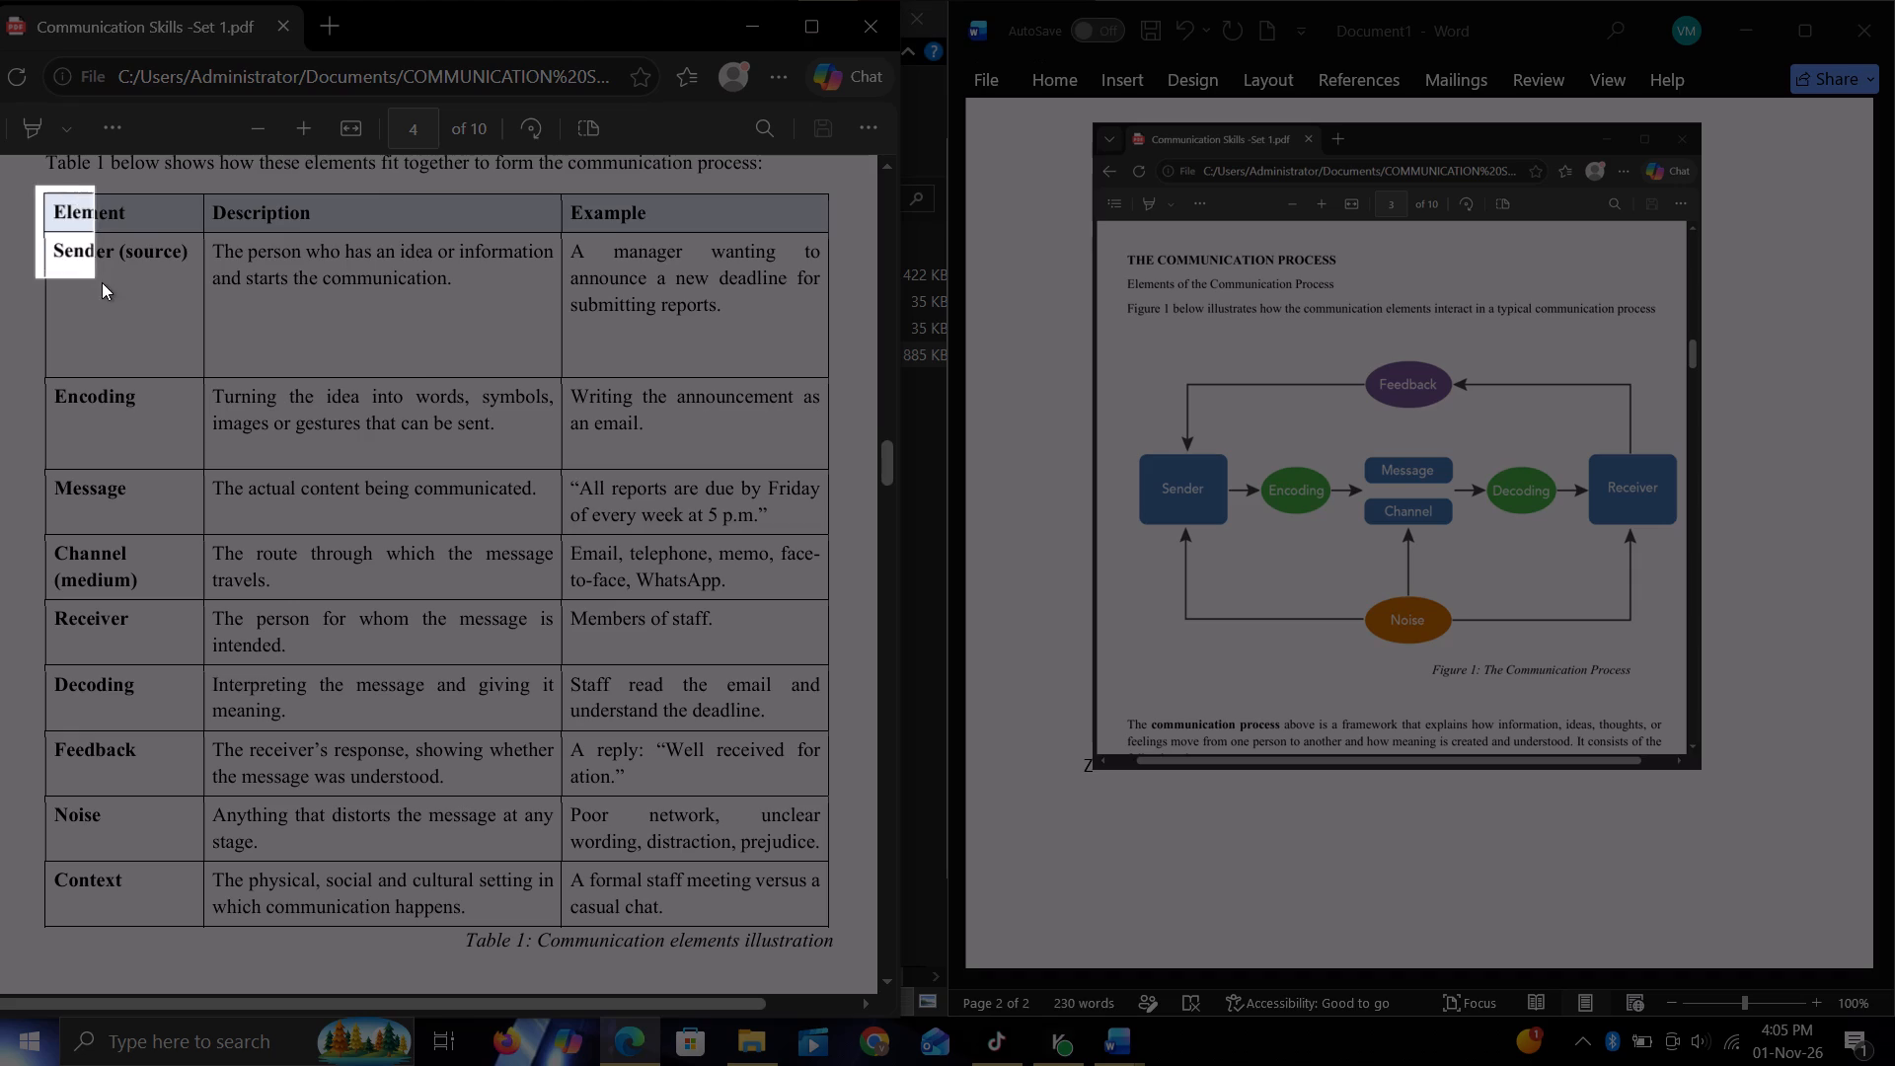
left_click_drag(102, 282, 847, 991)
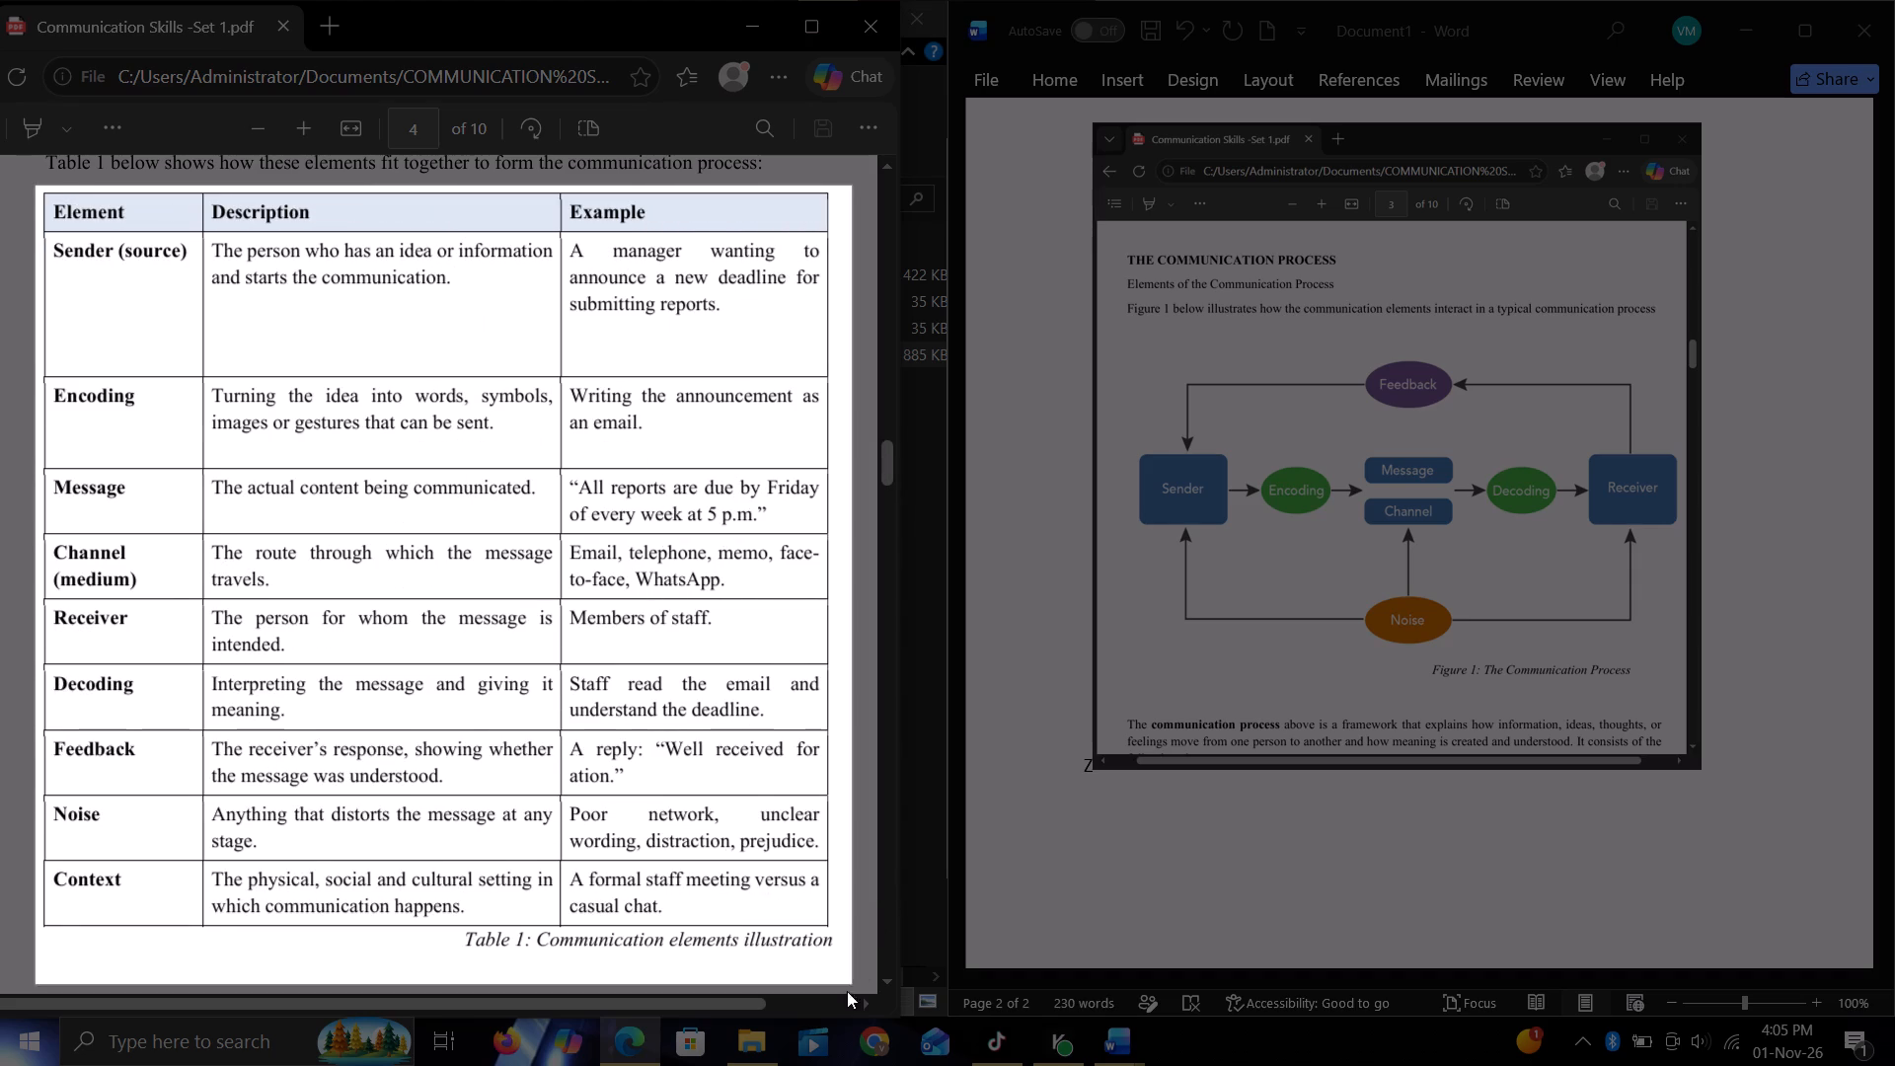
left_click_drag(847, 991, 844, 935)
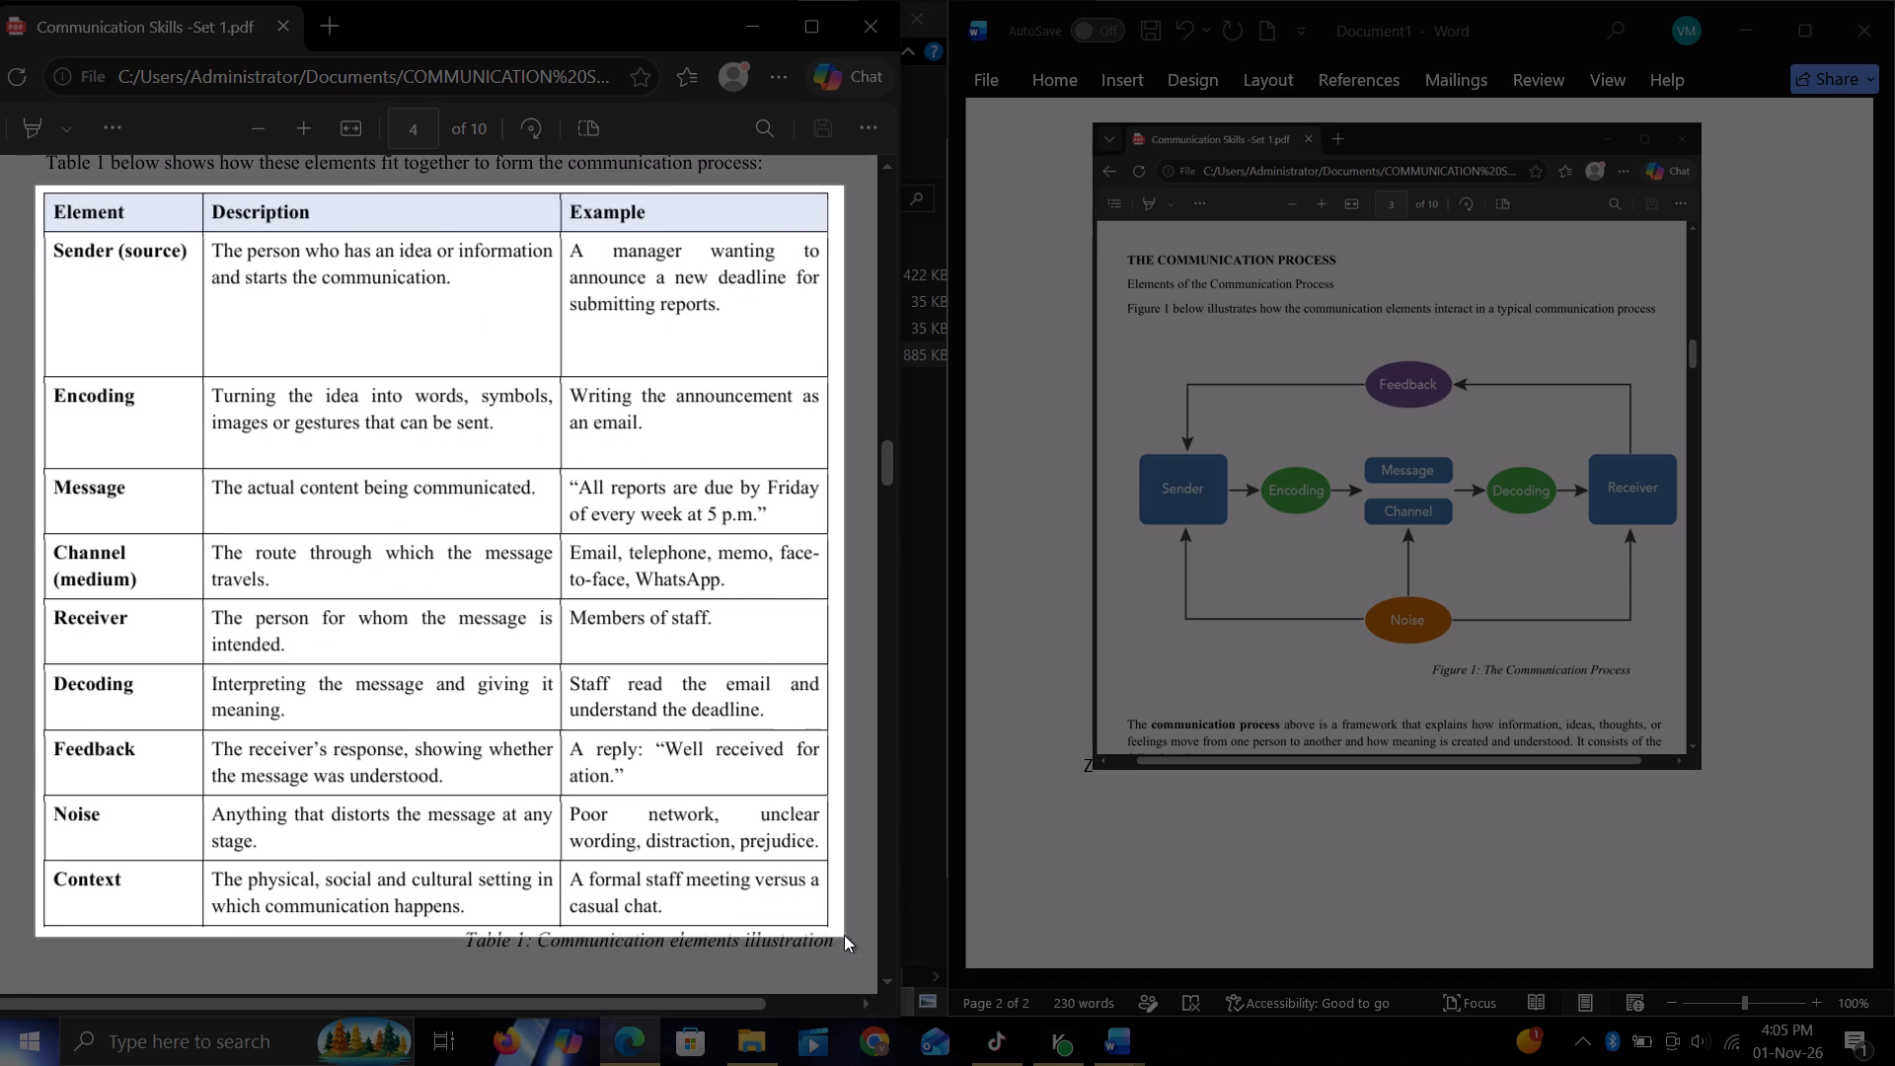
left_click_drag(844, 935, 846, 929)
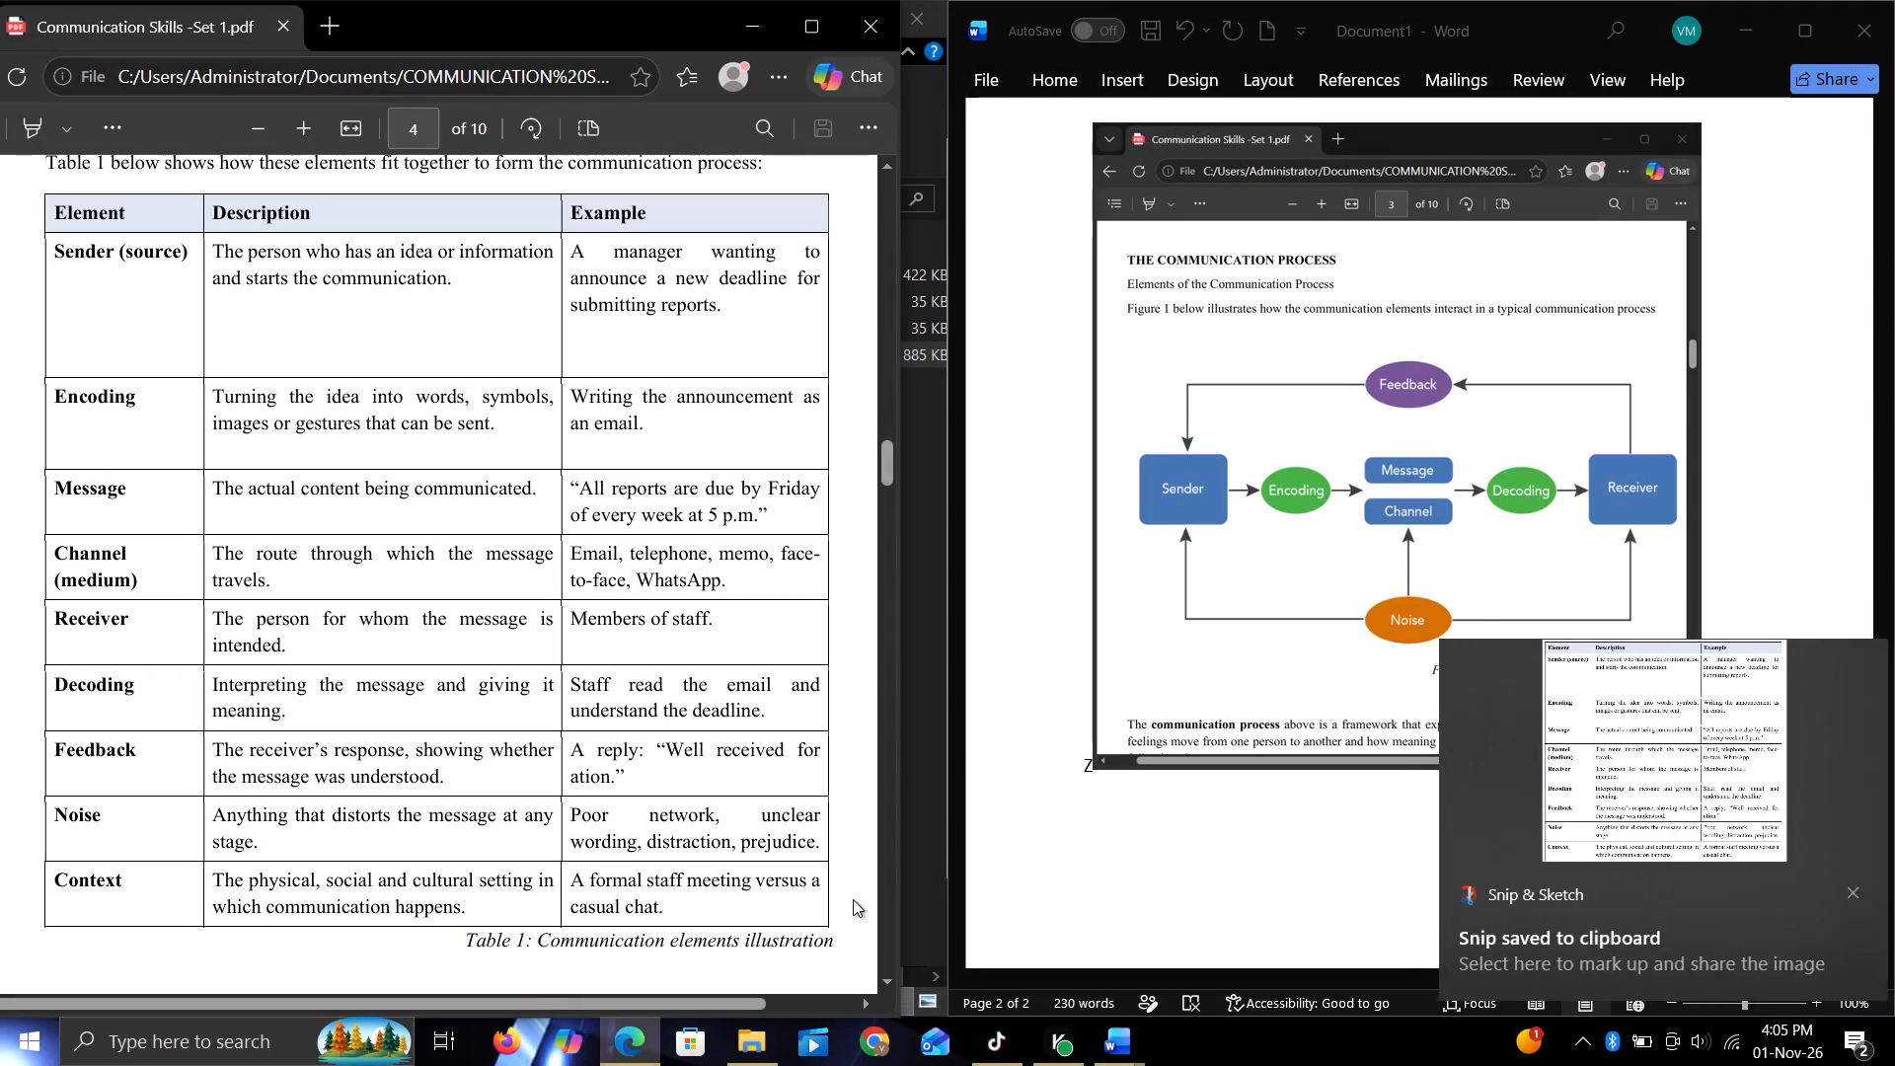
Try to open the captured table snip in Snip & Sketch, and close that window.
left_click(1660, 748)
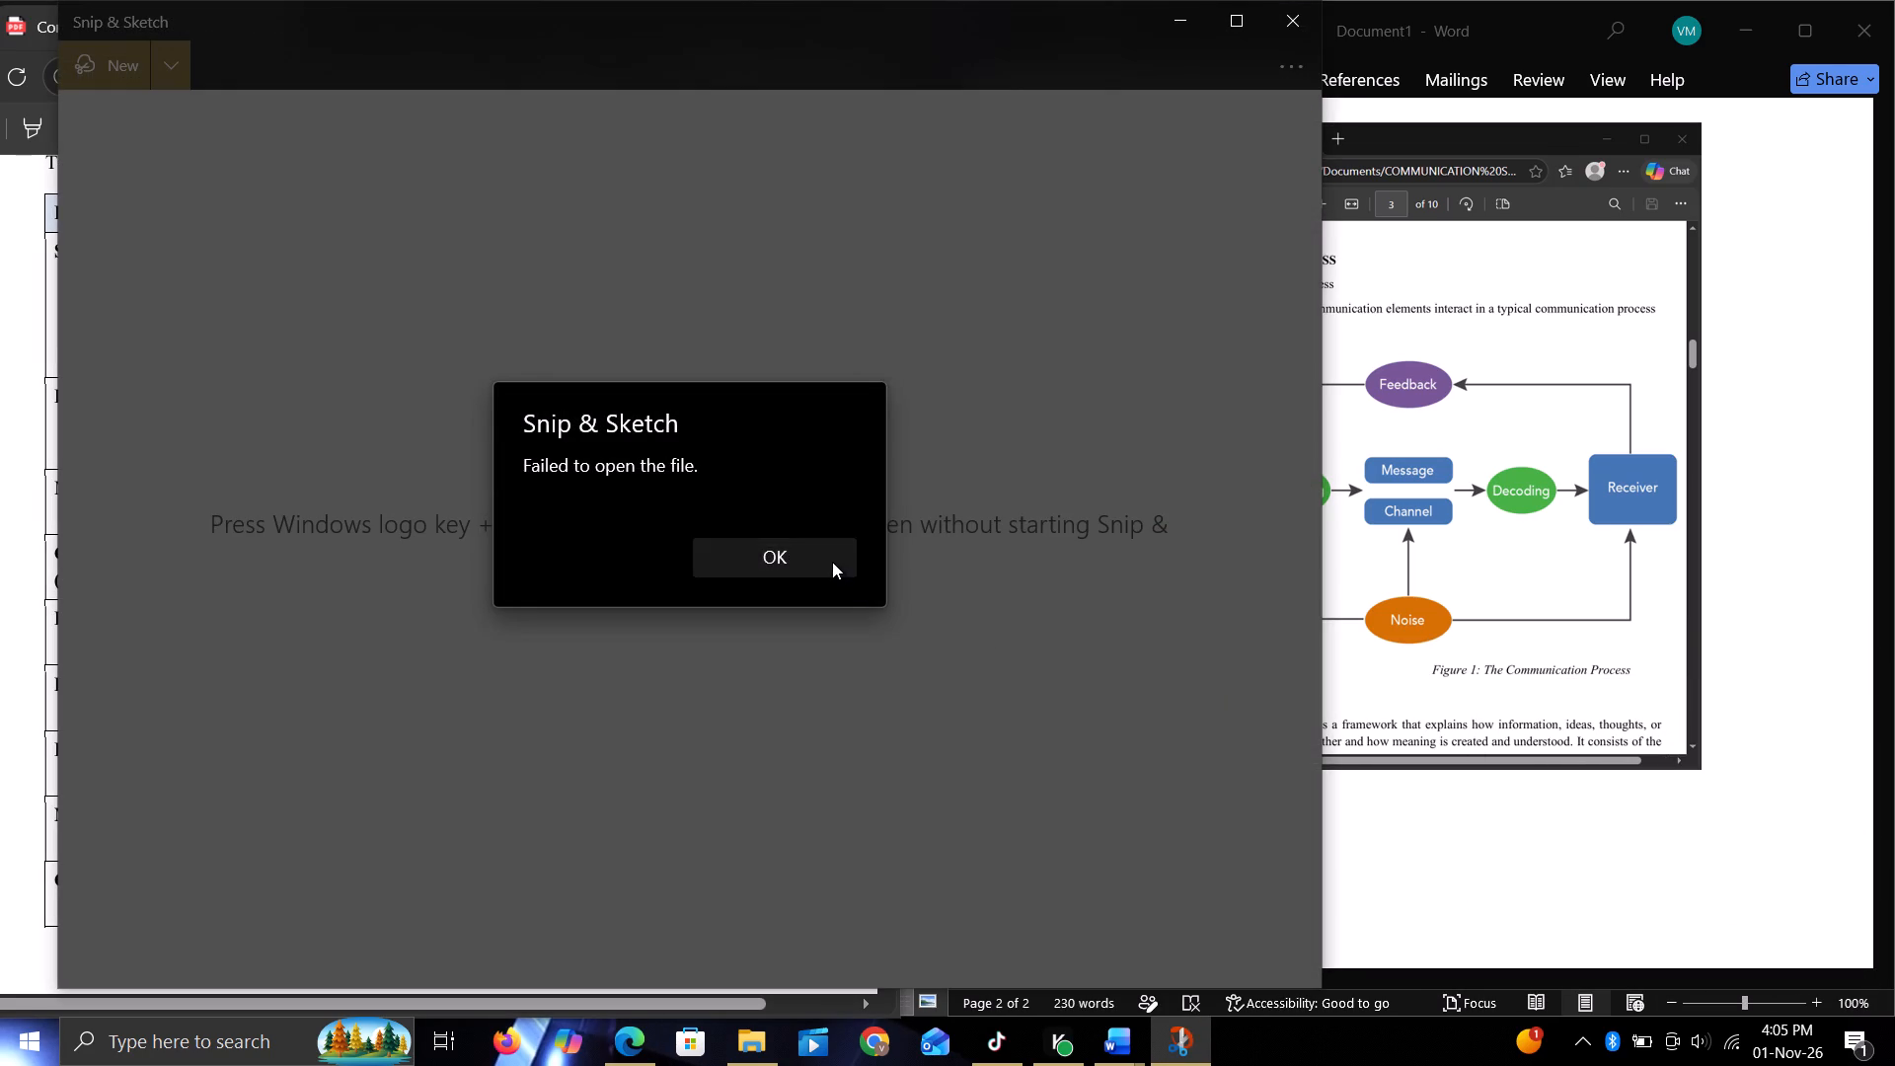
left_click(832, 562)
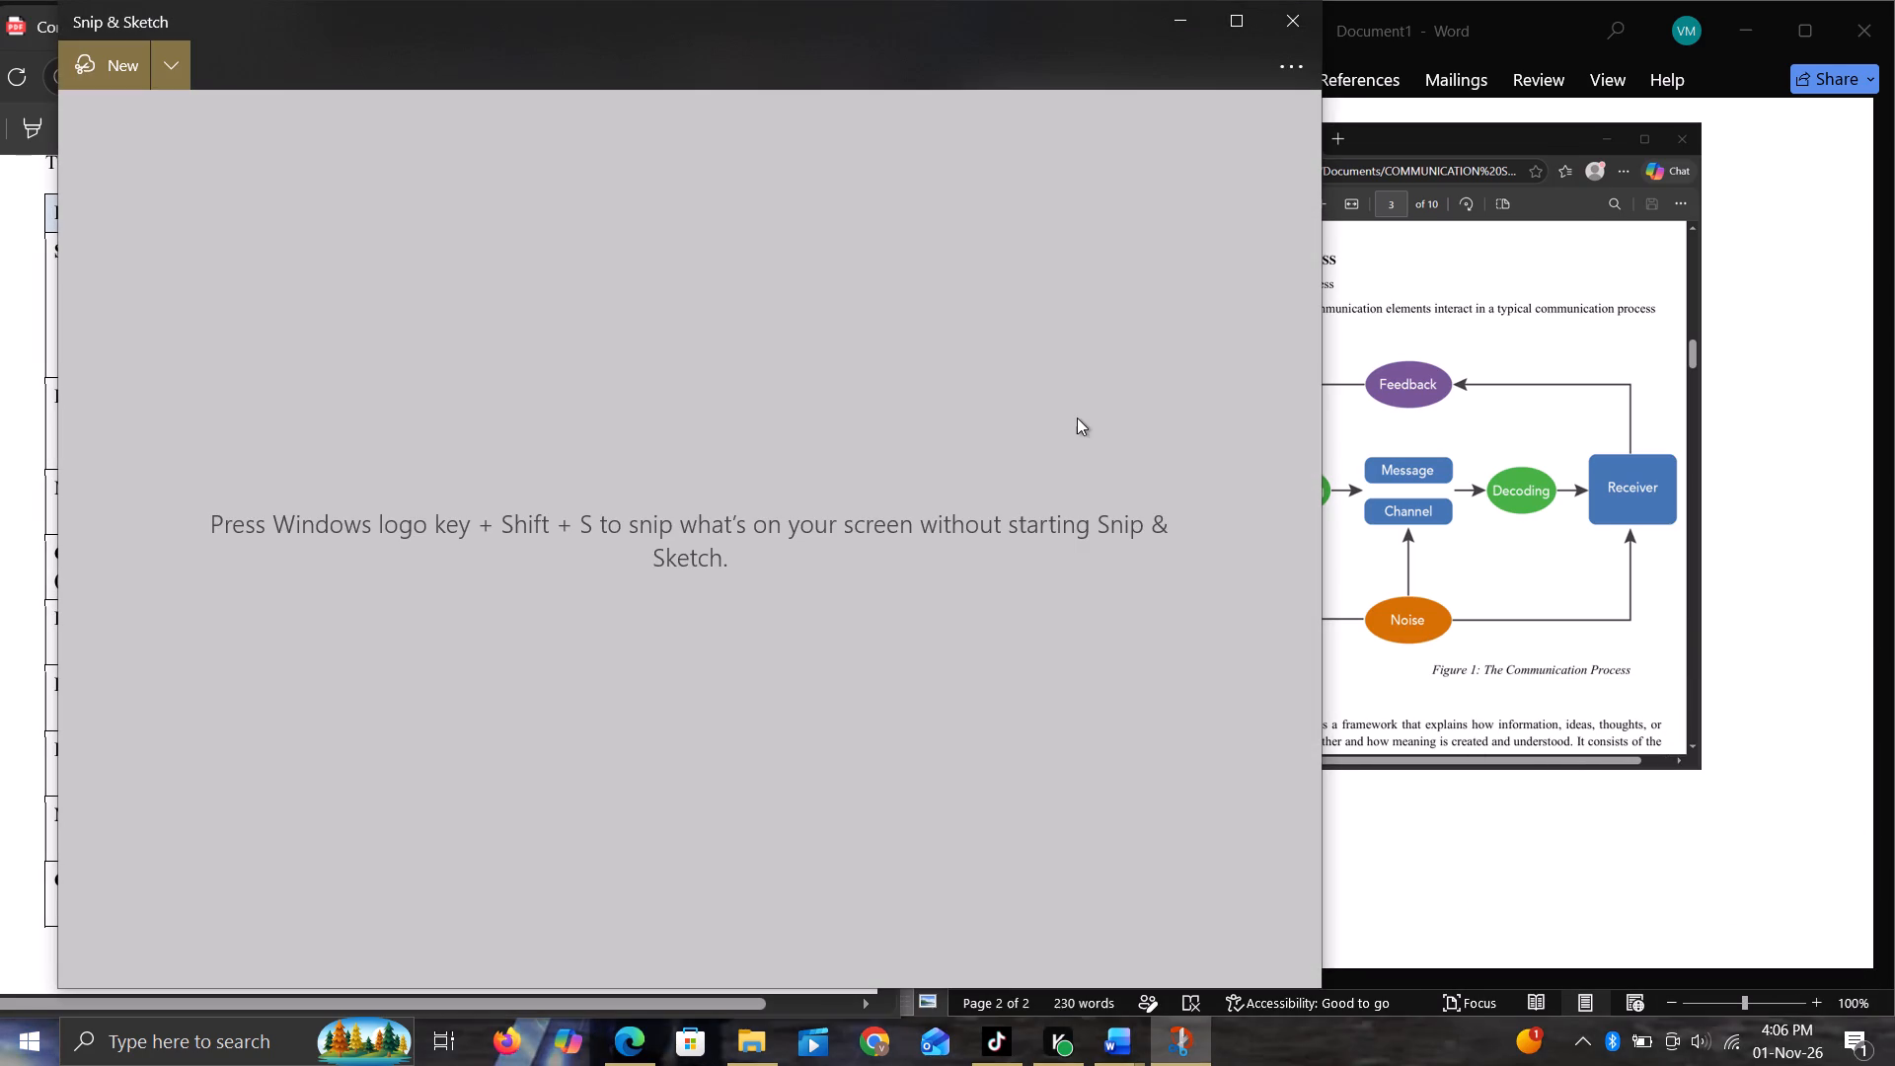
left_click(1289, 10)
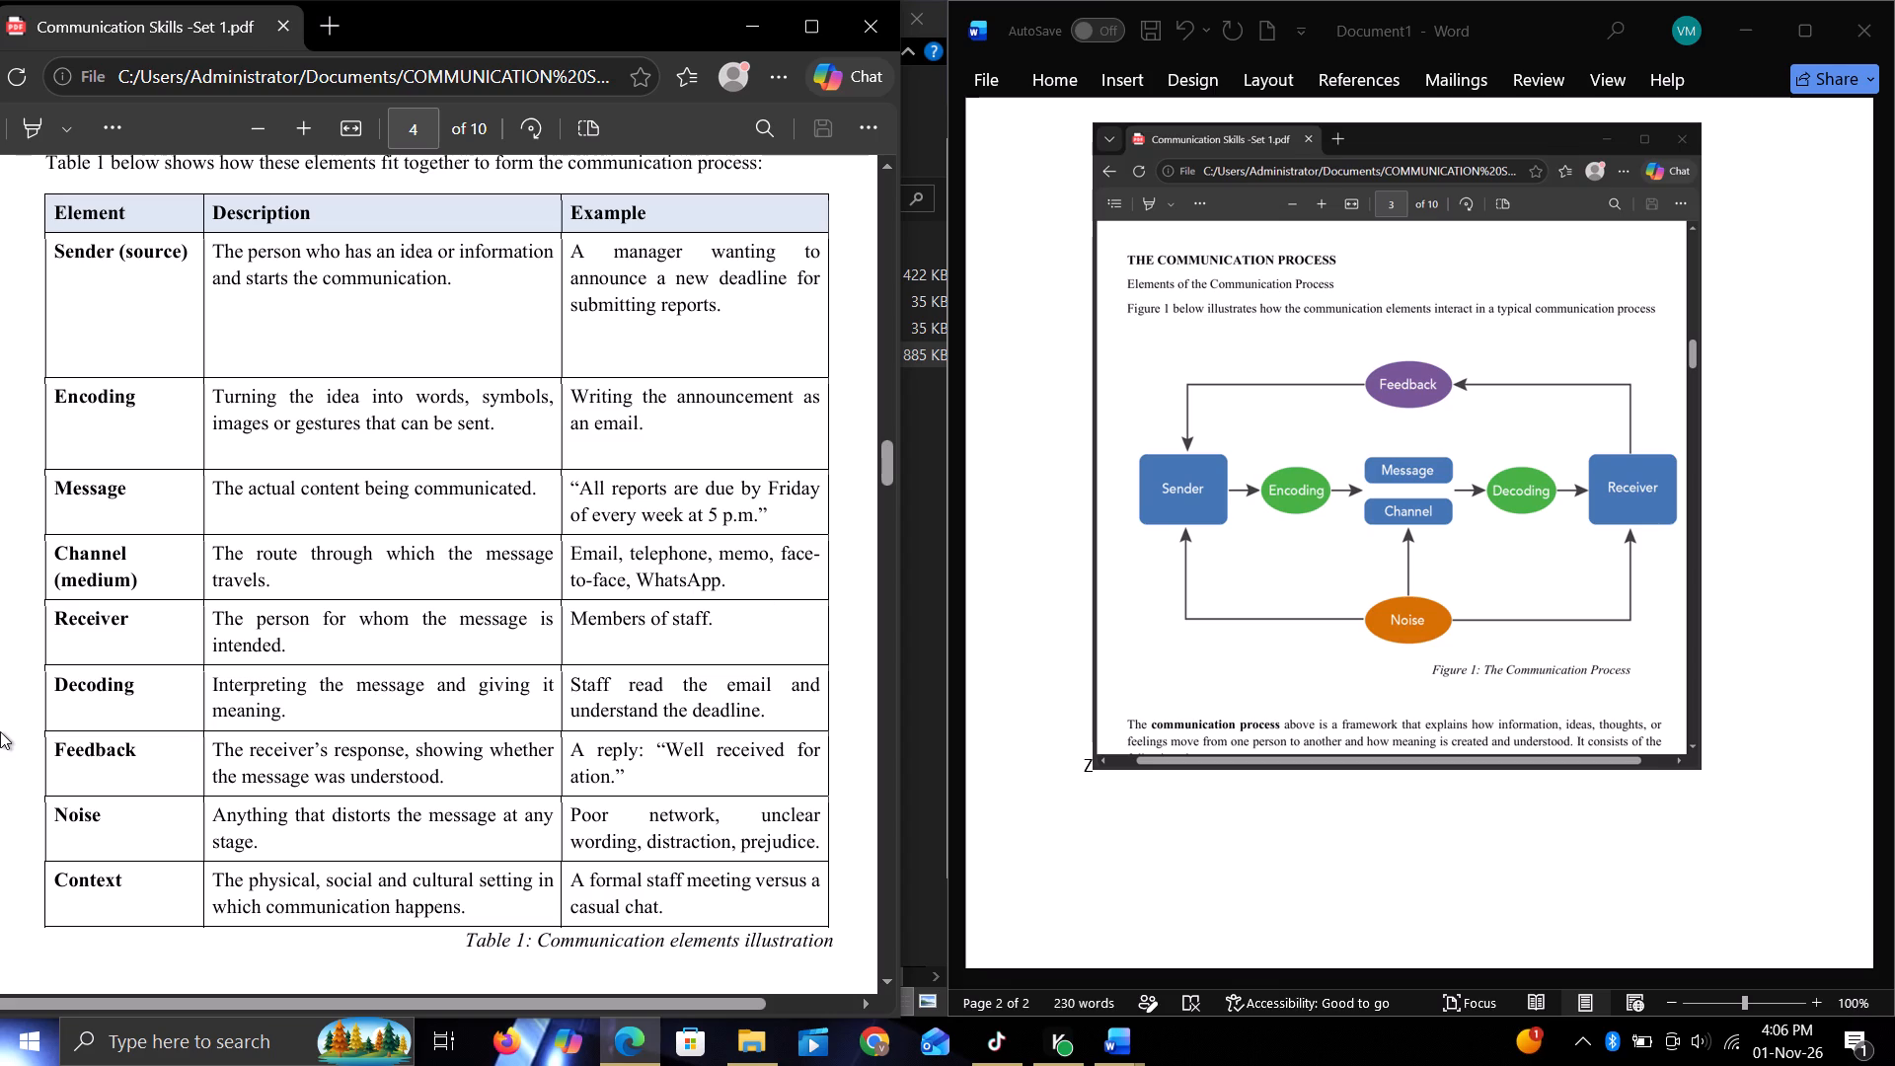
Start another screen snip of the communication elements table on page 4 of the PDF.
key("s")
key("super+s")
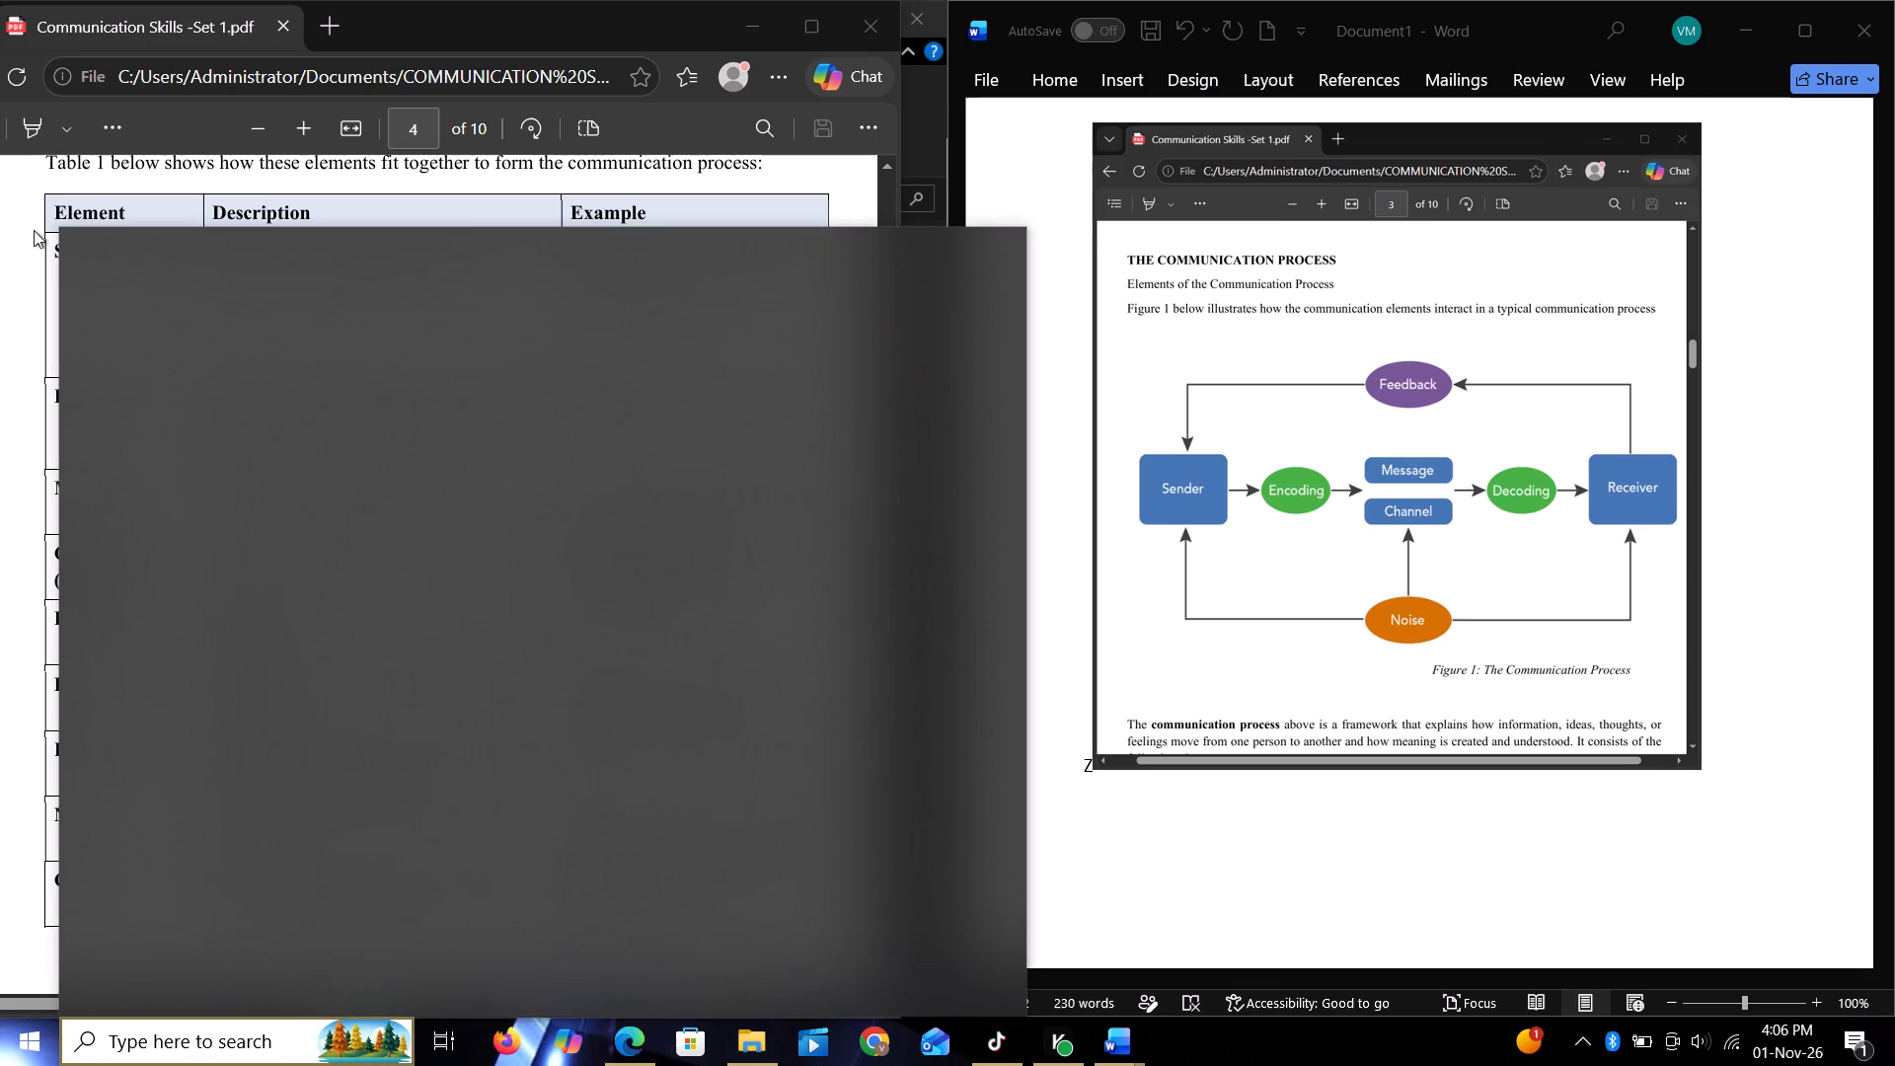
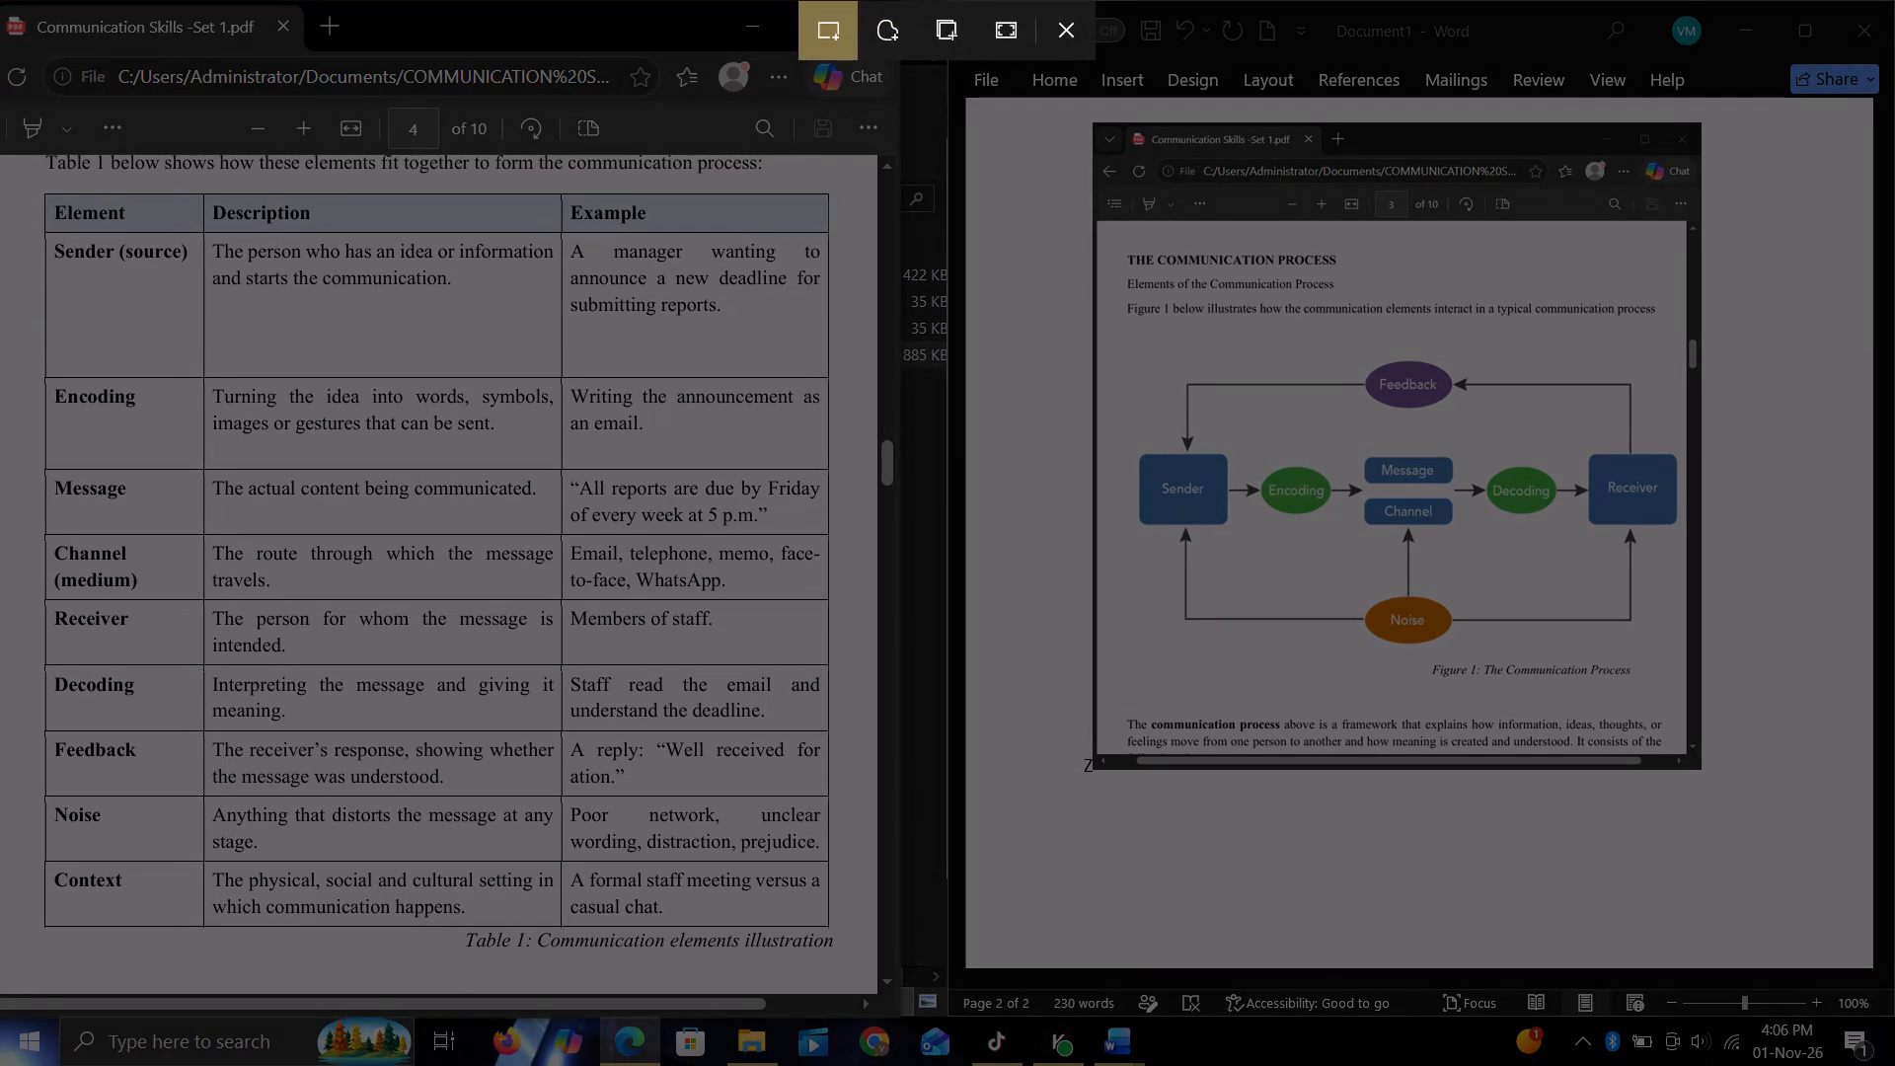
Capture a rectangular snip of the whole Element, Description and Example table without its caption, and open it in Snip & Sketch.
left_click_drag(36, 180, 831, 867)
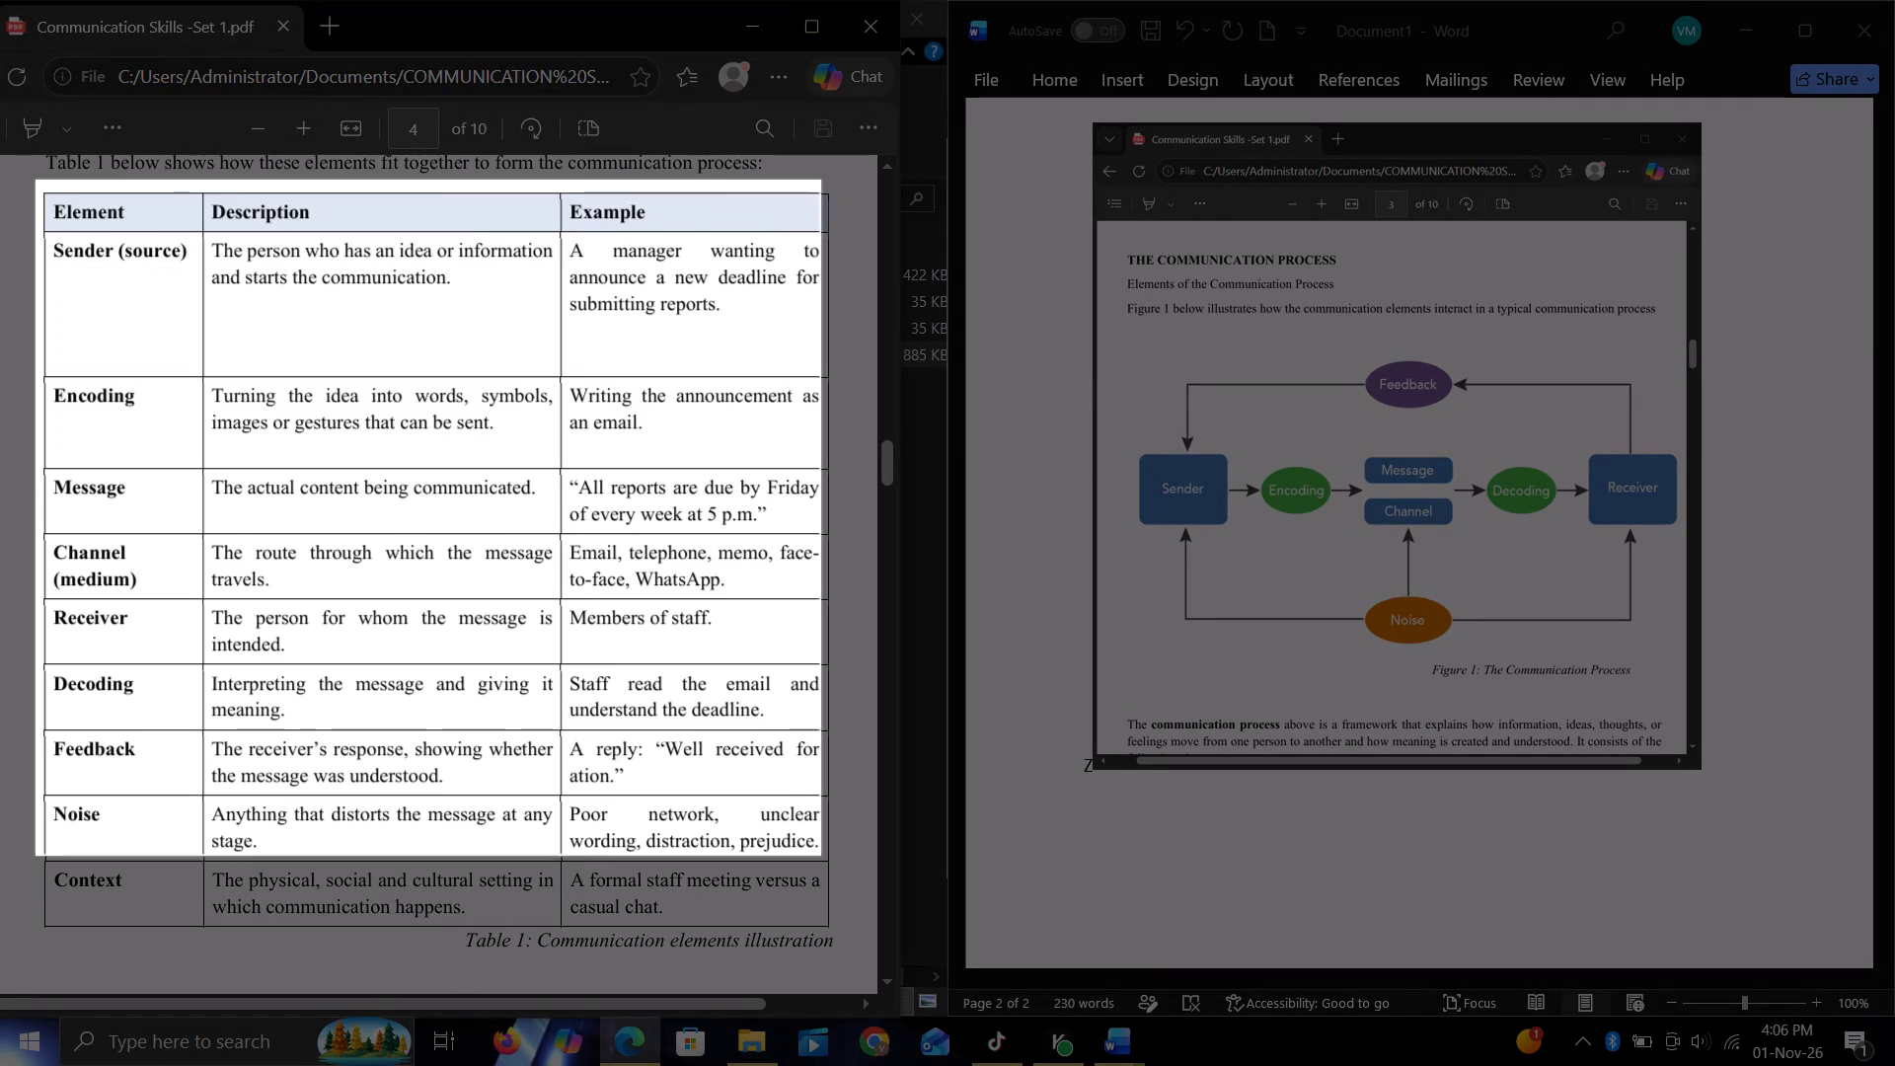
left_click_drag(831, 867, 832, 929)
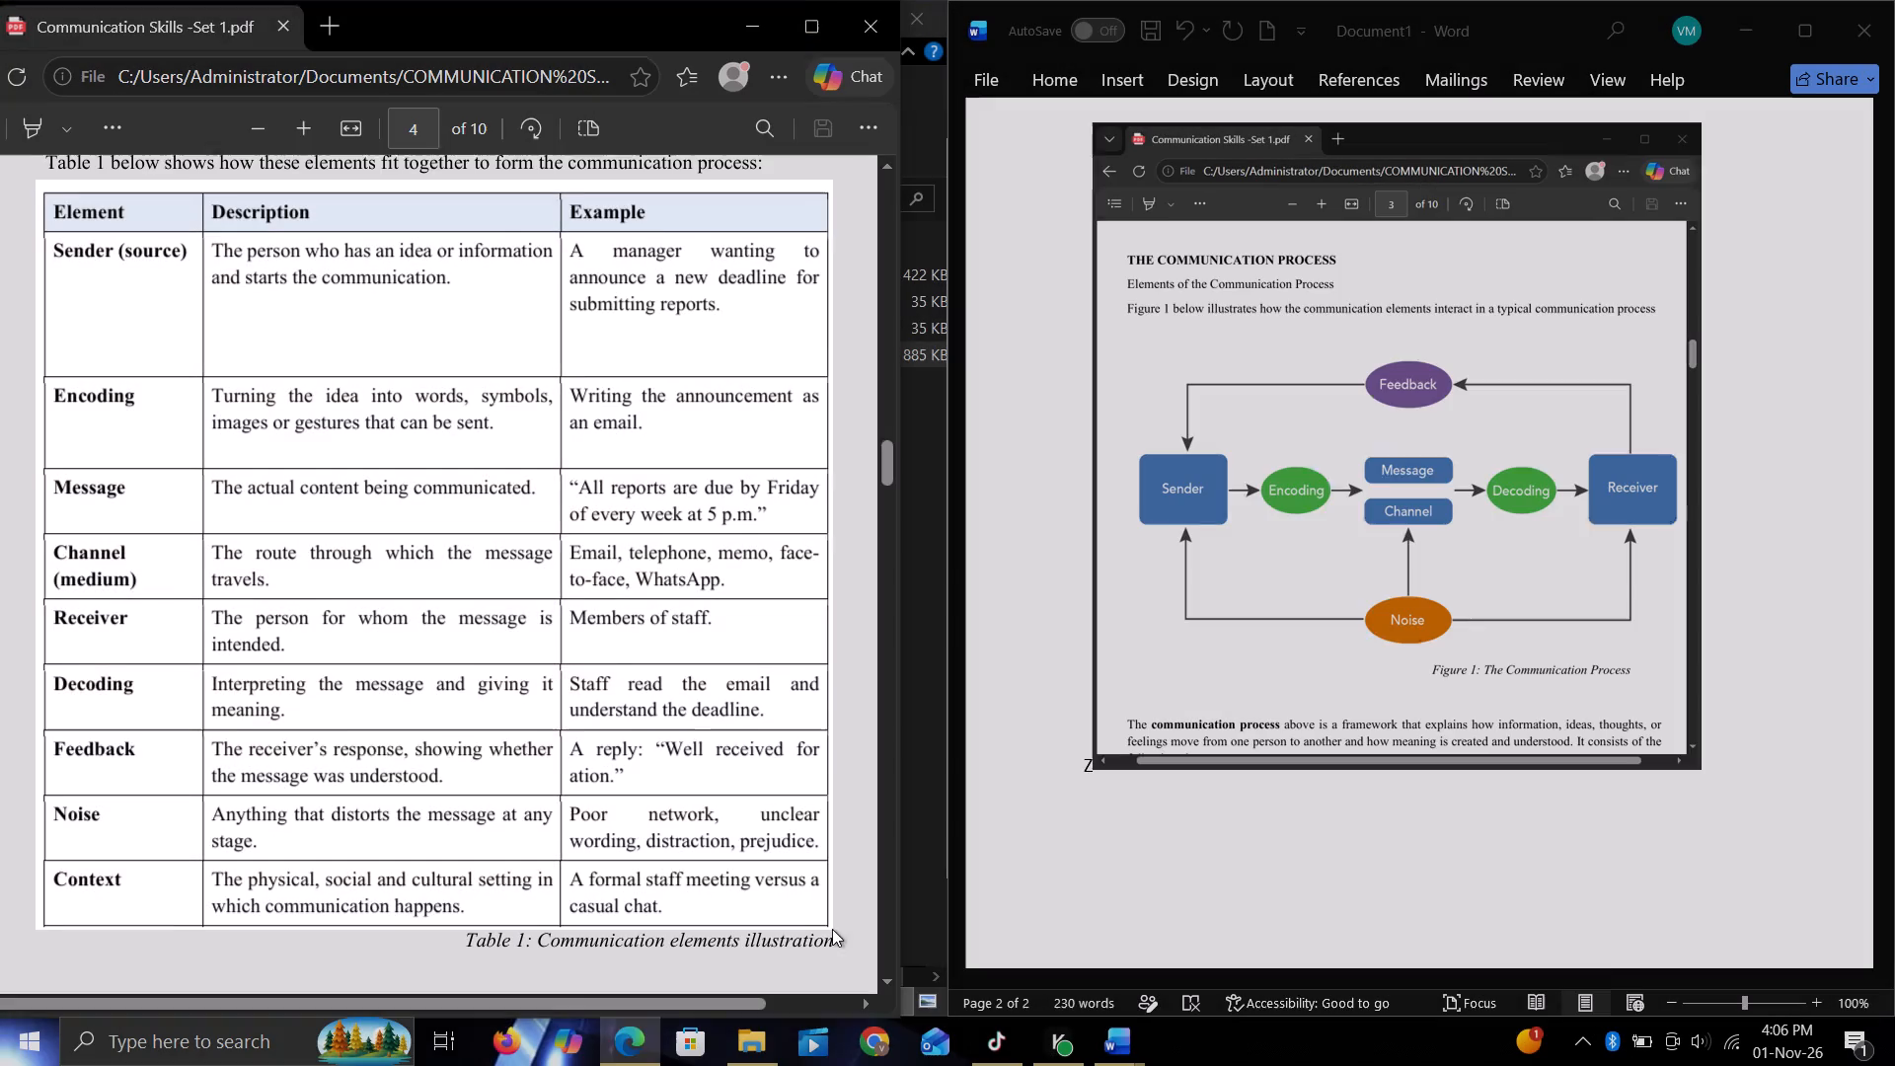
left_click(1637, 825)
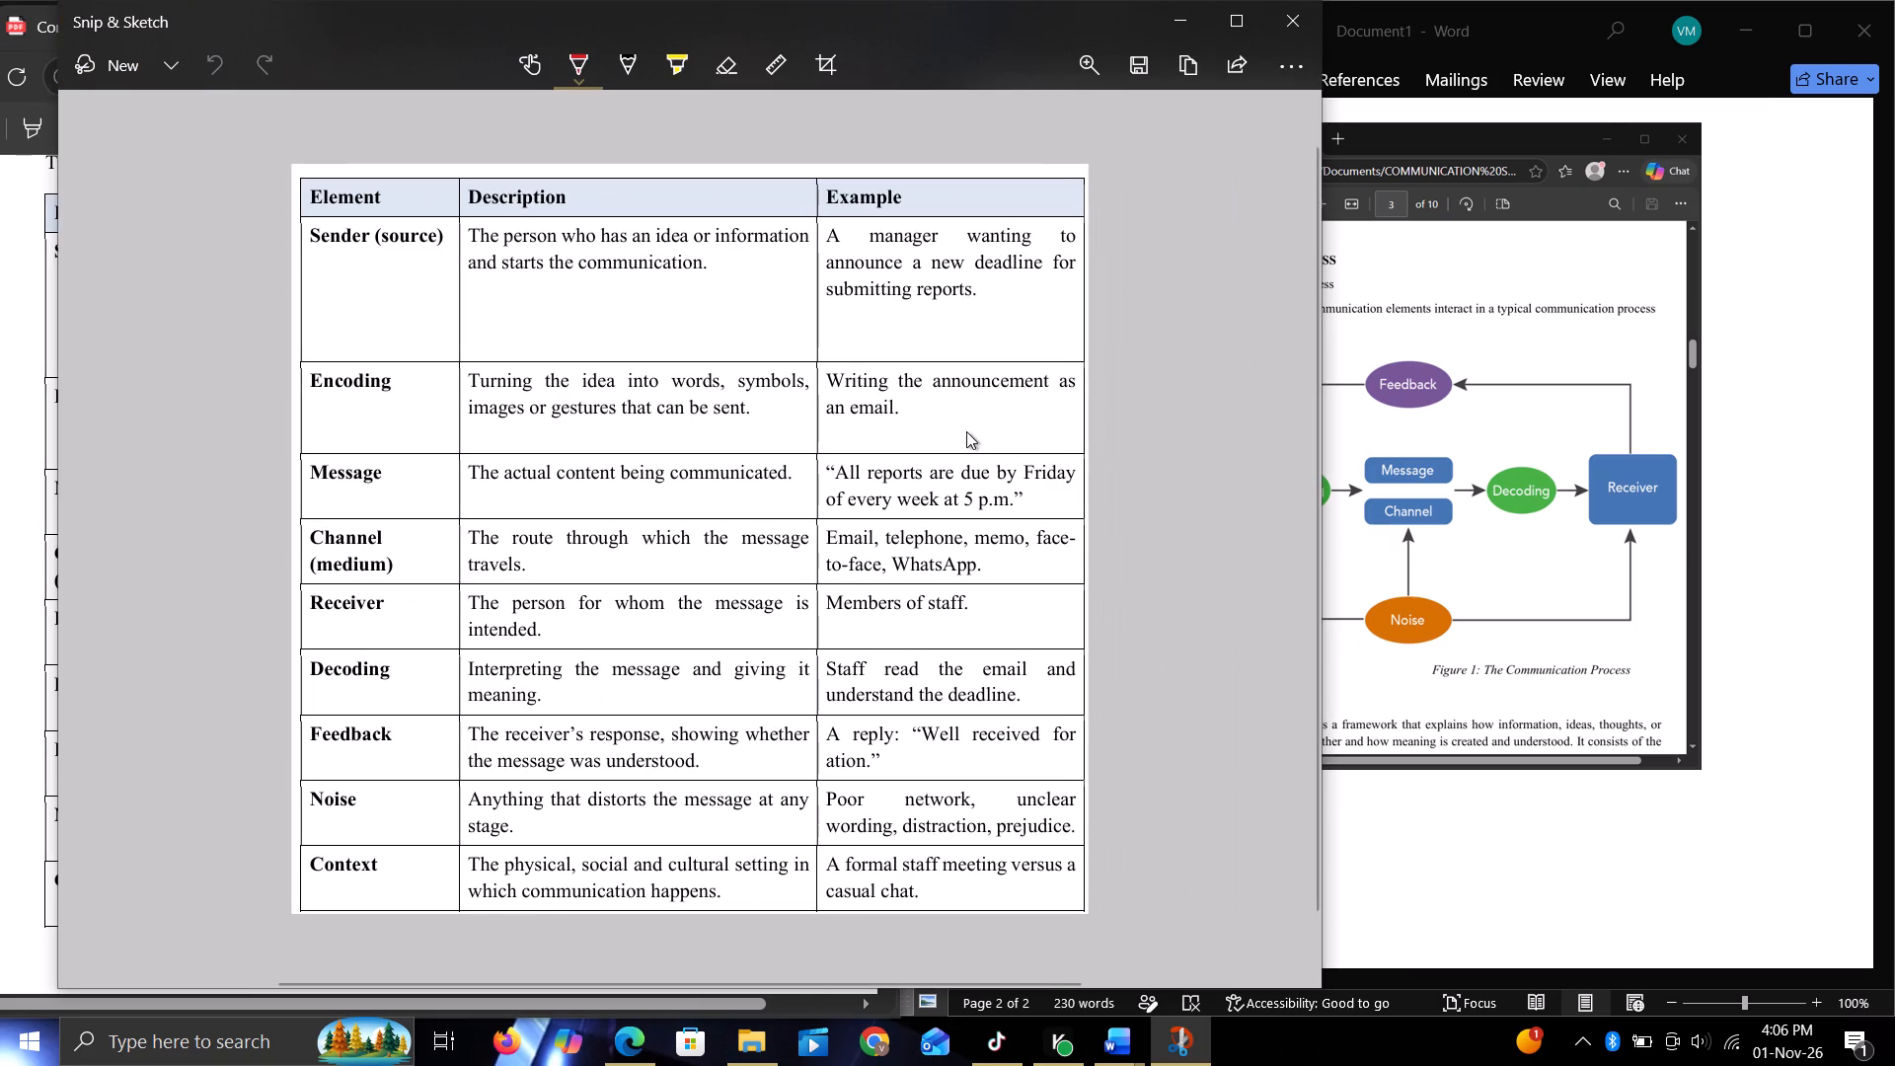
Save the table snip as a PNG named "communication table" in the Pictures folder, and close Snip & Sketch.
left_click(1151, 73)
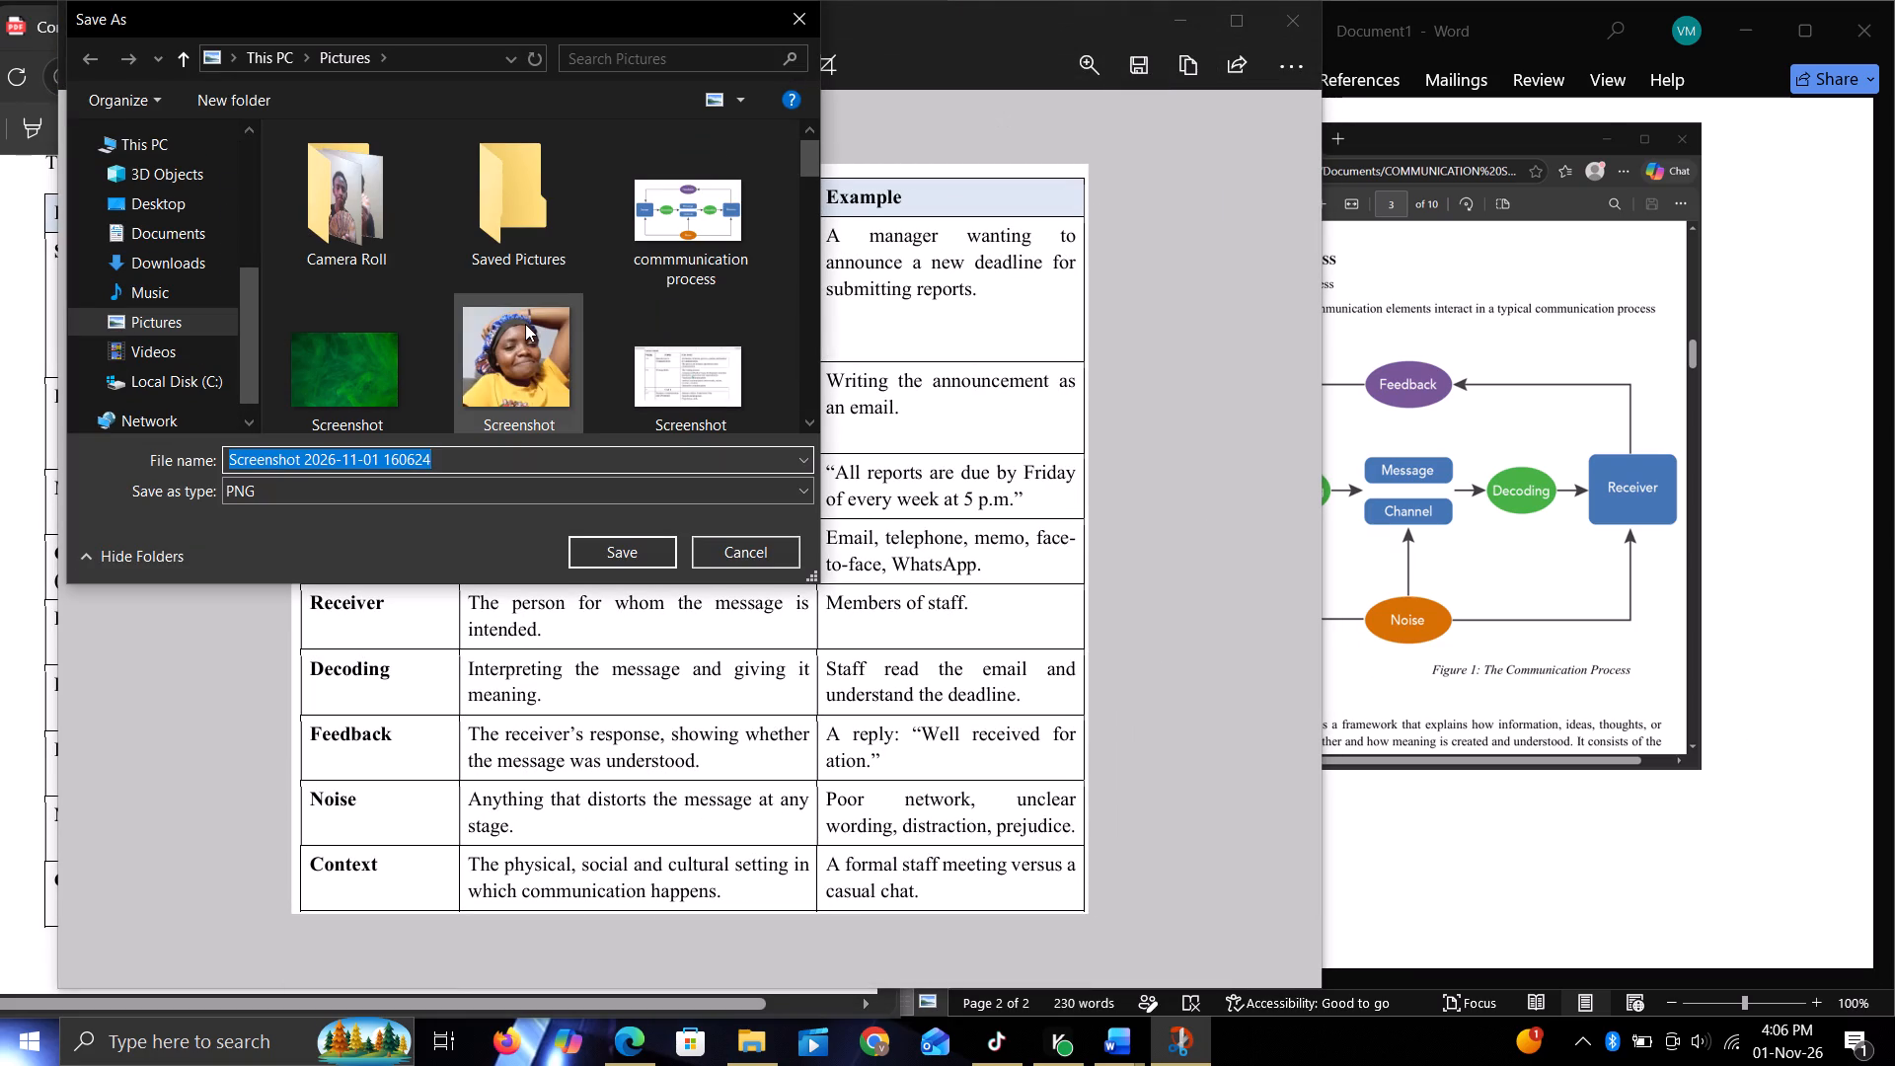
key("BackSpace")
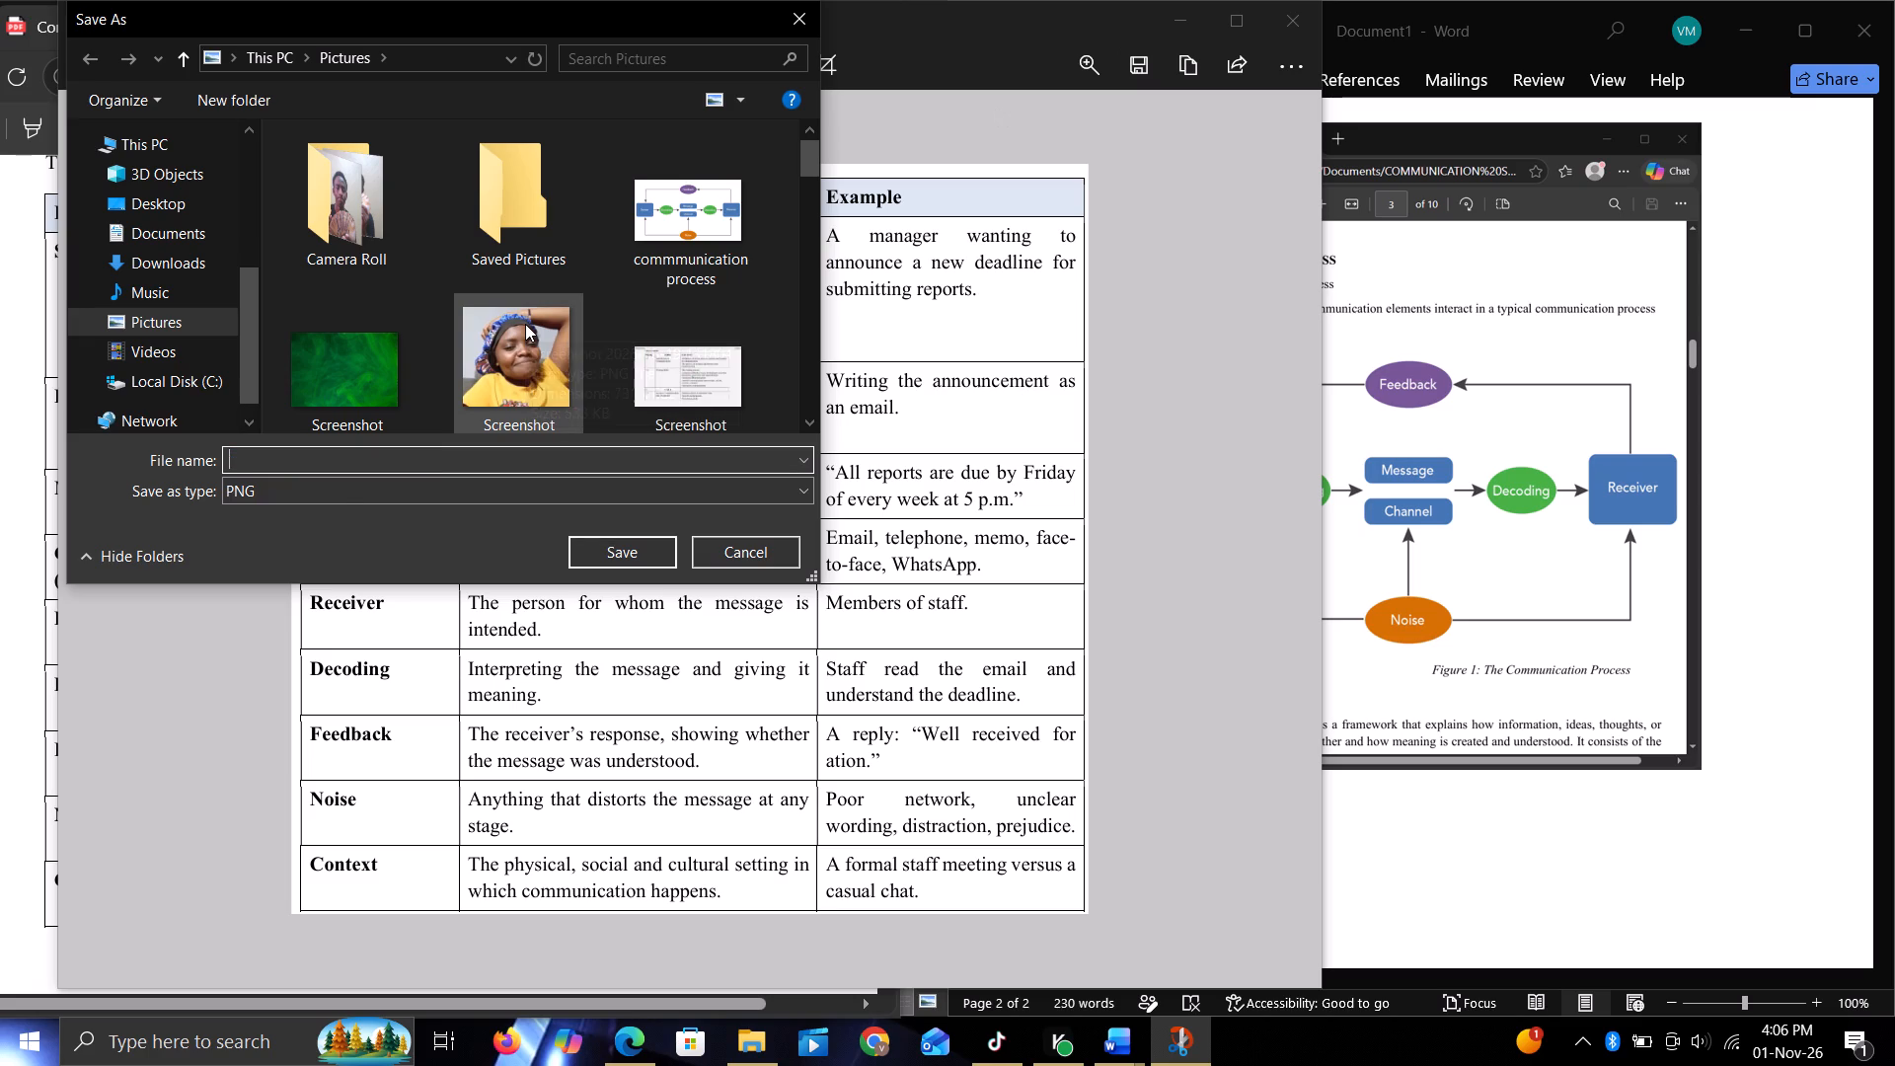
type("communicati")
type("n")
key("space")
key("BackSpace")
key("BackSpace")
key("p")
key("BackSpace")
type("on")
key("space")
type("table")
key("space")
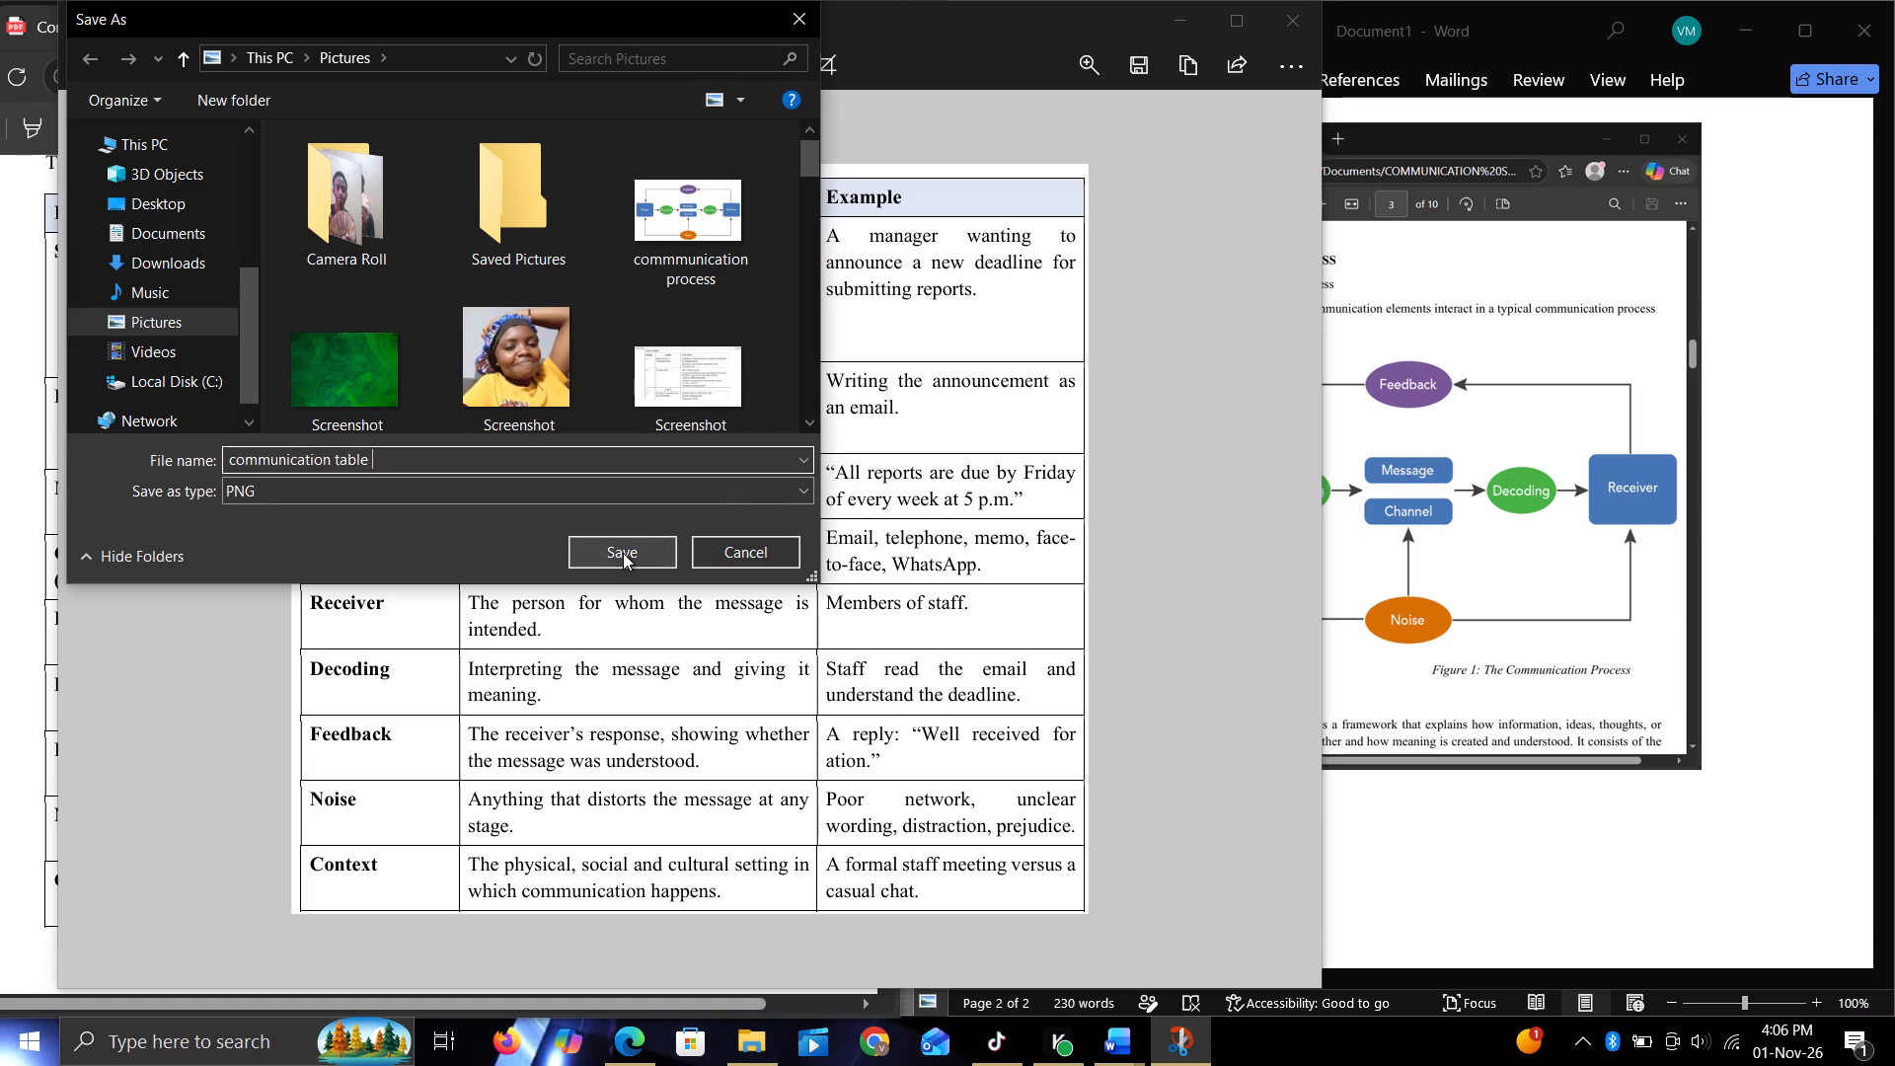
left_click(623, 553)
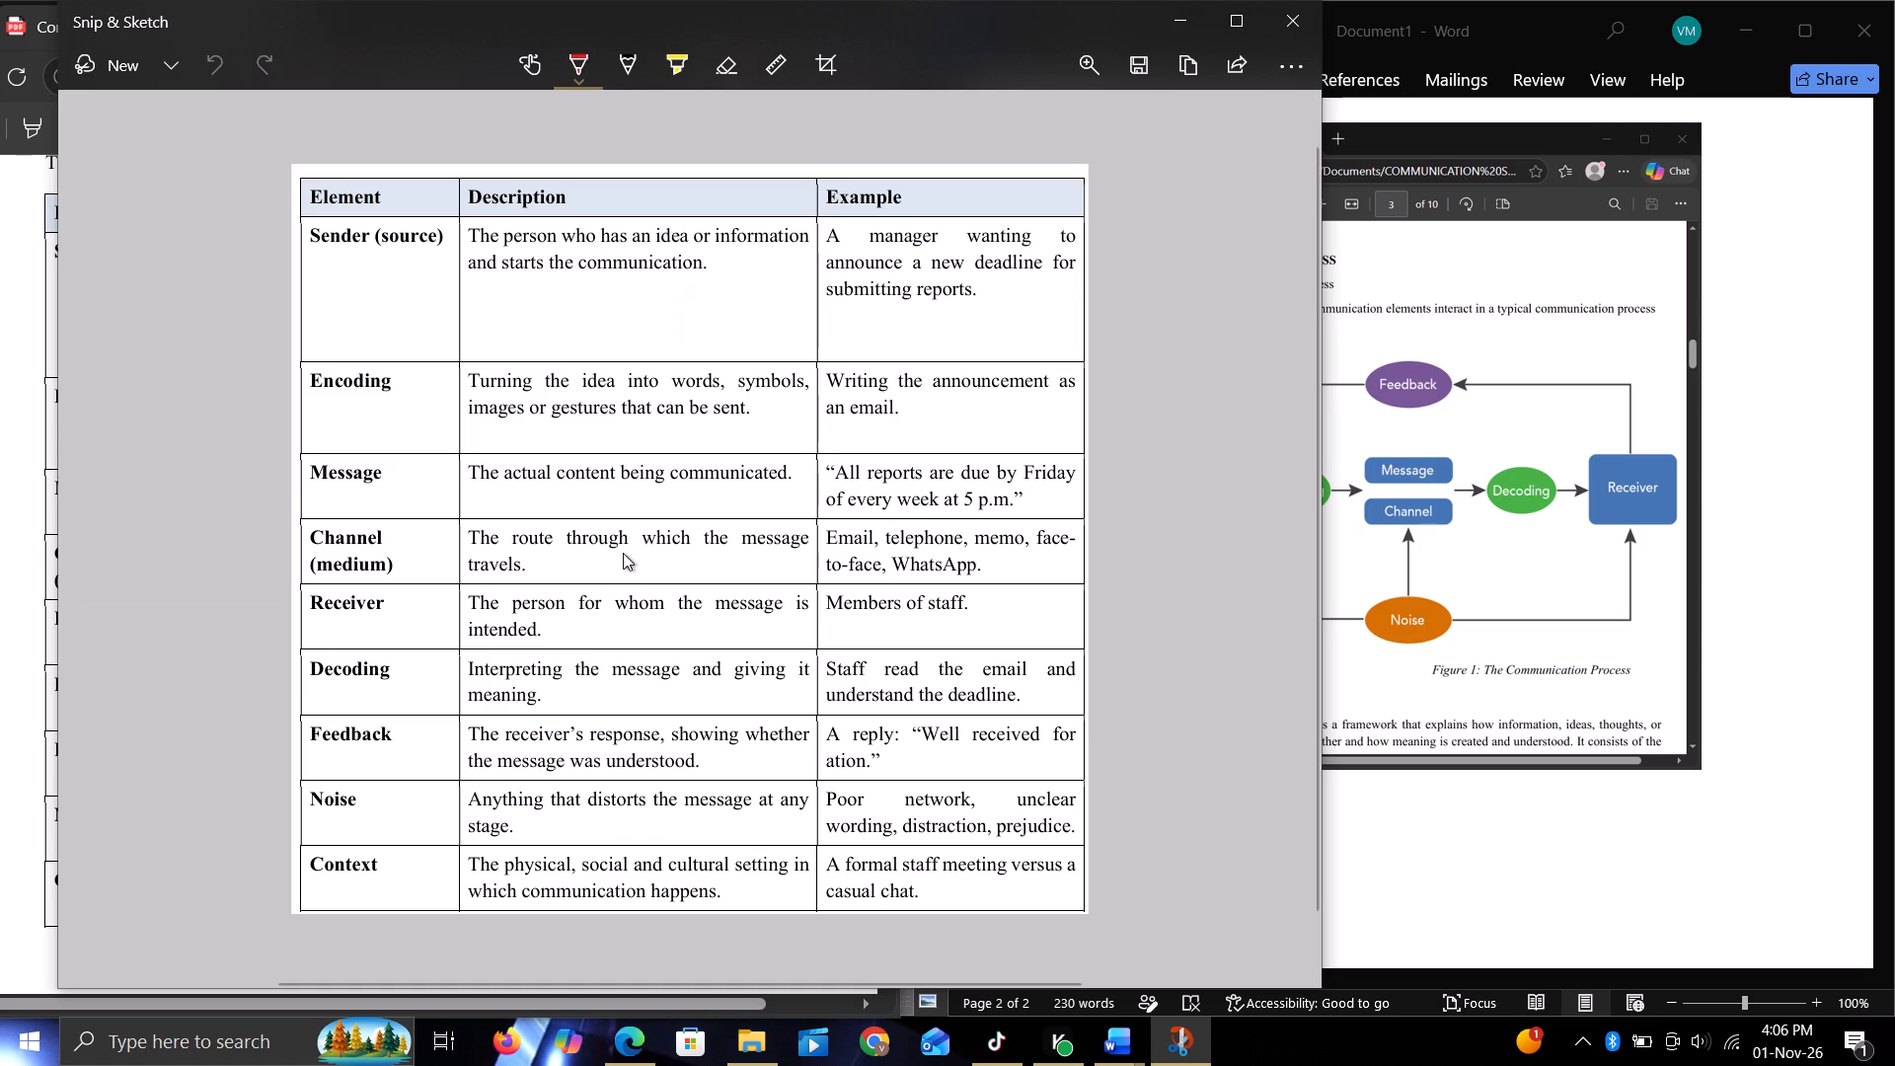
left_click(1298, 23)
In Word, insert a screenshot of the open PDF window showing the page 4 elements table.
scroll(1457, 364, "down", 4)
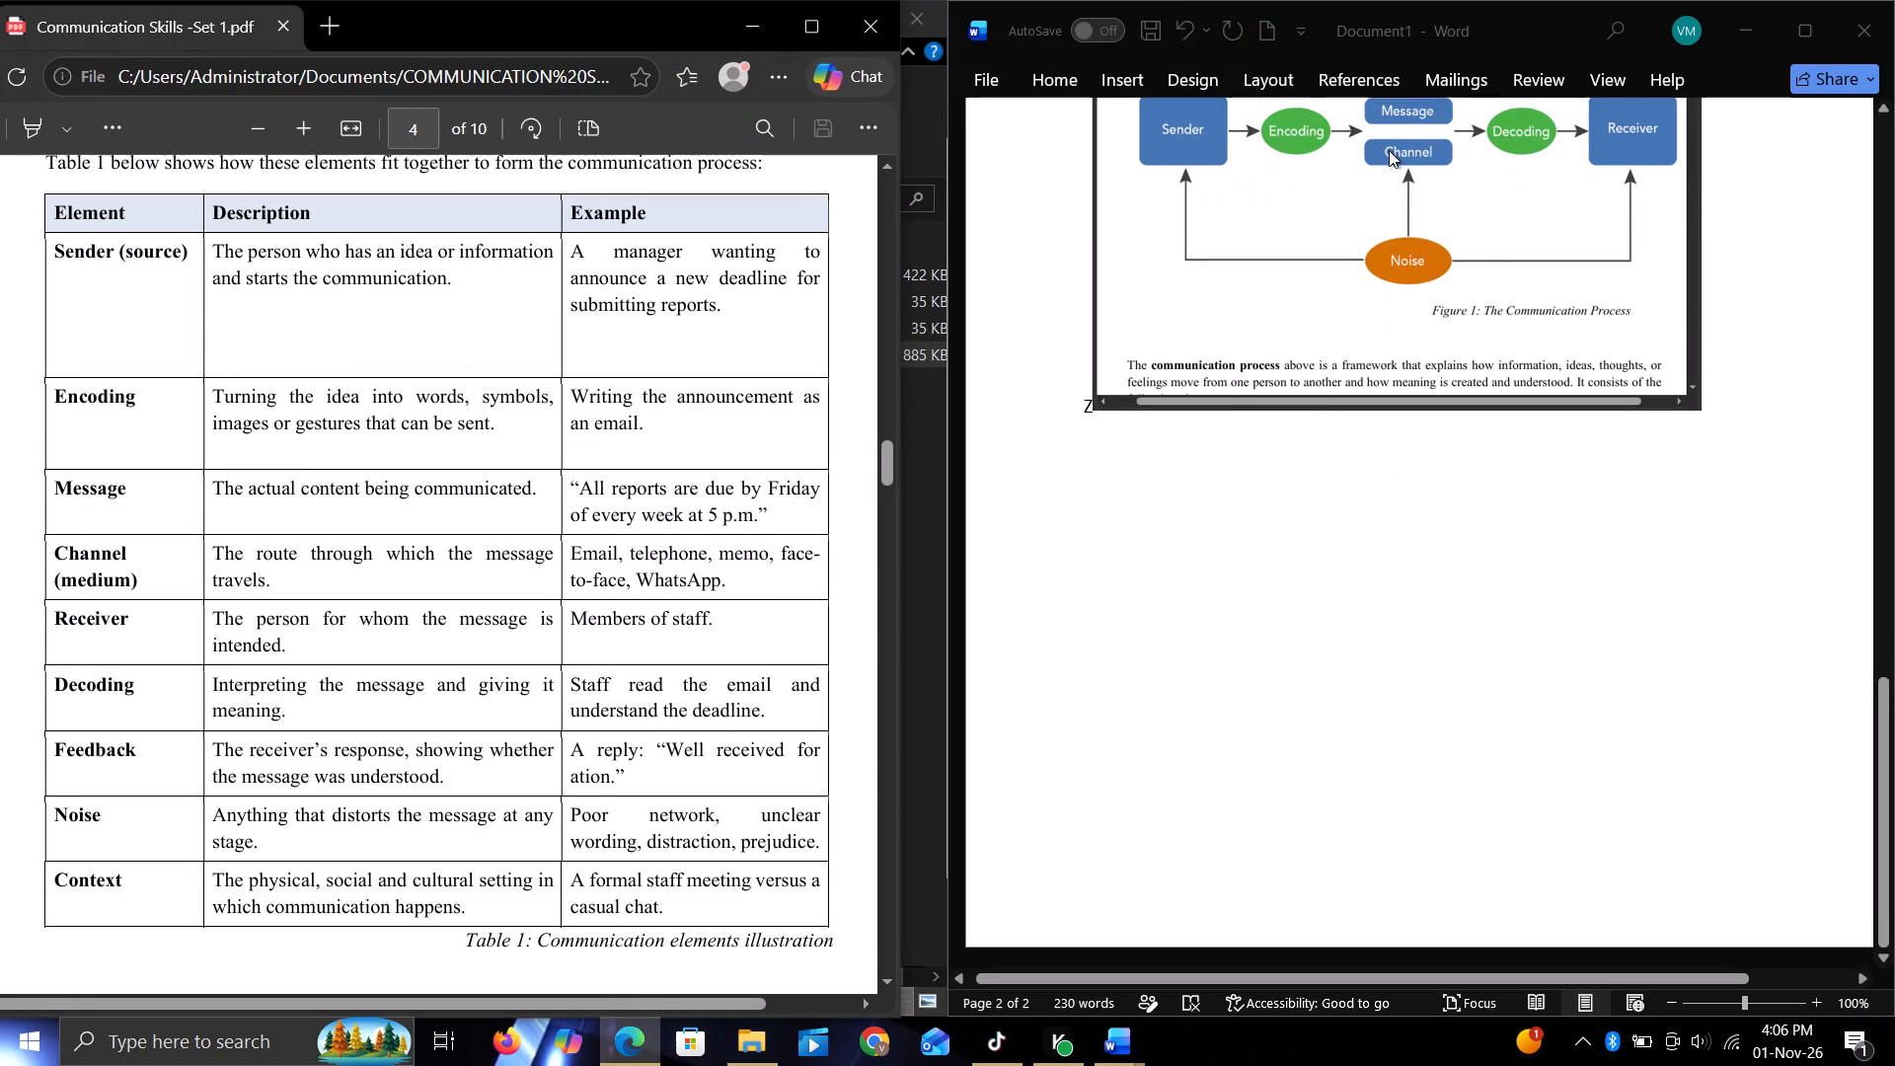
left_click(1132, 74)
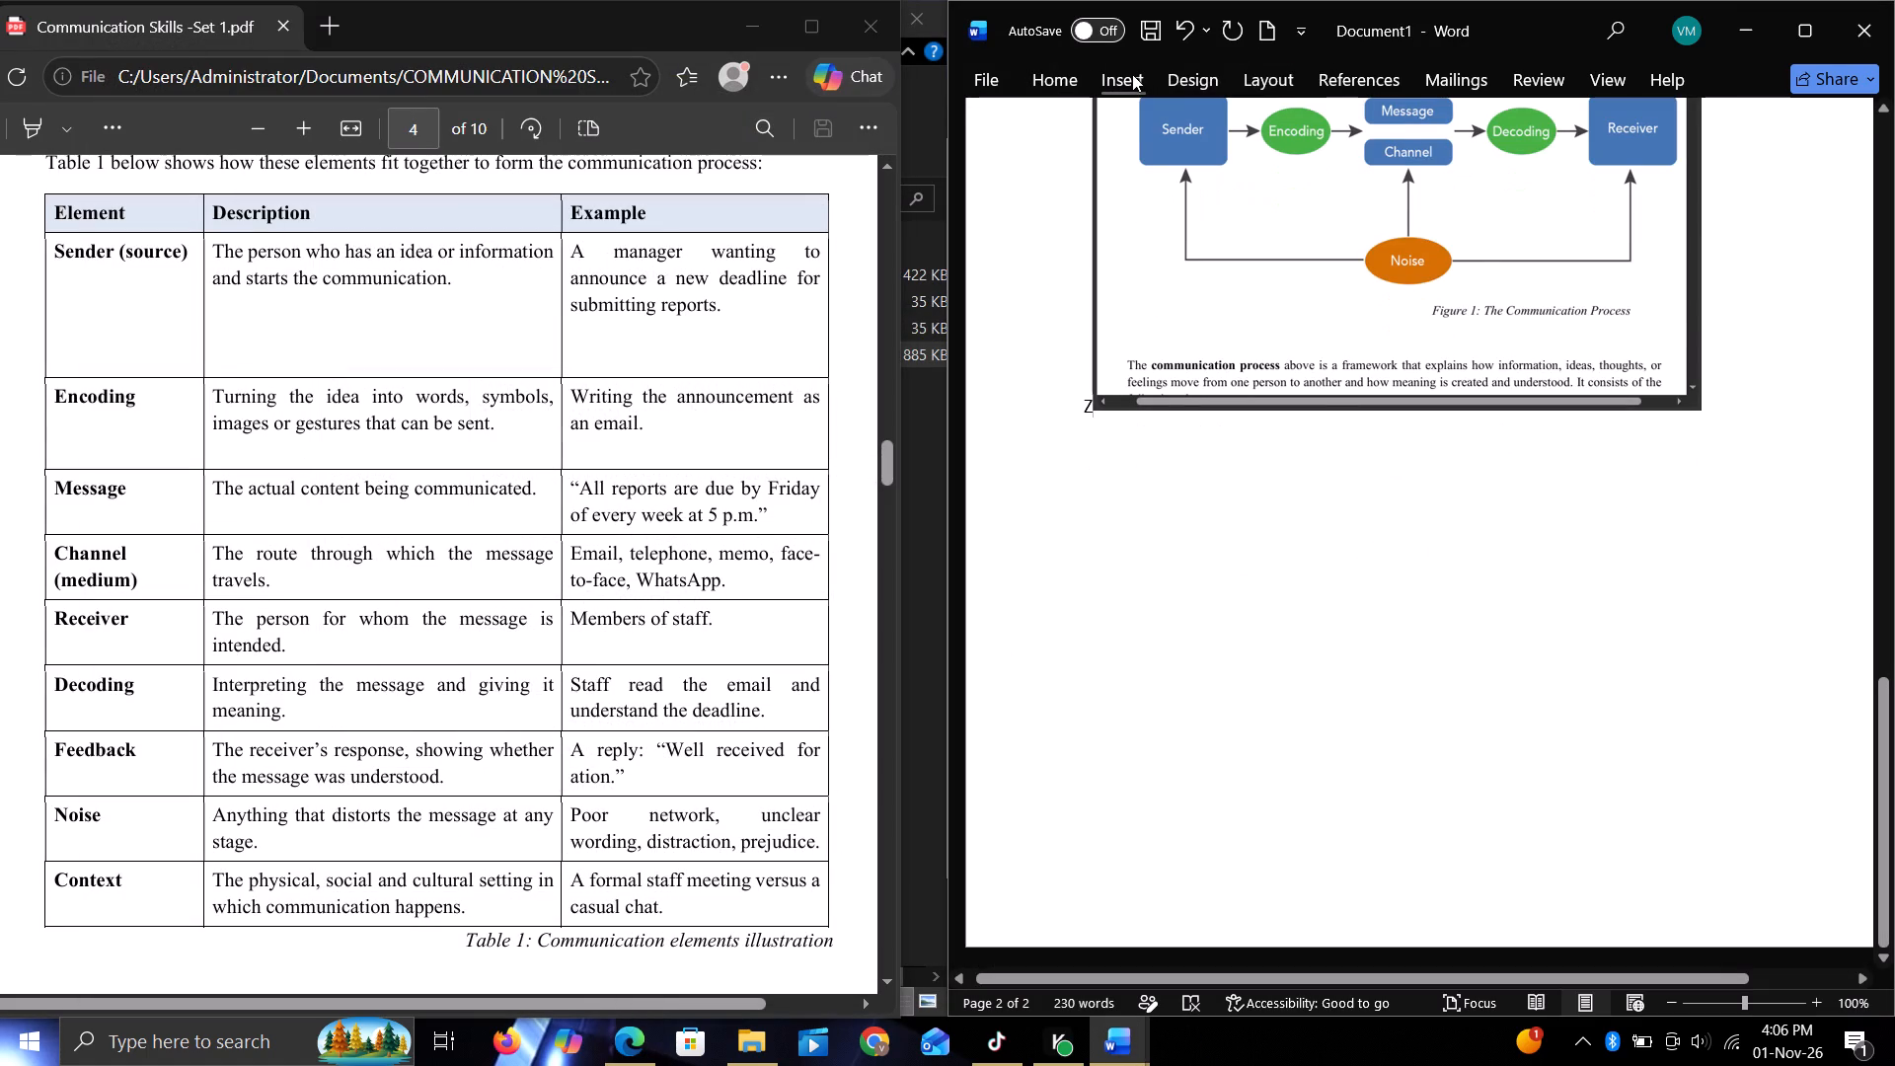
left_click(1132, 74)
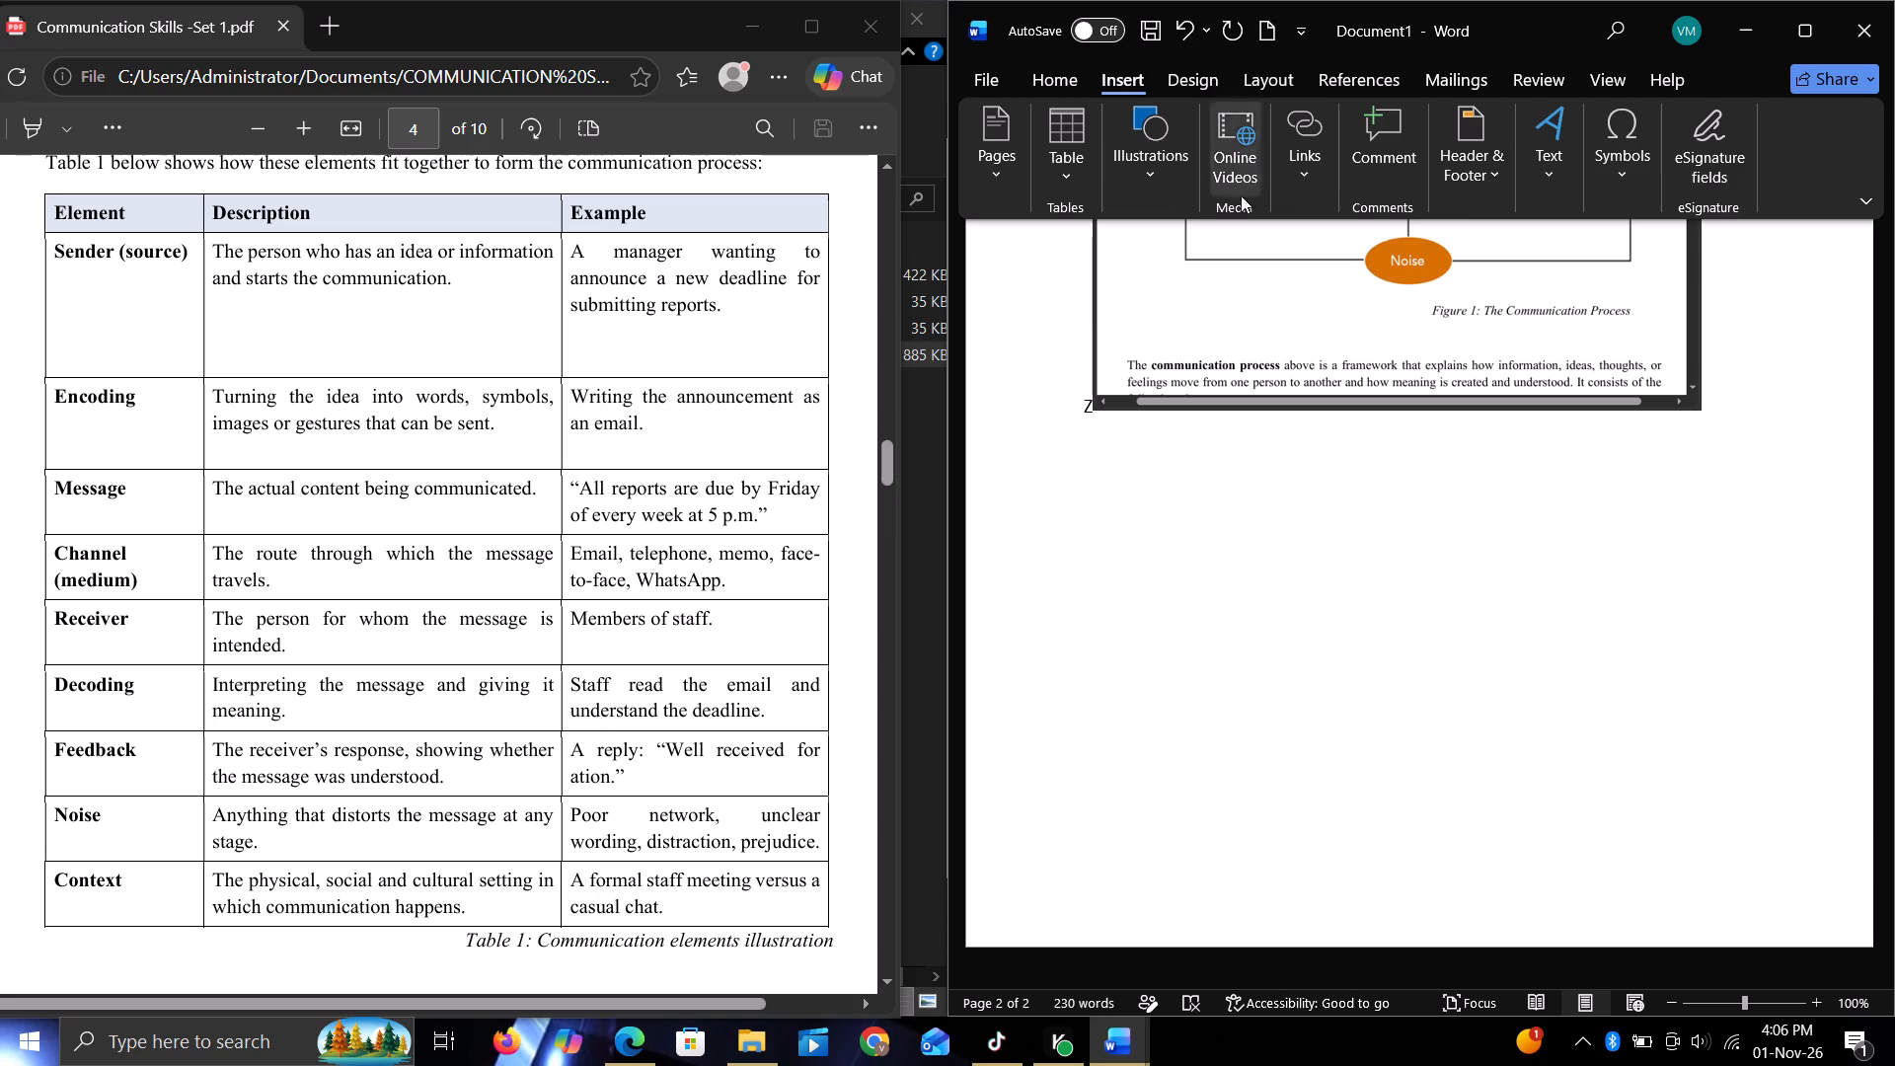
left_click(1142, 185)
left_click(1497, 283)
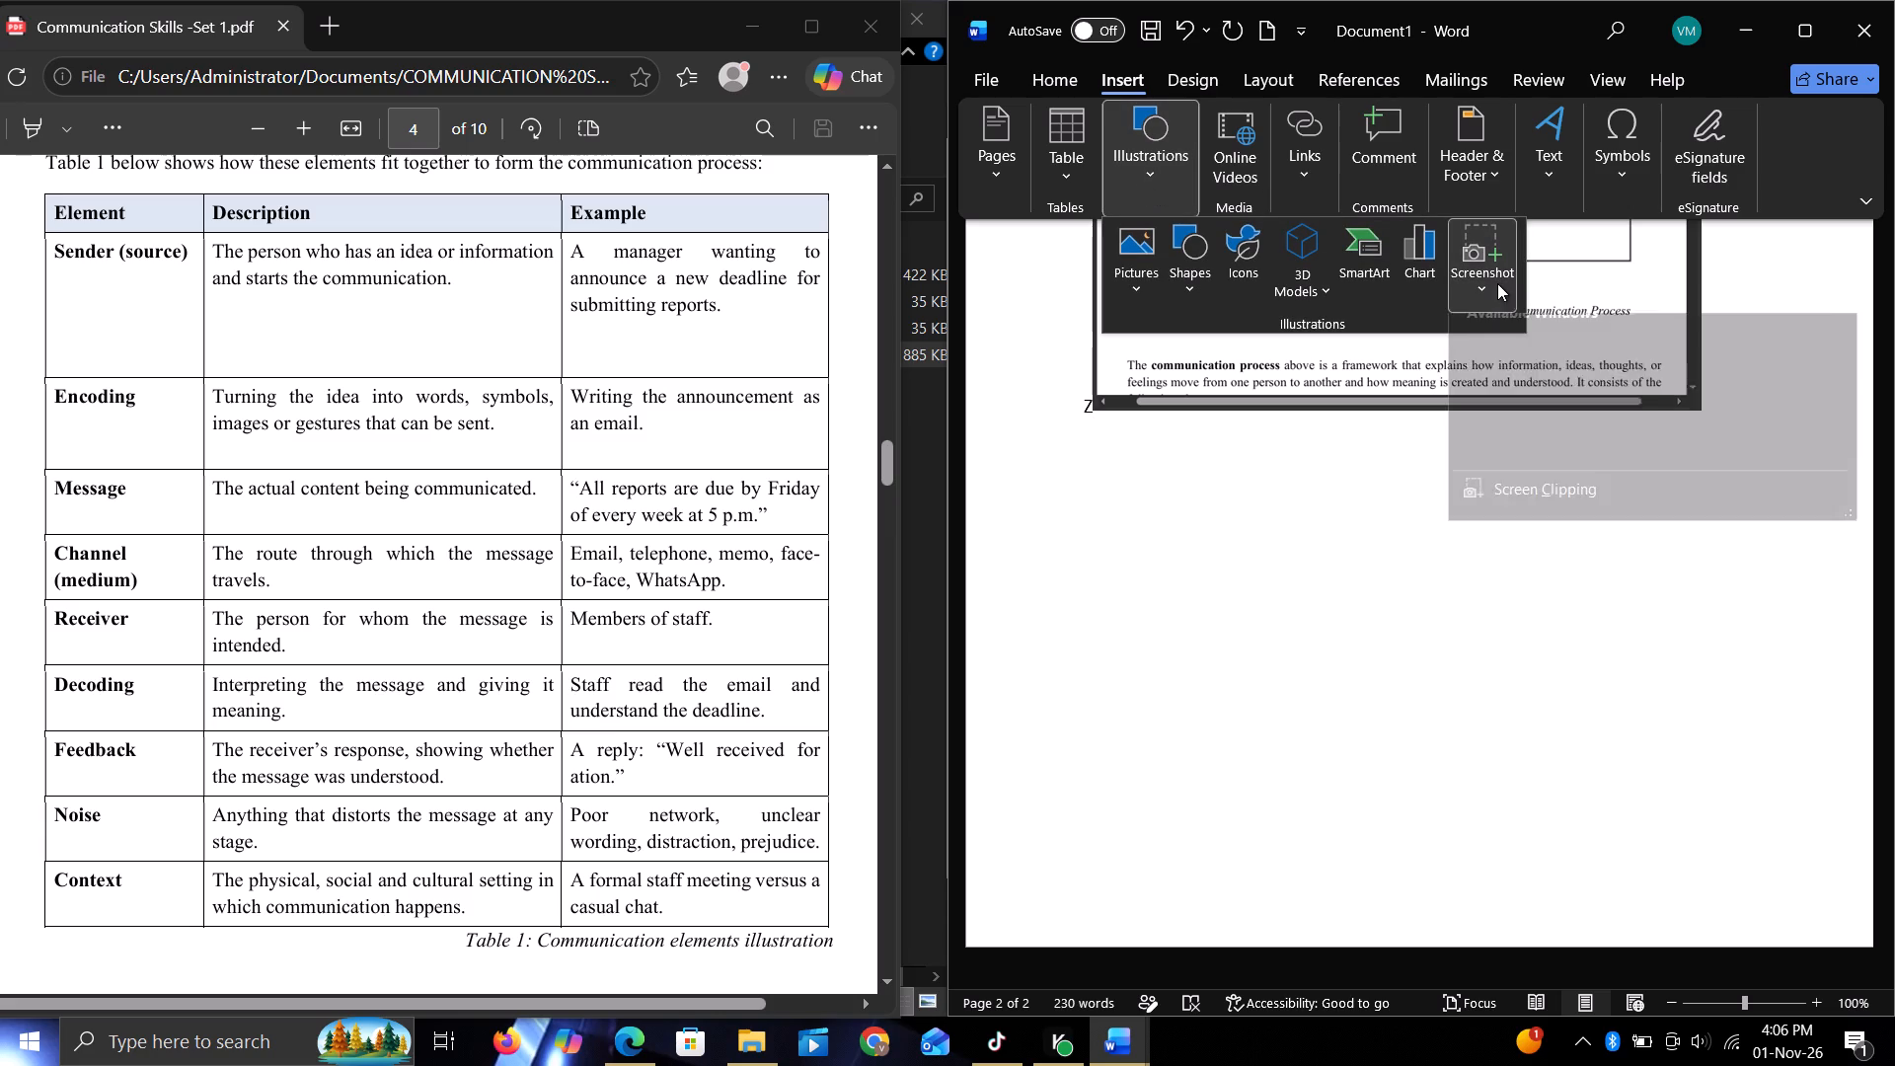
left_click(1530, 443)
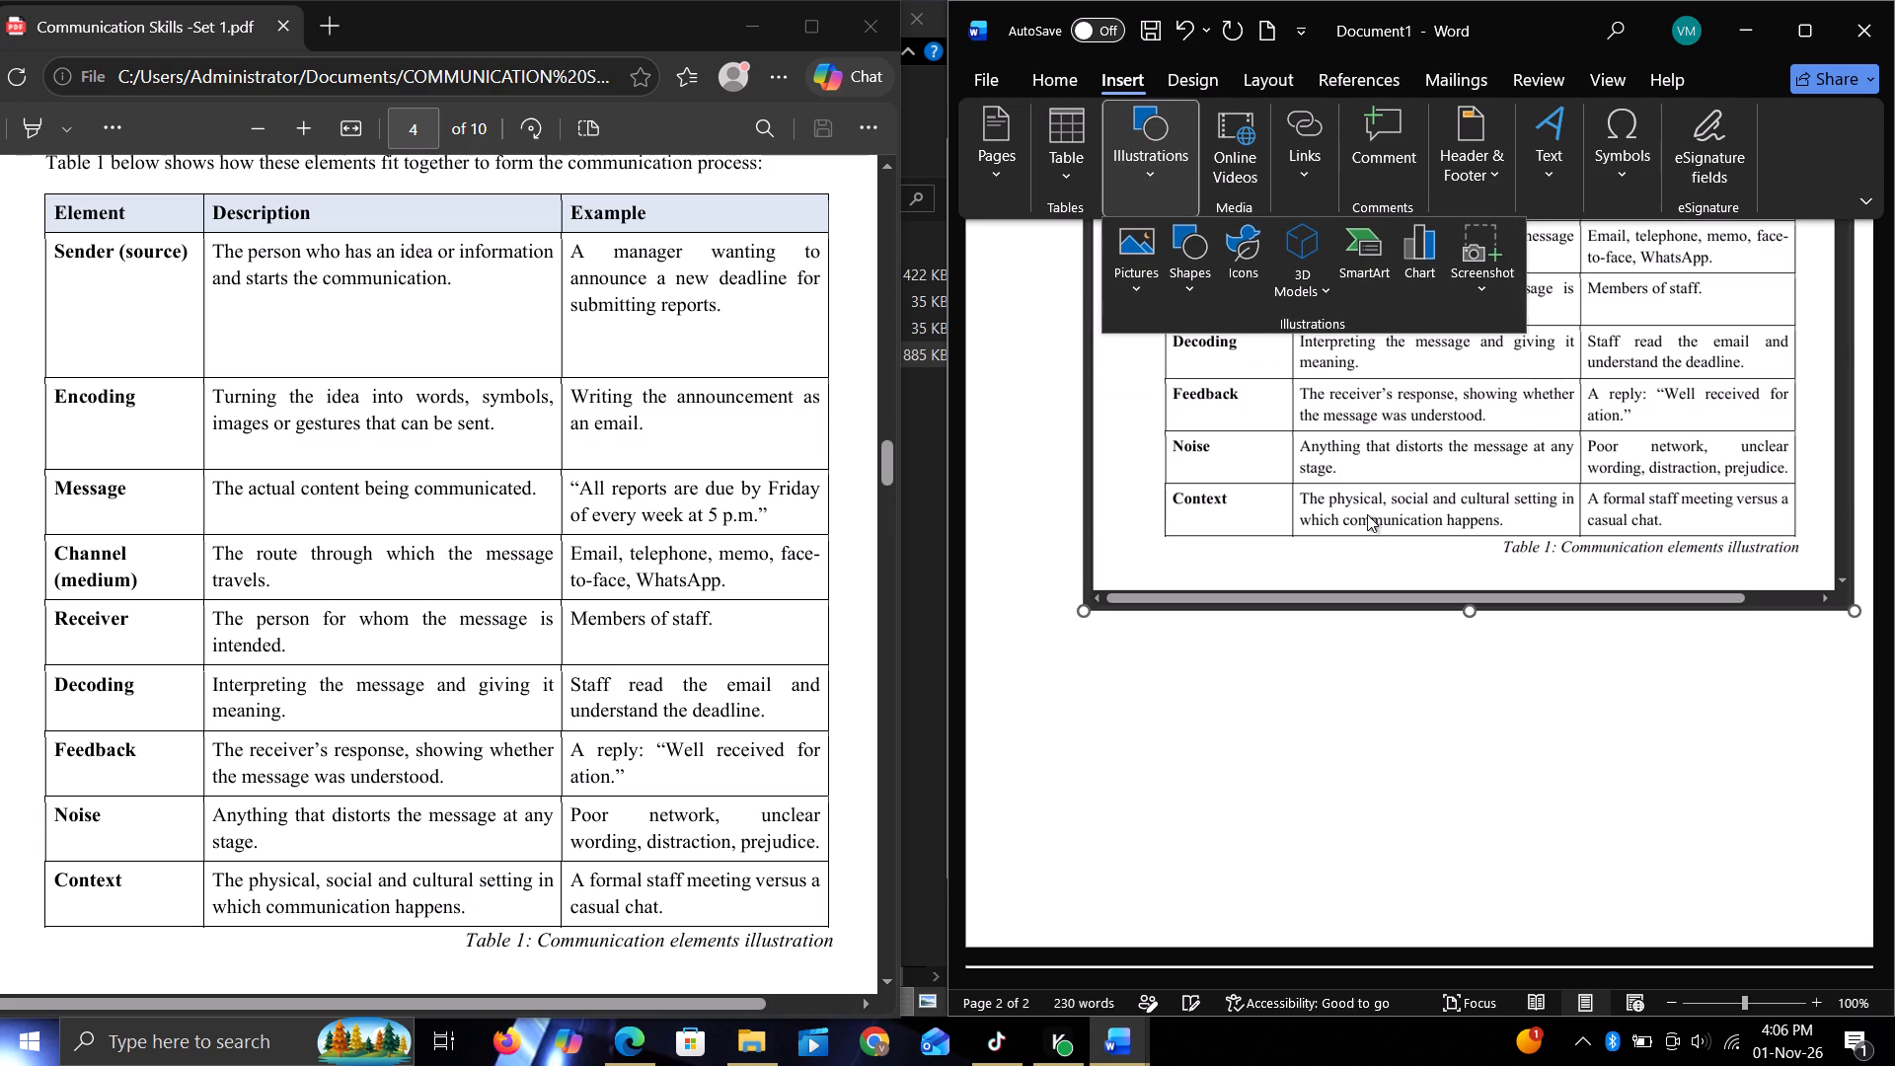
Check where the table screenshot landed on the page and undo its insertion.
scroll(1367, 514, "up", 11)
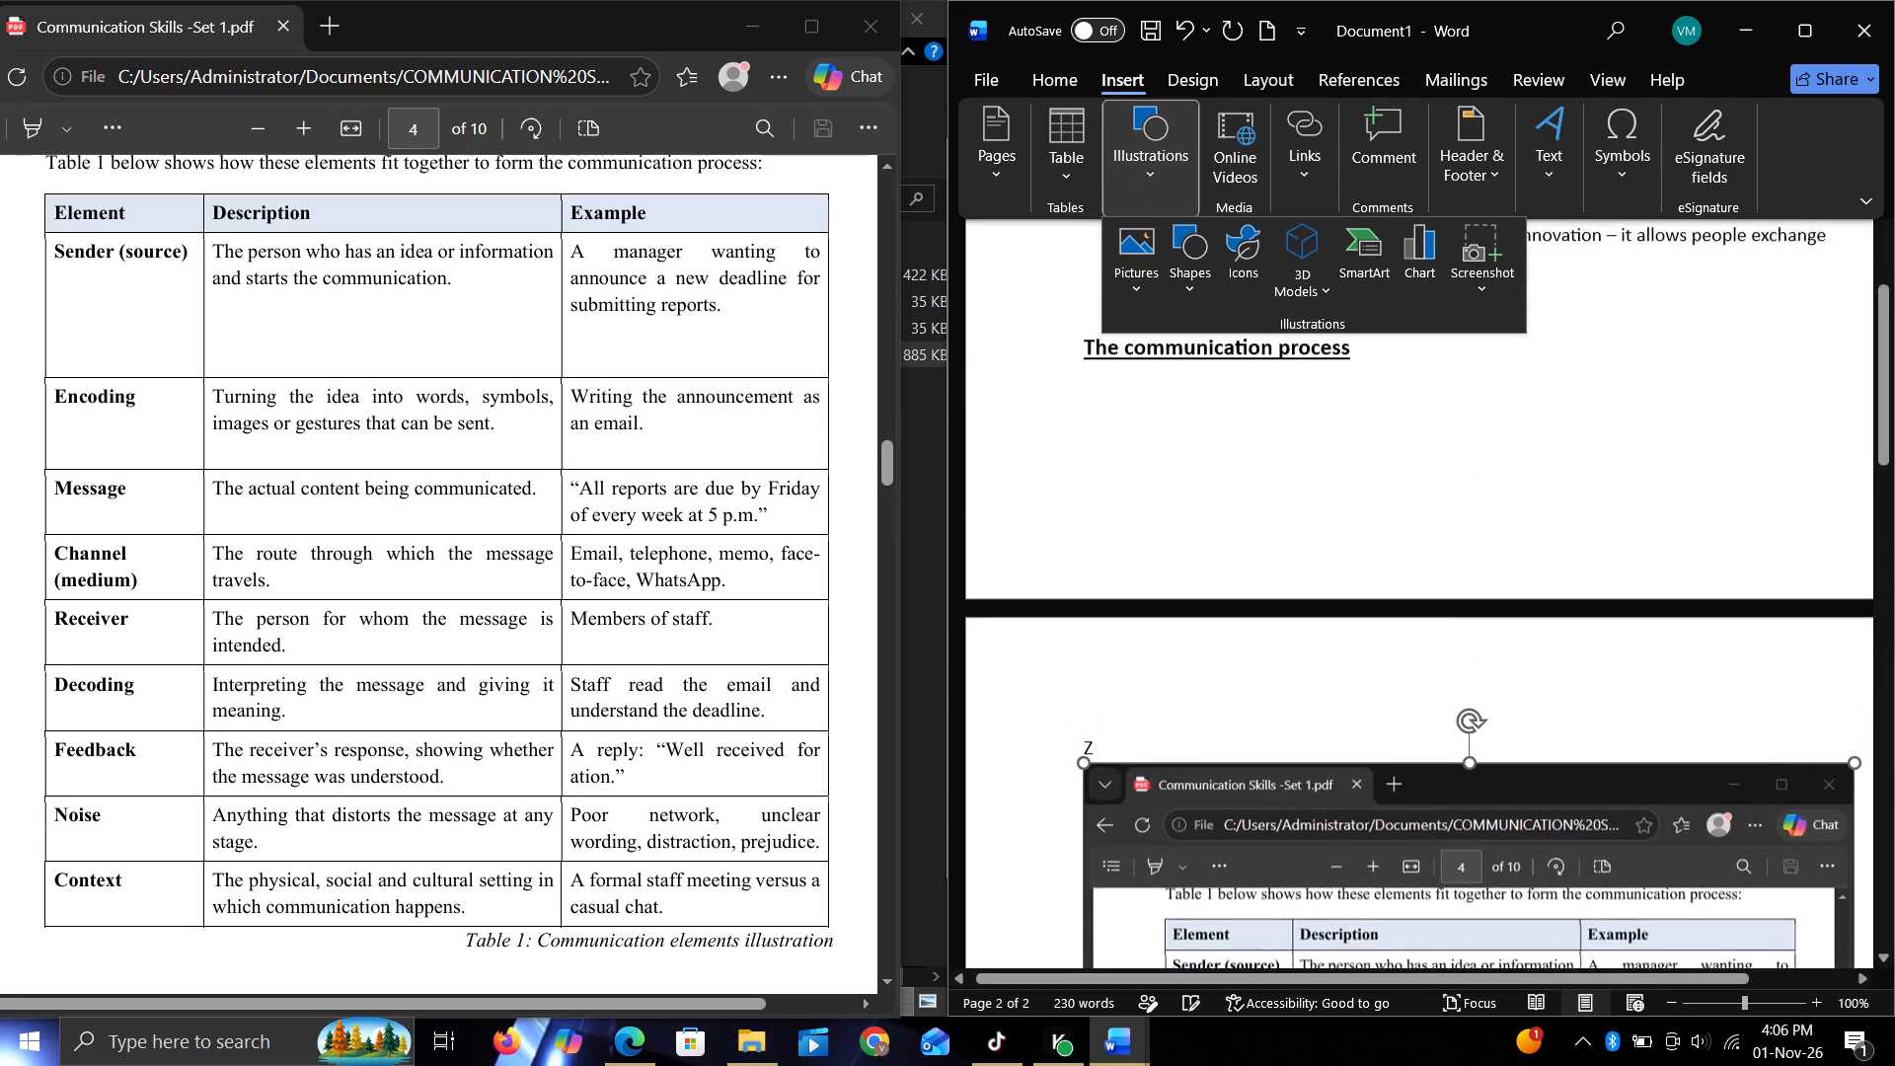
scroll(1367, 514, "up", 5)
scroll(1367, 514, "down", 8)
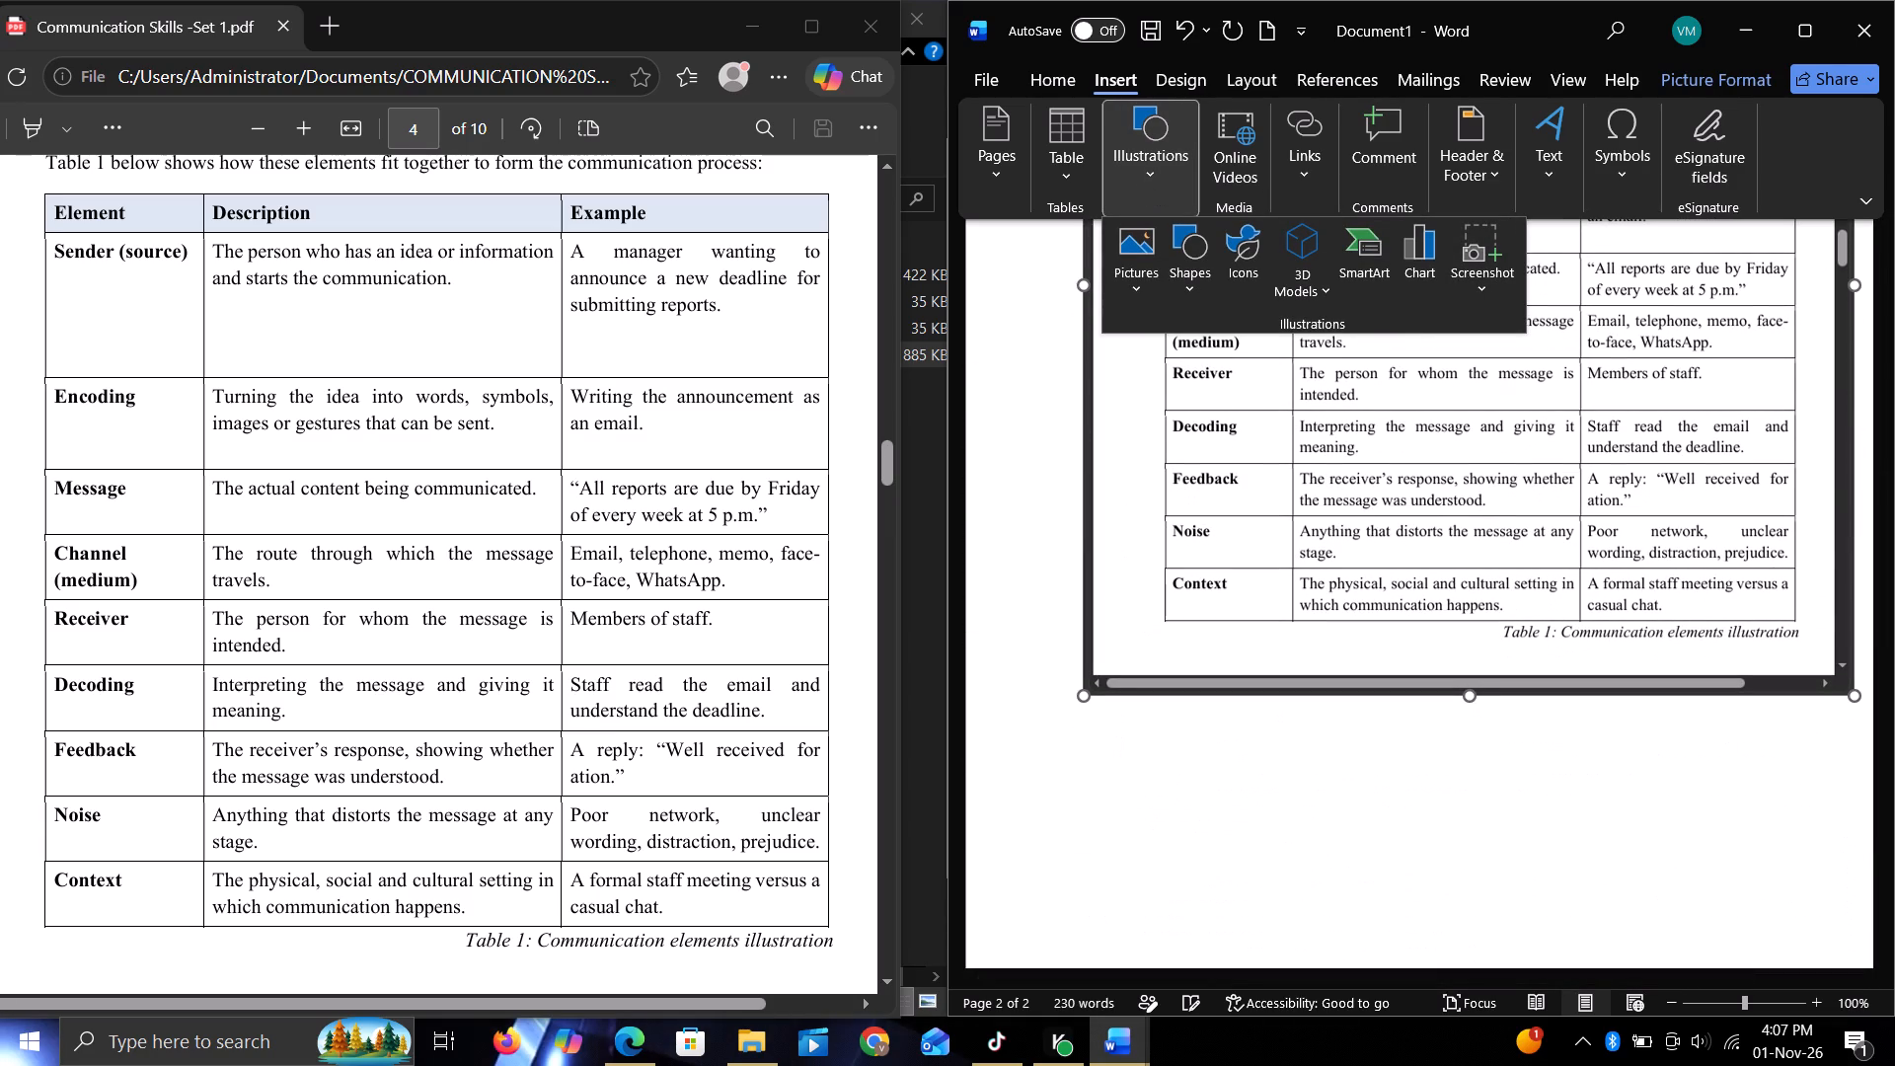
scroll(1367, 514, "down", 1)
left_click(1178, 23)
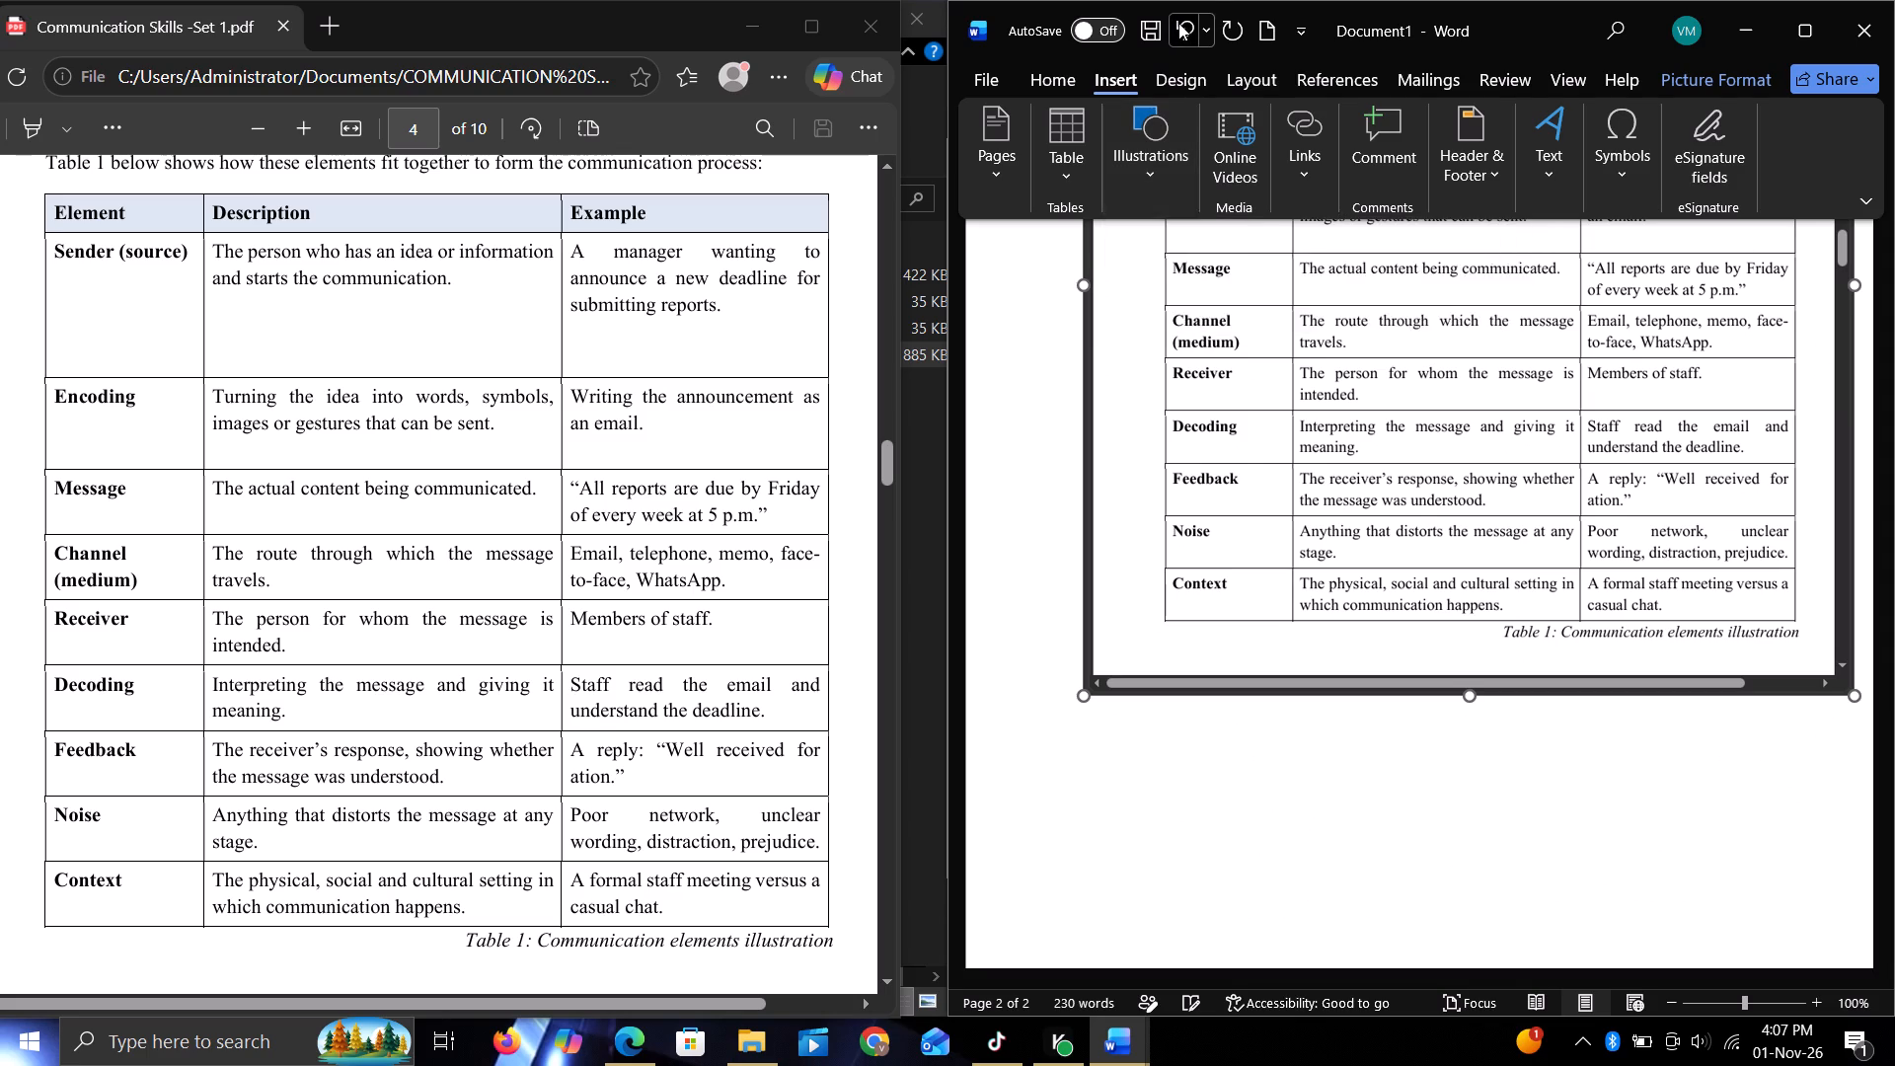
Delete the stray letter Z beside the communication process diagram screenshot.
scroll(1331, 262, "down", 5)
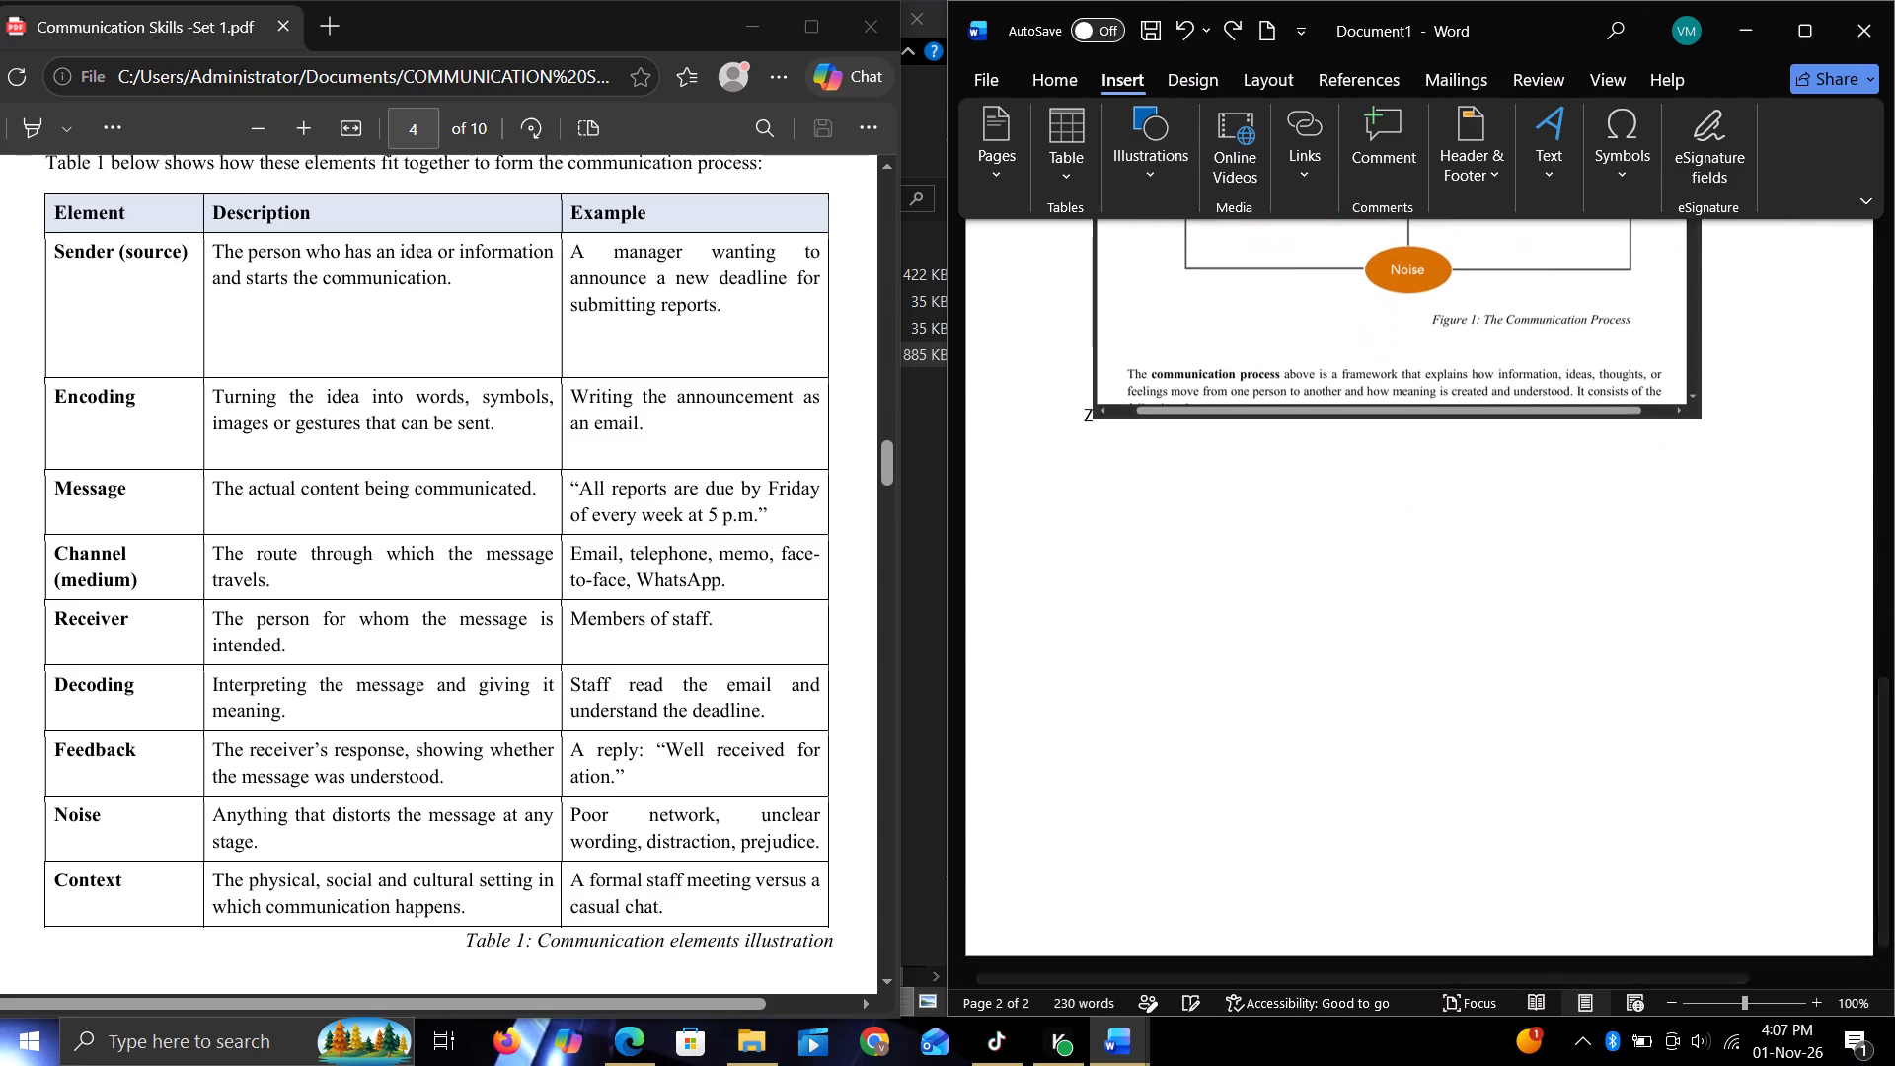
left_click(1179, 570)
left_click(1179, 570)
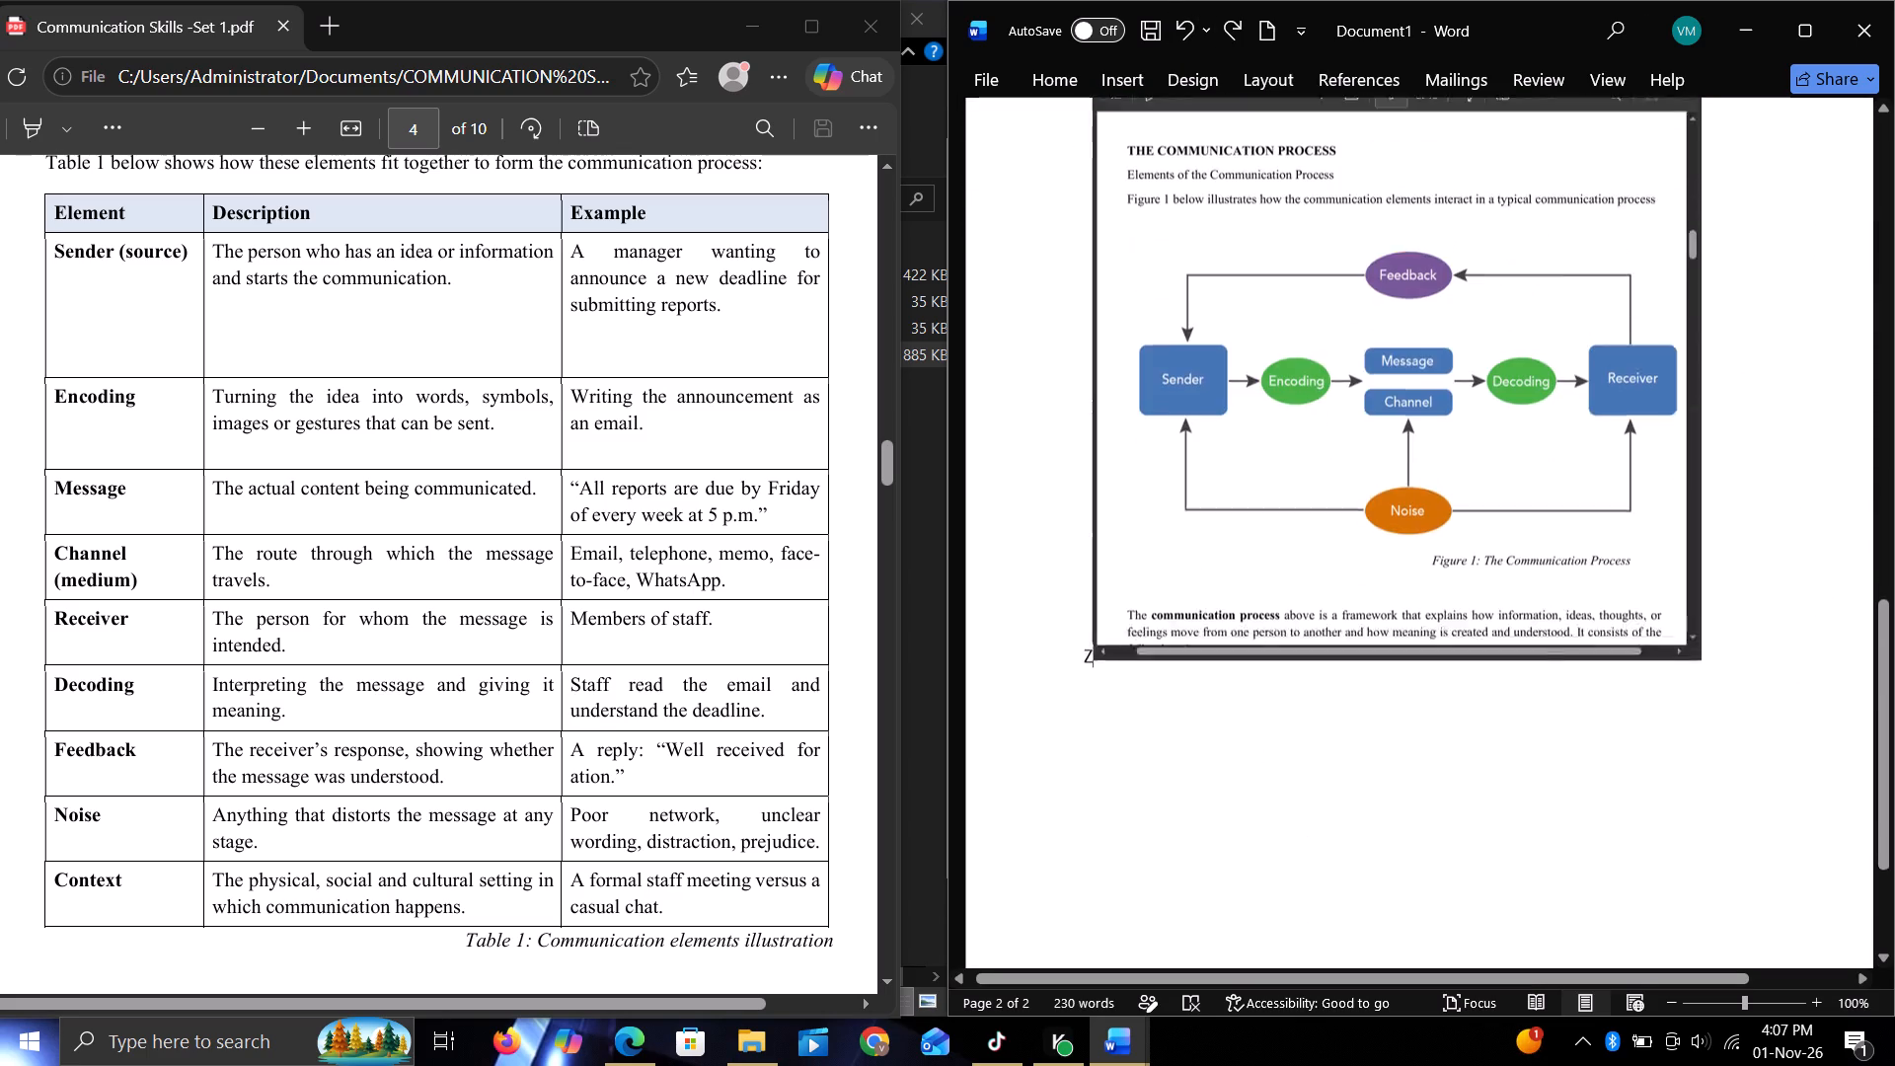
left_click(1057, 531)
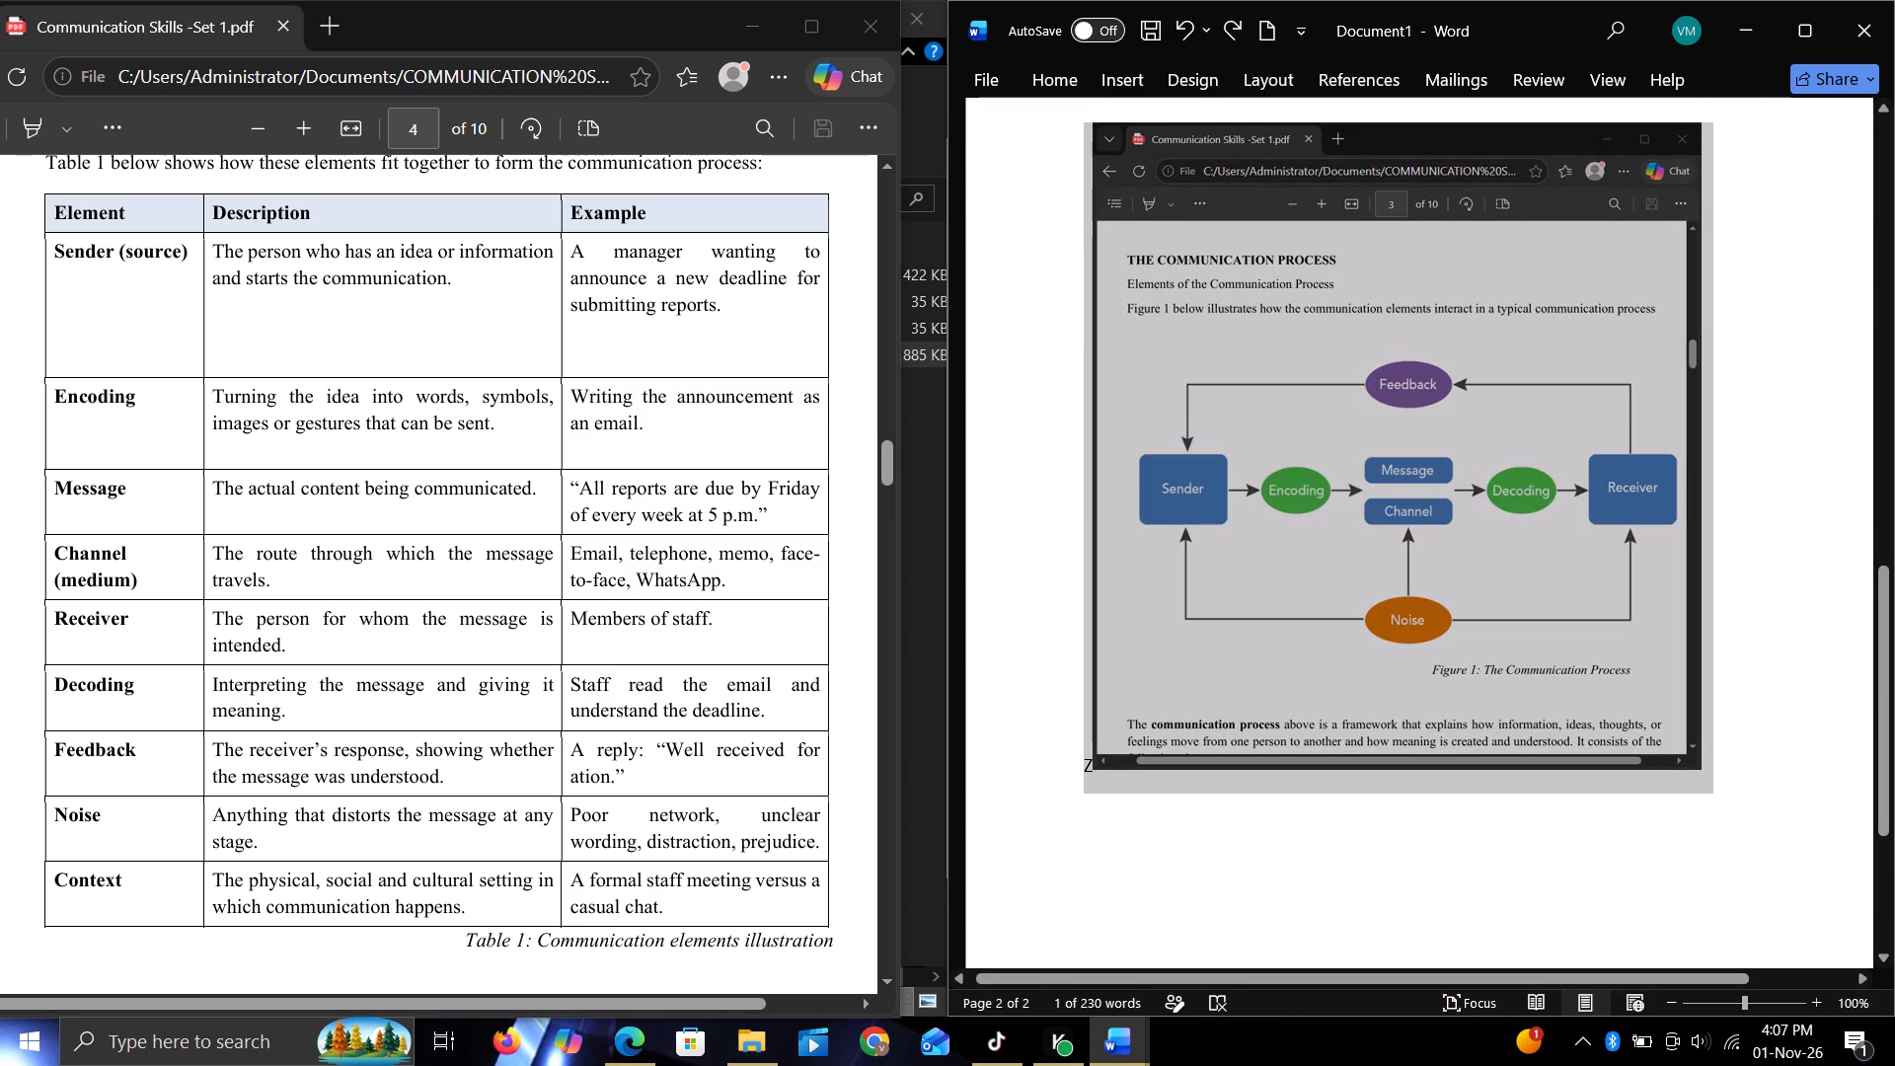
left_click(1171, 900)
scroll(1171, 900, "down", 1)
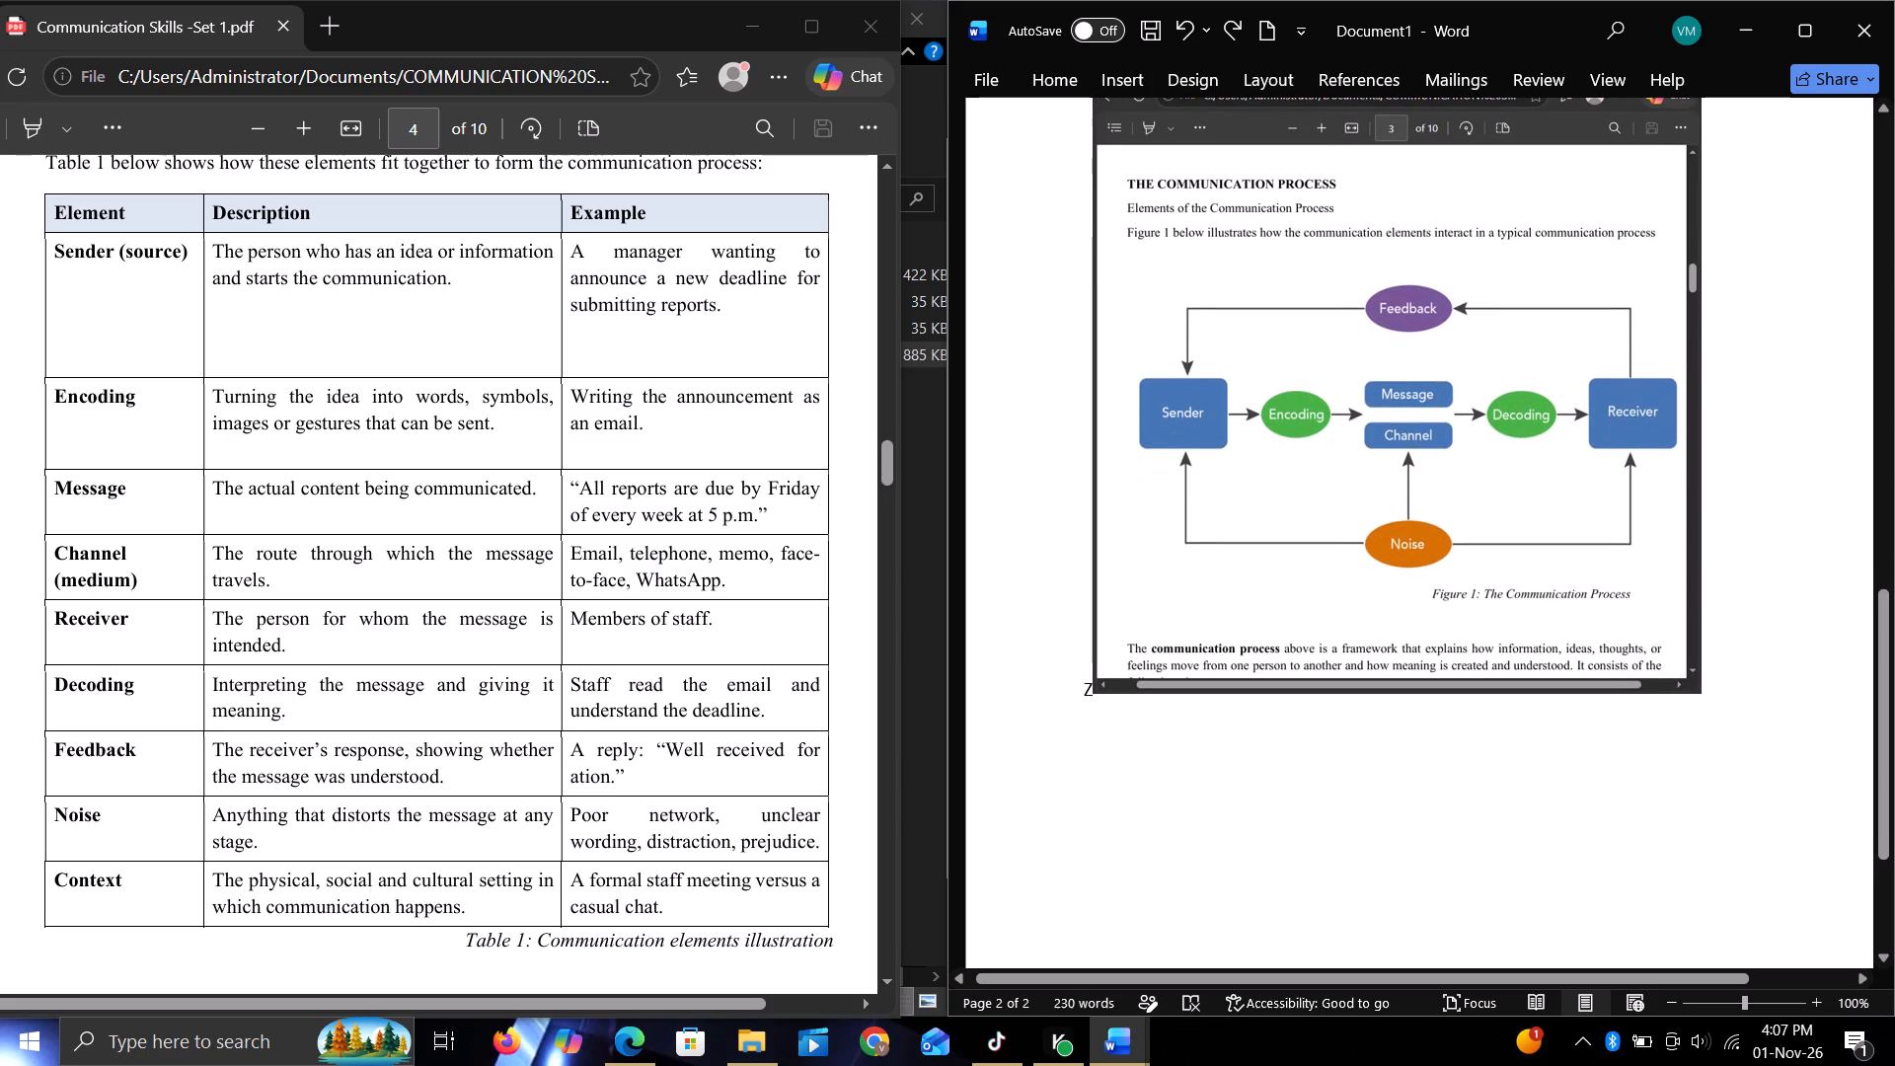
key("BackSpace")
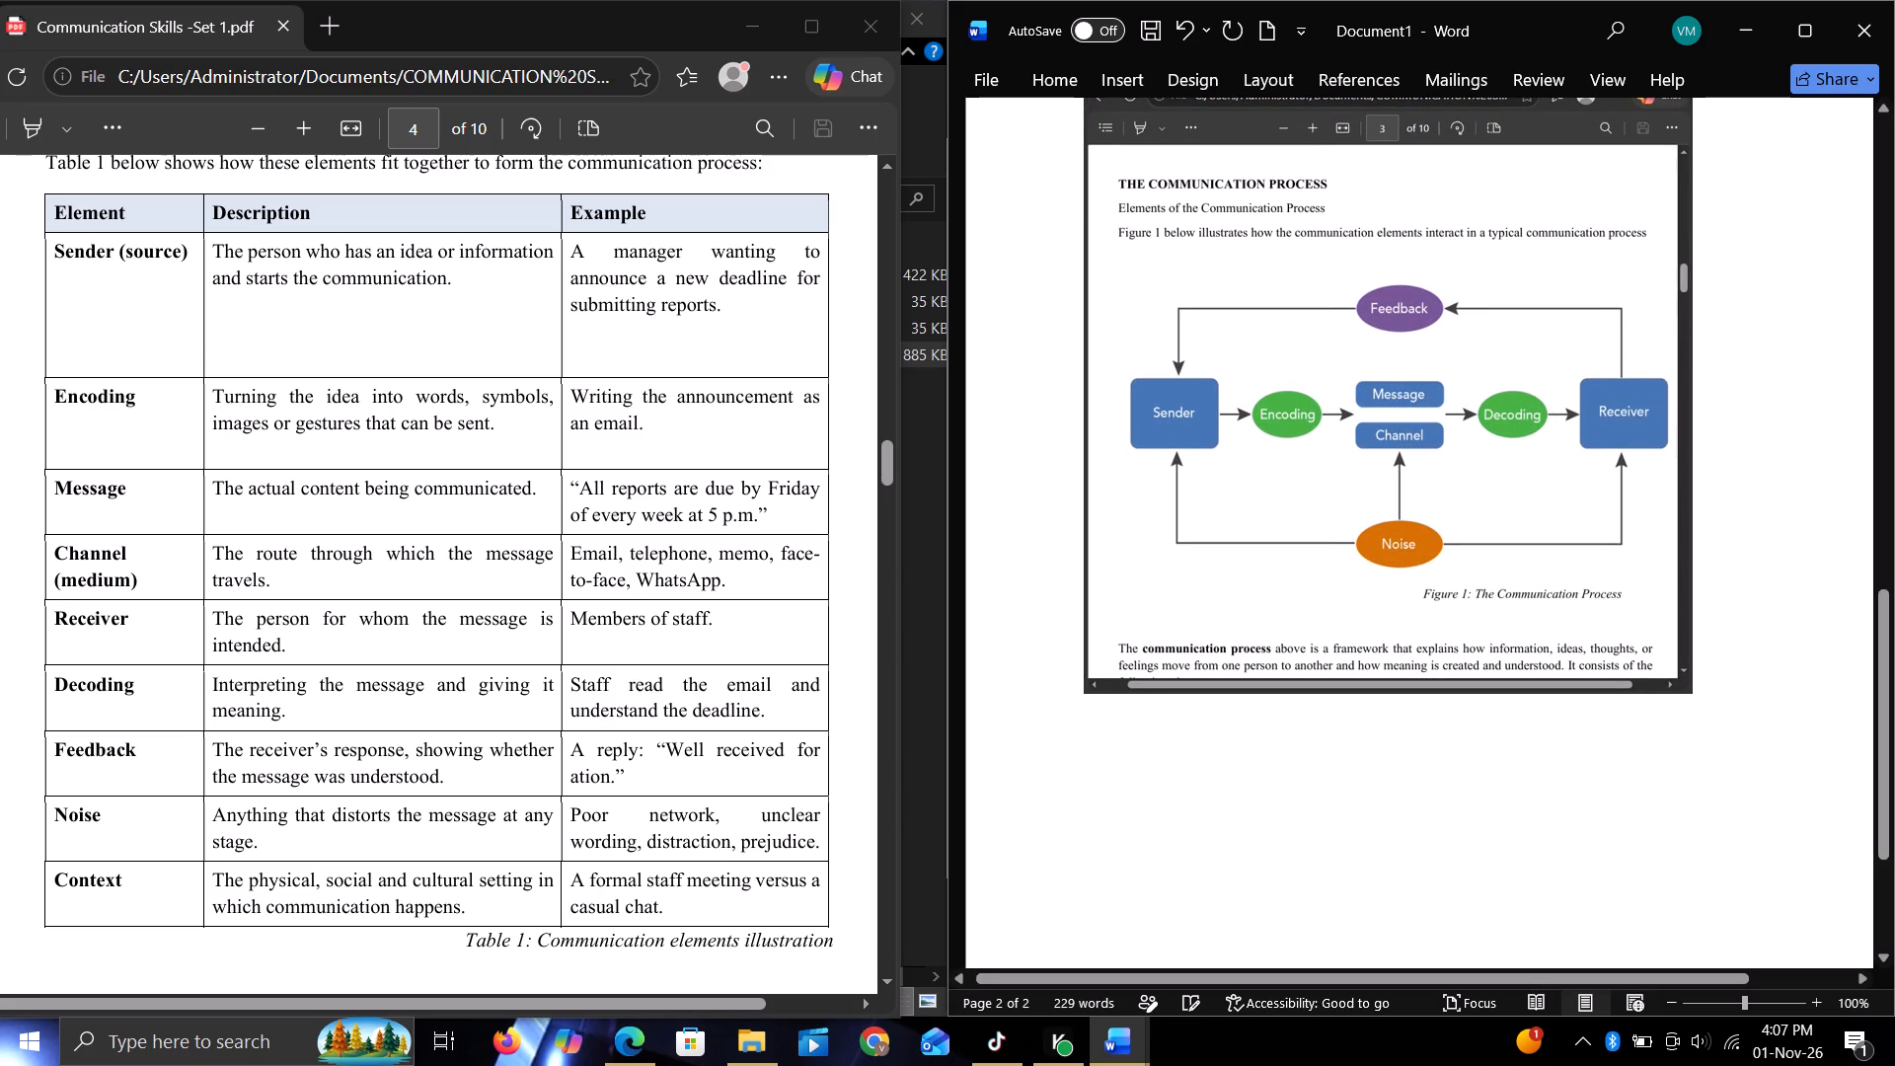
Add two new lines after the diagram screenshot and insert a screenshot of the PDF window with the elements table there.
left_click(1724, 700)
key("Return")
key("Return")
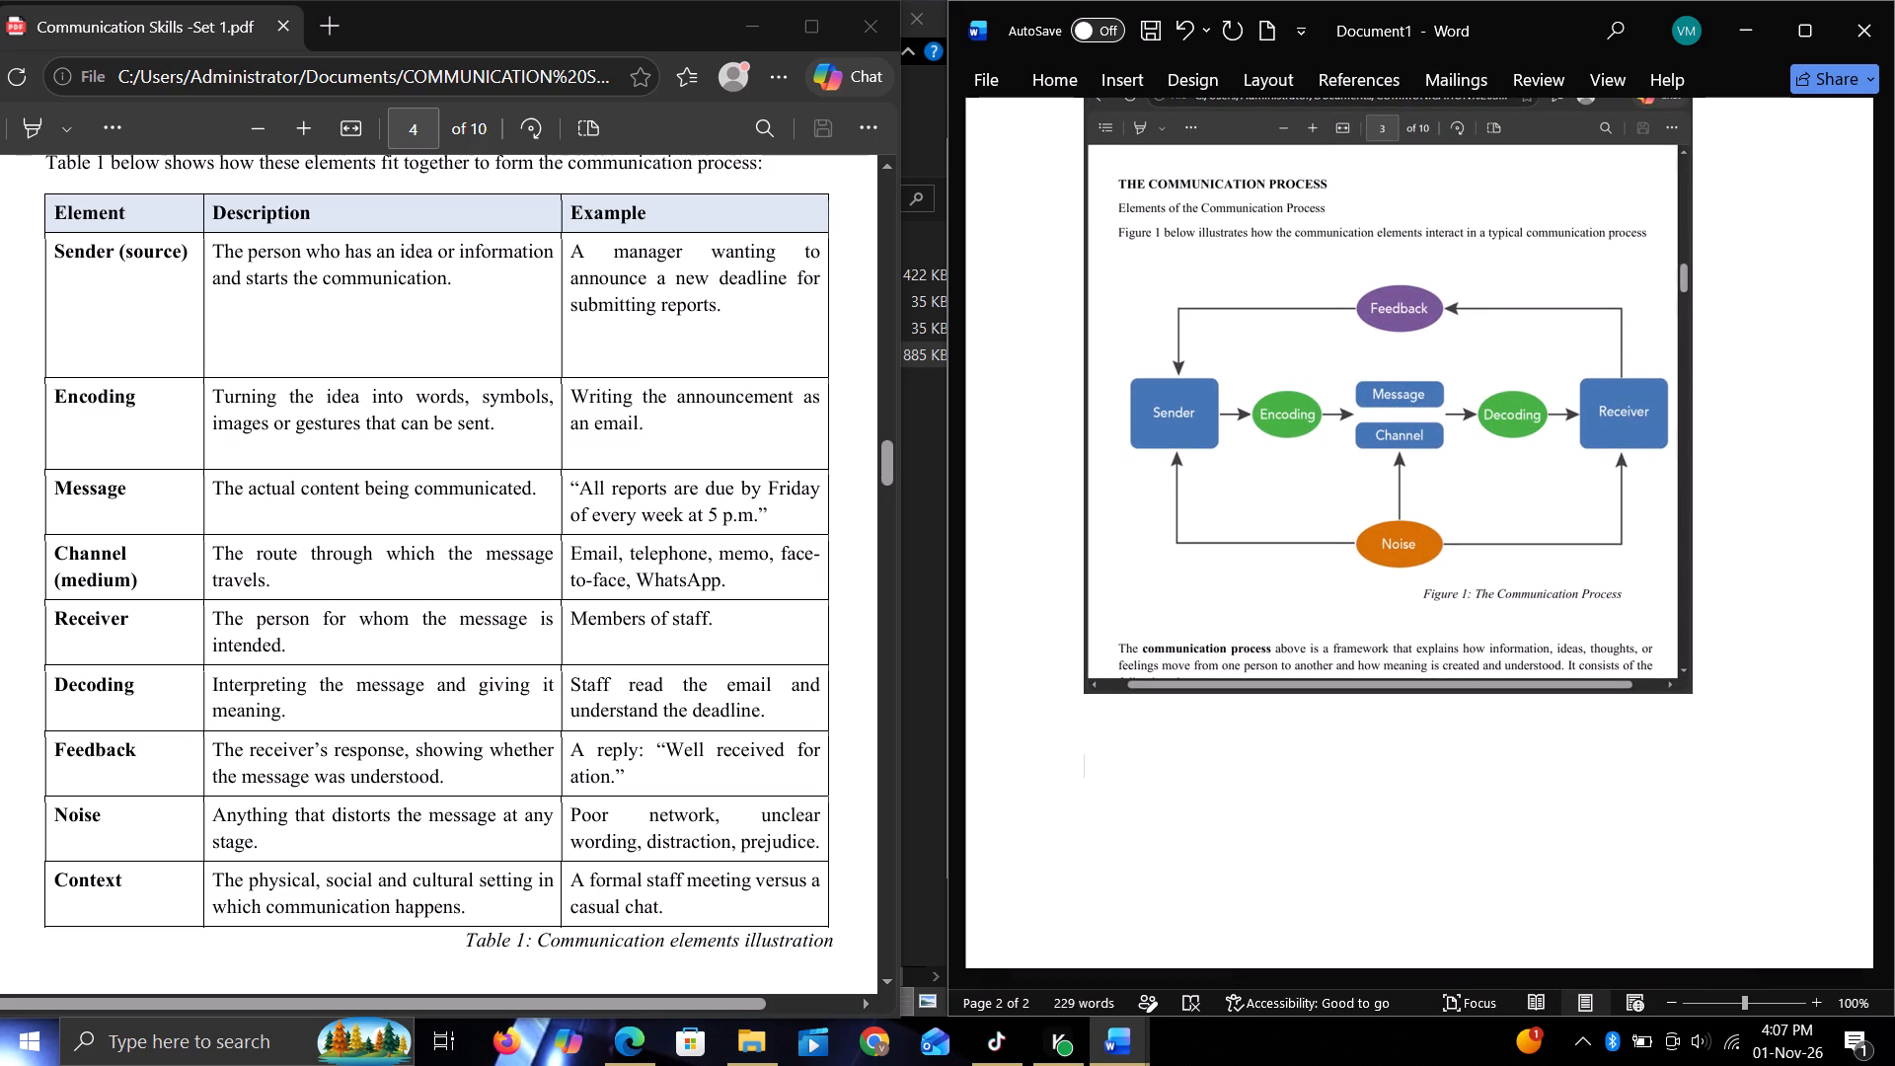
left_click(1135, 88)
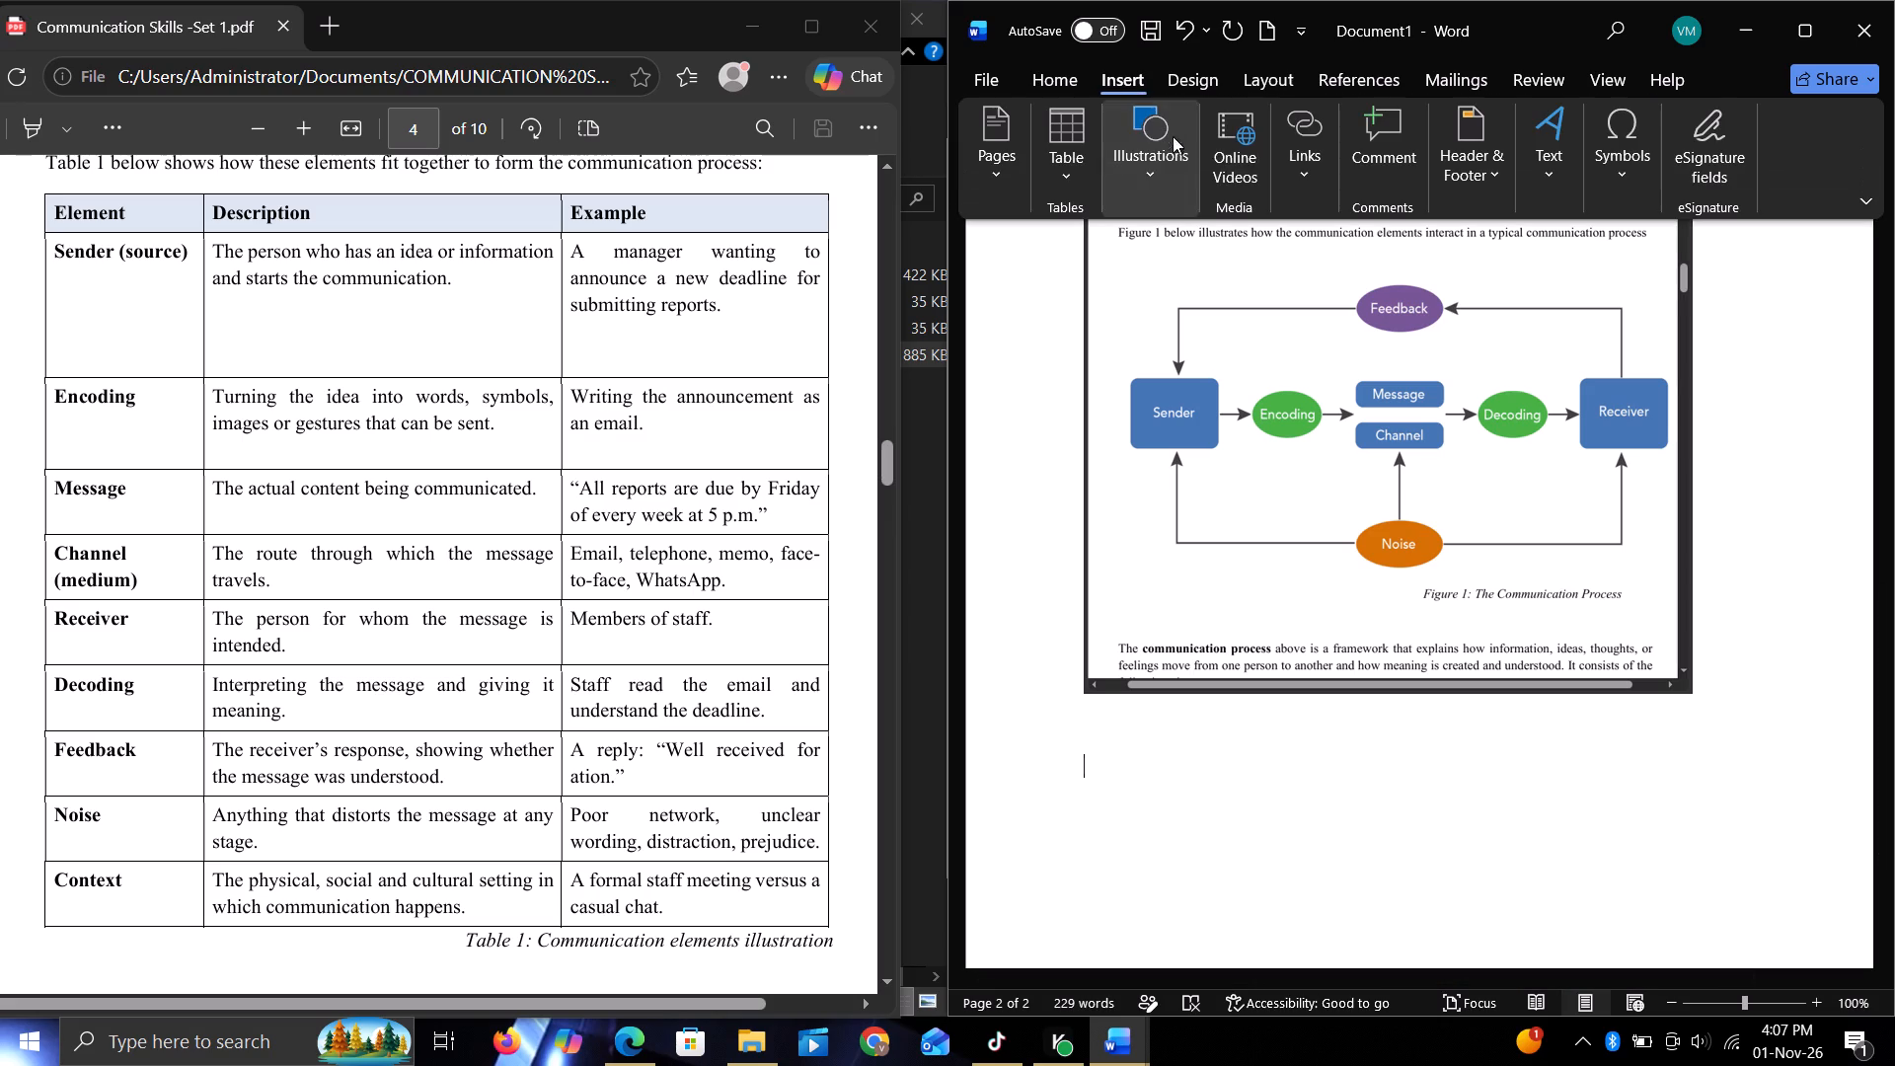
left_click(1159, 188)
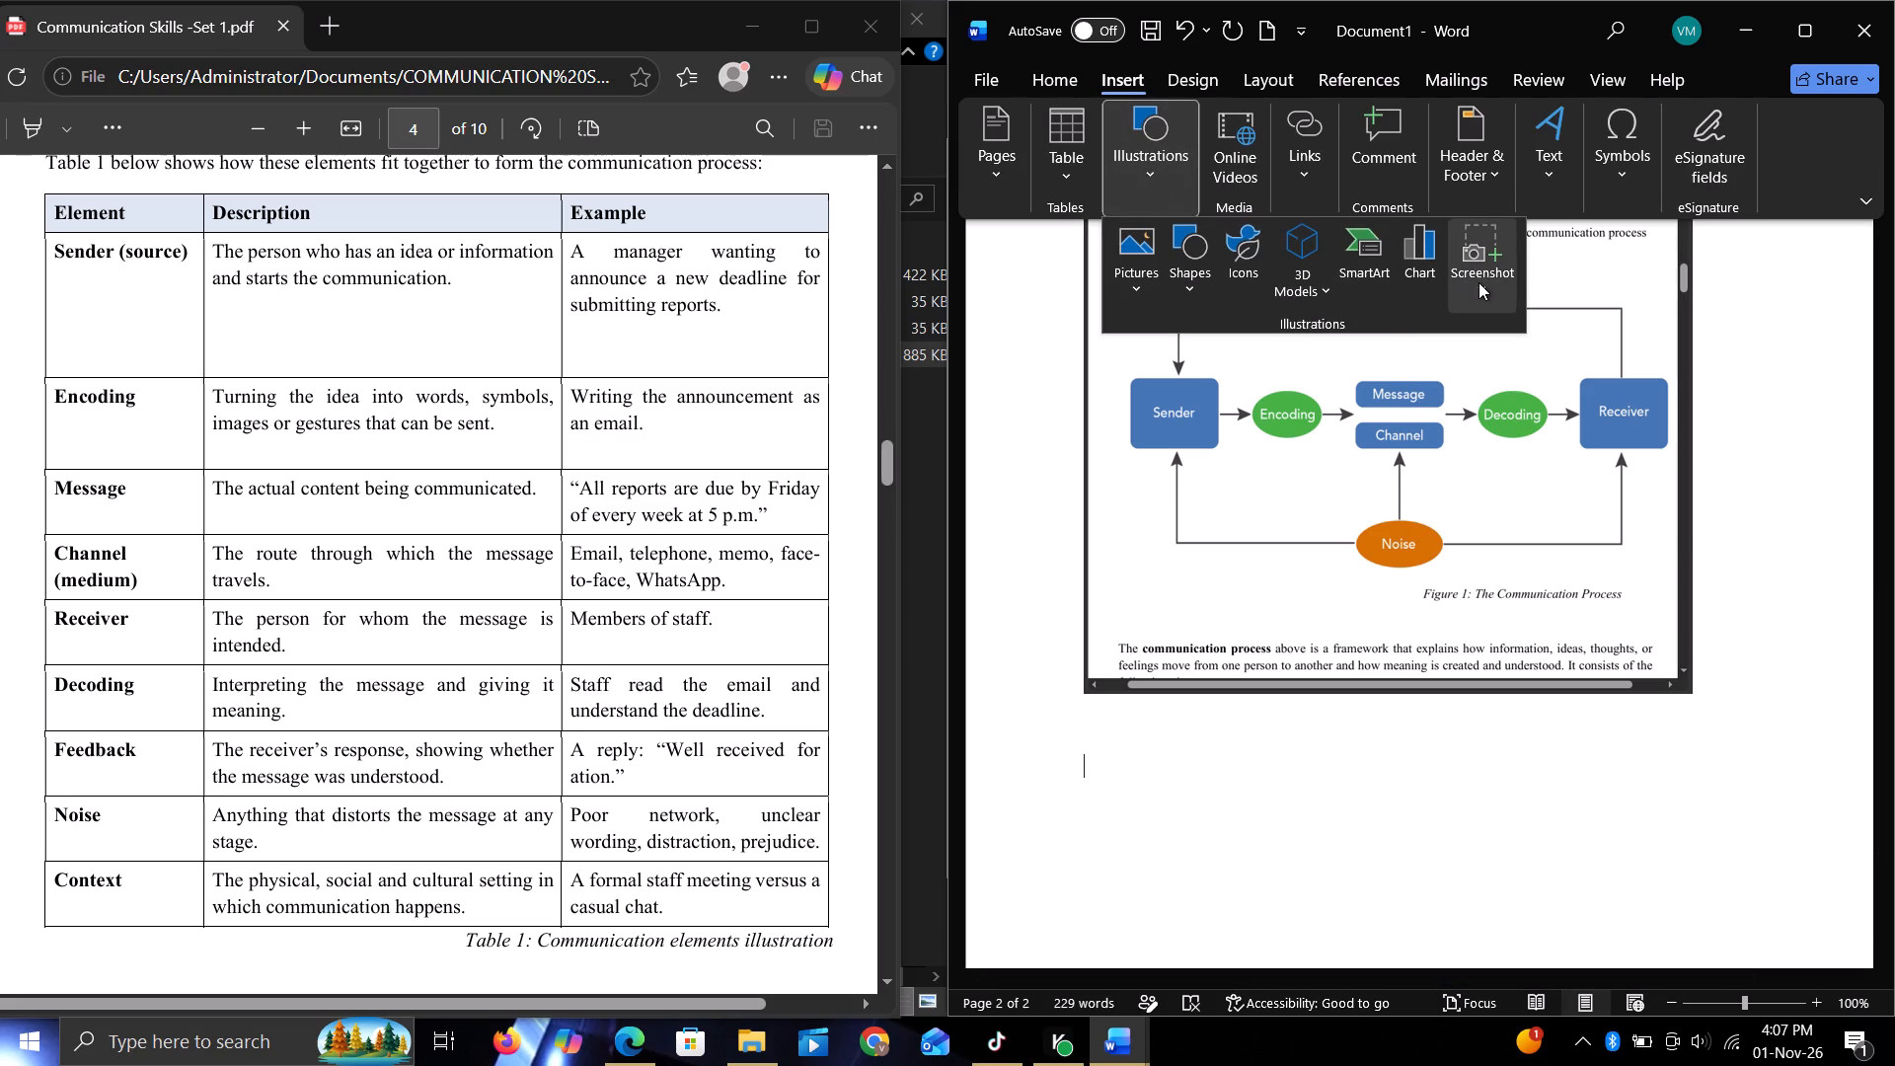
left_click(1478, 282)
left_click(1505, 448)
scroll(1413, 618, "down", 1)
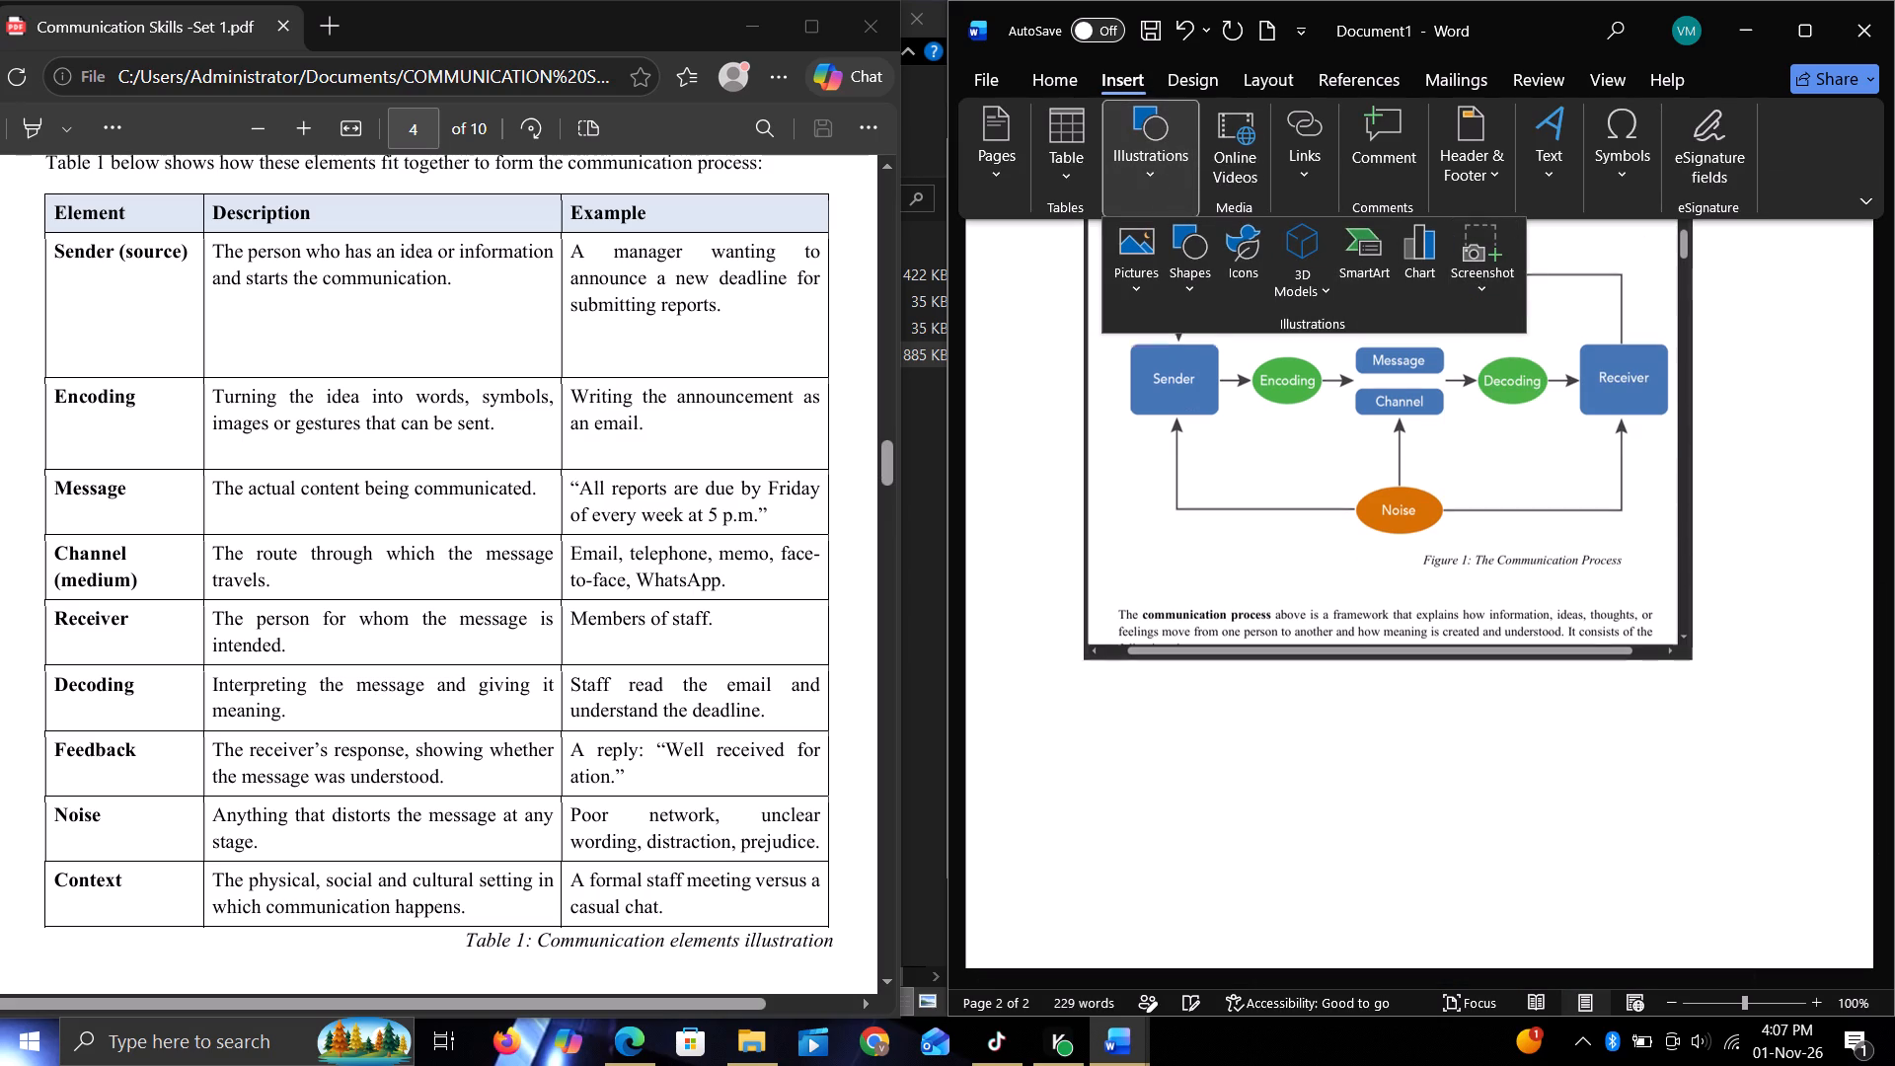
scroll(1413, 618, "down", 7)
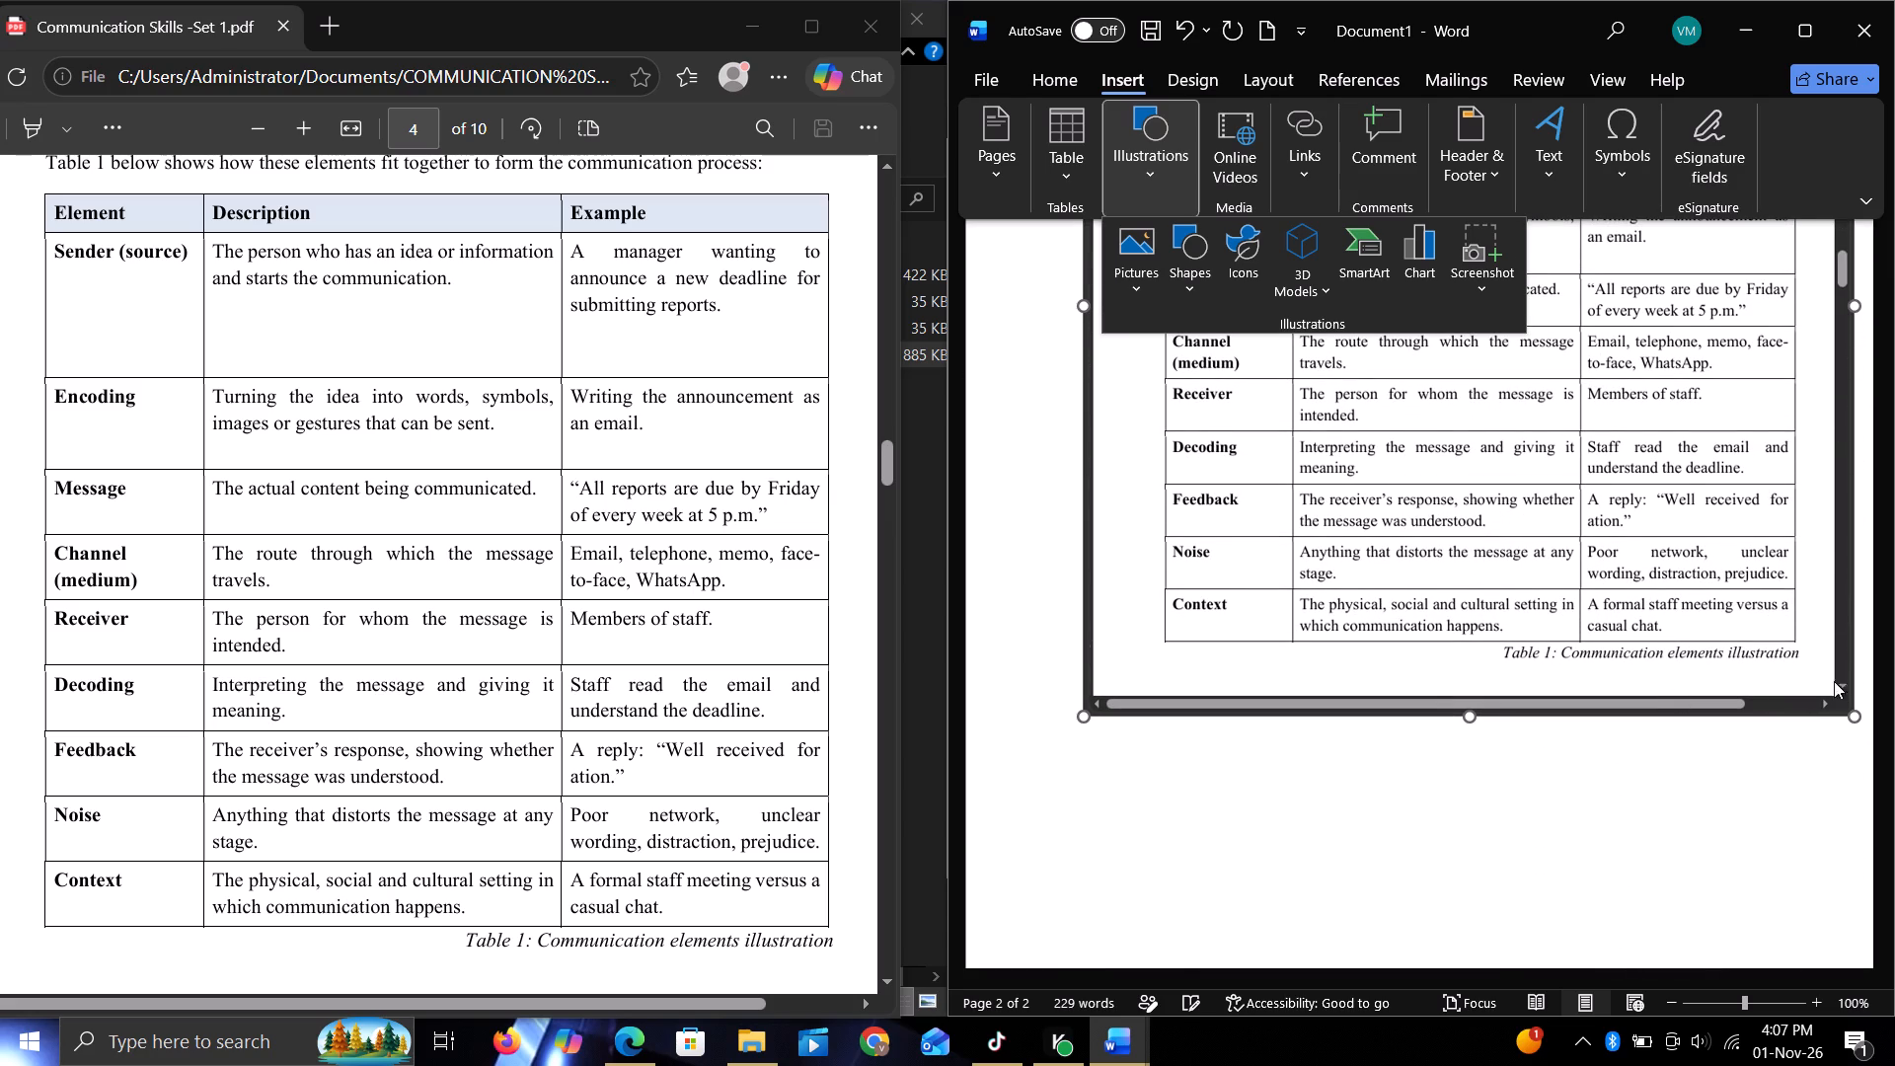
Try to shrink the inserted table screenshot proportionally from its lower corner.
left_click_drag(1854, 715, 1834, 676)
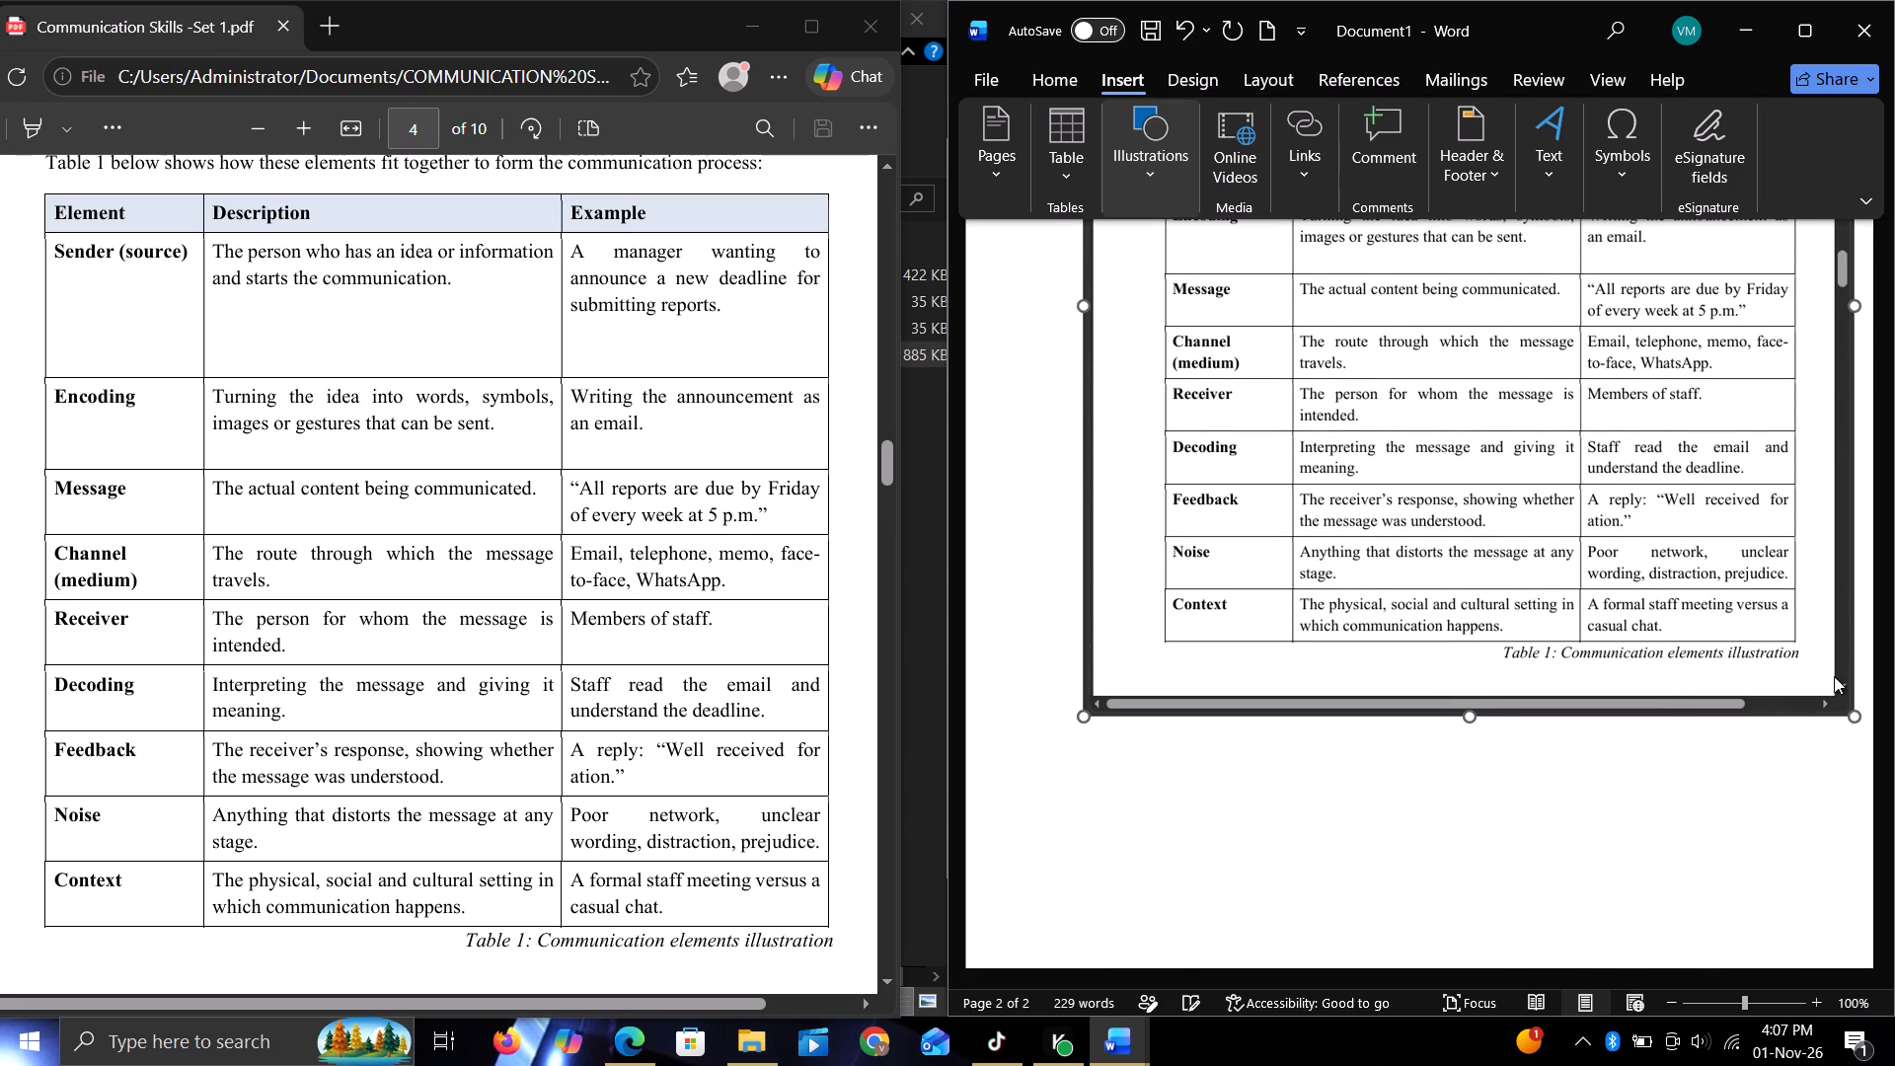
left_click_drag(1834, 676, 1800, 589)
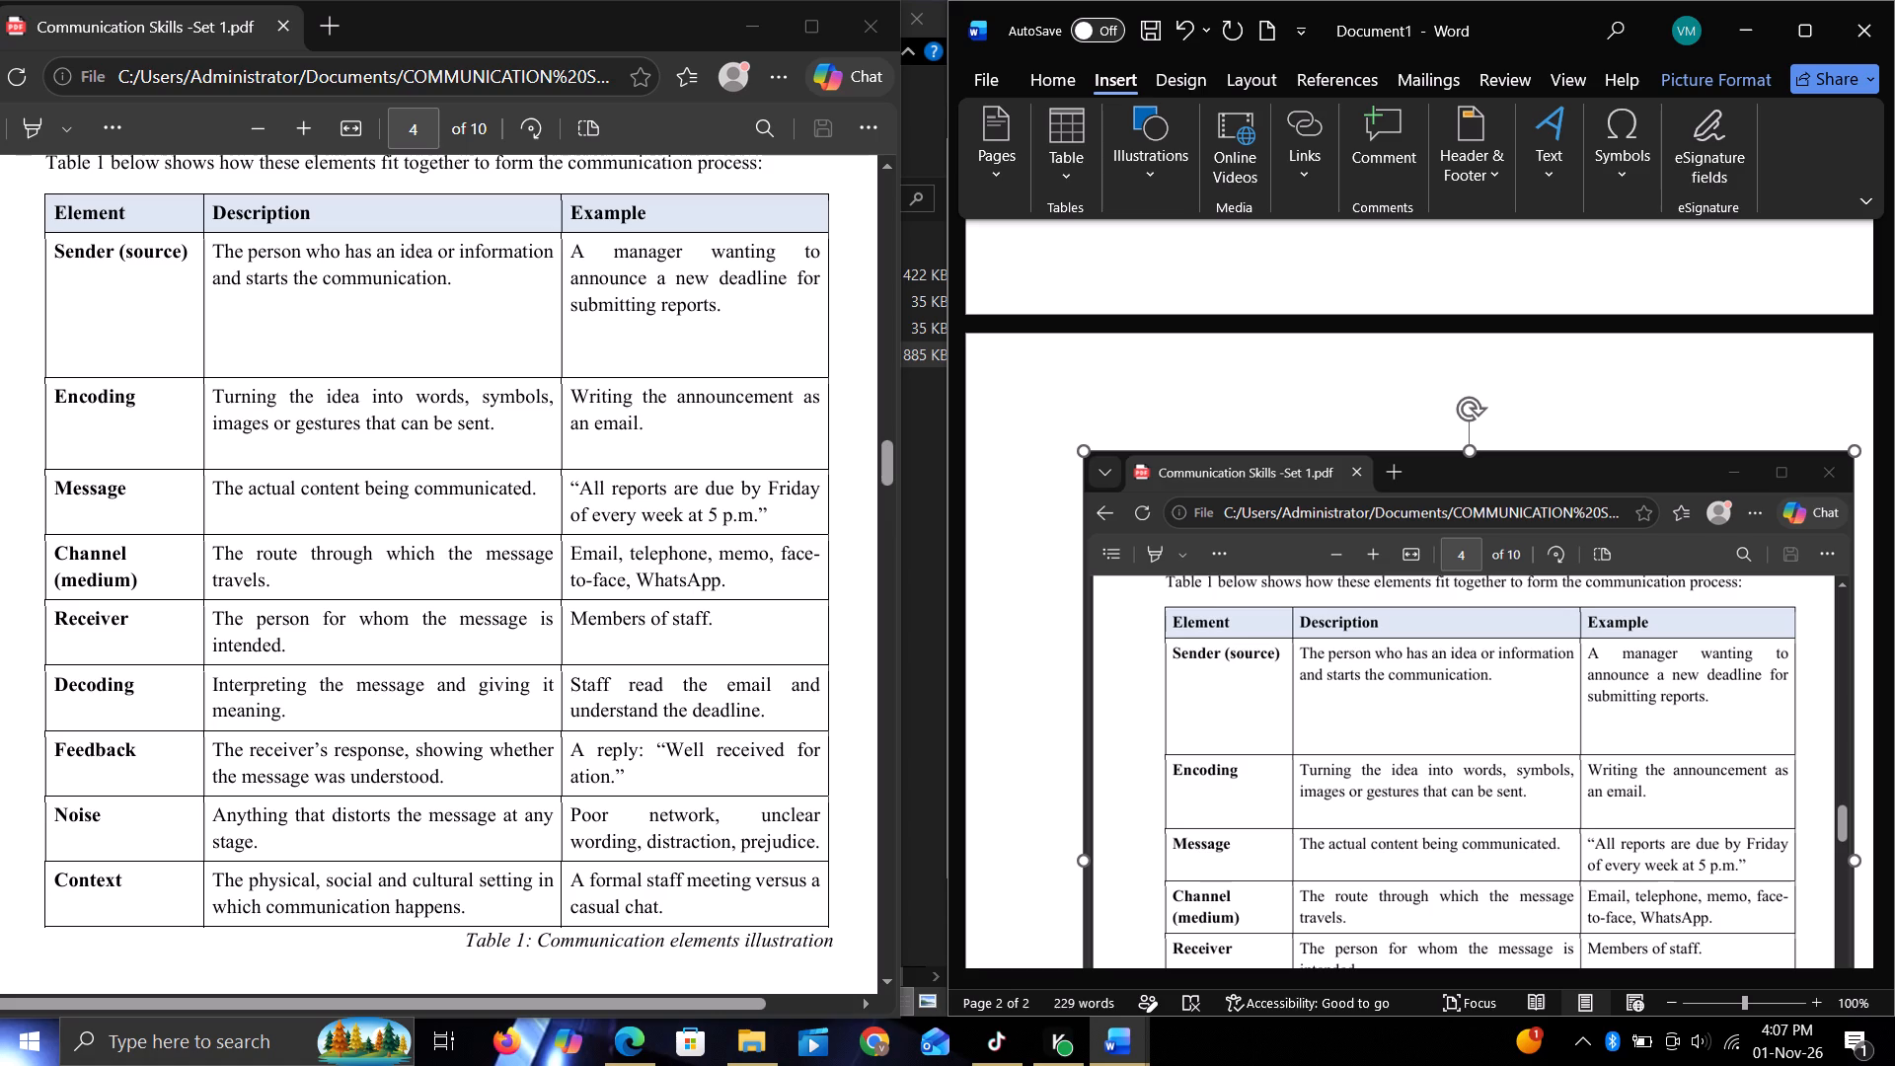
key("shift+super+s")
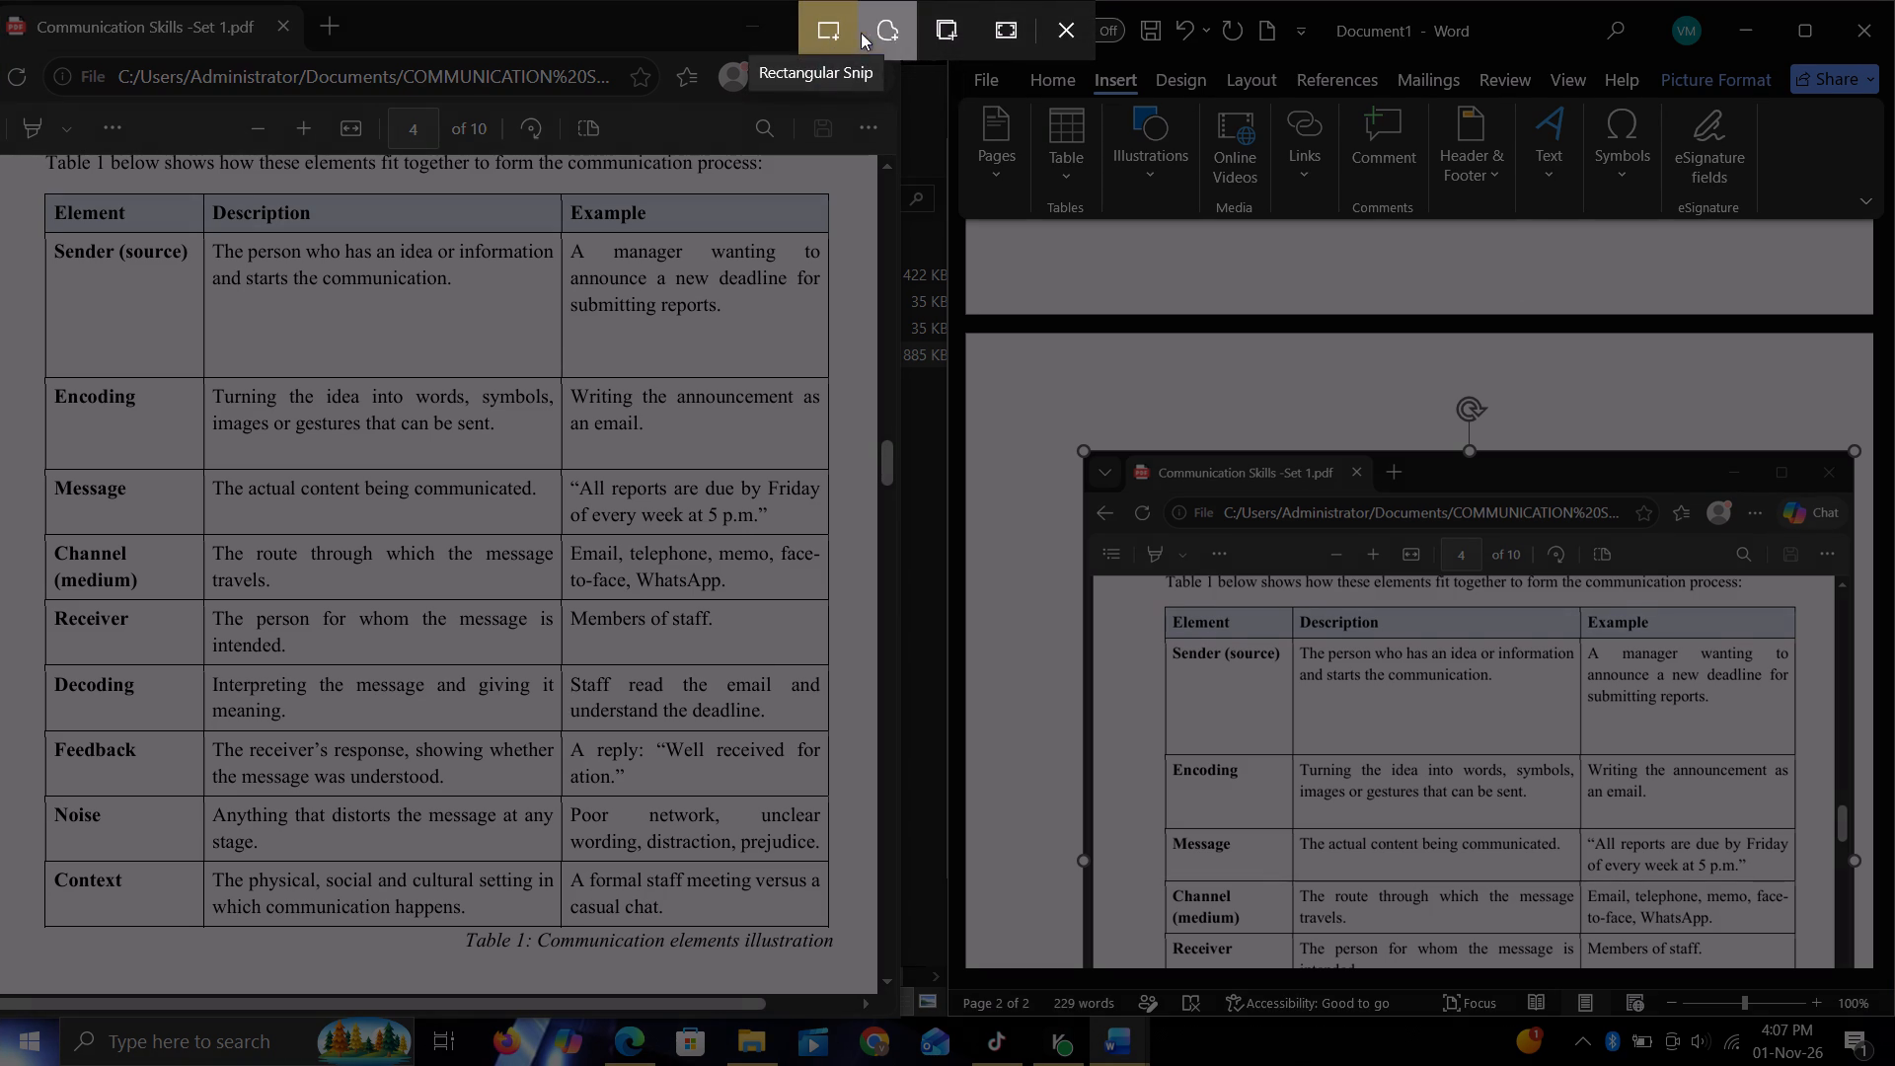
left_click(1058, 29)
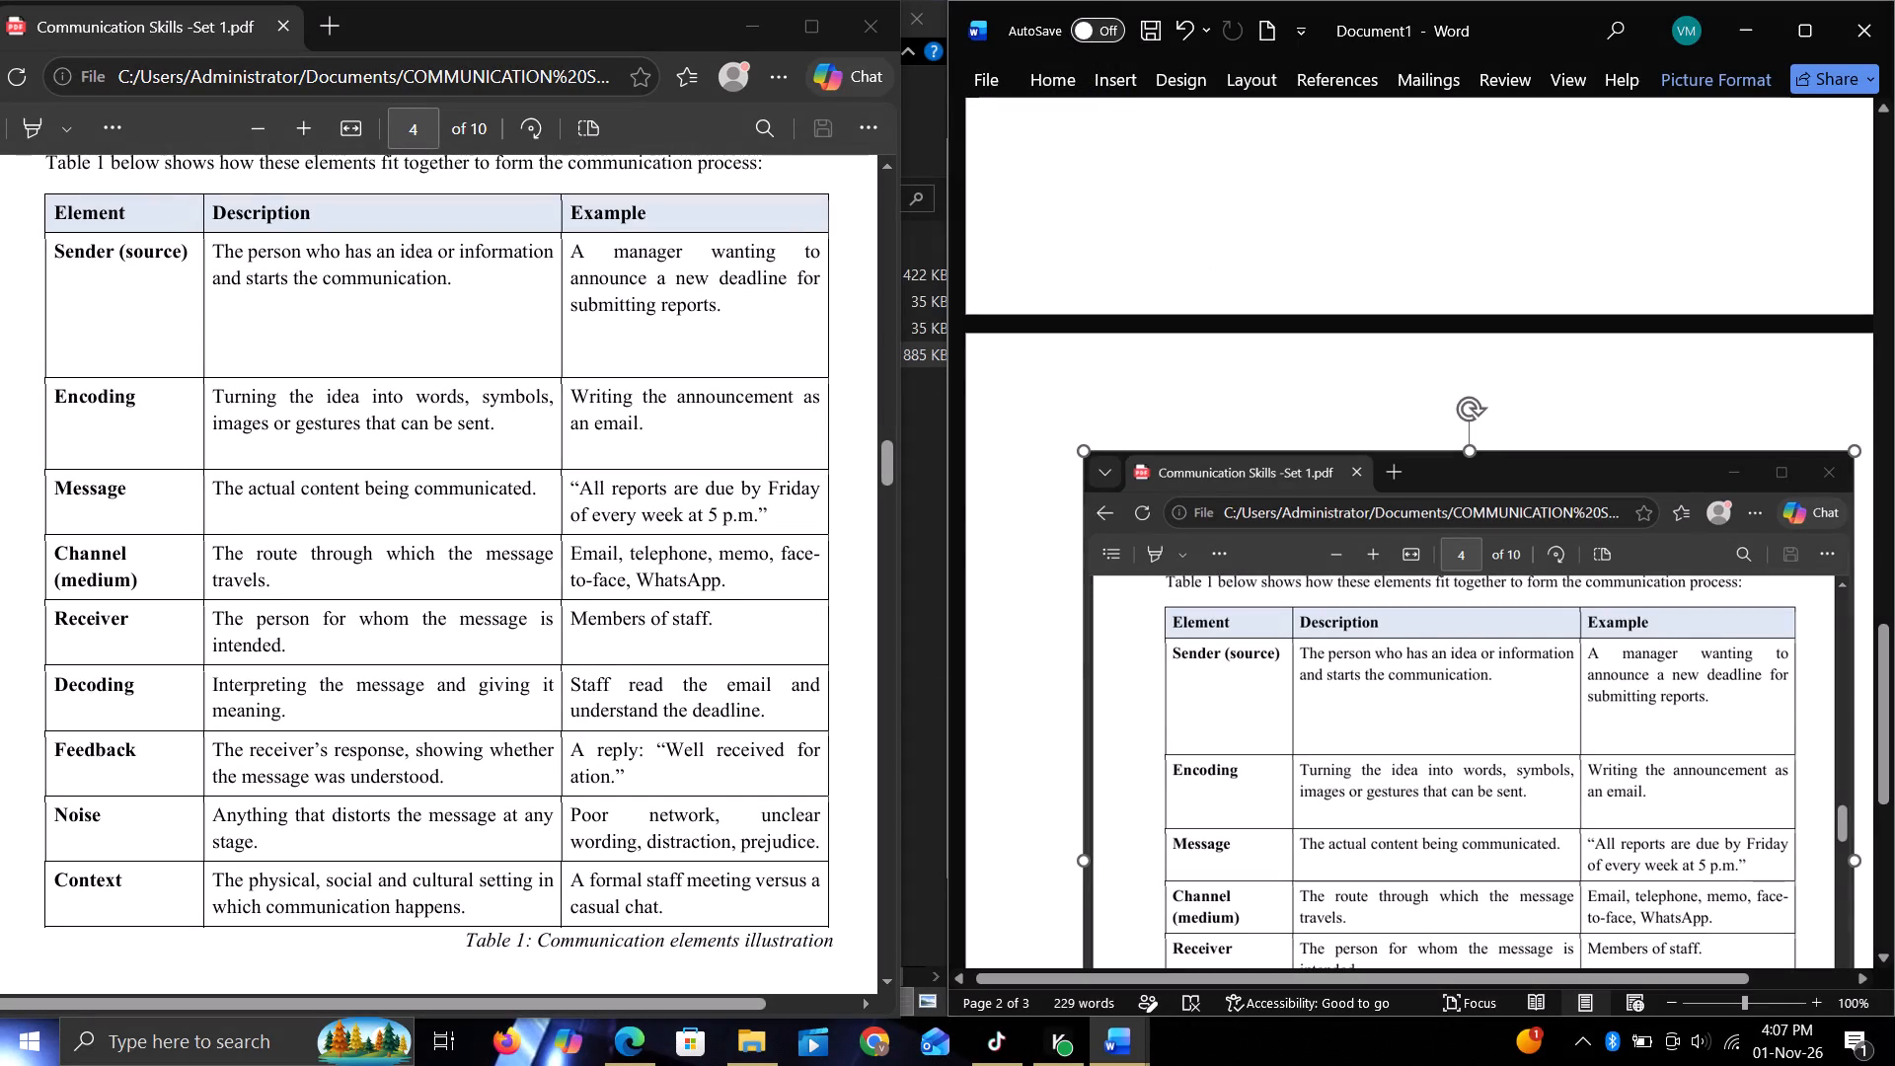
Shrink the communication process diagram screenshot proportionally from its upper corner by about a fifth.
scroll(1169, 294, "up", 7)
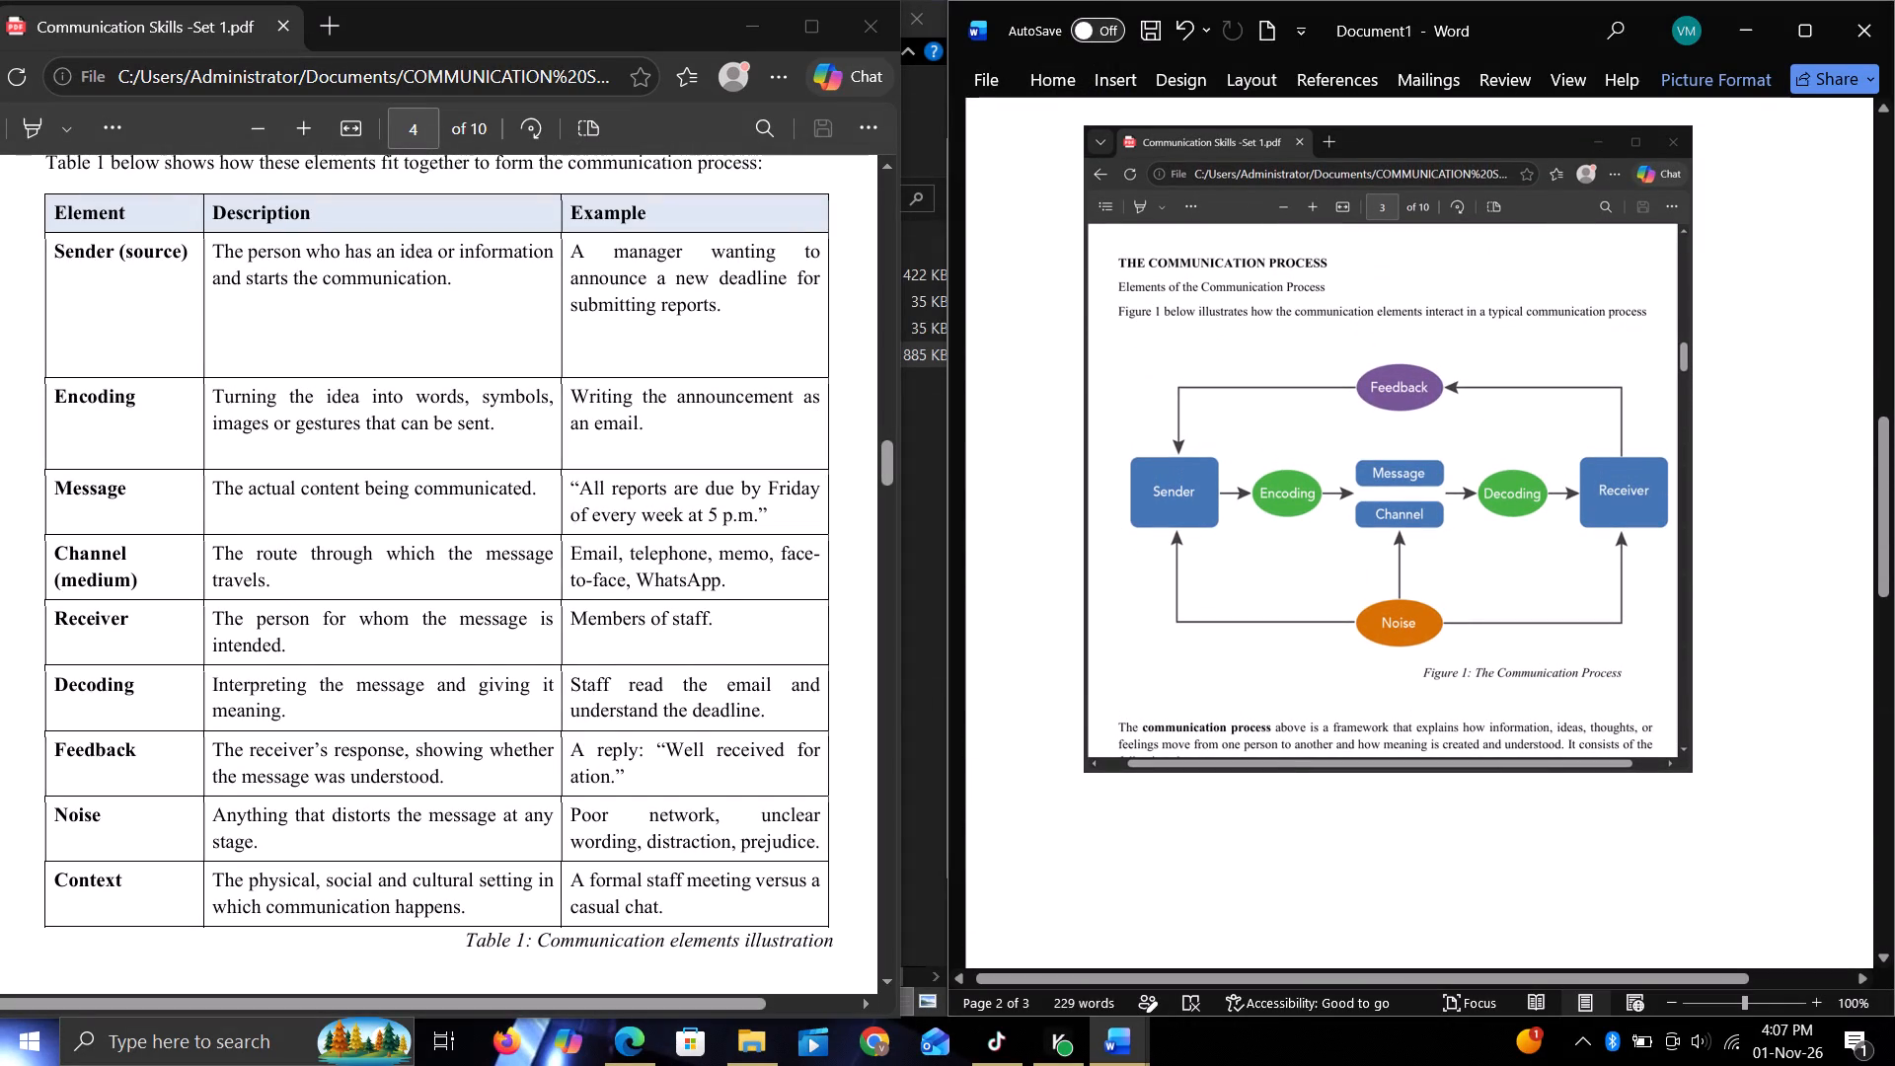
left_click(1087, 119)
left_click(1110, 163)
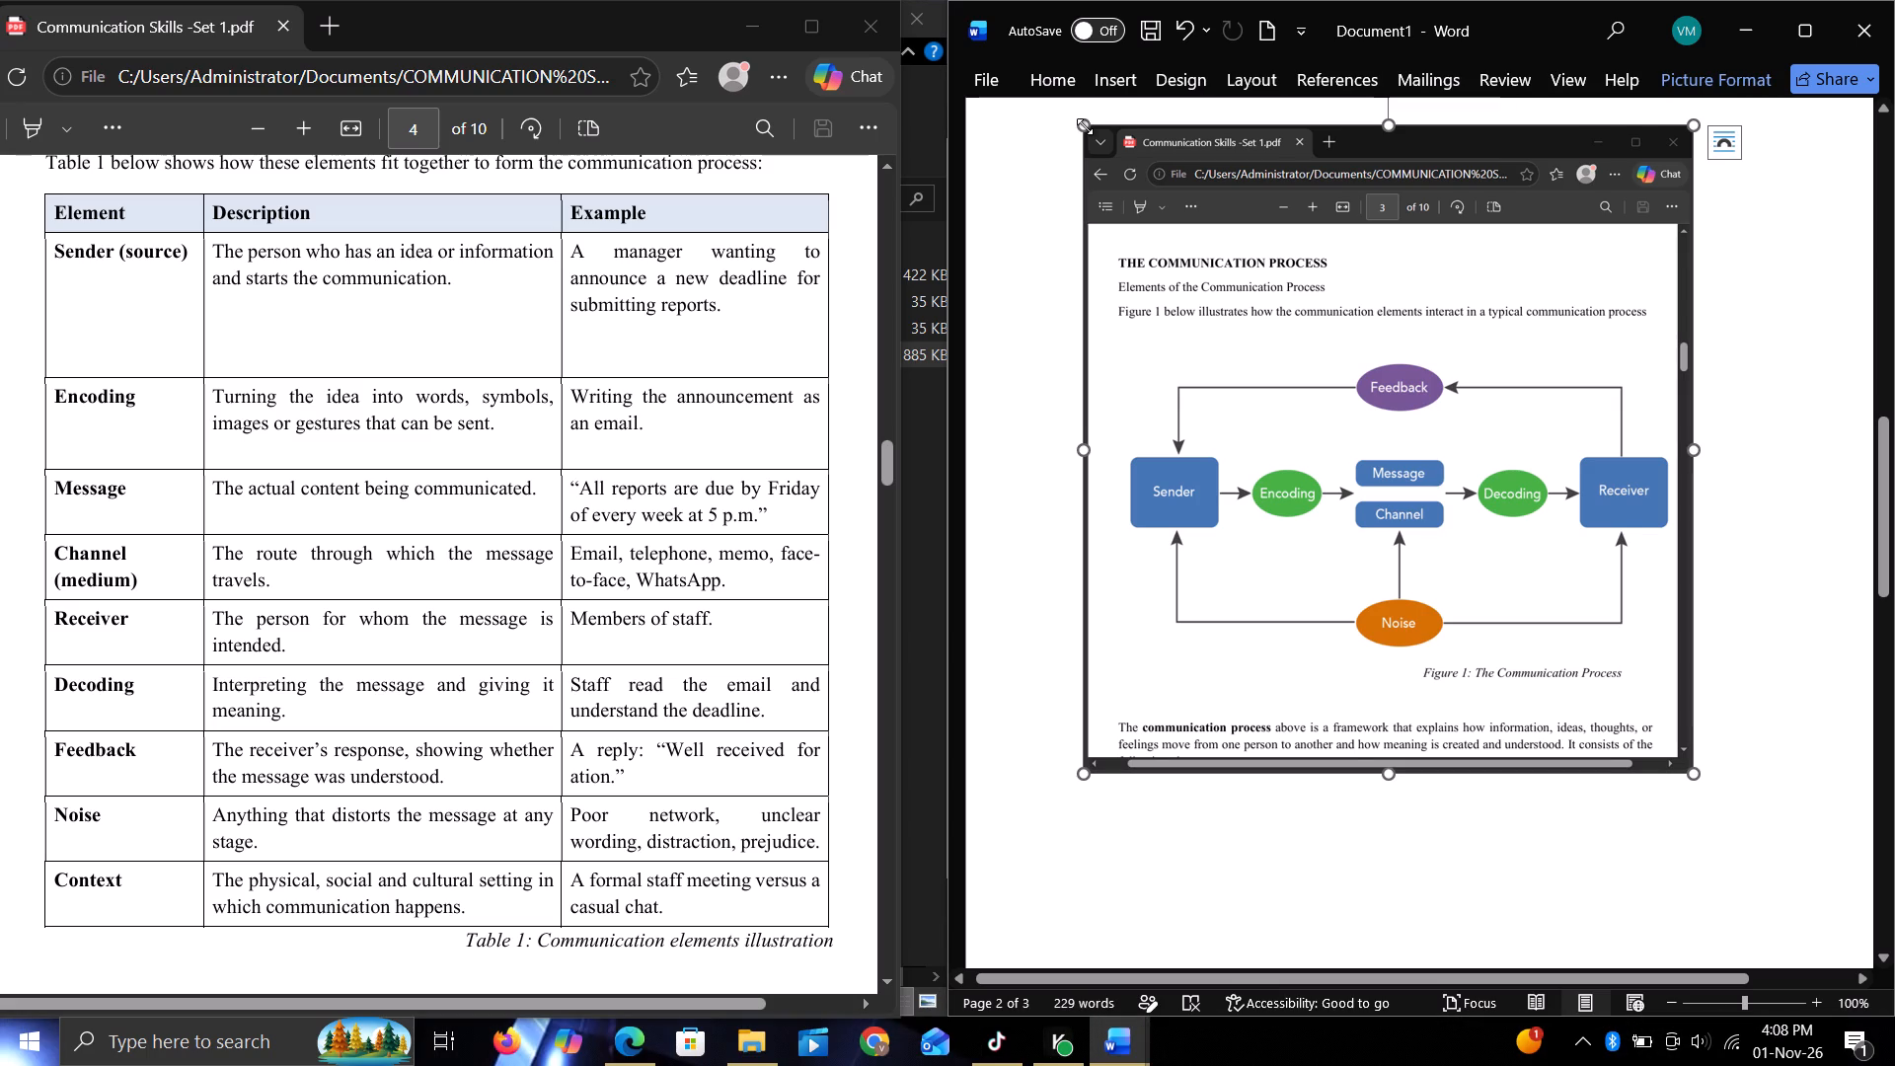
left_click_drag(1085, 126, 1181, 299)
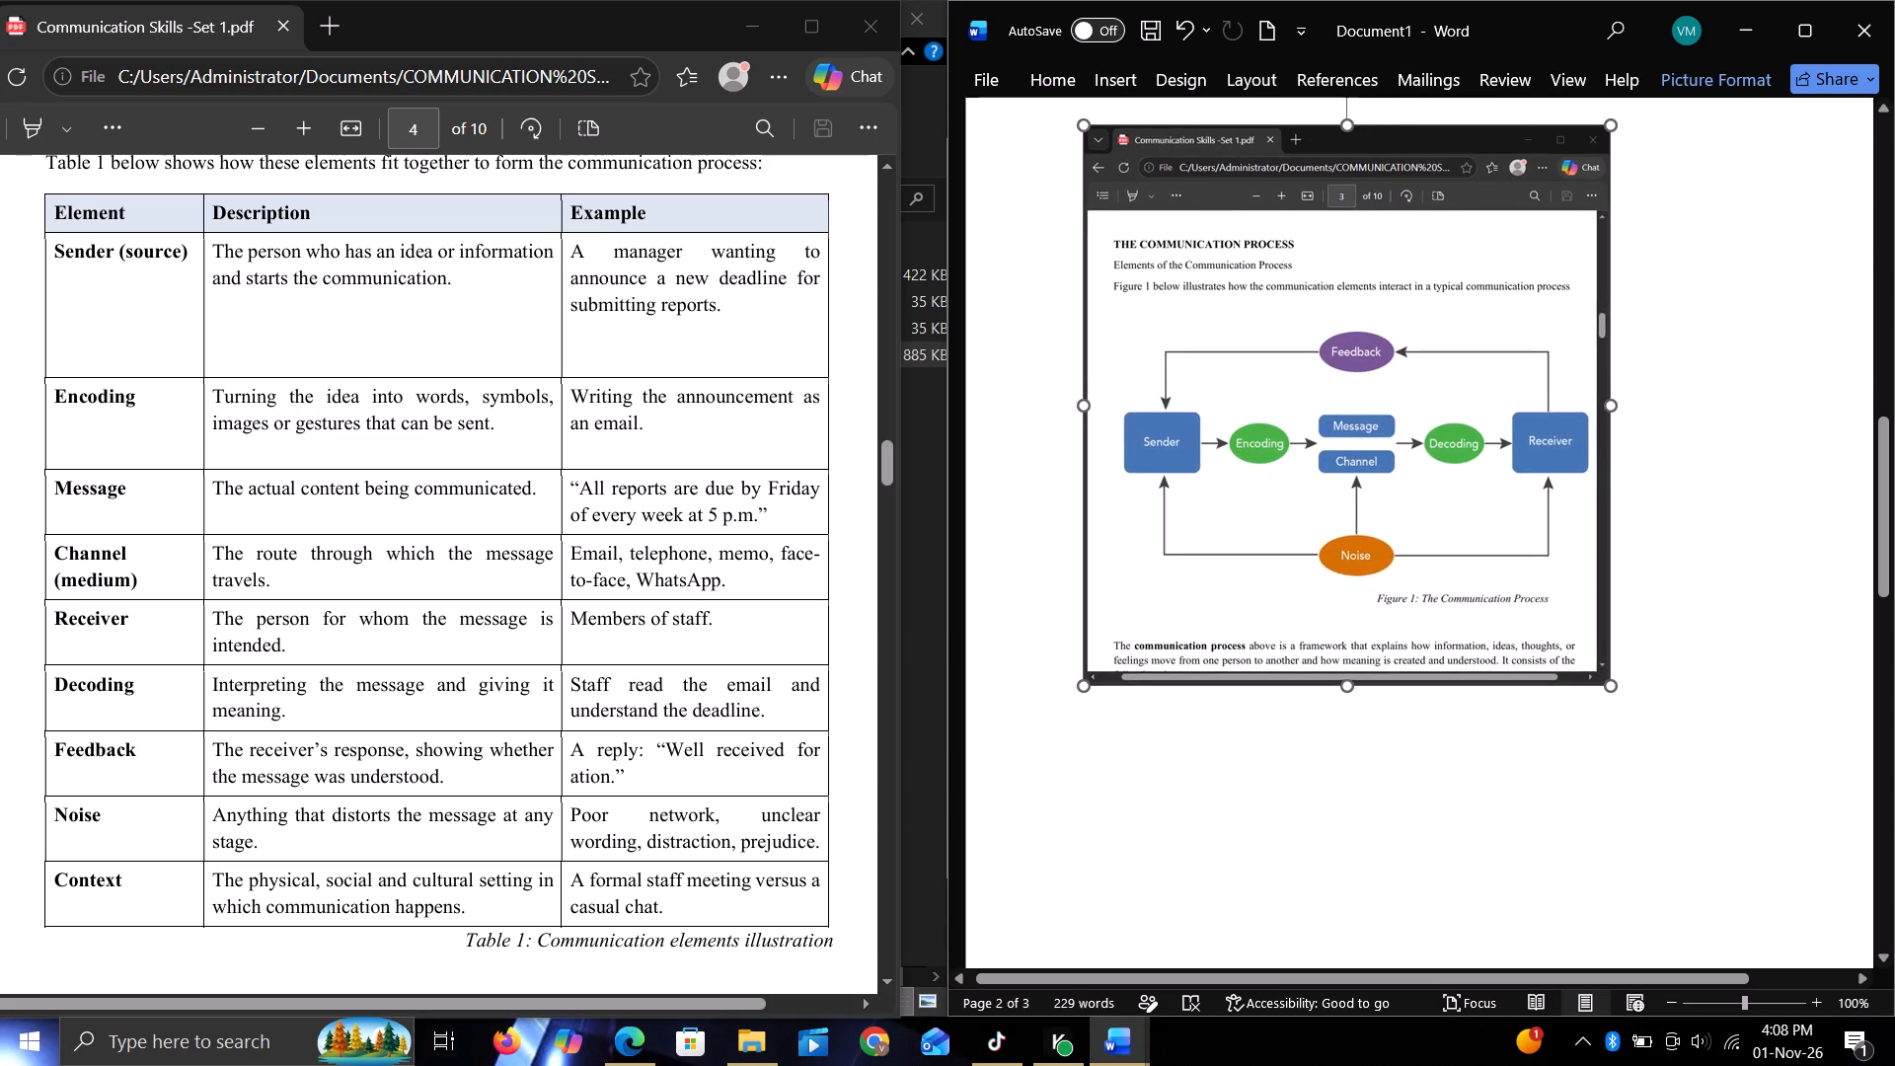
left_click_drag(1181, 299, 1190, 300)
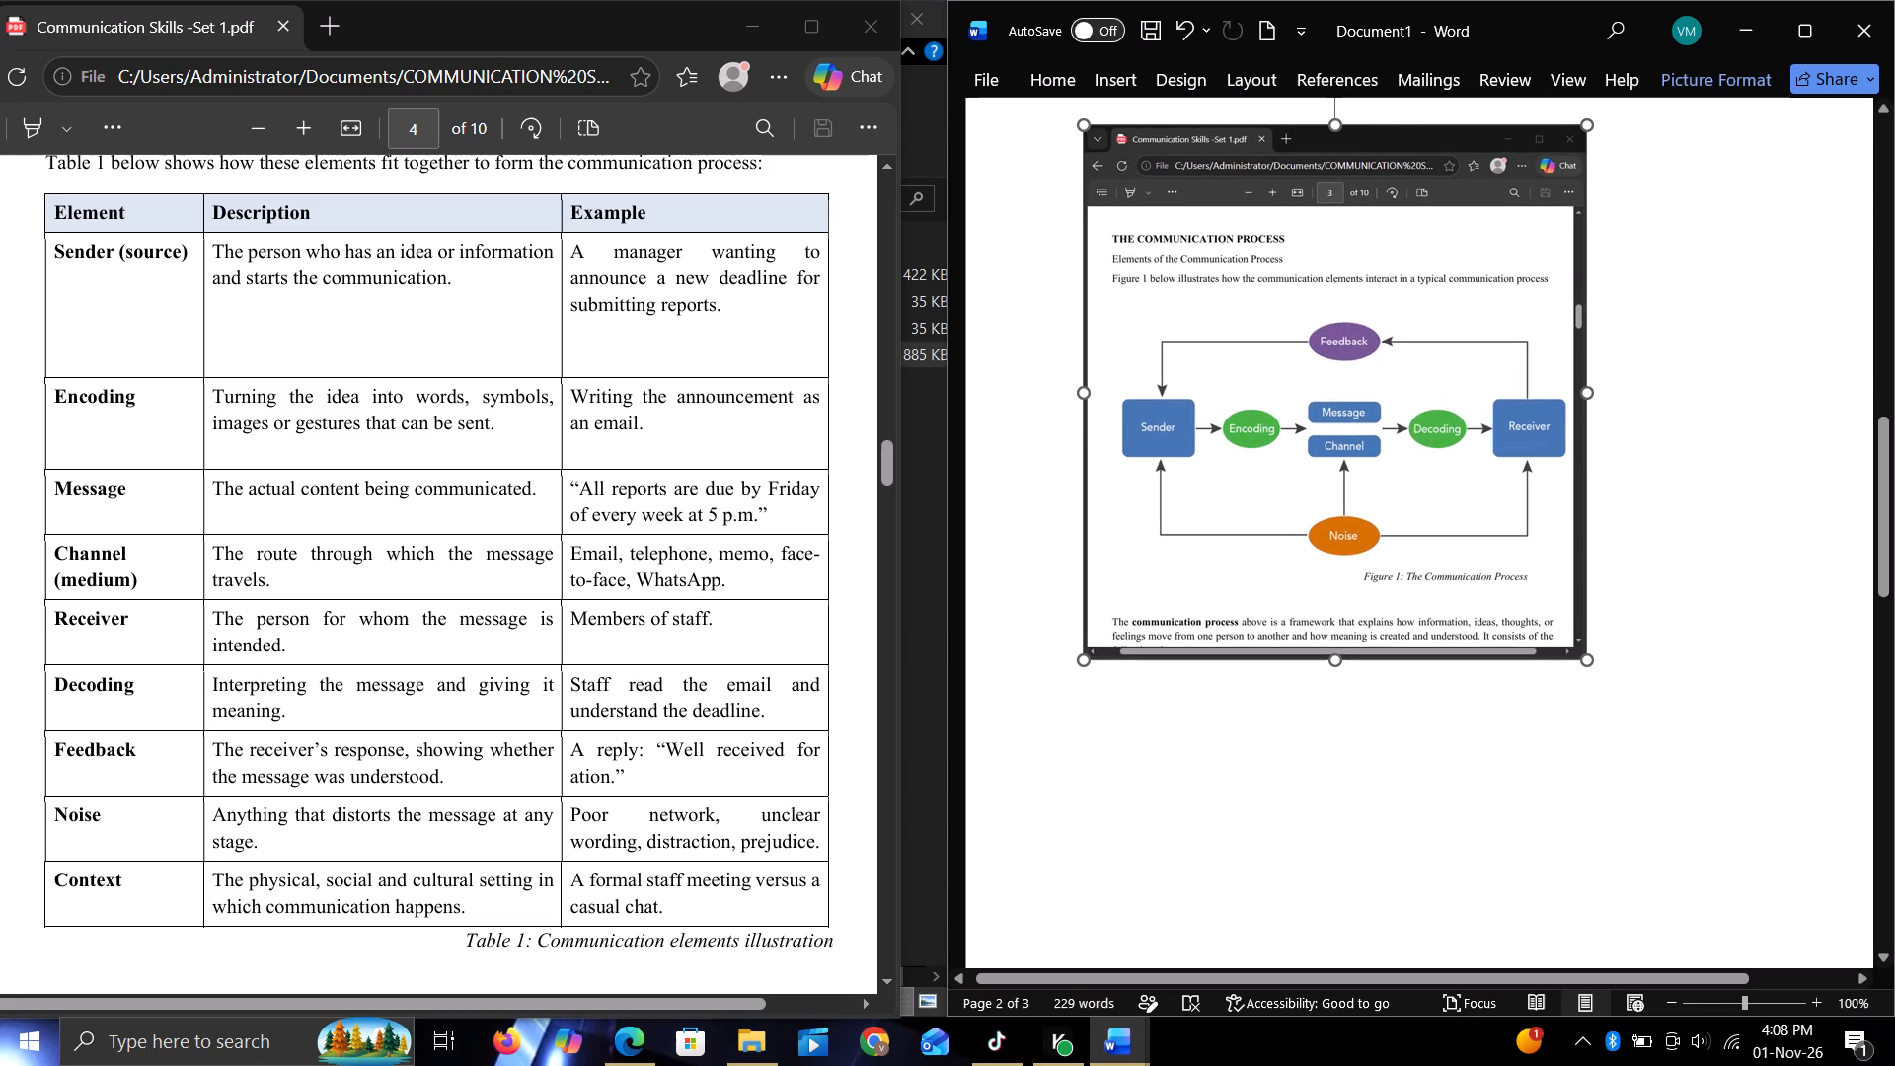
left_click(1712, 281)
scroll(1712, 281, "up", 3)
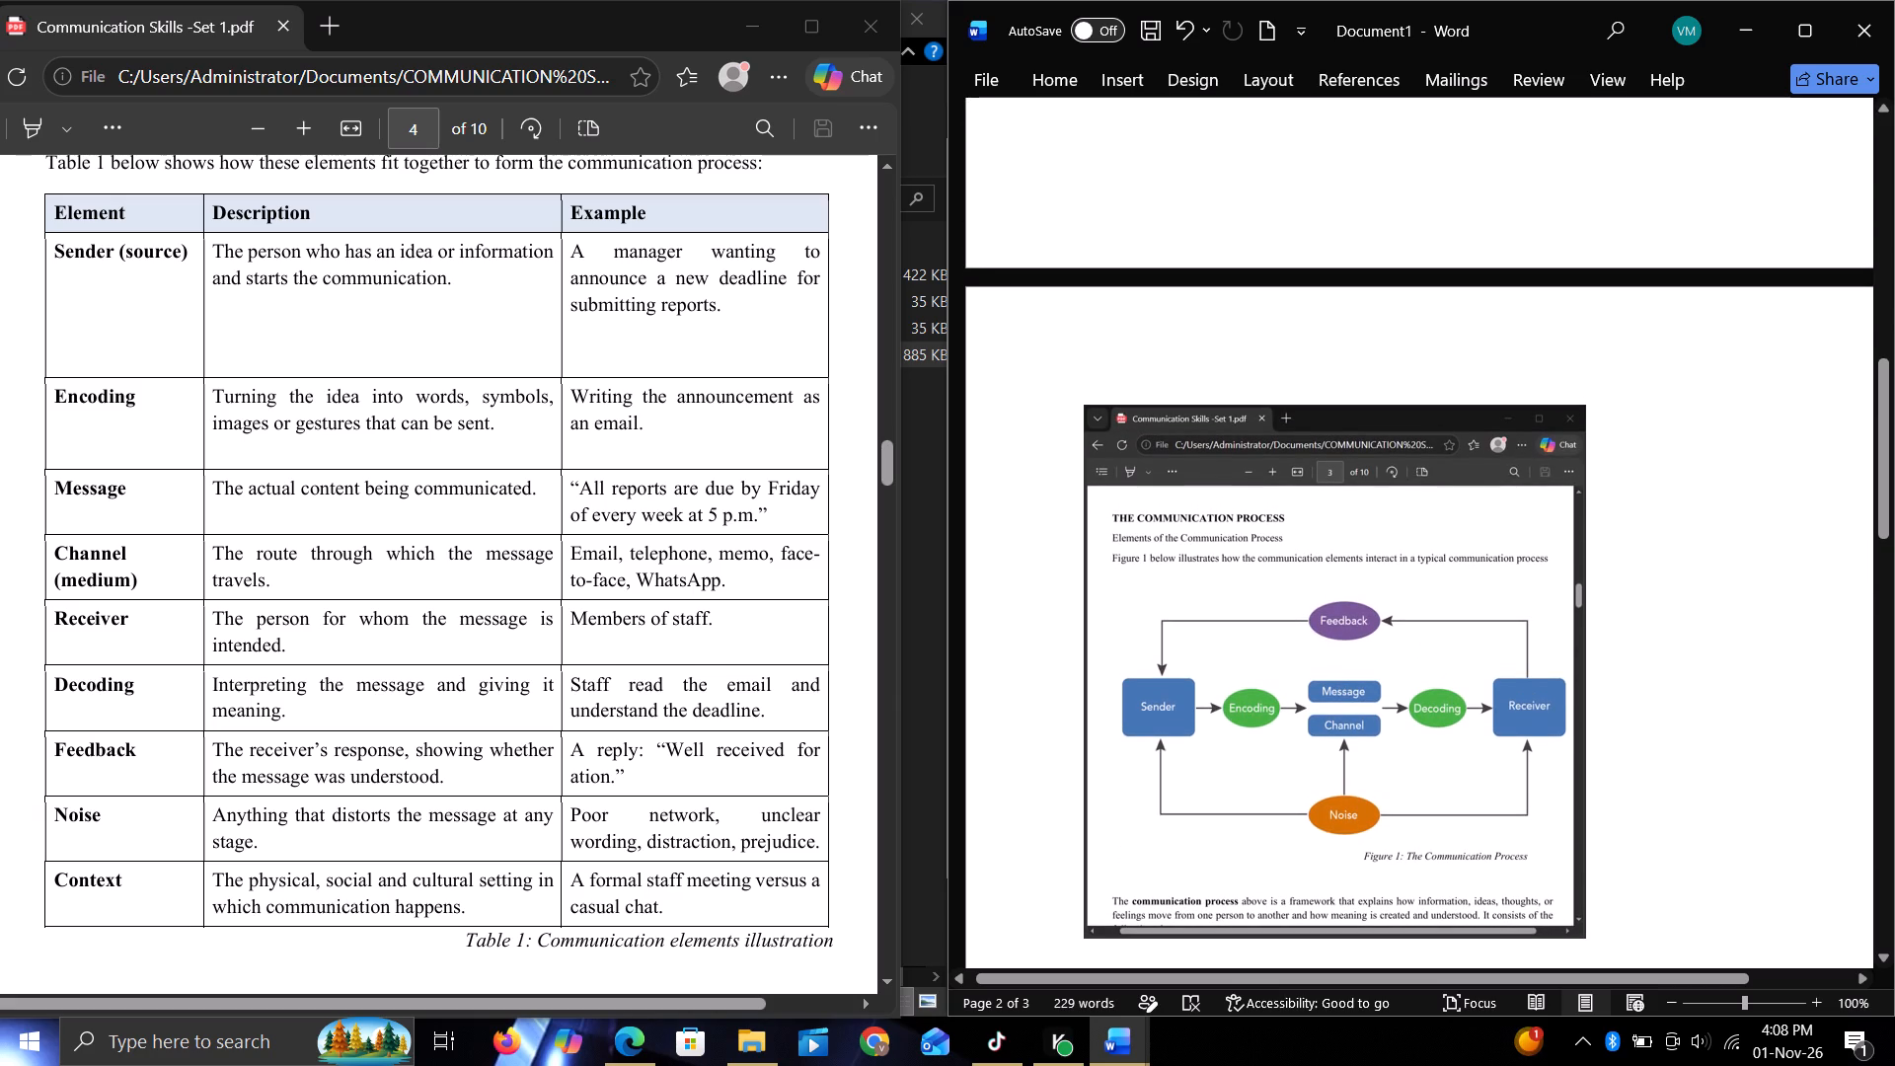
left_click_drag(1326, 474, 1335, 357)
Shrink the elements table screenshot proportionally from its lower corner by about a fifth.
scroll(1788, 577, "down", 4)
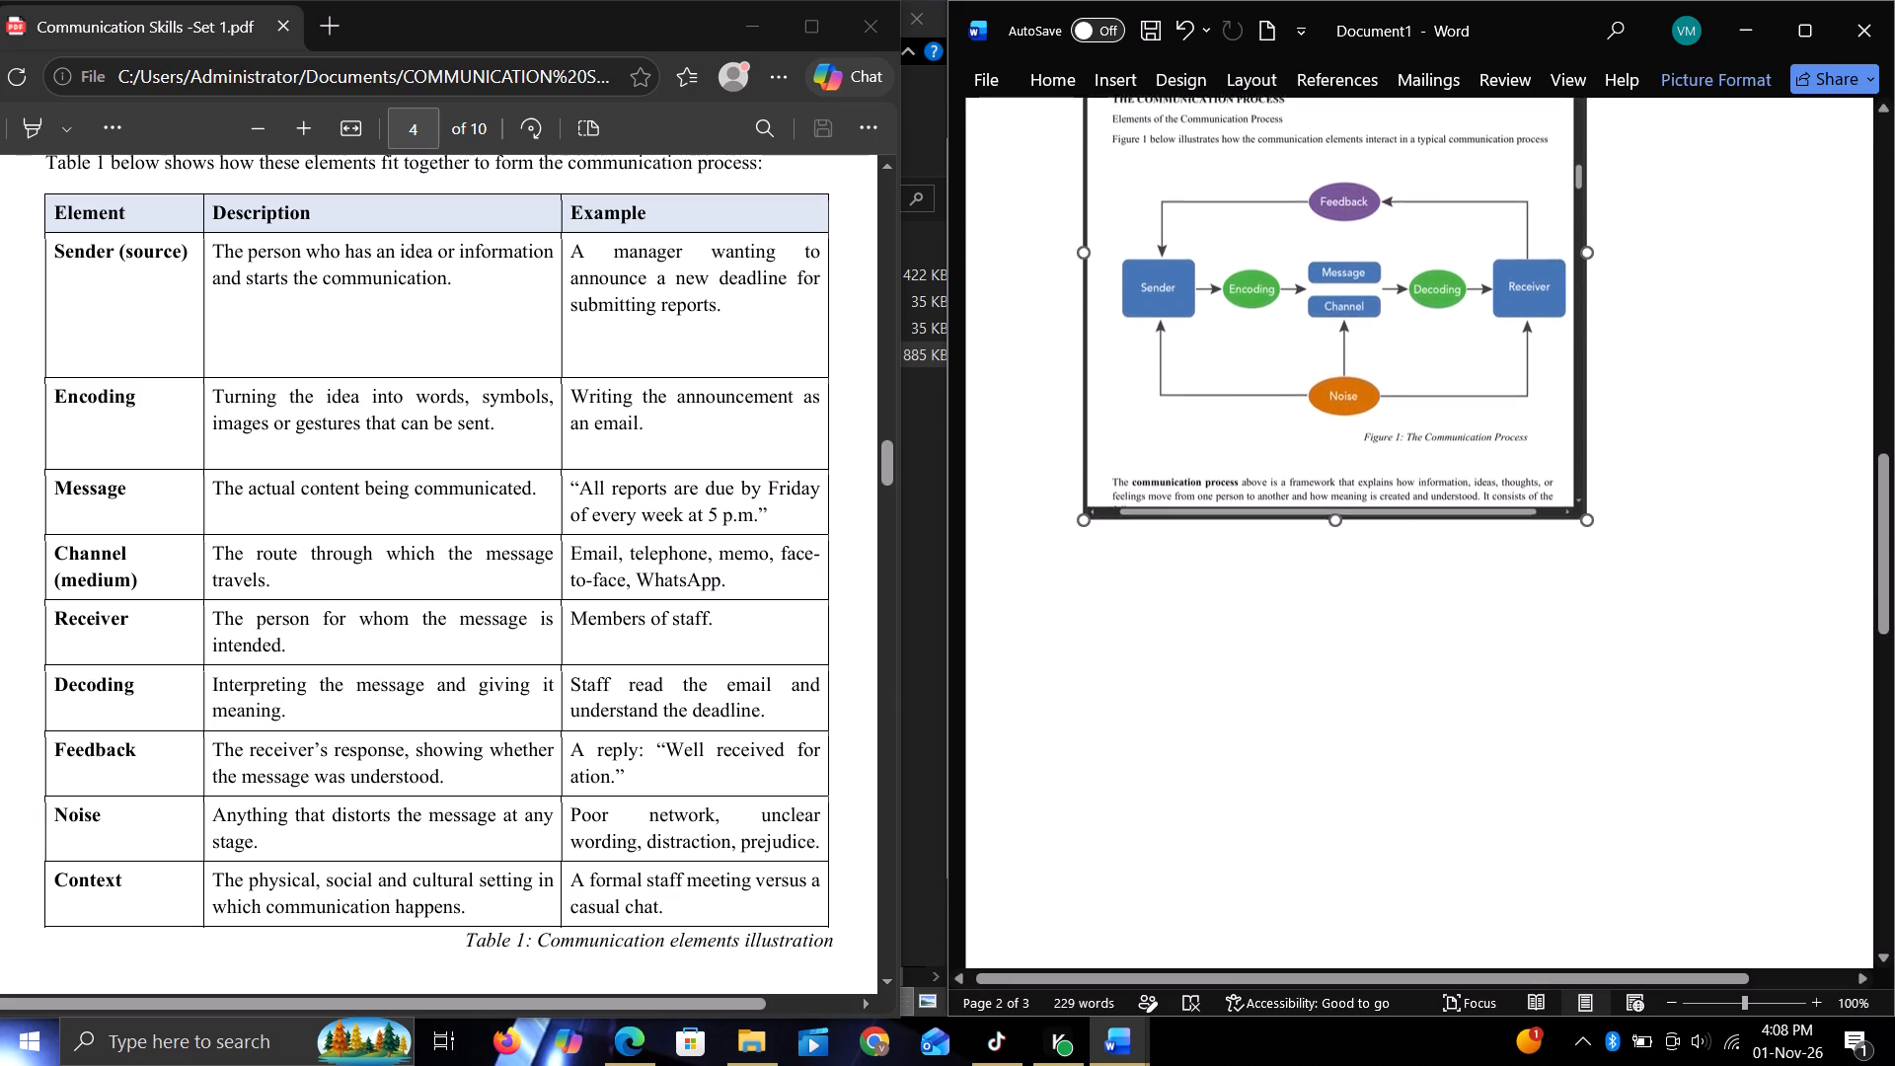
scroll(1788, 577, "down", 2)
scroll(1788, 577, "left", 1)
scroll(1788, 577, "down", 4)
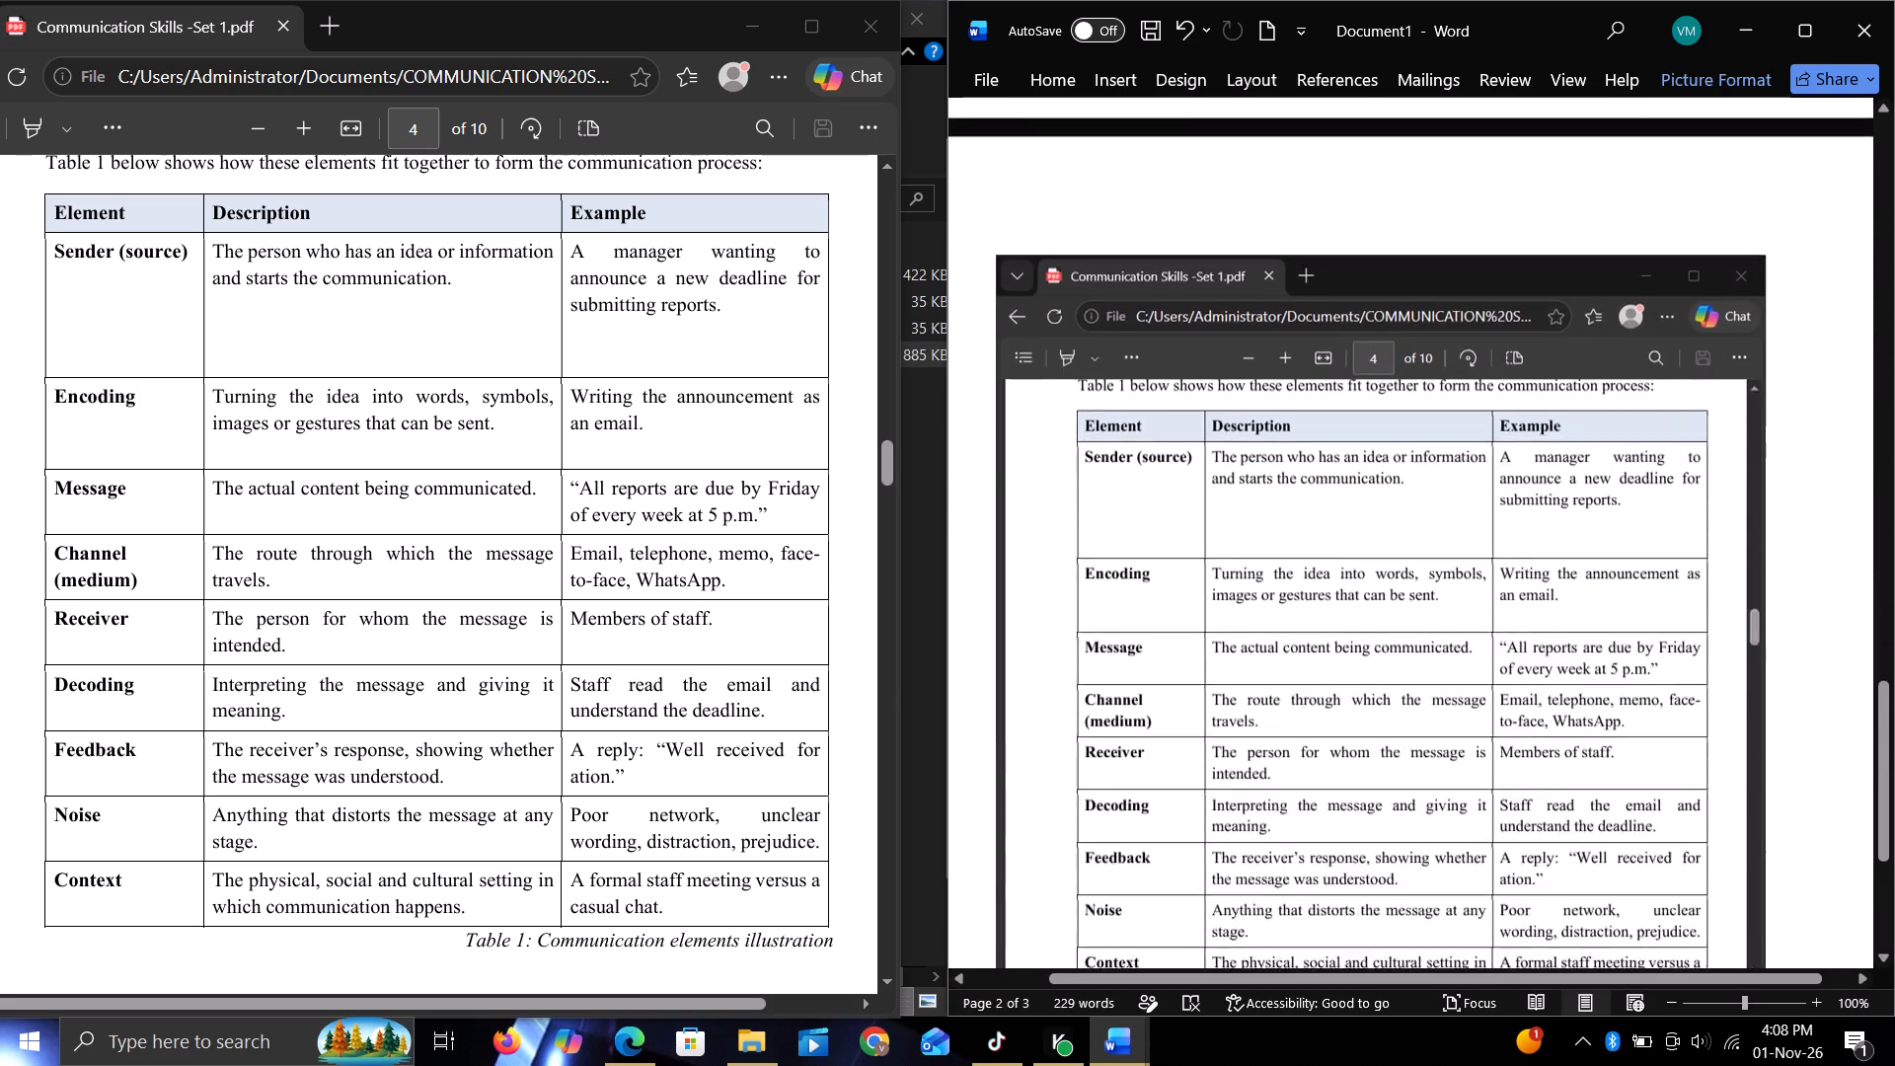
scroll(1788, 577, "down", 2)
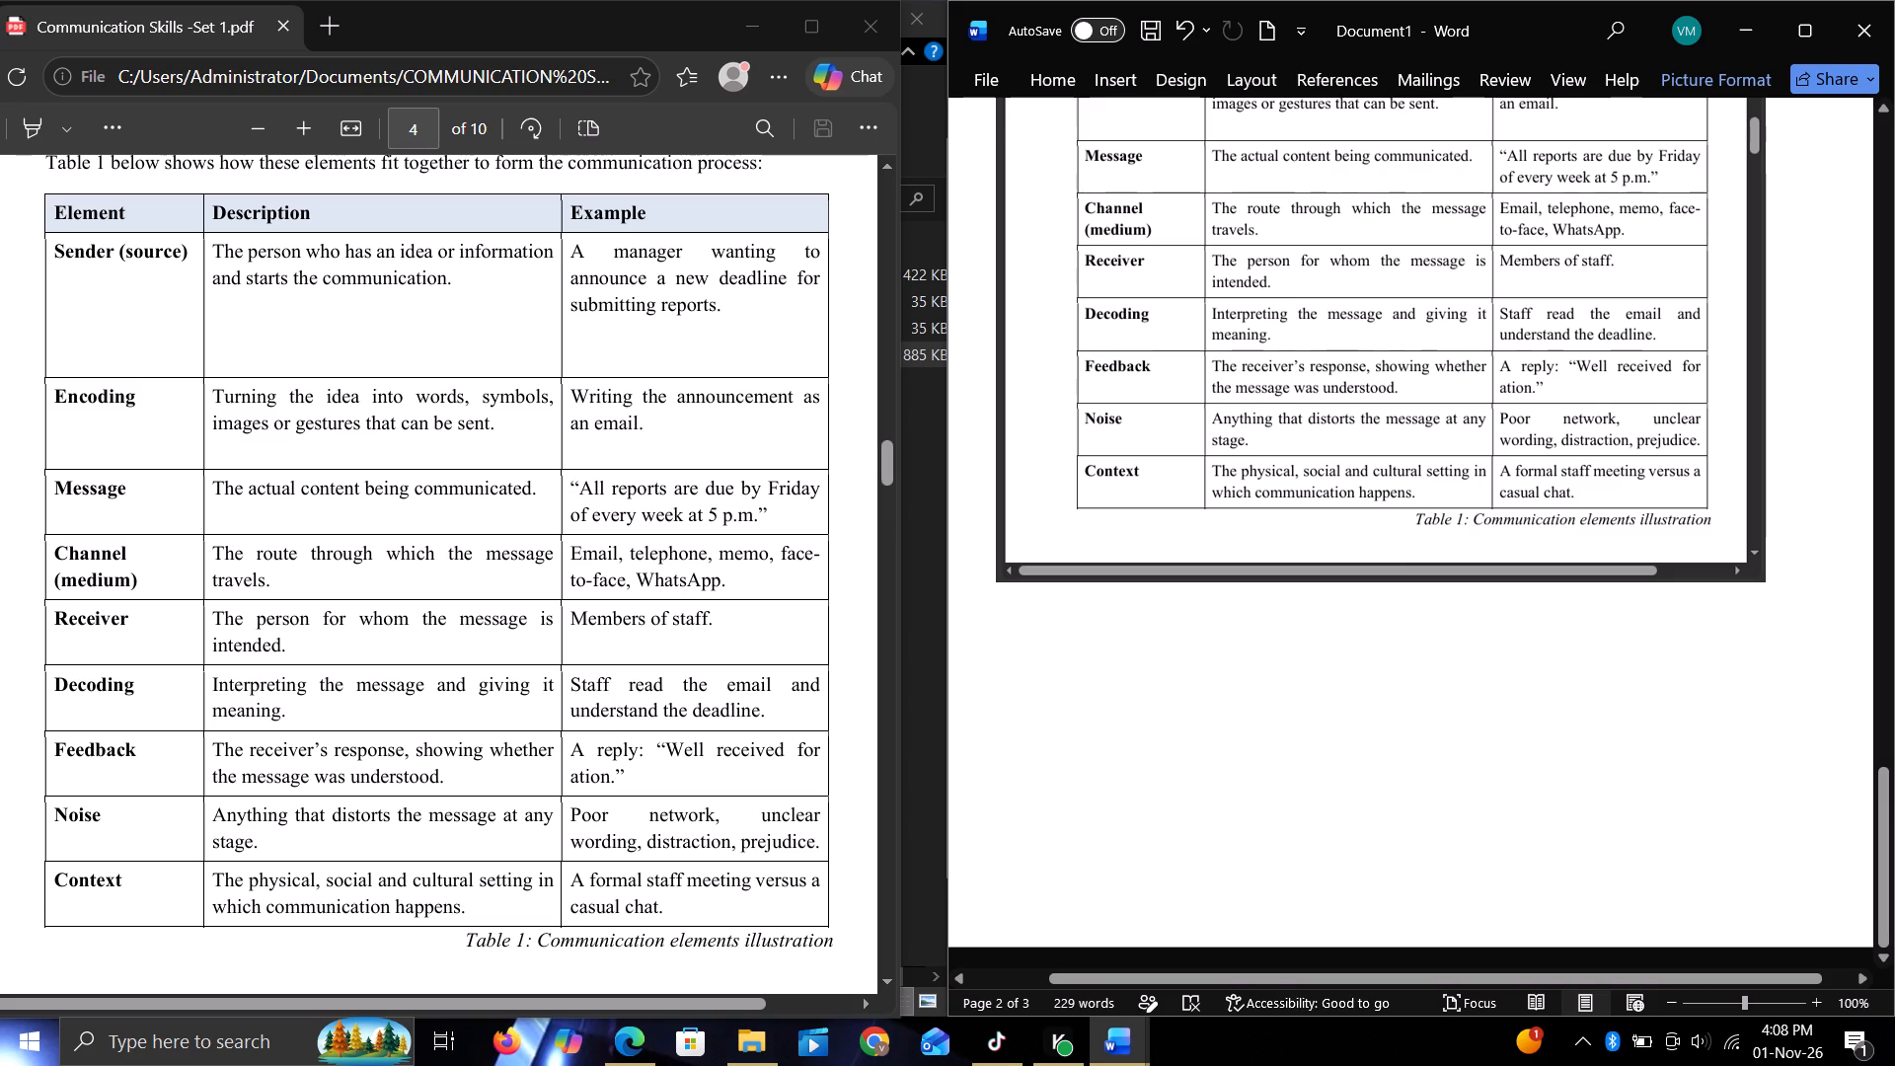
left_click(1744, 488)
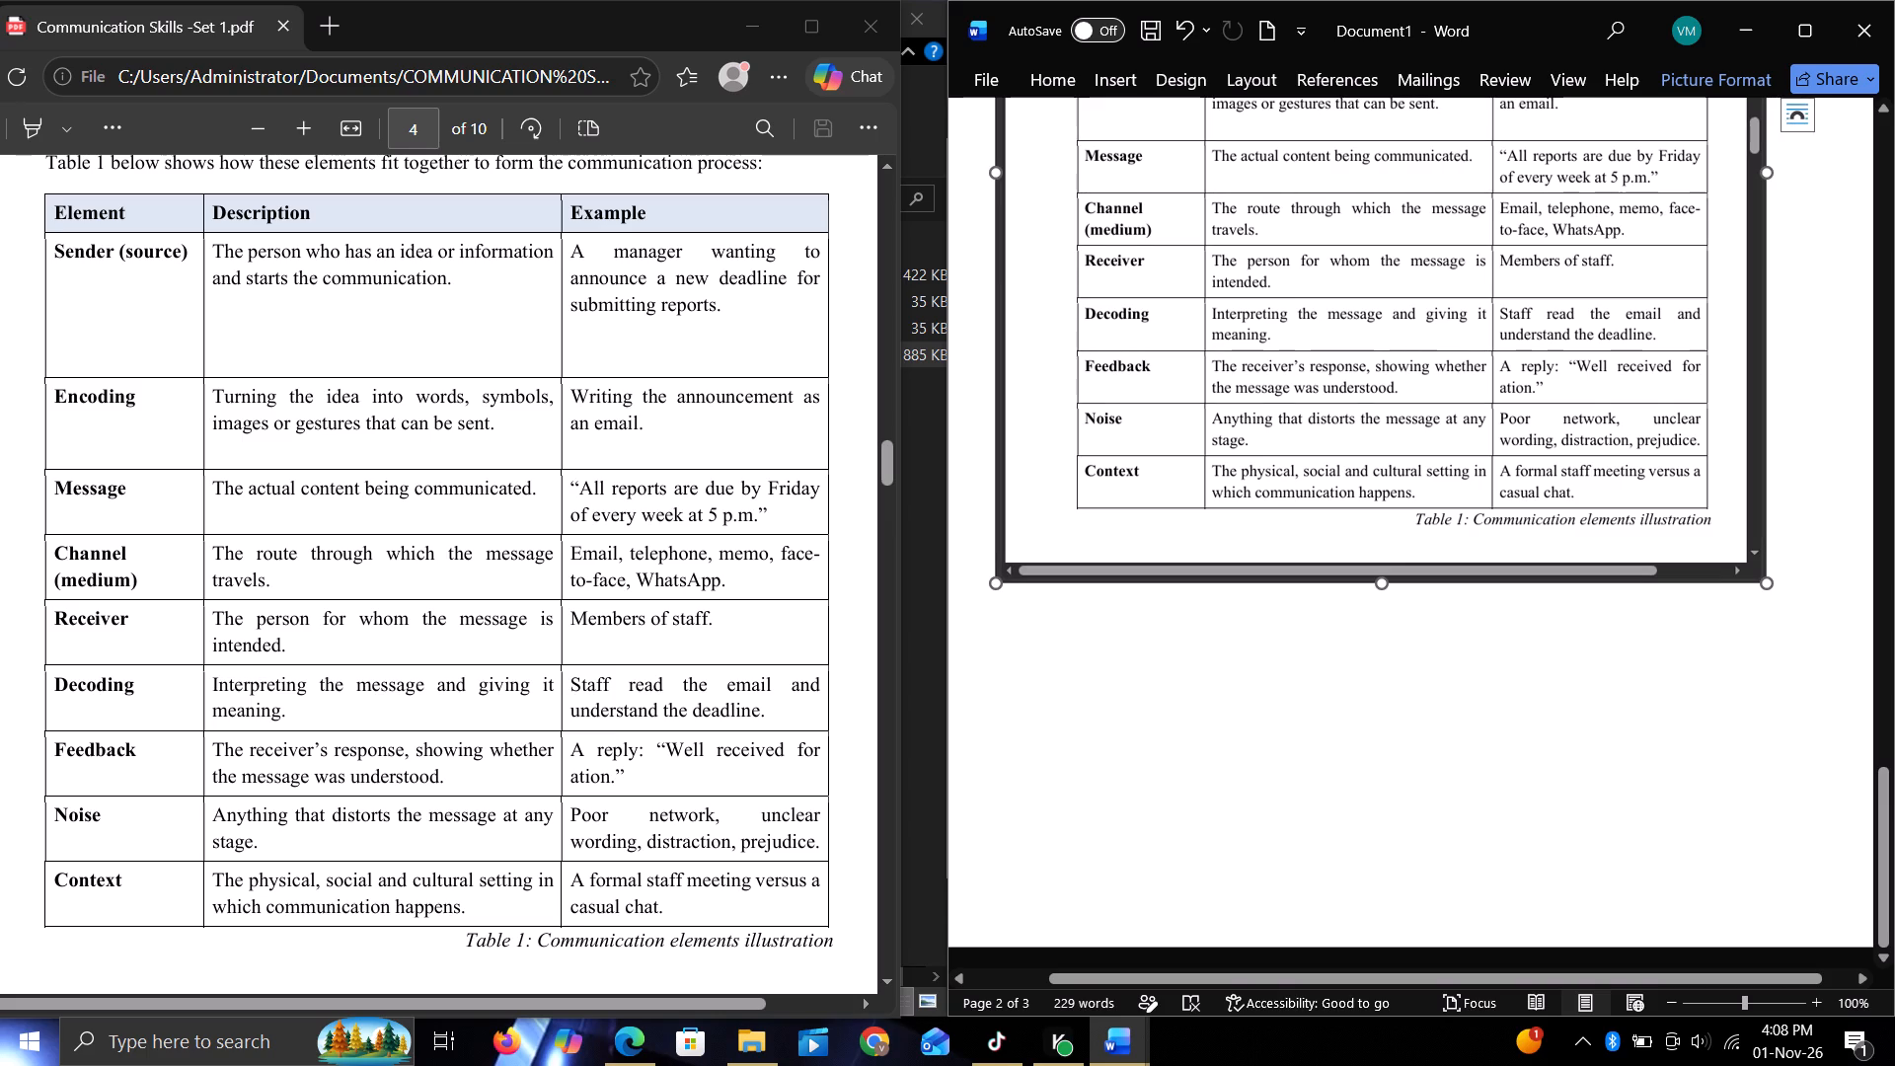
left_click_drag(1765, 580, 1653, 308)
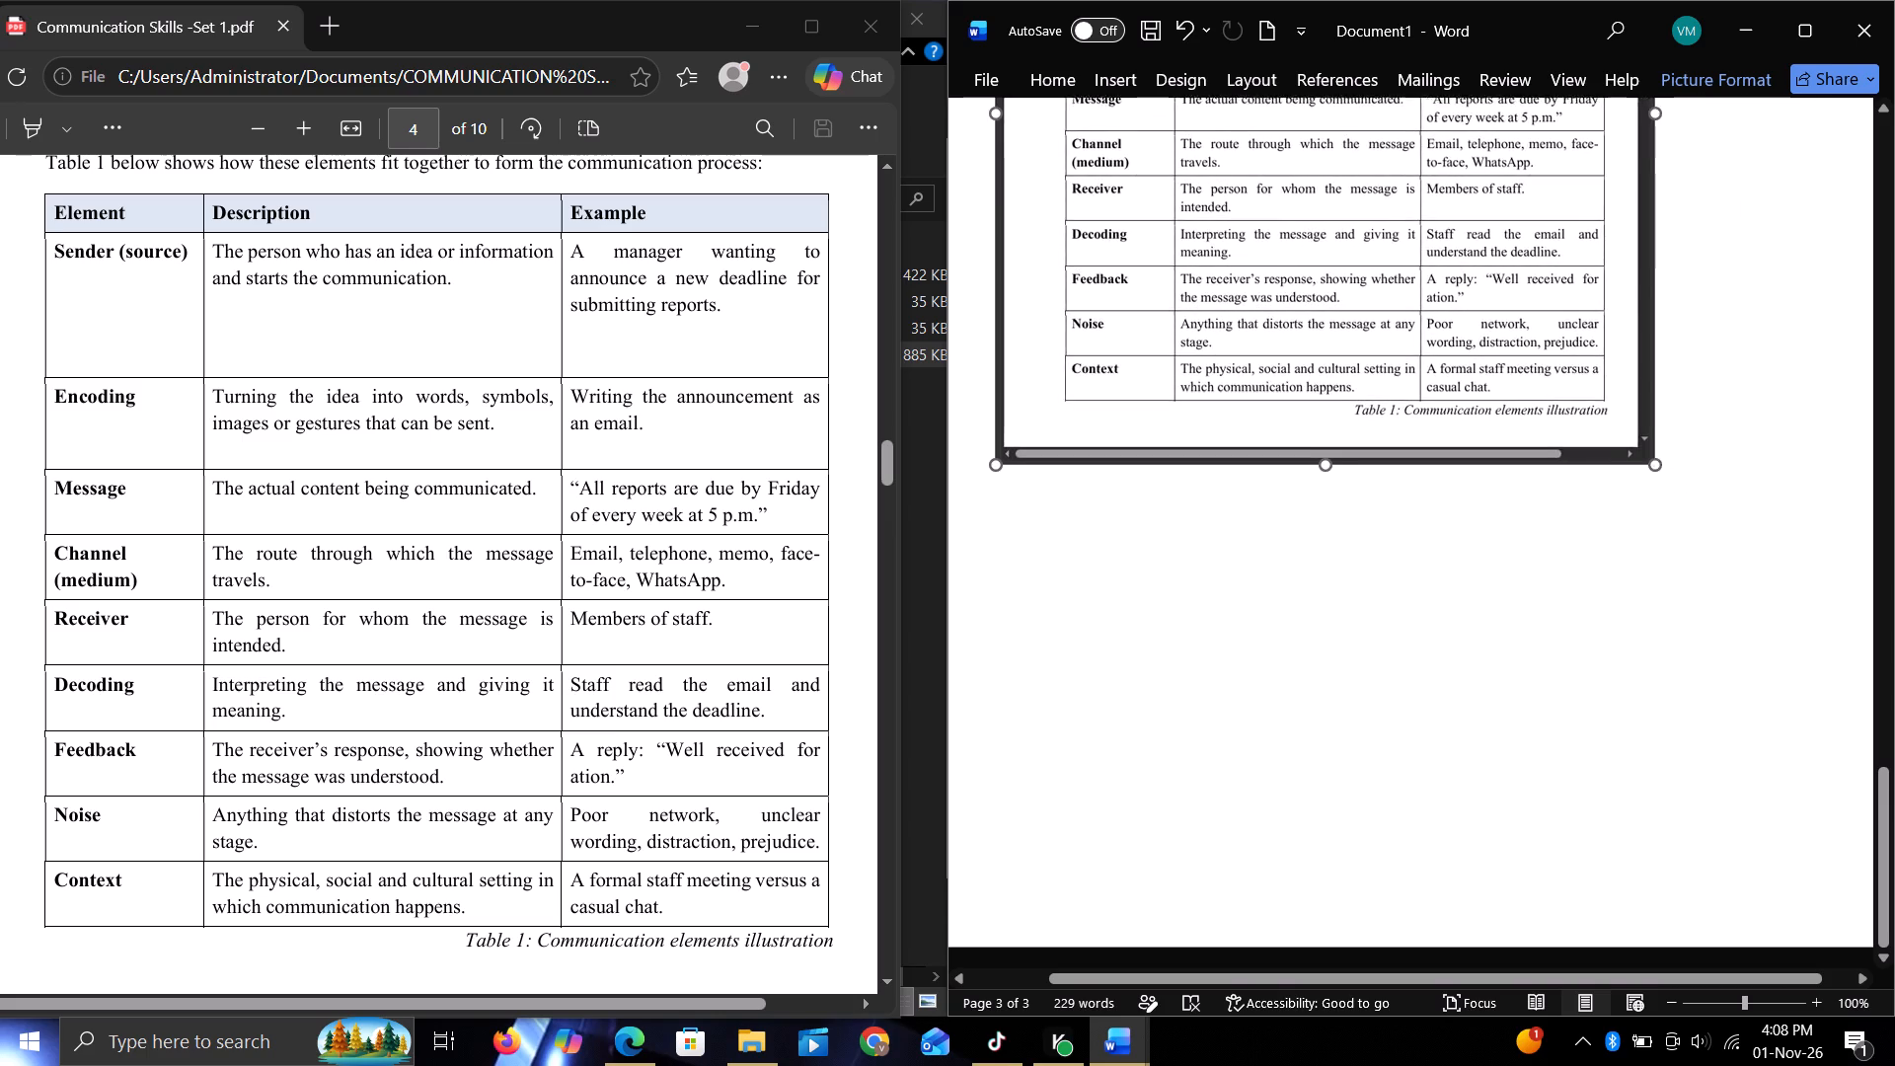
left_click_drag(1653, 308, 1617, 245)
left_click(1718, 332)
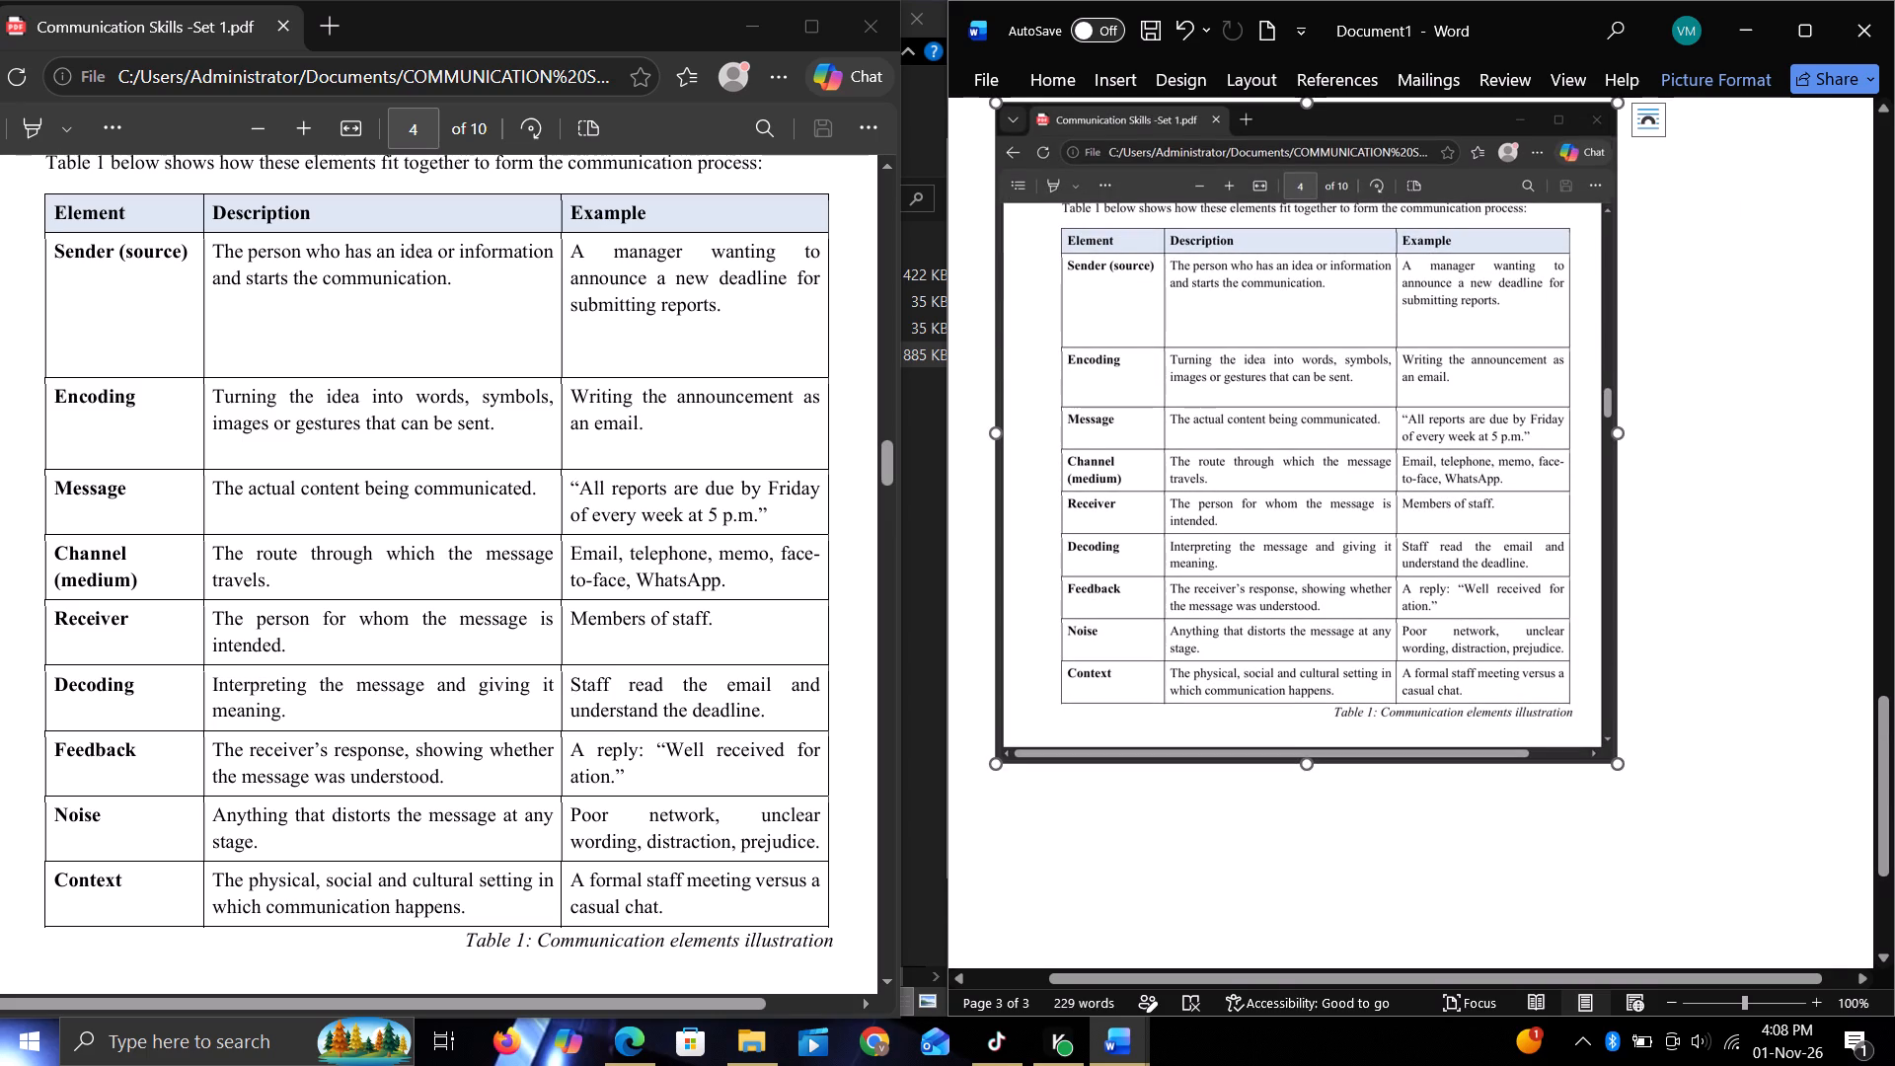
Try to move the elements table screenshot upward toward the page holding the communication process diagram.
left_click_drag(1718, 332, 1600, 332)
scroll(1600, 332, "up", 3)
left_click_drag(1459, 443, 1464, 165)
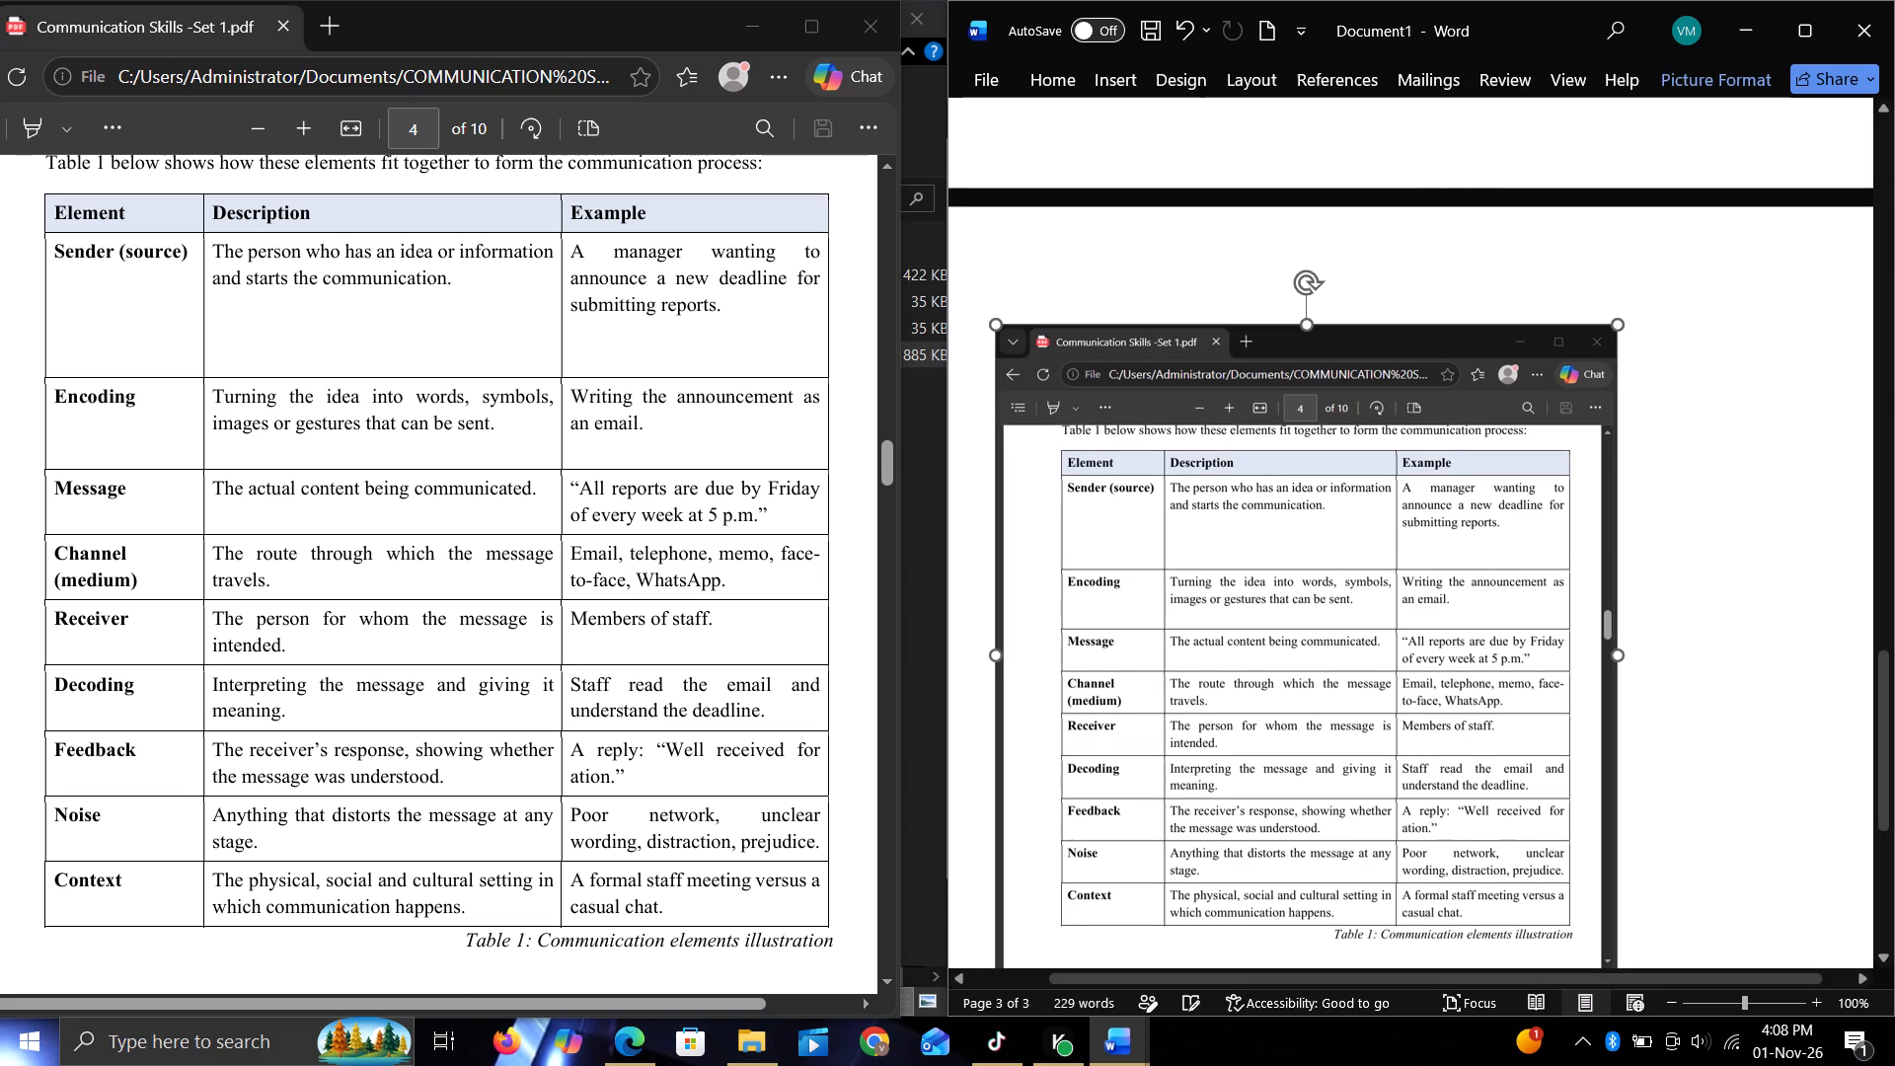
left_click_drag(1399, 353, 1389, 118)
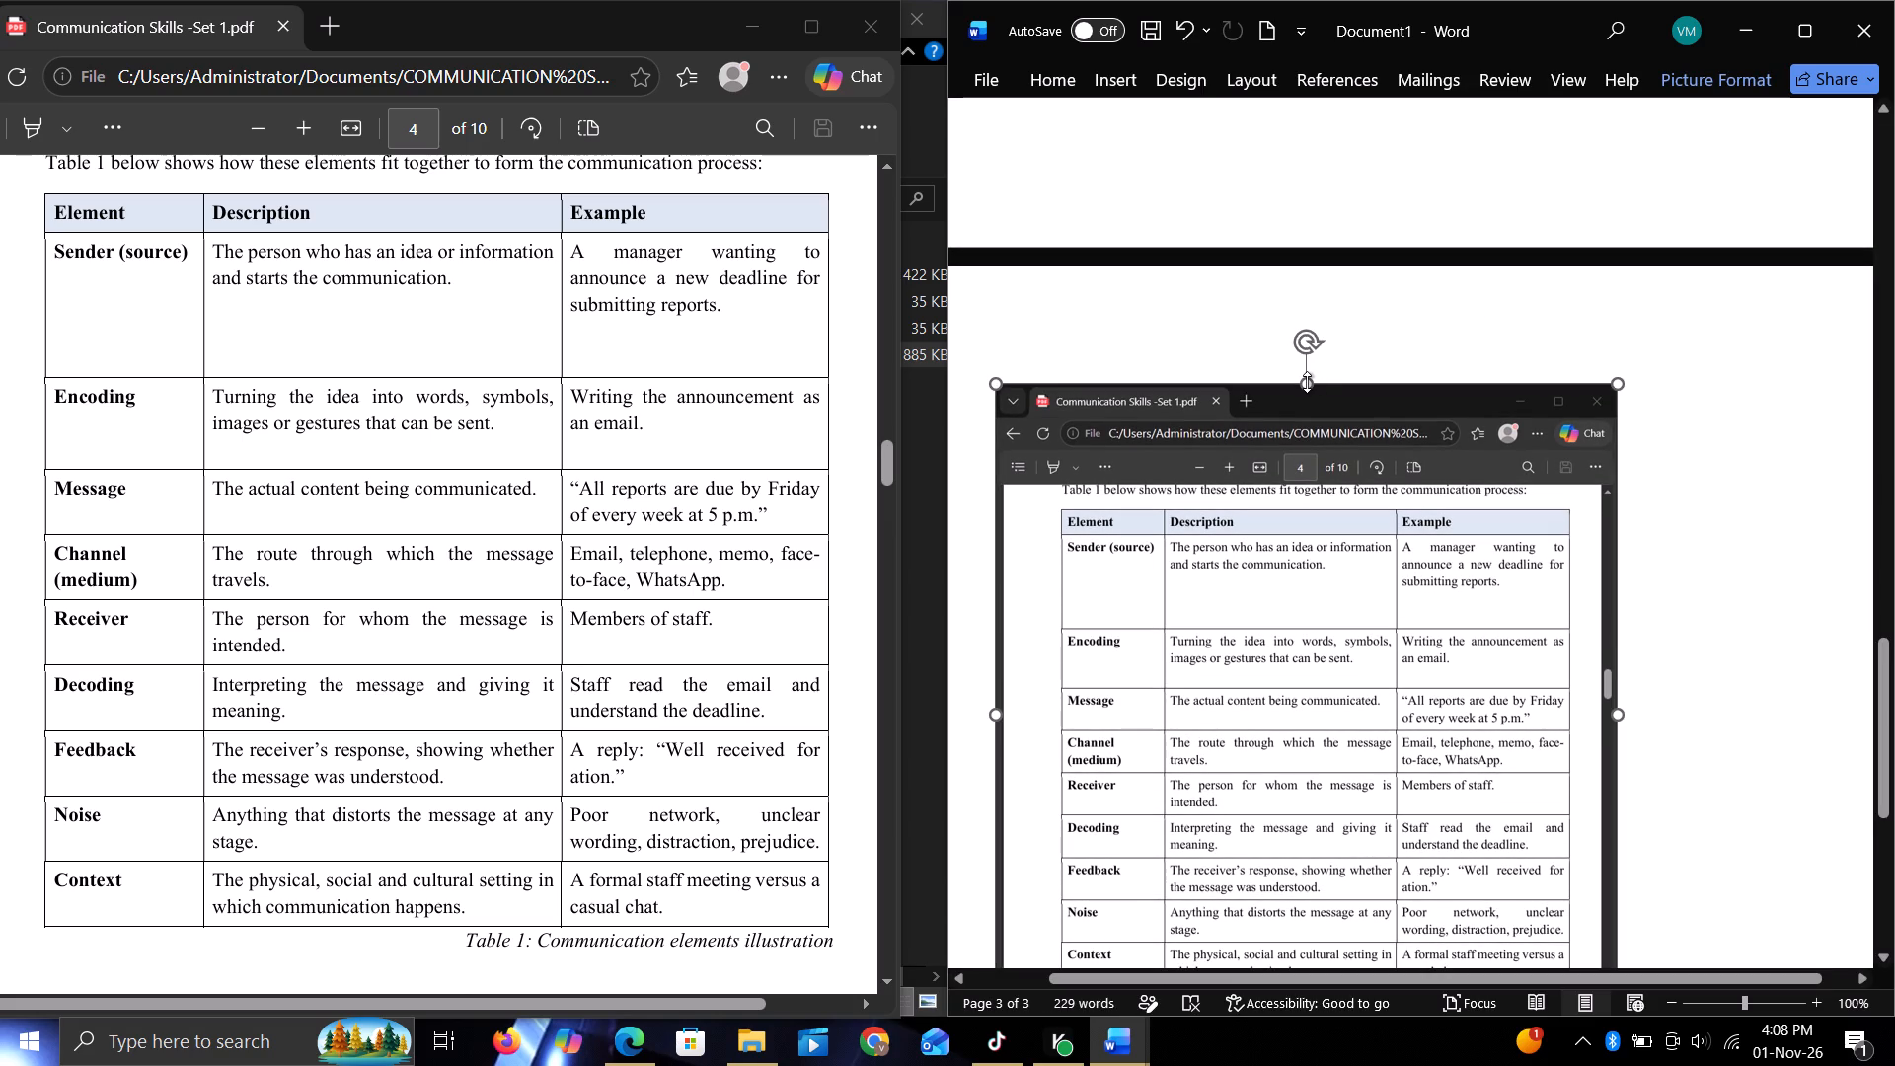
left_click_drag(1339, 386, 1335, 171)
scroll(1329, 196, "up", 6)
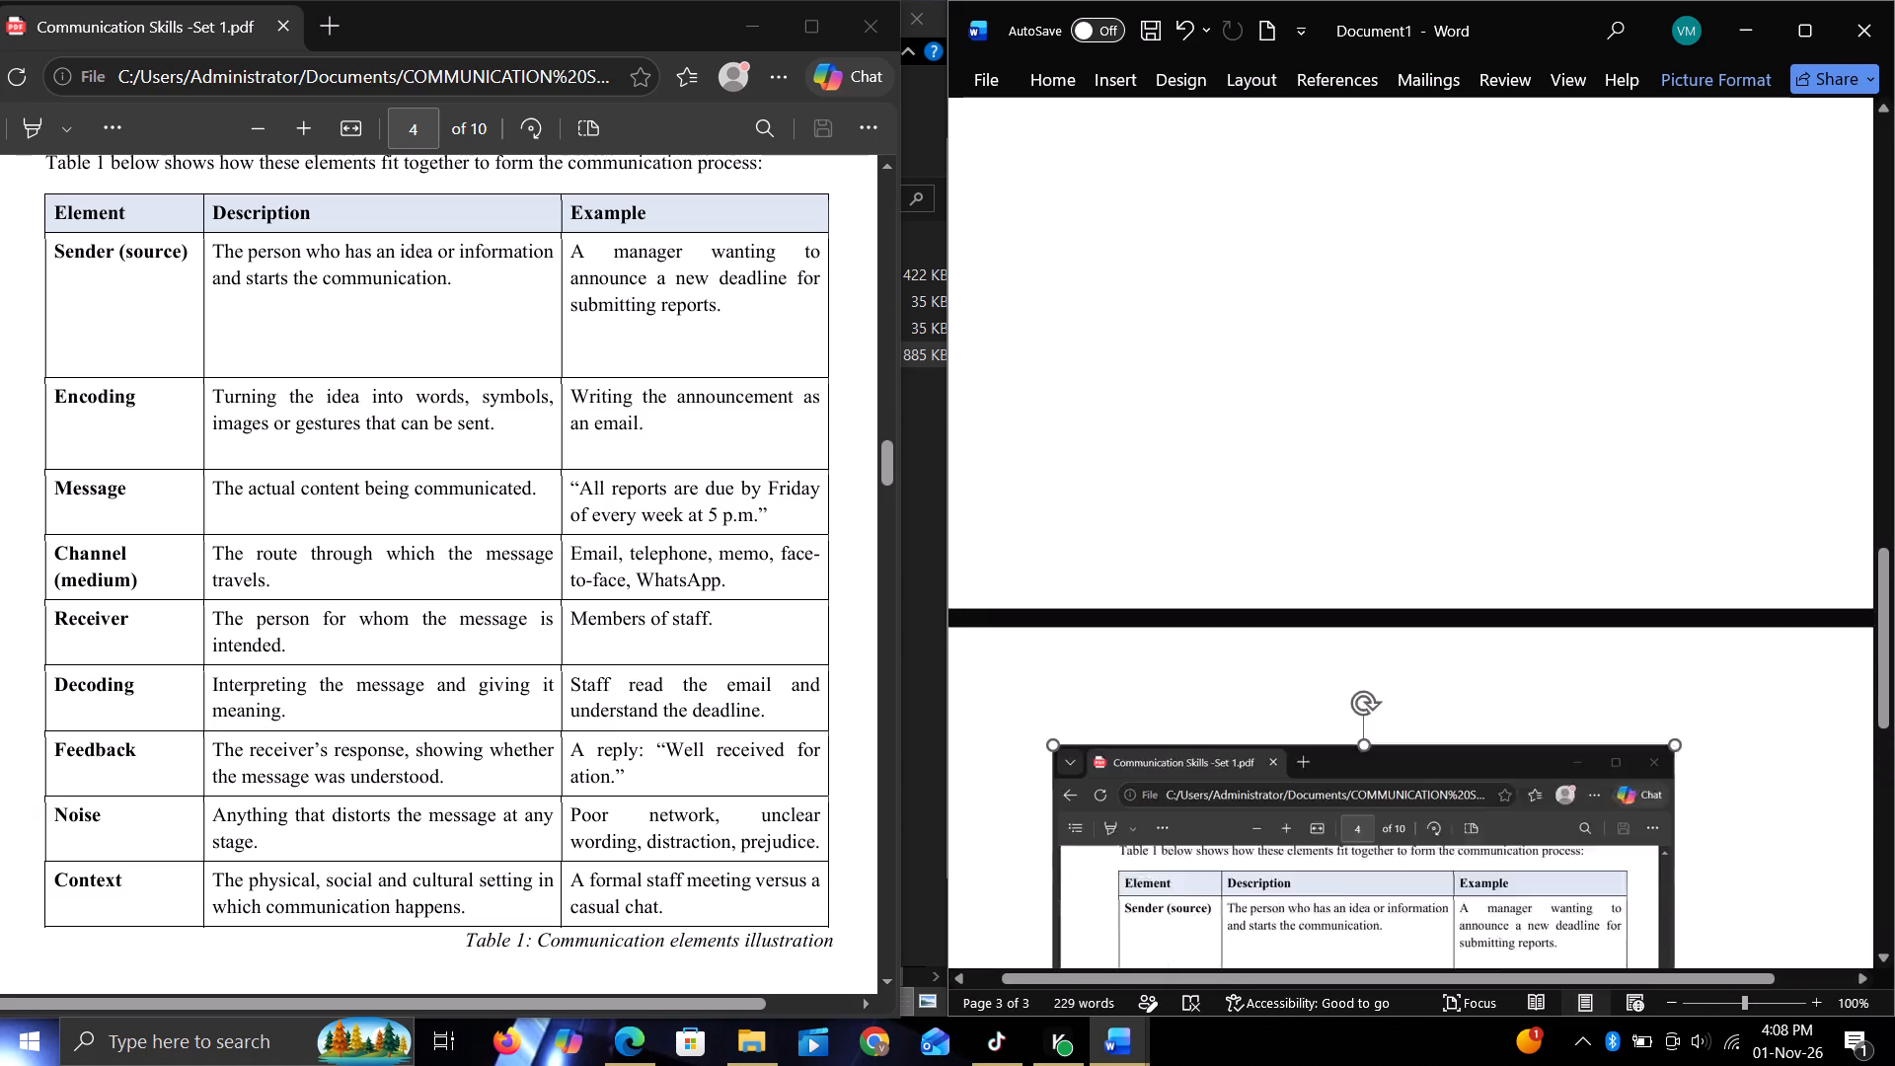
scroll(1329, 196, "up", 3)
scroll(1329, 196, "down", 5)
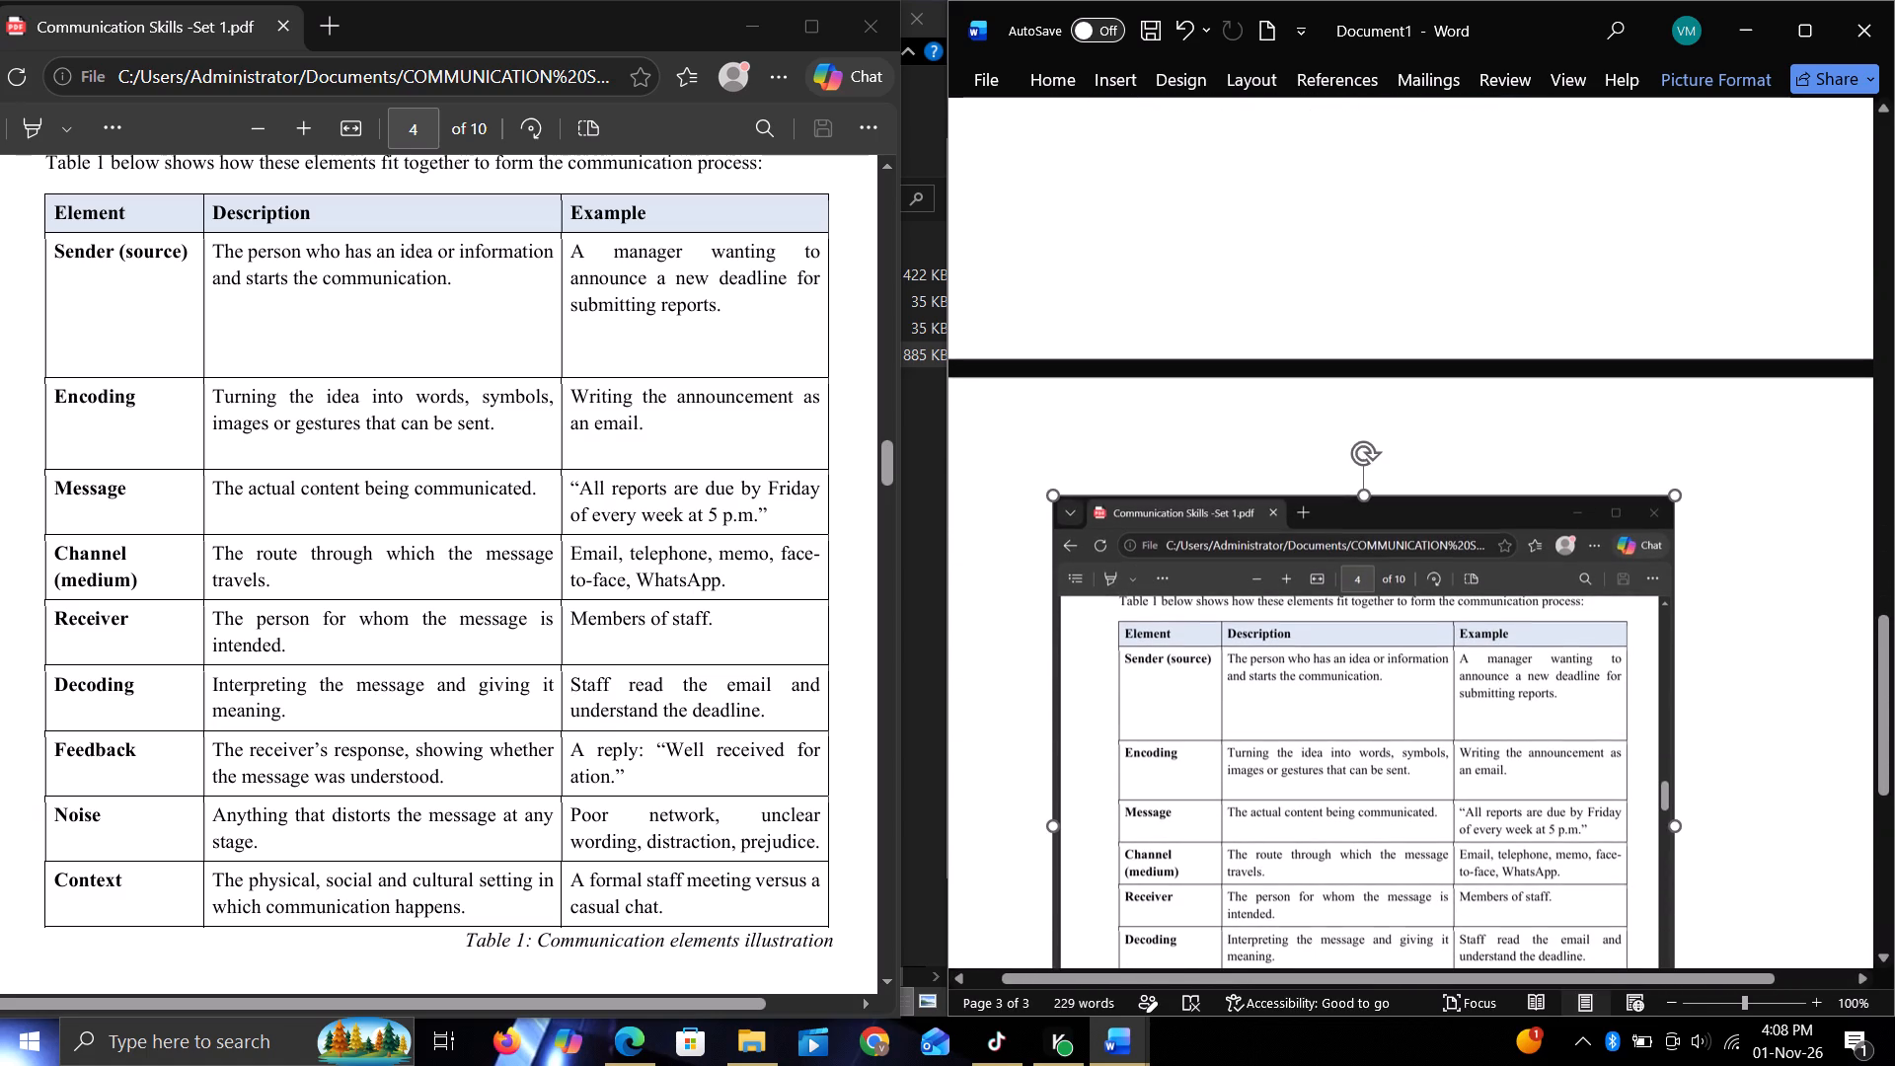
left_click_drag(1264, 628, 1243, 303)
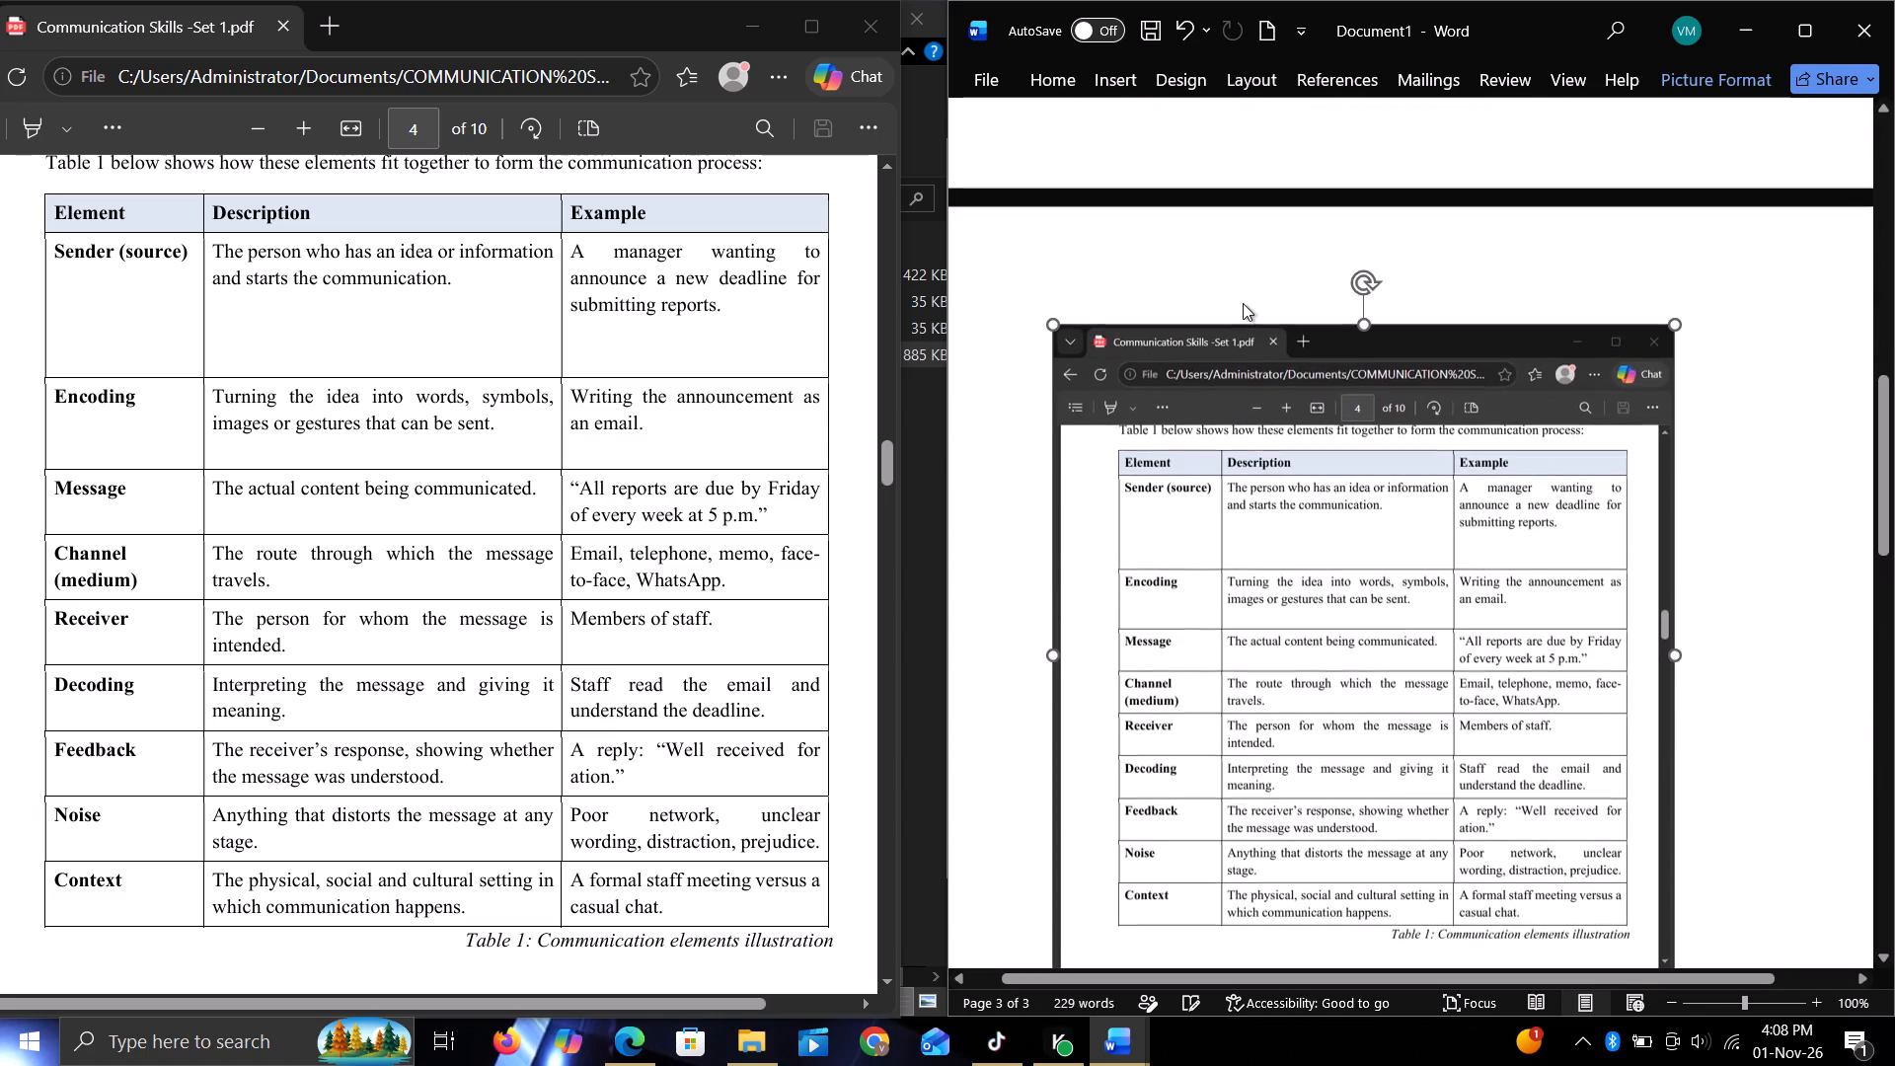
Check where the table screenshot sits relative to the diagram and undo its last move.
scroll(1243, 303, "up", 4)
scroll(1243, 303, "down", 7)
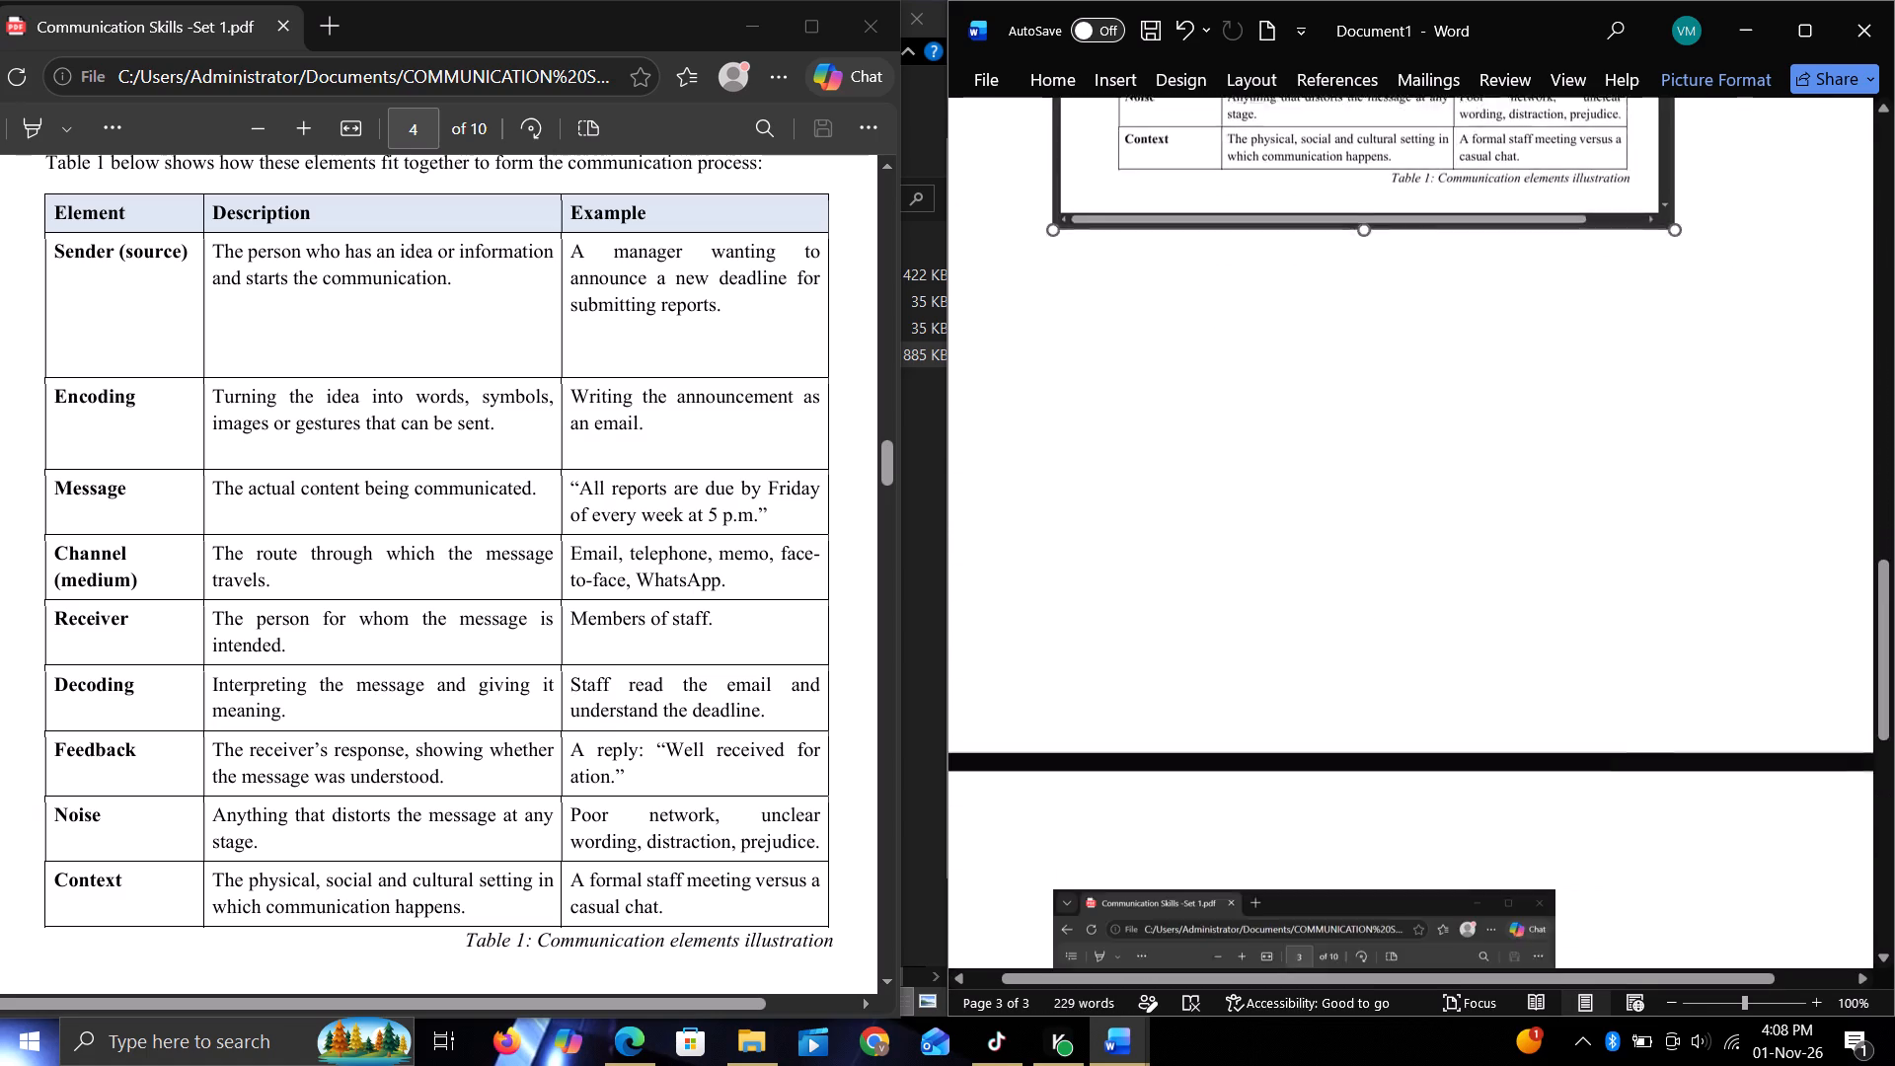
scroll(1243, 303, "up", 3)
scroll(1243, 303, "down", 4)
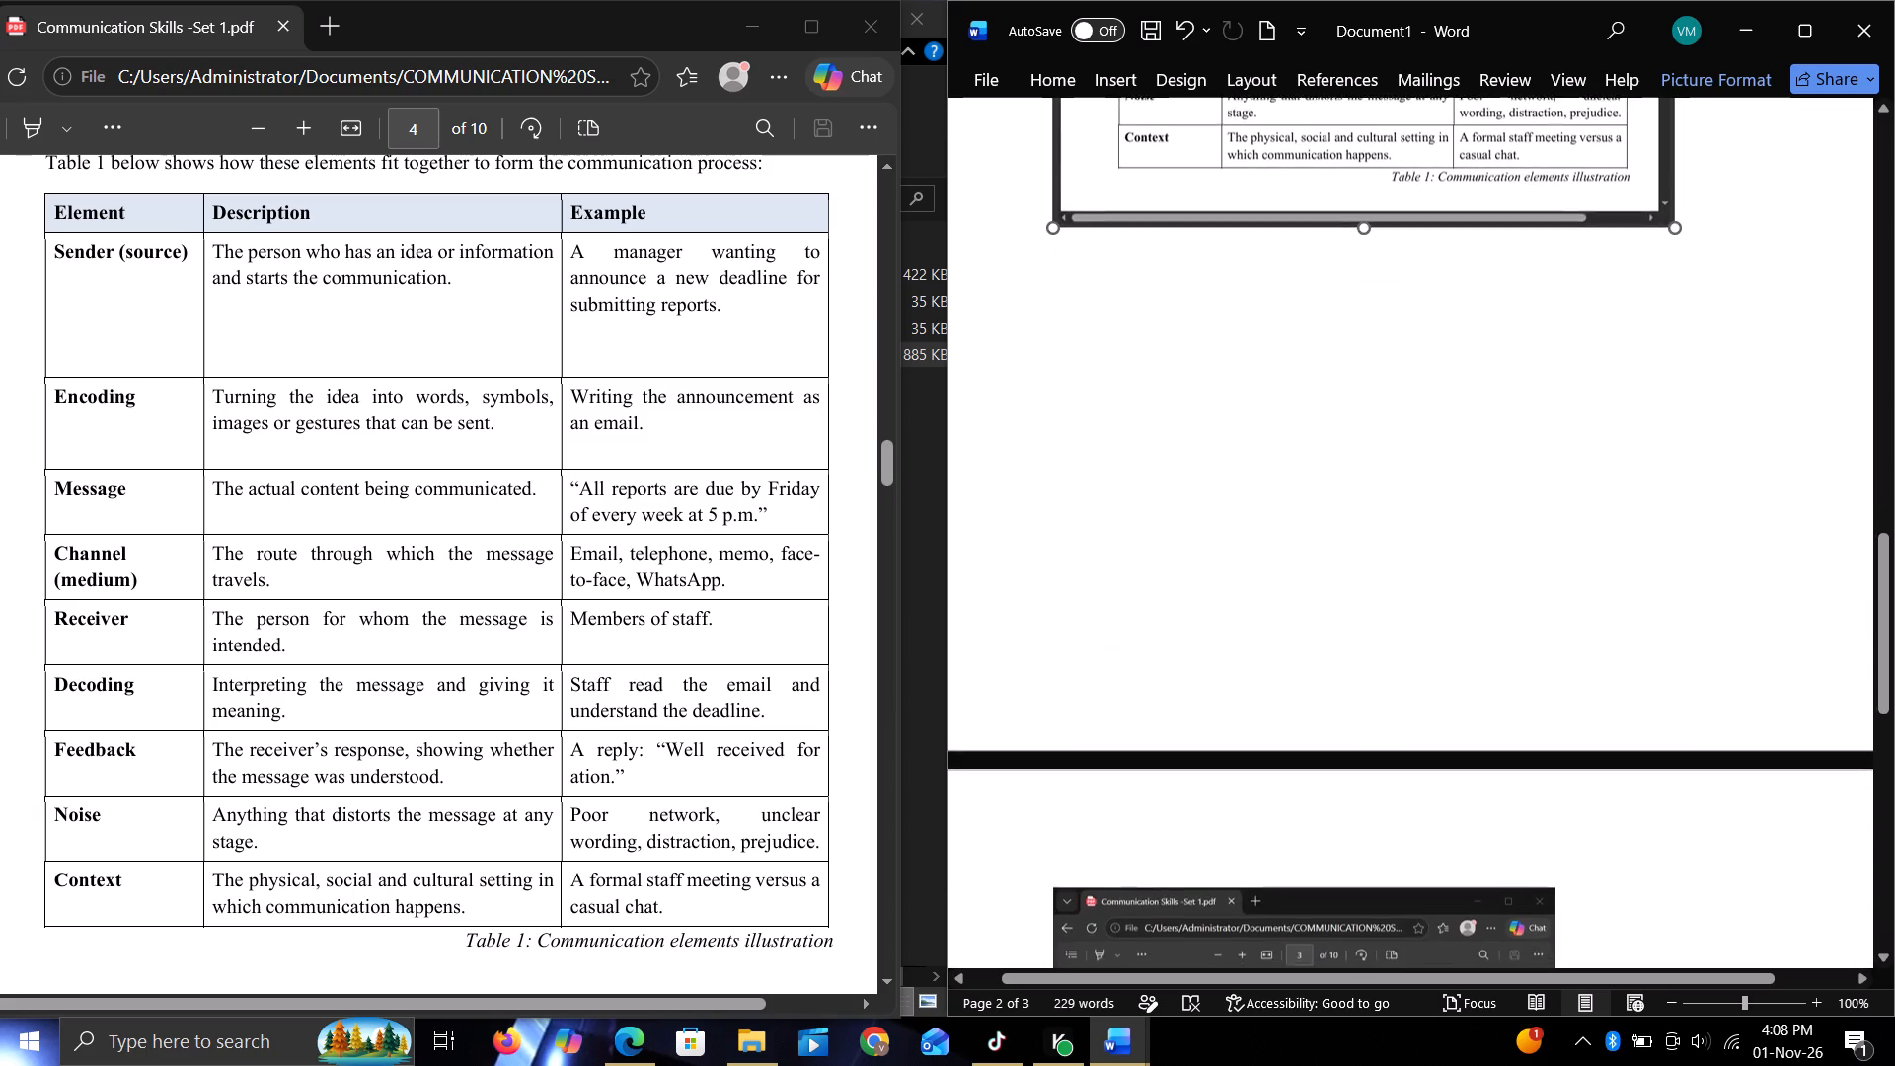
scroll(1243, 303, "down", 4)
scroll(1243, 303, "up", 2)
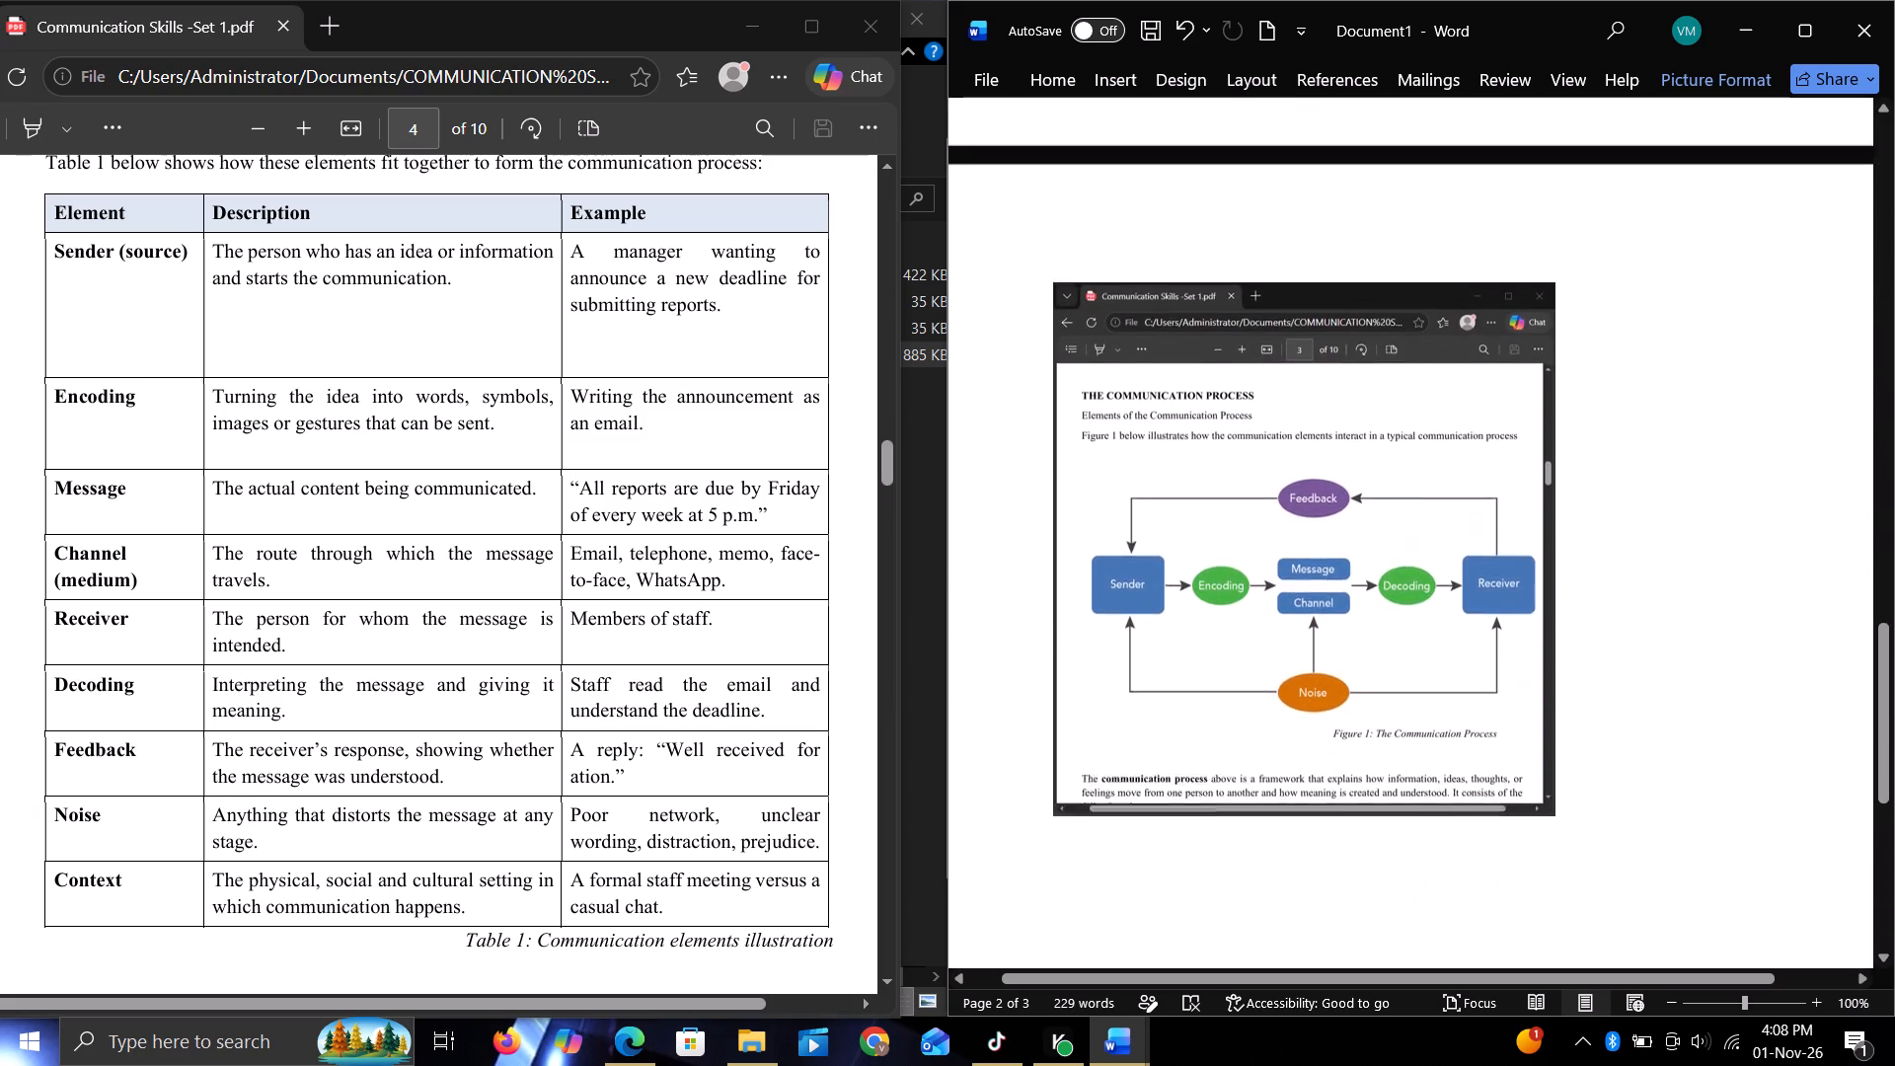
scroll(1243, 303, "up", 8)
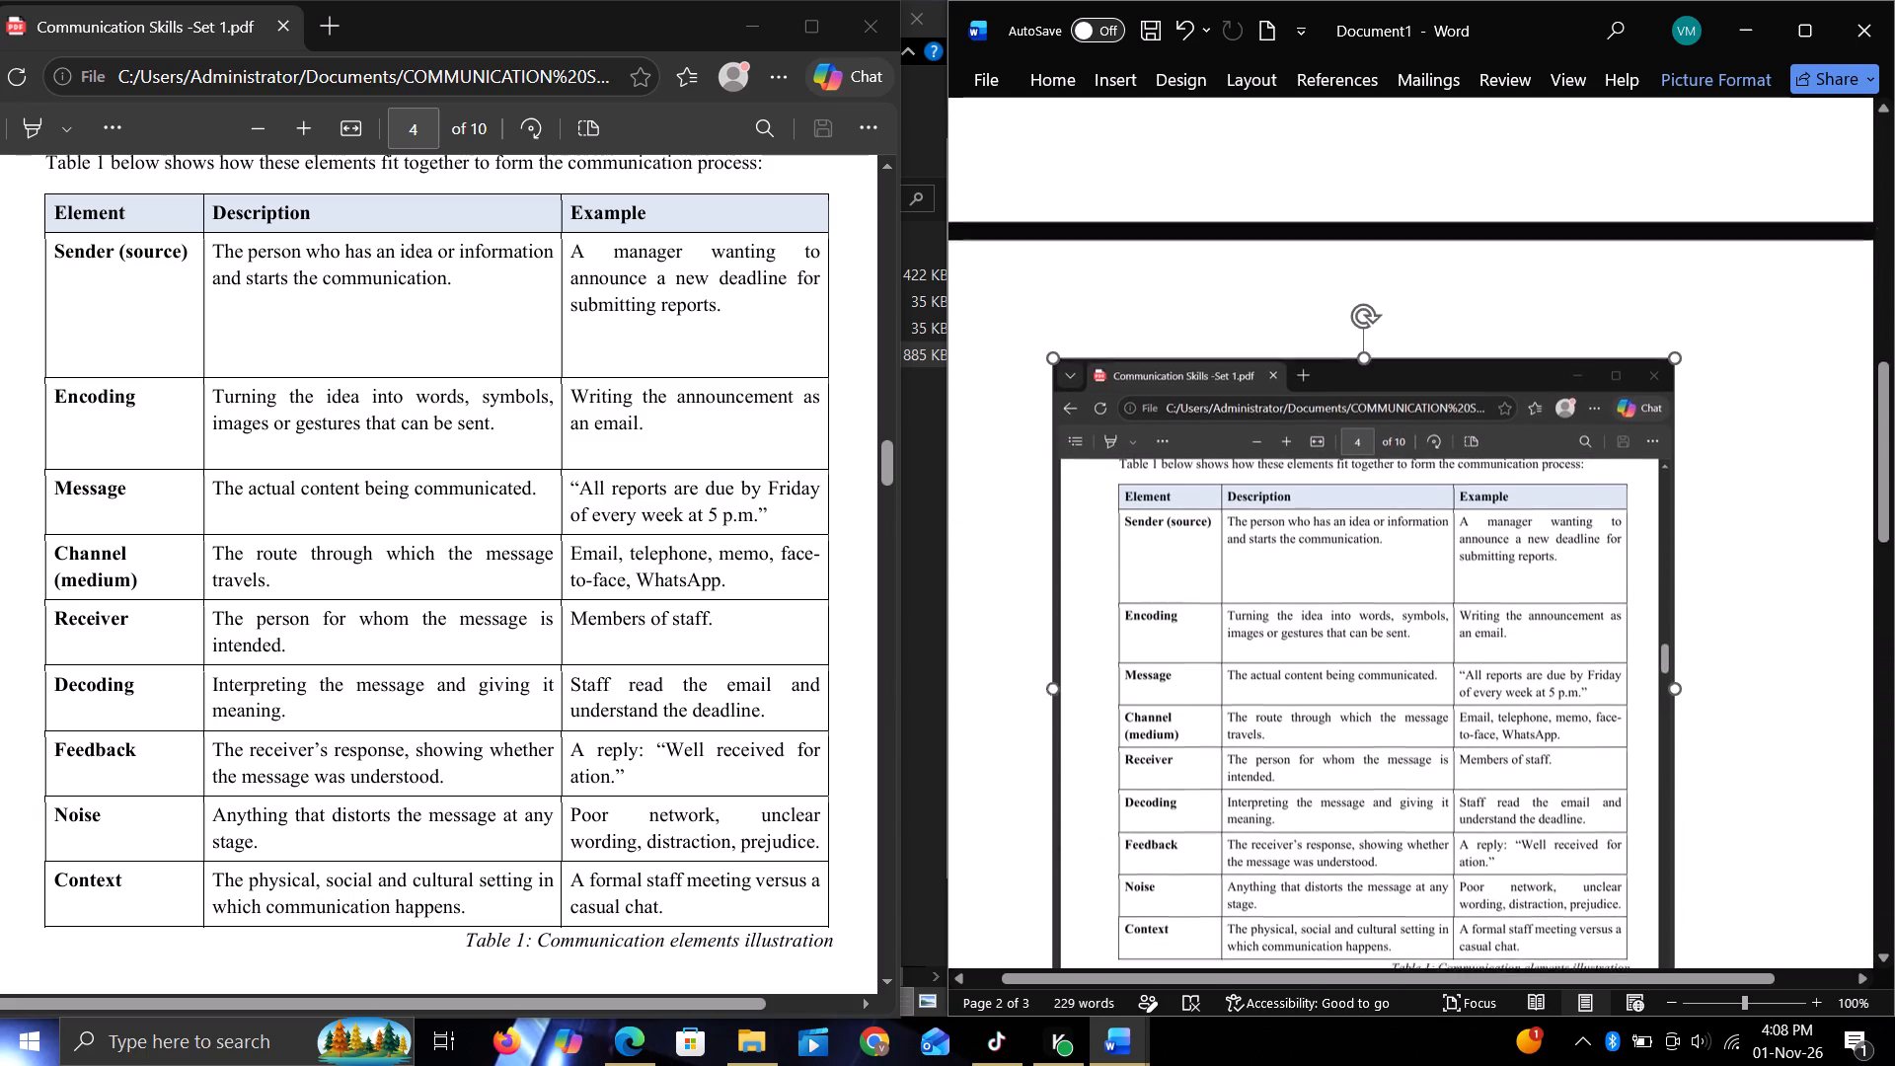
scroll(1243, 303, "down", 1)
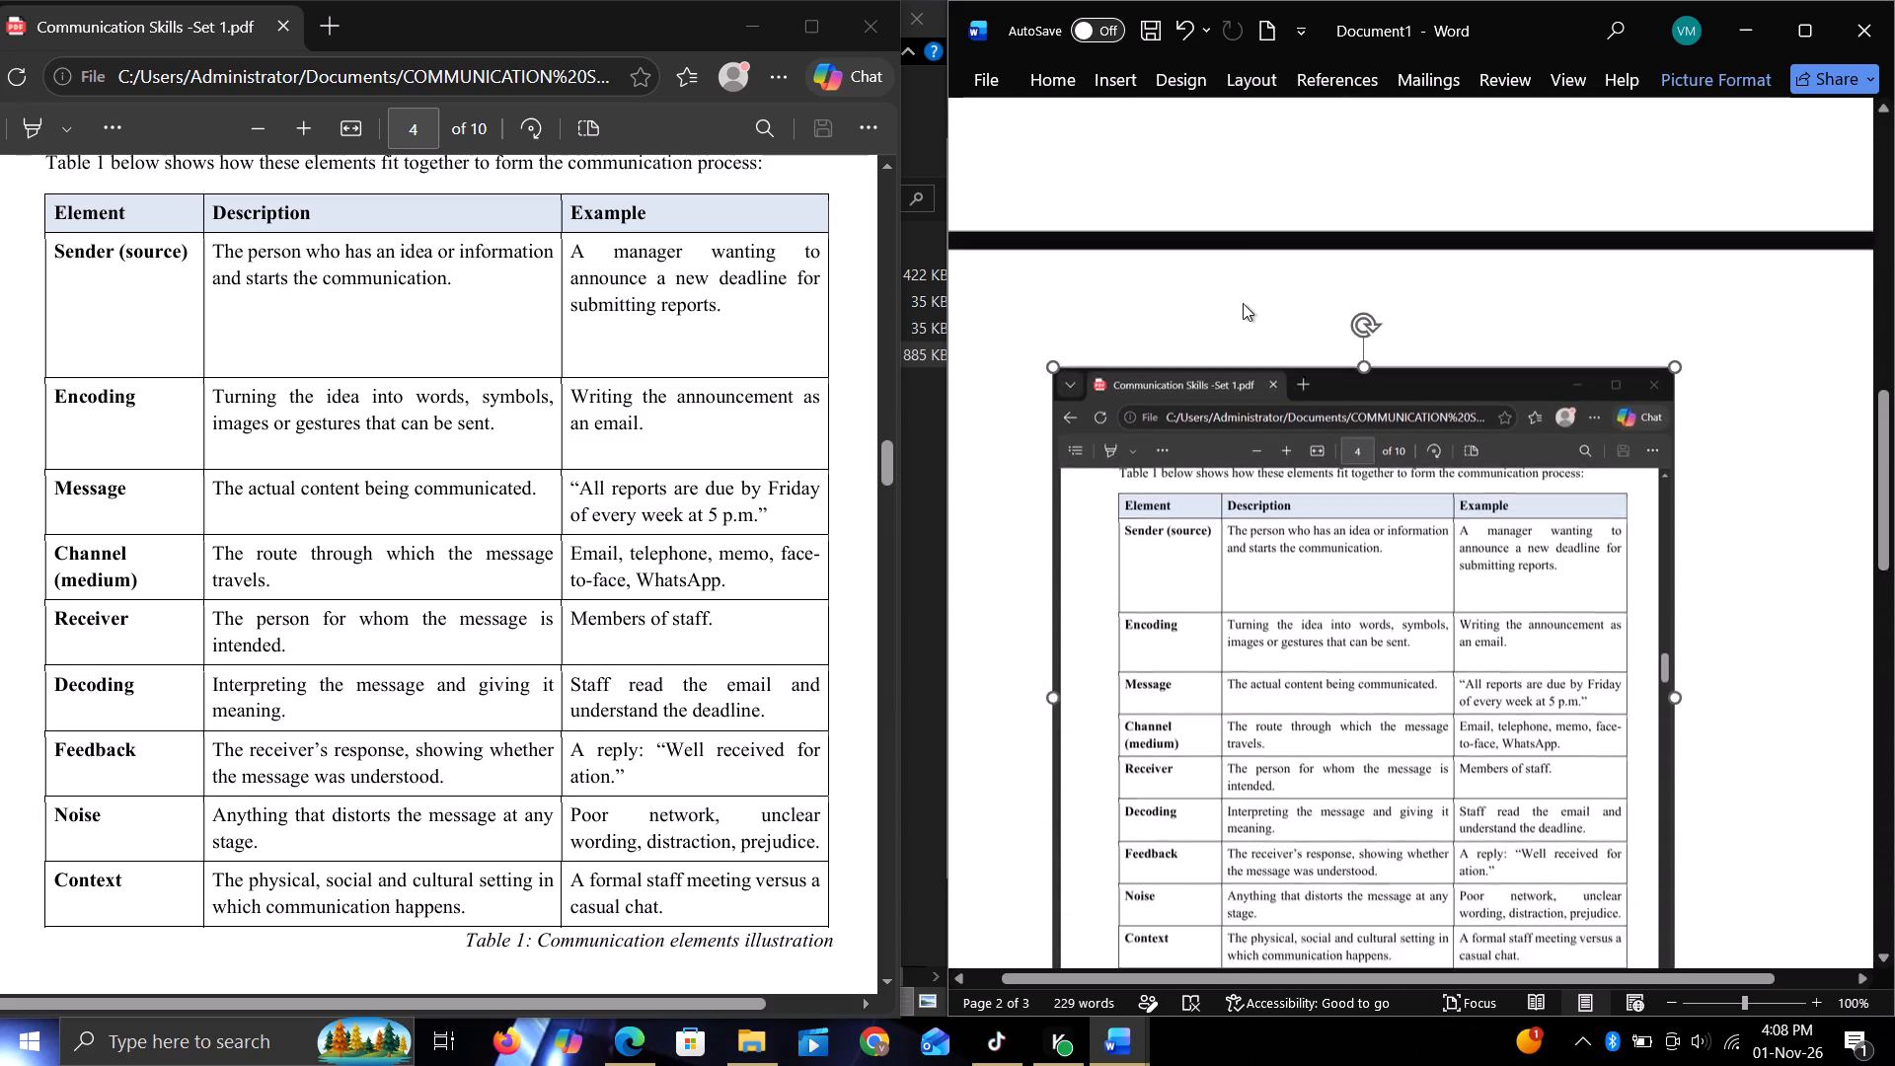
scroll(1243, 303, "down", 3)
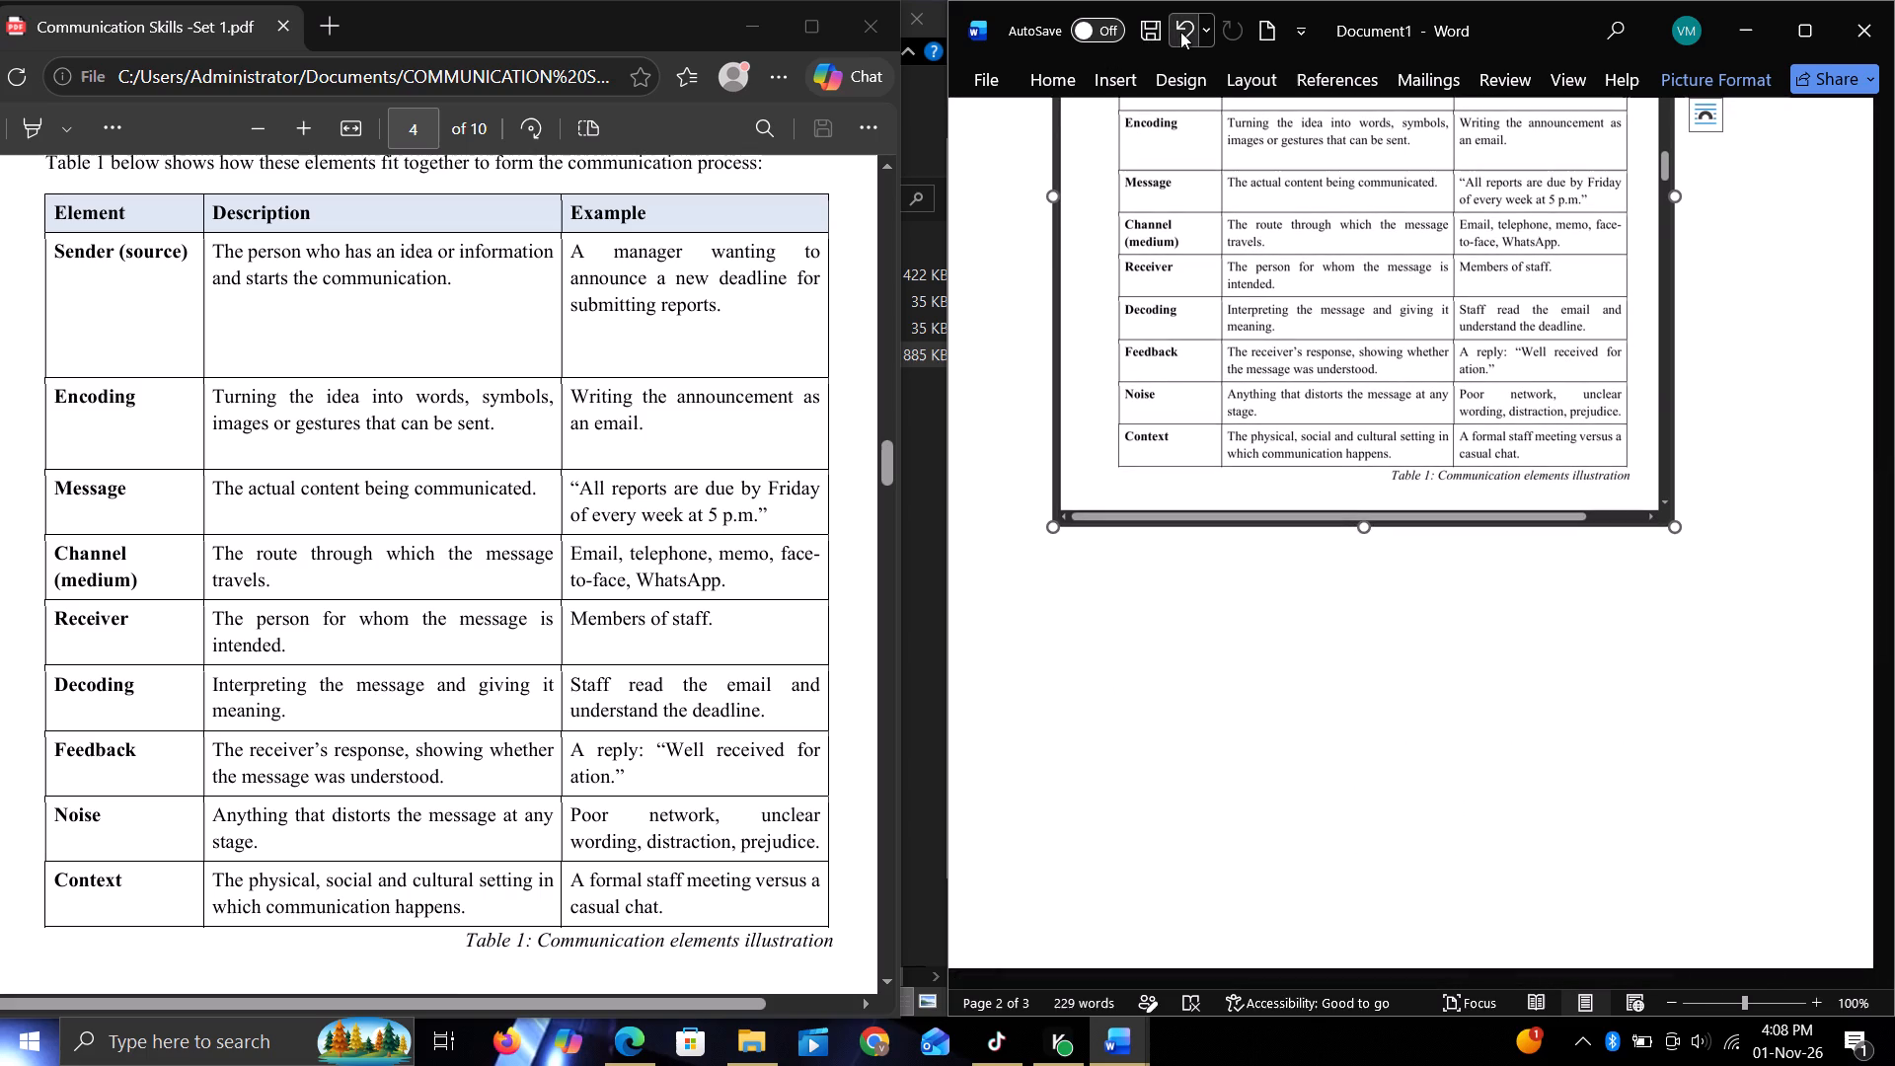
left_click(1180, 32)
Reduce only the height of the communication process diagram screenshot so the table screenshot fits below it on the same page.
scroll(1499, 473, "up", 1)
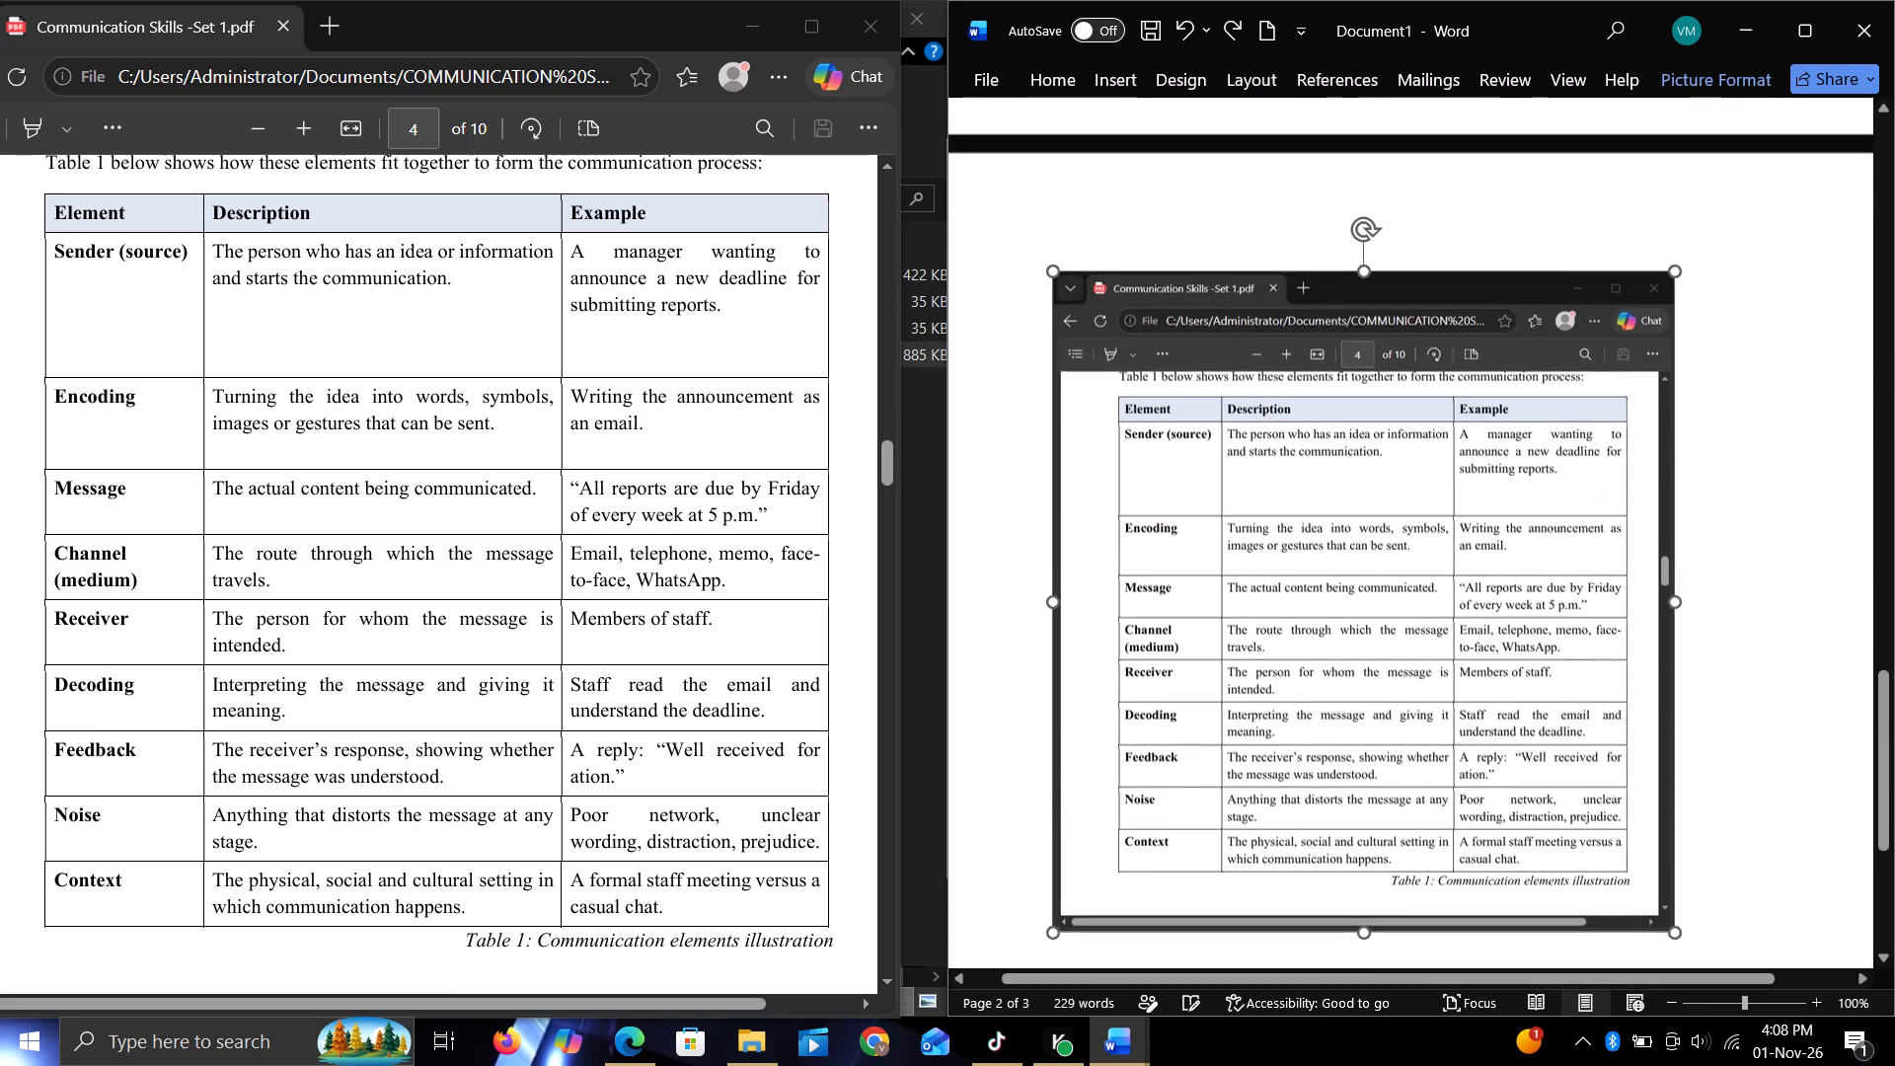
scroll(1499, 473, "up", 4)
scroll(1504, 456, "down", 4)
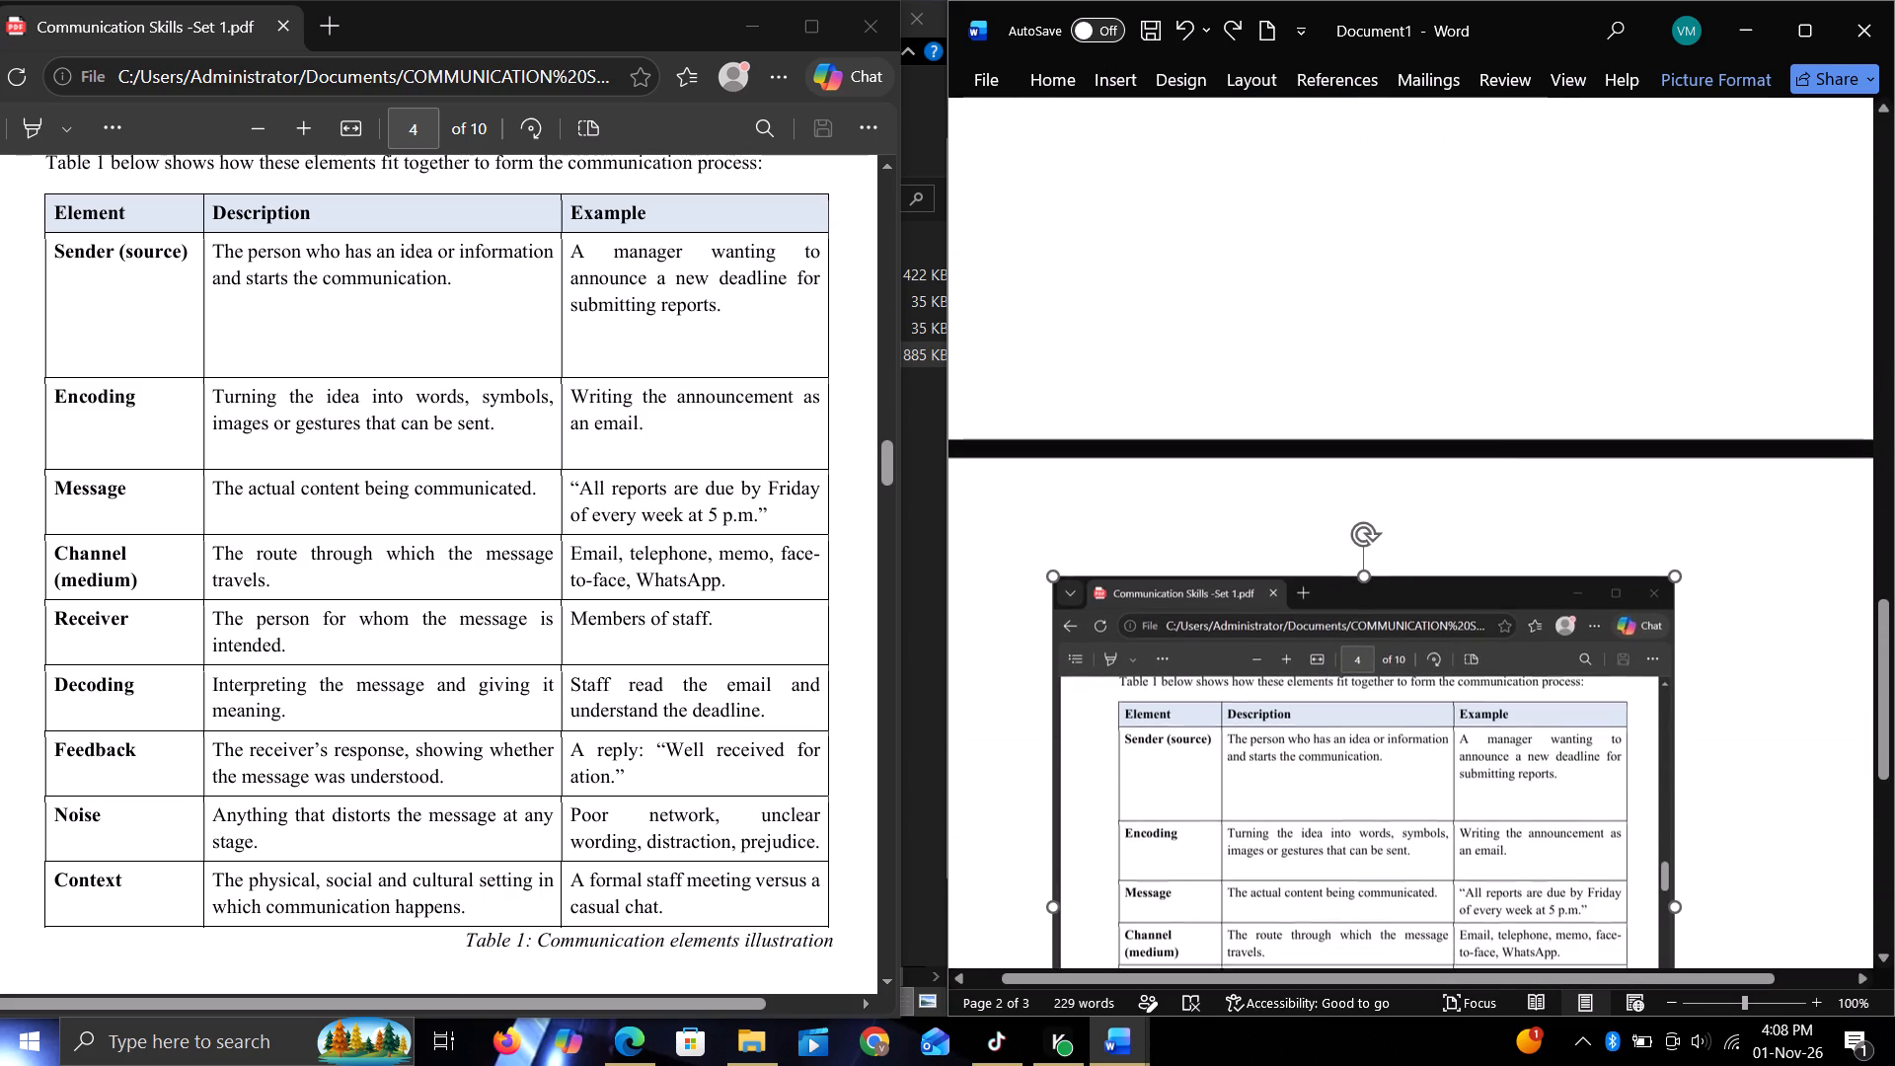
scroll(1504, 456, "up", 7)
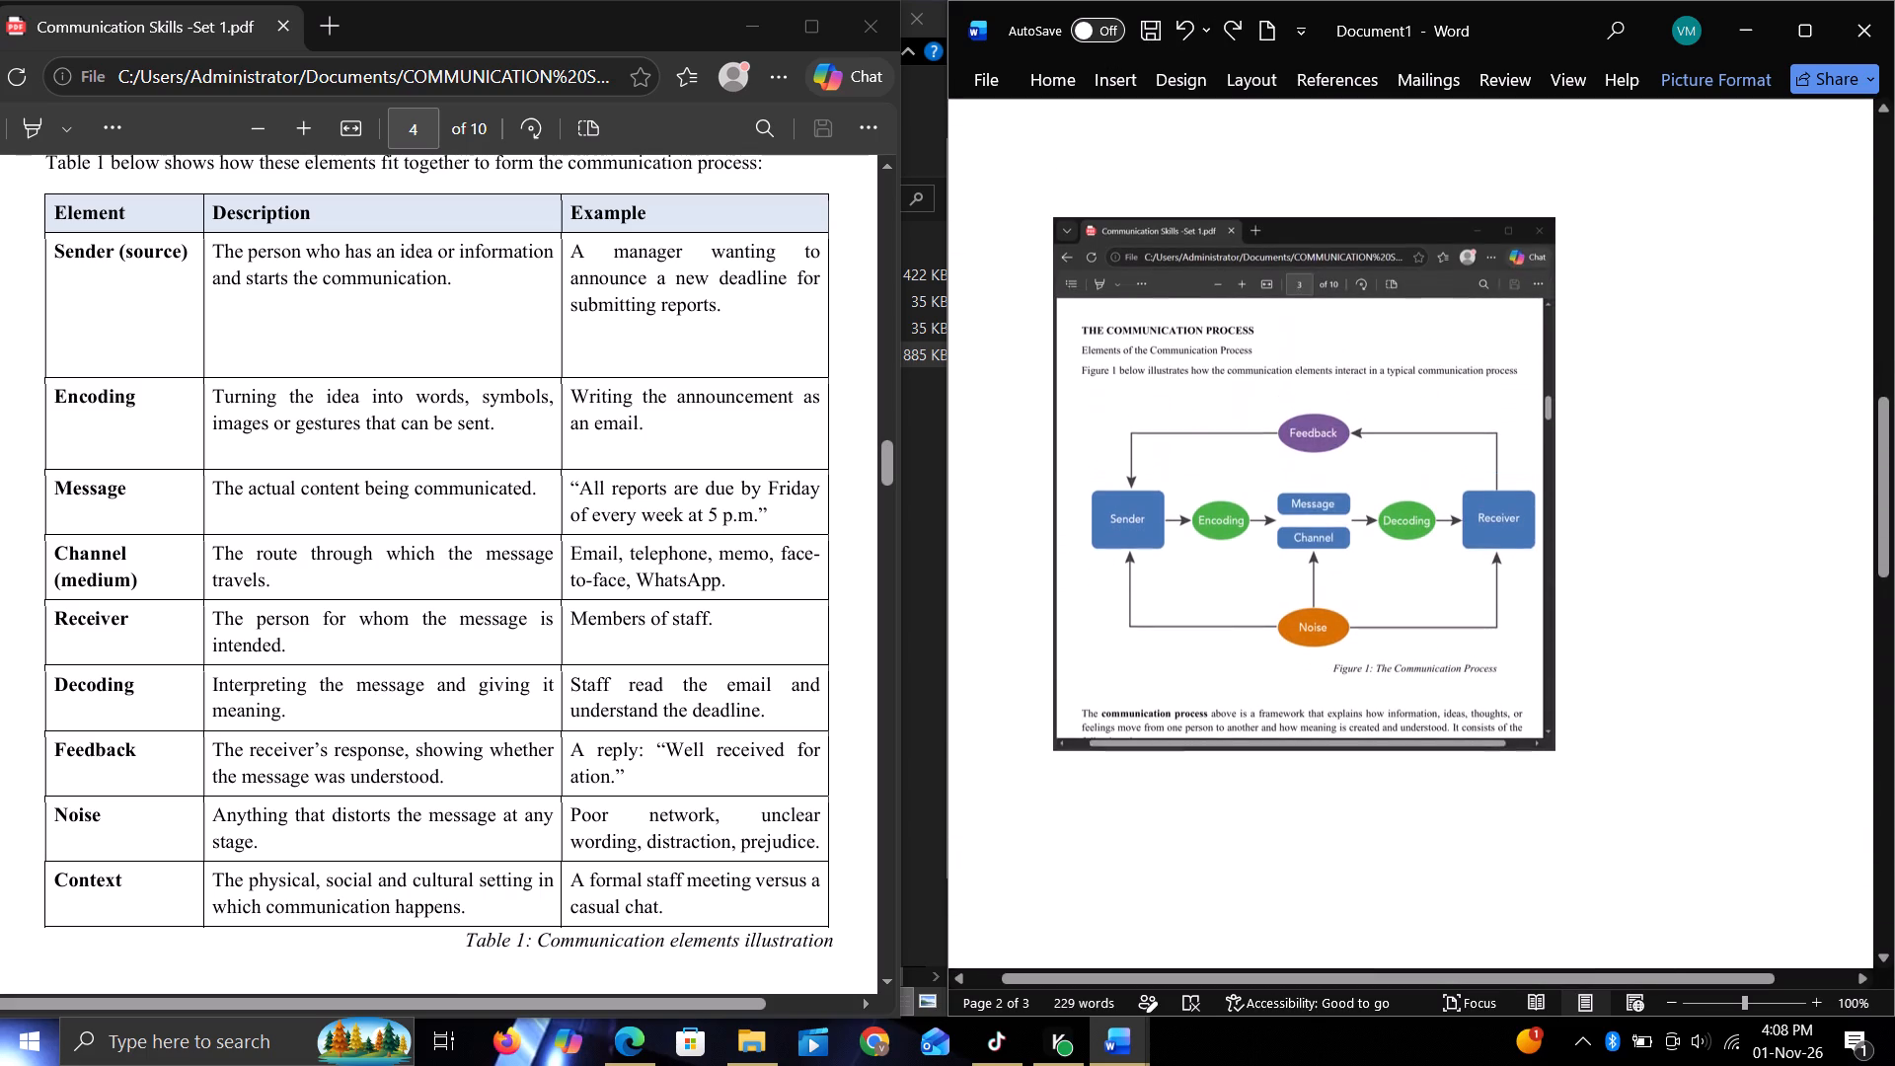
left_click(1299, 751)
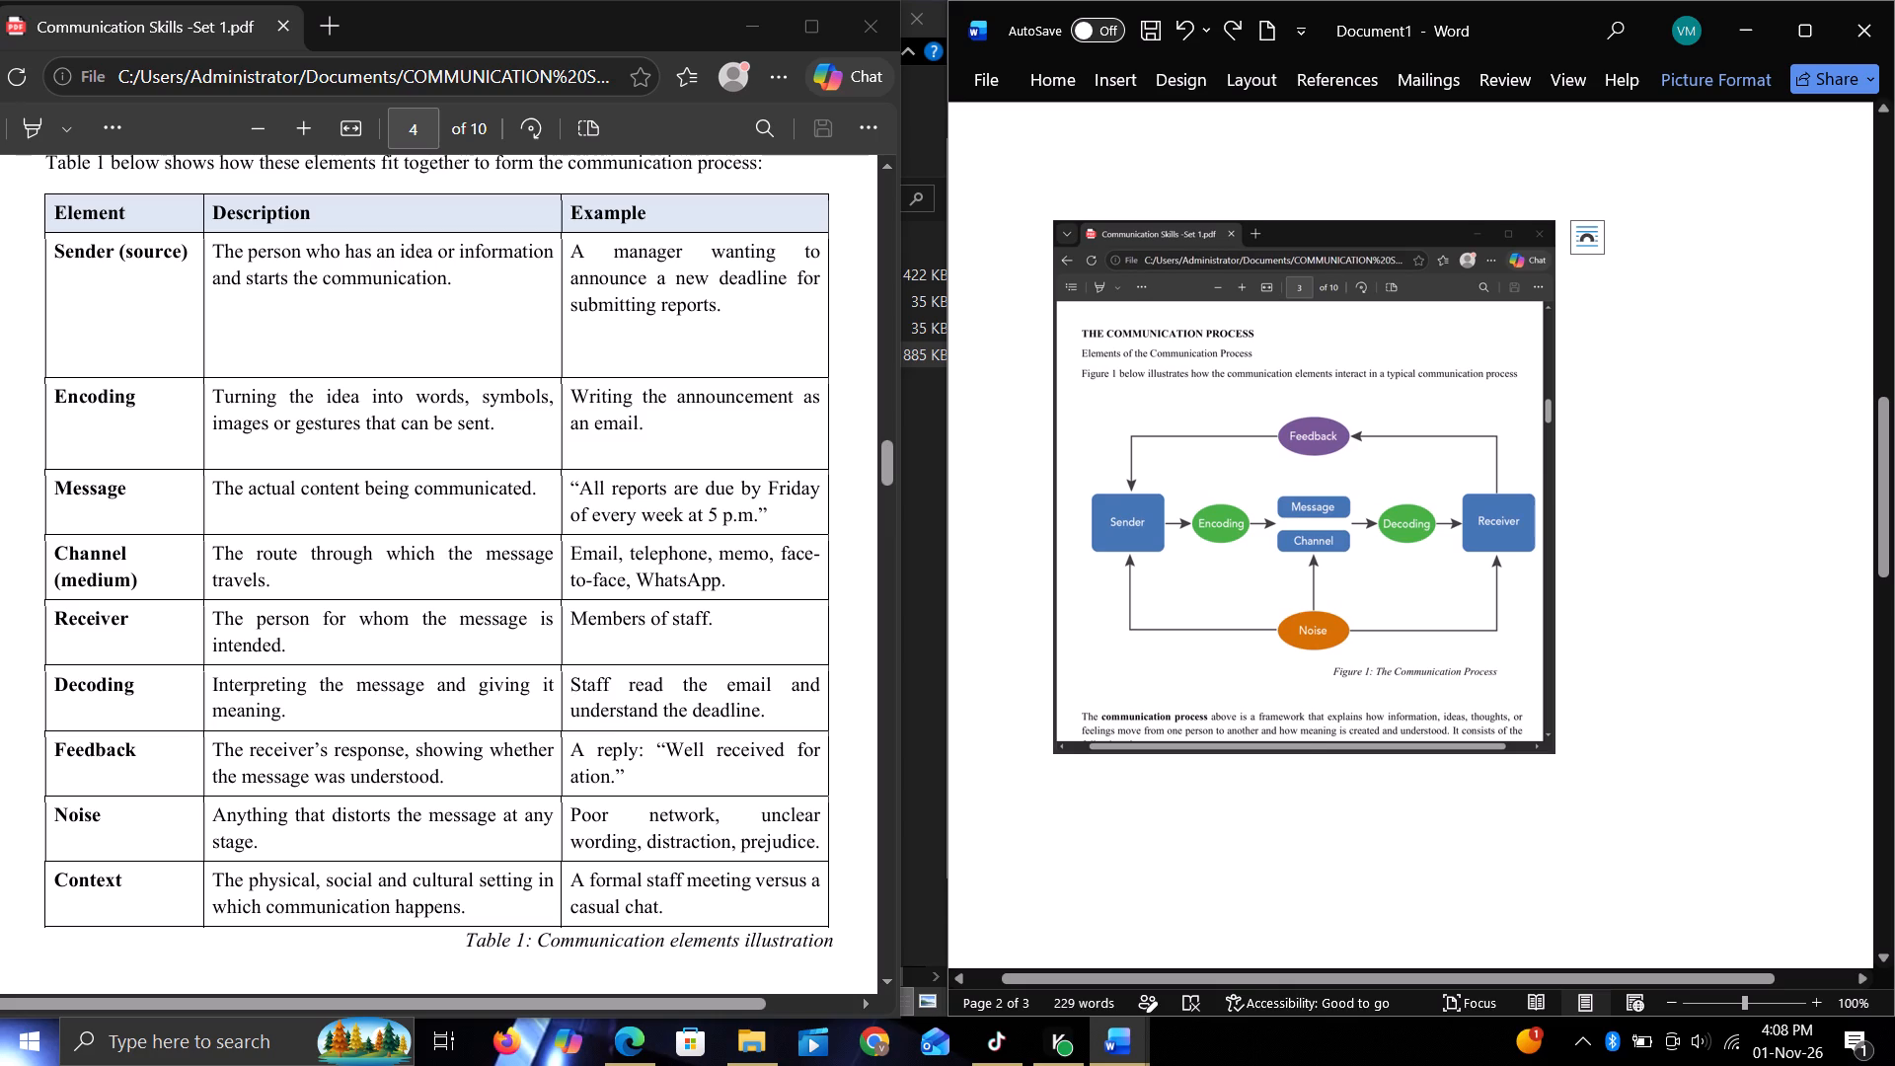
left_click_drag(1305, 756, 1311, 607)
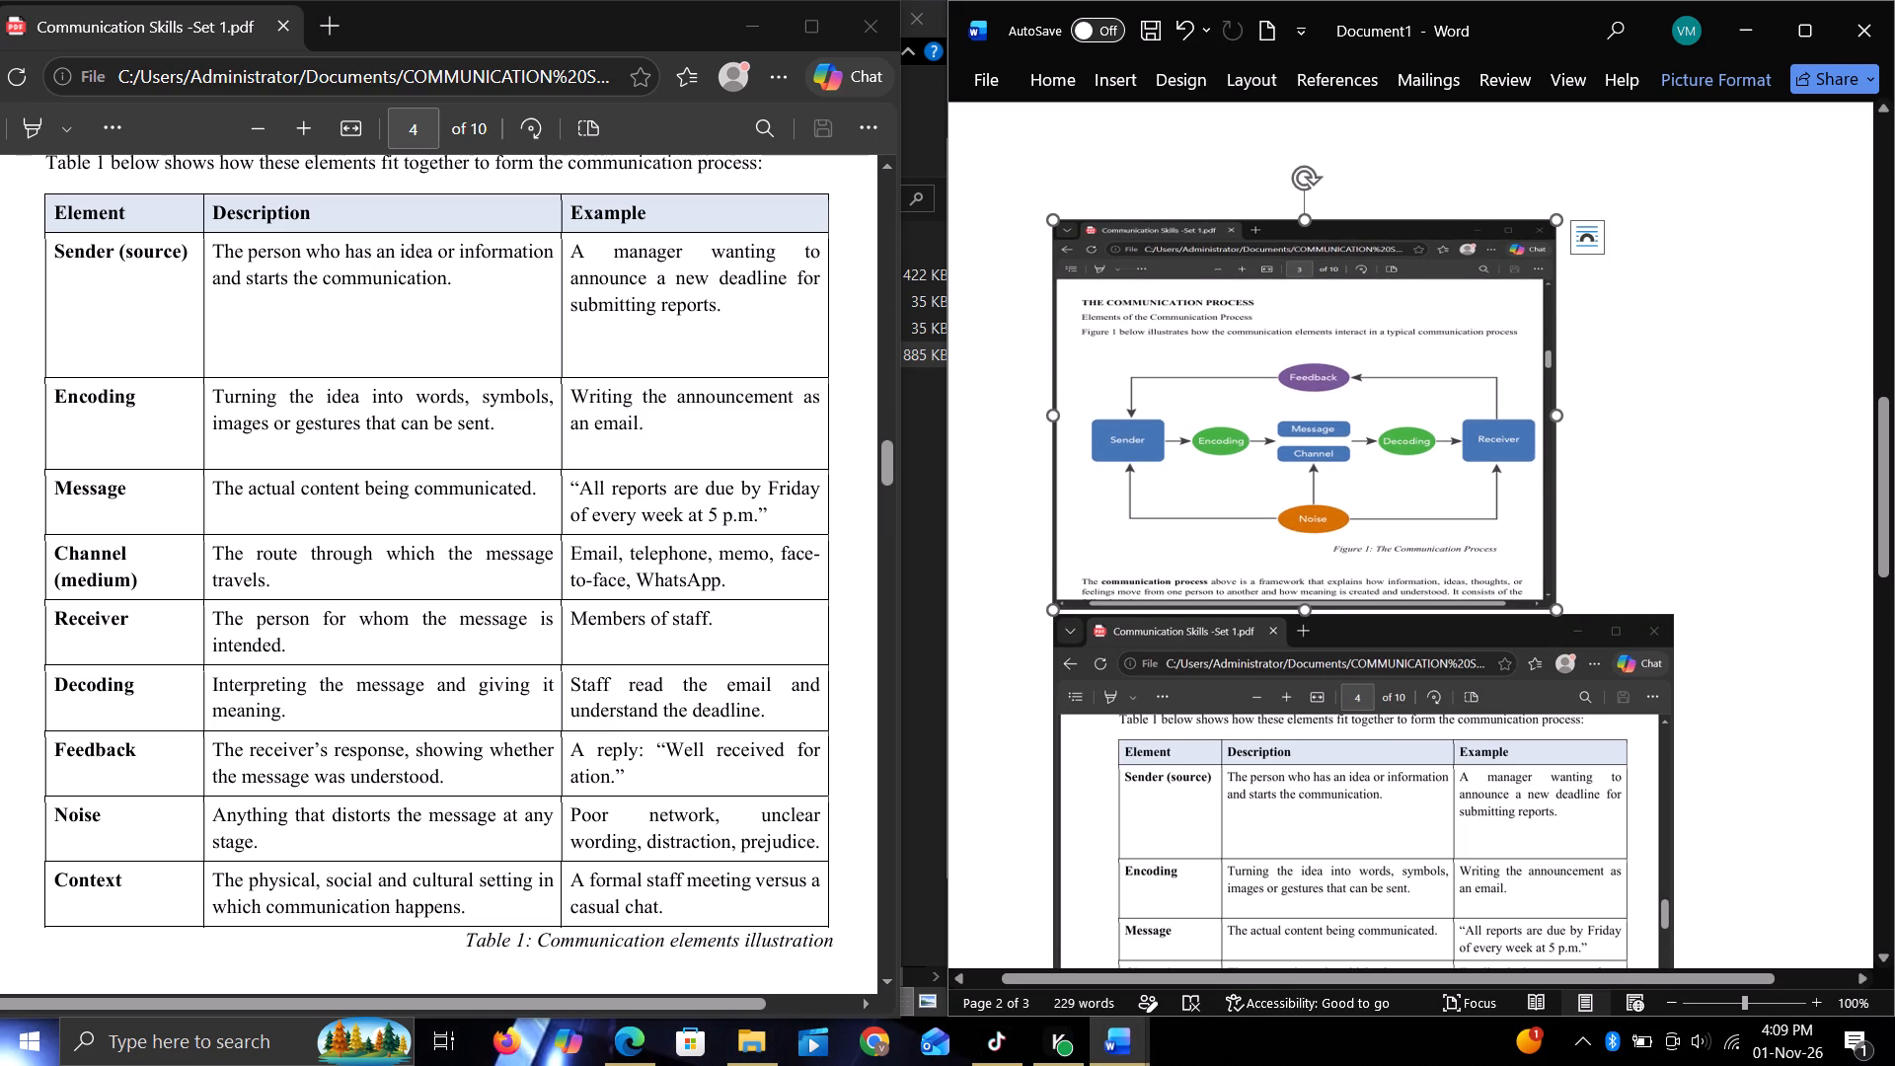
Widen the diagram screenshot to nearly match the width of the table screenshot below it.
left_click(1280, 220)
left_click_drag(1280, 220, 1281, 168)
left_click(1359, 207)
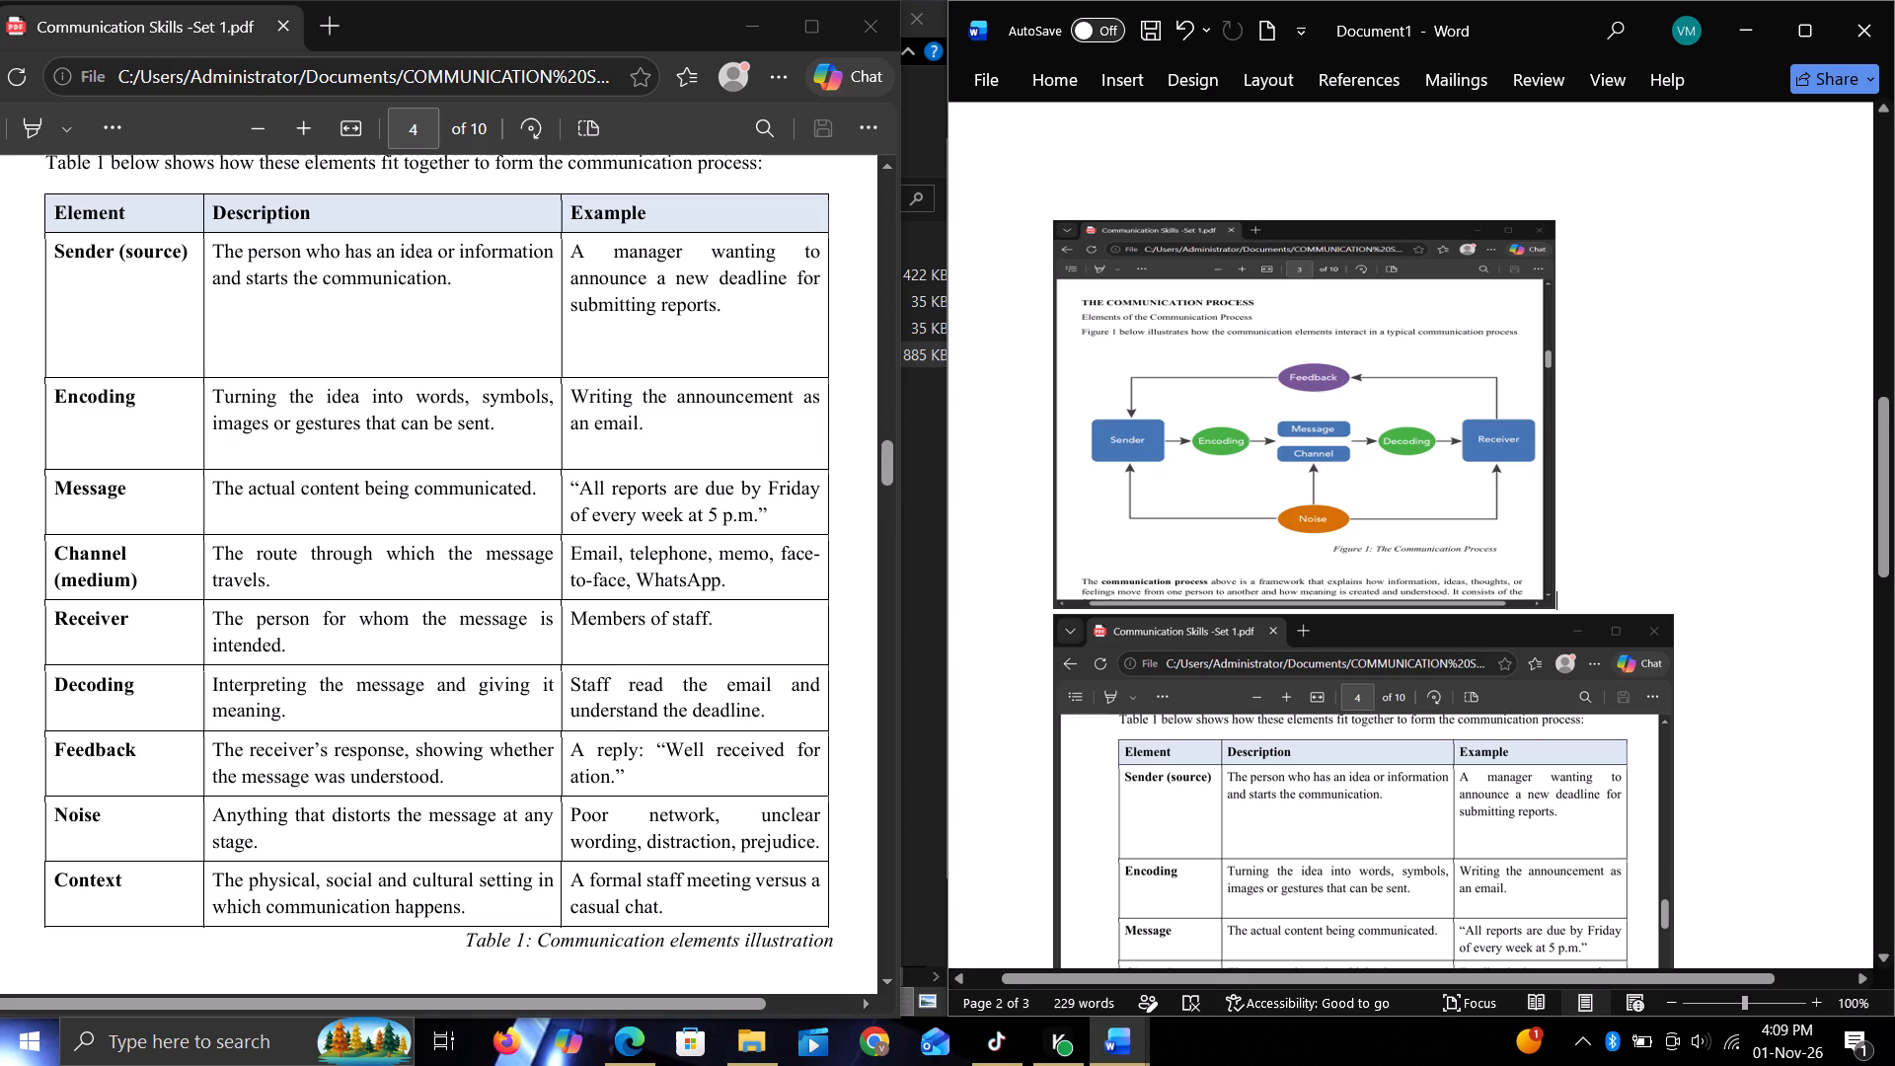
left_click(1530, 291)
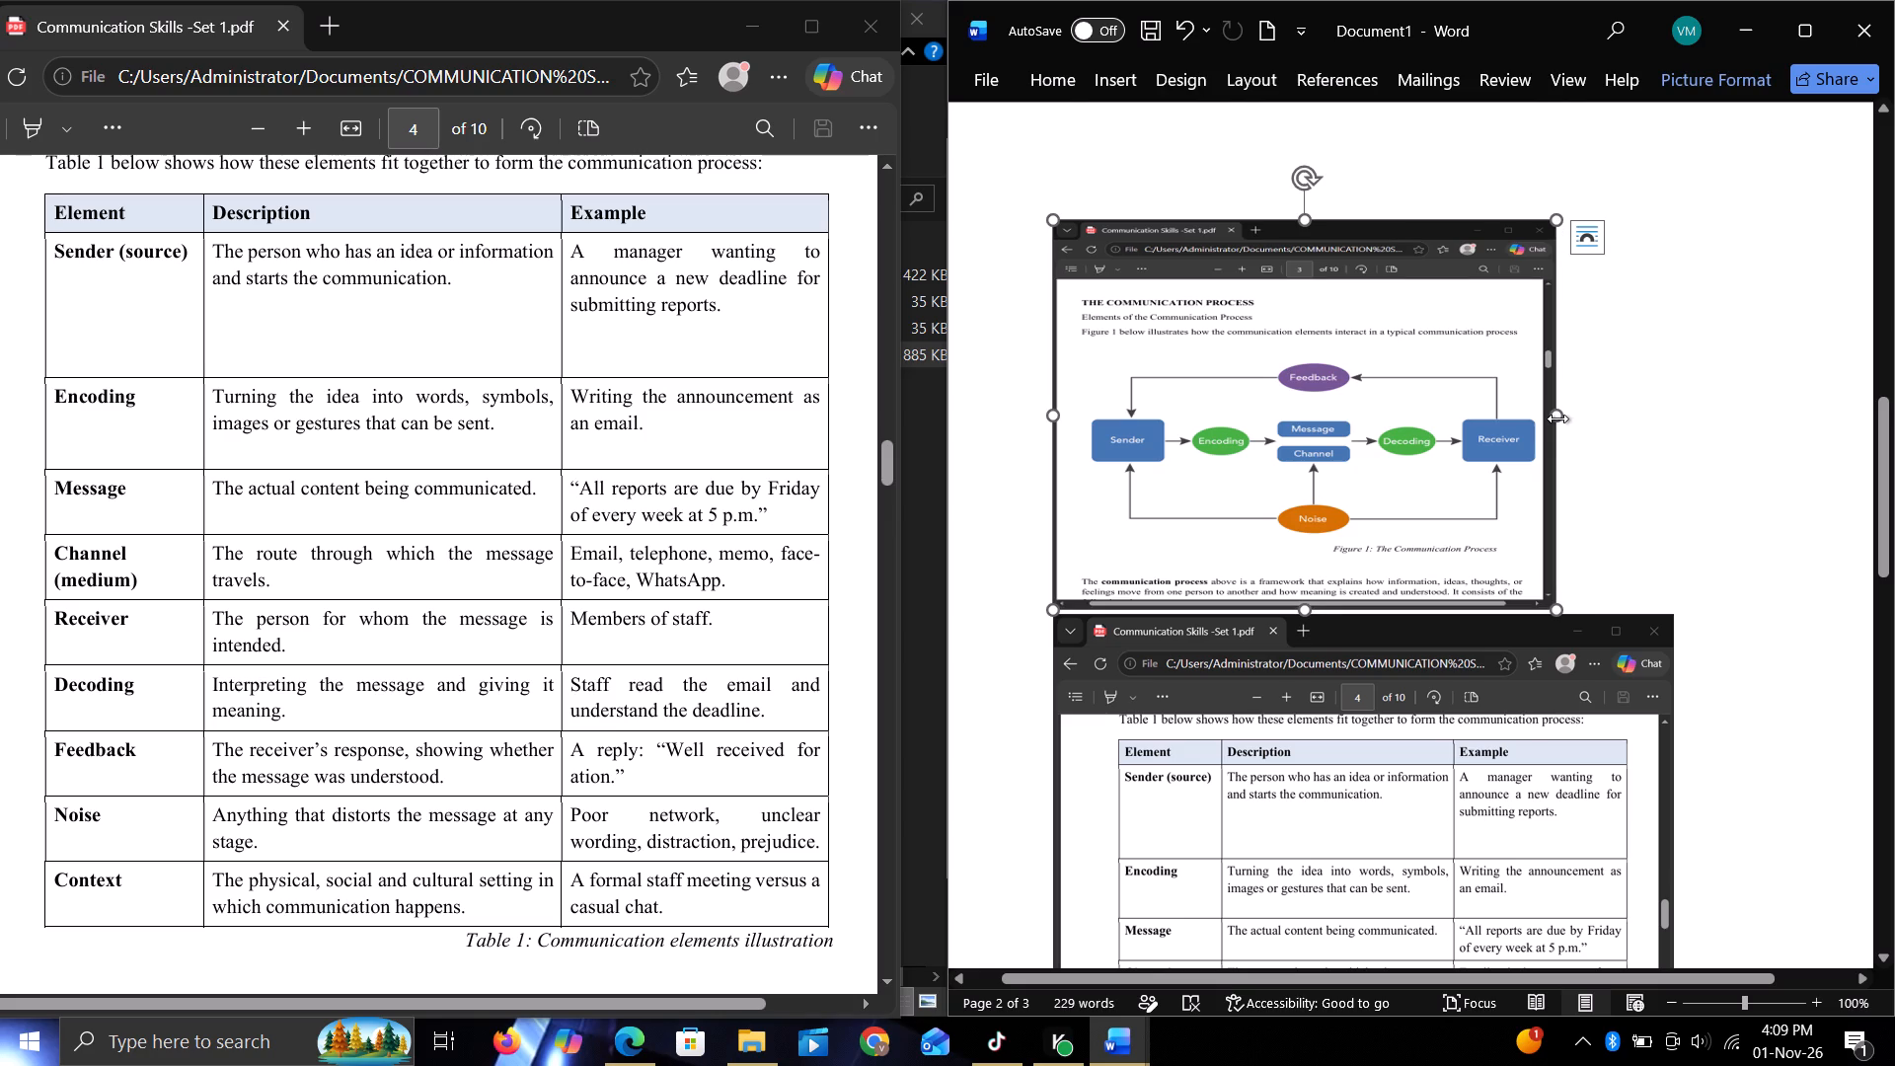
left_click_drag(1557, 419, 1648, 437)
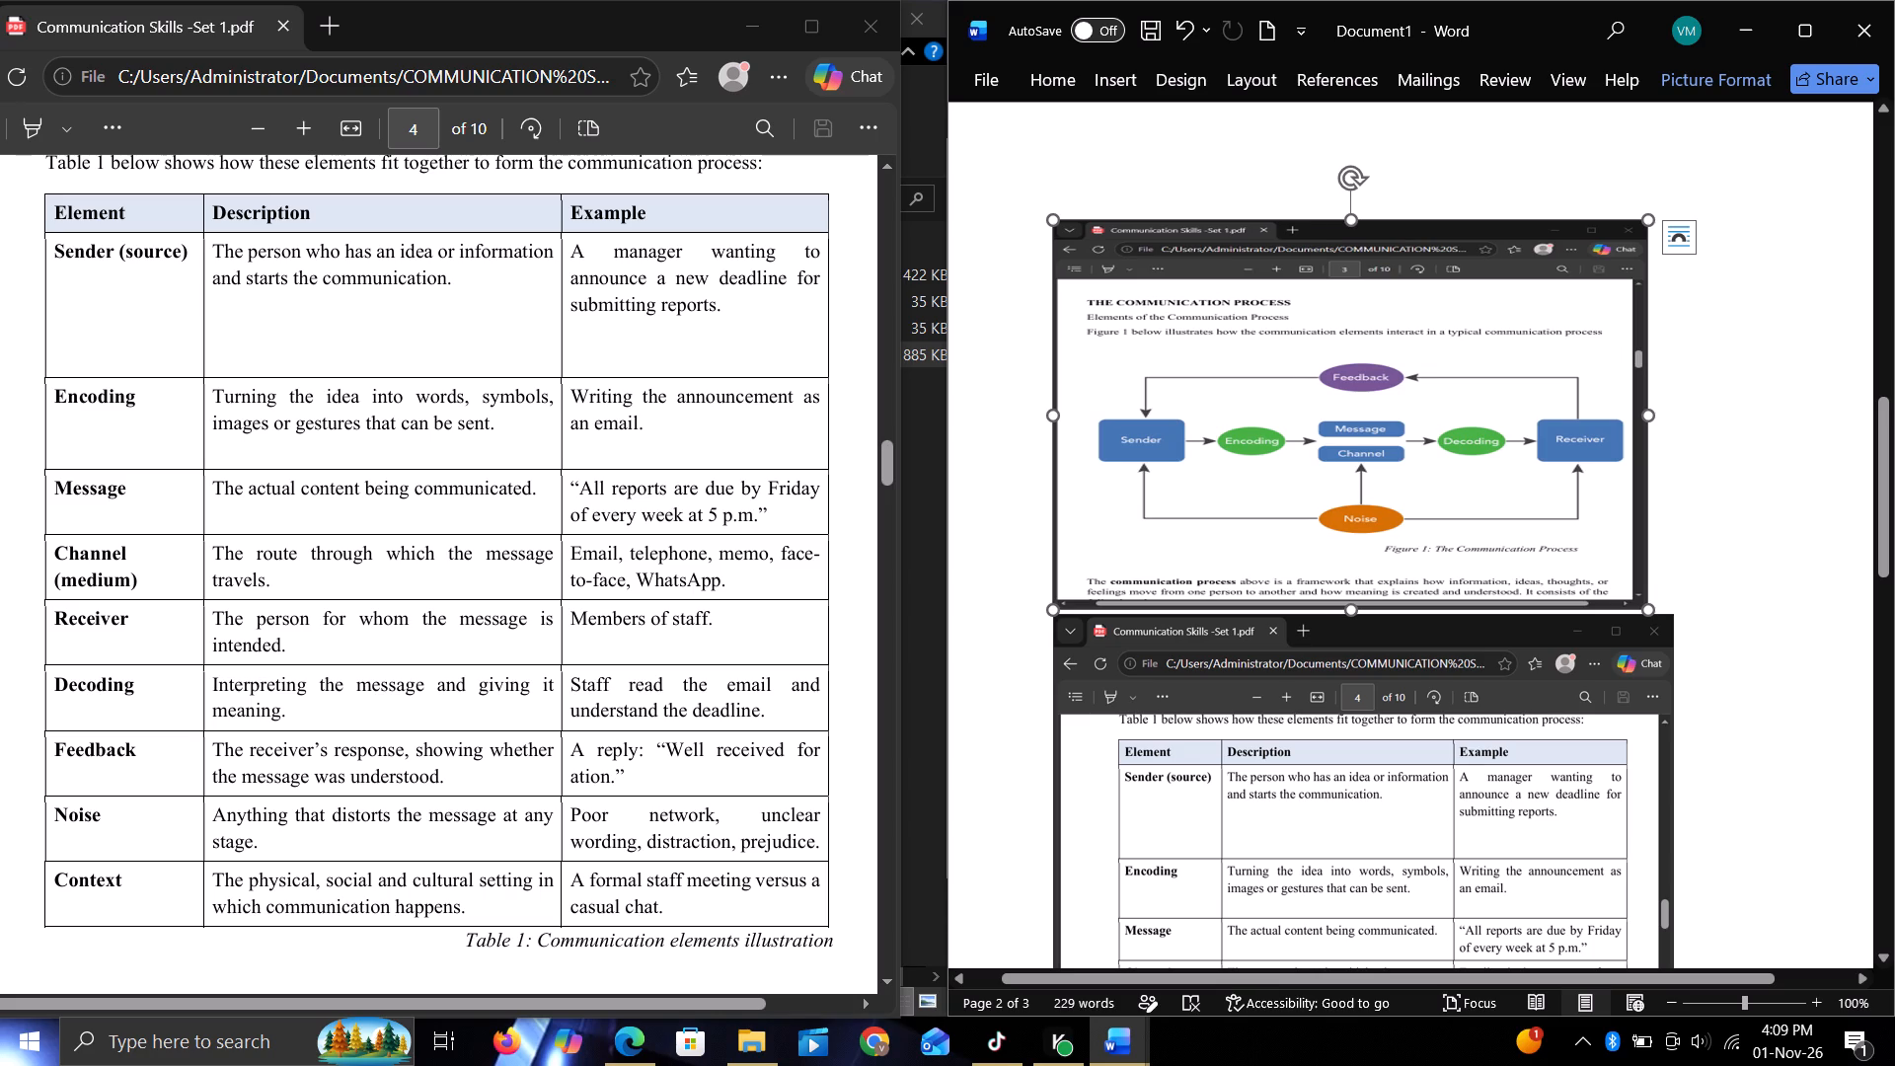
Adjust the diagram screenshot's height from its top edge, making it slightly shorter while keeping the table screenshot on the same page.
left_click_drag(1352, 220, 1348, 183)
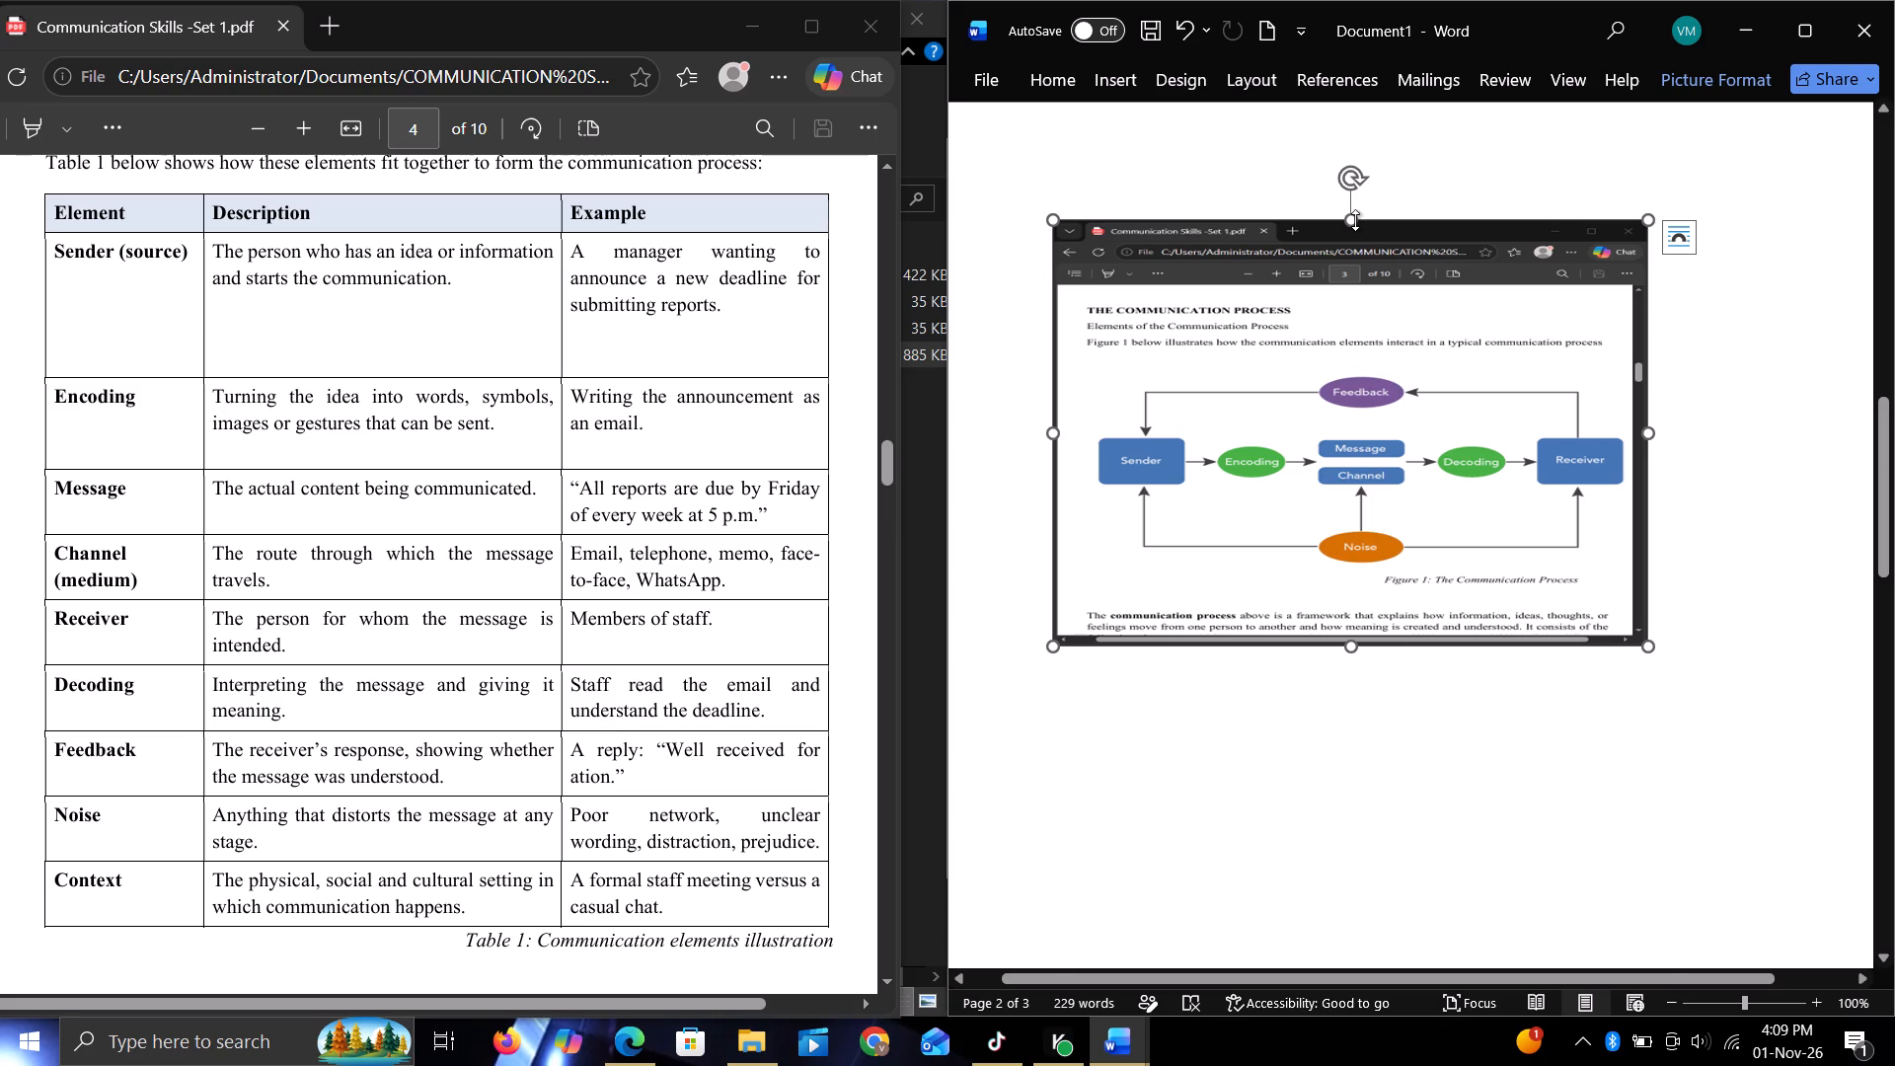
left_click_drag(1355, 220, 1358, 275)
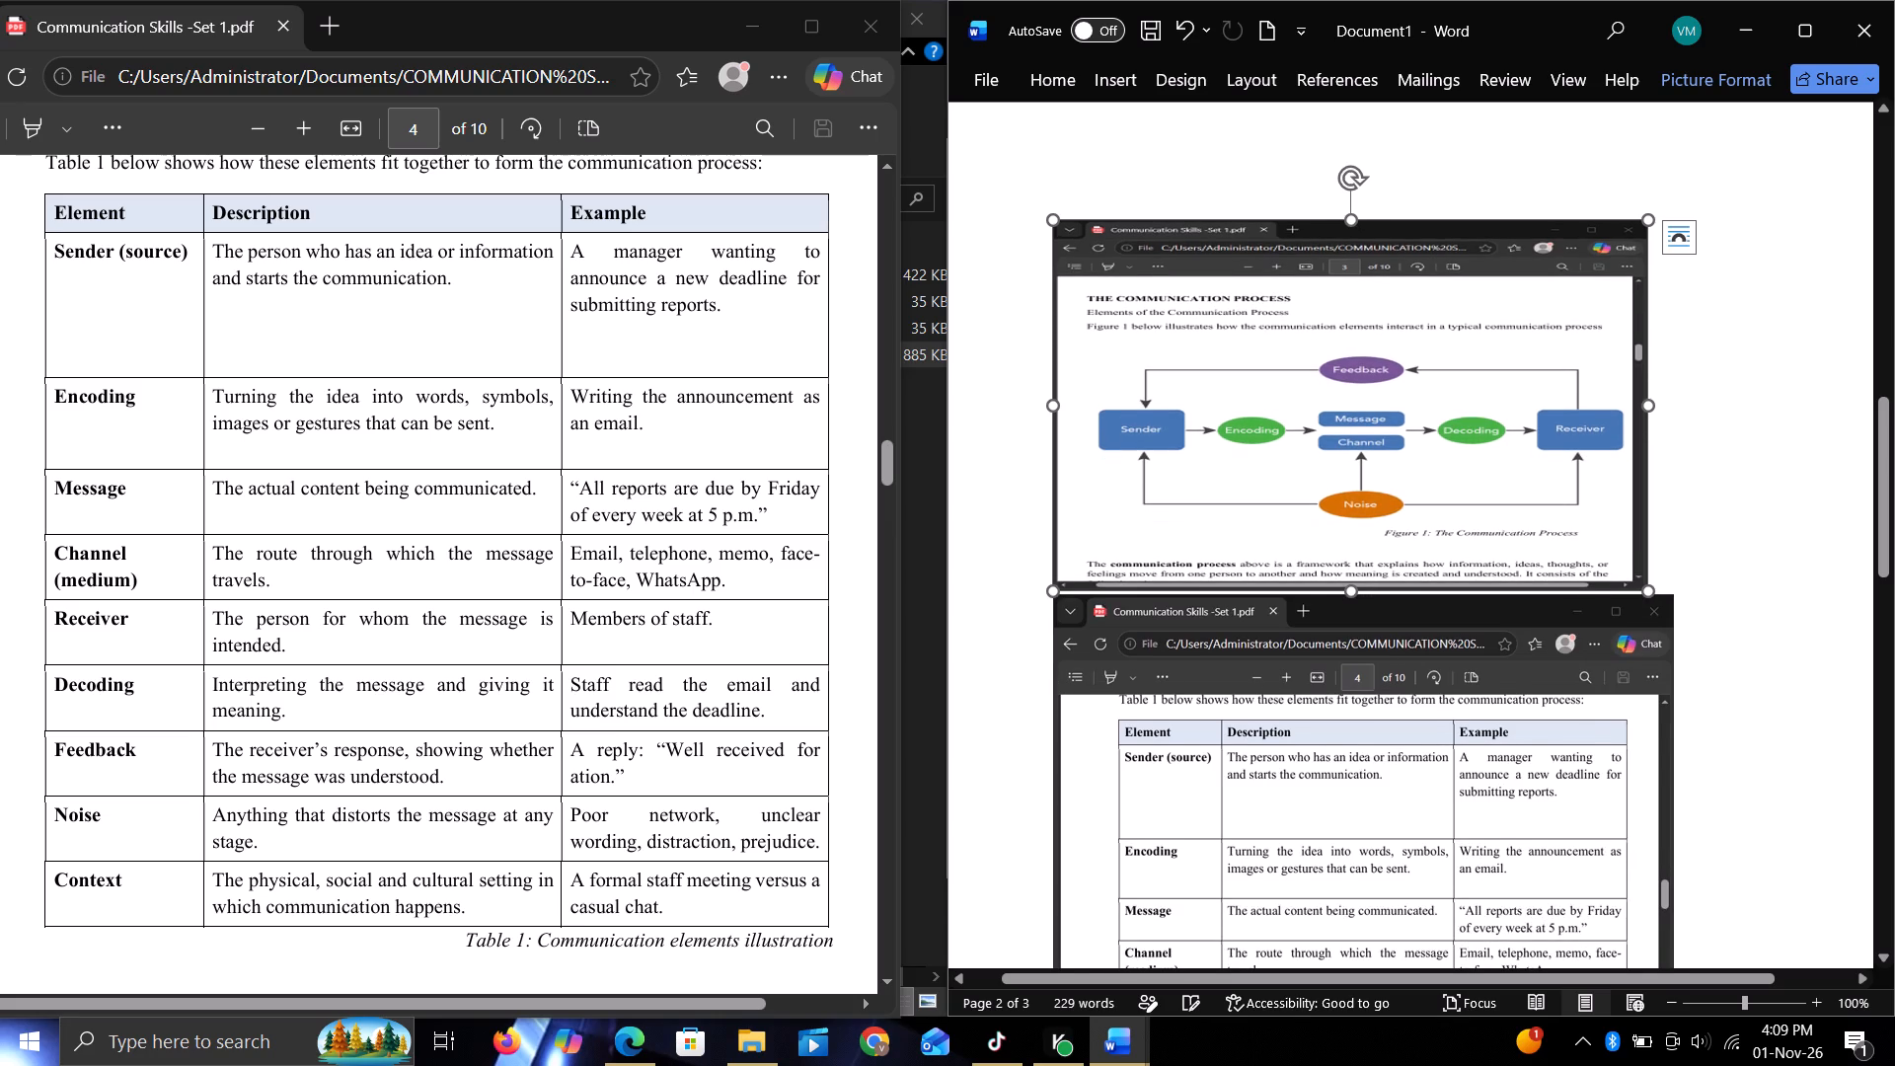
left_click(1581, 324)
left_click(1748, 344)
Check how the elements table screenshot fits below the diagram and the space remaining beneath it.
scroll(1748, 344, "down", 3)
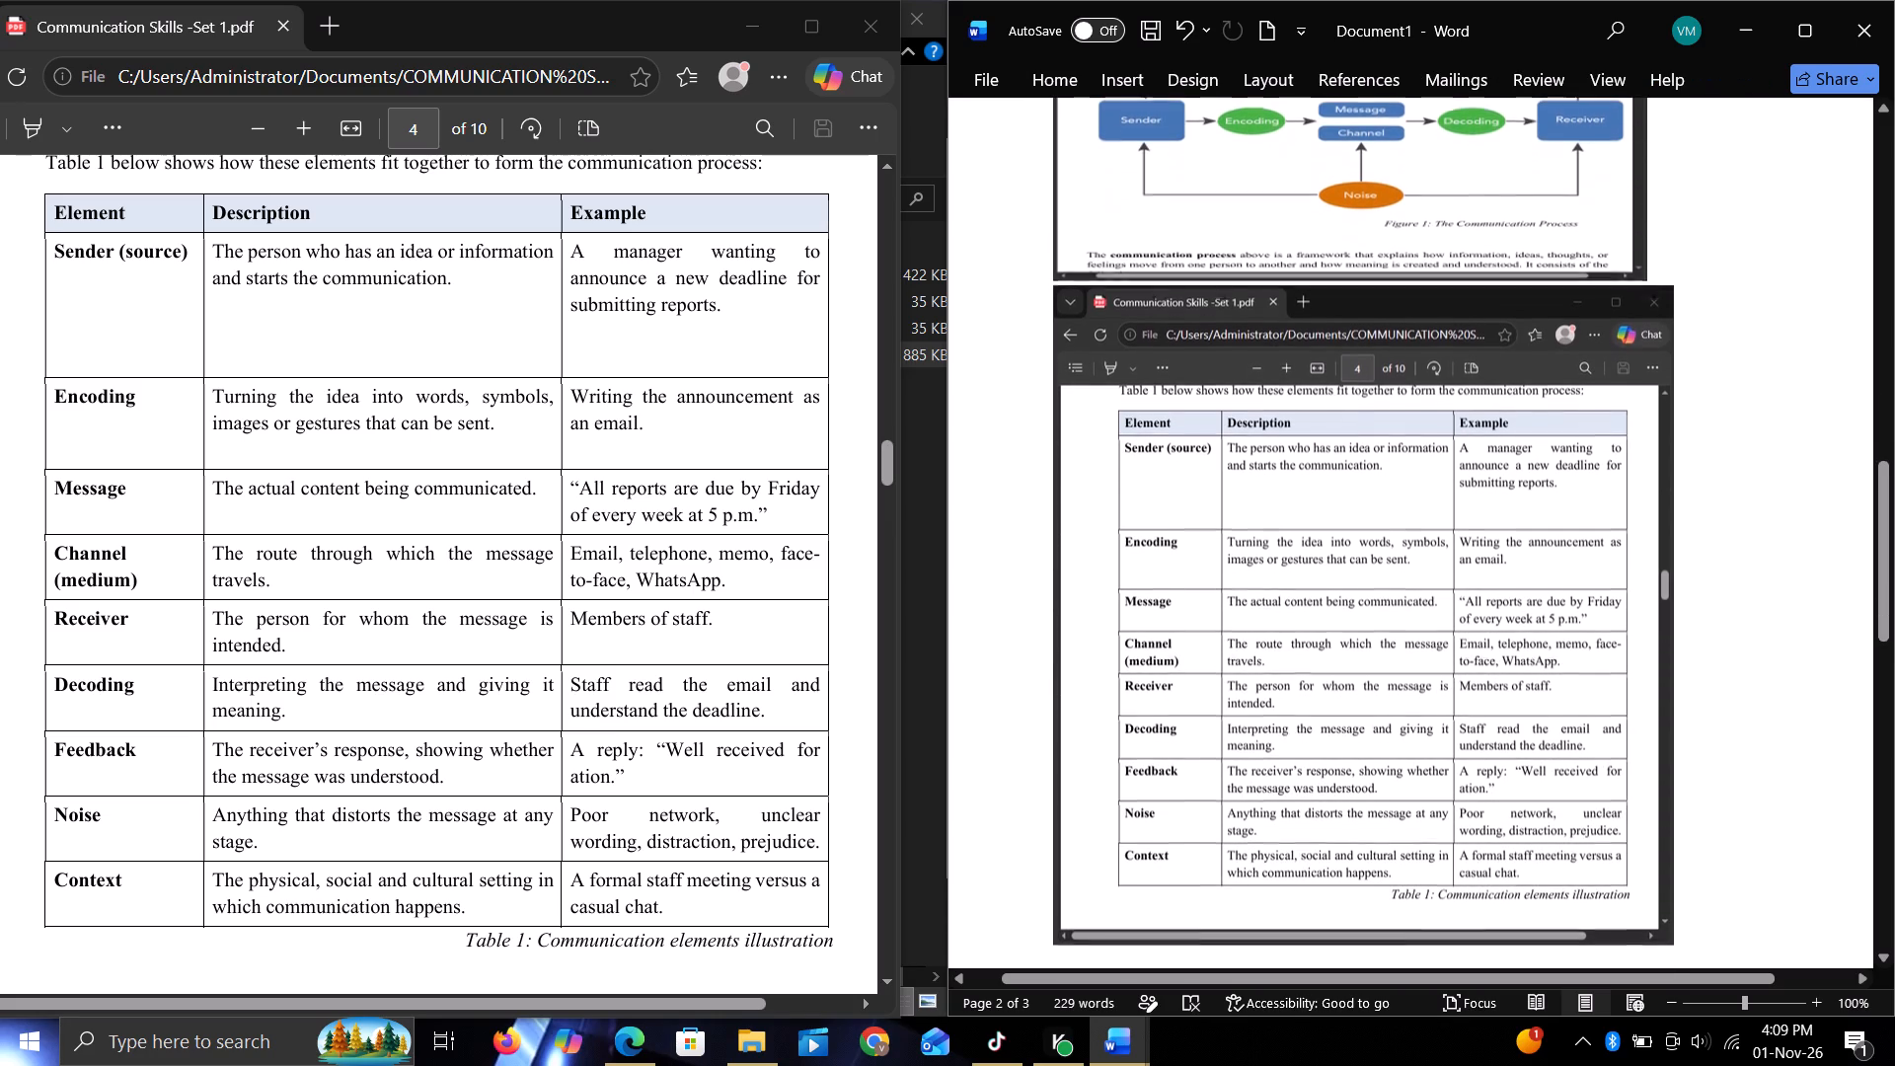
scroll(1748, 344, "down", 2)
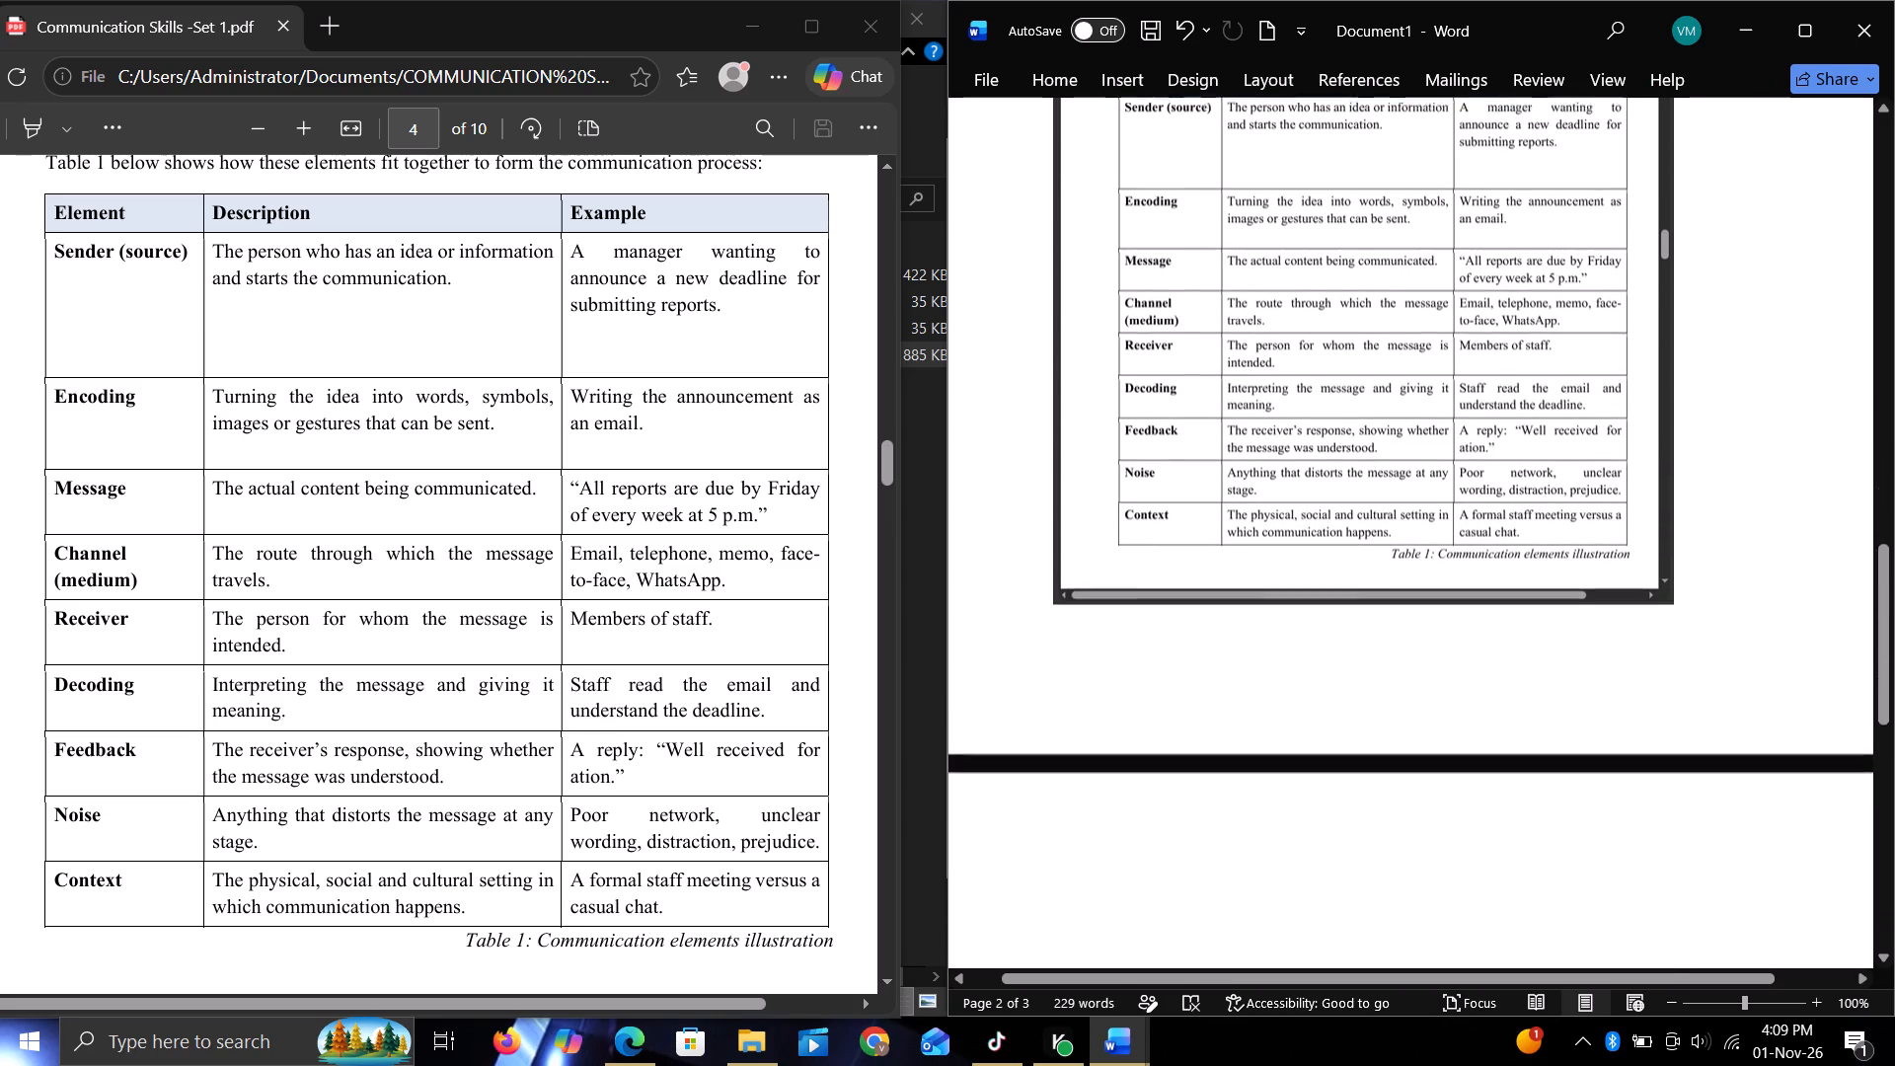
scroll(1748, 344, "down", 1)
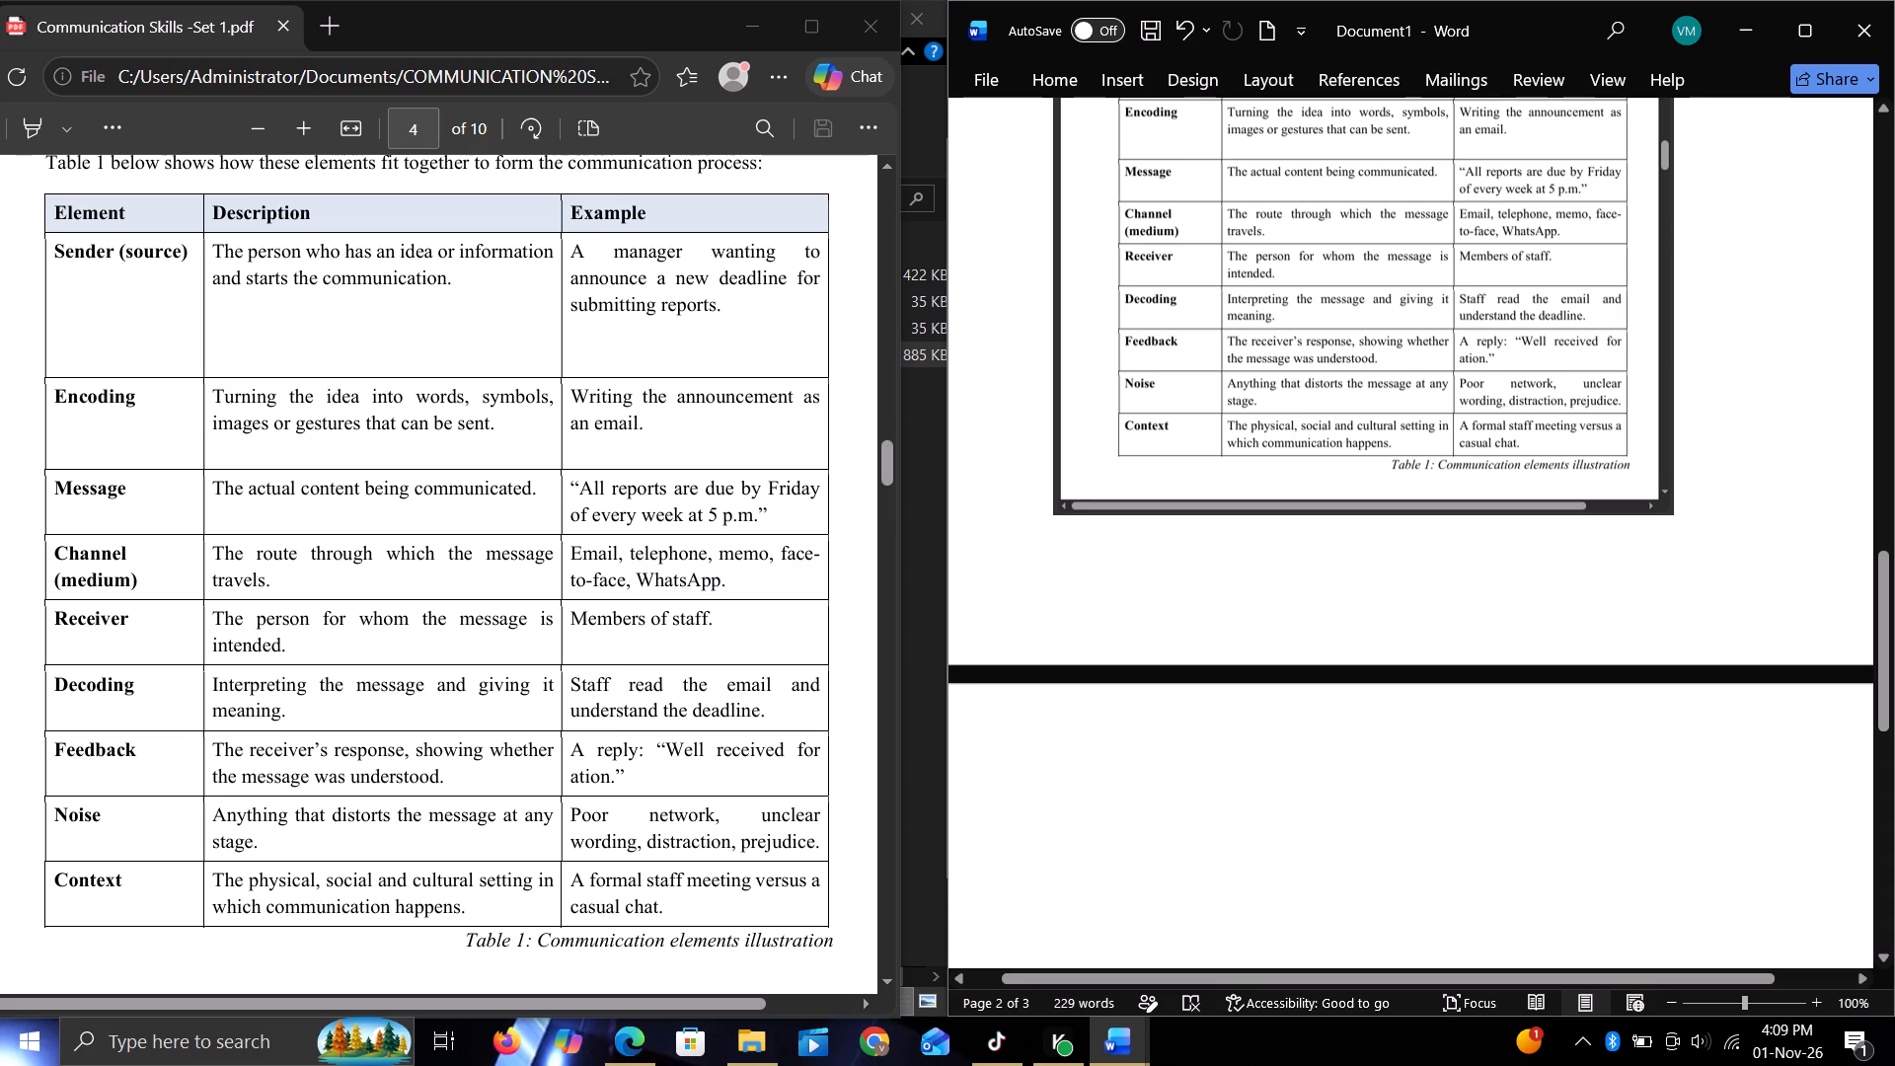
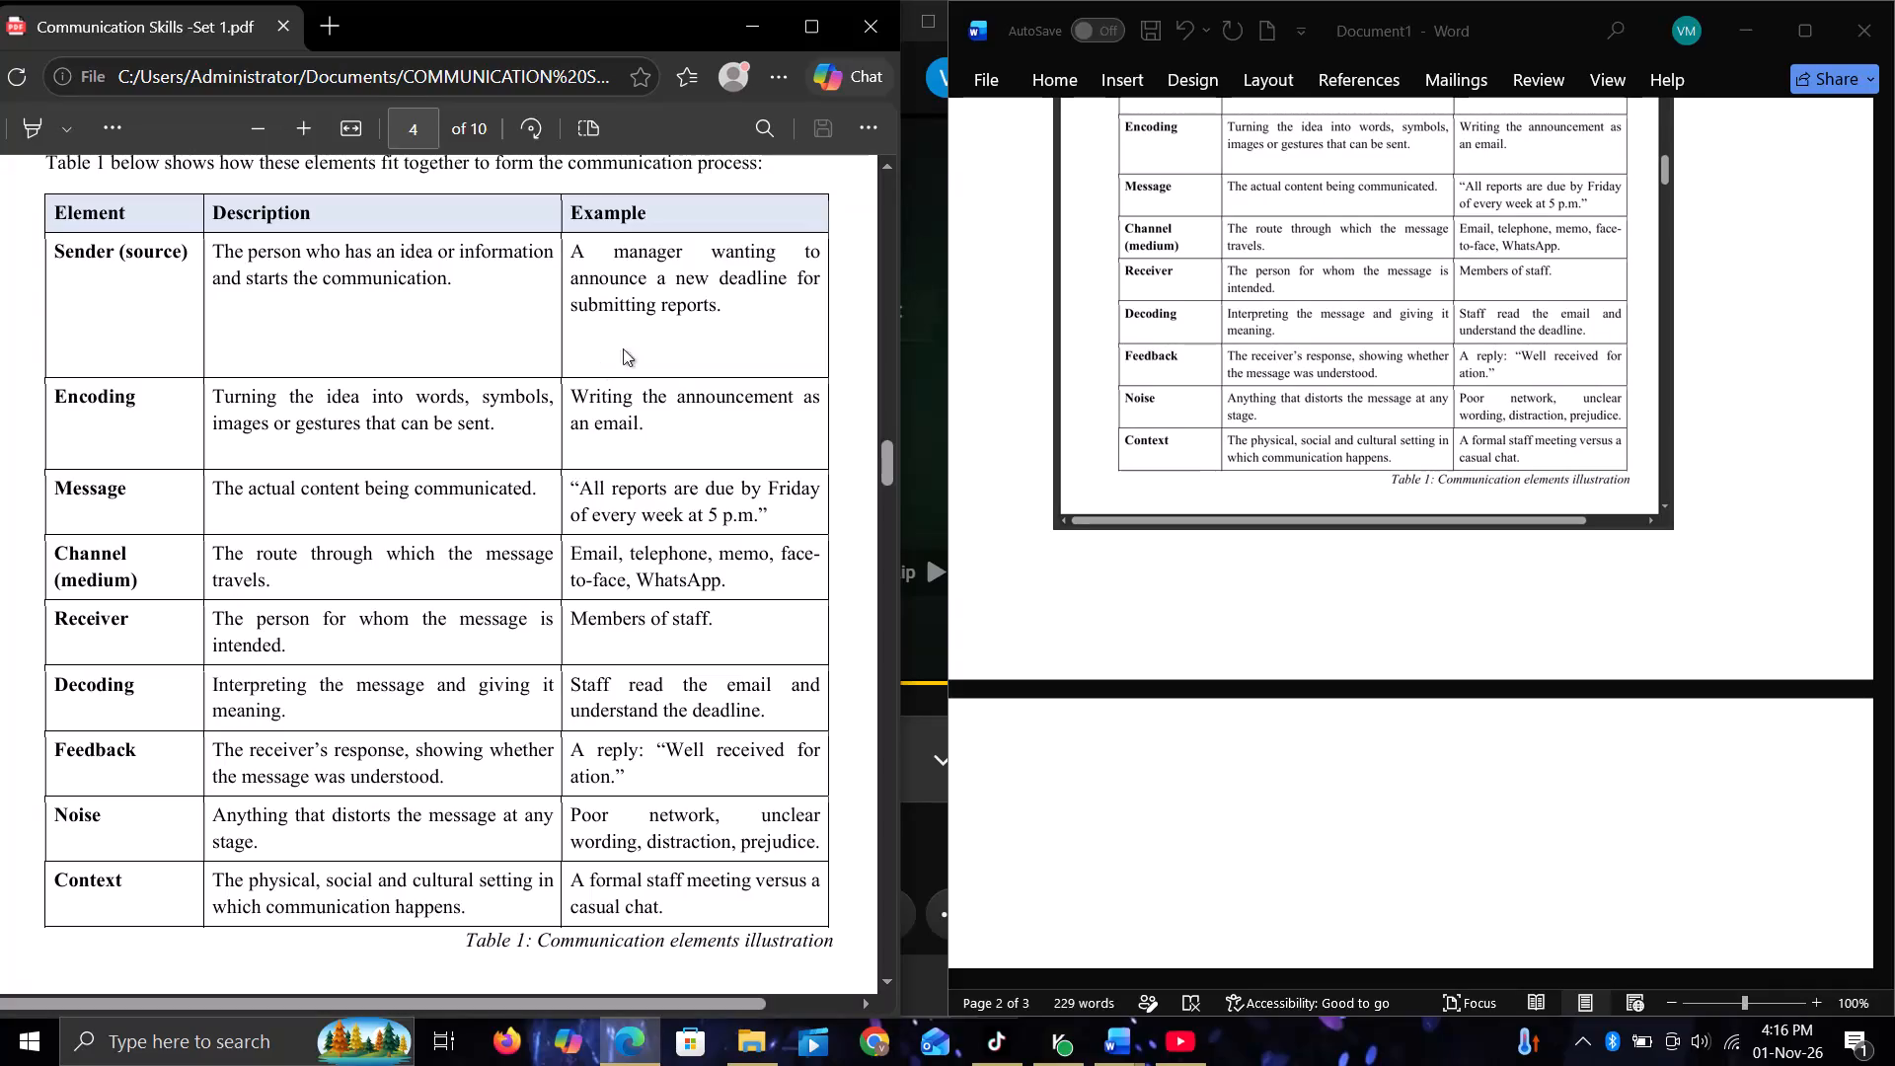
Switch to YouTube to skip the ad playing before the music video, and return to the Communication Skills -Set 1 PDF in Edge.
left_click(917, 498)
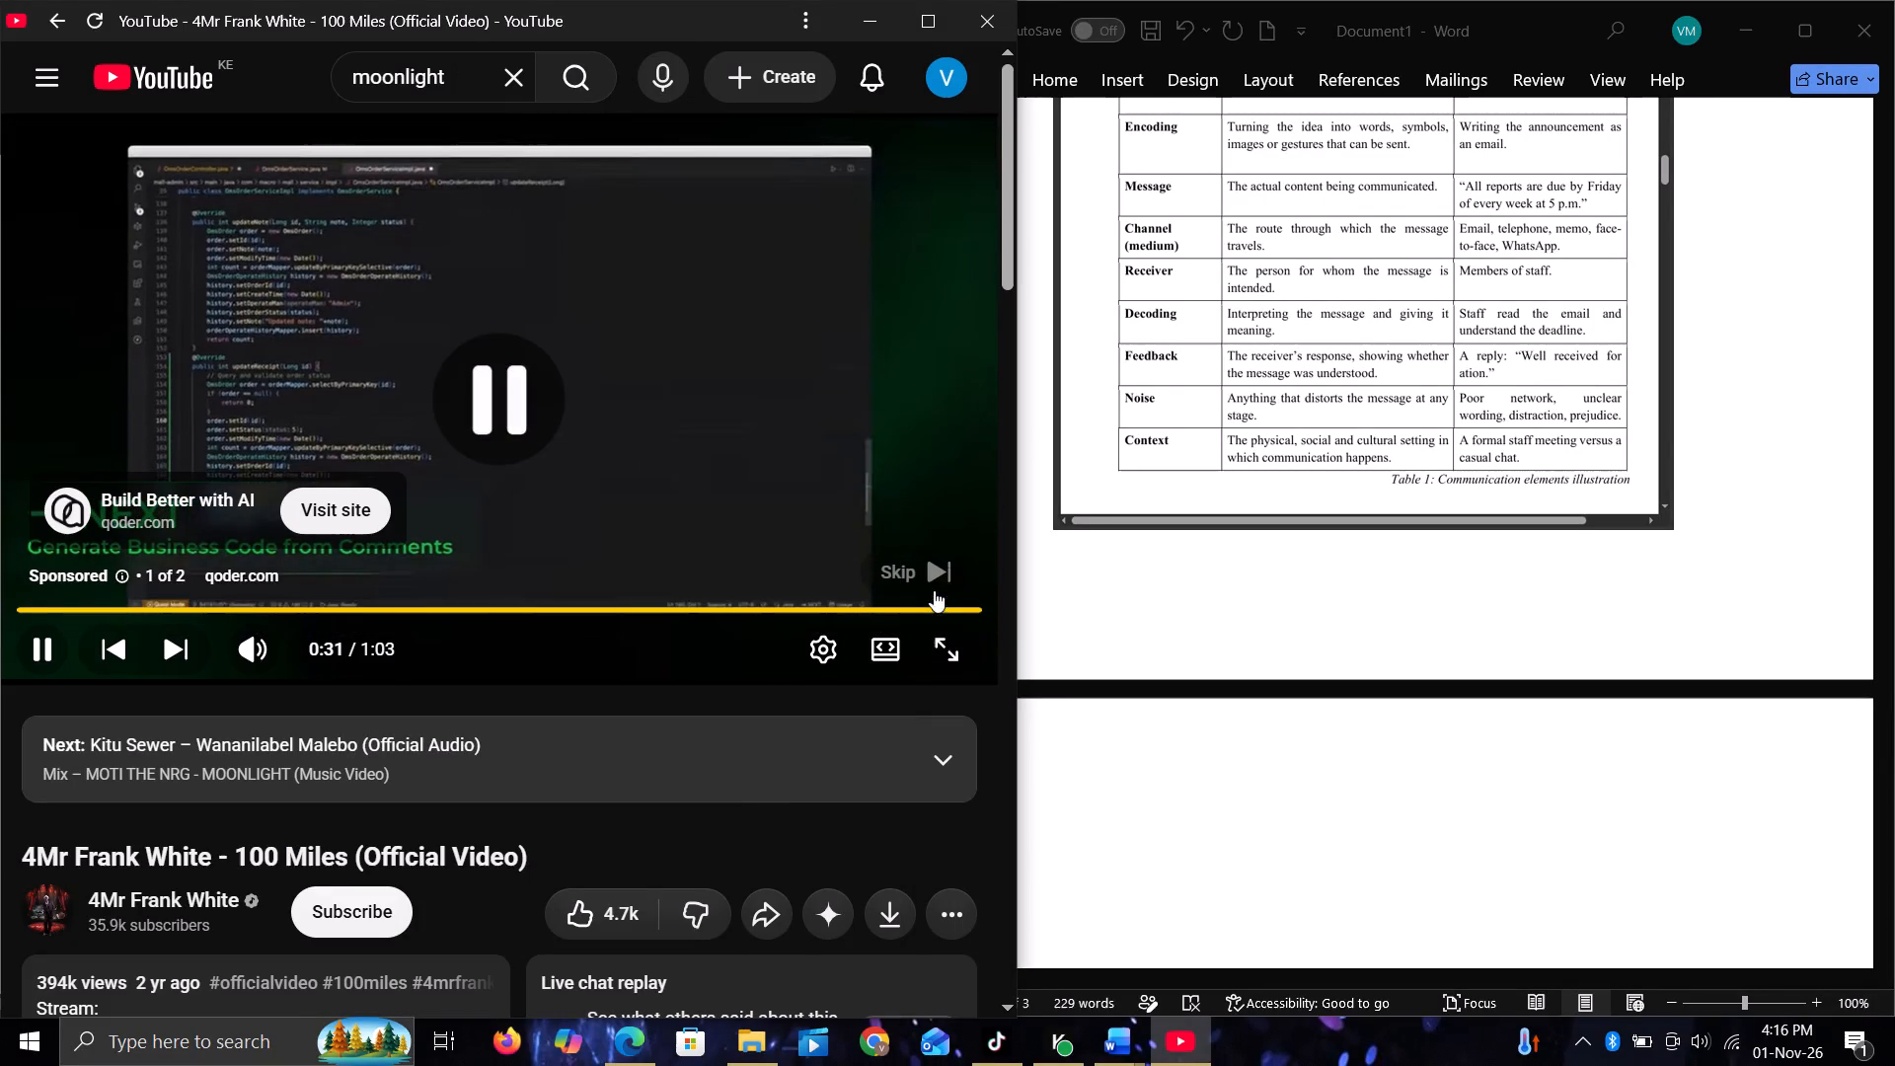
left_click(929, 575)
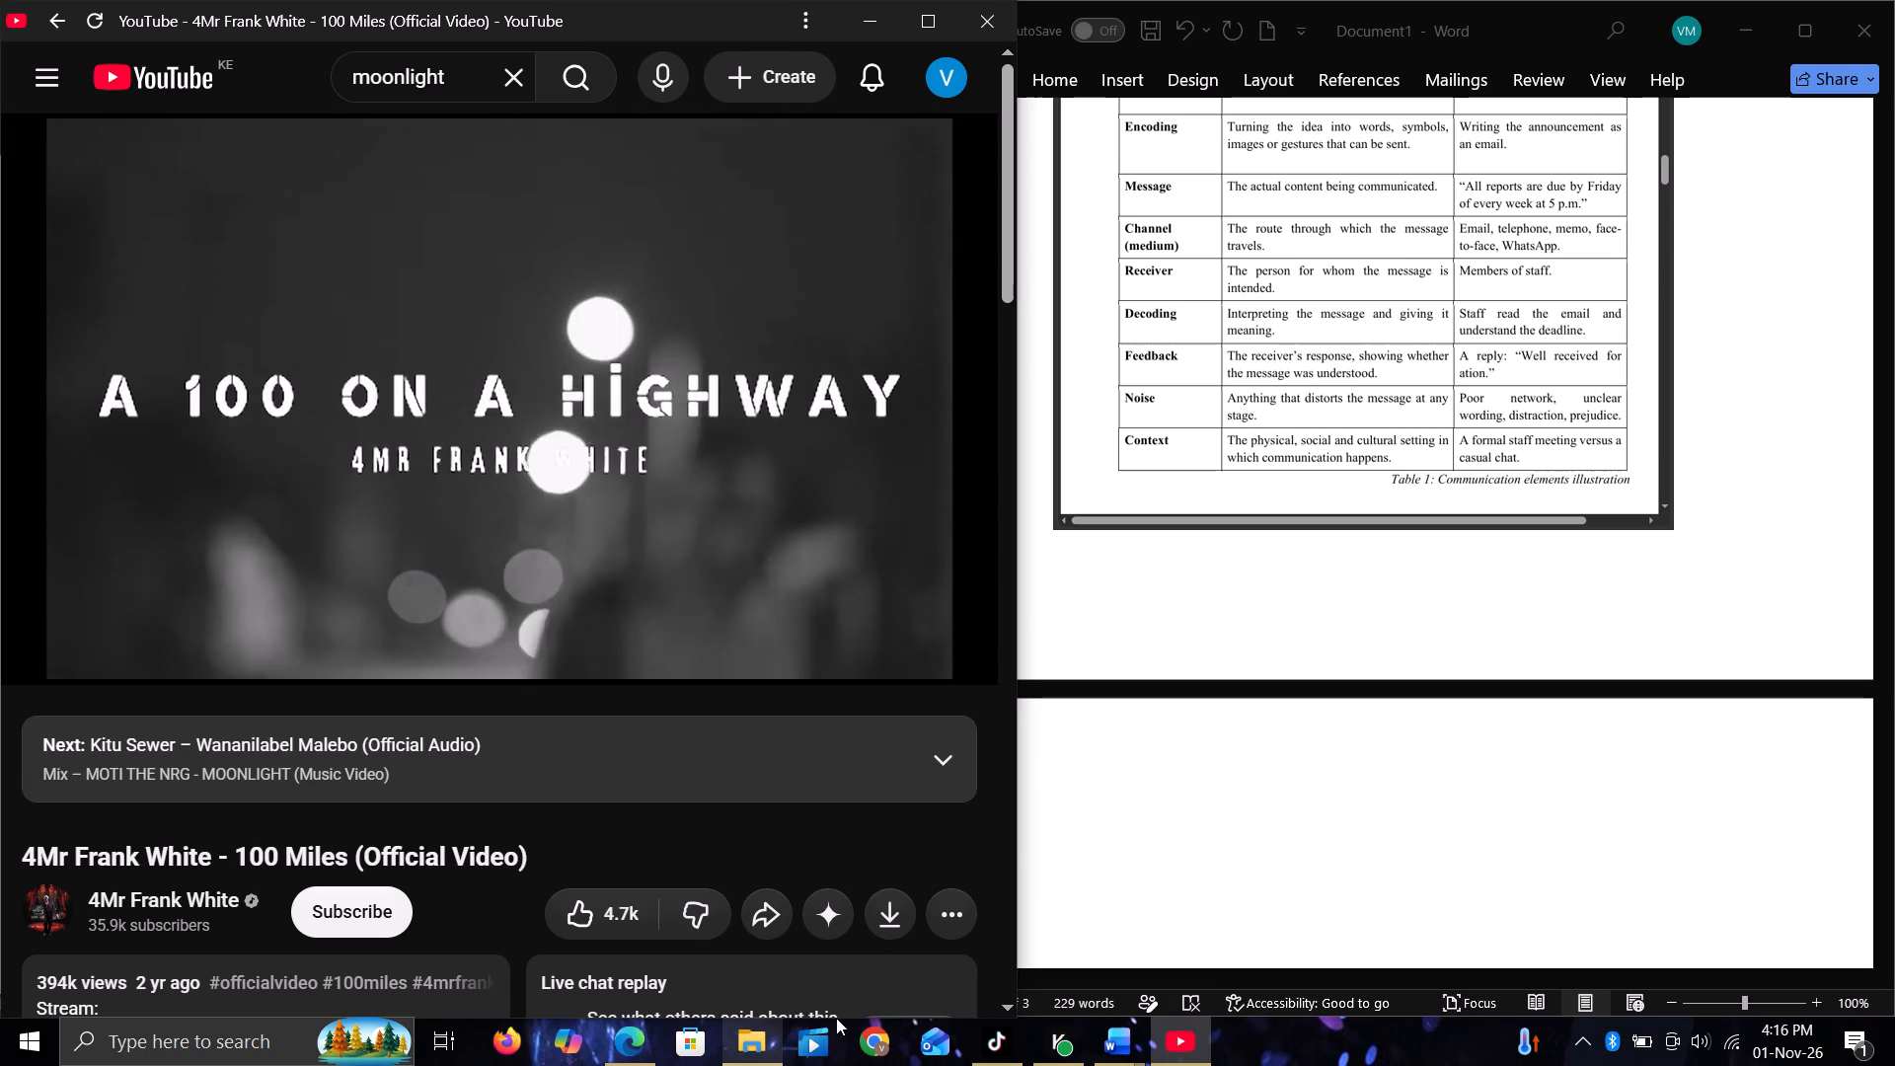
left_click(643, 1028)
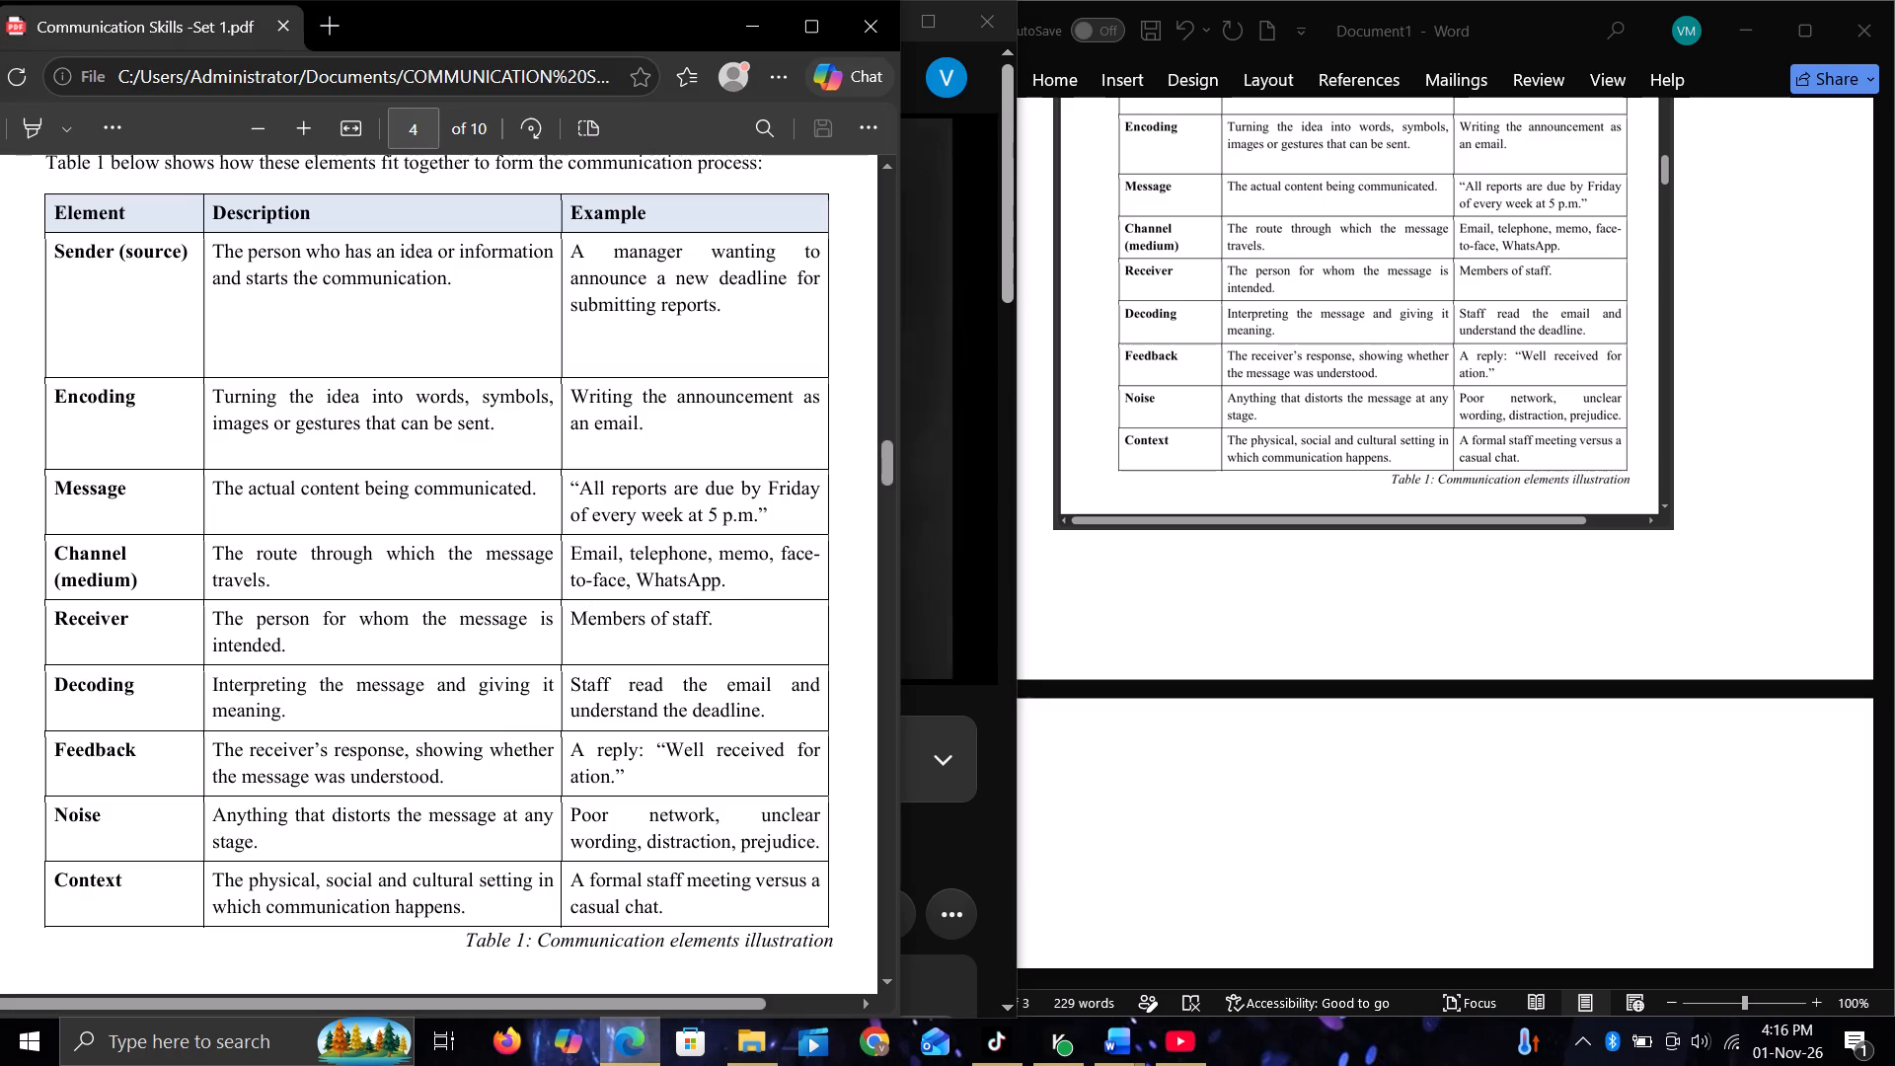
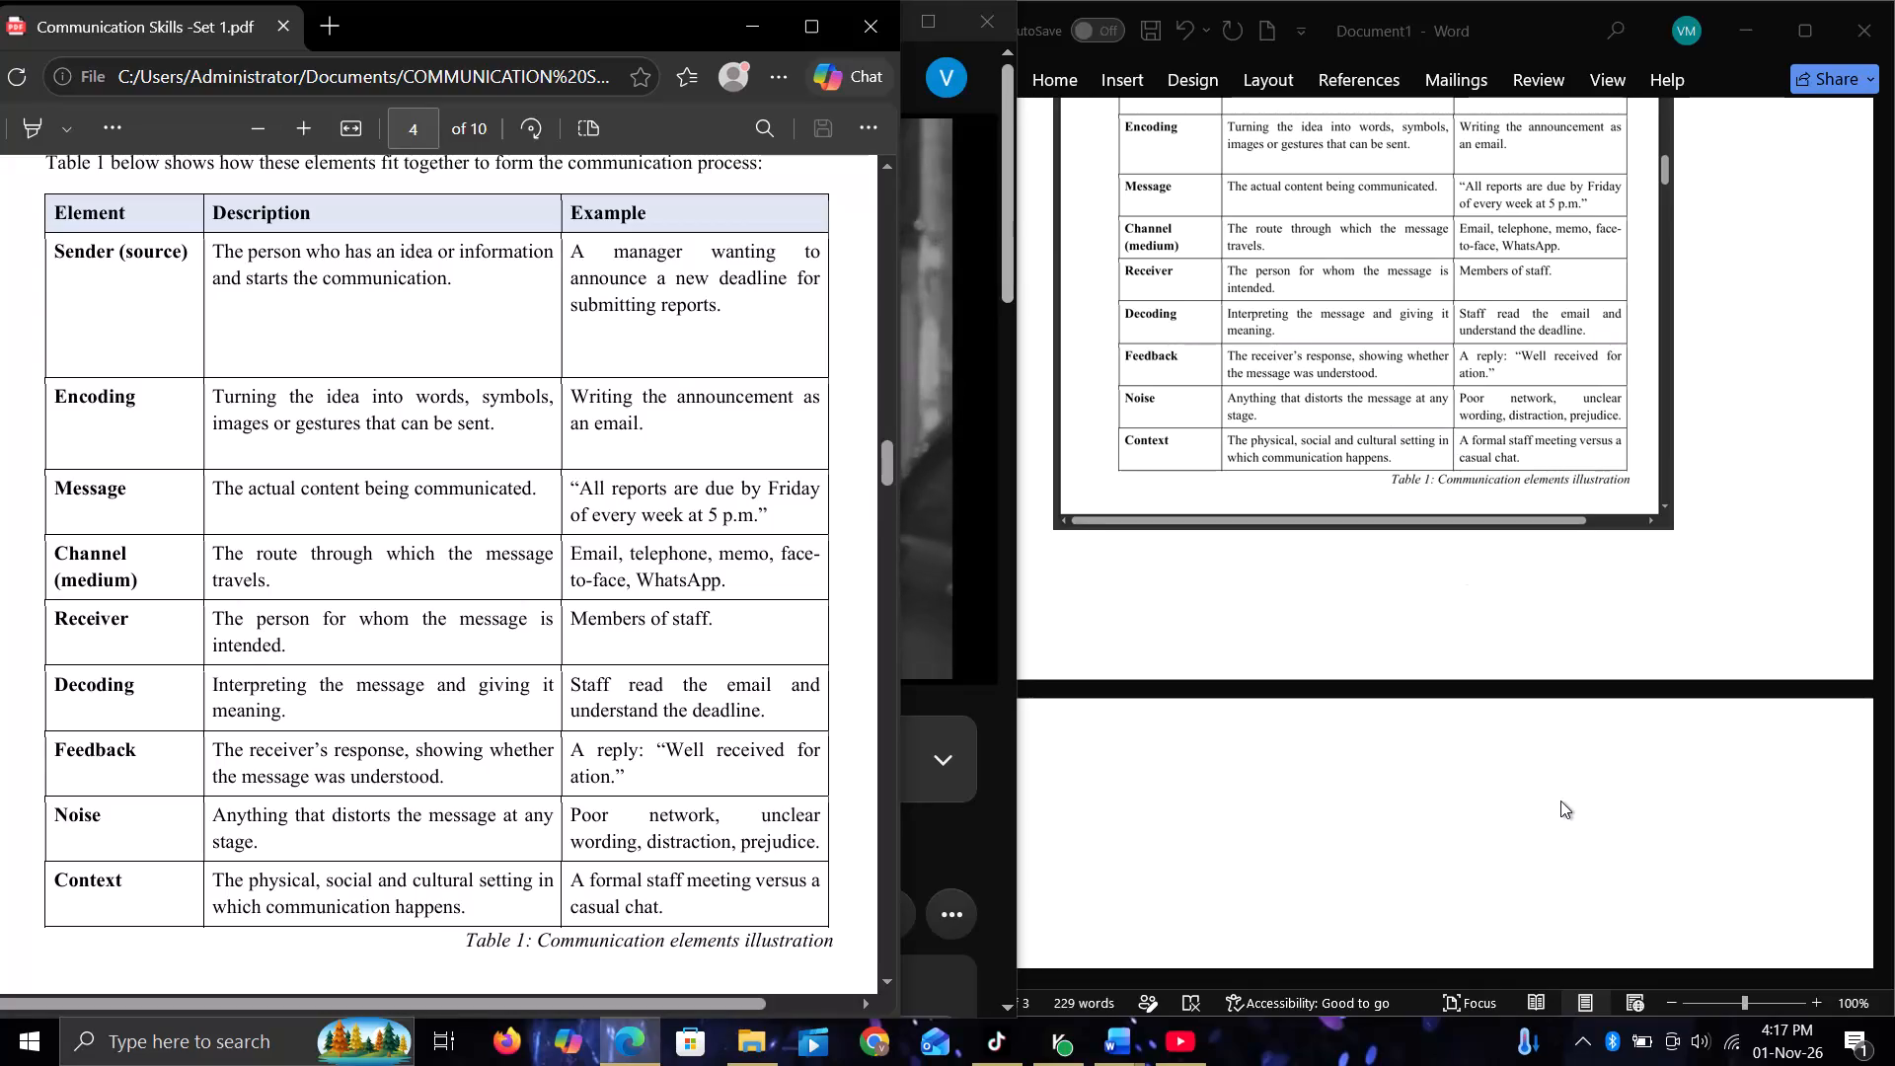
Check the computer's battery level and charging status, and dismiss the battery details.
left_click(1652, 1038)
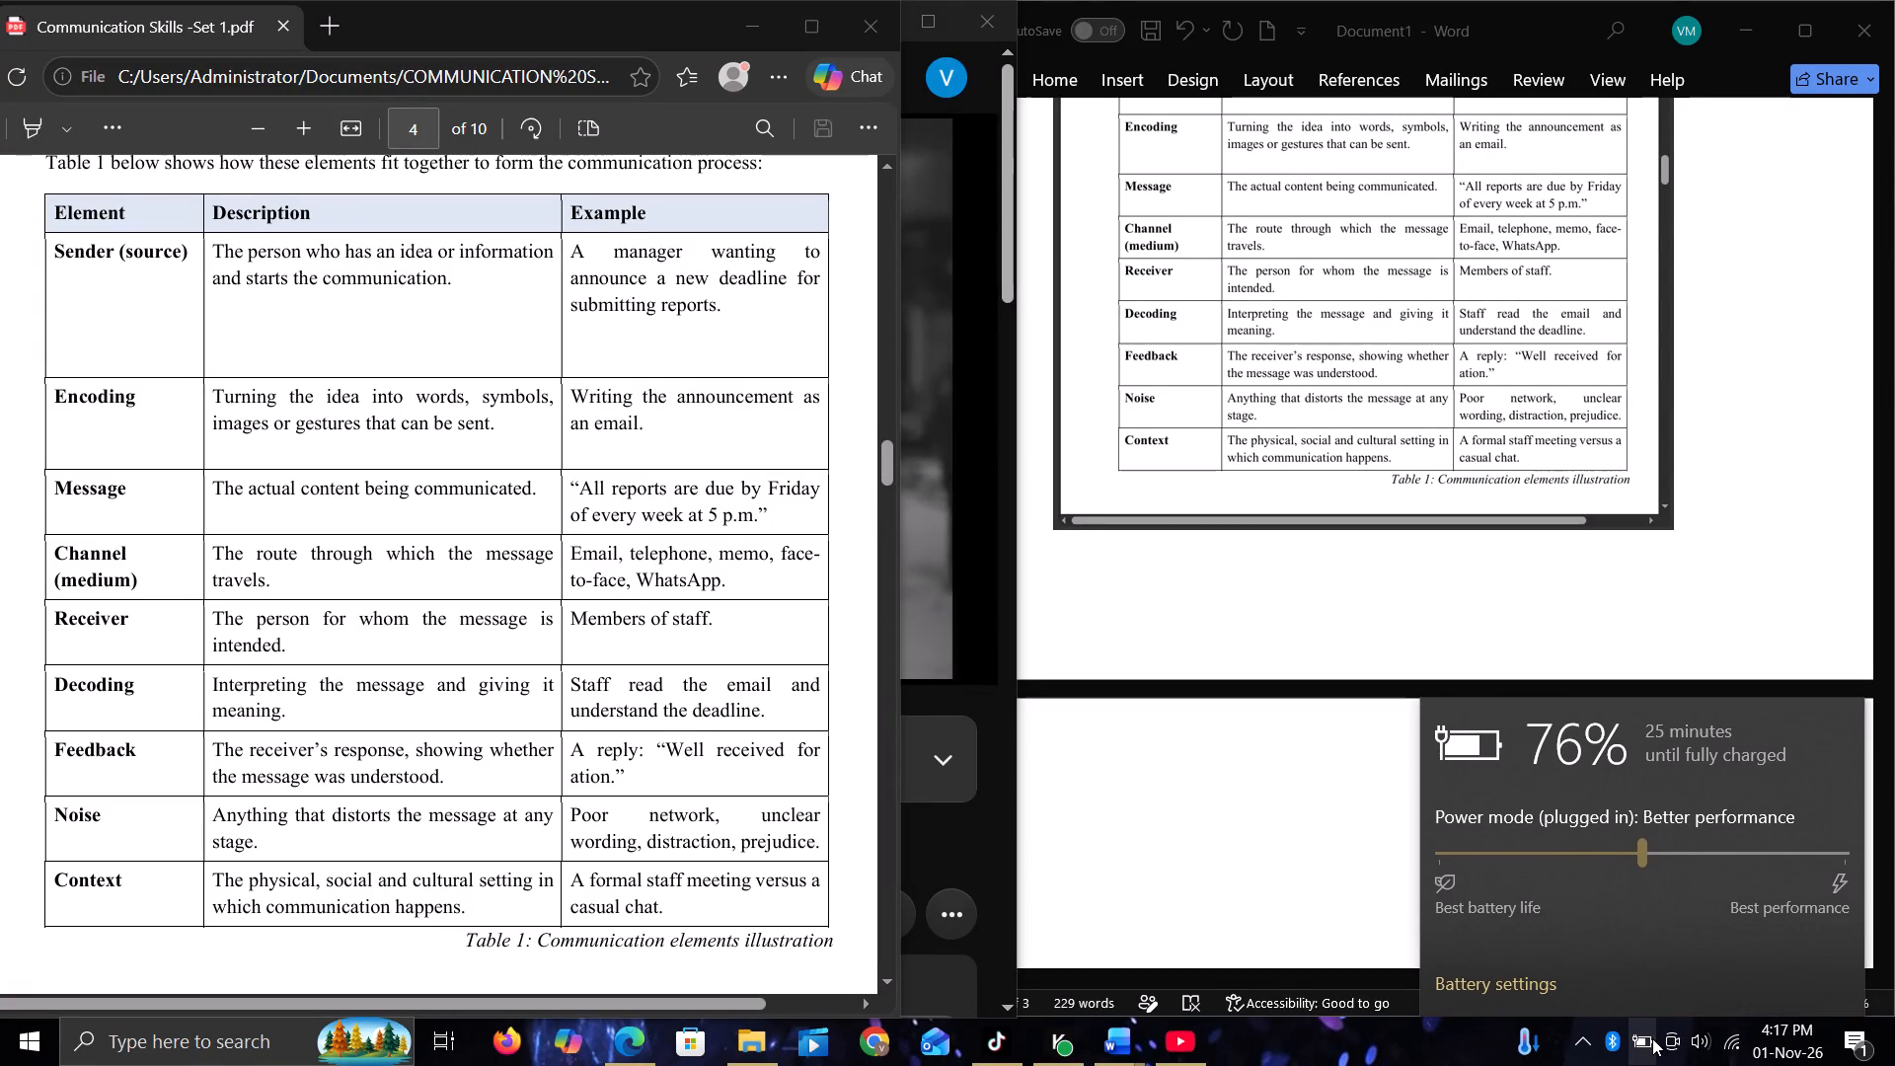
left_click(1652, 1038)
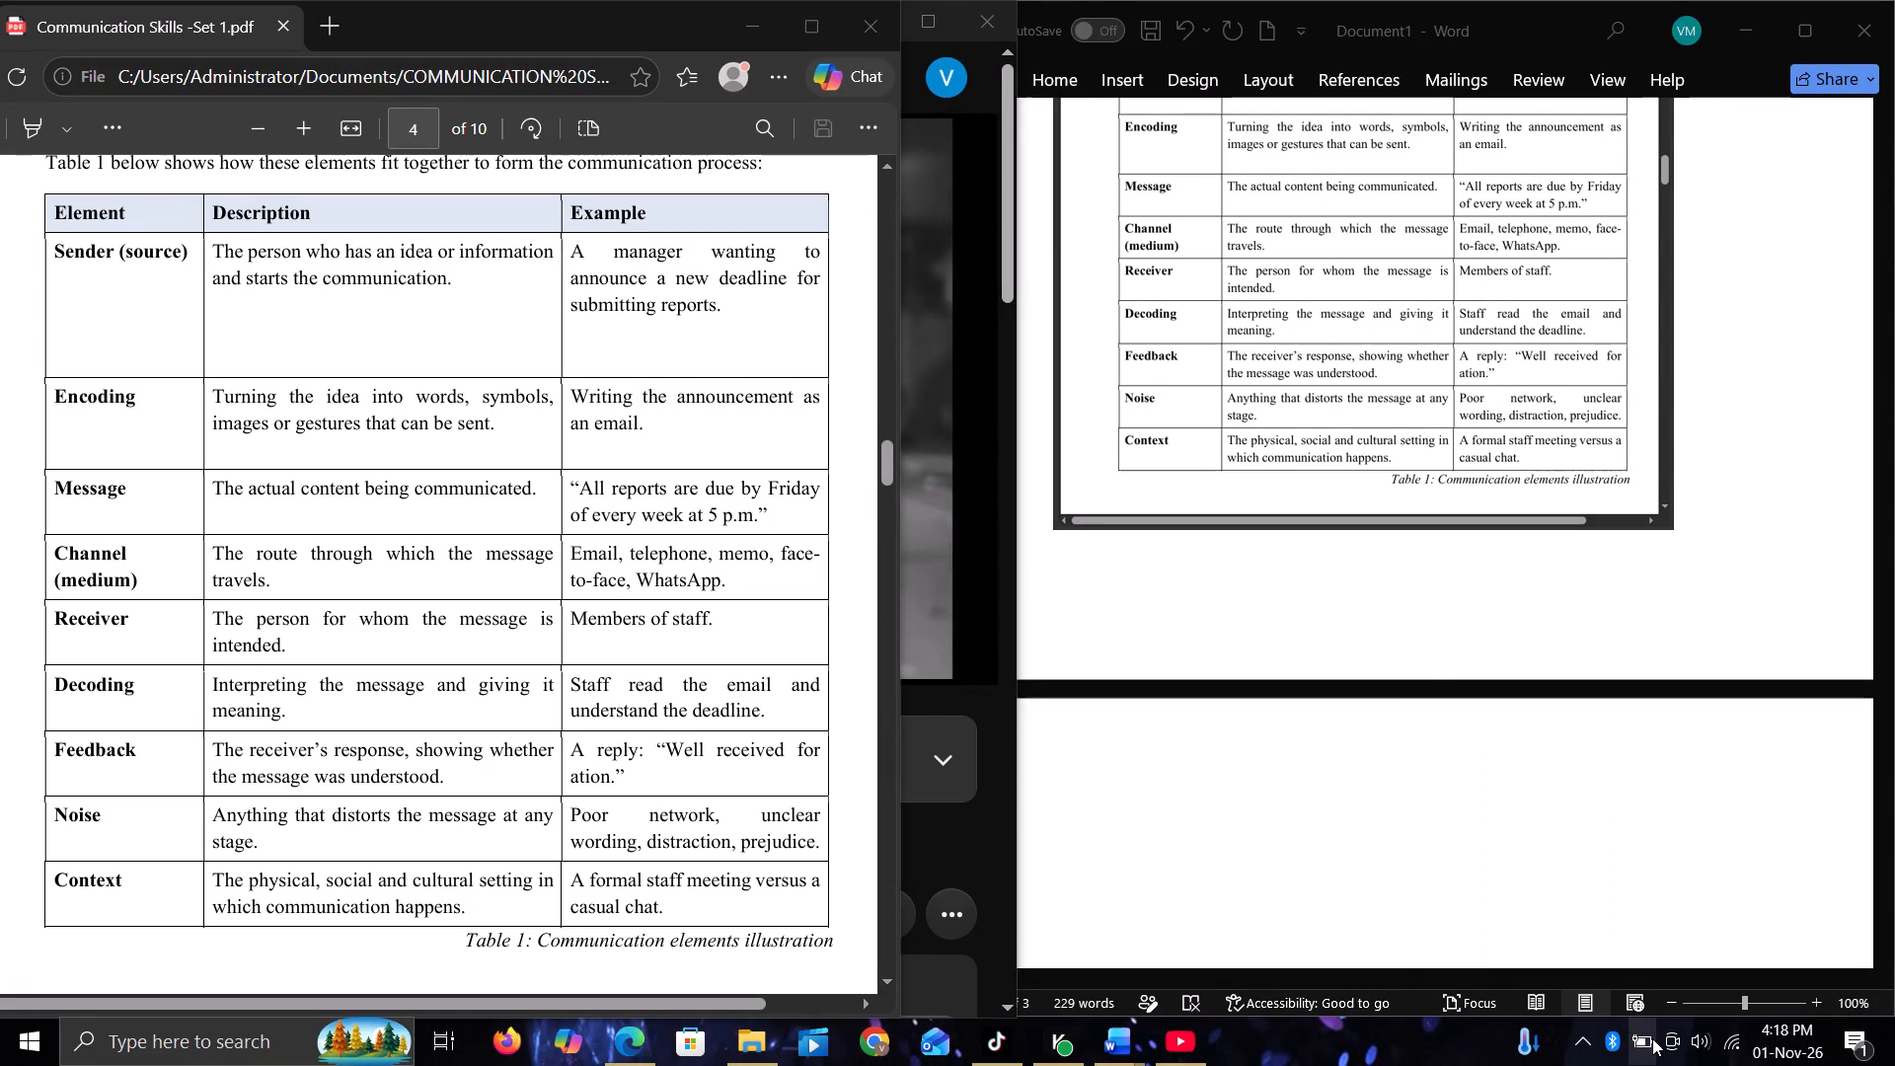
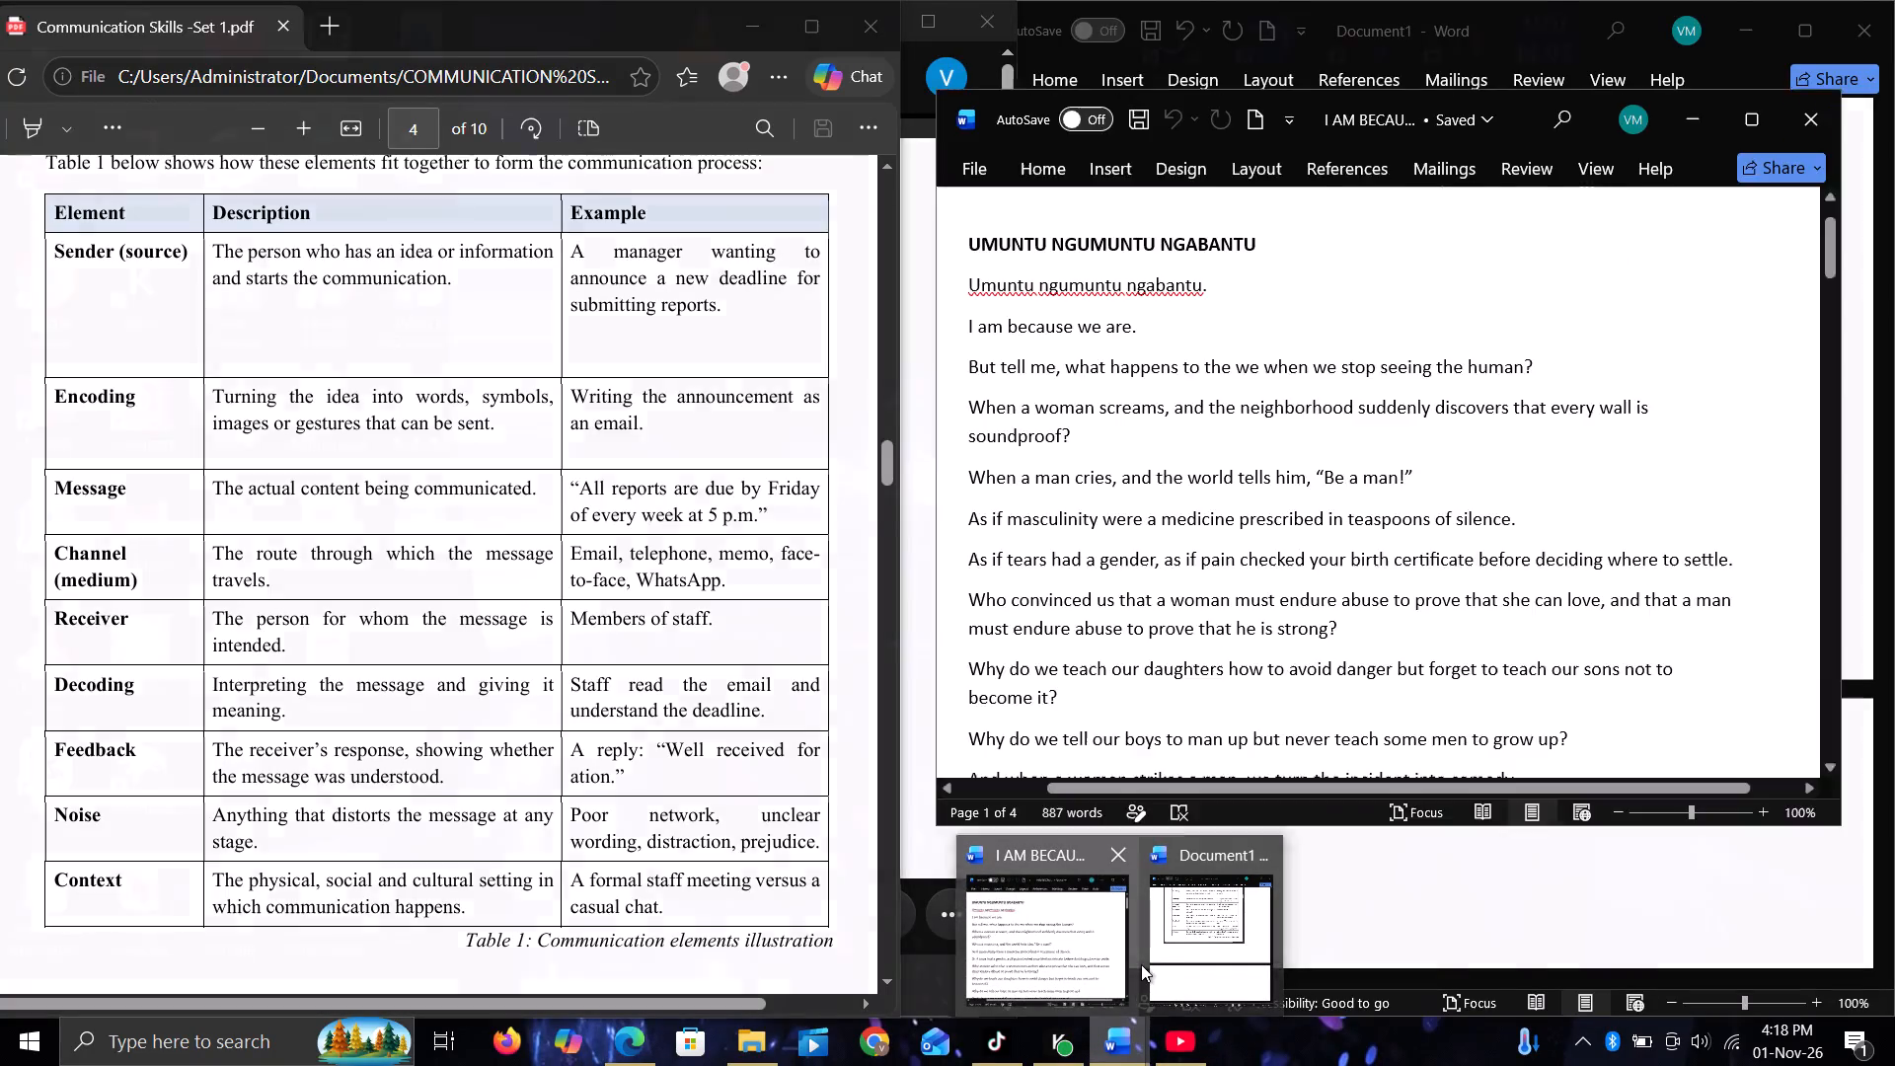
Switch back to the Document1 notes in Word, leaving the other open Word document.
left_click(1166, 955)
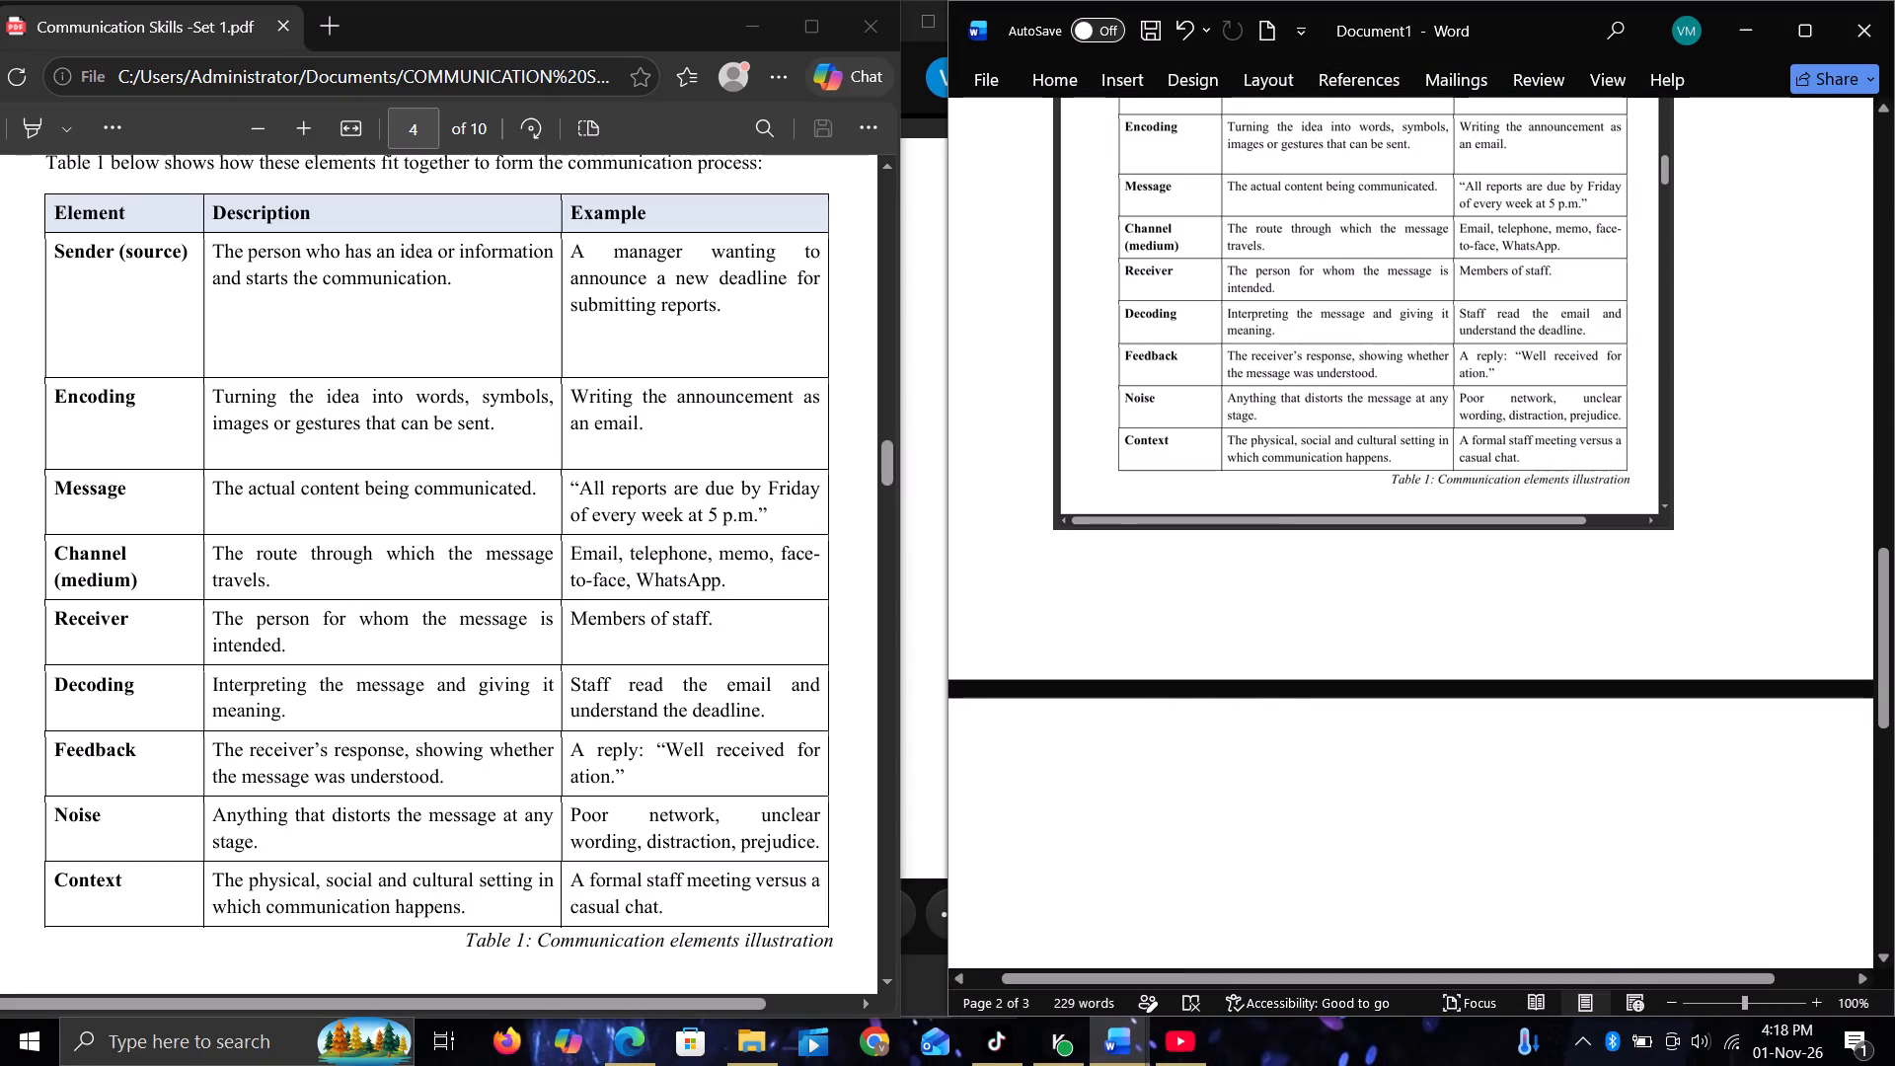
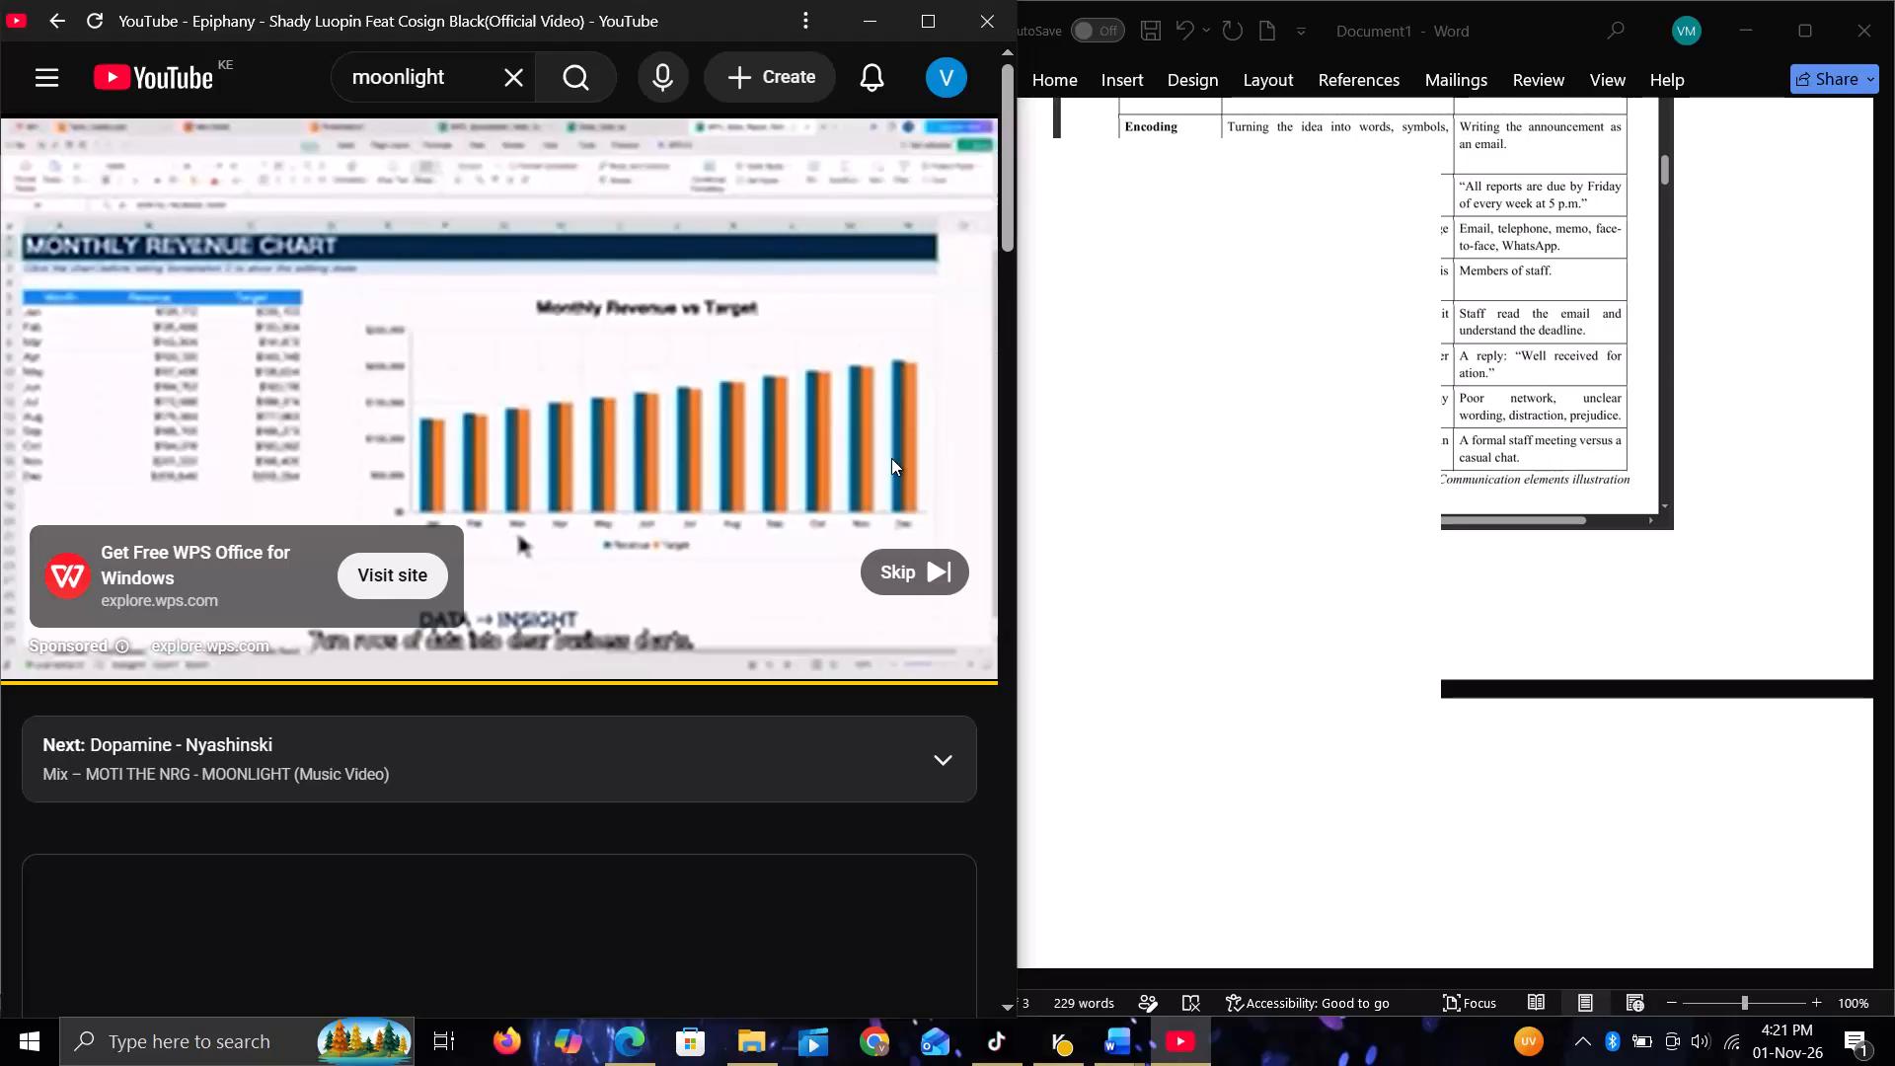
Skip the advertisement playing before the Epiphany music video on YouTube.
left_click(912, 568)
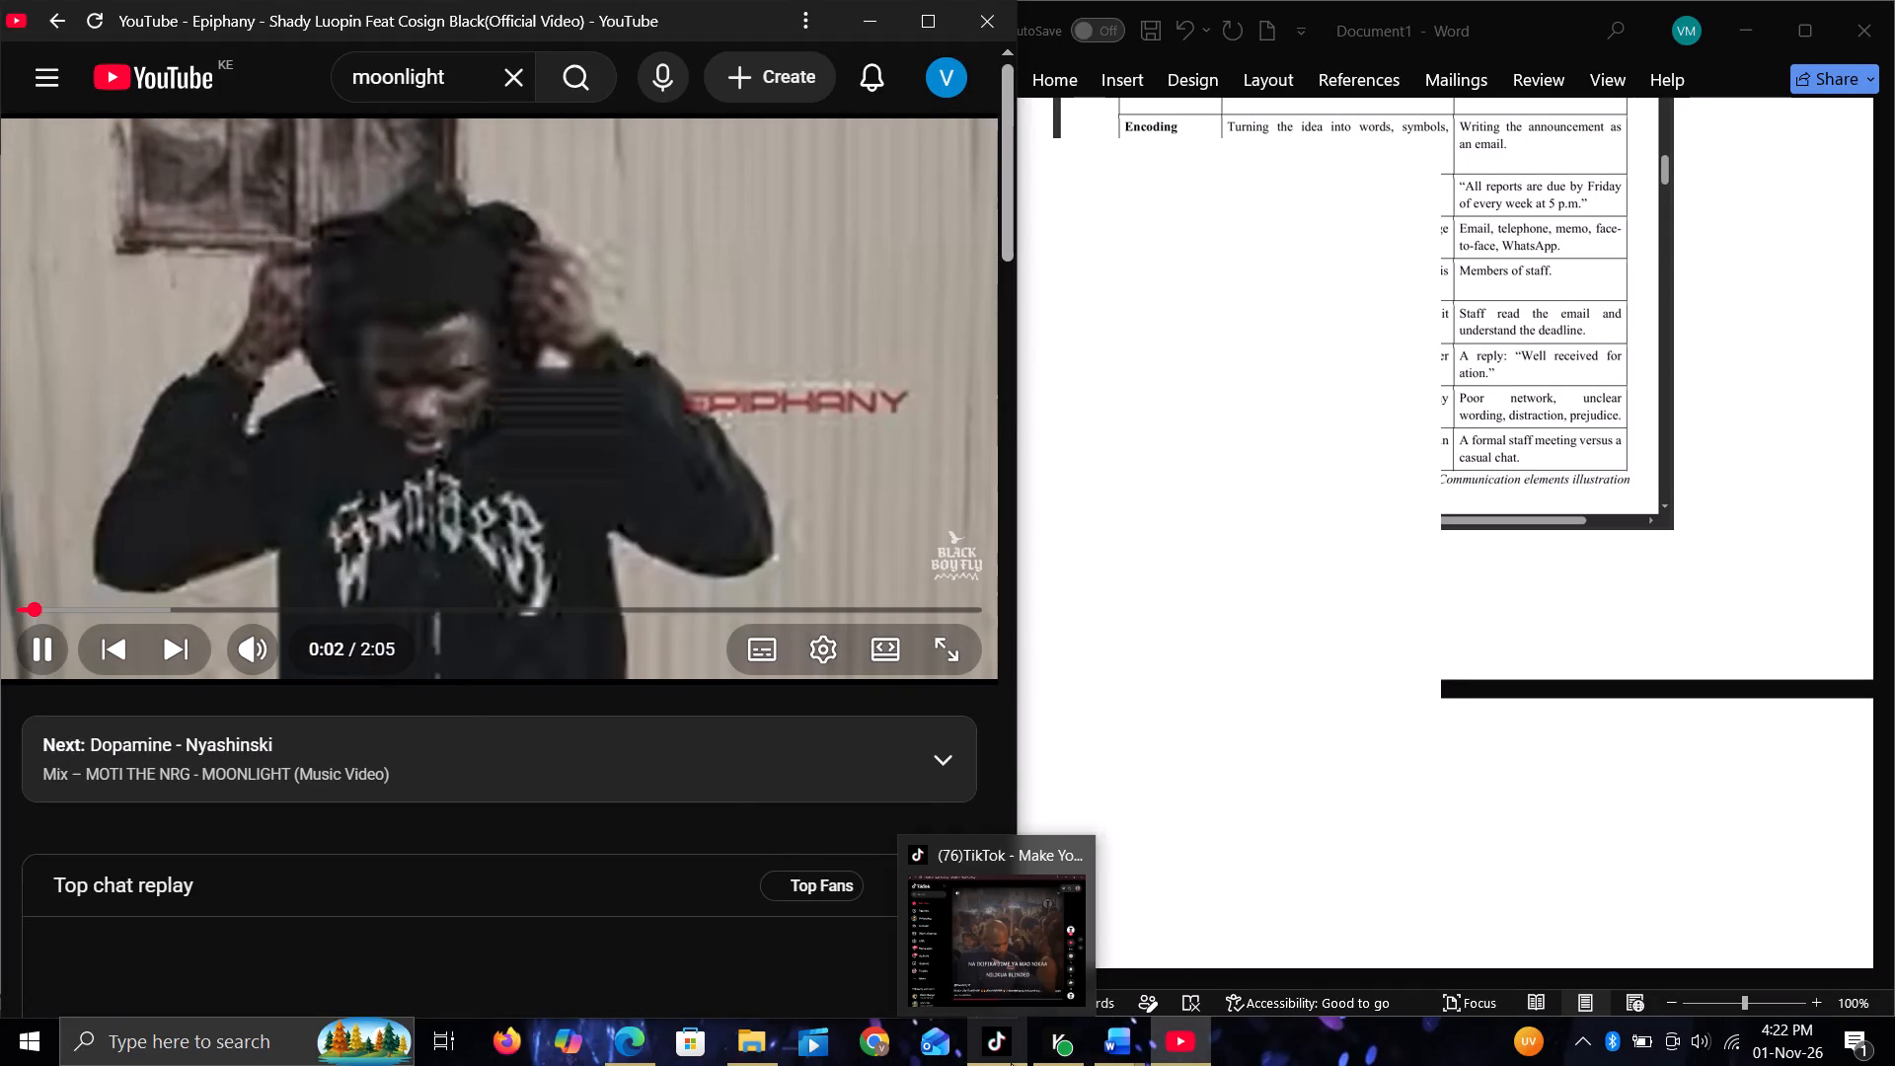
Switch to the Communication Skills -Set 1 PDF in Microsoft Edge.
left_click(650, 1059)
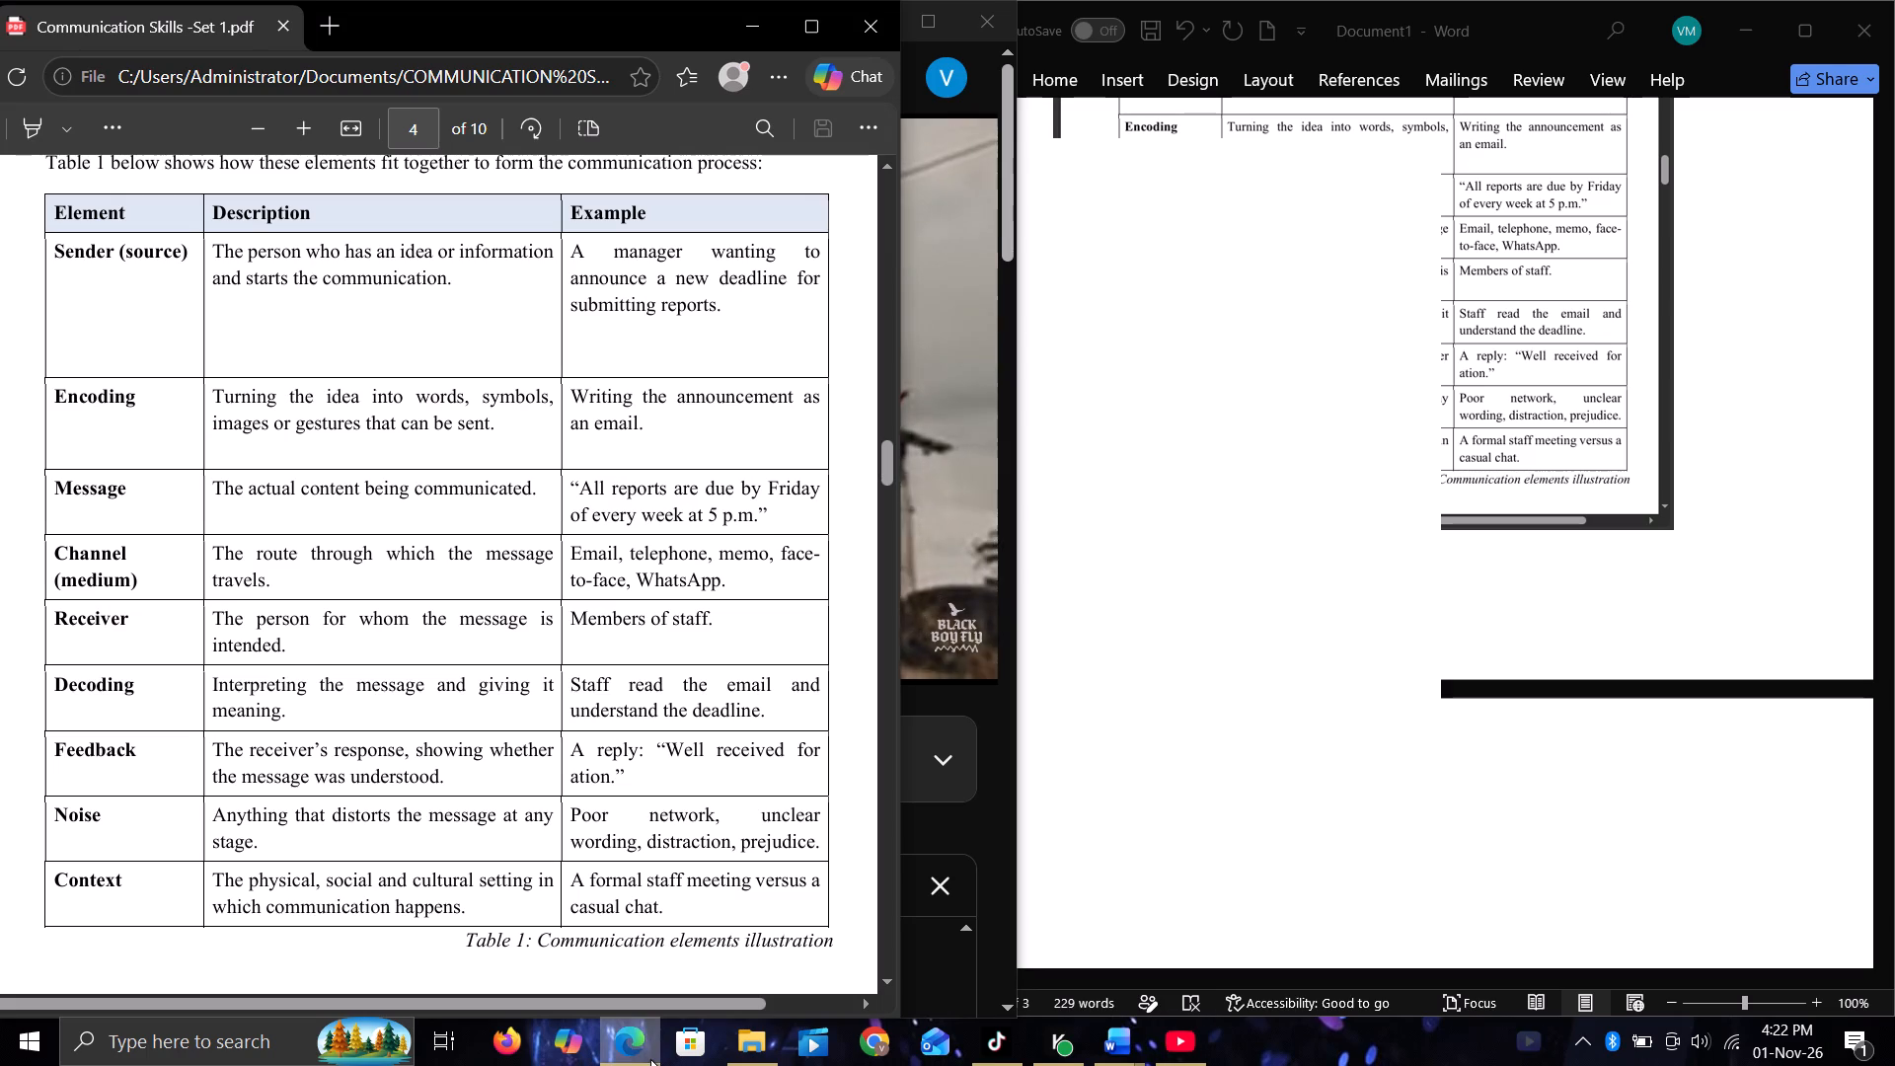
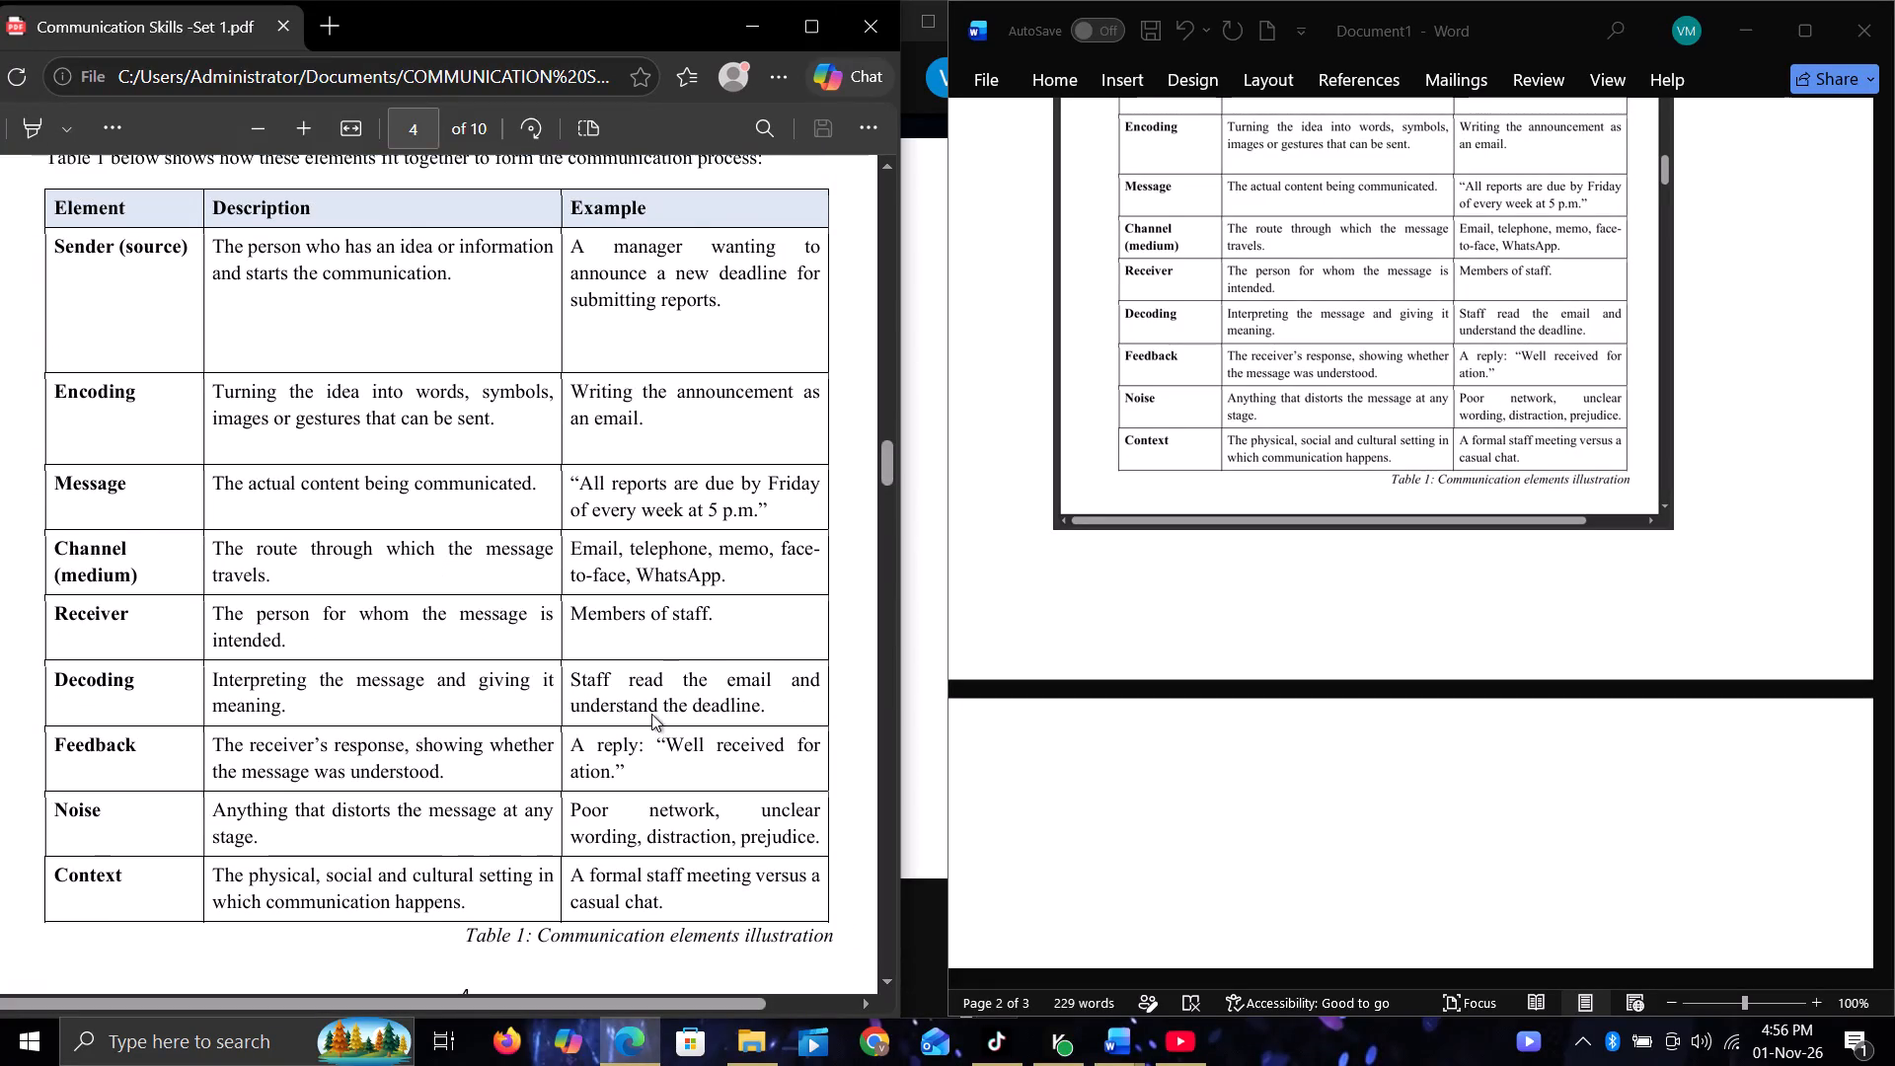
Add the heading "Models of communication" on the blank page after the elements table screenshot in the Word document.
scroll(651, 714, "down", 2)
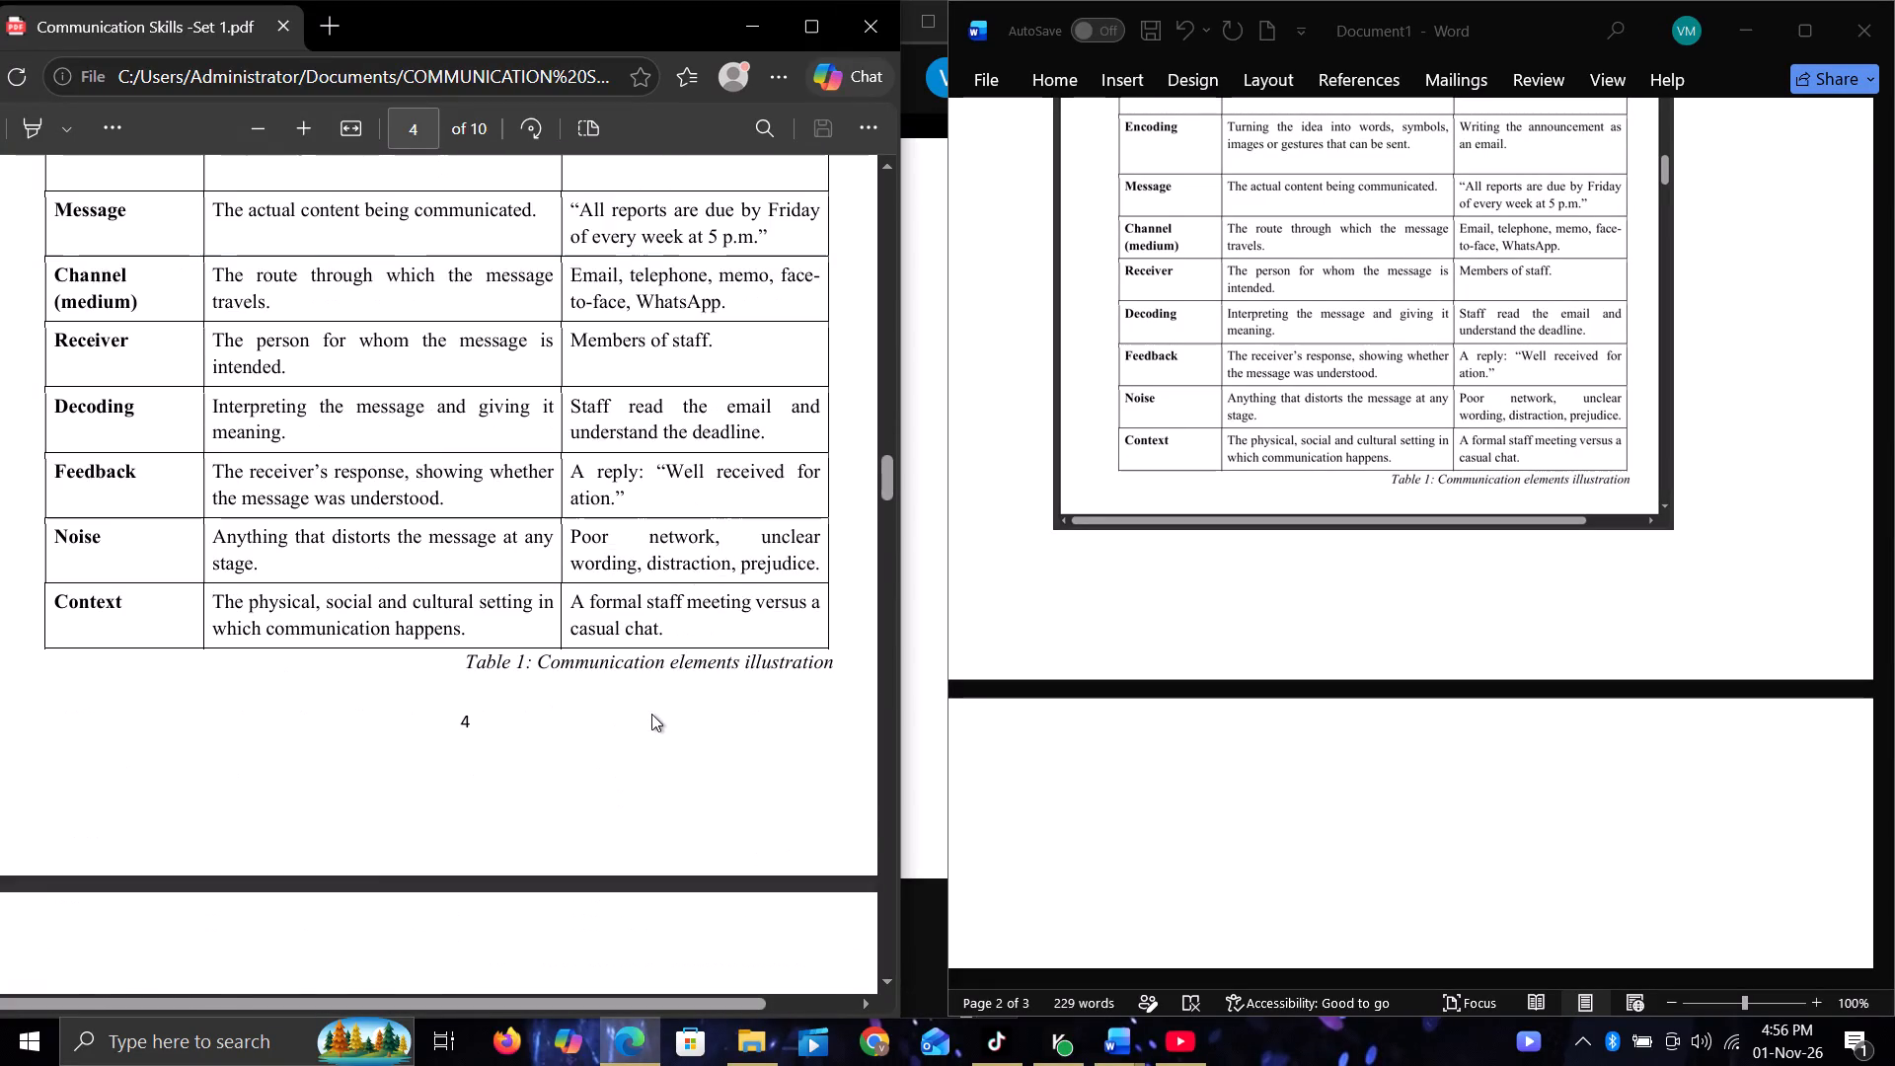
scroll(651, 714, "down", 2)
scroll(1117, 656, "down", 1)
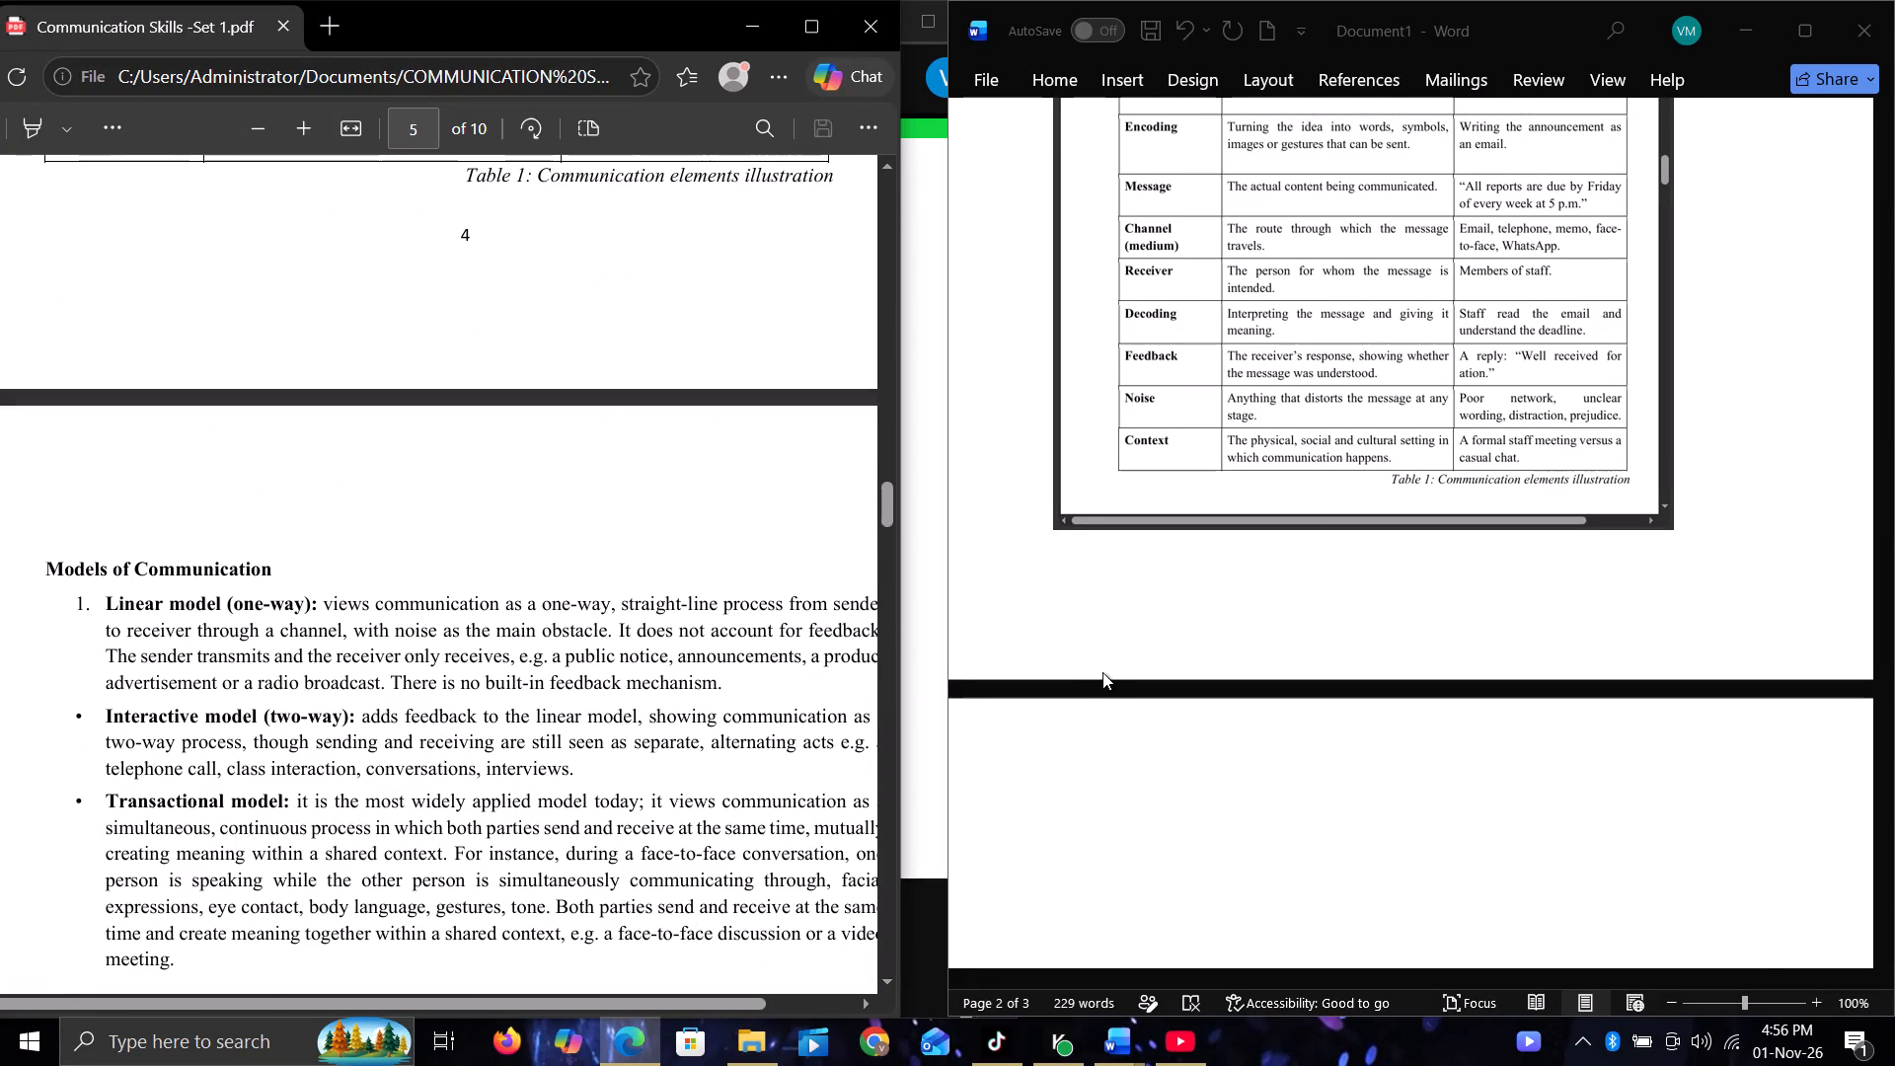
left_click(1151, 731)
left_click(1151, 697)
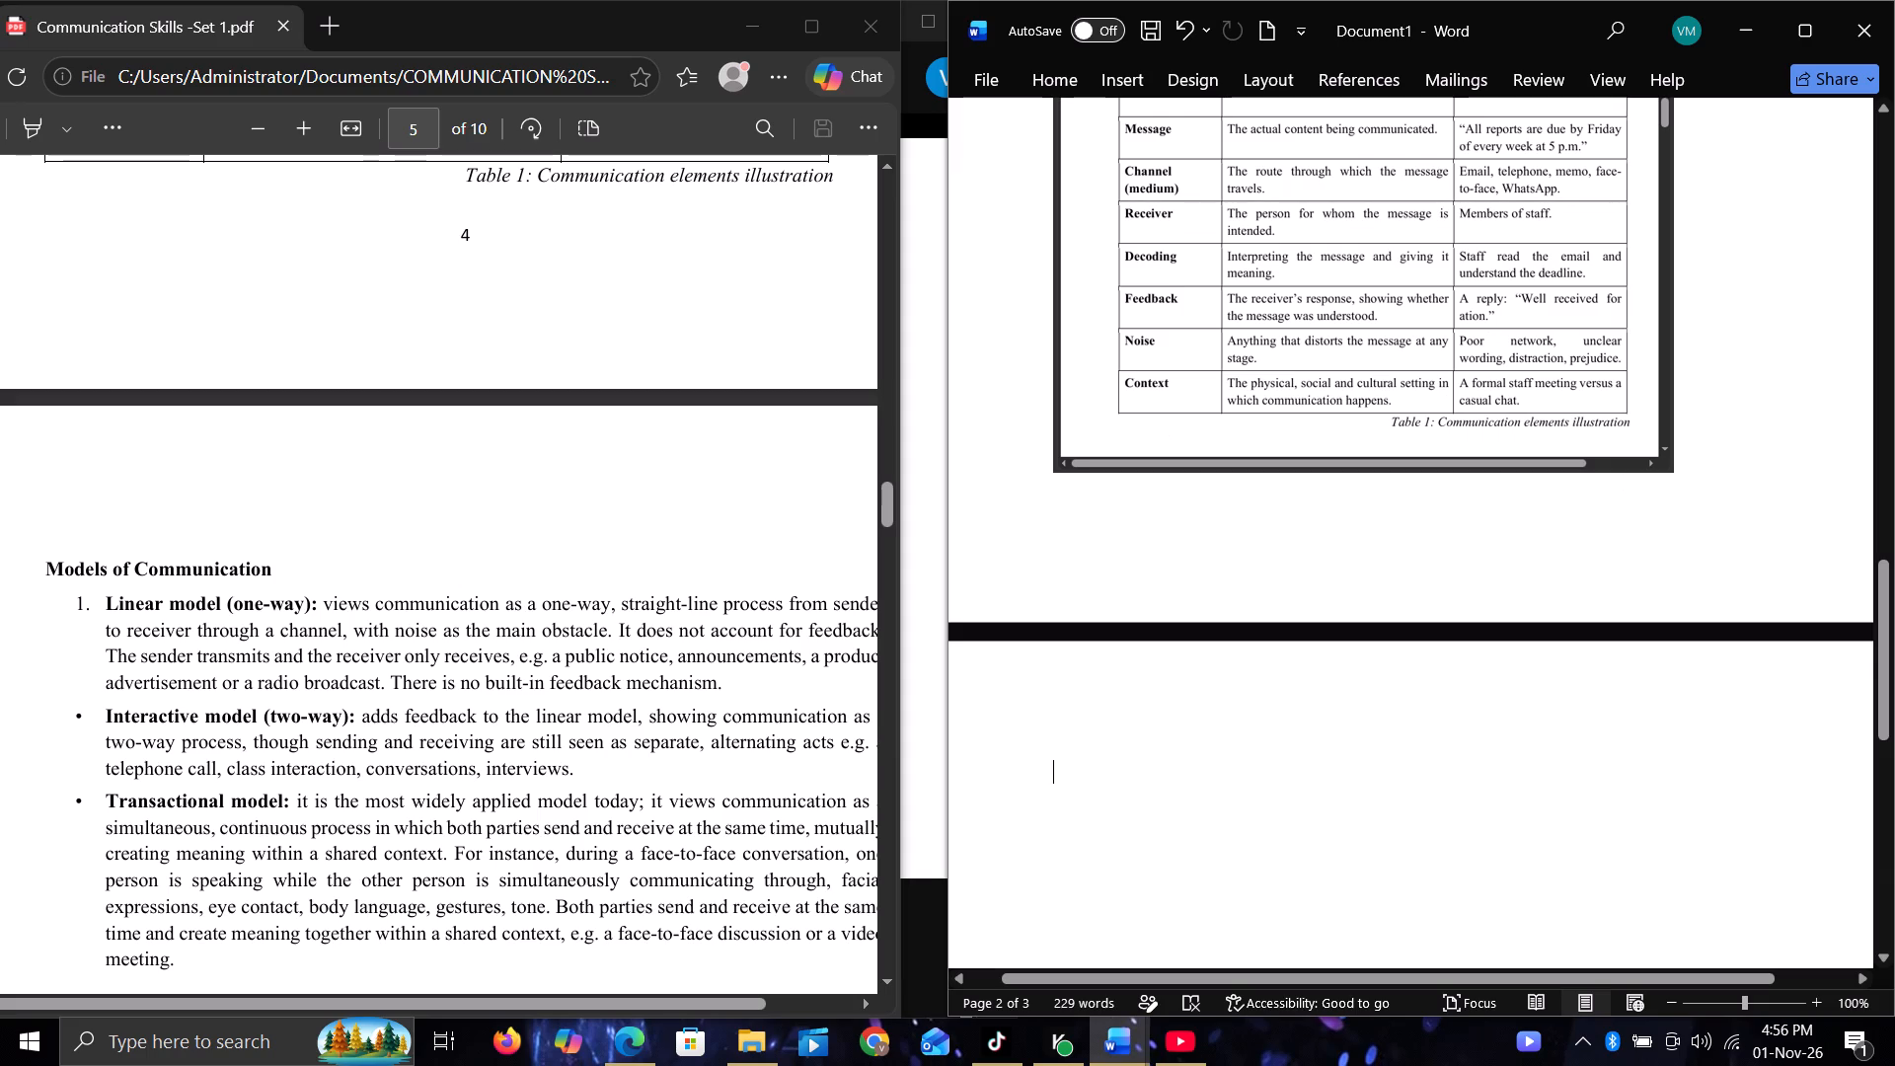
type("models of v")
key("BackSpace")
type("communication")
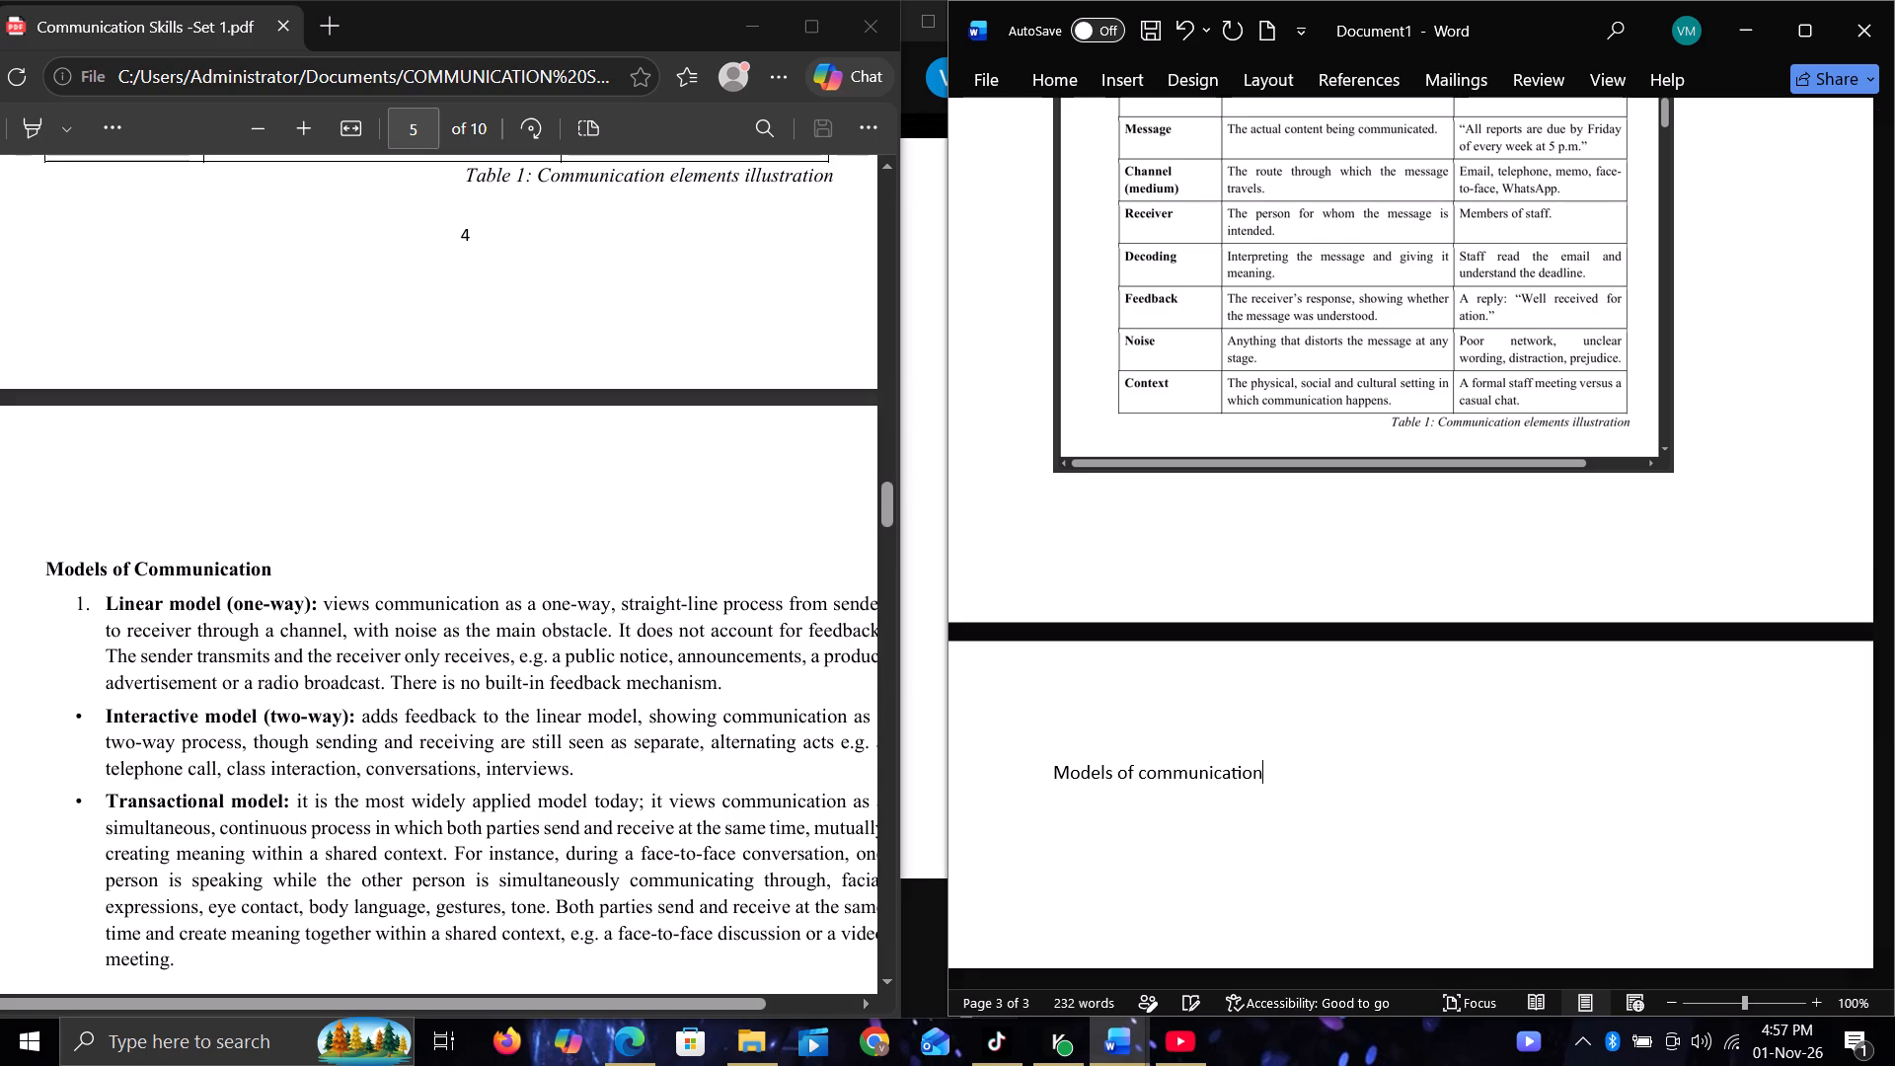
Switch to YouTube and skip the advertisement before J. Cole's Enchanted in the Friday Night Lights playlist.
left_click(1183, 1049)
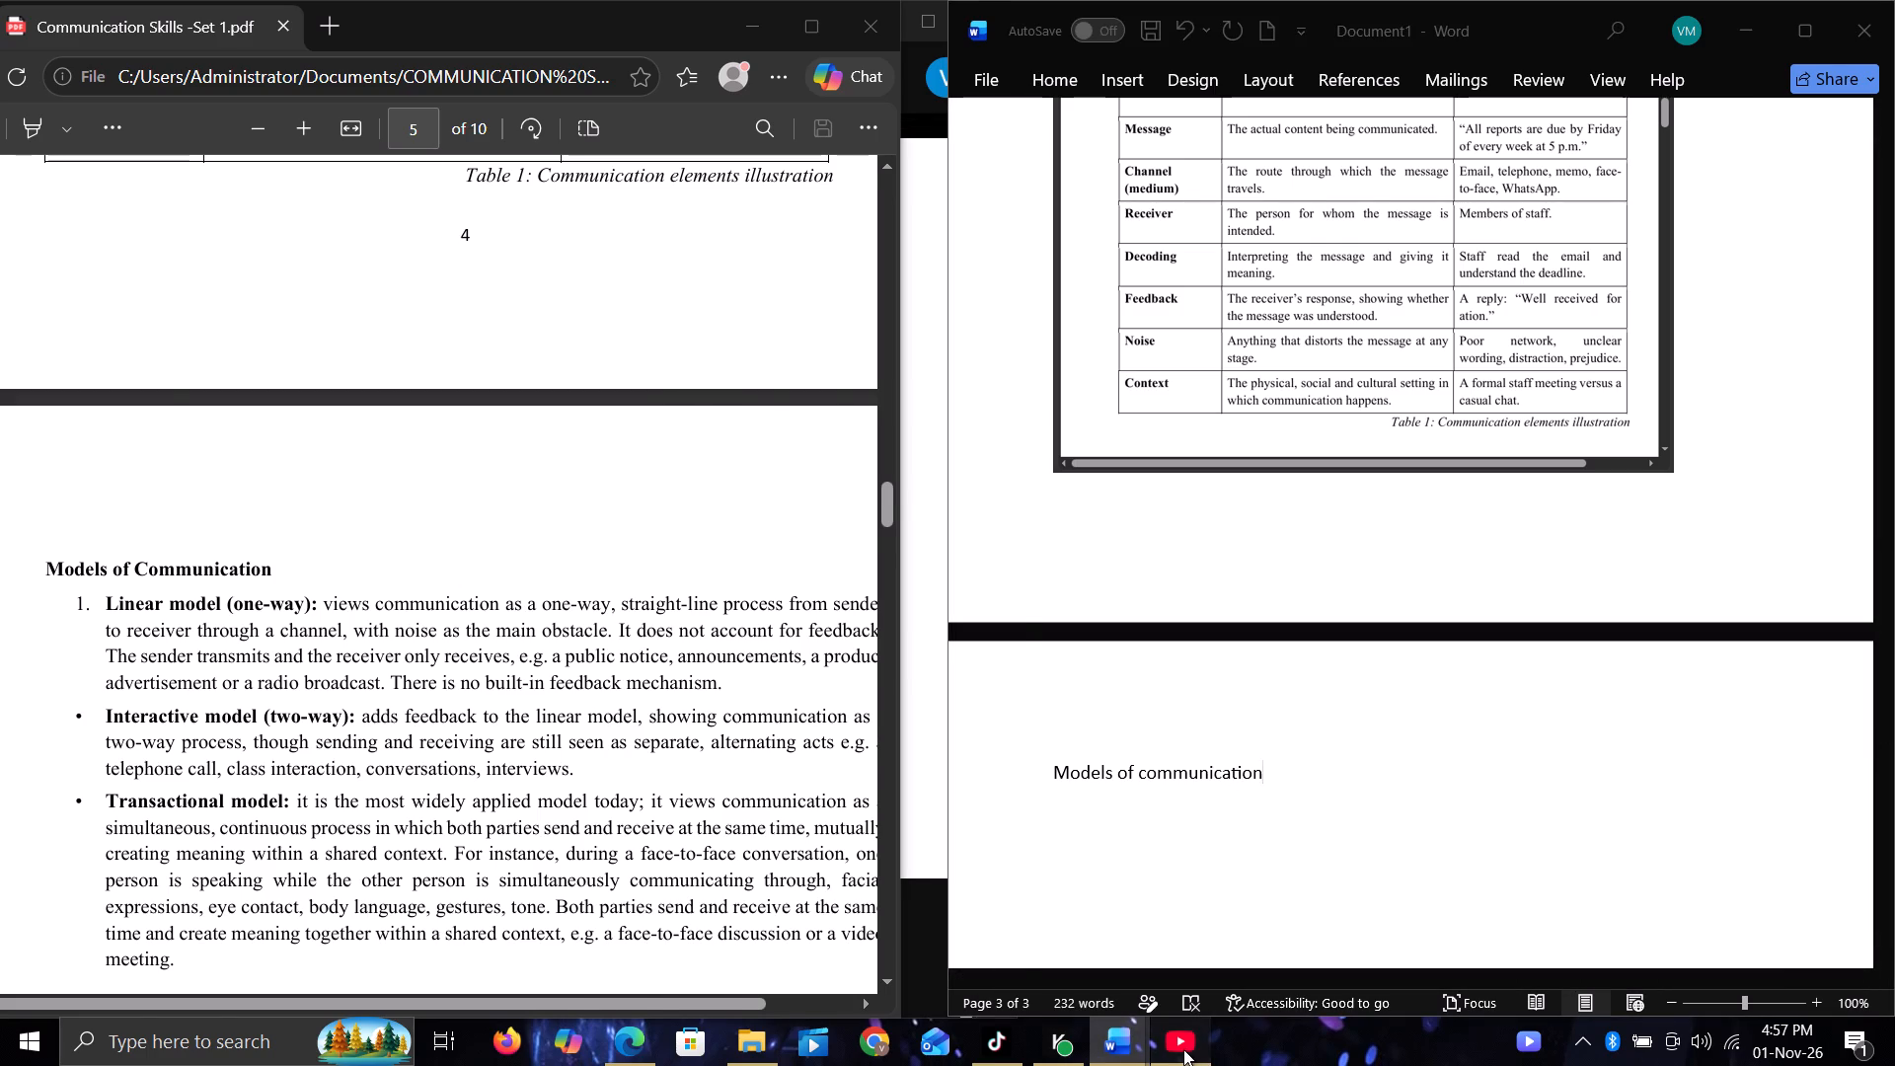
left_click(913, 575)
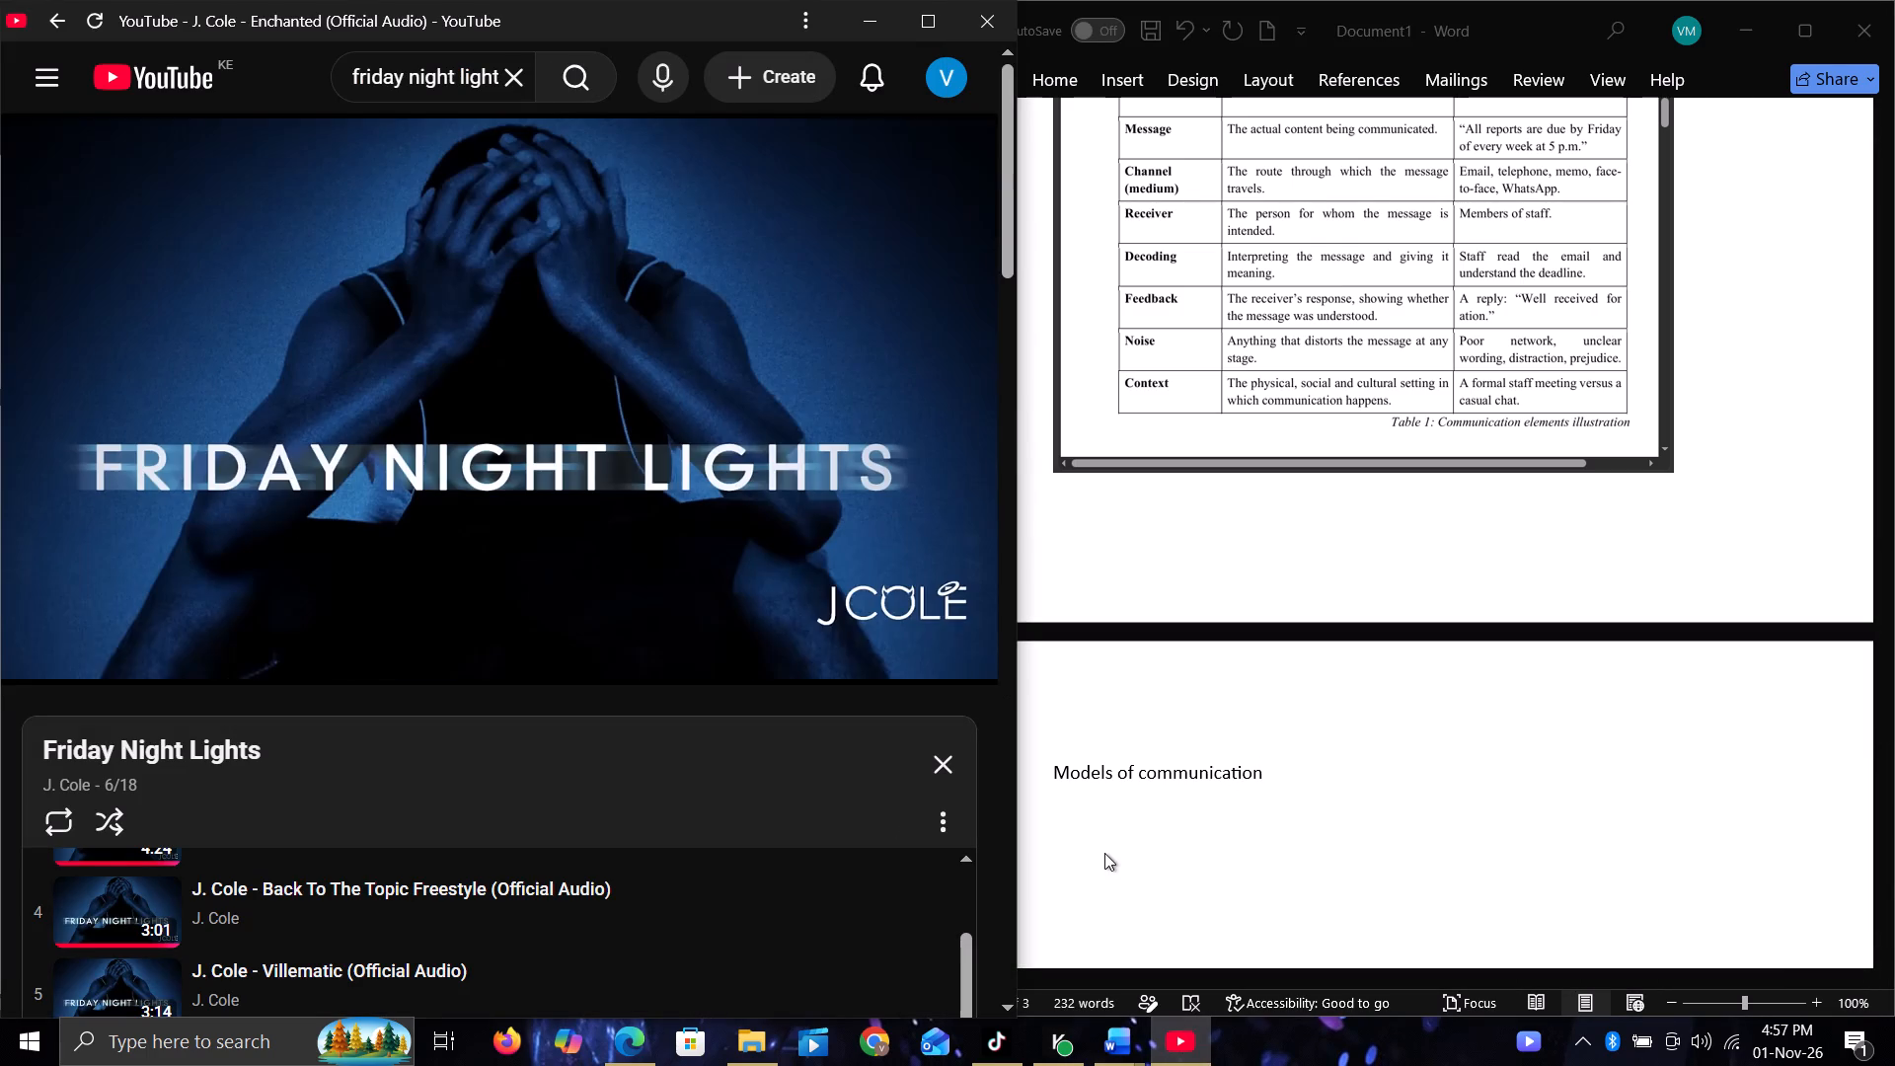
Bring Word's Document1 and the Communication Skills -Set 1 PDF in Microsoft Edge back into view side by side.
left_click(1098, 1049)
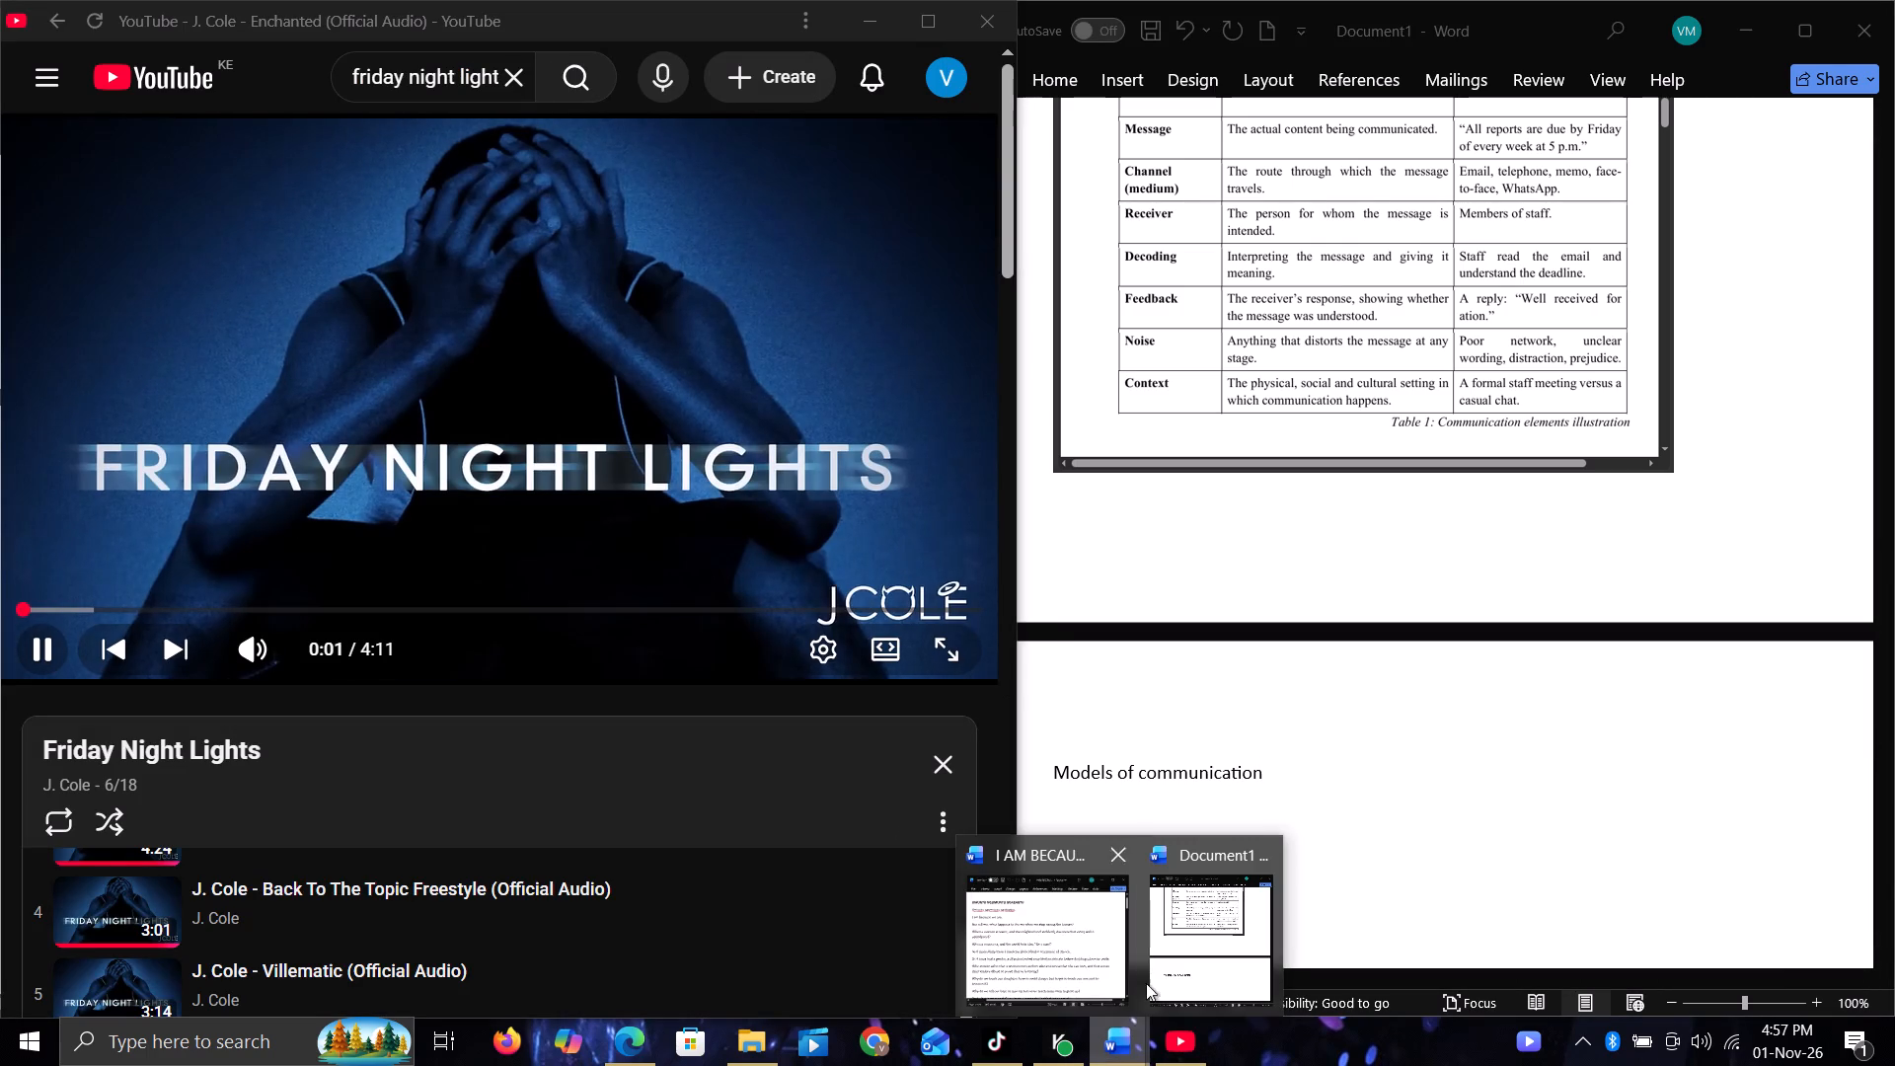
left_click(1328, 673)
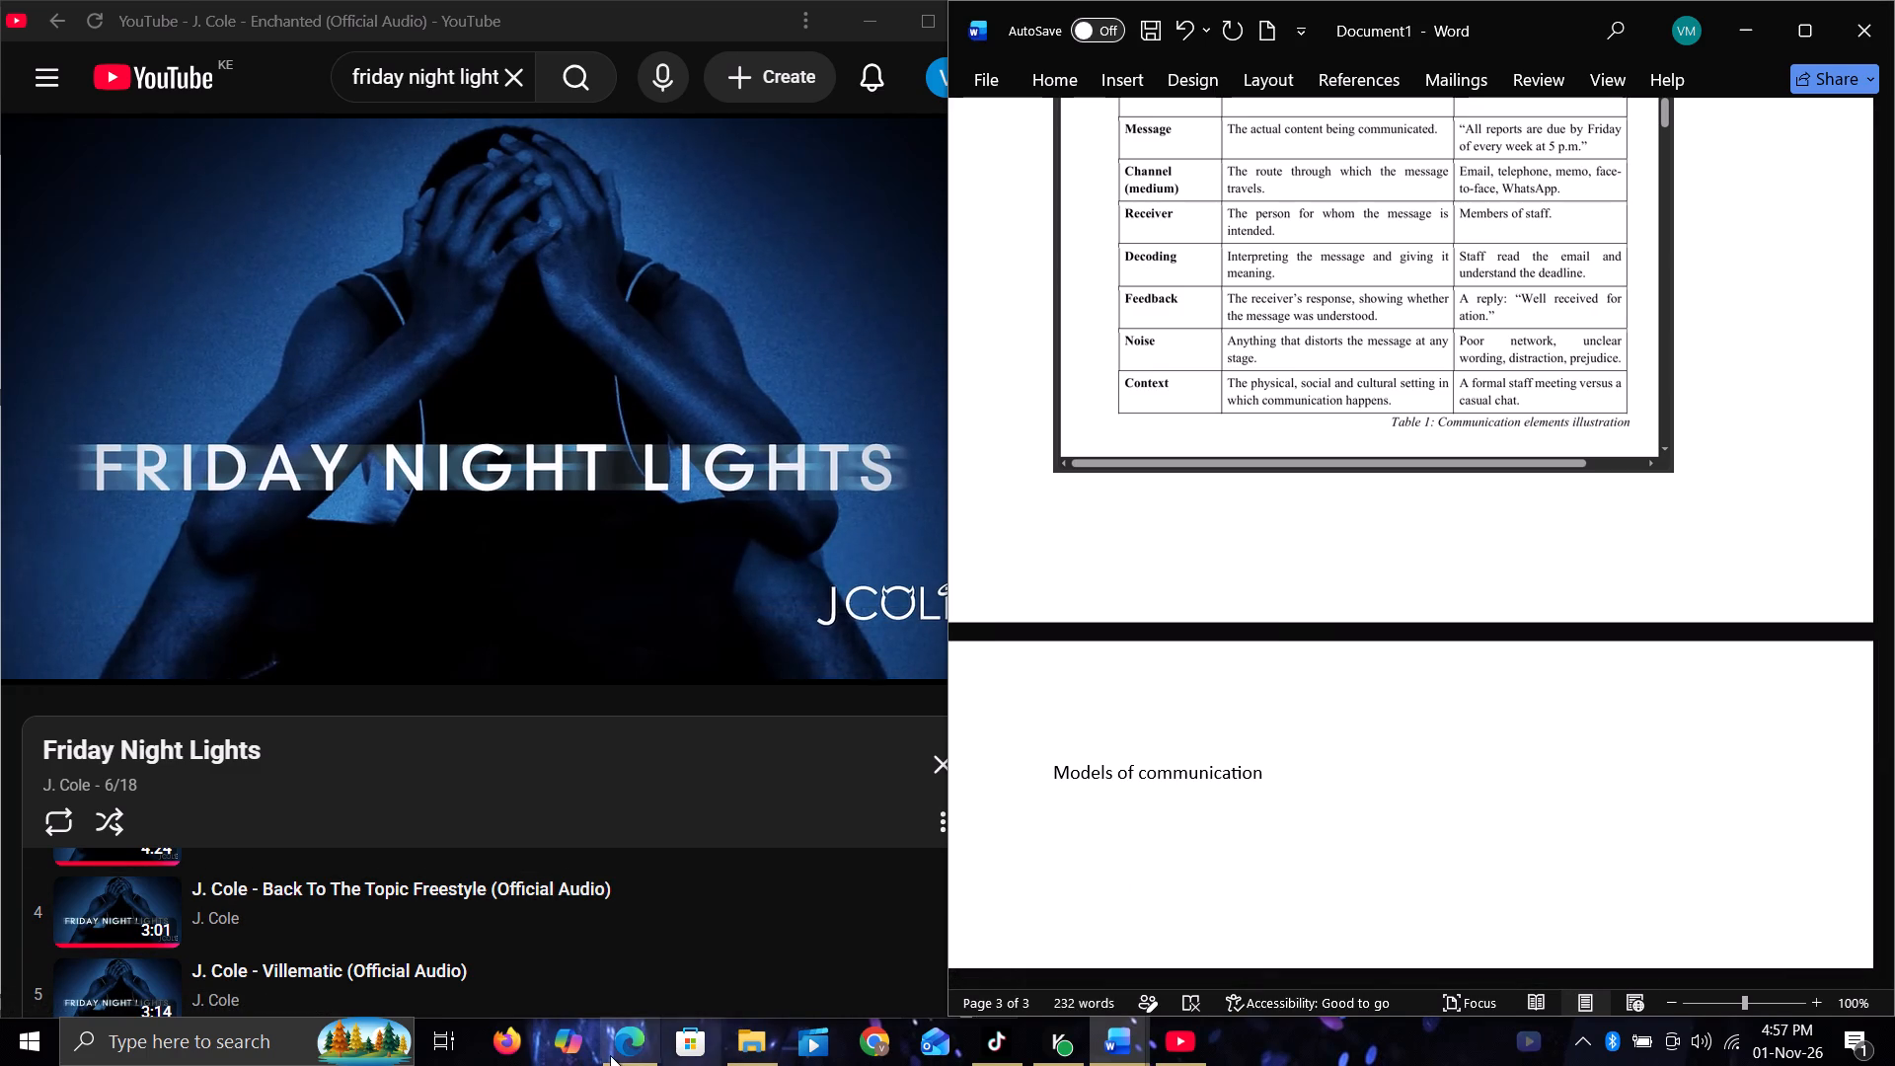
left_click(608, 1055)
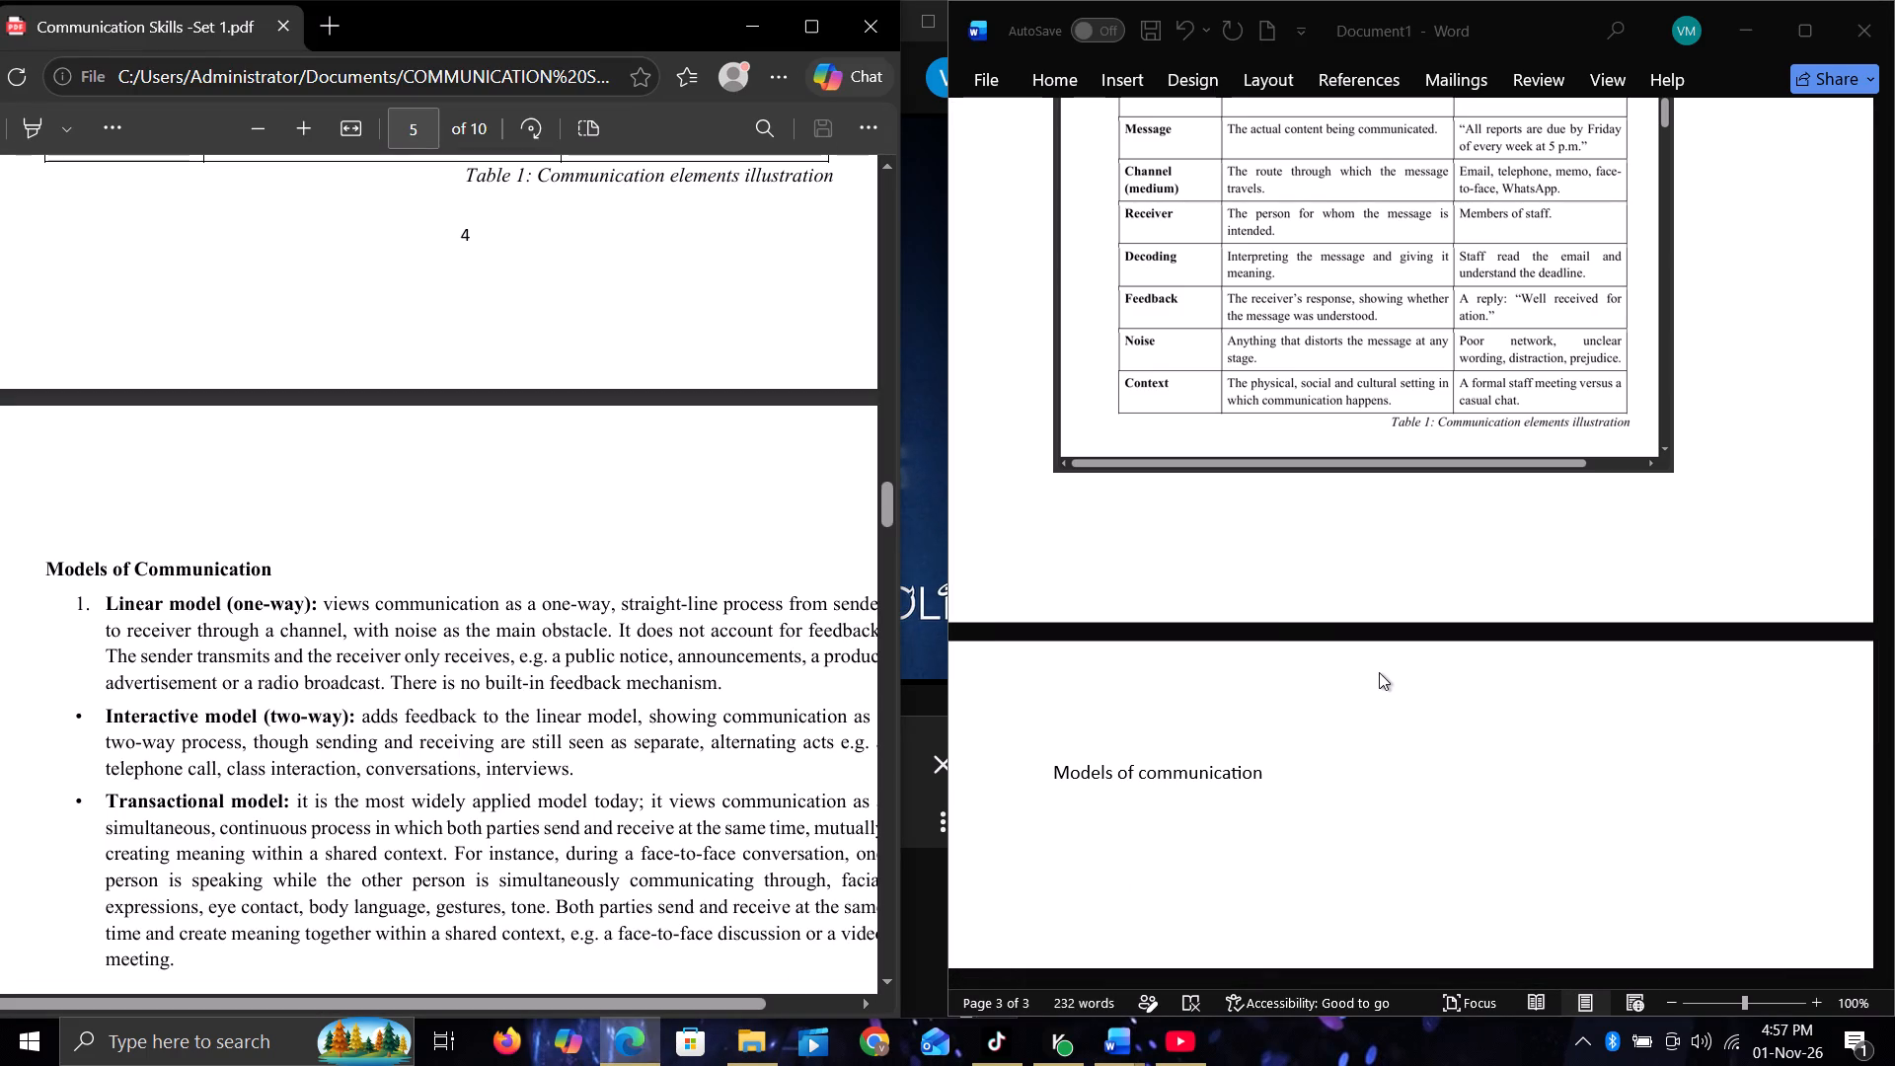
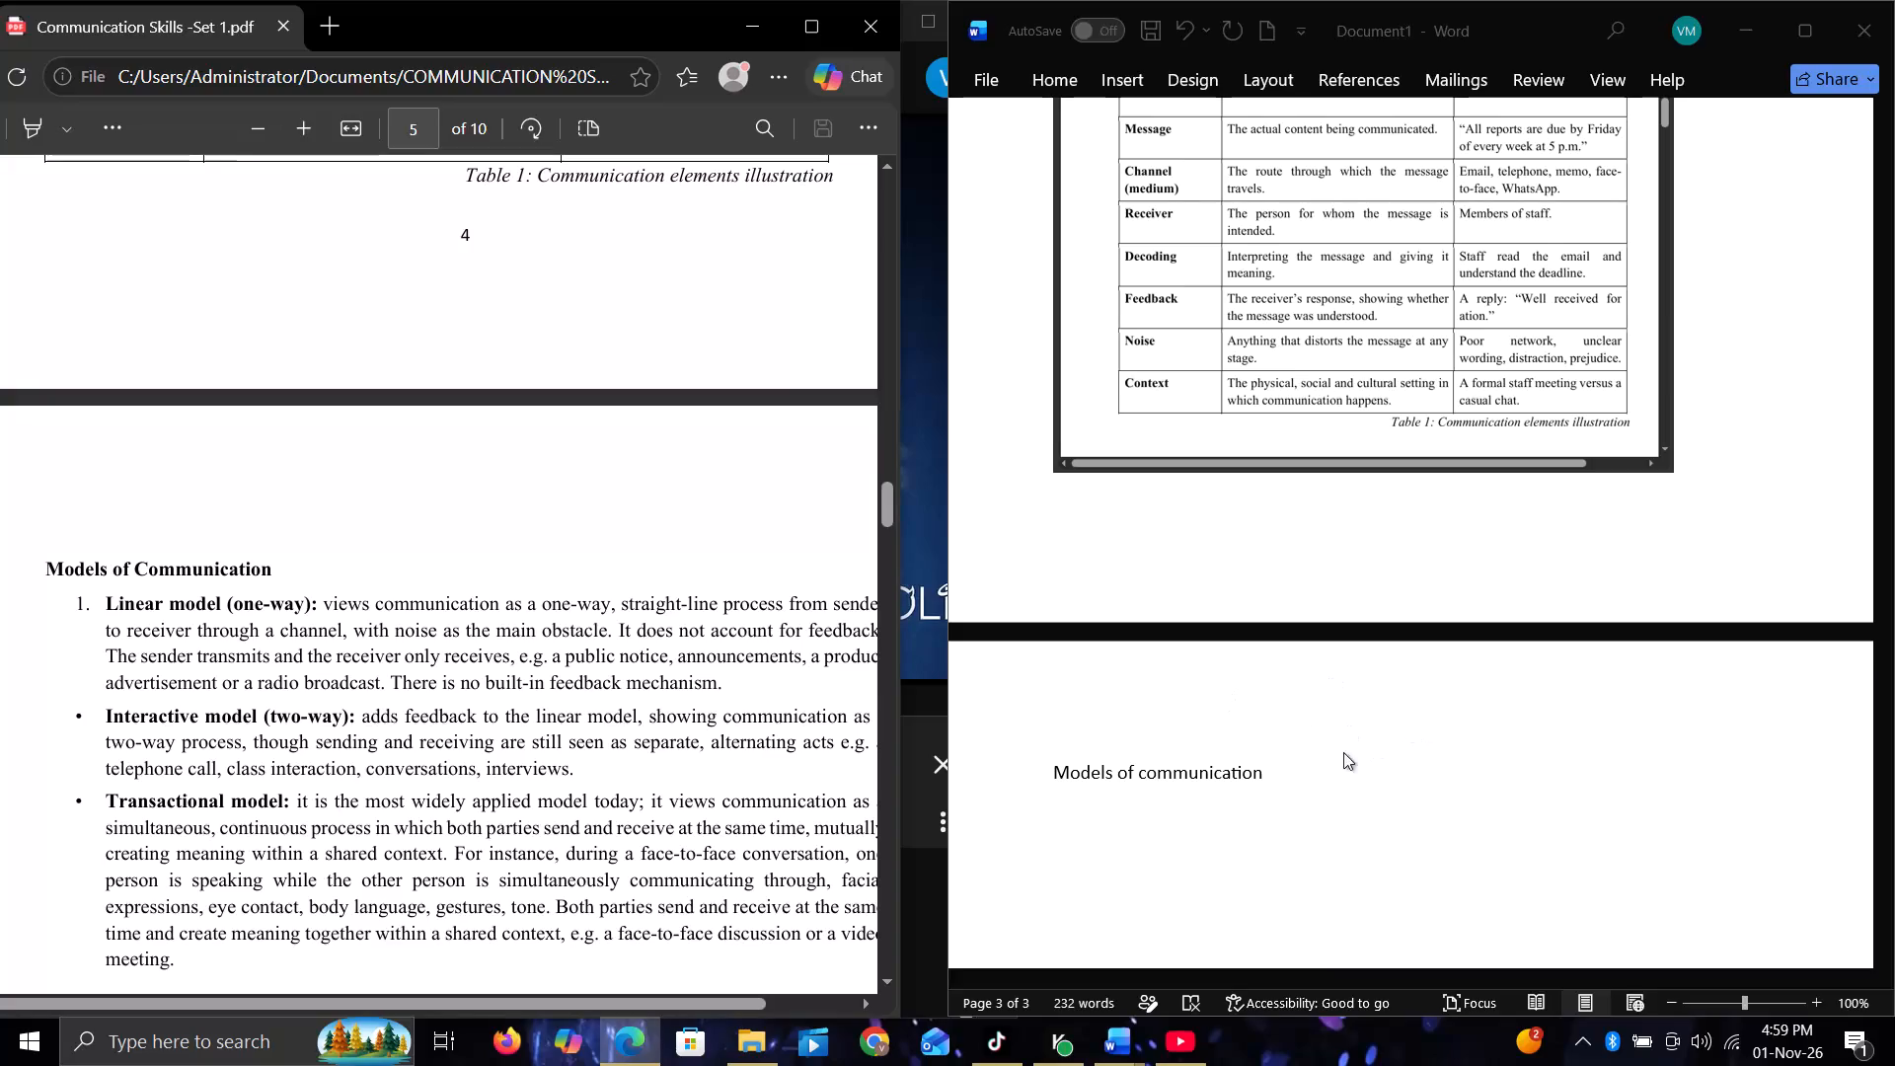
Format the "Models of communication" heading as bold, underlined, 14 pt text.
left_click_drag(1288, 785, 1049, 768)
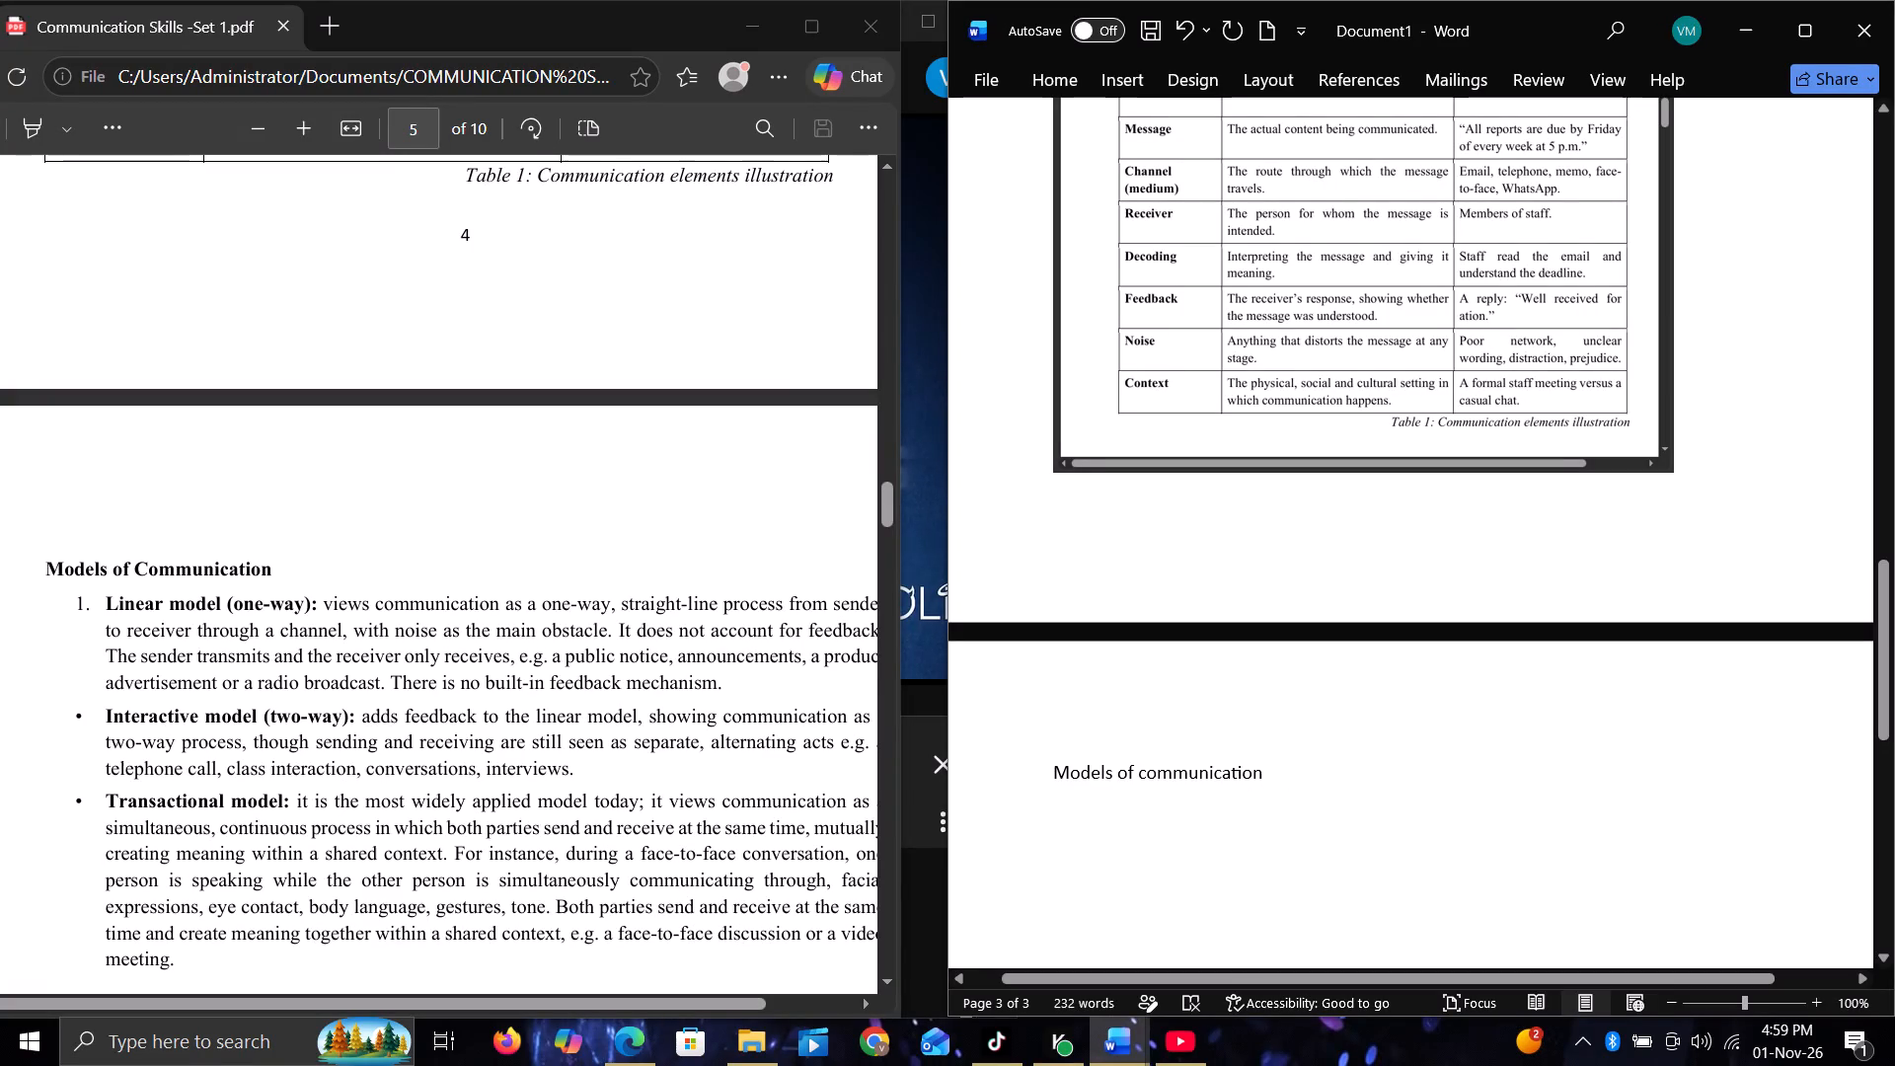
left_click_drag(1049, 768, 1316, 748)
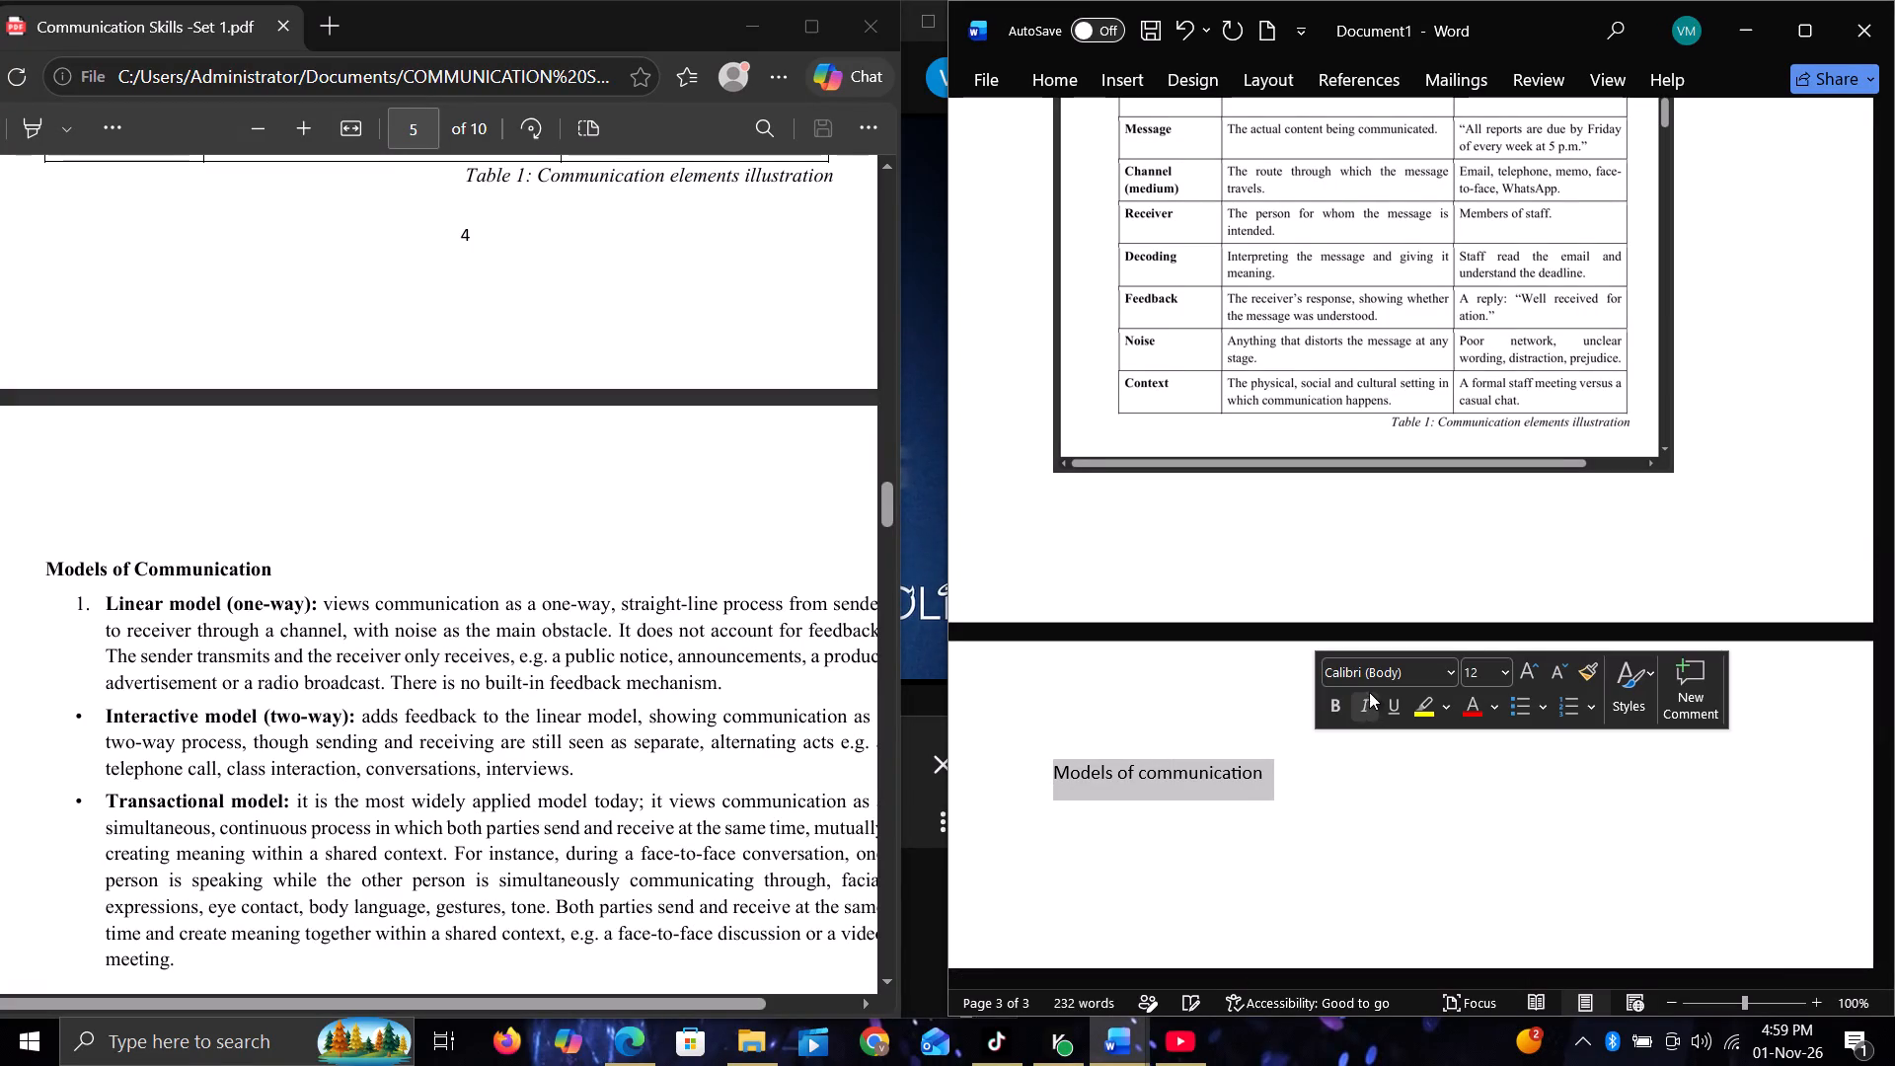
left_click(1339, 702)
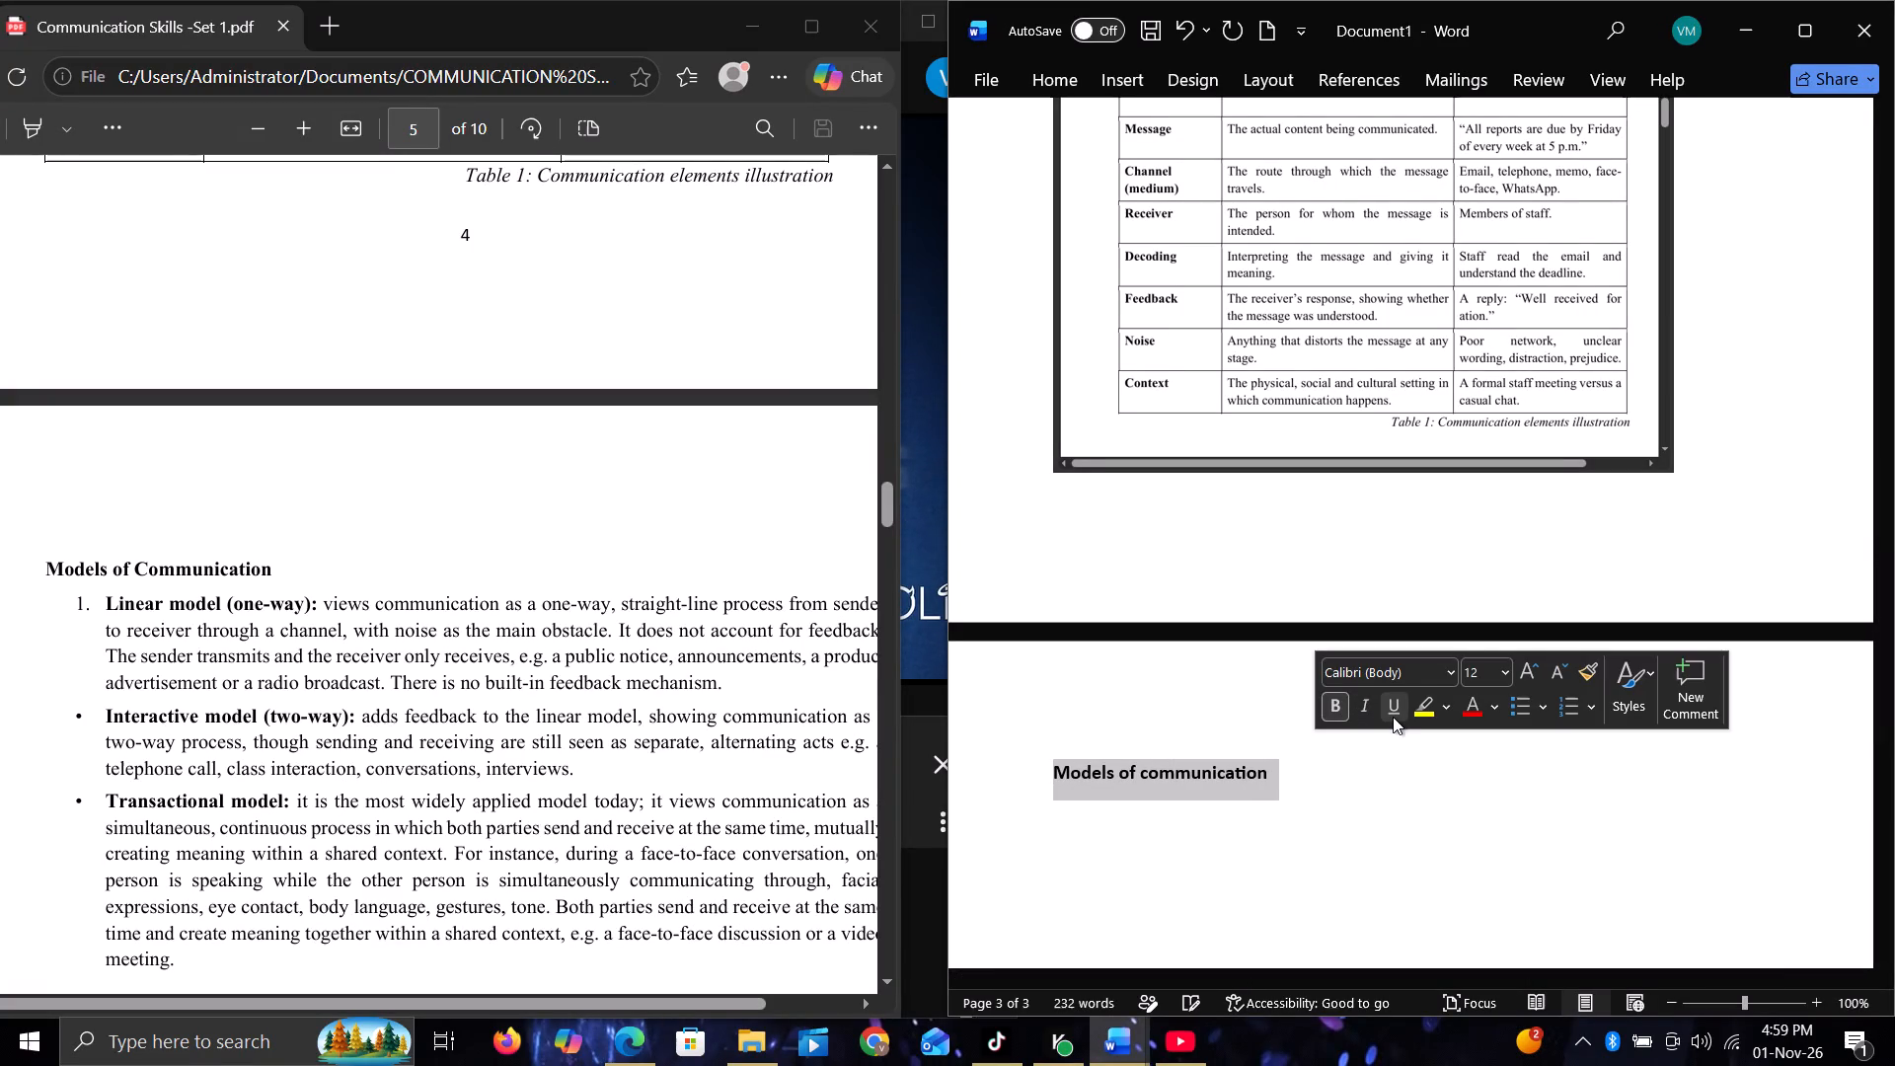
left_click(1393, 717)
left_click(1535, 680)
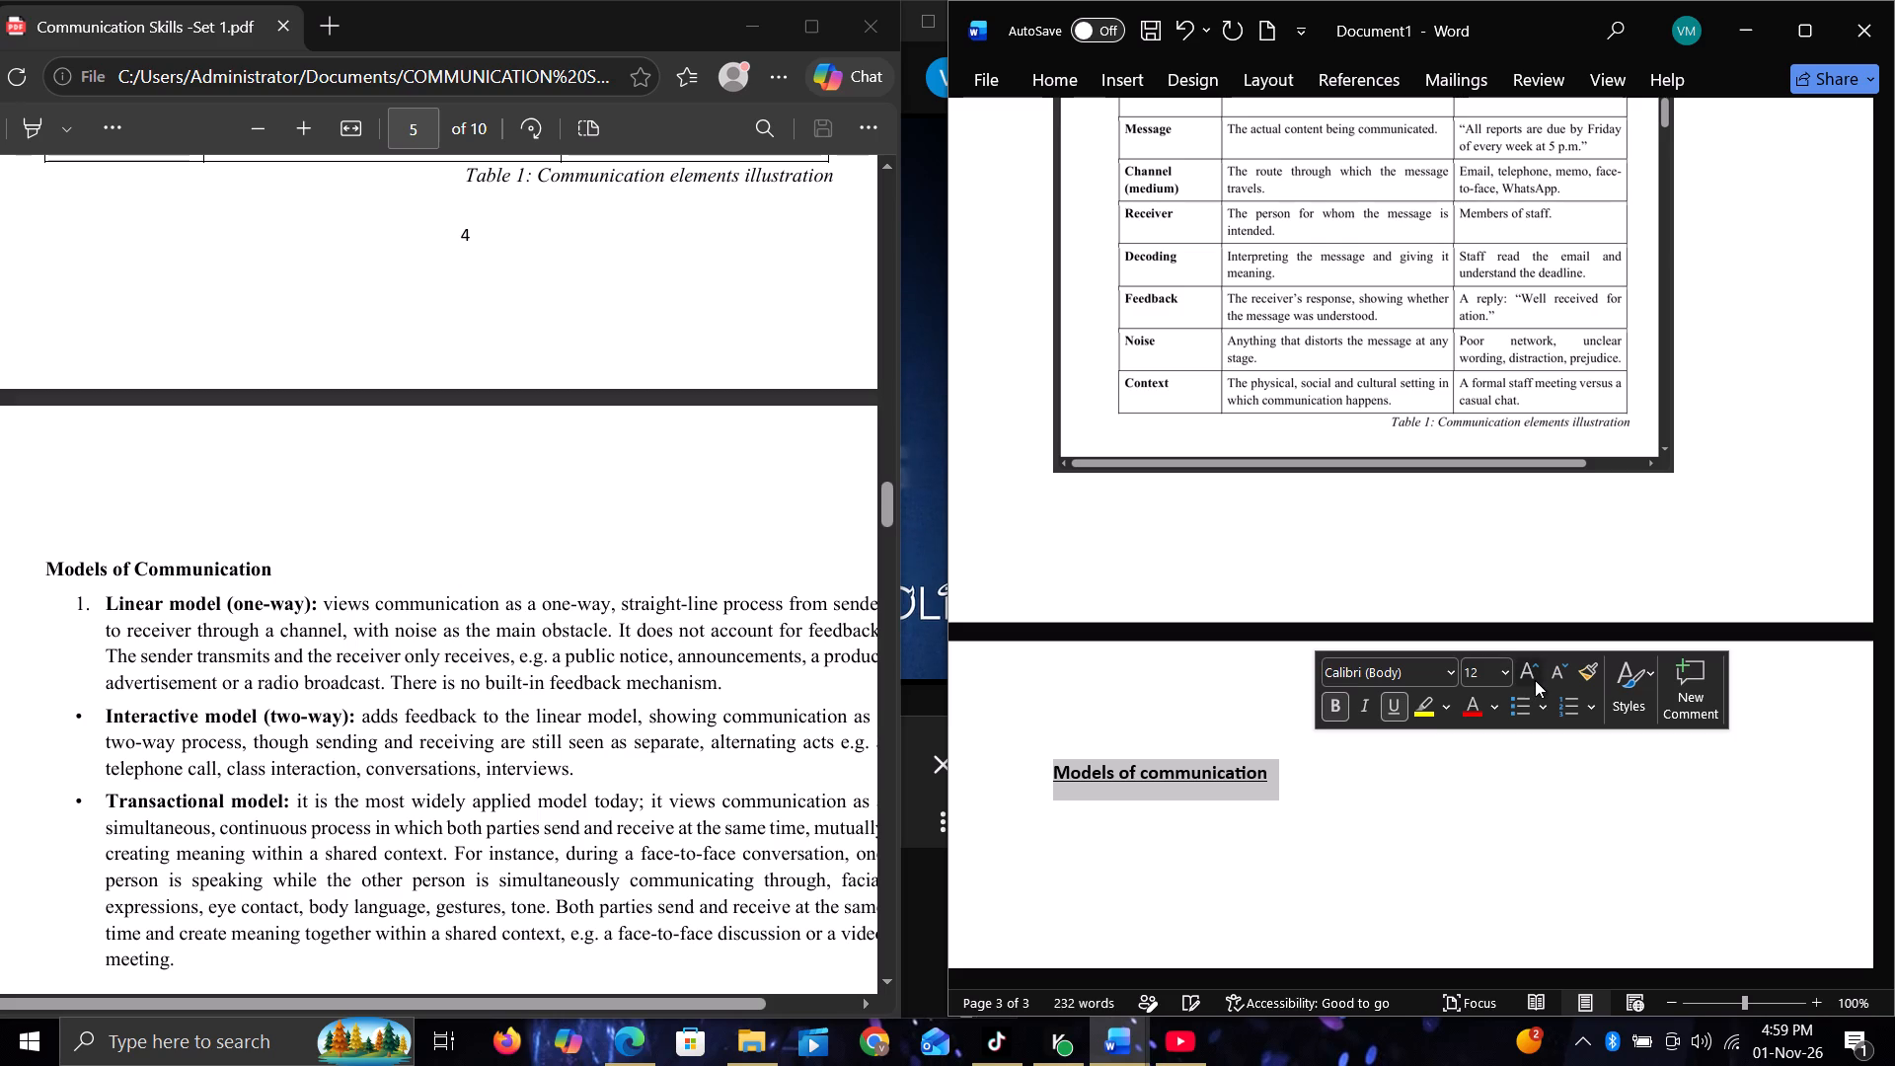
left_click(1308, 756)
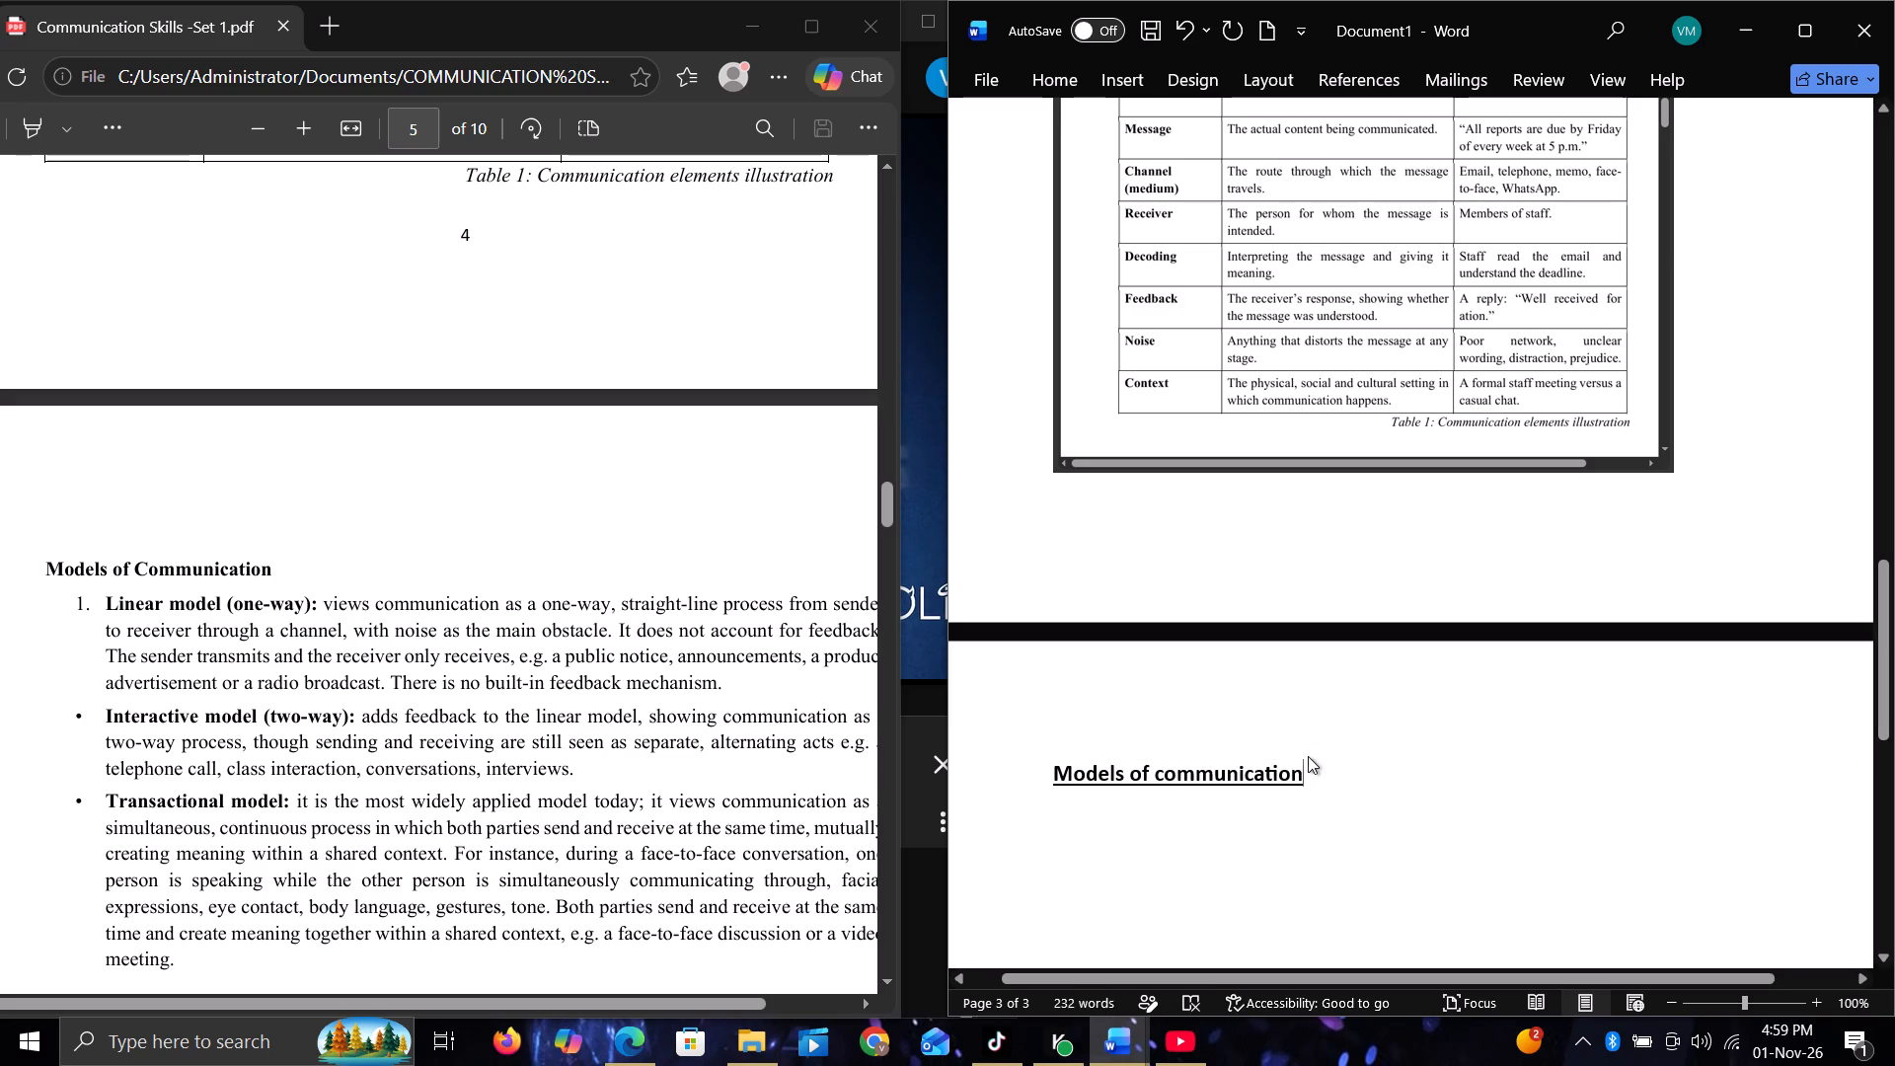
Start a new line below the "Models of communication" heading and set its text to 12 pt without bold or underline.
key("Return")
key("v")
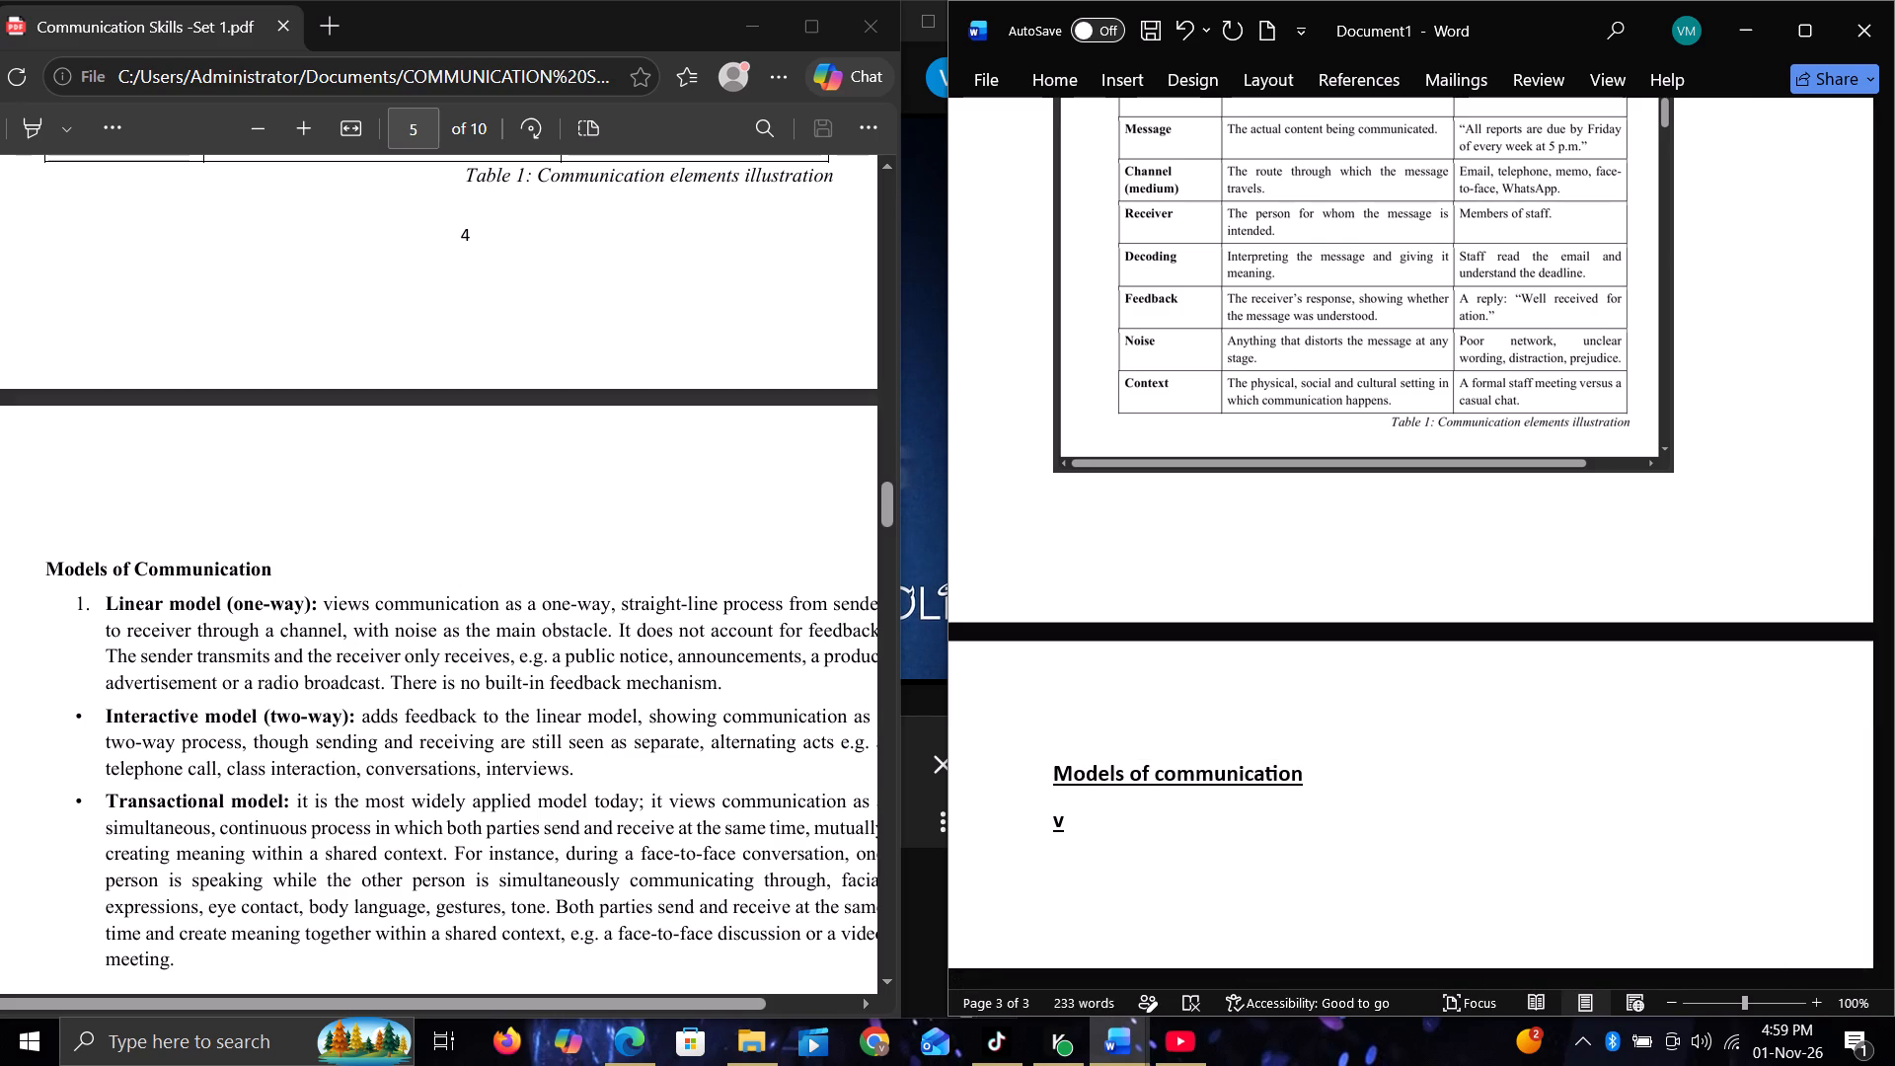
right_click(1308, 756)
left_click_drag(1085, 820, 1045, 821)
left_click_drag(1045, 821, 1076, 819)
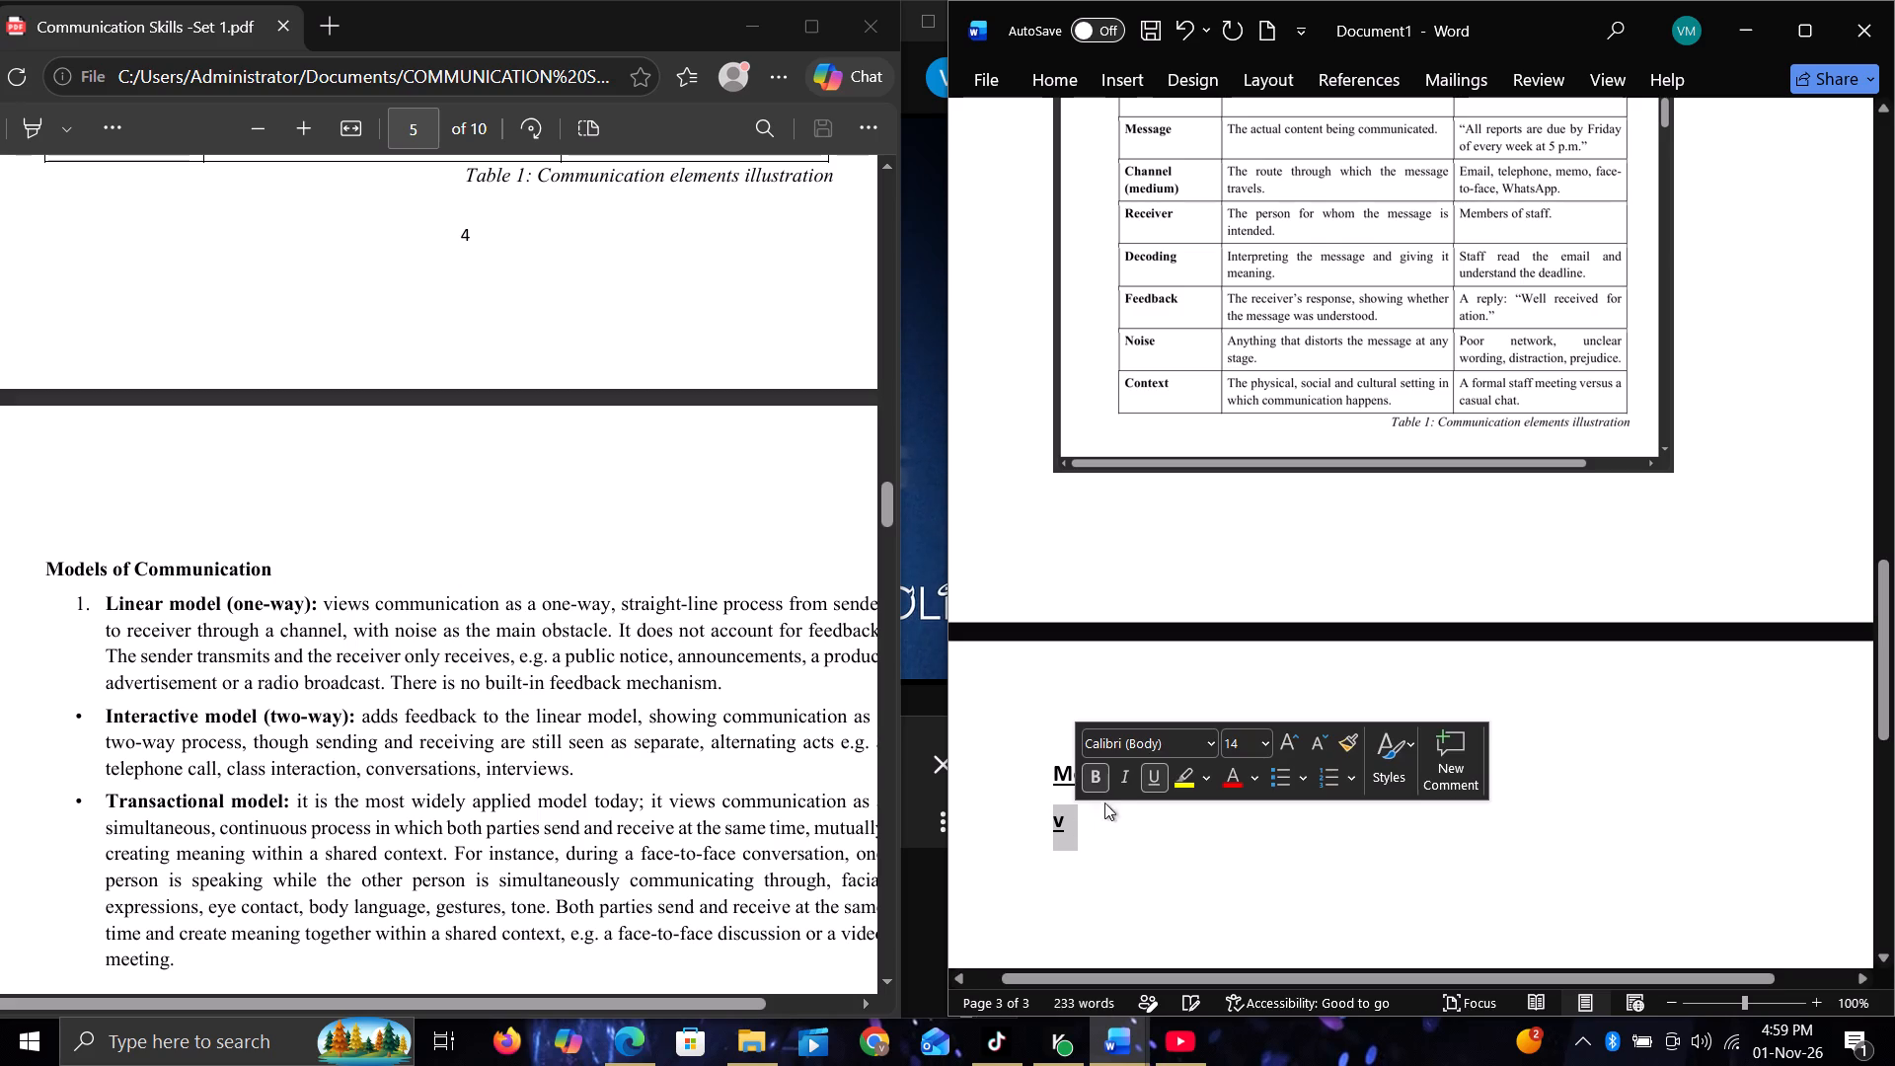
left_click(1086, 778)
left_click(1143, 778)
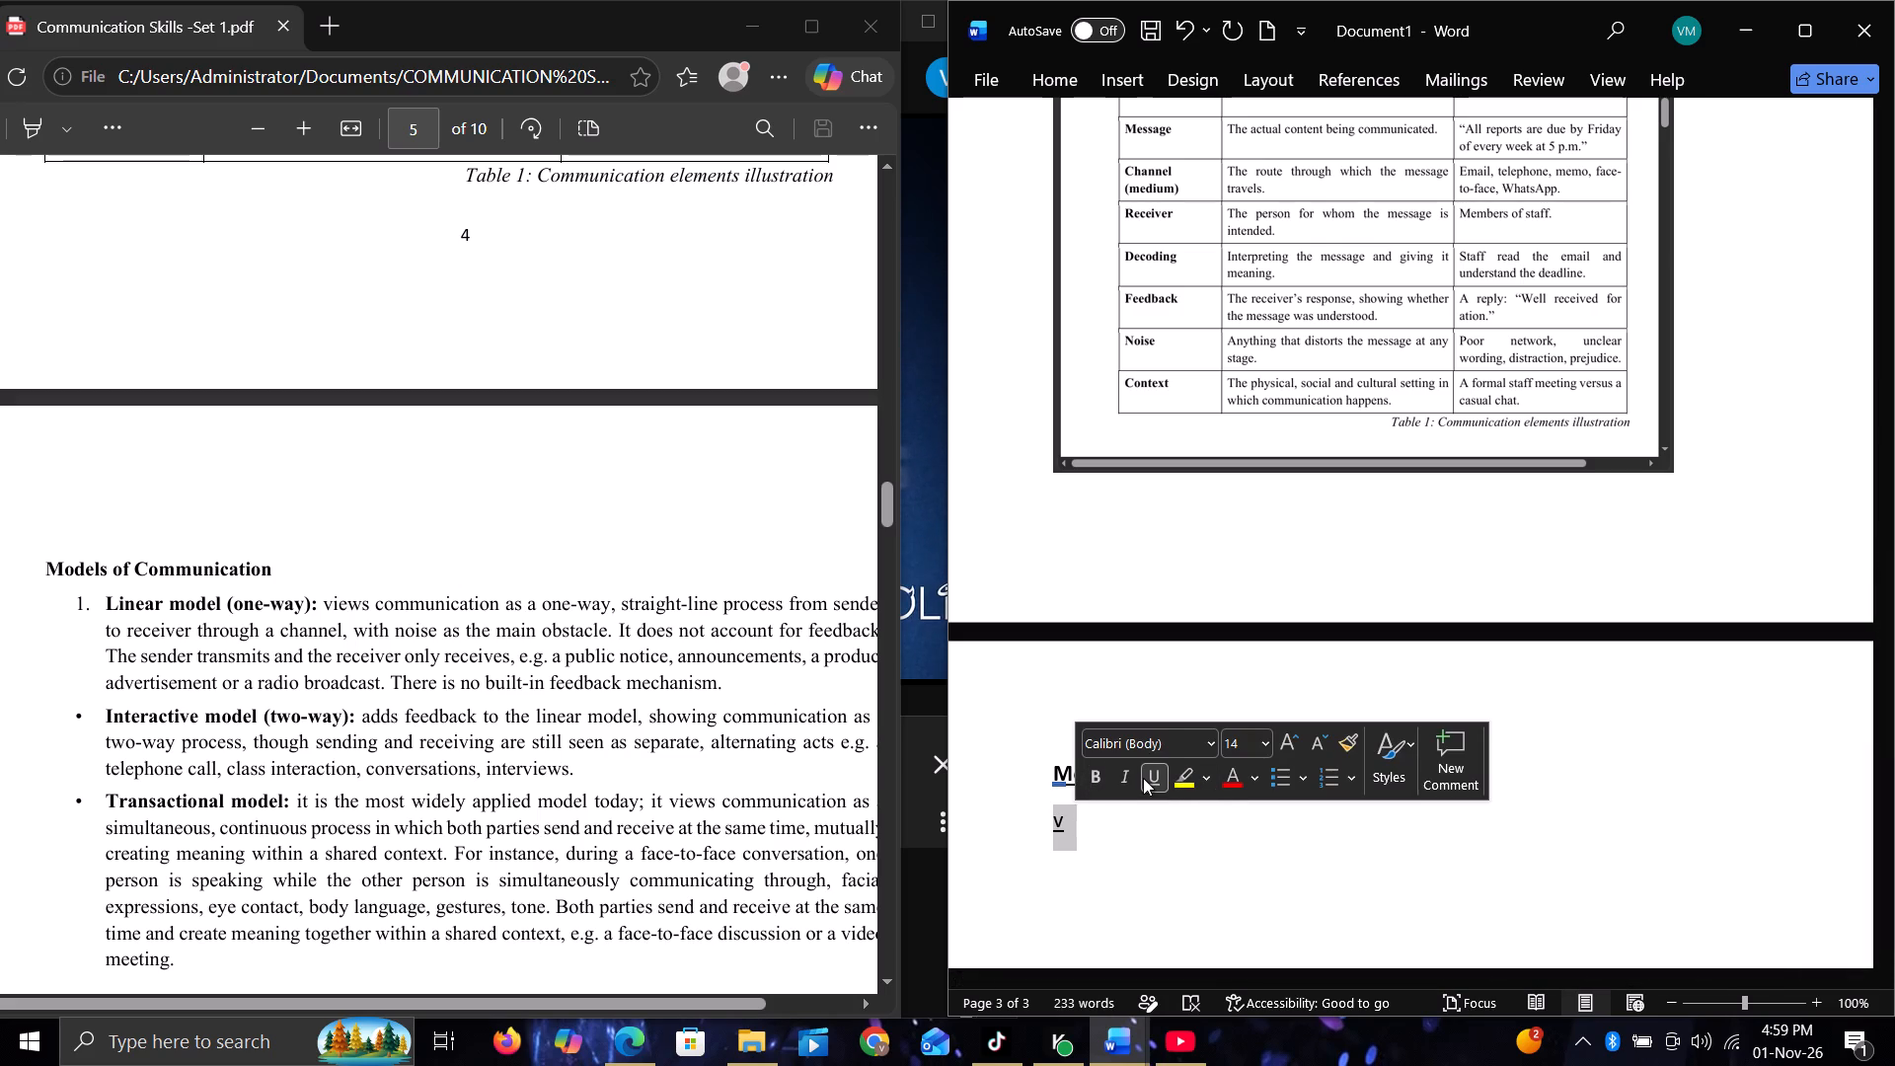
left_click(1326, 744)
left_click(1095, 833)
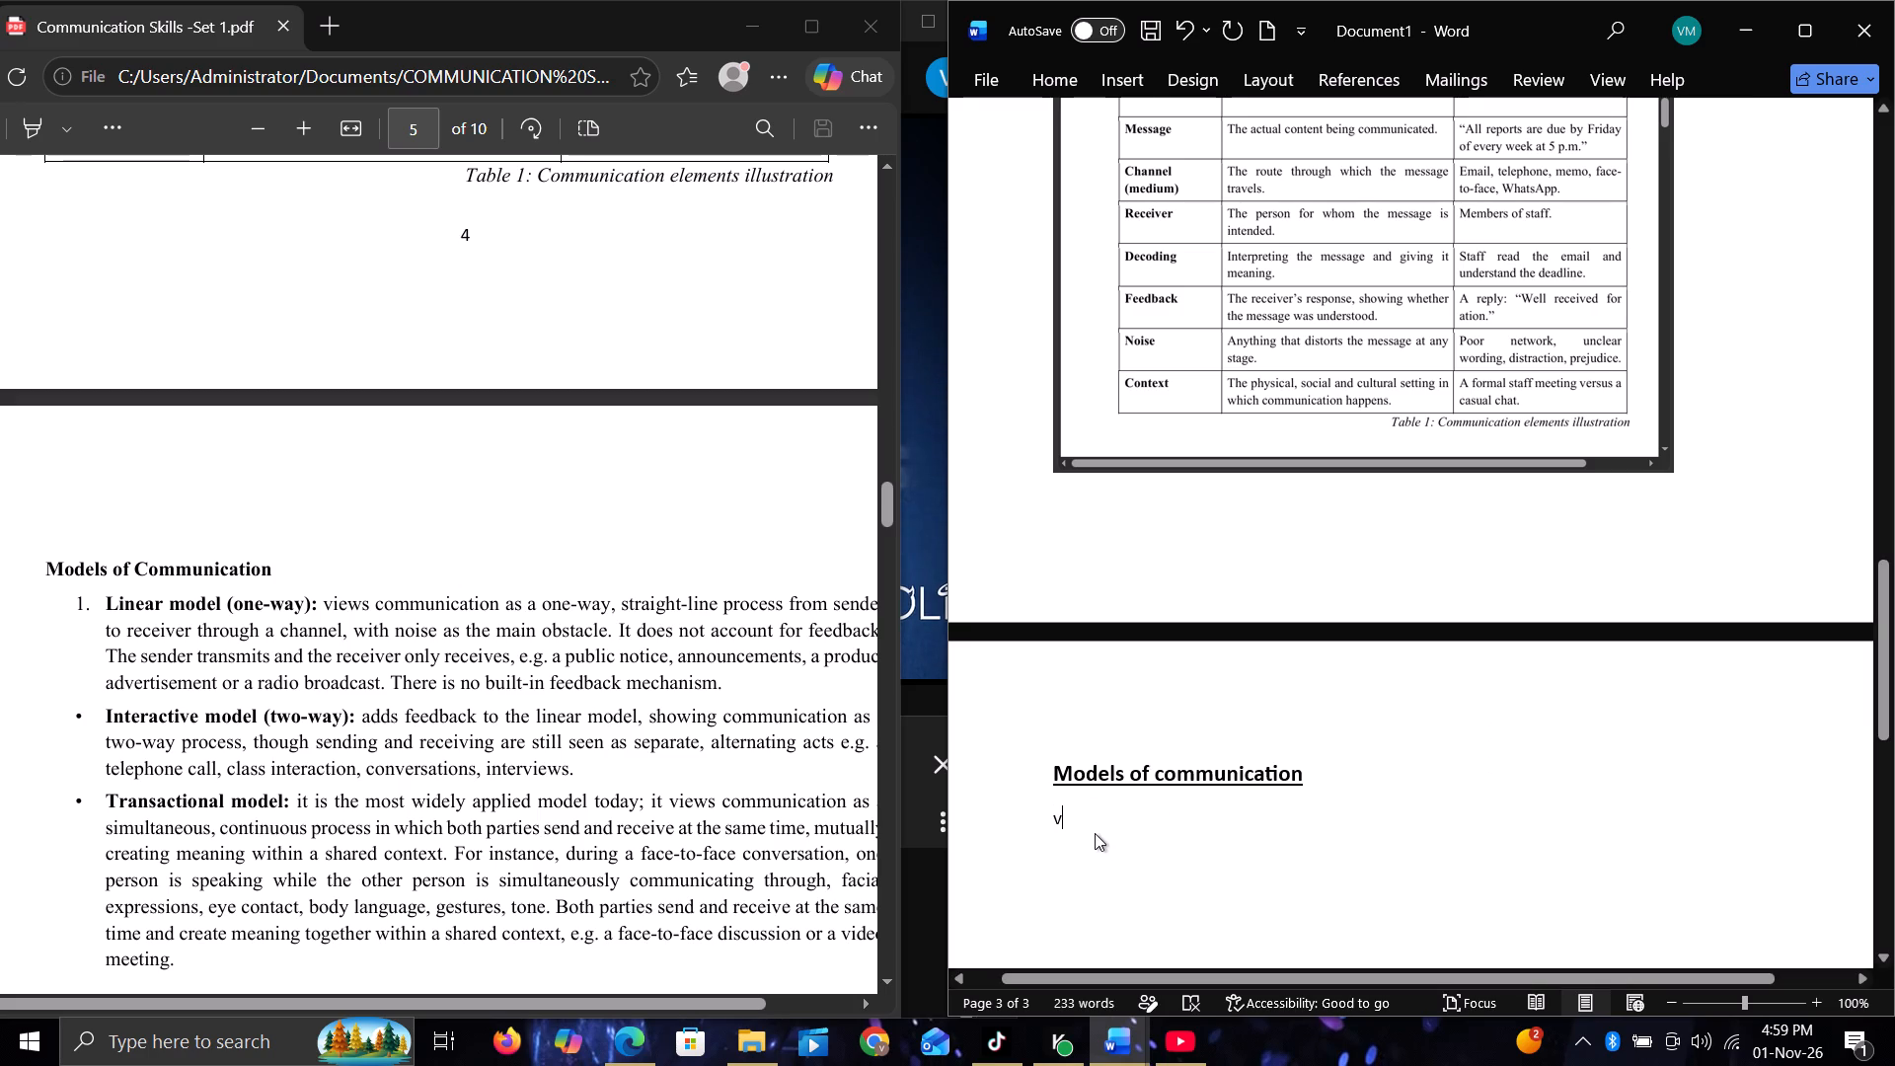
Turn the line below the heading into a numbered list and begin its first item, "Linear model", replacing the placeholder letters.
type("hg")
key("BackSpace")
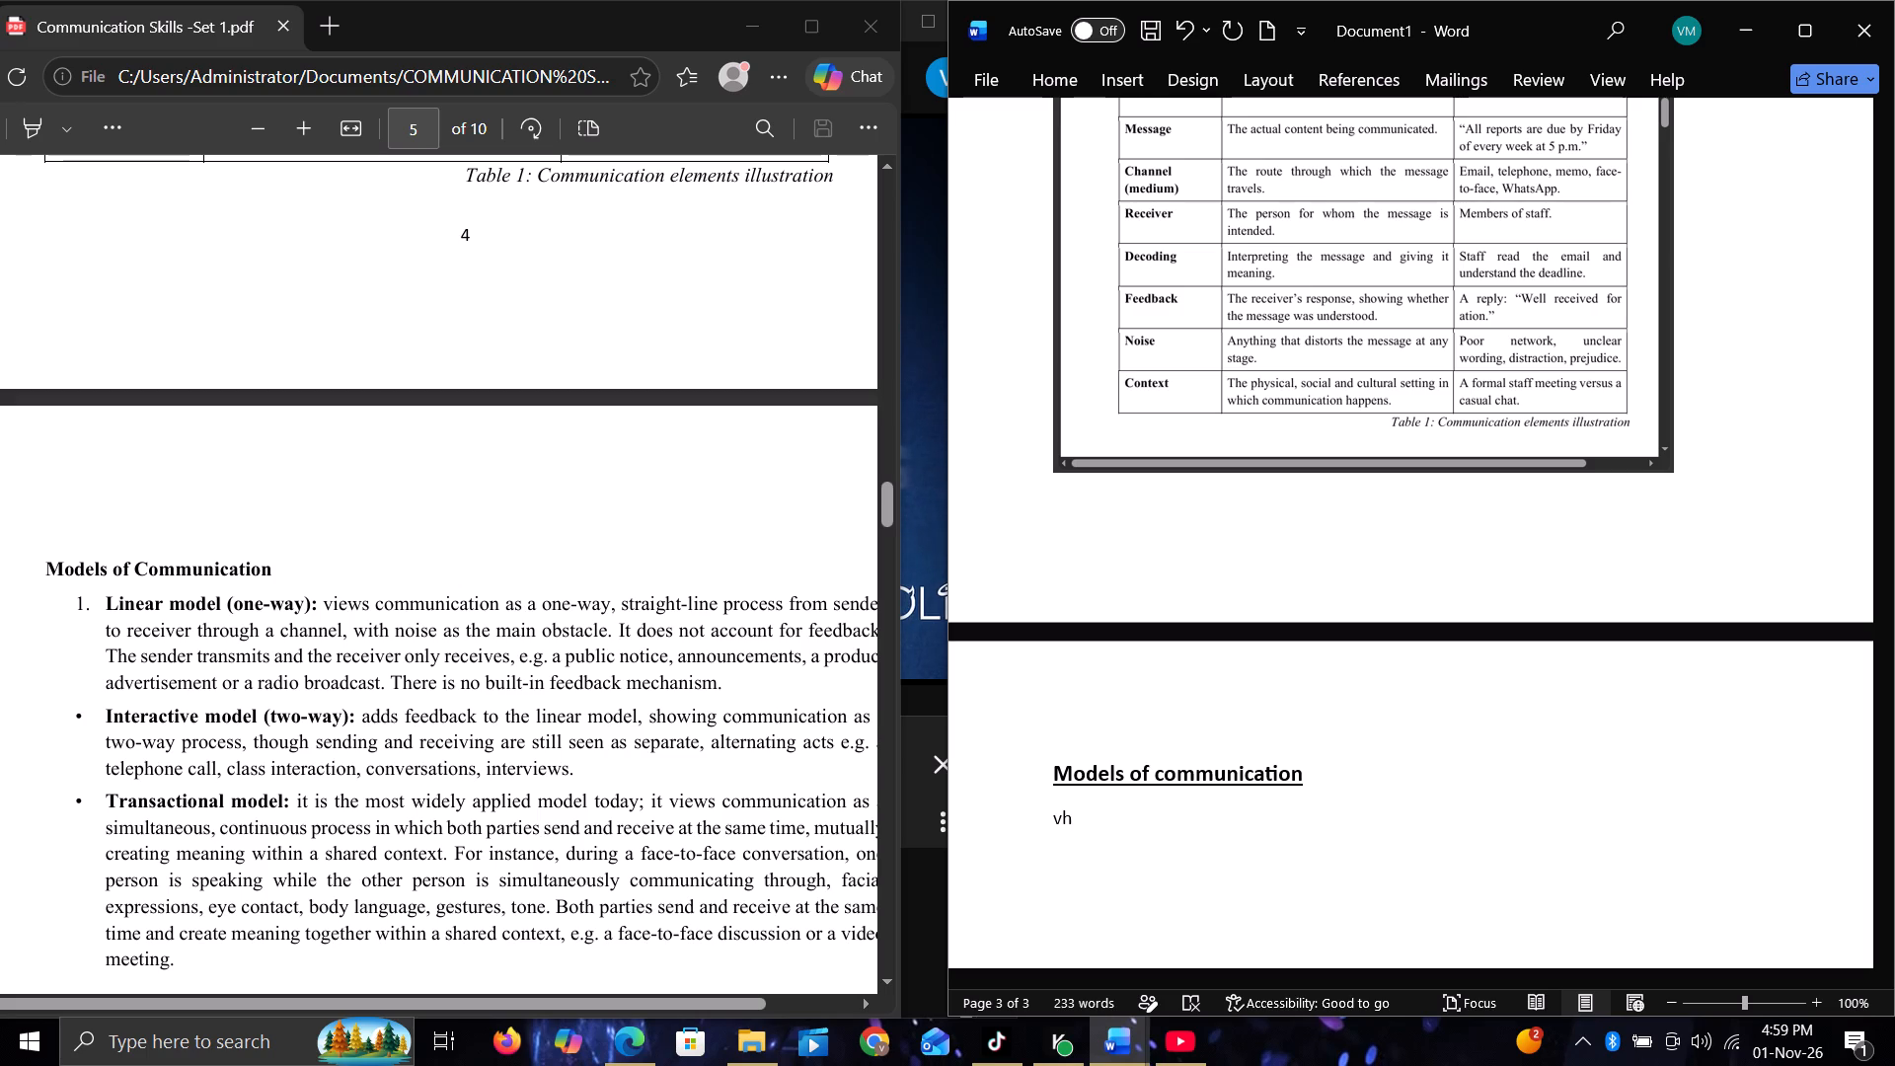
right_click(1095, 833)
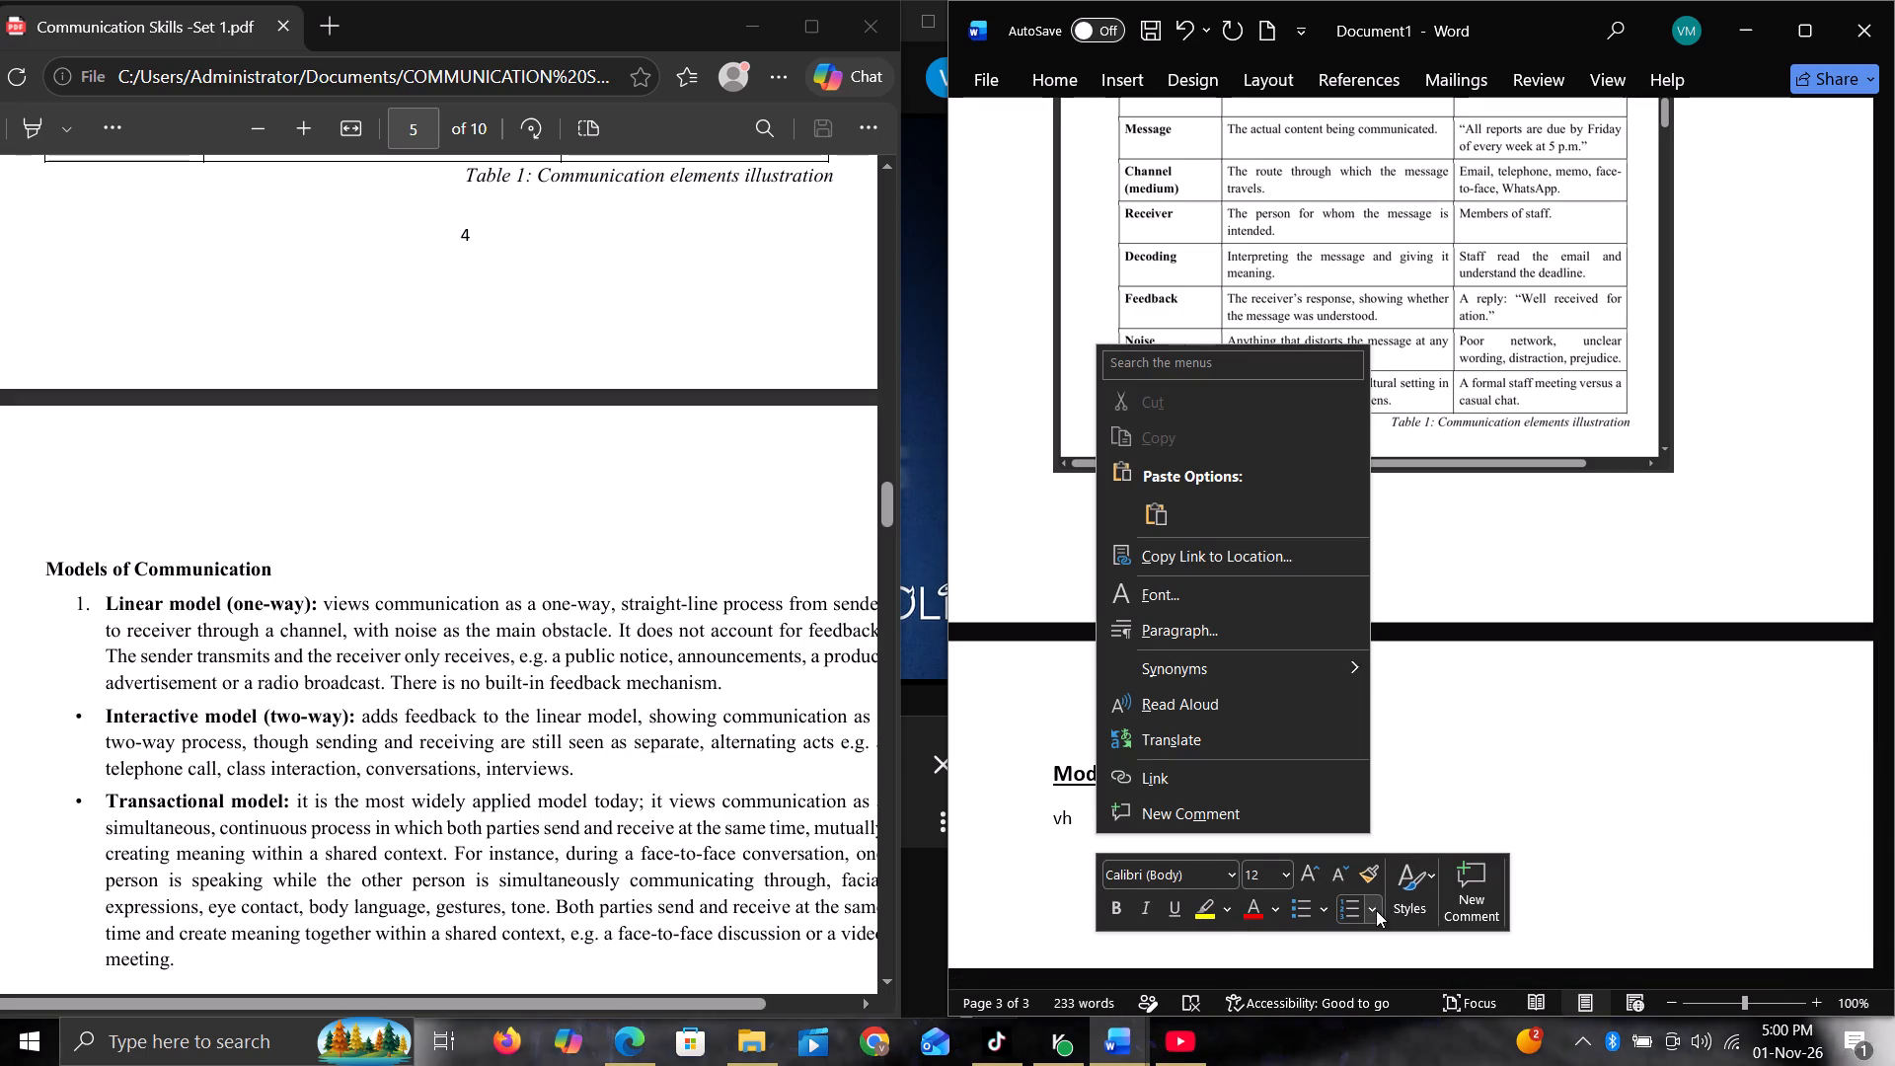
left_click(1359, 910)
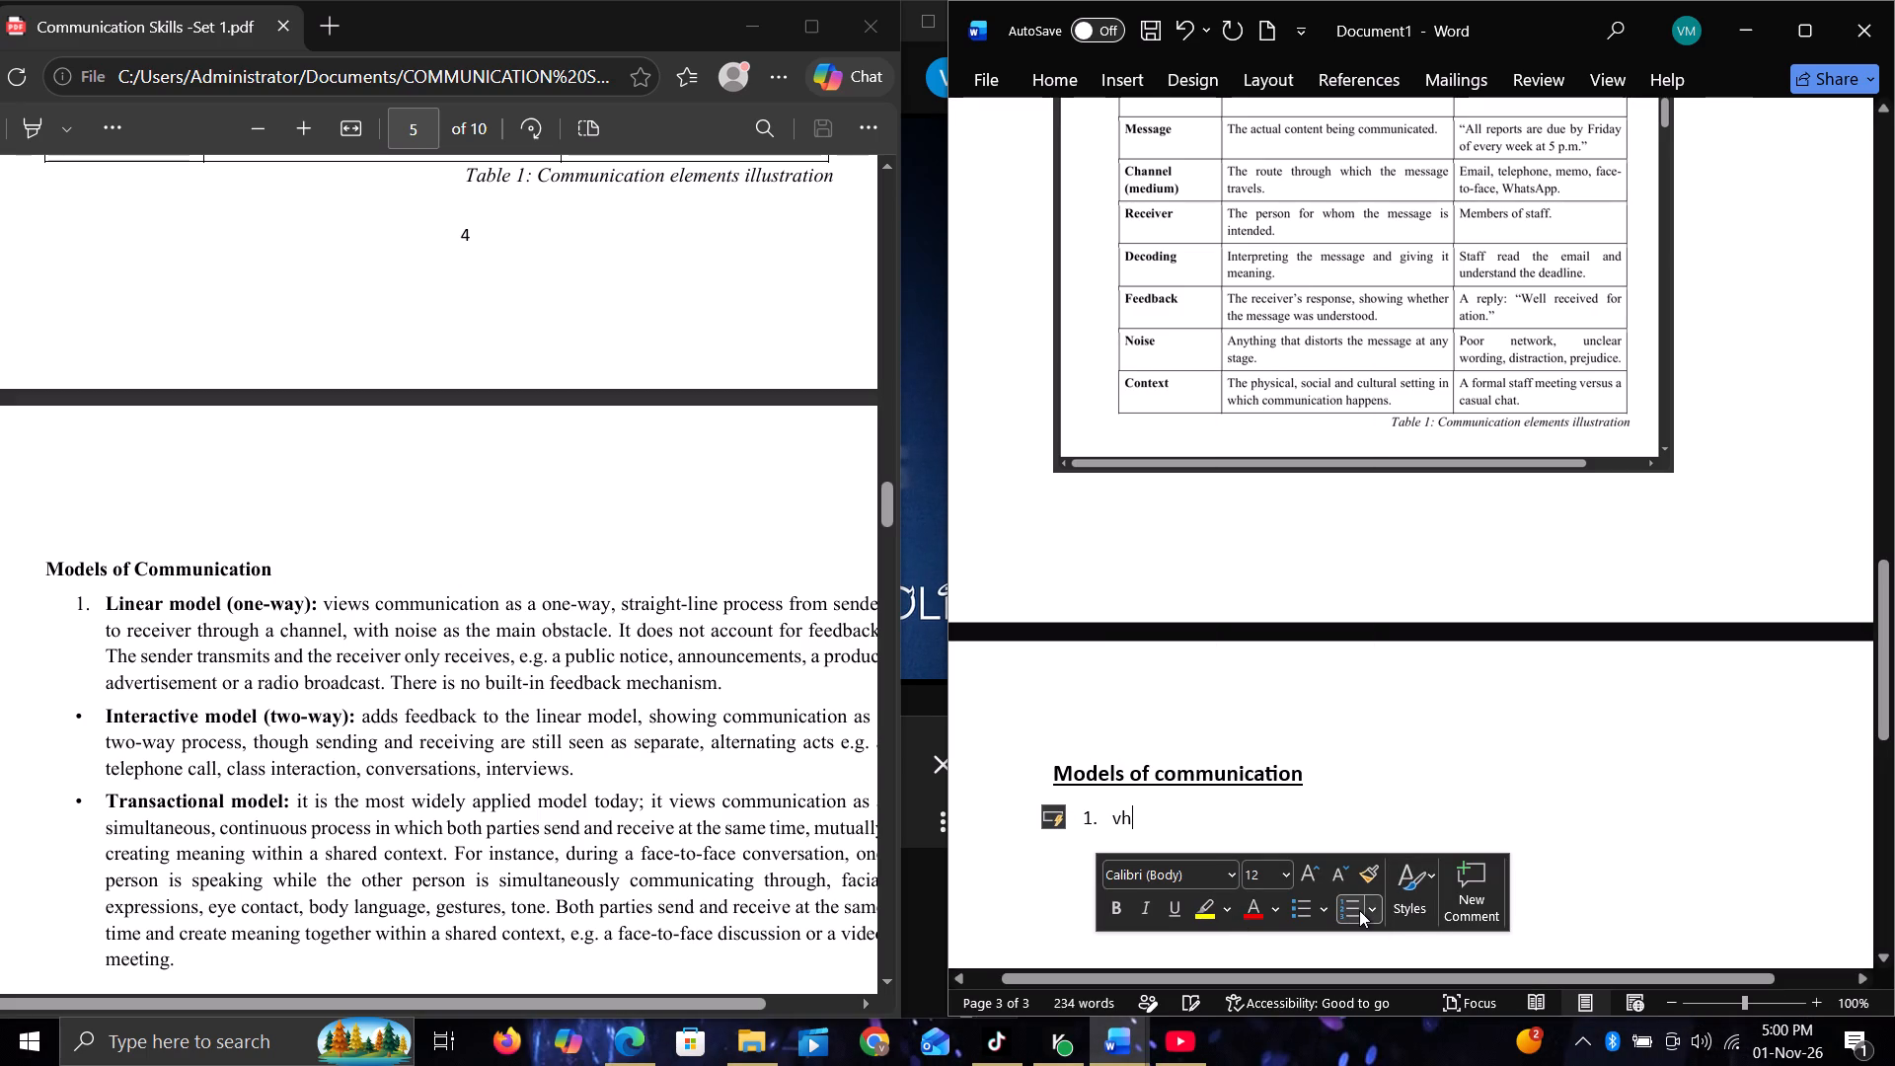
key("BackSpace")
key("BackSpace")
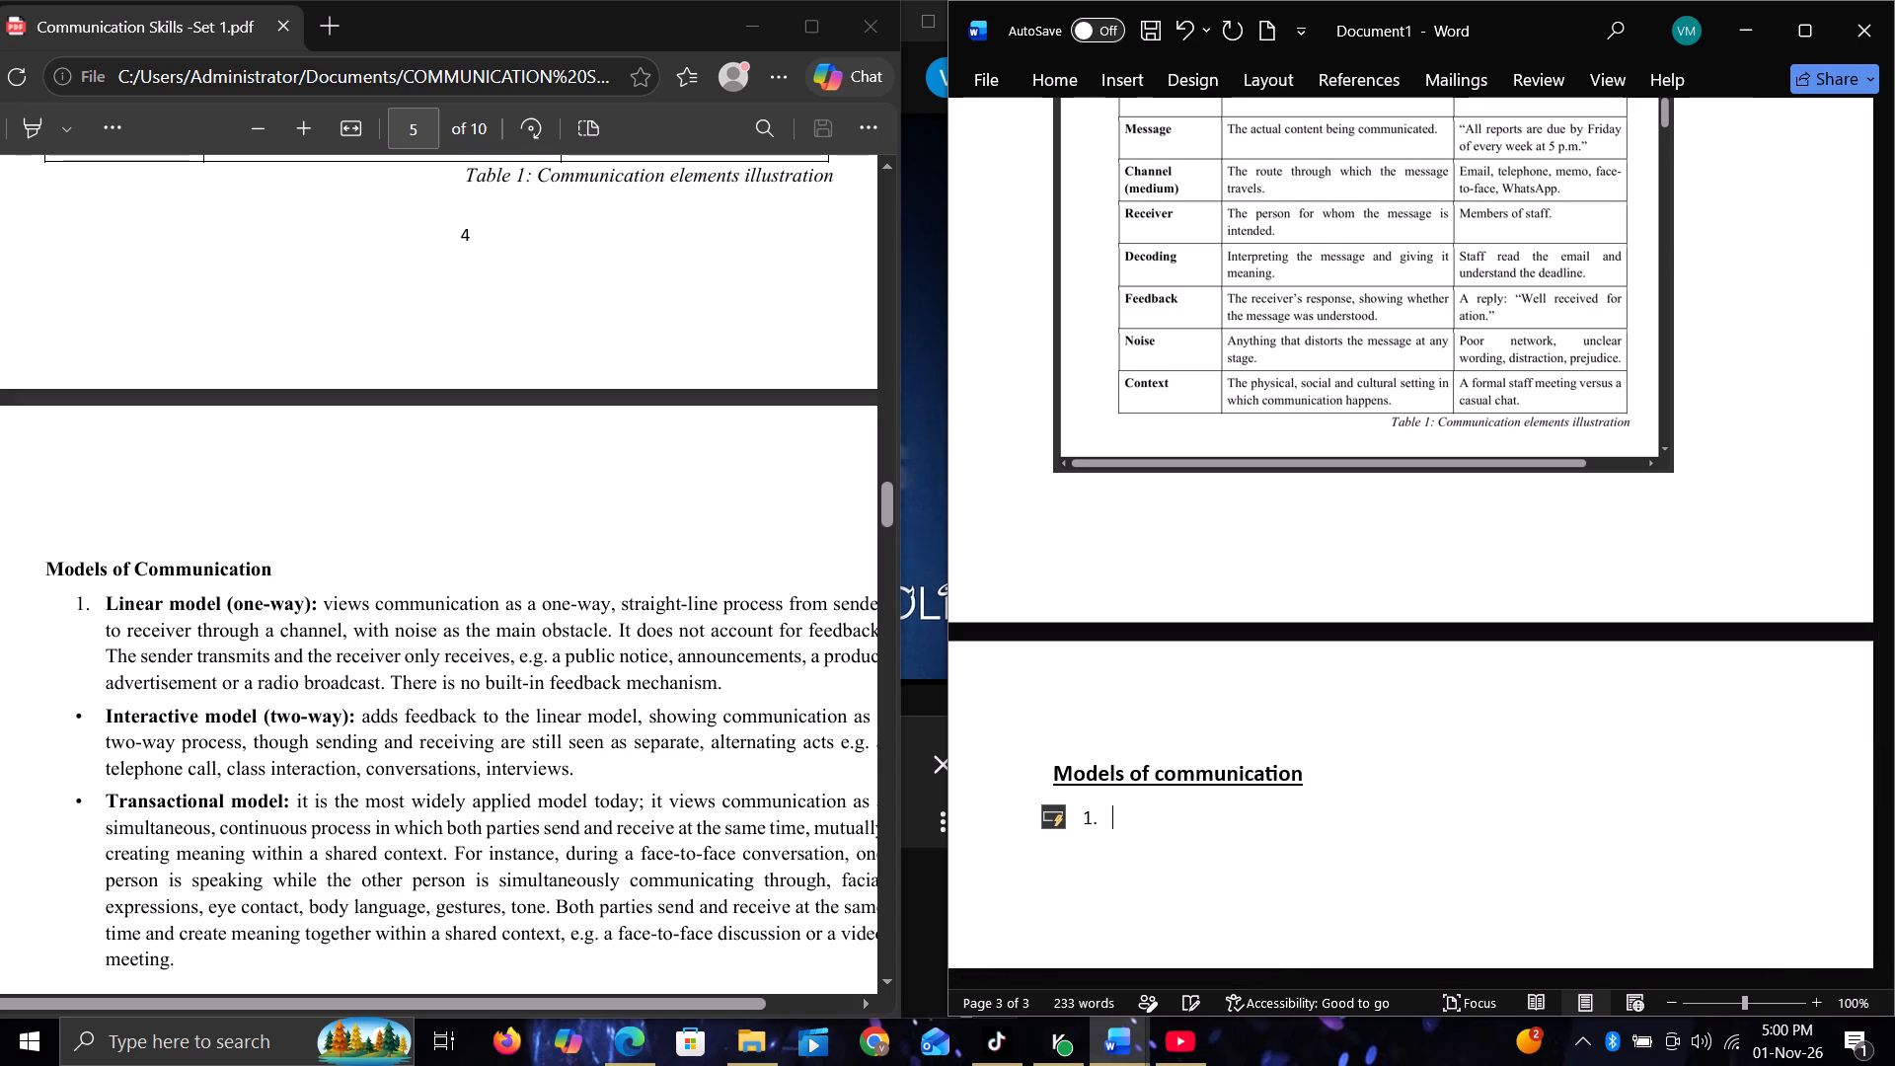
type("linear mode")
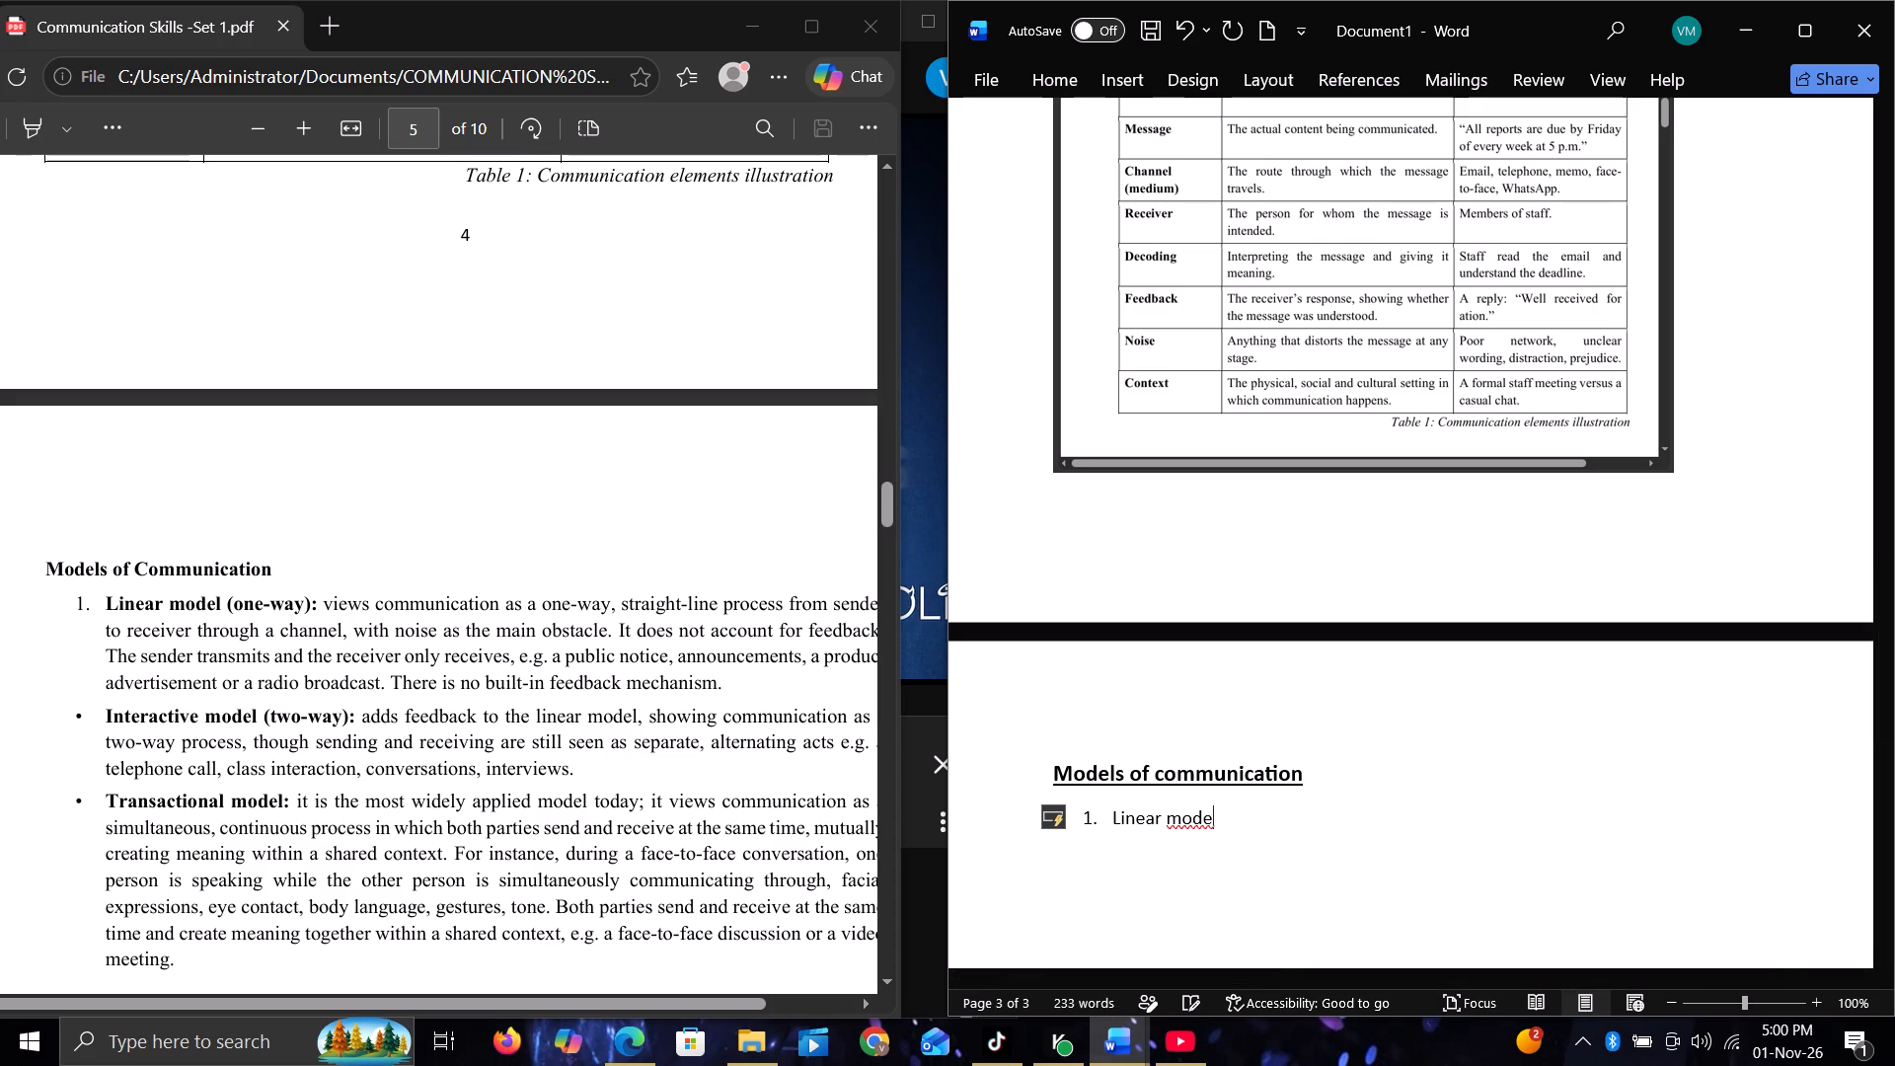
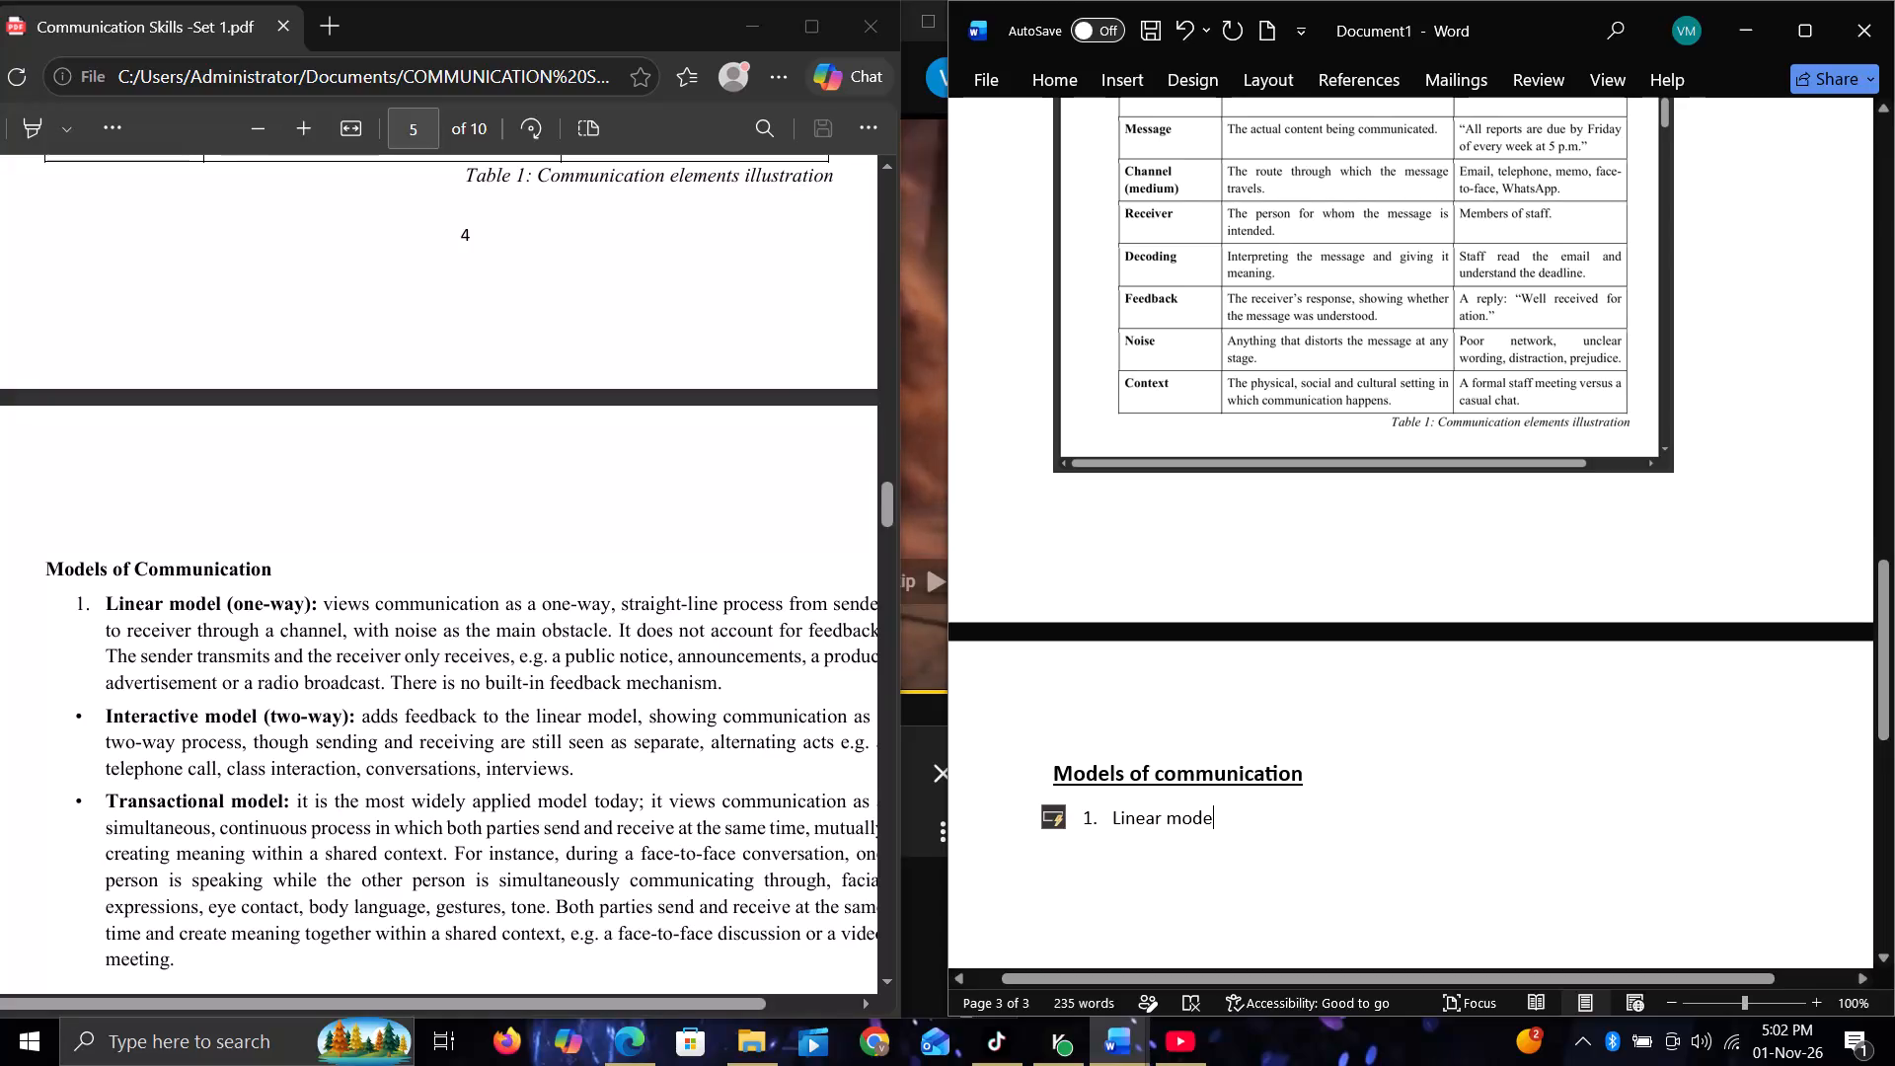
Skip the advert playing in the YouTube window, and bring the Communication Skills -Set 1 PDF back to the front.
left_click(937, 581)
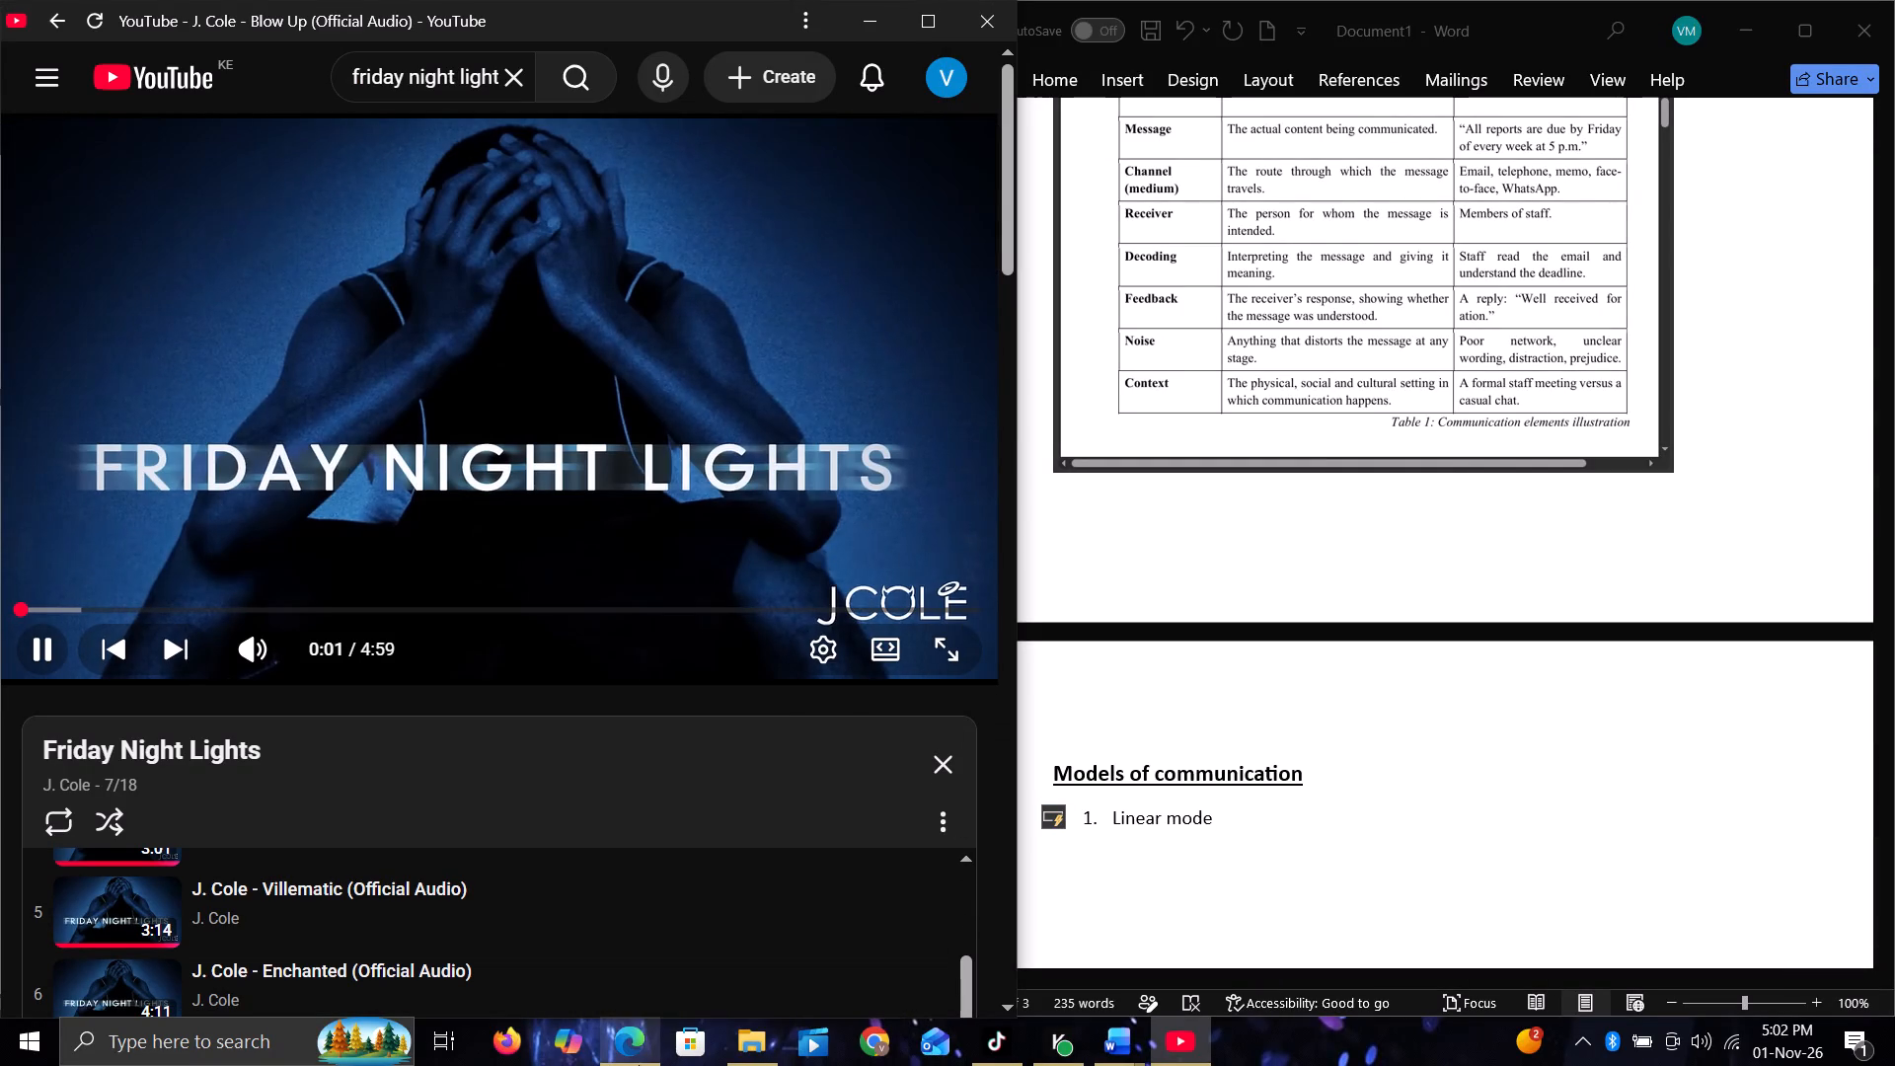
left_click(647, 1061)
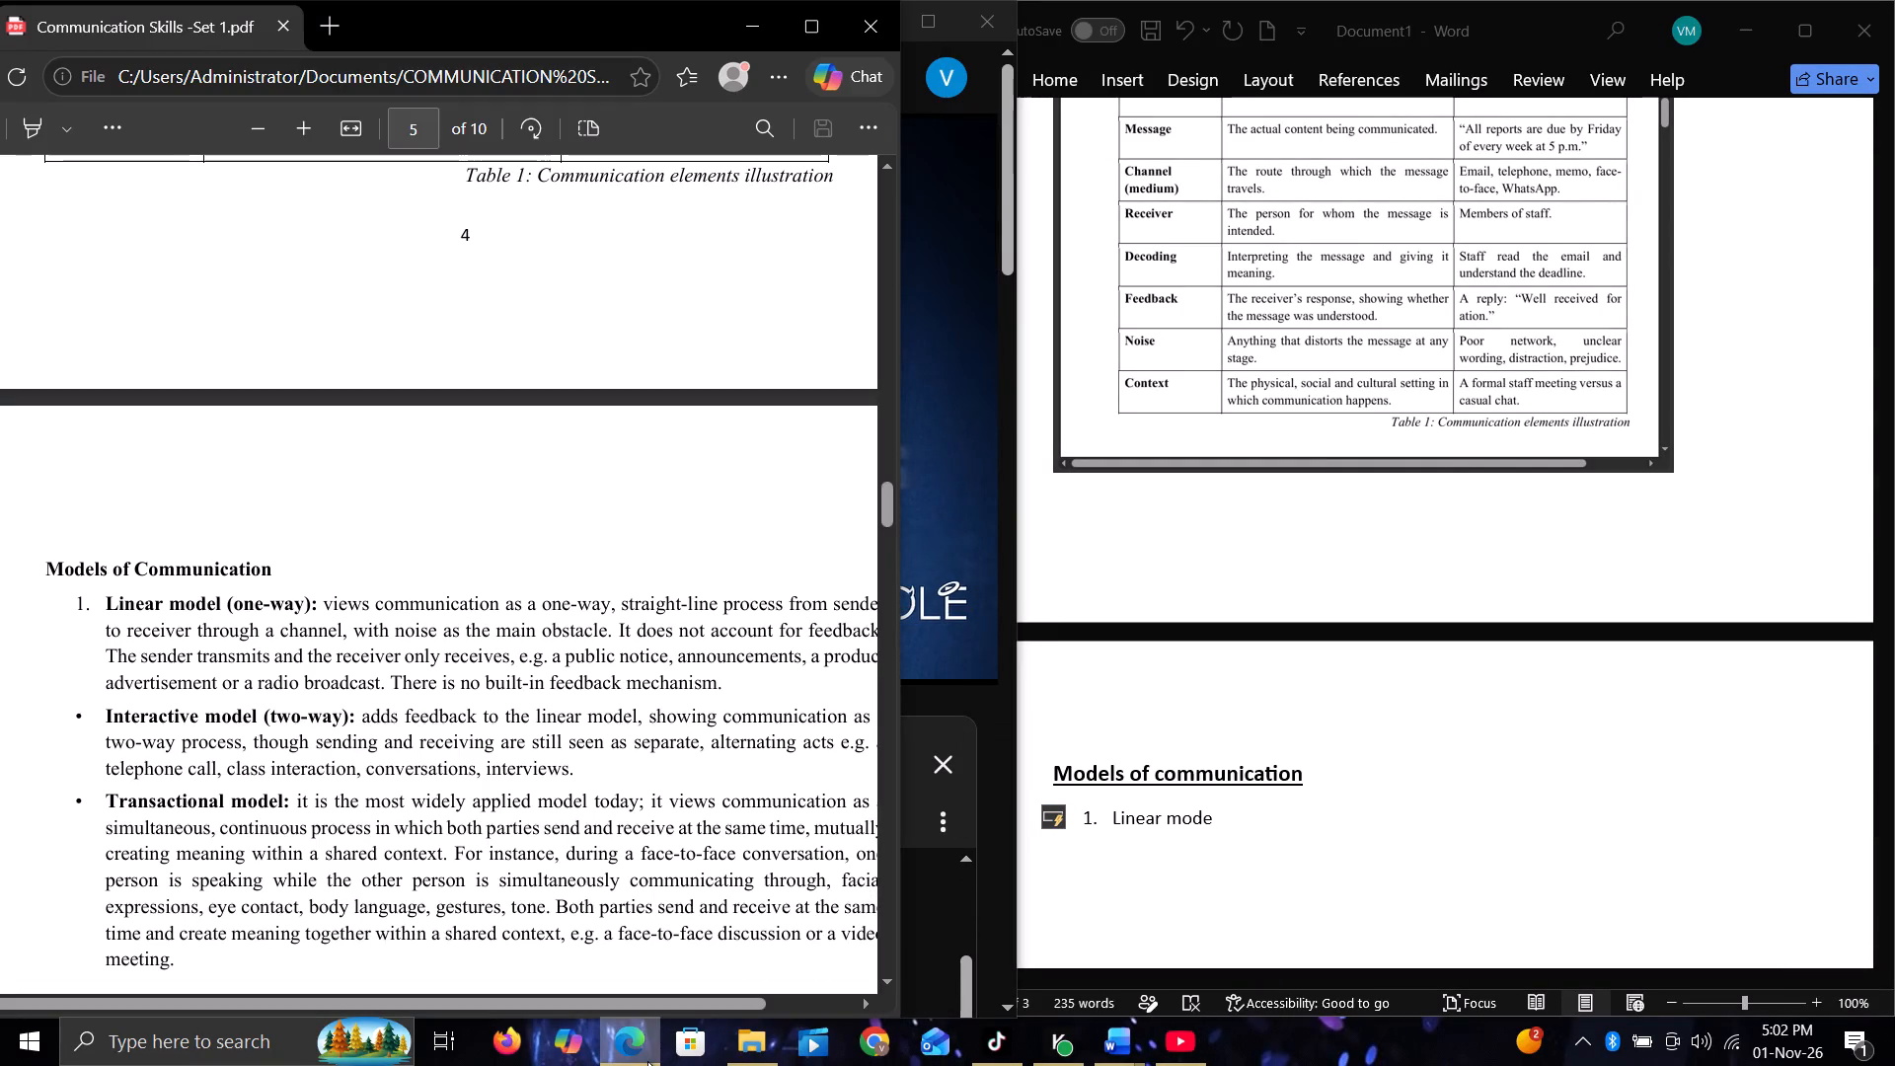
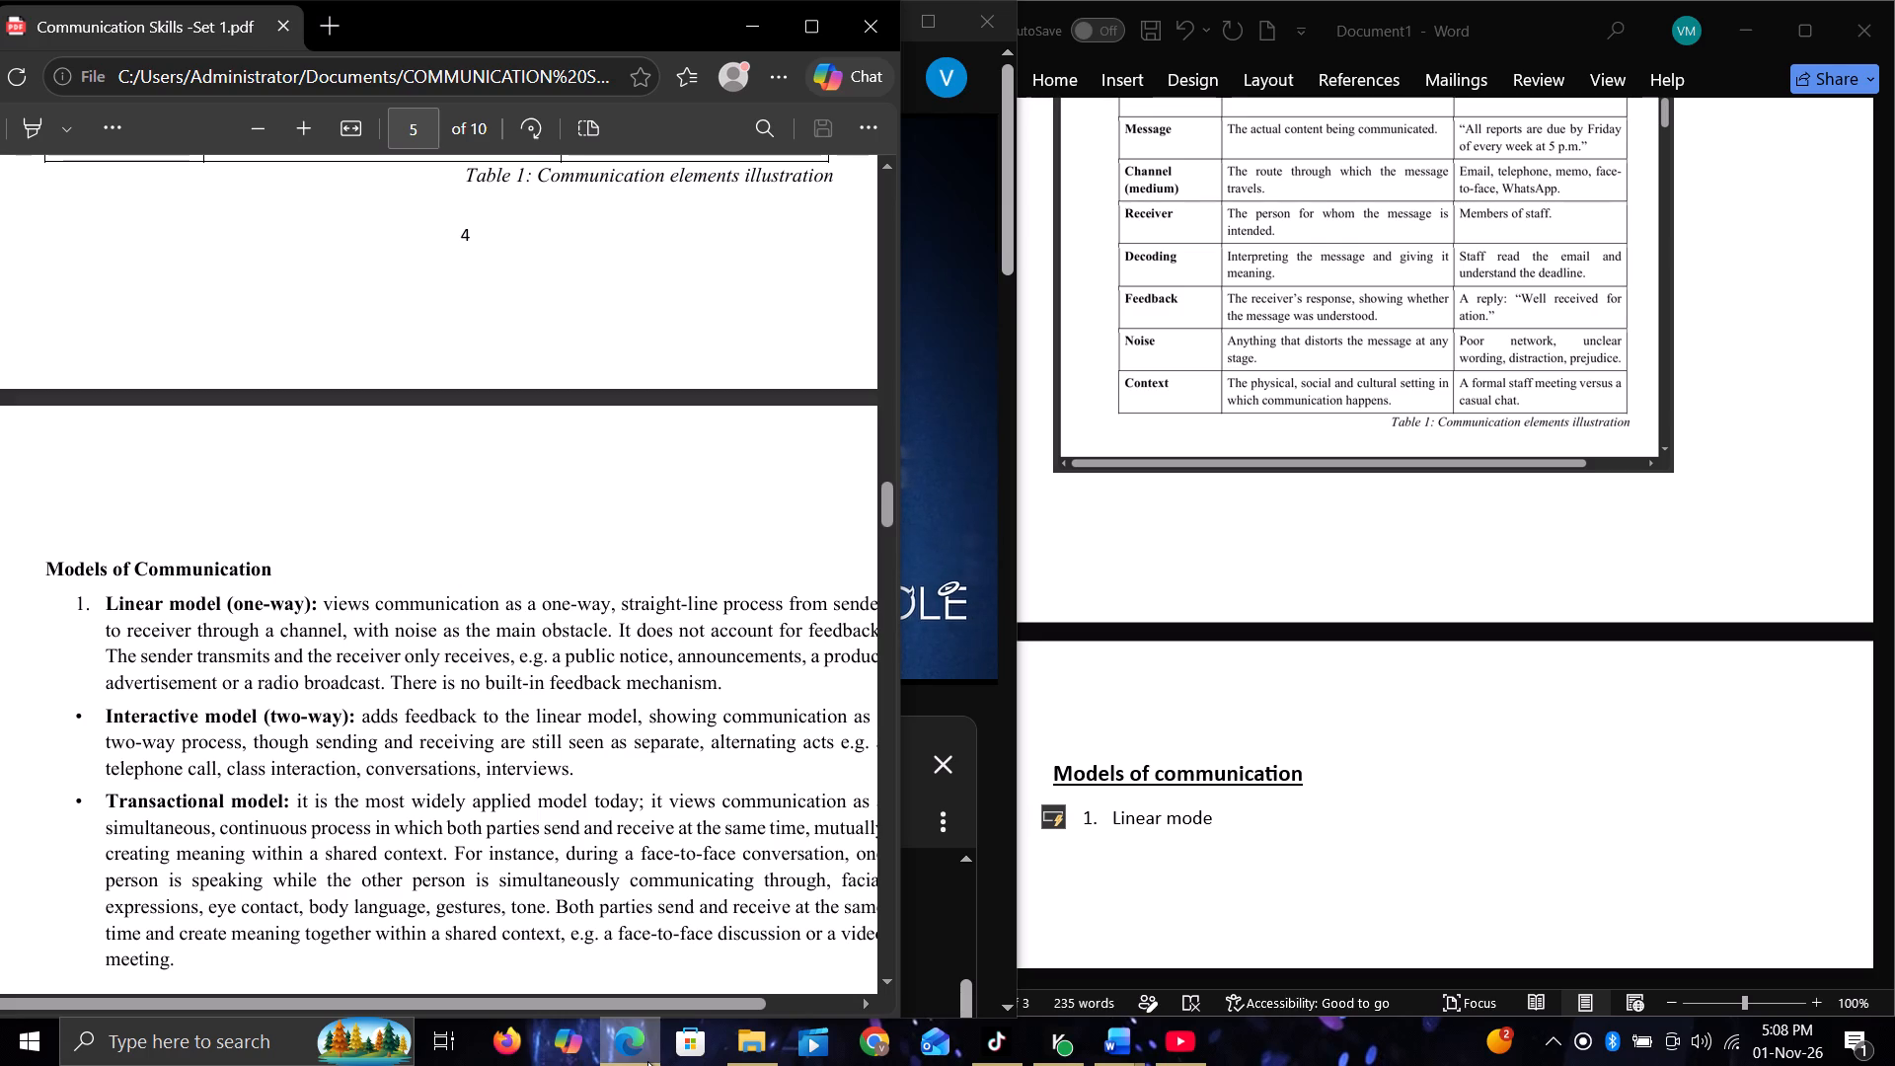
In the Word notes, extend the first numbered item under Models of communication with "(one way)" followed by a spaced dash.
left_click(1215, 812)
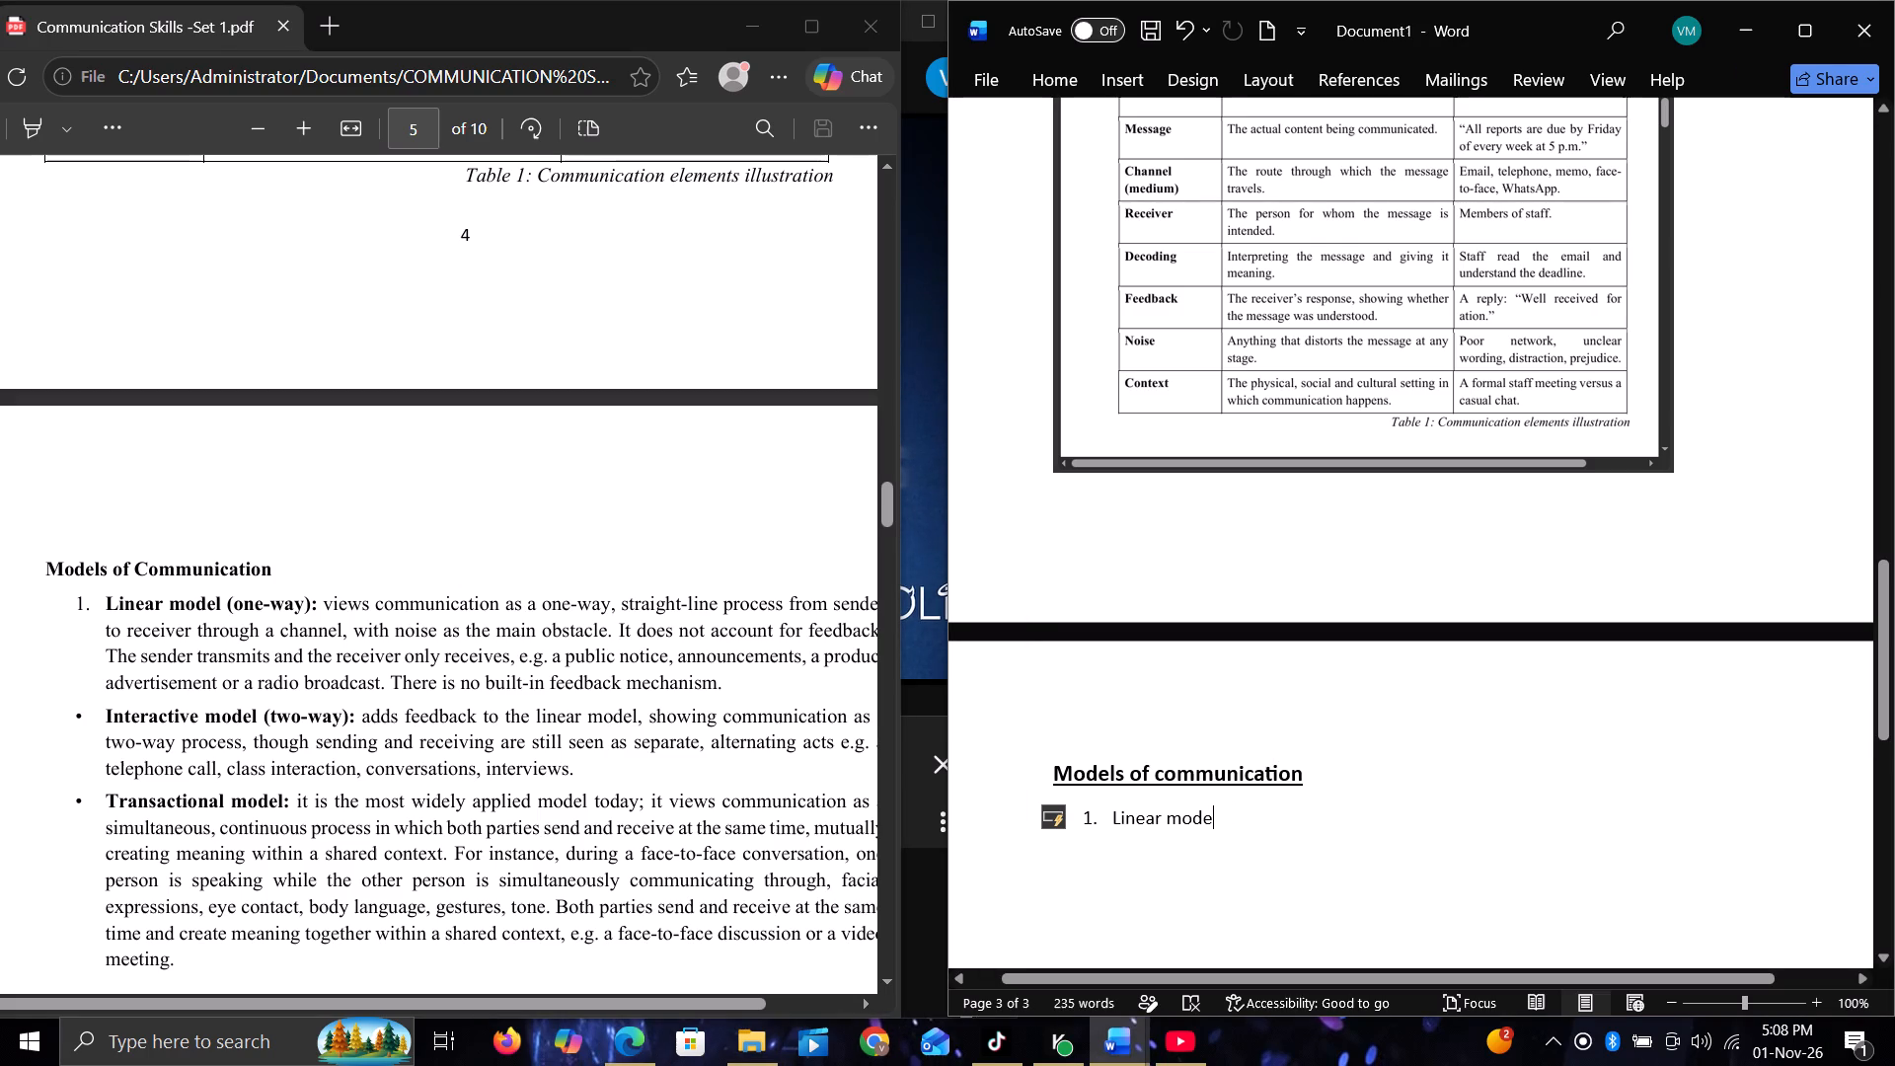
type("()")
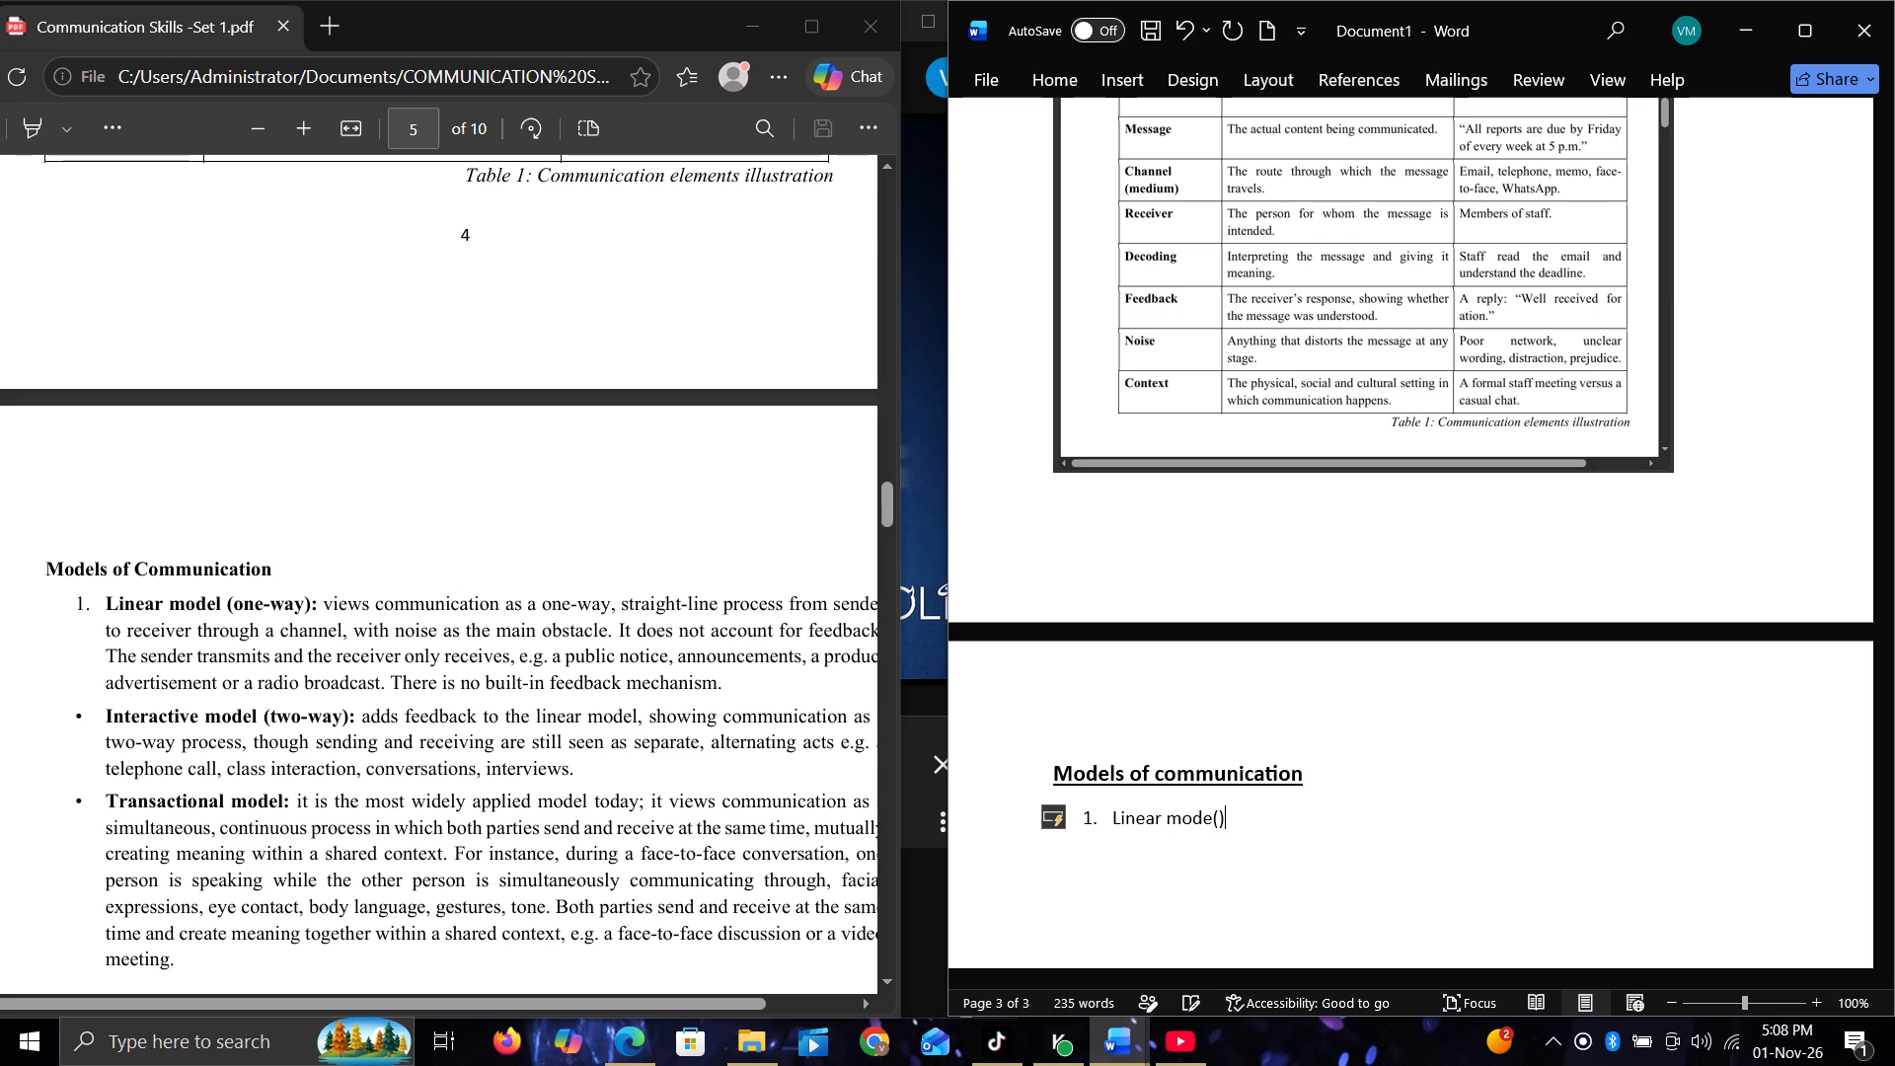
key("Left")
type("one way")
key("space")
key("Right")
key("Right")
key("minus")
key("BackSpace")
key("BackSpace")
key("BackSpace")
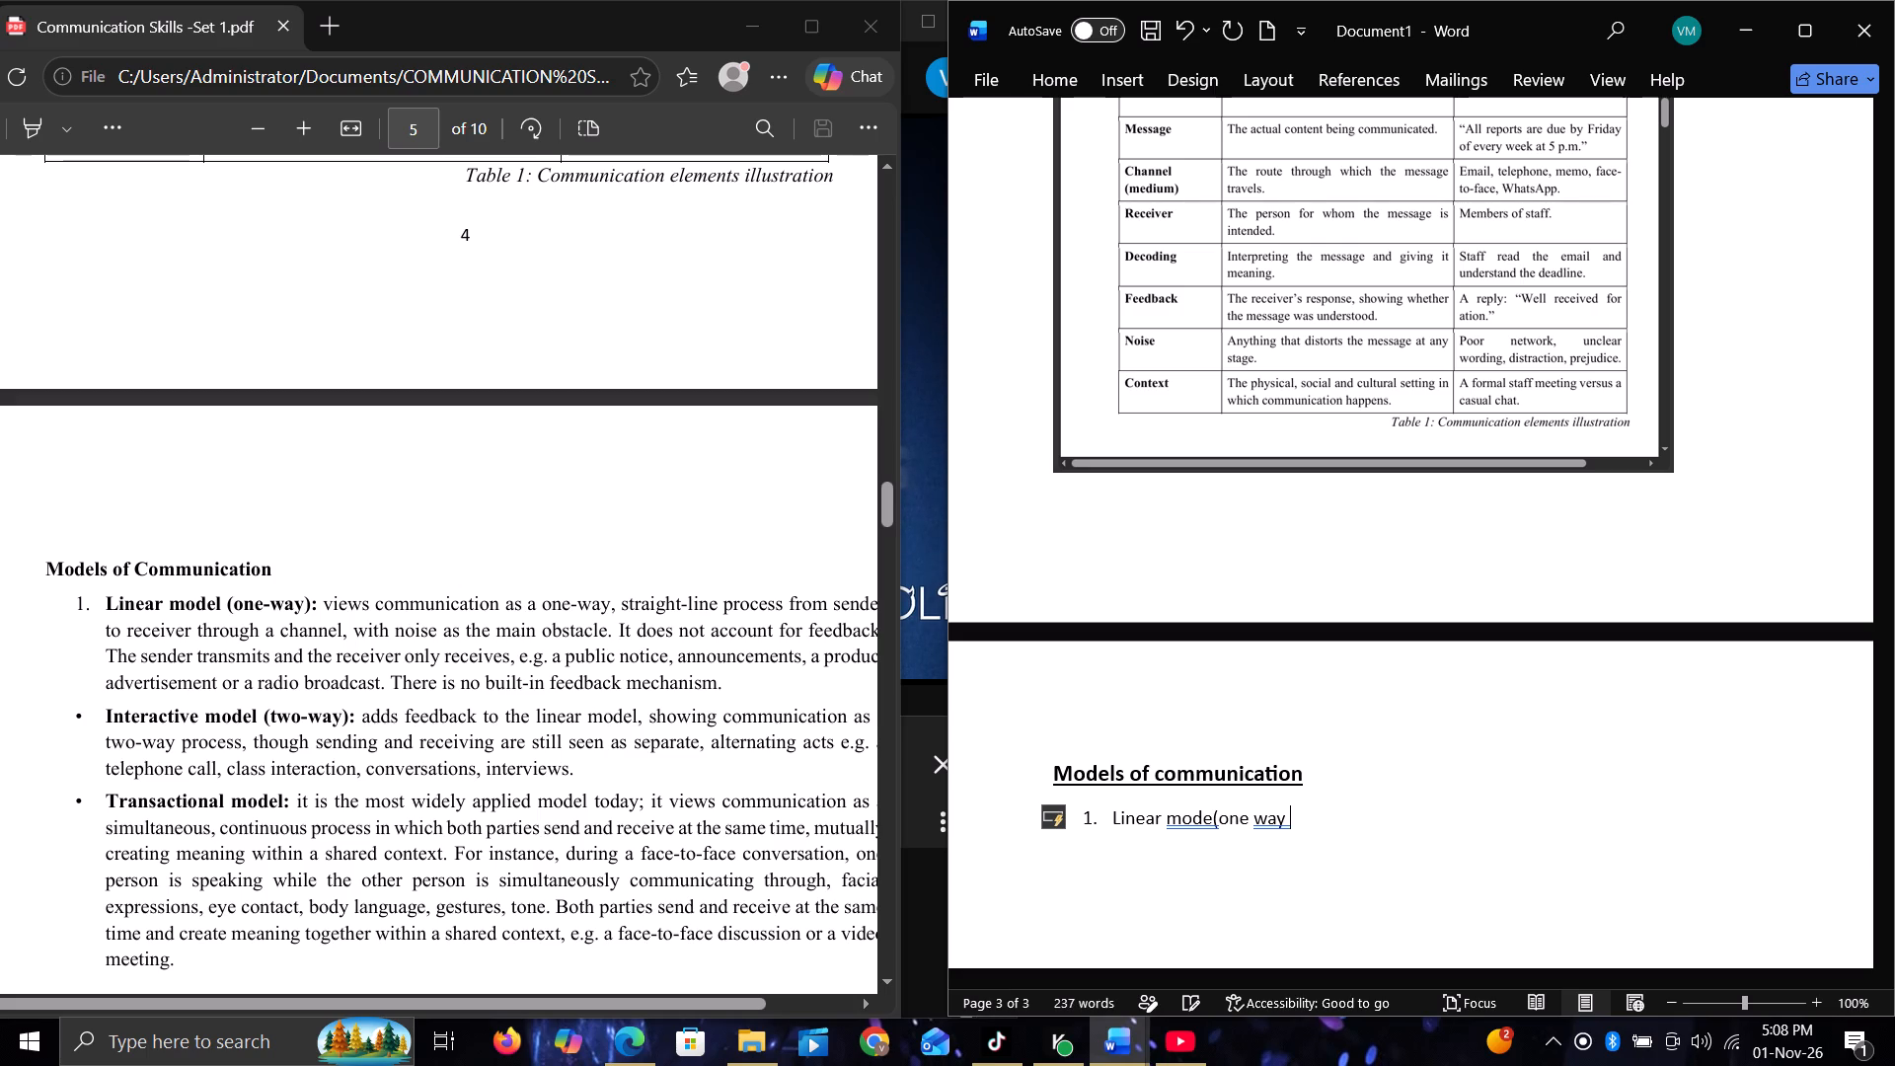
key("BackSpace")
key("shift+parenright")
key("space")
type("-")
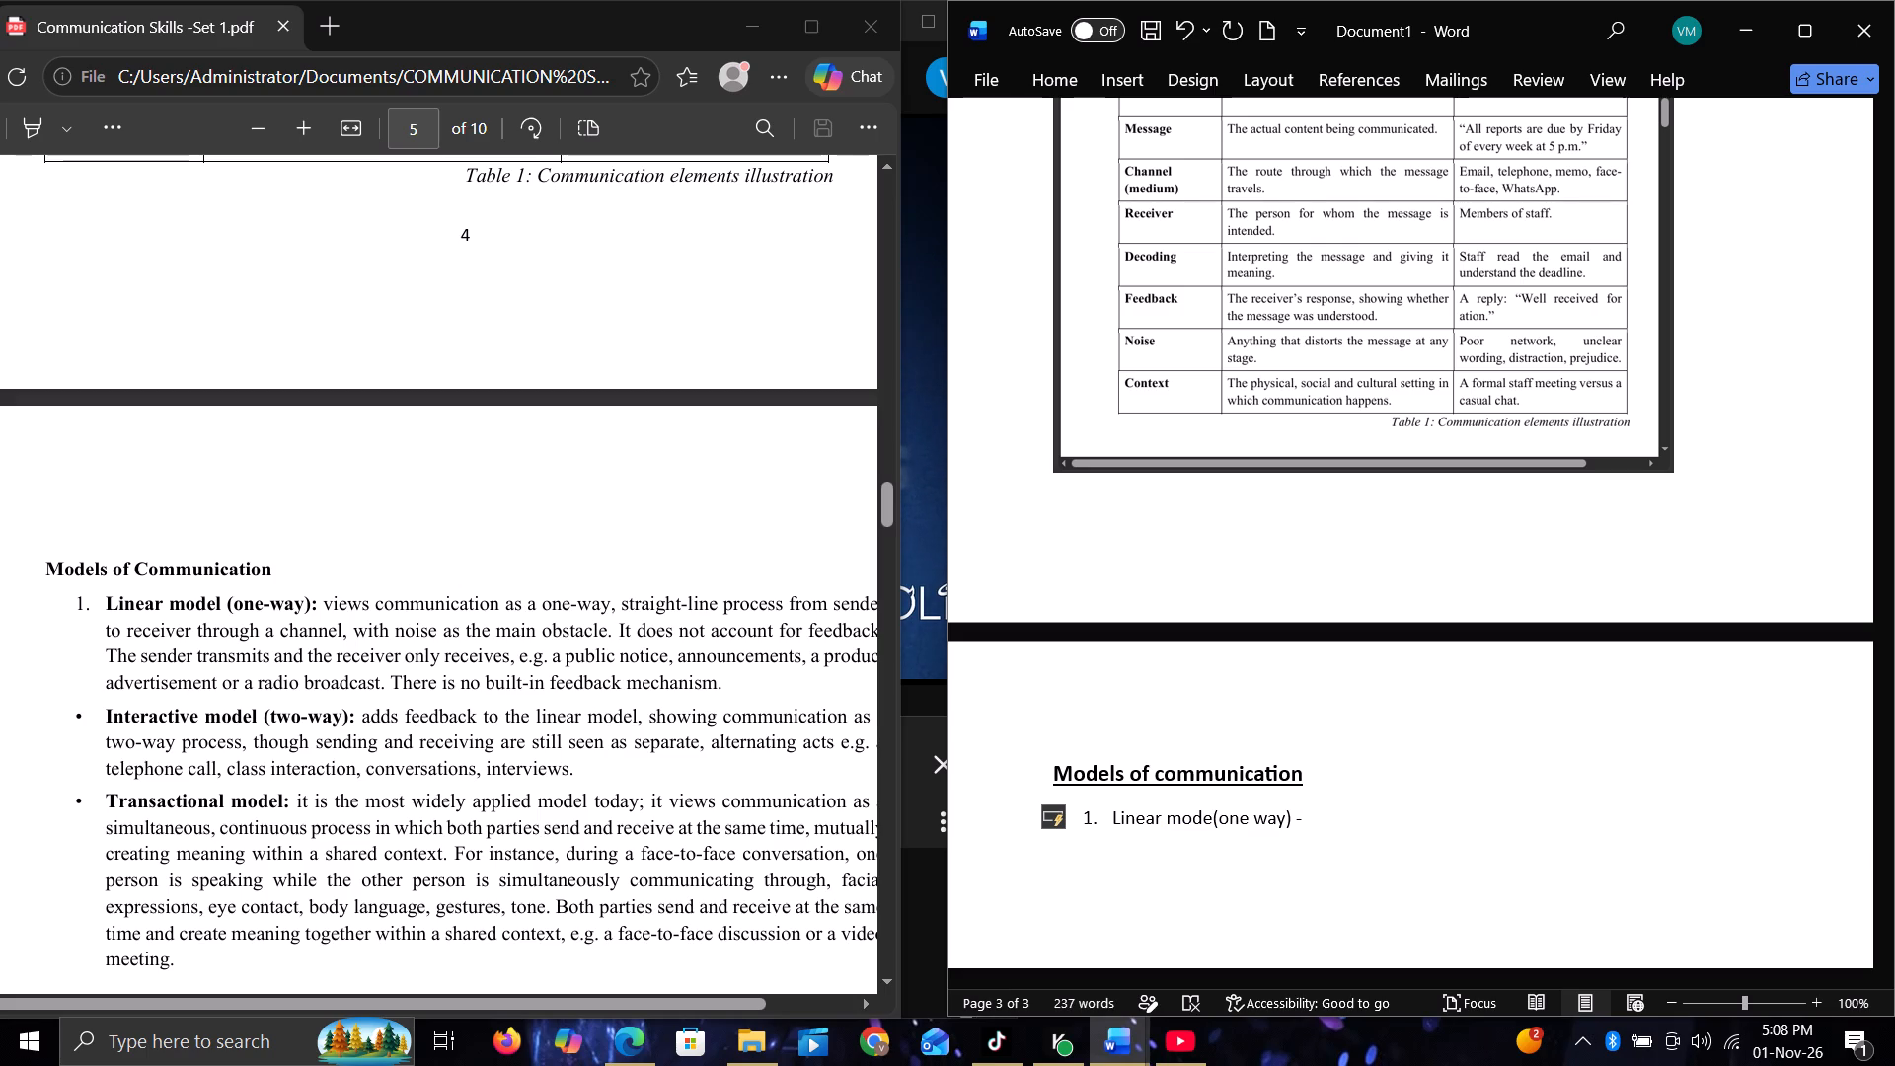
key("space")
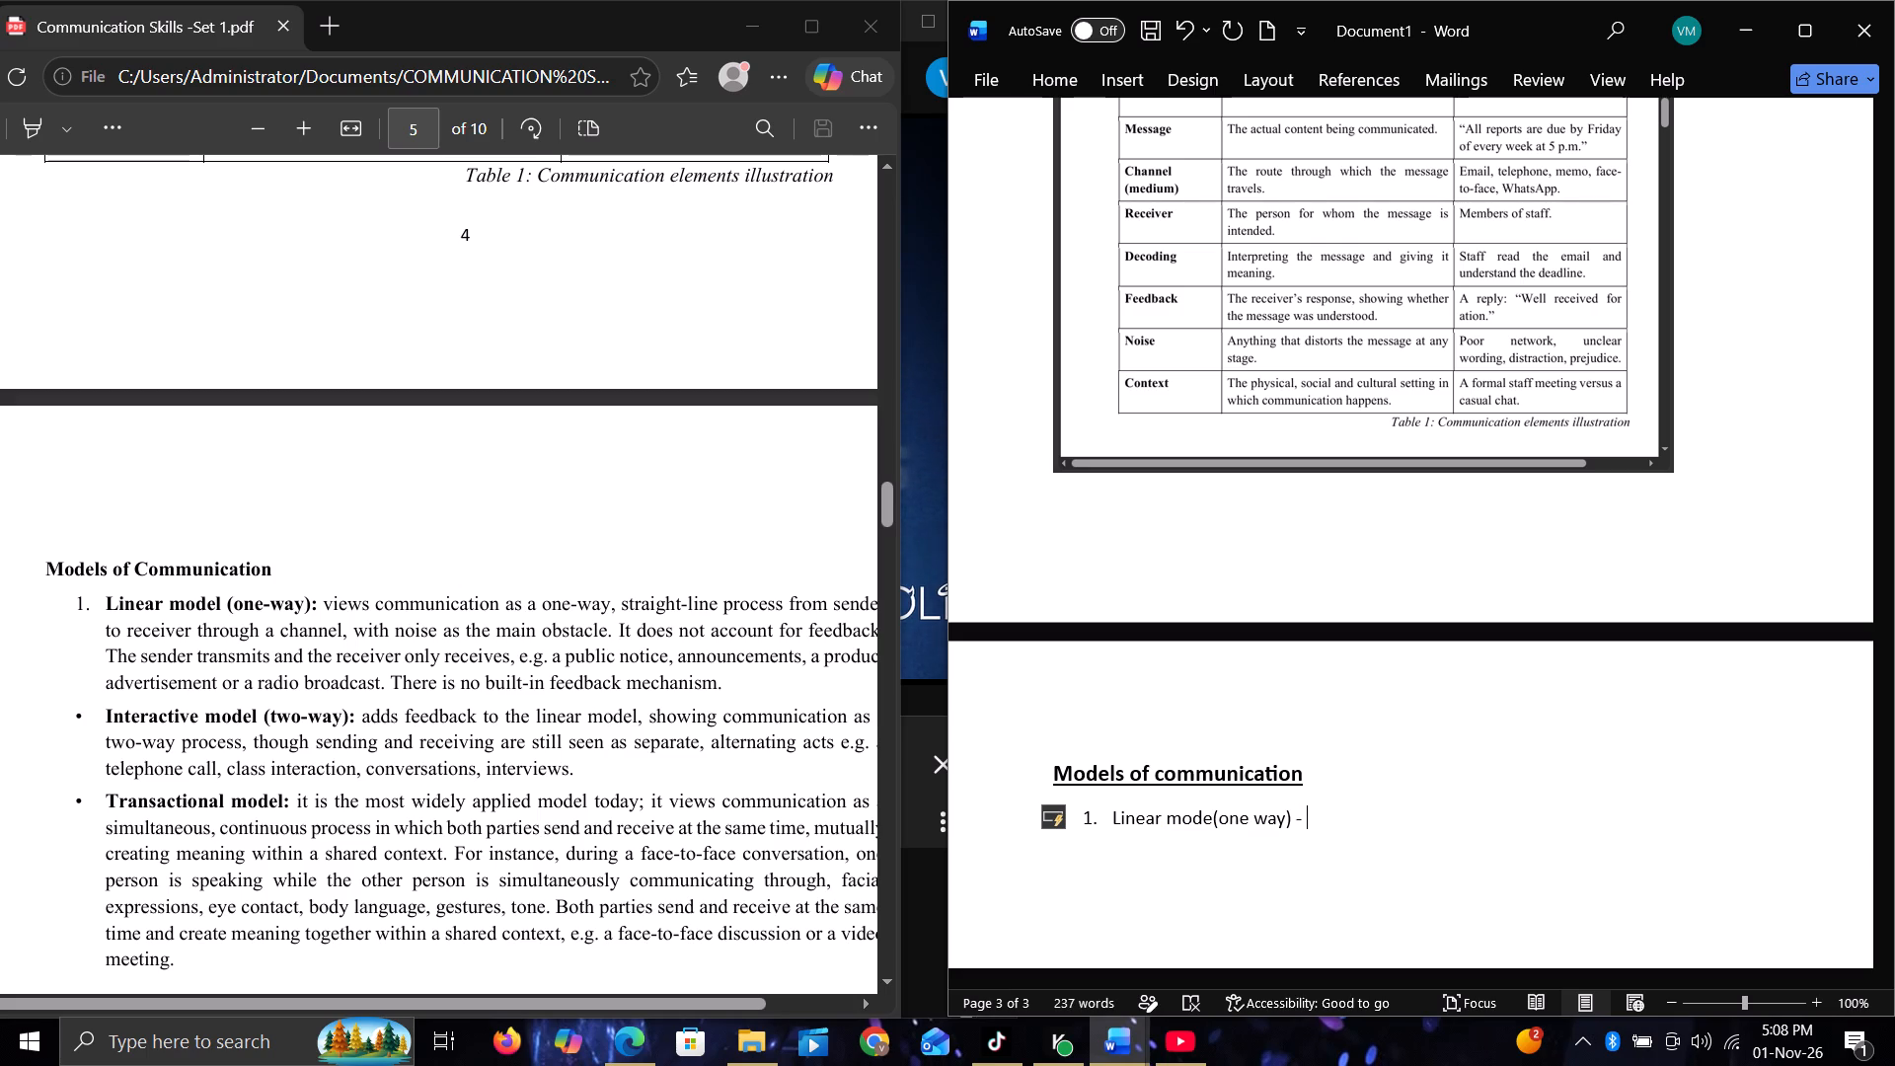
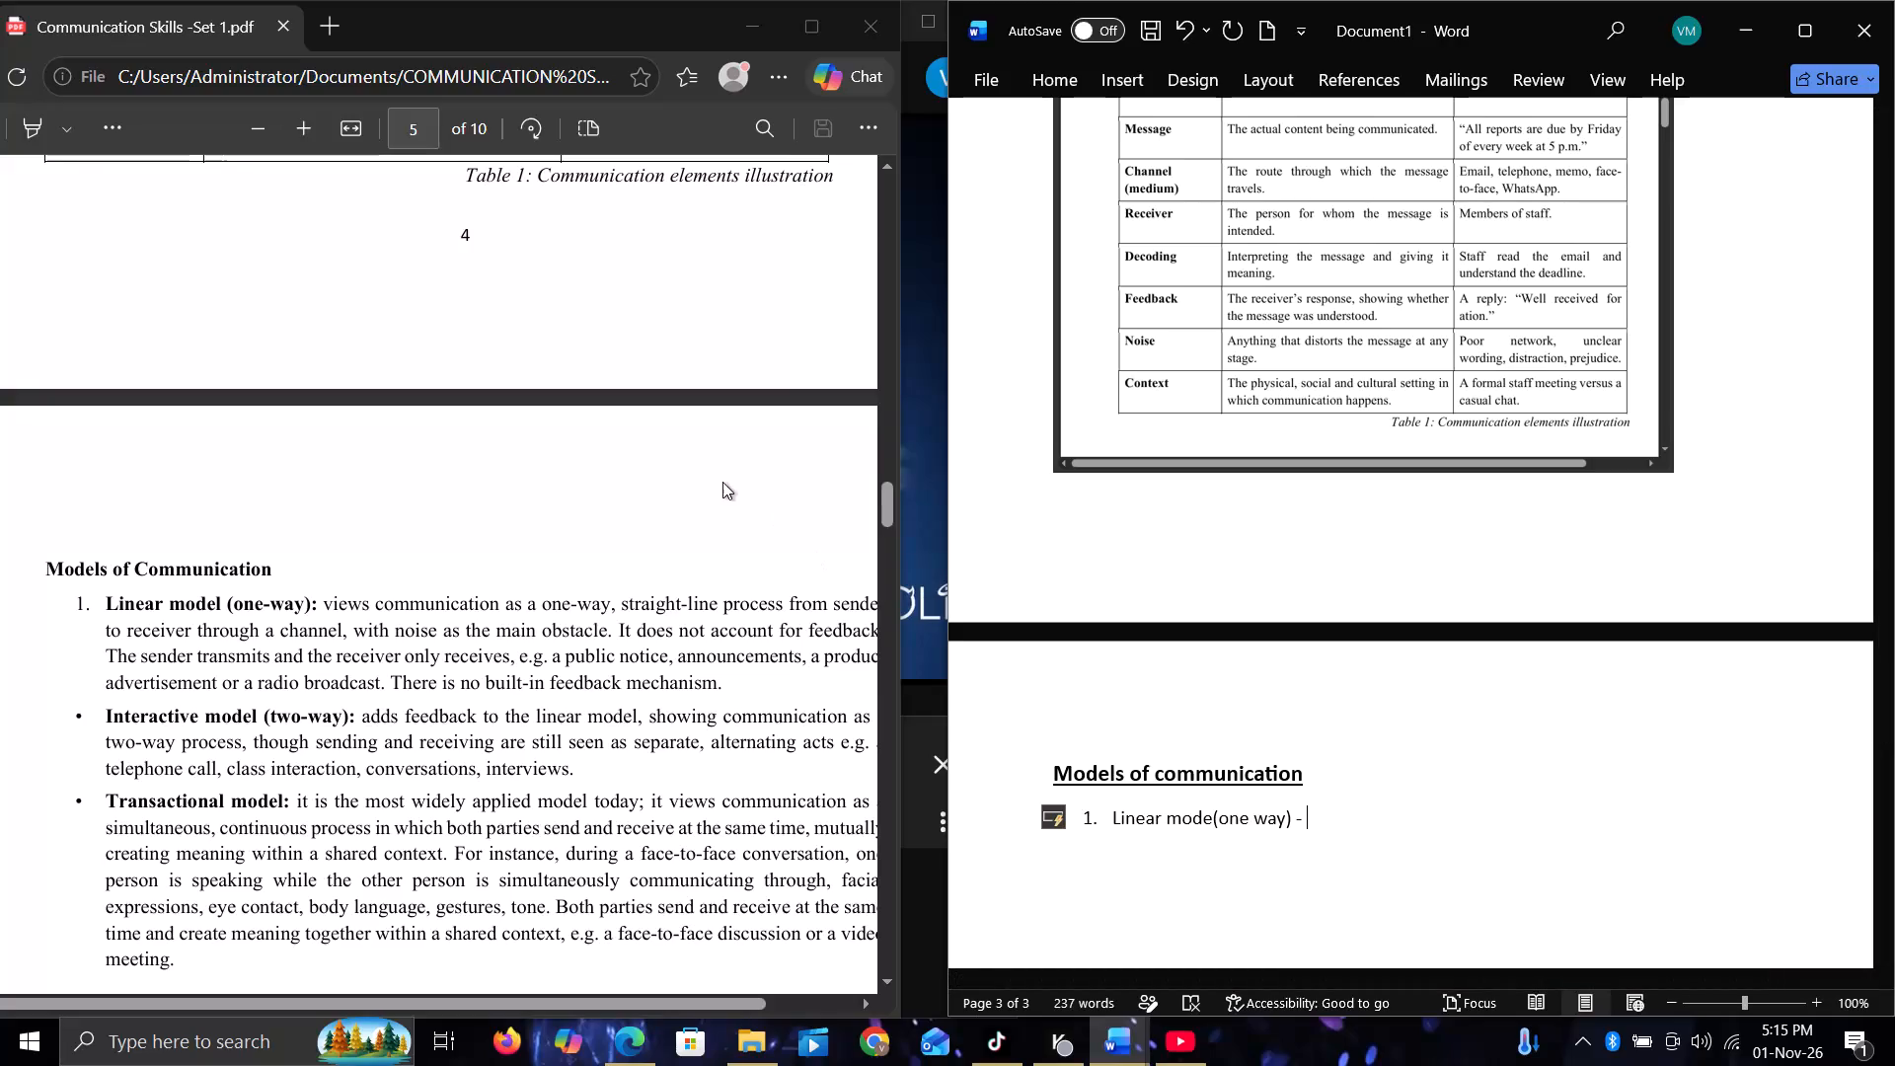
Read the full description of the linear (one-way) model in the Communication Skills PDF.
scroll(722, 482, "left", 1)
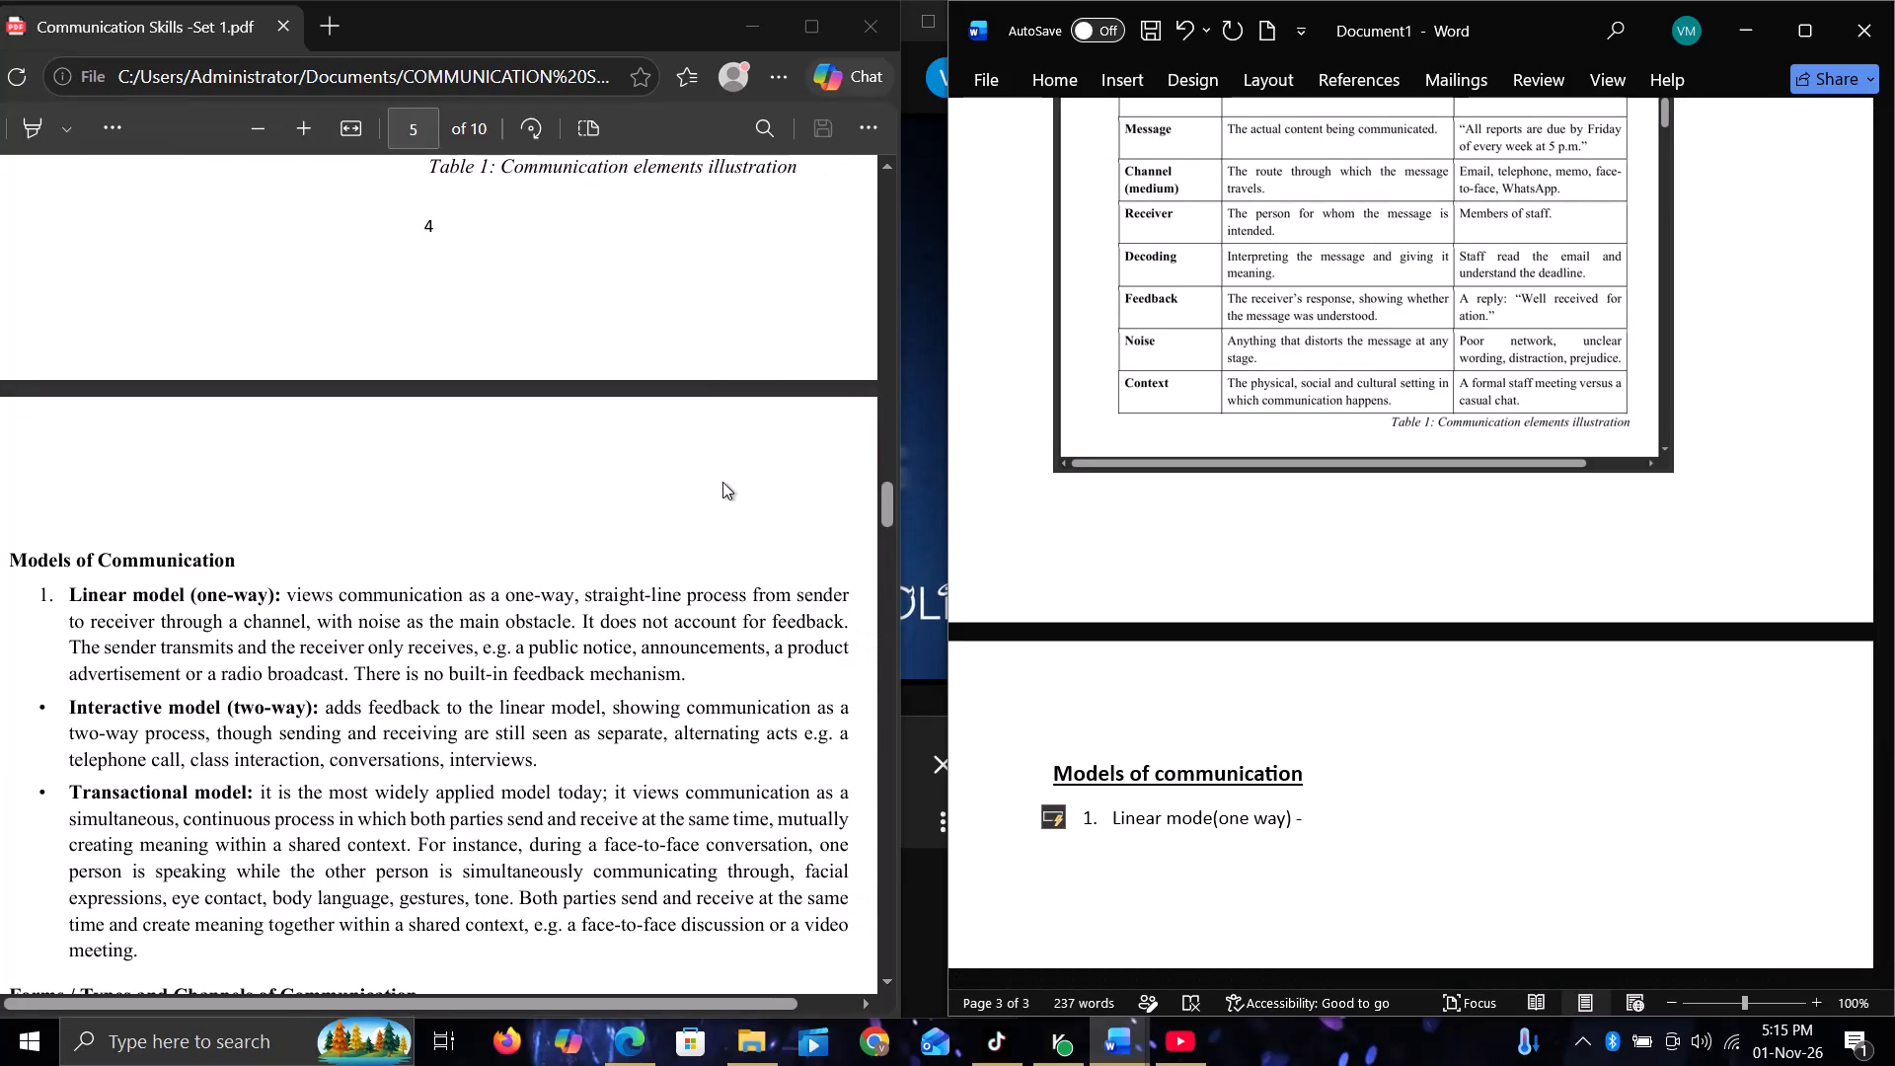
scroll(722, 482, "left", 1)
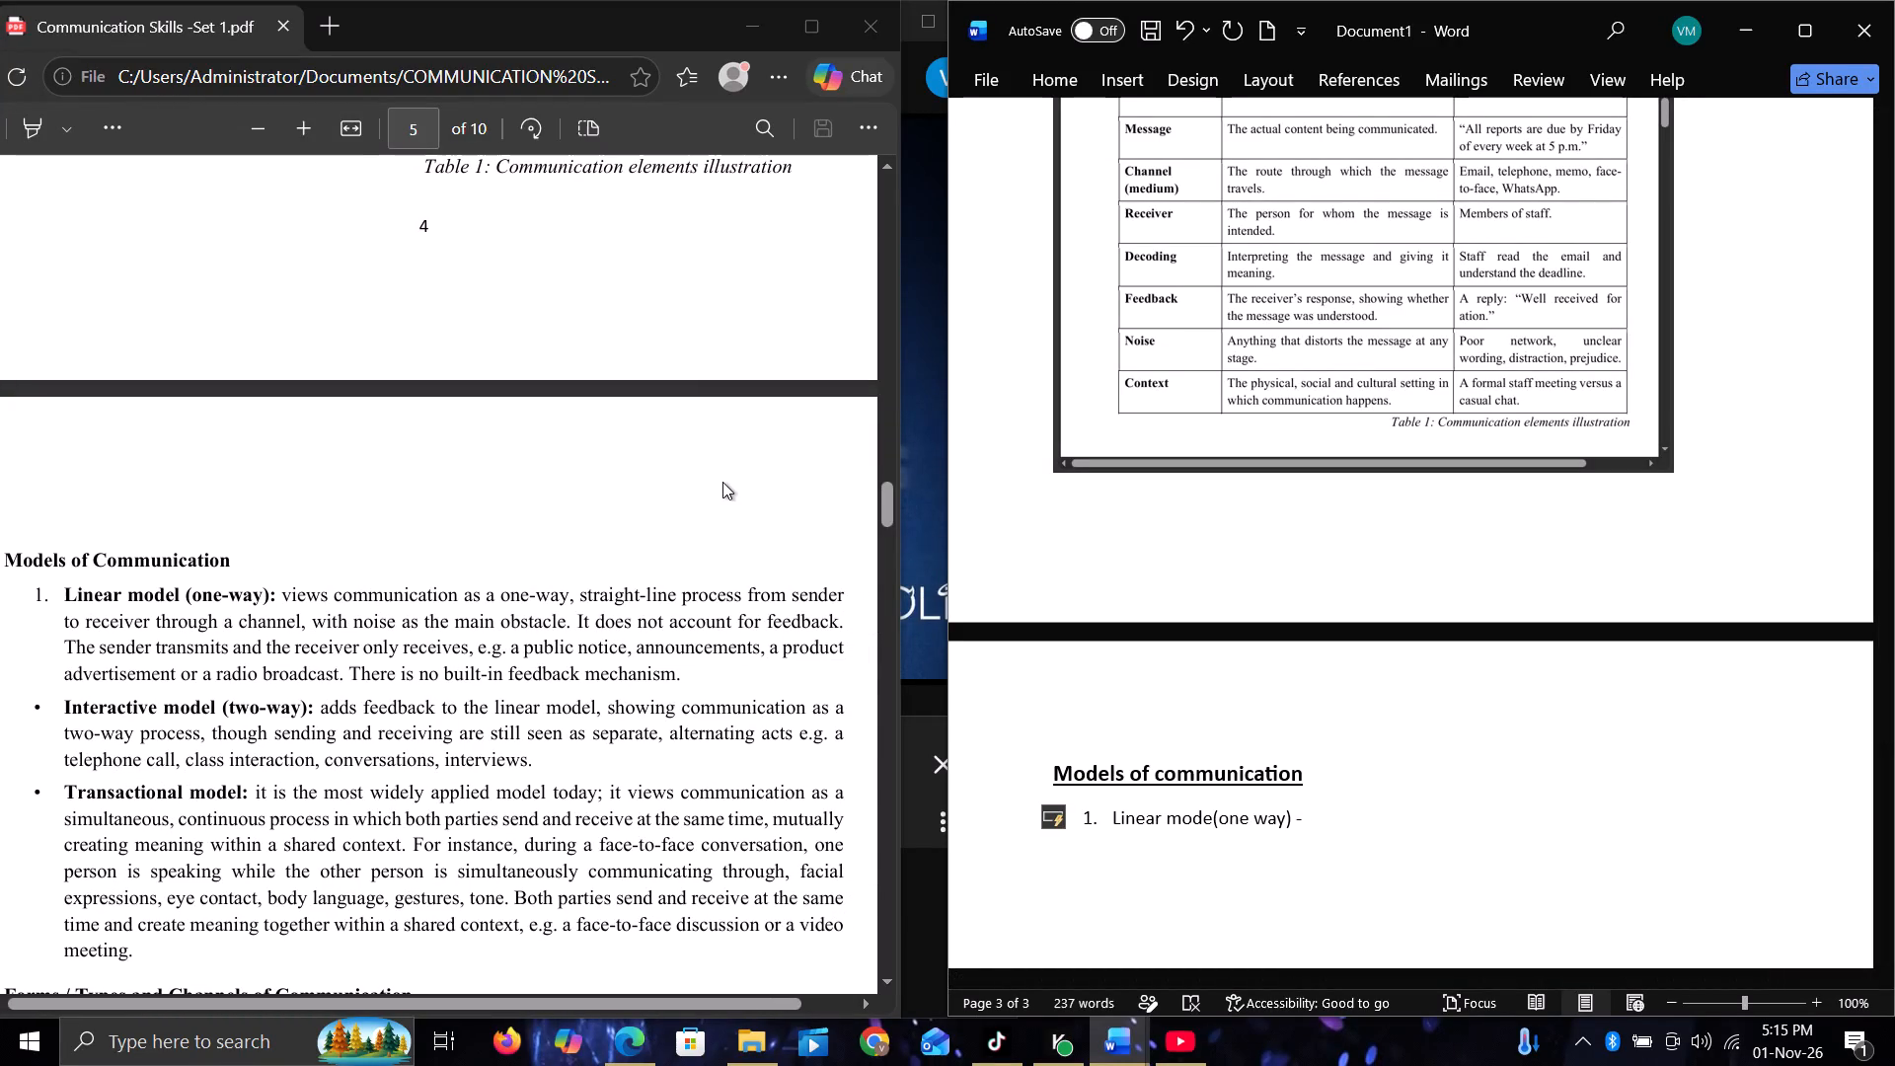
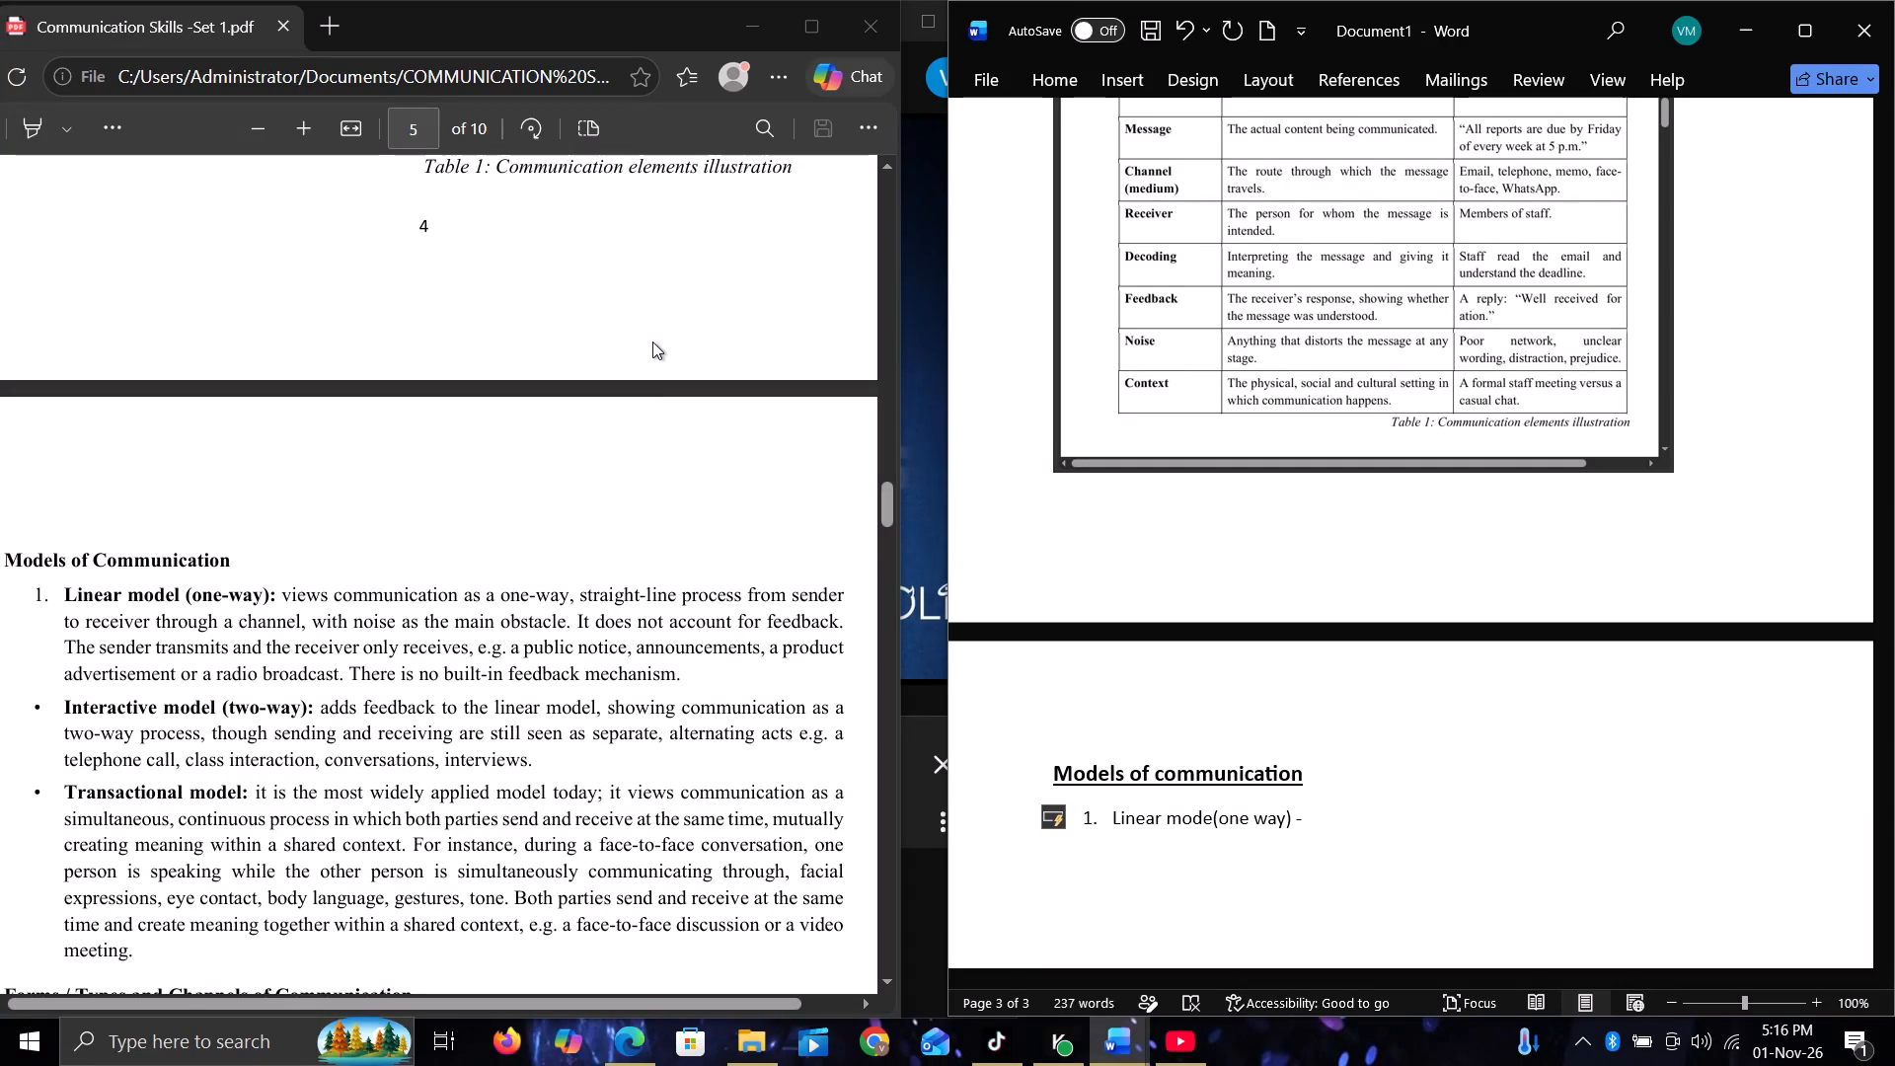
Continue the linear model item in the Word notes with "views communication as a one way, straight line".
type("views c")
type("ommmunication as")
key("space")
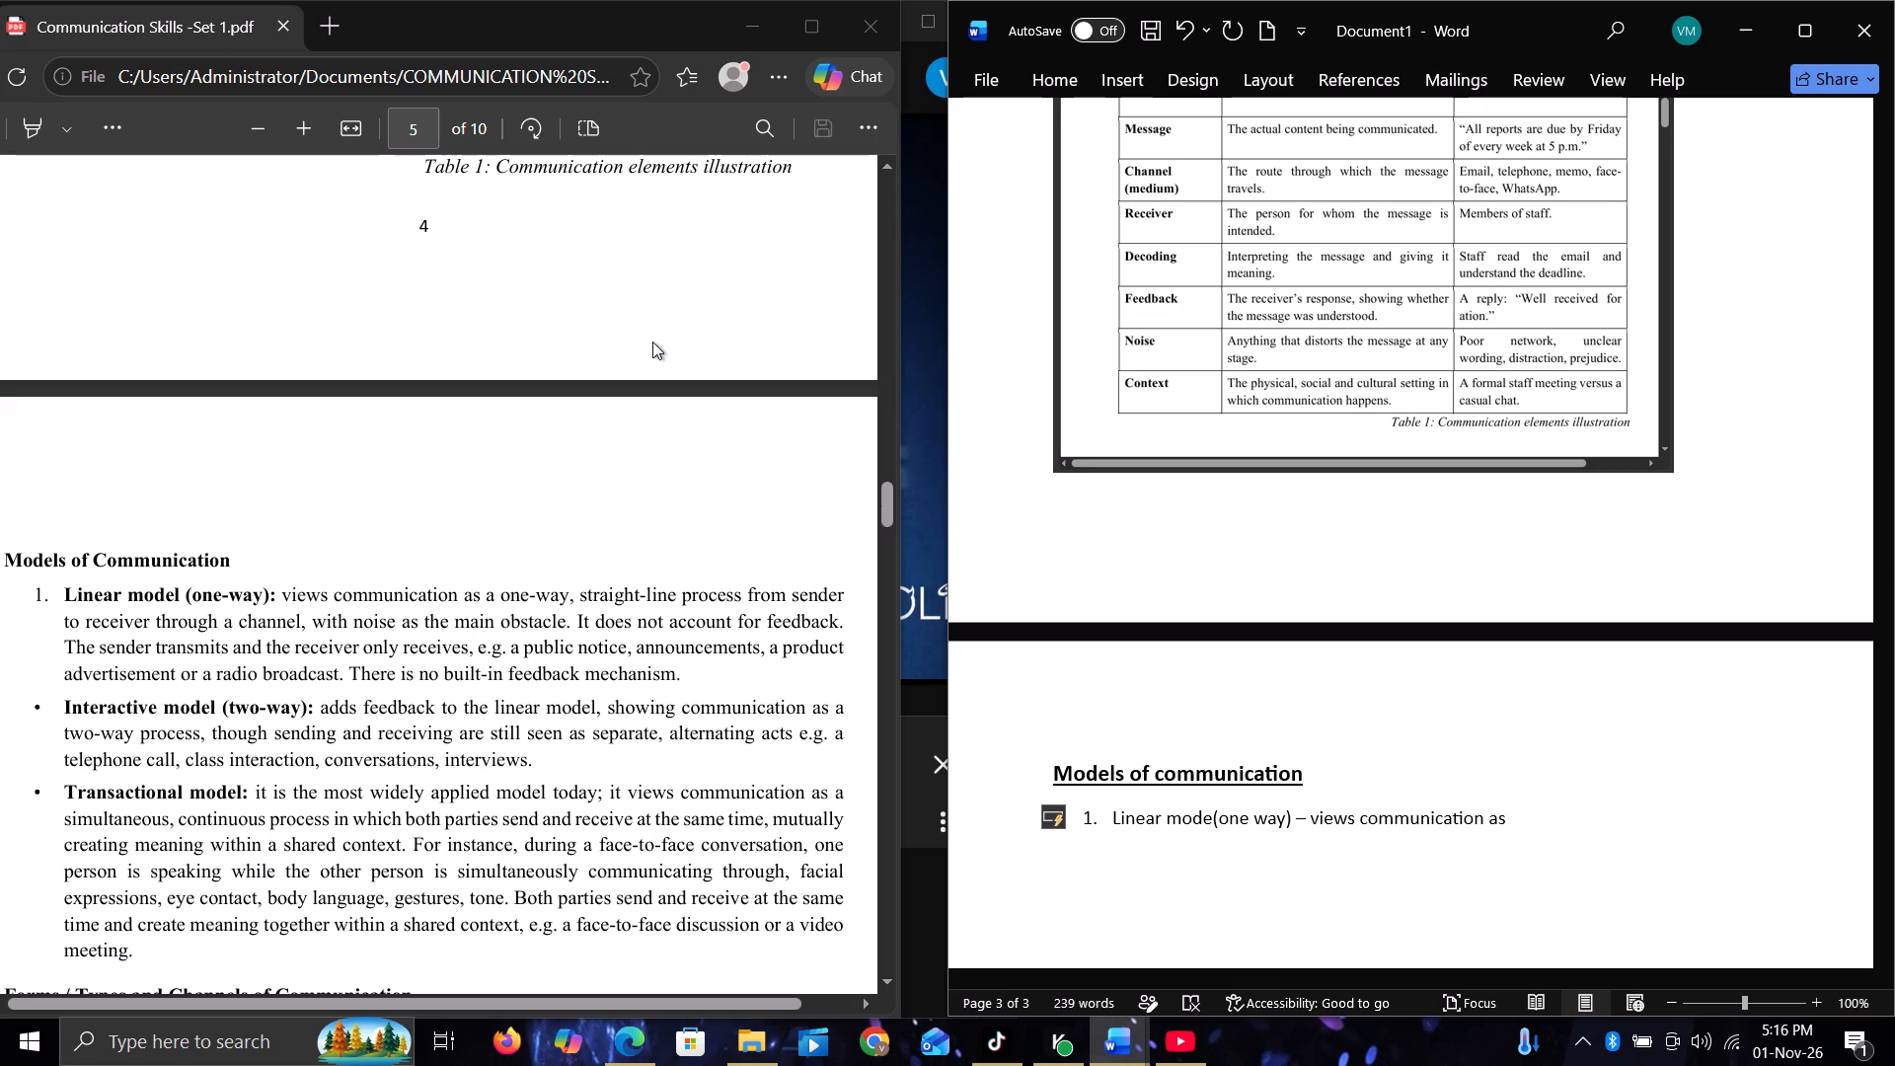
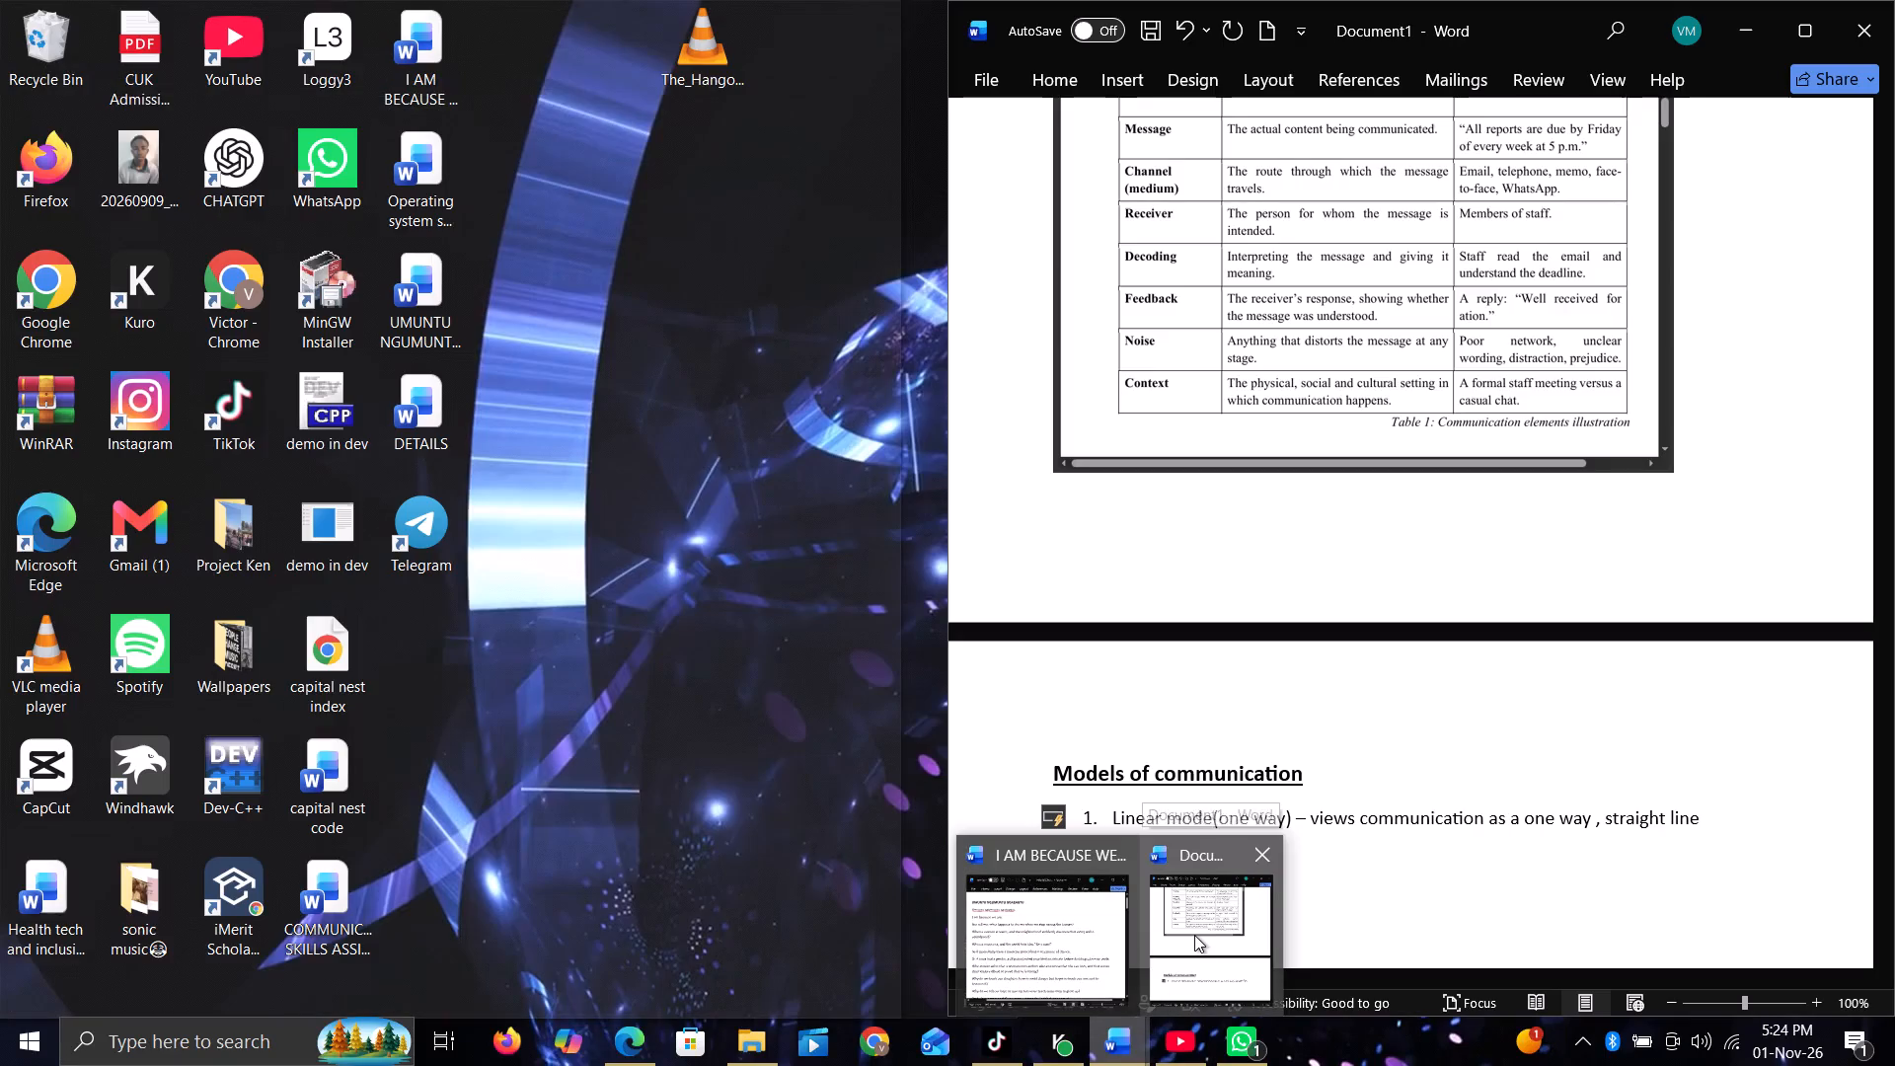
Switch back to the Document1 notes in Word, where the linear model item is being written.
left_click(1194, 935)
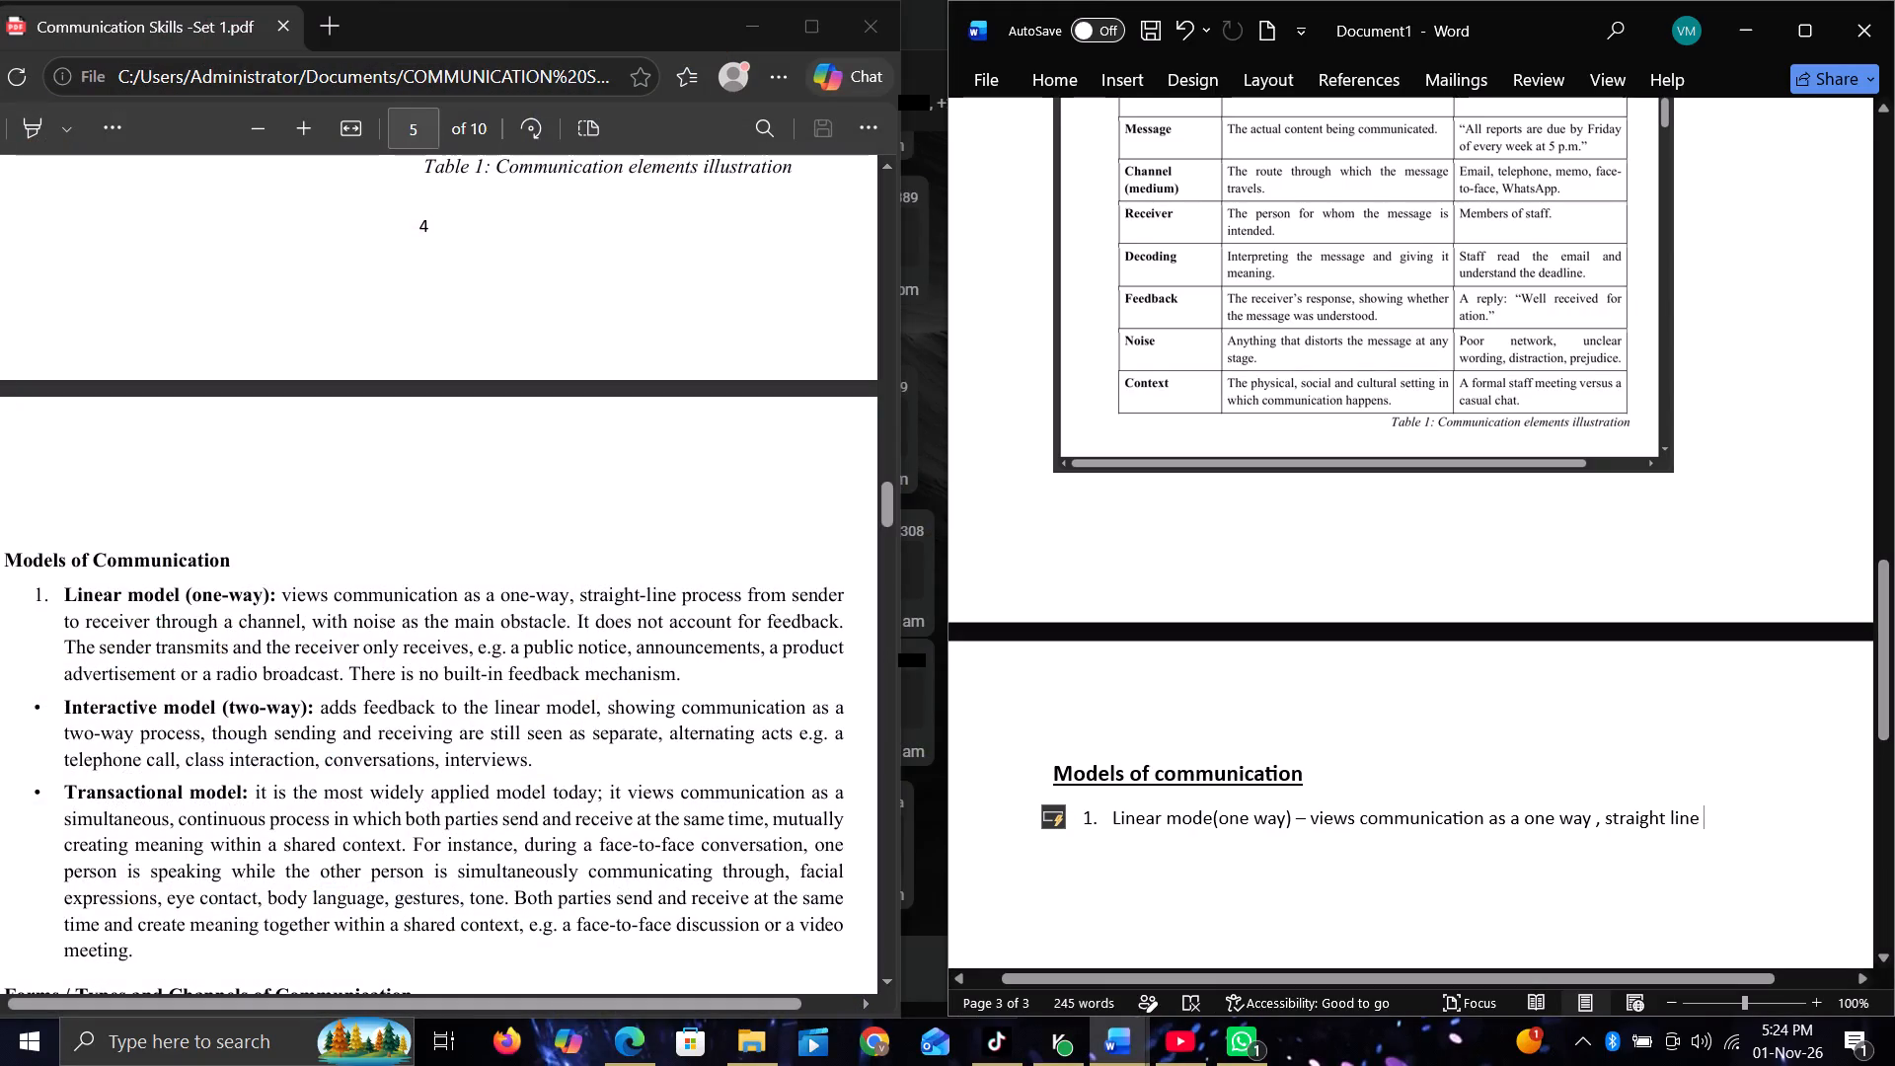
Continue the linear model entry in the Word notes with "from sender to receiver through a v channel , with noise as the main obstacle".
type("from sender to receiver")
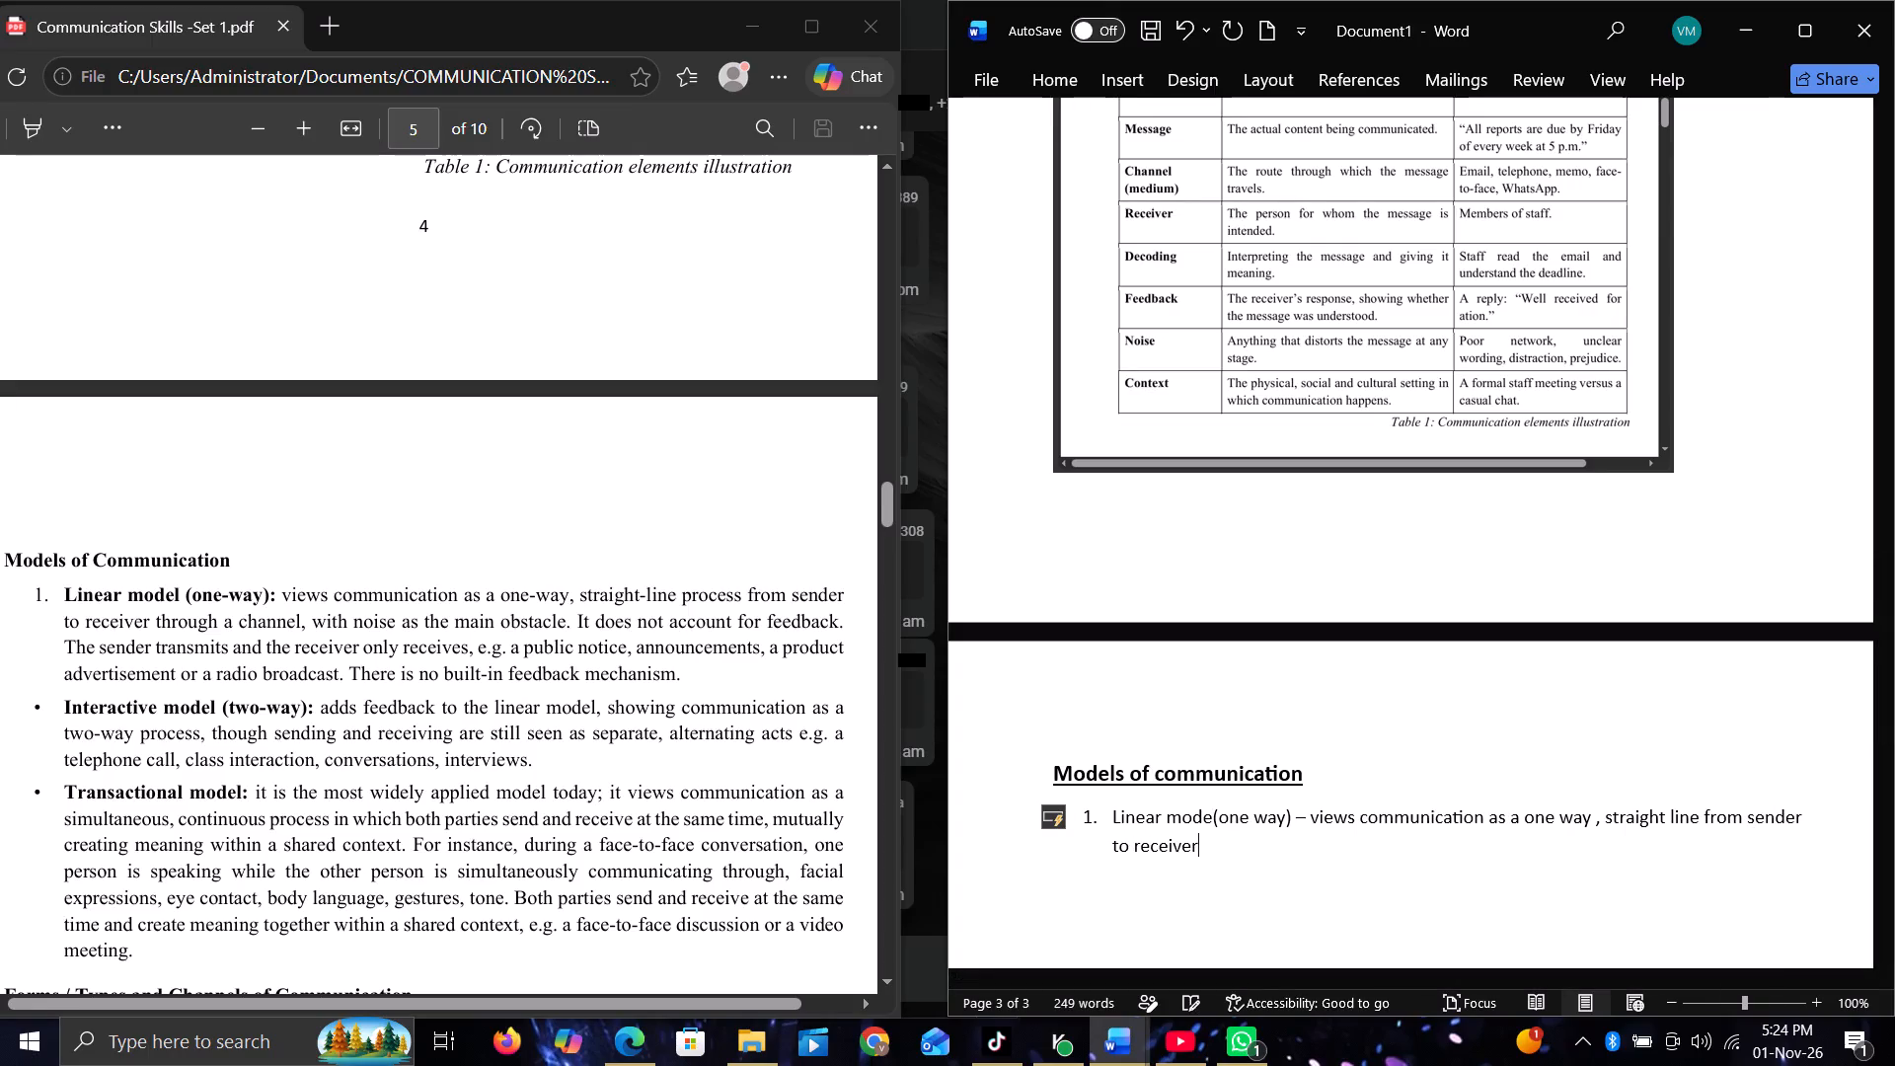
key("space")
type("through a v")
type("=c")
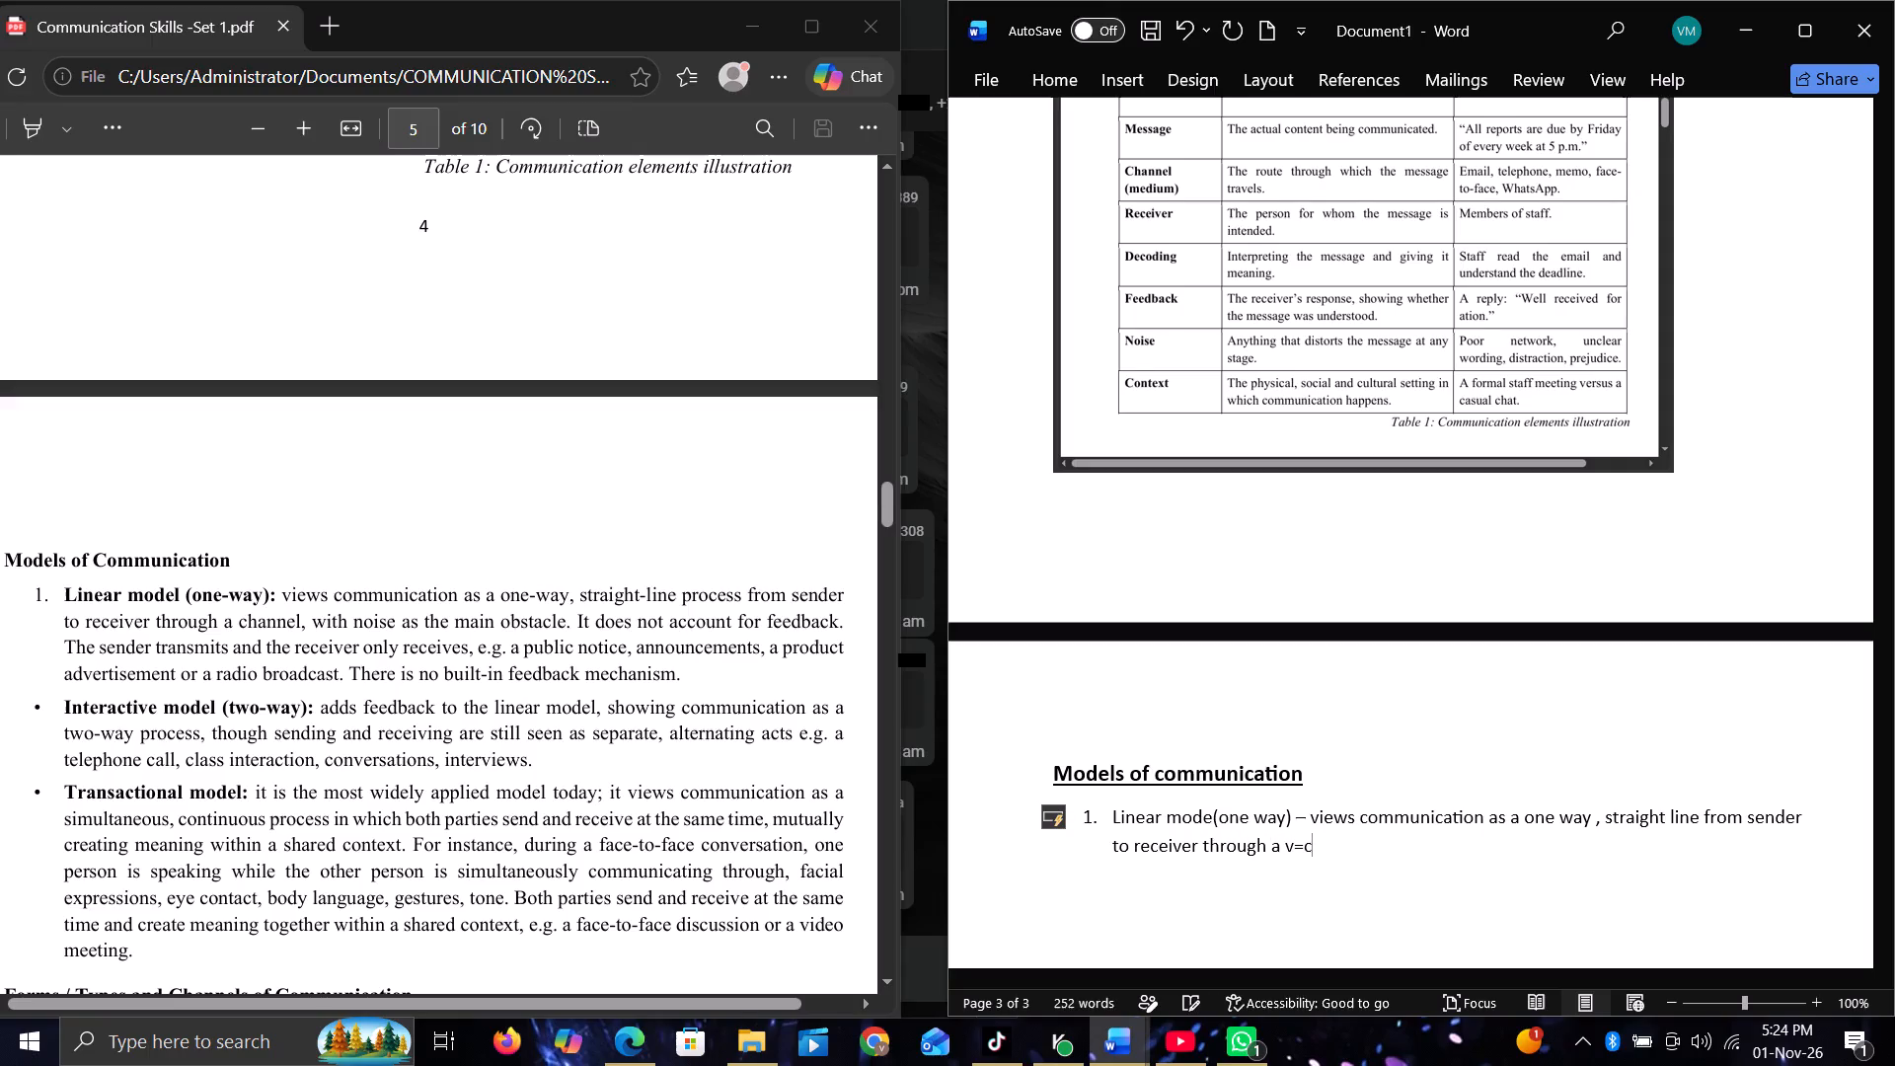
key("BackSpace")
key("BackSpace")
key("space")
type("channel")
key("space")
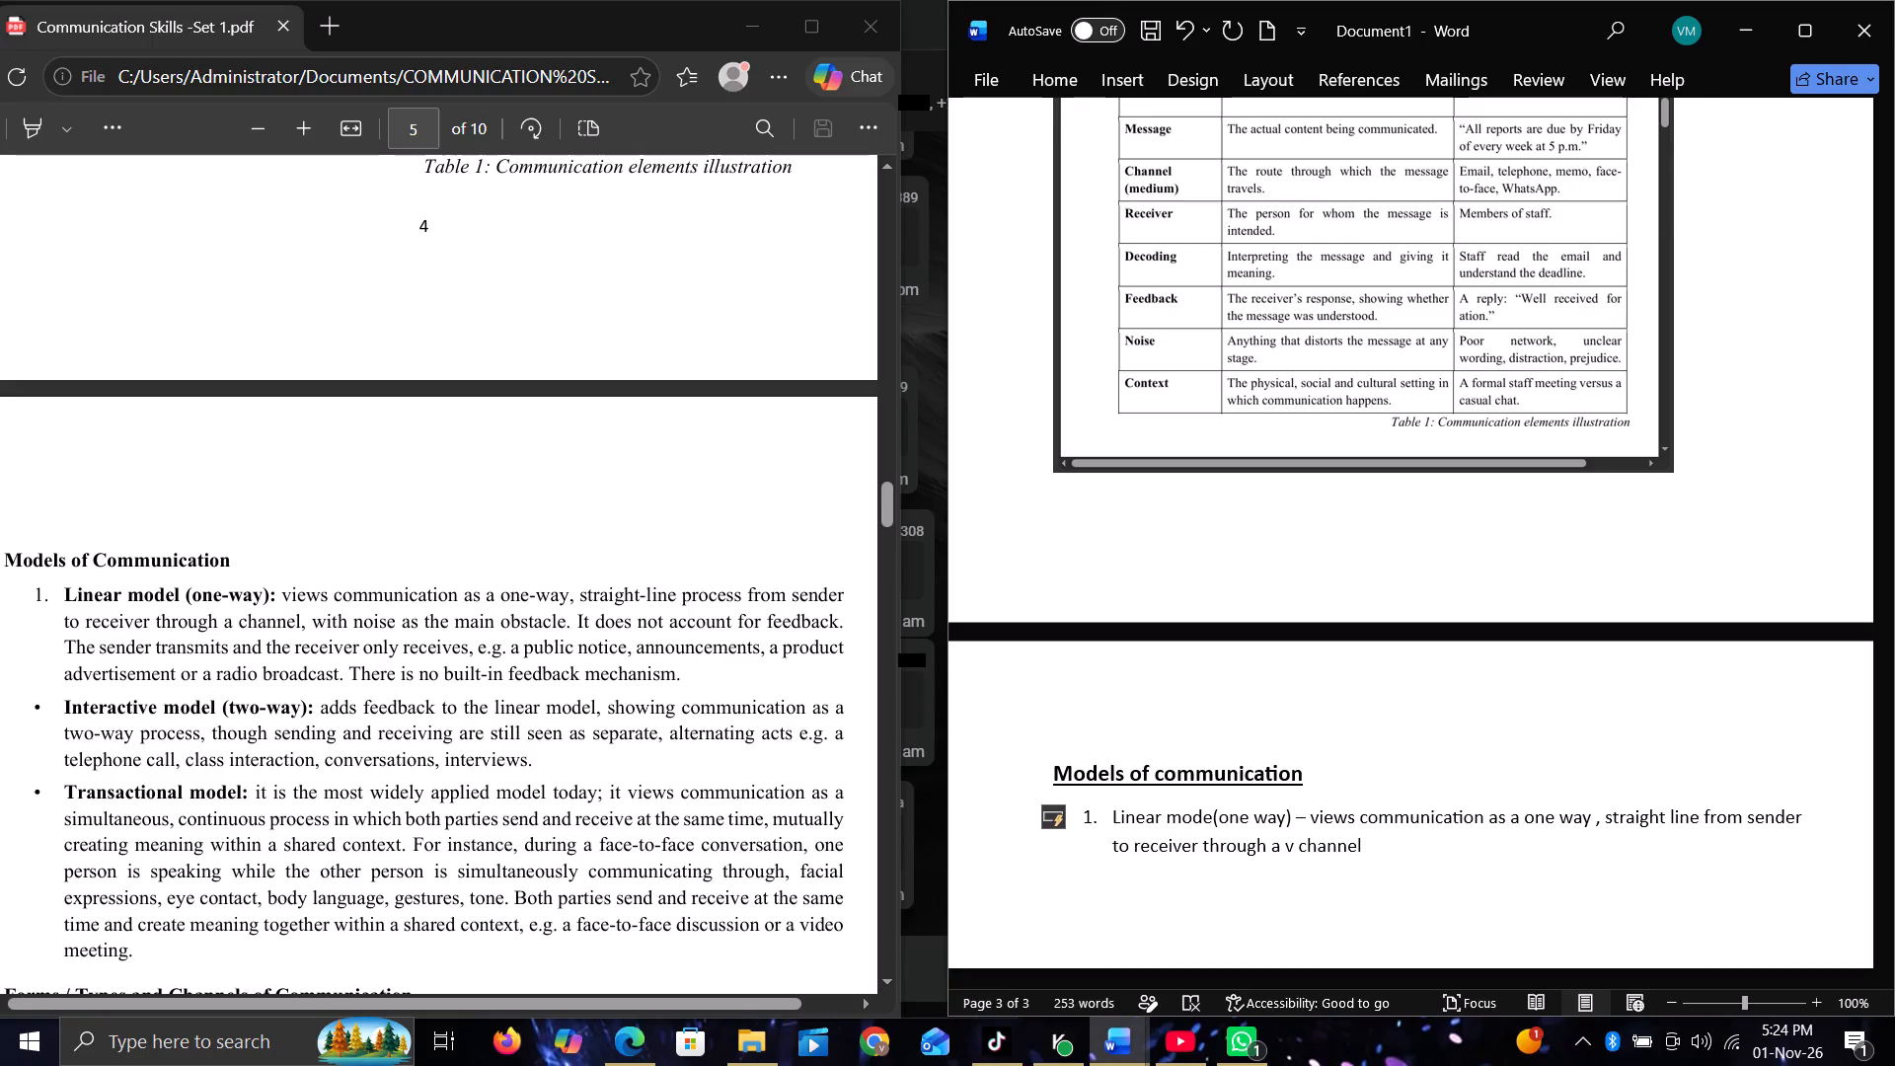
type(", with noise as the main obstack")
key("BackSpace")
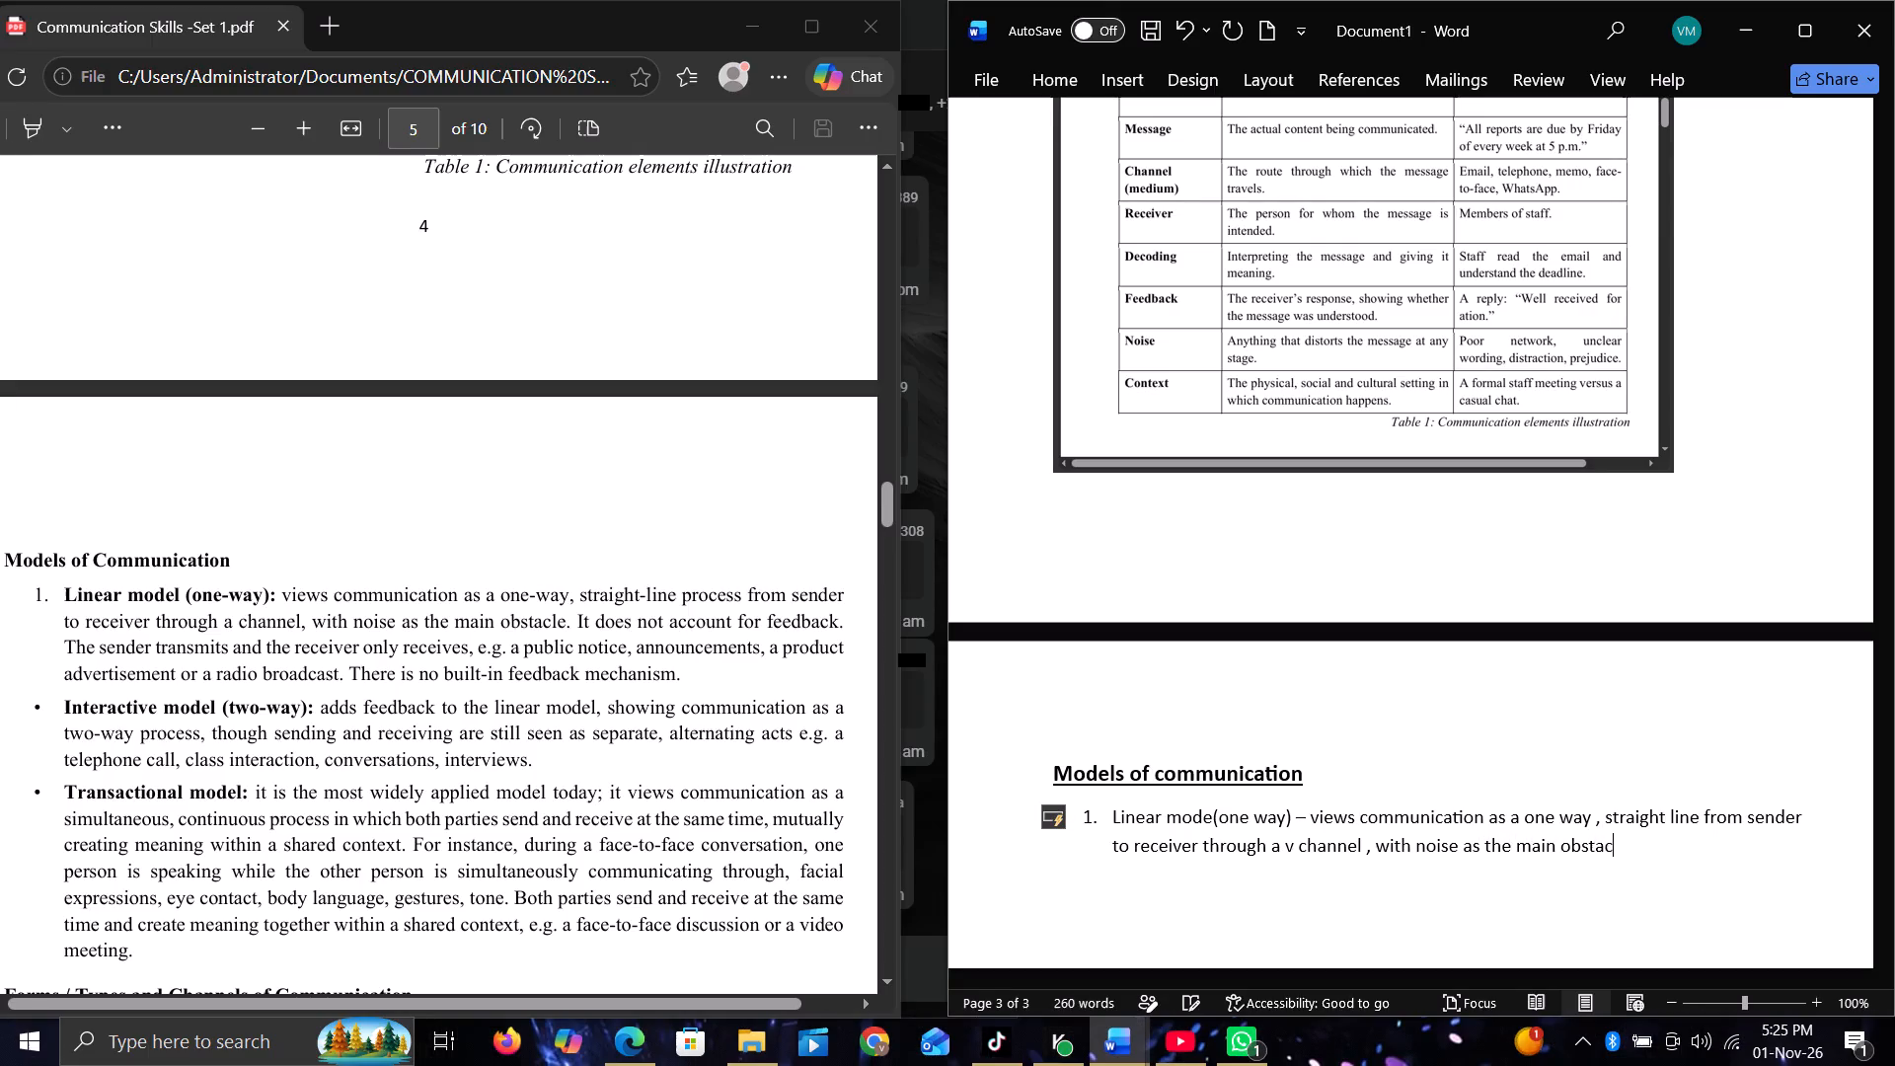
key("k")
key("BackSpace")
type("le")
key("space")
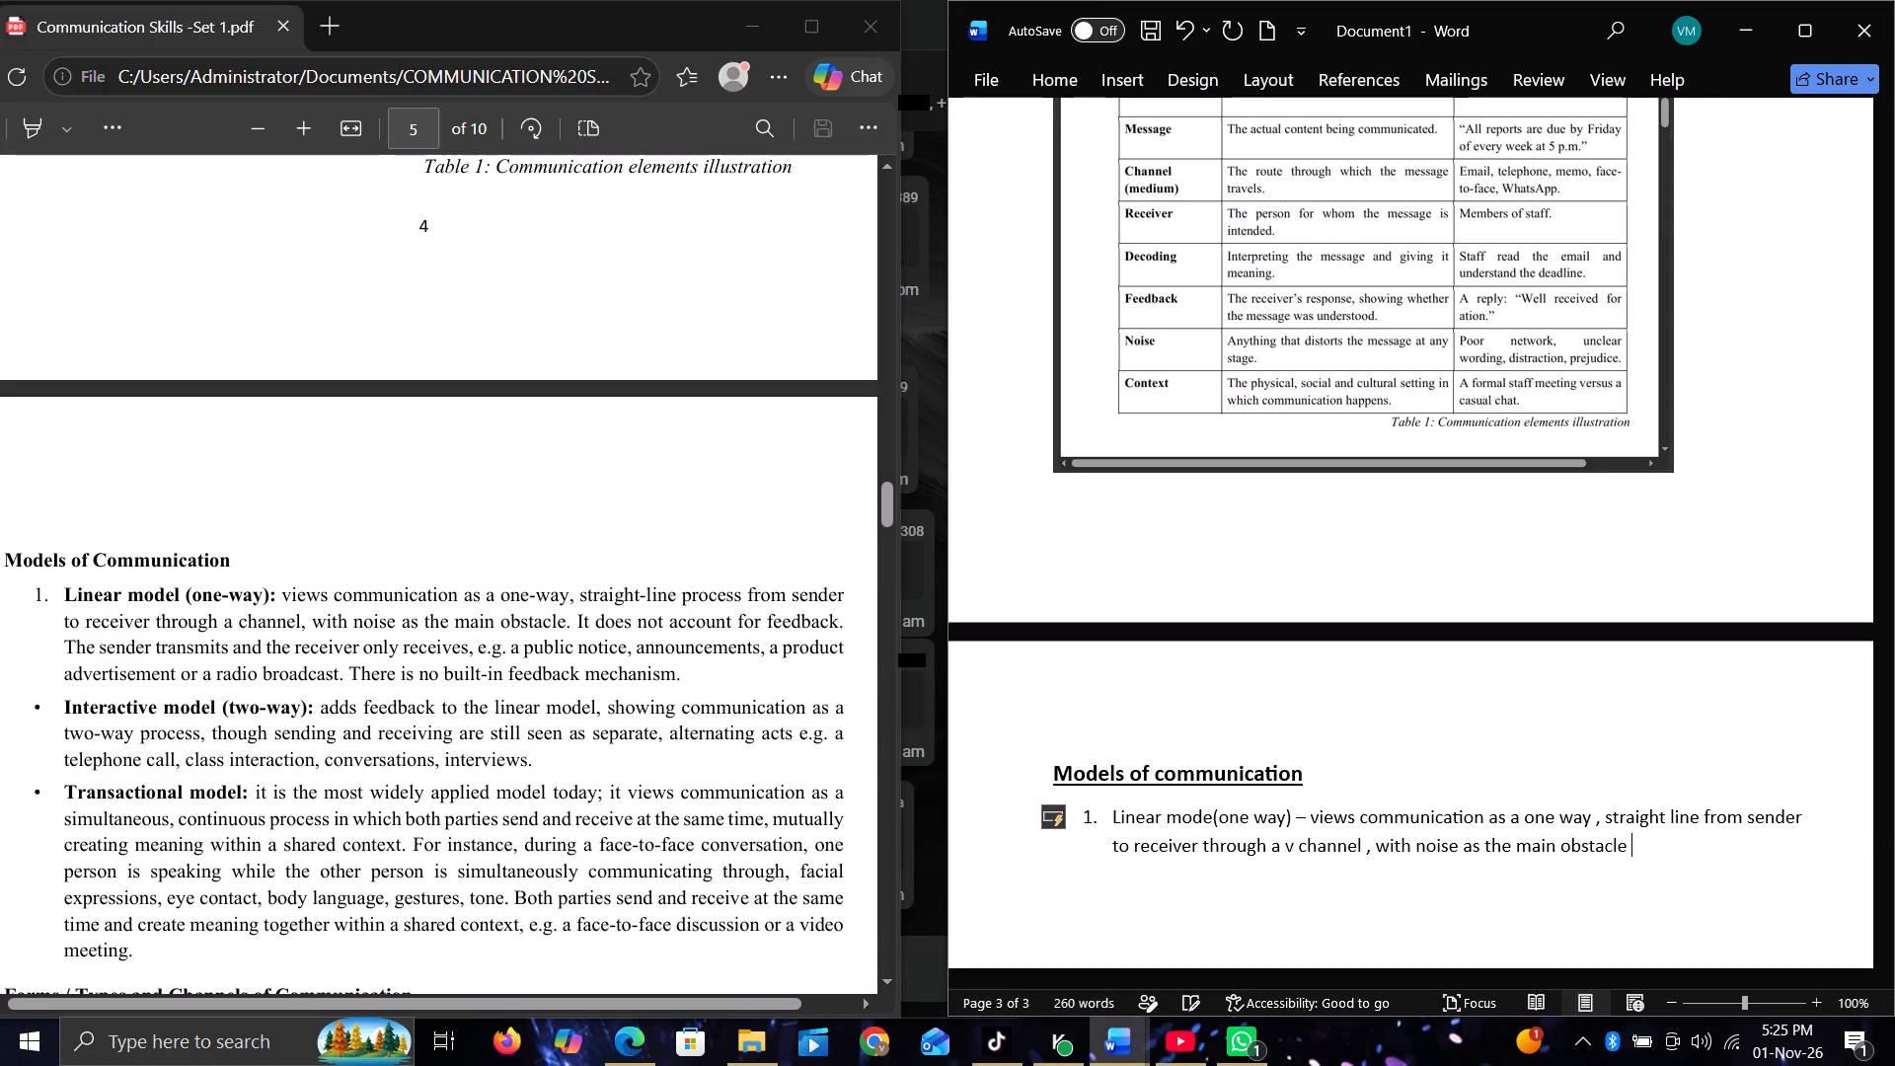
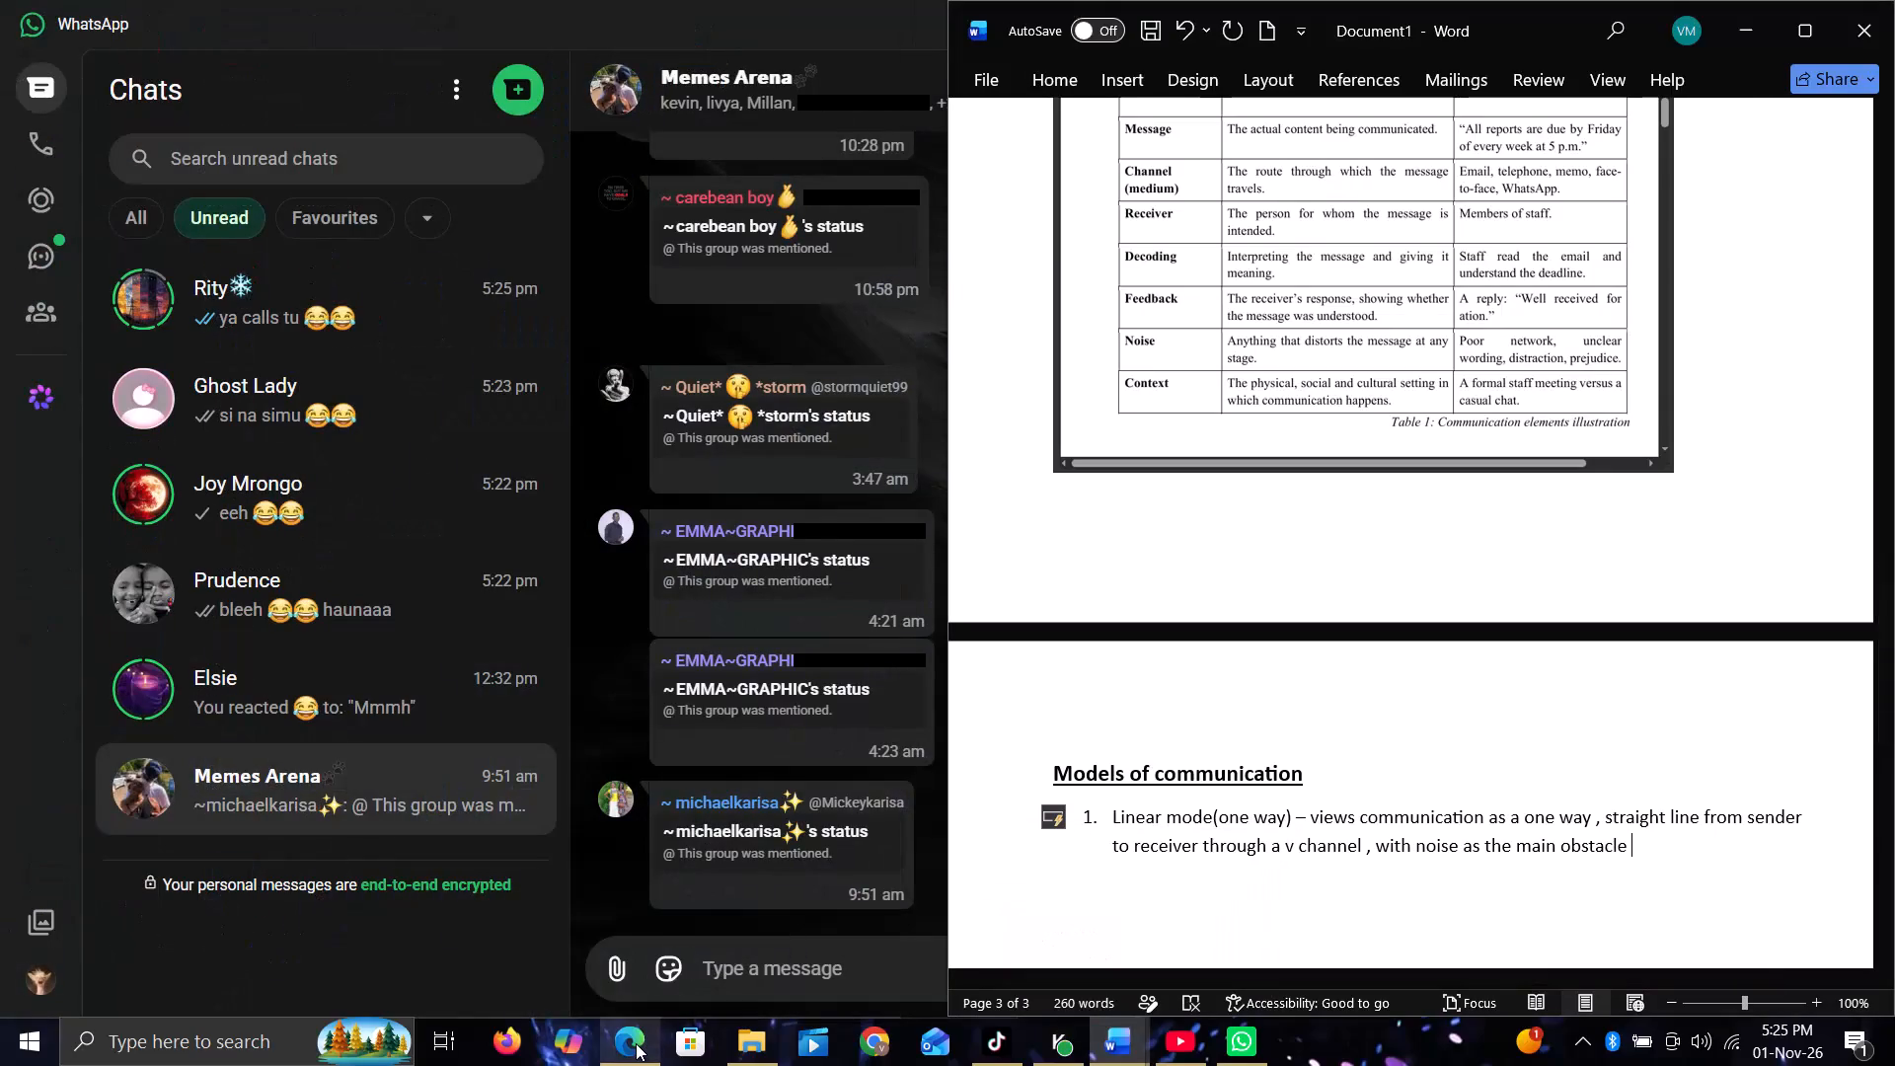
Switch to Edge to show the Models of Communication section of the Communication Skills -Set 1 PDF beside the notes.
left_click(636, 1043)
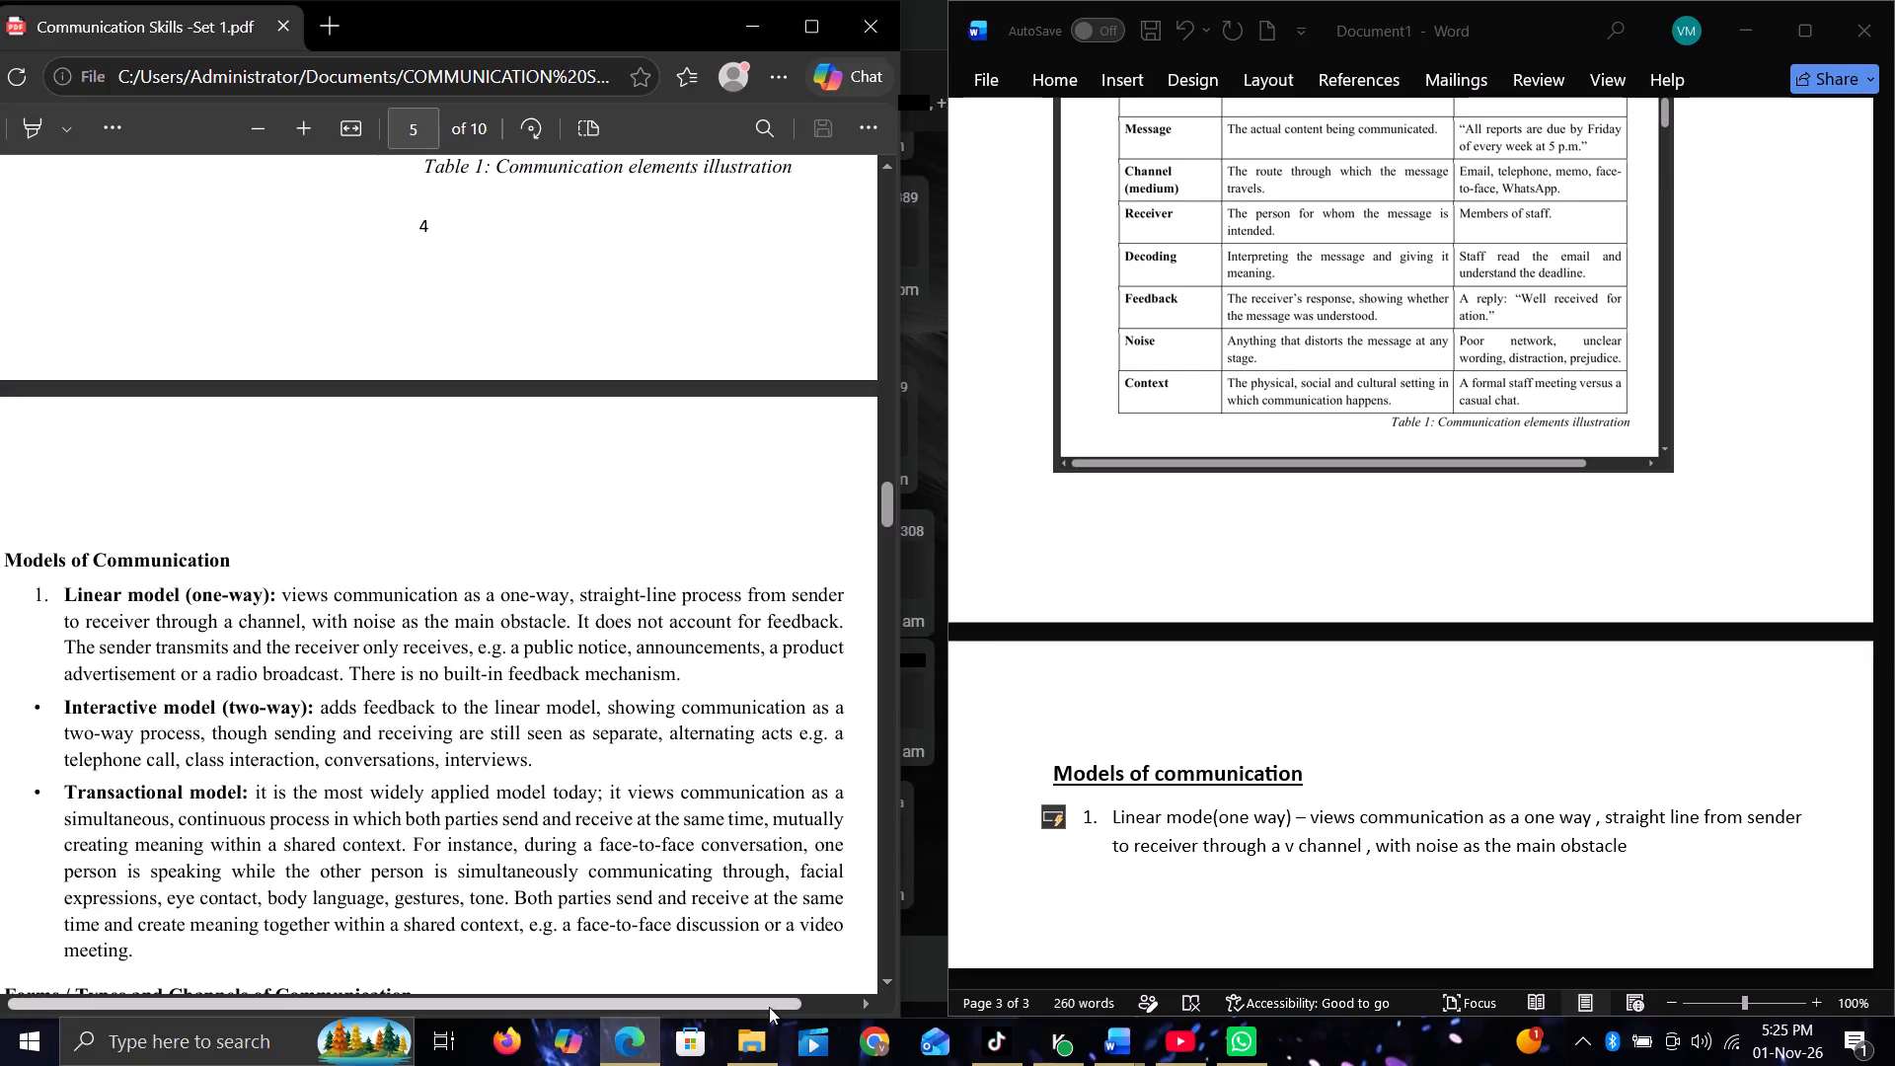
Back in Word, remove the stray space after "main obstacle" at the end of the linear model entry.
left_click(1665, 833)
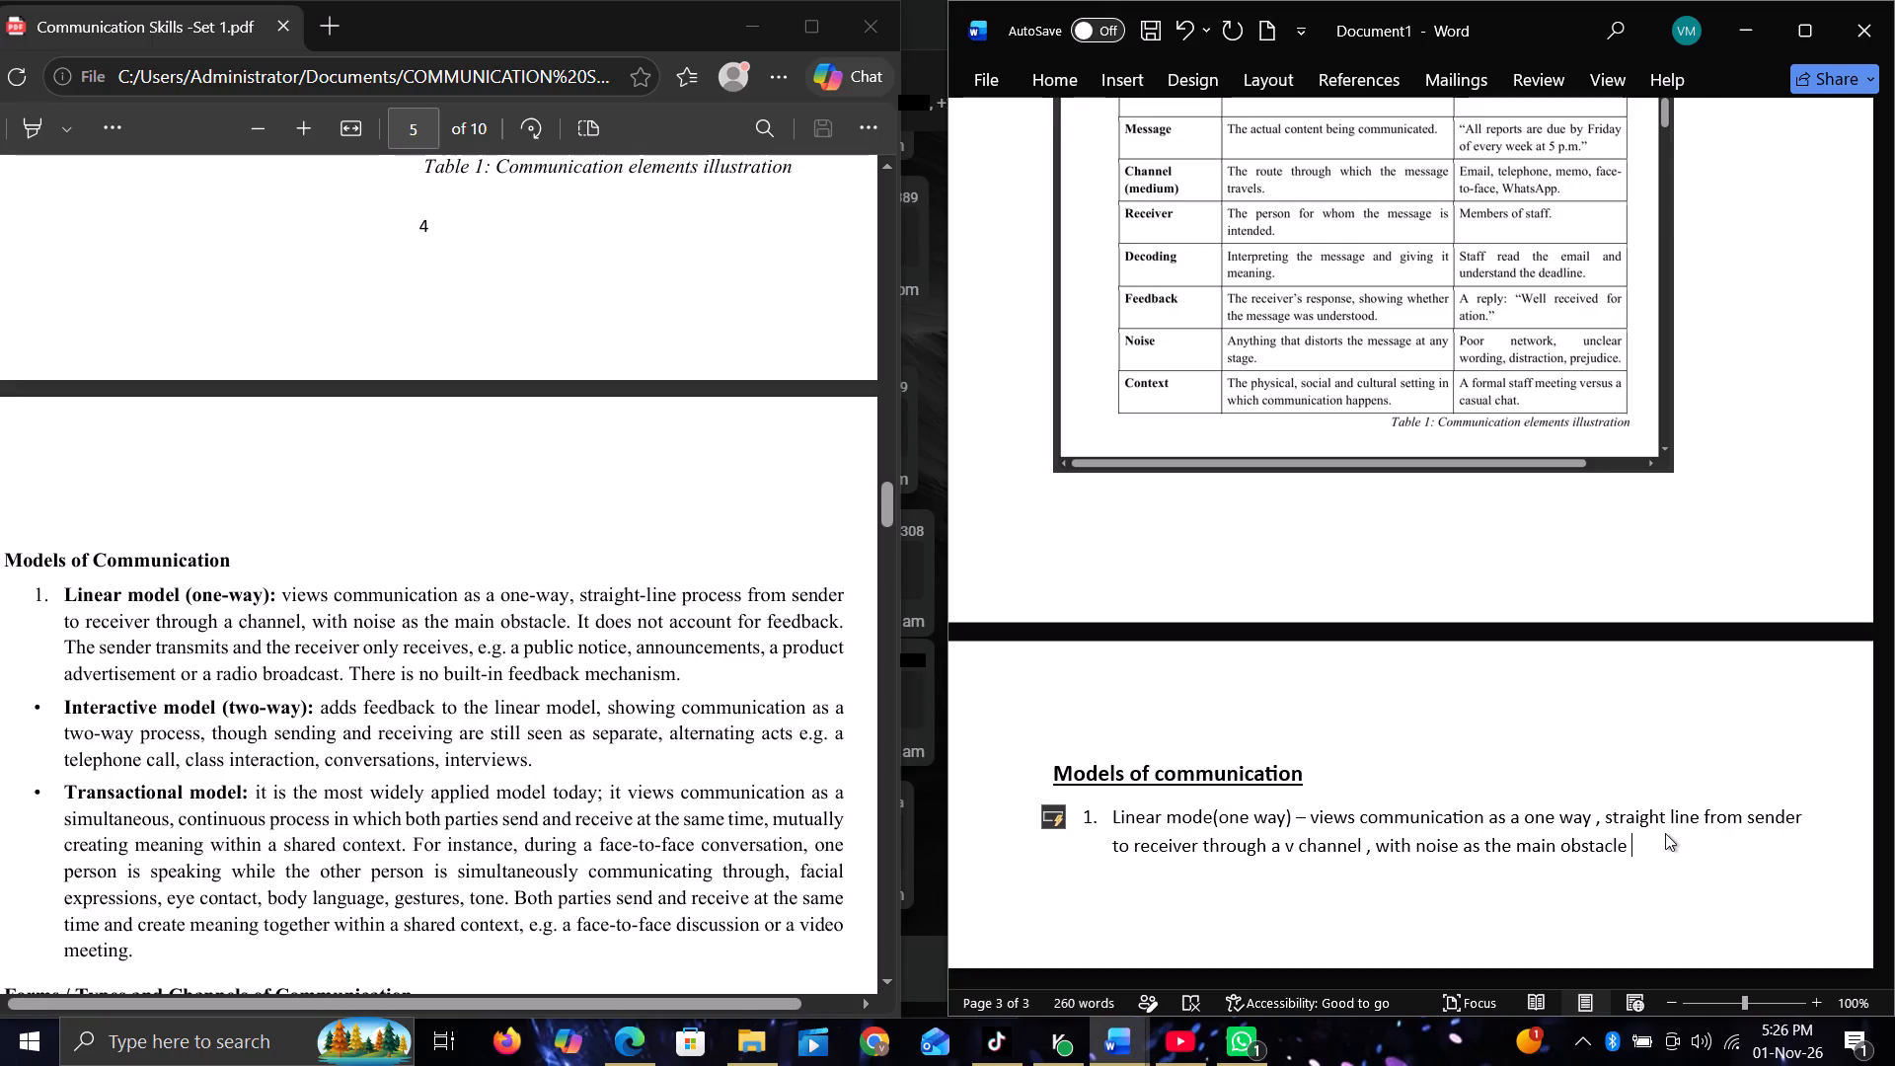
type(". it")
key("space")
key("BackSpace")
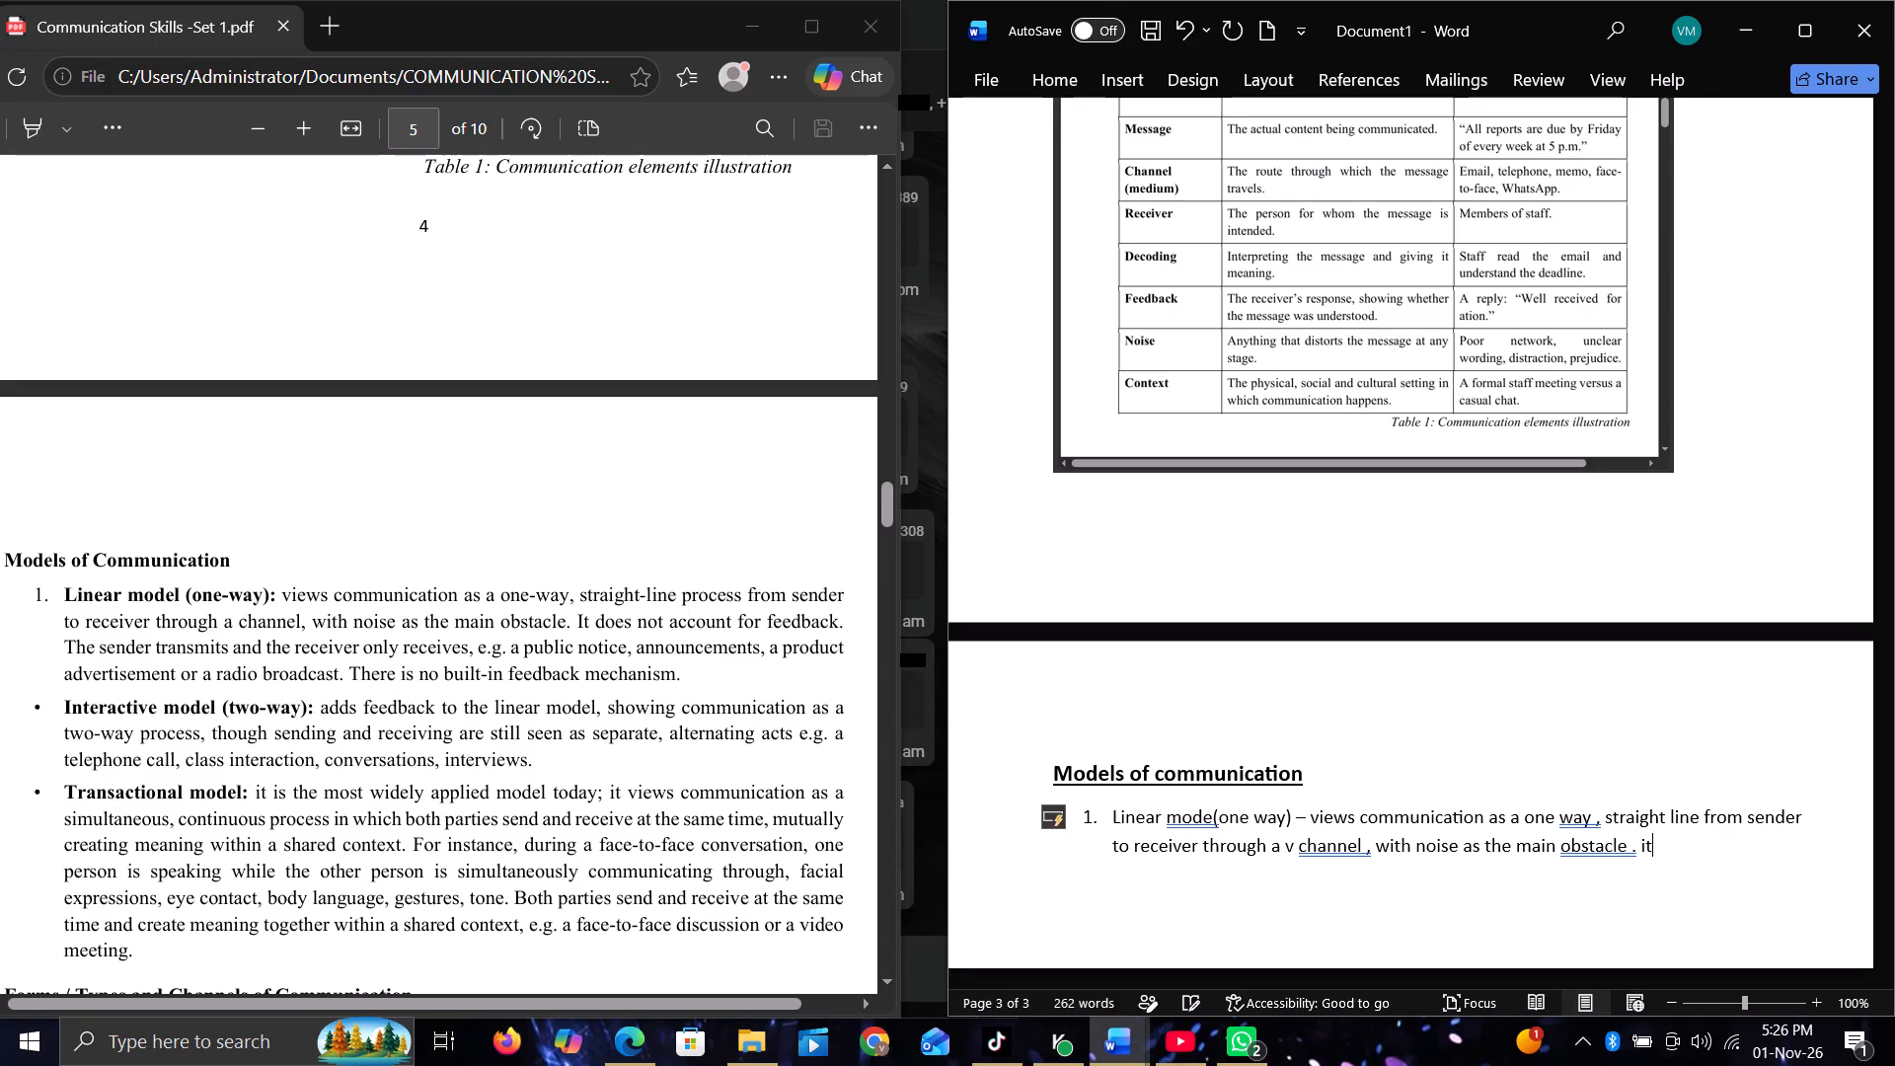
key("BackSpace")
key("BackSpace")
key("BackSpace")
key("BackSpace")
key("BackSpace")
key("comma")
key("BackSpace")
End the linear model sentence with a full stop and add "It does not account for feedback.".
key("period")
key("space")
type("it does")
key("space")
type("n")
type("ot account for feedback")
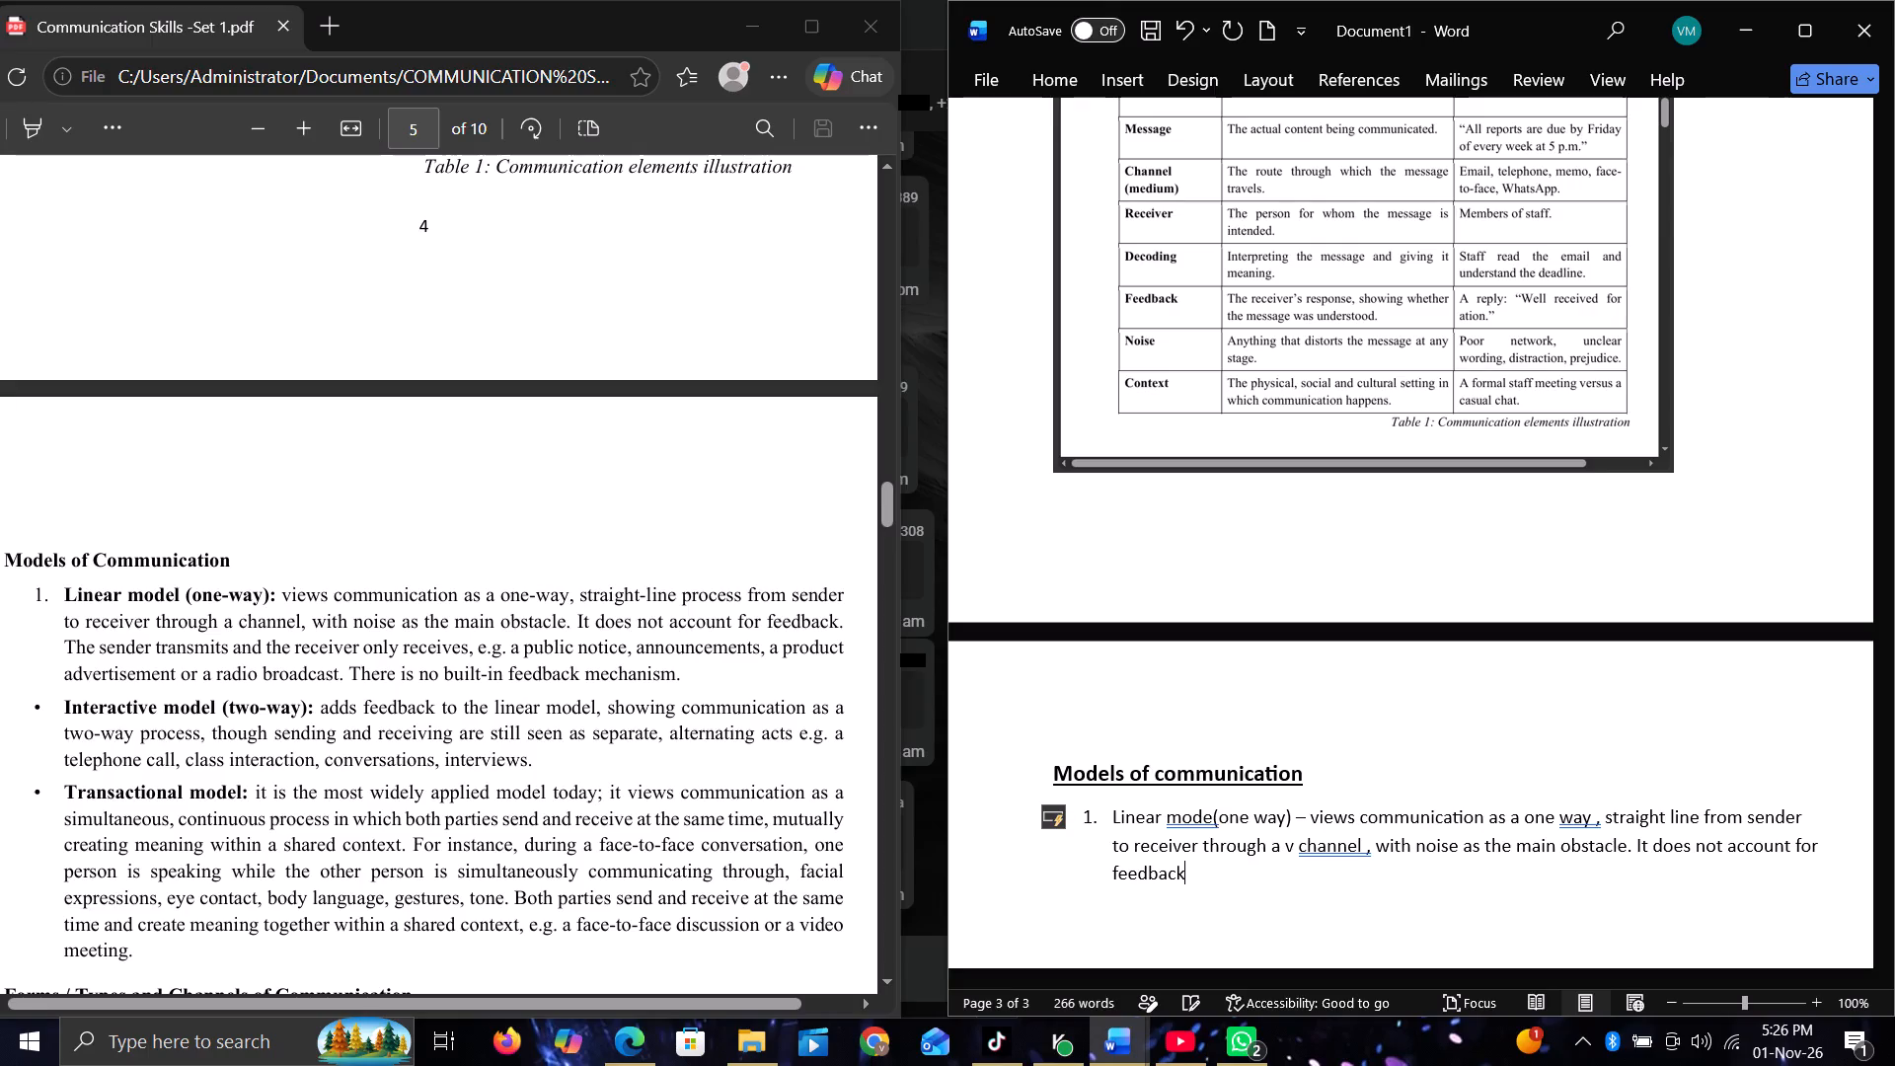
key("space")
key("BackSpace")
type(".")
key("space")
Add the examples "E.g a public notice,announcements" to the linear model entry.
key("e")
type(".g")
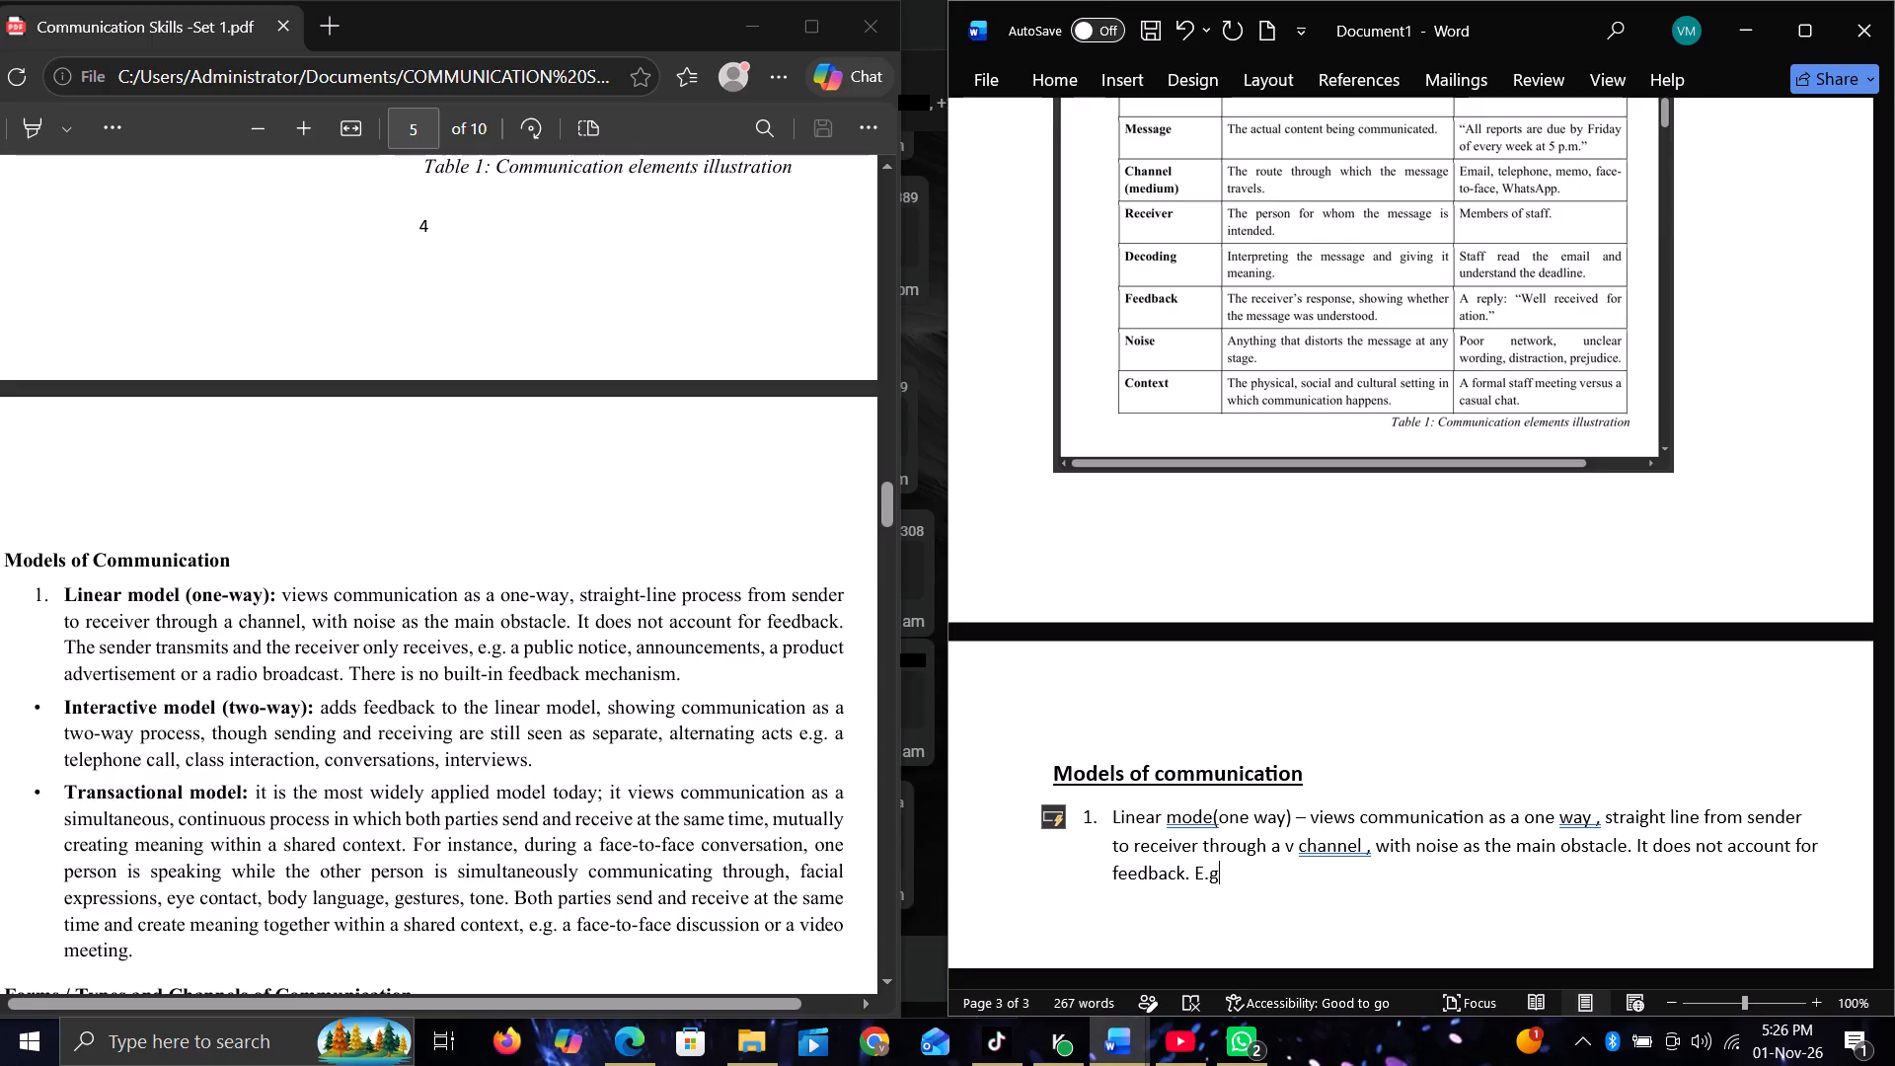
key("space")
type("a public")
key("space")
type("notice")
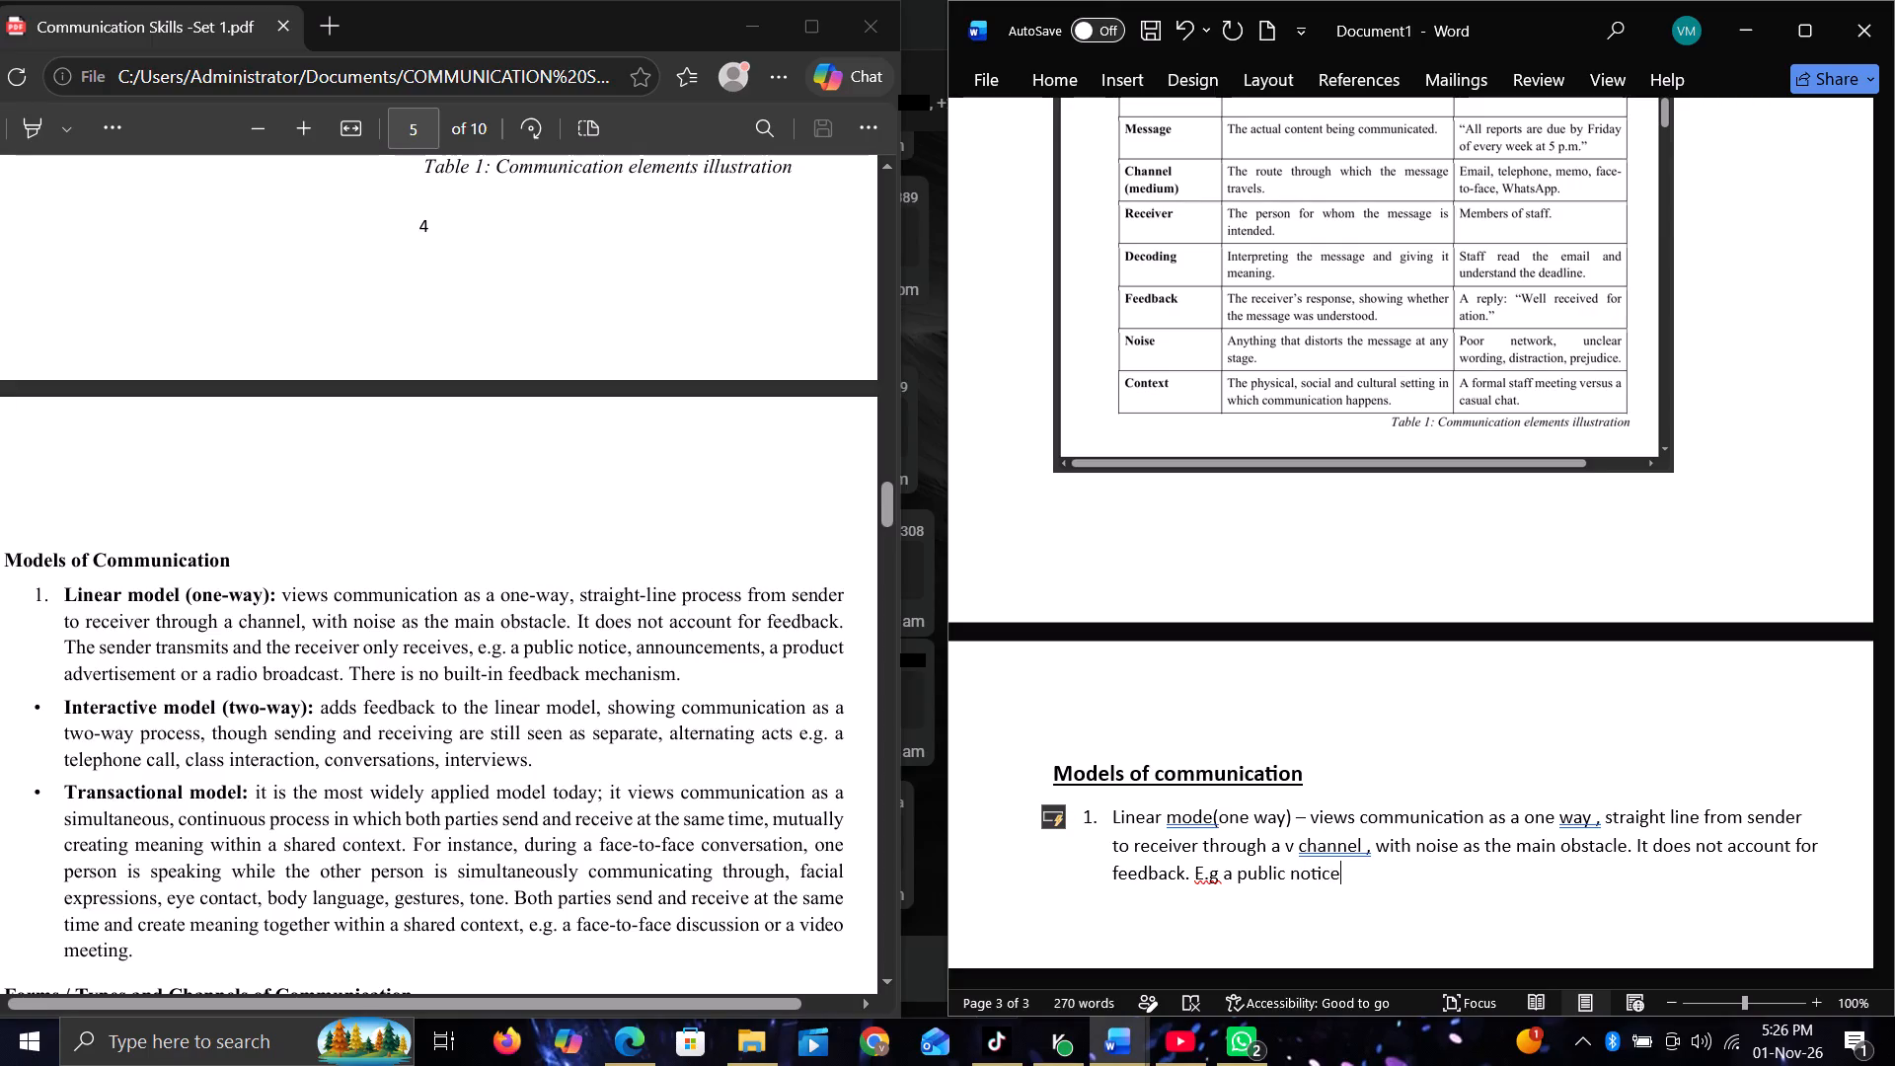
type(",announv")
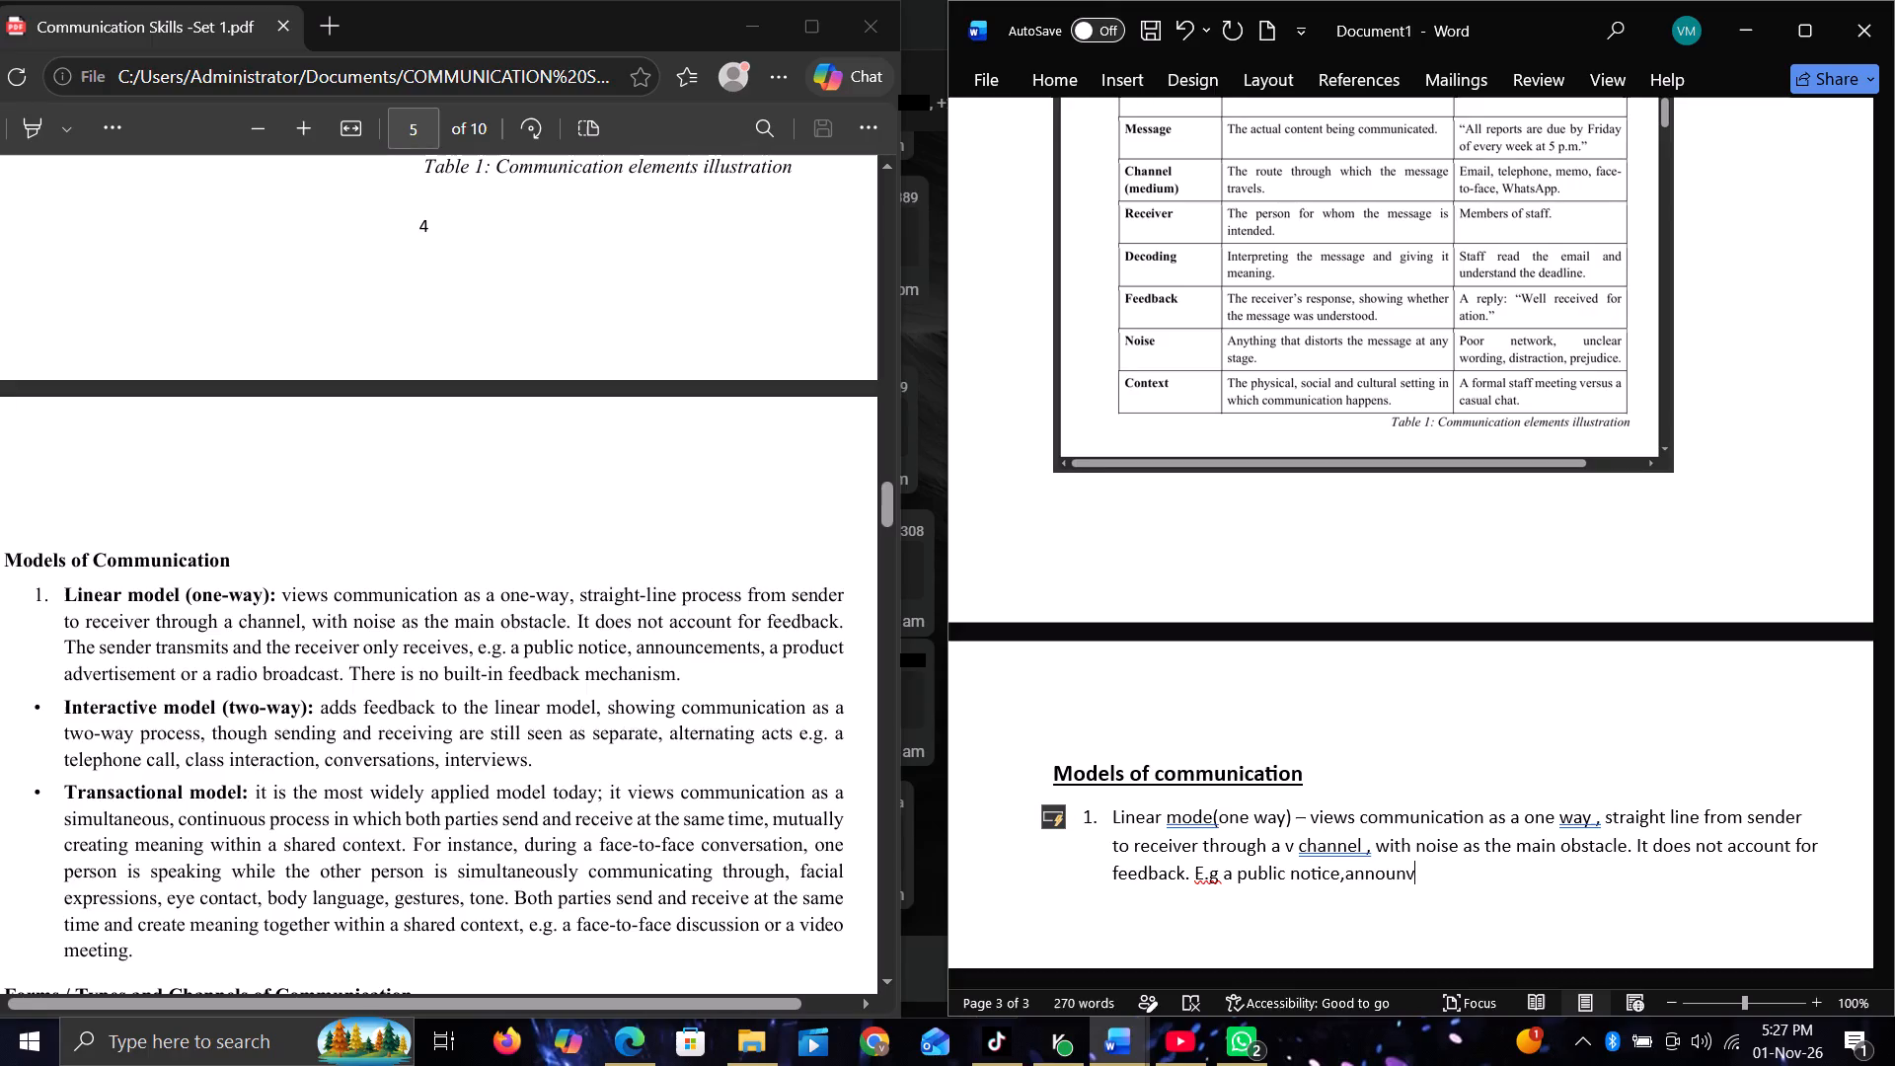
key("BackSpace")
type("cements")
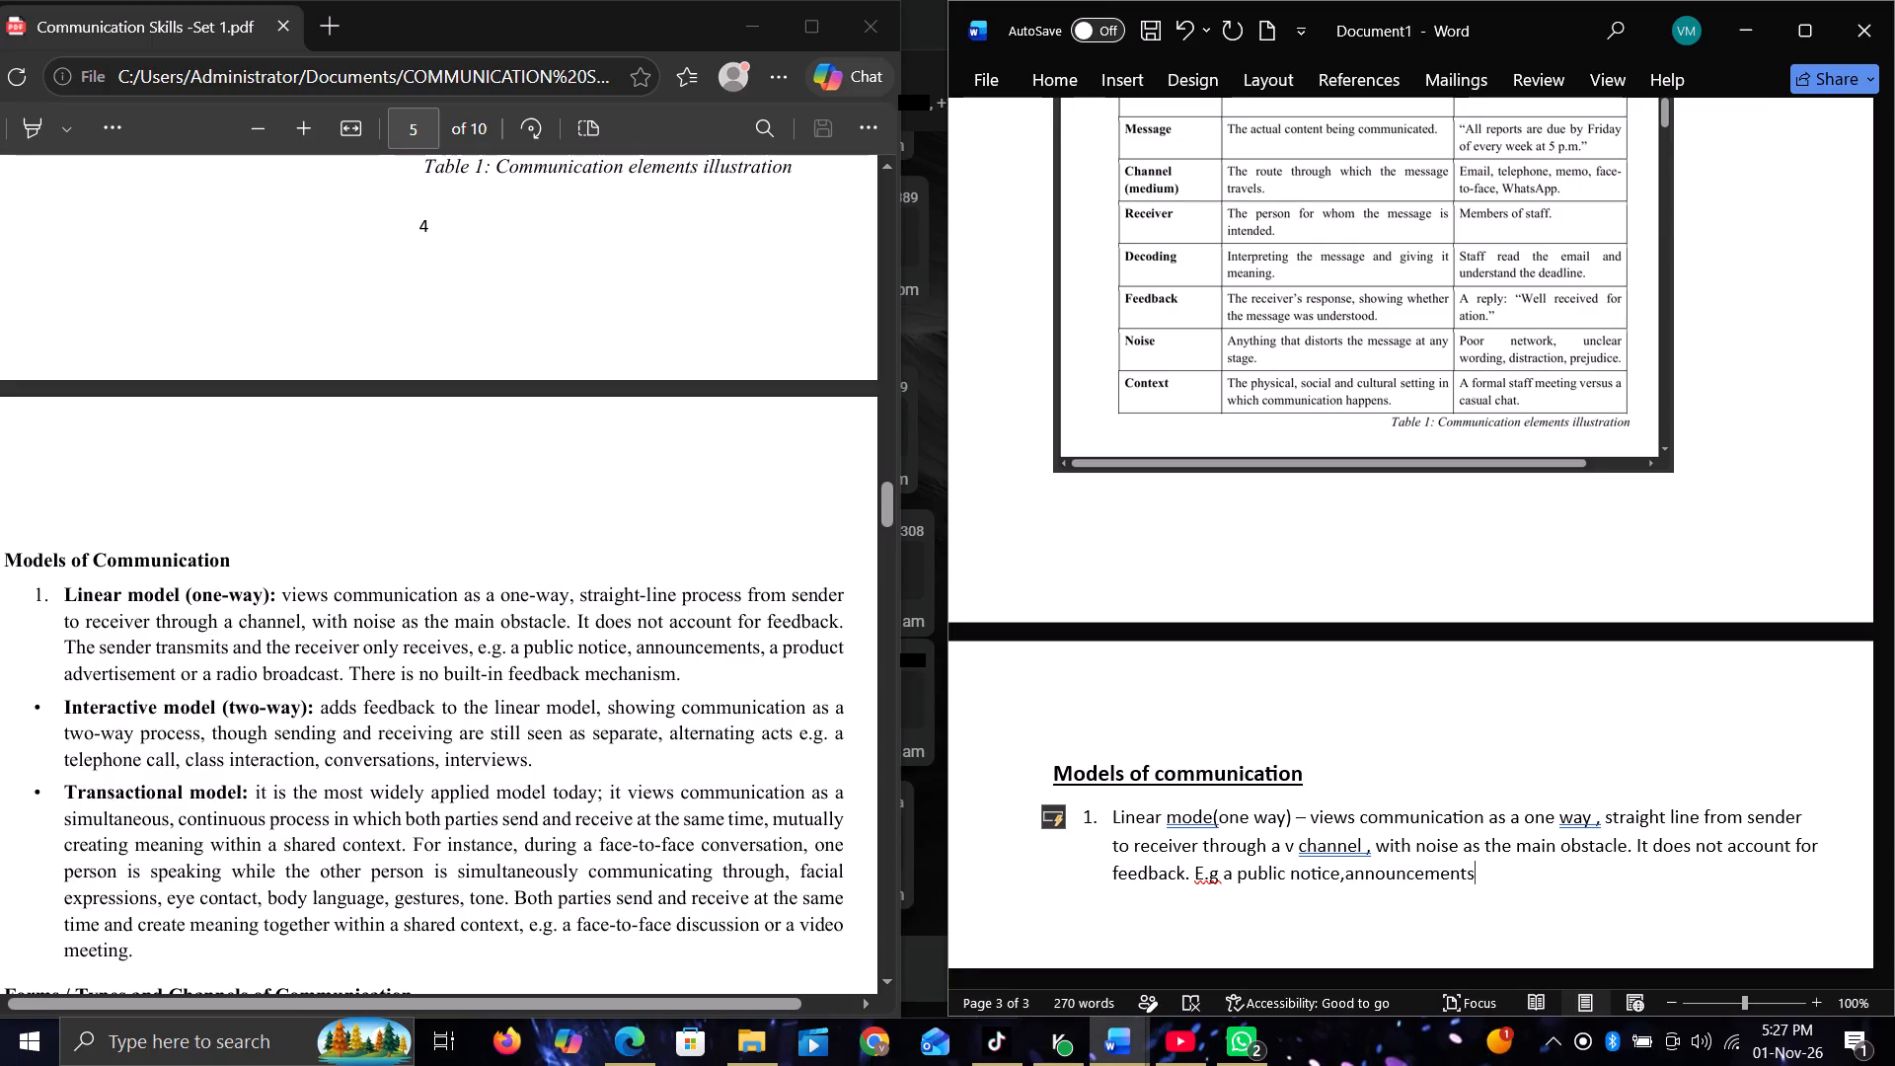
key("space")
Insert the missing space between "notice," and "announcements" and return to the end of the line.
key("Left")
key("Left")
key("Left")
key("Left")
key("Left")
key("Left")
key("Left")
key("Left")
key("Left")
key("Left")
key("Left")
key("Left")
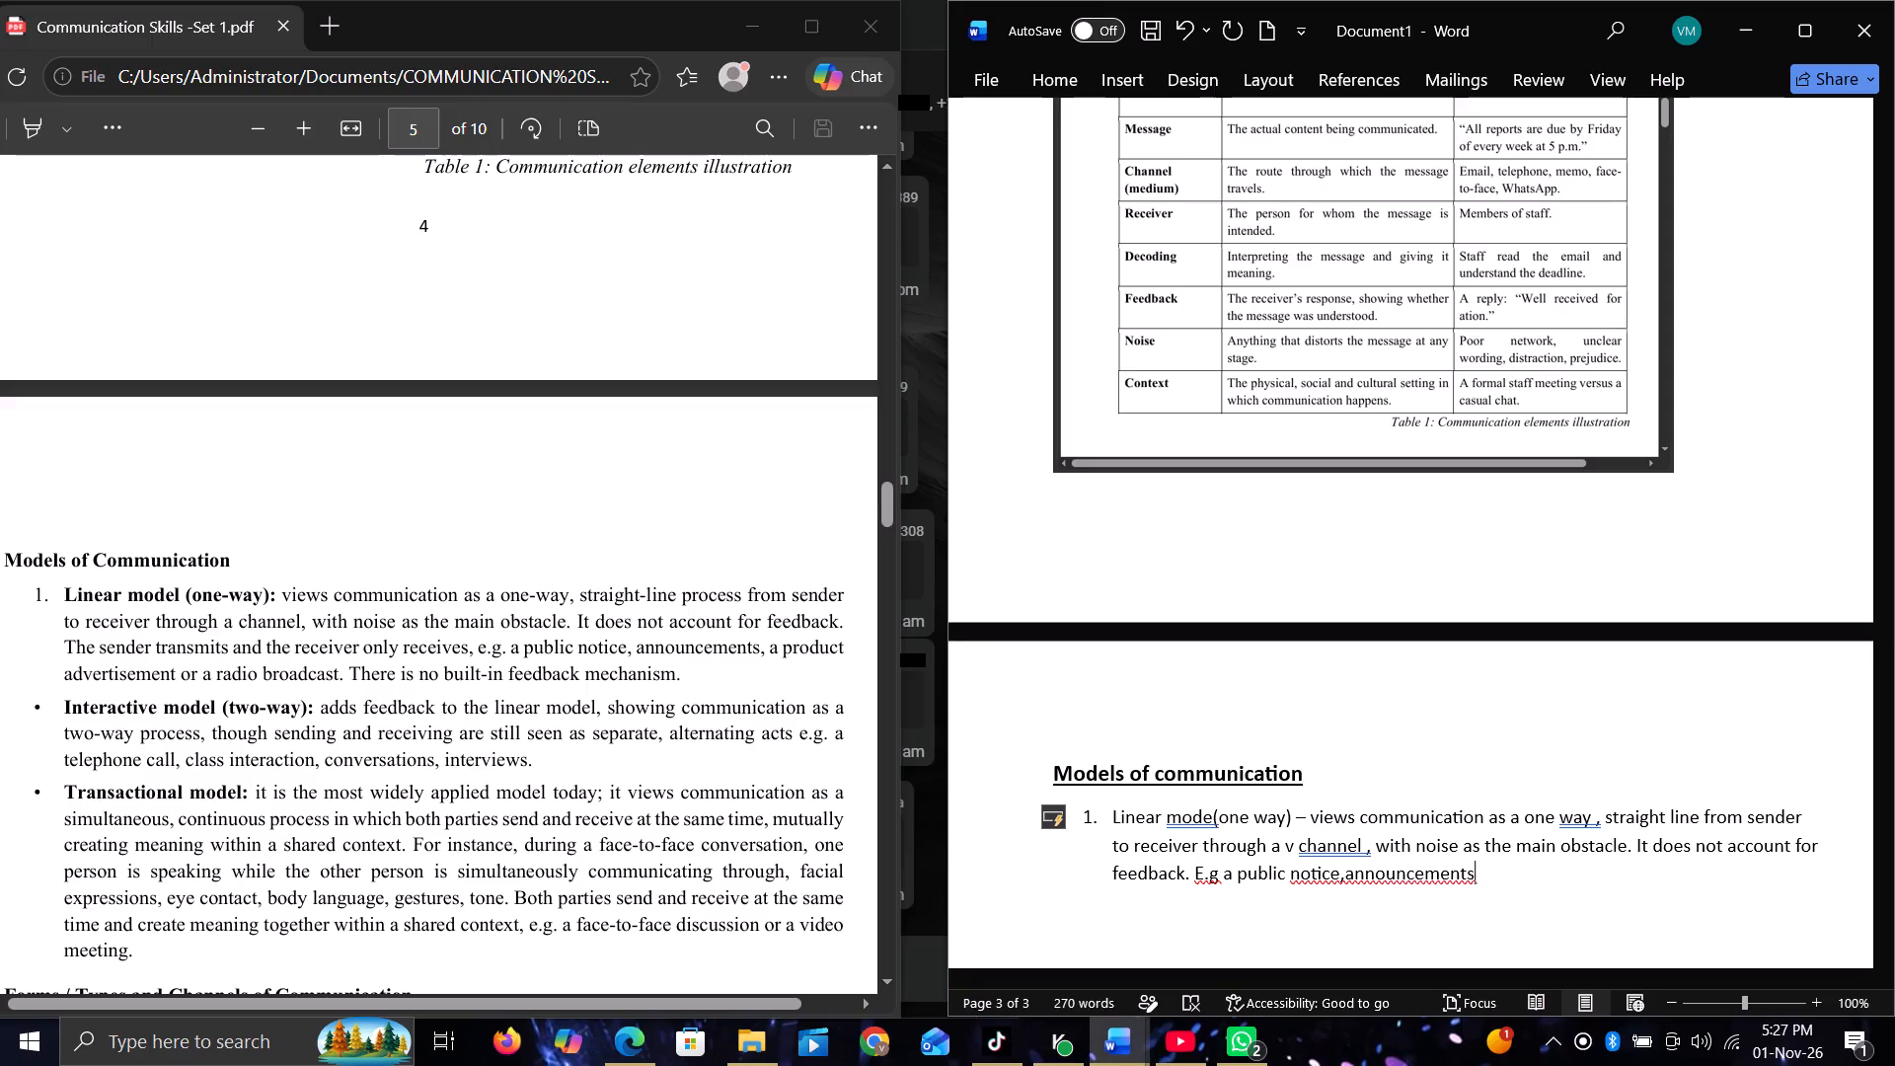
key("Left")
key("Left")
key("space")
key("End")
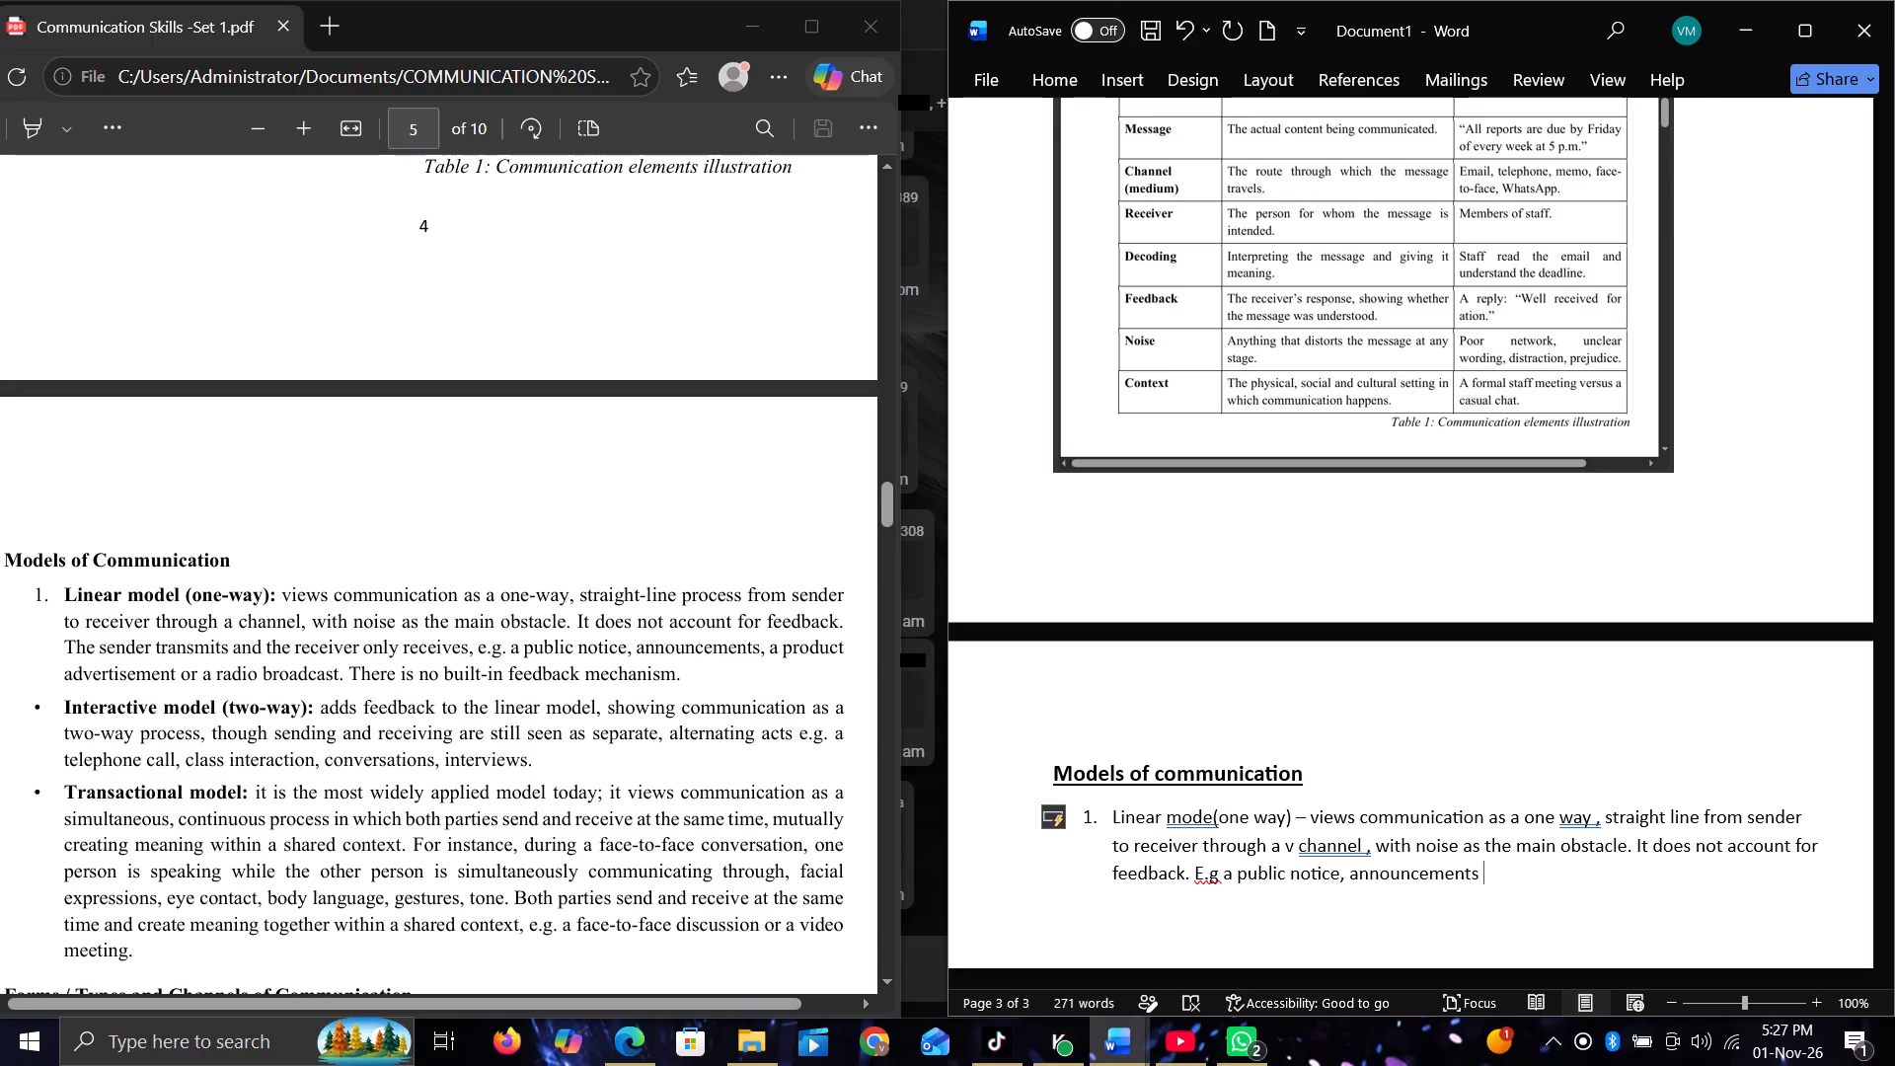
Finish the linear model entry with ". There is no built in mechanism for feedback" and start list item 2.
key("period")
key("BackSpace")
key("BackSpace")
type(". there u")
key("BackSpace")
type("is")
key("space")
type("no")
key("space")
type("built in mechan")
key("i")
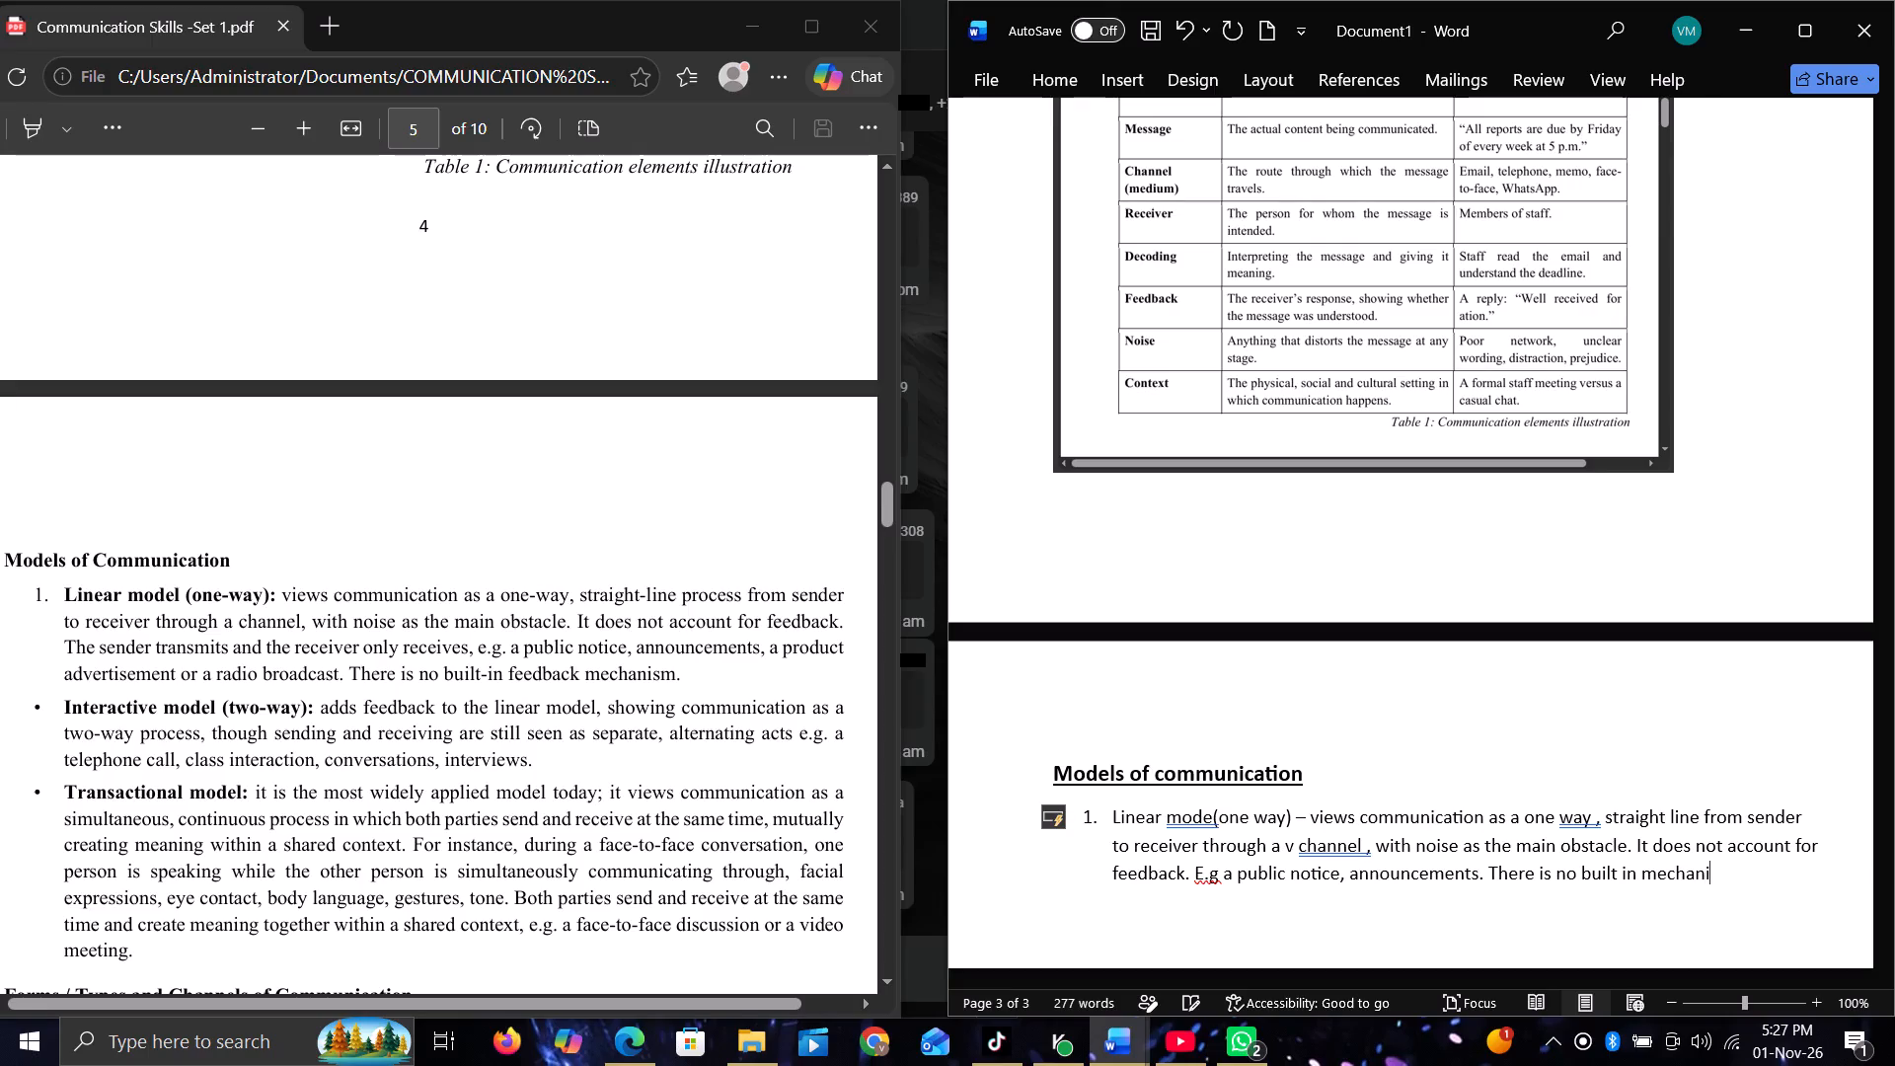
type("sm for")
key("space")
type("fee")
key("d")
type("ba")
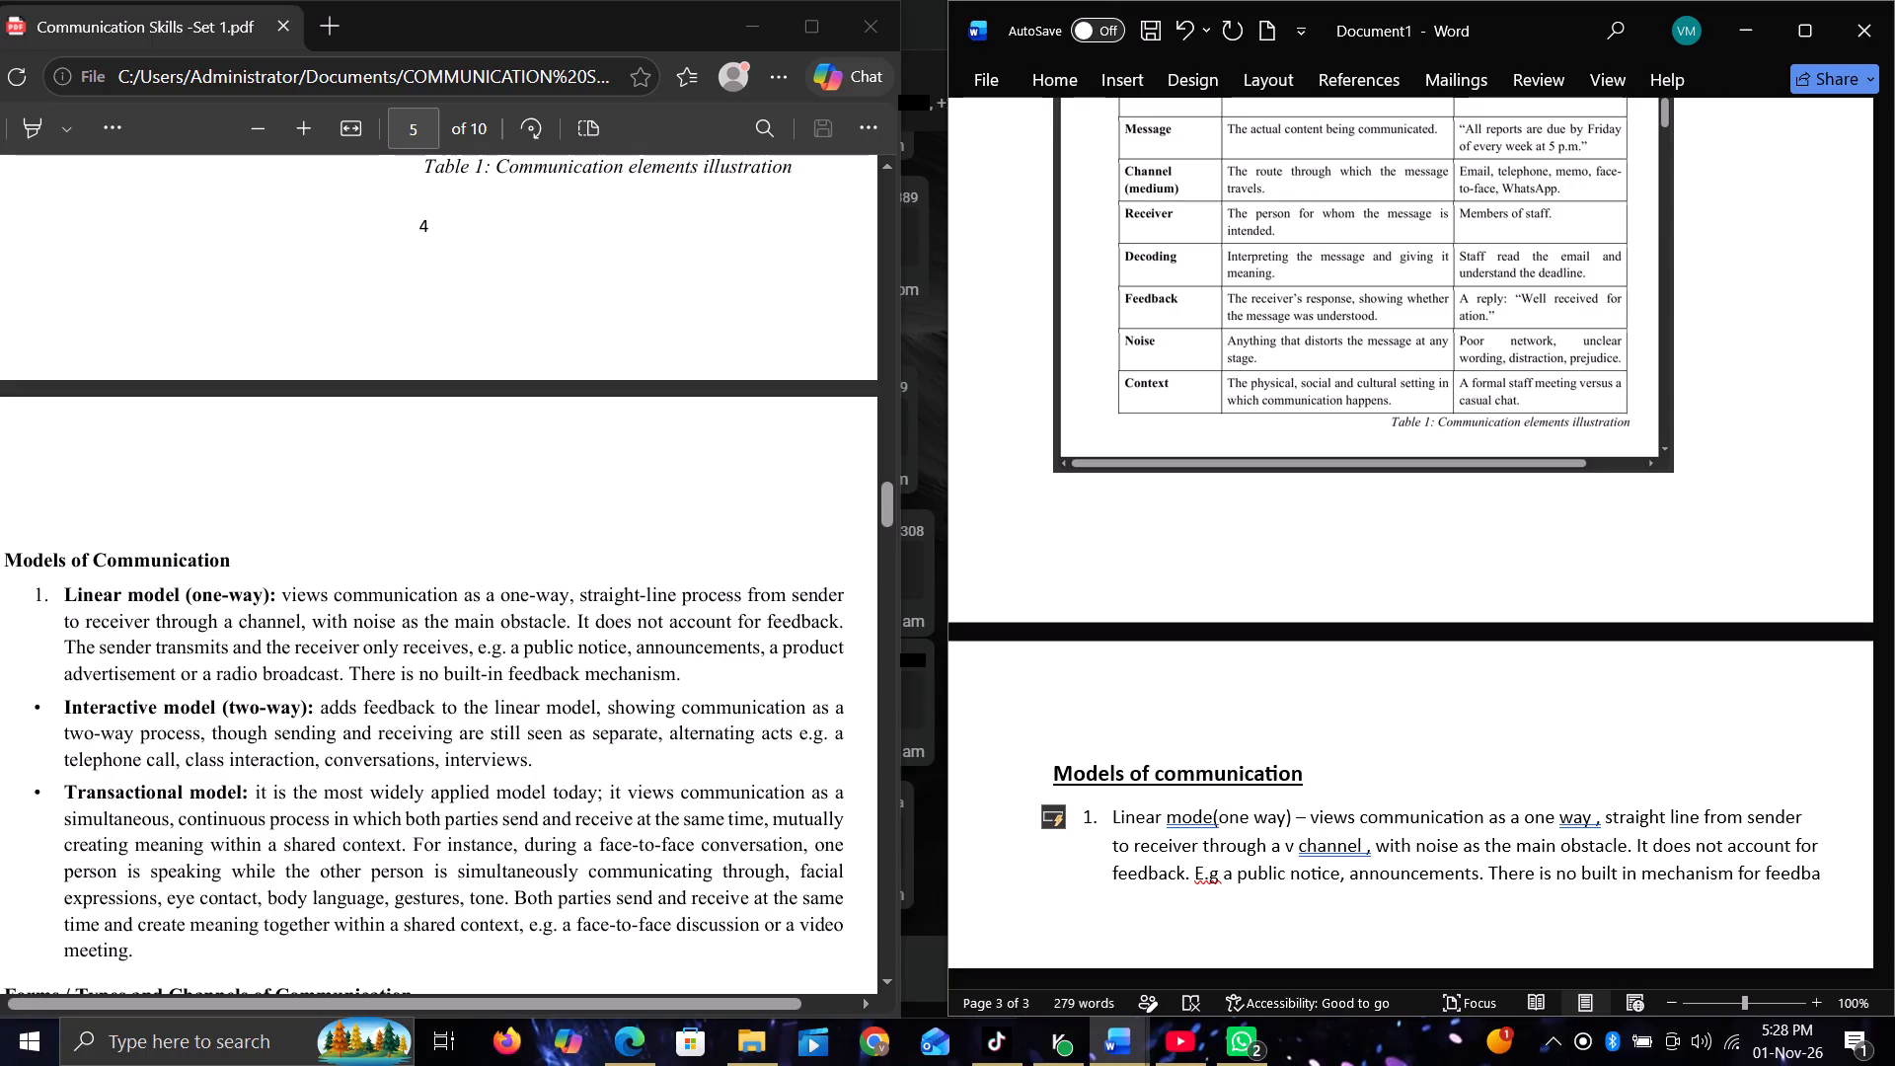
type("ck")
key("space")
key("Return")
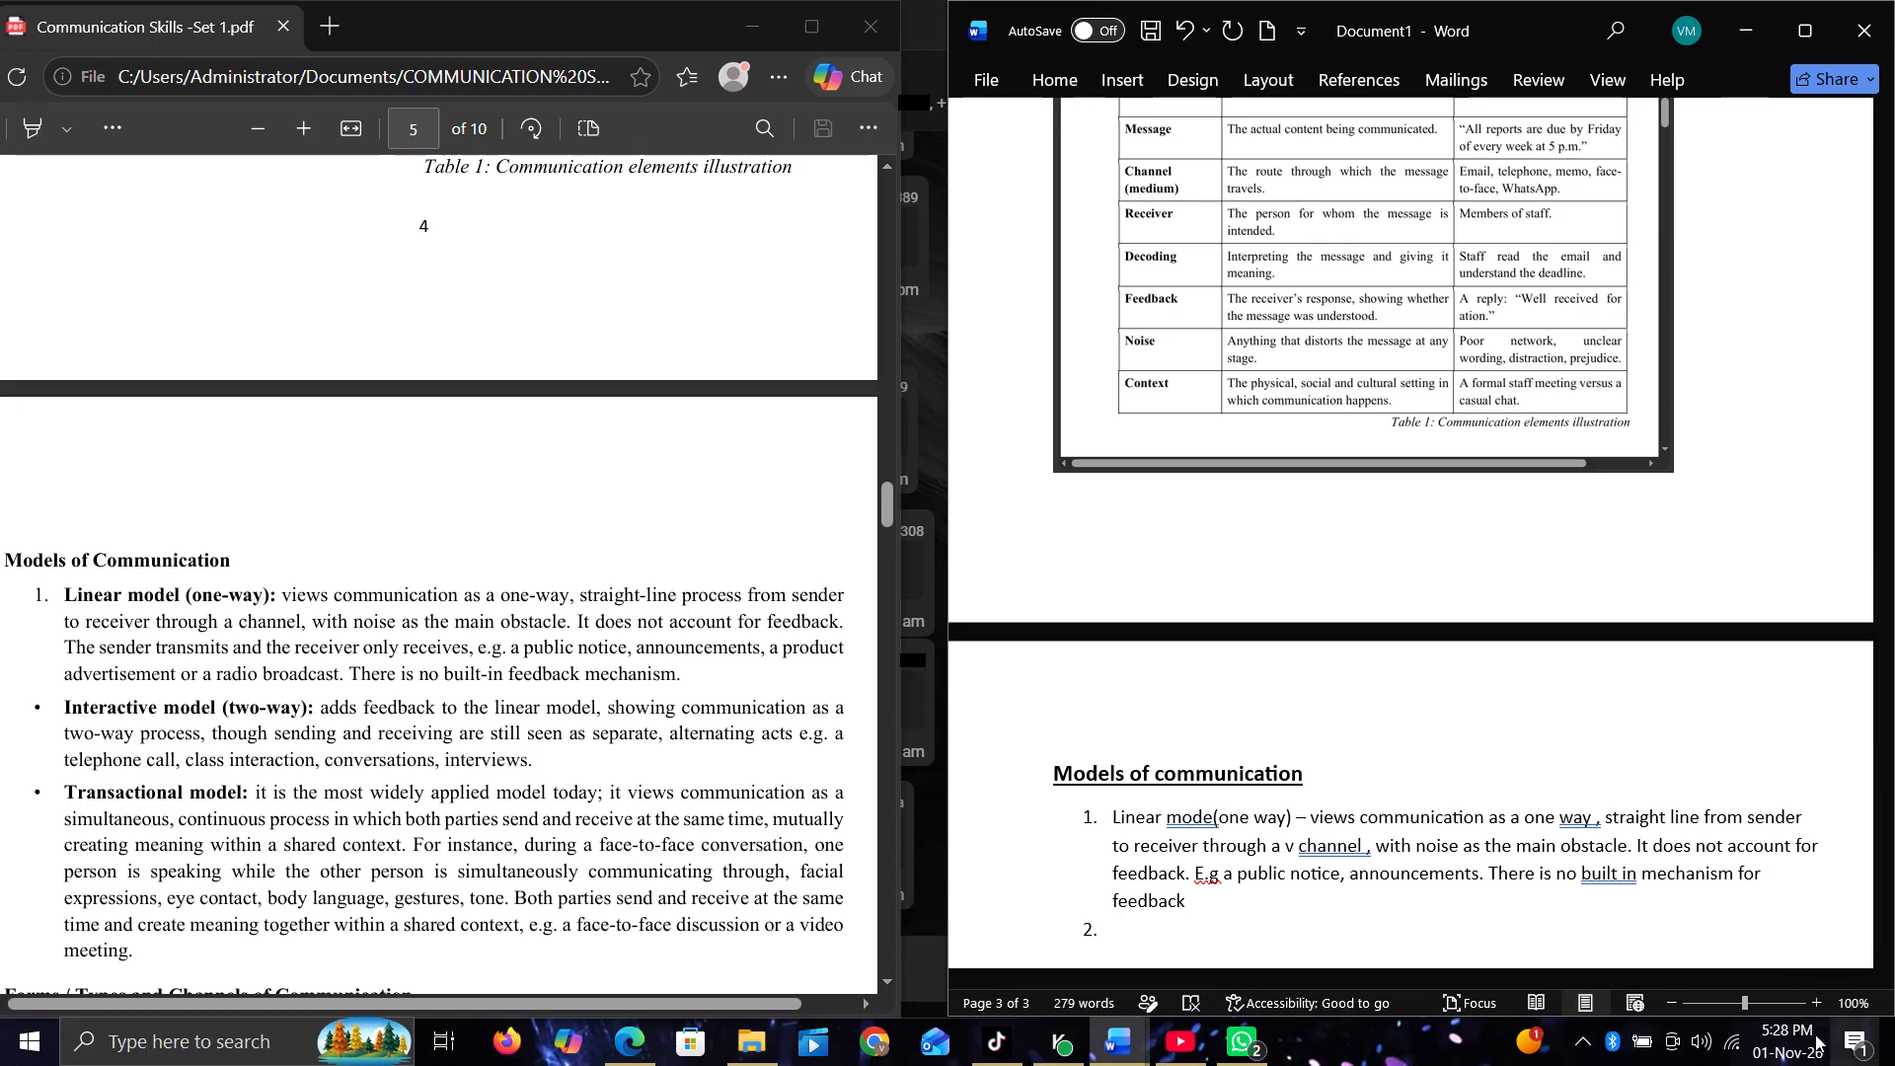
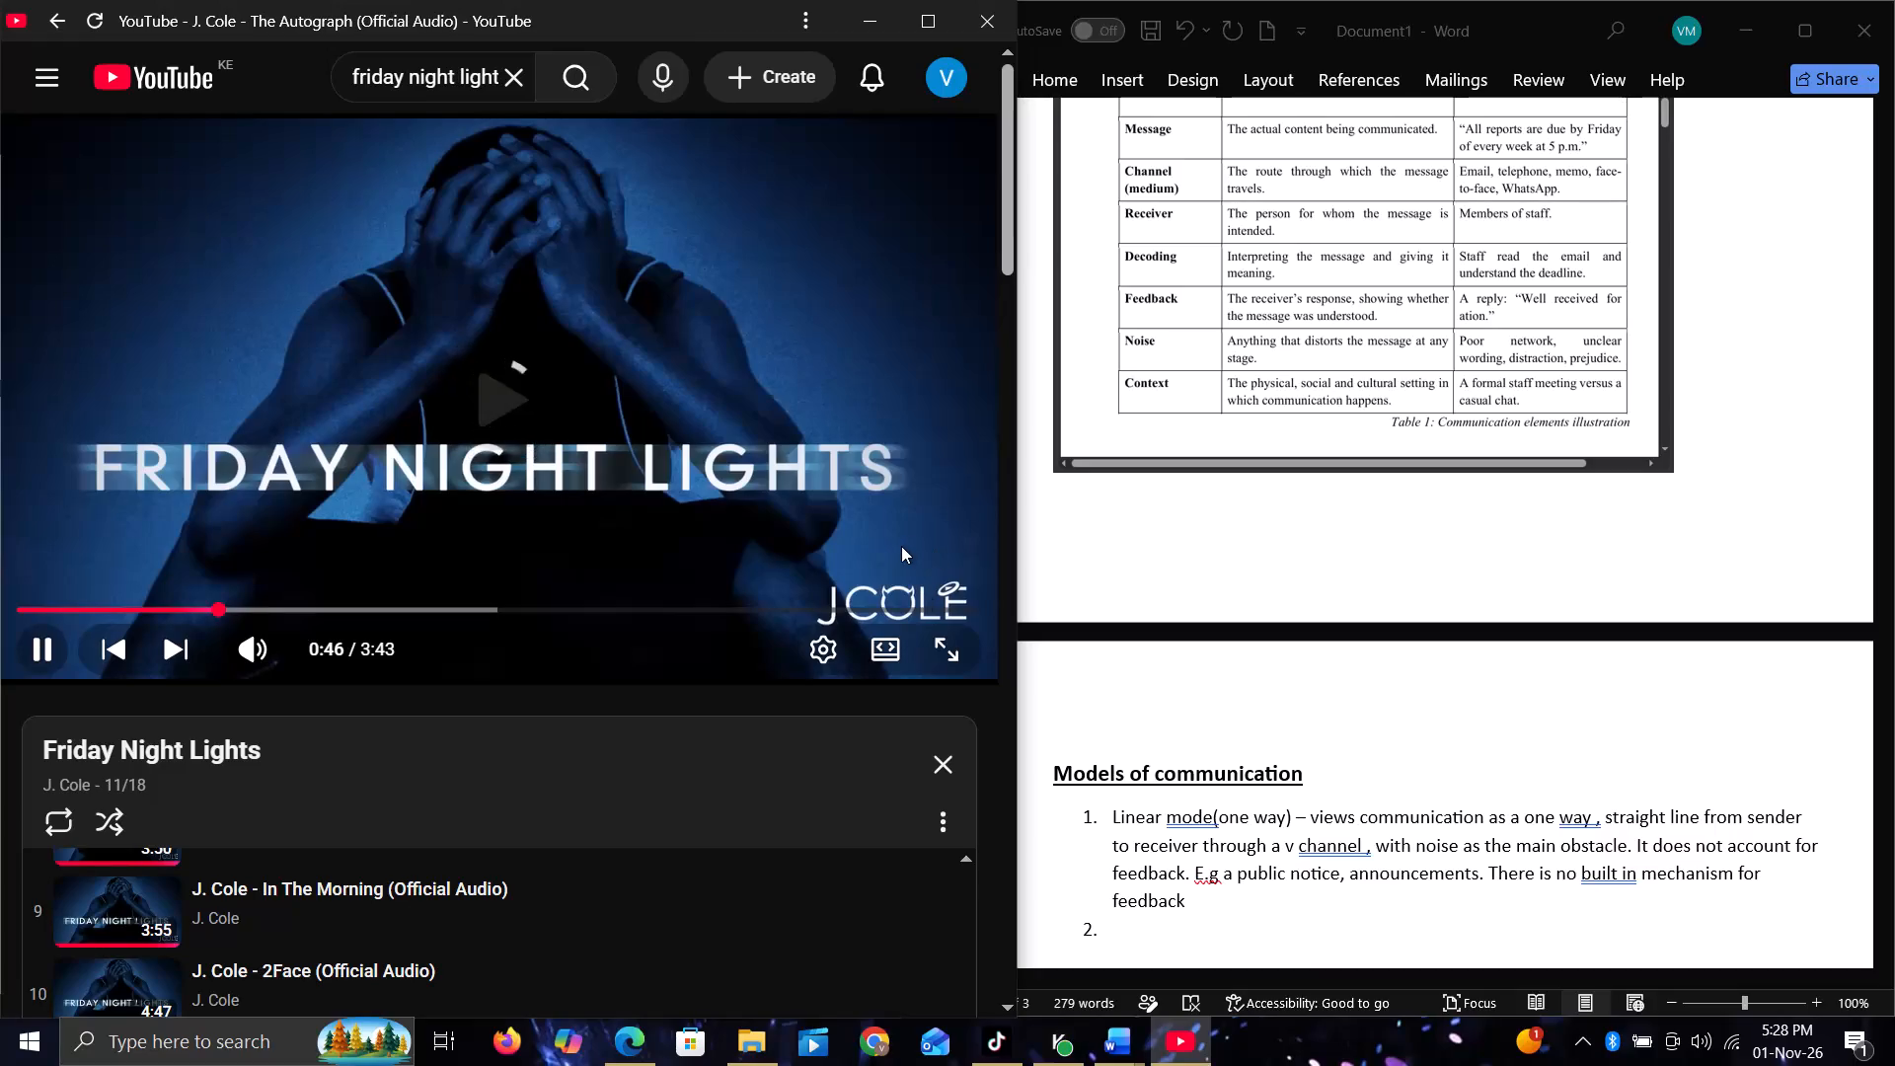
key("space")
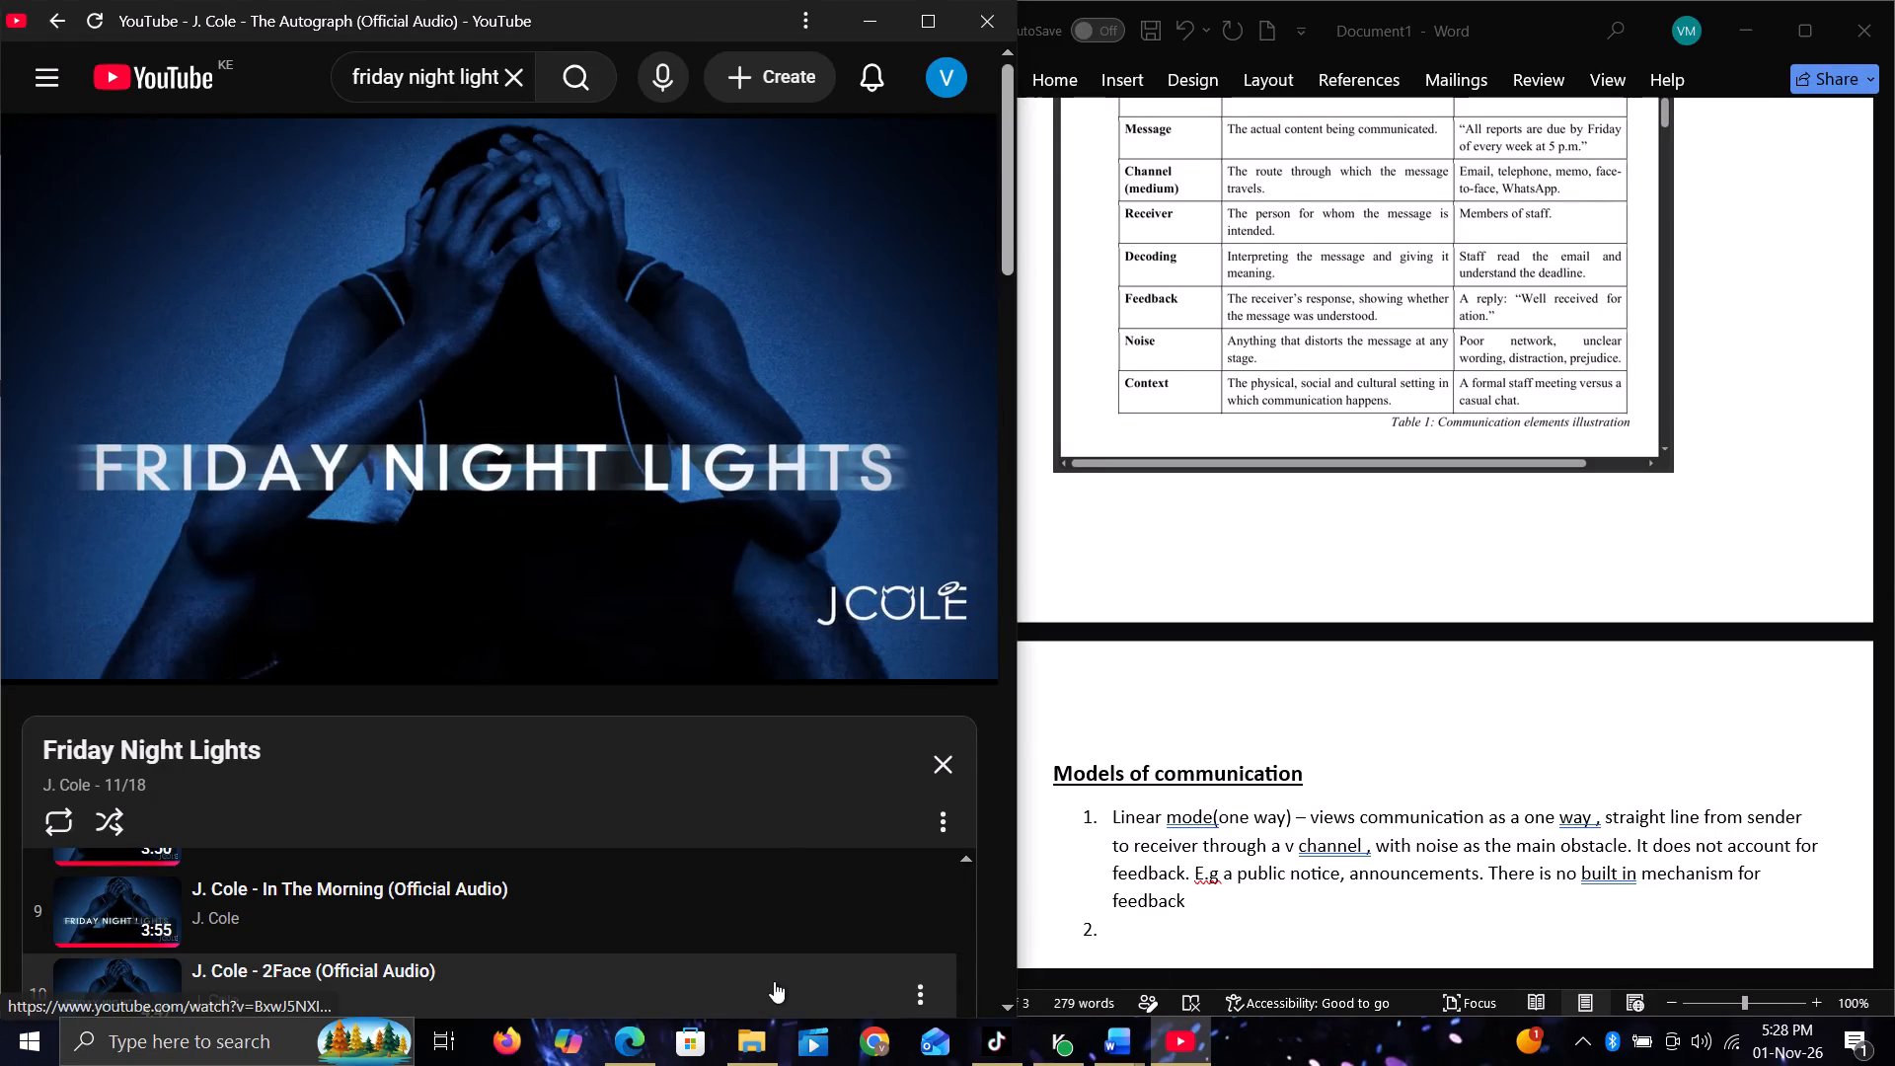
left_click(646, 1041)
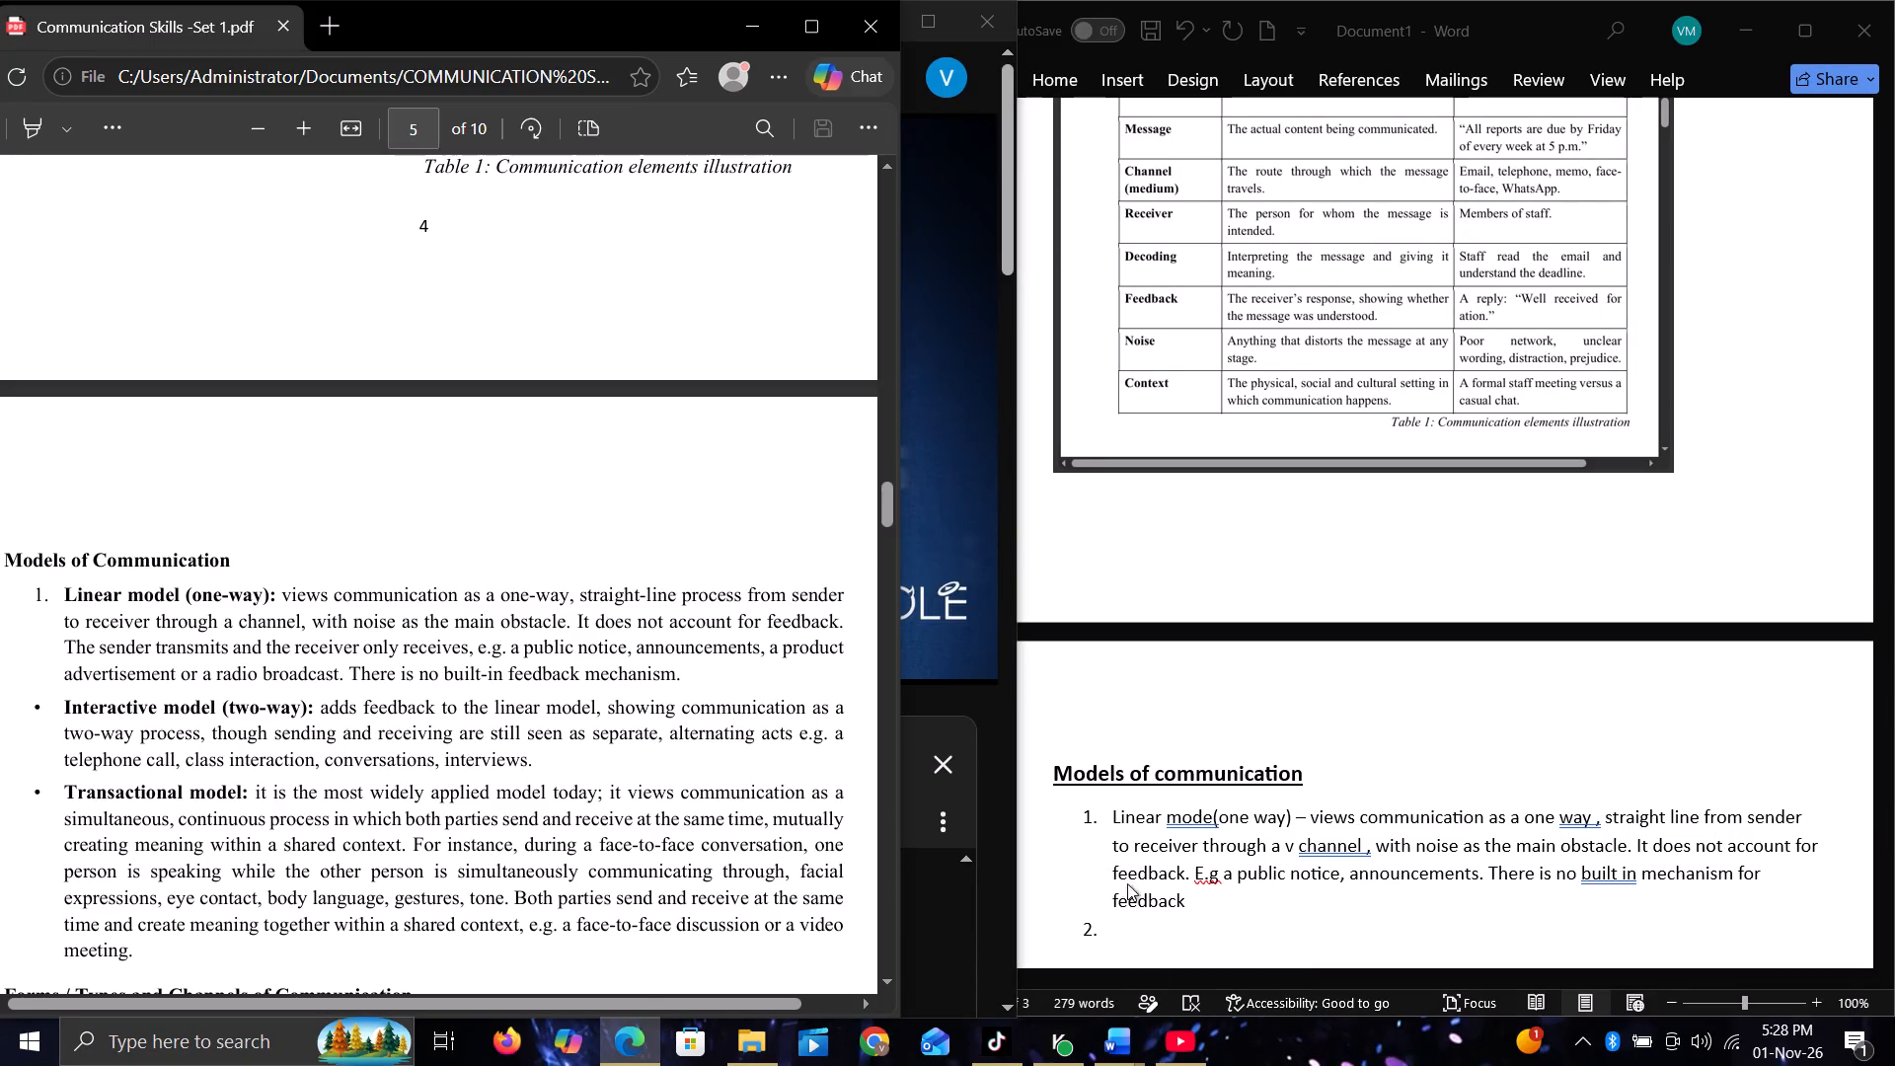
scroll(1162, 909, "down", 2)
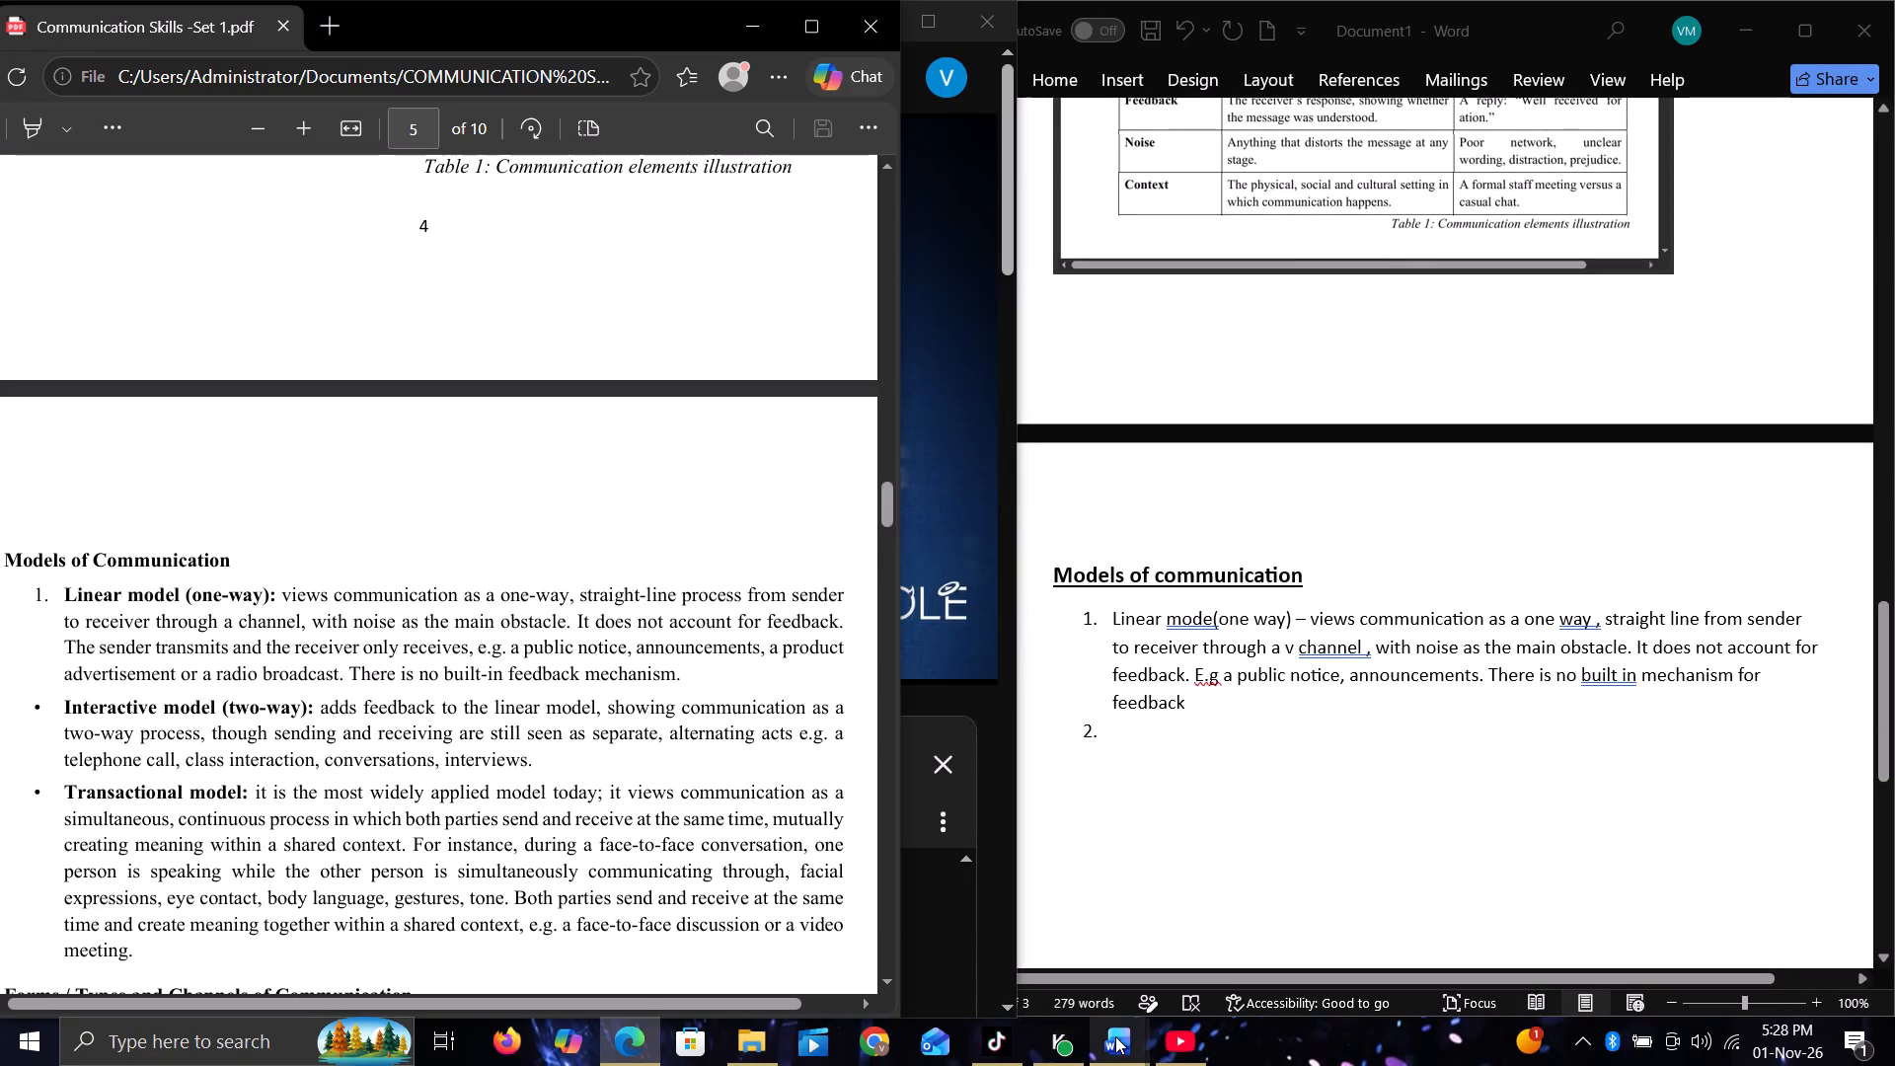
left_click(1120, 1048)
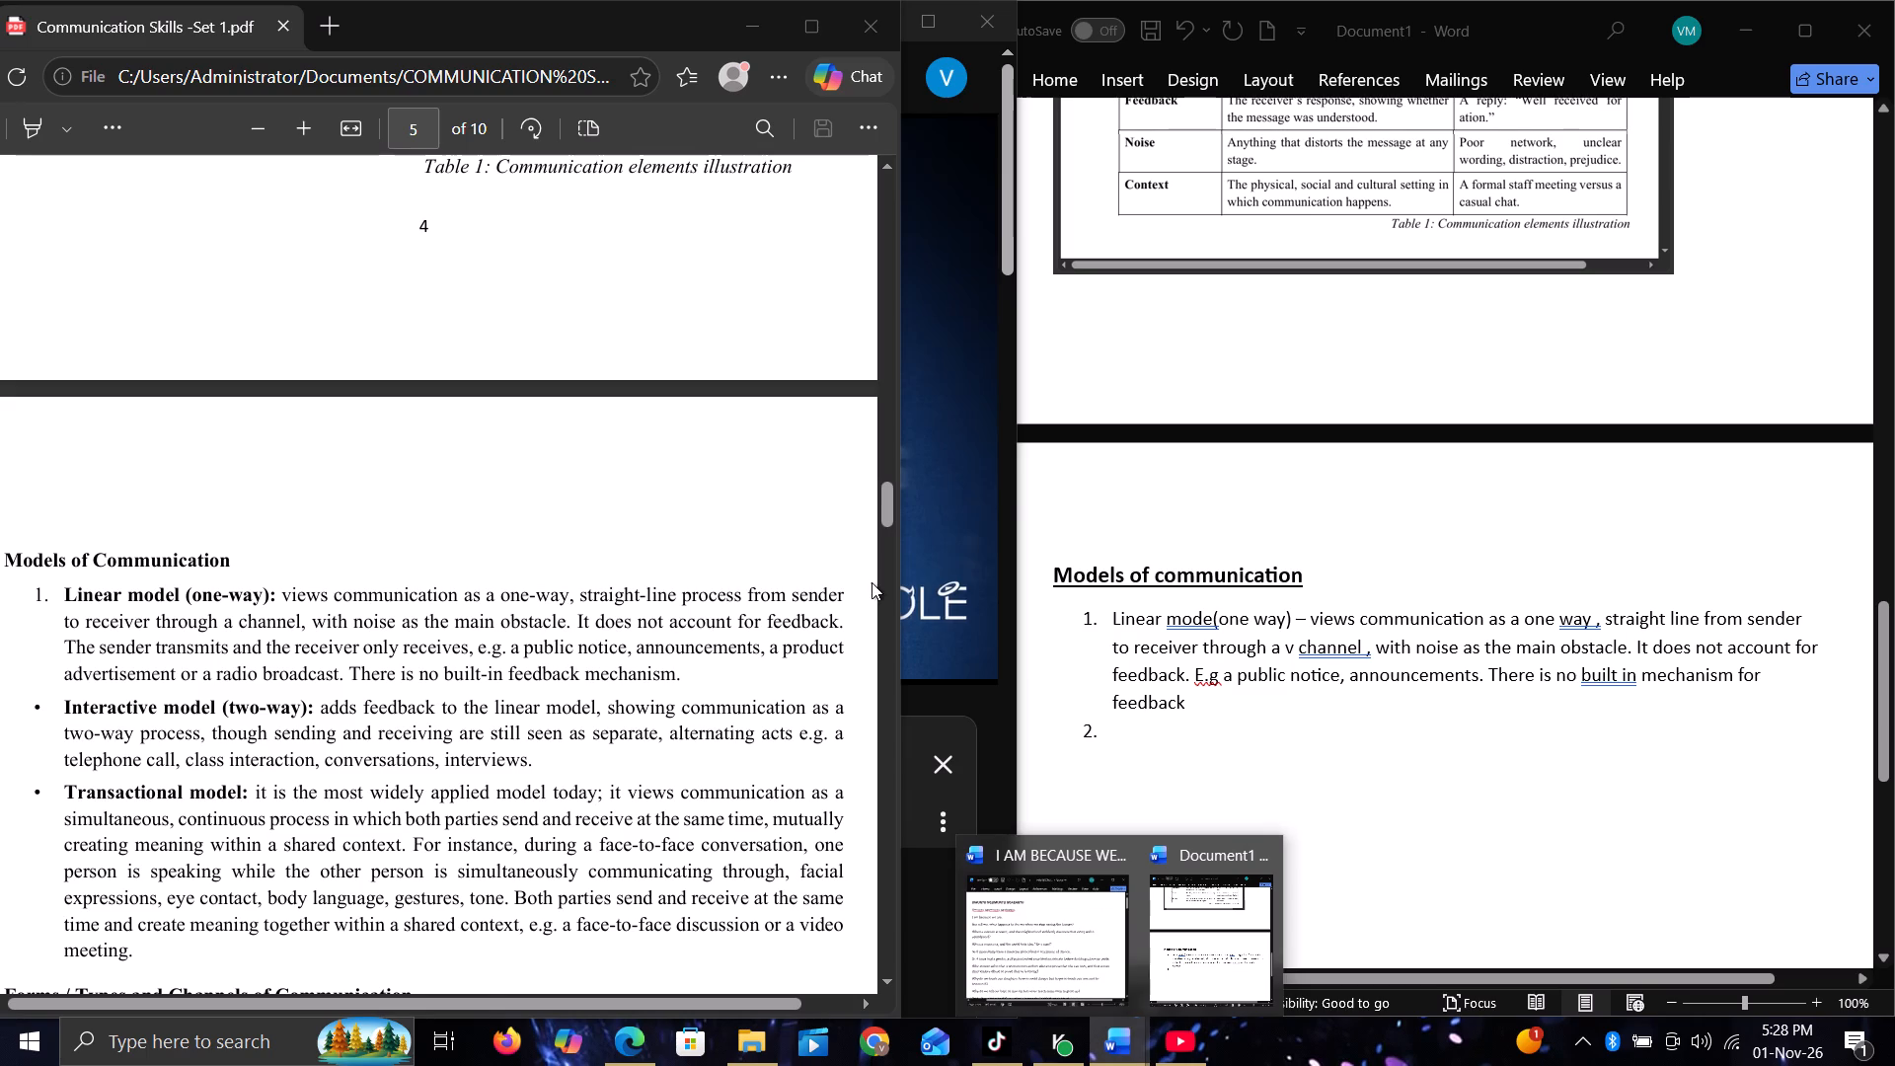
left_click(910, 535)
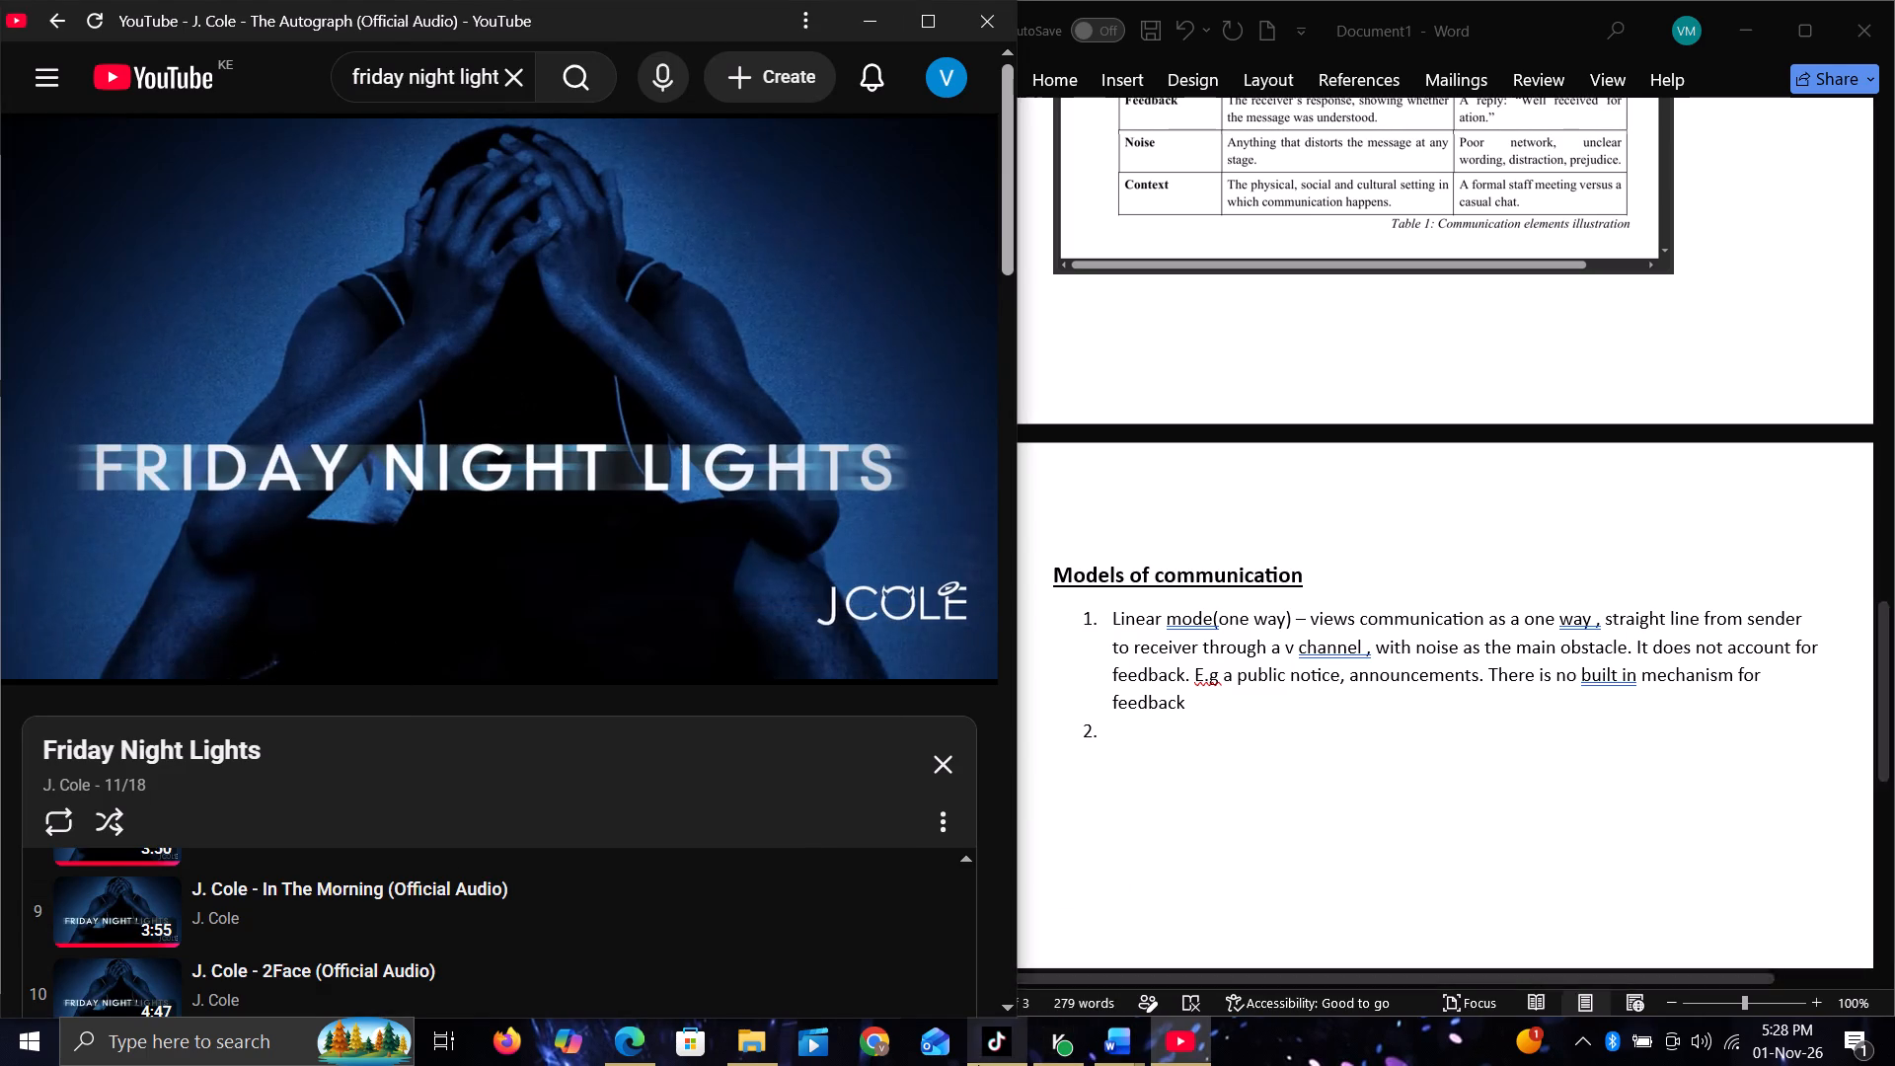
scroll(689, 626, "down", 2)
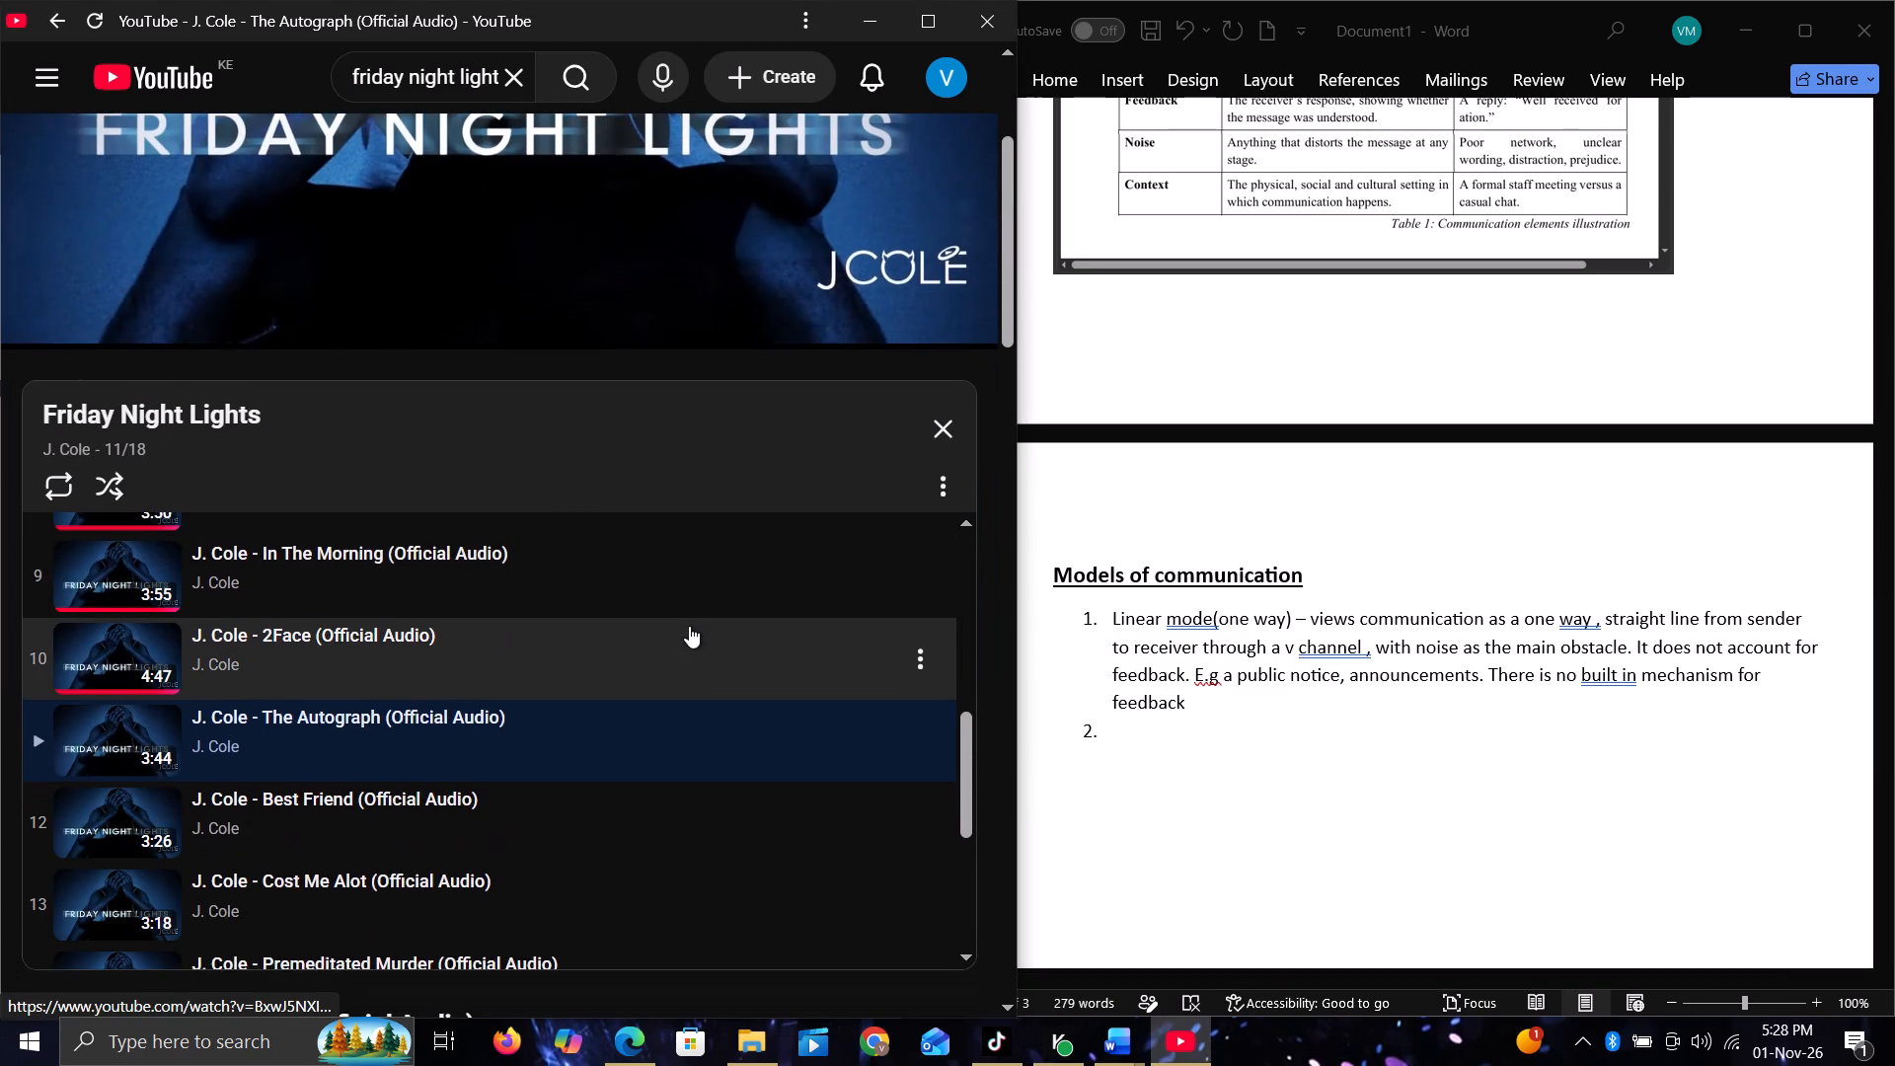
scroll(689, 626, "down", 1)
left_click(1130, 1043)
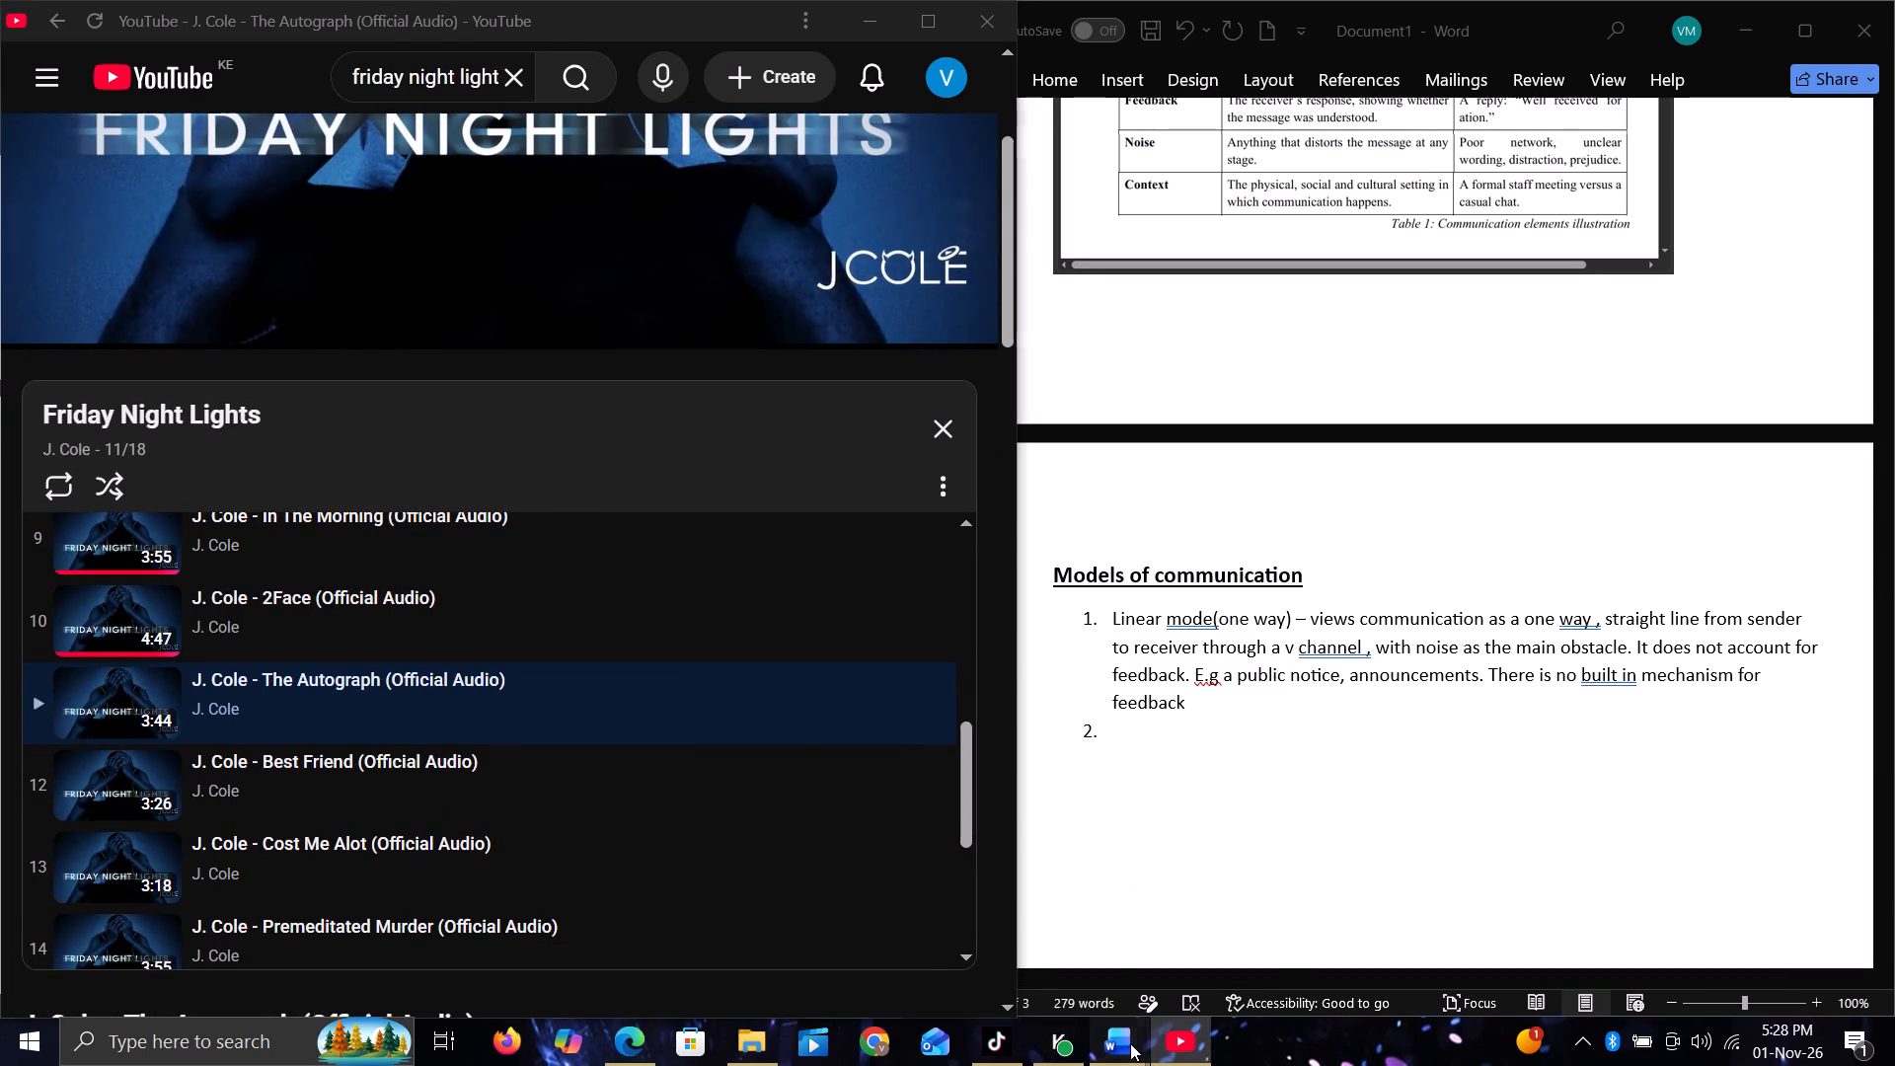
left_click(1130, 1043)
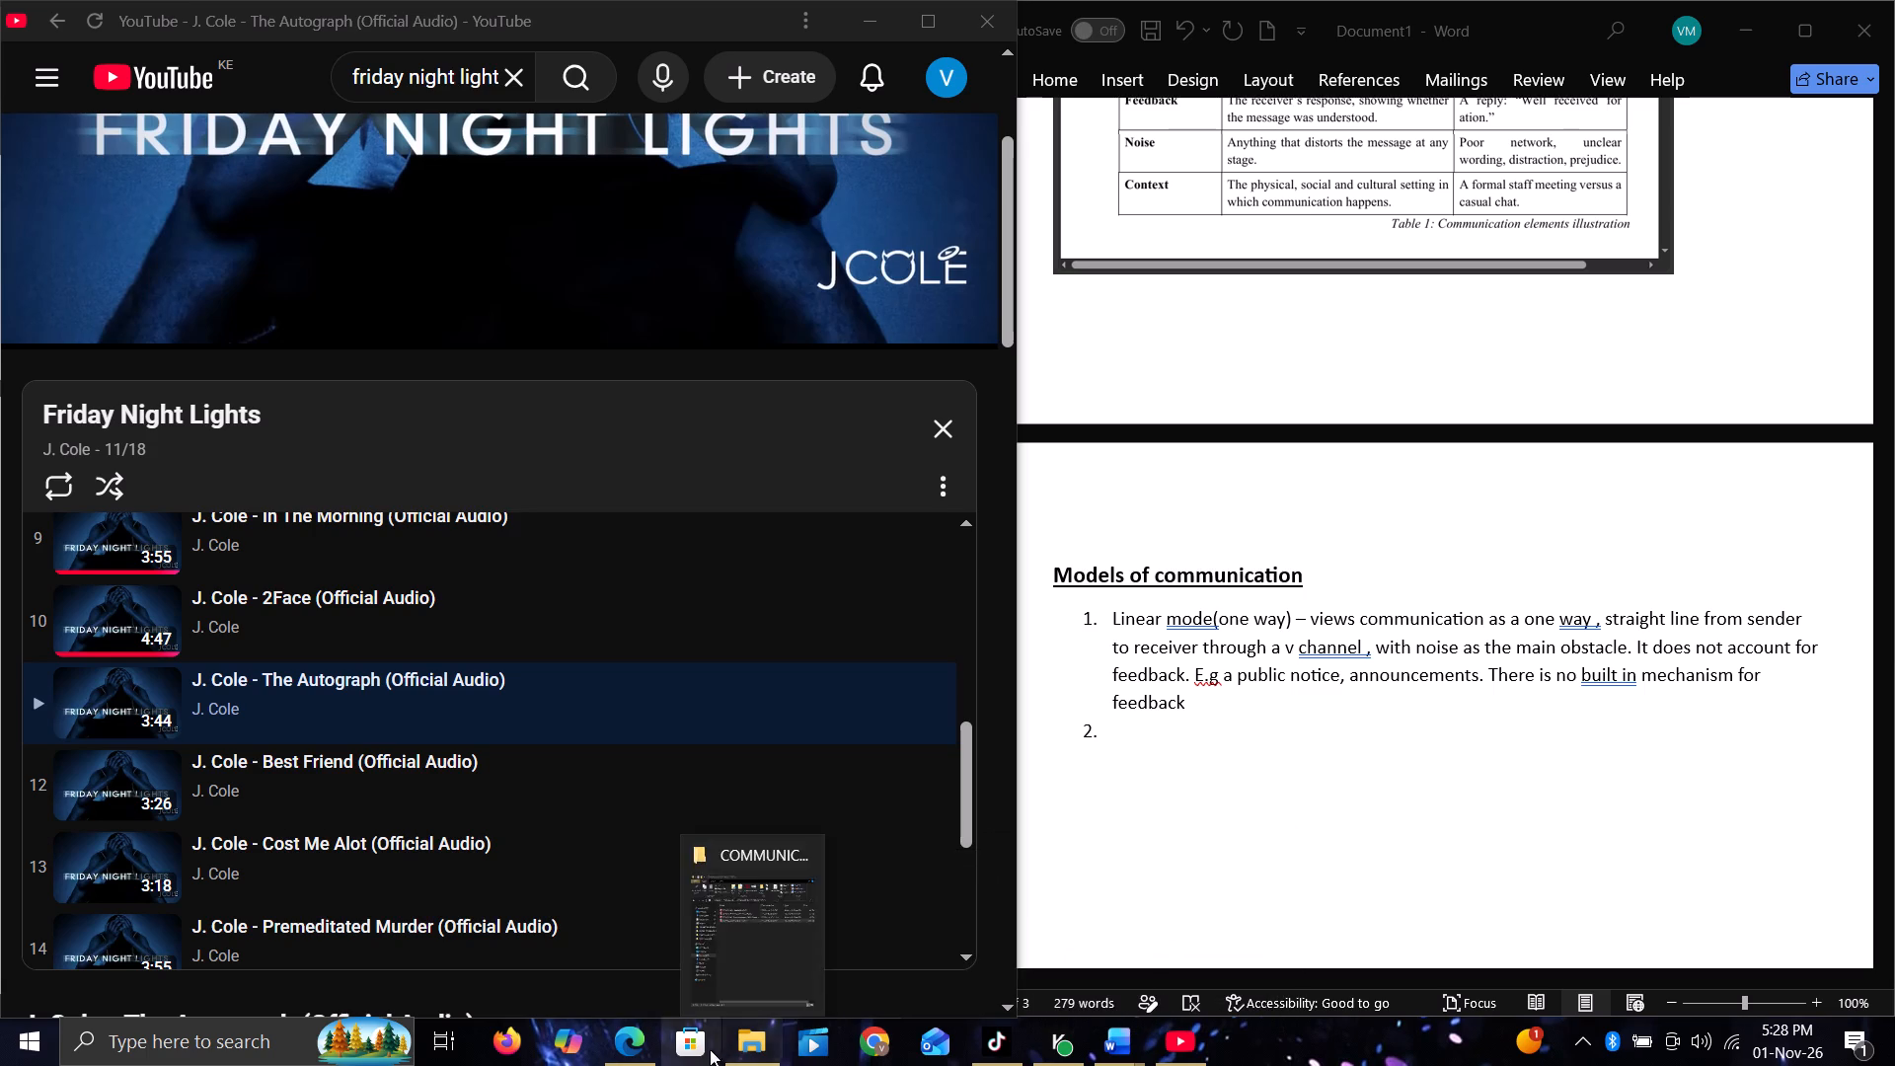
Bring up the Communication Skills PDF beside the Word notes and correct "mode(one way)" to "model (one way)" in list item 1.
left_click(652, 1049)
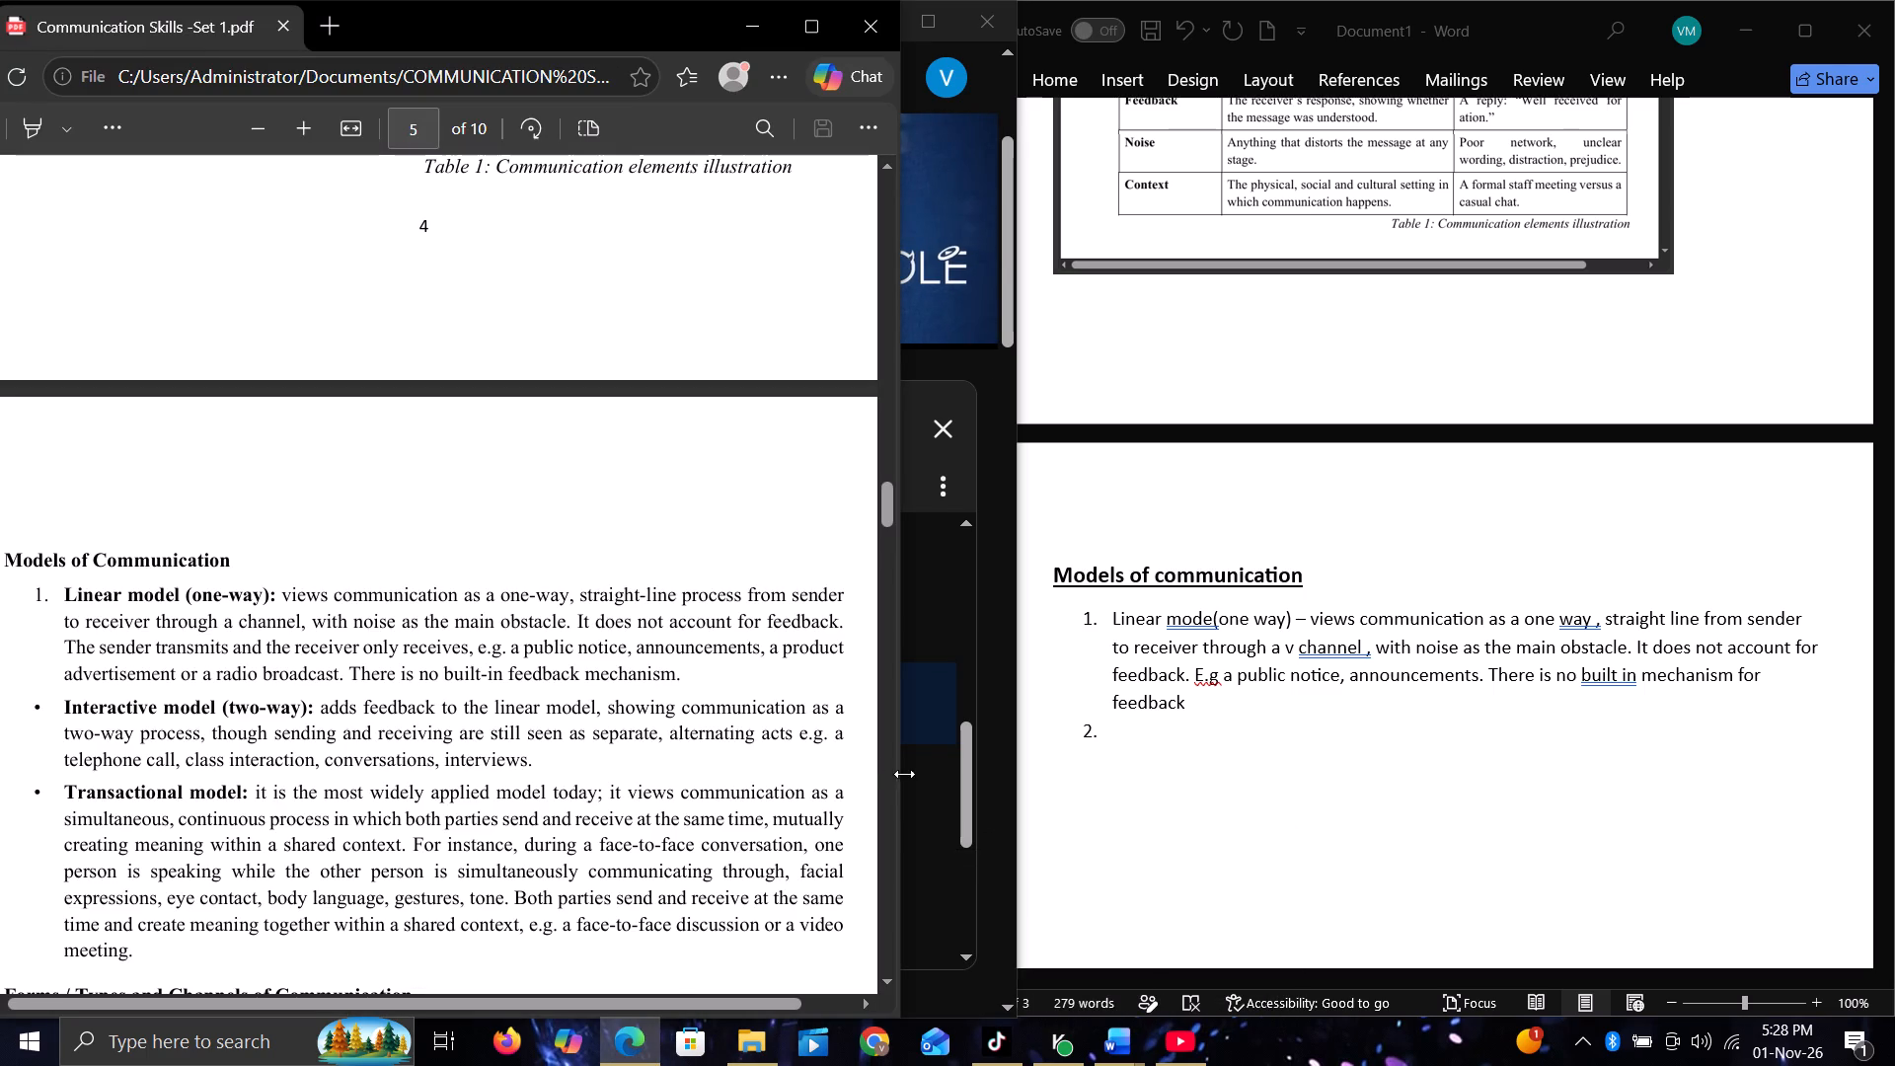
left_click(1105, 727)
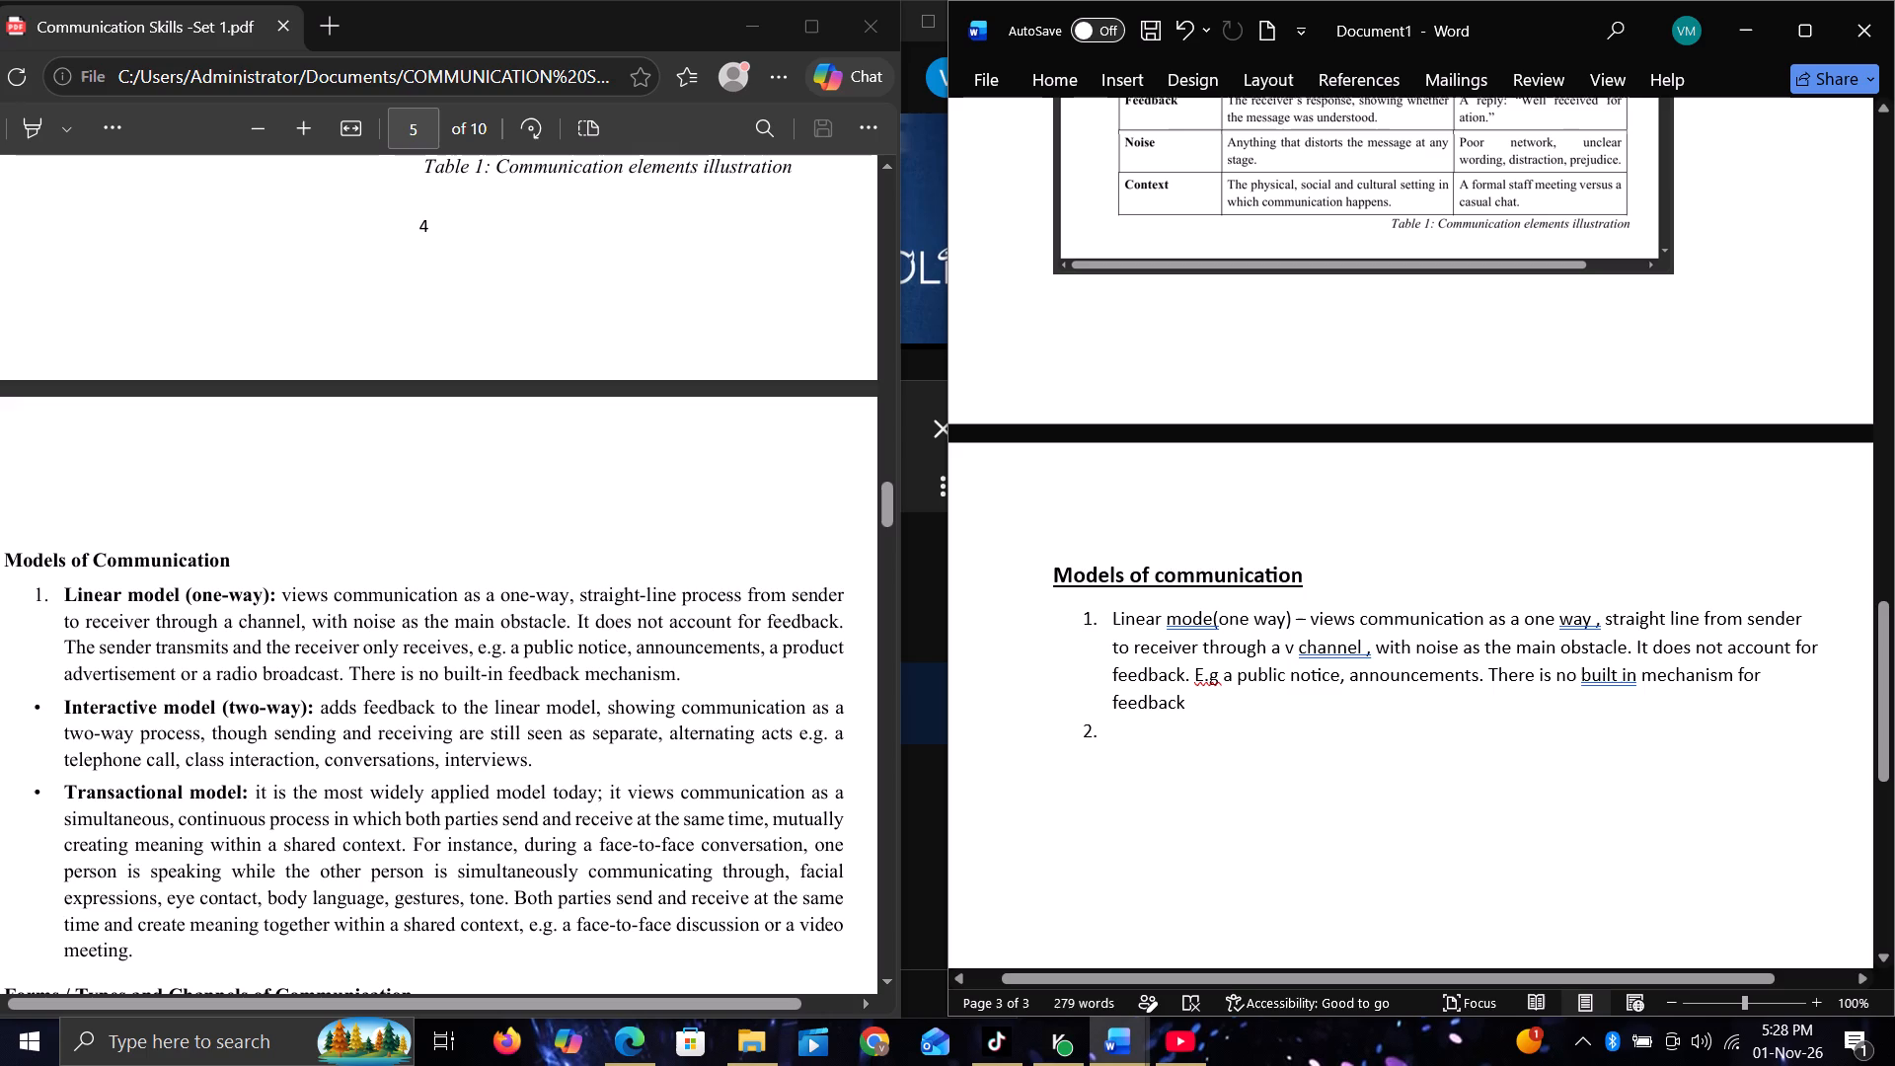
left_click(1208, 621)
type("l")
key("space")
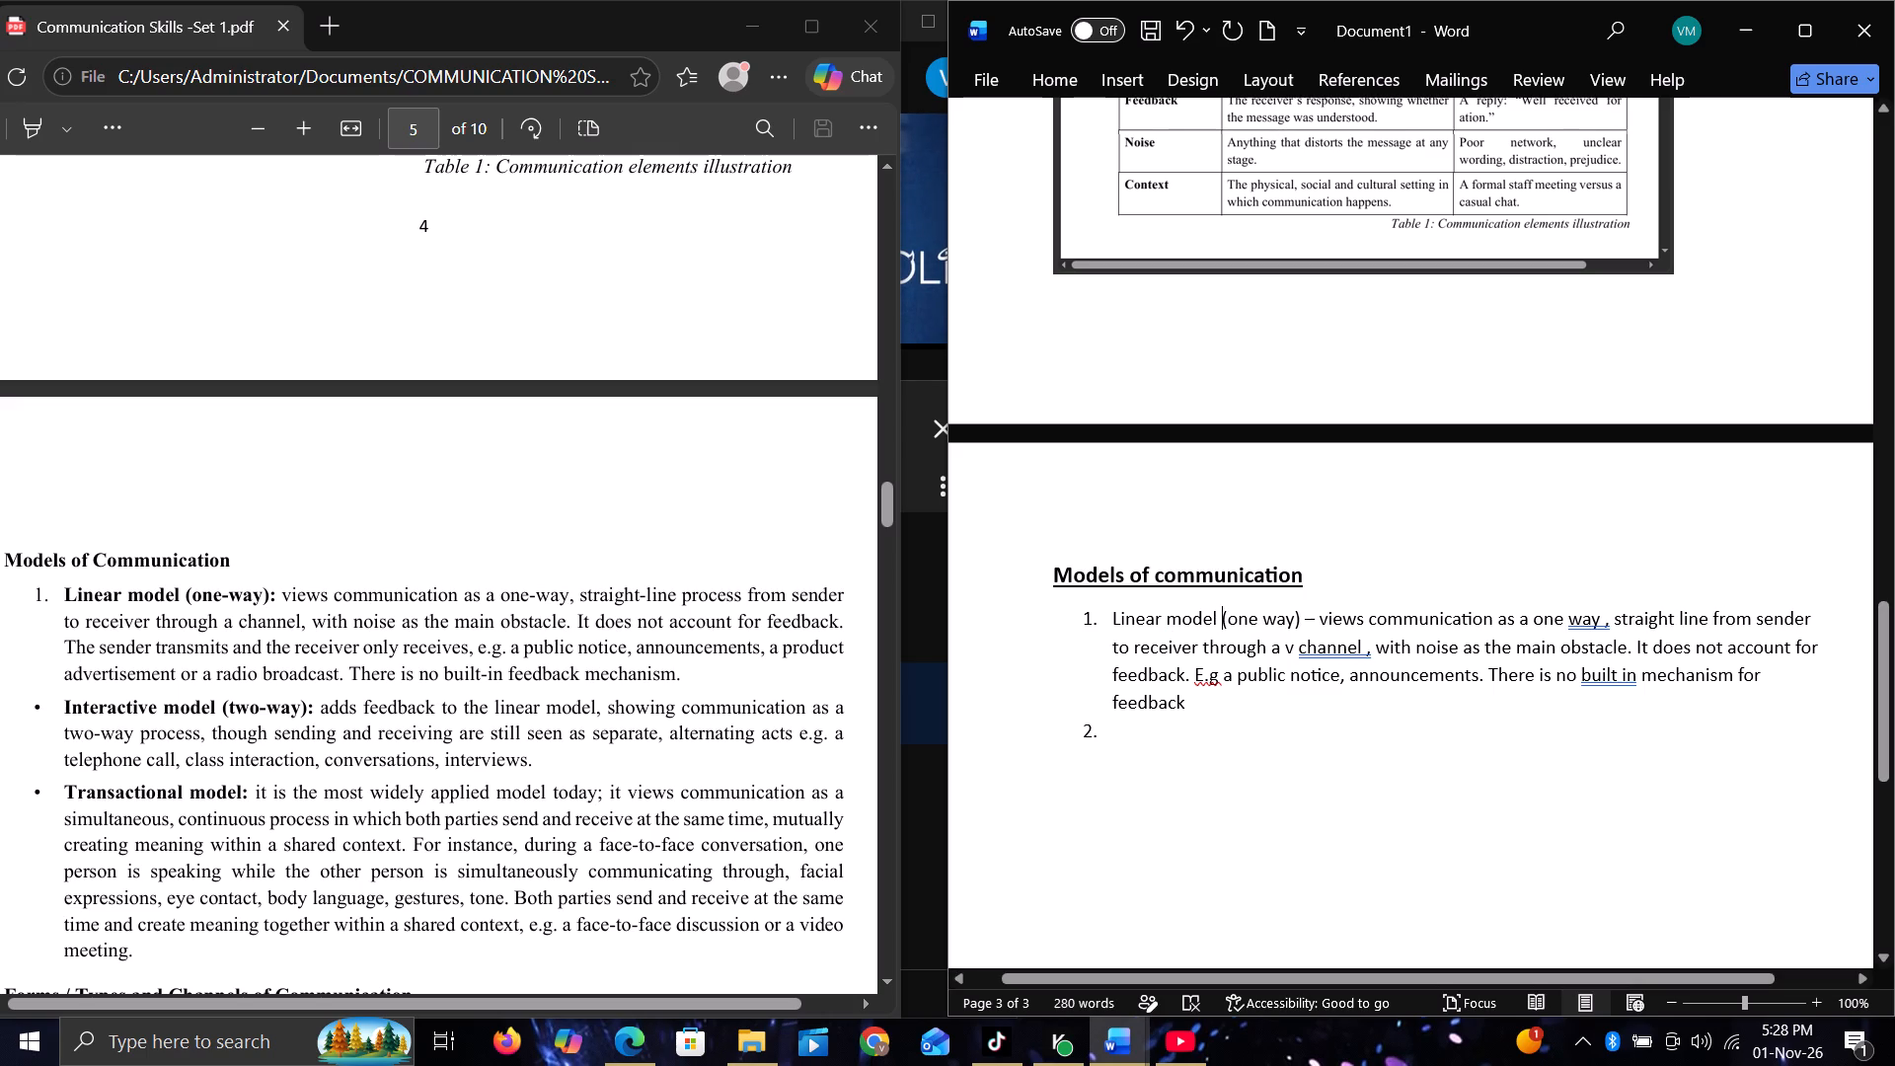
Start list item 2 with the label "Interactive model(two way)" followed by a spaced dash.
left_click(1125, 738)
type("interactive")
key("space")
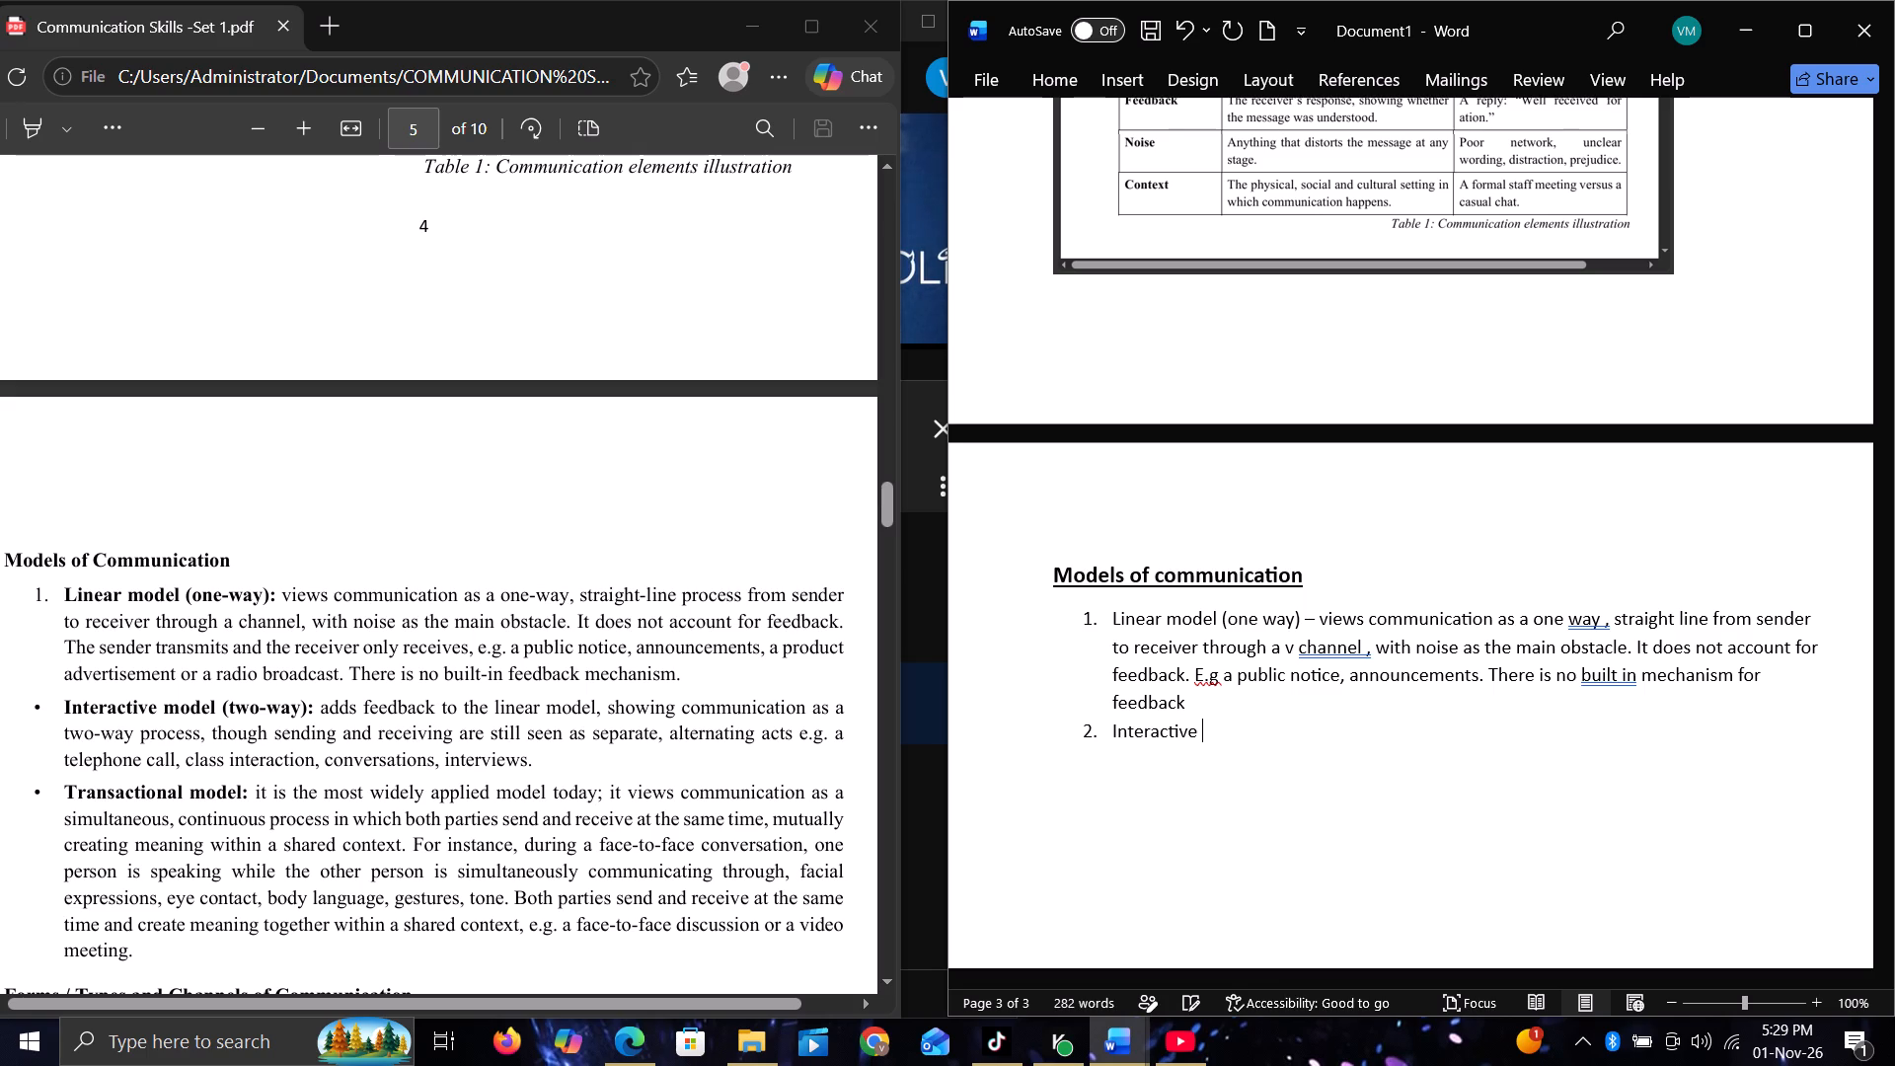
type("model")
type("()")
key("Left")
type("two way")
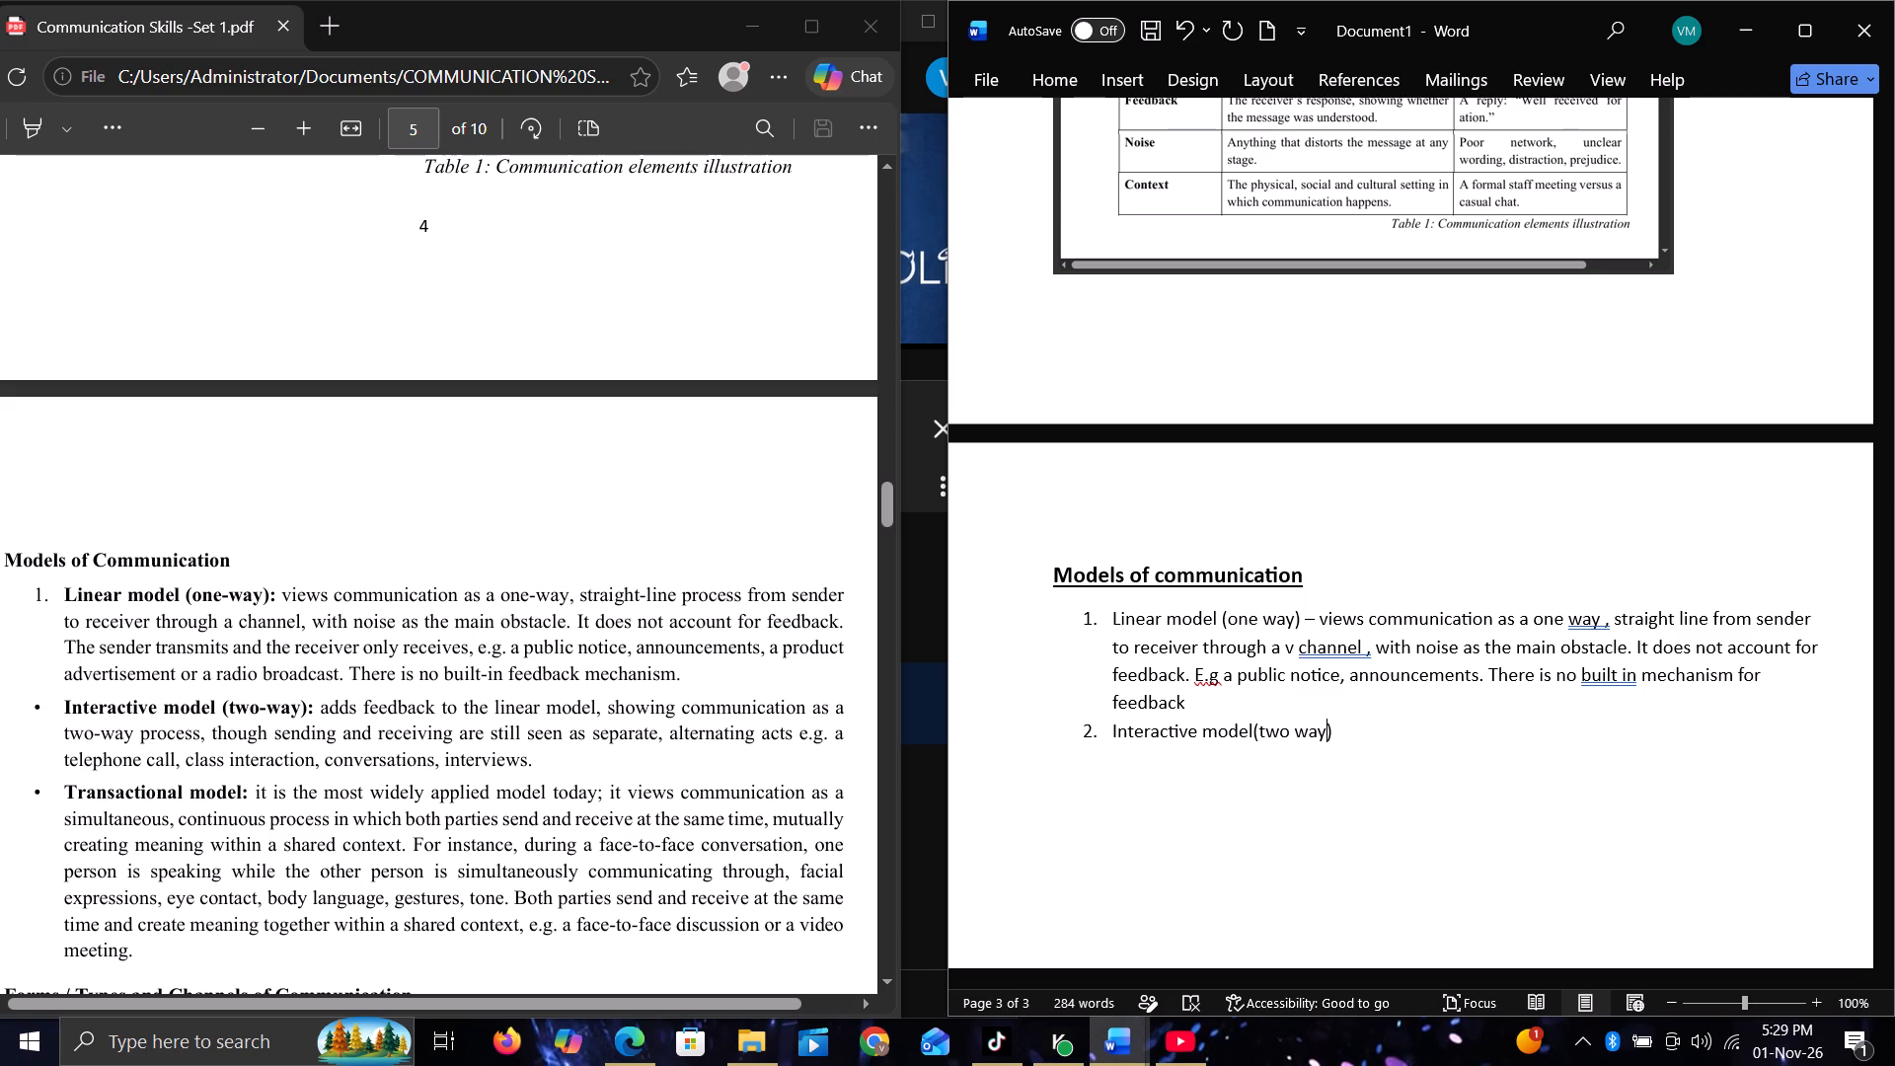
key("Right")
key("minus")
key("BackSpace")
key("space")
type("-")
key("space")
Describe the interactive model with "it adds a feedback to the linear model", leaving no trailing space.
key("i")
type("t adds a")
key("space")
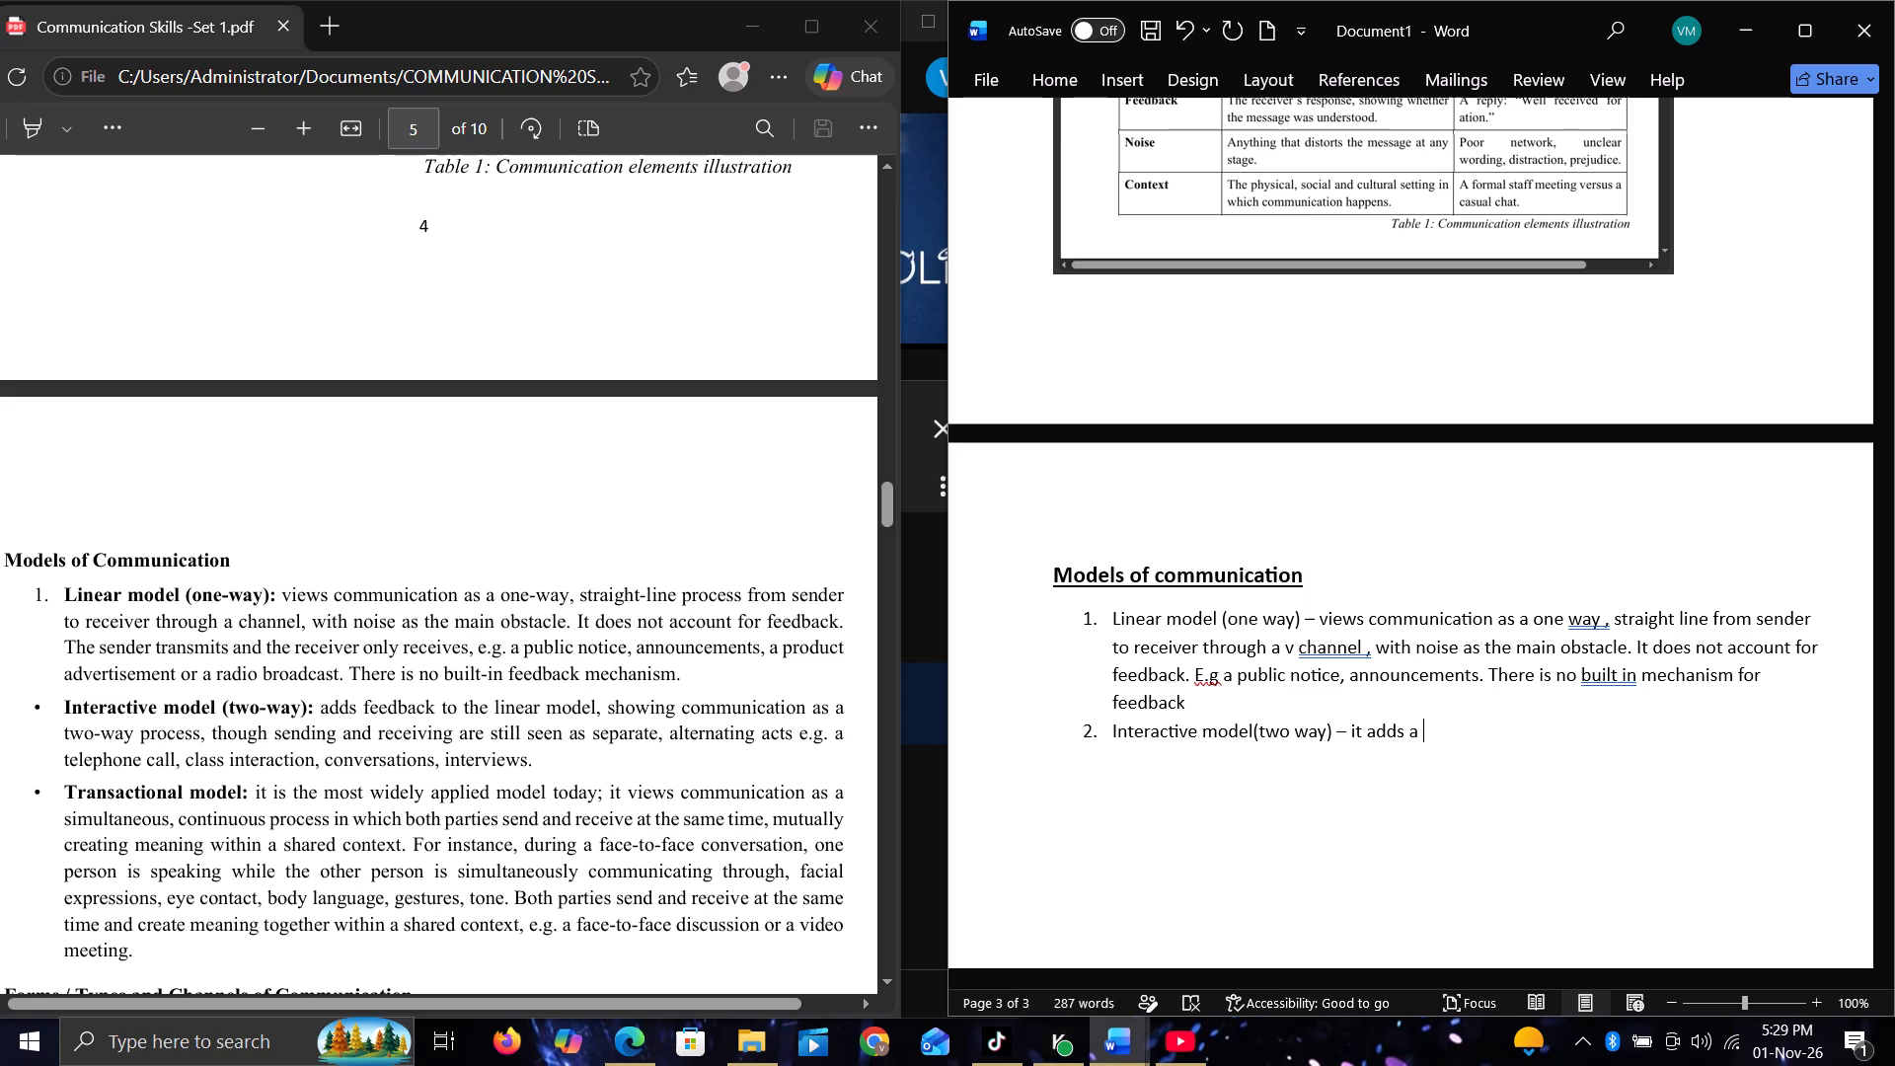
type("feedback model")
key("space")
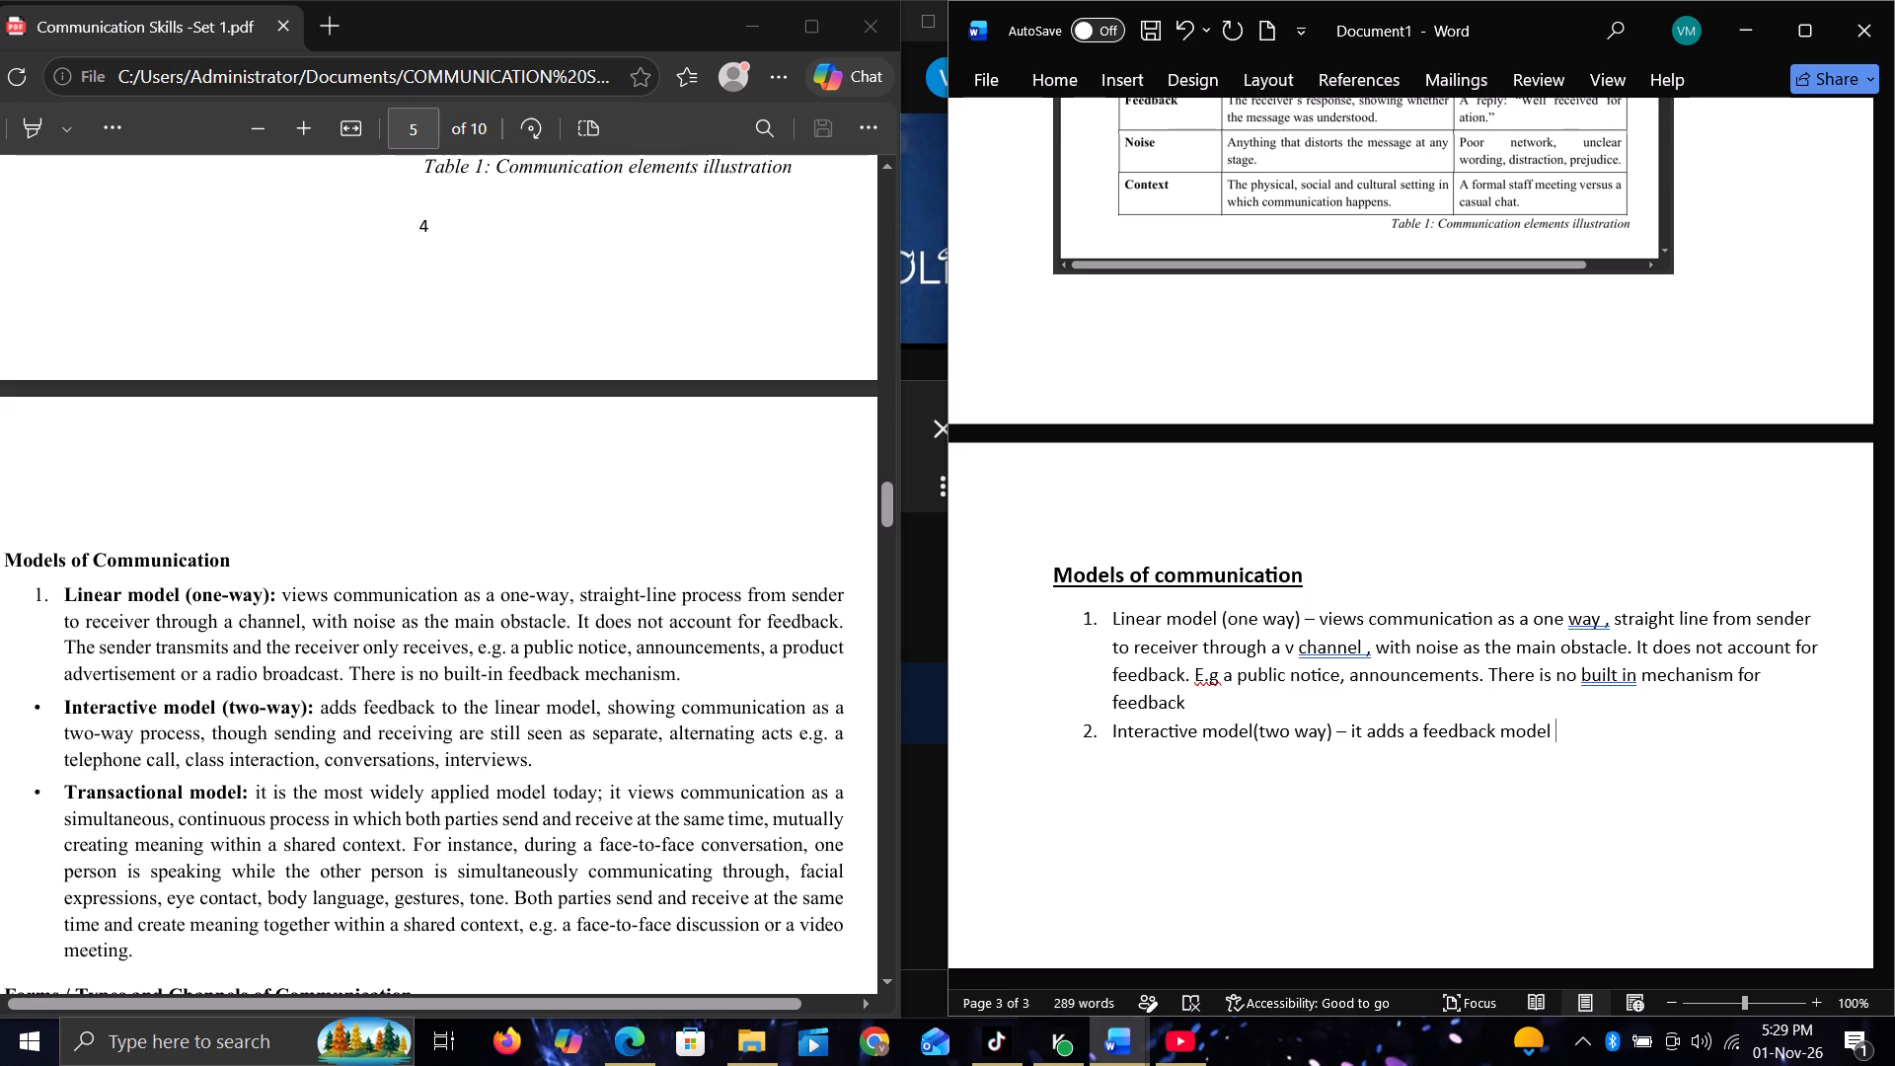
key("Left")
key("Left")
key("Left")
key("Left")
key("Left")
key("Left")
key("Left")
key("space")
type("to the linear")
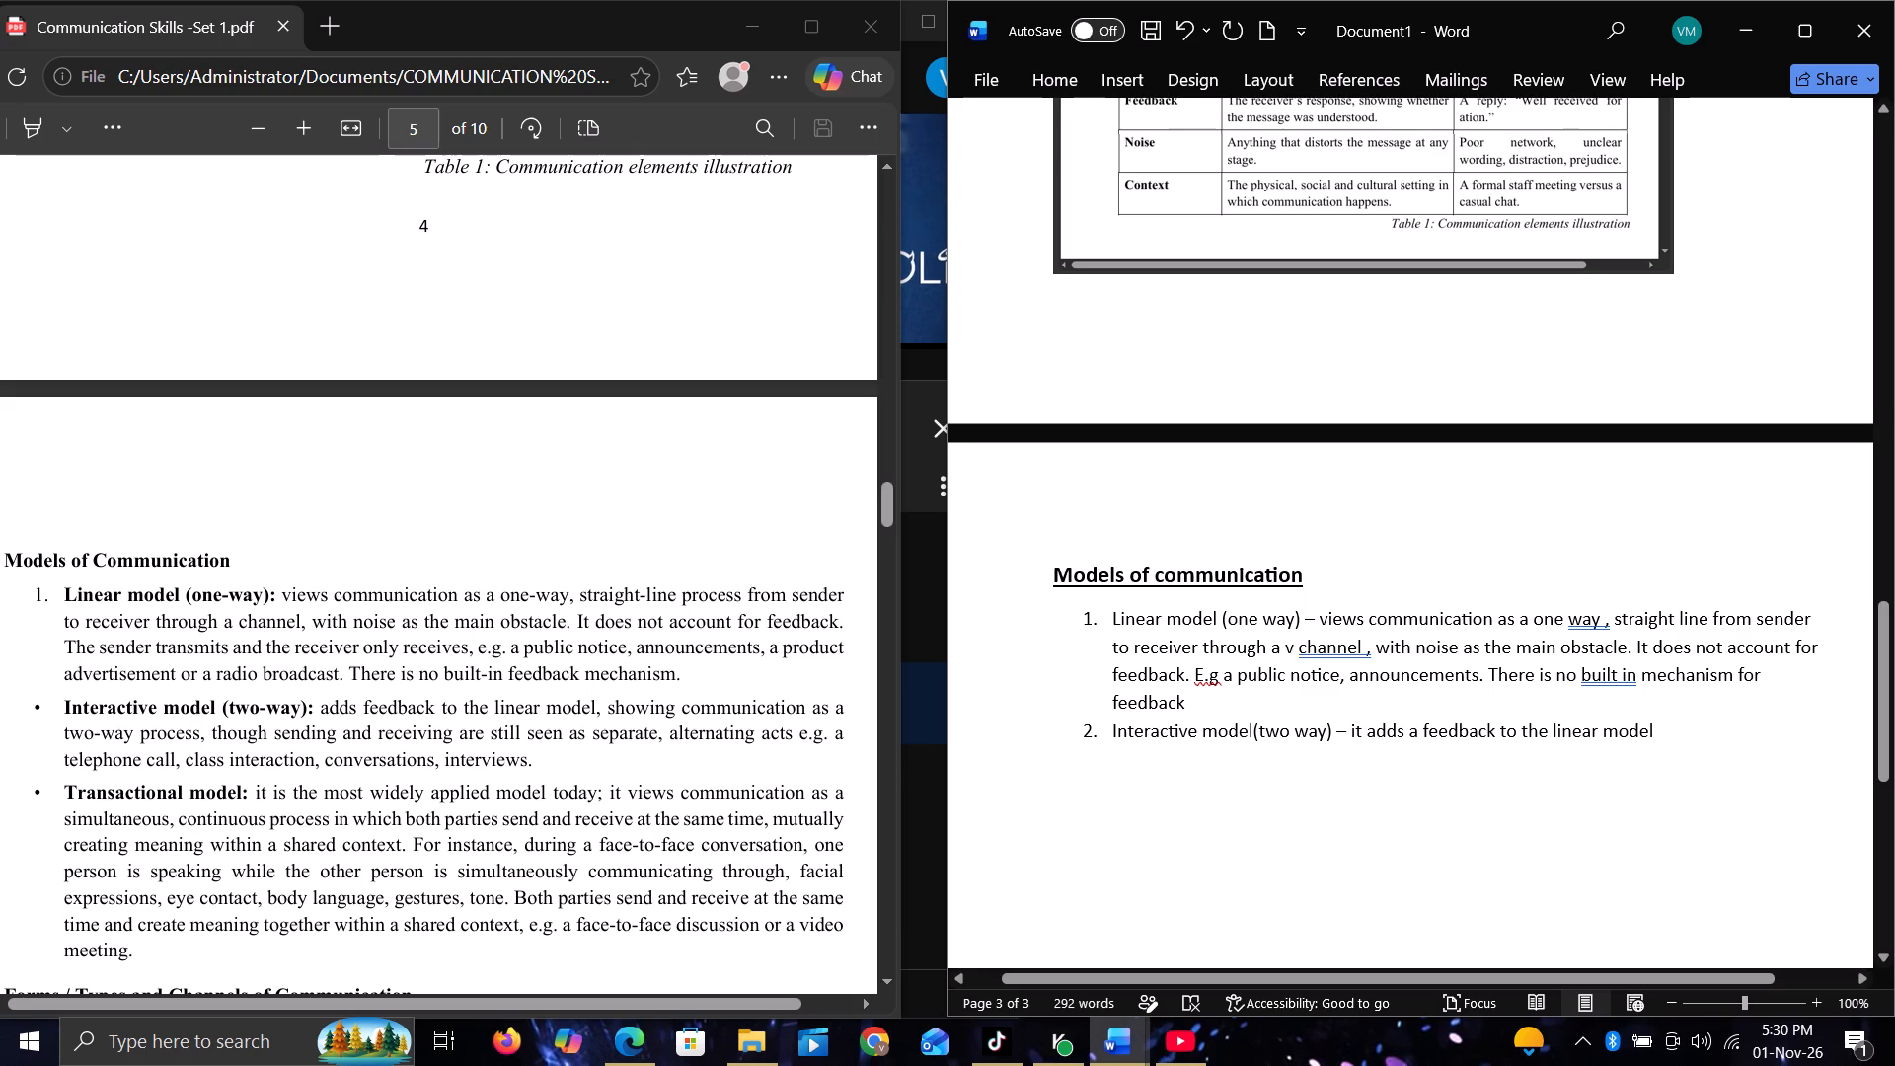
left_click(1680, 742)
key("BackSpace")
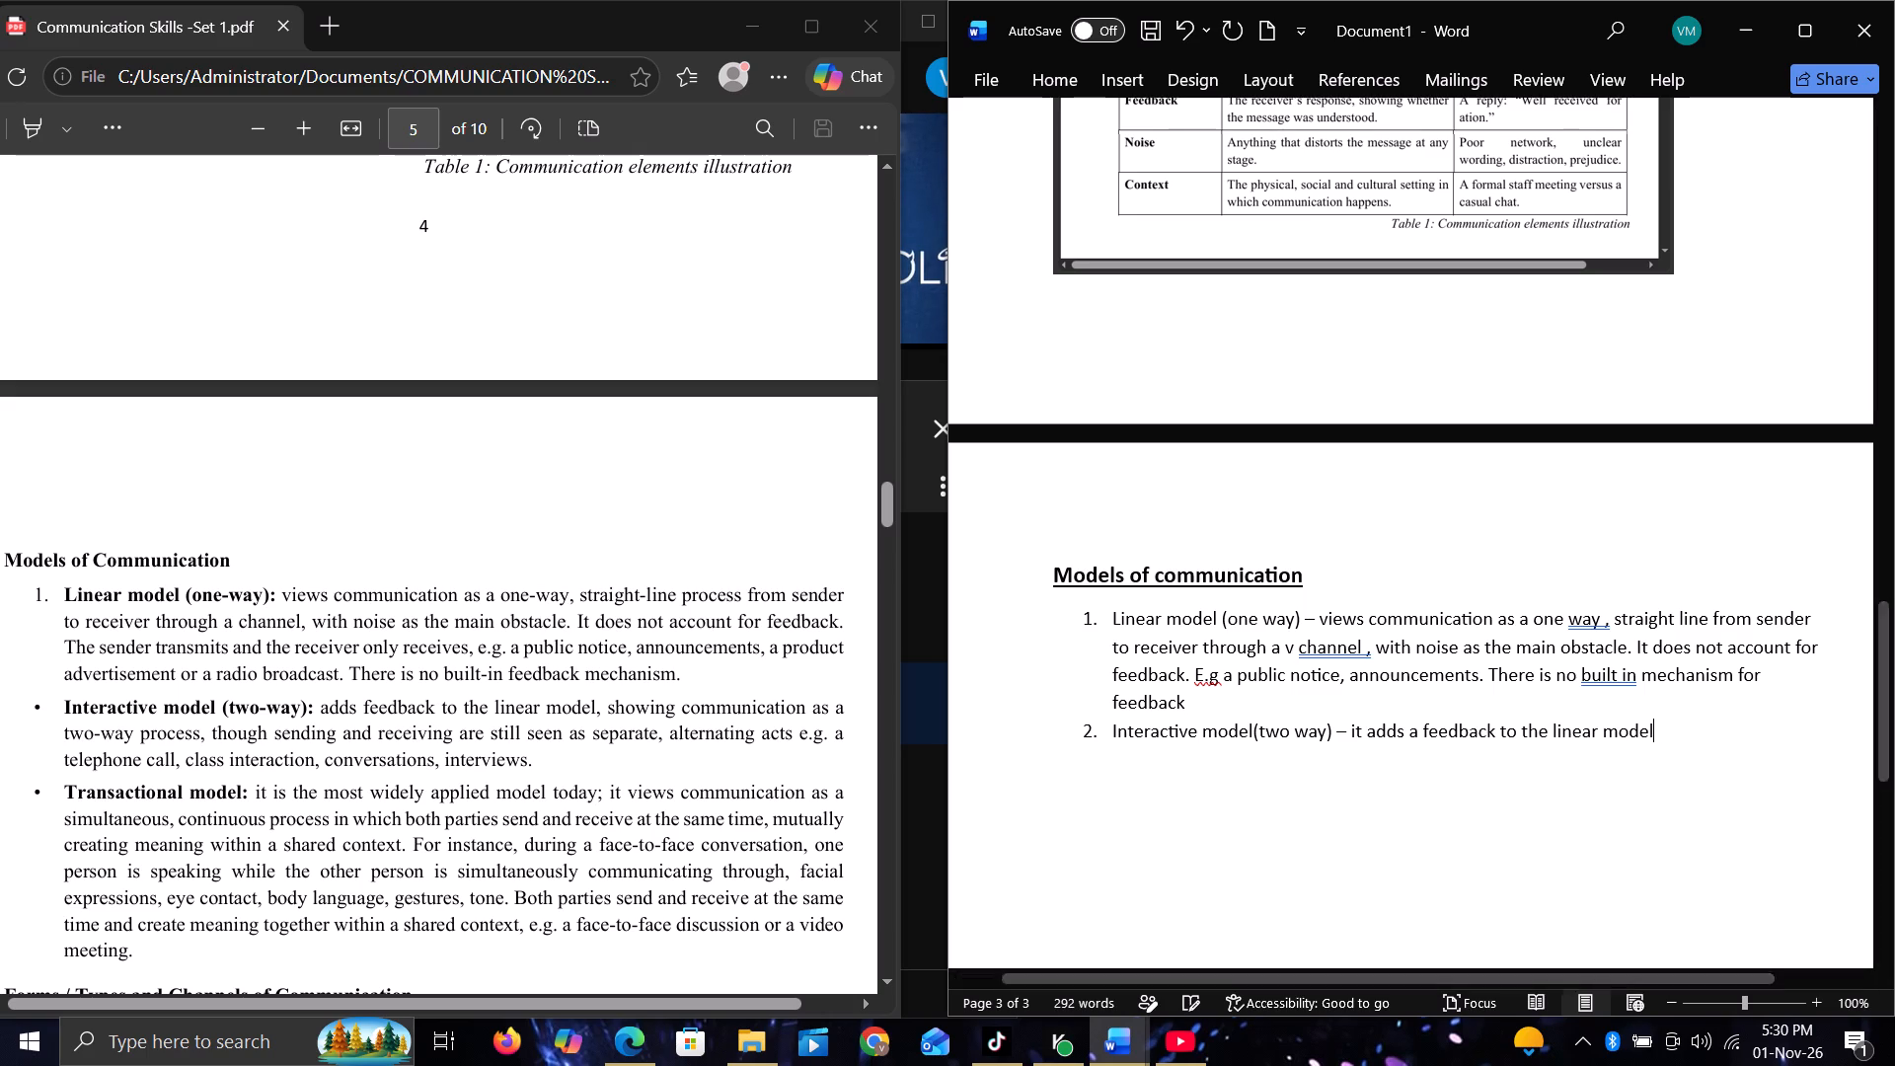
Continue the interactive model sentence with ", showing communication as a two way process," and a trailing space.
type(",")
key("space")
type("sh")
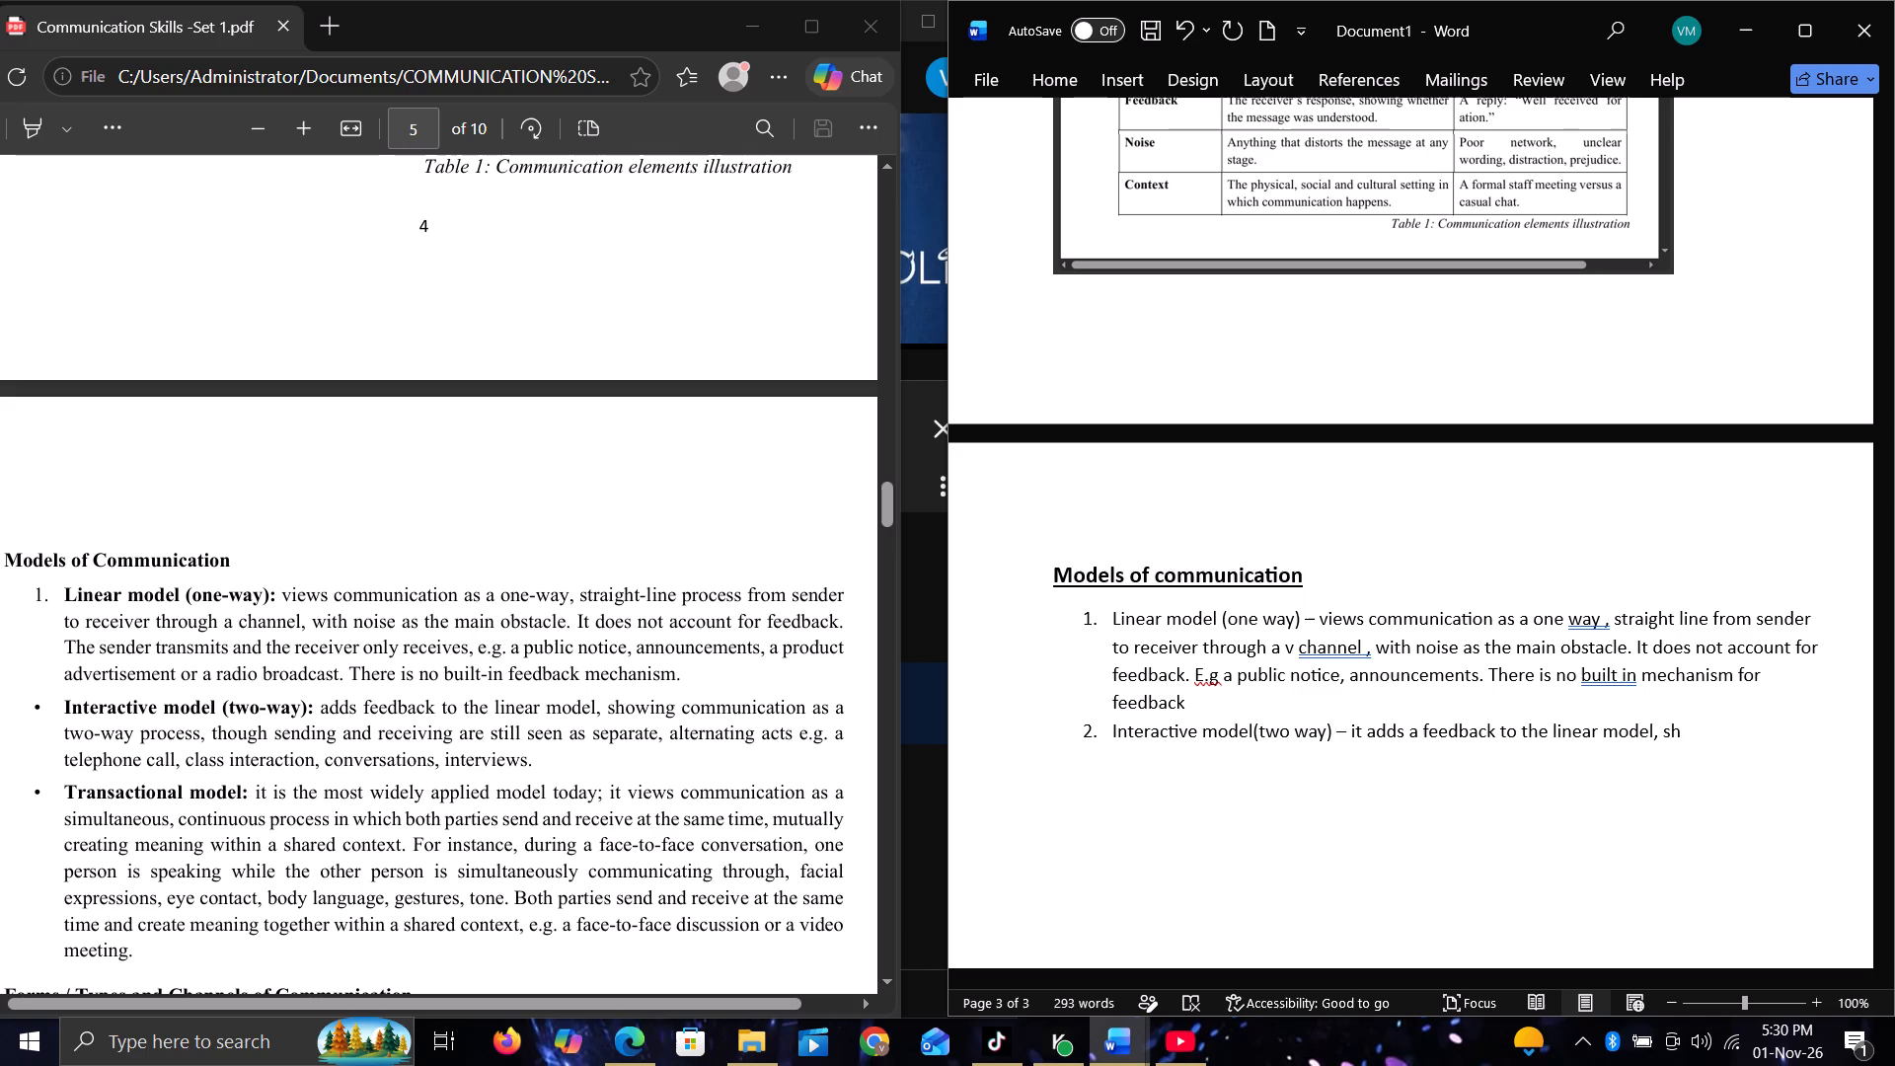
type("ow")
type("ing communi")
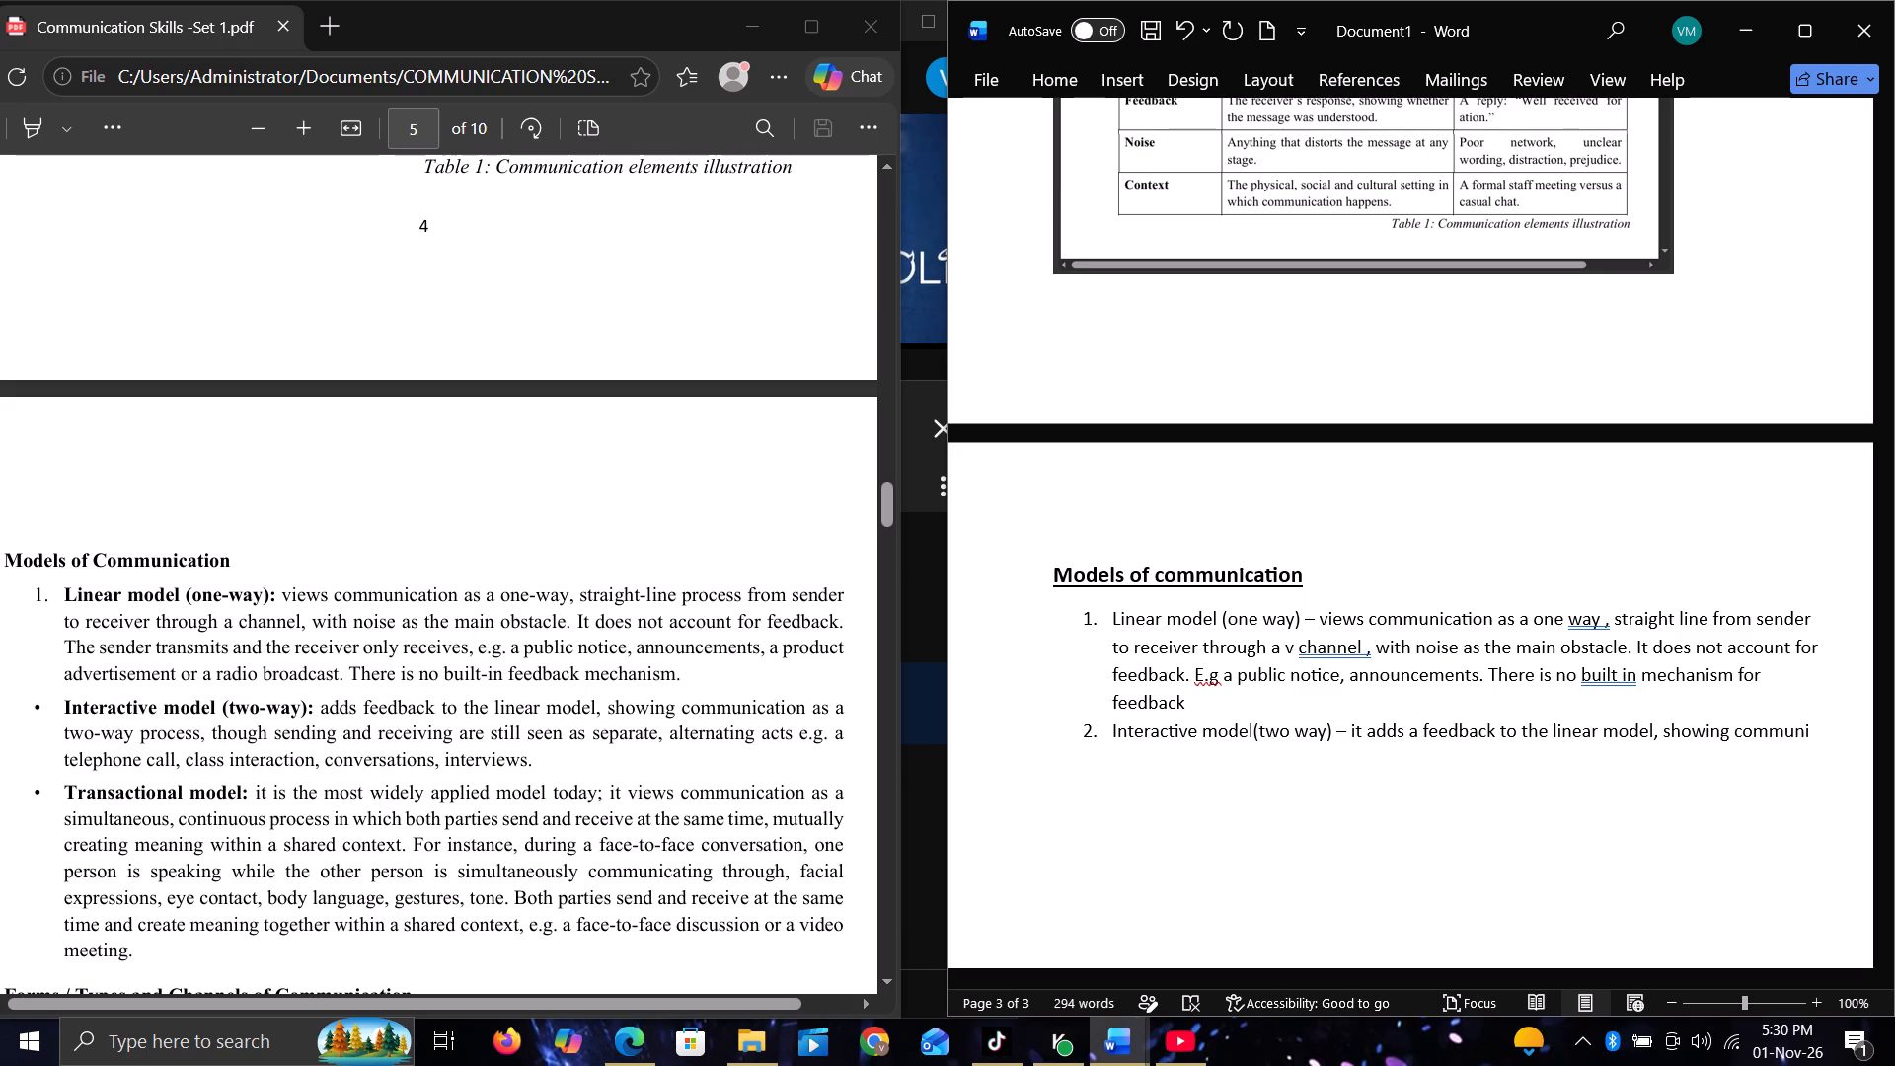
type("cation")
key("space")
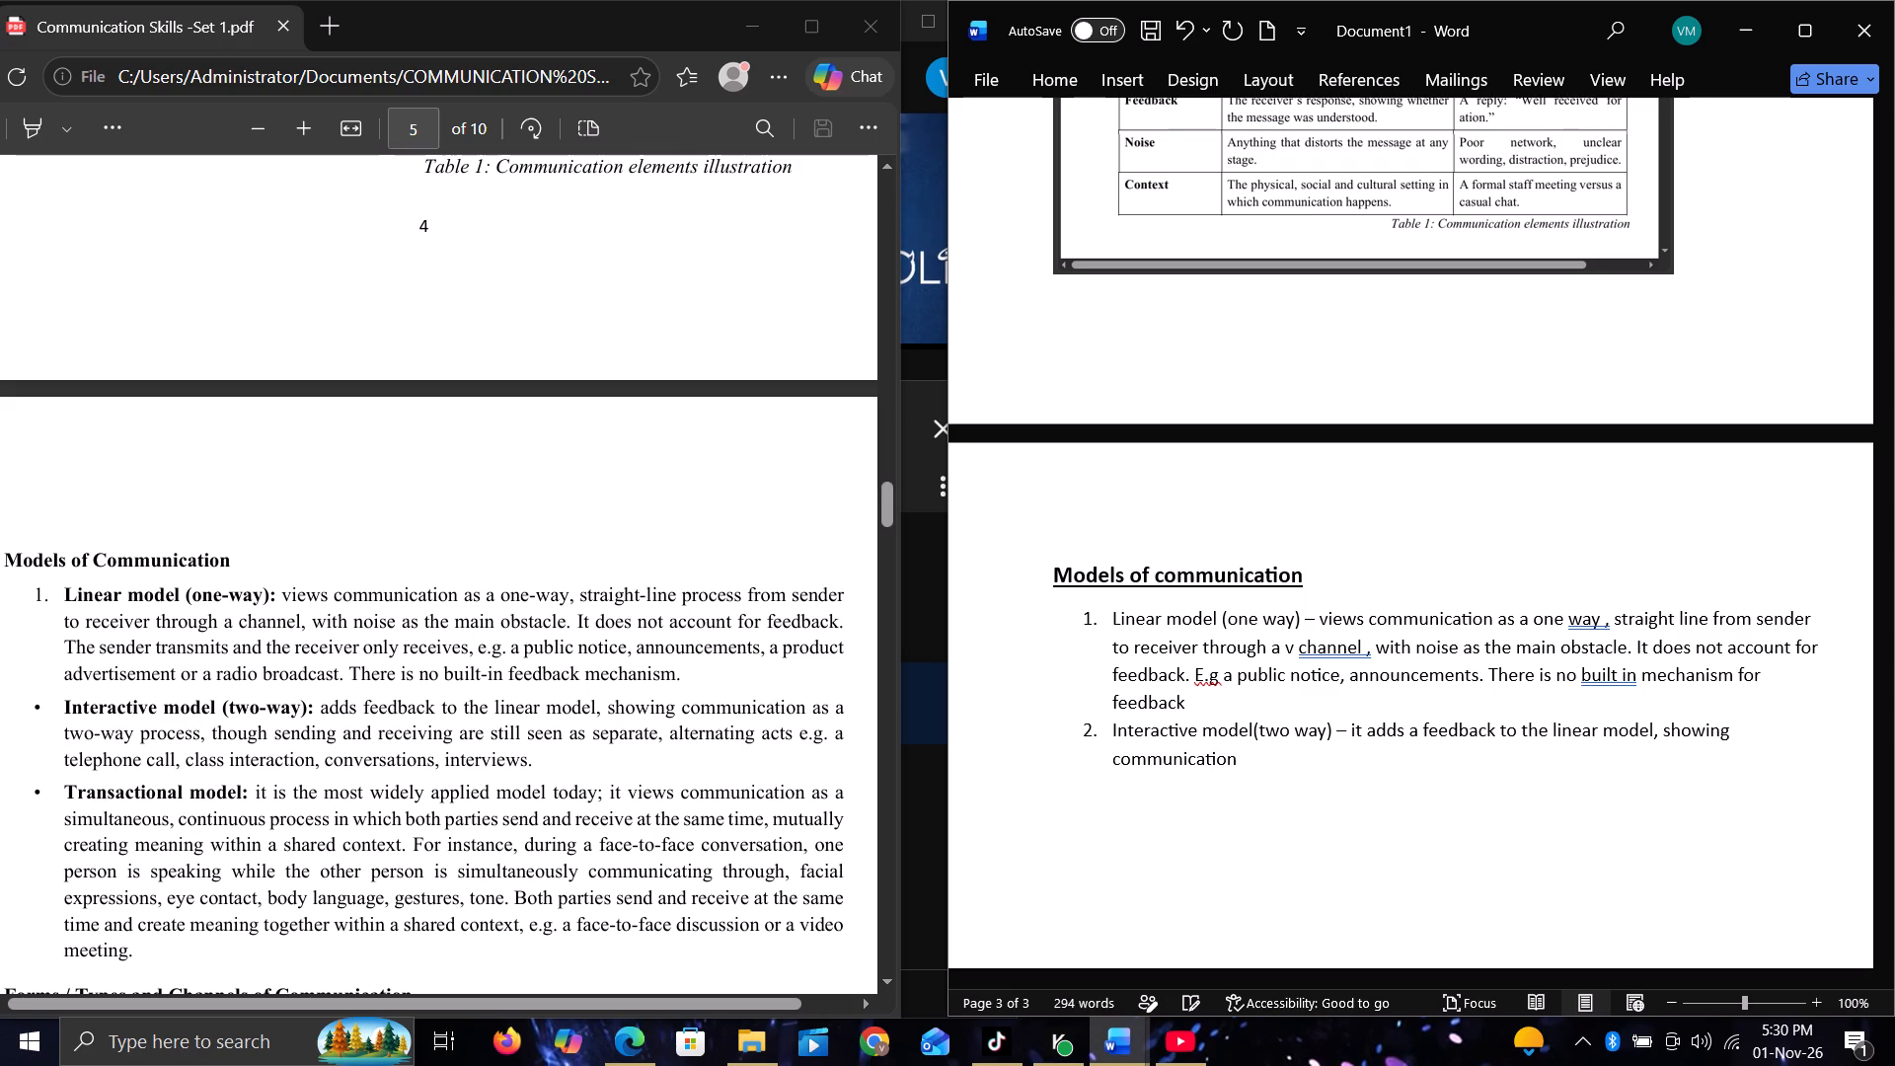
type("as a")
key("space")
type("two w")
key("w")
key("BackSpace")
type("ay process")
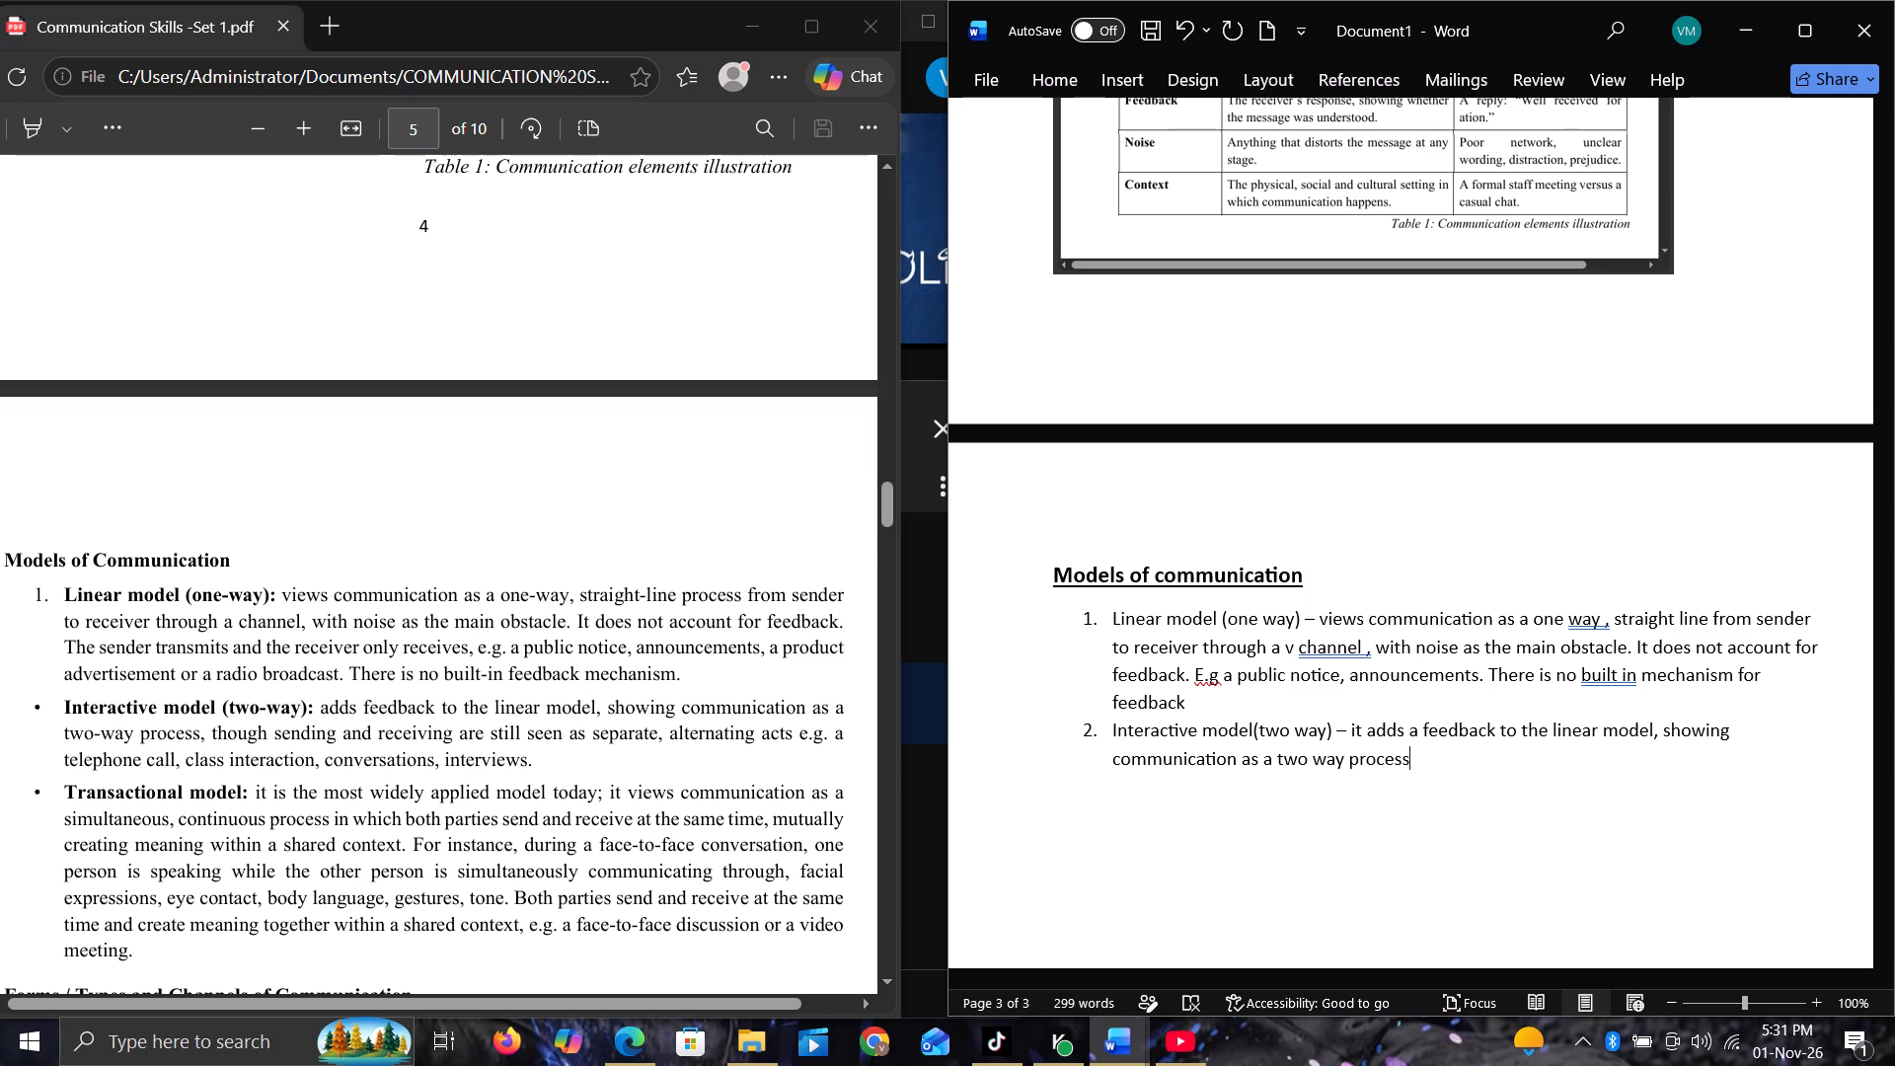
key("comma")
key("e")
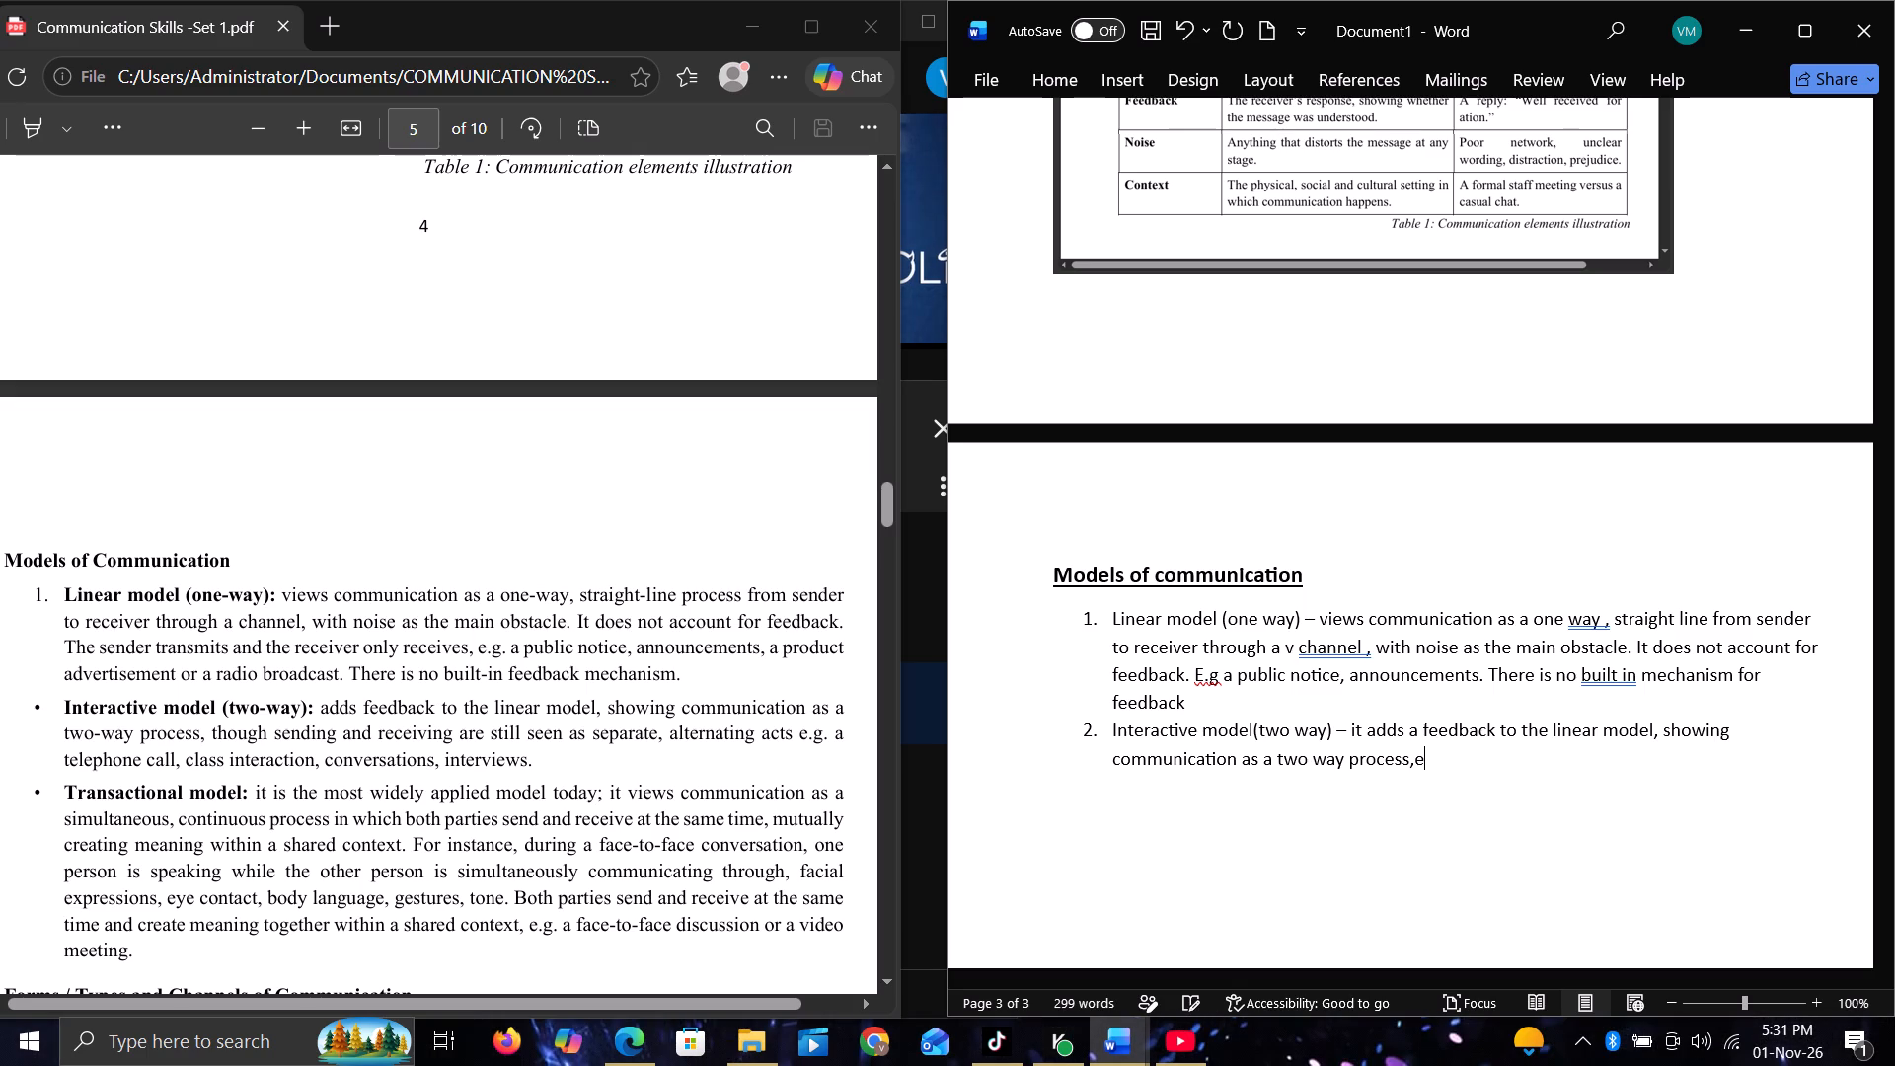
key("BackSpace")
key("space")
Add "e.g atelephone call" and a trailing space to the end of the interactive model sentence in list item 2.
type("e.g")
key("space")
type("a")
key("space")
key("BackSpace")
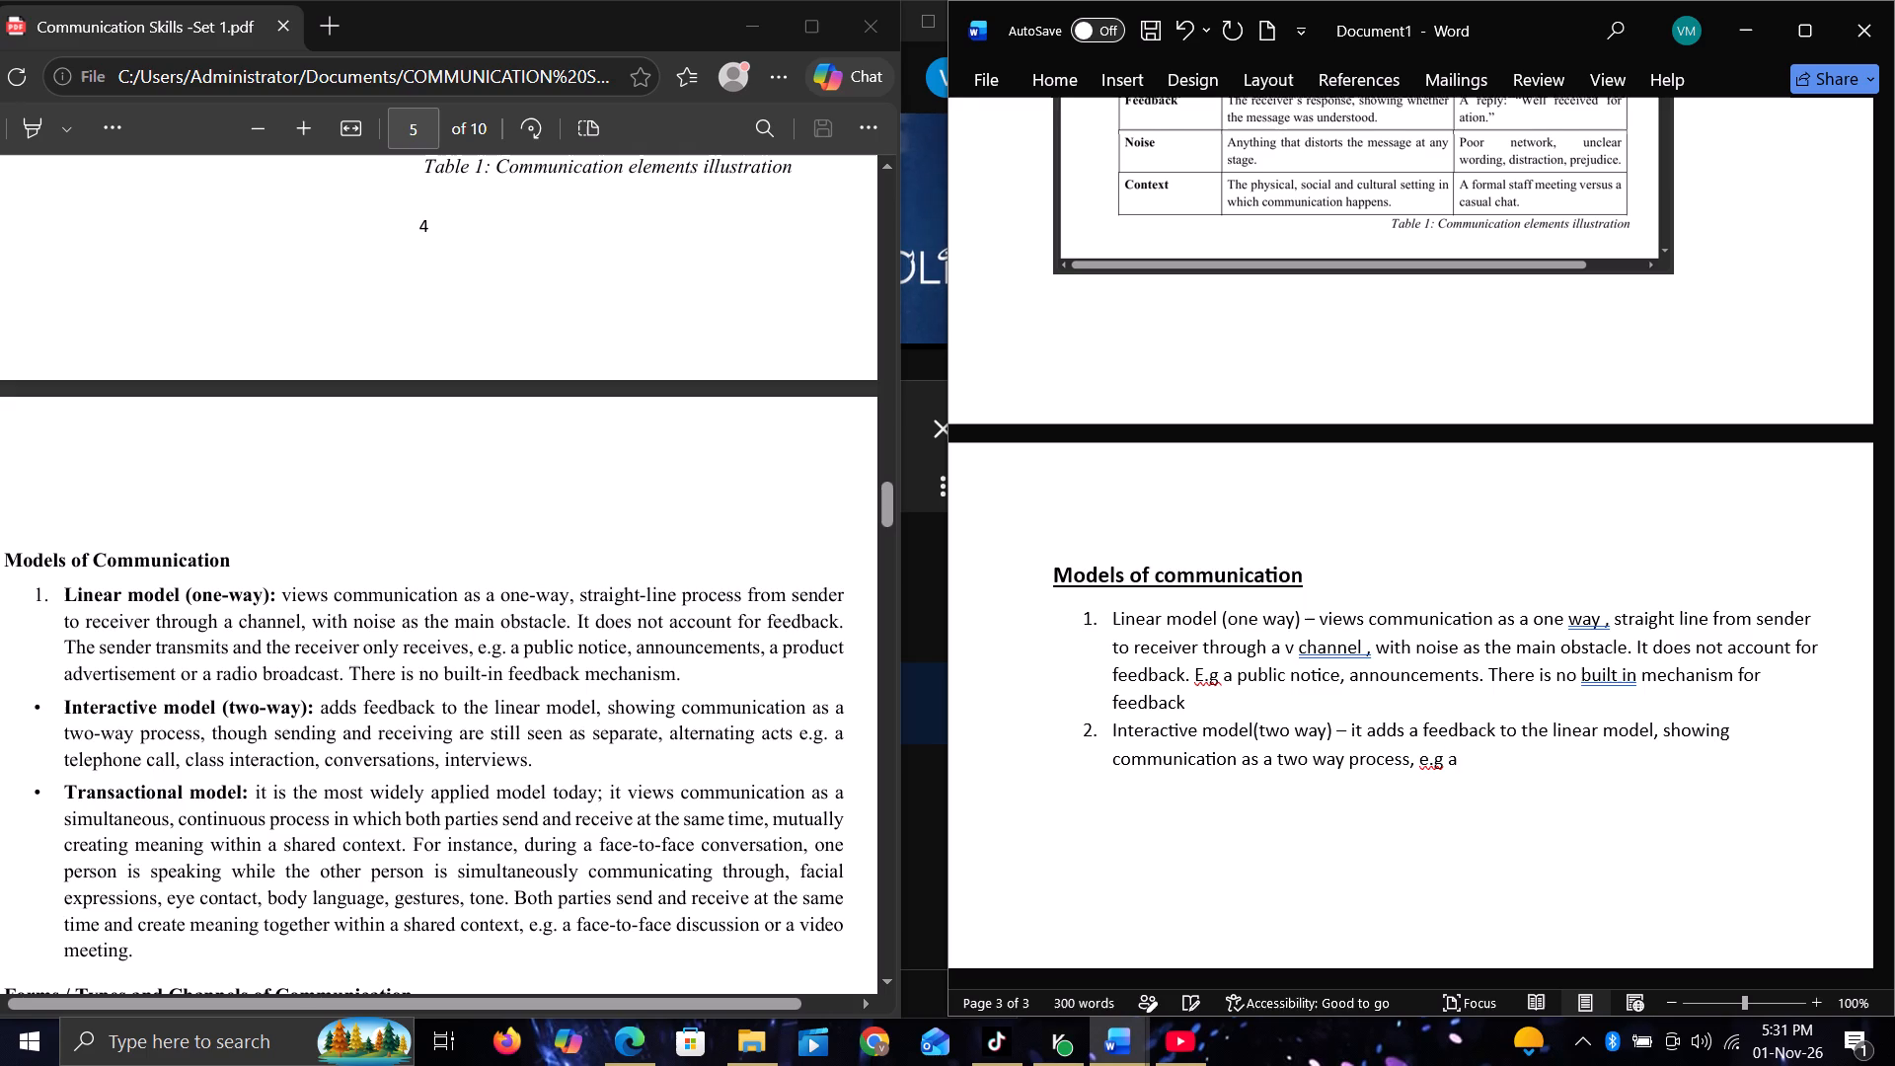
type("telephone call")
key("space")
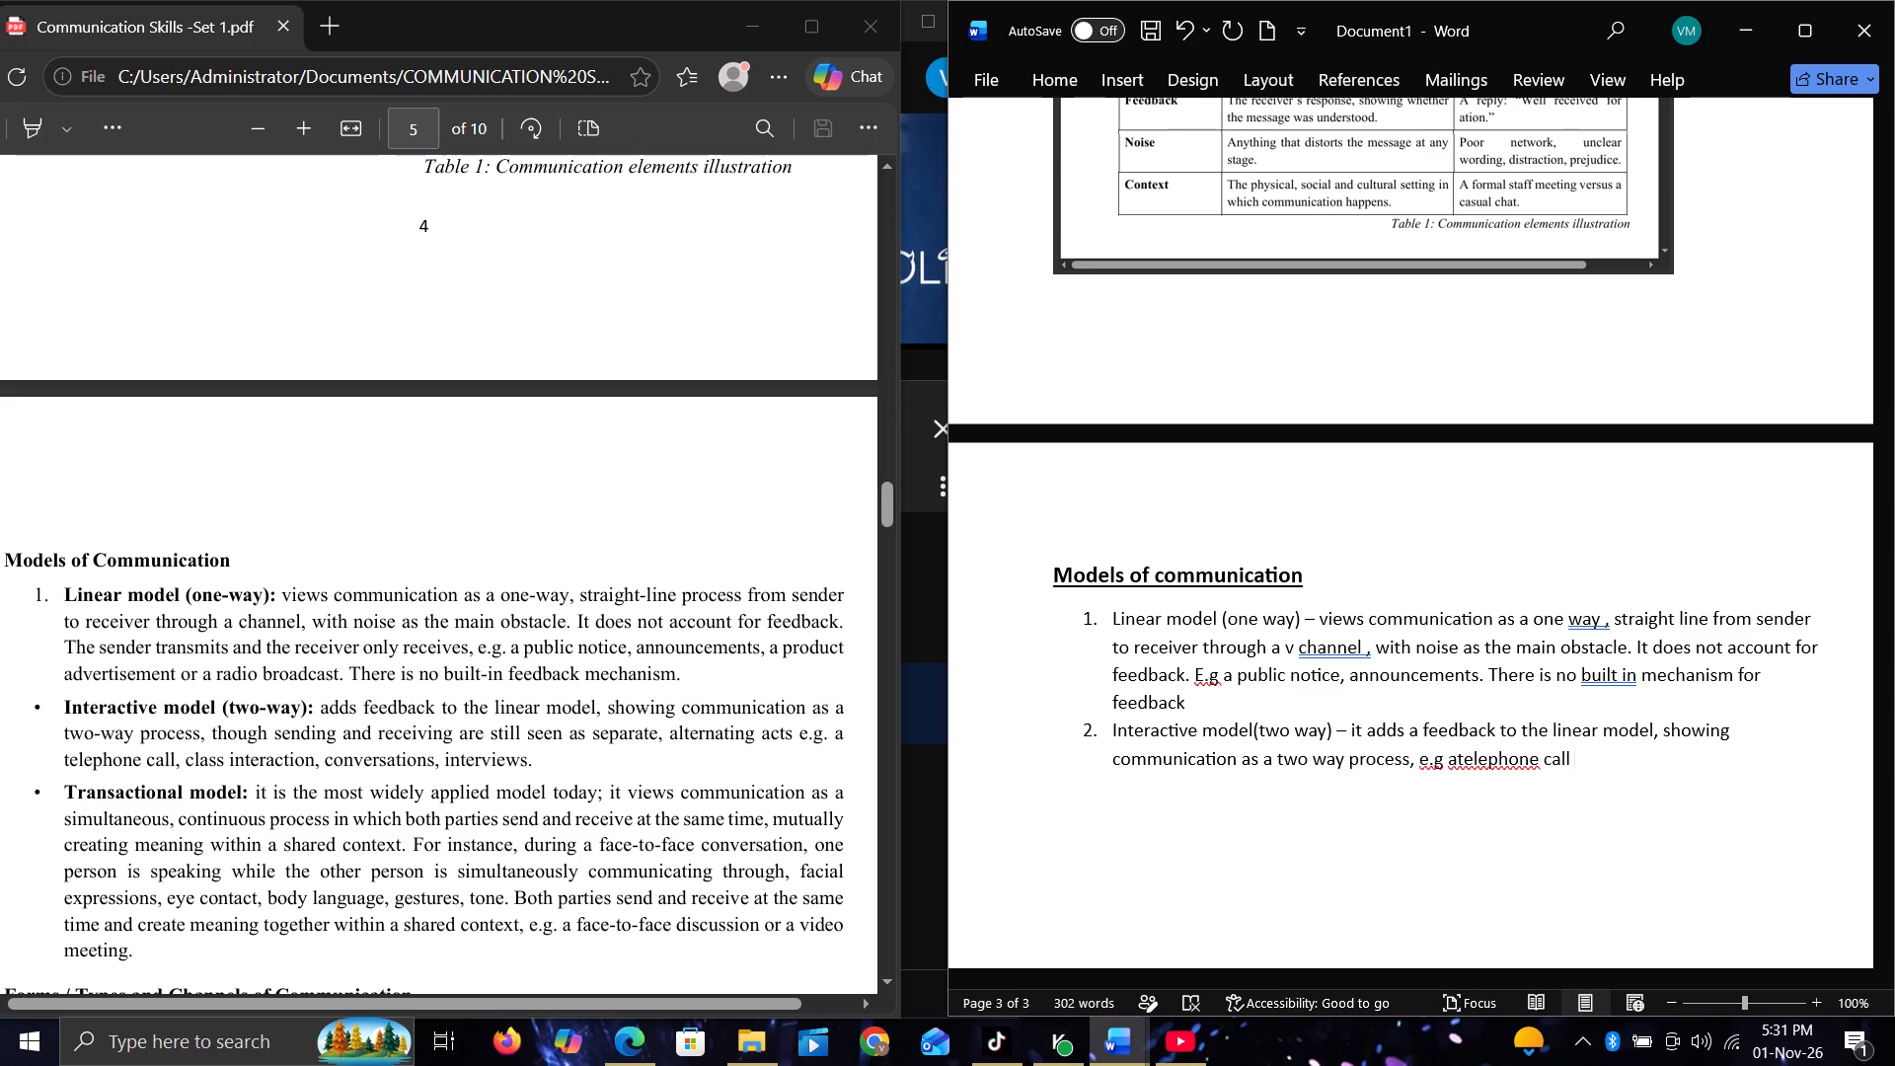
Insert the missing space in "atelephone" so the interactive model example reads "a telephone call".
key("Left")
key("Left")
key("Left")
key("Left")
key("Left")
key("Left")
key("Left")
key("Left")
key("Left")
key("Left")
key("Left")
key("Left")
key("Left")
key("Left")
key("Left")
key("Left")
key("Right")
key("space")
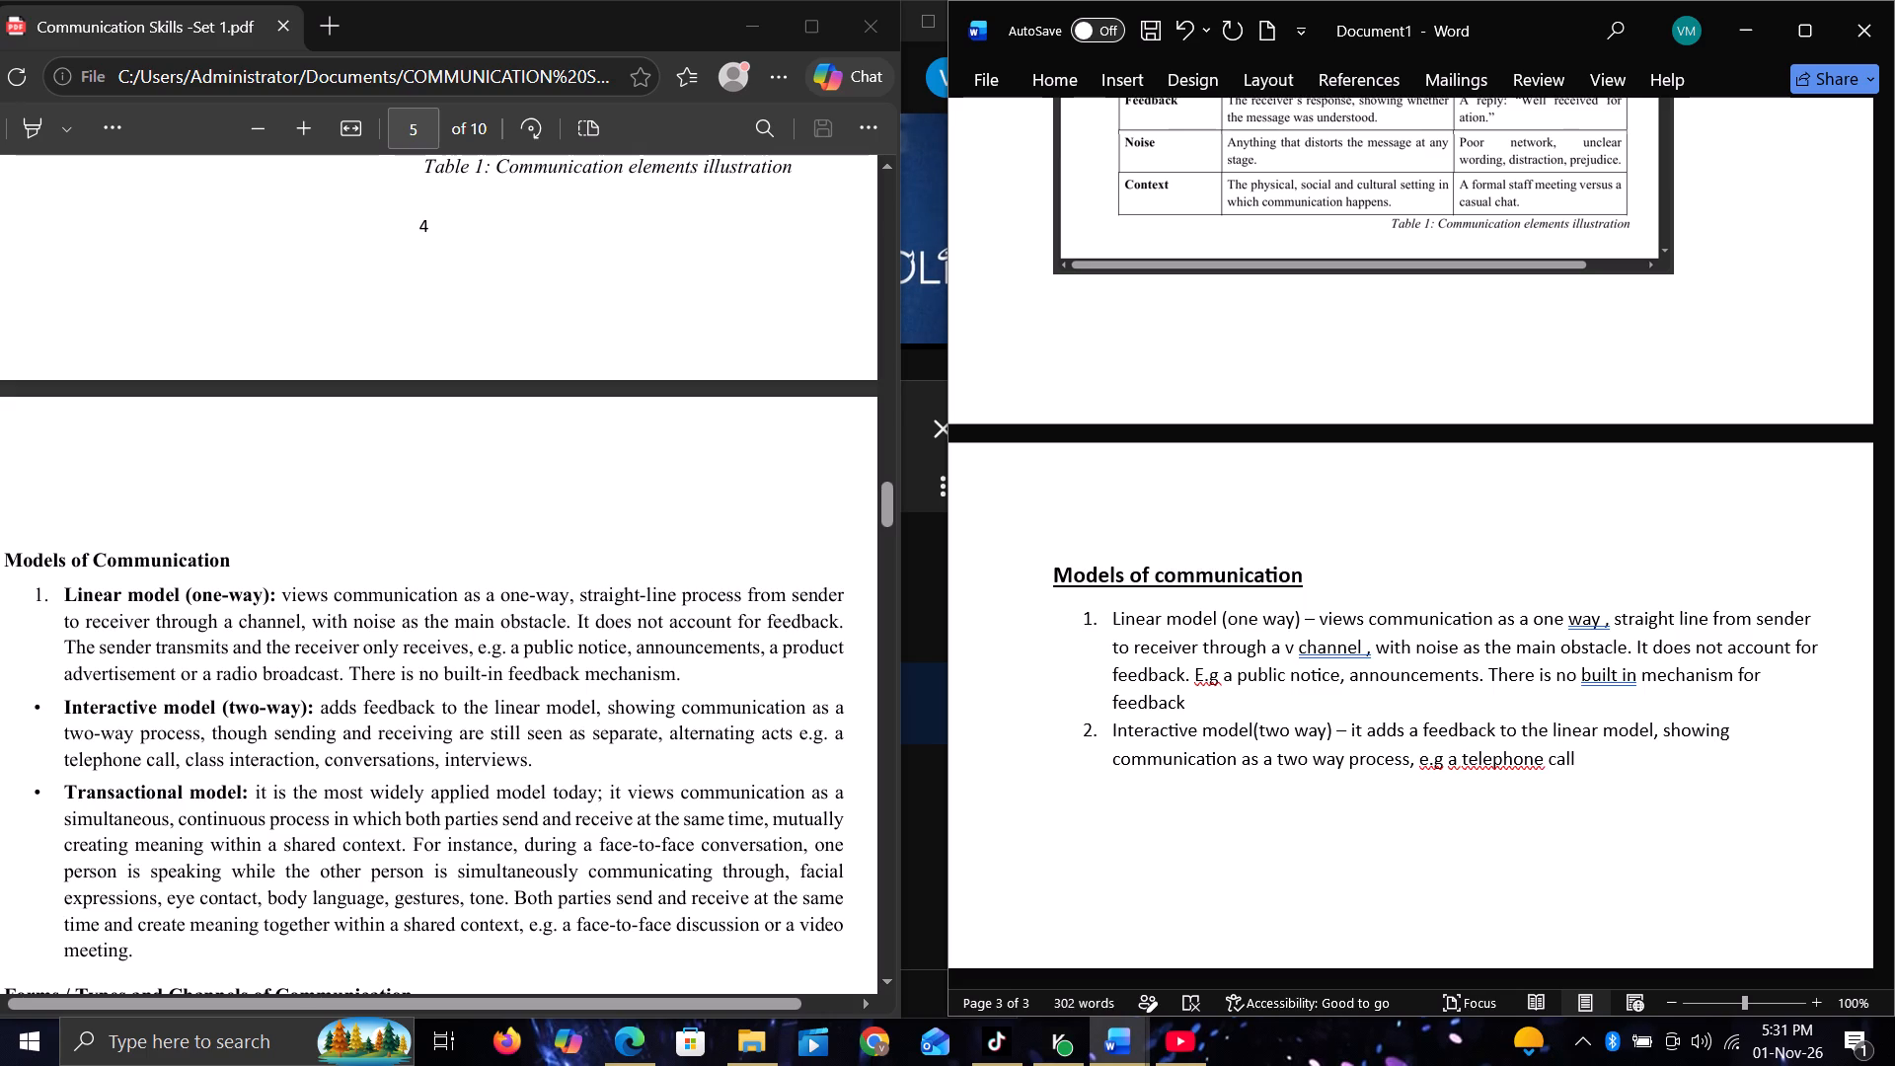
Extend the interactive model examples directly after "a telephone call" with ", interviews, conversations".
key("Right")
key("Right")
key("Right")
key("Right")
key("Right")
key("Right")
key("Right")
key("Right")
key("Right")
key("Right")
key("Right")
key("Right")
key("Right")
key("Right")
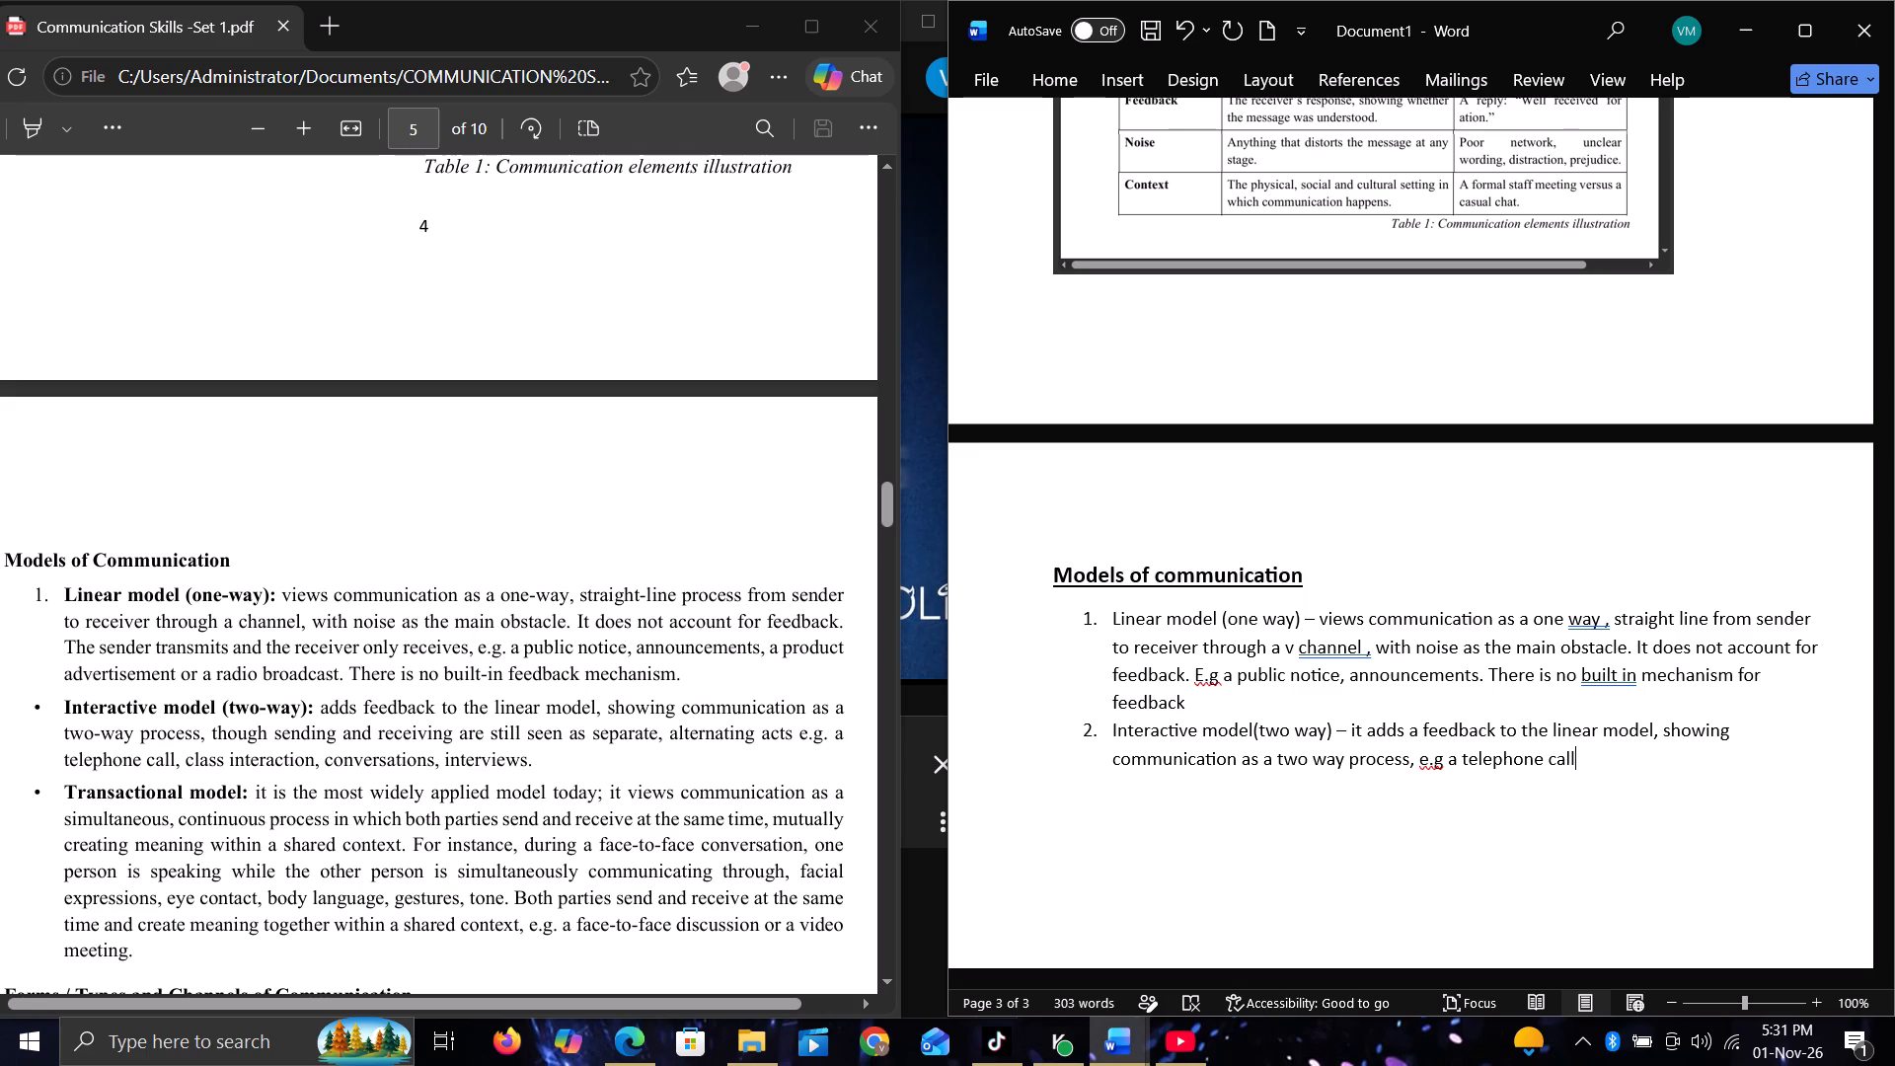
type(", interviews")
type(",")
key("space")
type("con")
type("versations")
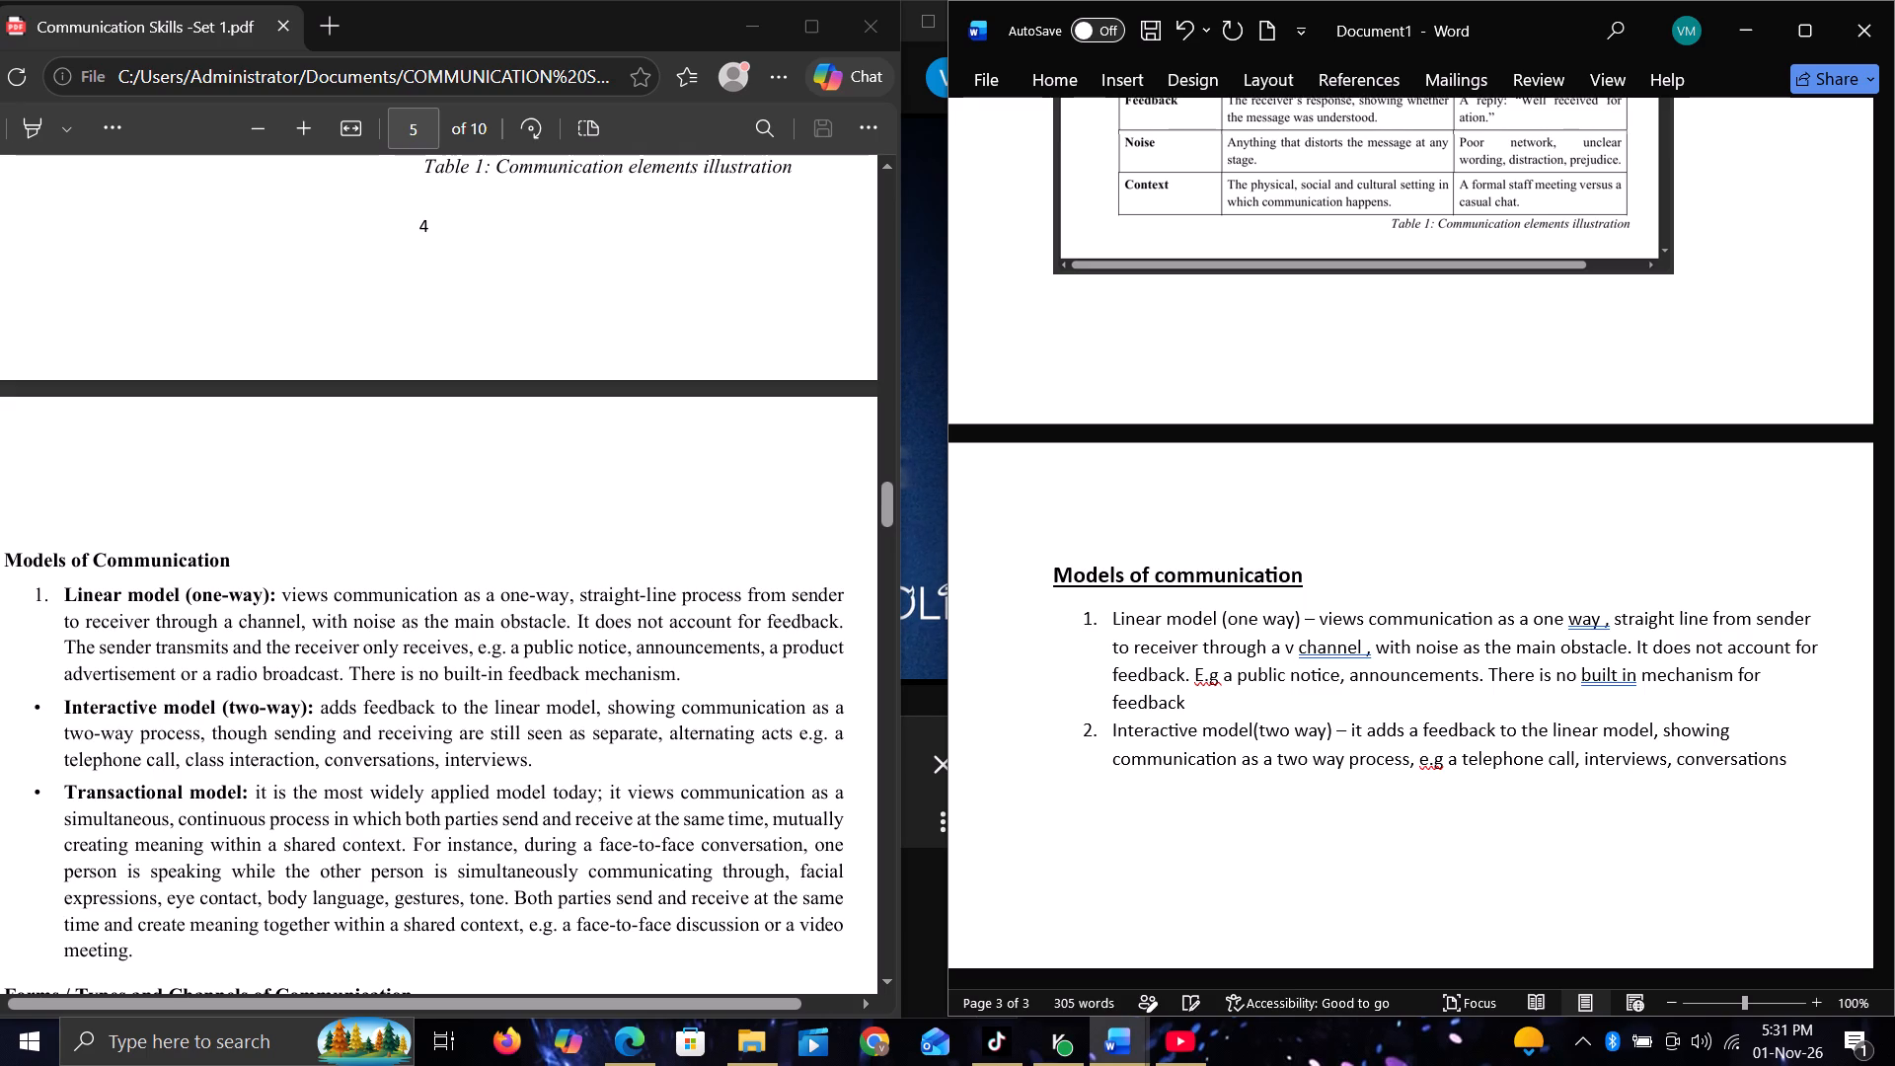
Start list item 3 with the label "Transactional model" followed by a spaced dash.
key("Return")
type("tra")
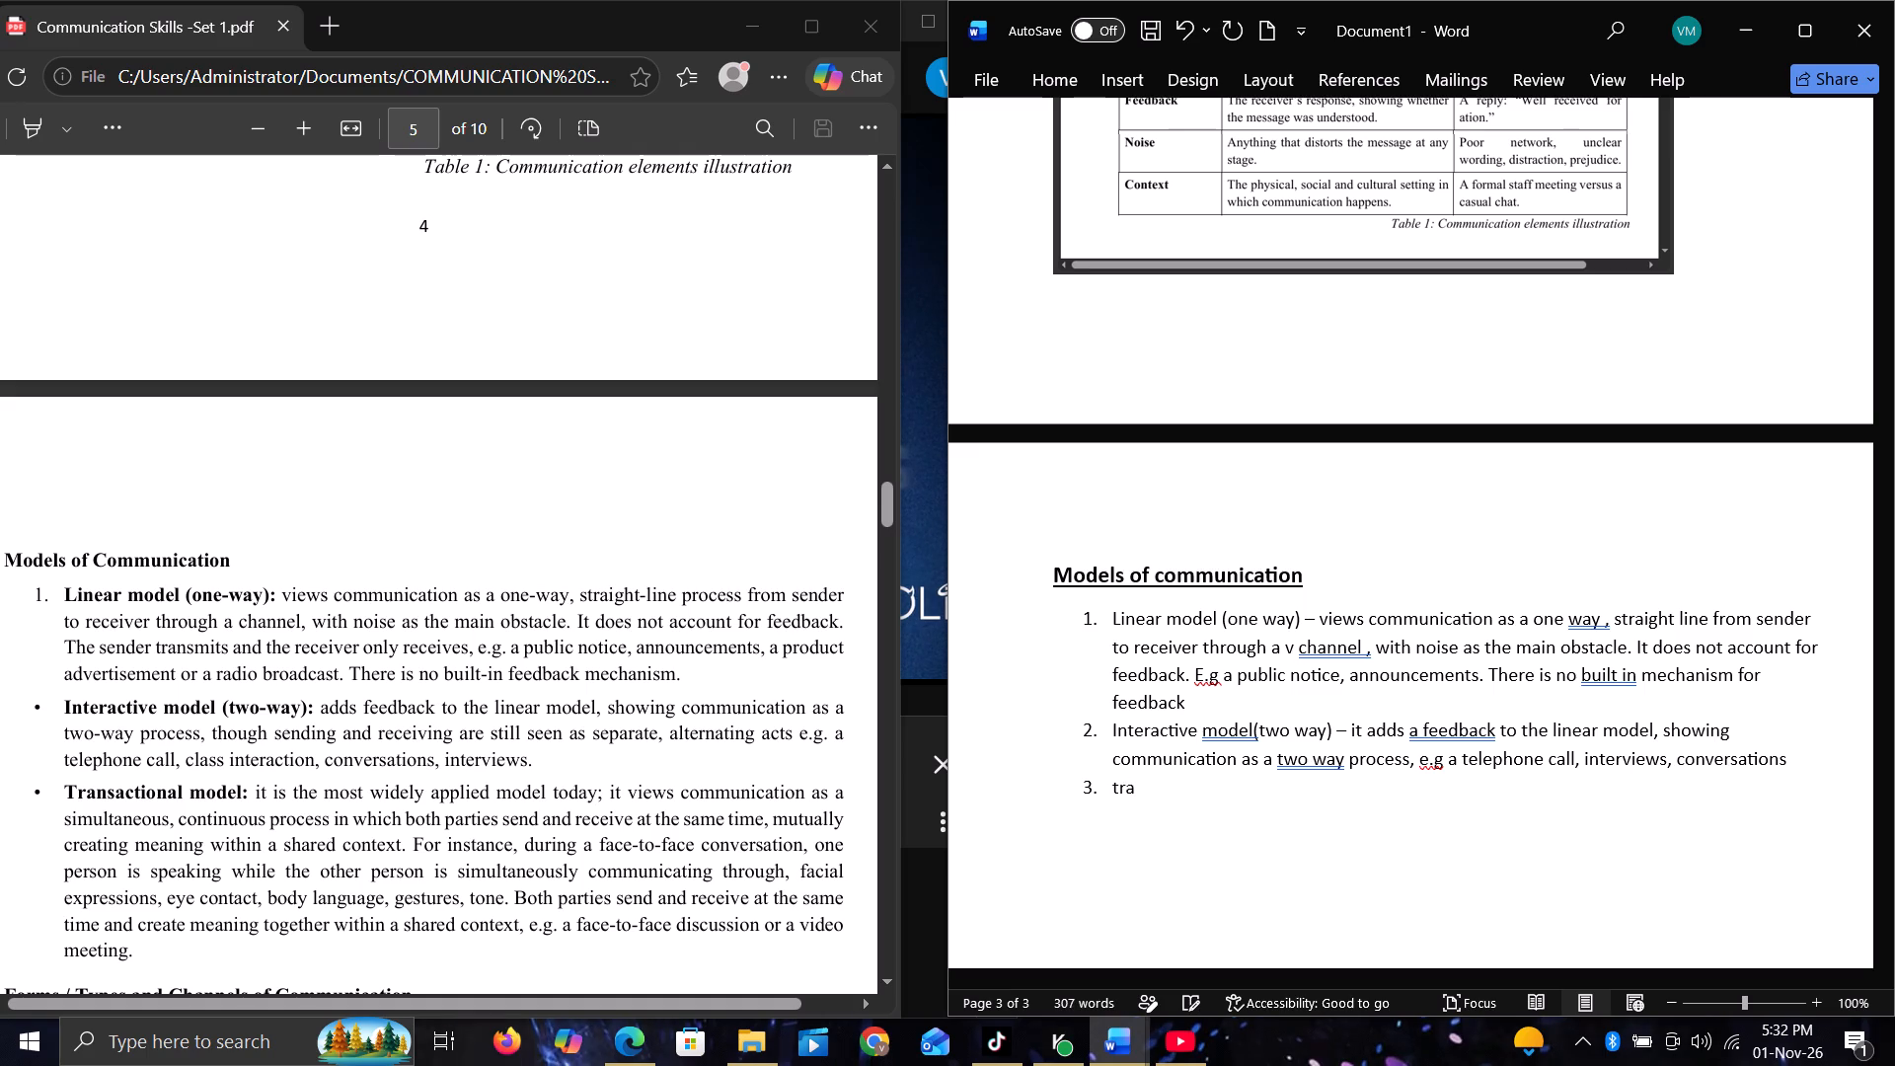
type("nsact")
type("ional model")
key("space")
type("-")
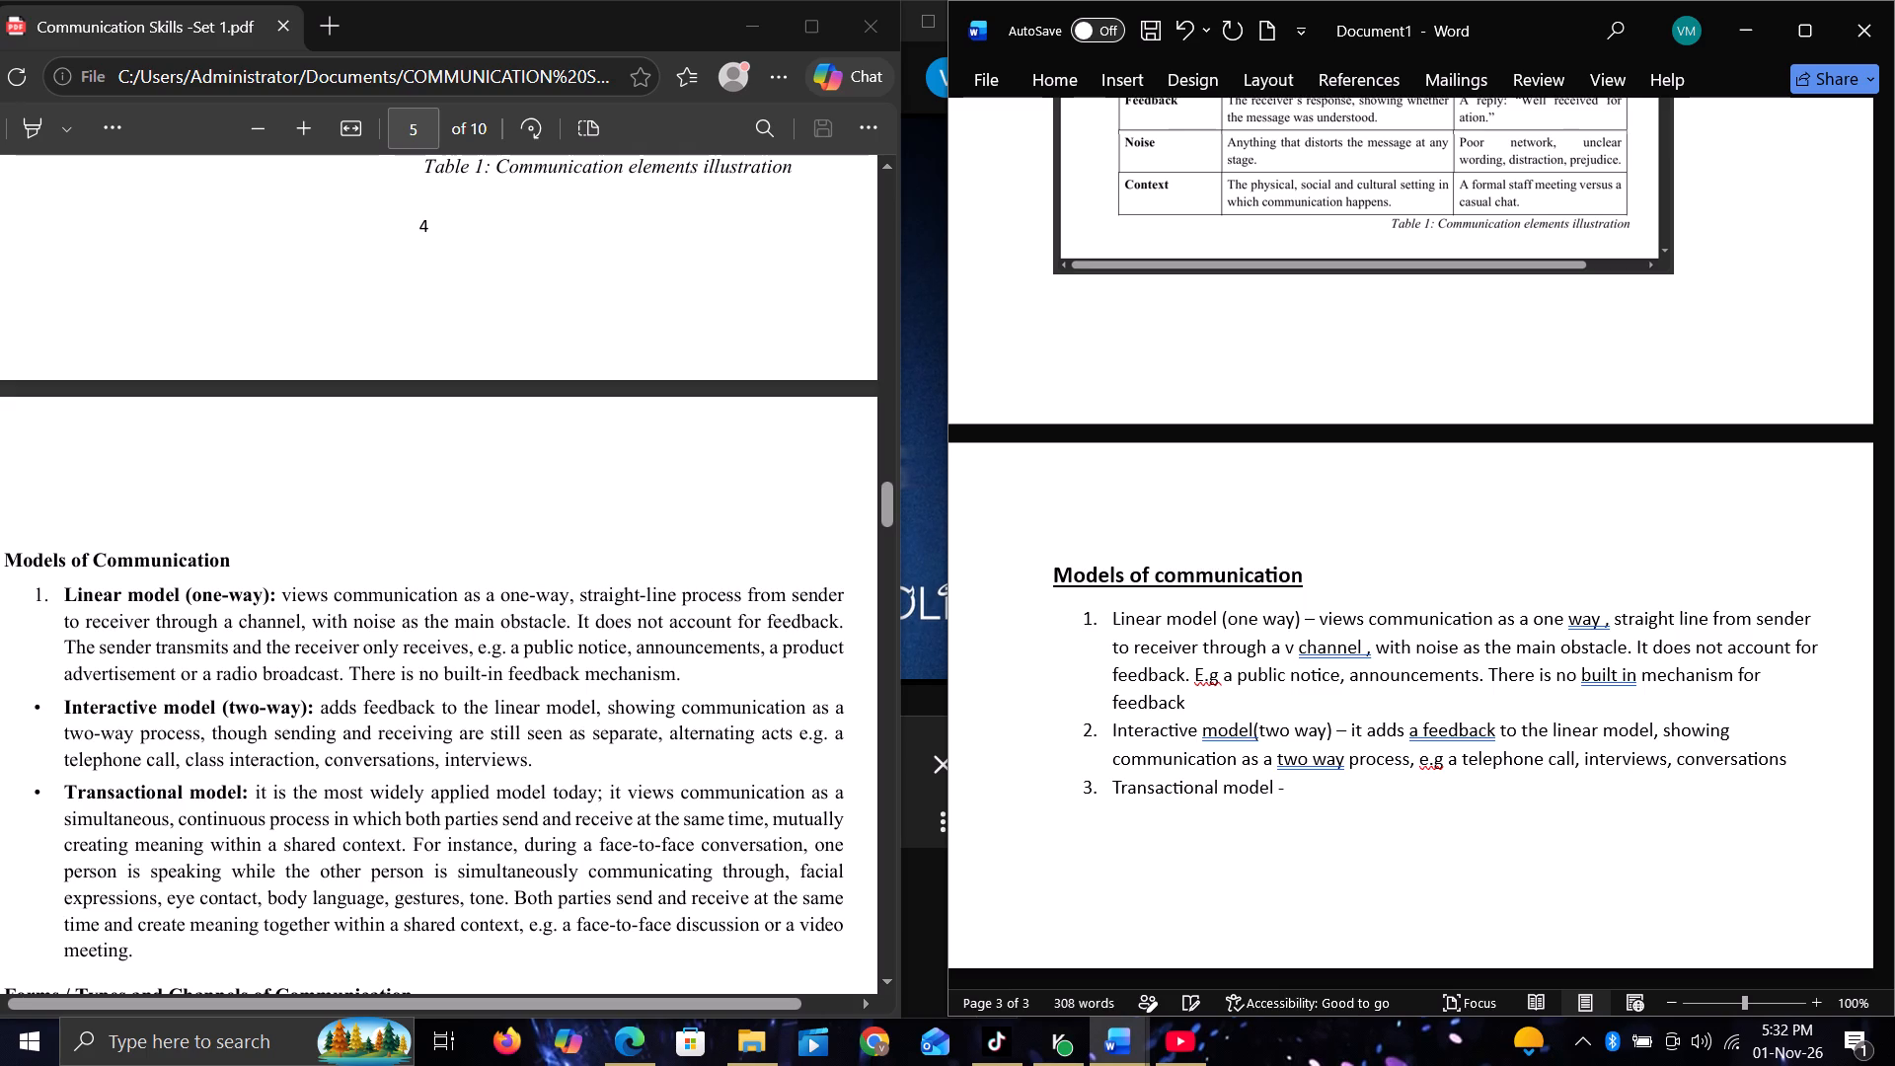
key("space")
Describe the transactional model with "it views communication as a simultaneous, continuous process" and a trailing space.
type("it views")
key("space")
type("communicatu")
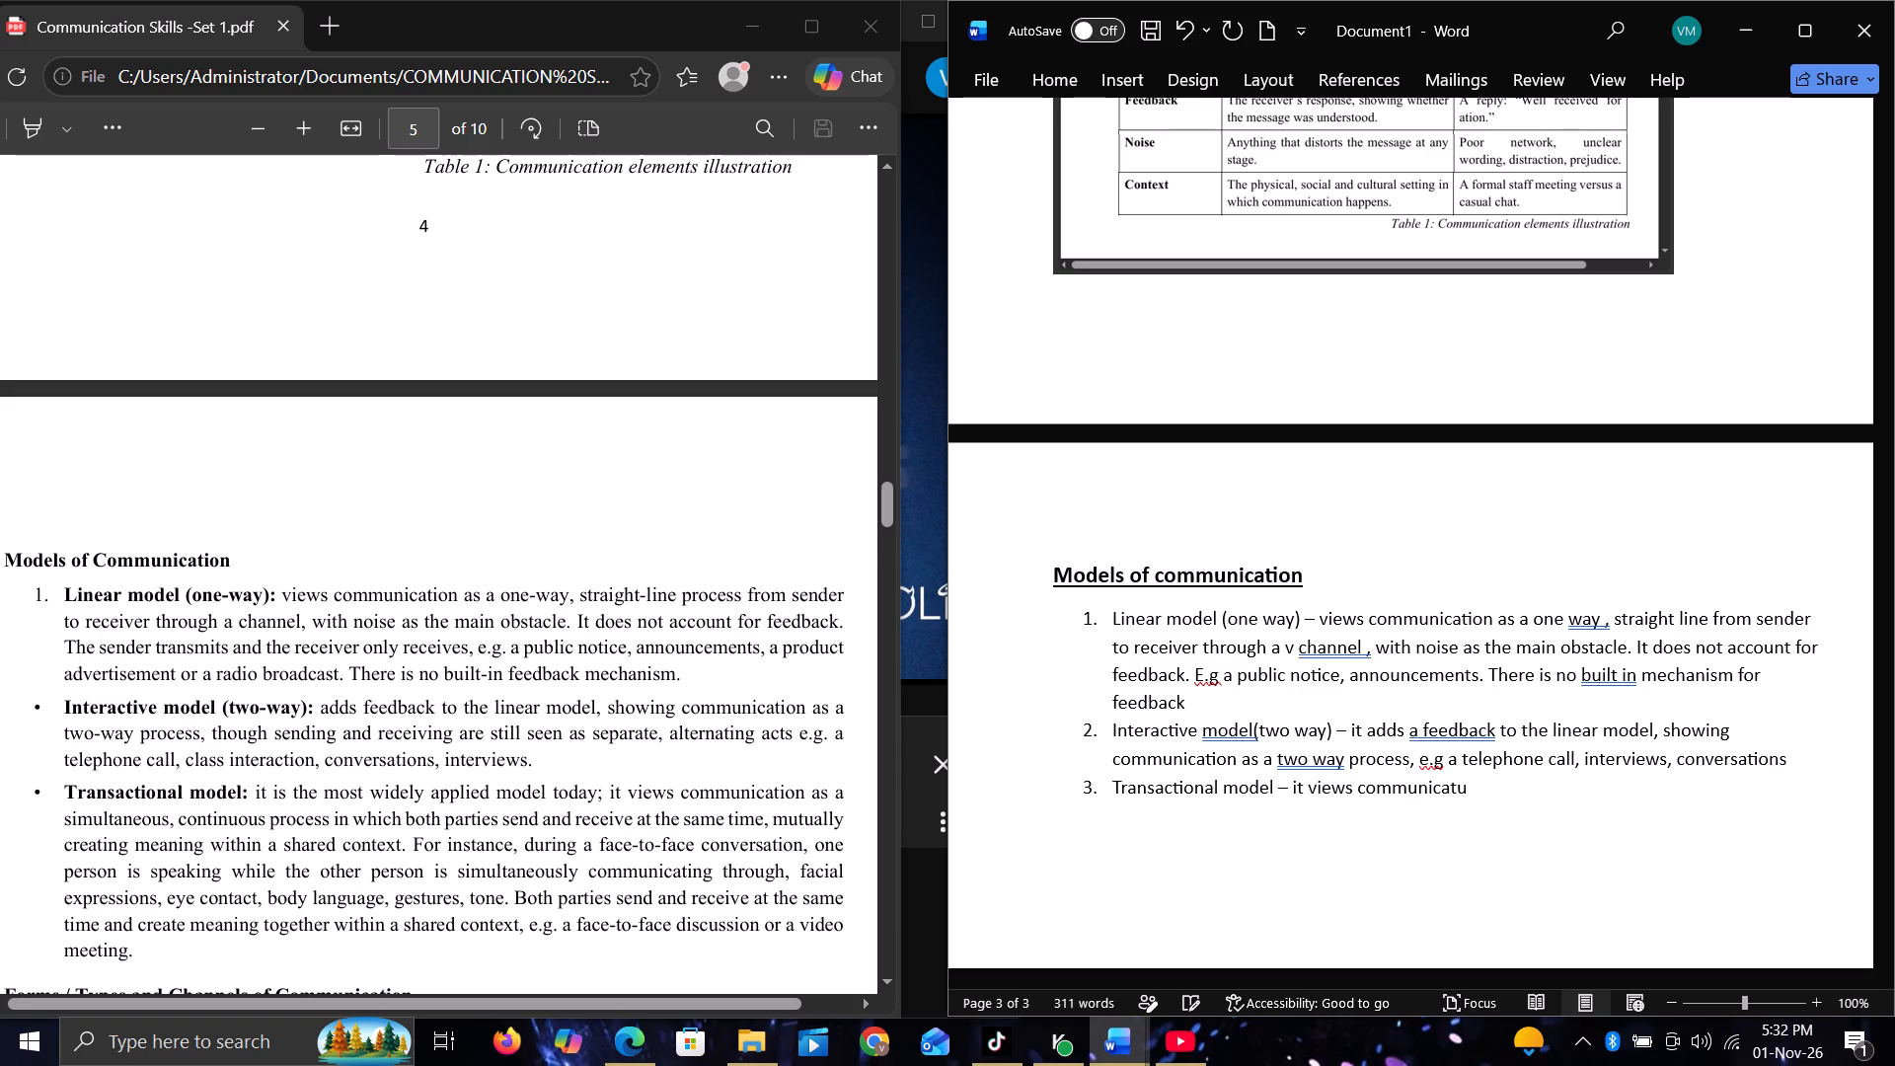
key("BackSpace")
type("io")
type("n as")
key("space")
type("a simultaneous")
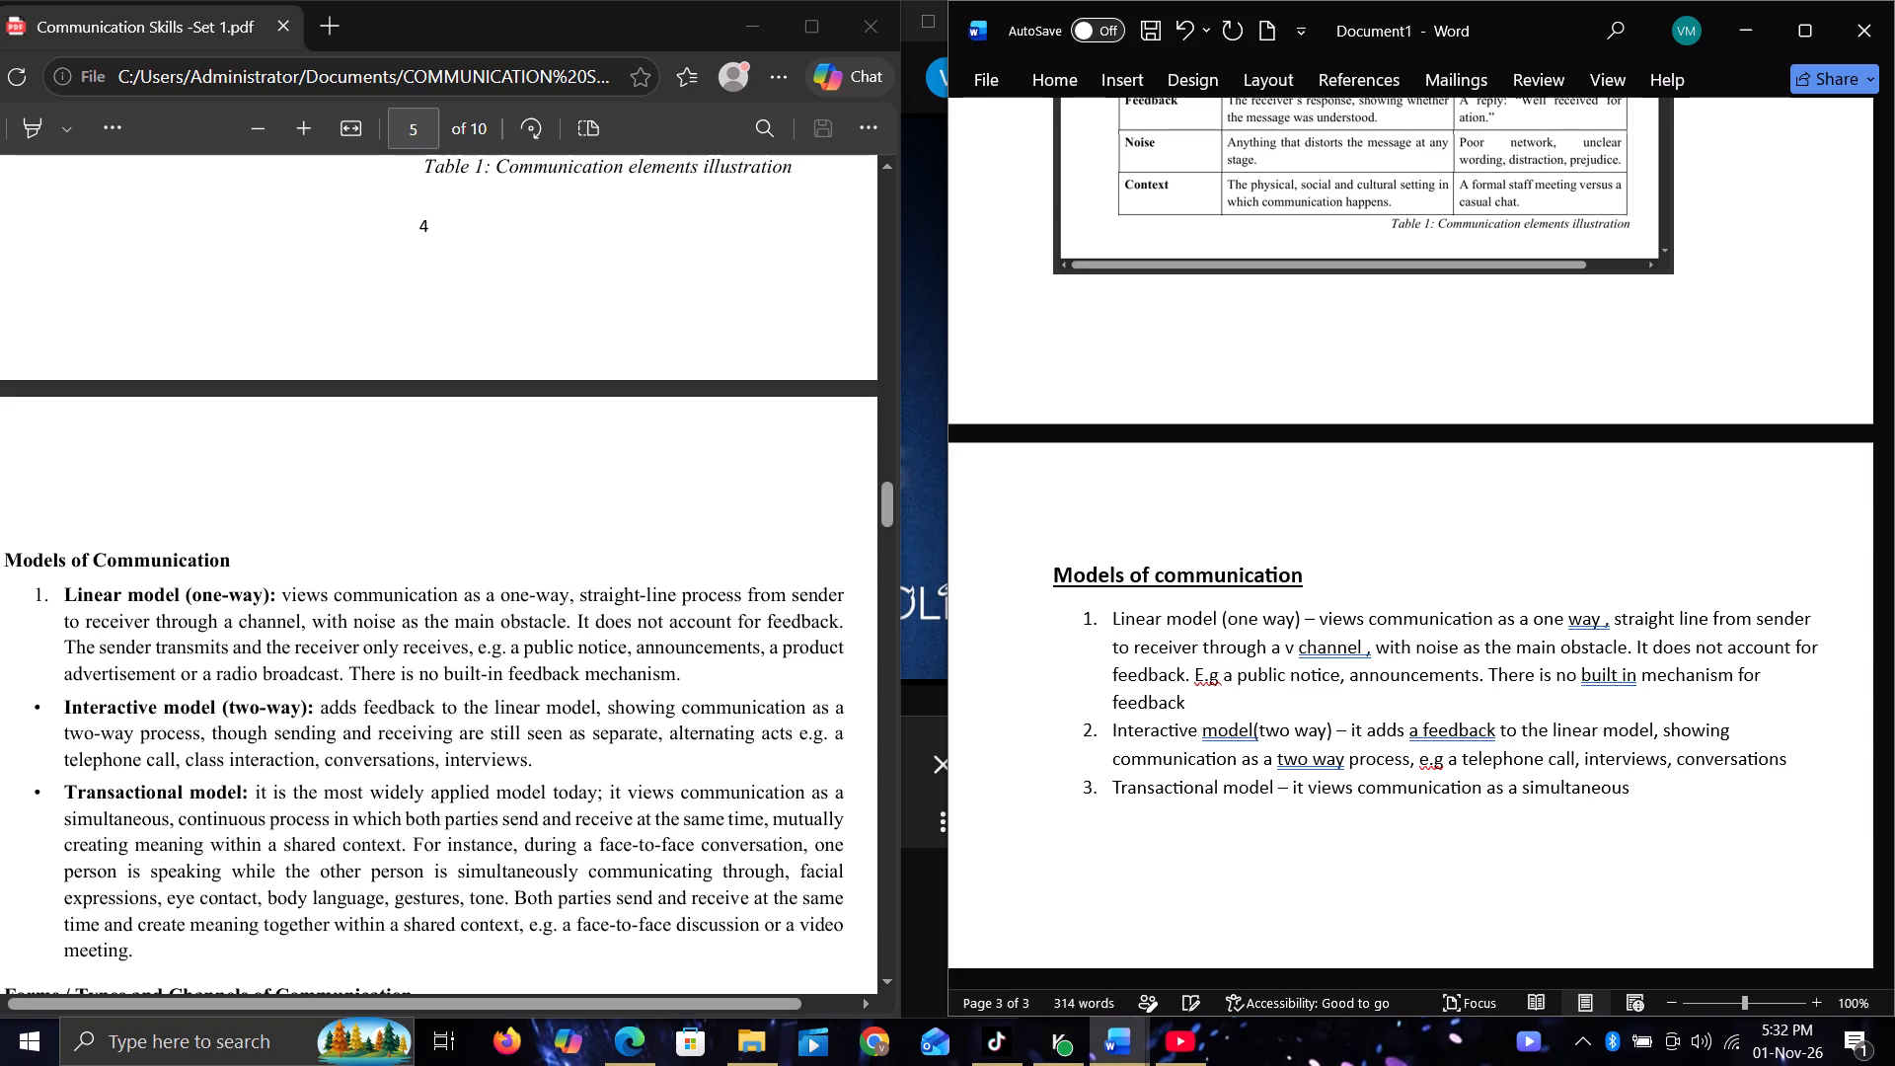
type(", continous process")
key("space")
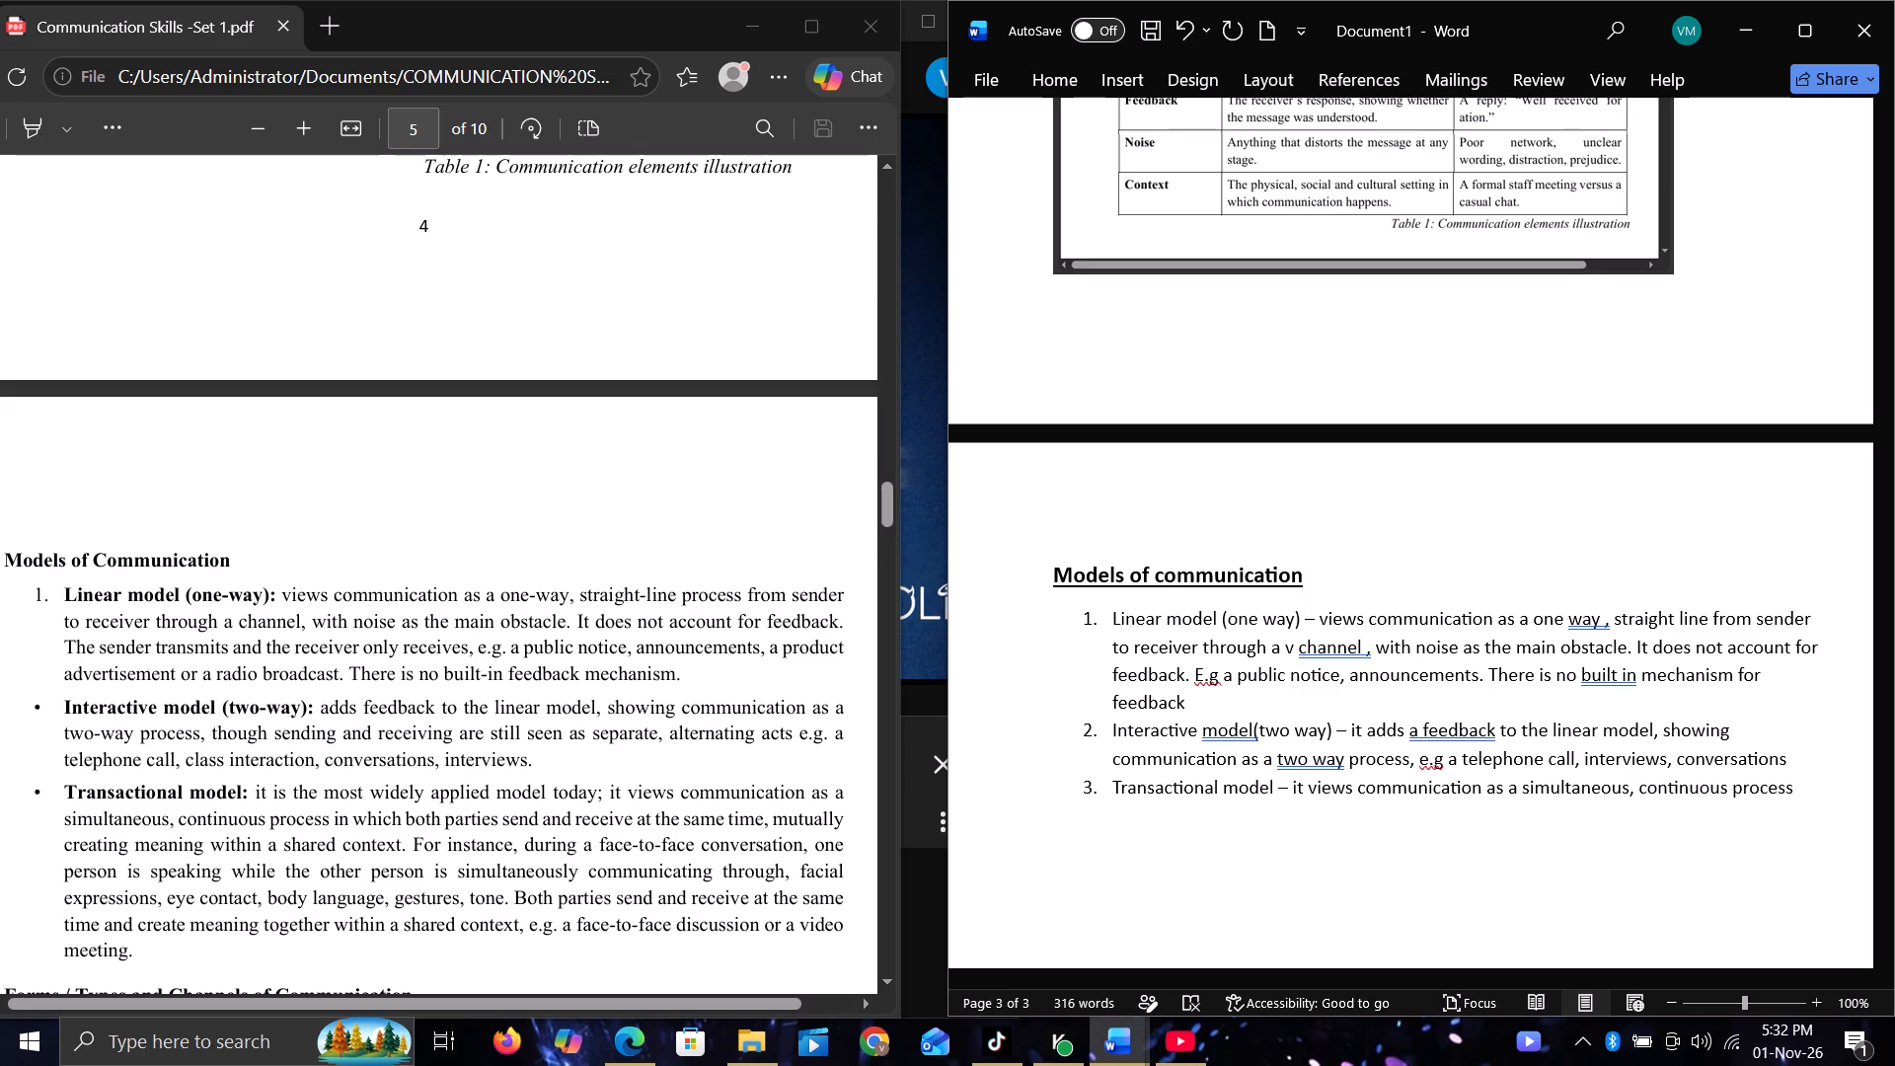
Continue the transactional model sentence with "in which both parties send and receive at the same time" and a trailing space.
type("in w")
type("hich")
key("space")
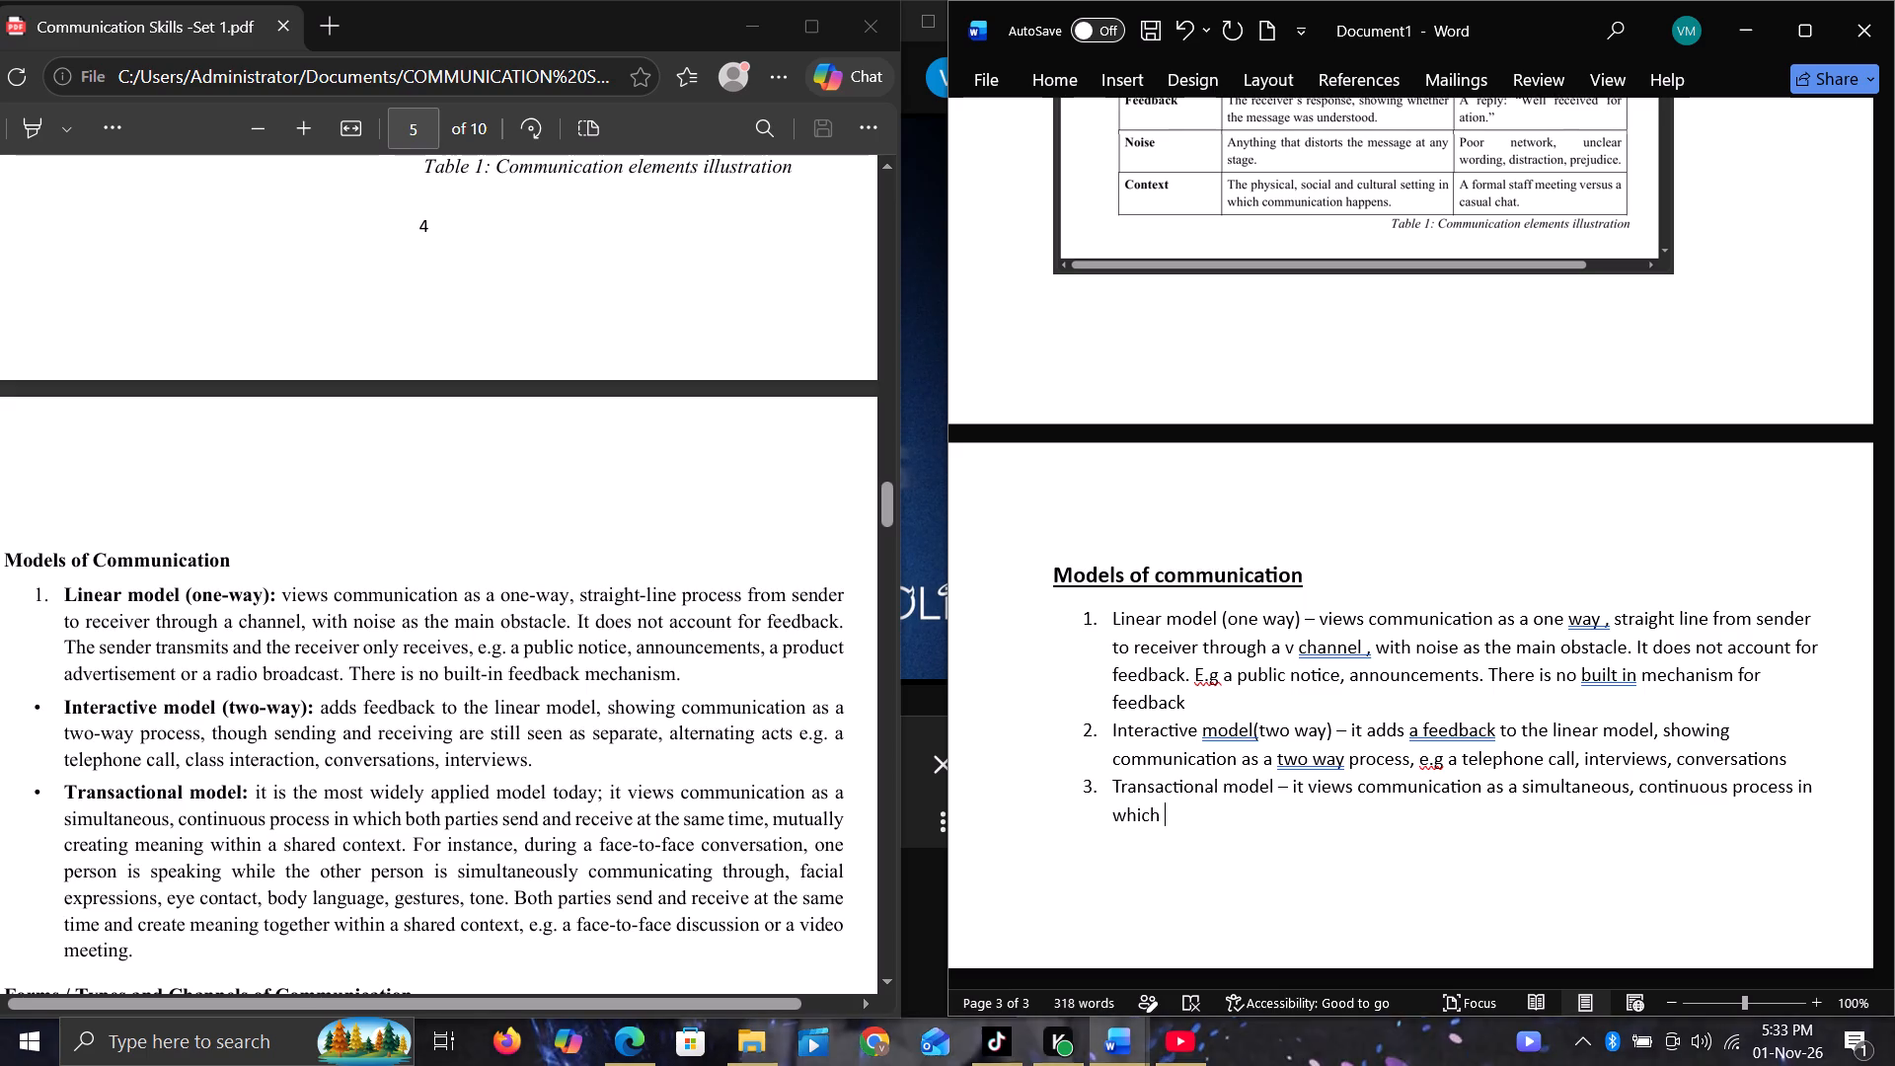
type("both p")
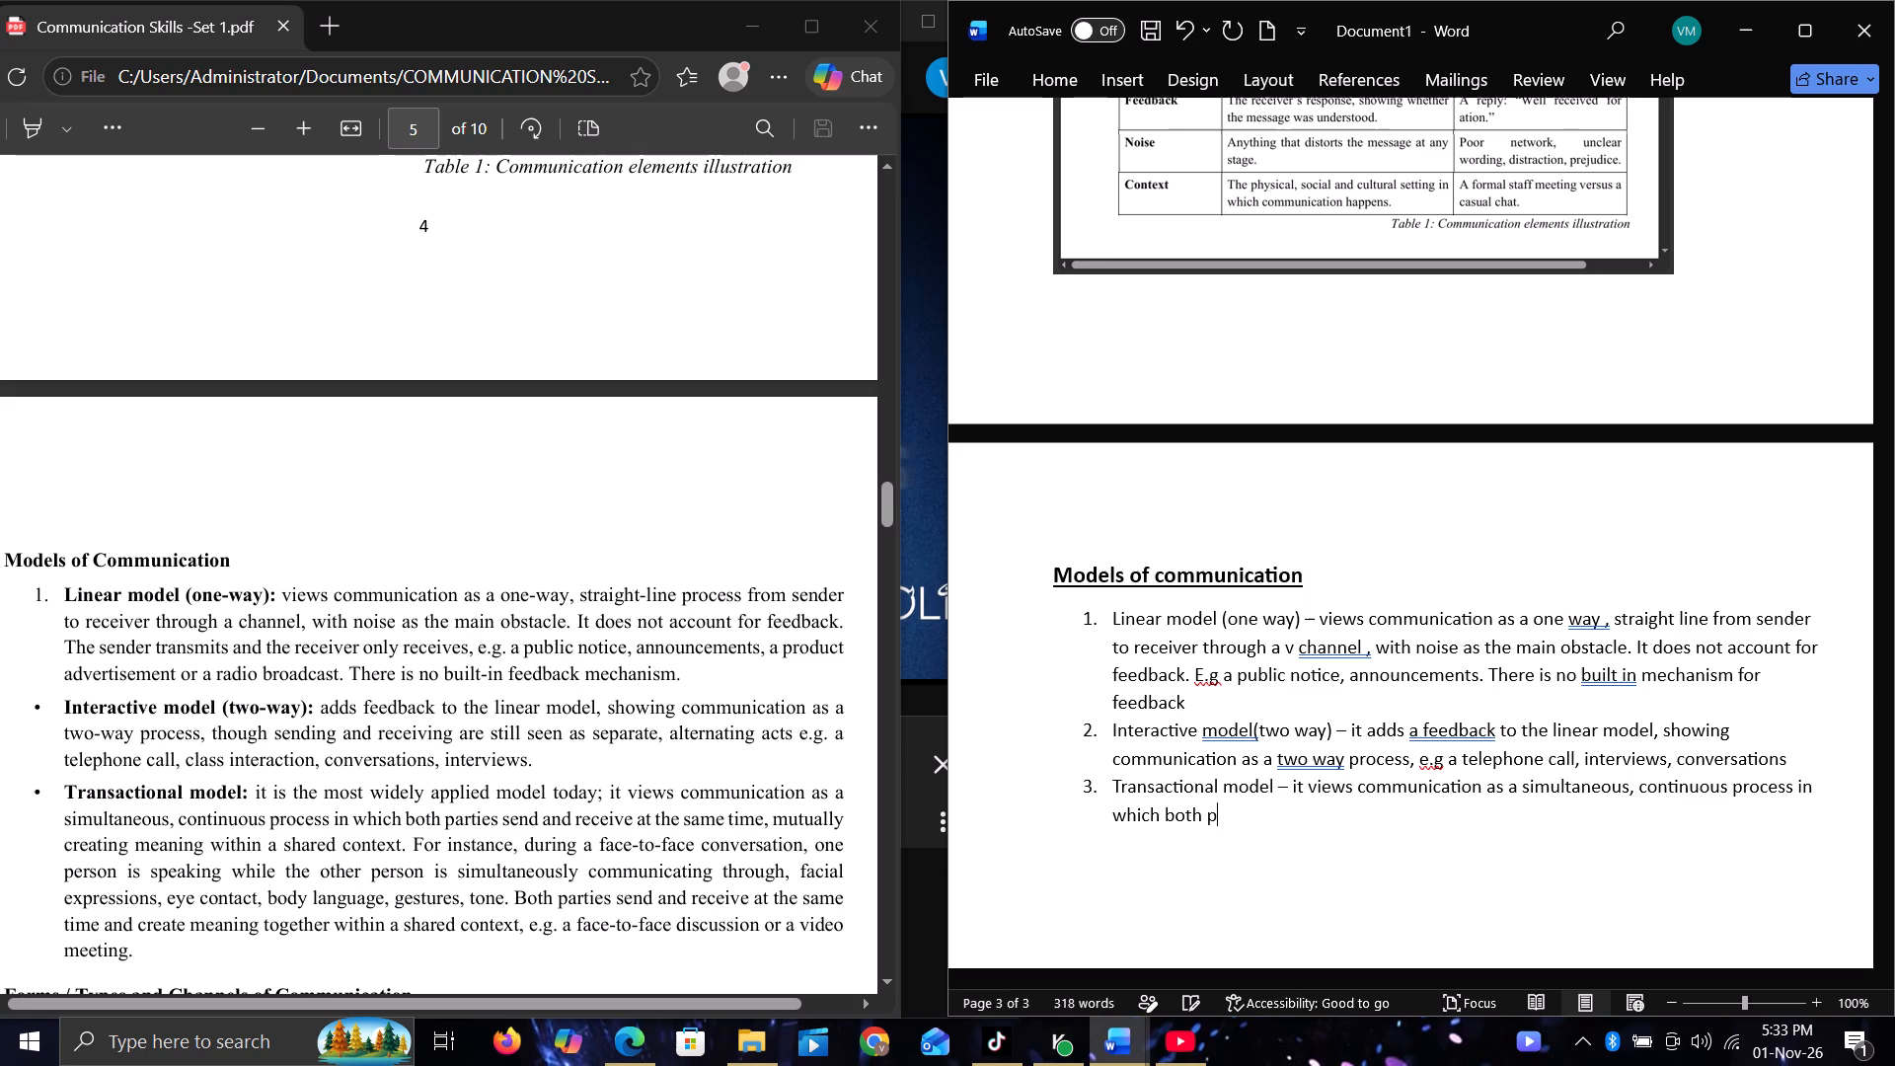
key("a")
type("rties")
key("space")
type("send")
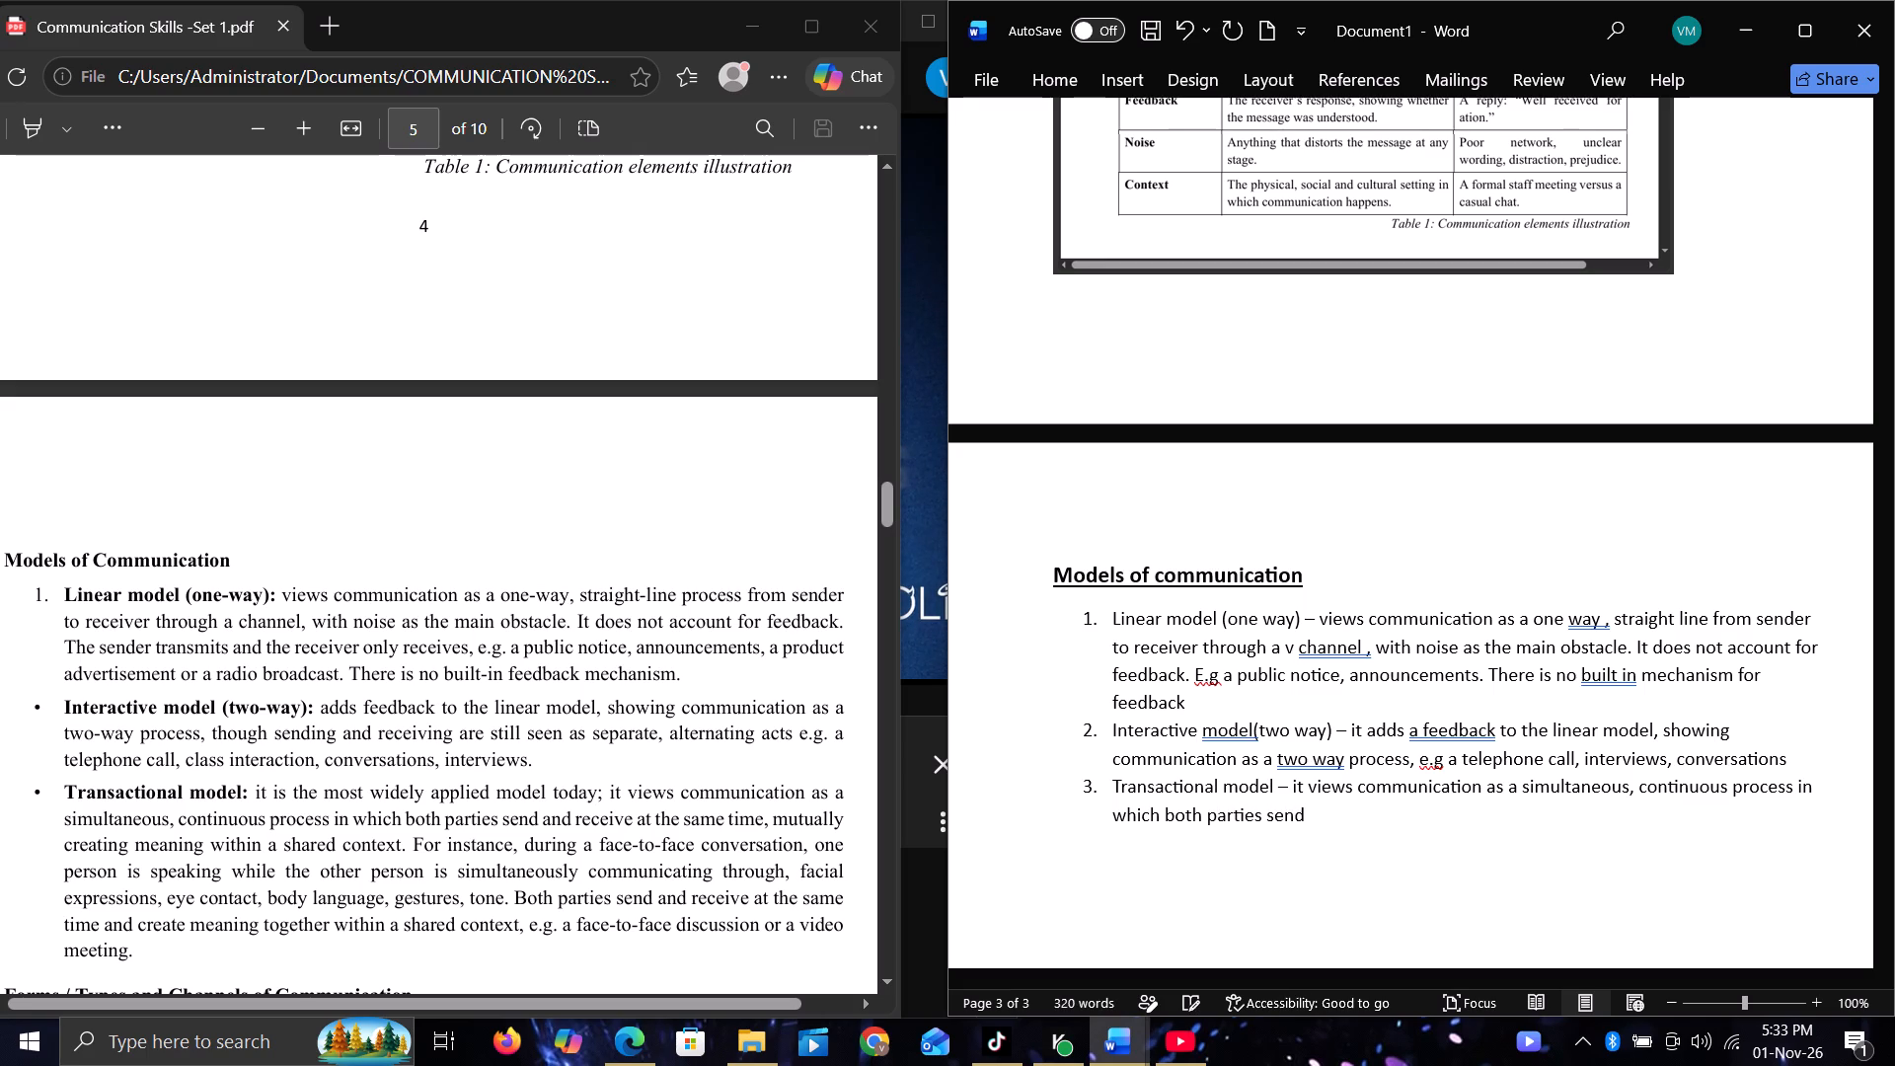
key("space")
type("and receive")
key("space")
type("at the same time")
key("space")
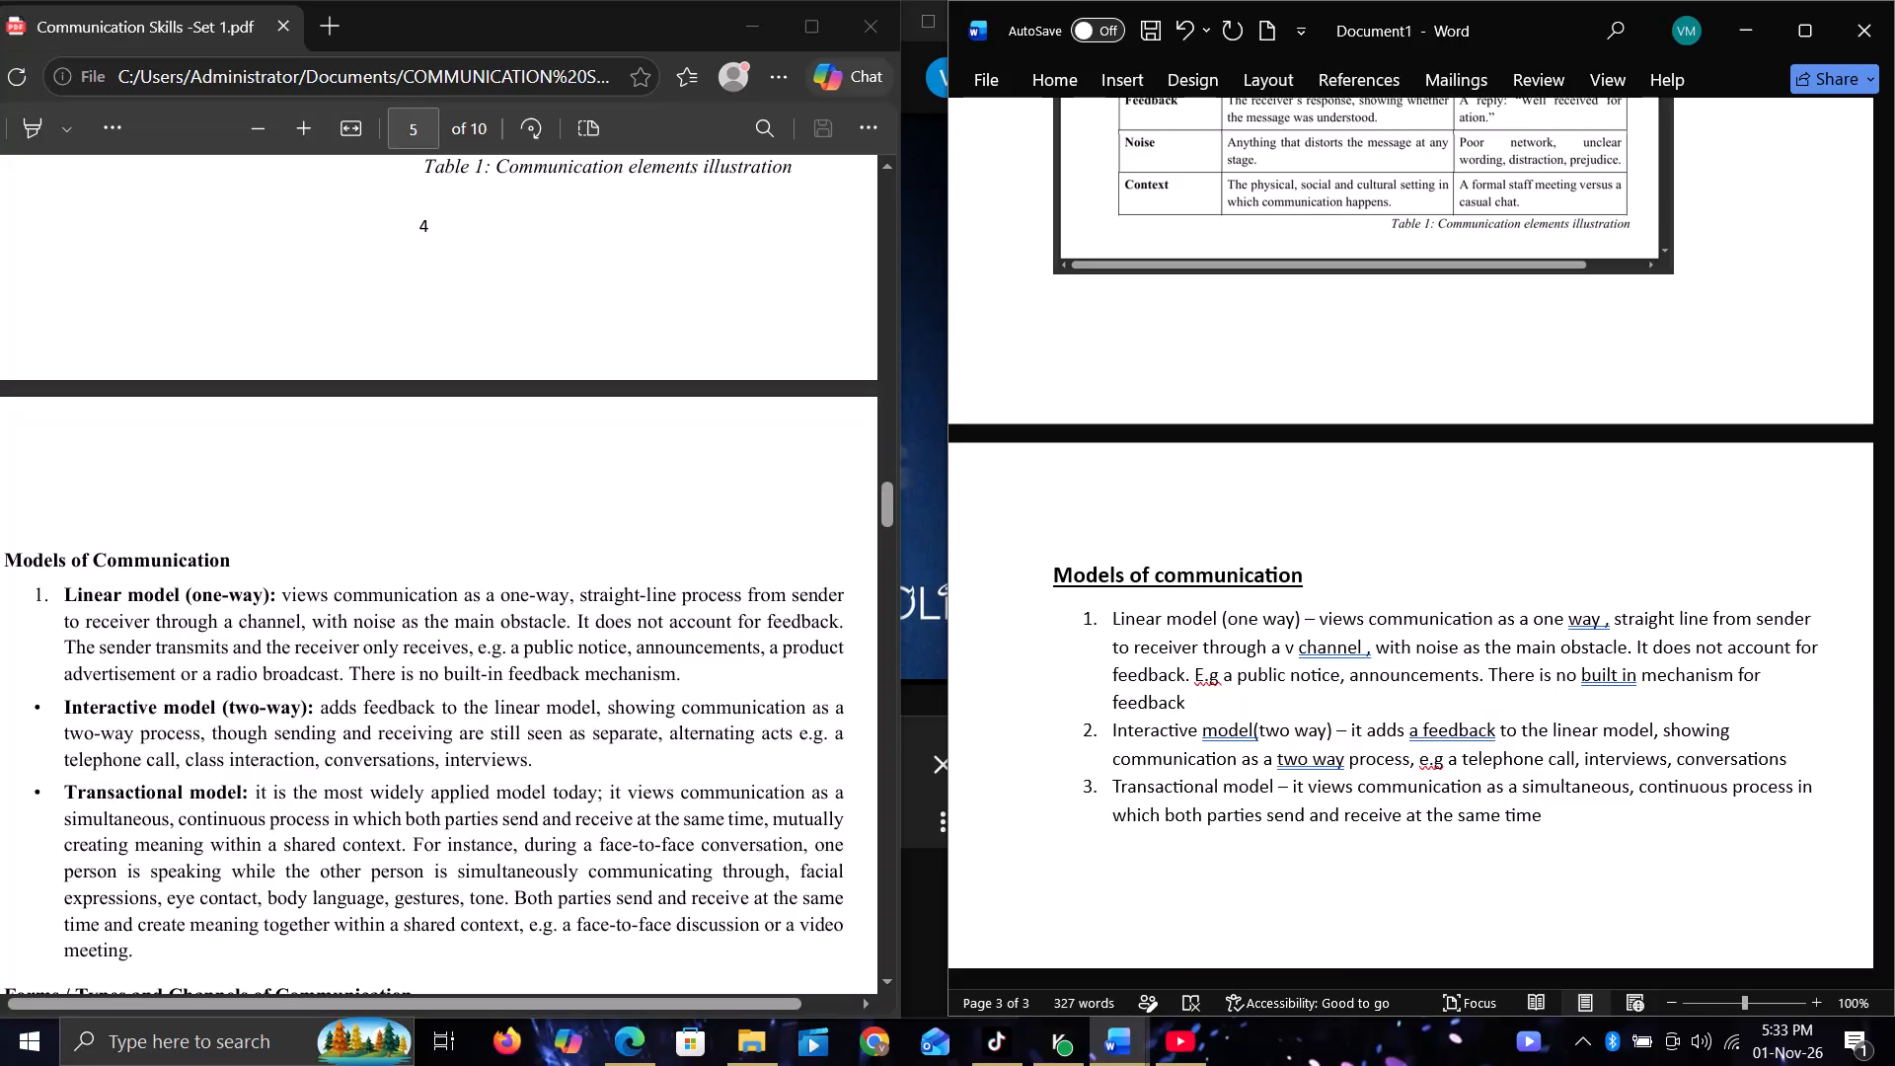
Continue the transactional model sentence with ", mutually creating meaning within a shared context .".
type(", mutua")
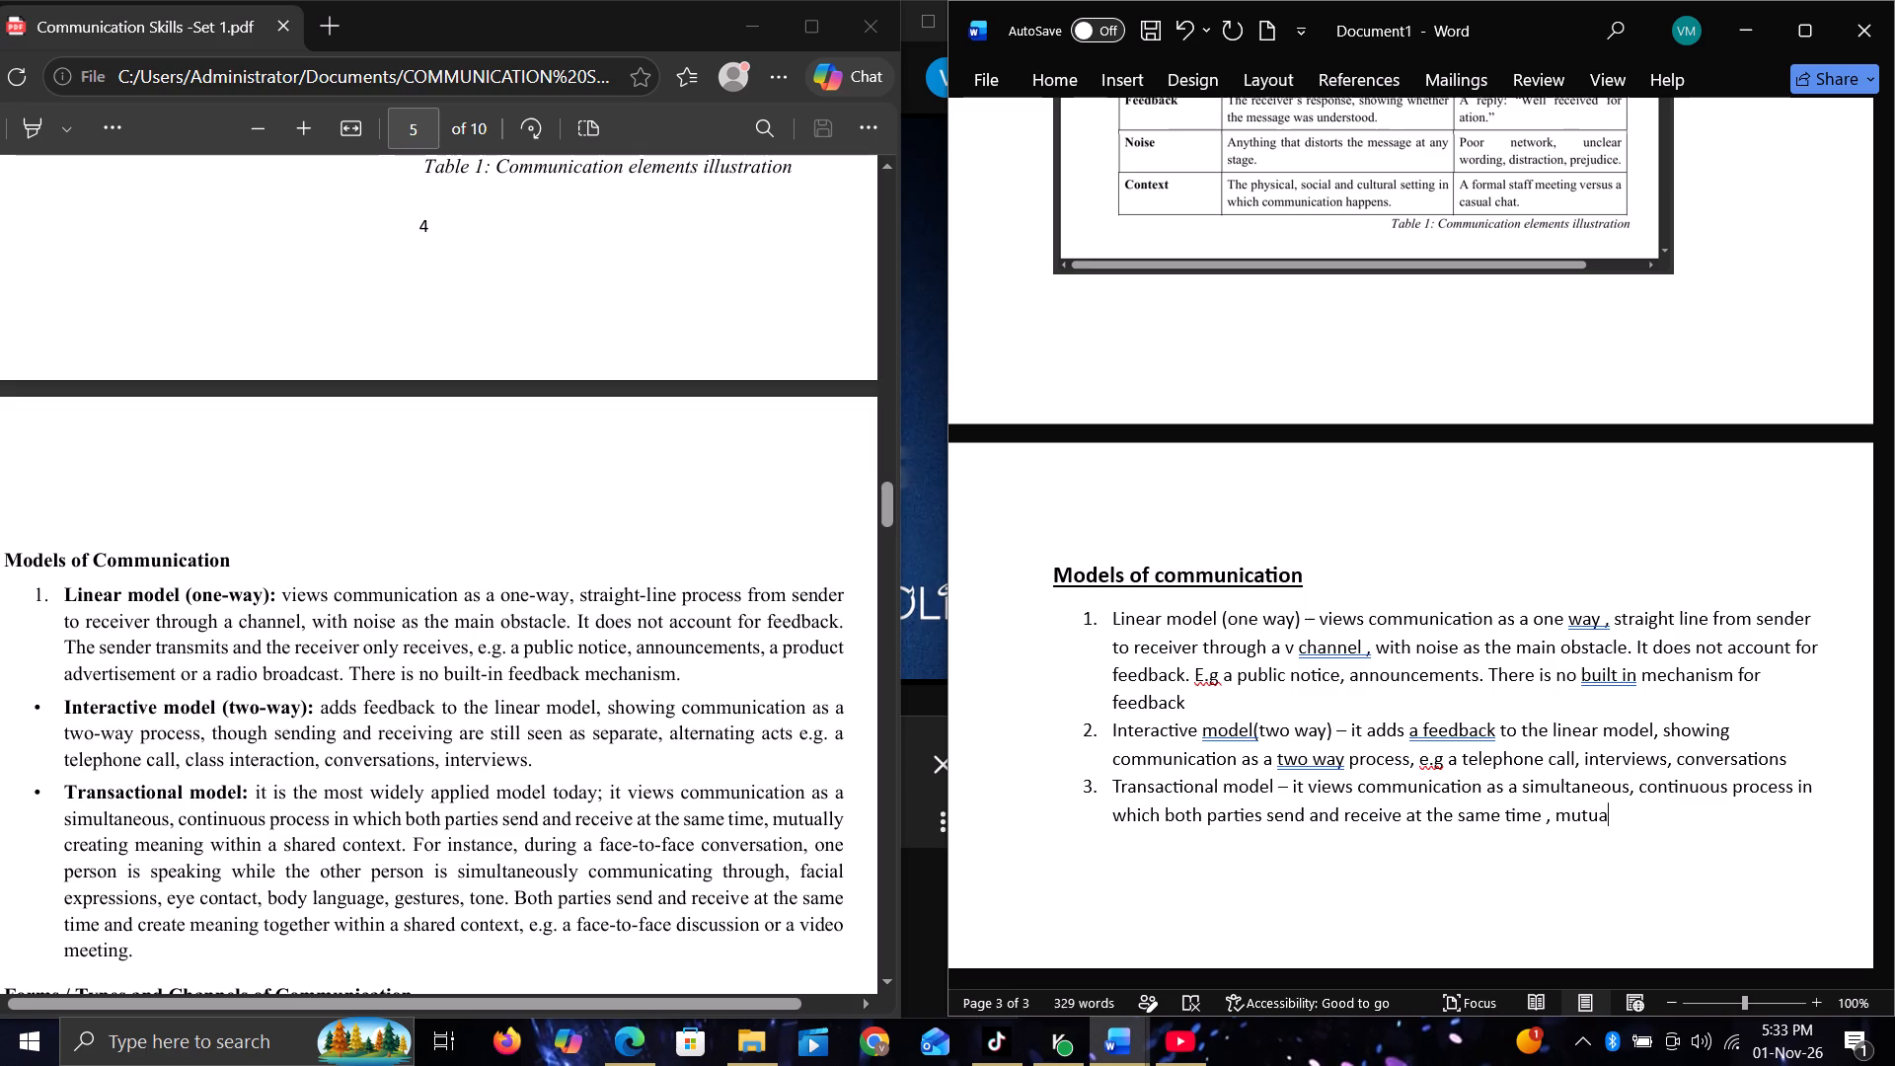
key("a")
key("BackSpace")
type("lly")
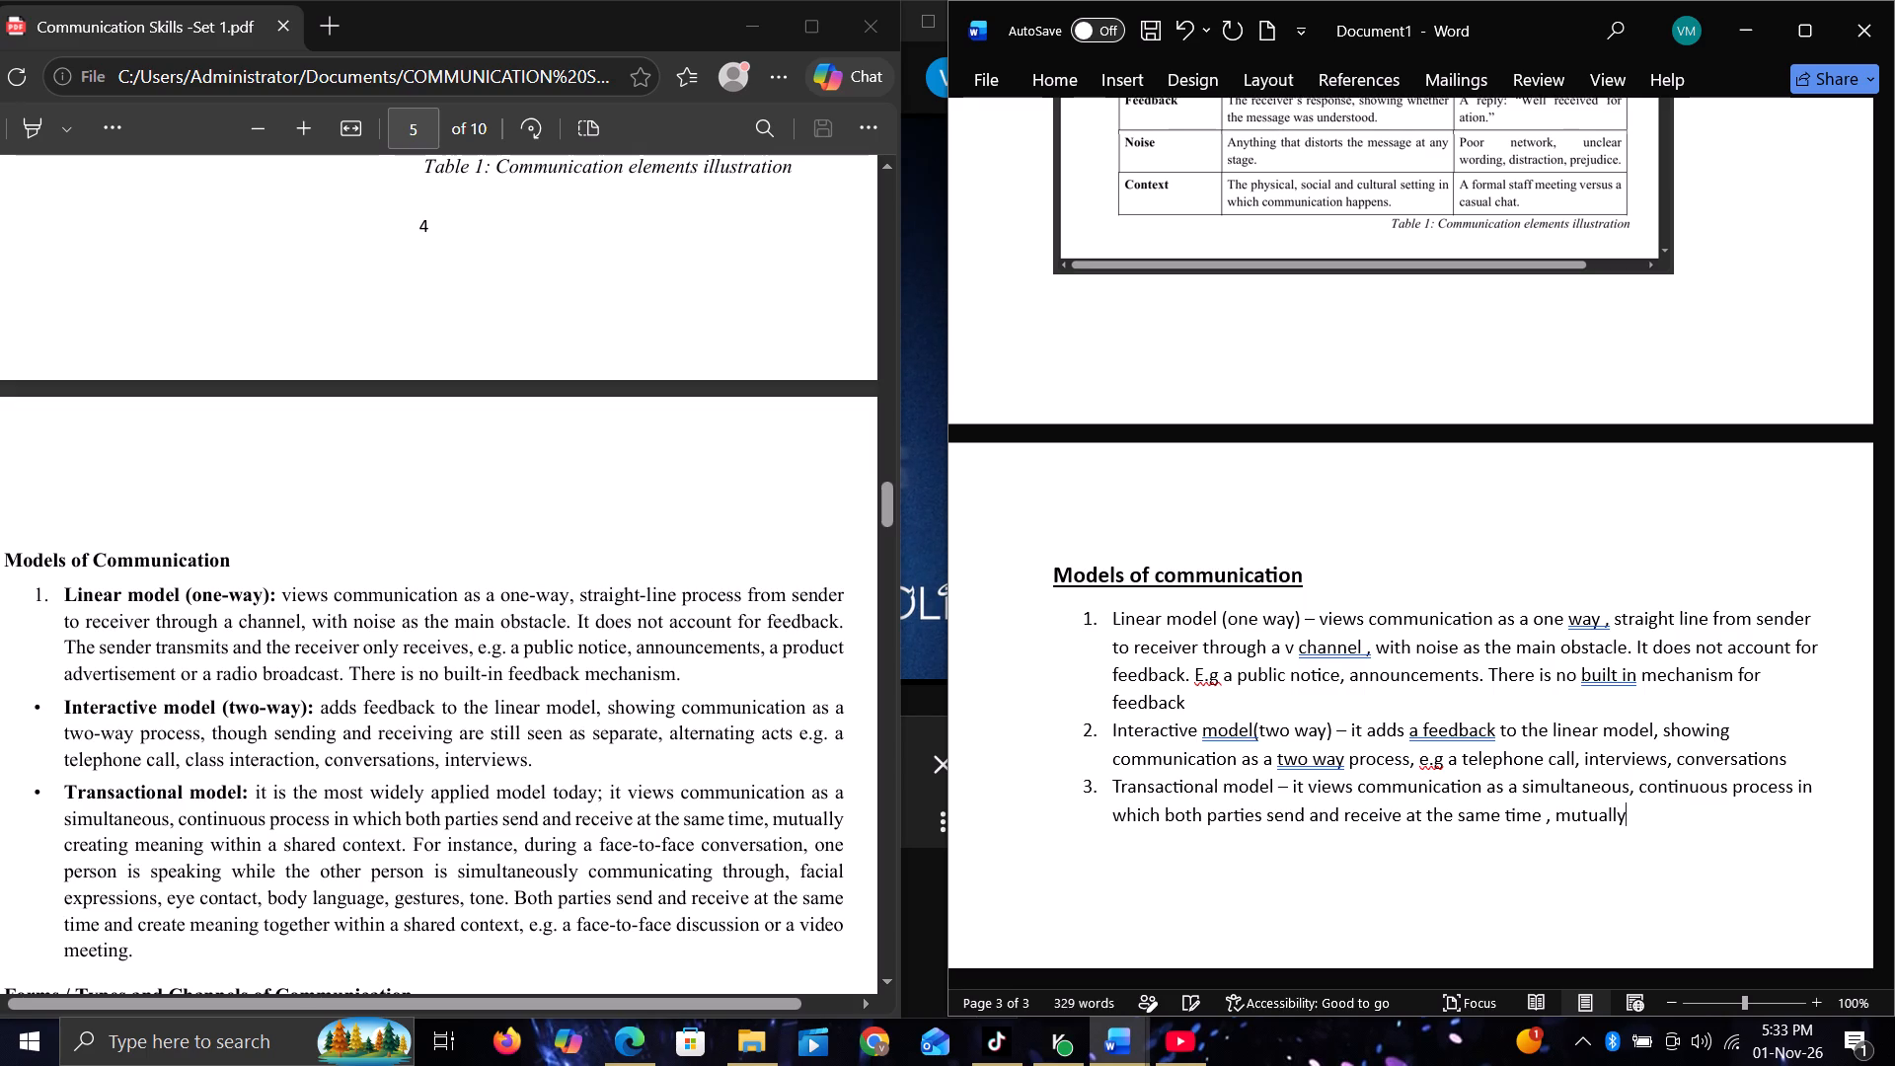
key("space")
type("cr")
type("eating meaning")
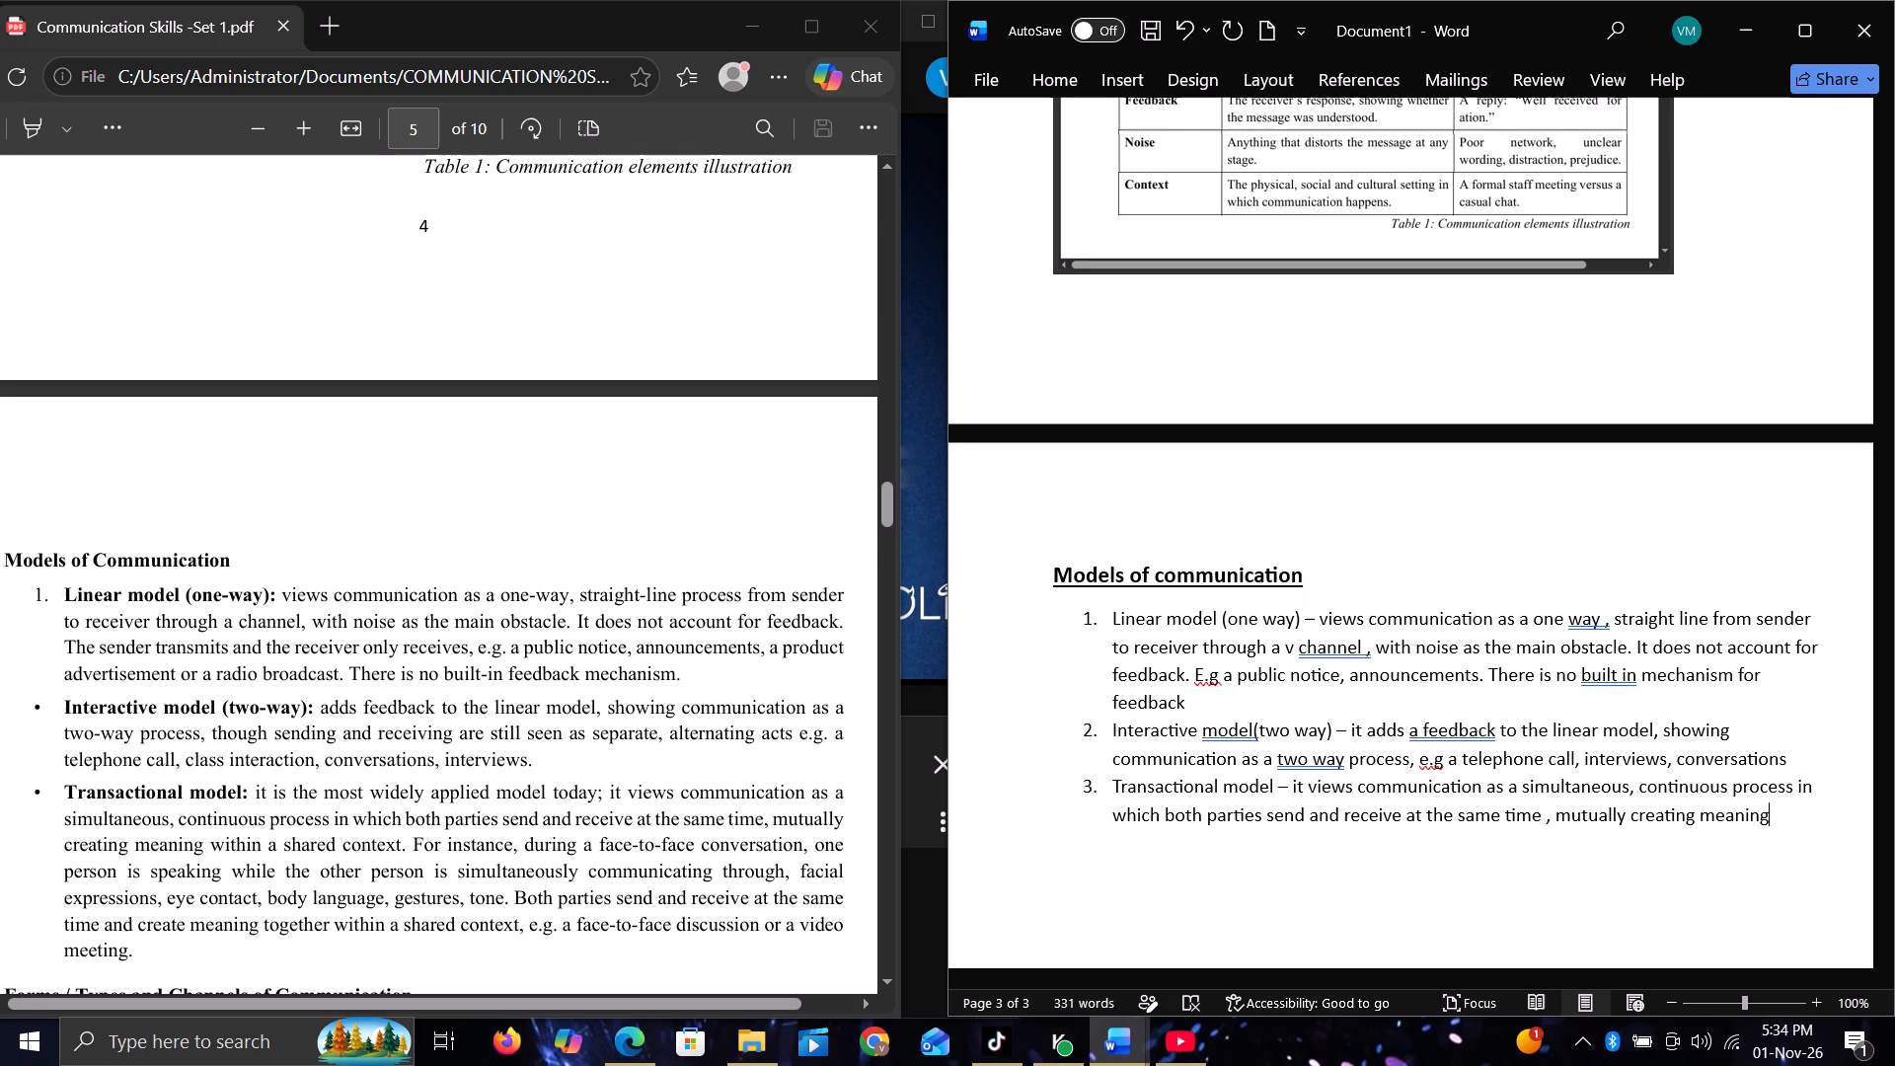
key("space")
type("within a shared context")
key("space")
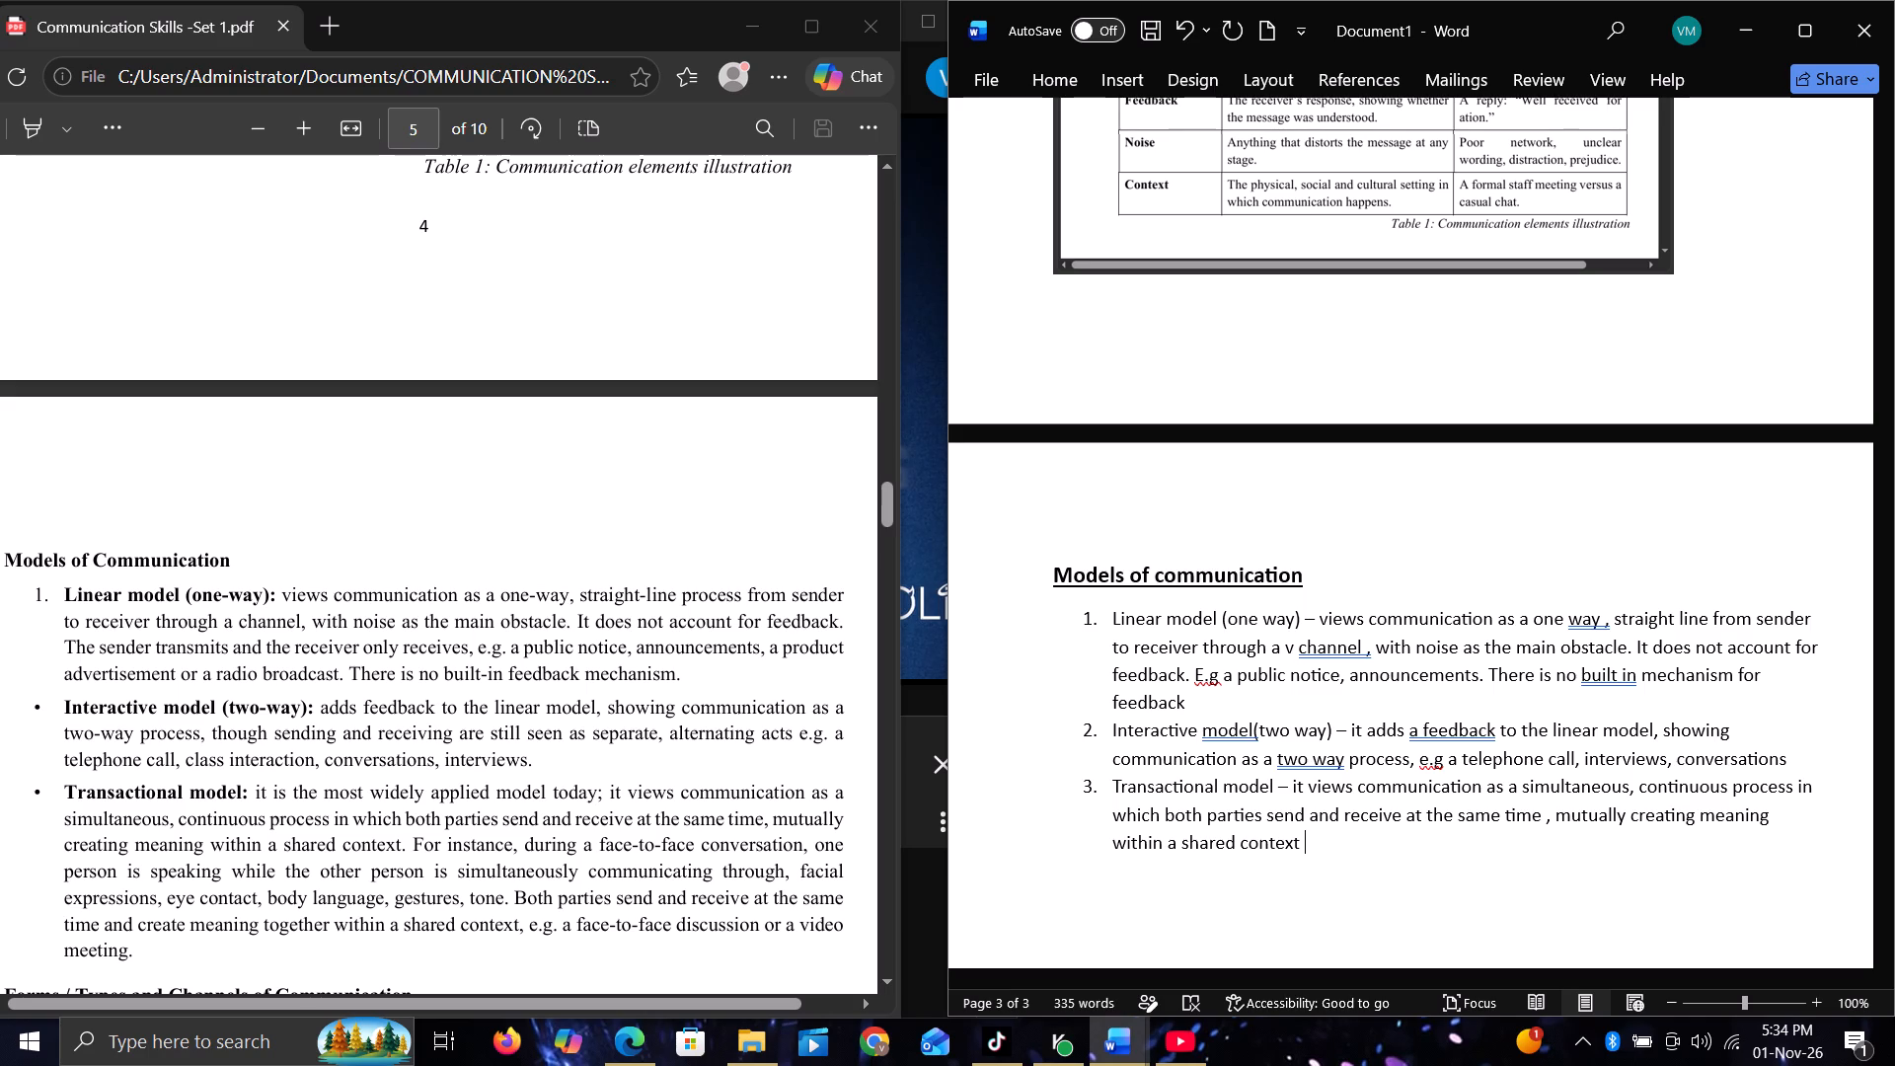
type(".")
Introduce an example after the transactional model description with "e.g" and a trailing space.
key("space")
key("e")
type(".g")
key("space")
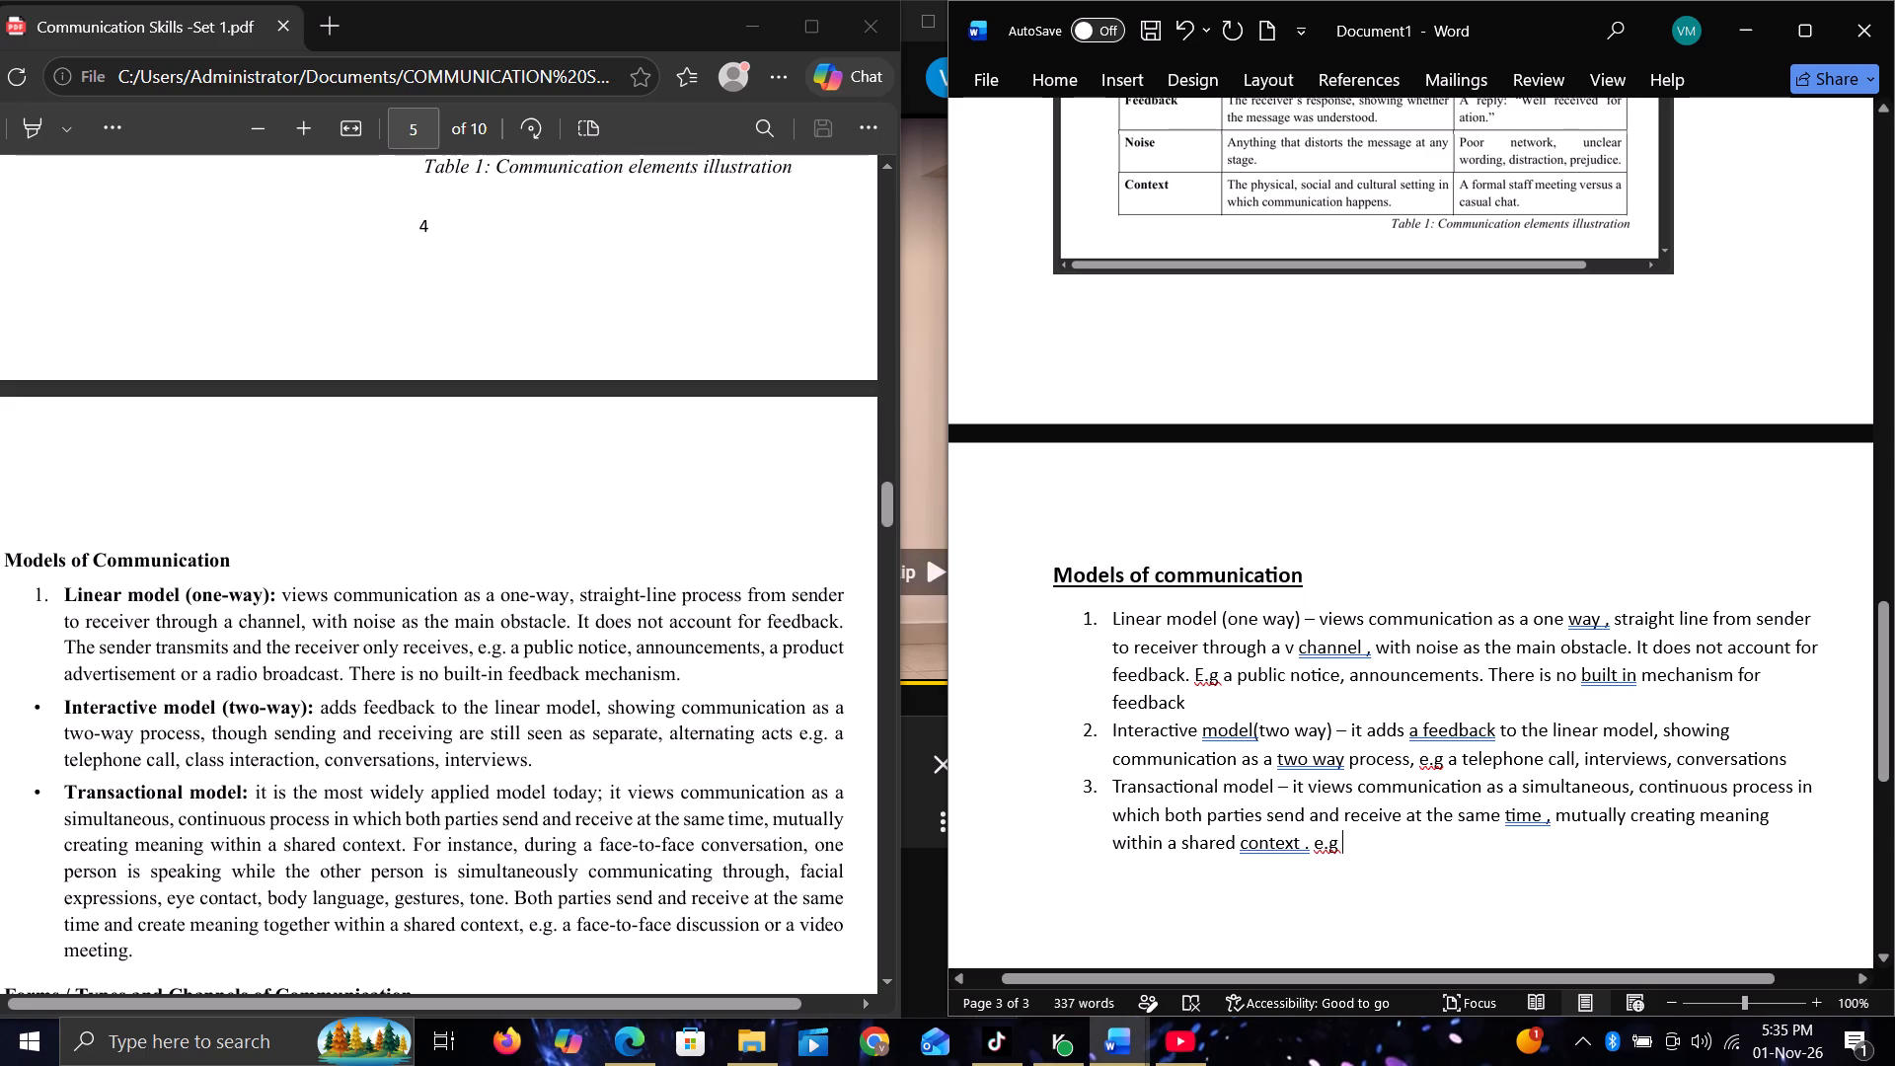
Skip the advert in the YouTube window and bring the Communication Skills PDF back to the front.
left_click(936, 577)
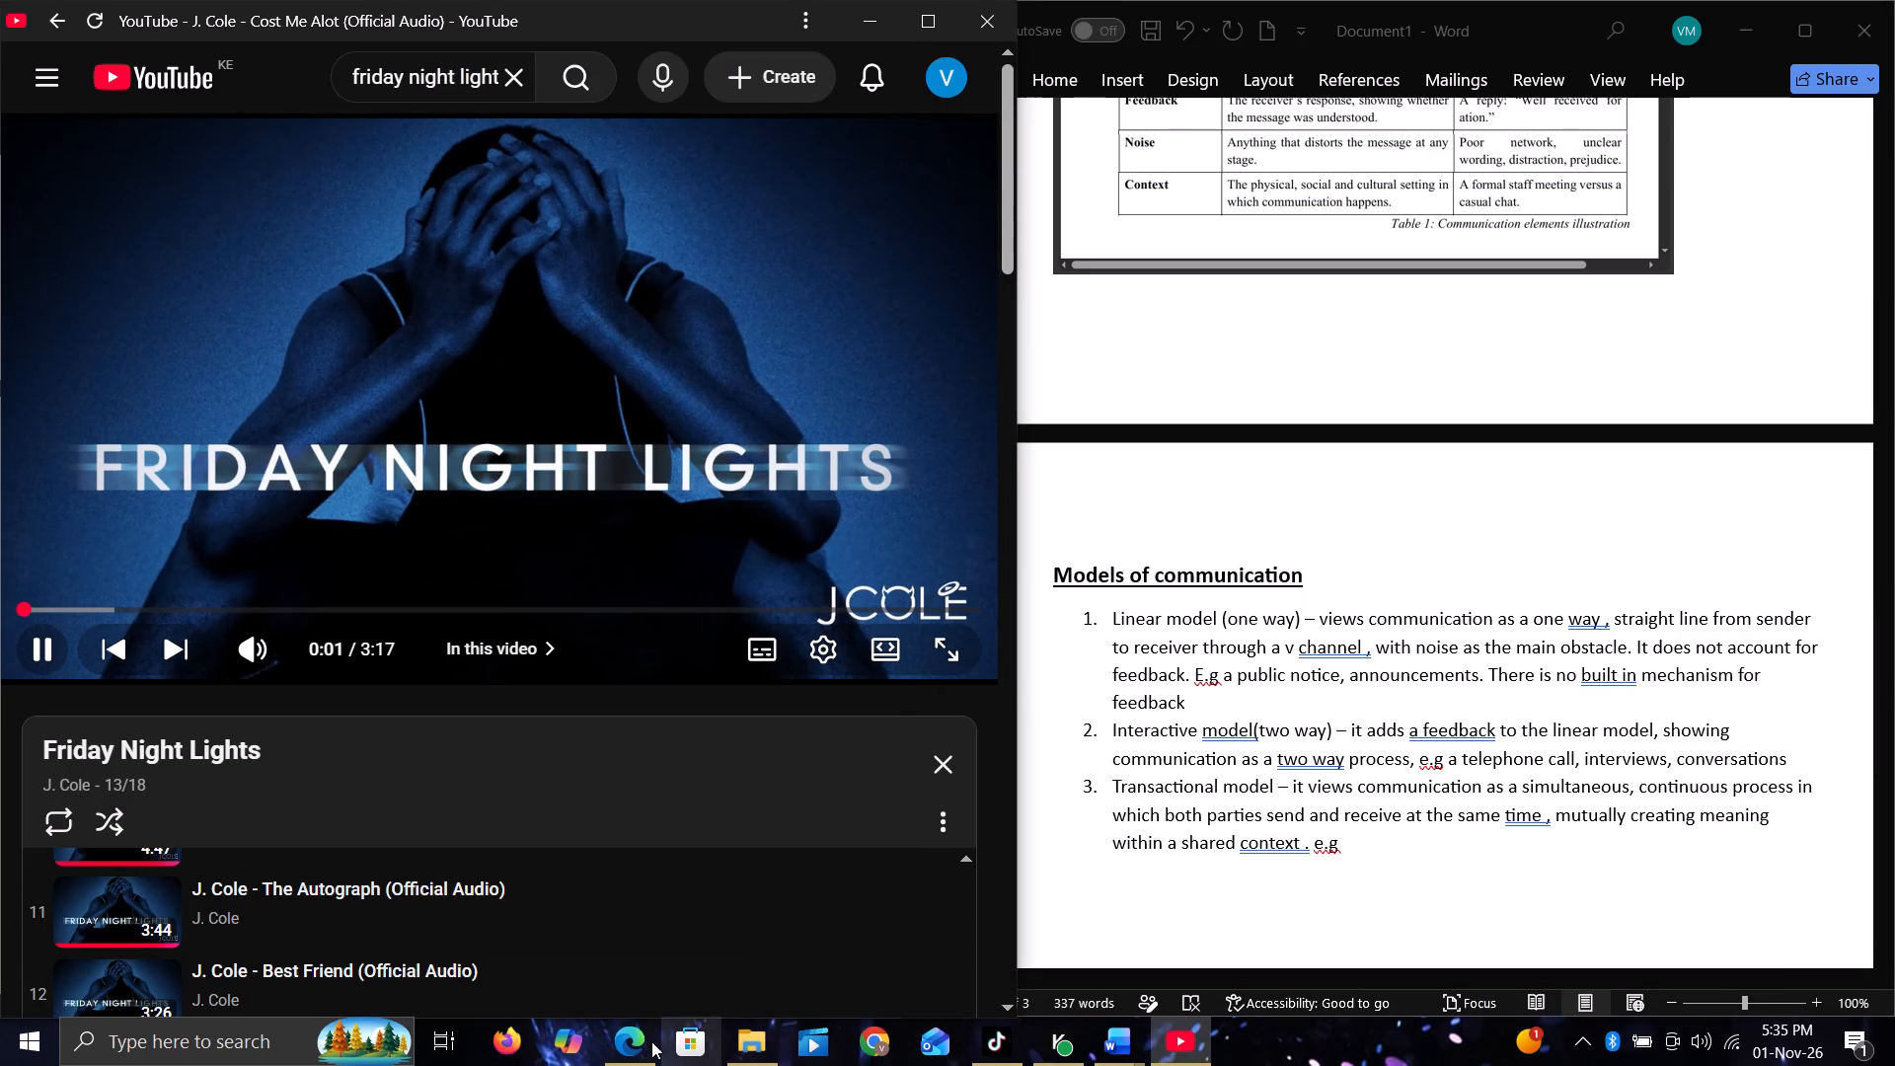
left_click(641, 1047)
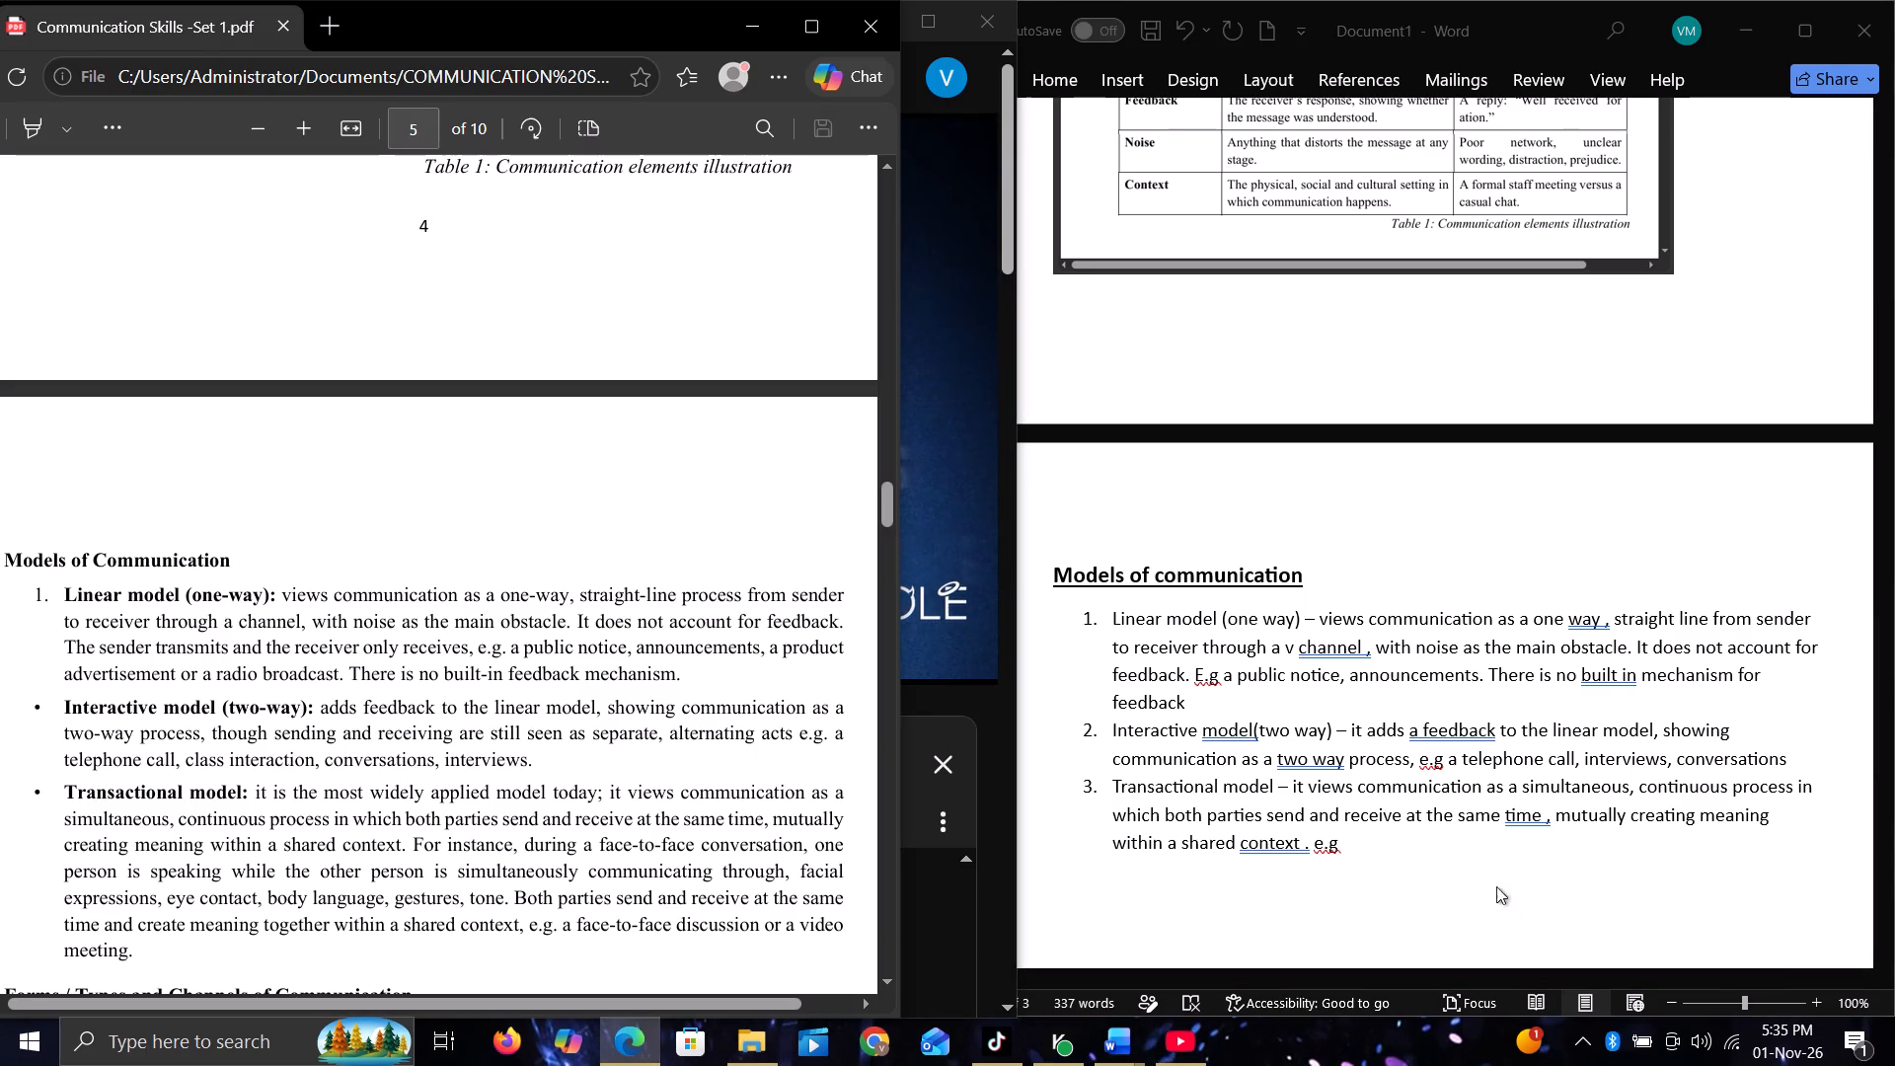
In the Word notes, continue the transactional model example with "during a face to face convo one is speaking while the other".
left_click(1380, 839)
type("during a faz")
key("BackSpace")
type("ce to face")
key("space")
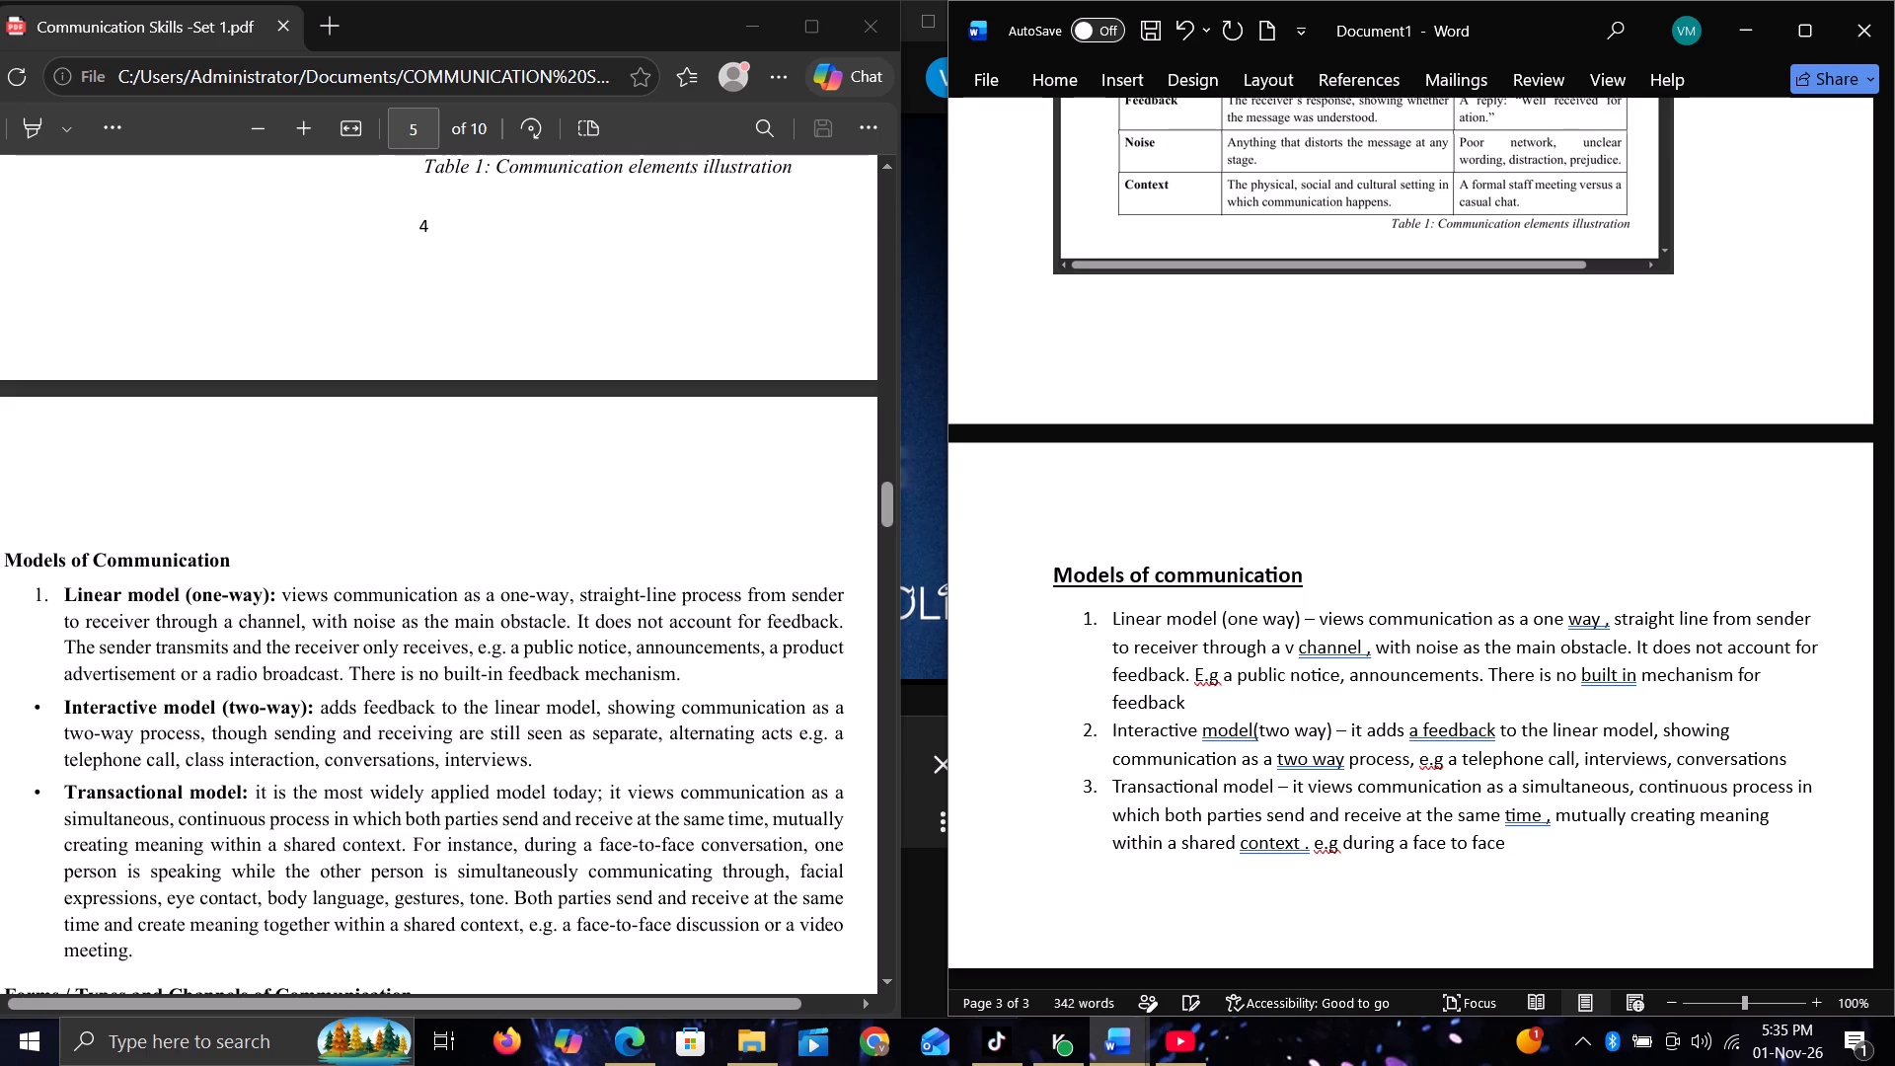
type("convo")
key("space")
type("one is speaking while")
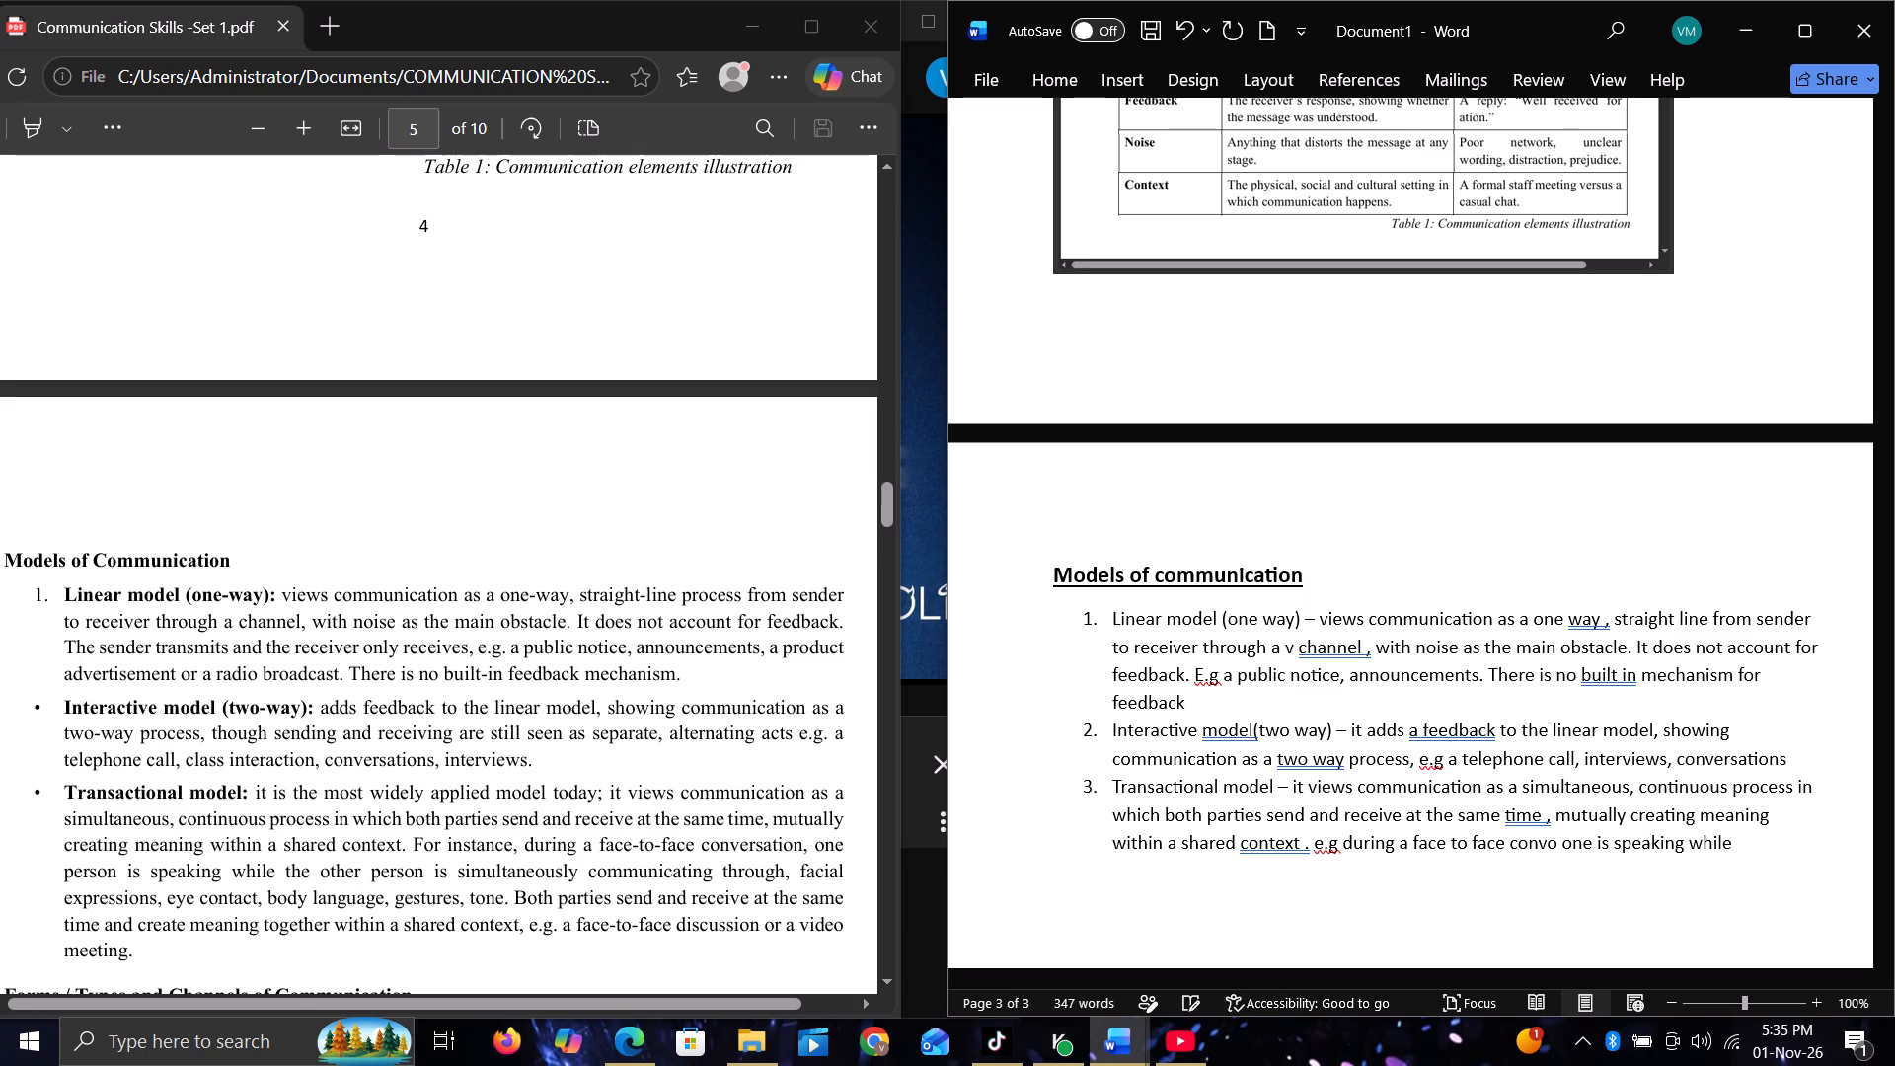
key("space")
type("the")
key("space")
key("space")
type("other")
key("space")
Continue the transactional model example with "one issimultanously communicating through facial expressions".
type("one issimulta")
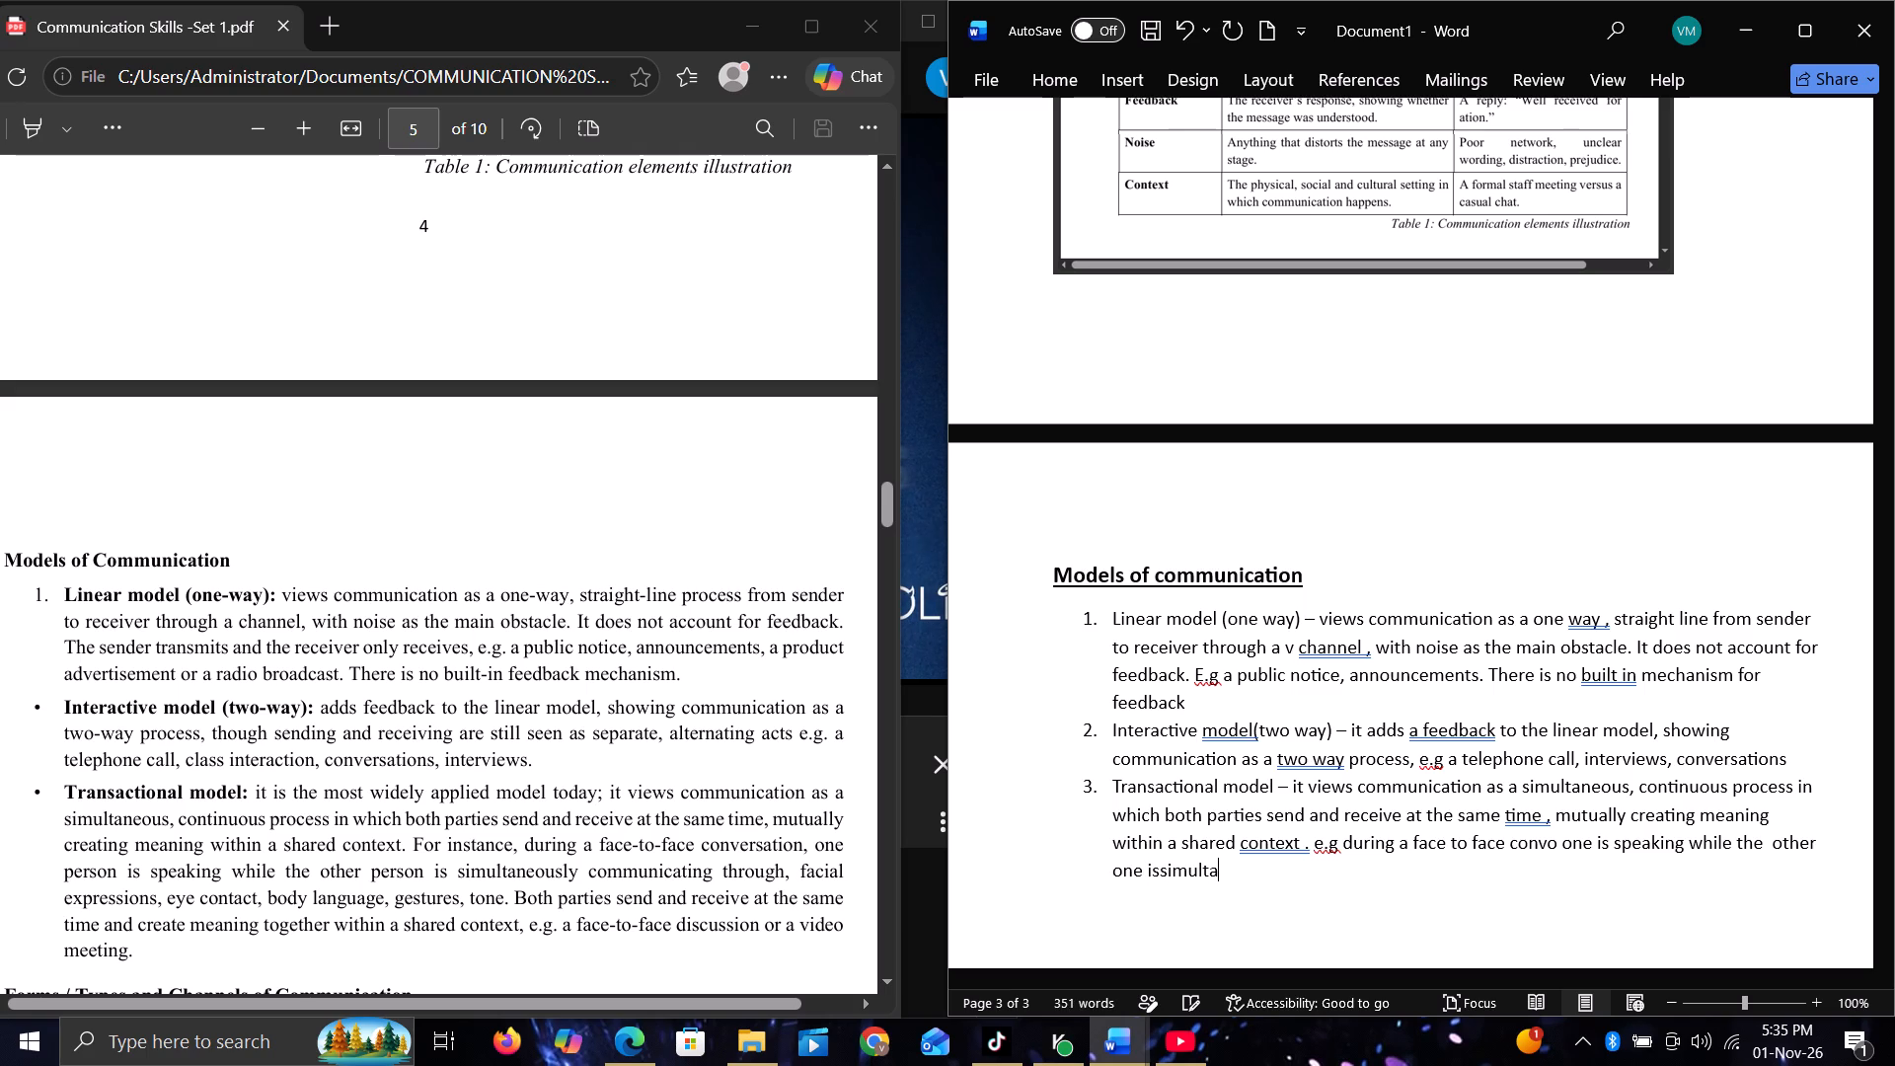
type("ne")
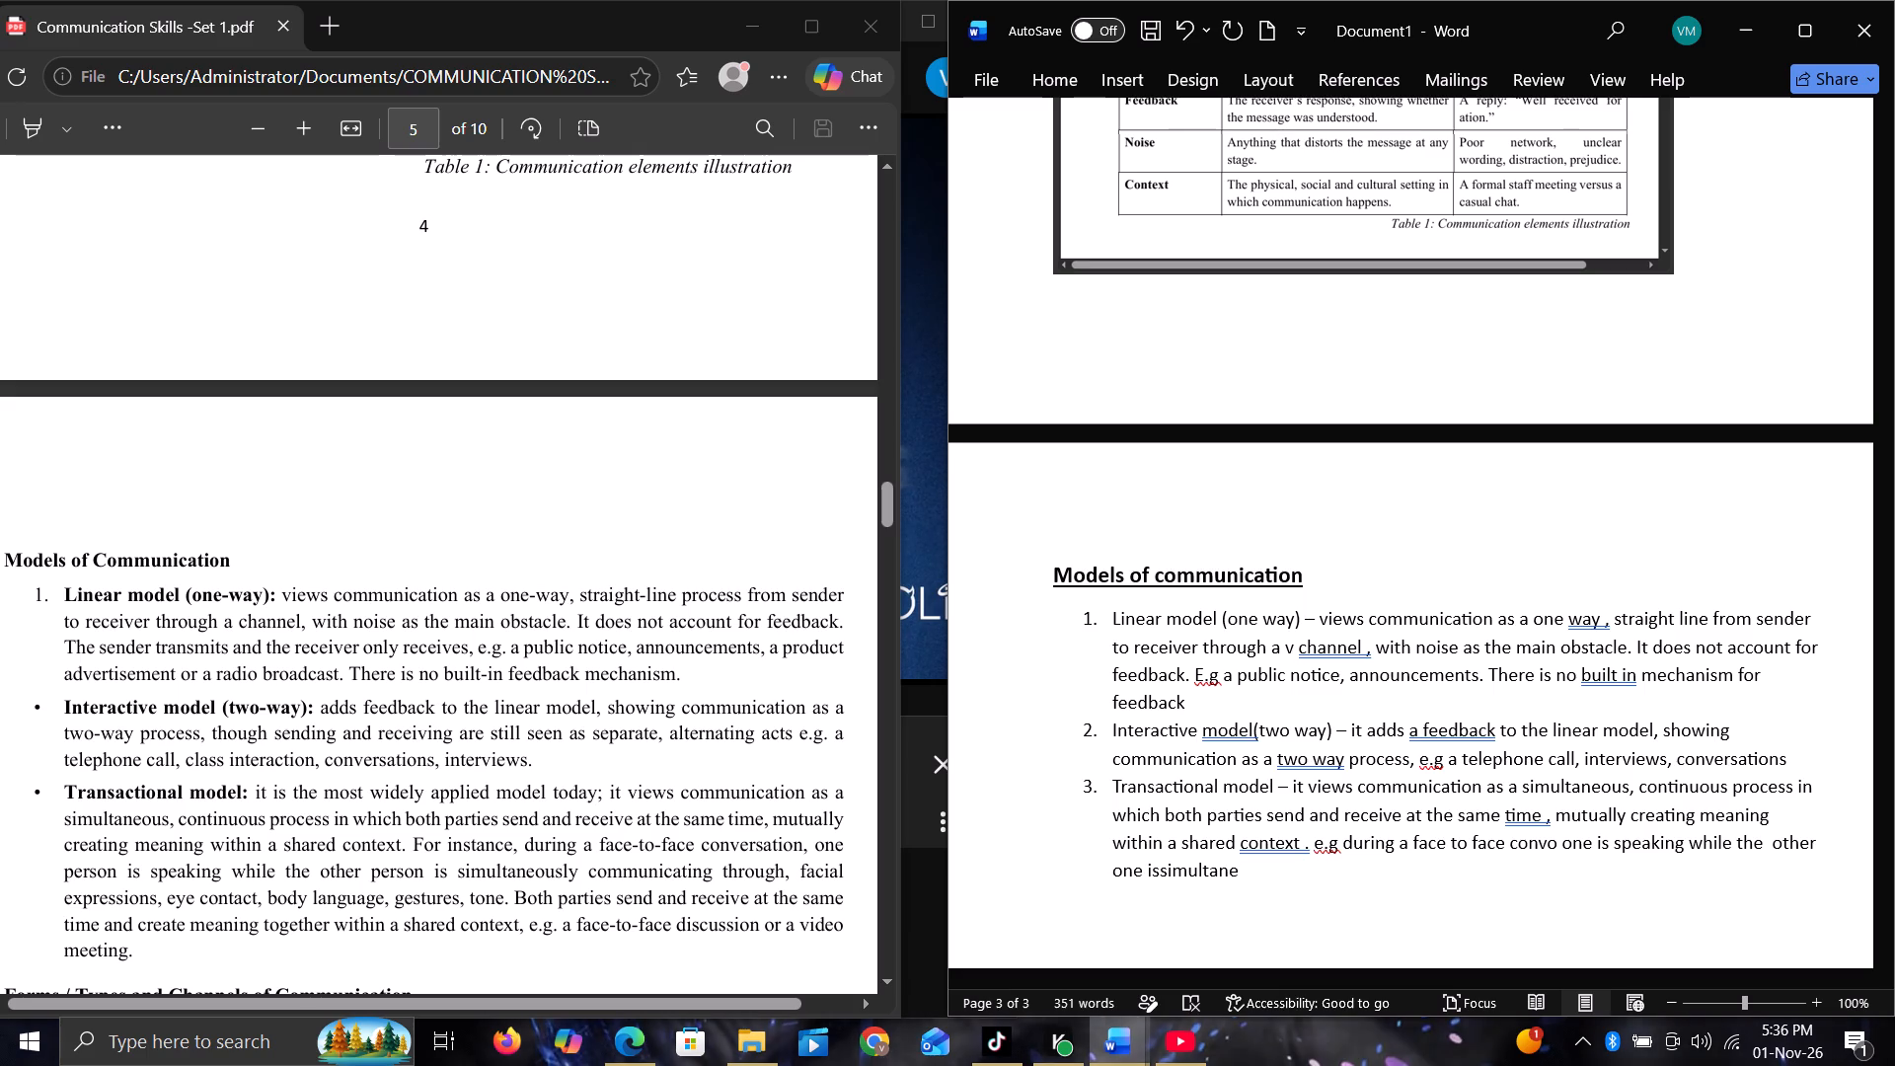
key("BackSpace")
type("ously")
key("space")
type("communicating")
key("space")
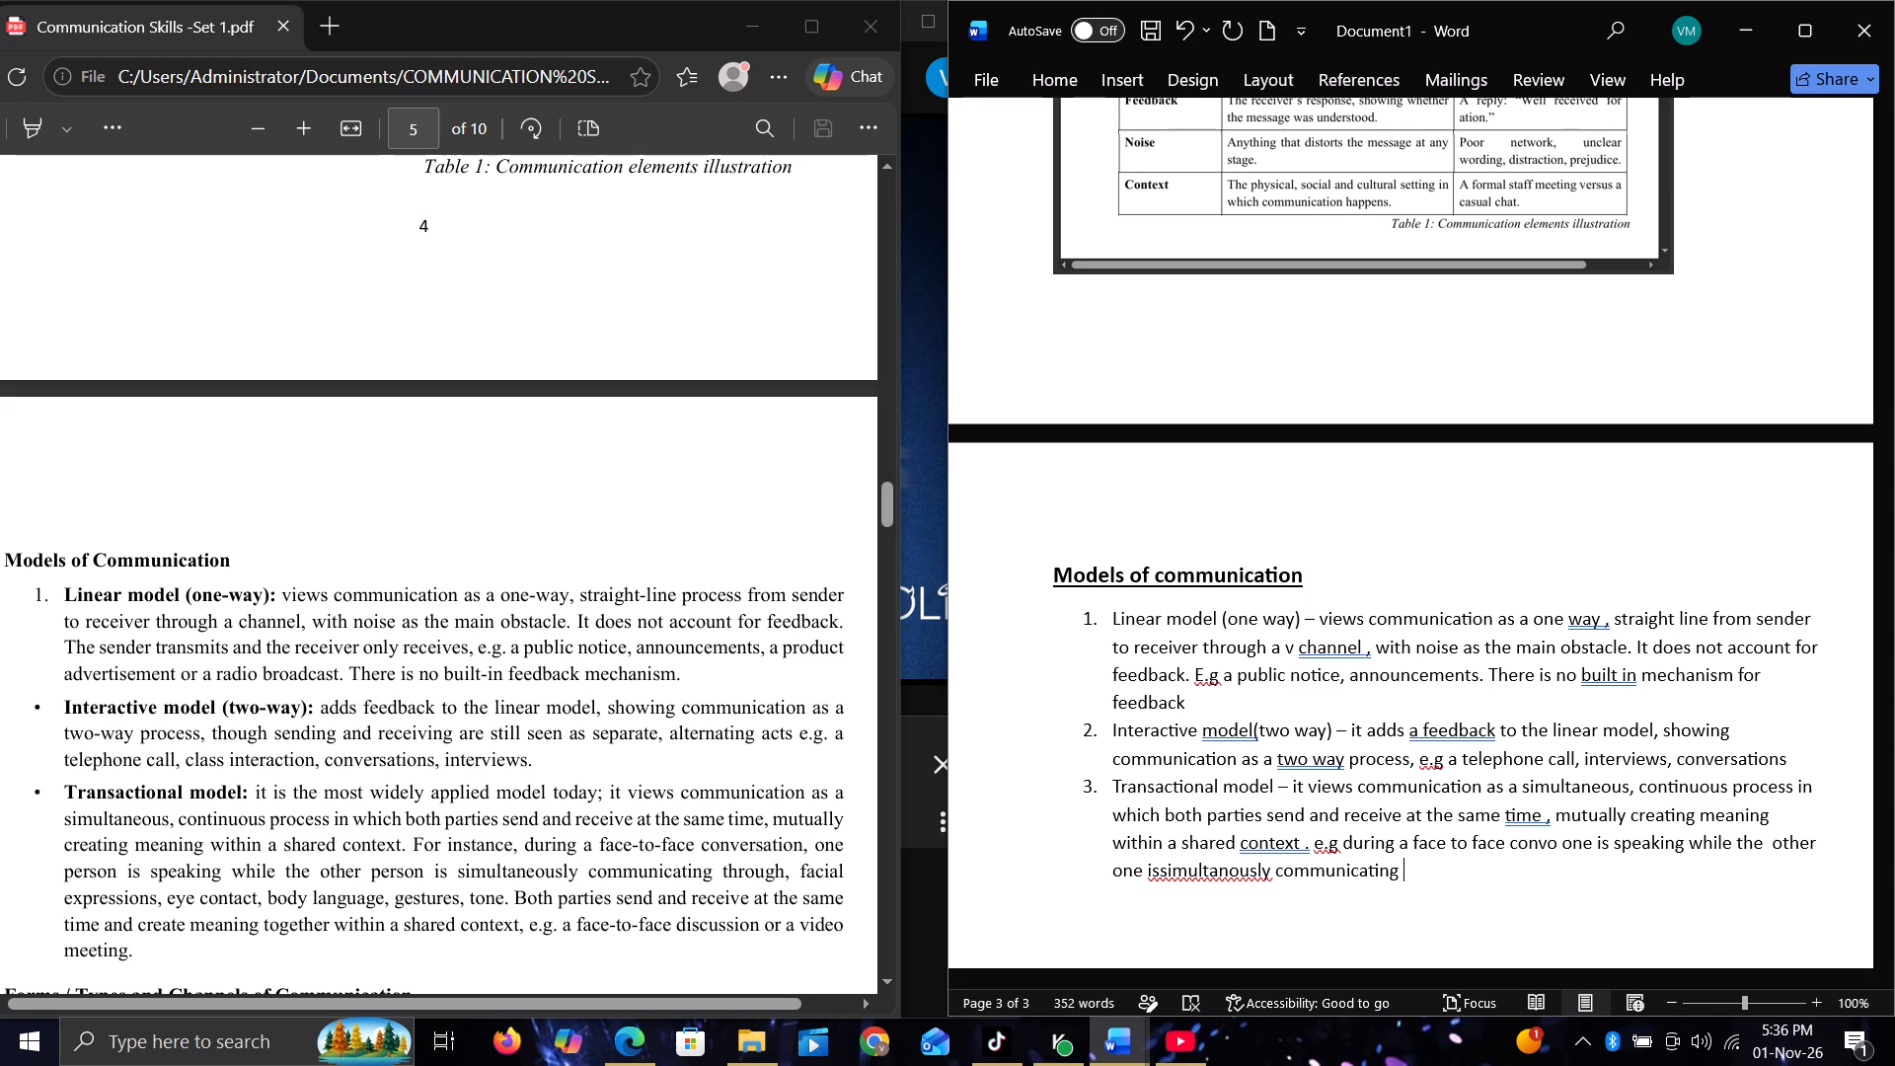
type("through facial ex")
key("p")
type("ressions")
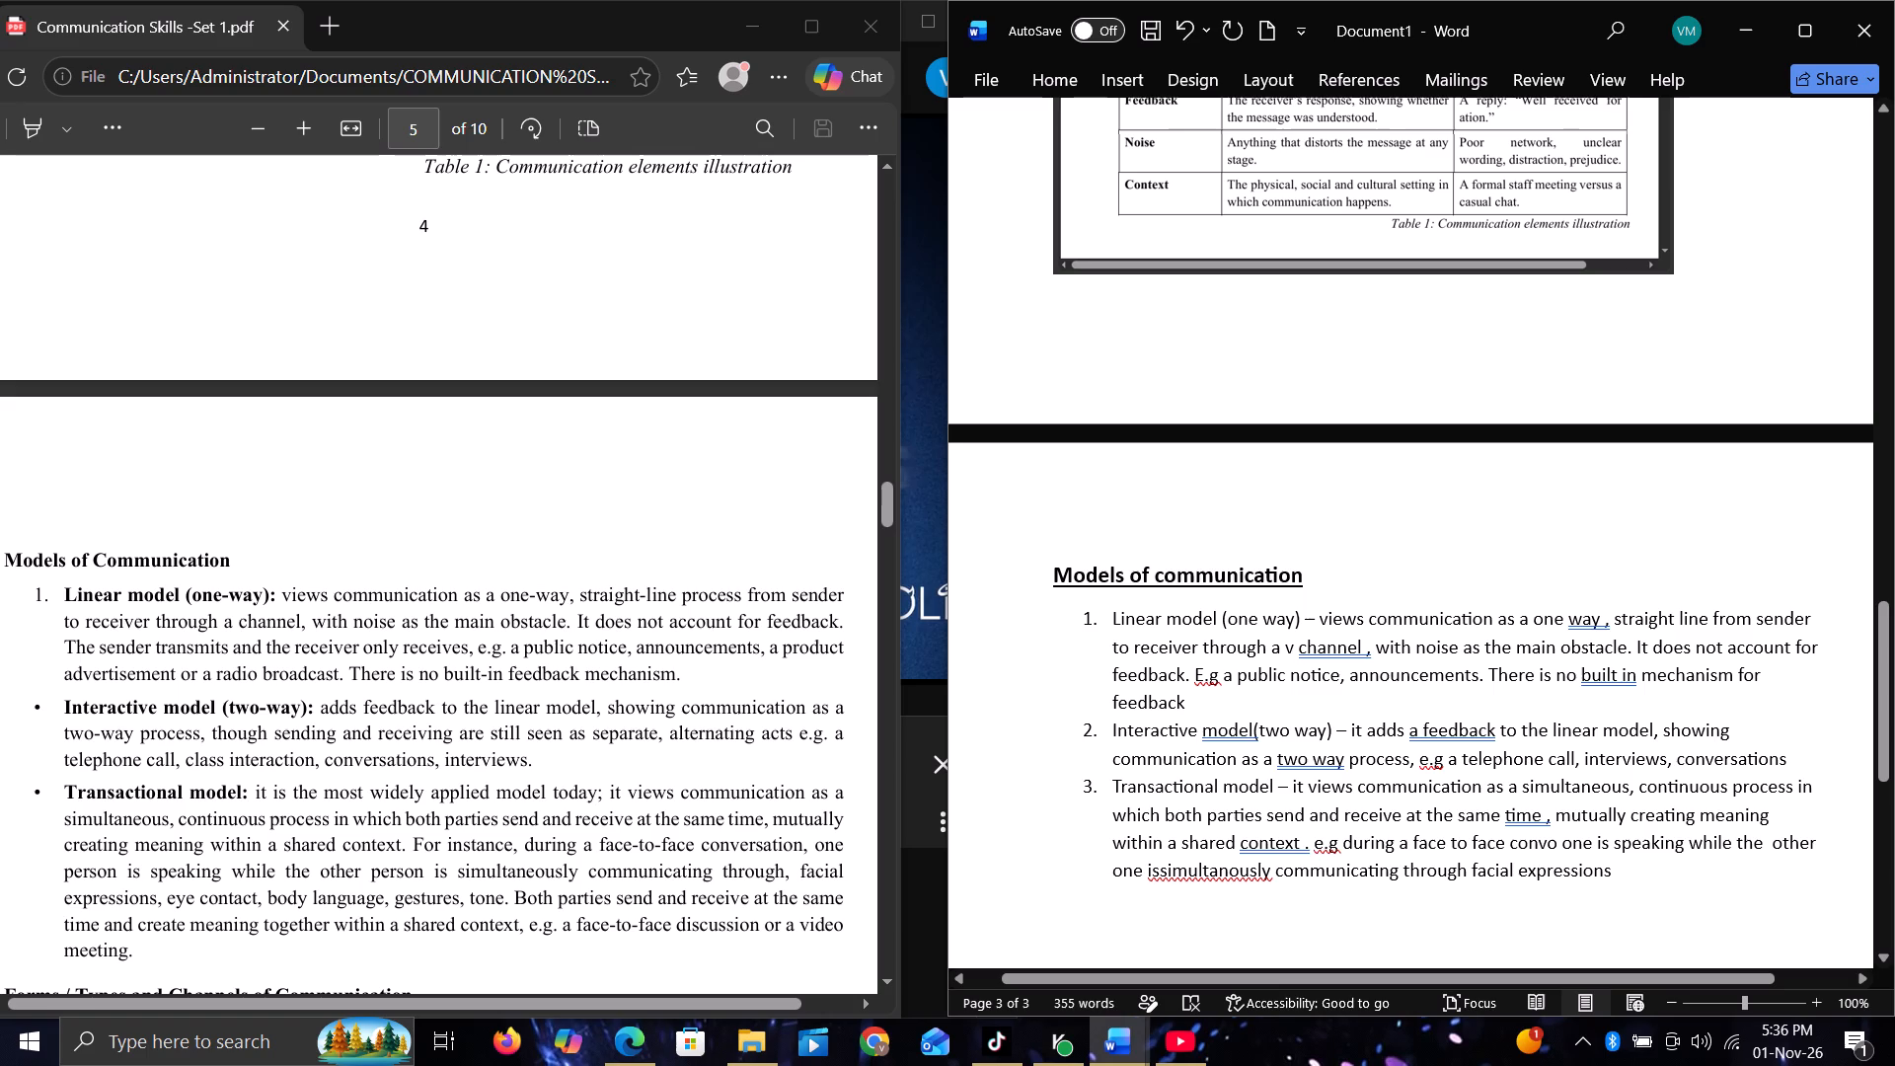
Correct "issimultanously" in the transactional model example to "is simultaneously".
left_click(1167, 881)
key("Left")
key("space")
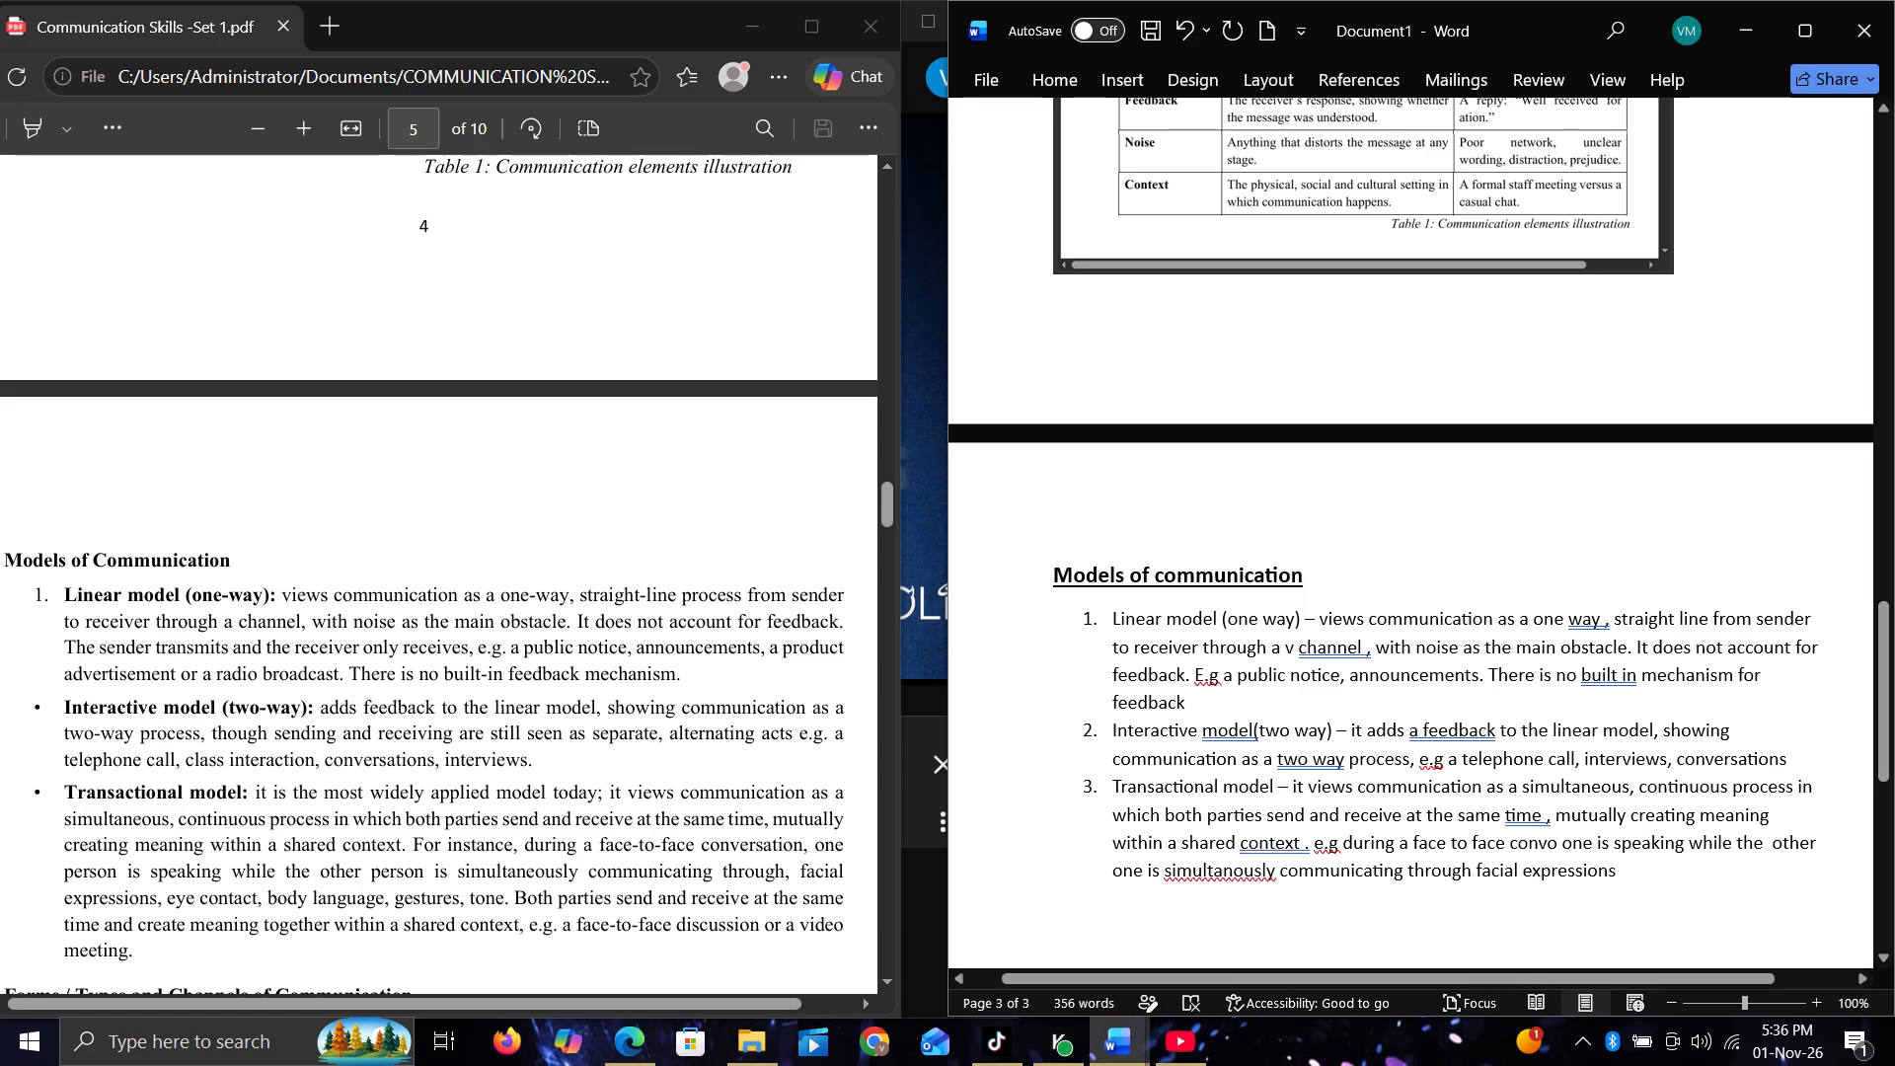
left_click(1232, 870)
key("e")
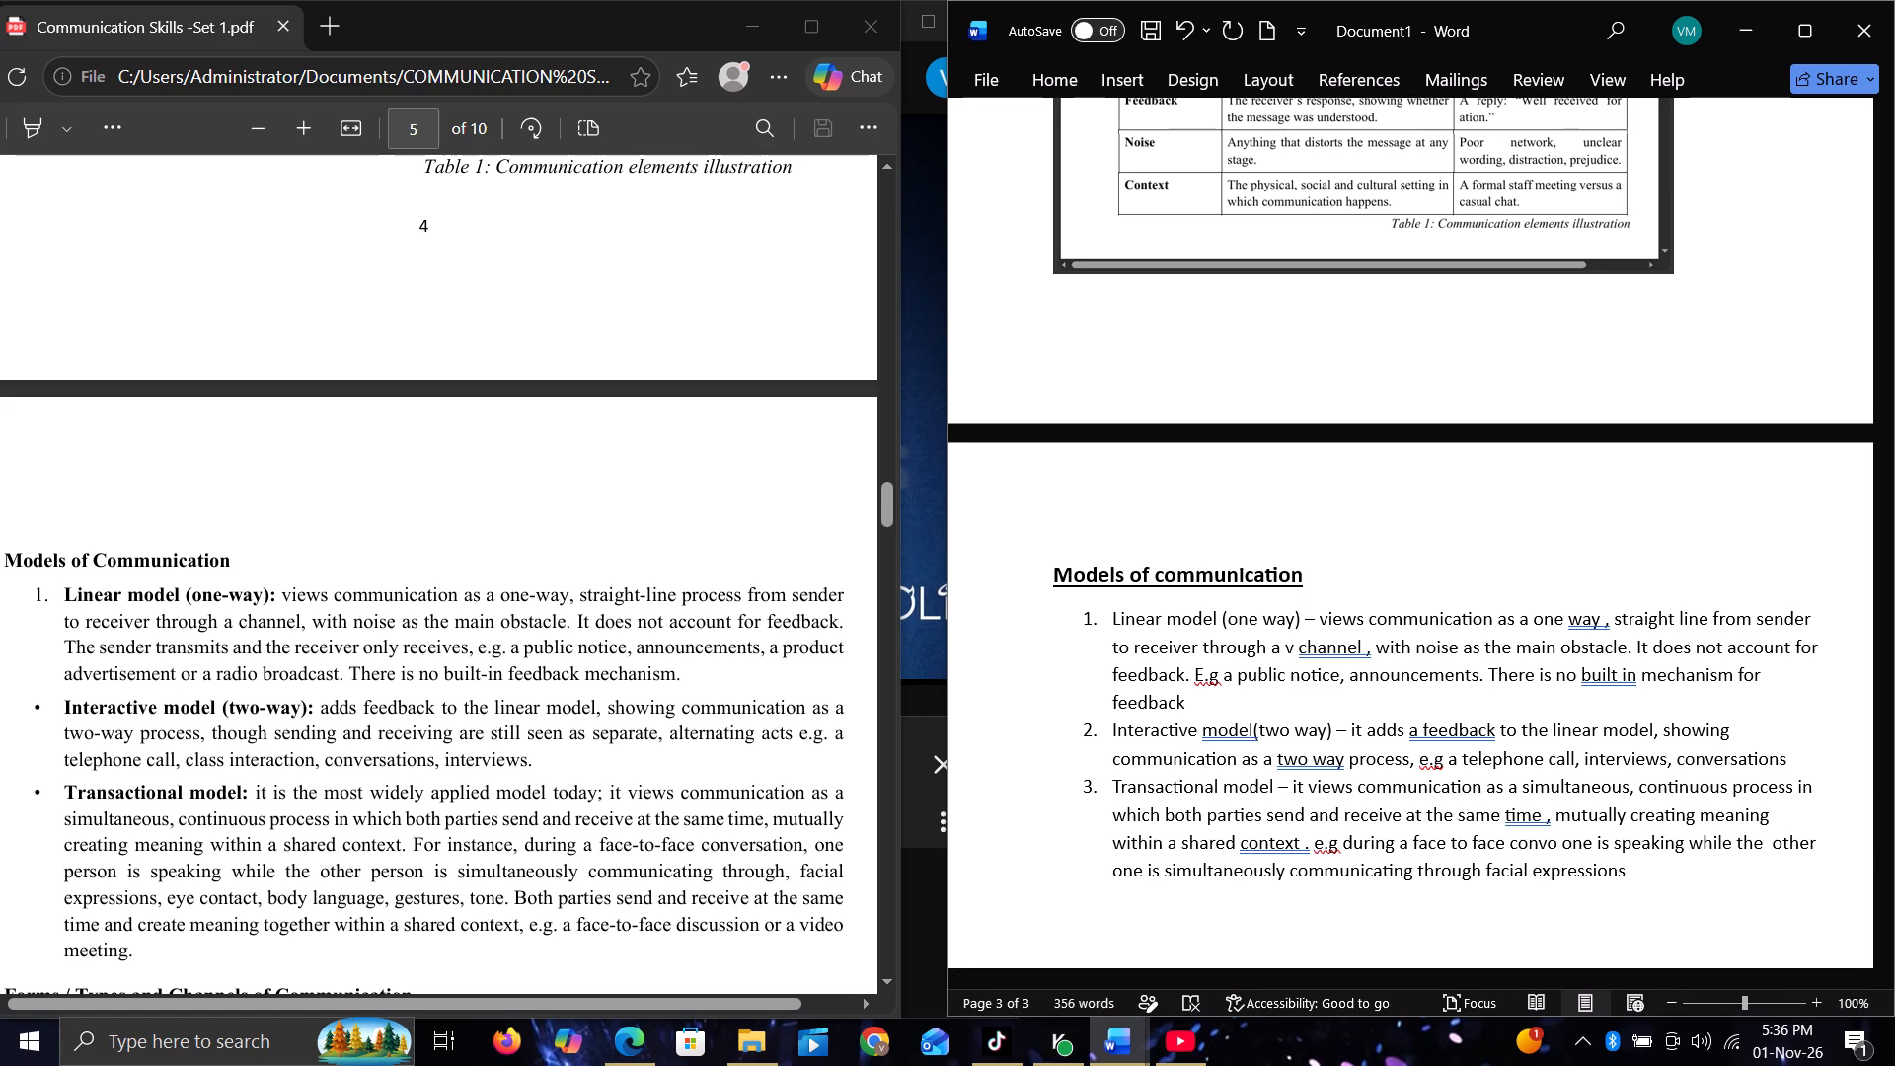
Bring the PDF's Forms / Types and Channels table into view, and start an unnumbered line below the transactional model in the Word notes.
left_click(1627, 873)
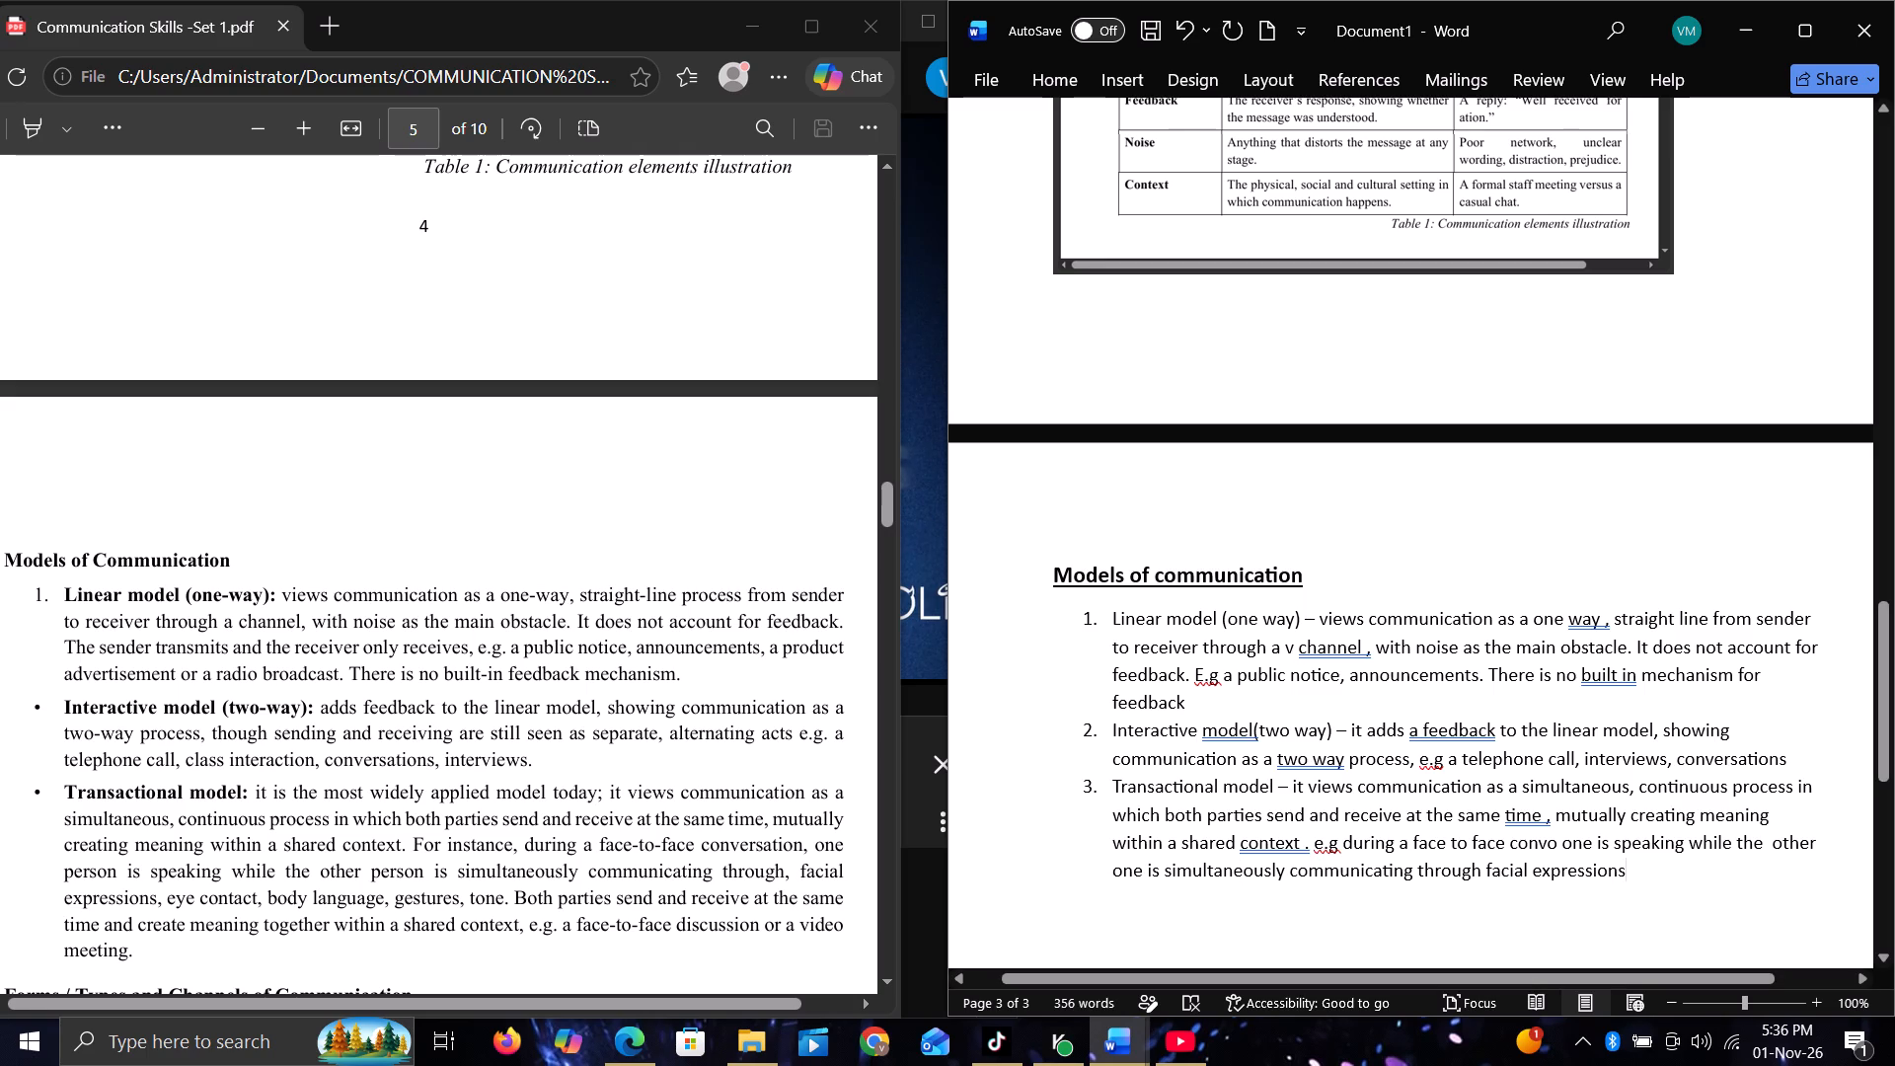
scroll(661, 635, "down", 5)
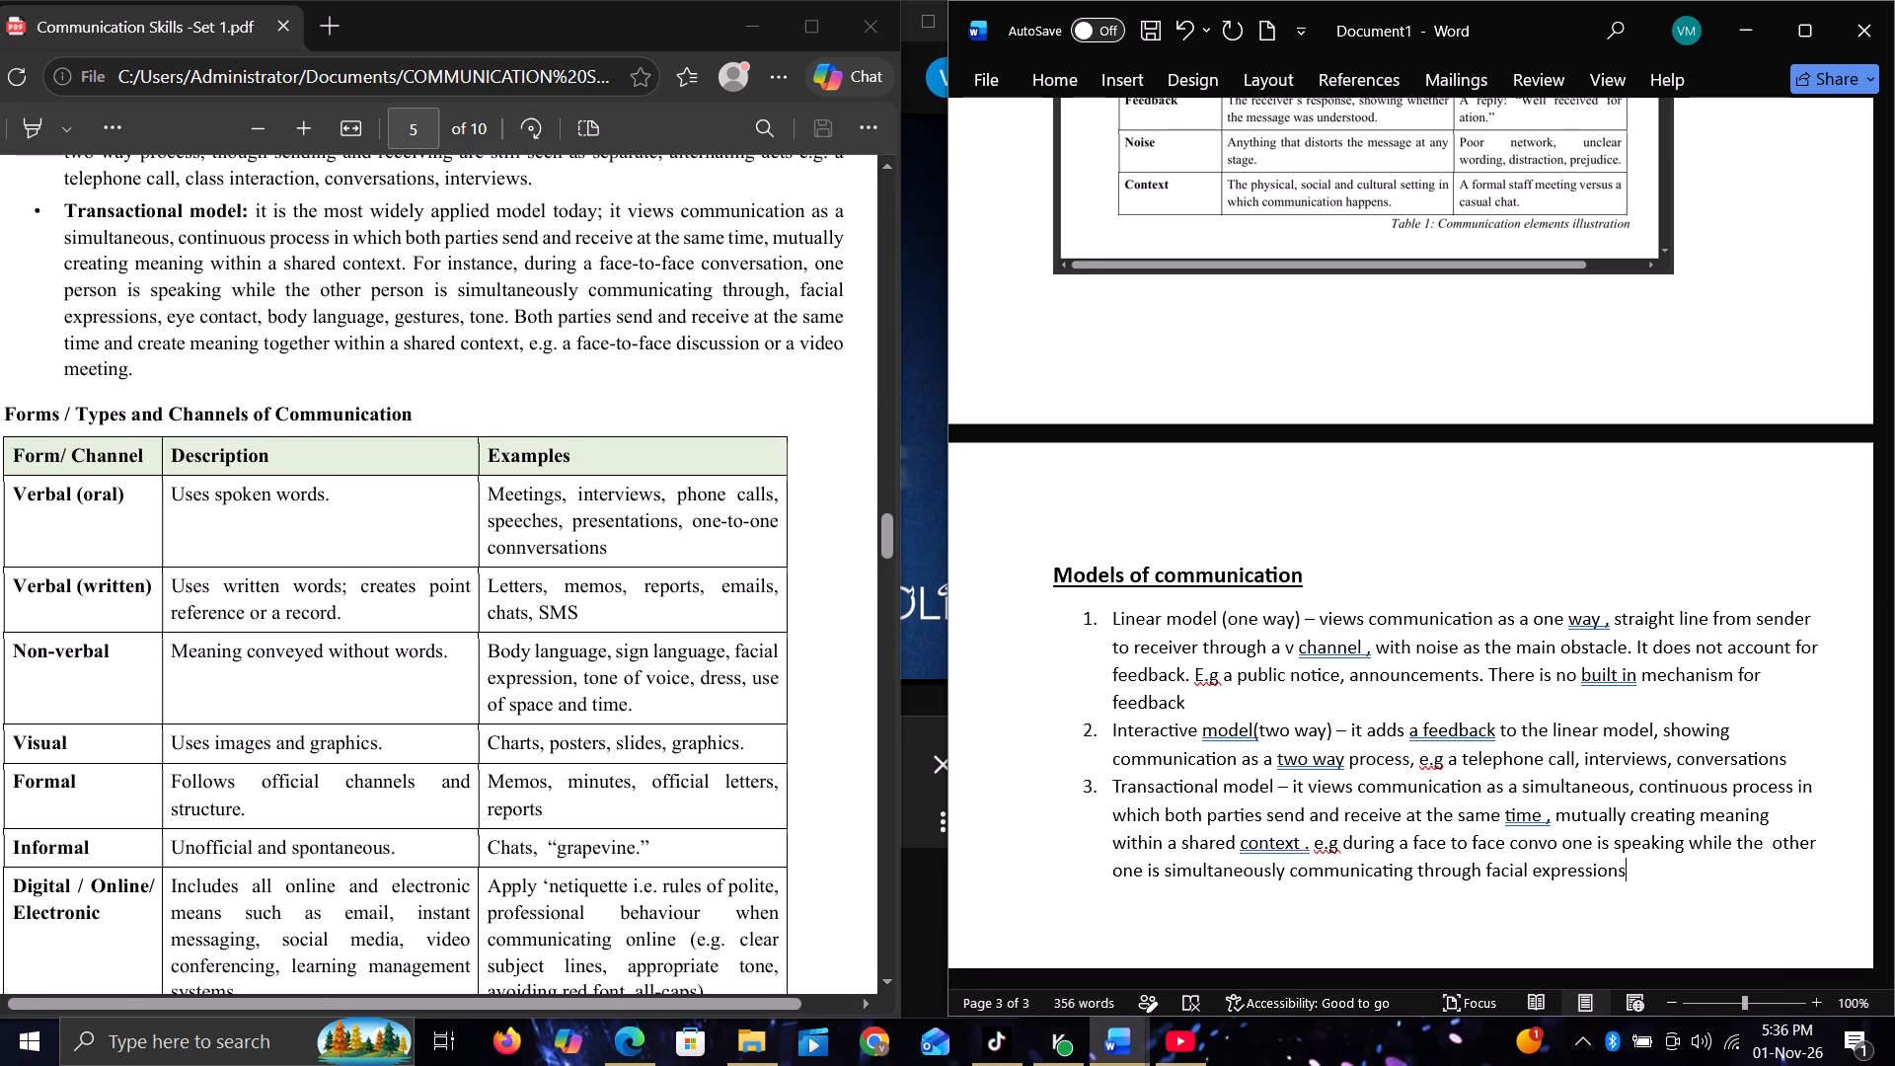
scroll(661, 635, "down", 2)
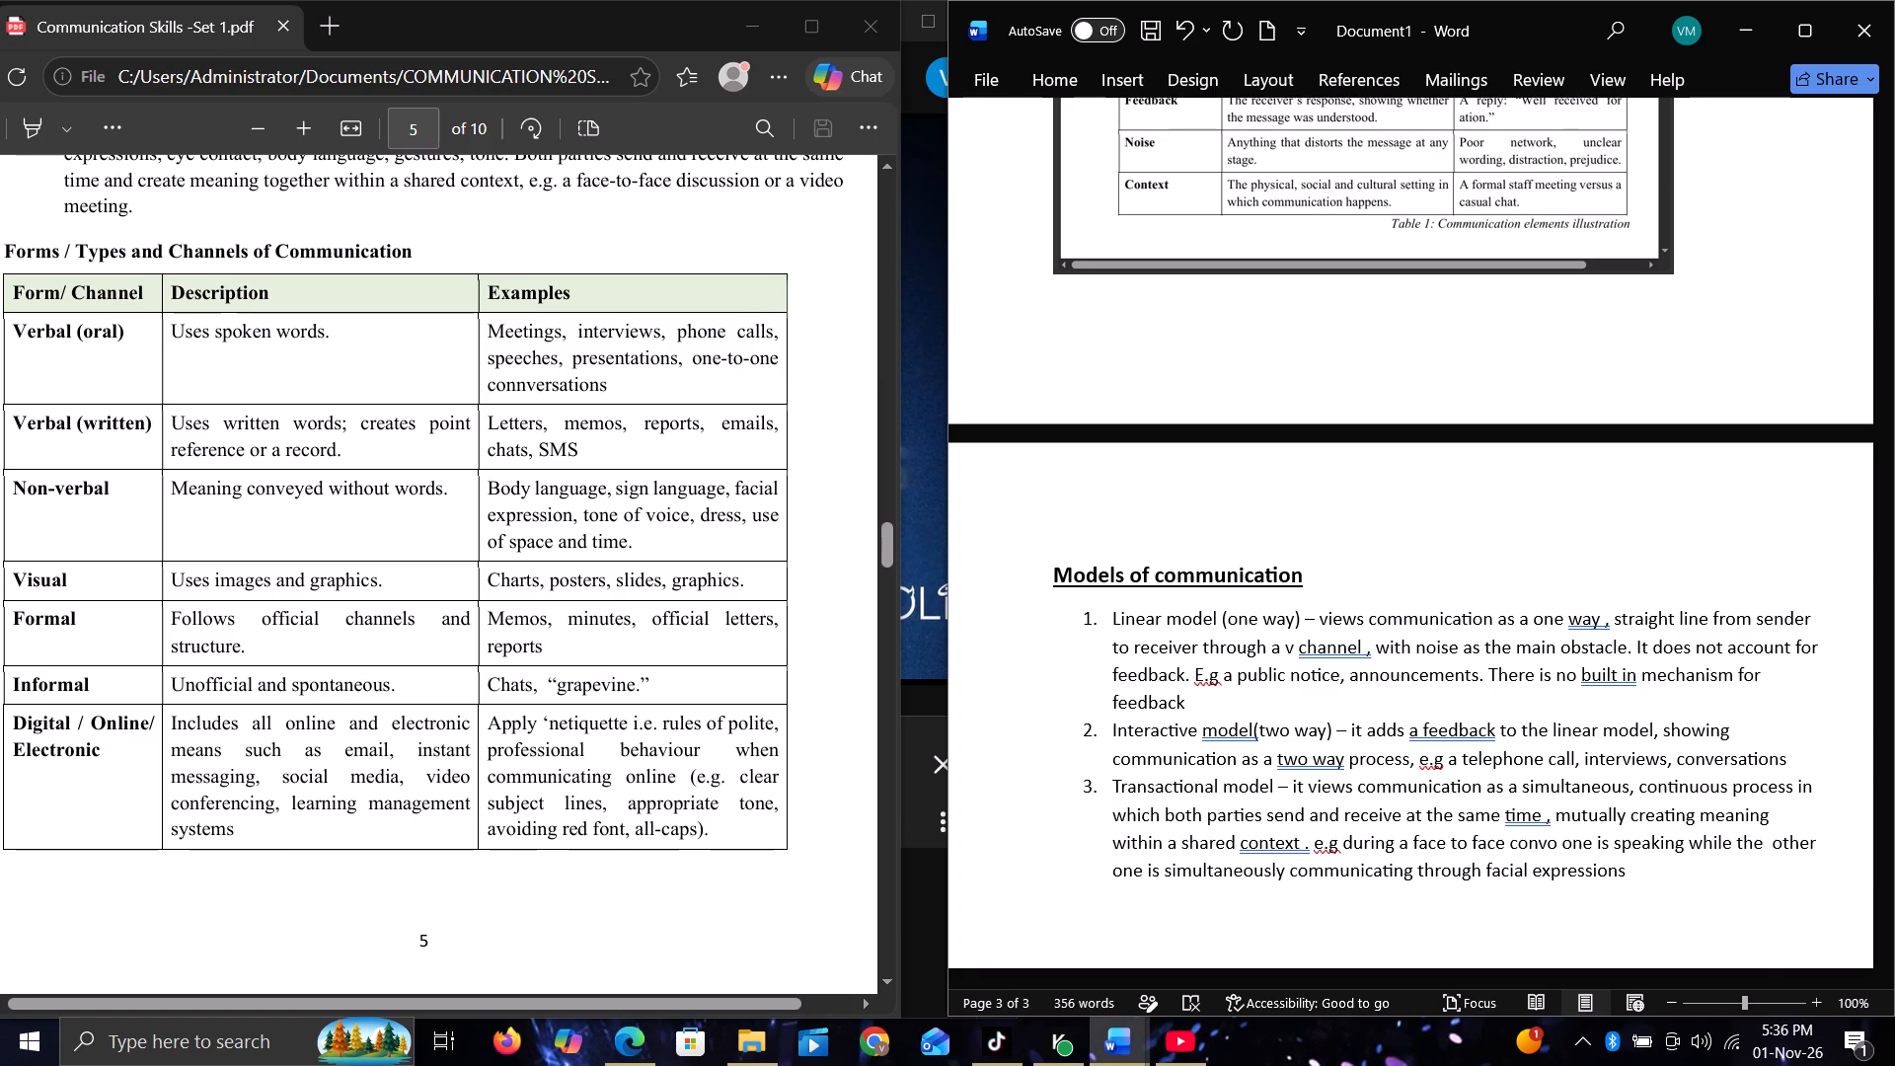
scroll(1334, 599, "down", 2)
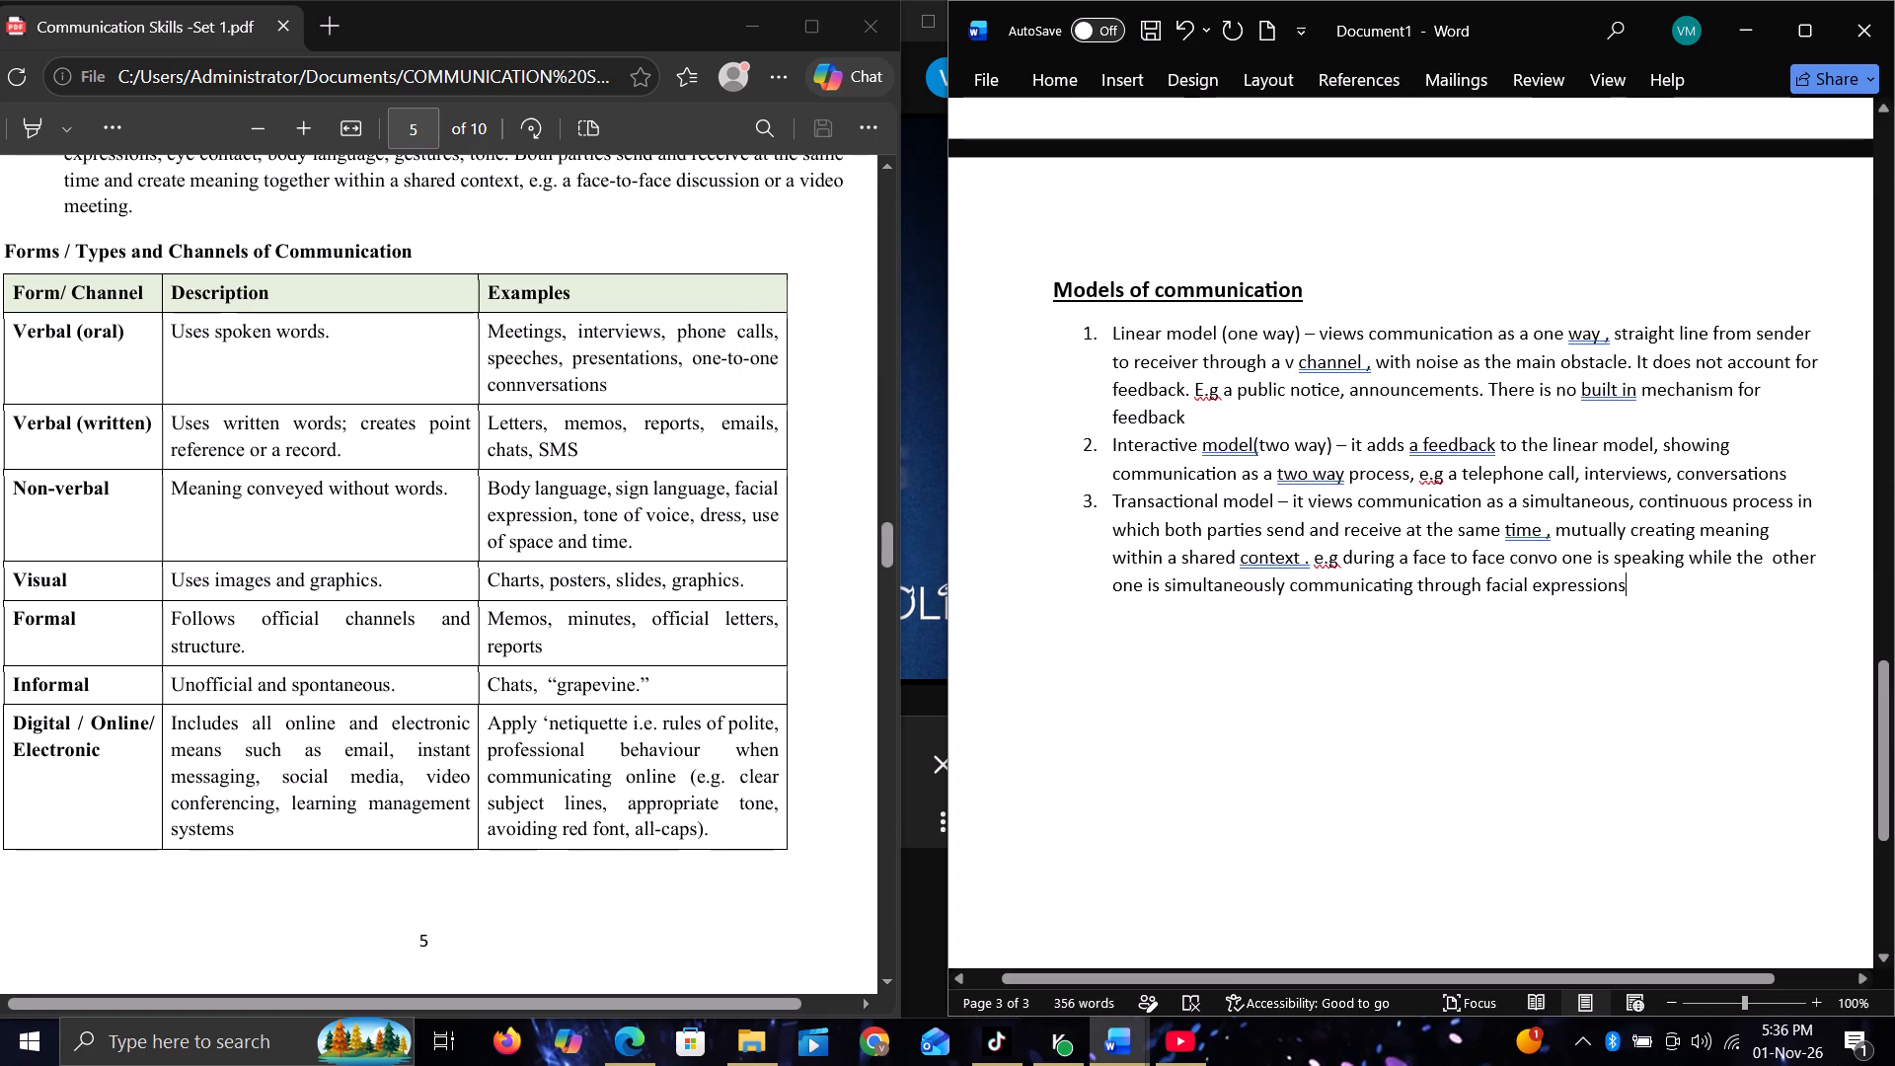
key("Return")
key("Return")
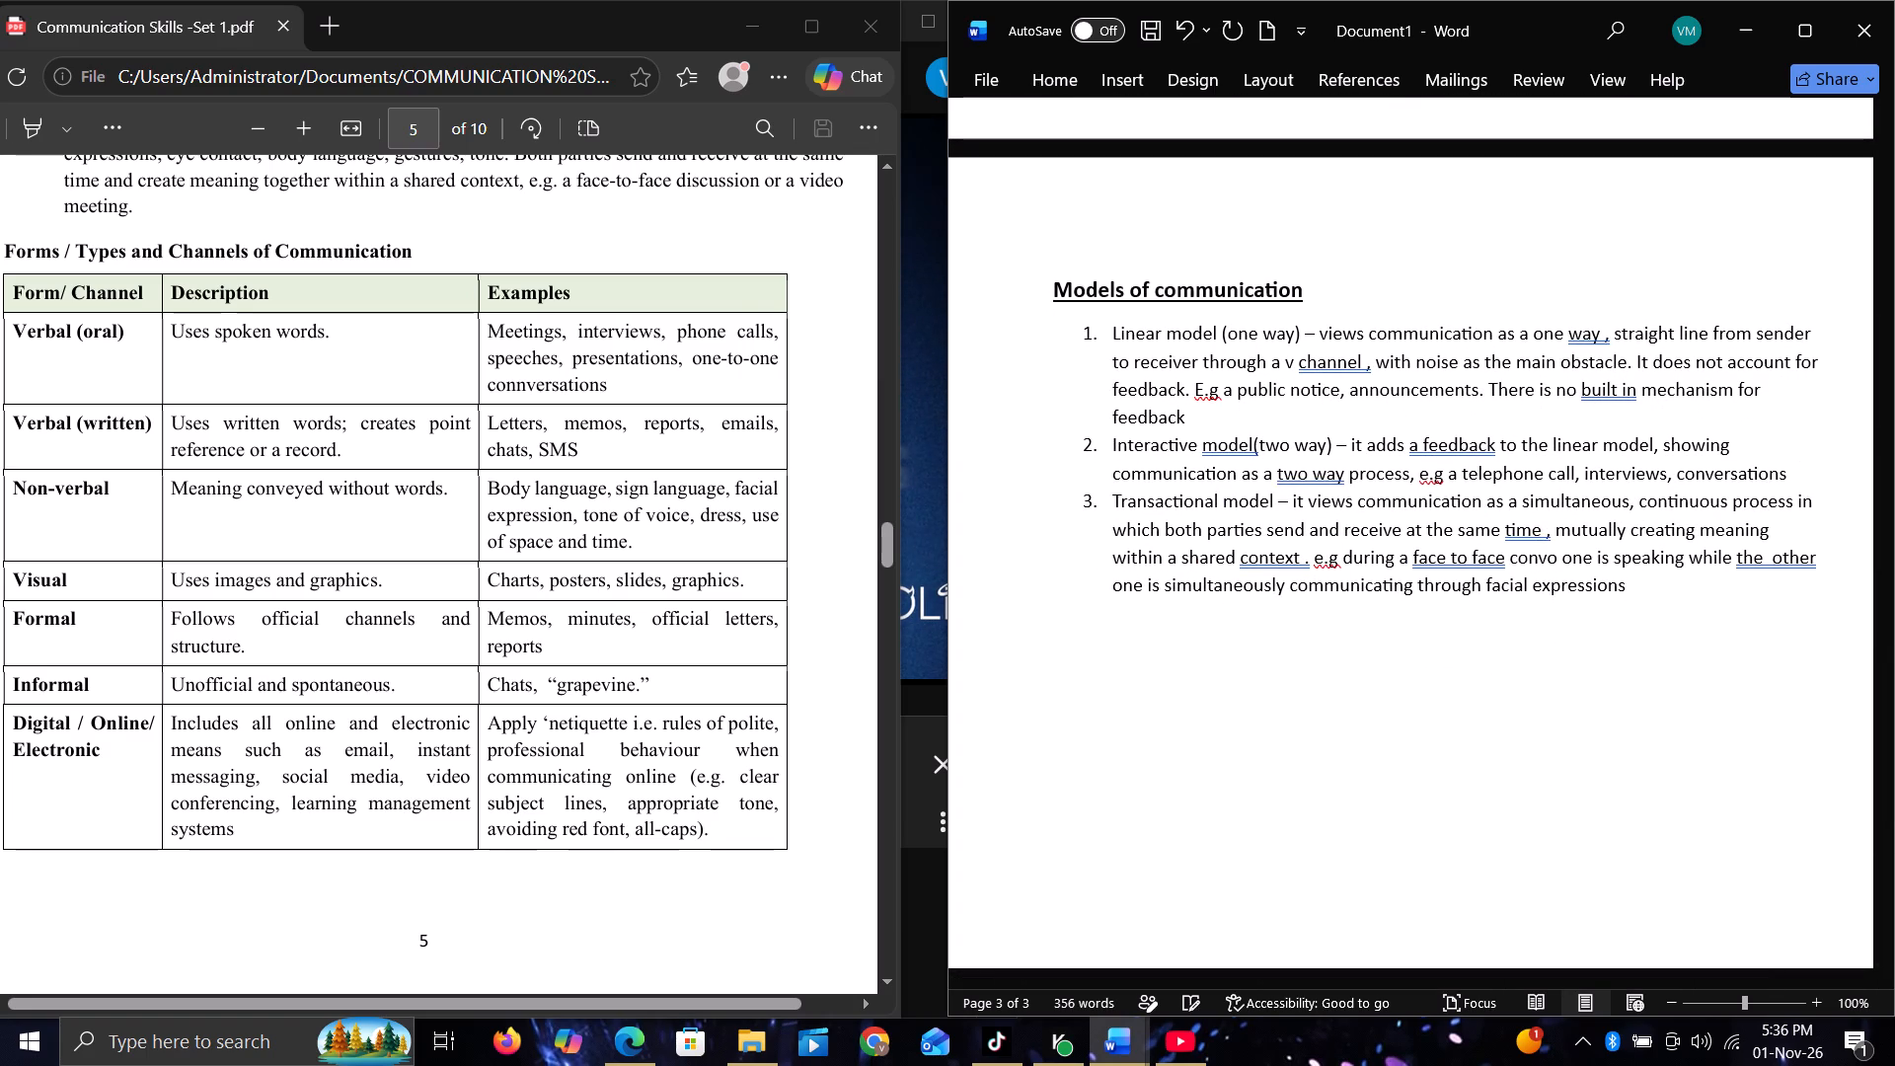
key("Return")
key("BackSpace")
Enter the heading text "Types/ forms and channels of communucation" below the communication models list.
type("types")
type("/")
key("space")
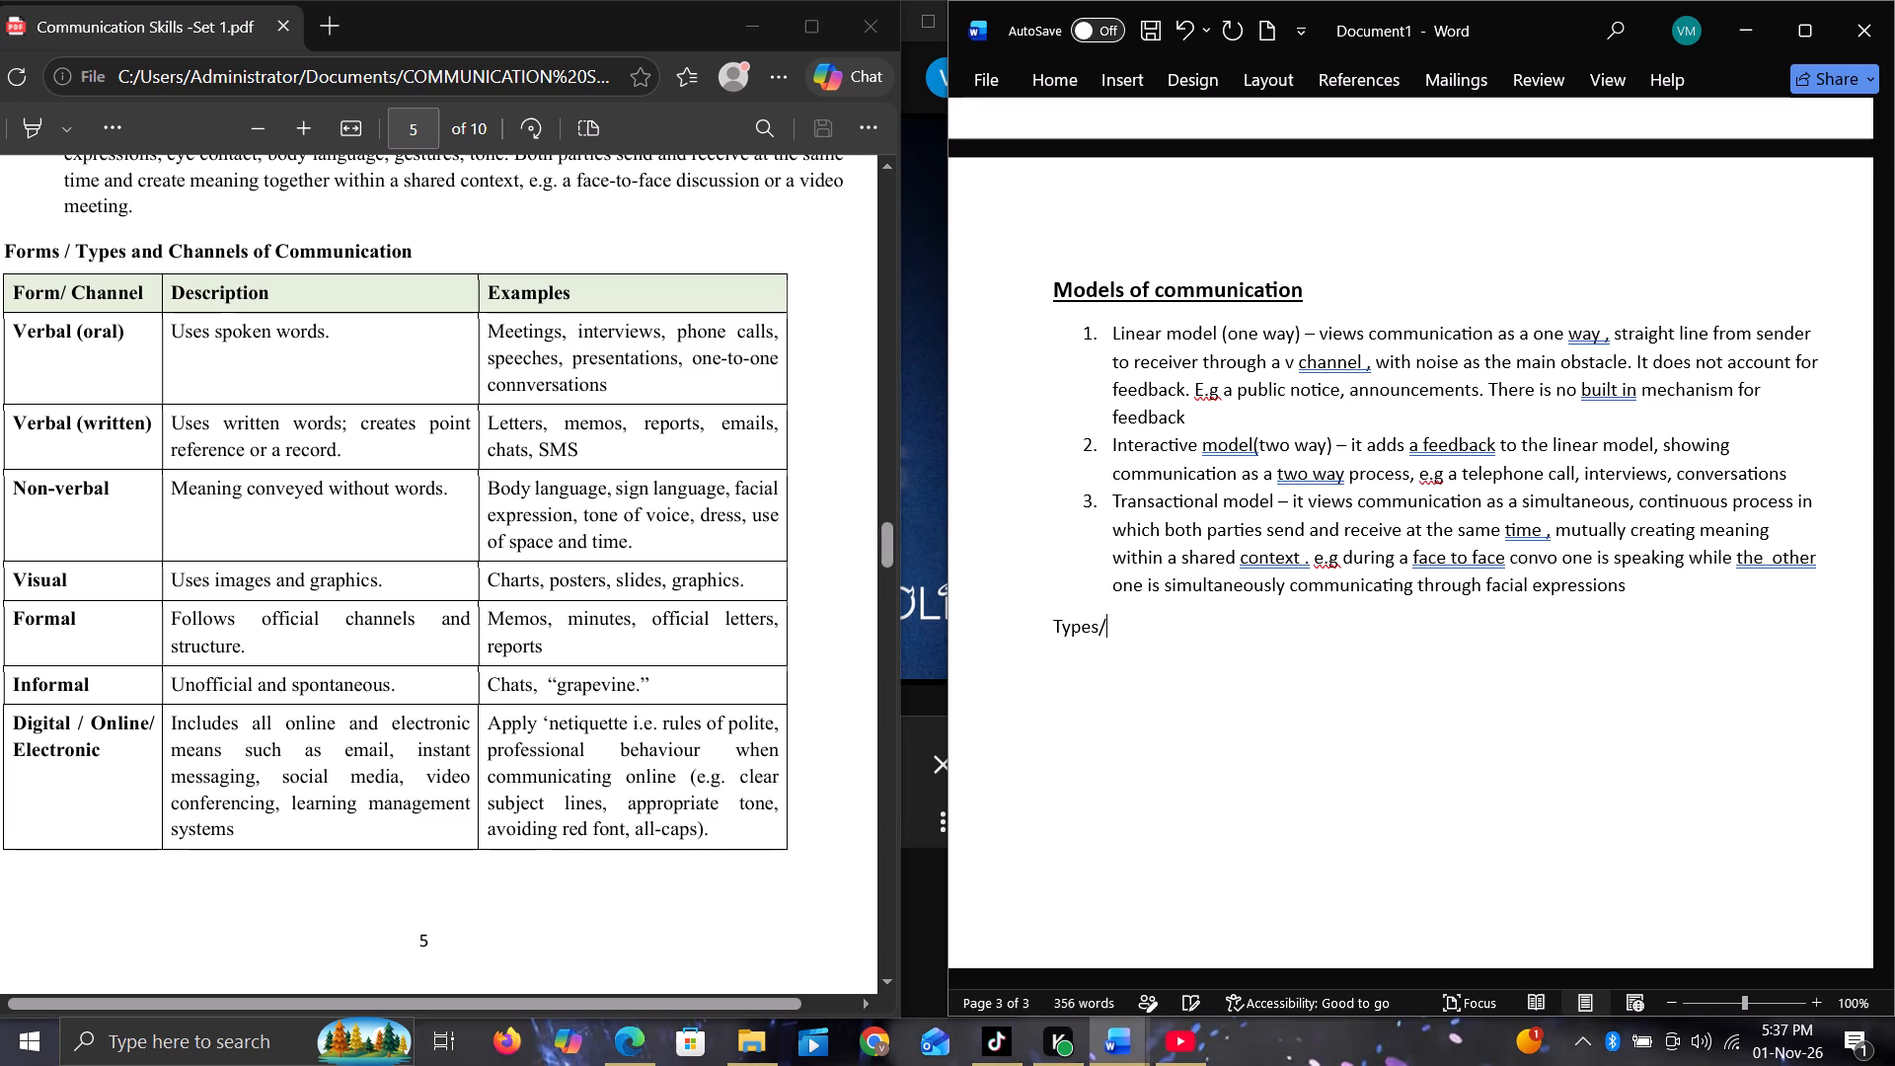
type("fo")
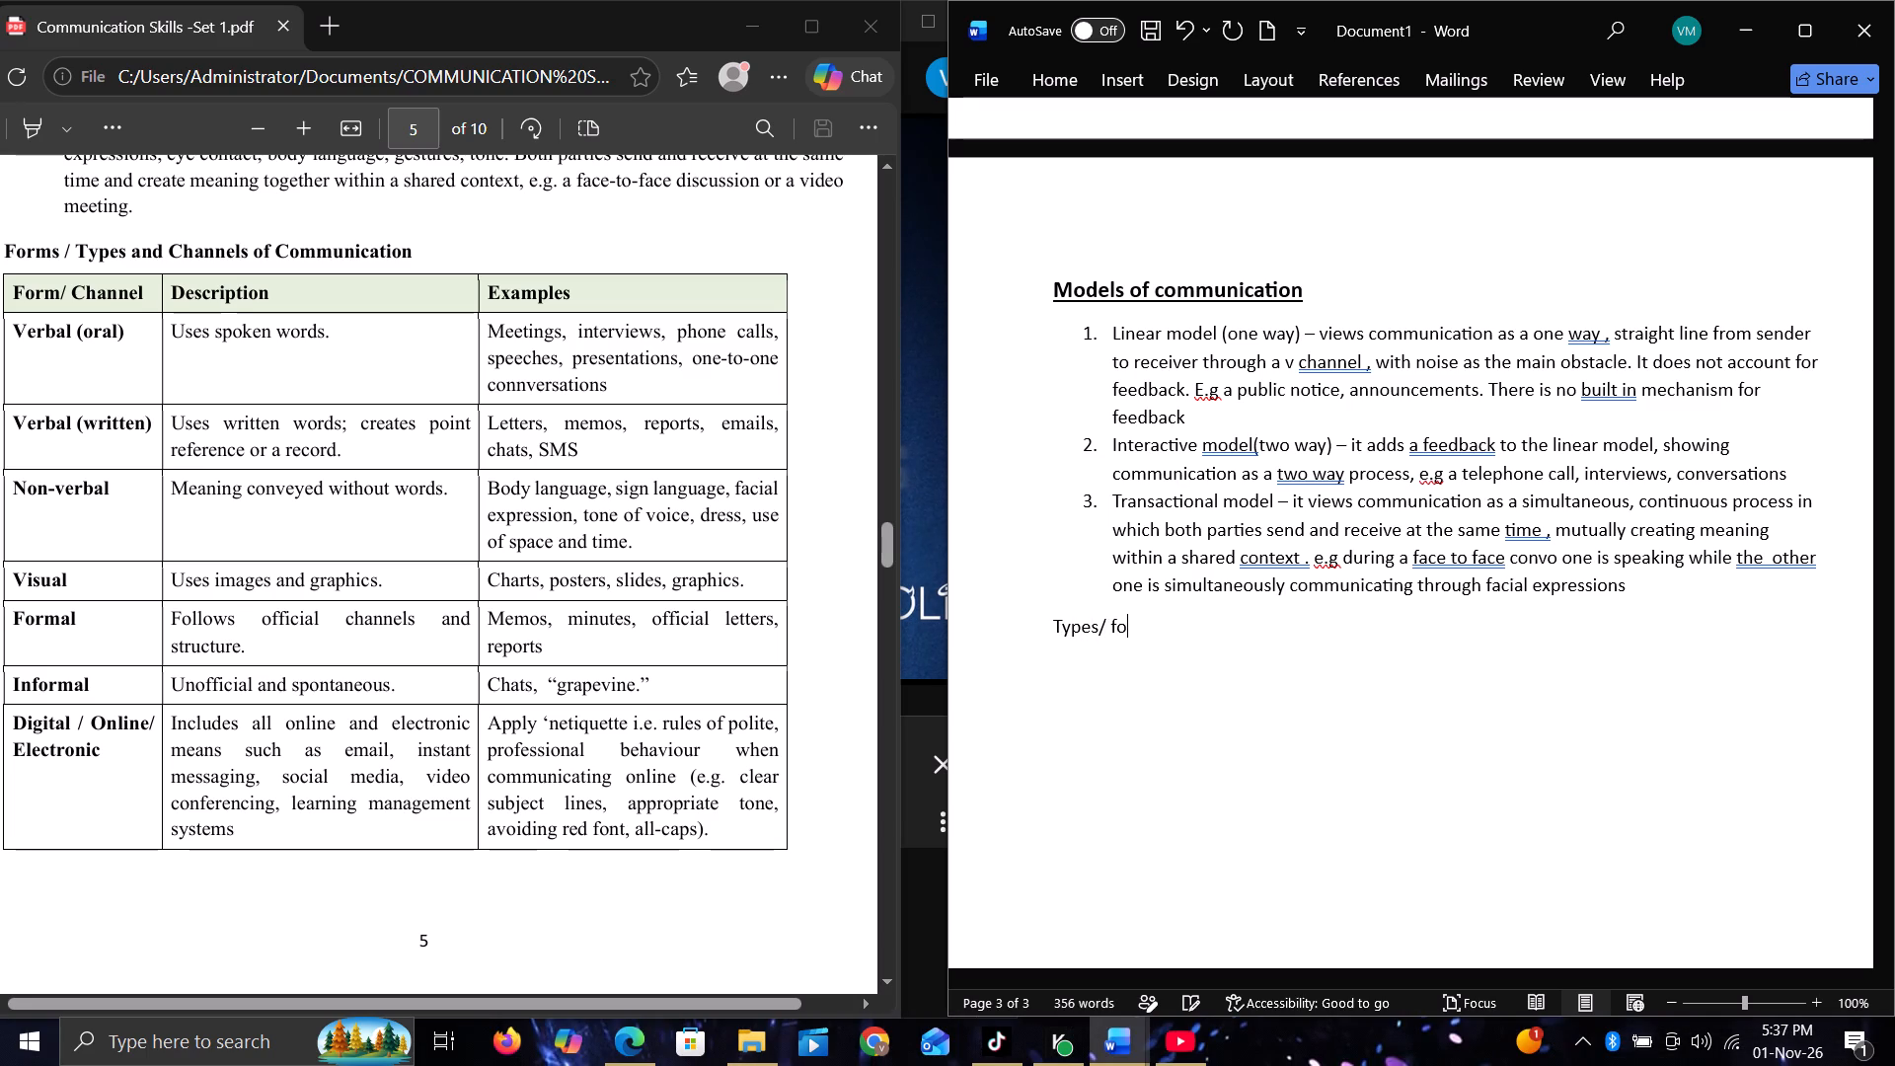
type("rms")
key("space")
type("and channe")
type("ls o")
type("f")
key("space")
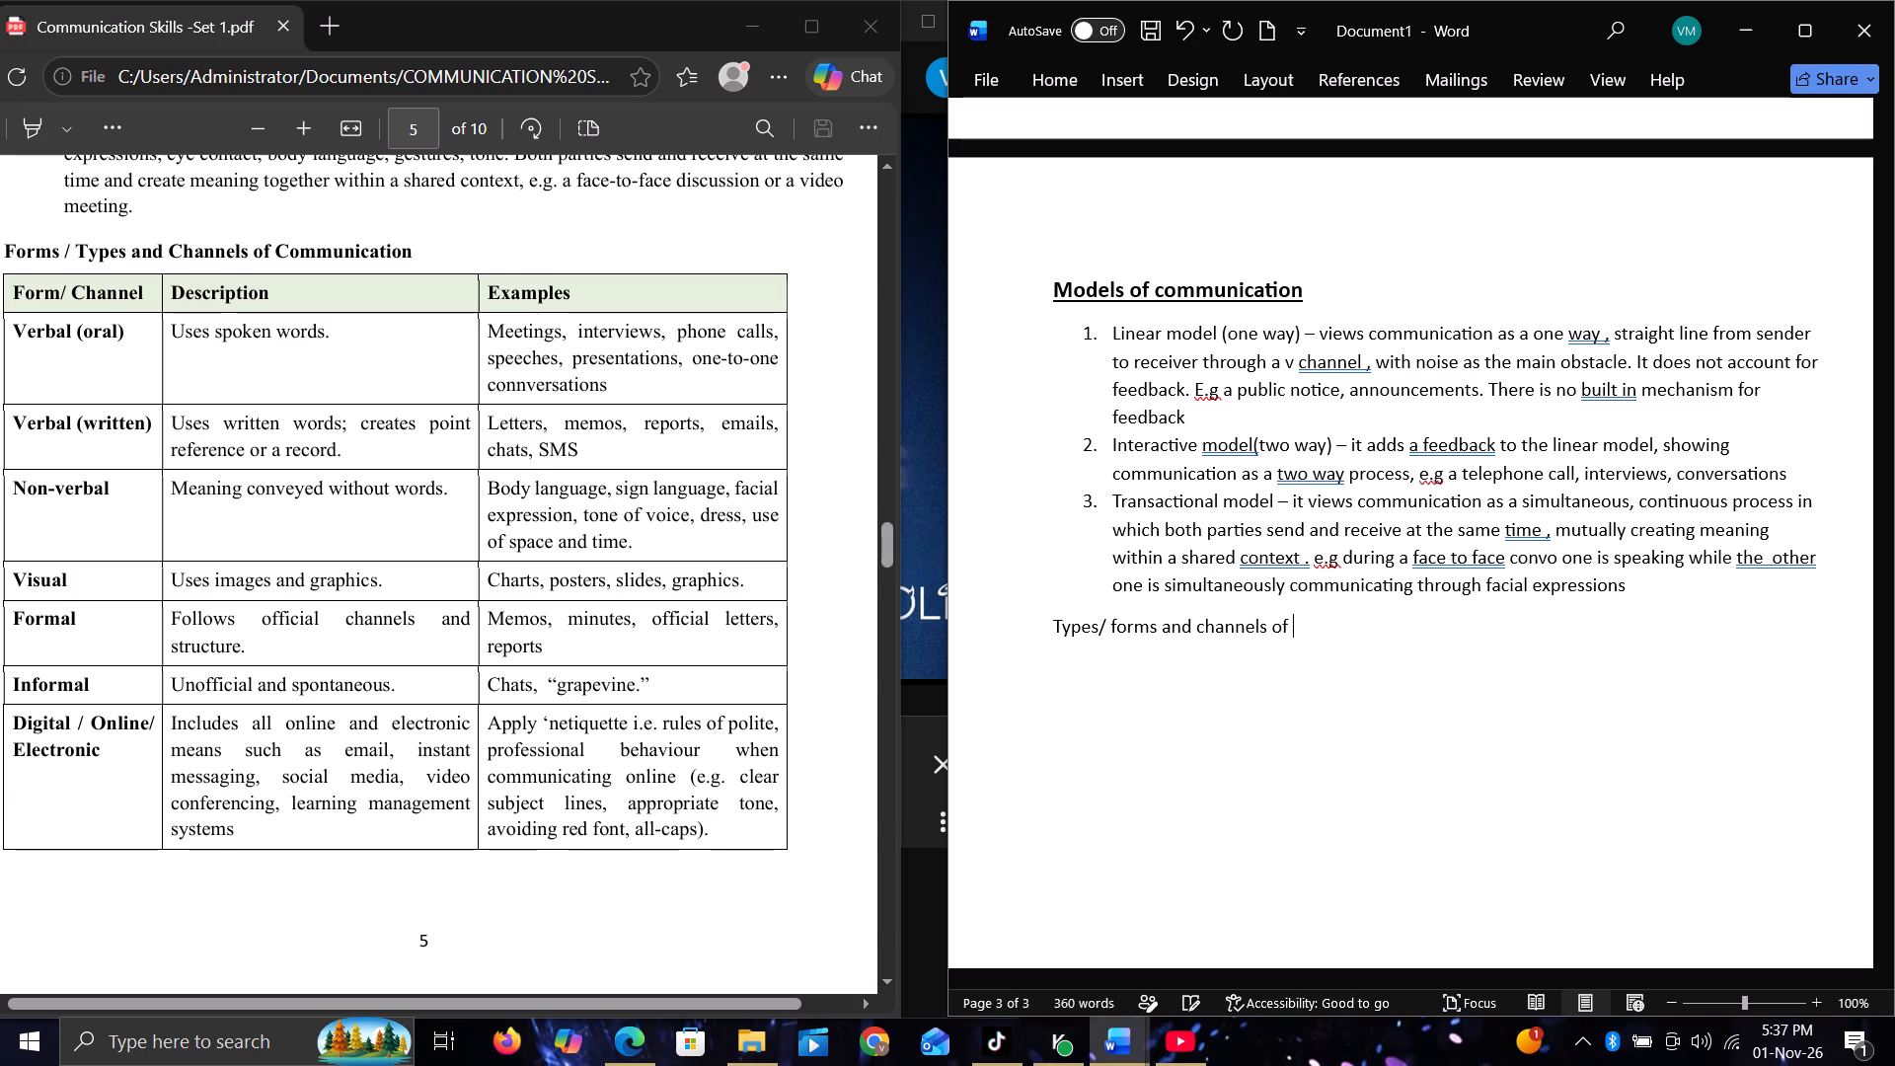
key("c")
type("ommunucatiob")
key("BackSpace")
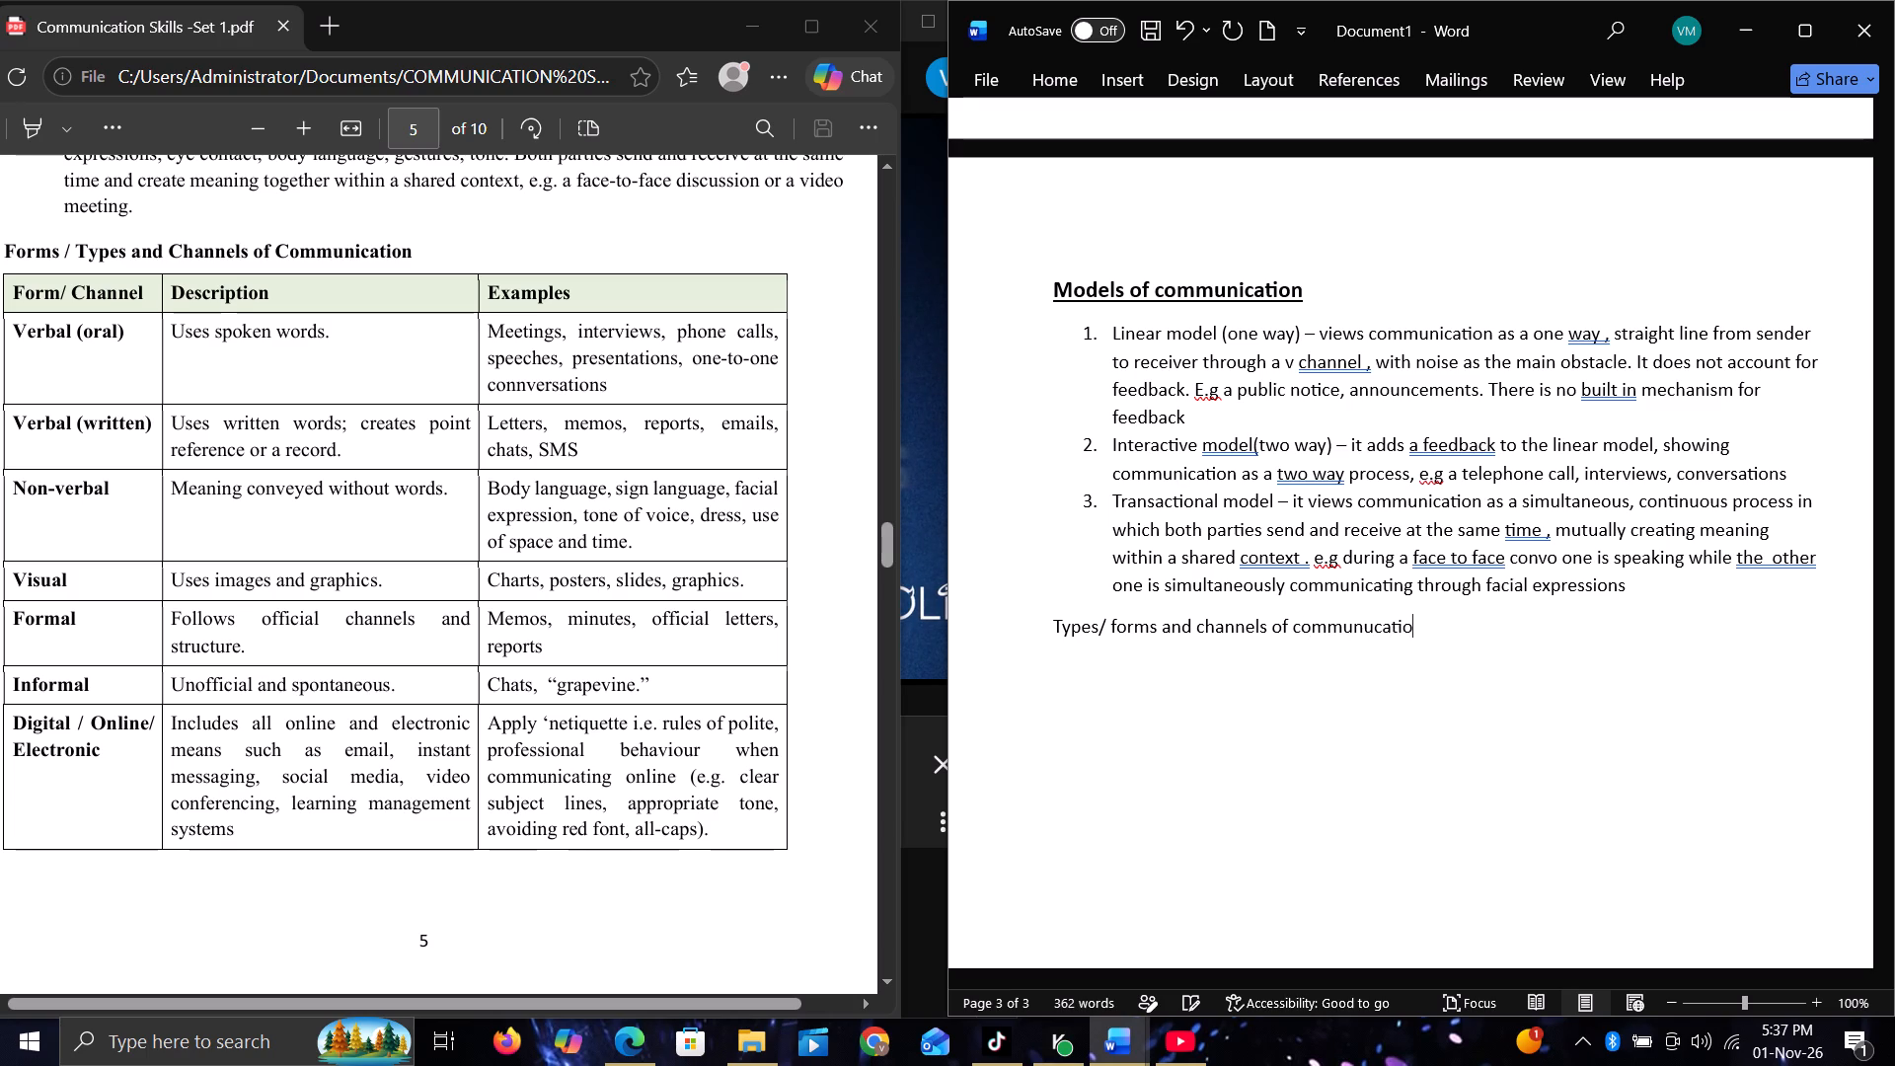
key("n")
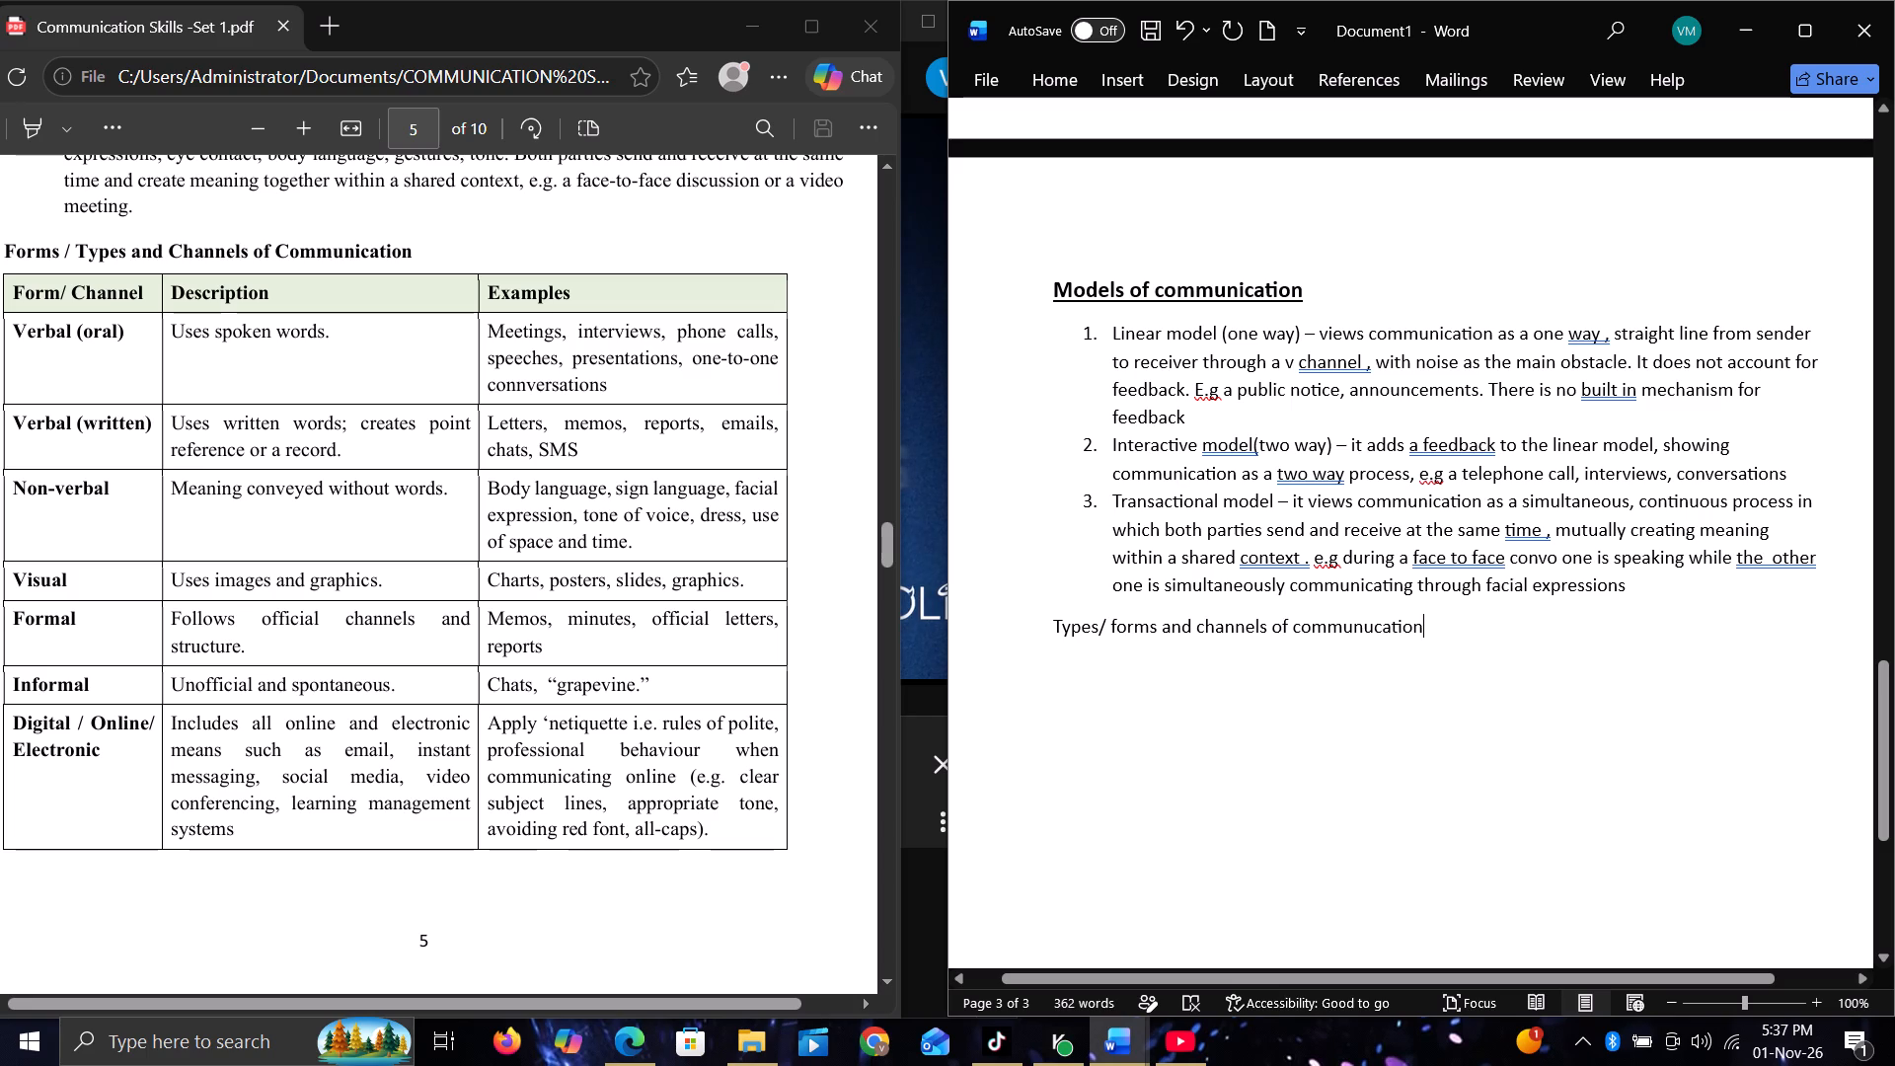
Make the "Types/ forms and channels" heading bold, underlined and one font size step larger, and start a new line below it.
left_click_drag(1050, 624, 1108, 627)
left_click_drag(1108, 627, 1373, 627)
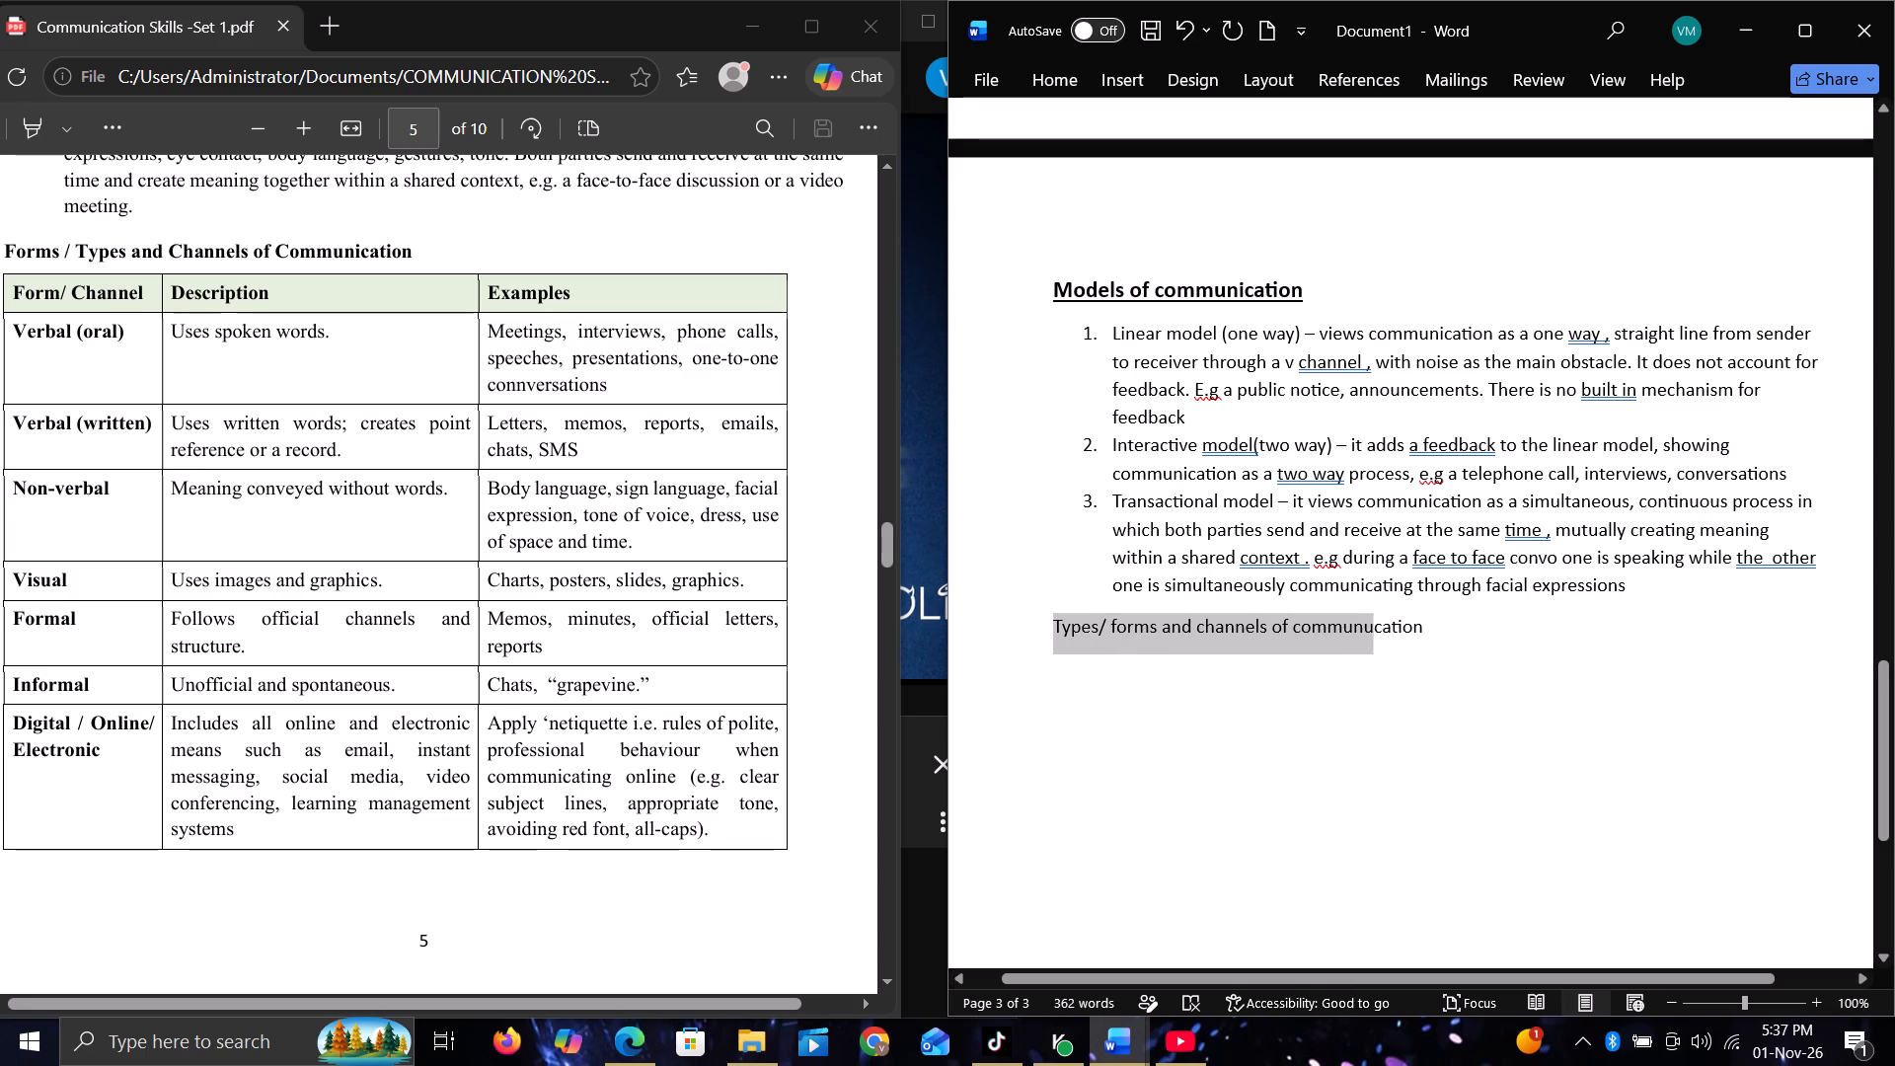
left_click_drag(1373, 627, 1432, 627)
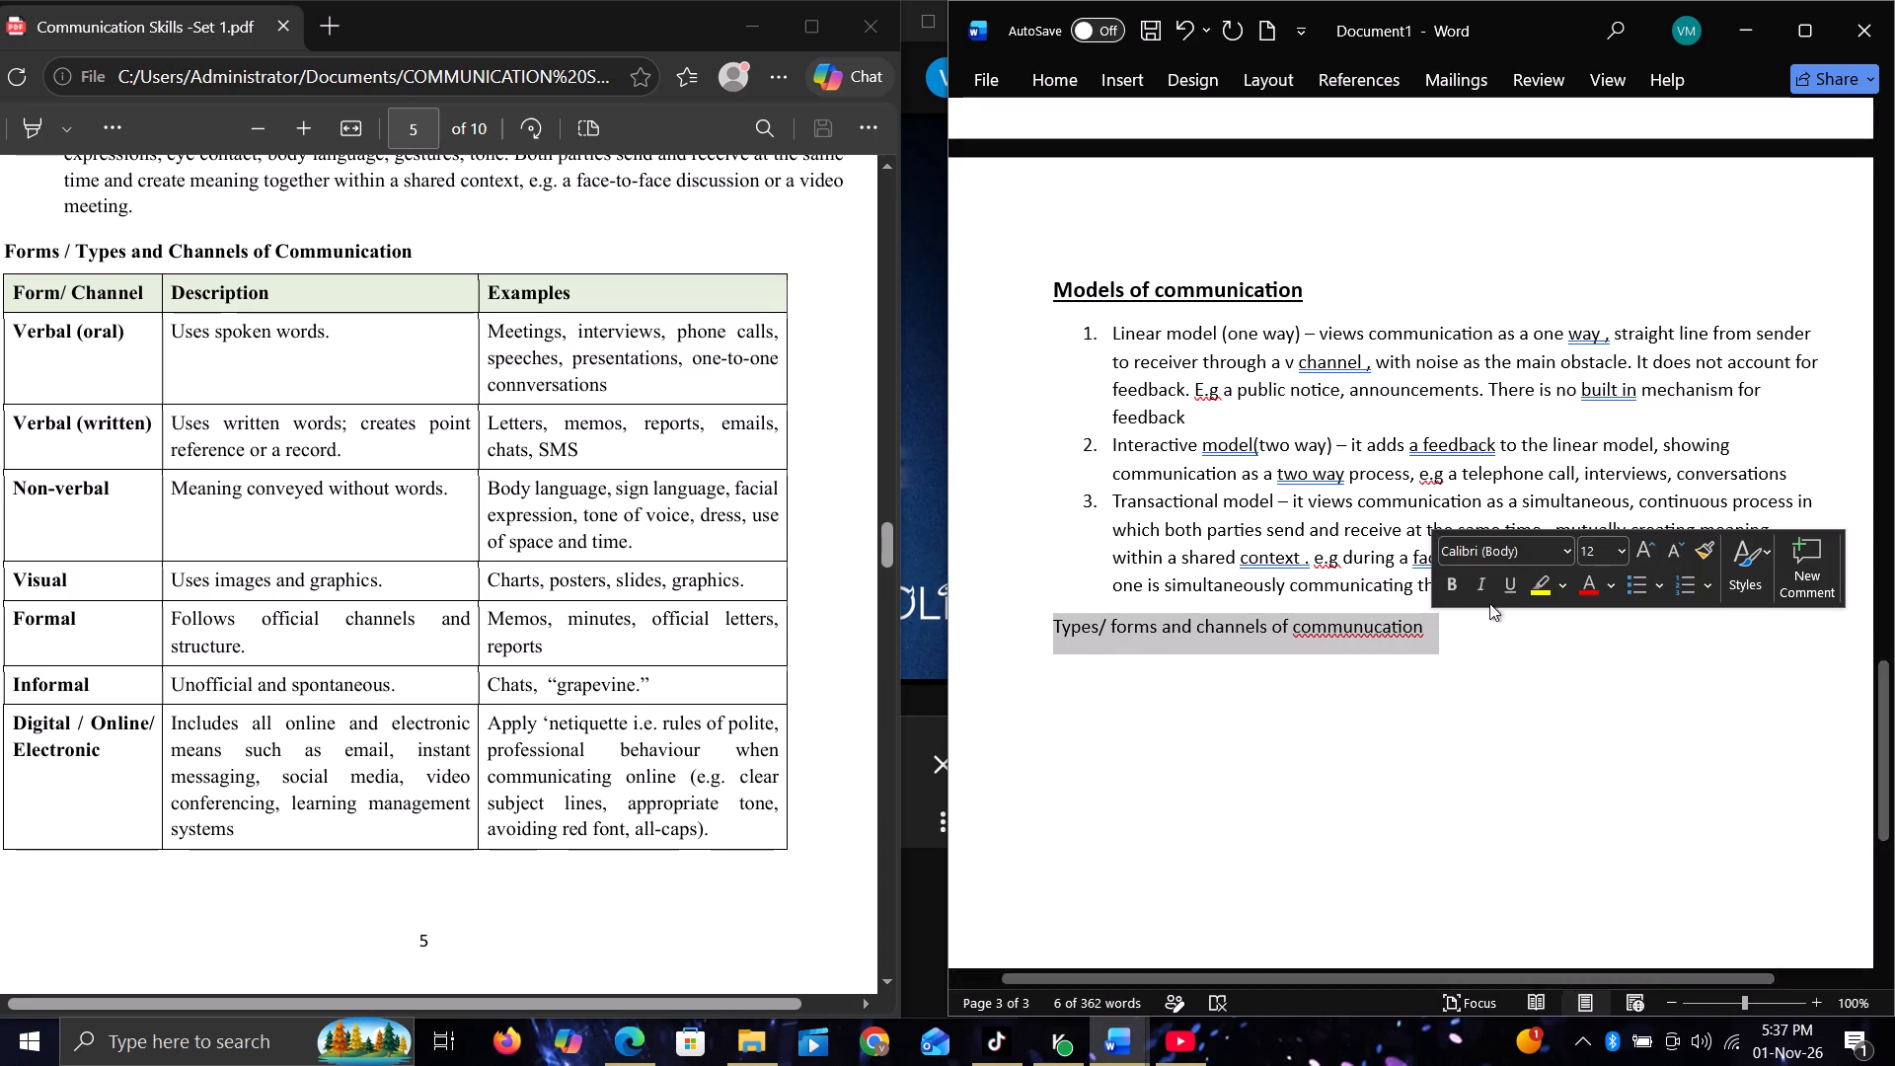
left_click(1444, 593)
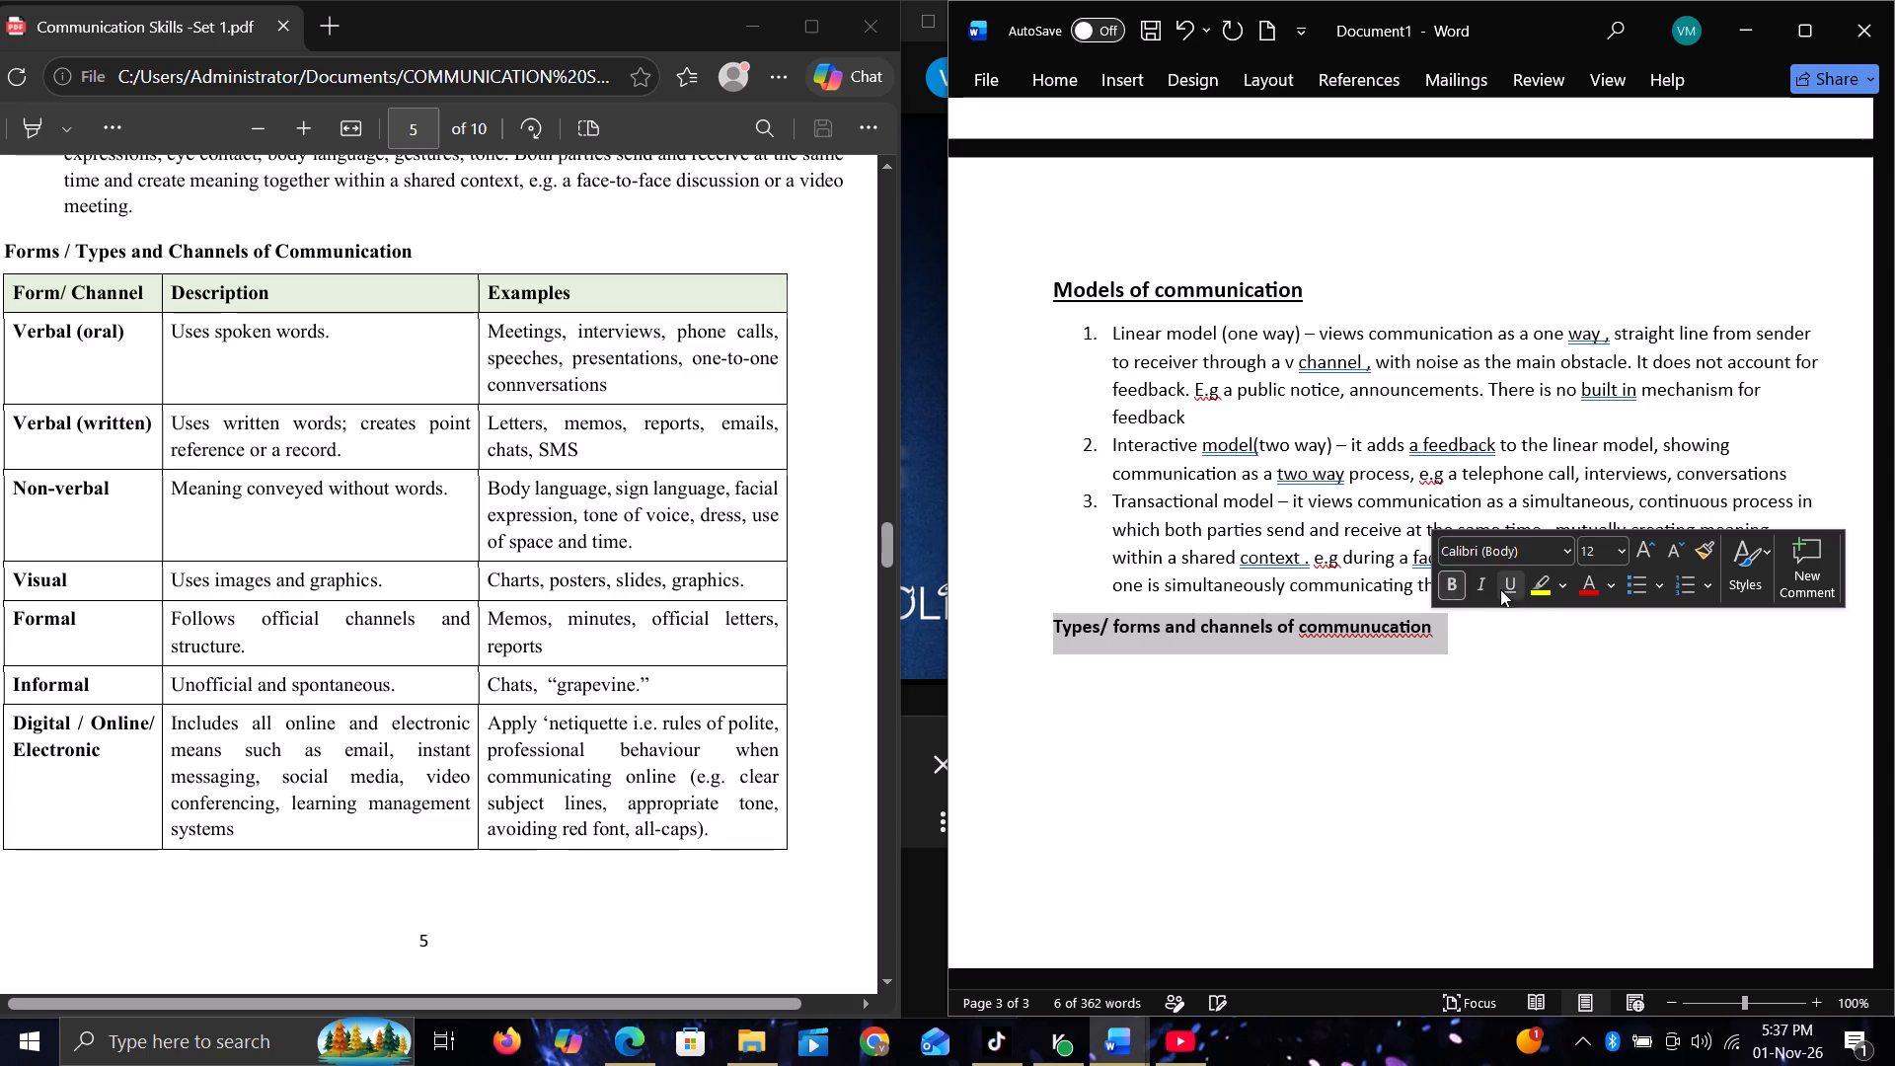
left_click(1506, 586)
left_click(1654, 545)
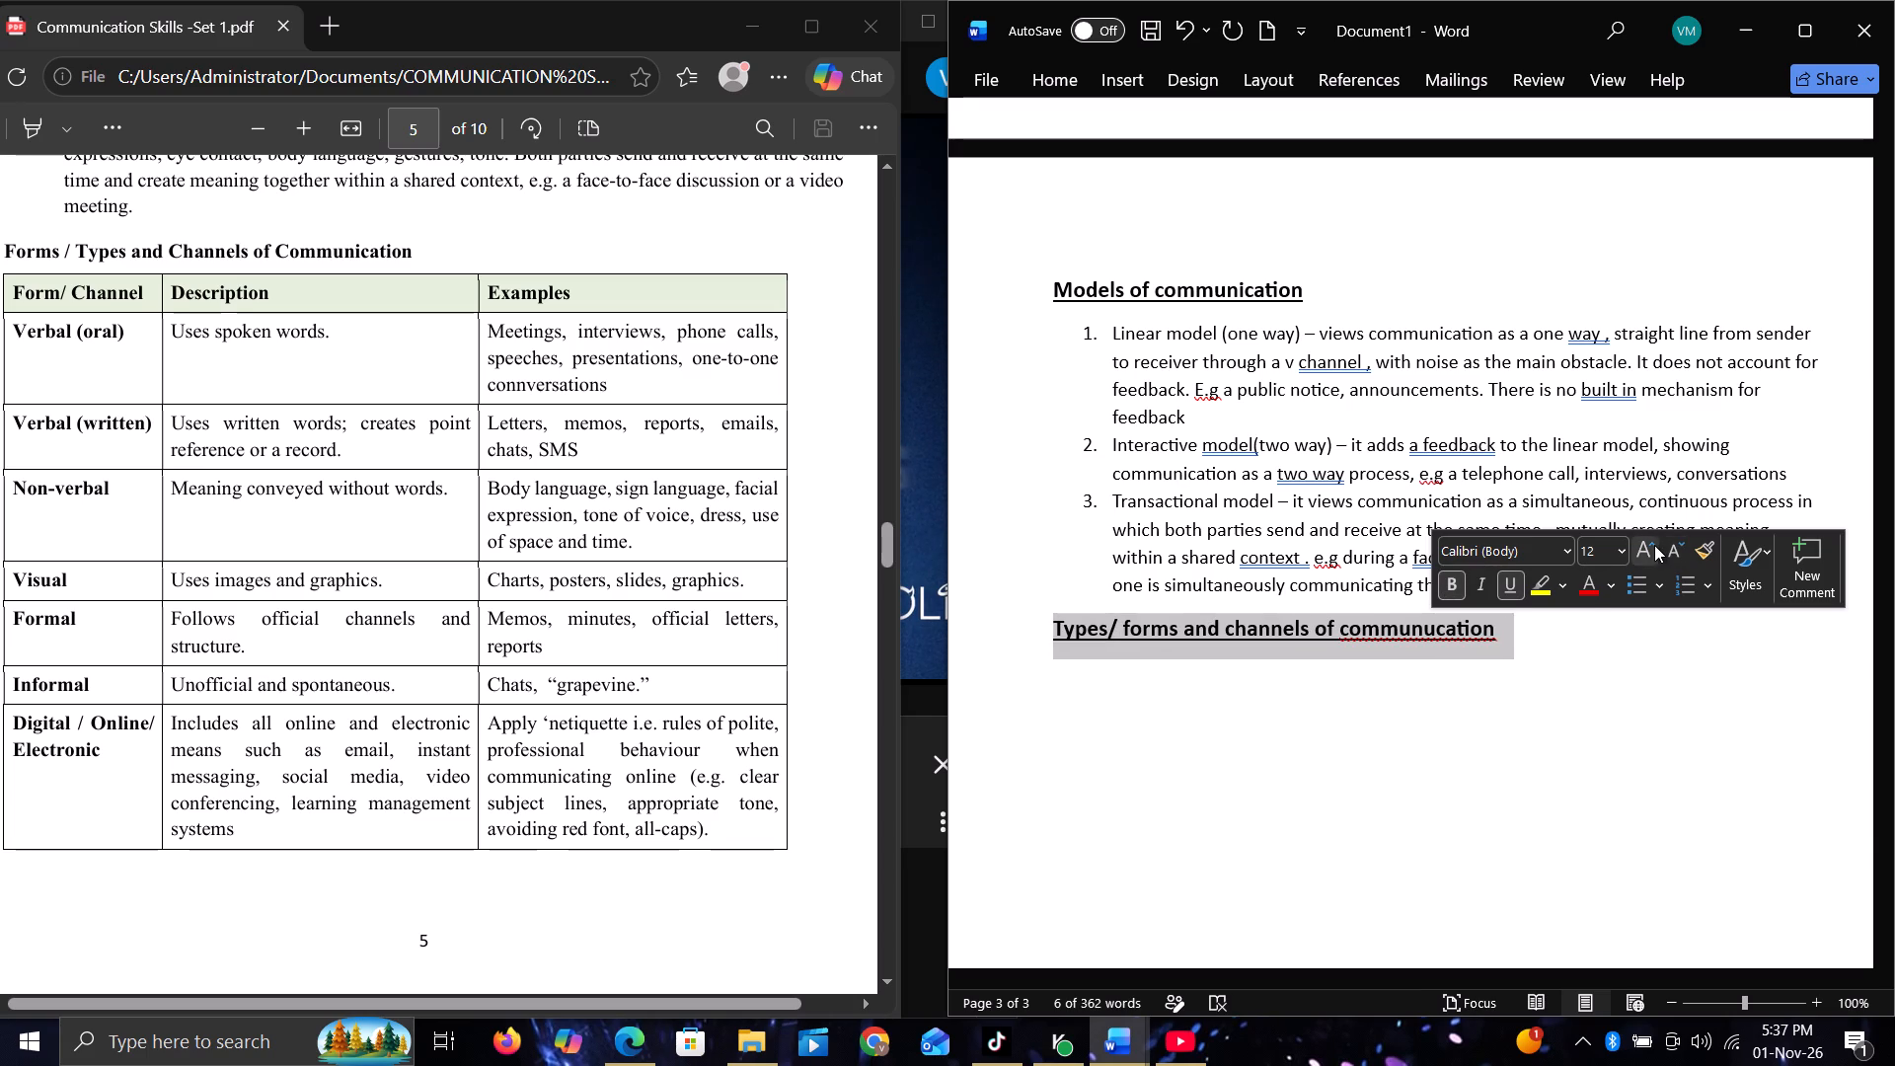
left_click(1518, 638)
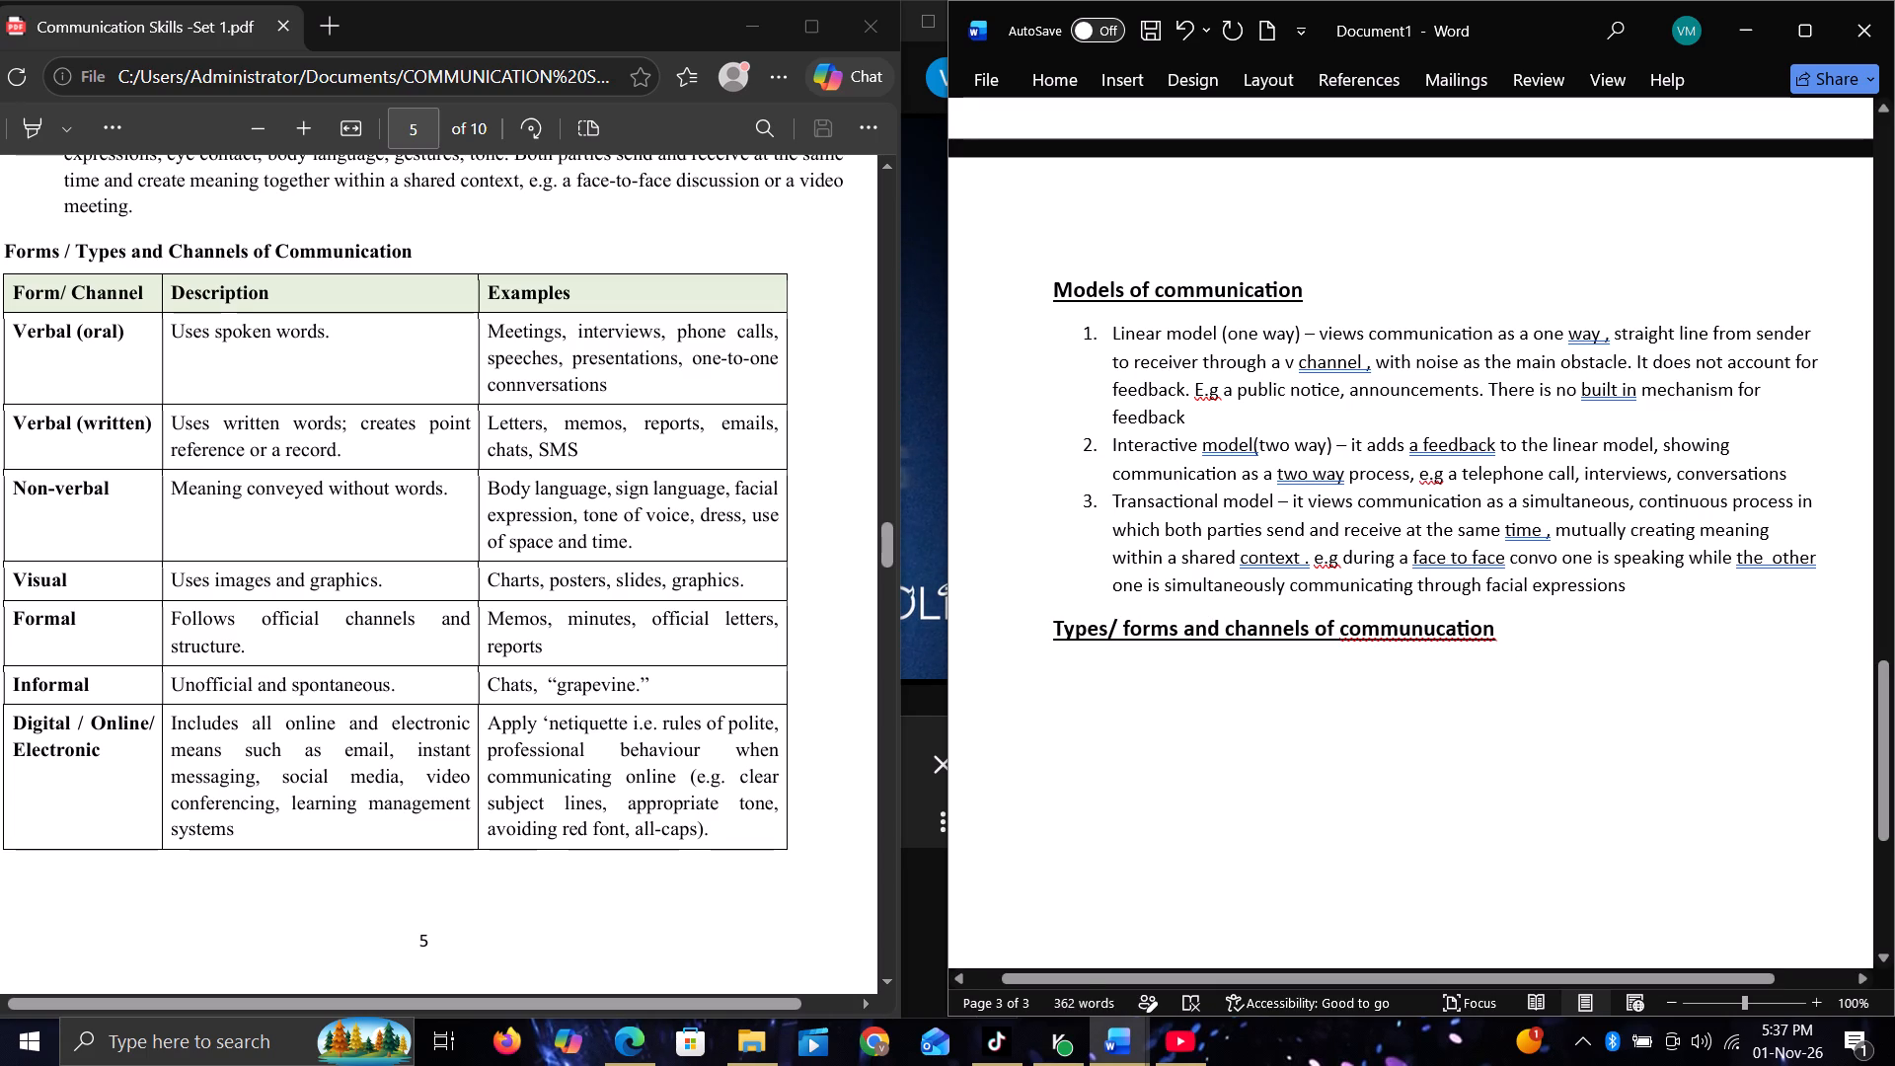
key("Return")
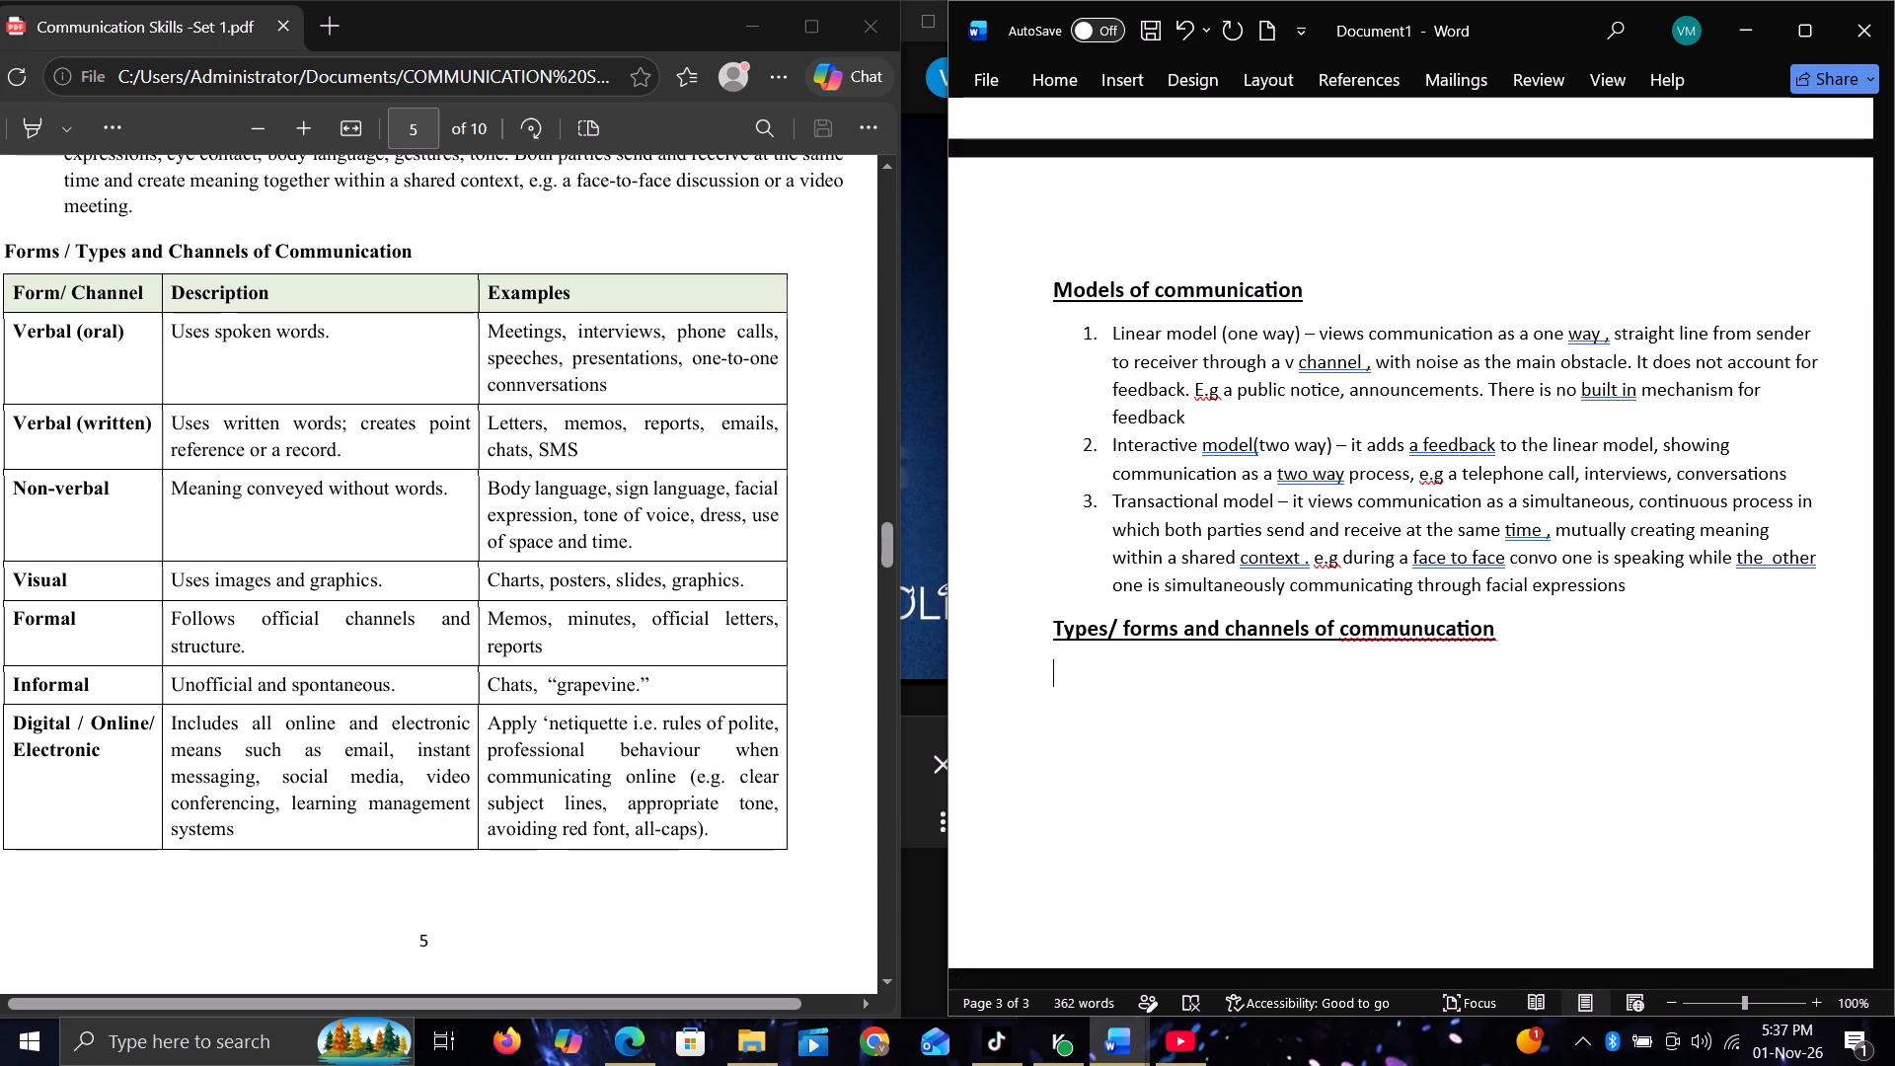
Capture a rectangular screen snip of the whole Forms / Types and Channels of Communication table in the PDF.
left_click_drag(80, 290, 111, 293)
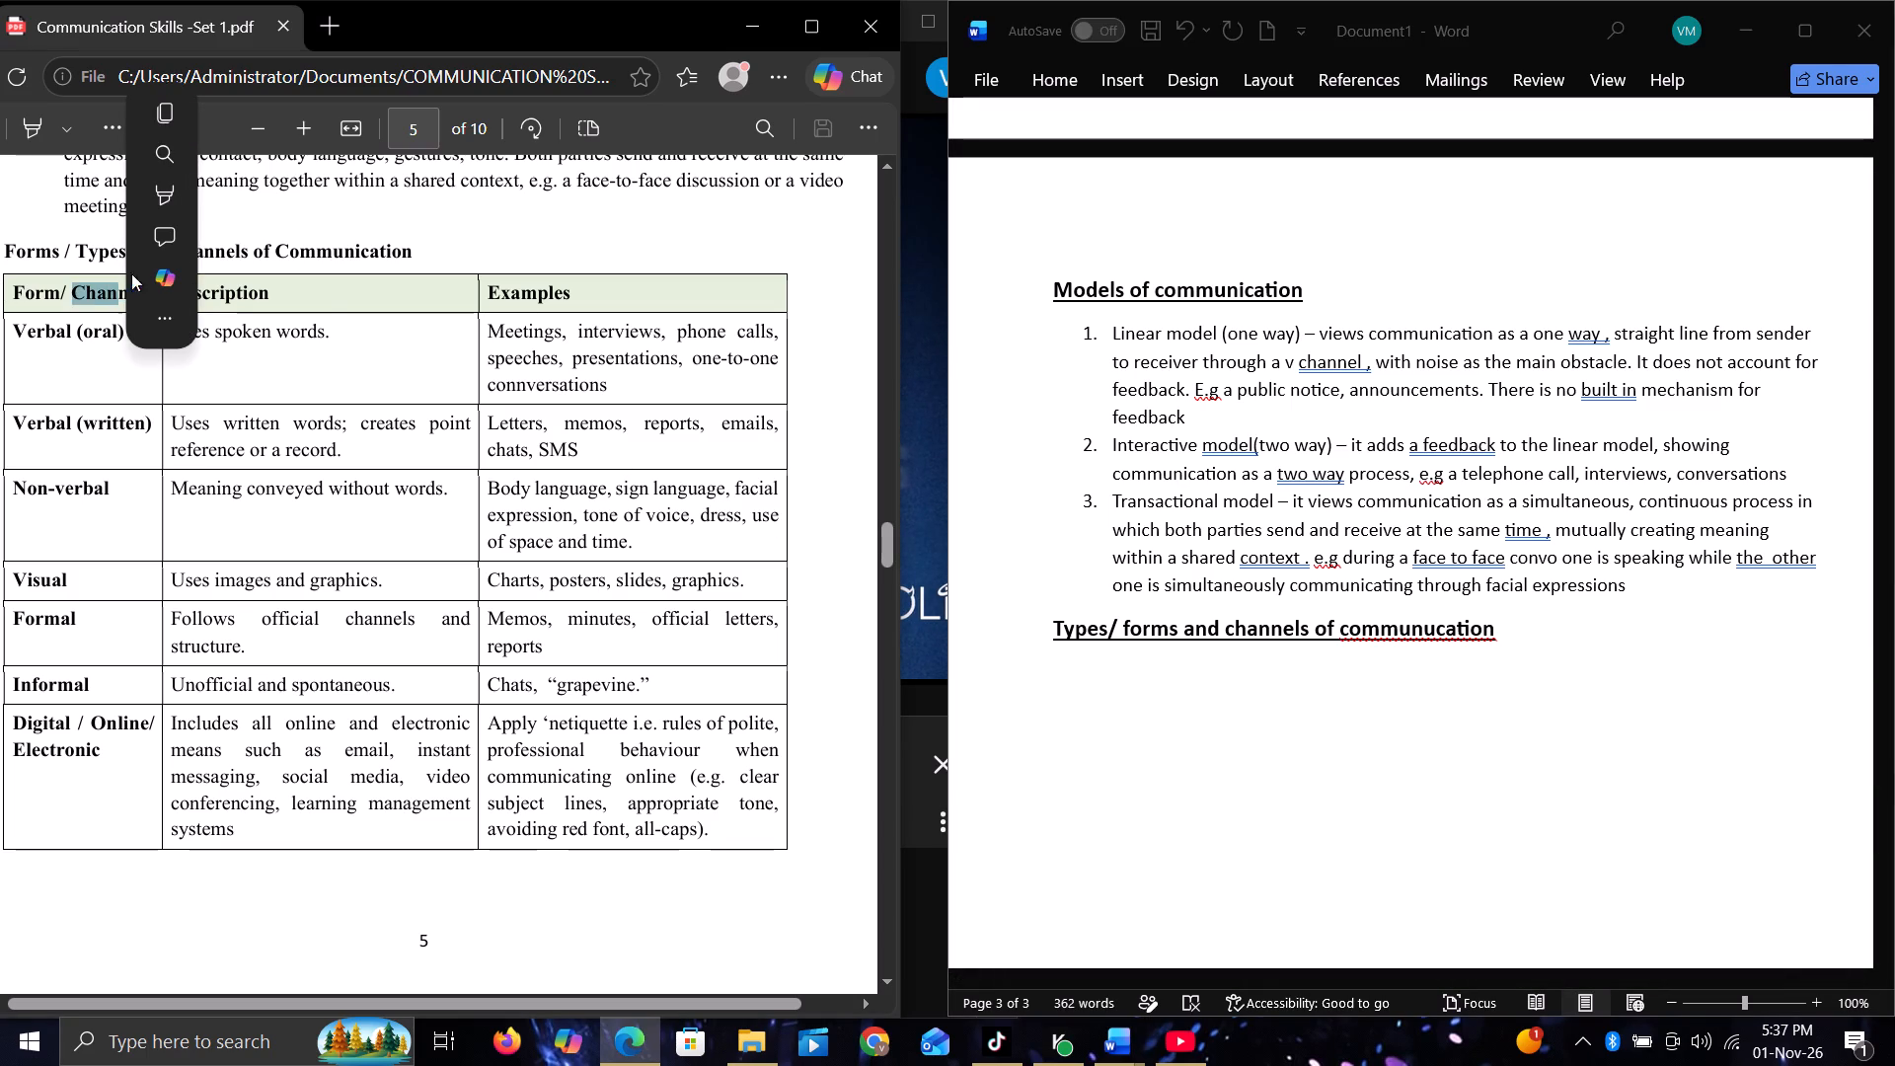
left_click_drag(331, 312, 366, 318)
left_click(366, 318)
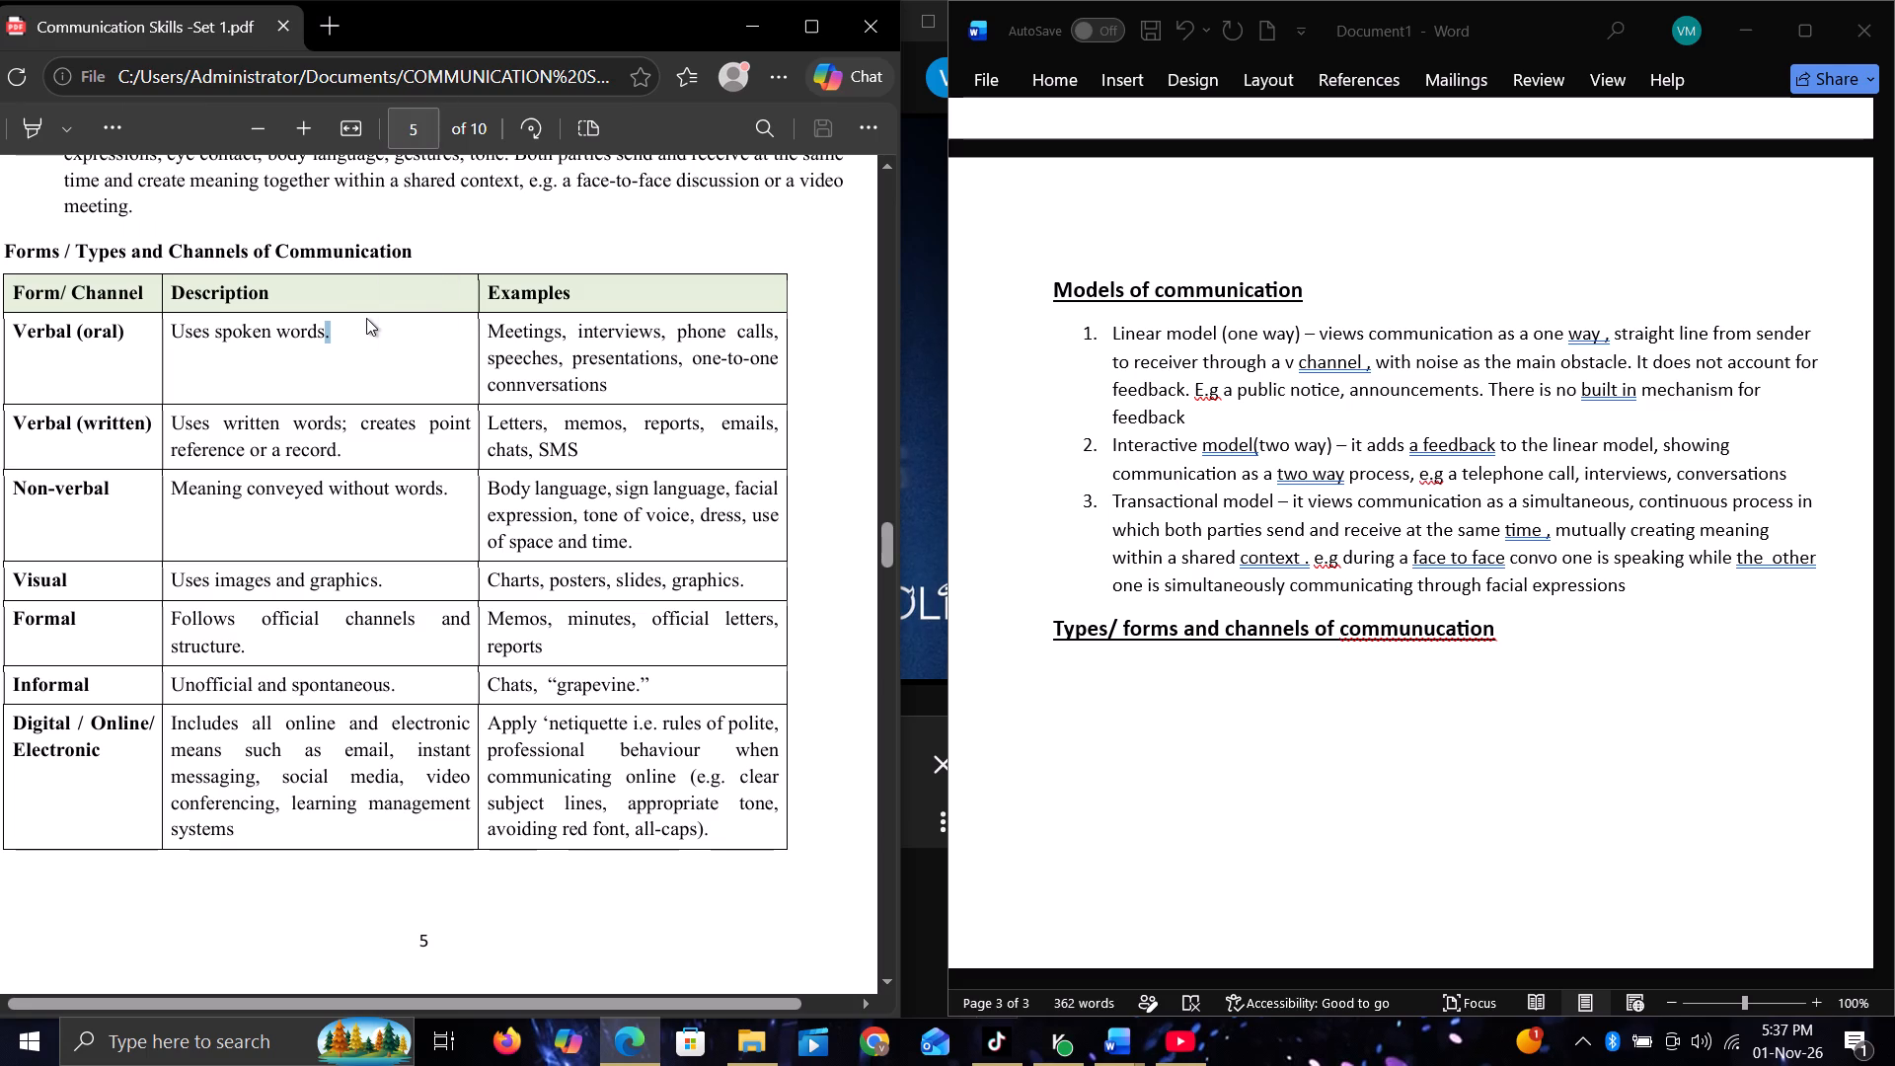
scroll(396, 320, "right", 1)
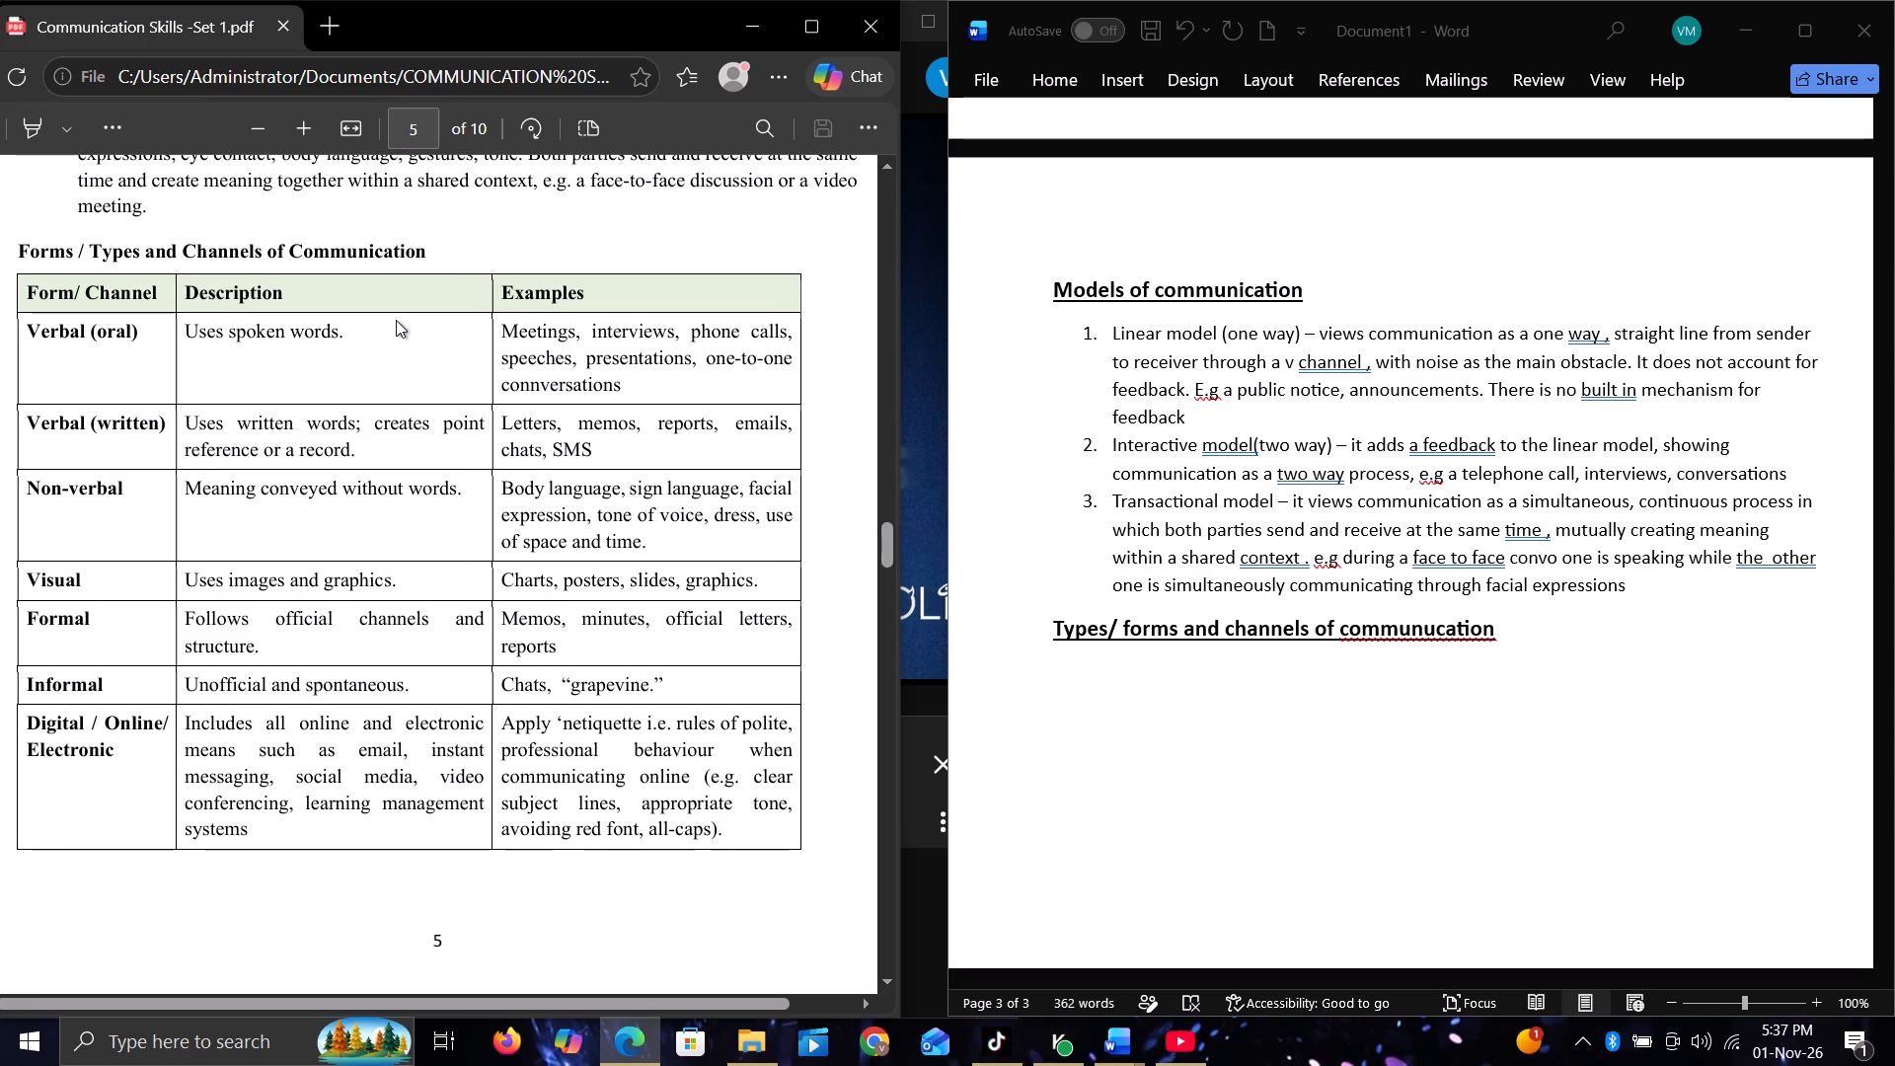
scroll(396, 320, "right", 2)
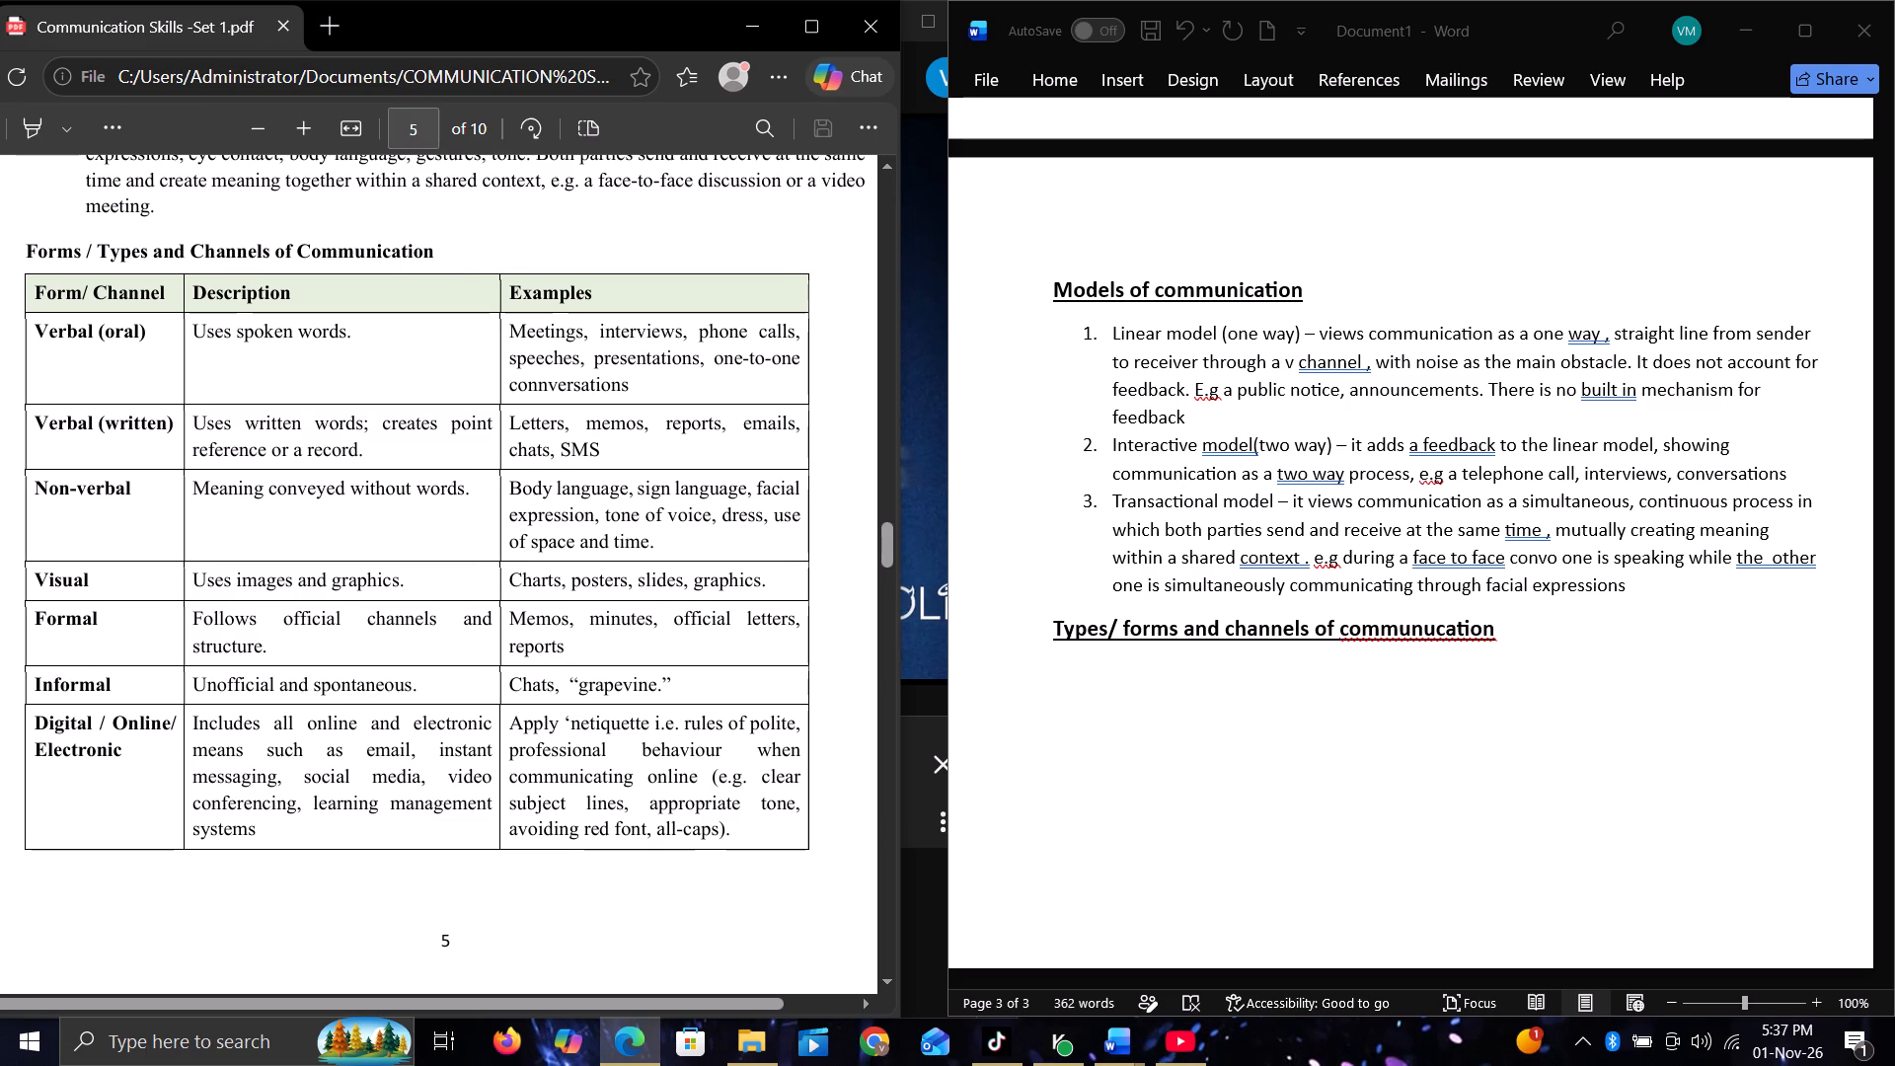
key("shift+super+s")
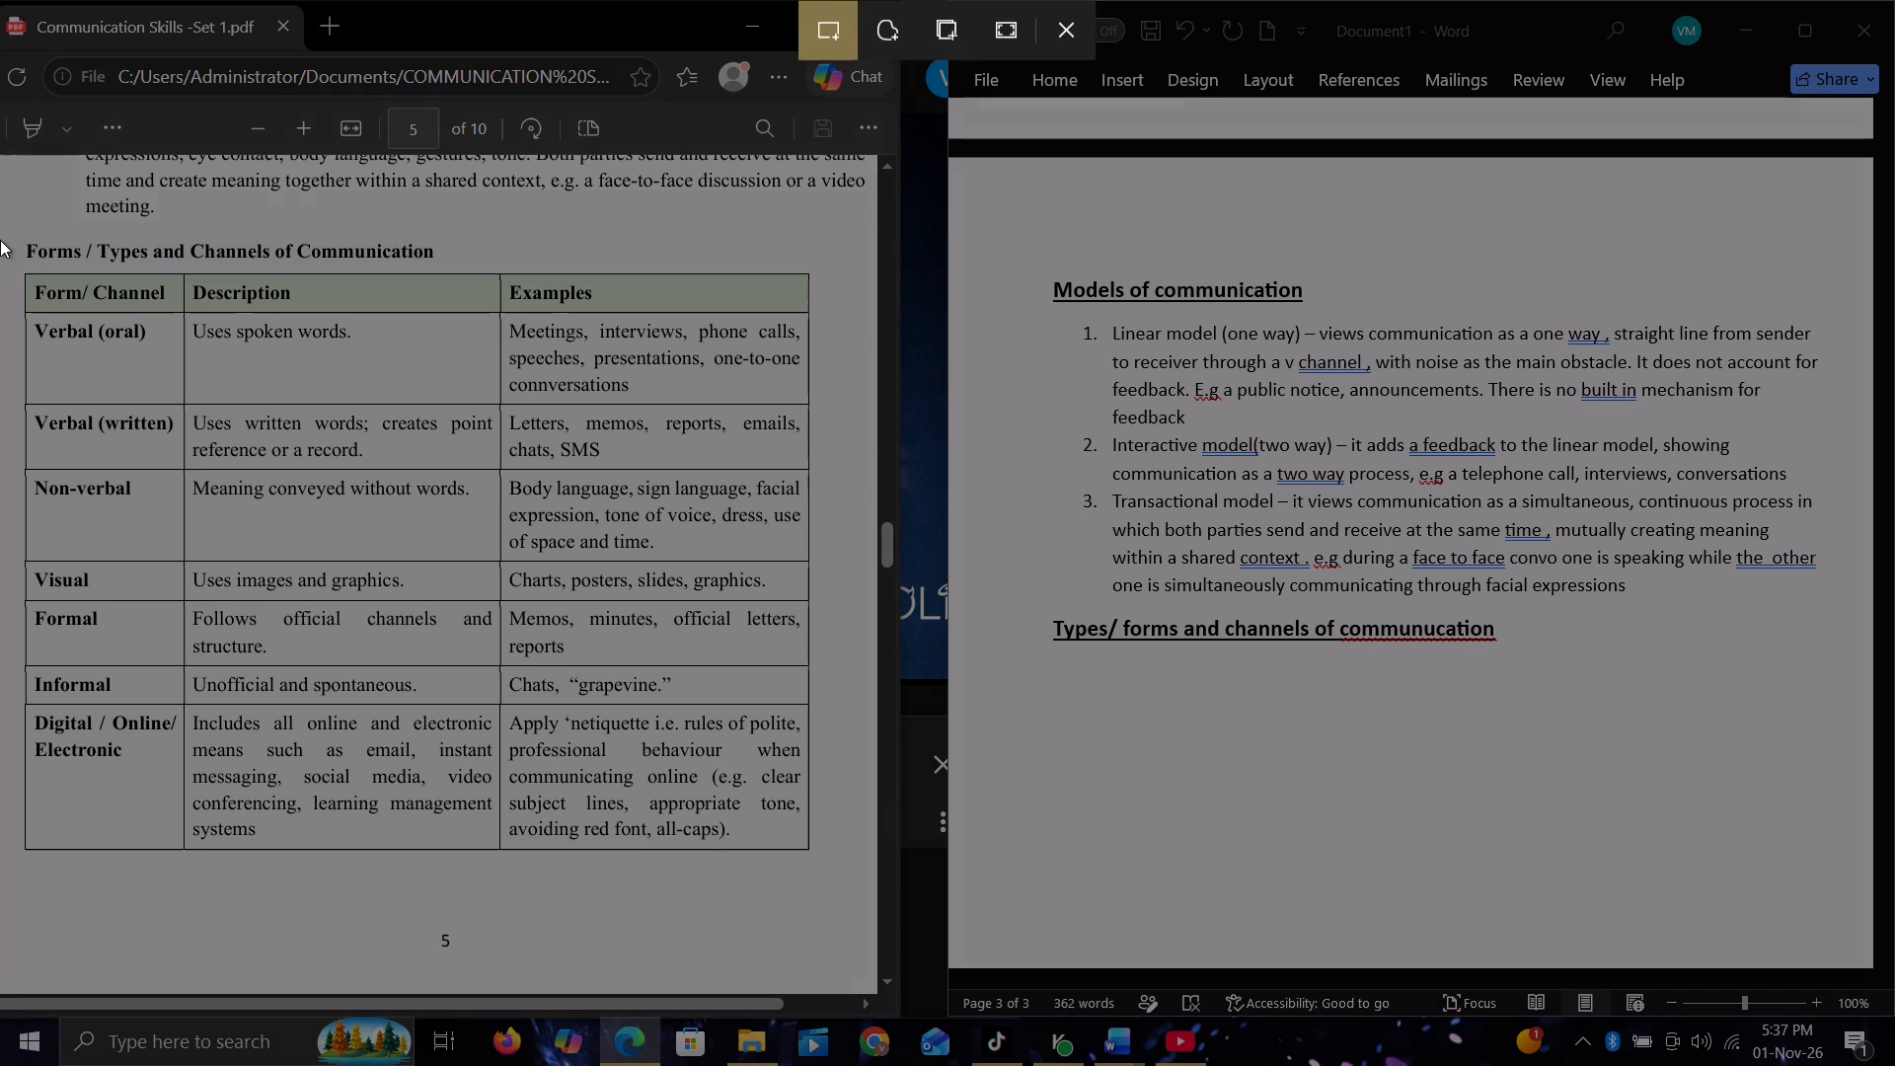
left_click_drag(18, 266, 63, 499)
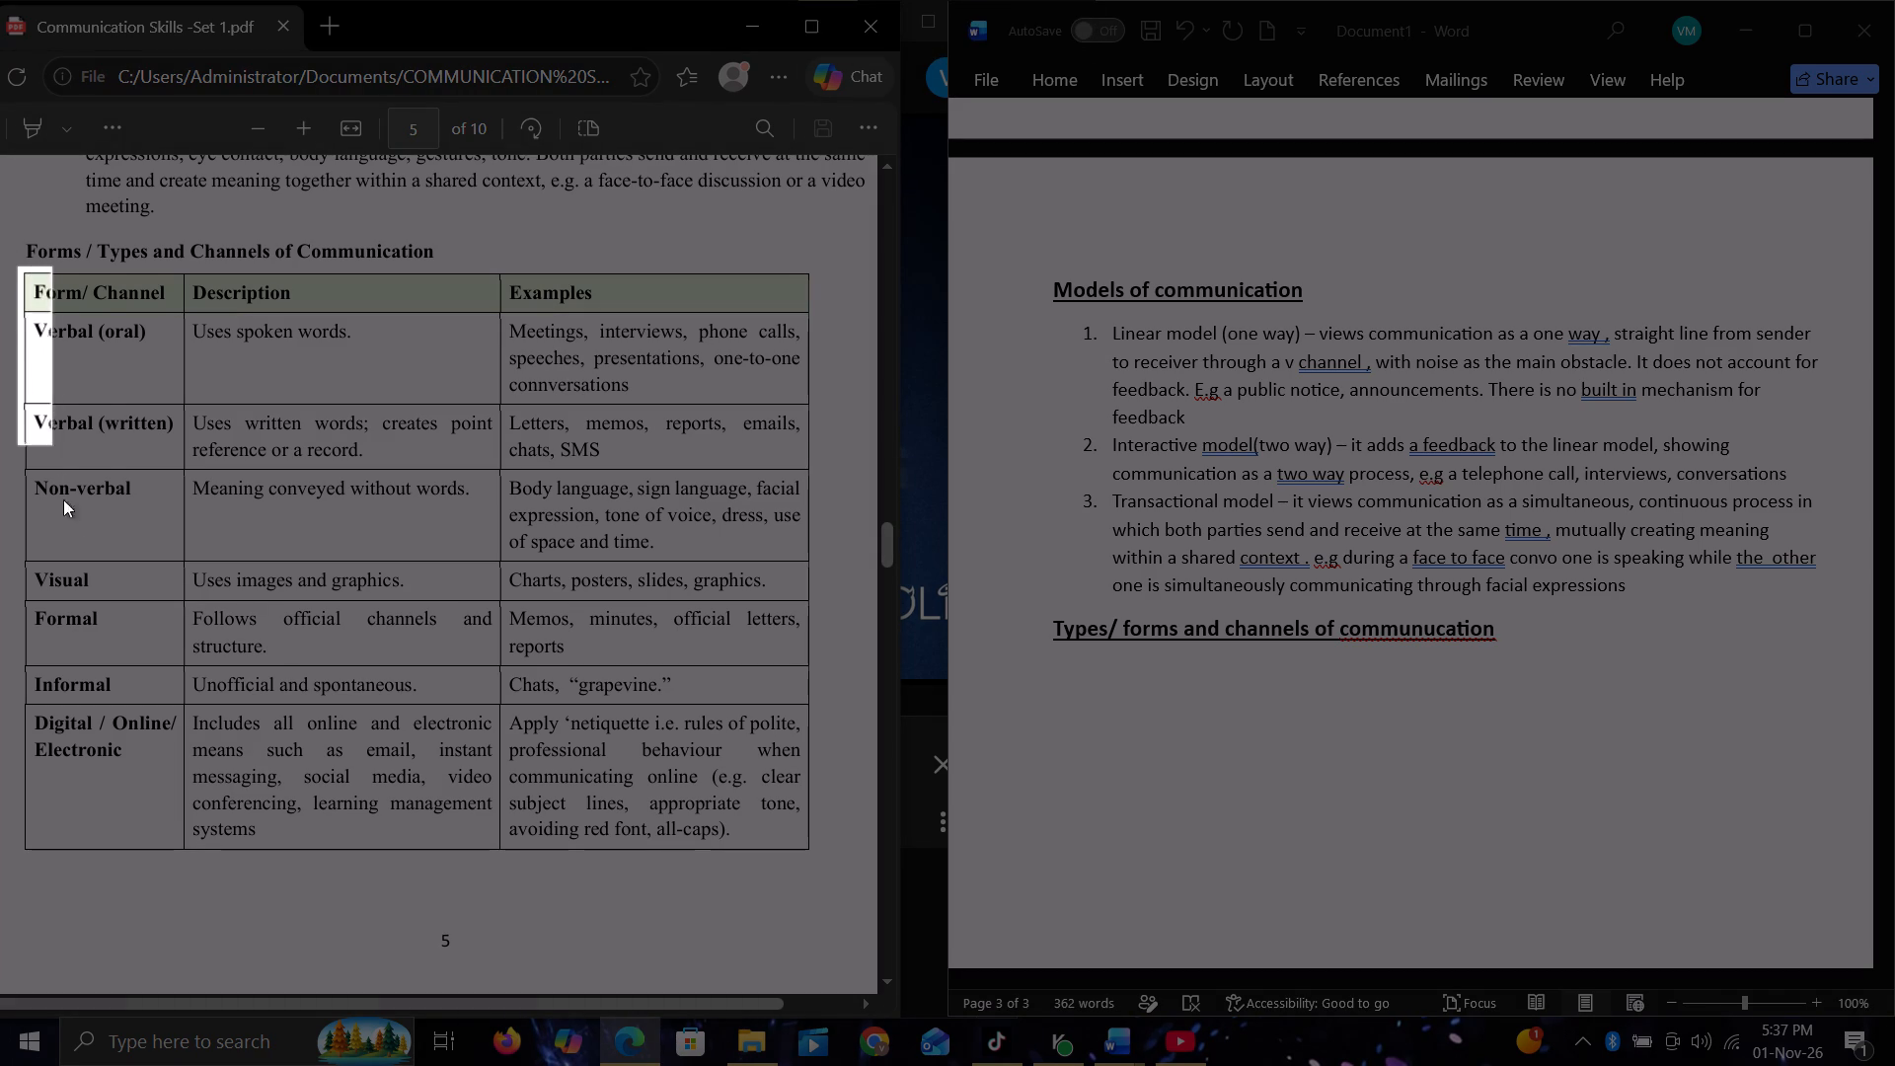
left_click_drag(63, 499, 439, 727)
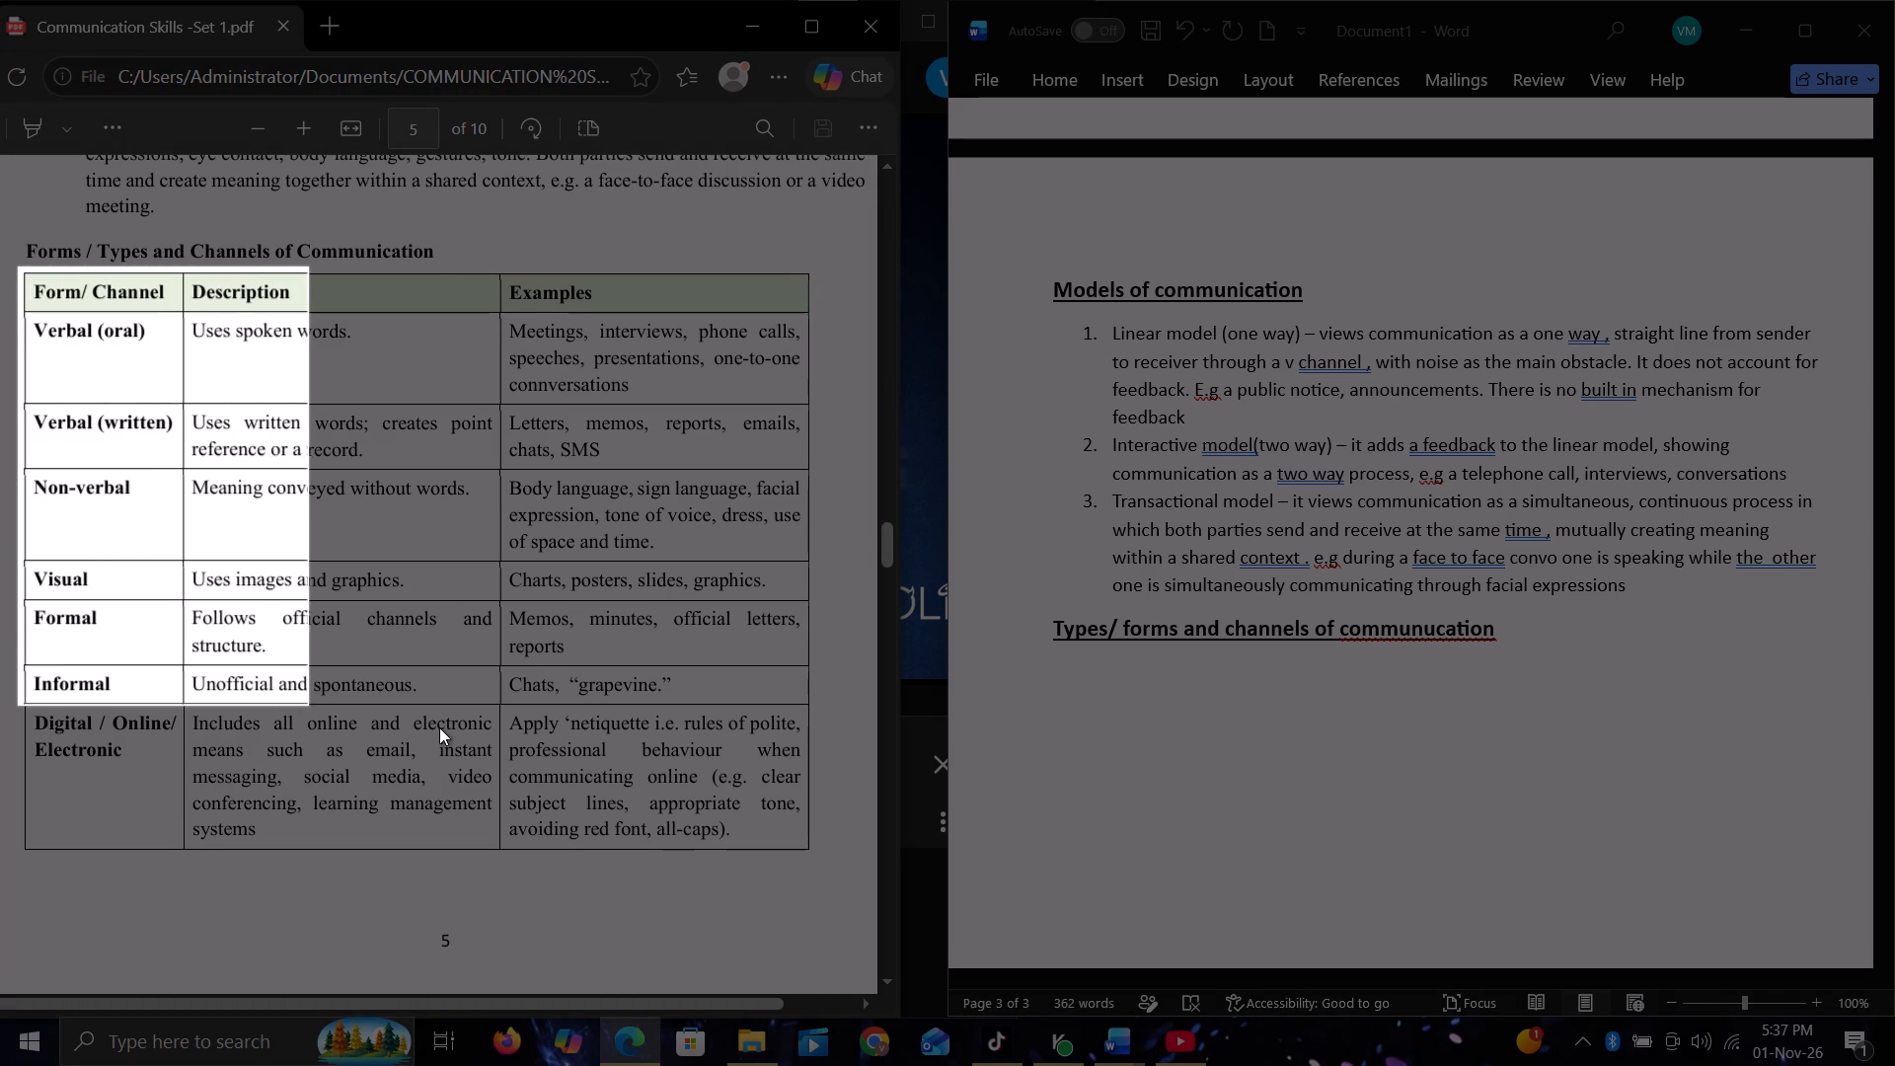
left_click_drag(439, 727, 691, 761)
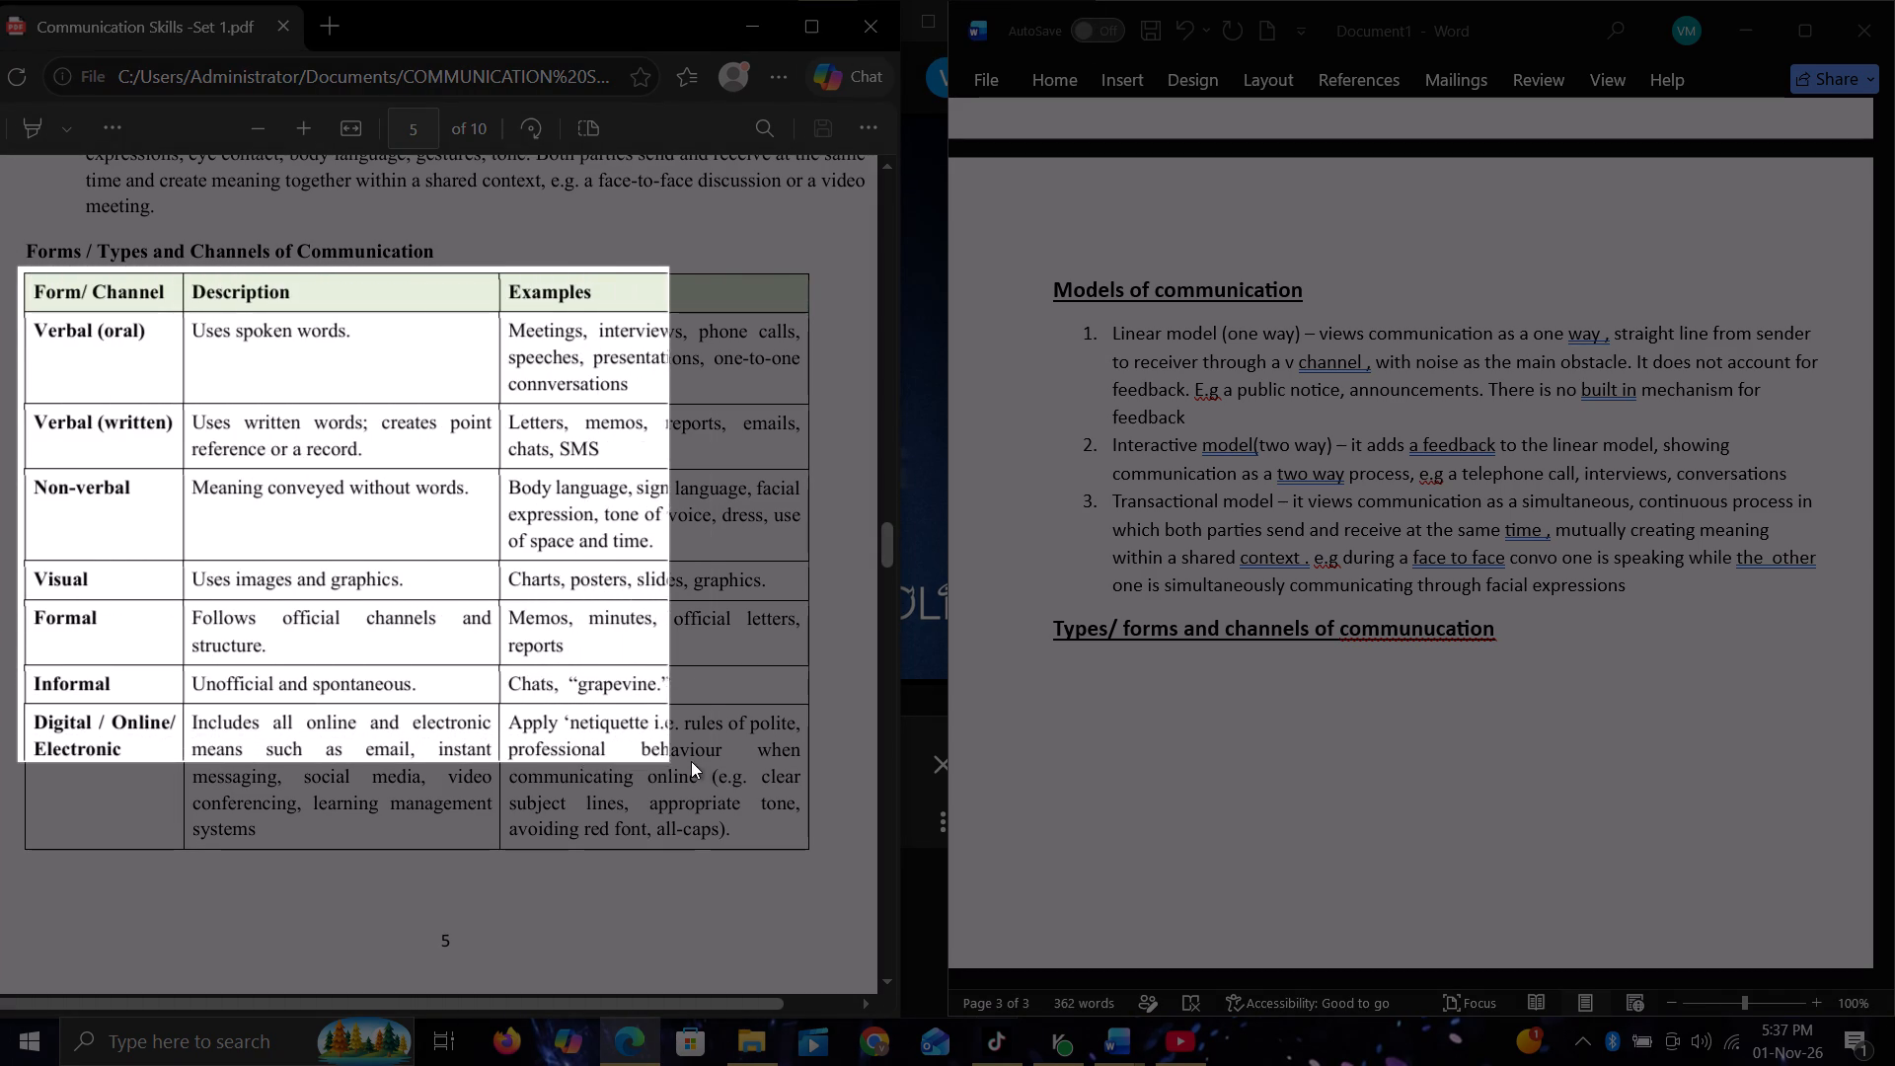
left_click_drag(691, 761, 823, 884)
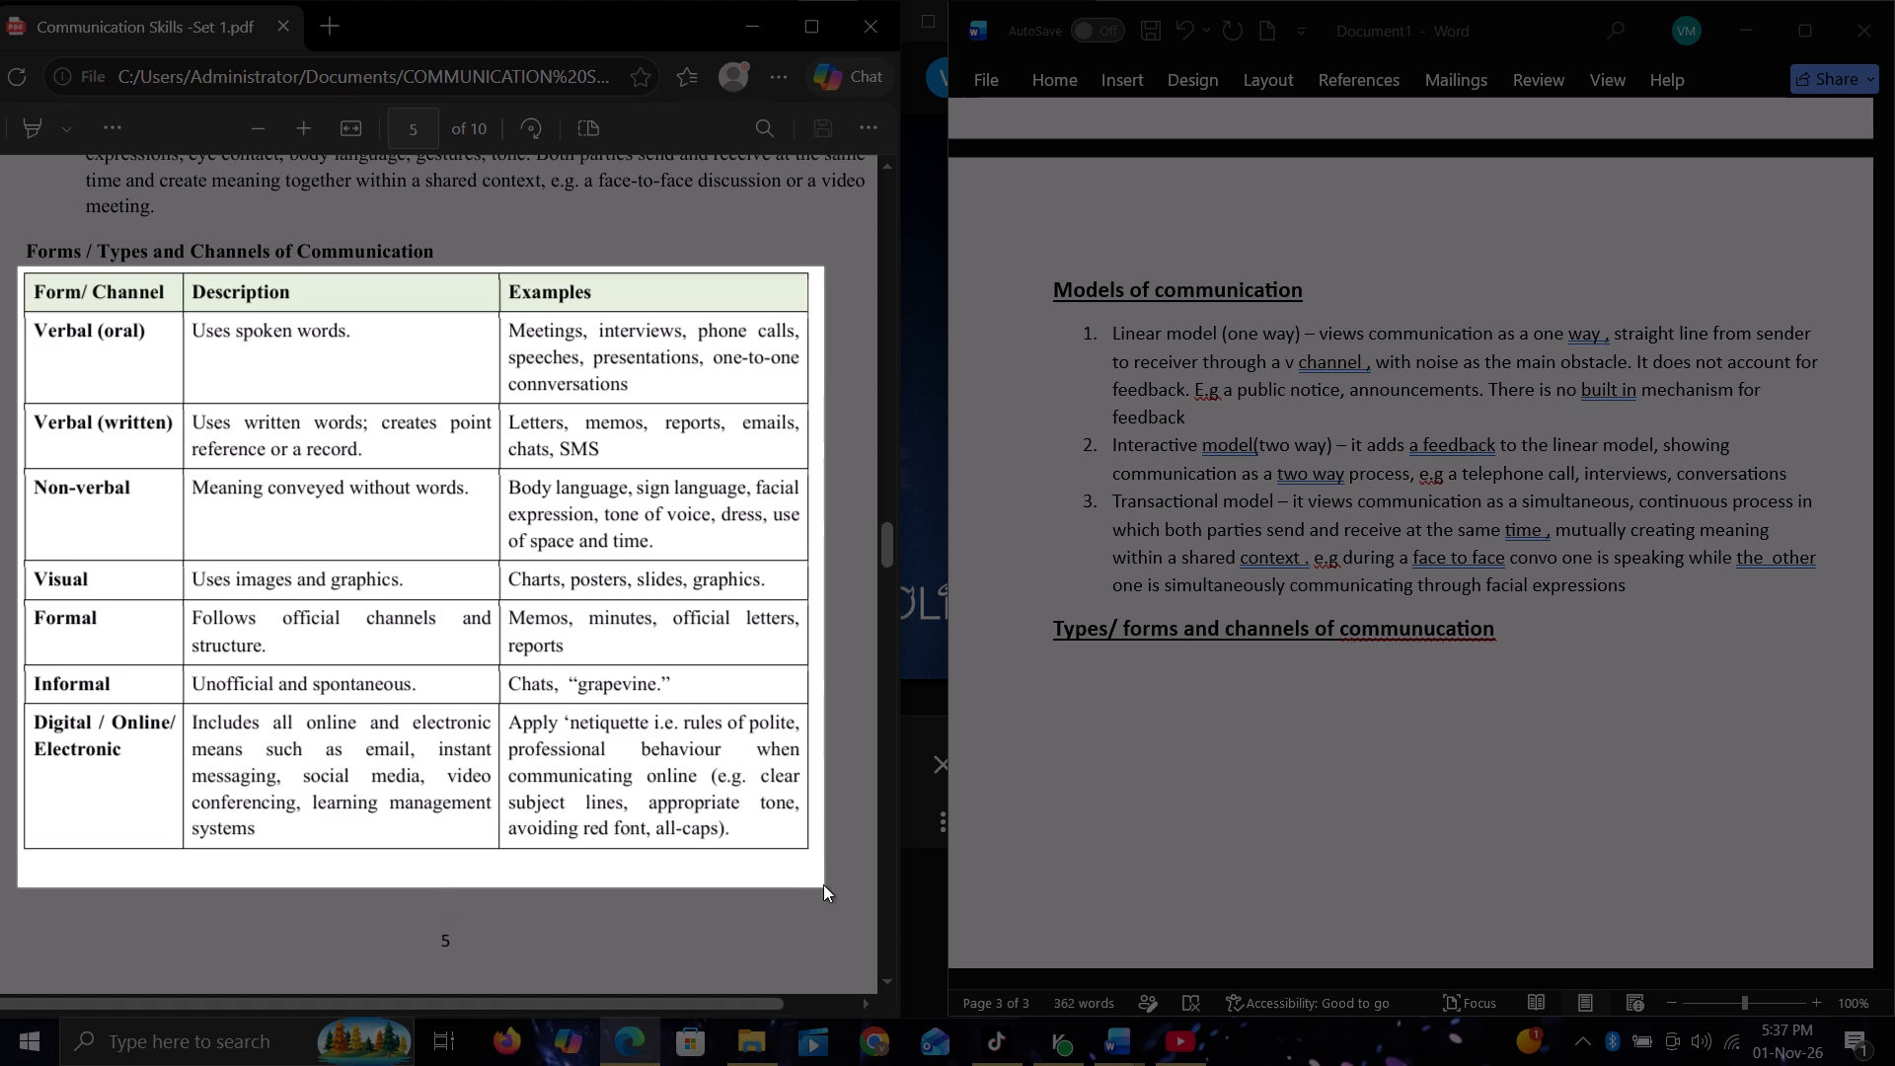
left_click_drag(823, 884, 811, 856)
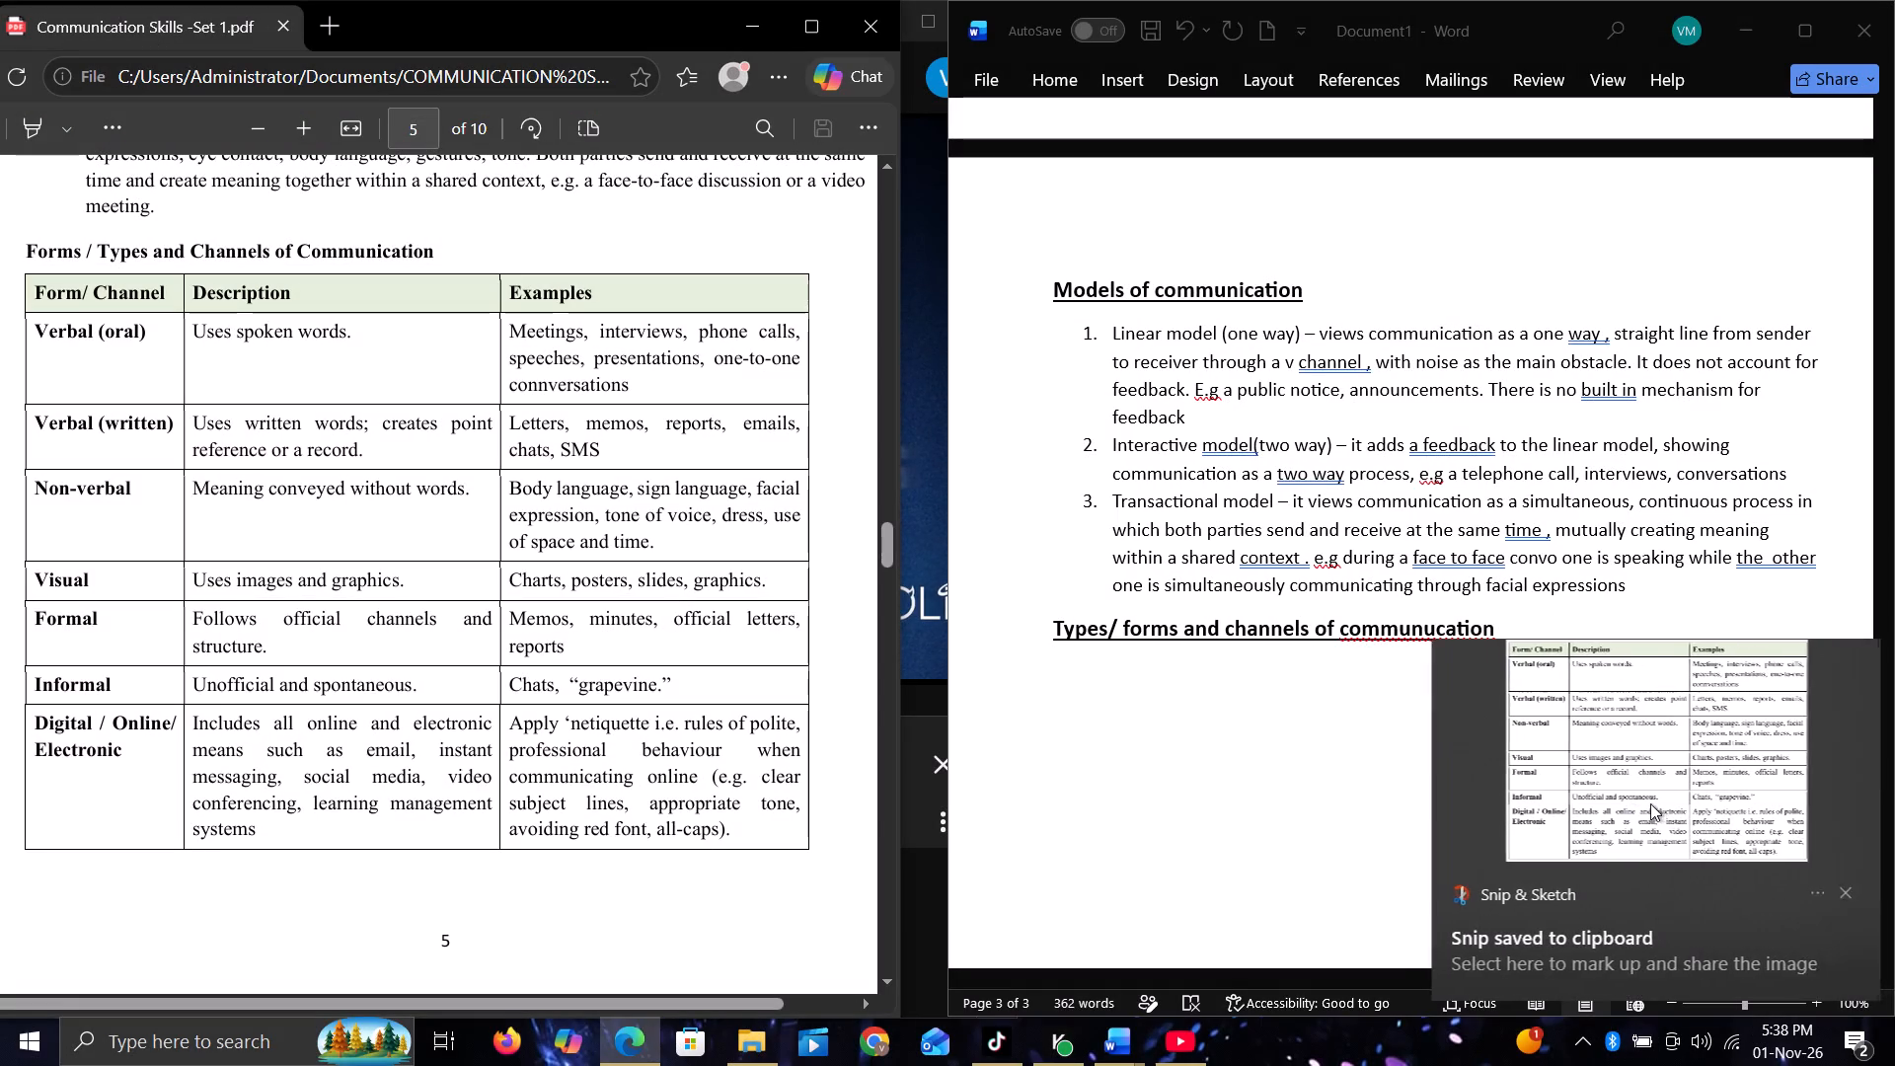
Save the table snip as a PNG named "types of channels" in the Pictures folder, and close the snip editor.
left_click(1650, 803)
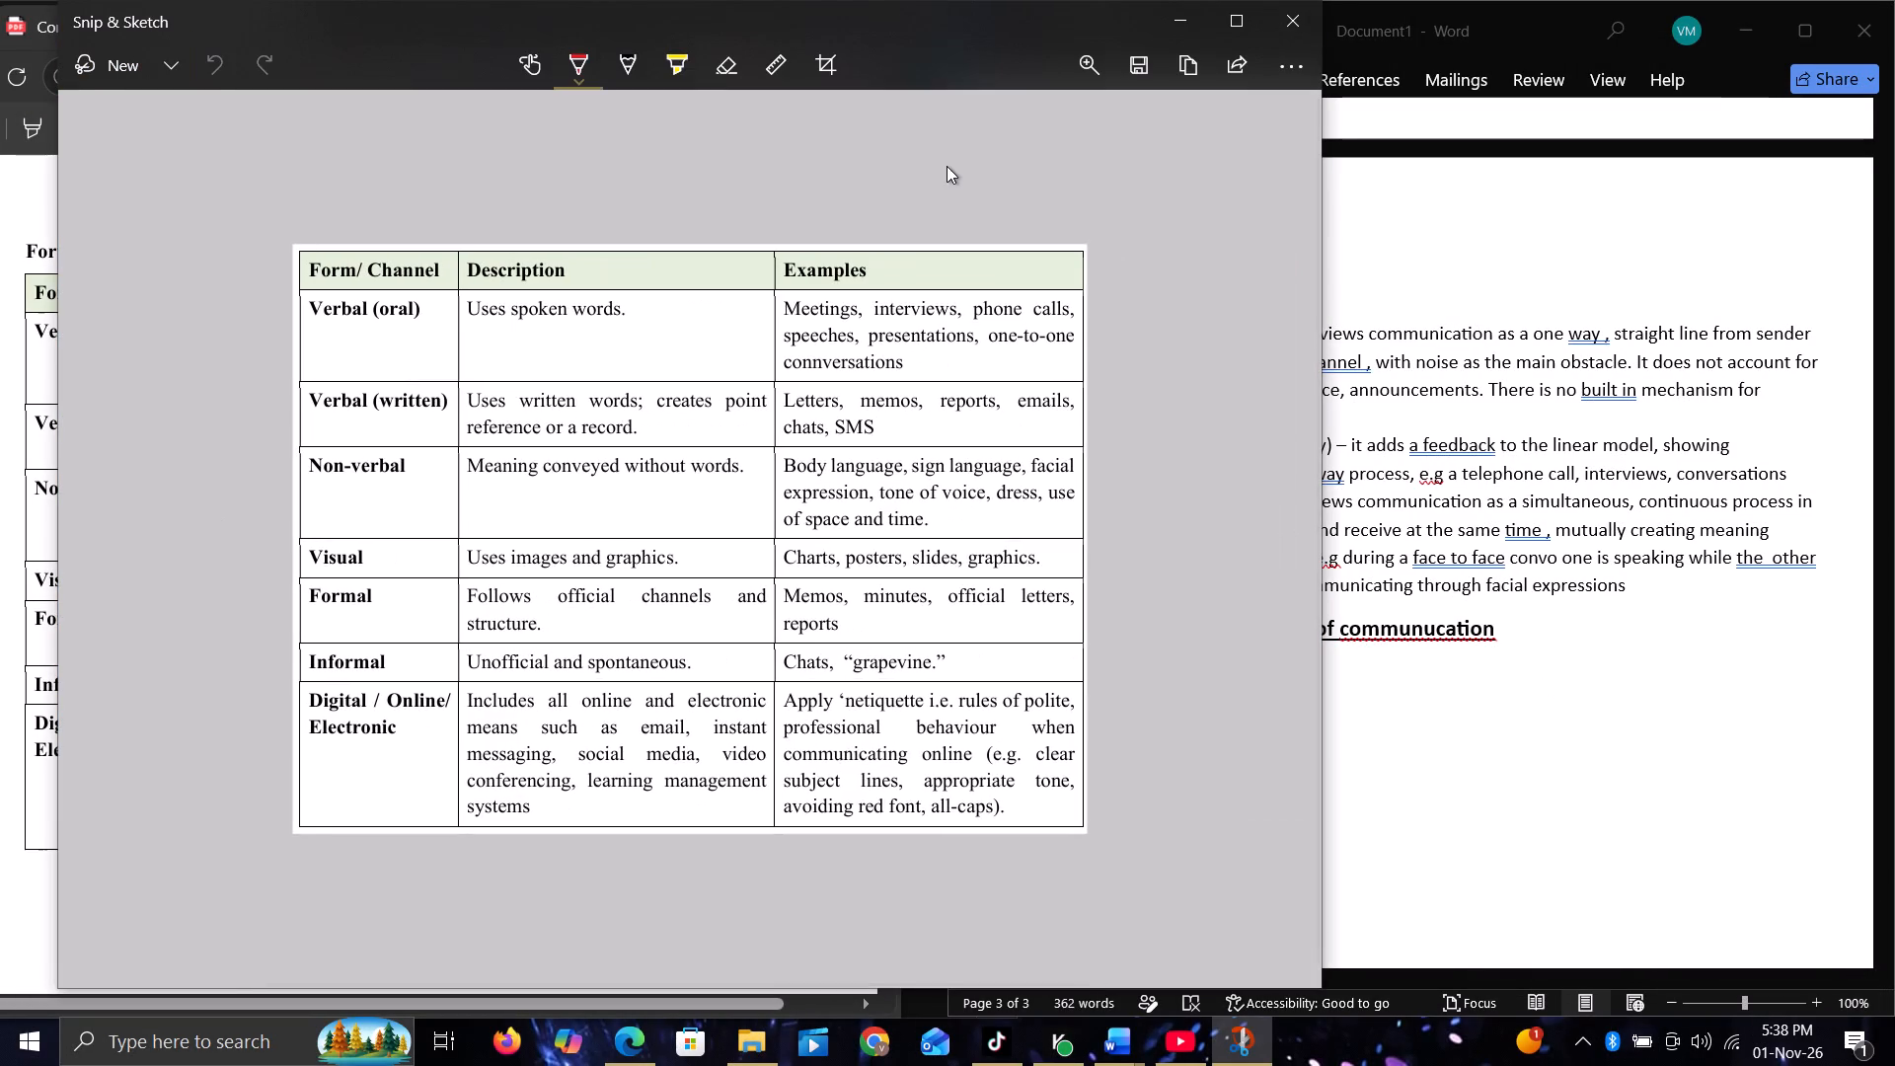
left_click(1130, 58)
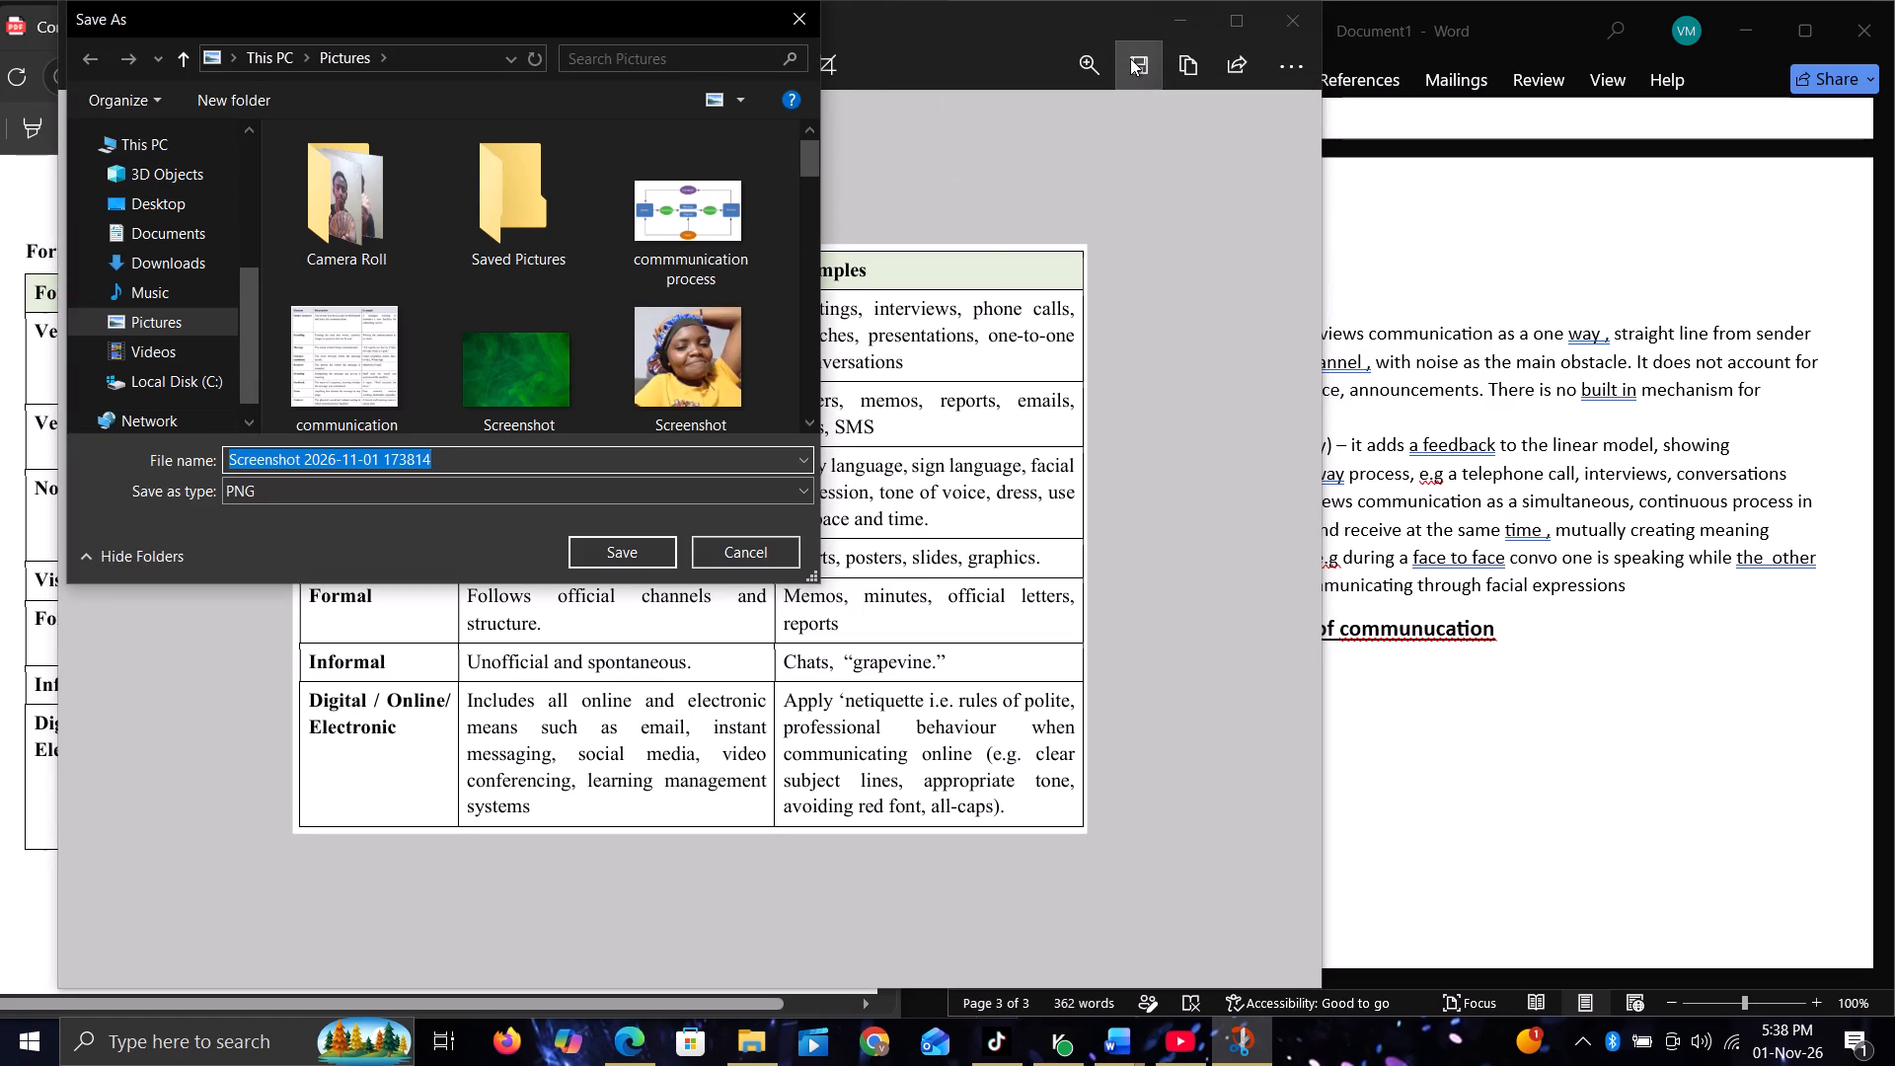
key("BackSpace")
type("ty")
type("pes")
key("space")
type("od")
key("BackSpace")
type("f commmu")
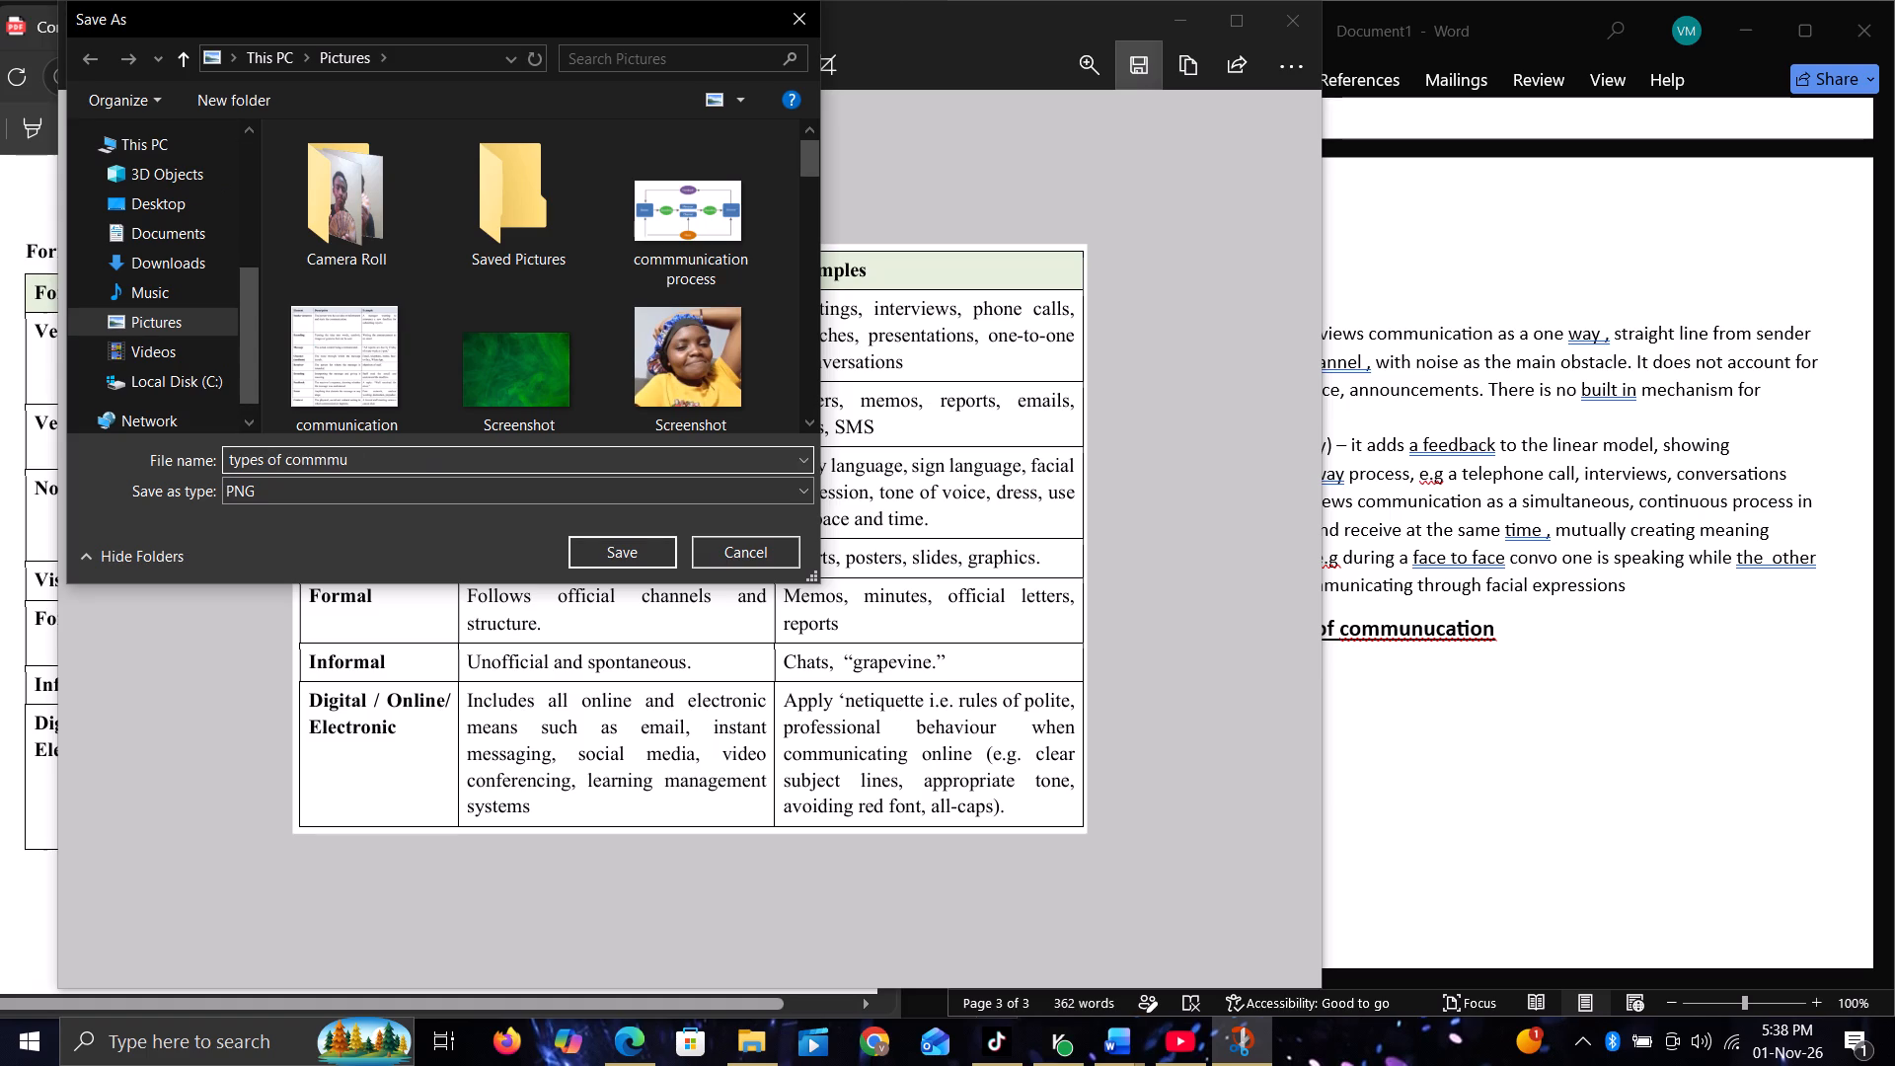
key("BackSpace")
key("BackSpace")
key("BackSpace")
key("BackSpace")
key("BackSpace")
key("BackSpace")
type("chanels")
key("space")
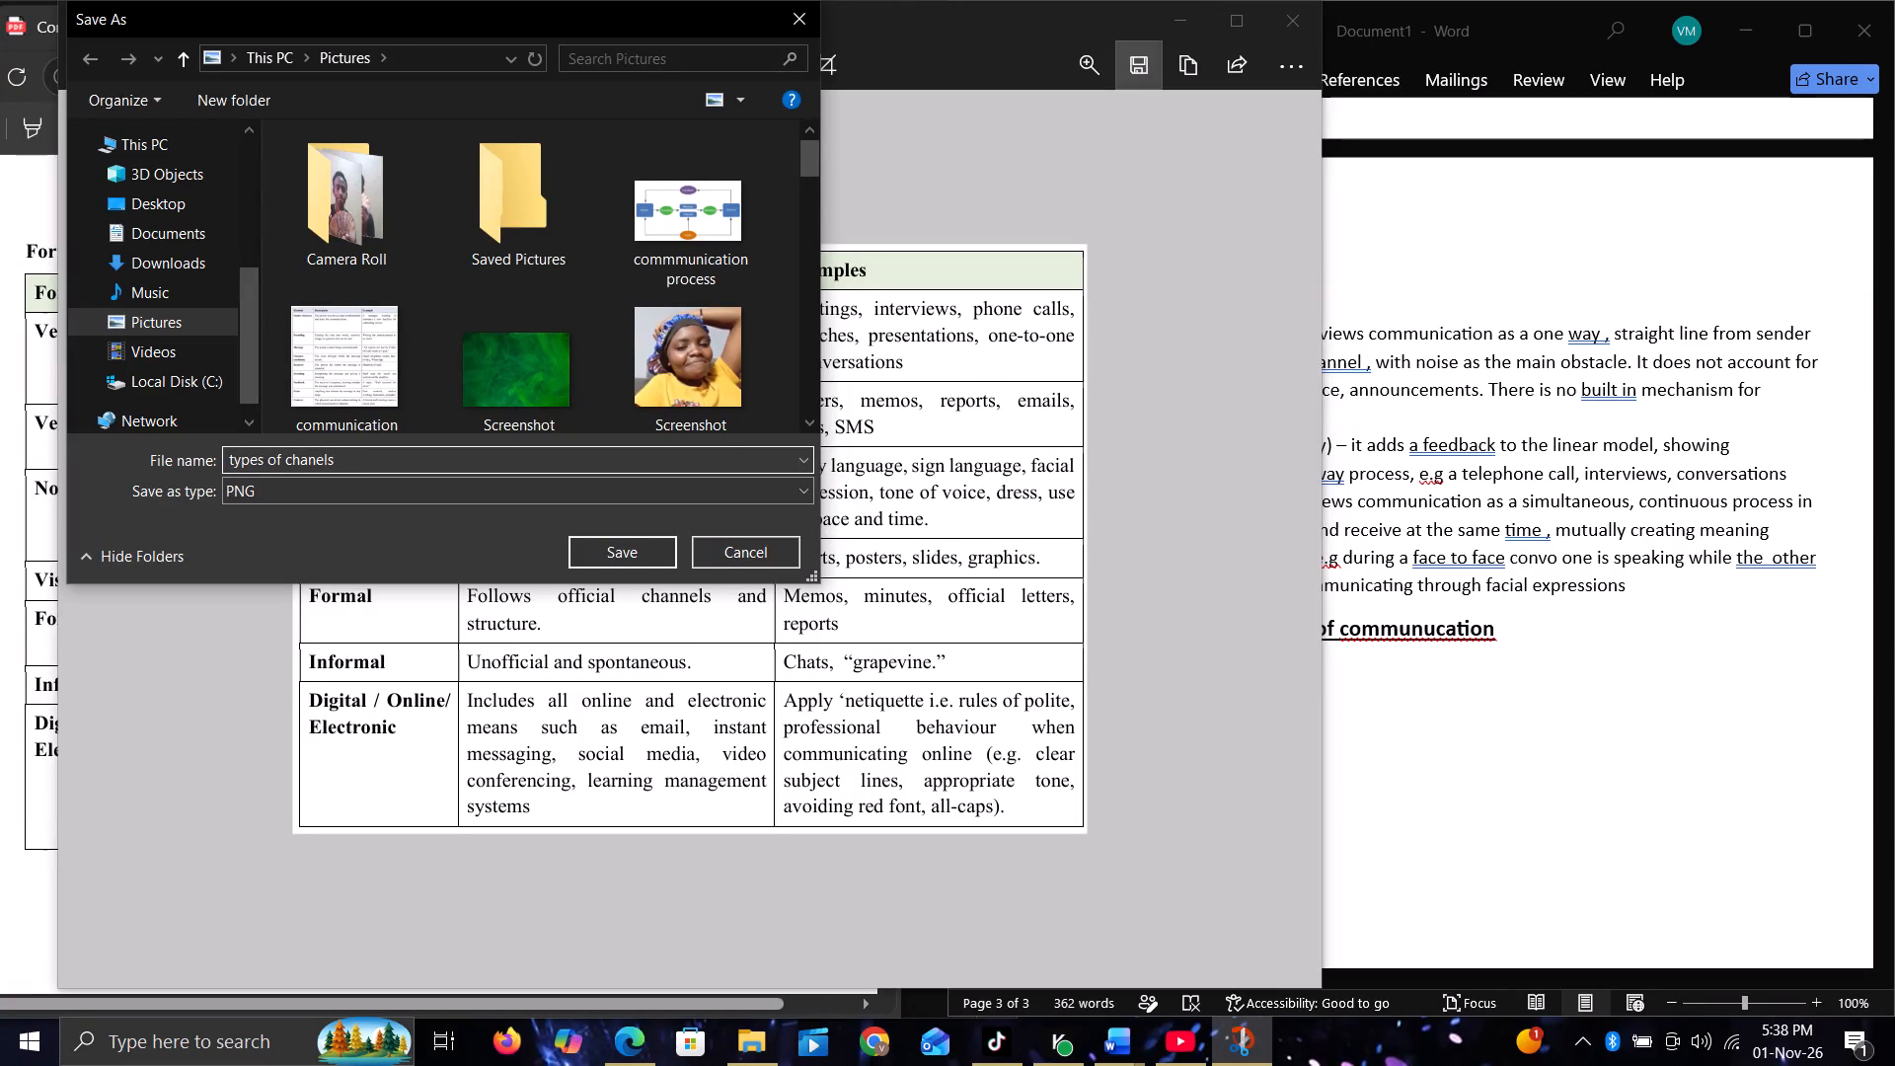
key("Left")
key("Left")
key("Left")
key("Left")
key("n")
key("Return")
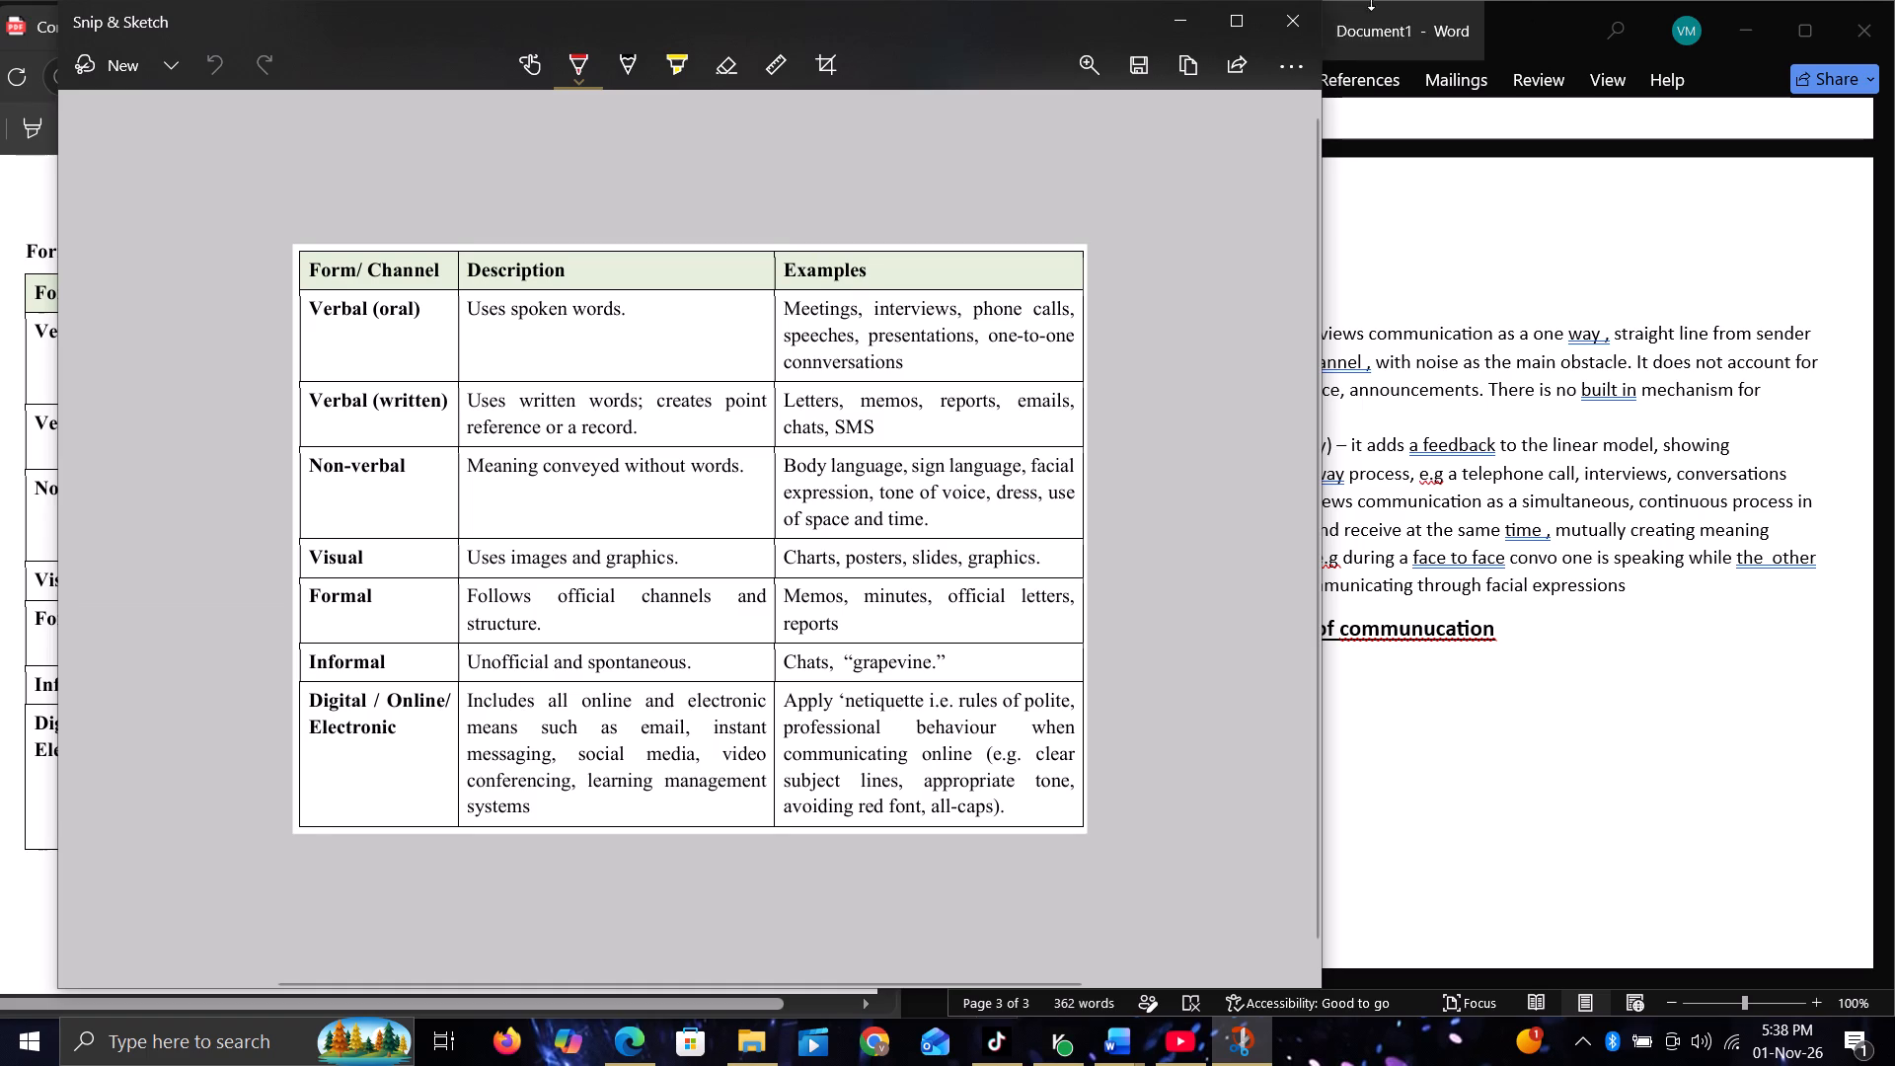
left_click(1302, 25)
Insert a screenshot of the open PDF window below the "Types/ forms and channels" heading in the Word notes.
scroll(1474, 516, "down", 2)
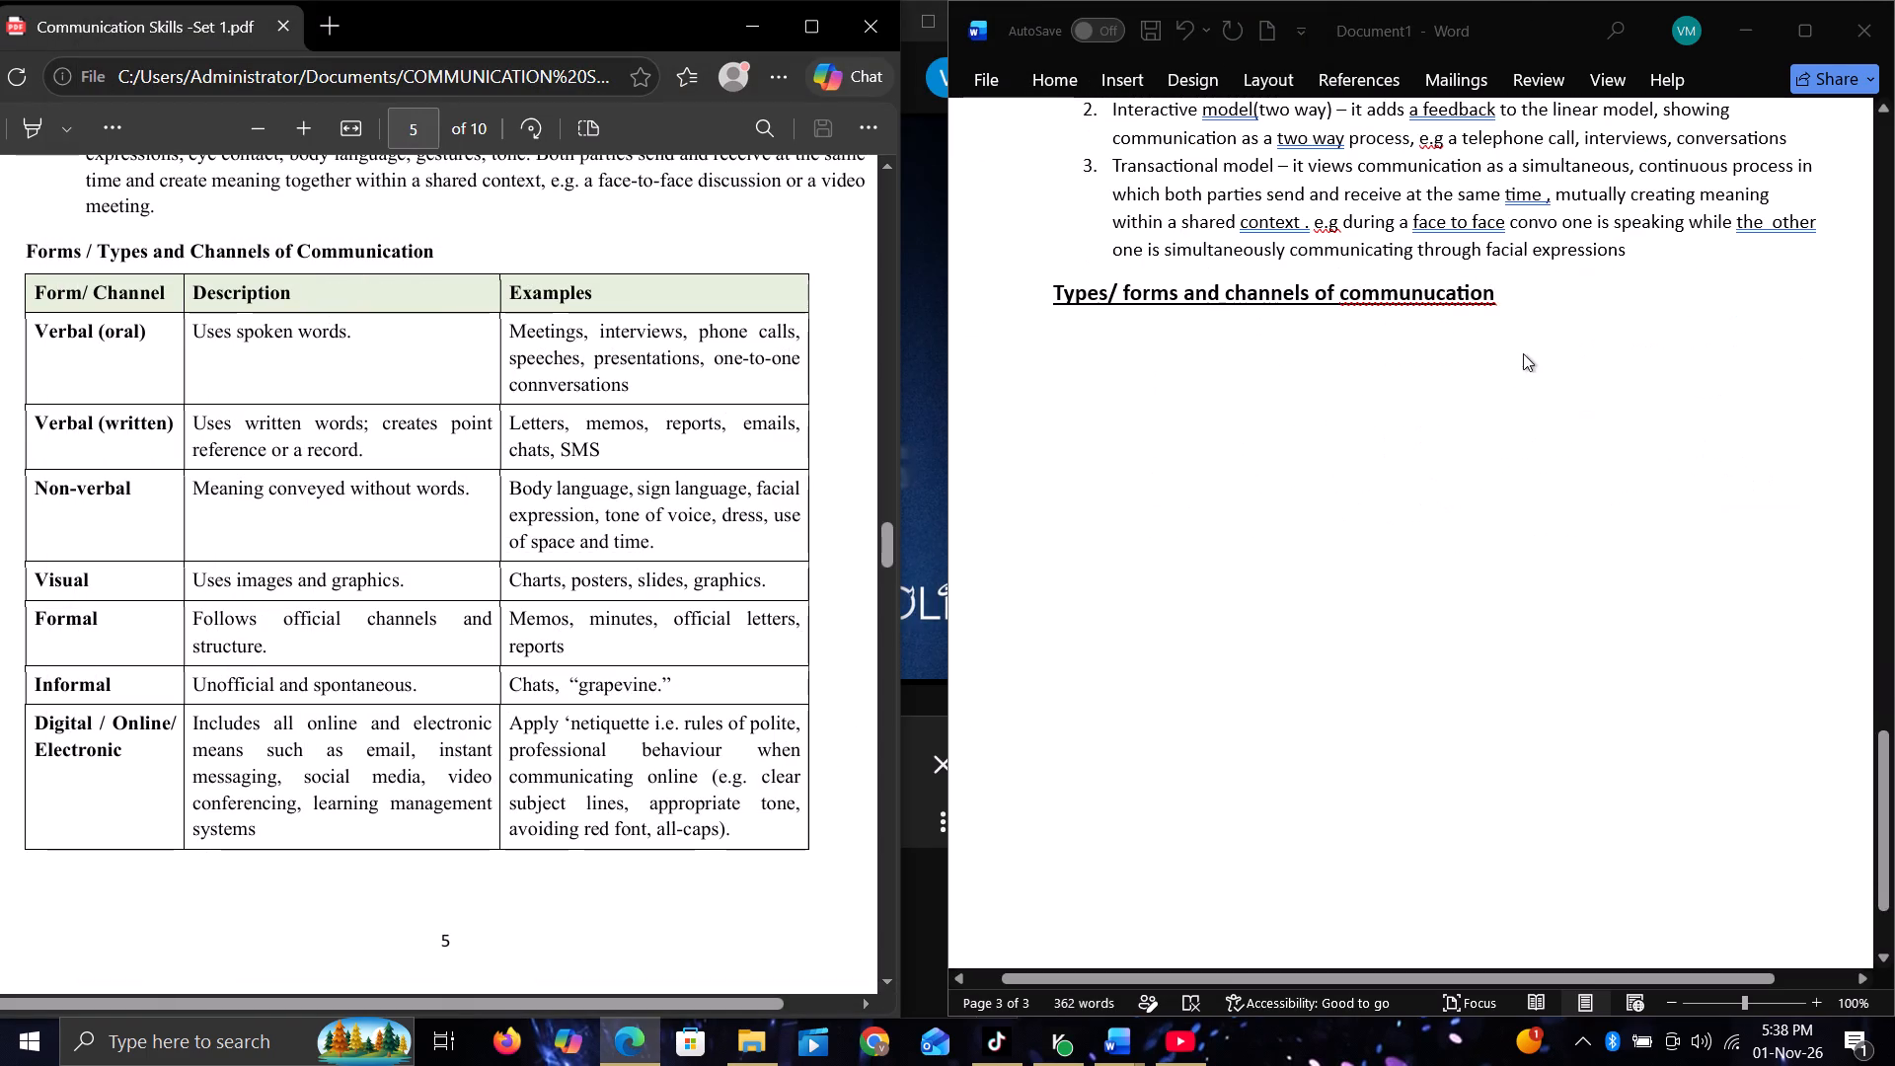
left_click(1101, 361)
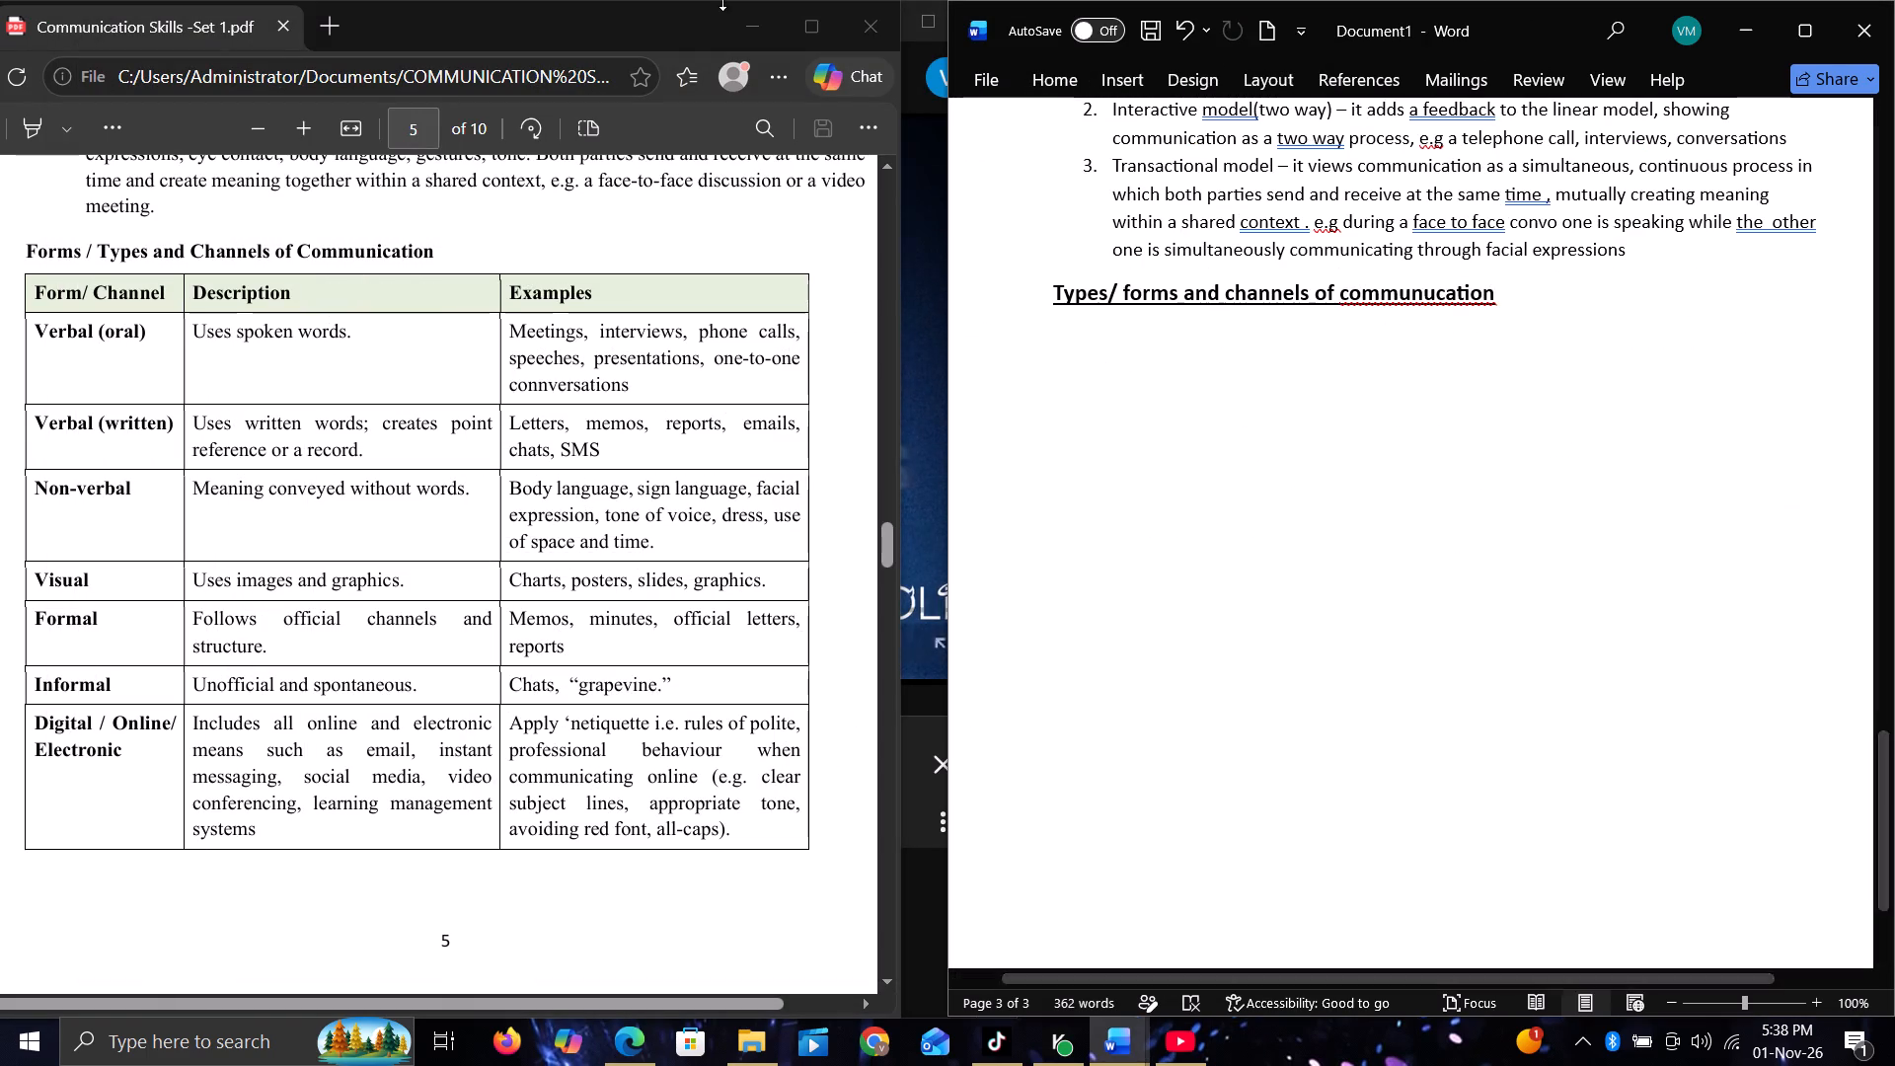
left_click(1136, 87)
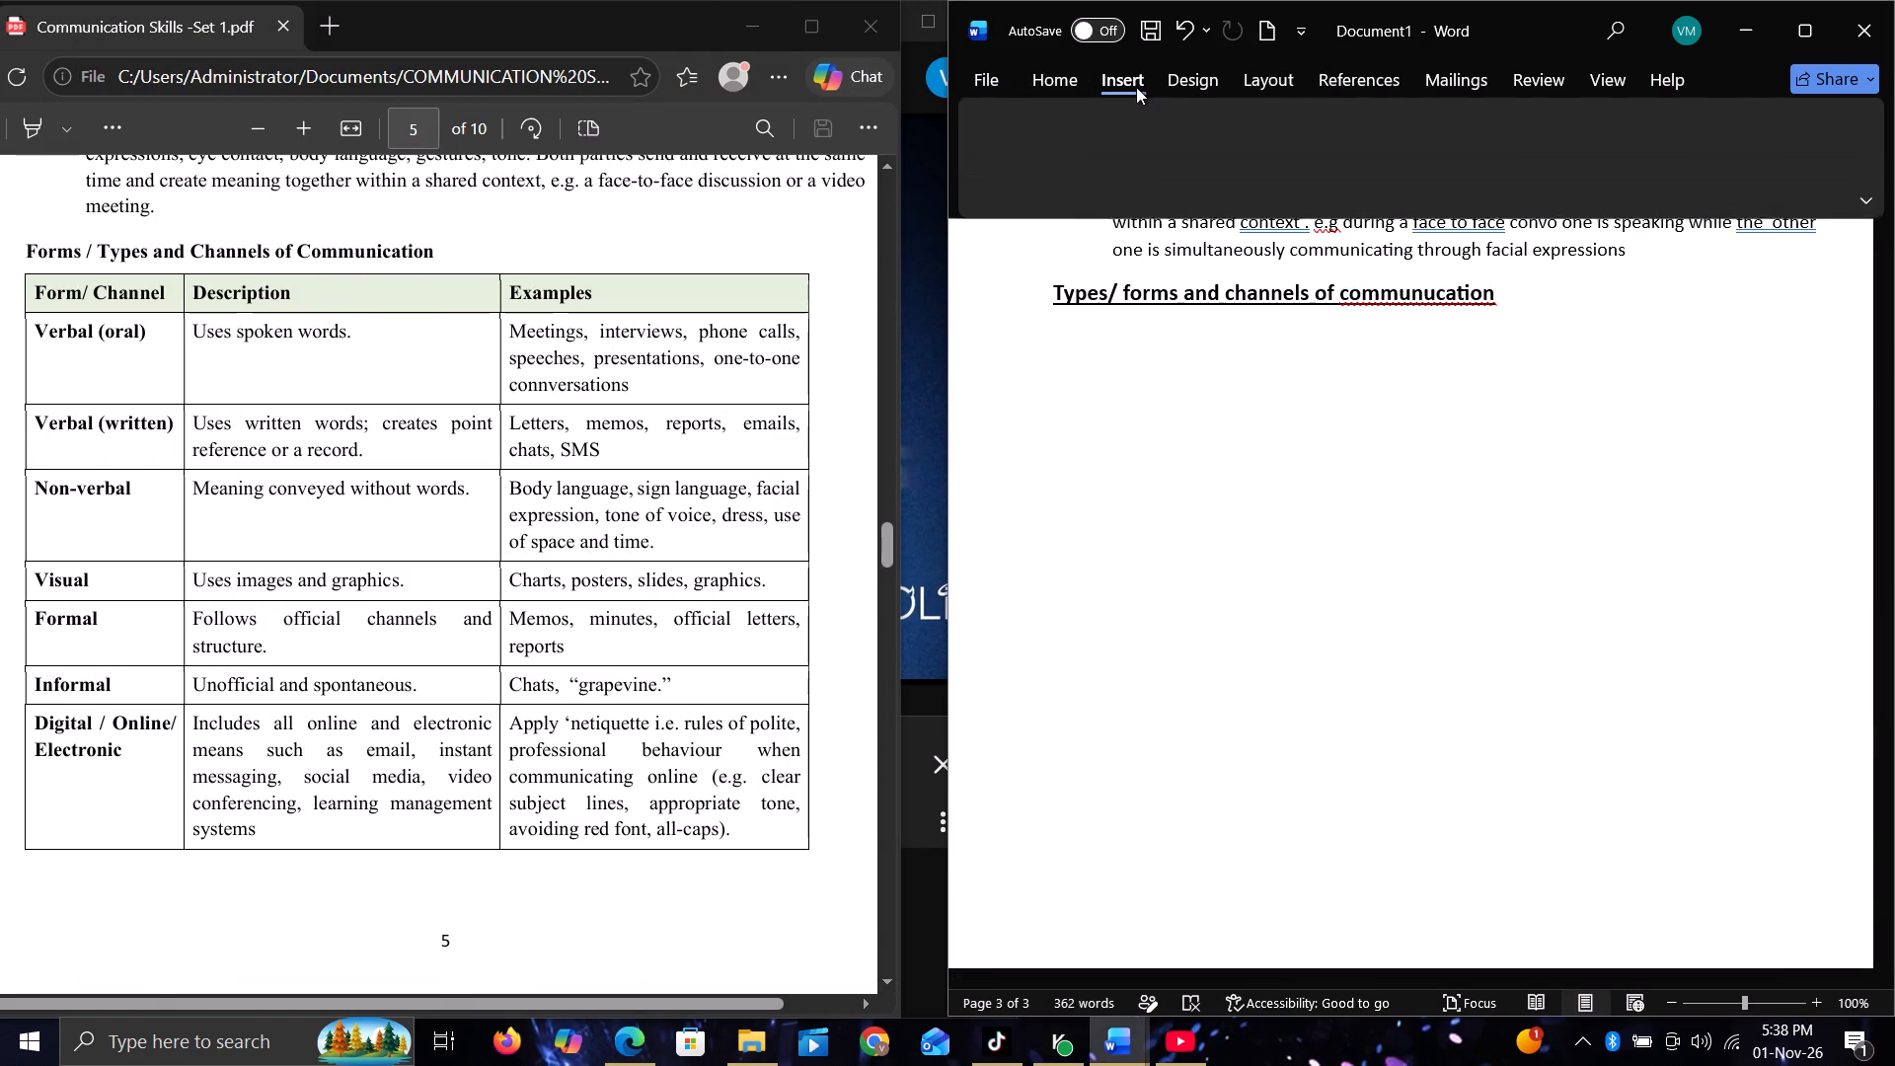
left_click(1175, 180)
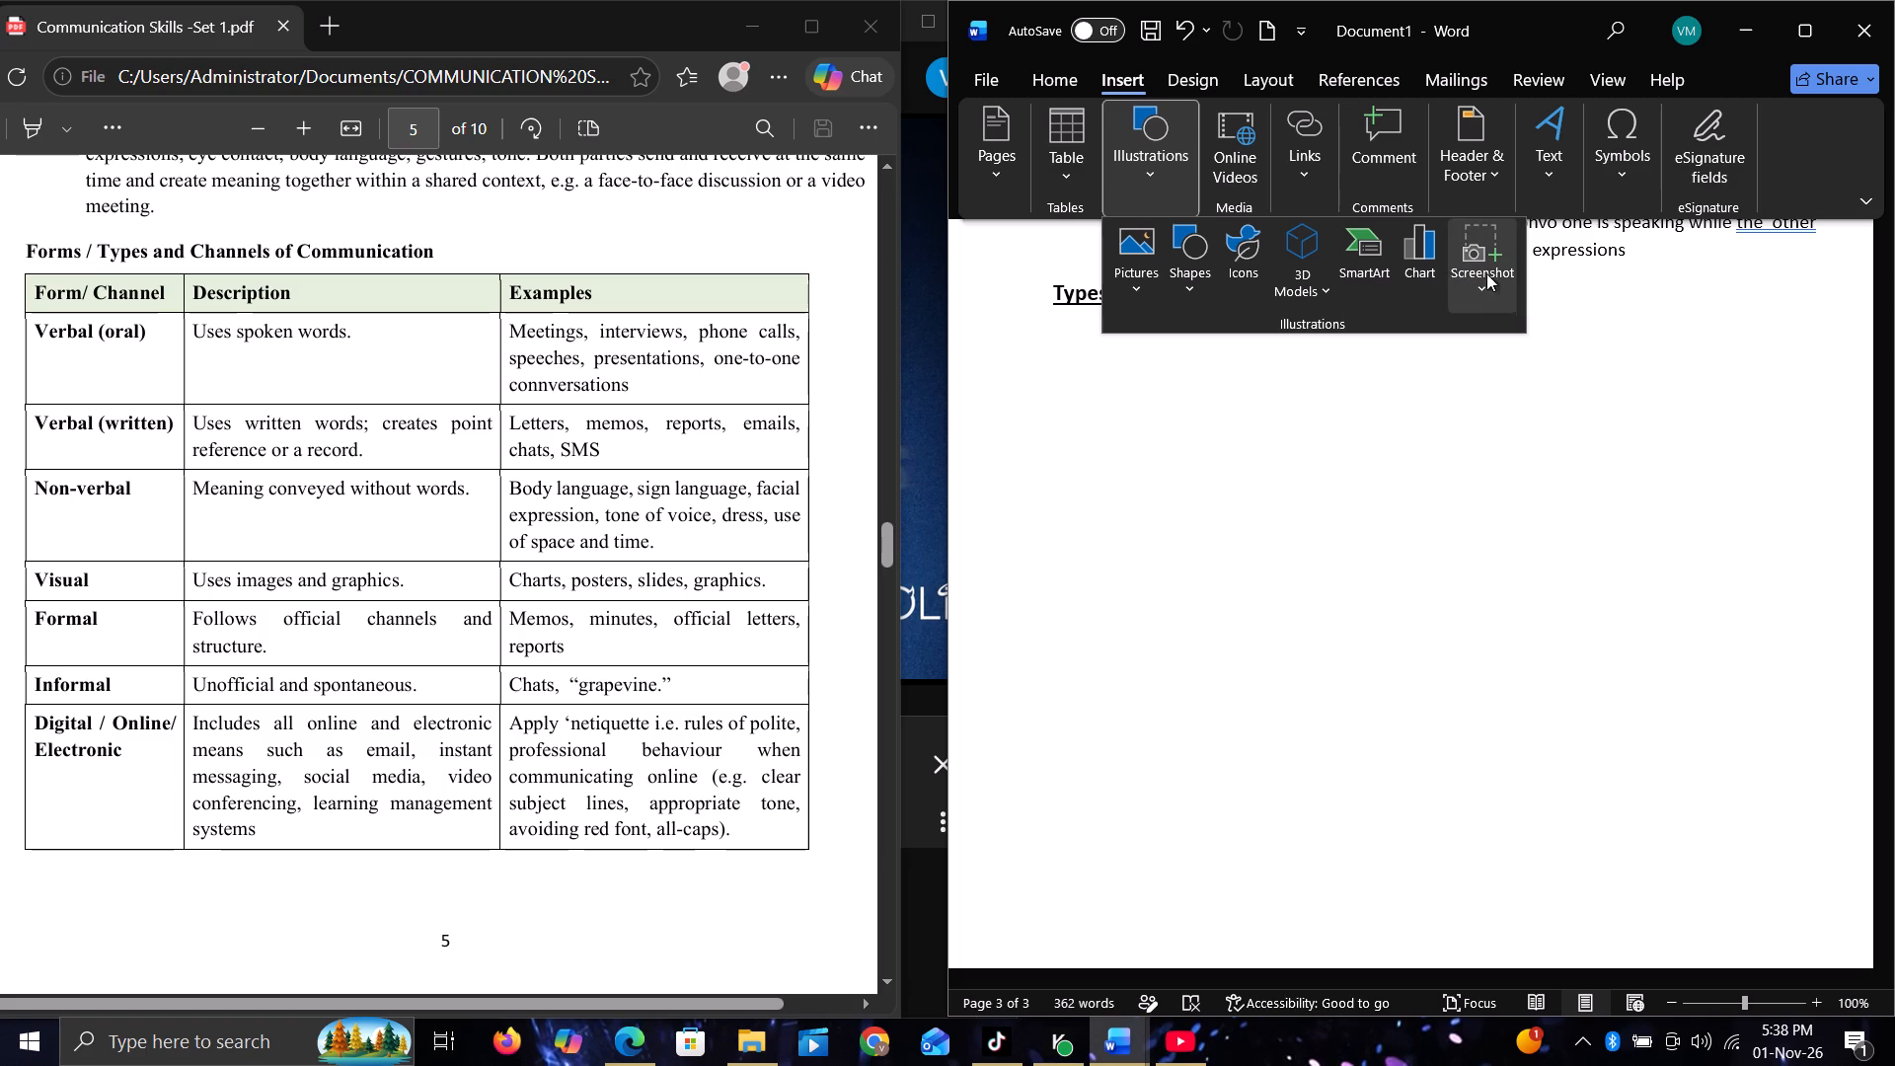
left_click(1494, 278)
left_click(1505, 387)
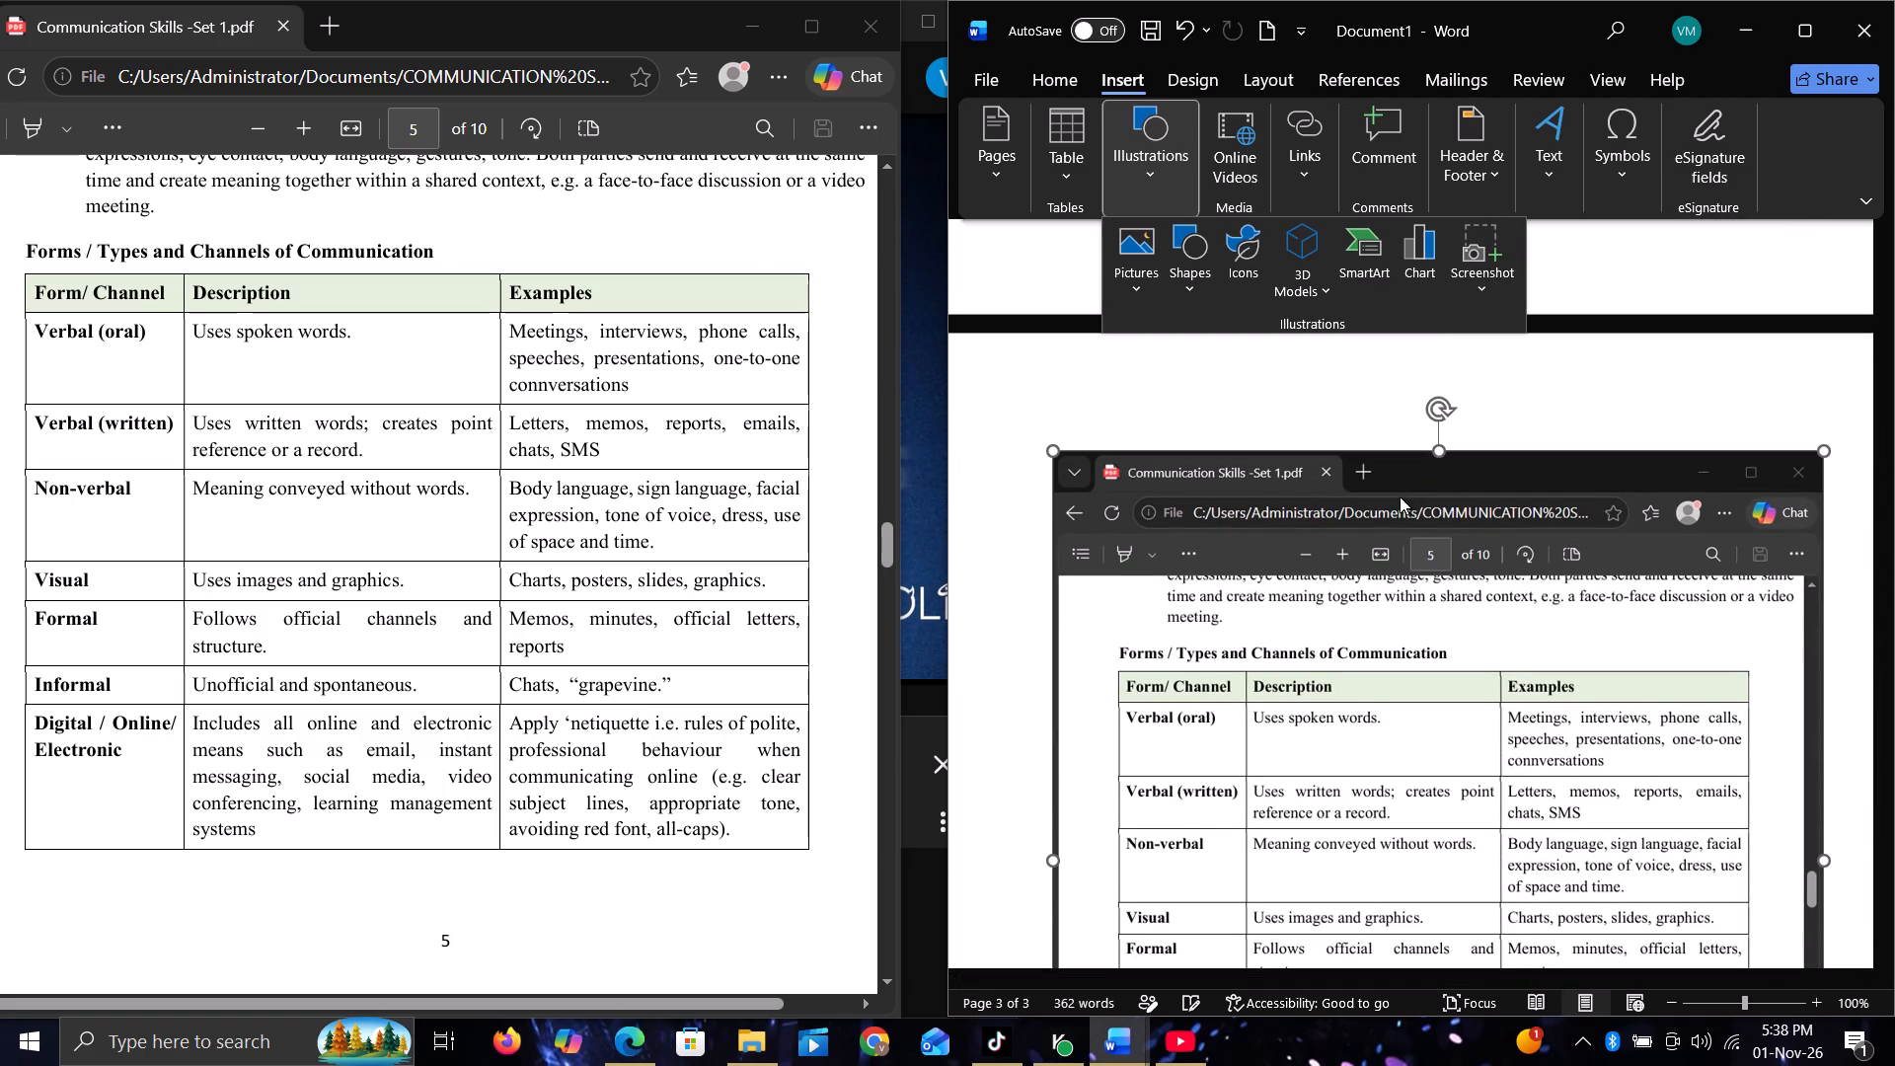
Reduce the inserted screenshot's height from its bottom edge, keeping its width, so it fits directly under the heading.
scroll(1400, 496, "down", 3)
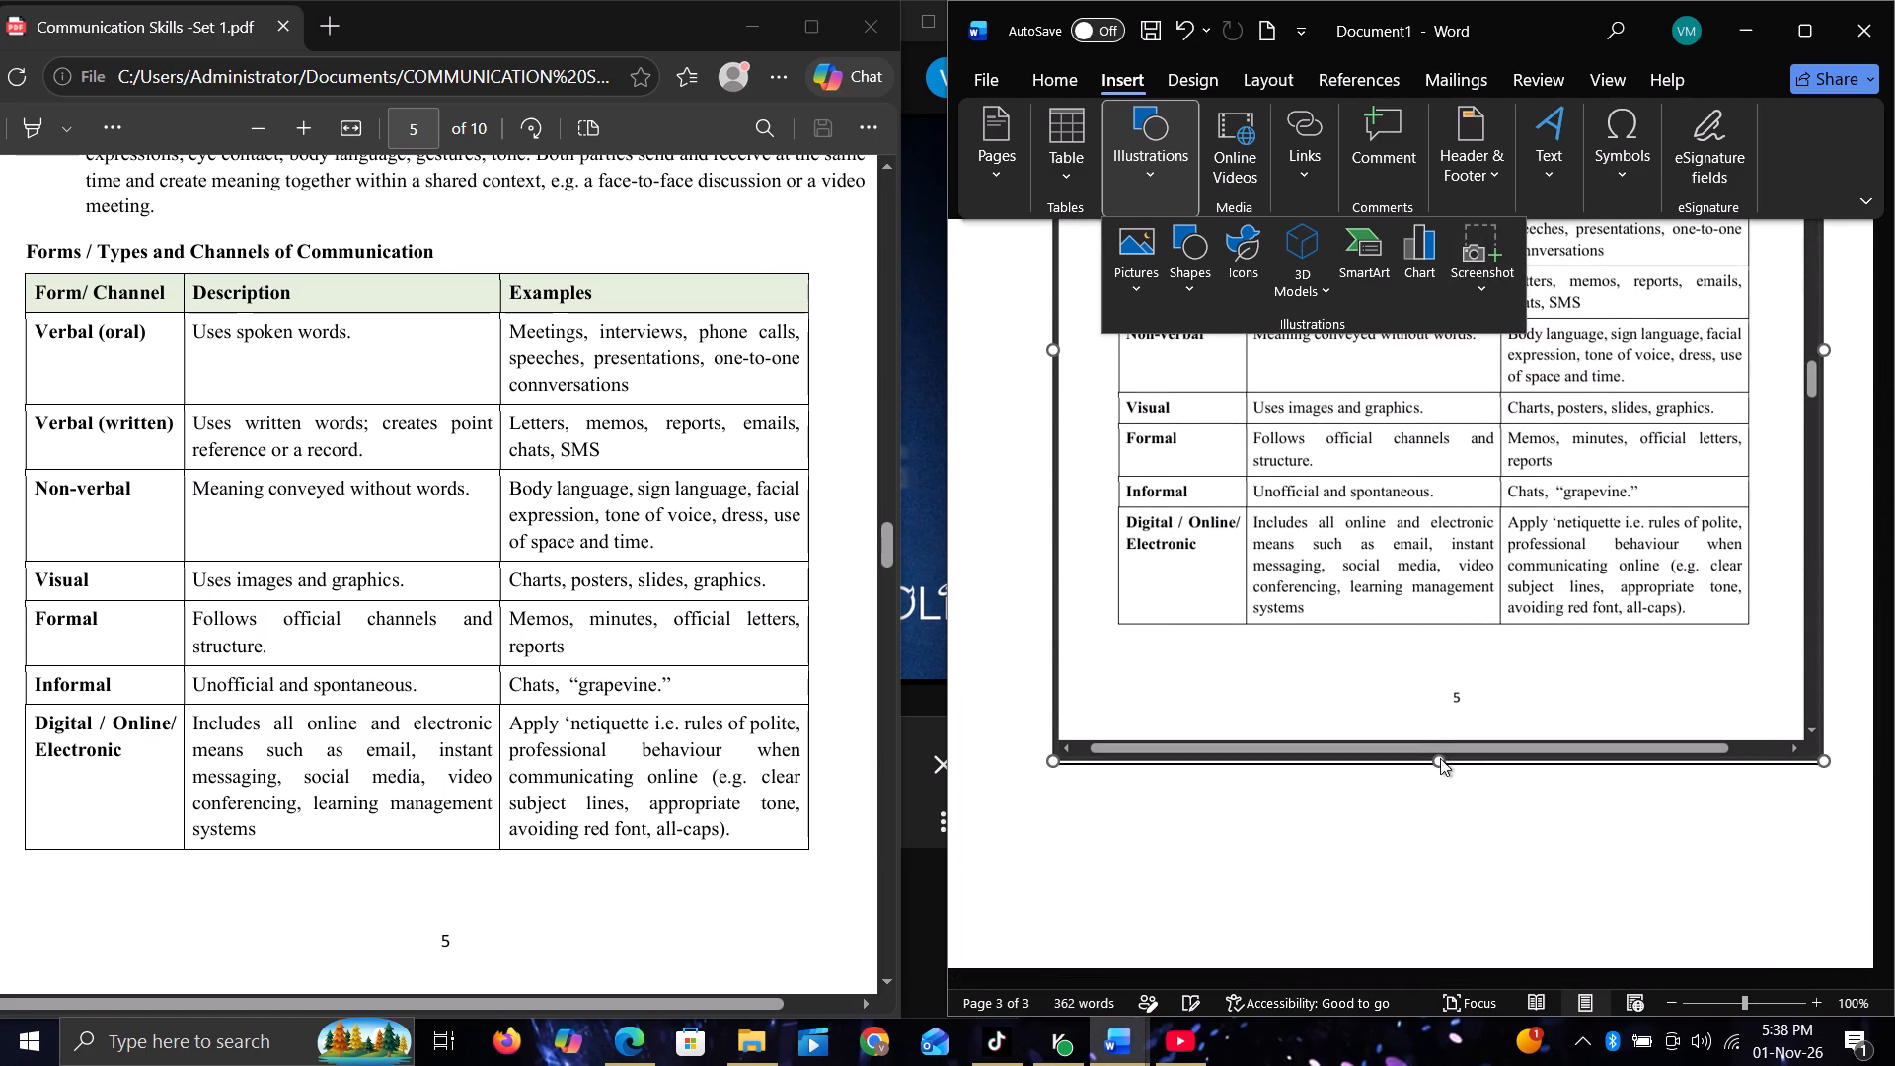
left_click(1439, 758)
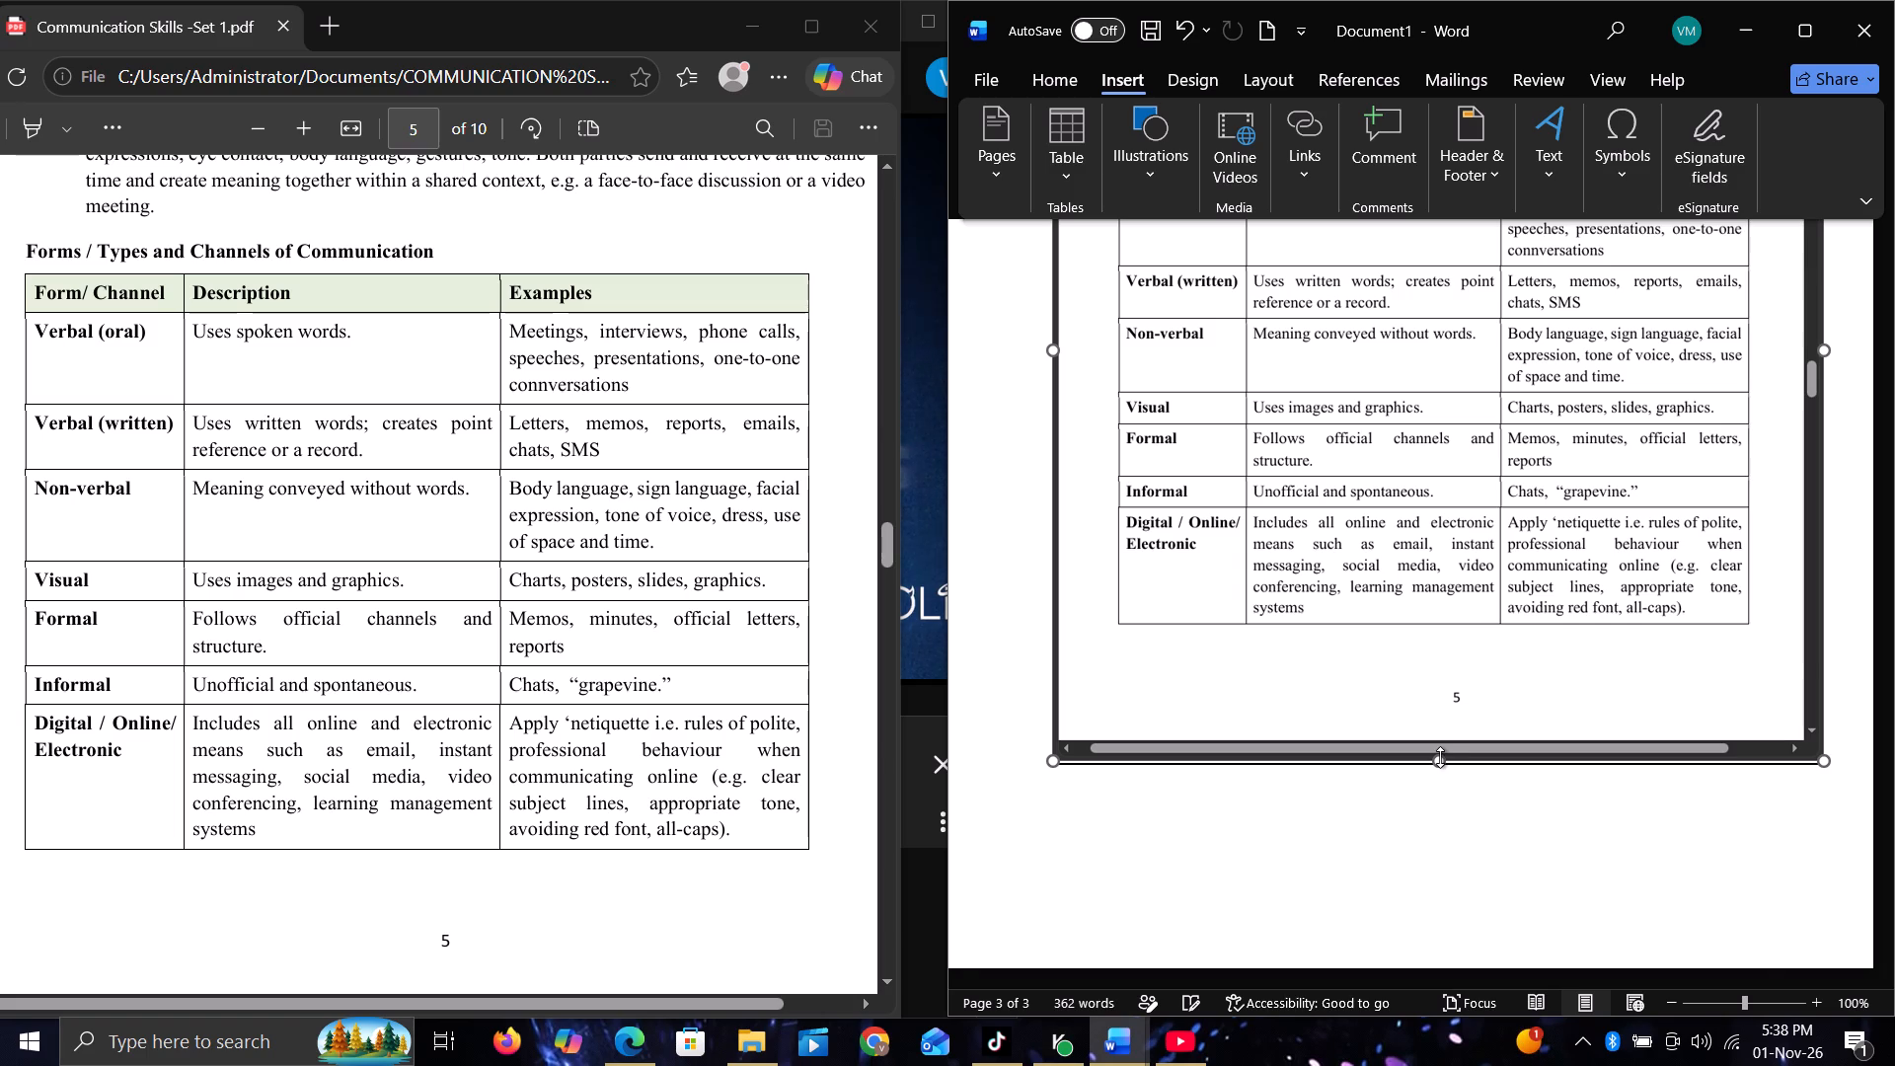
left_click_drag(1440, 757, 1431, 628)
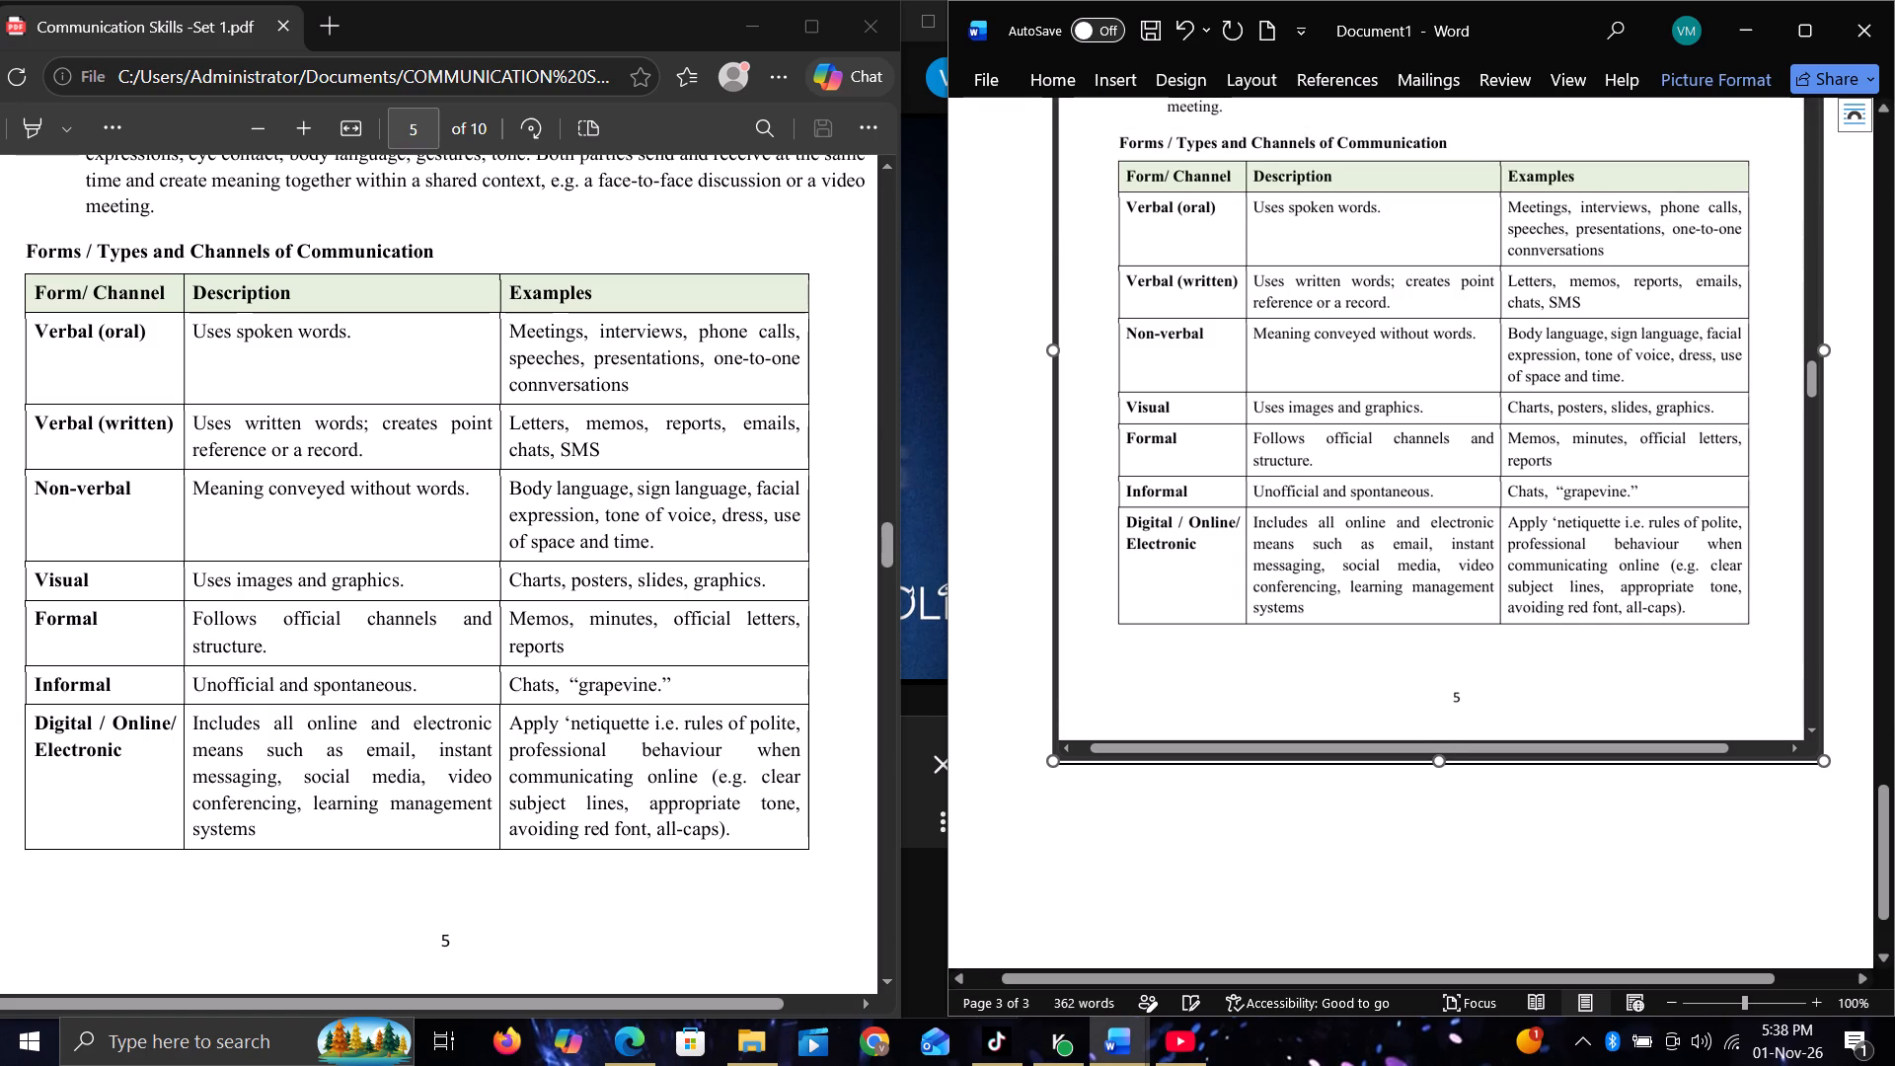
left_click_drag(1441, 767, 1441, 756)
left_click_drag(1441, 756, 1426, 599)
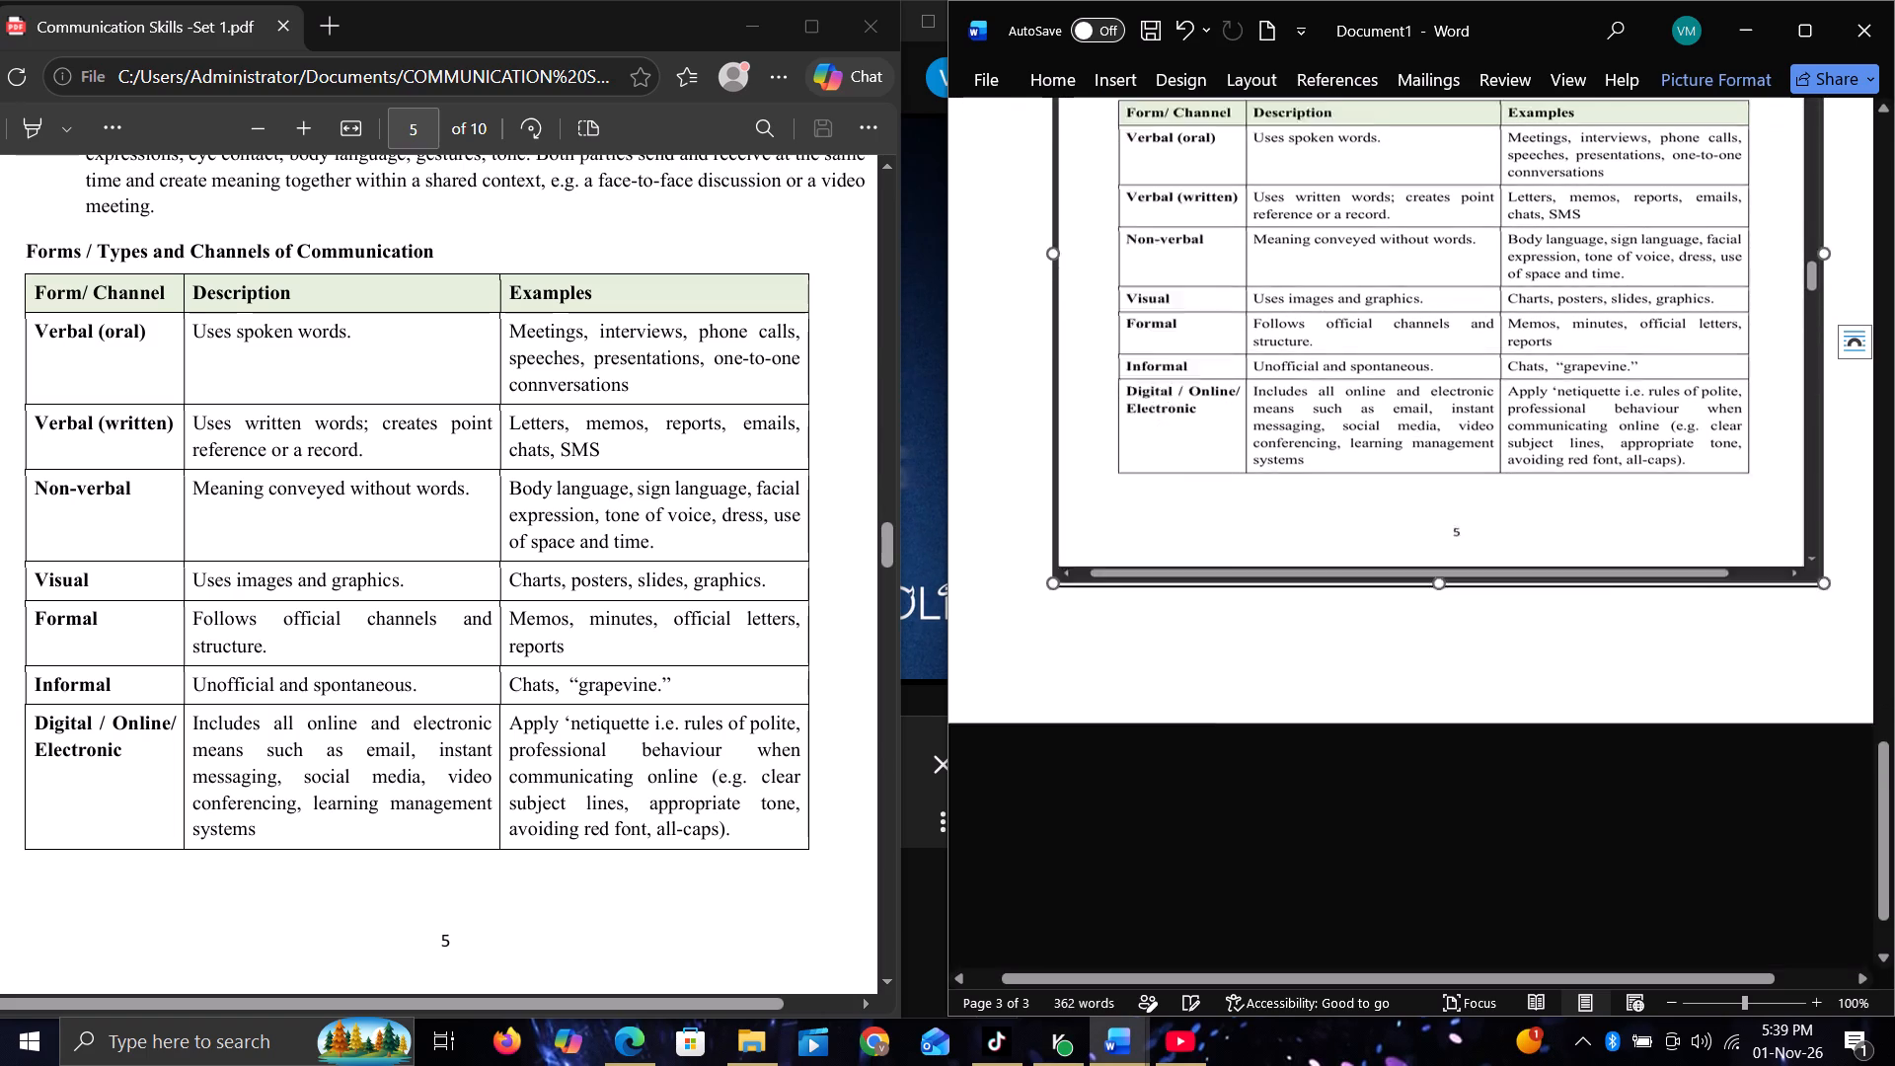
scroll(1426, 599, "down", 2)
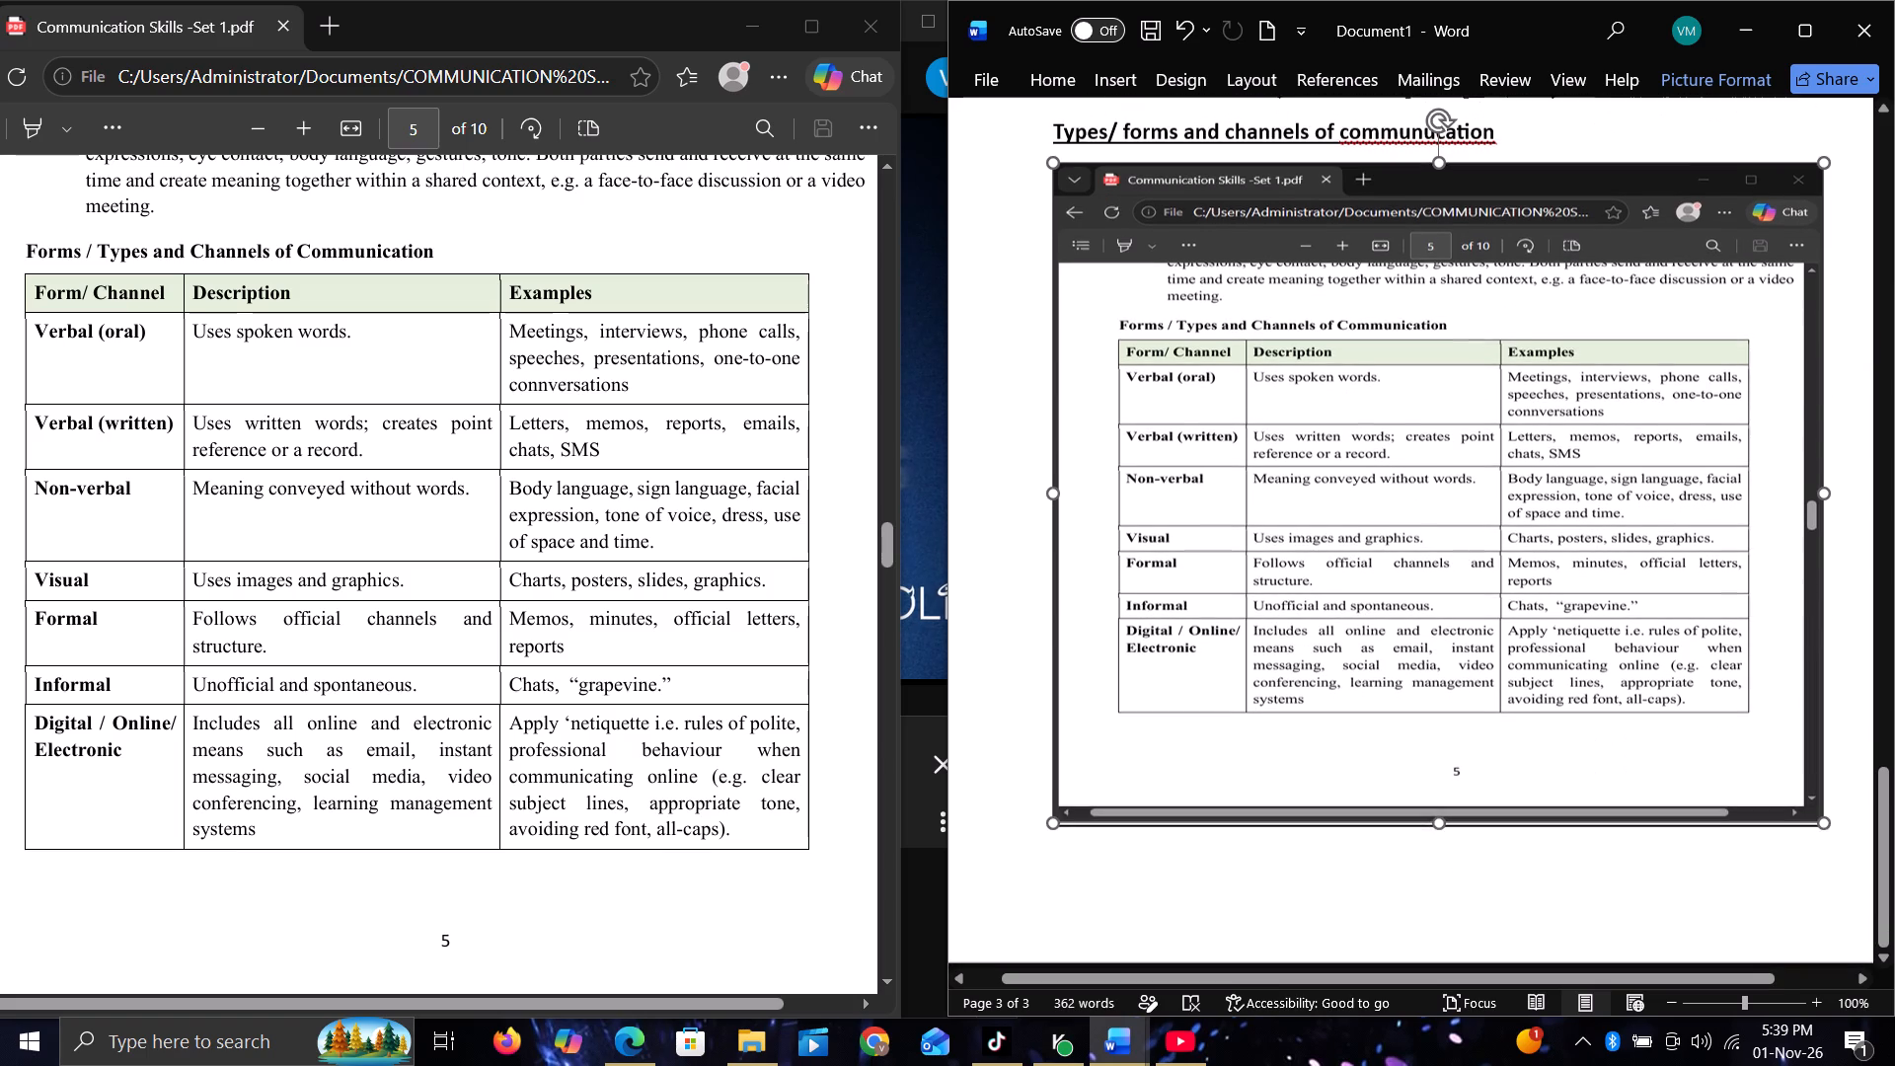
scroll(1426, 599, "down", 1)
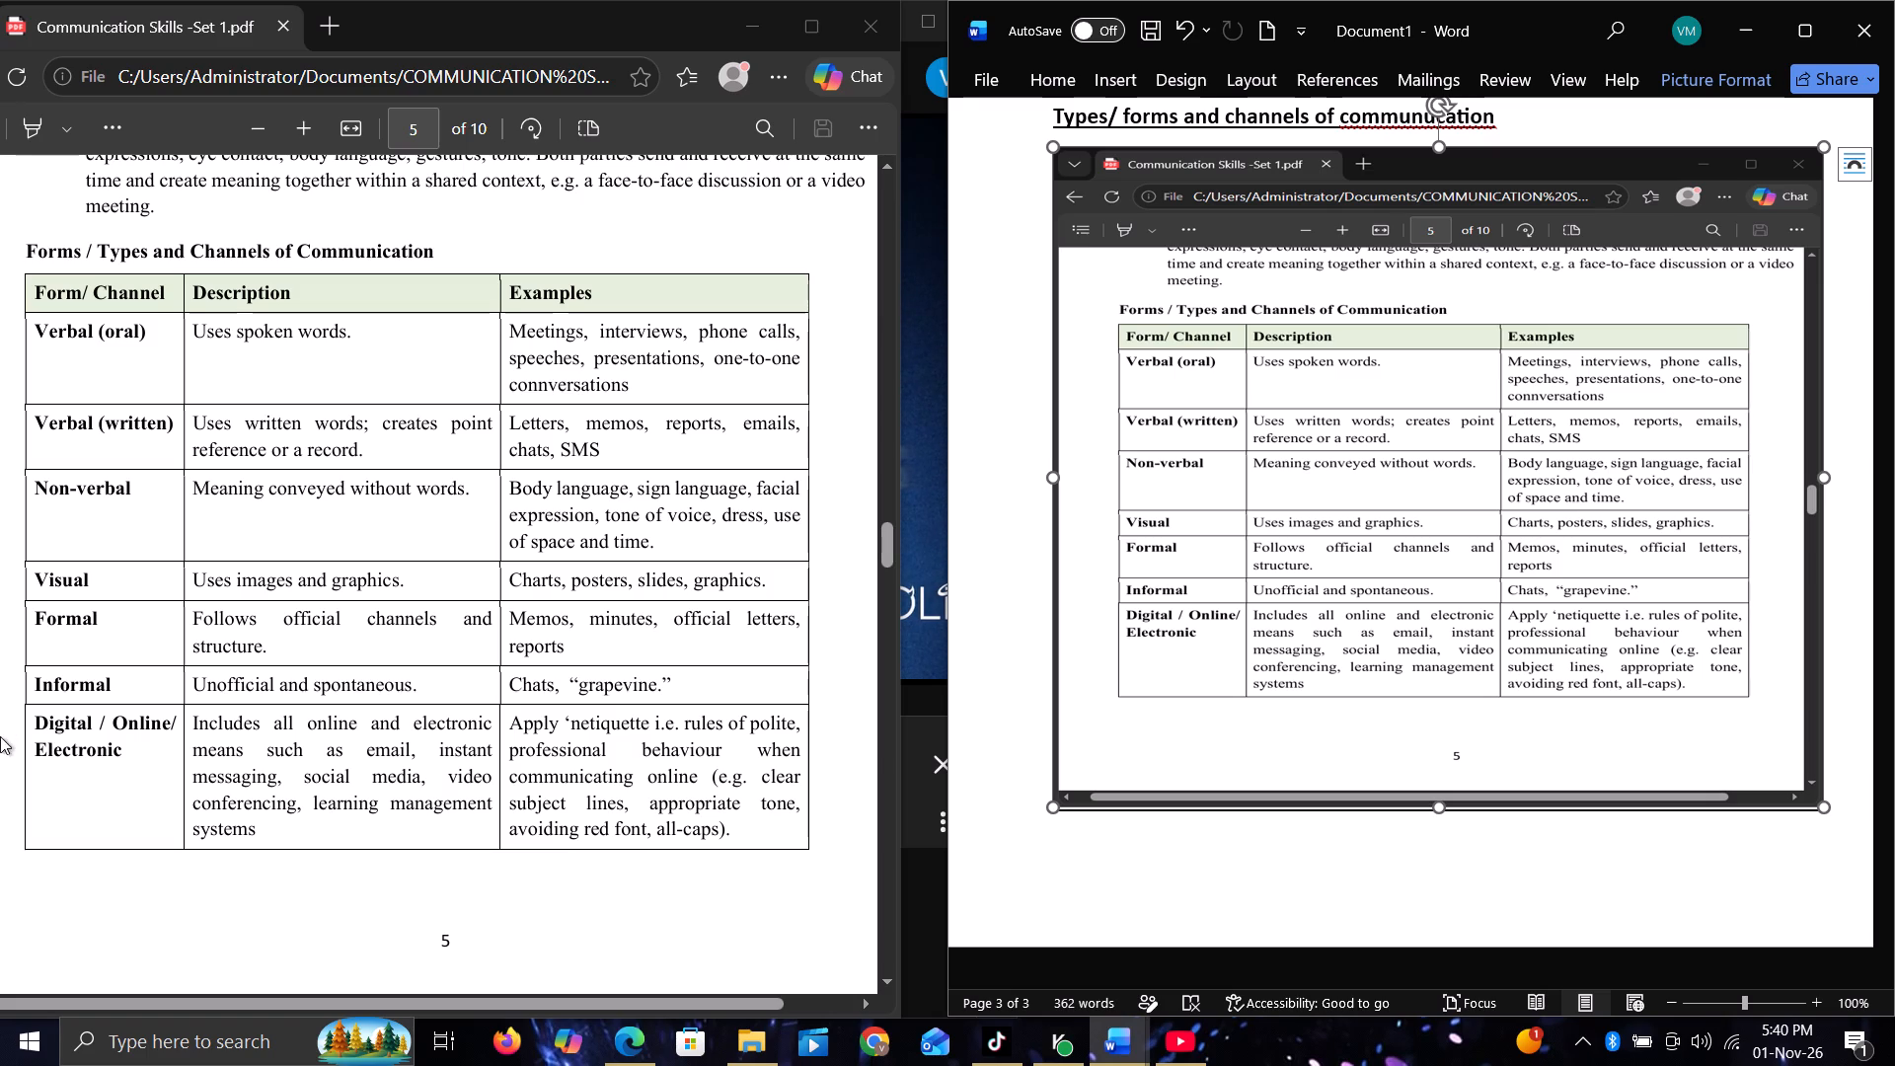
Examine the Communication Patterns / Flow section and the table of effective communication qualities on page 6 of the PDF.
scroll(300, 612, "down", 2)
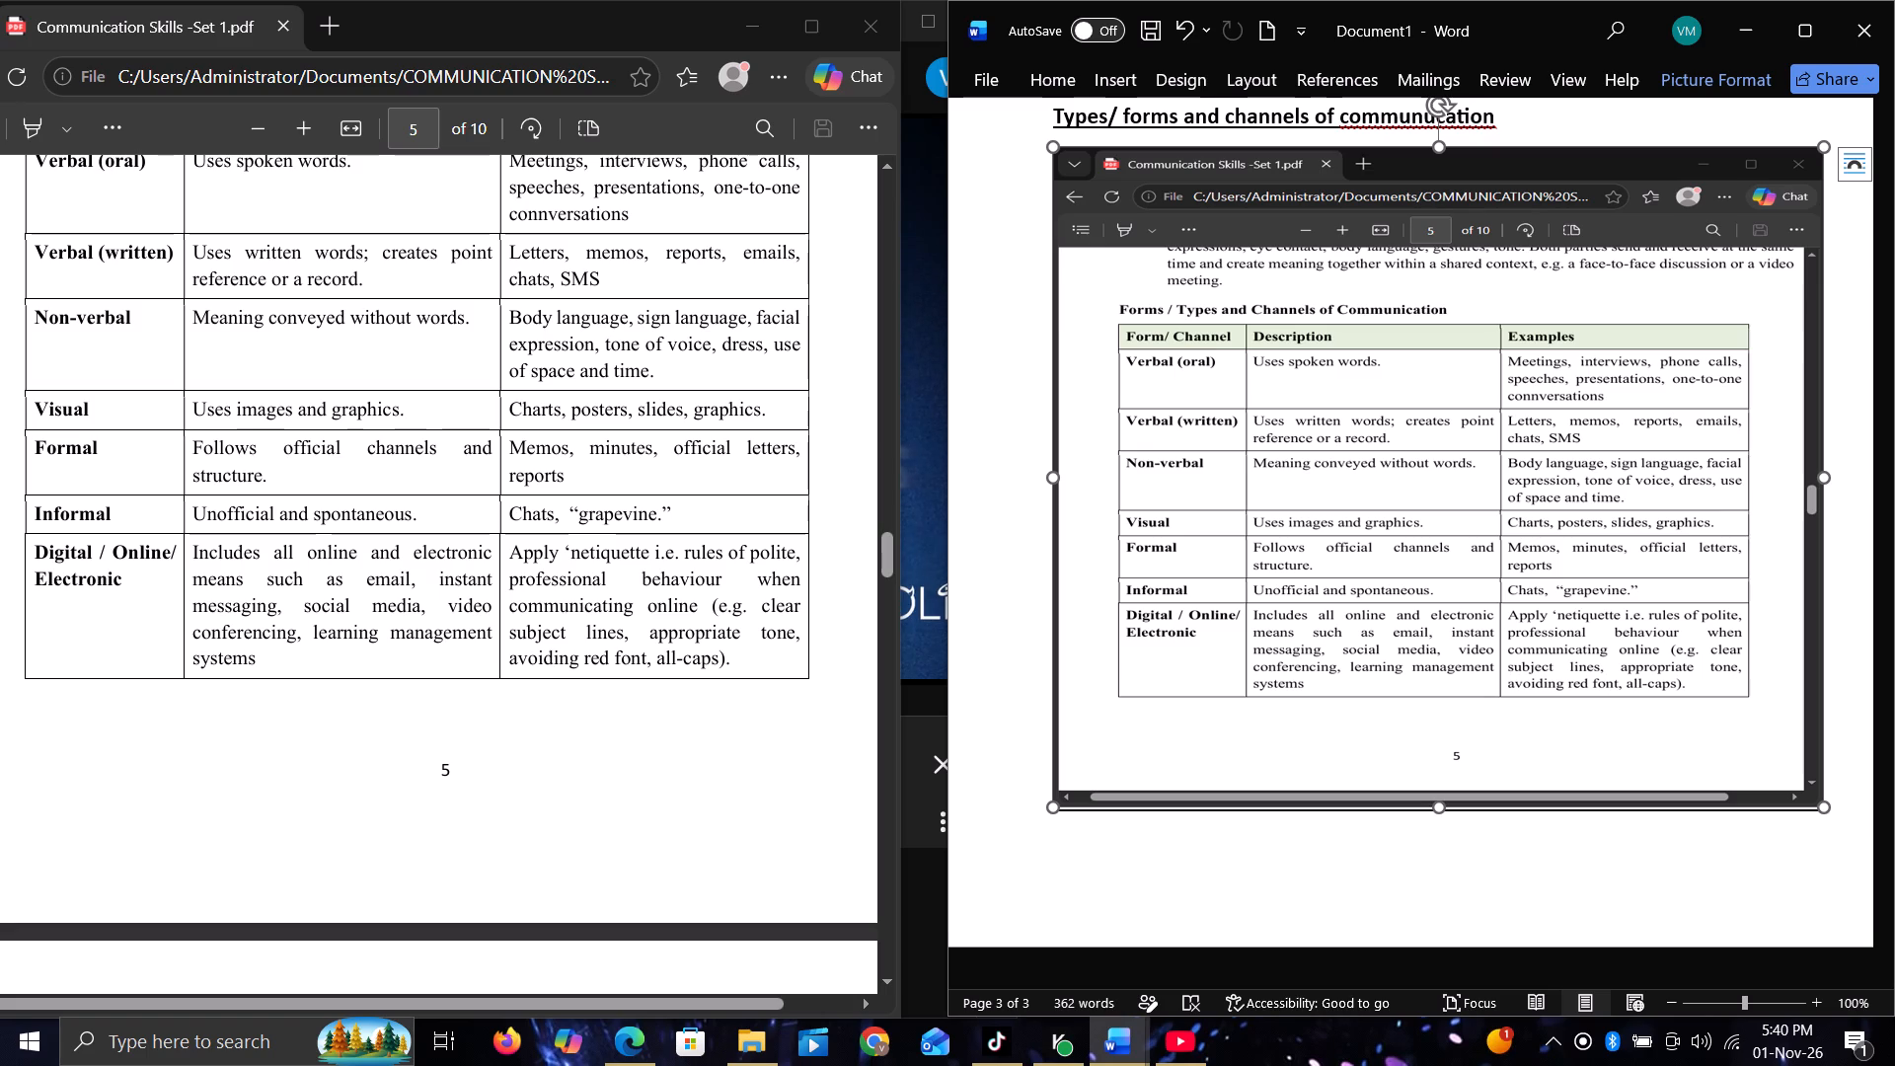
scroll(300, 612, "down", 3)
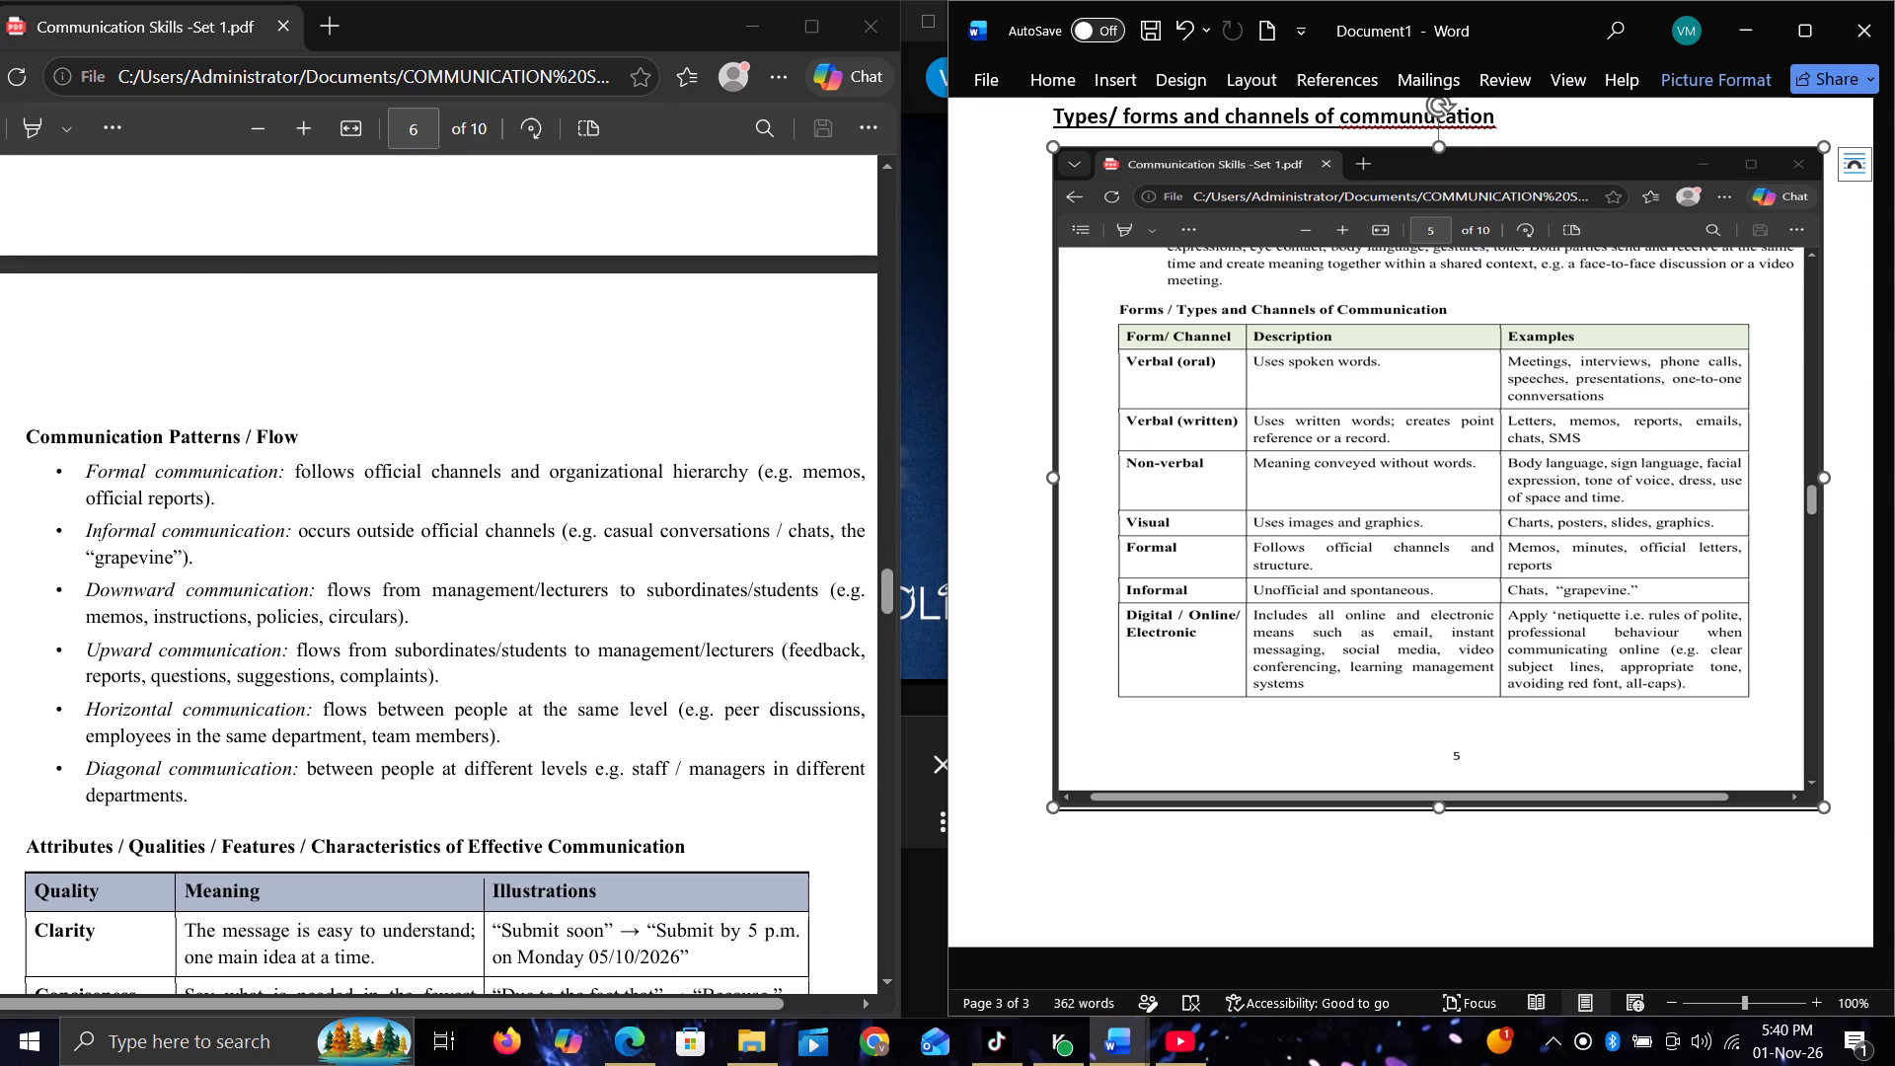
scroll(300, 612, "down", 2)
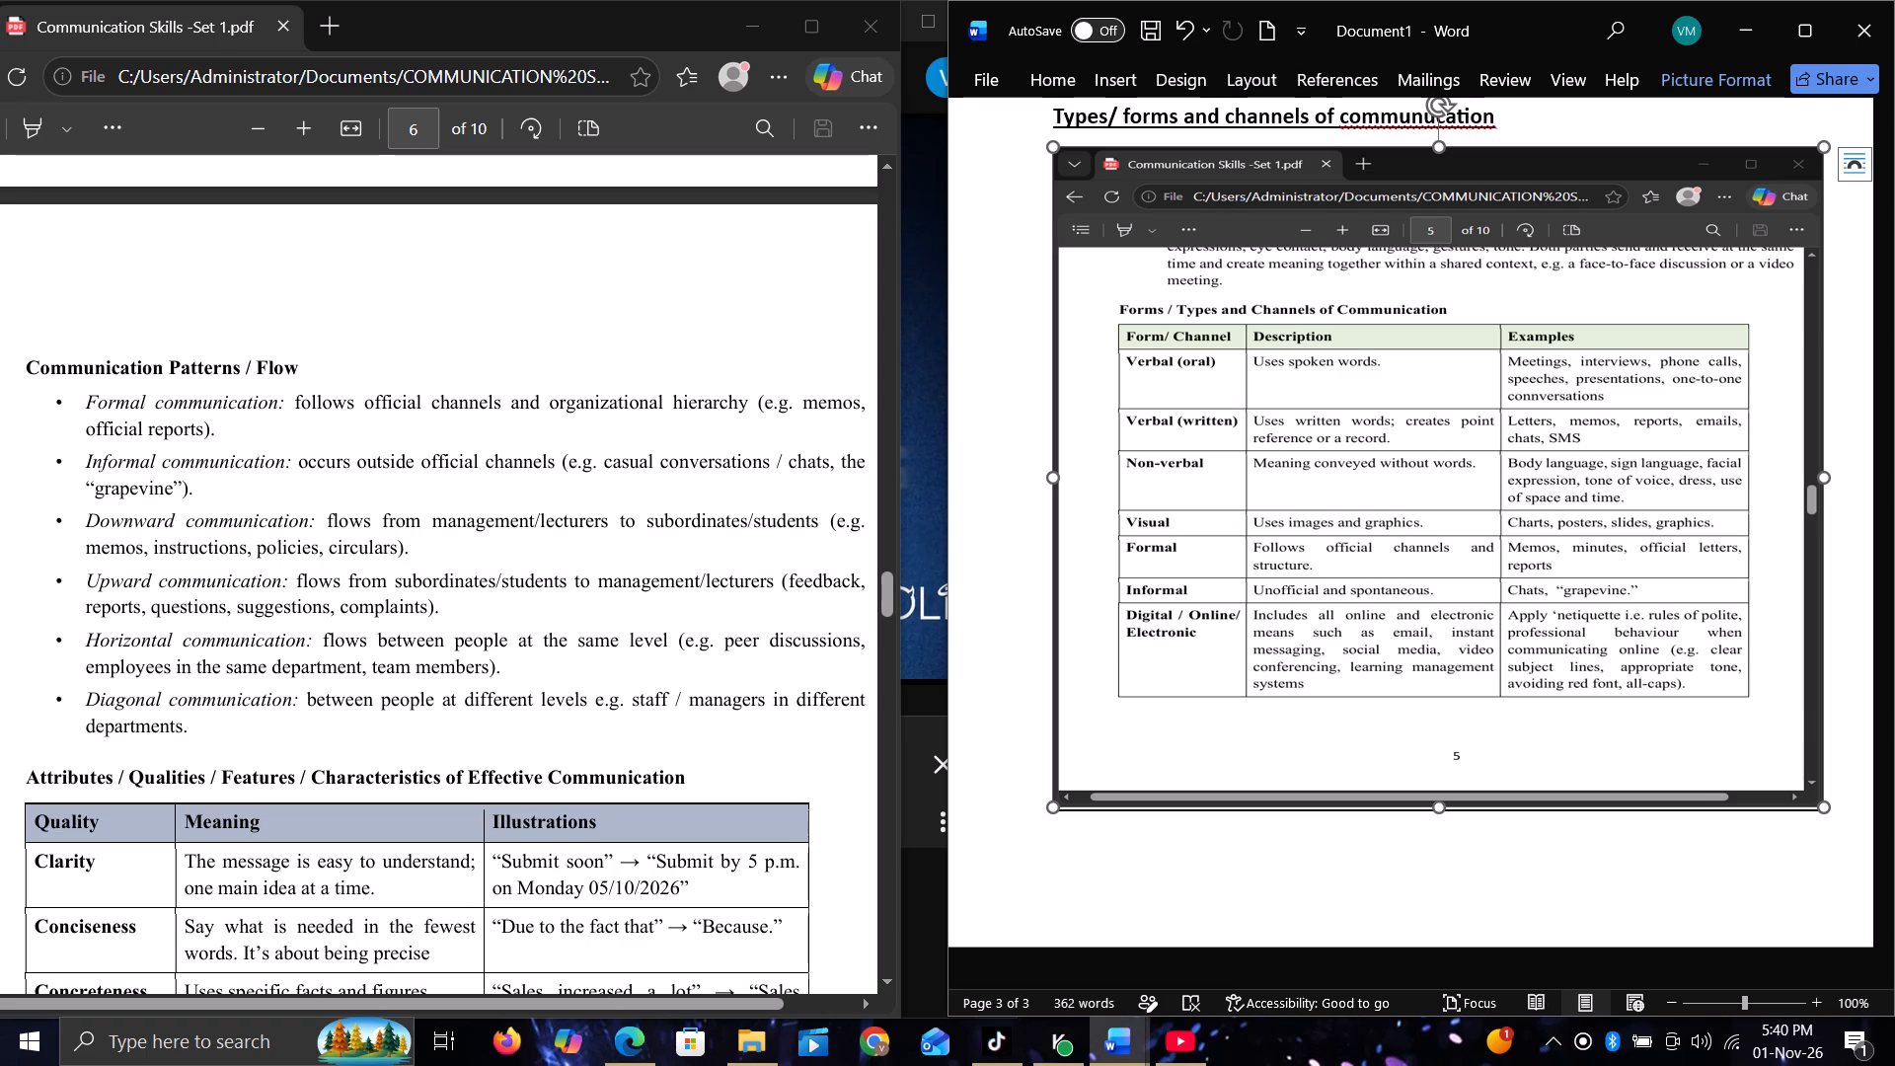
scroll(300, 612, "down", 4)
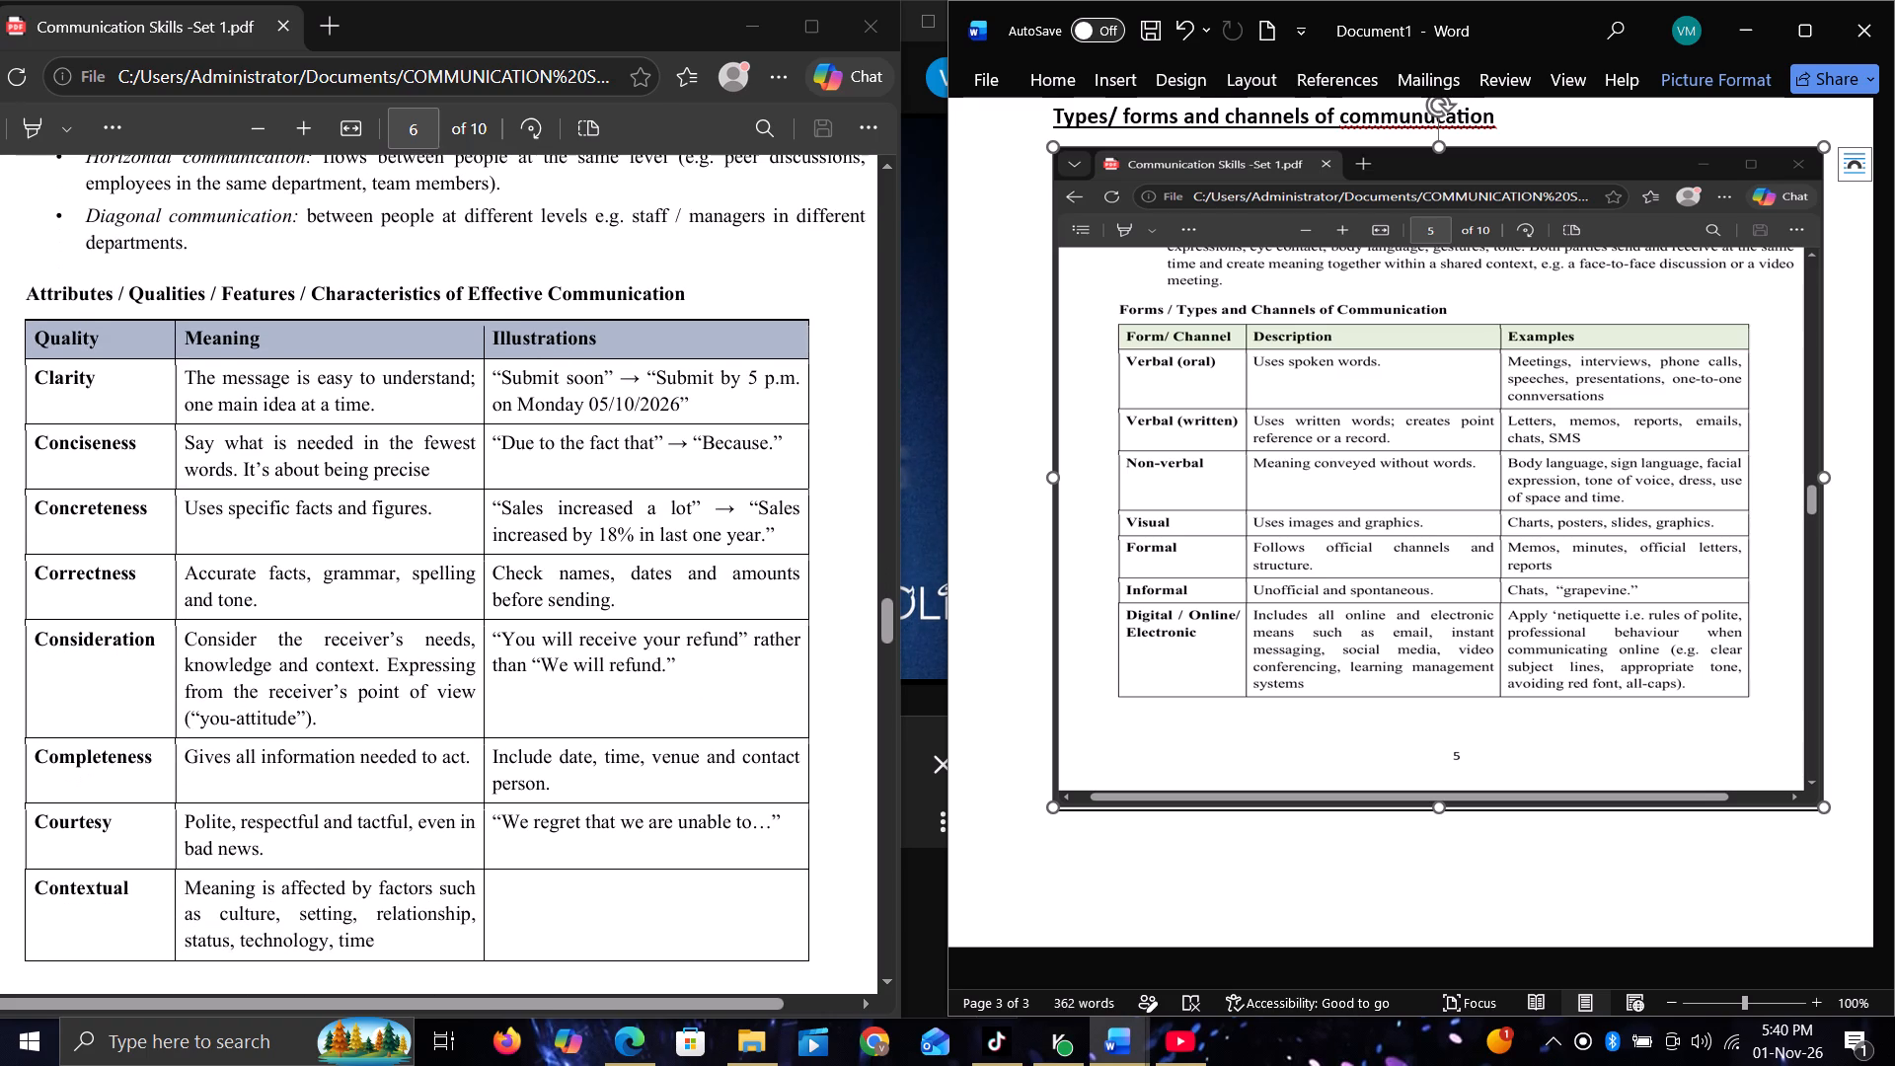
scroll(300, 612, "up", 3)
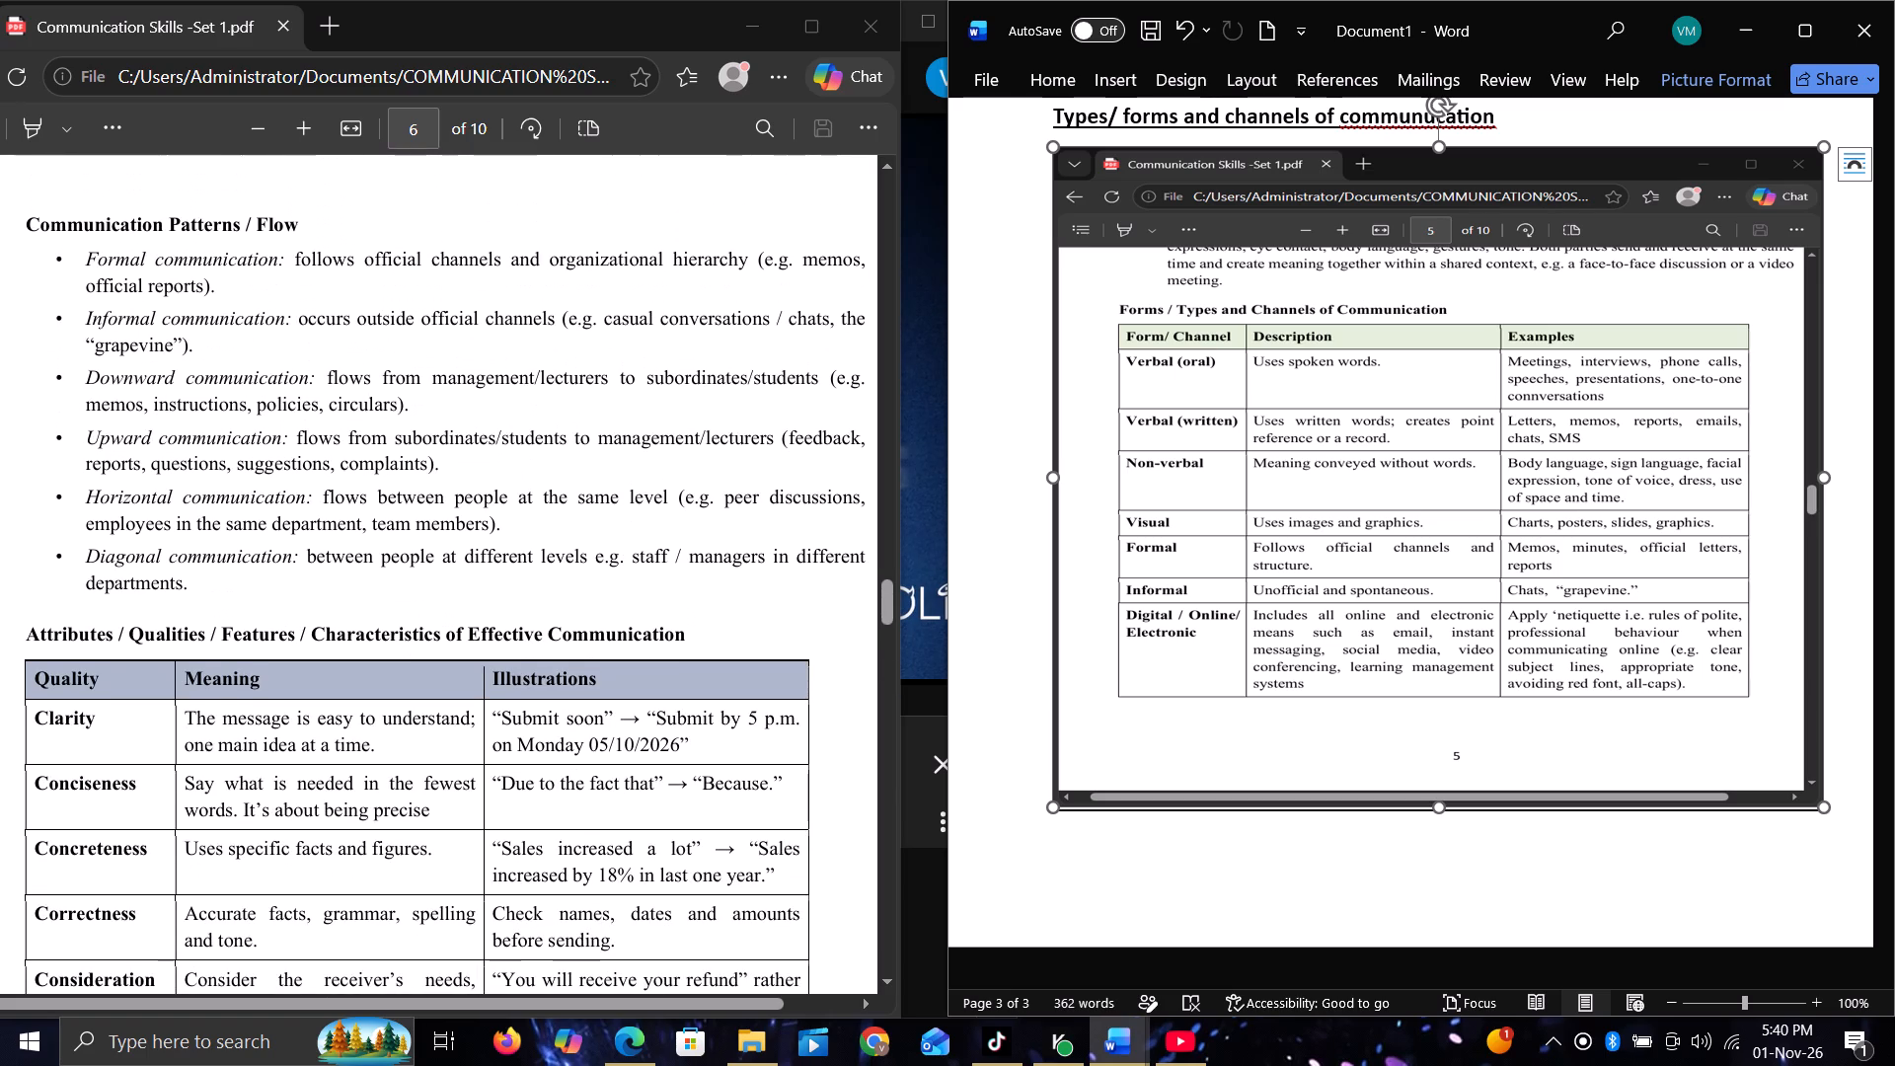
Place the cursor after the inserted screenshot in the Word notes and start one new line below it.
scroll(1197, 748, "down", 3)
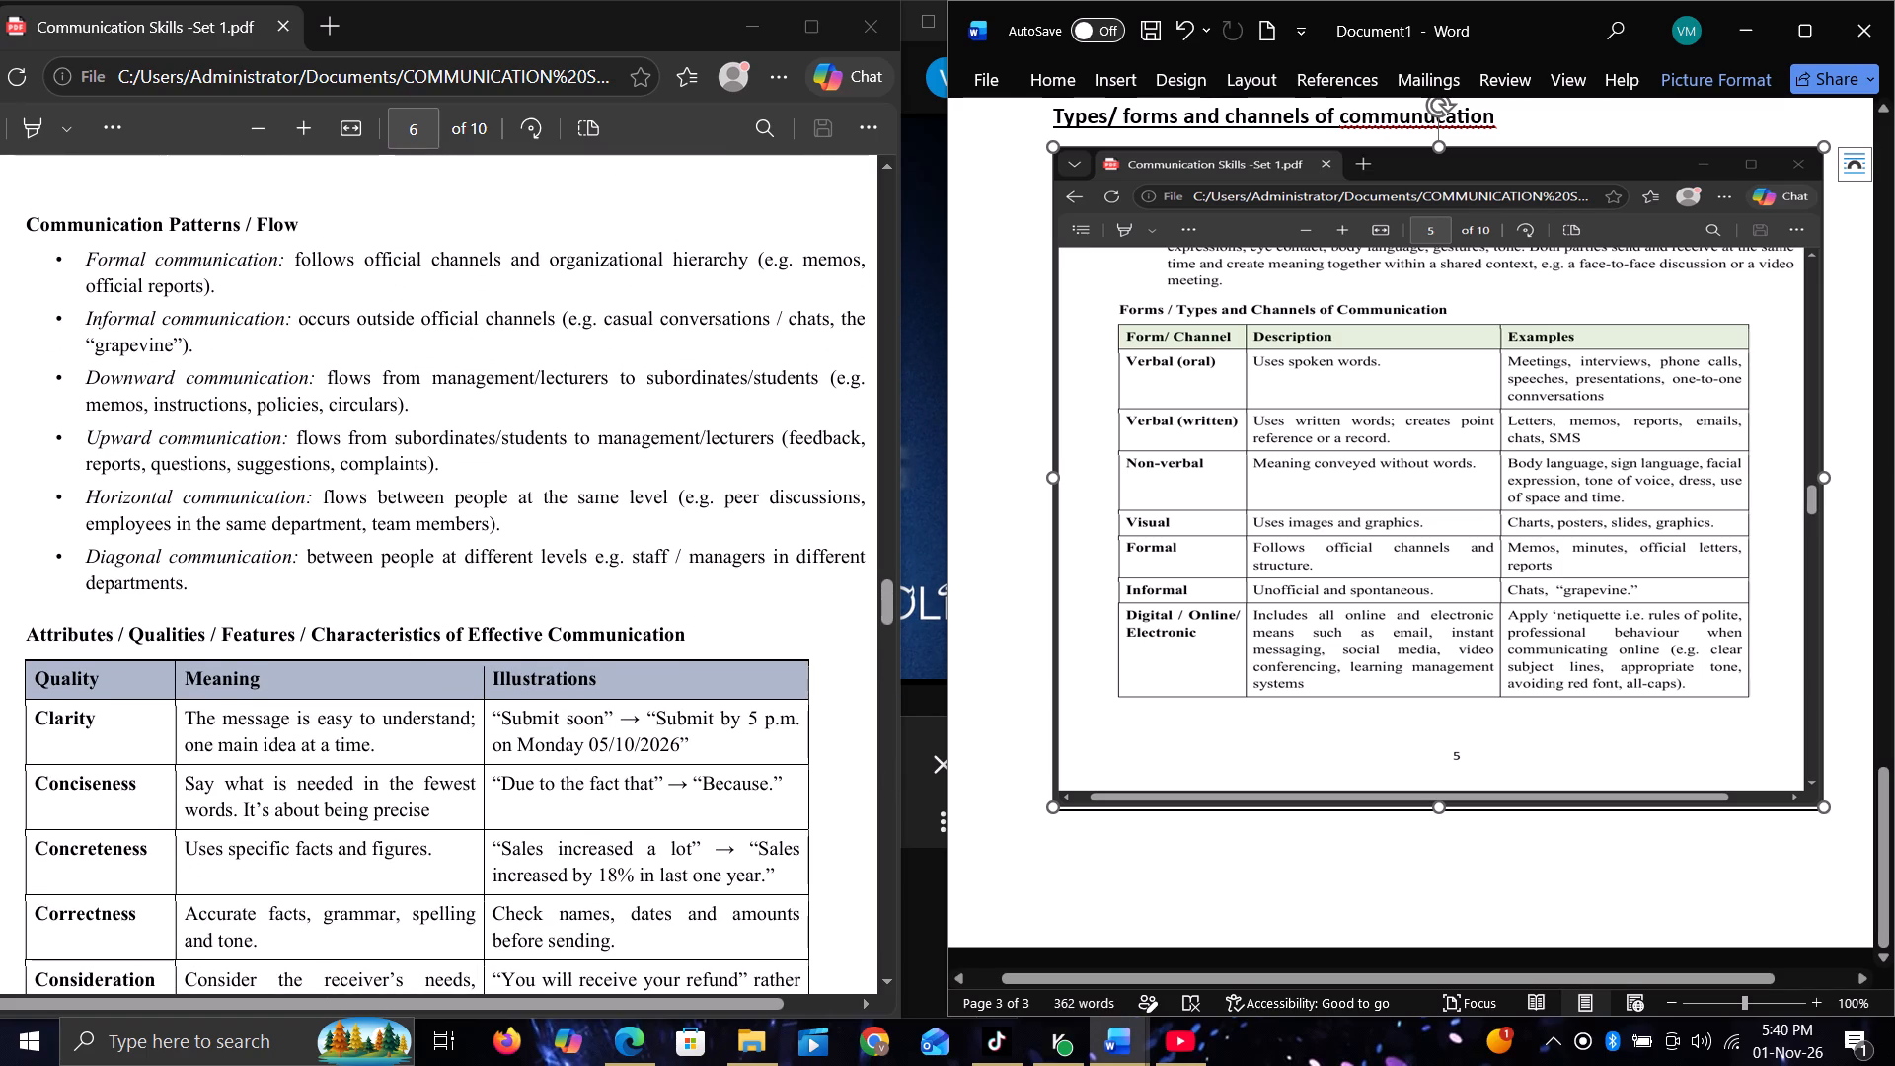
left_click(1260, 890)
scroll(1260, 890, "down", 3)
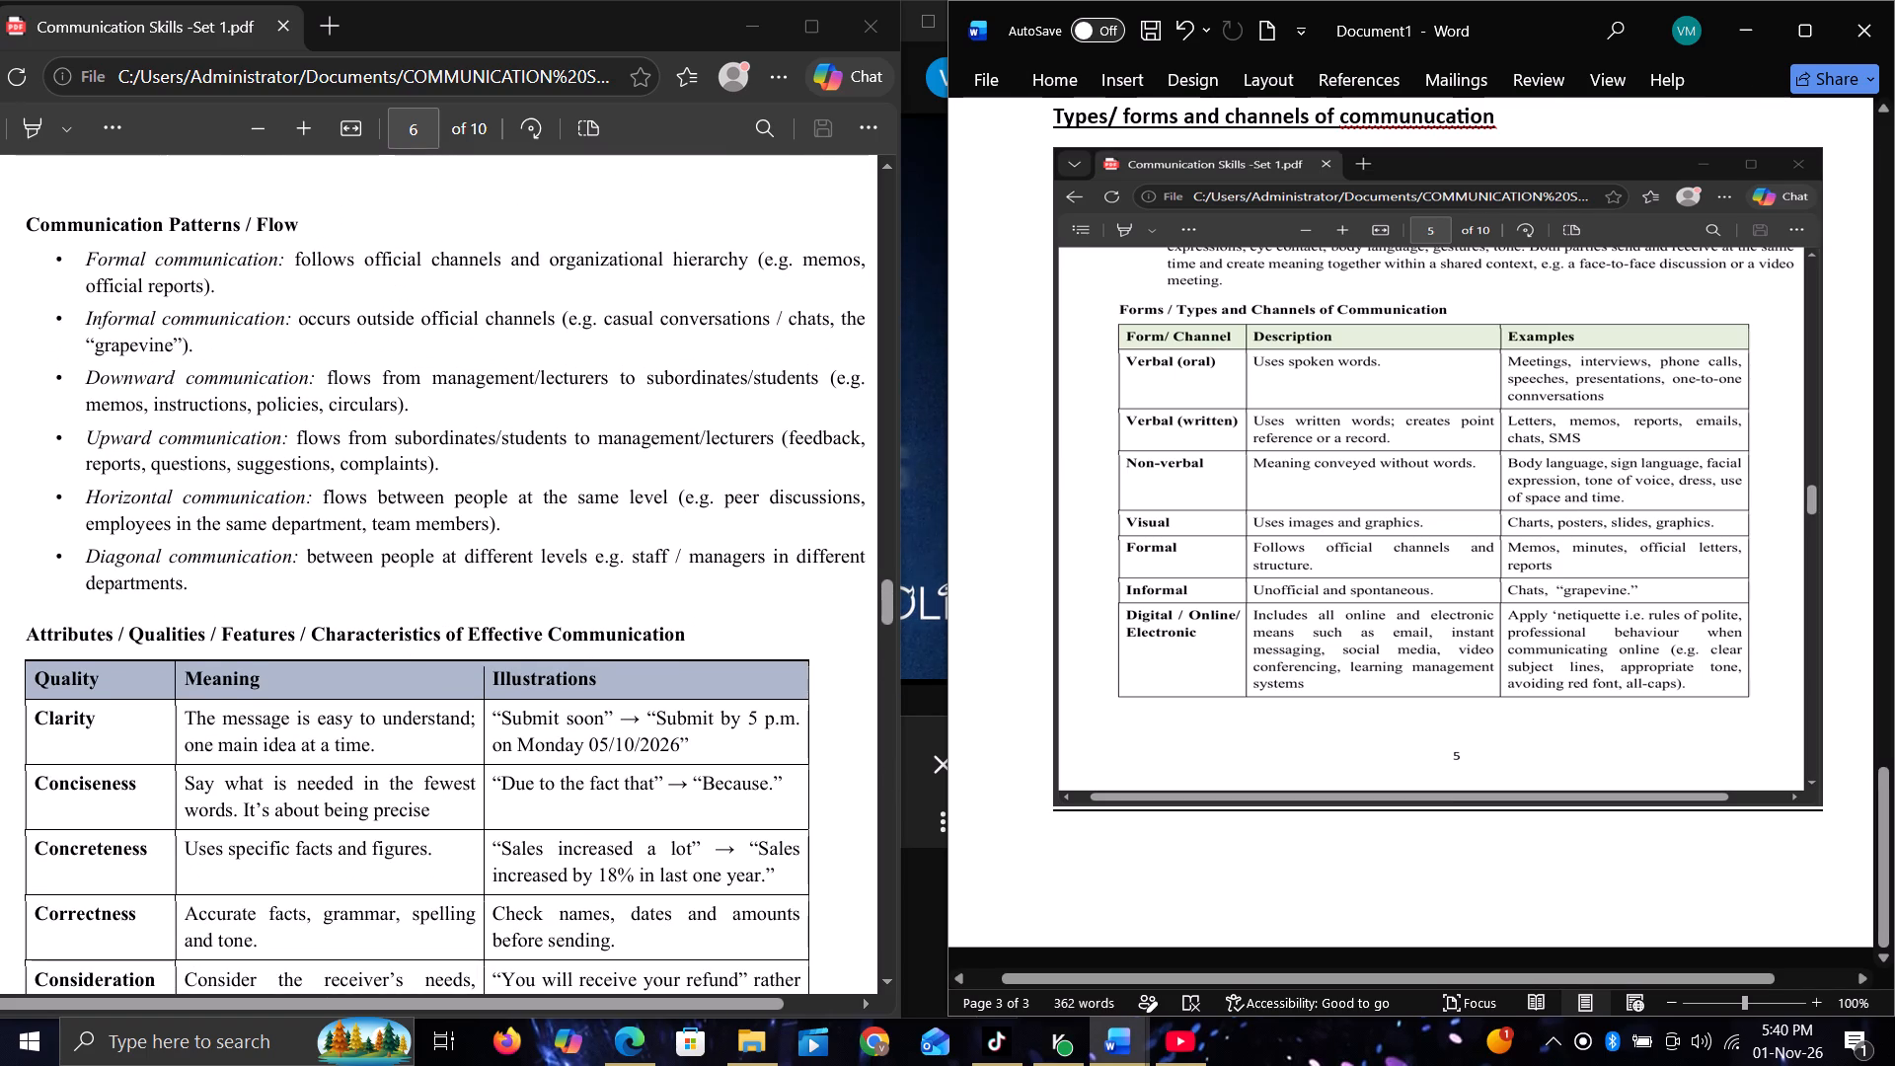
scroll(1366, 802, "down", 3)
scroll(1366, 802, "up", 1)
scroll(1366, 802, "down", 3)
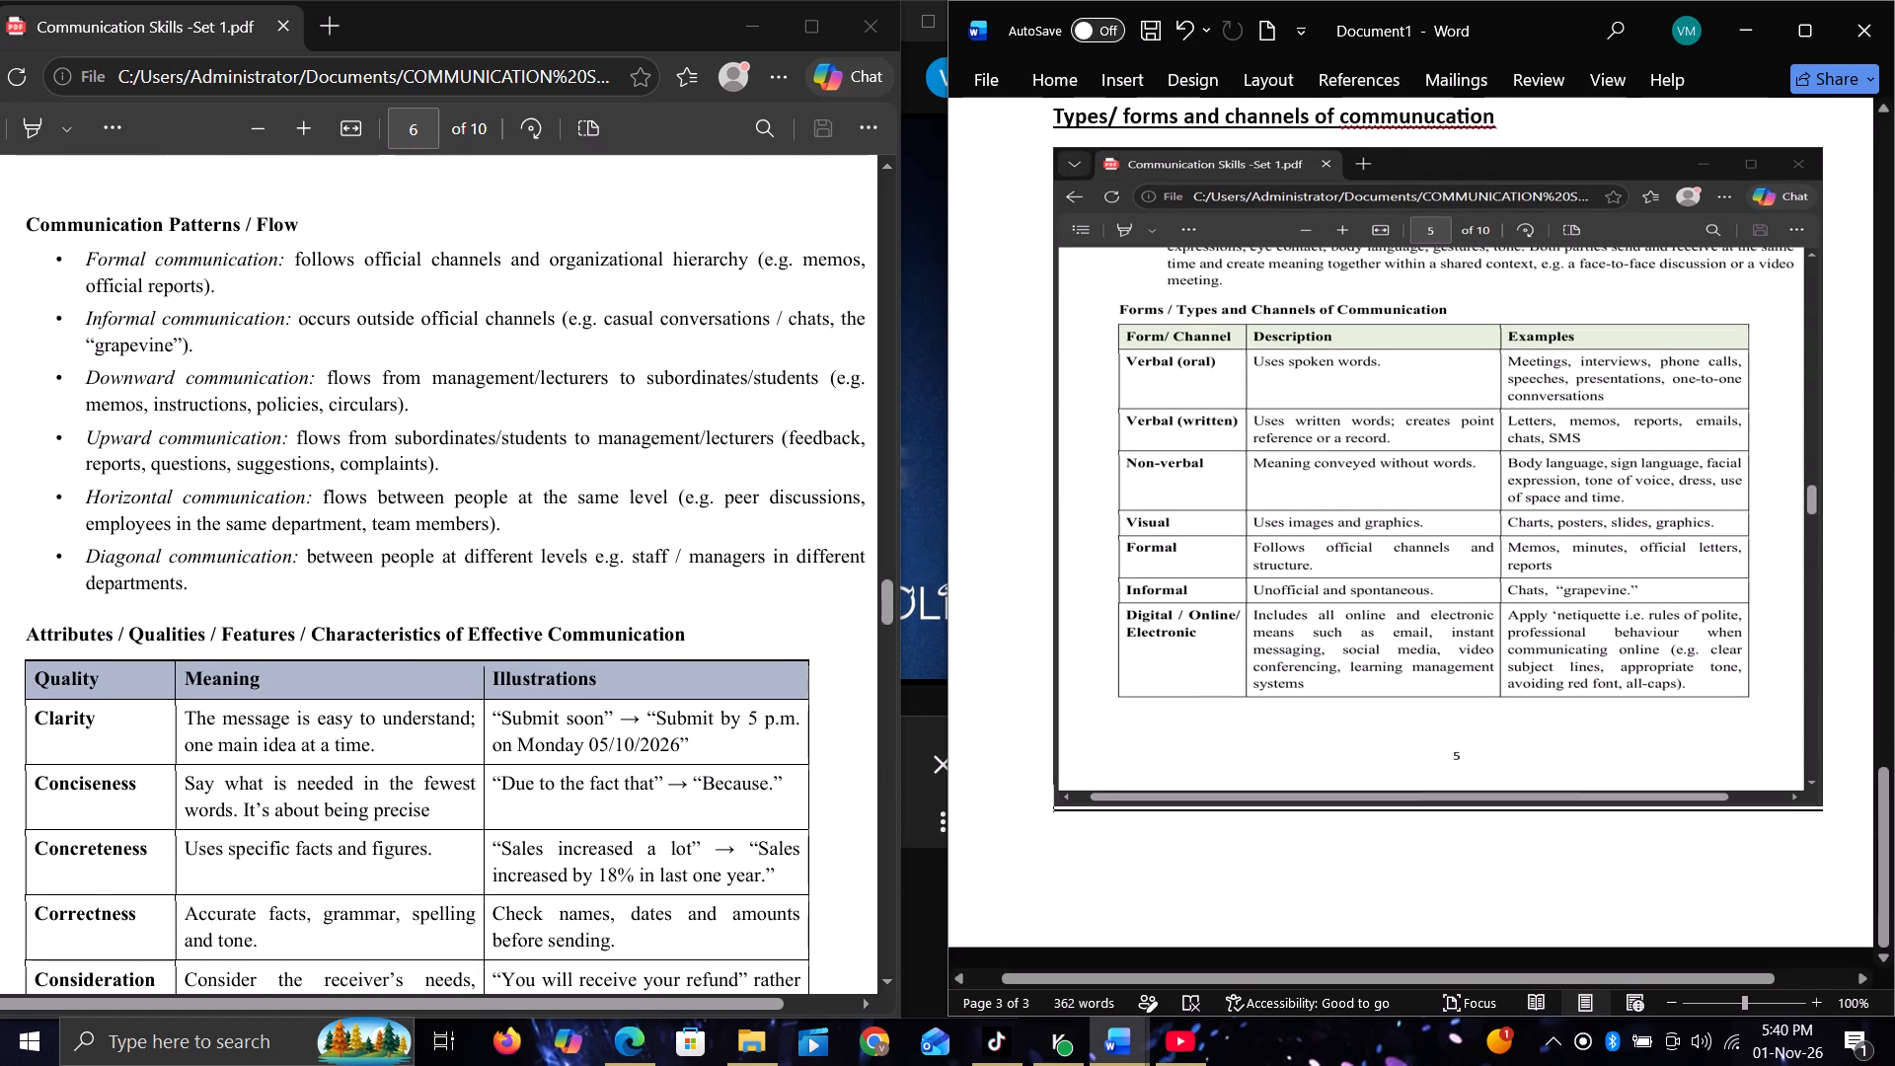
left_click(1342, 903)
left_click(1342, 903)
left_click(1229, 833)
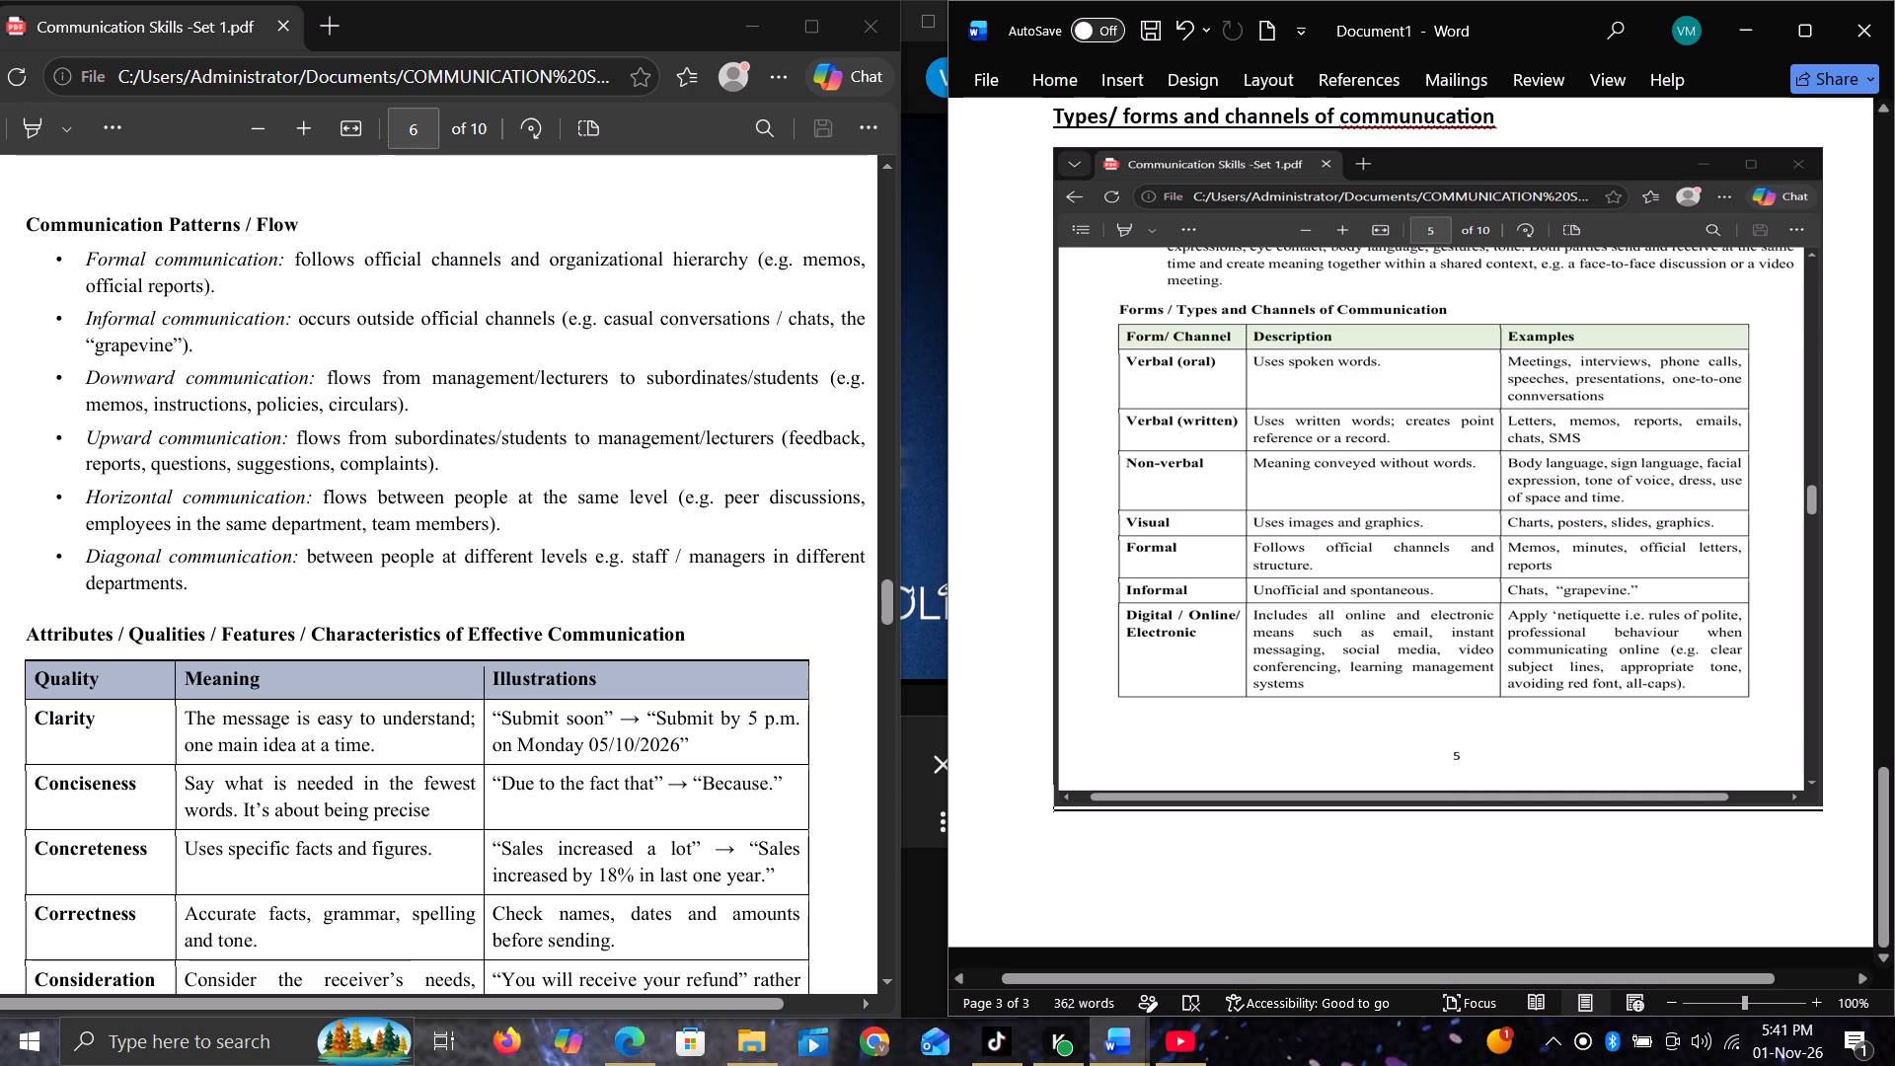
left_click_drag(1176, 861, 1541, 908)
left_click(1255, 874)
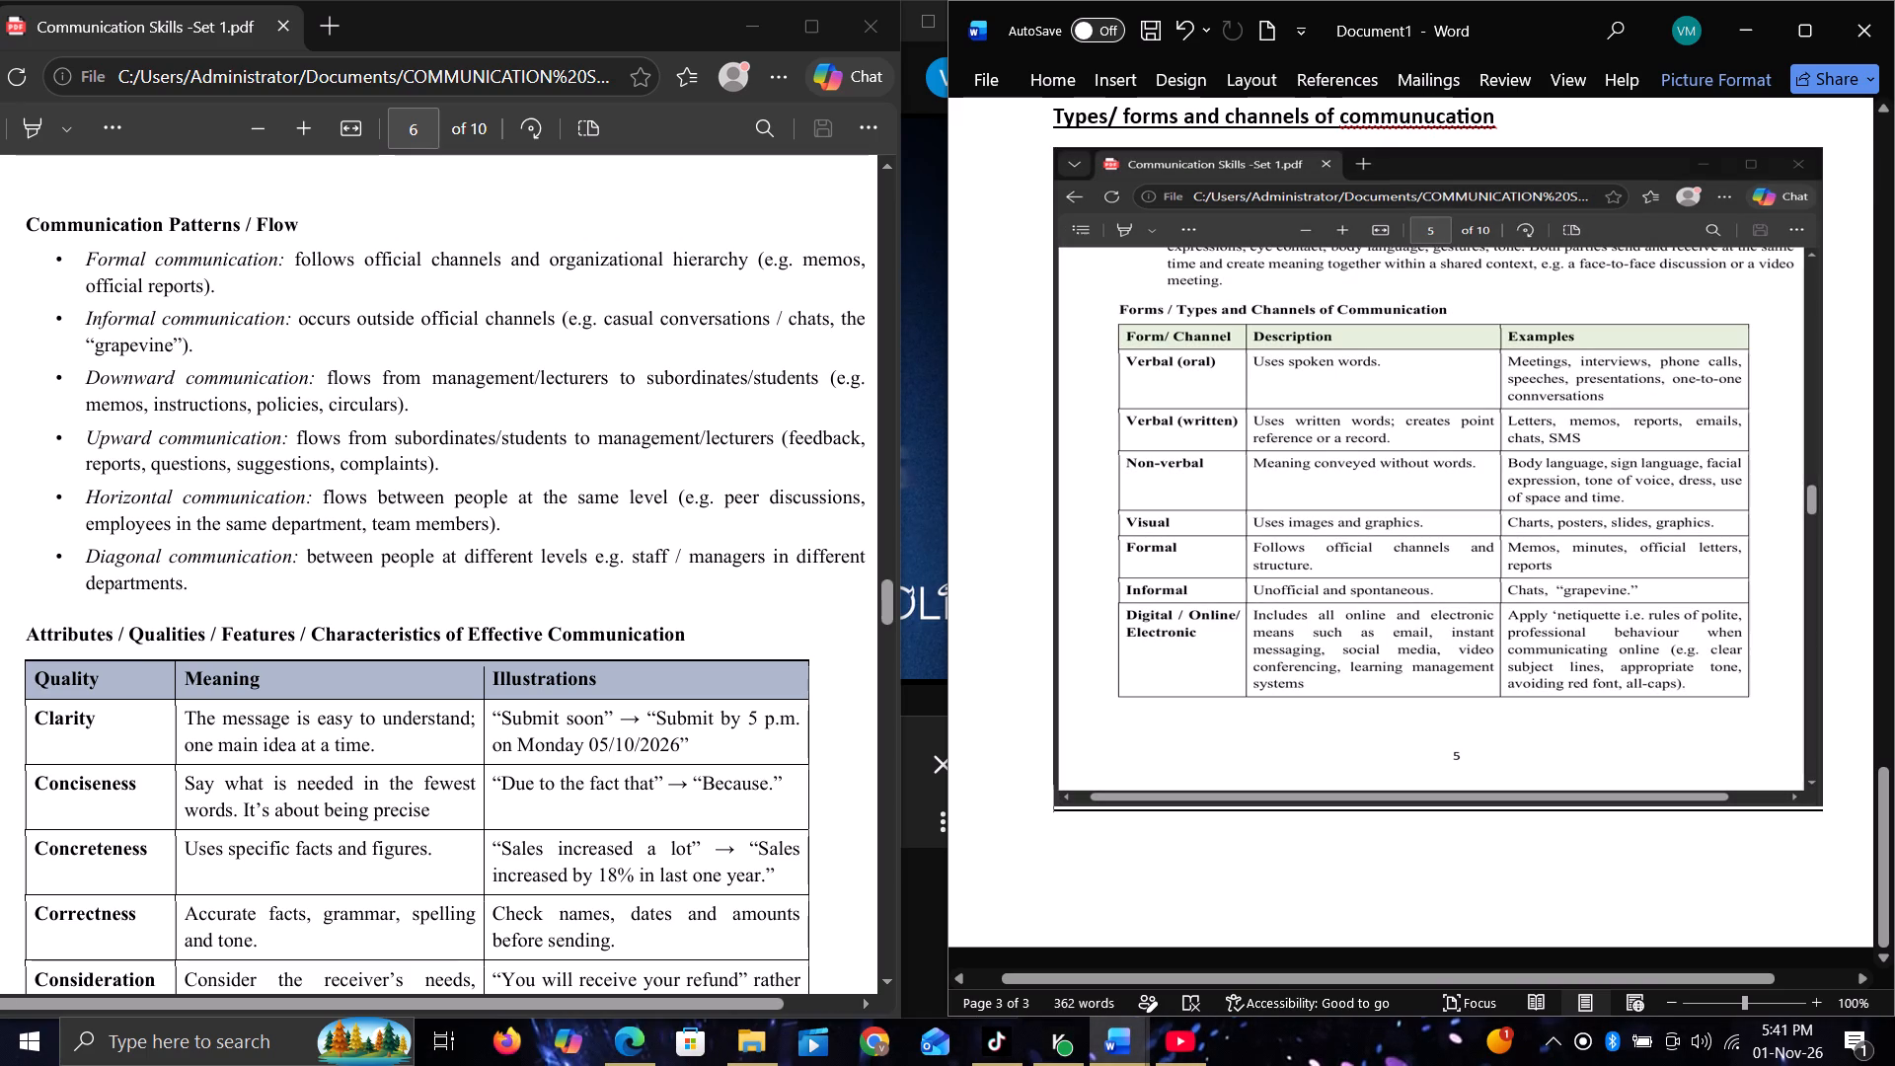
left_click(1074, 862)
left_click(1860, 782)
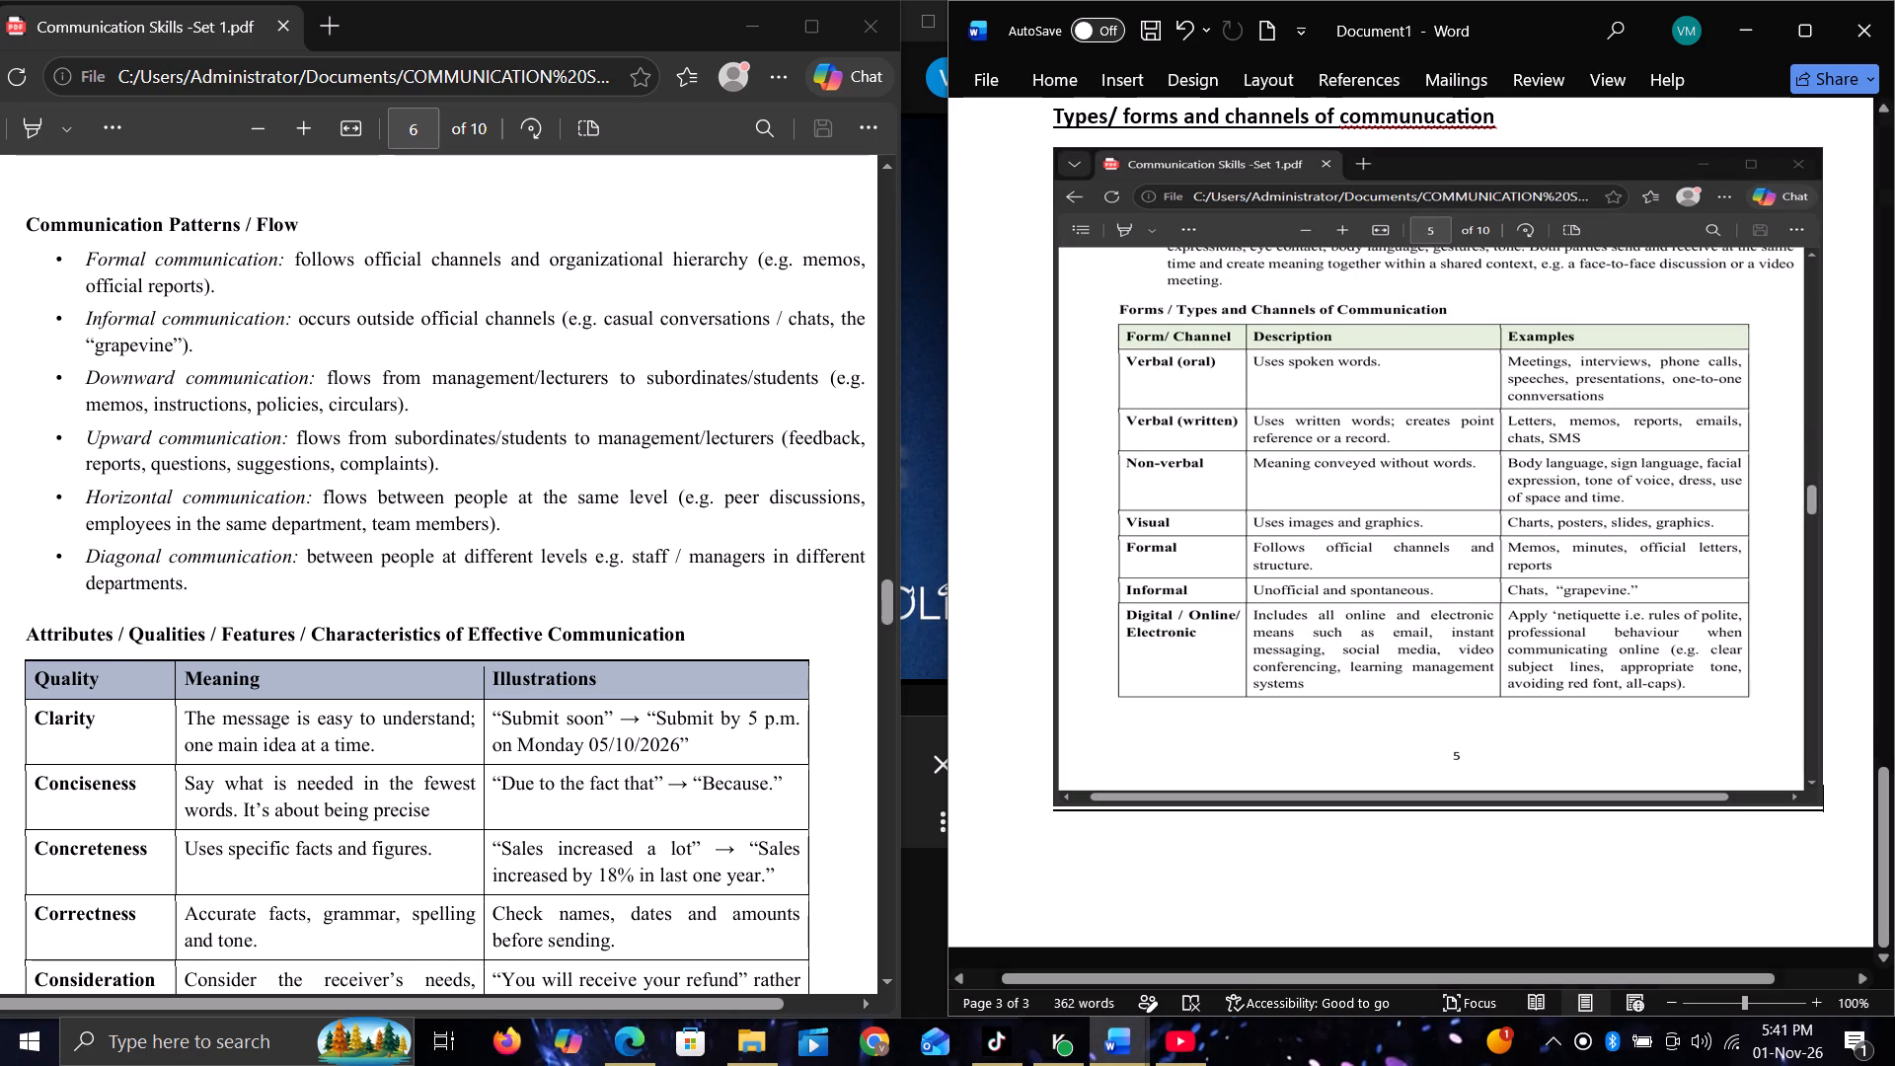
key("Return")
key("Return")
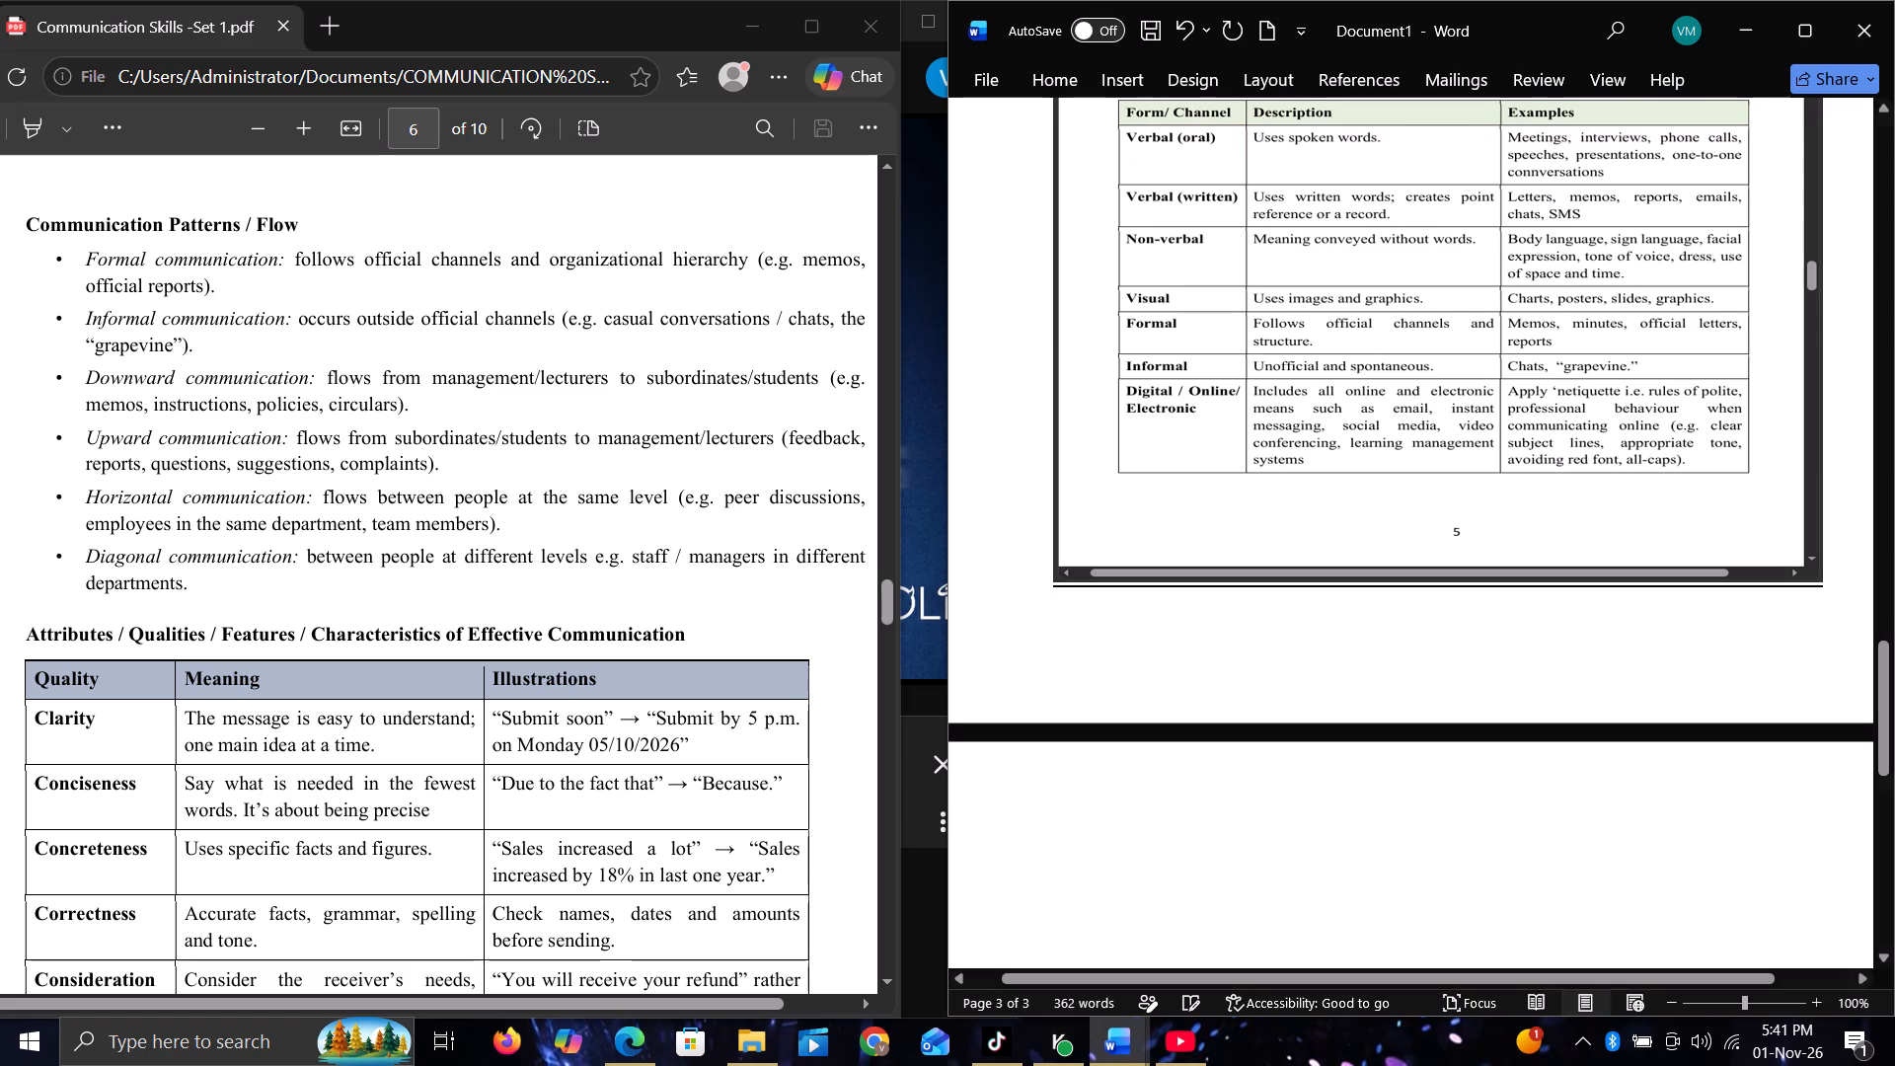
key("BackSpace")
key("BackSpace")
key("Return")
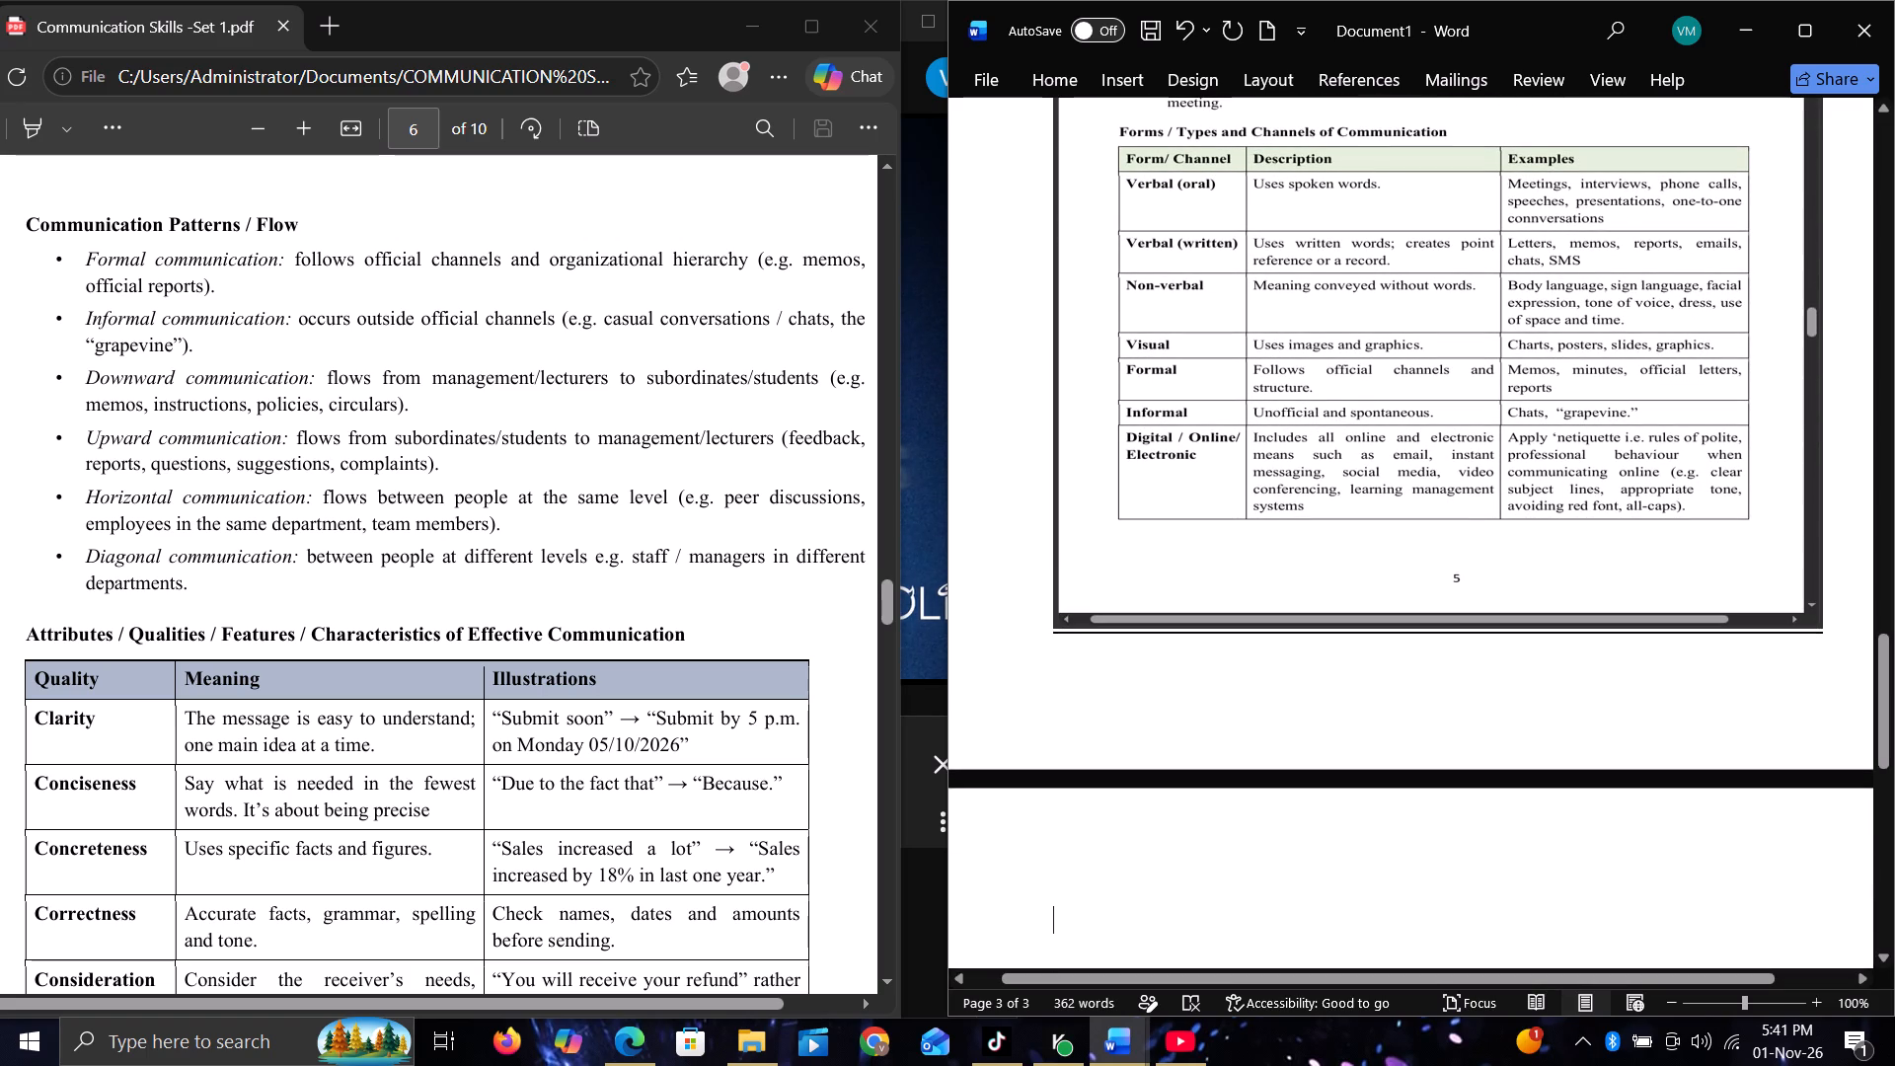
Write the heading "Communication patterns/flow" in the Word notes and start a new line below it.
key("c")
type("ommun")
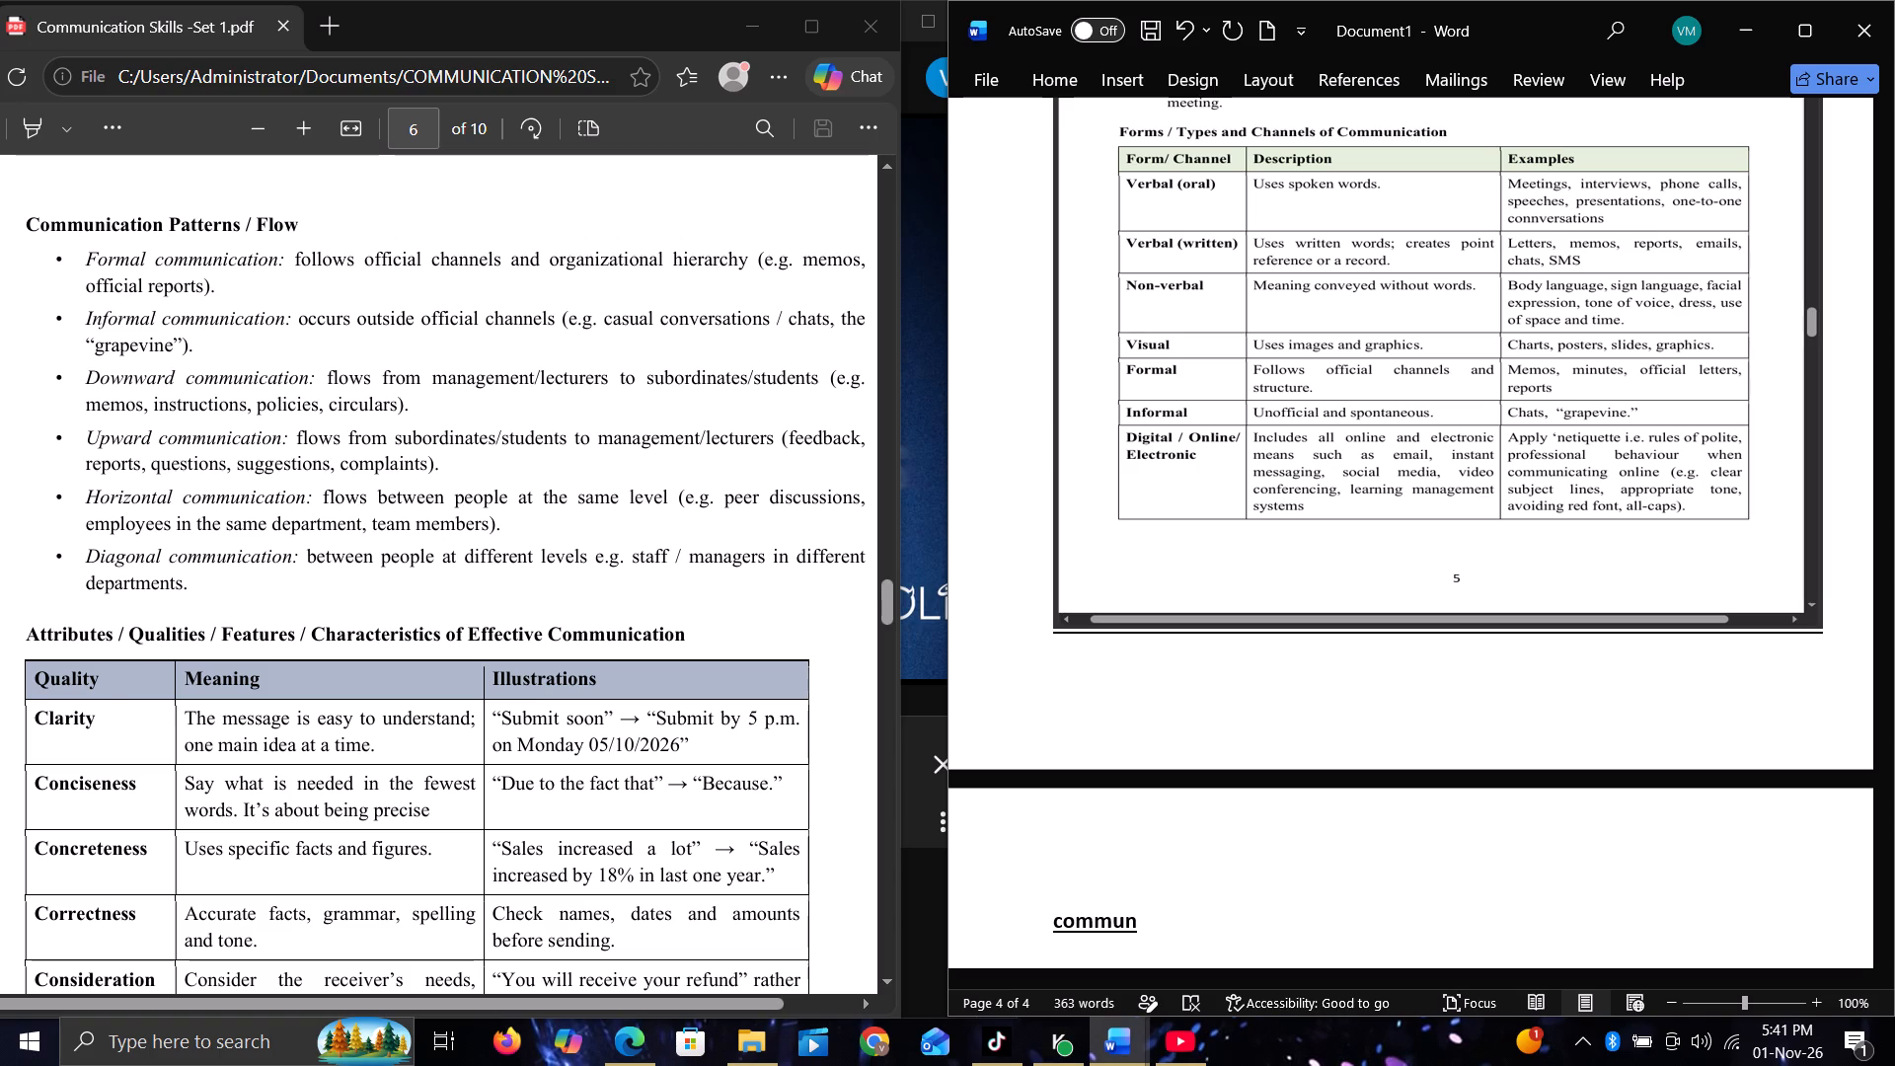
type("ication")
key("space")
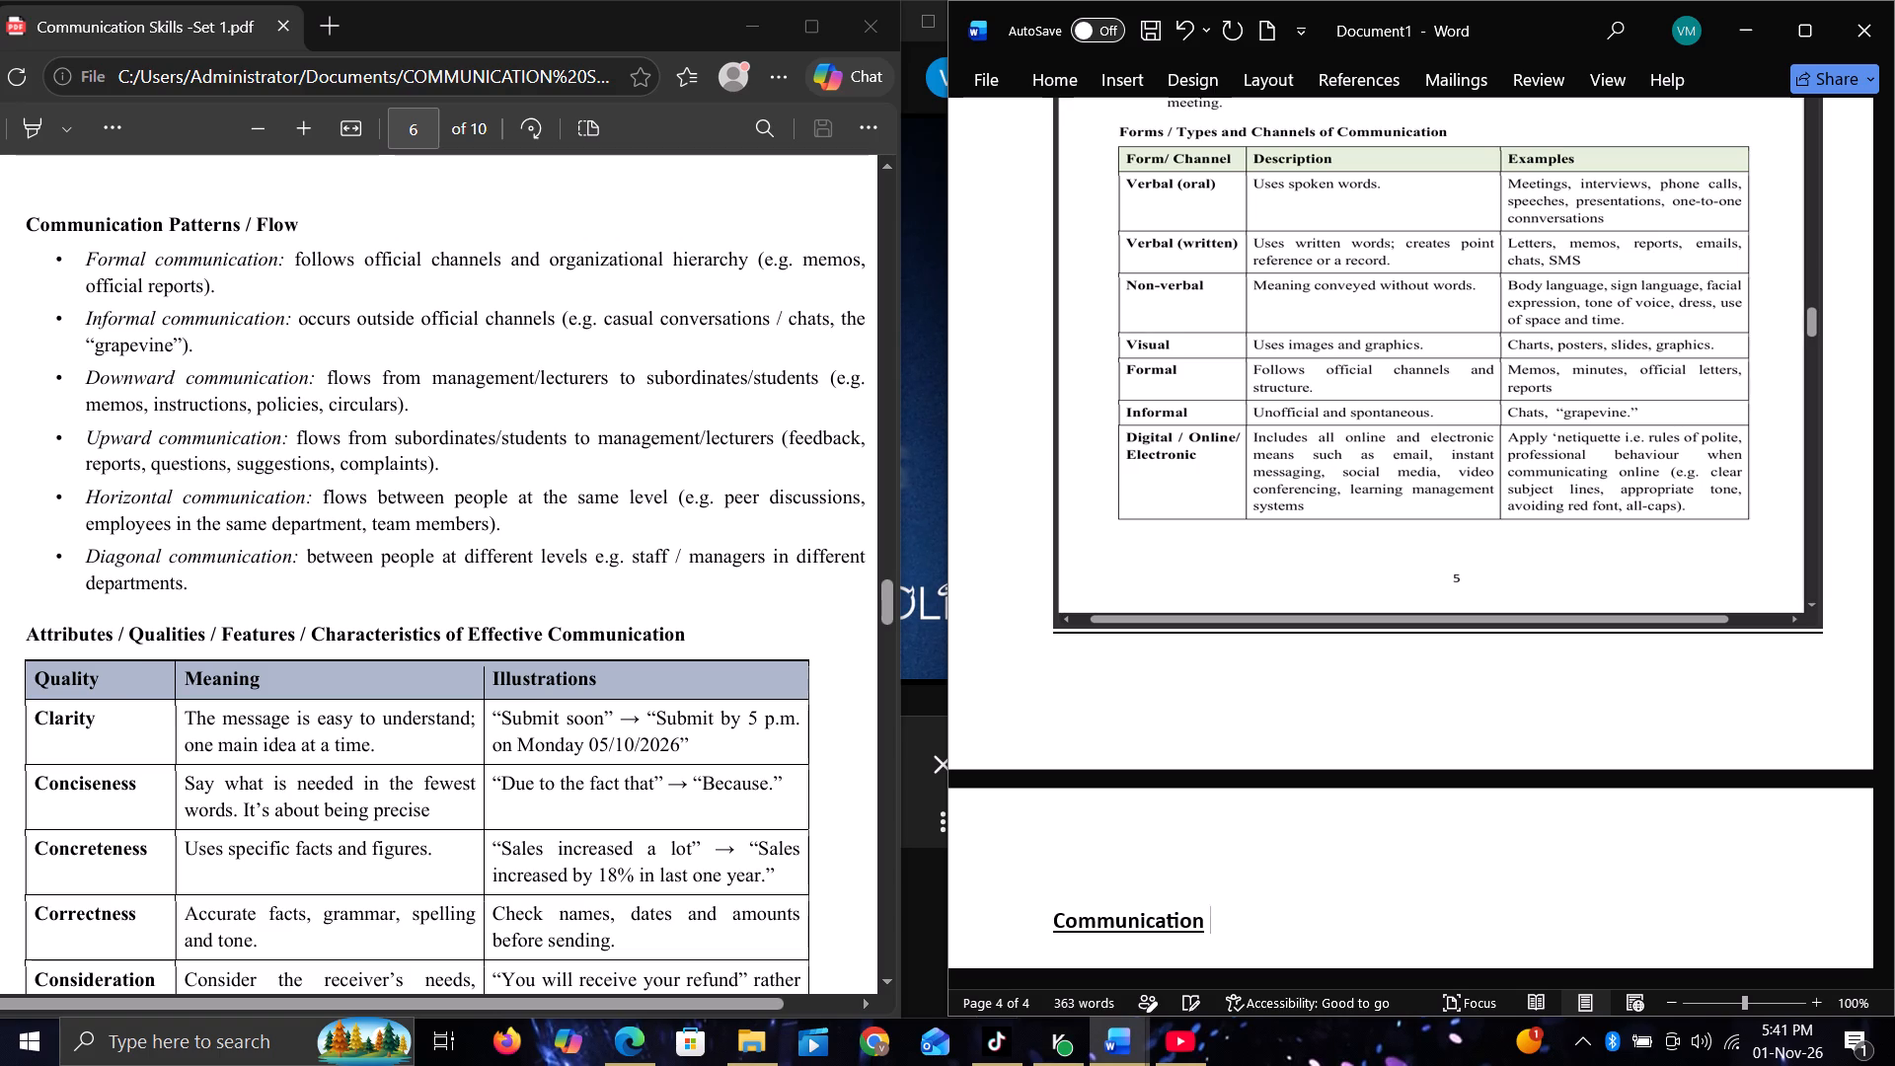
type("patterns/")
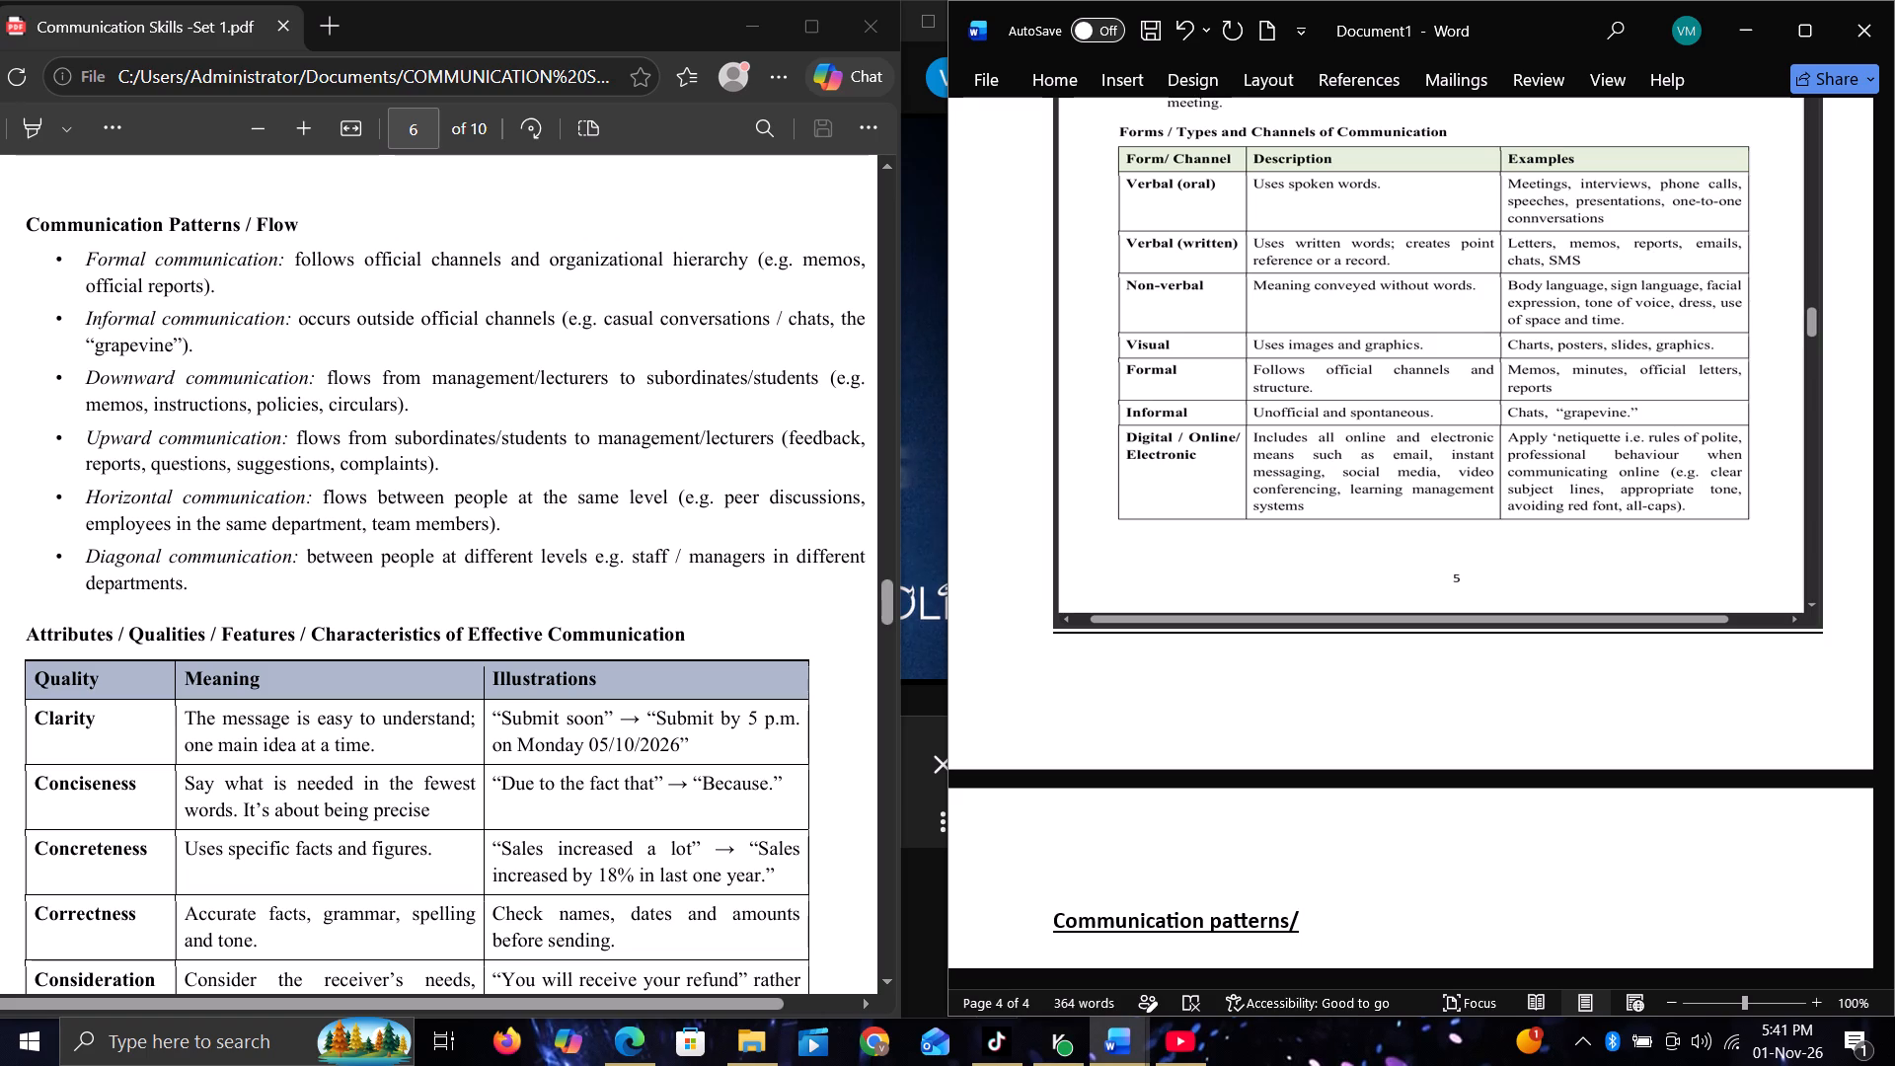
key("f")
type("low")
key("space")
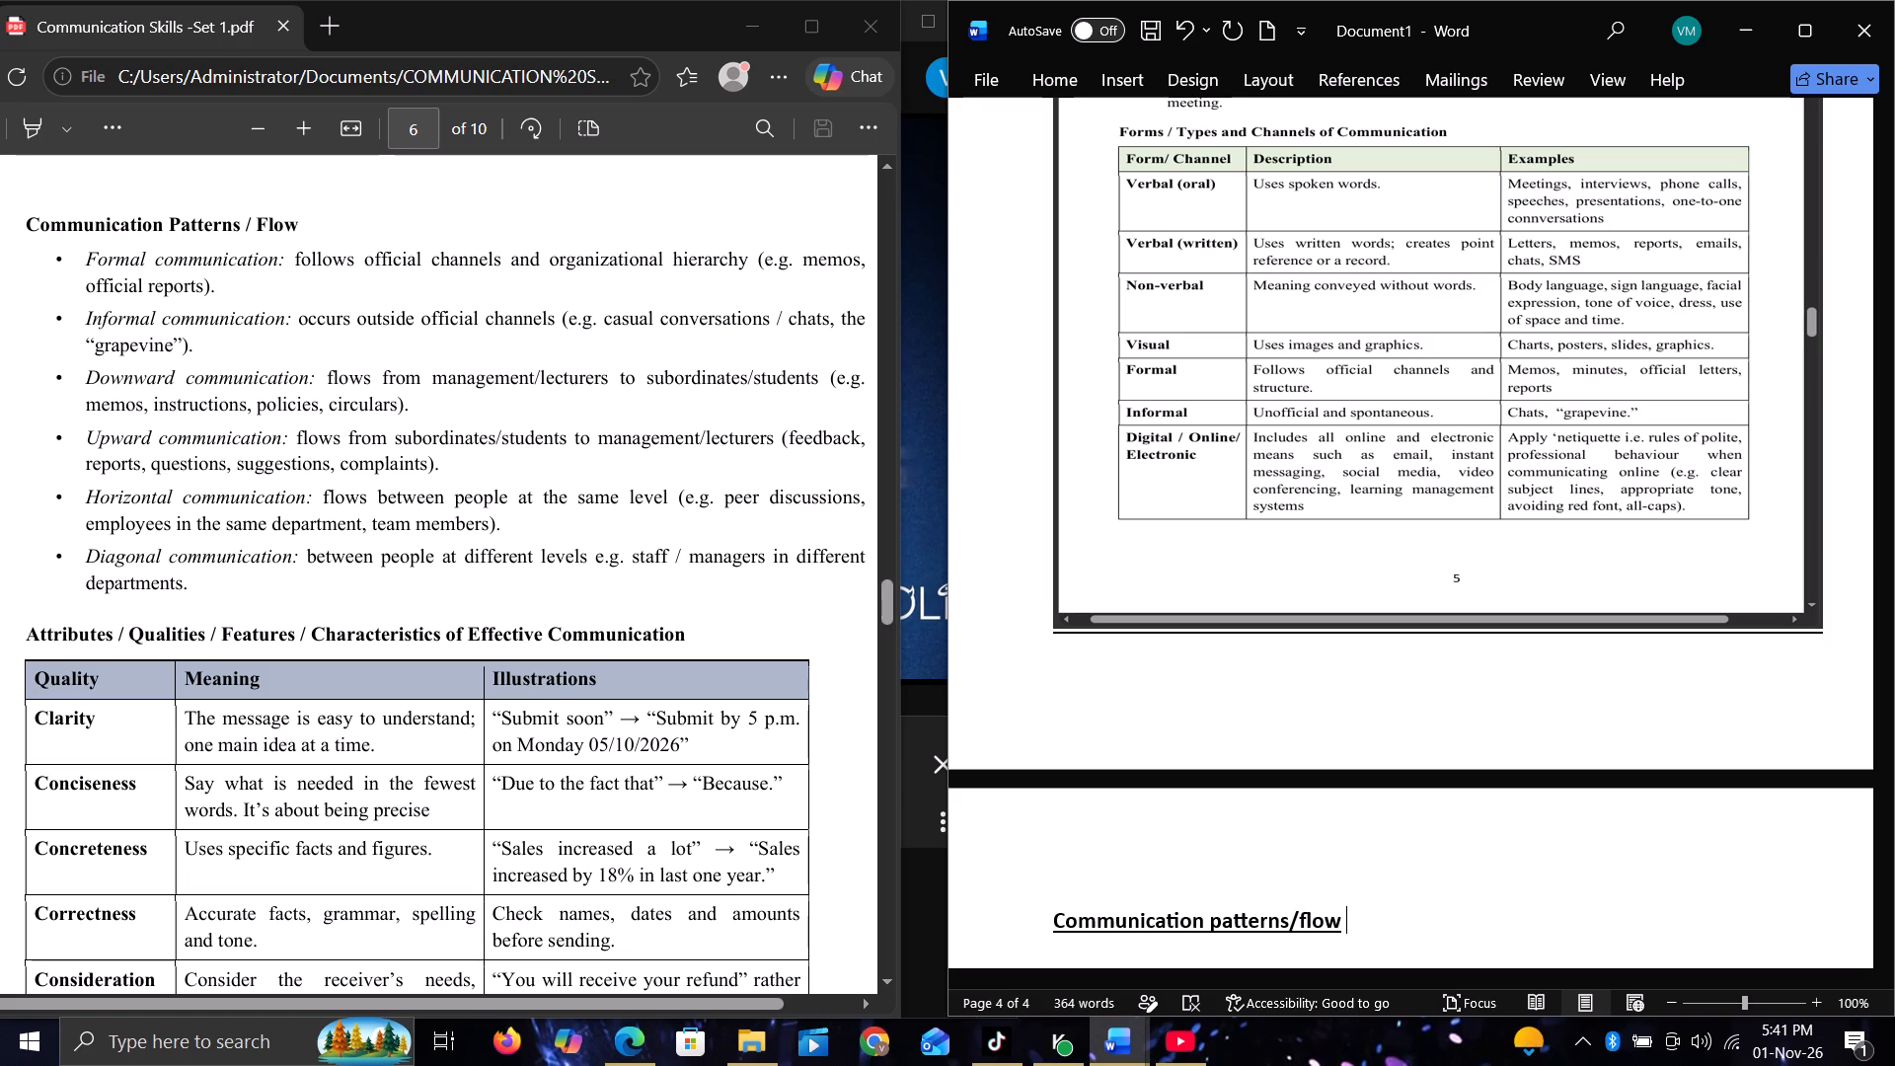
key("Return")
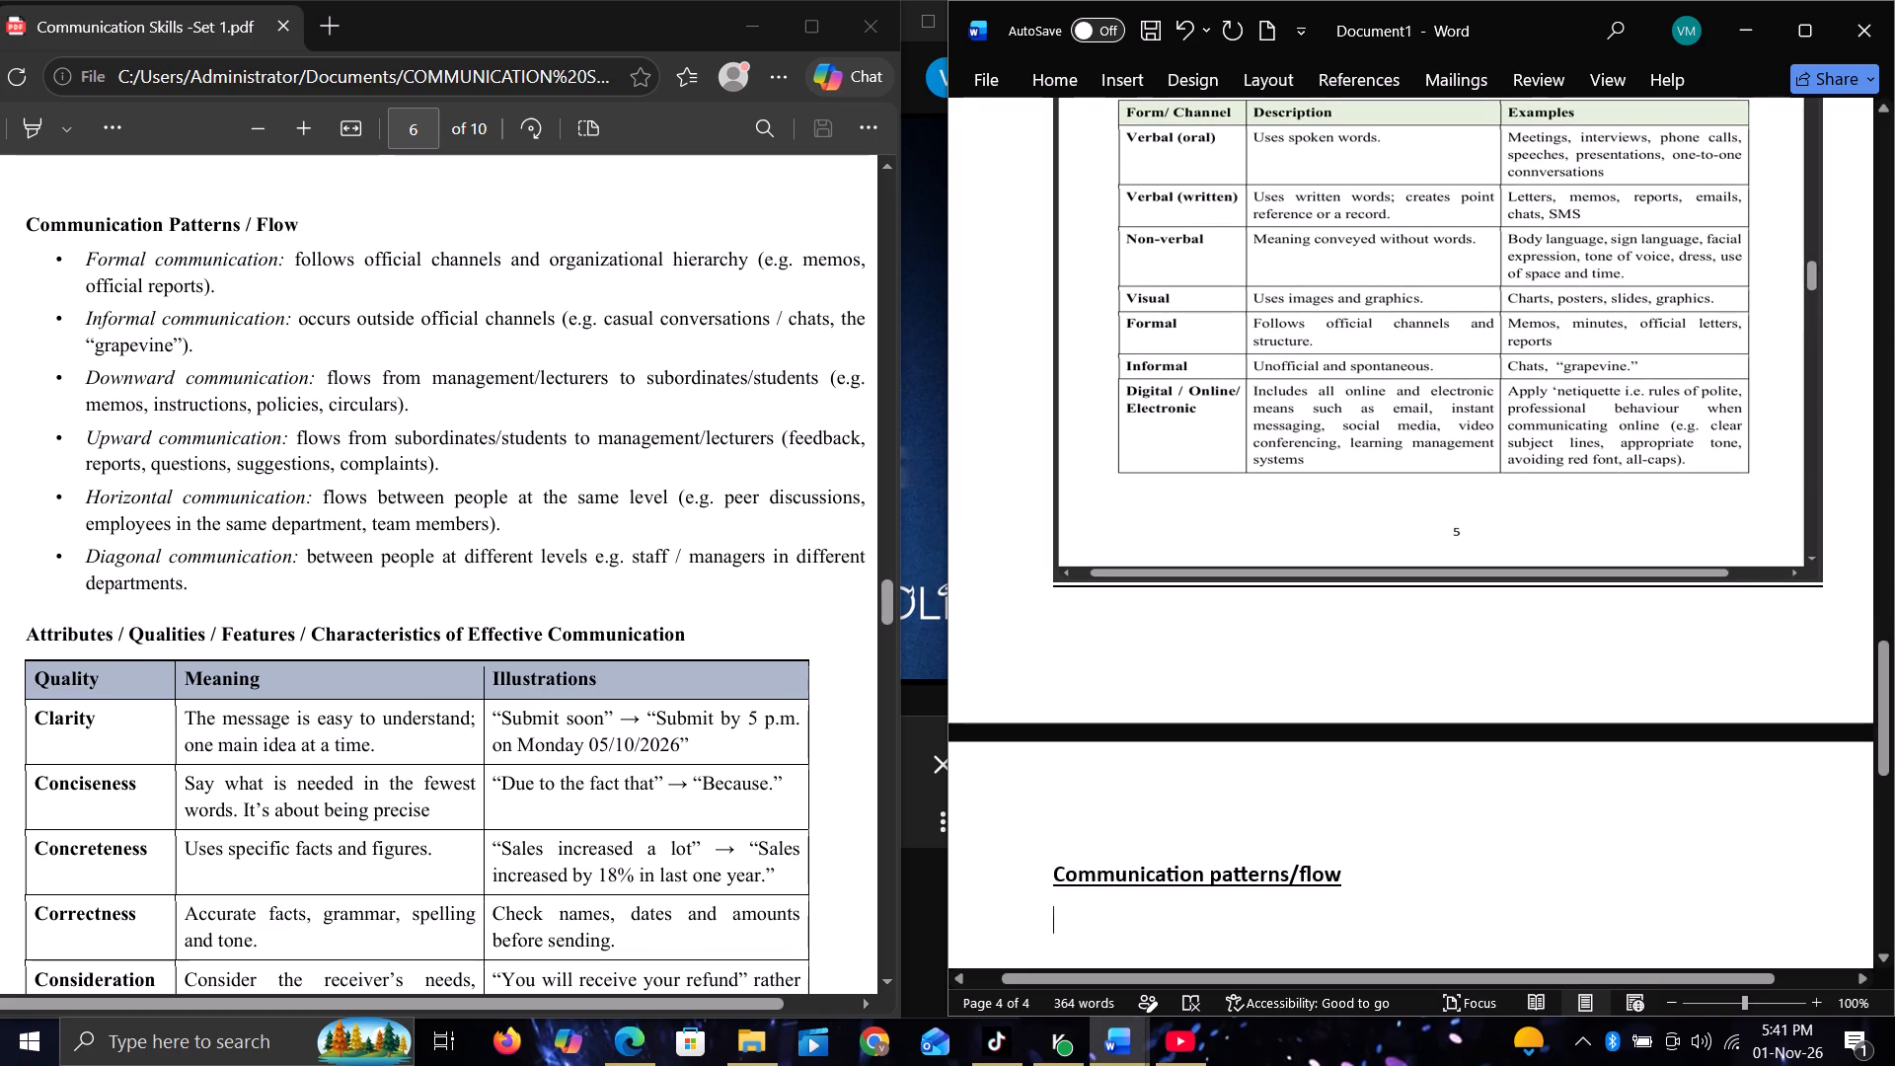
right_click(1860, 782)
left_click_drag(1860, 782, 1868, 798)
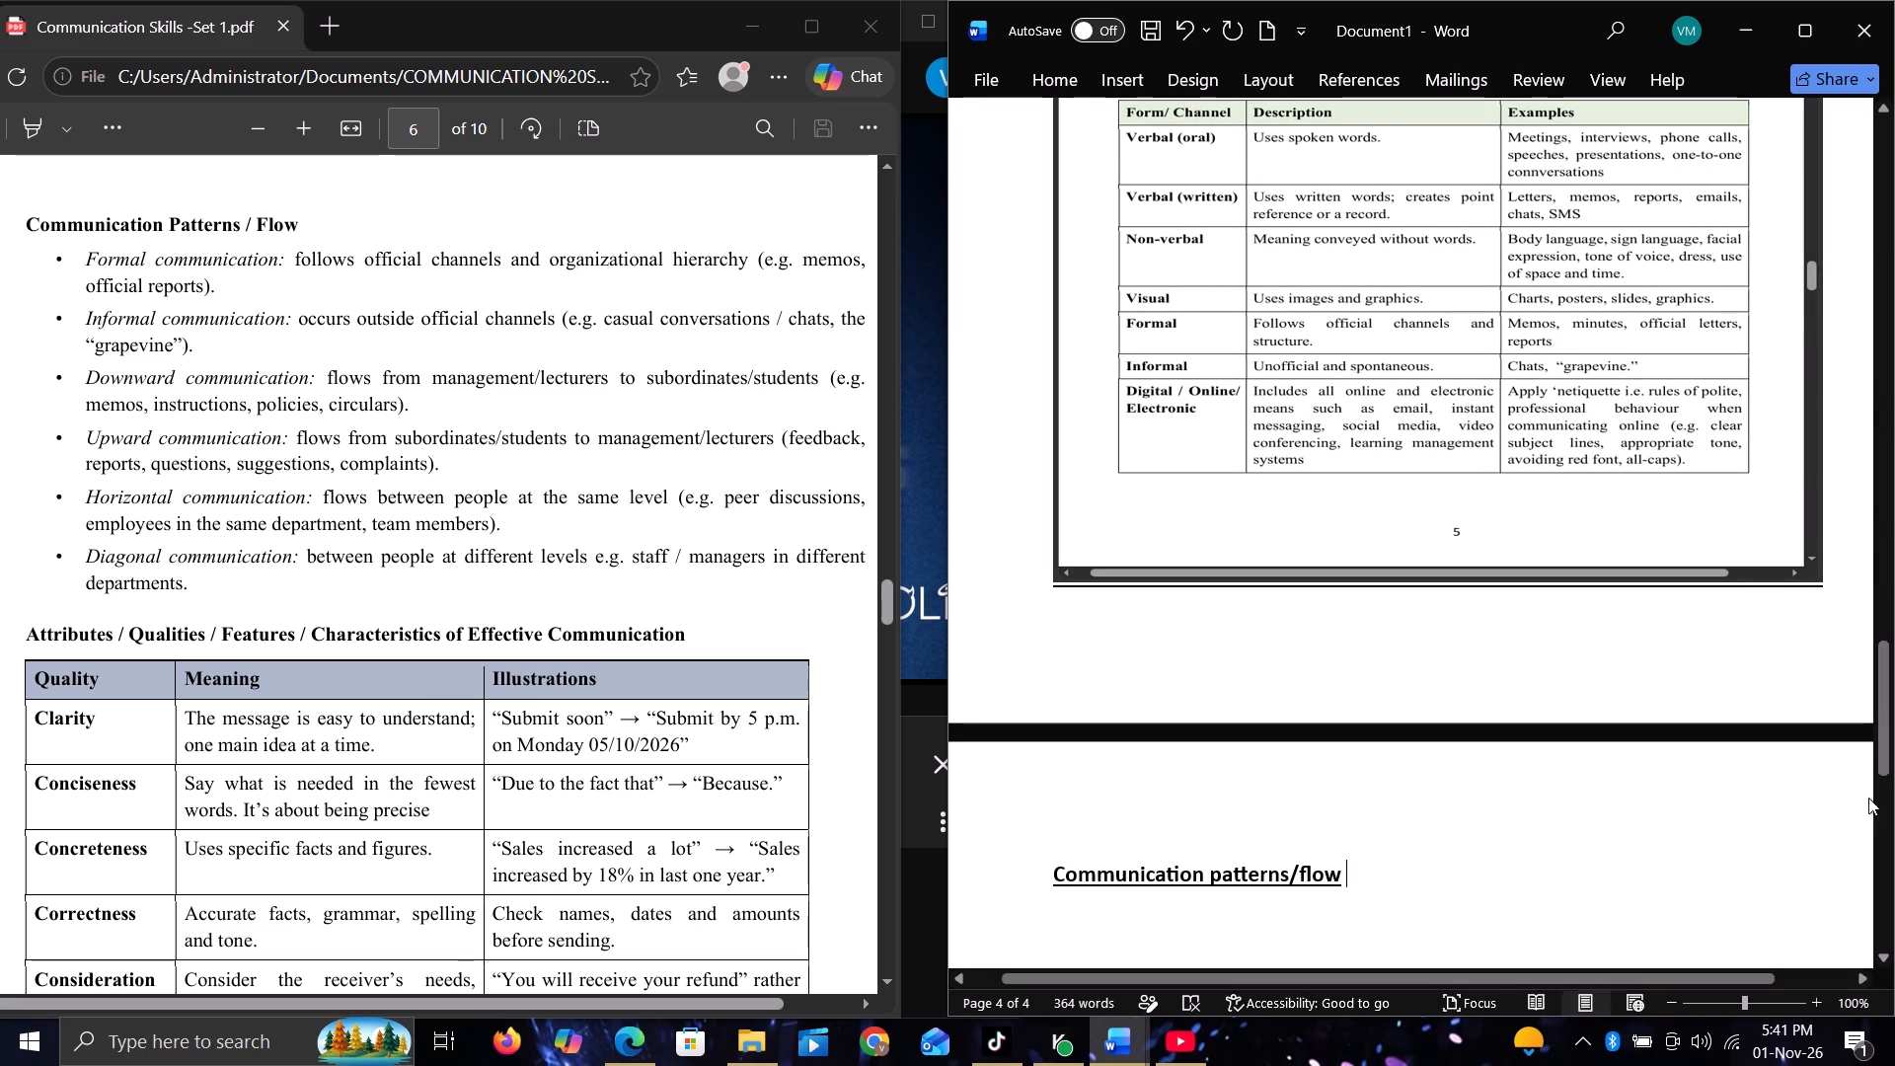
left_click_drag(1868, 798, 1556, 842)
key("Return")
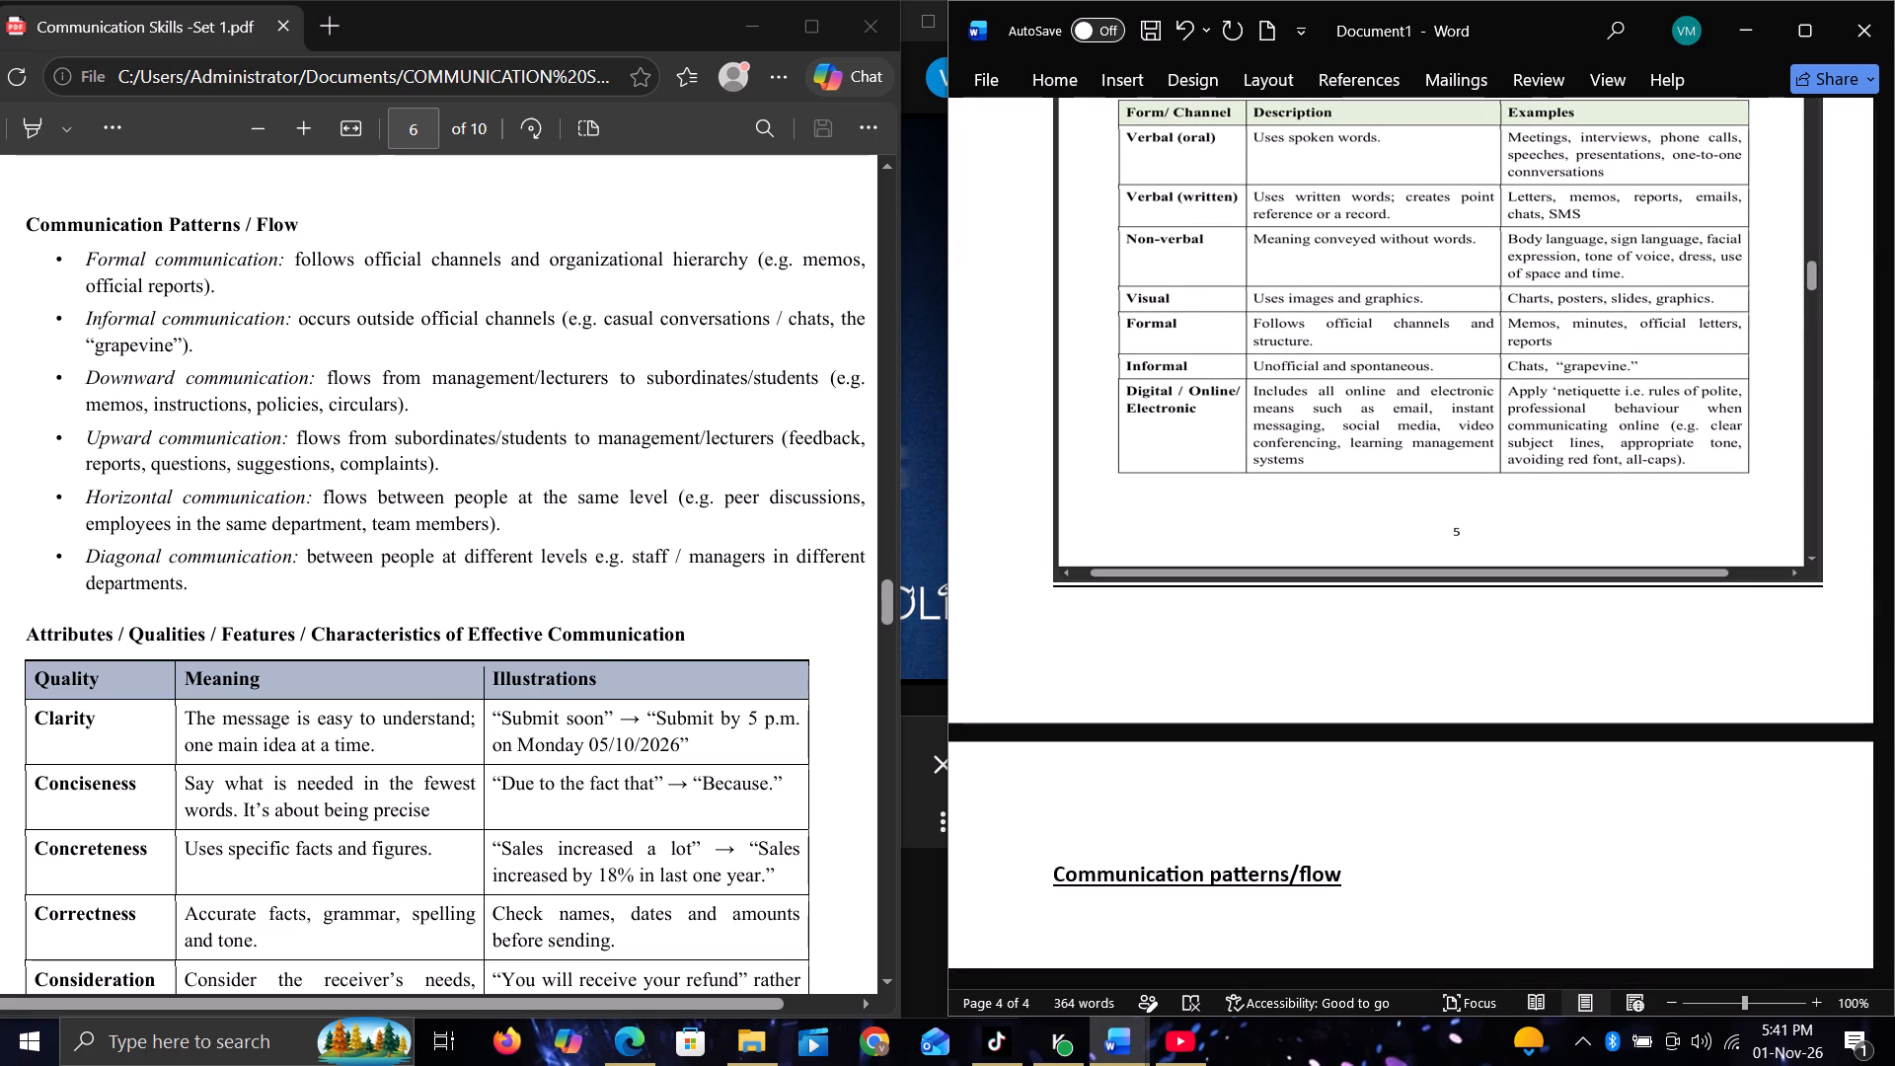
Turn off underline and bold for the line below the heading and make it an arrowhead bullet.
right_click(1052, 923)
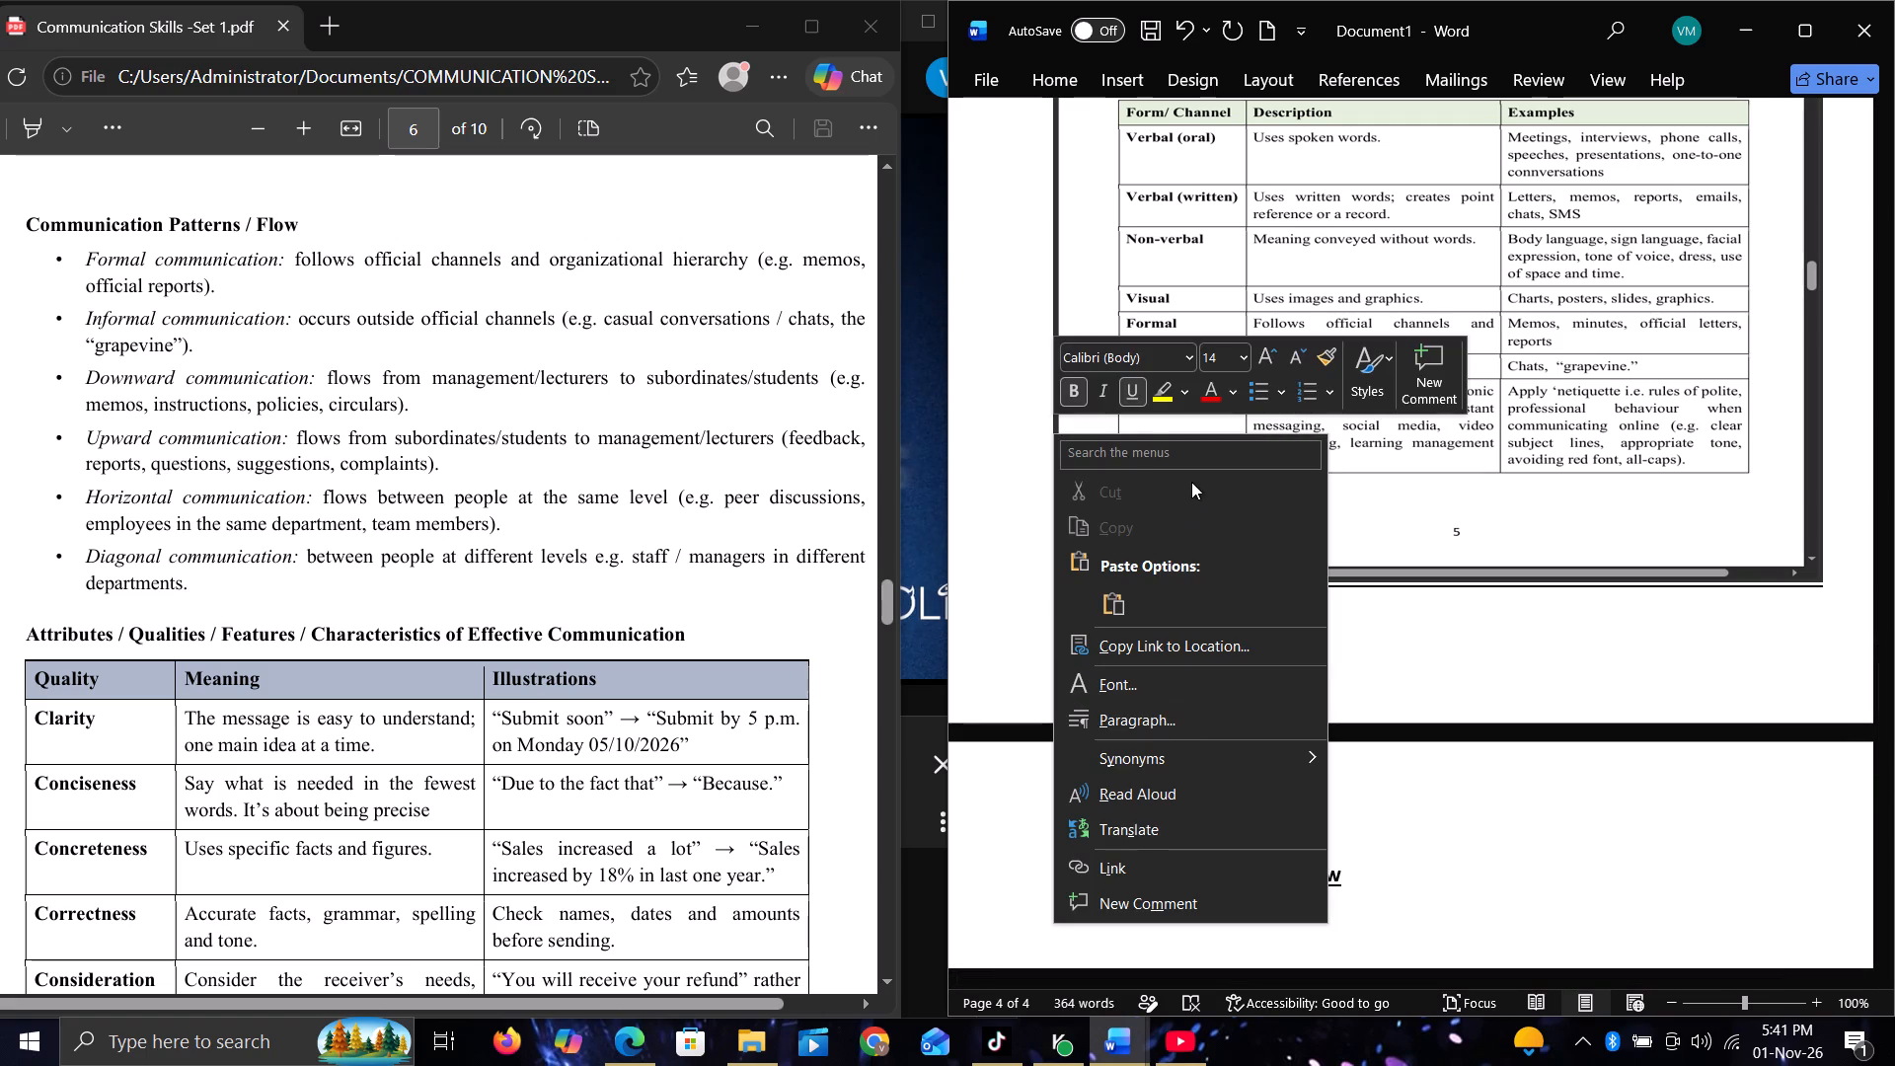
left_click(1130, 382)
left_click(1069, 386)
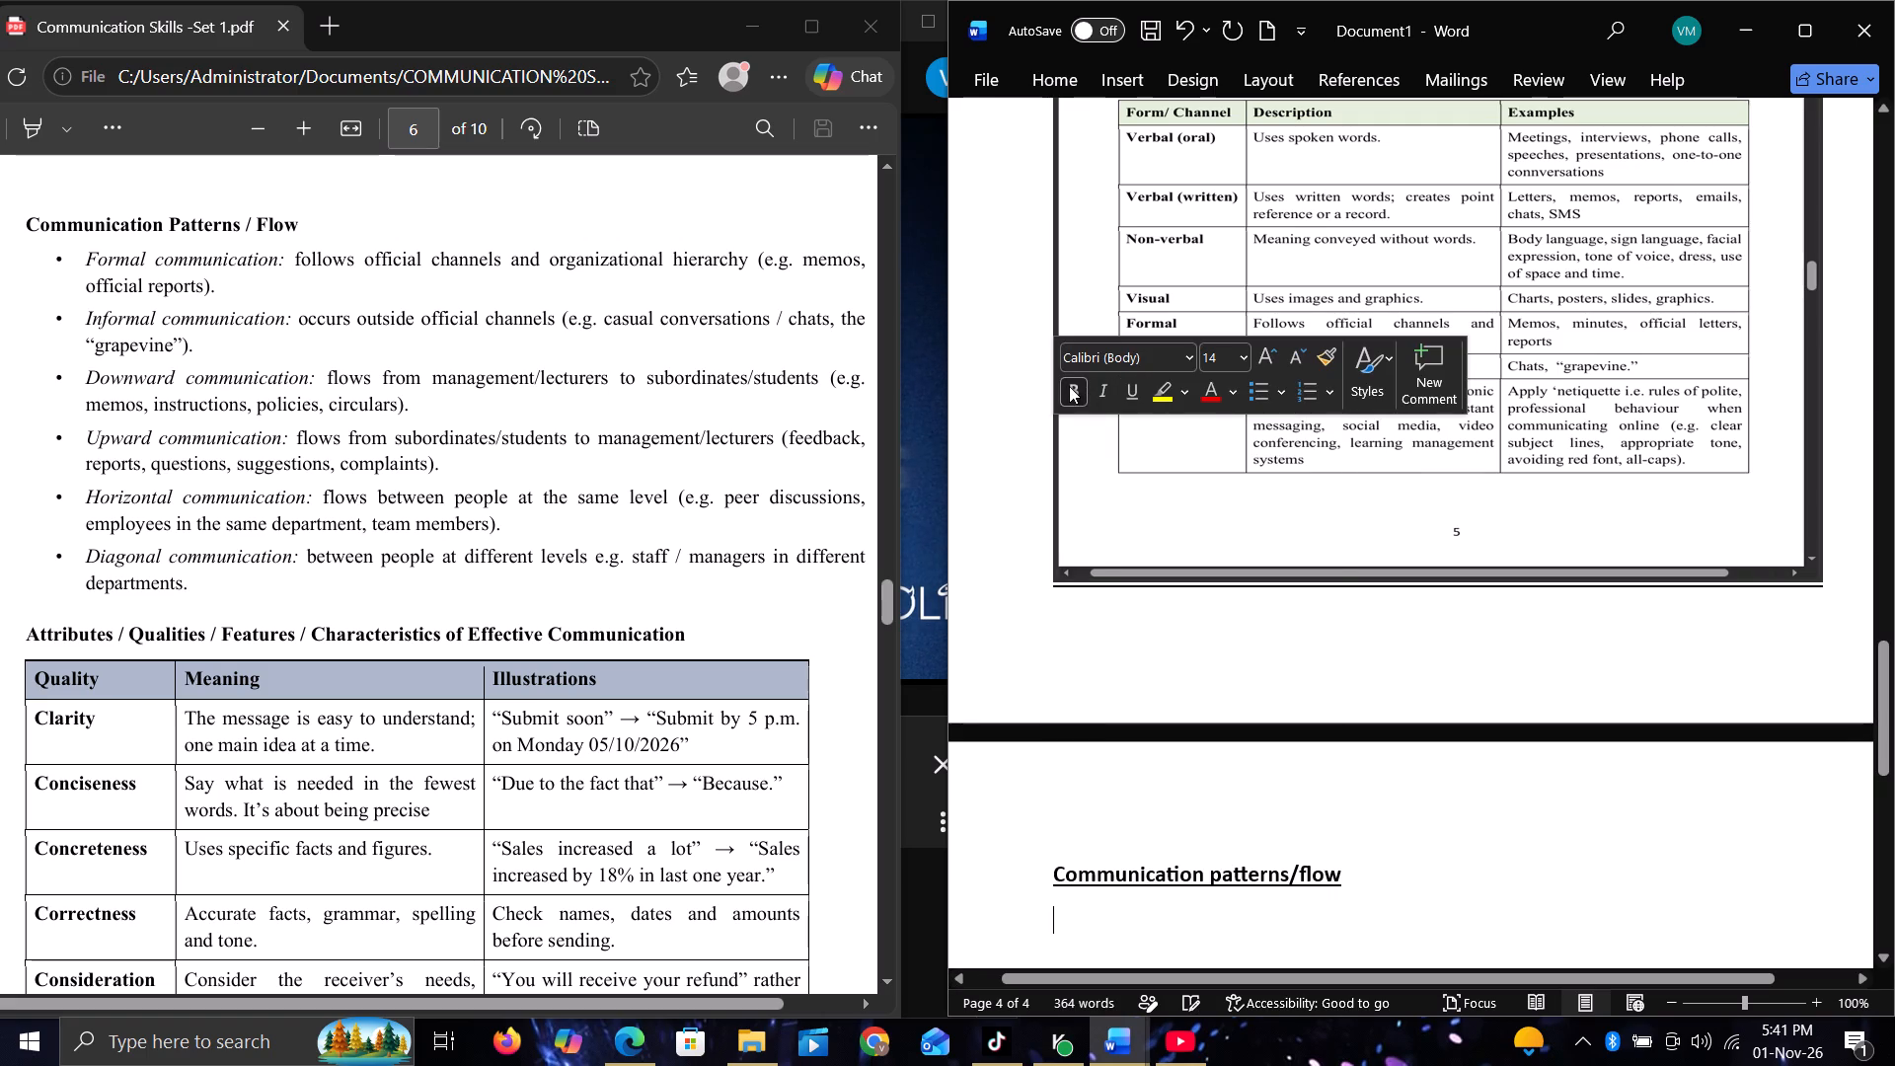
left_click(1284, 386)
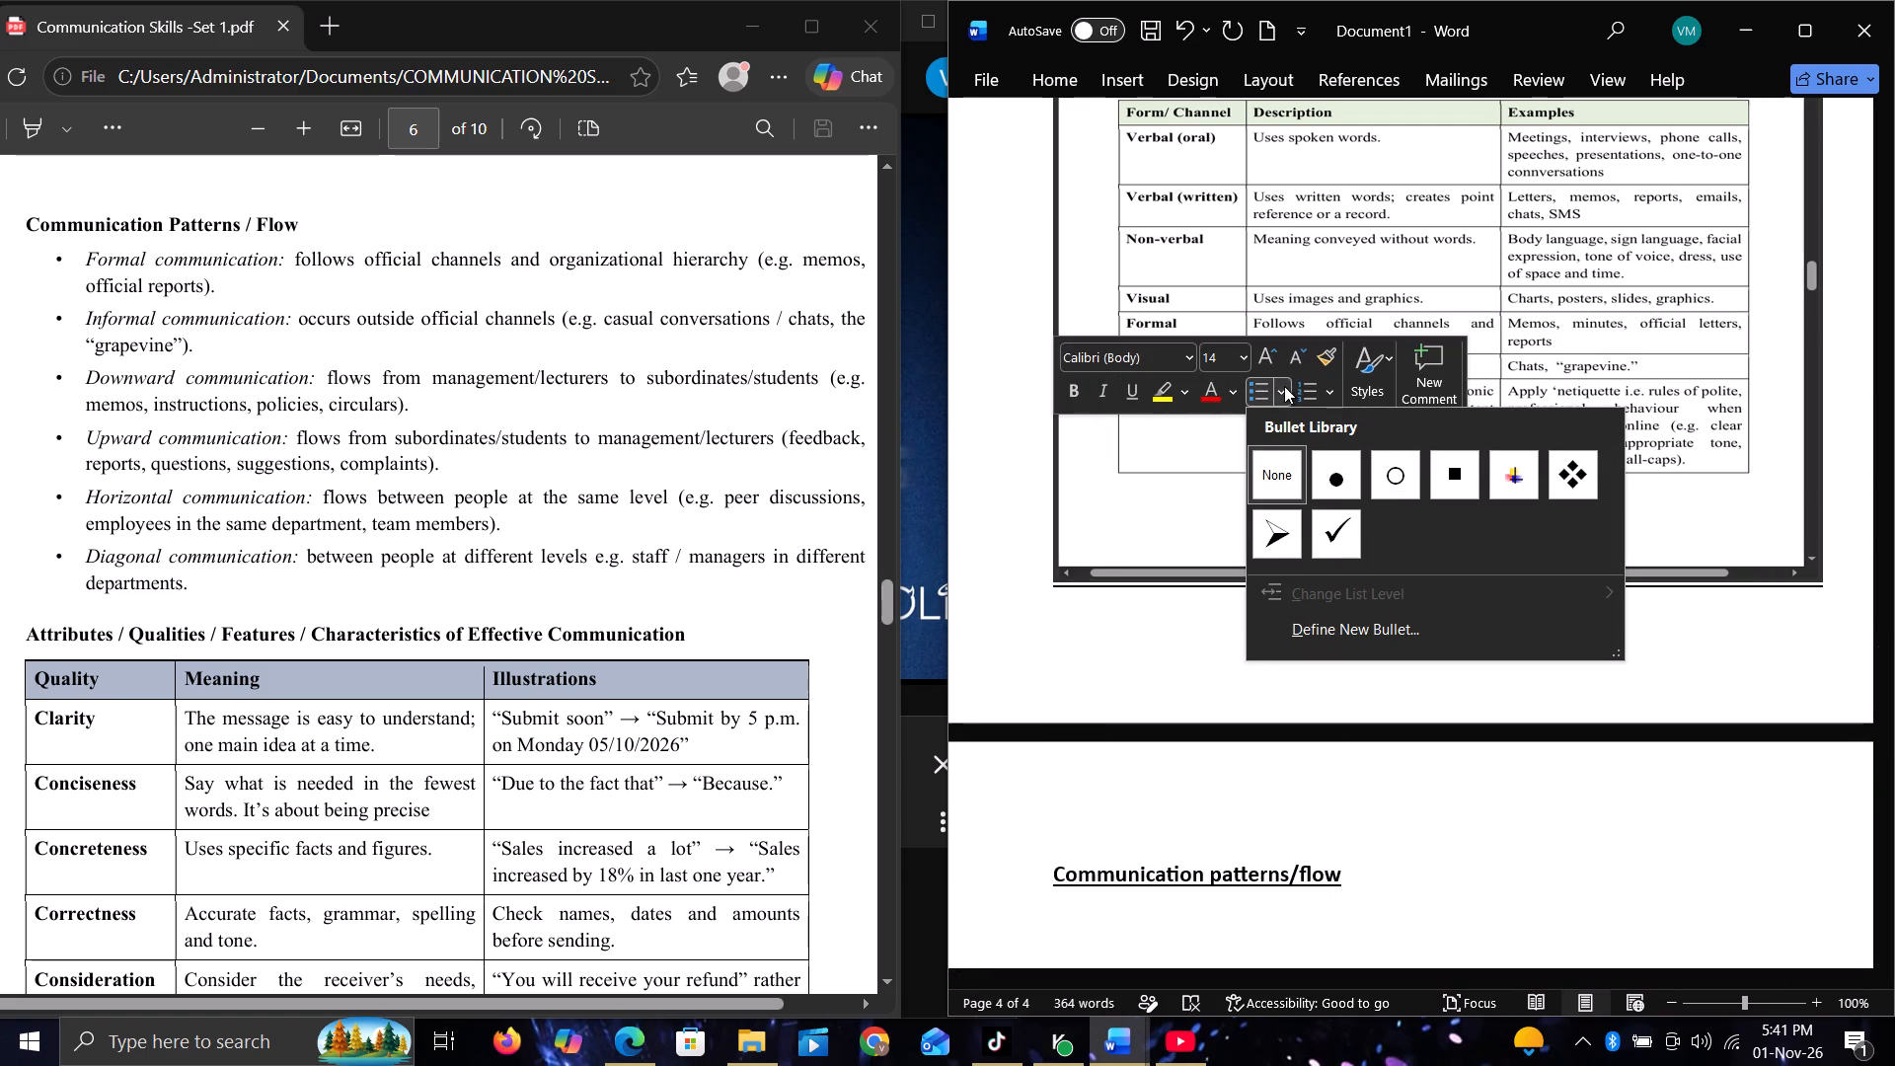
left_click(1280, 524)
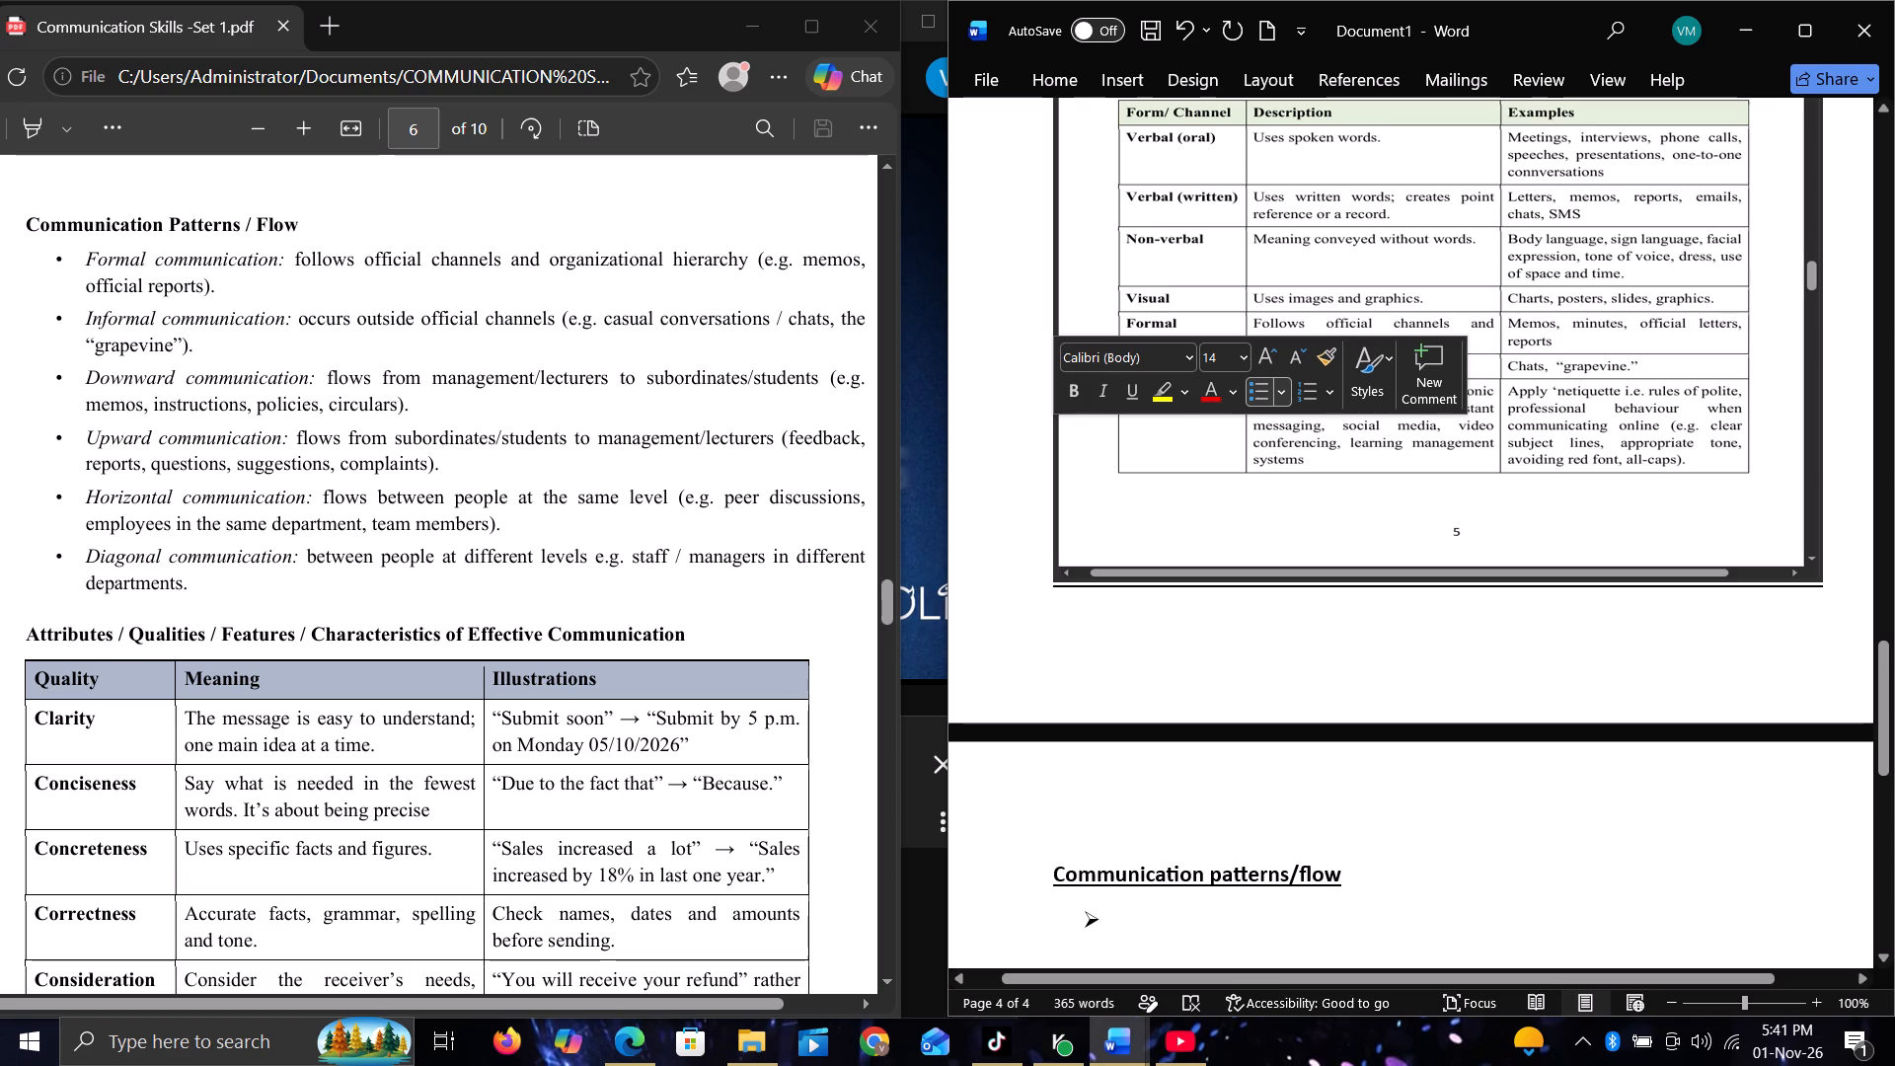
Write the first bullet as "Formal communication : it follows official channels and organizational hierarchy".
type("forma")
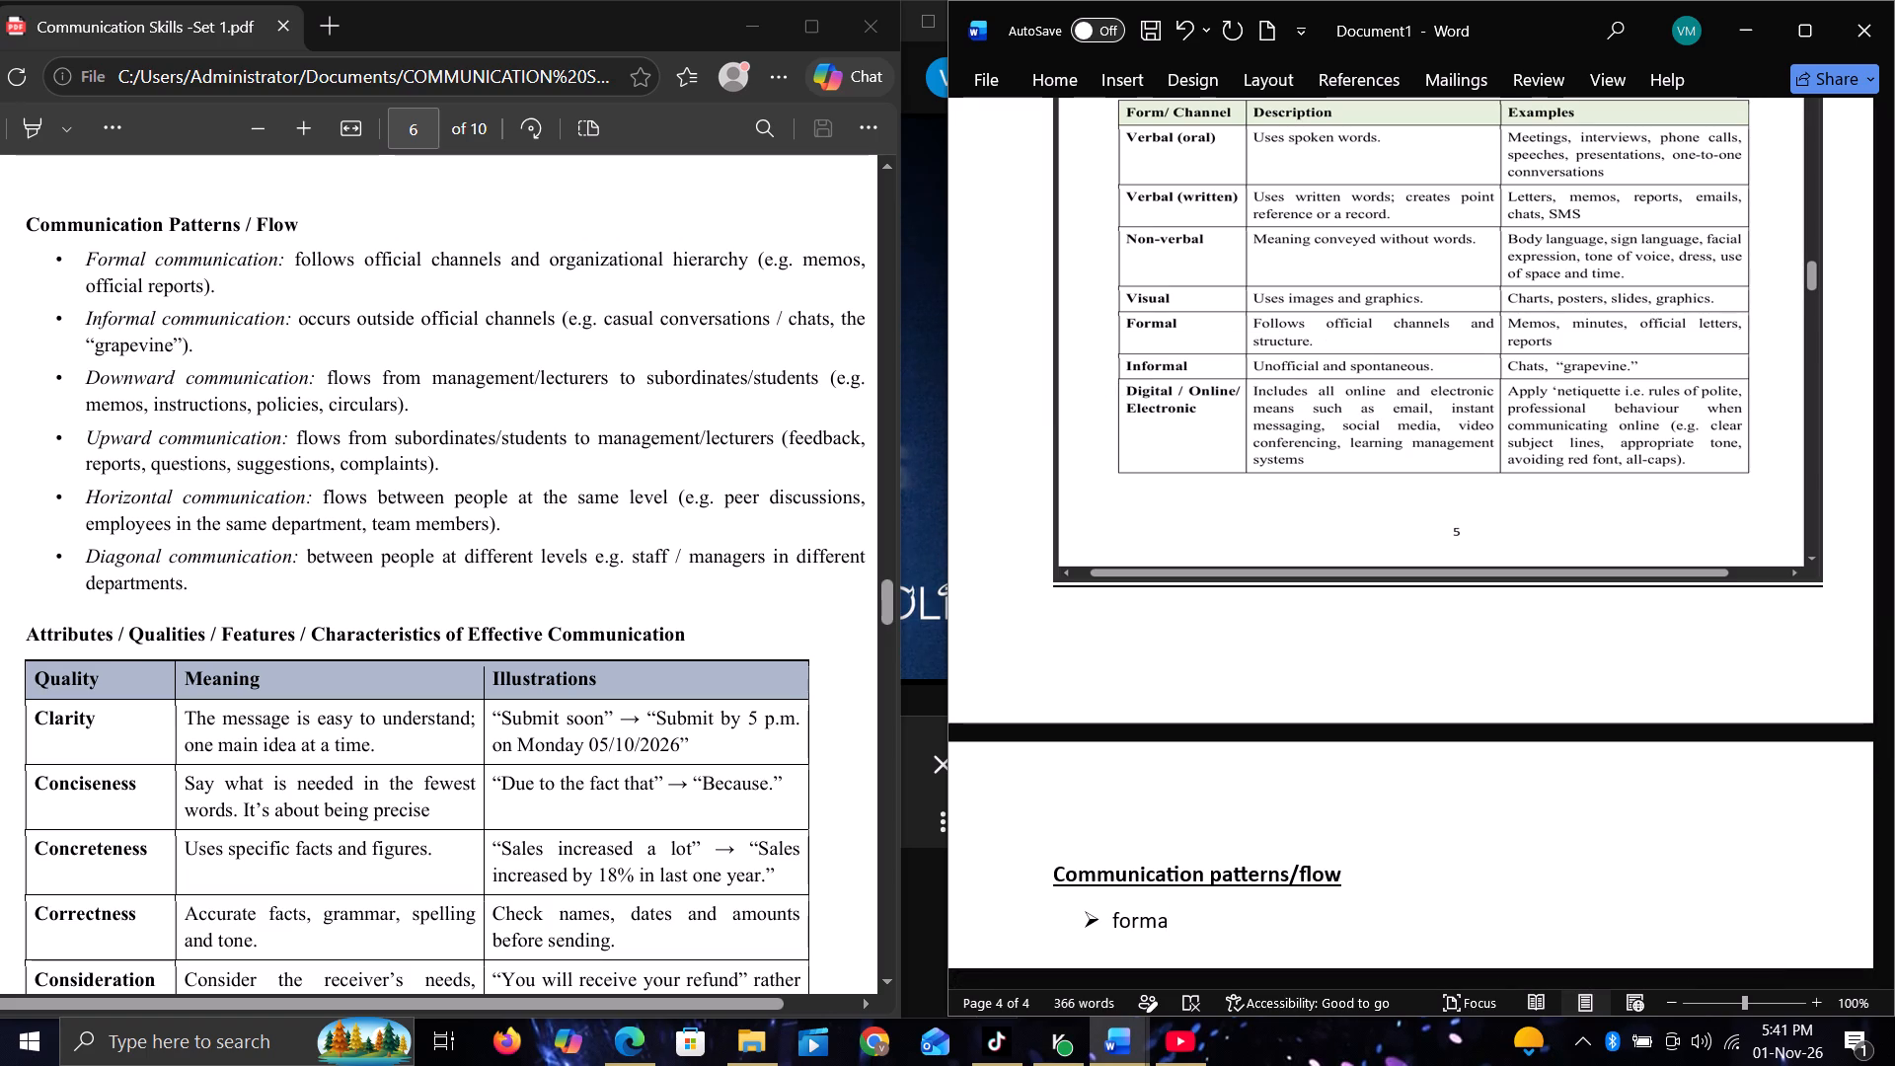
key("l")
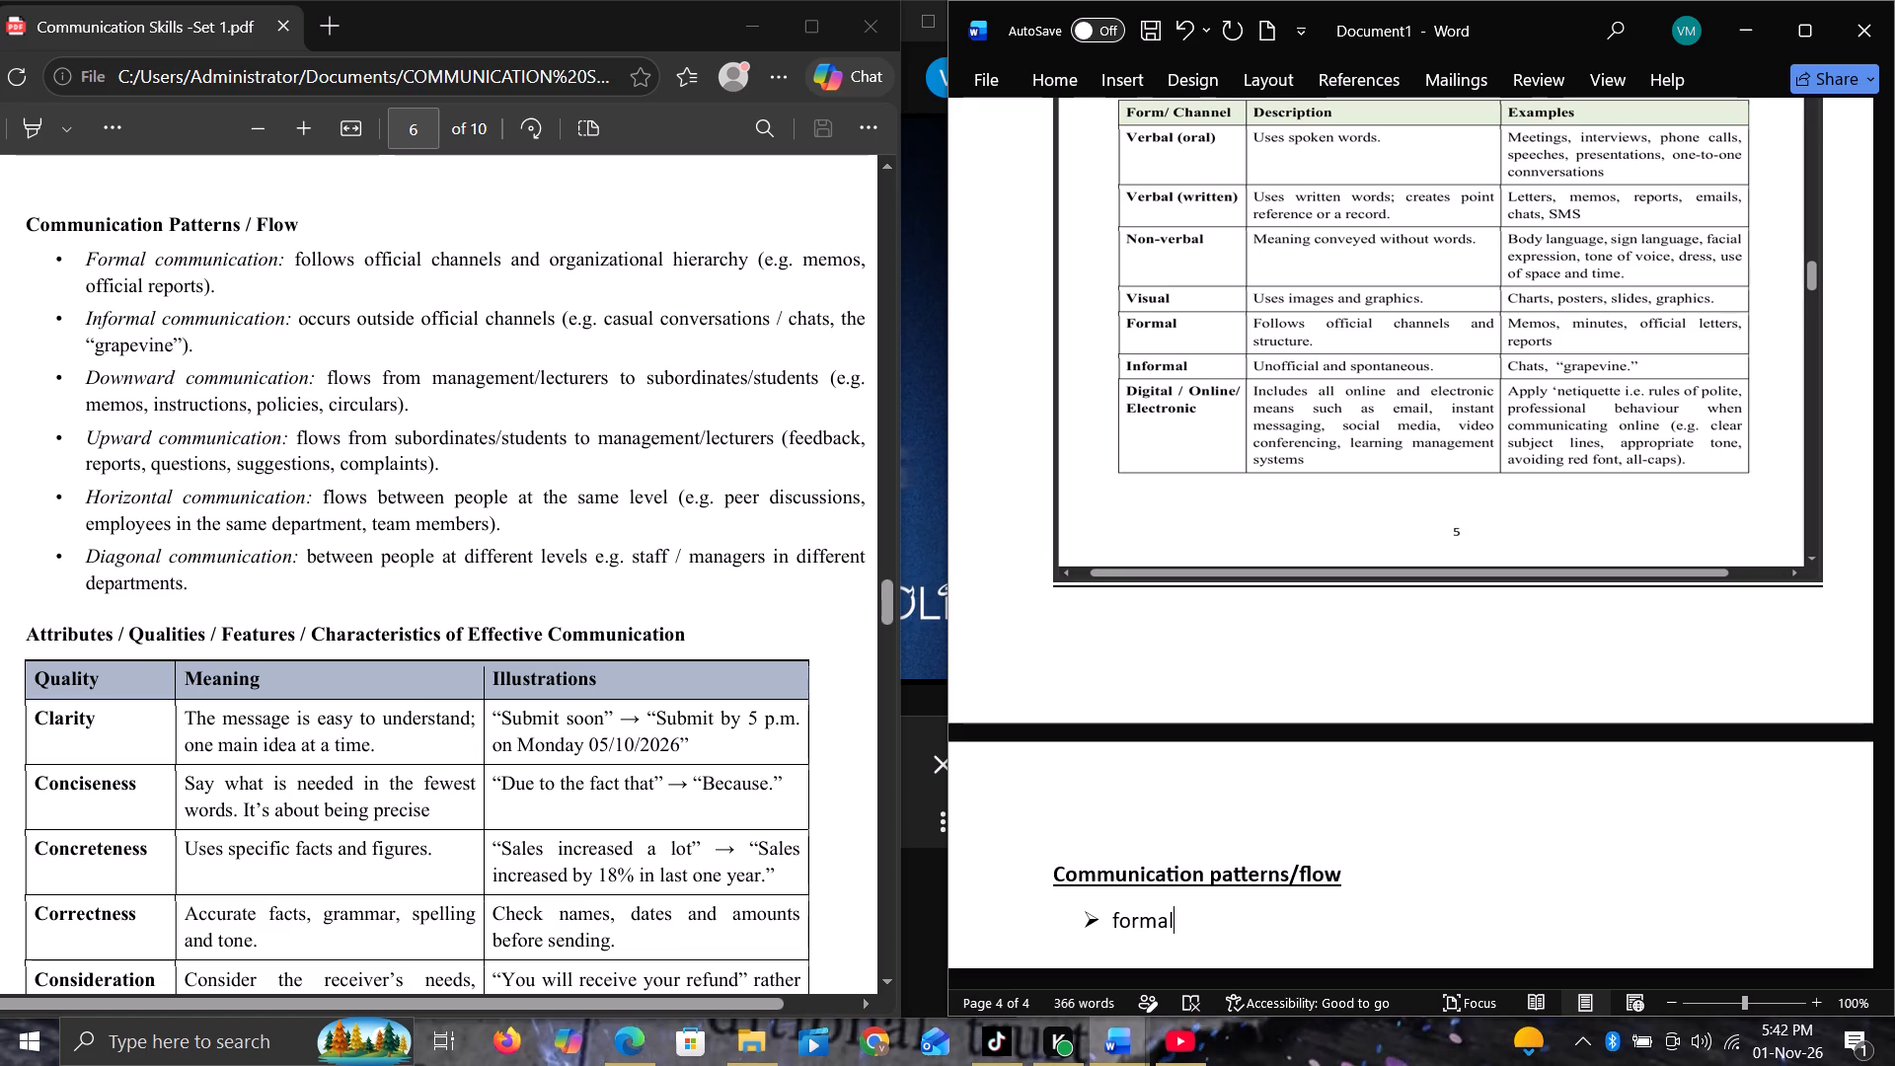
key("space")
type("communication")
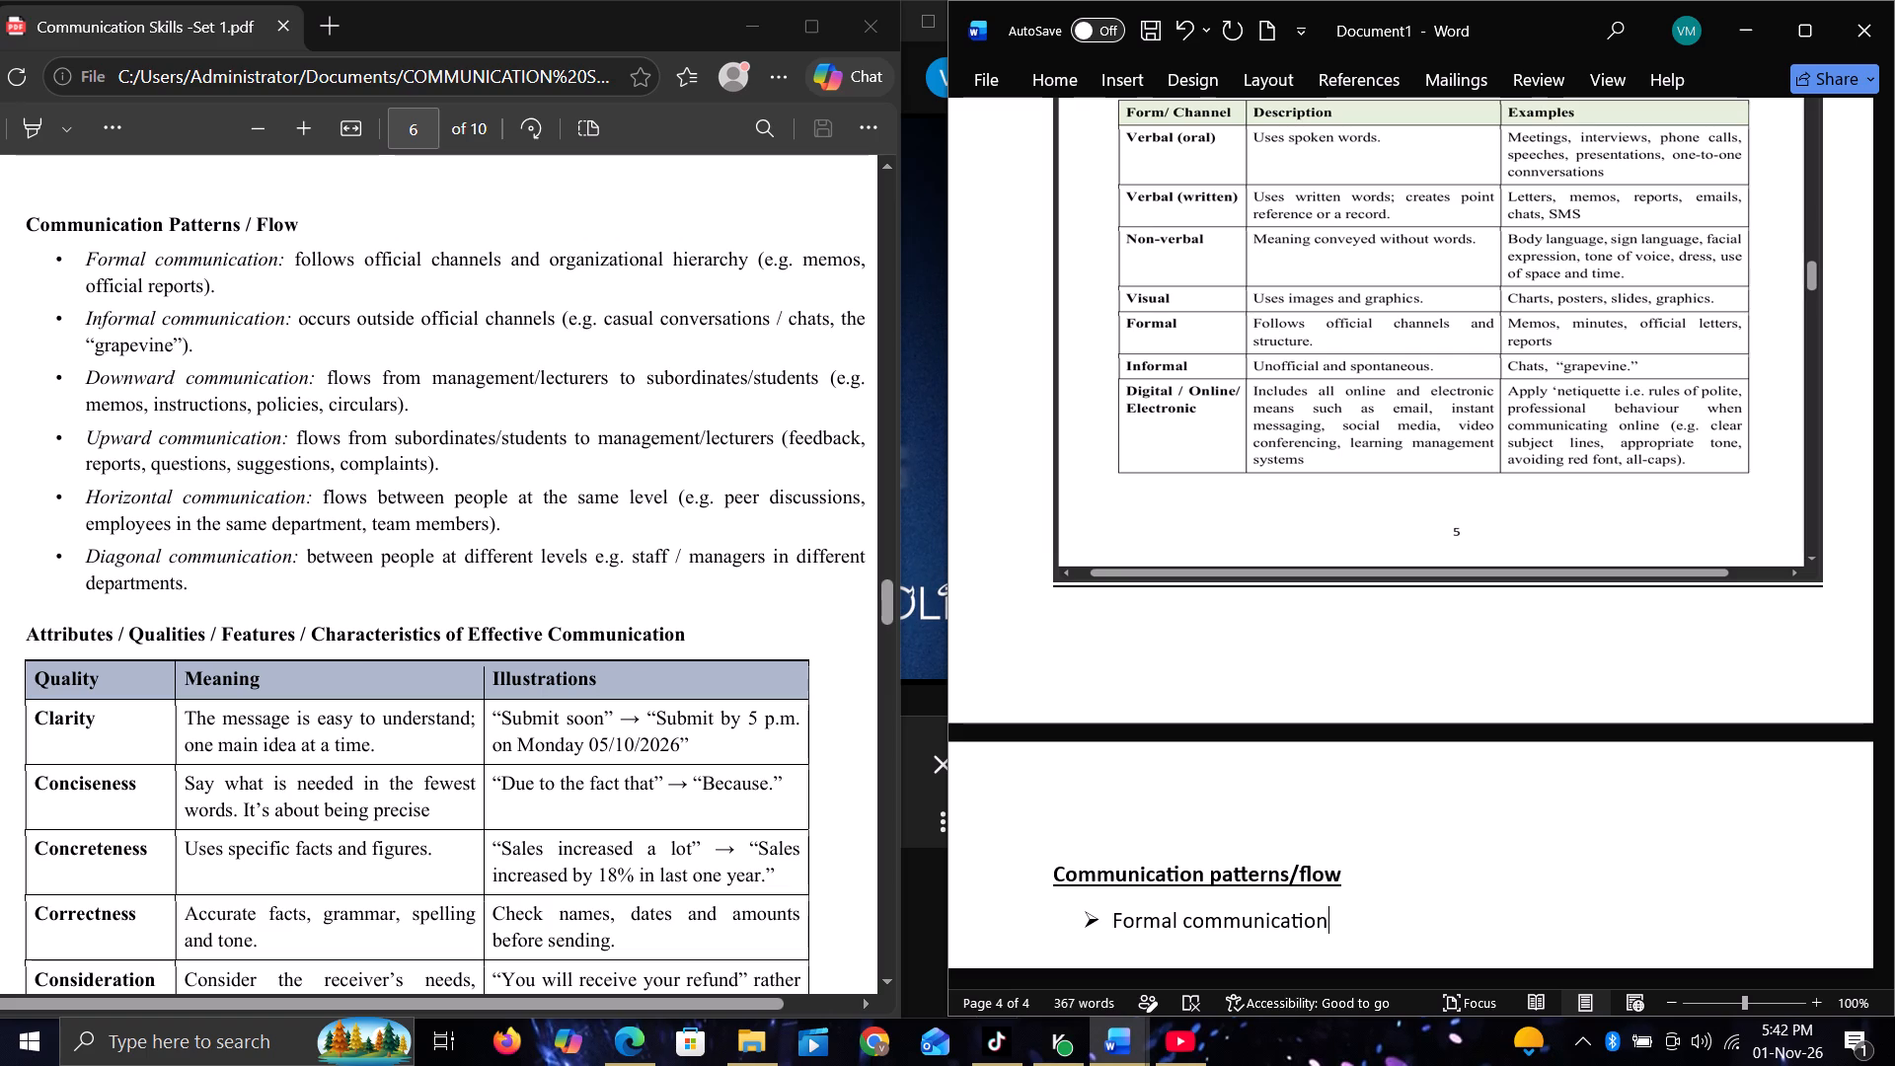
key("space")
key("shift+colon")
key("space")
type("it")
key("space")
type("follows")
key("space")
type("off")
type("icial")
key("space")
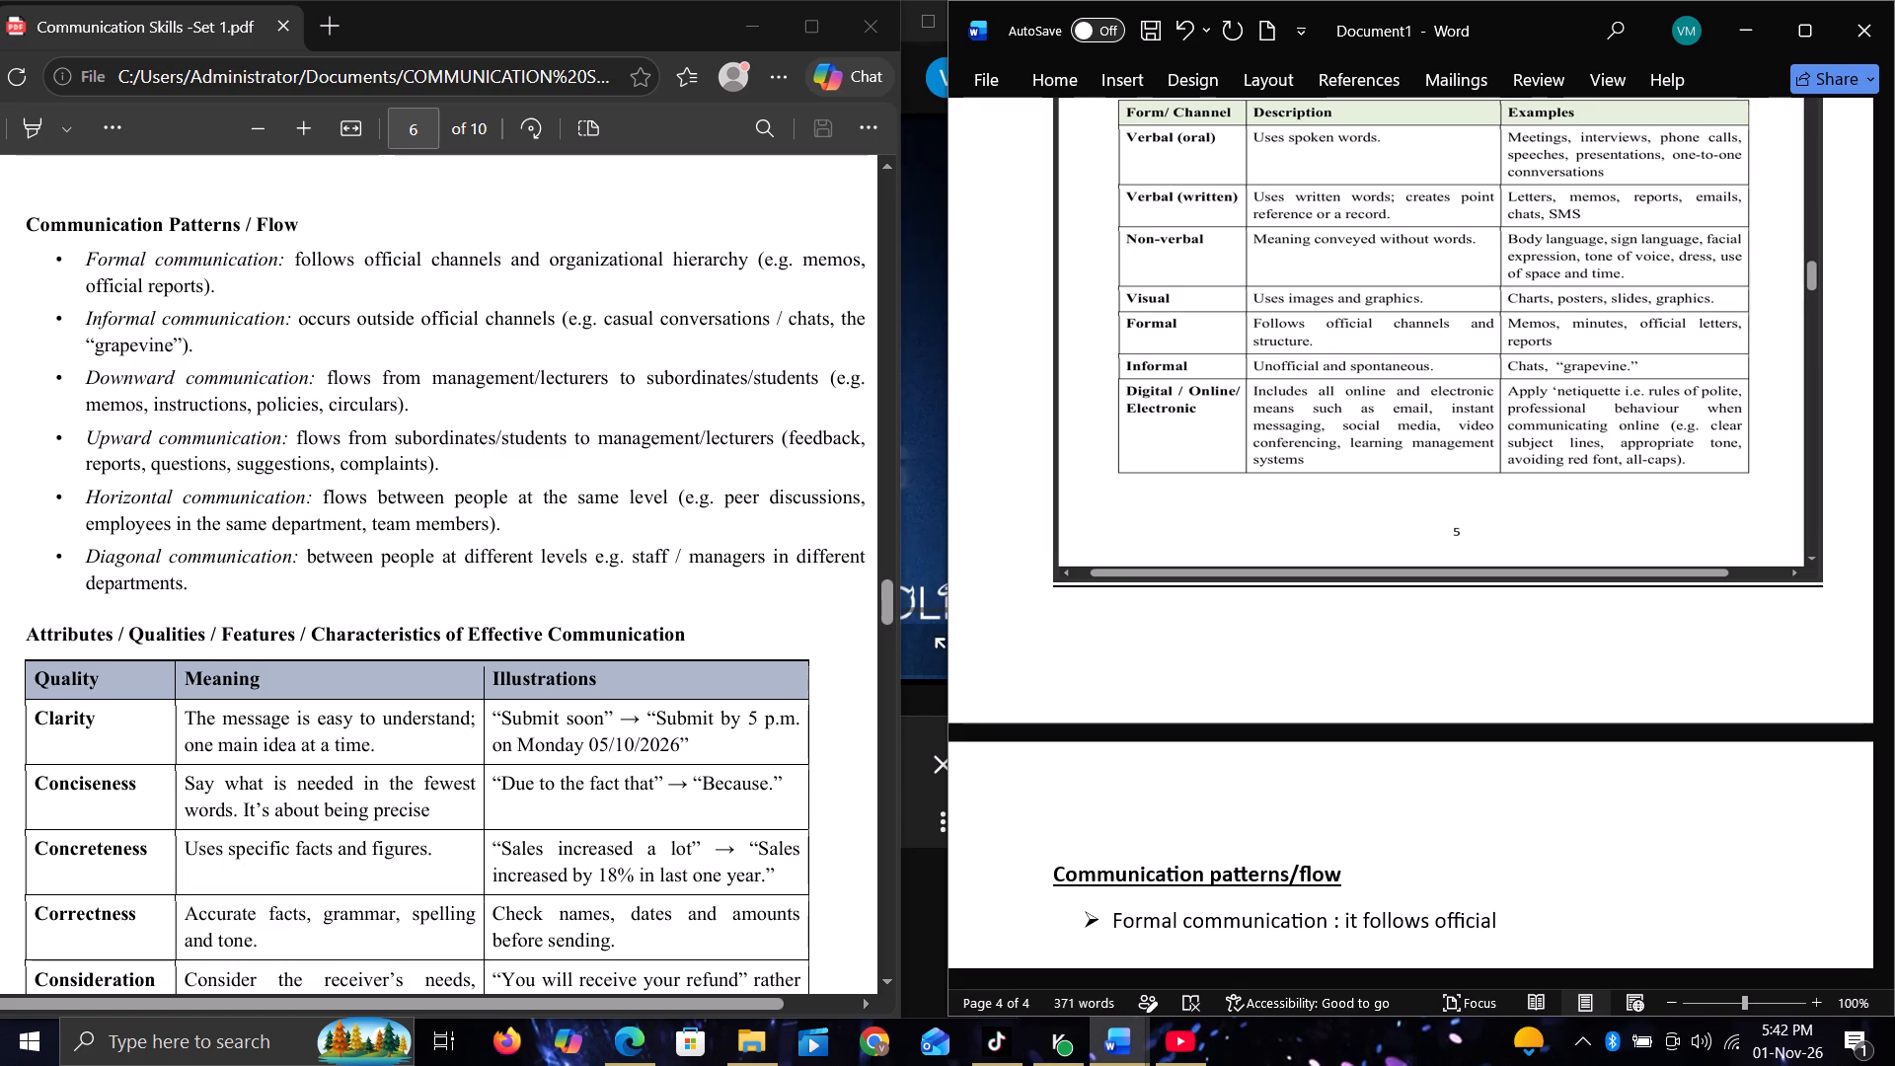
key("c")
type("hannels a")
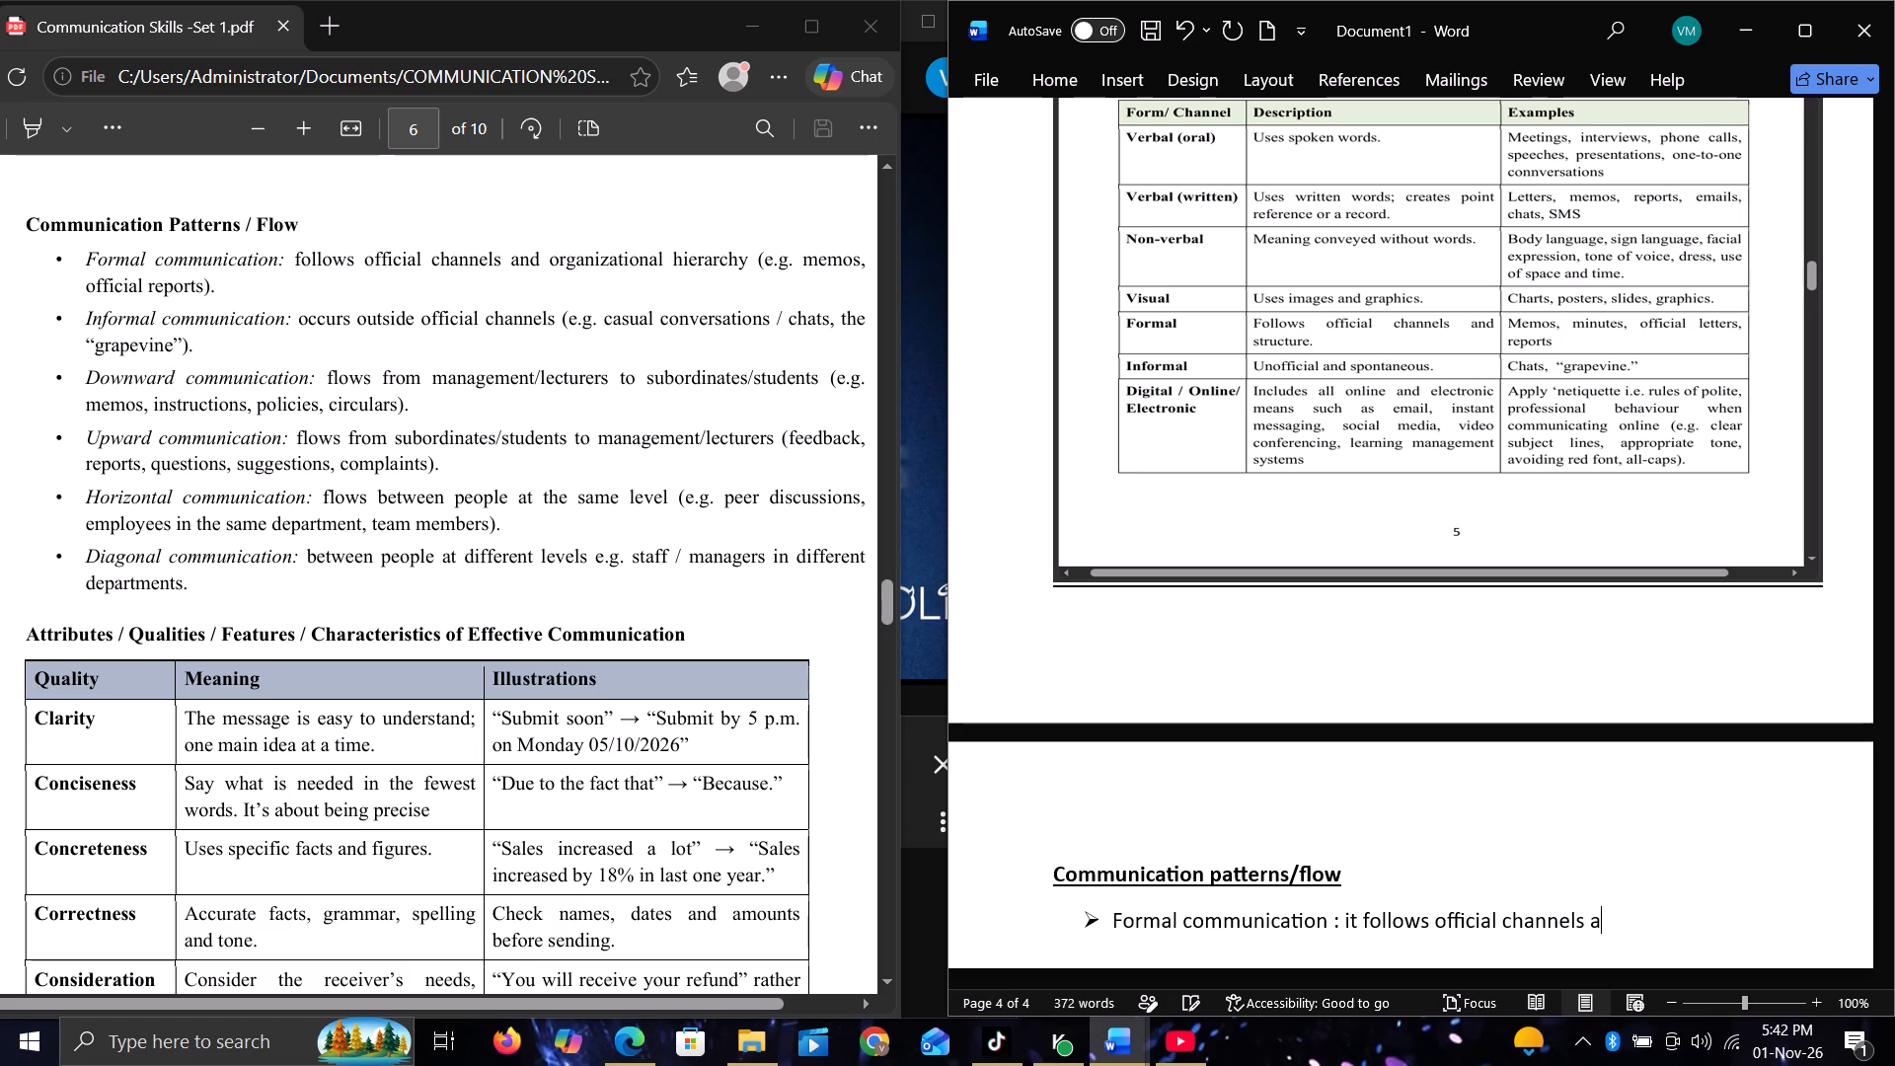
type("nd organizational hierachy")
key("space")
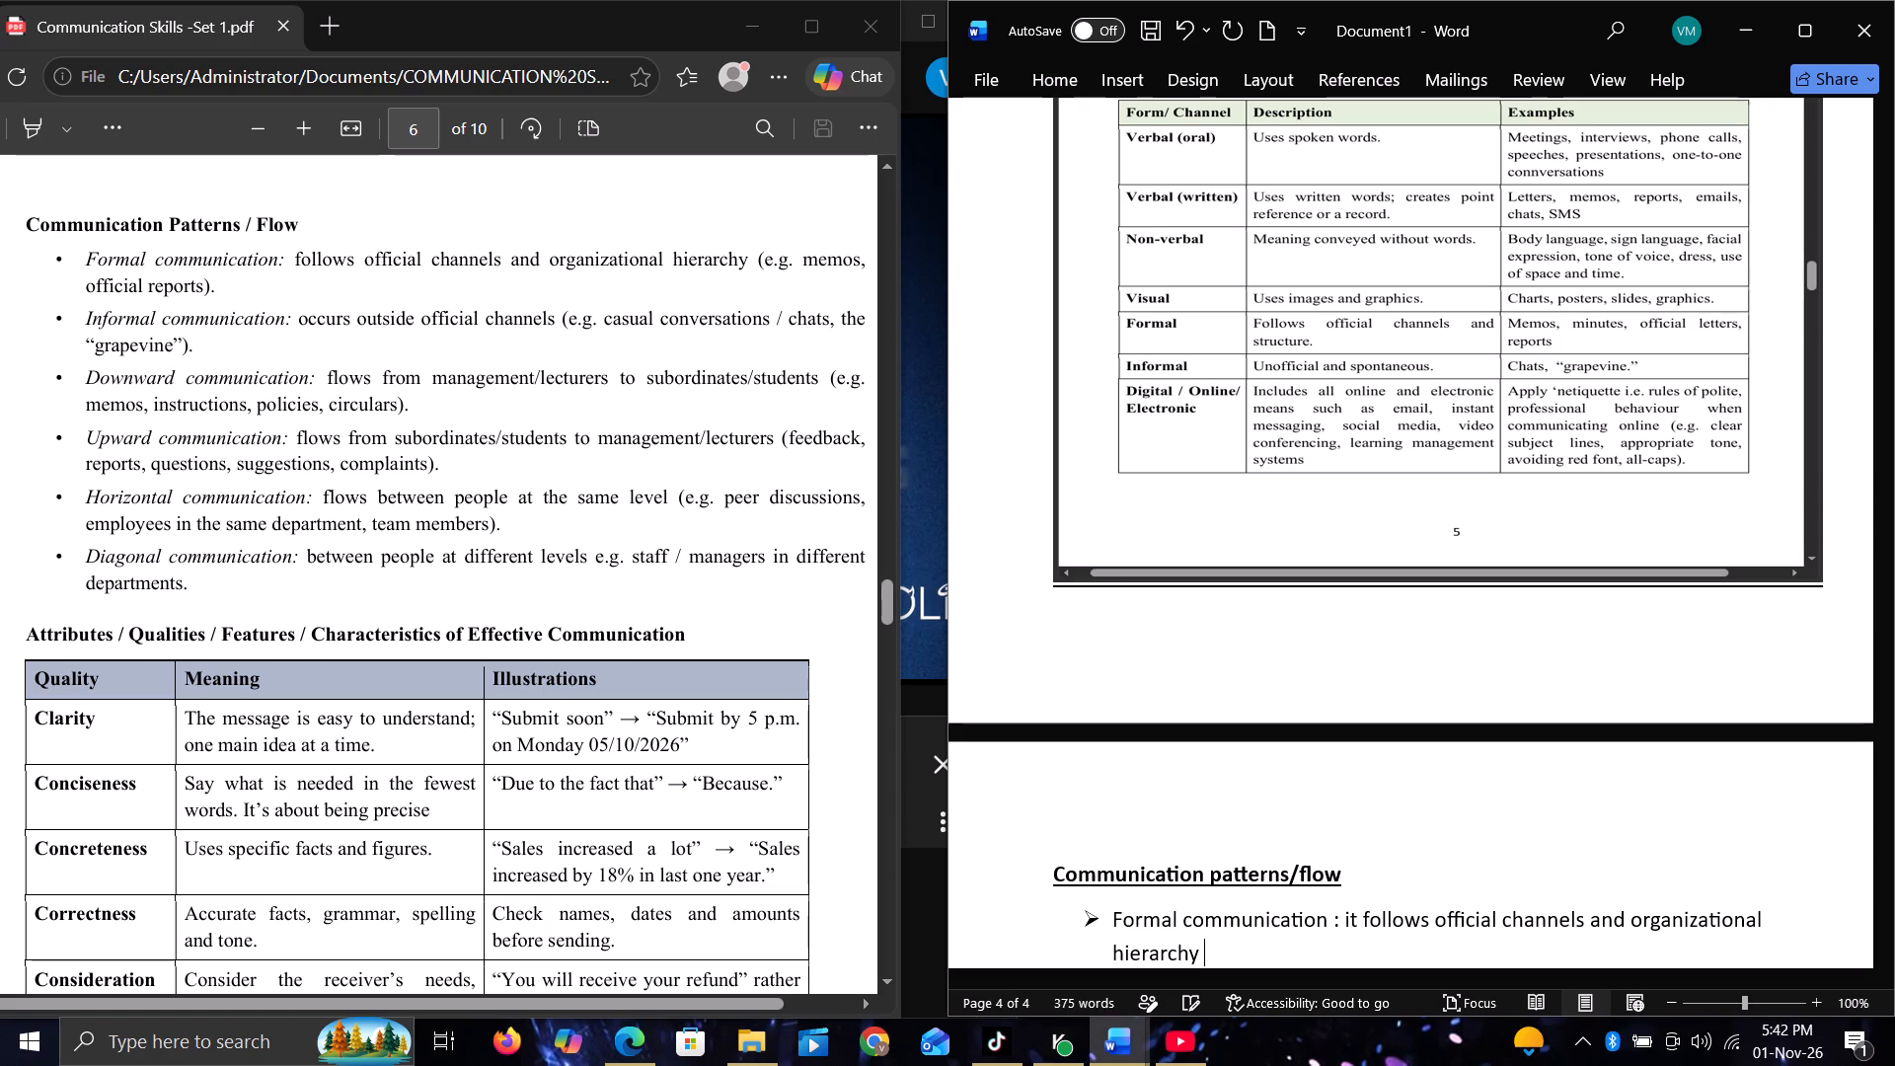
Reduce the font size of the whole Formal communication bullet by one step.
scroll(1280, 524, "down", 1)
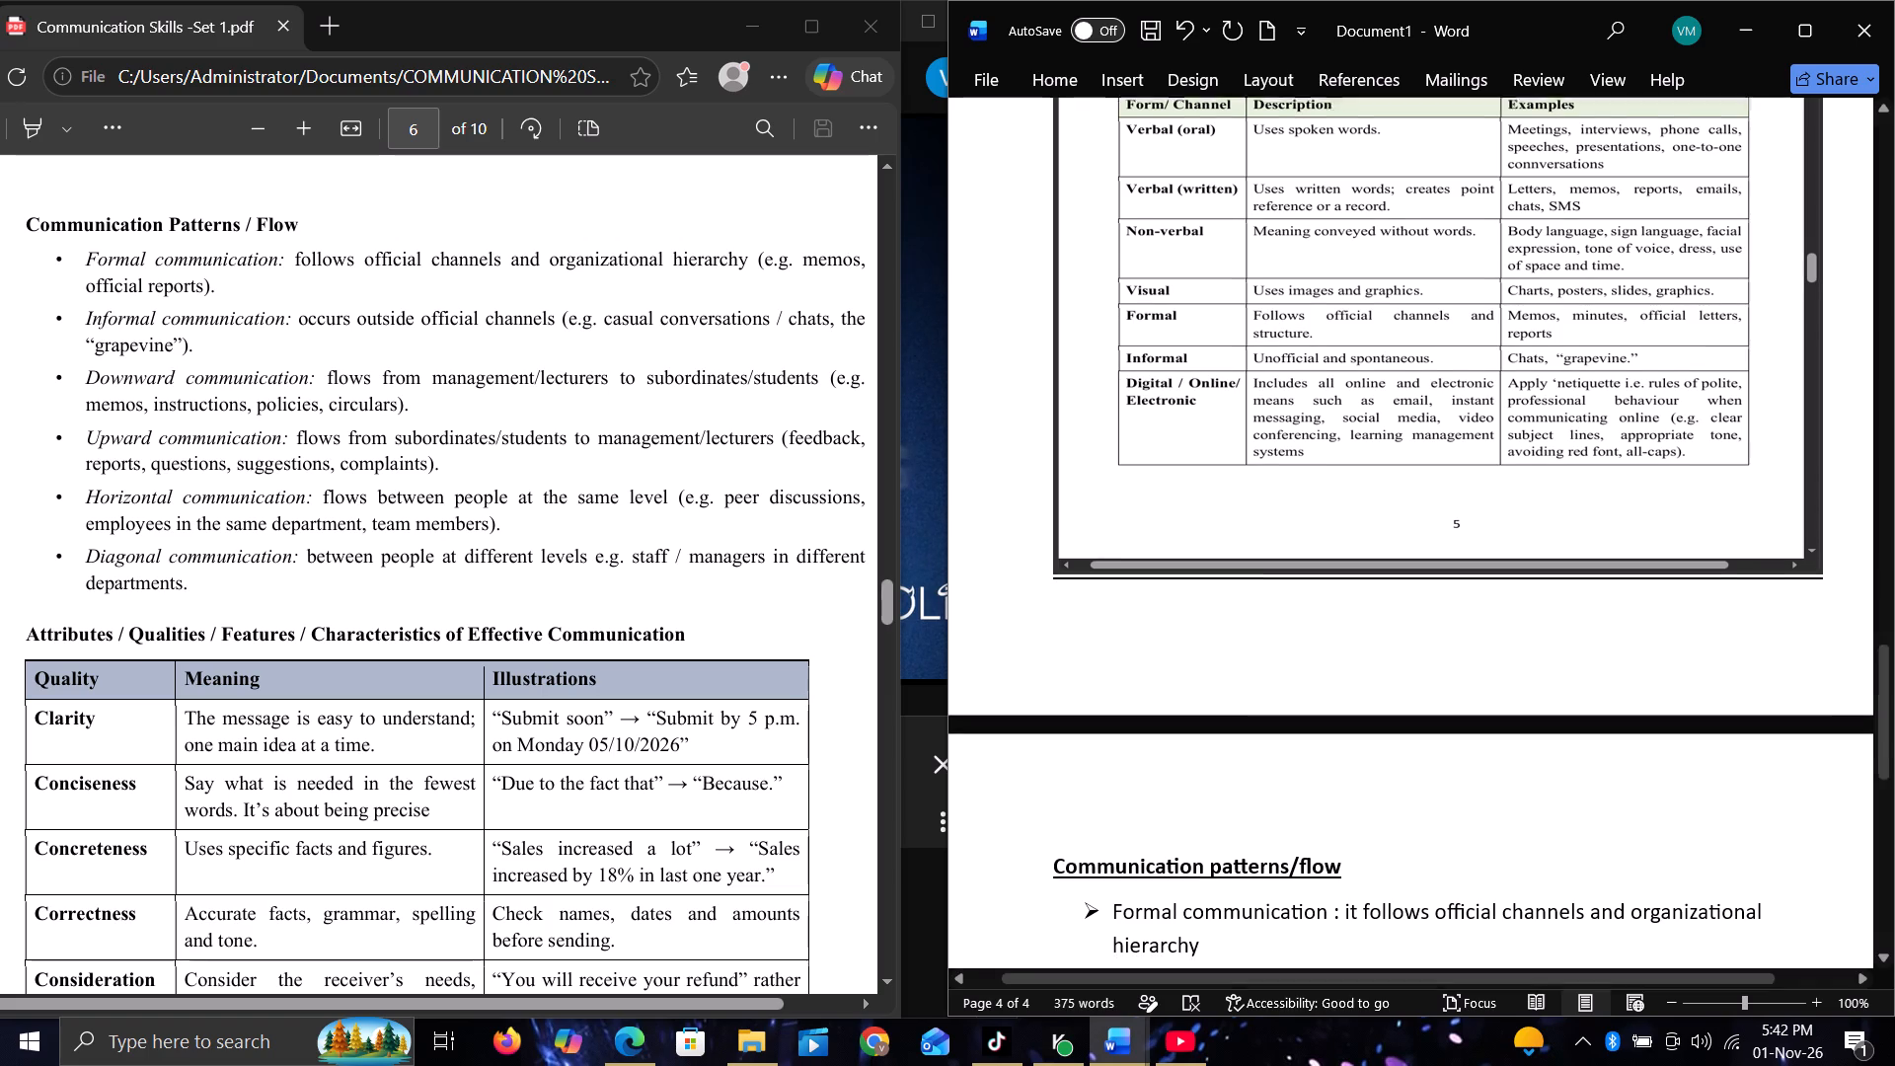
scroll(1280, 524, "down", 1)
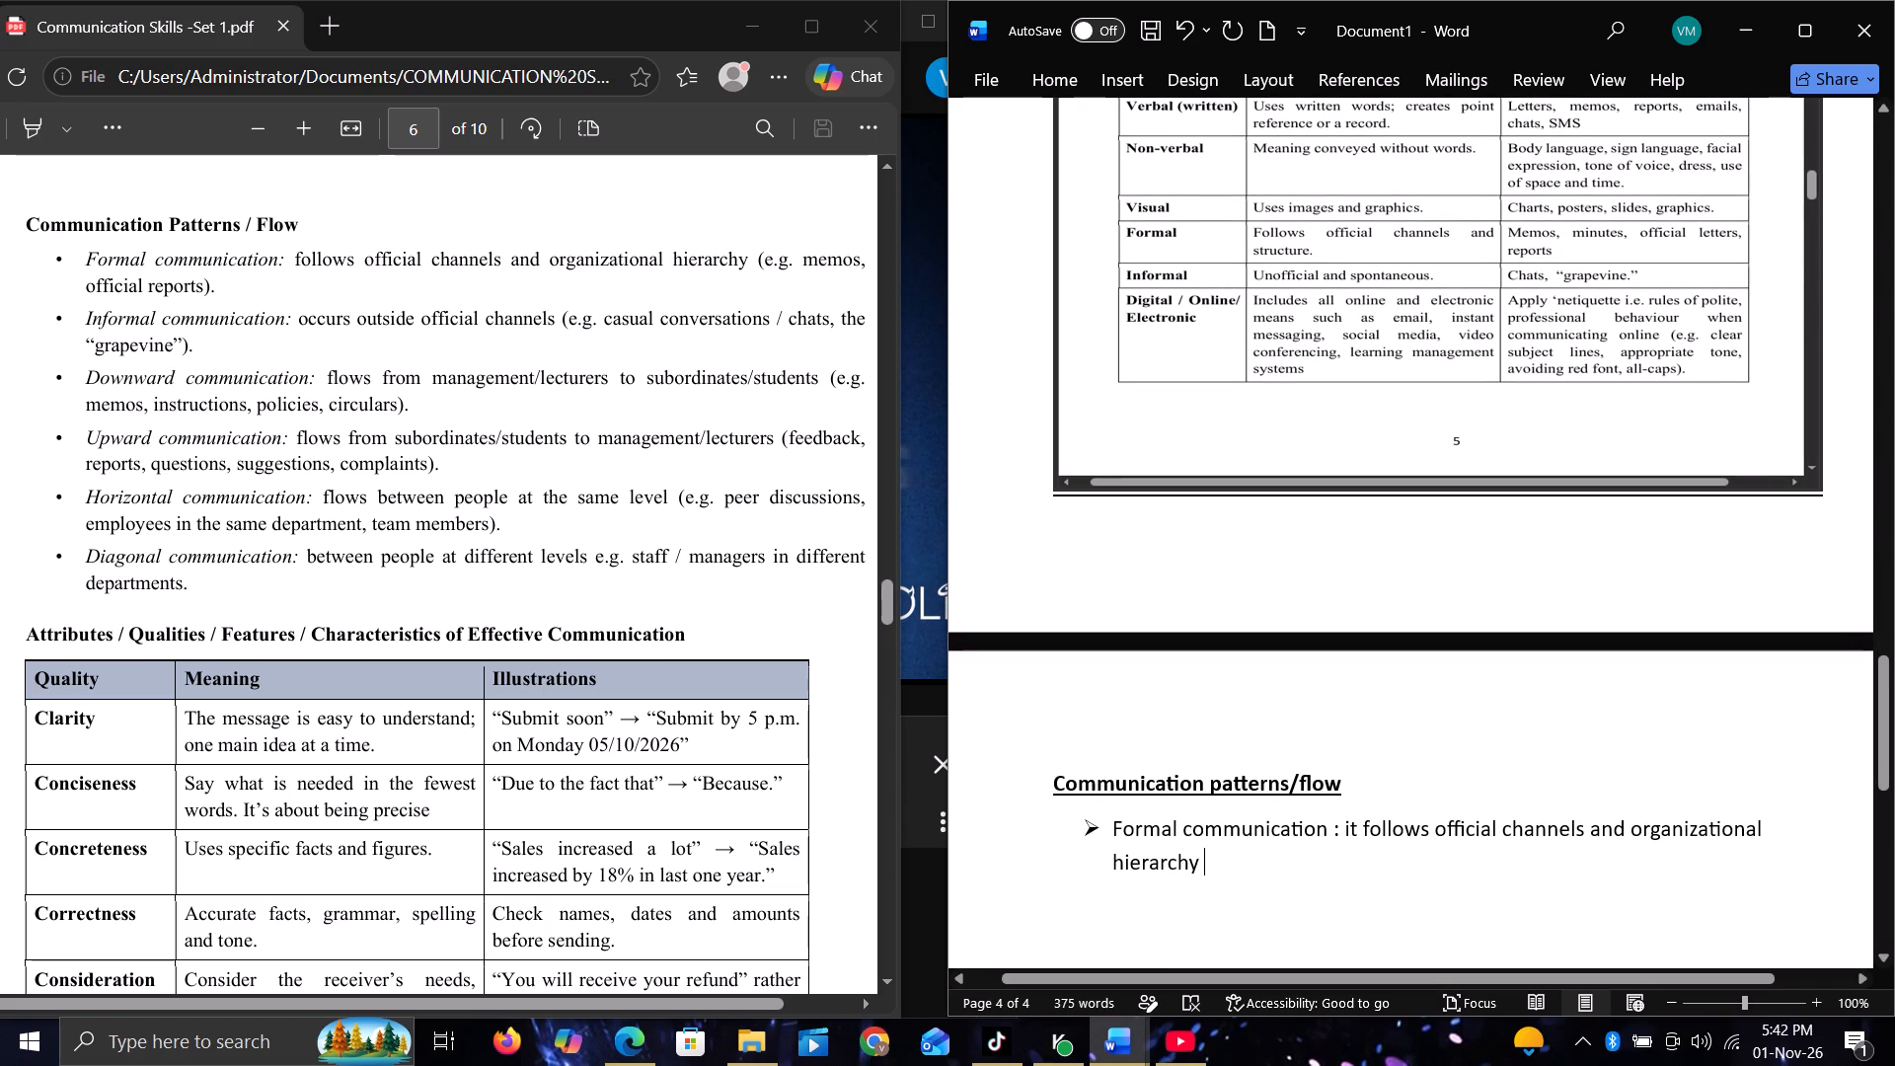
left_click_drag(1104, 875, 1108, 833)
double_click(1108, 833)
left_click_drag(1108, 833, 1108, 853)
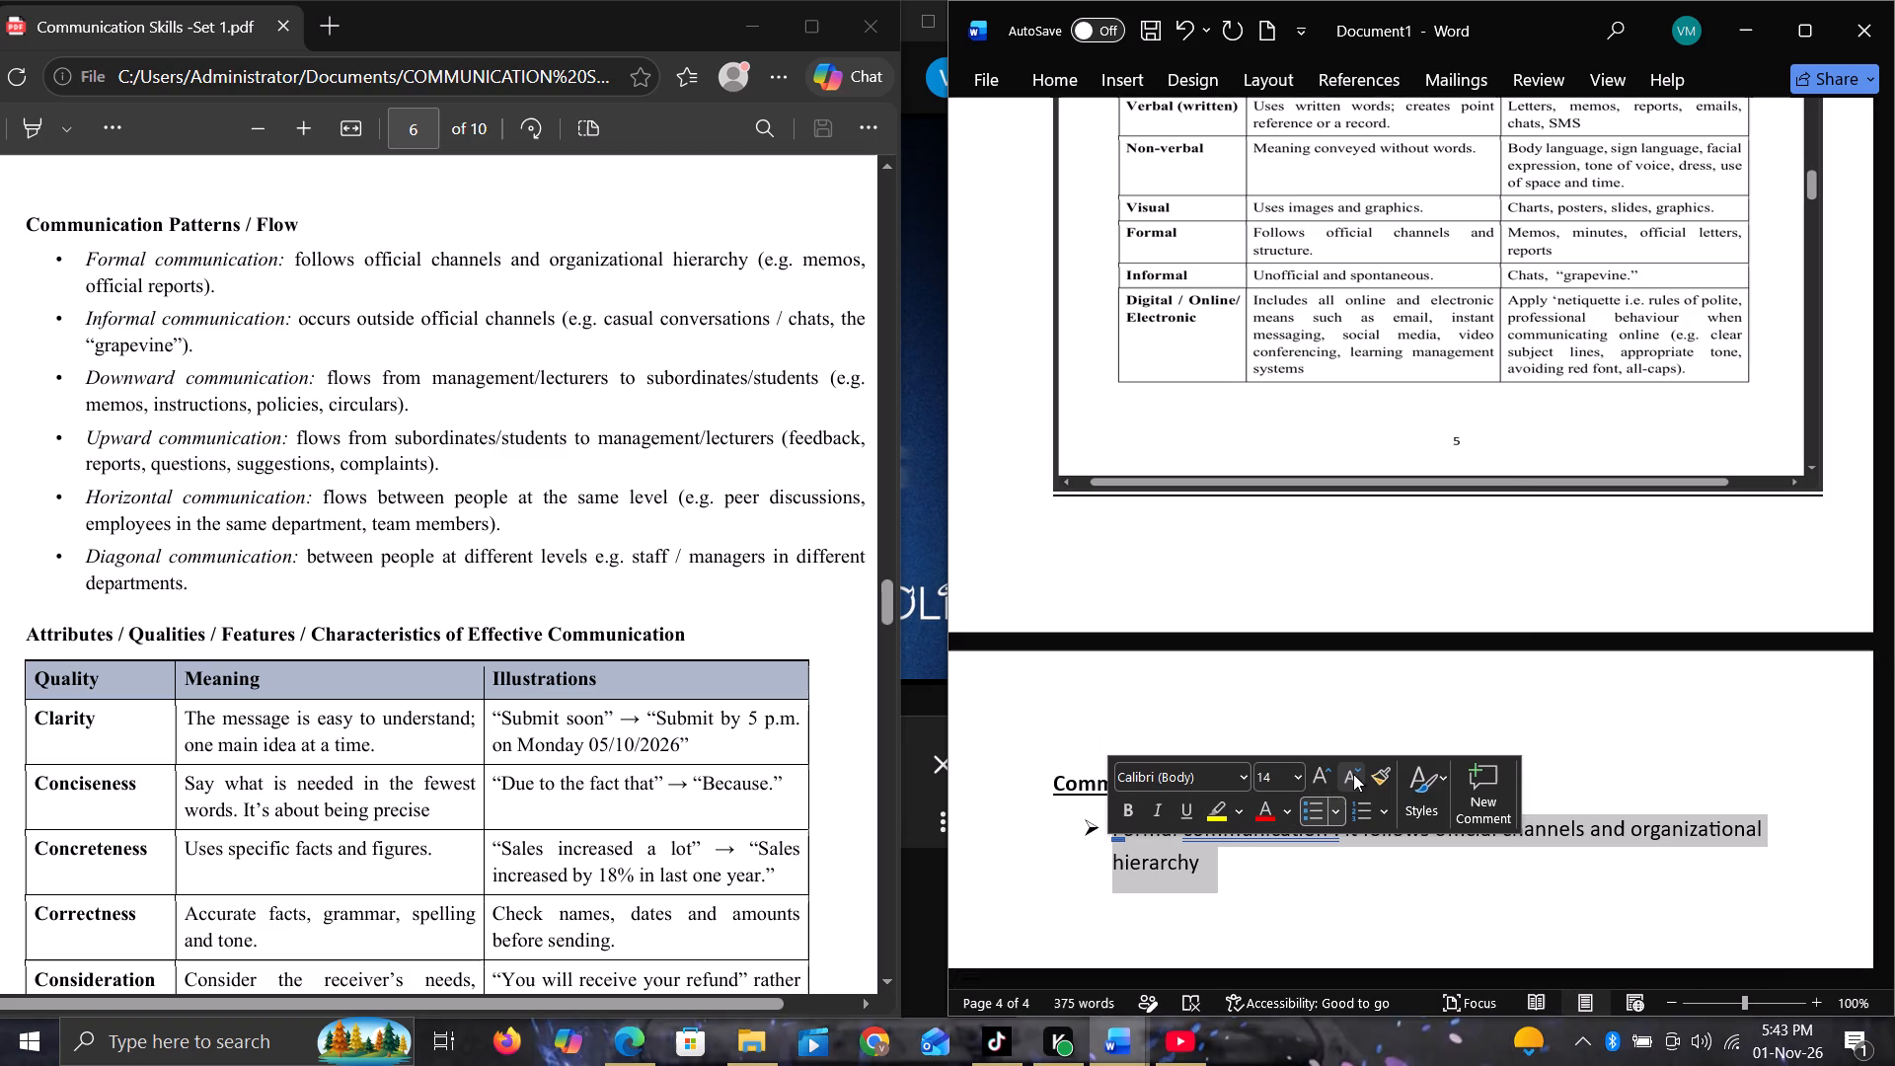
left_click(1353, 774)
Add the example "e.g memos" to the end of the Formal communication bullet and start a new bullet.
left_click(1752, 833)
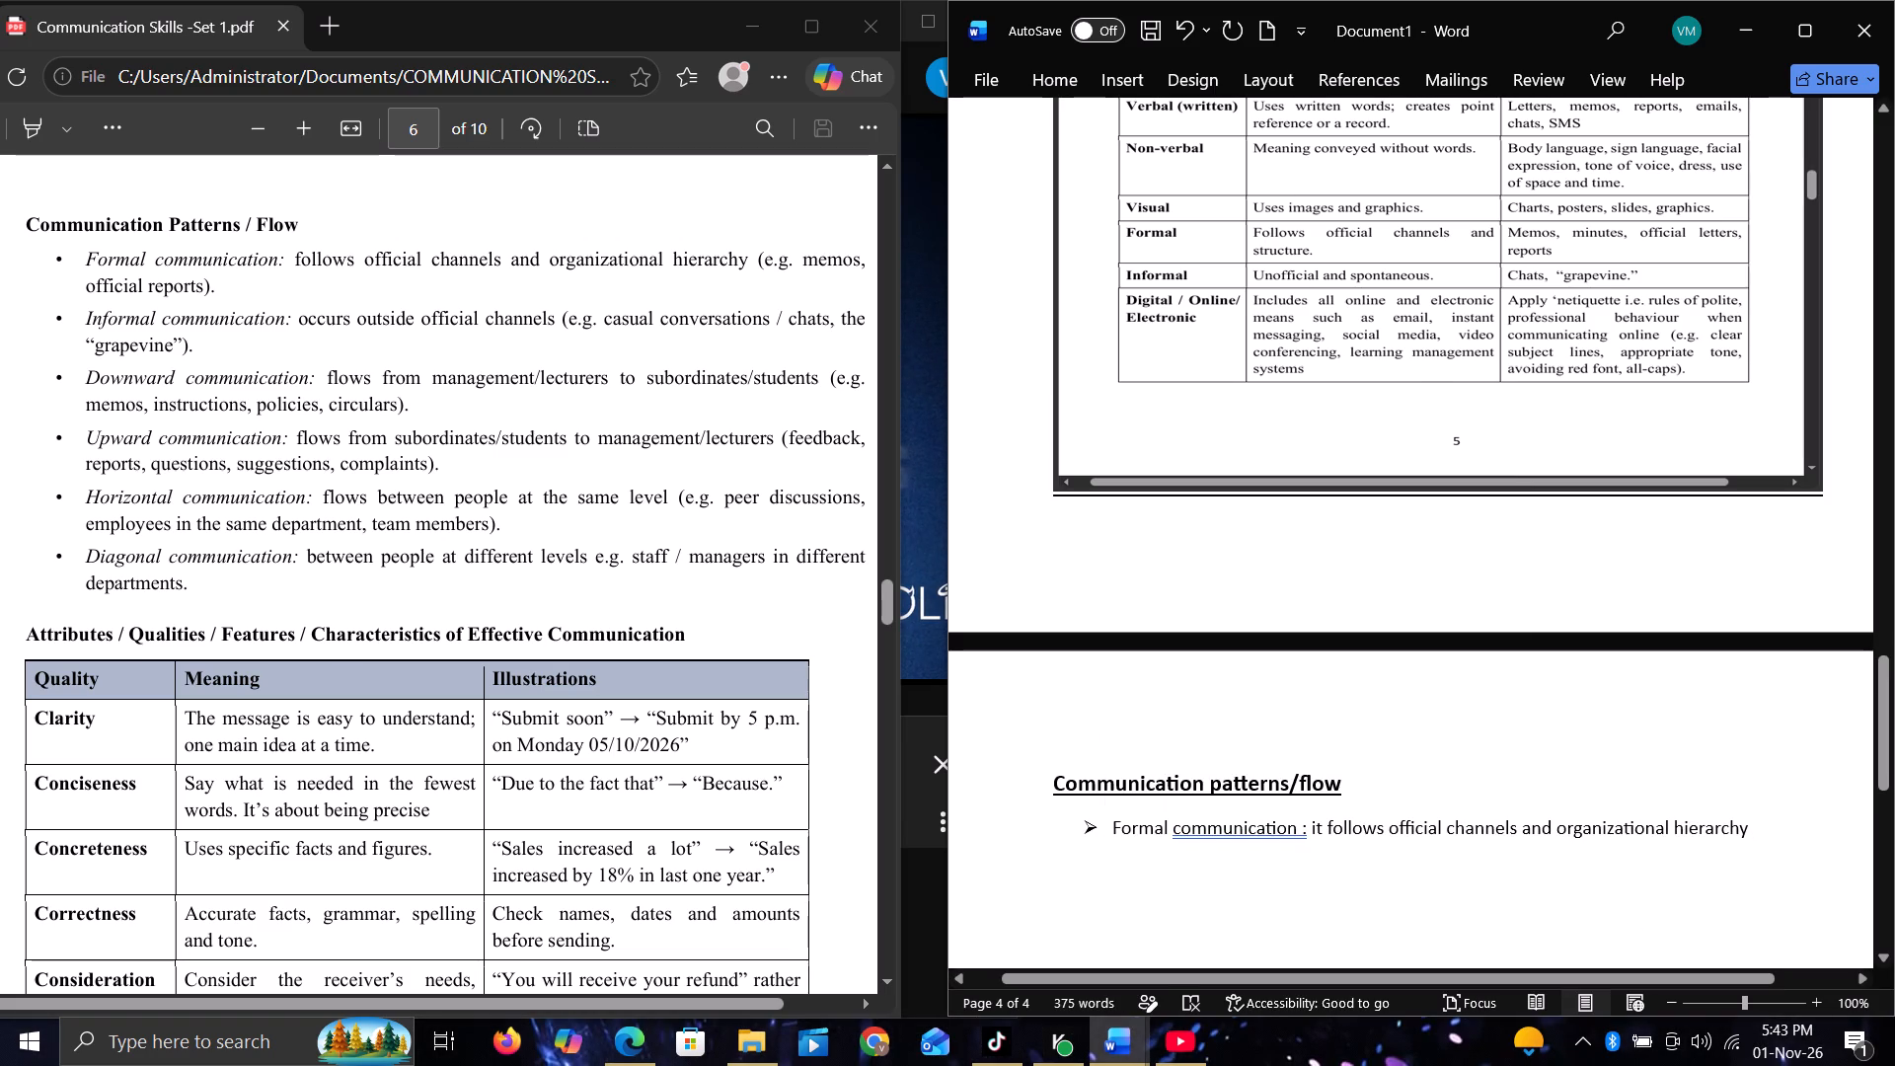
key("e")
type(".g")
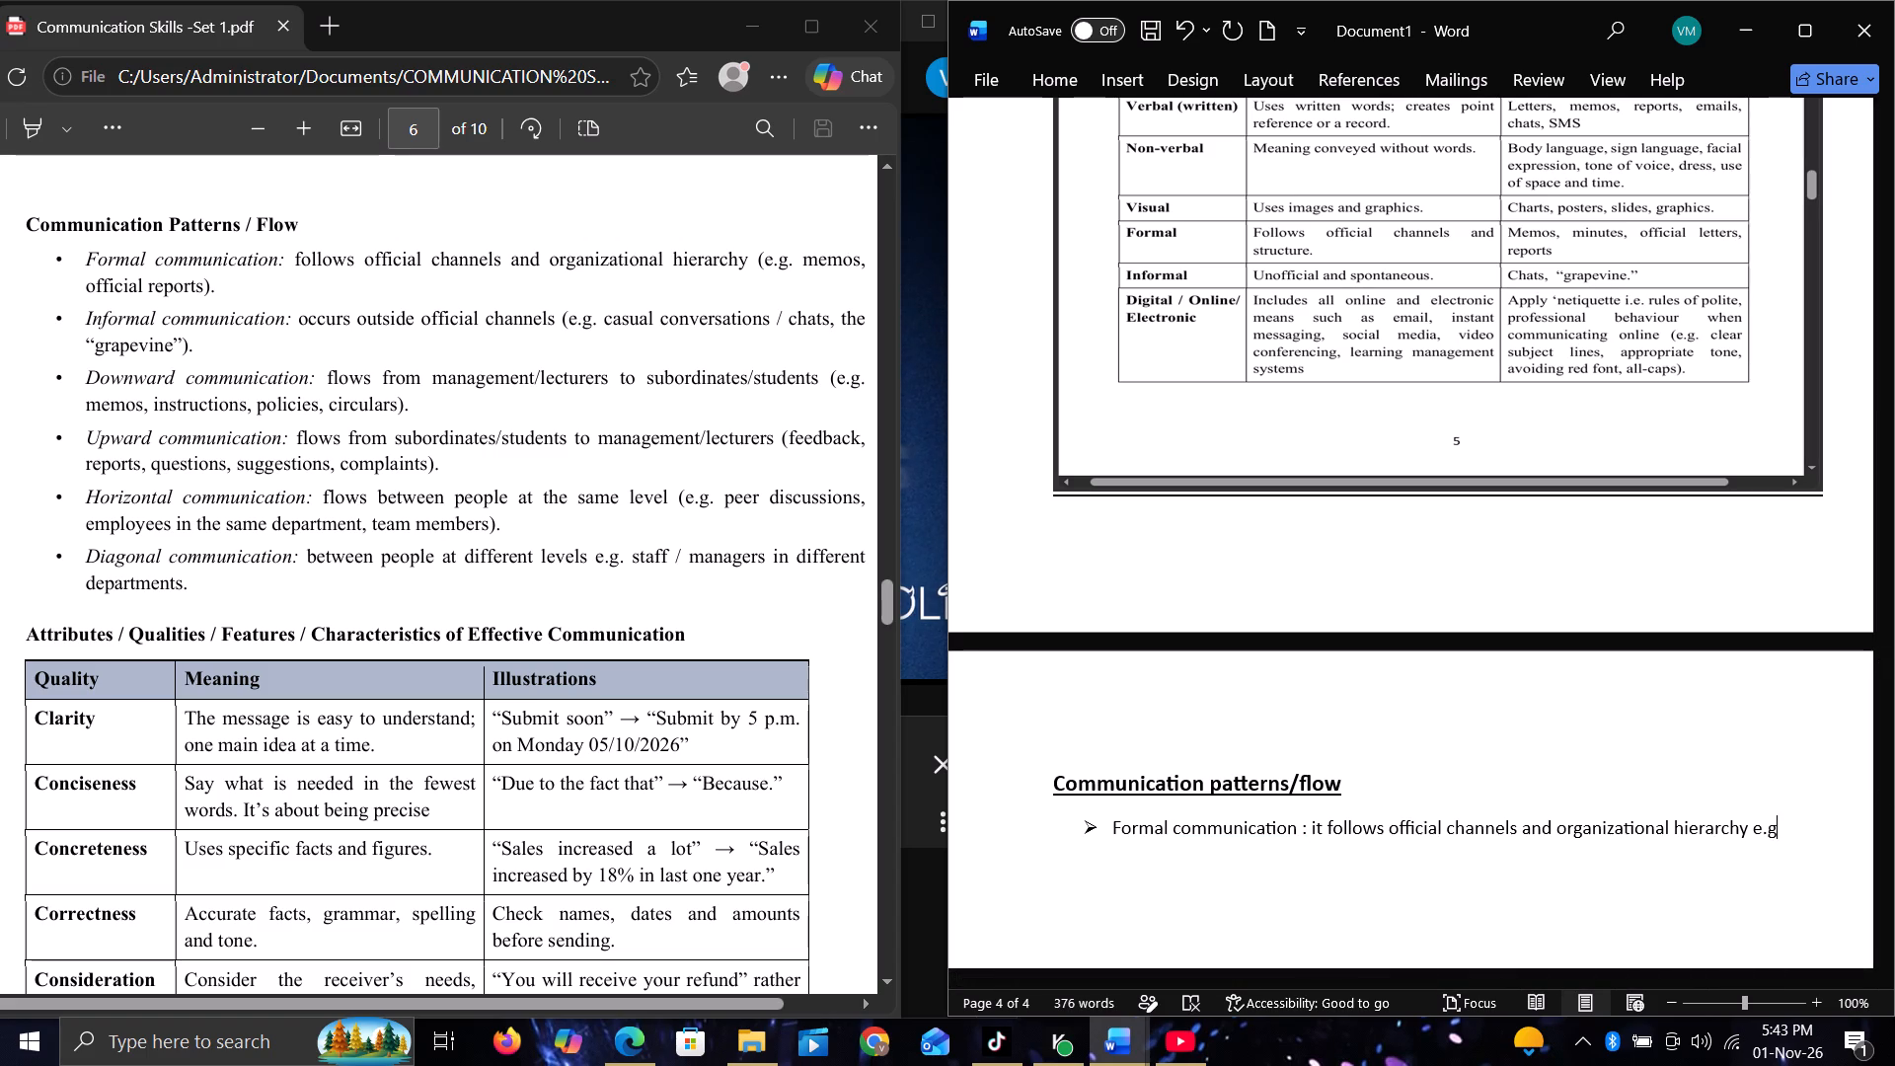
key("space")
type("me")
type("mos")
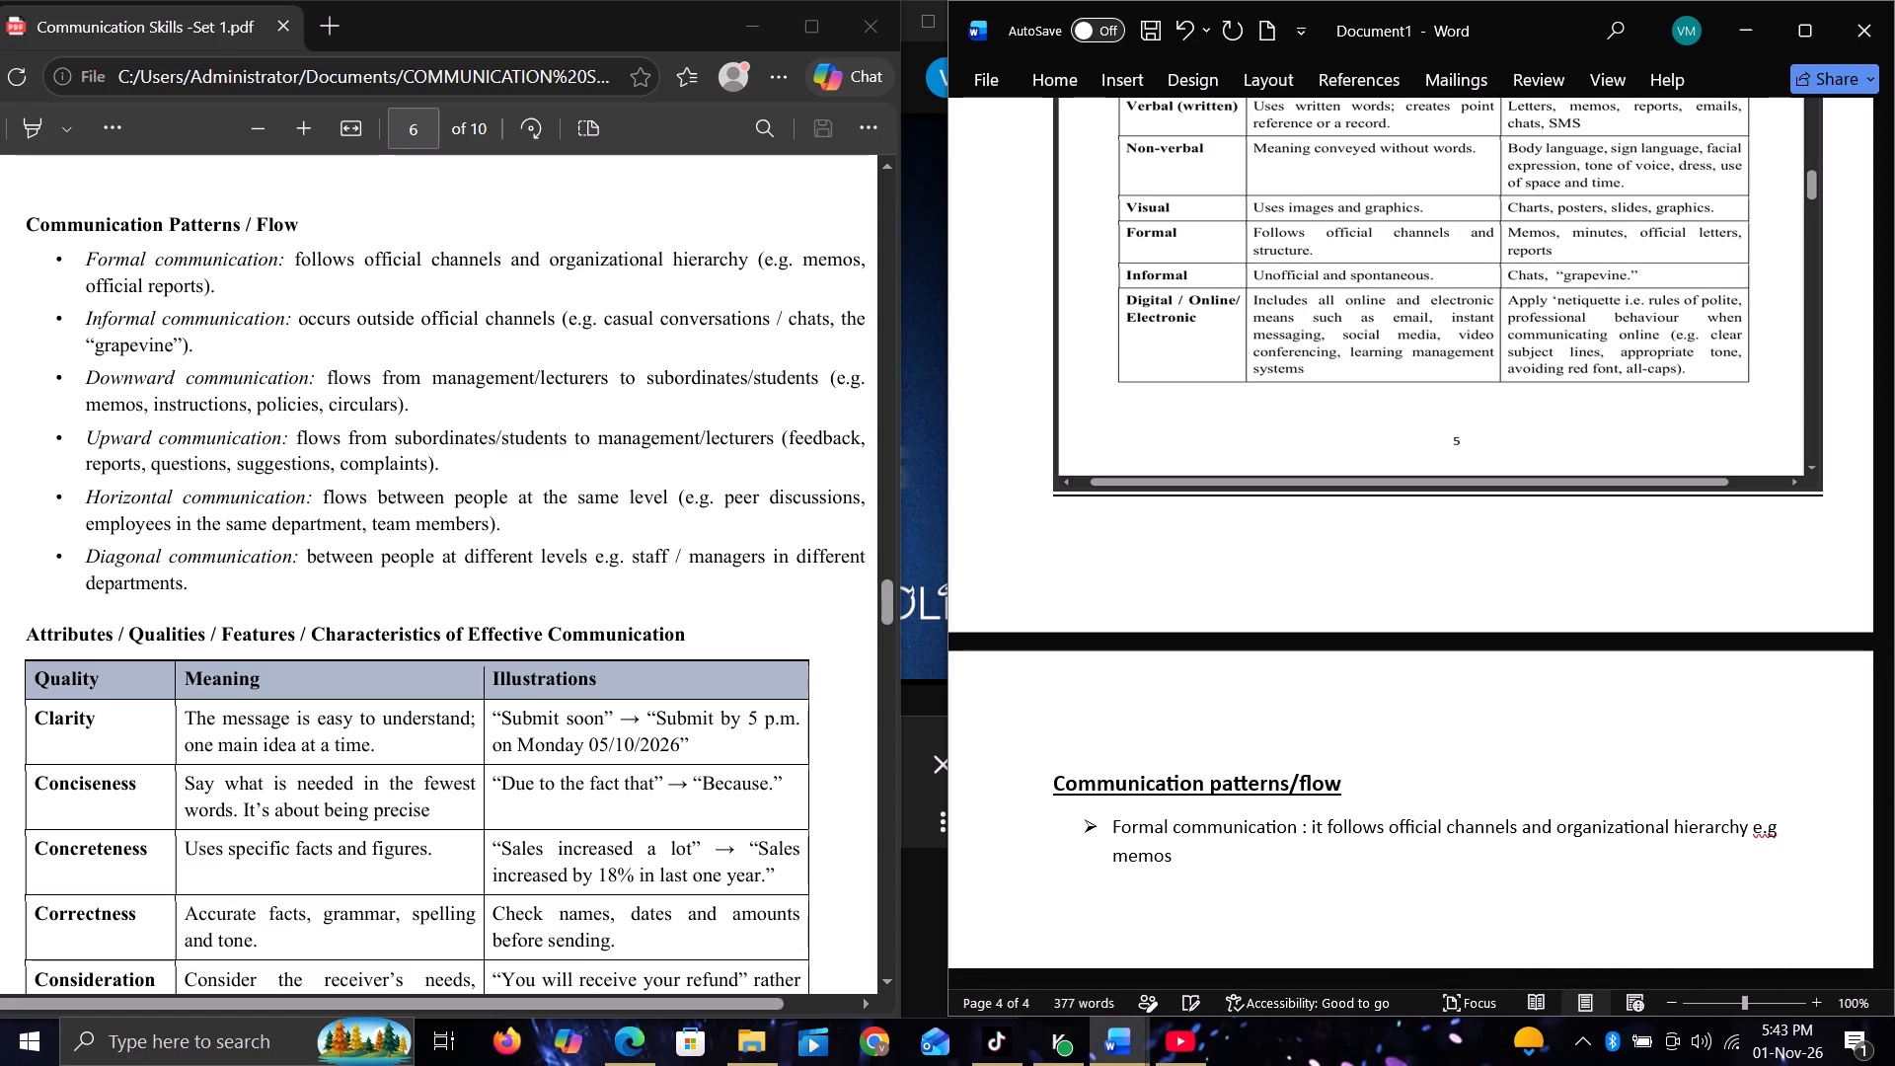
key("space")
key("Return")
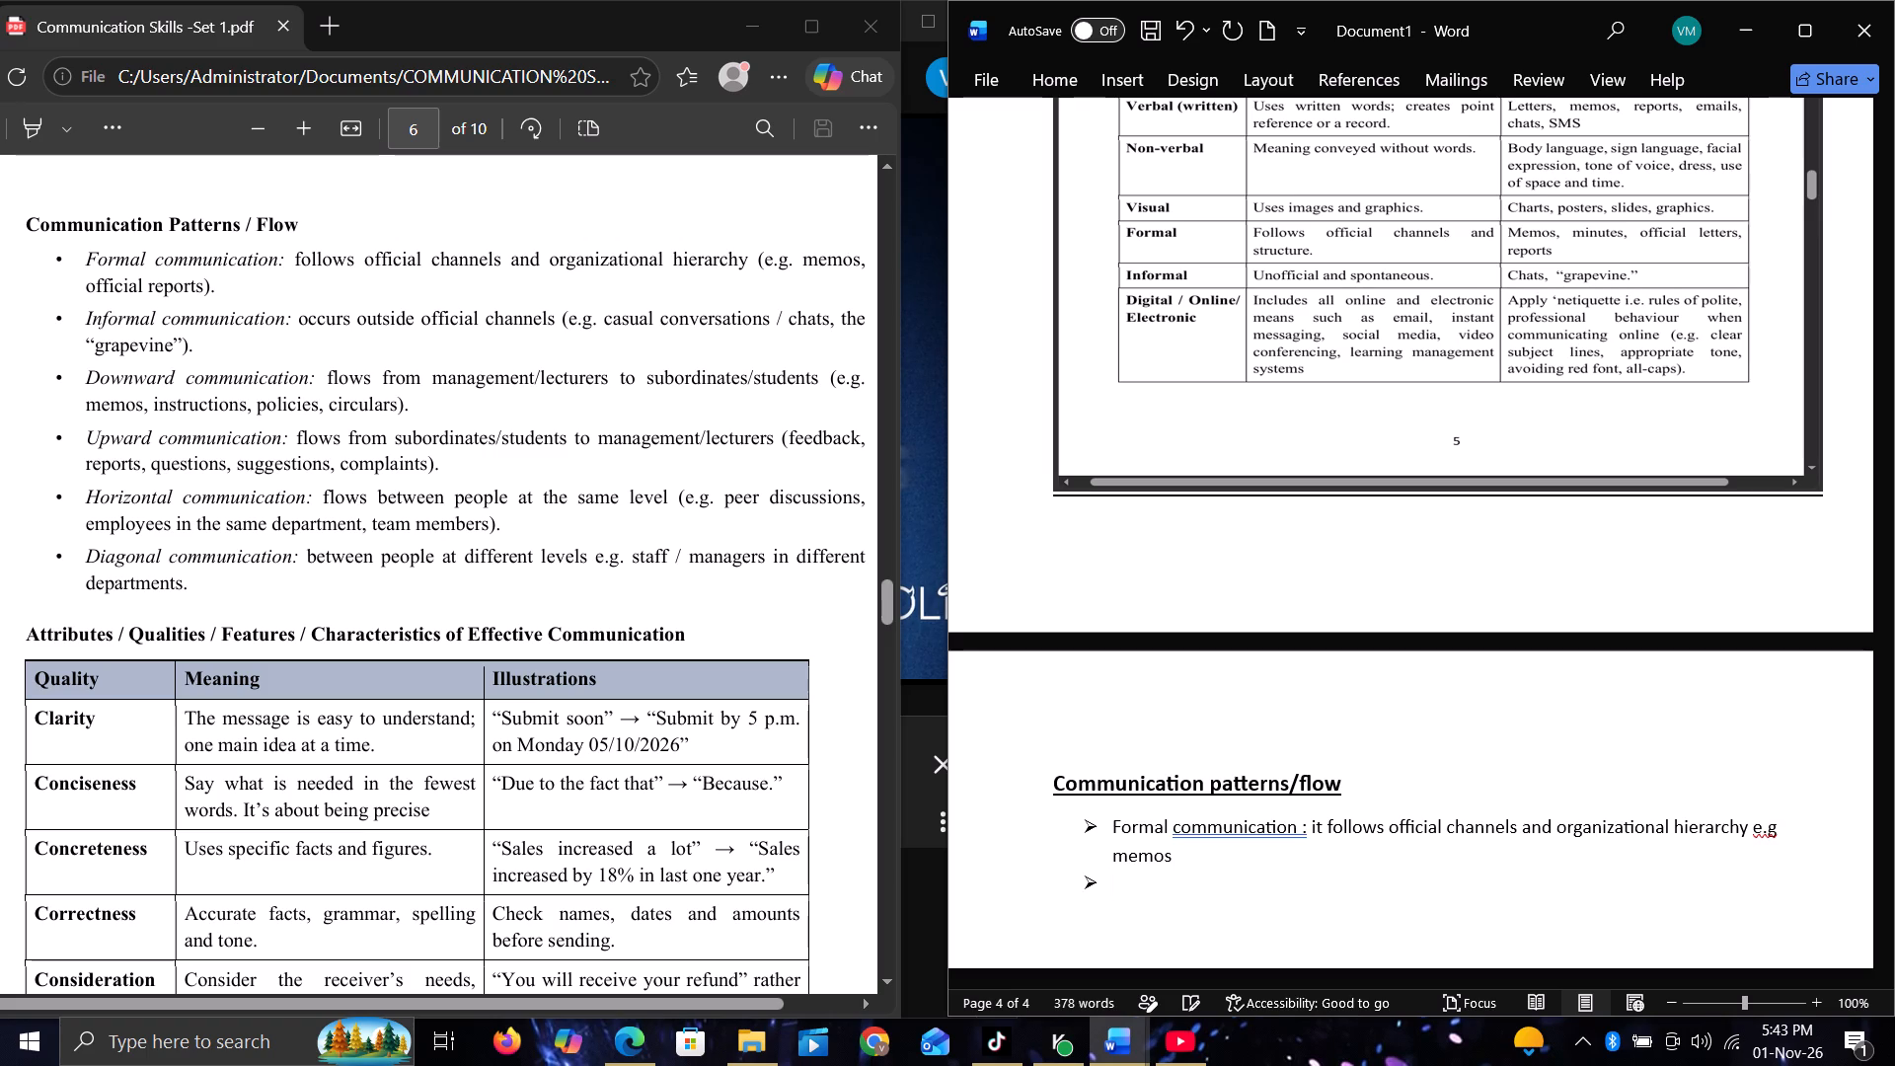